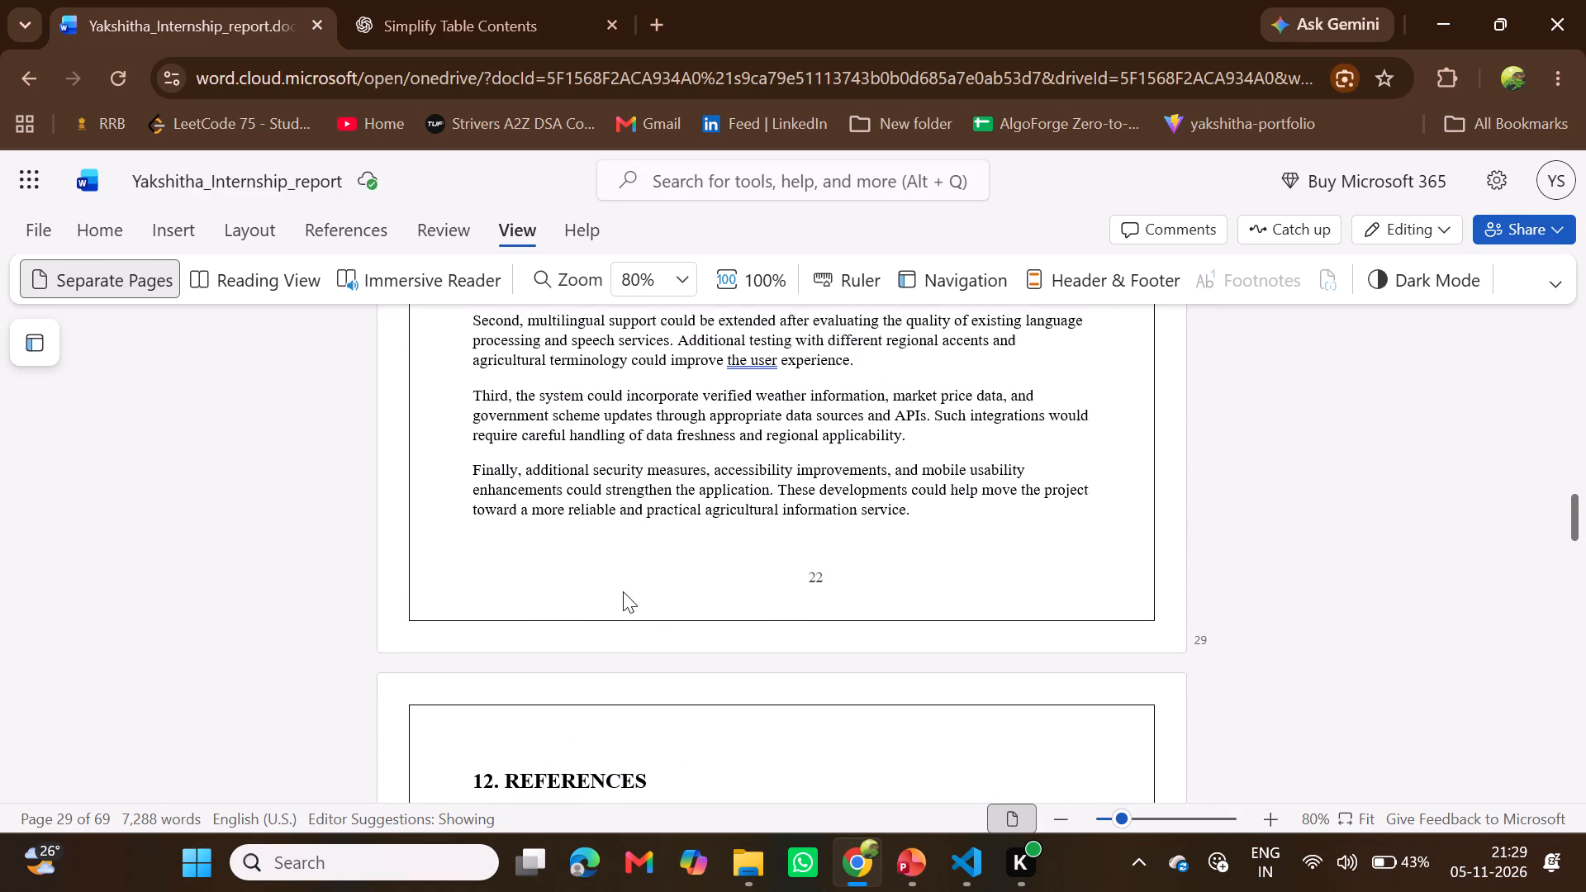
pyautogui.scroll(-3, 623, 591)
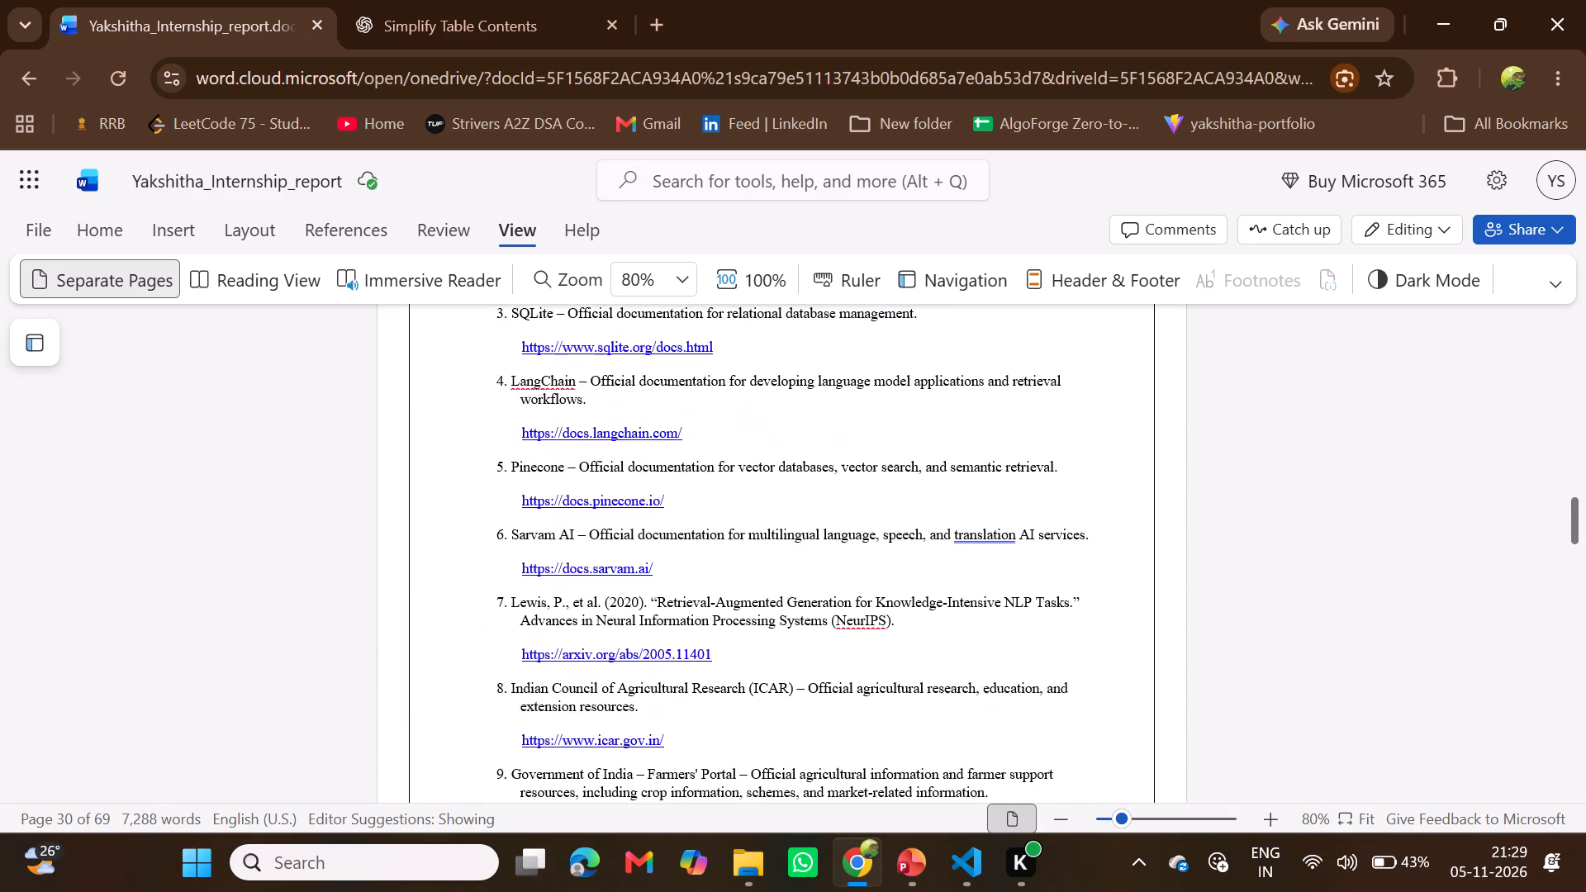
pyautogui.scroll(-2, 623, 591)
pyautogui.scroll(3, 623, 591)
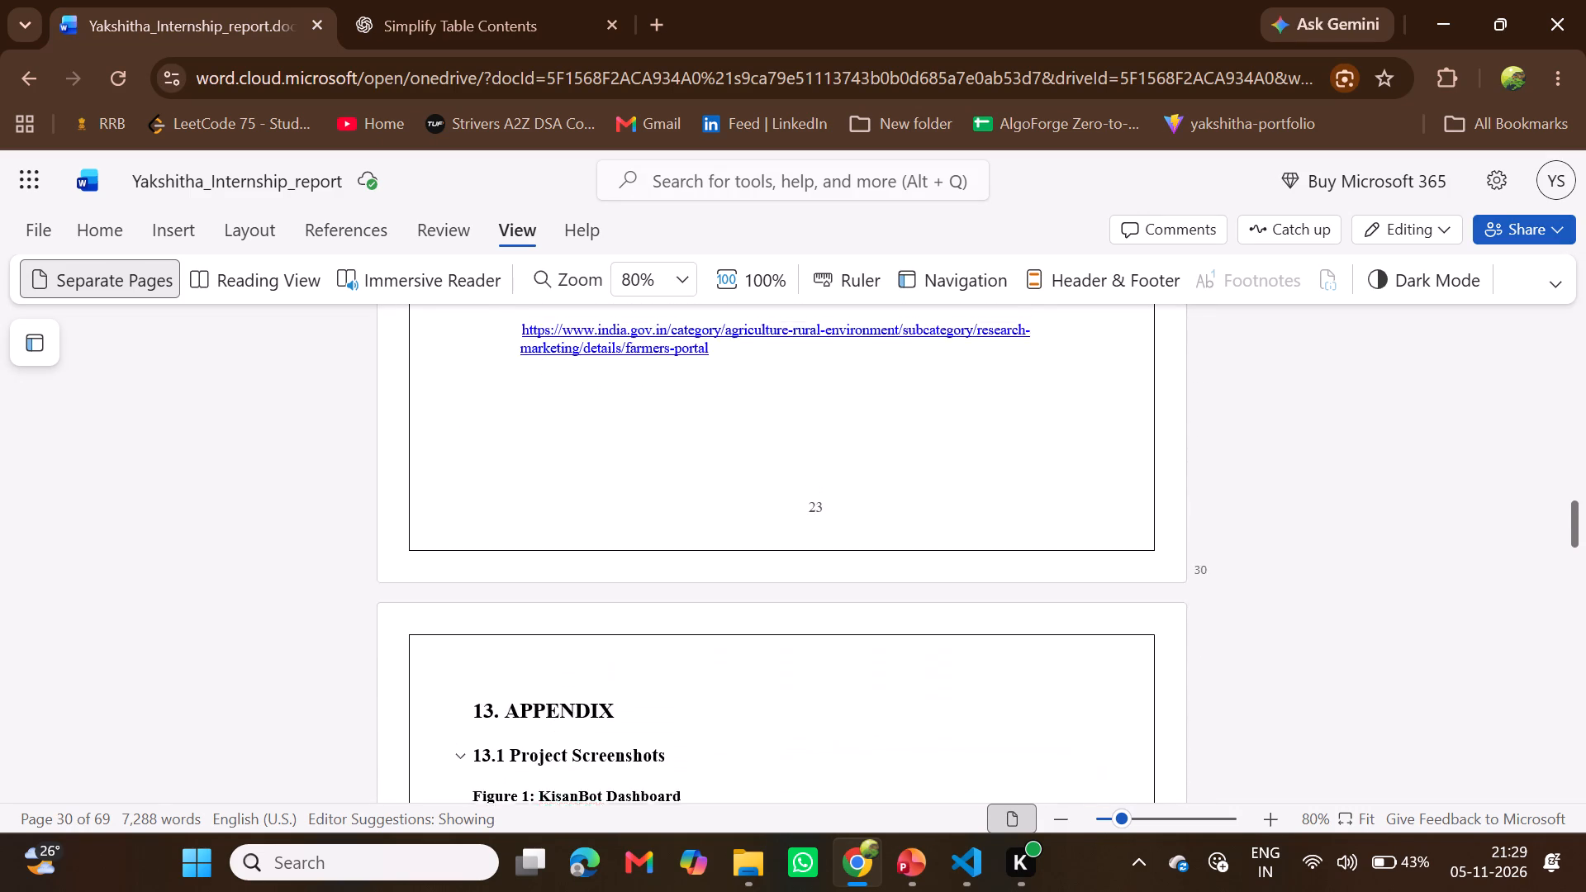
# In the report's table of contents, remove one space before the "5-6" page range of chapter 4, Literature Review / Theoretical Background.
pyautogui.scroll(8, 623, 591)
pyautogui.scroll(19, 623, 591)
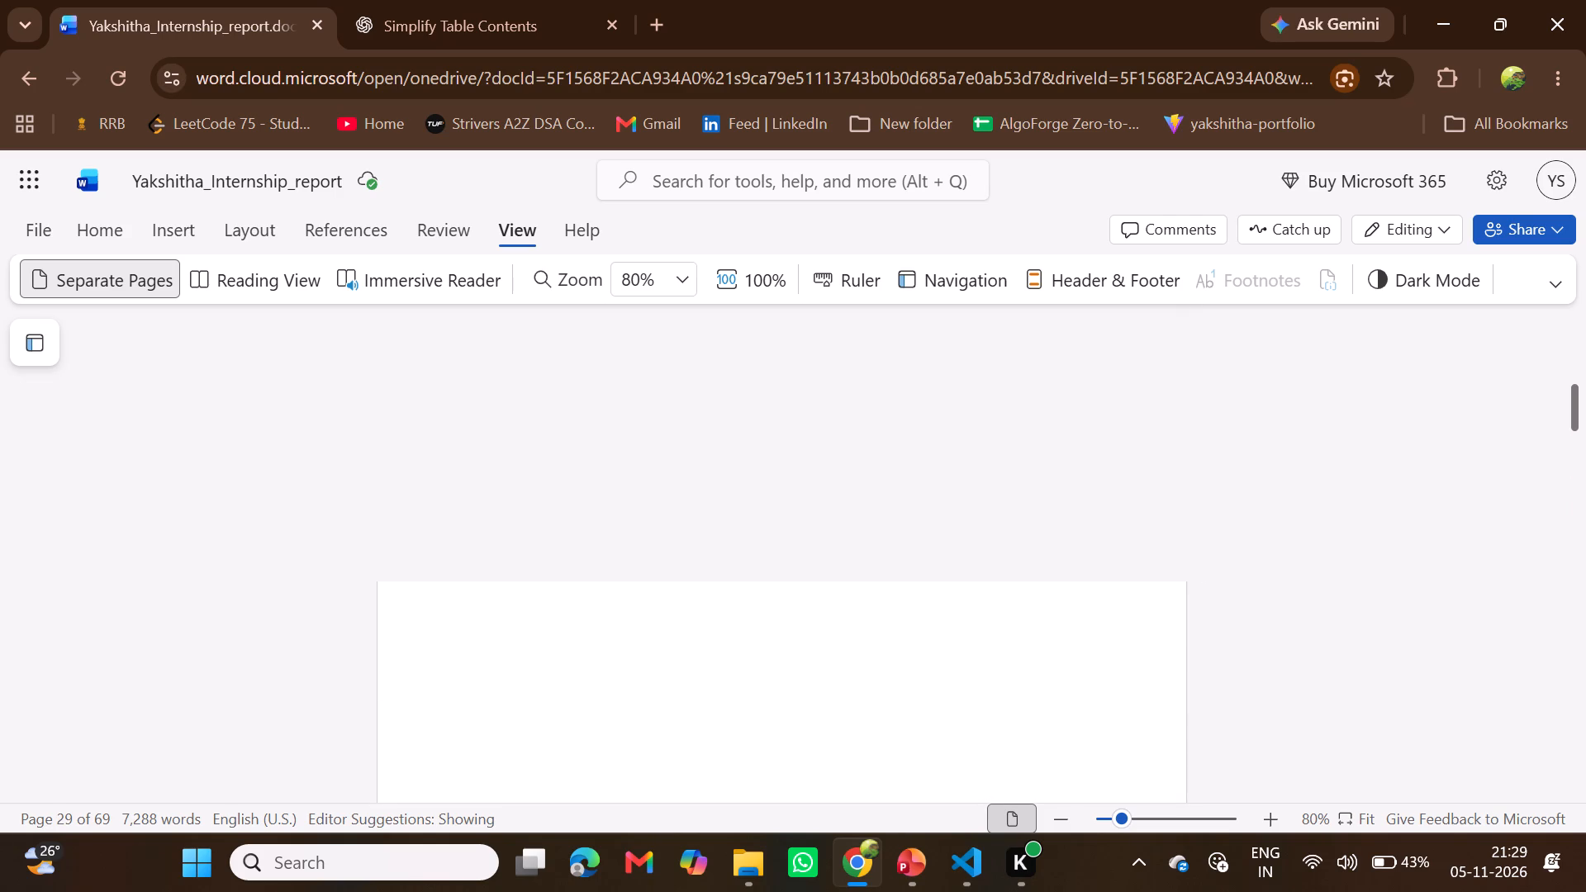
pyautogui.scroll(8, 623, 591)
pyautogui.scroll(-3, 623, 591)
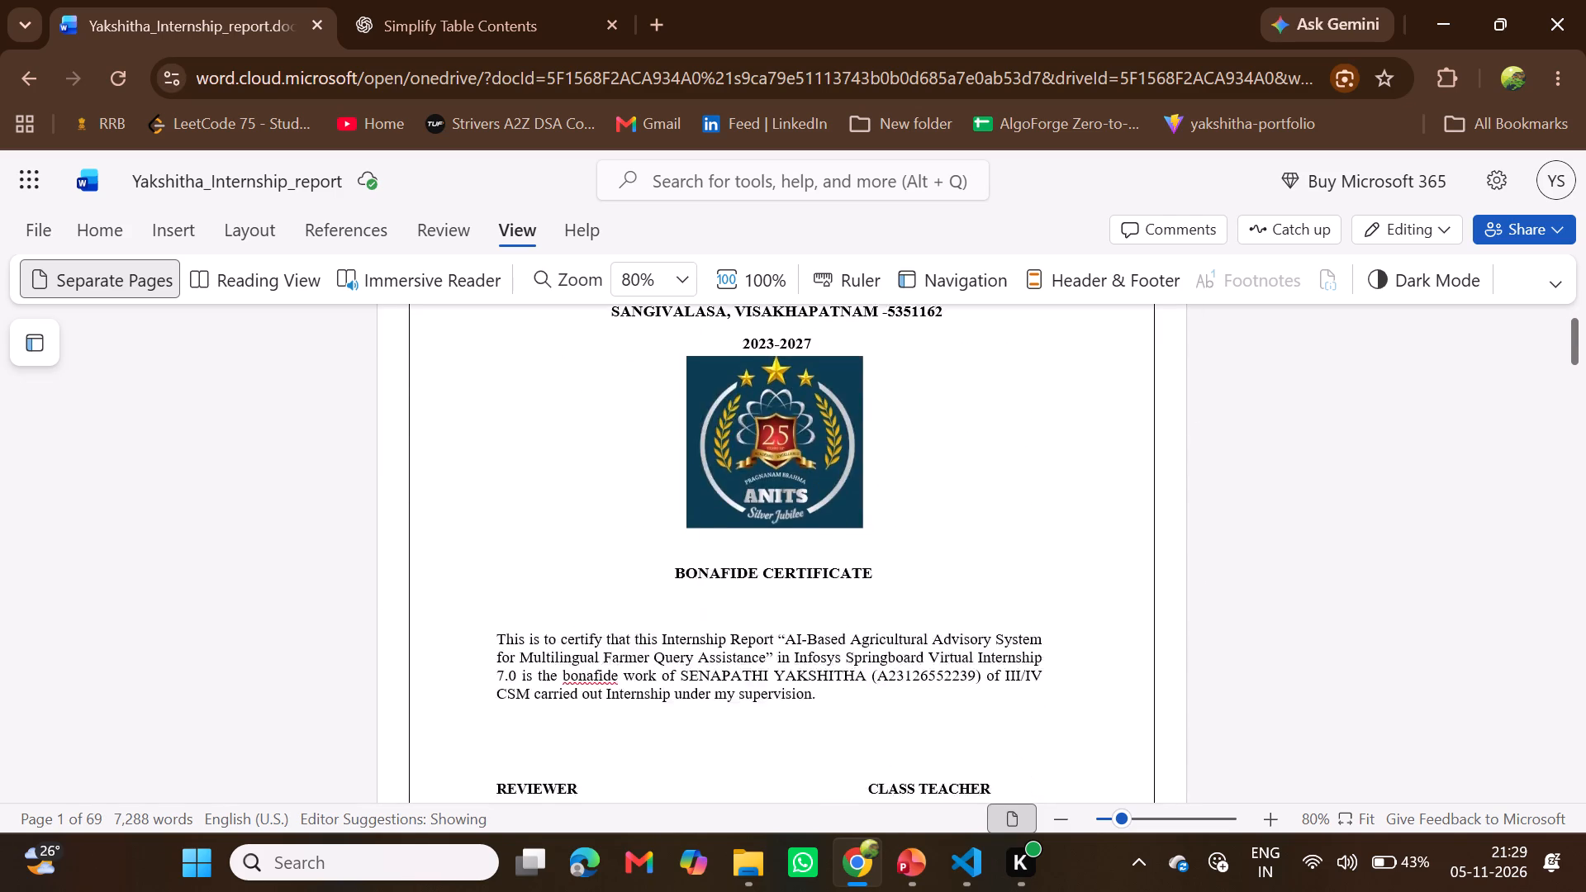
pyautogui.scroll(-6, 623, 591)
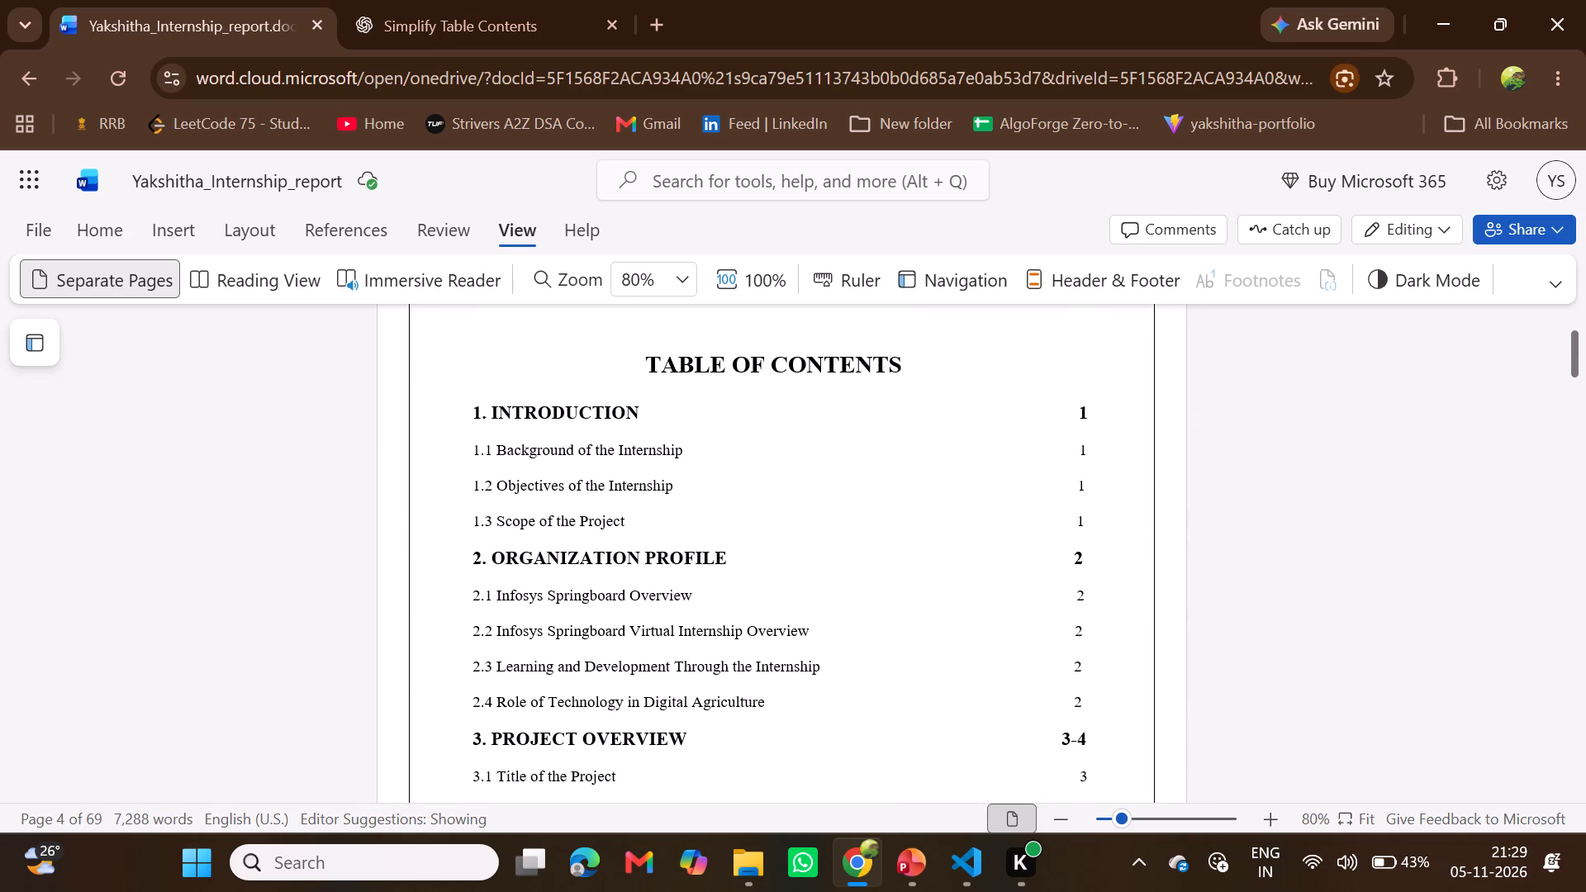
pyautogui.scroll(-3, 623, 591)
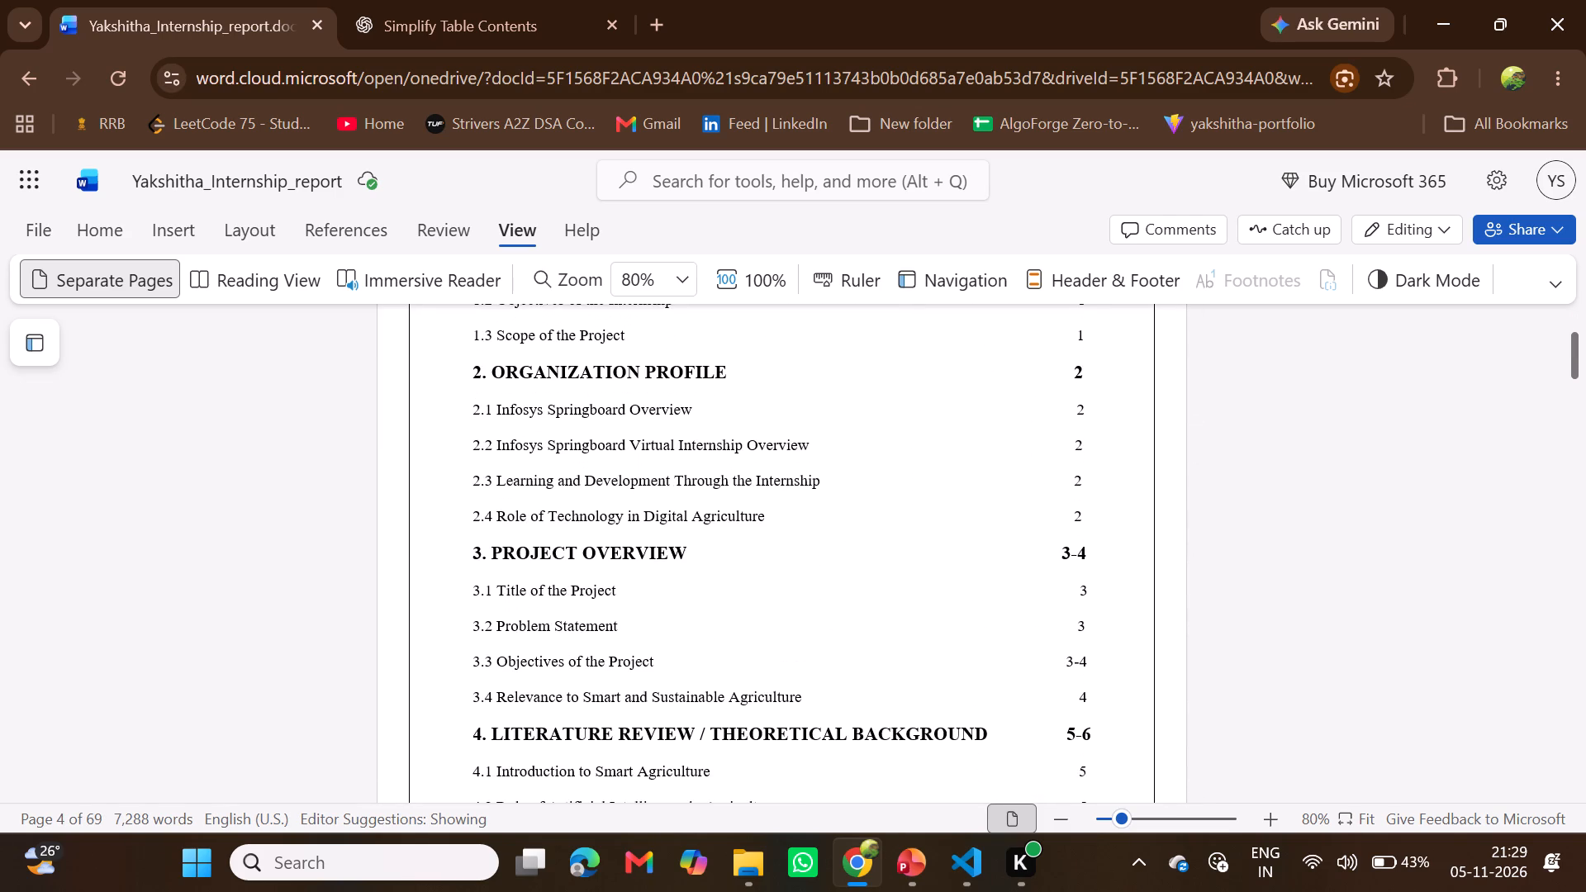
pyautogui.scroll(-2, 623, 591)
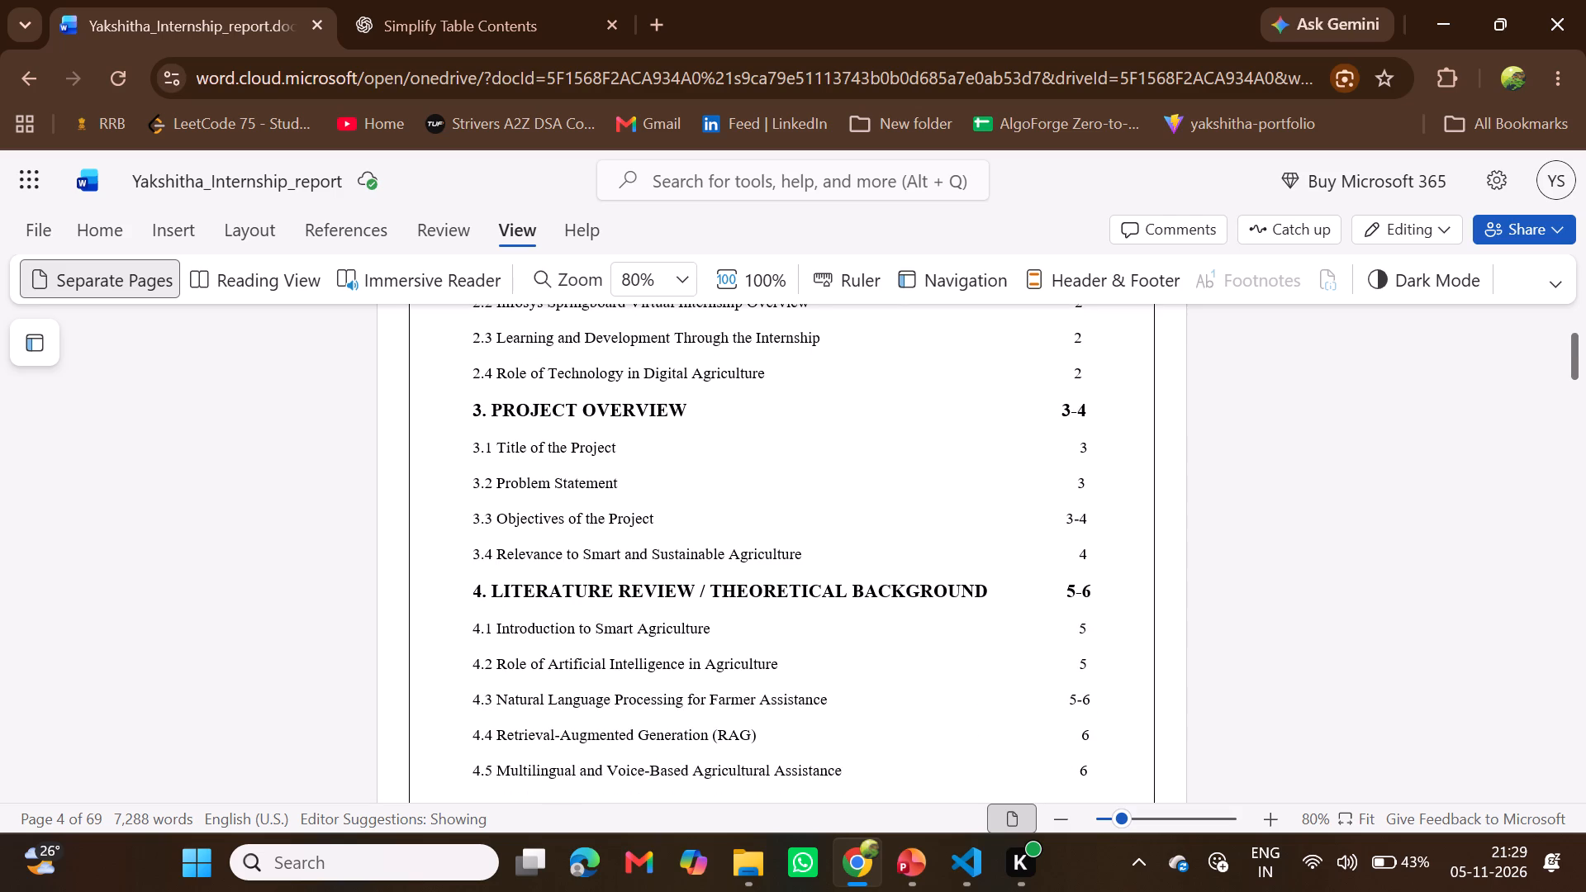
pyautogui.click(1066, 590)
pyautogui.press('BackSpace')
# Remove one space before the page numbers of entry 2.1 and of chapter 2, Organization Profile, in the table of contents.
pyautogui.scroll(-1, 1066, 590)
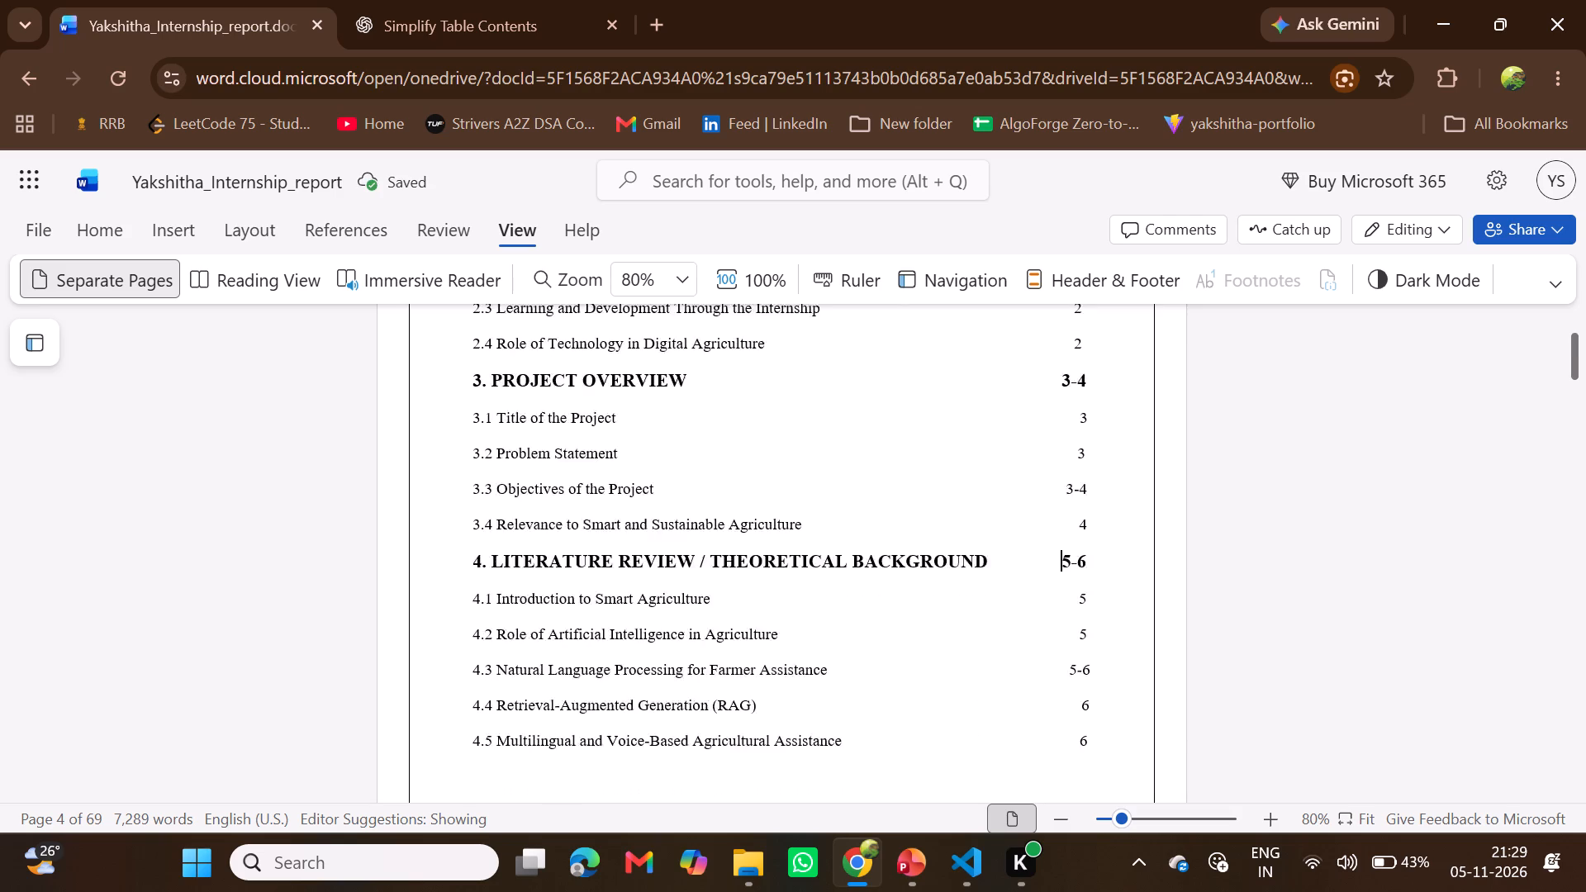
pyautogui.scroll(-1, 1066, 590)
pyautogui.scroll(1, 1066, 590)
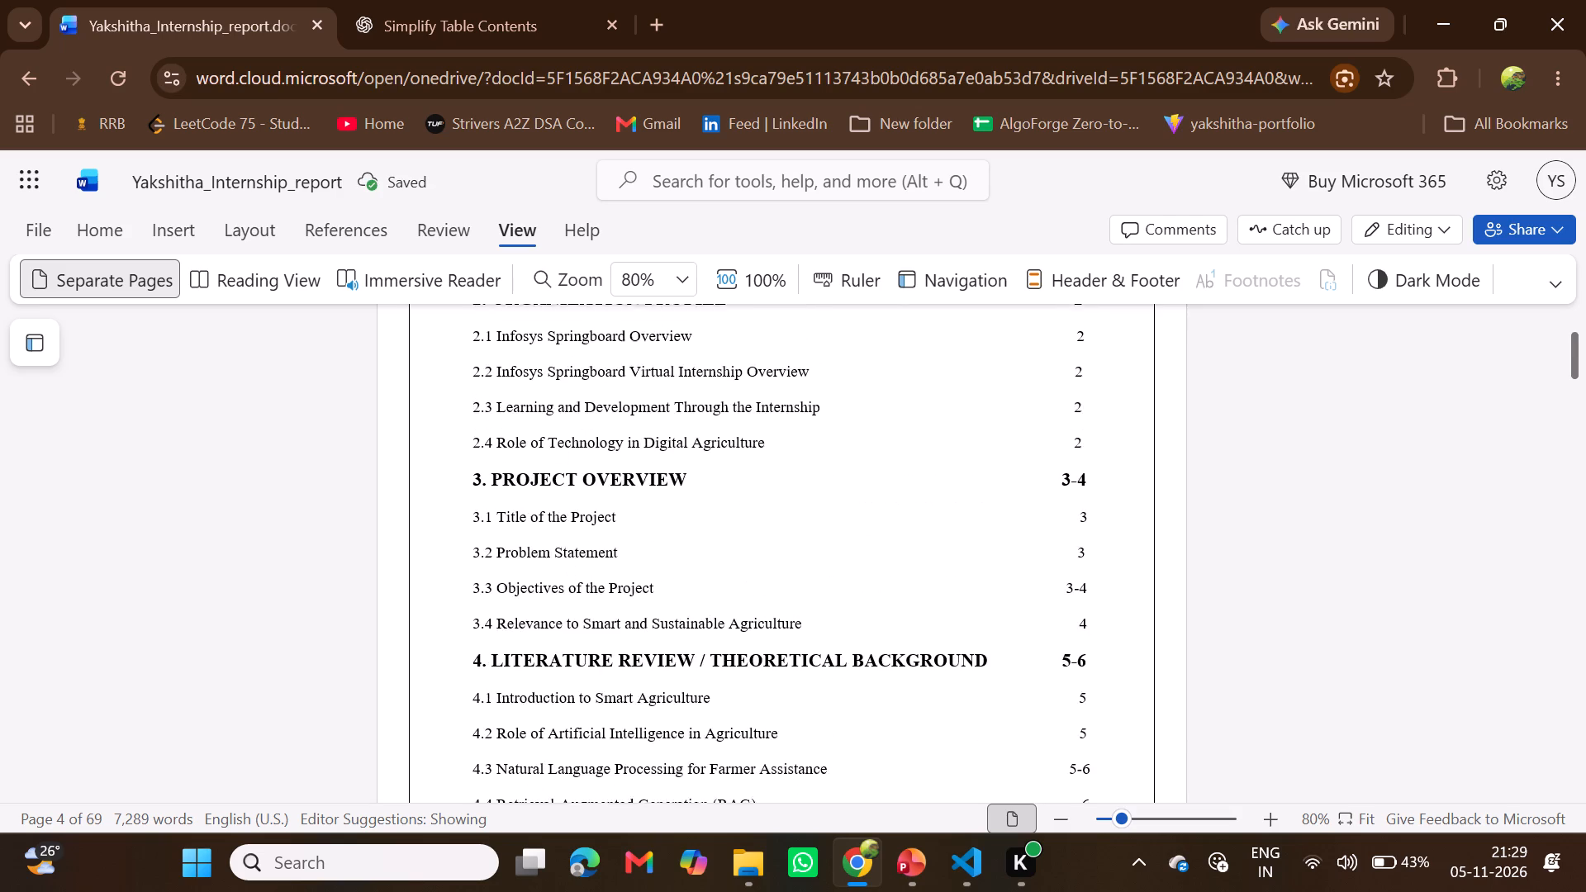
pyautogui.scroll(4, 1066, 590)
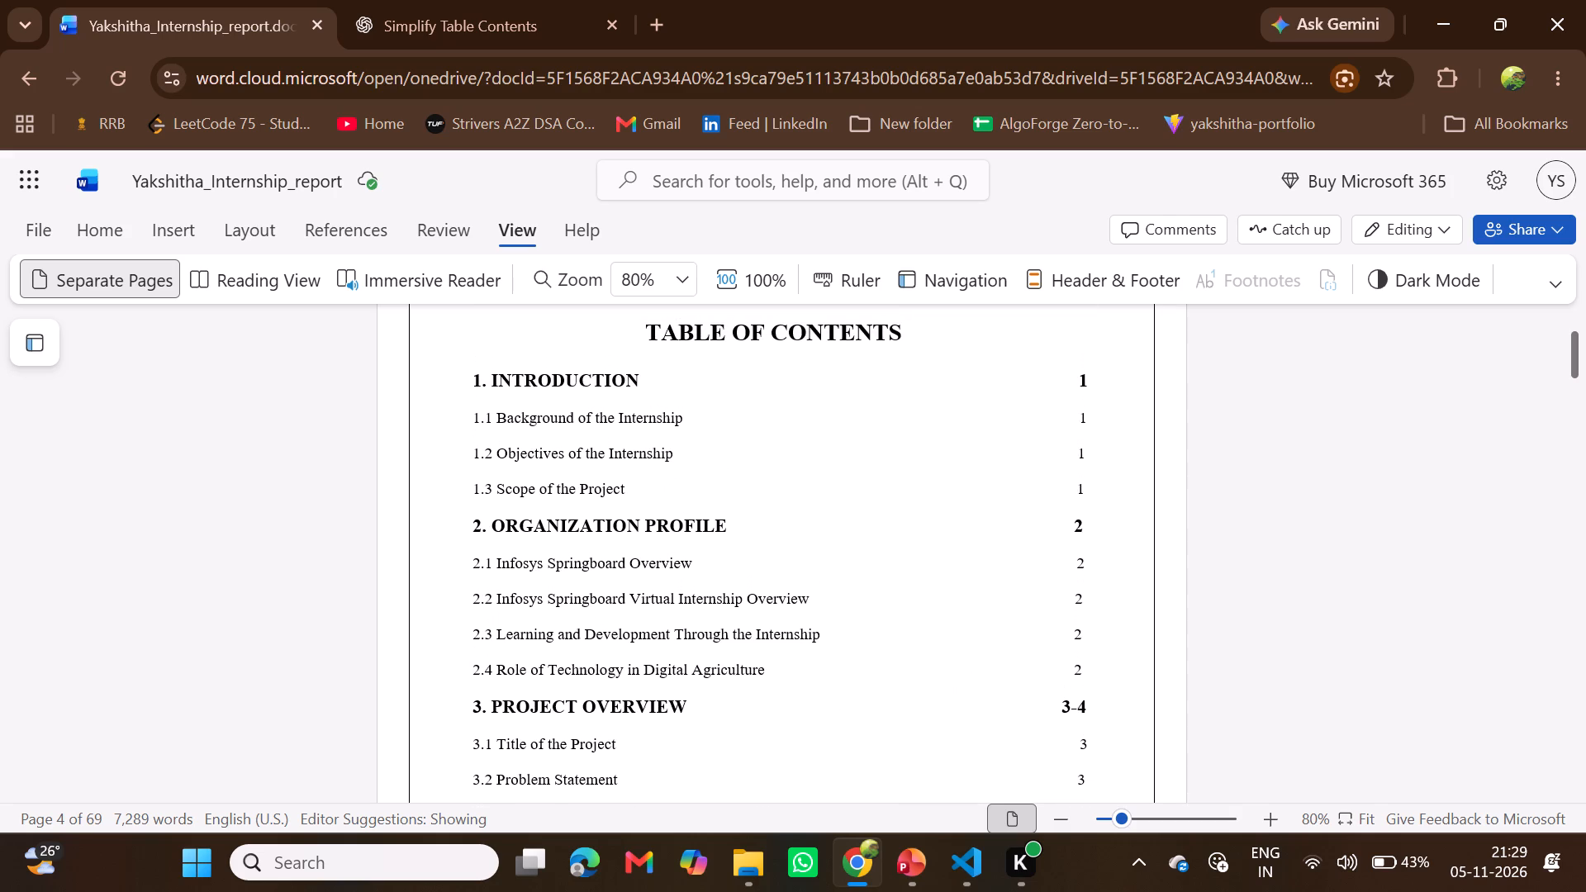
pyautogui.click(1076, 564)
pyautogui.press('BackSpace')
pyautogui.click(1101, 581)
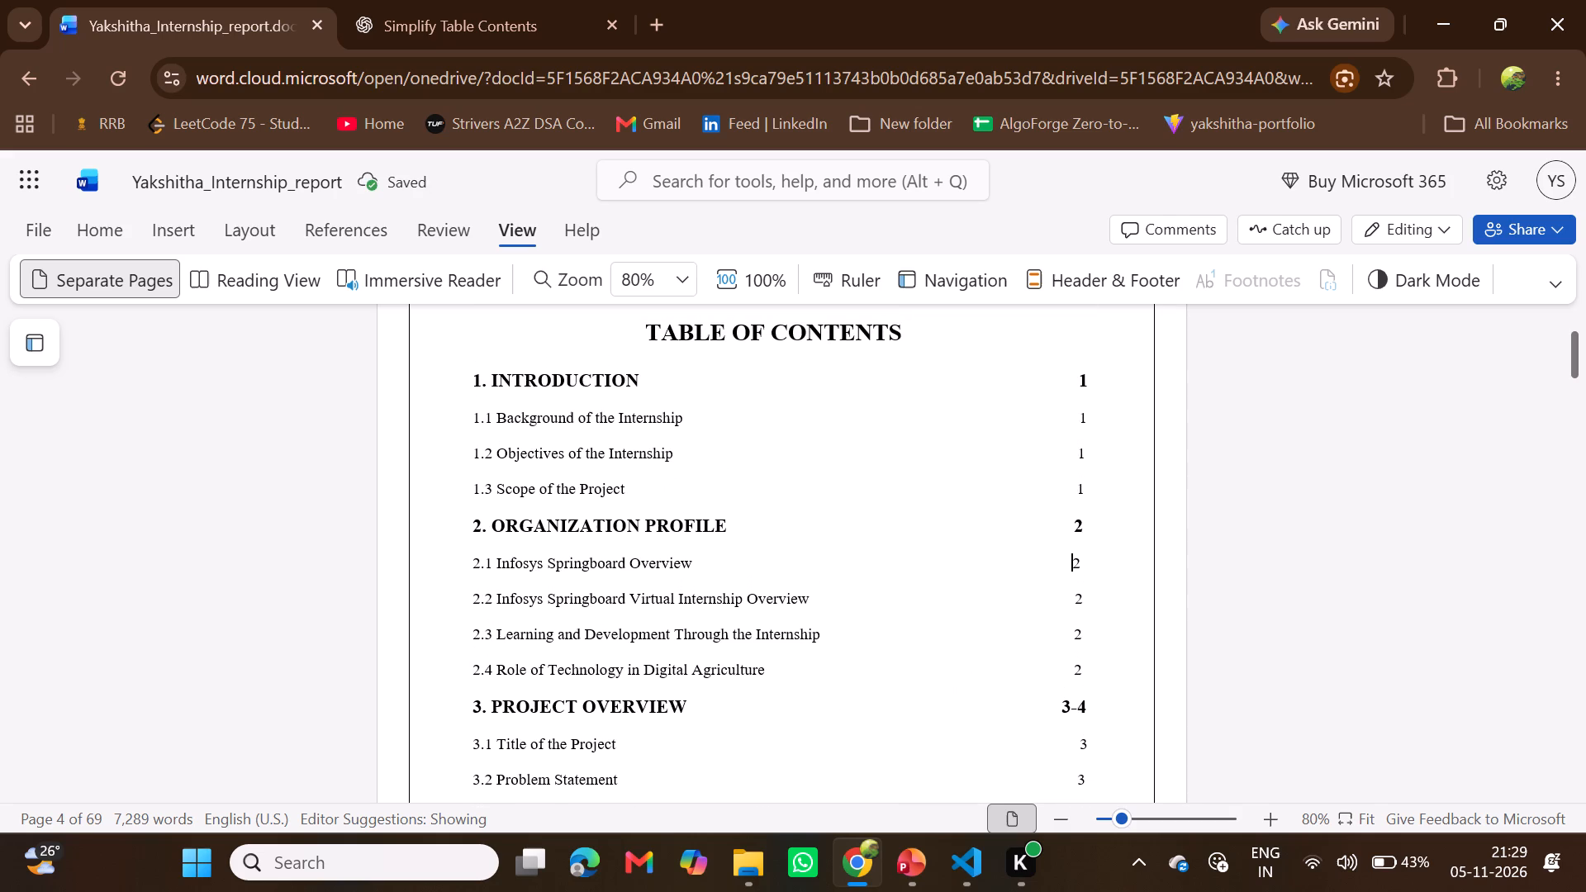
pyautogui.click(1078, 522)
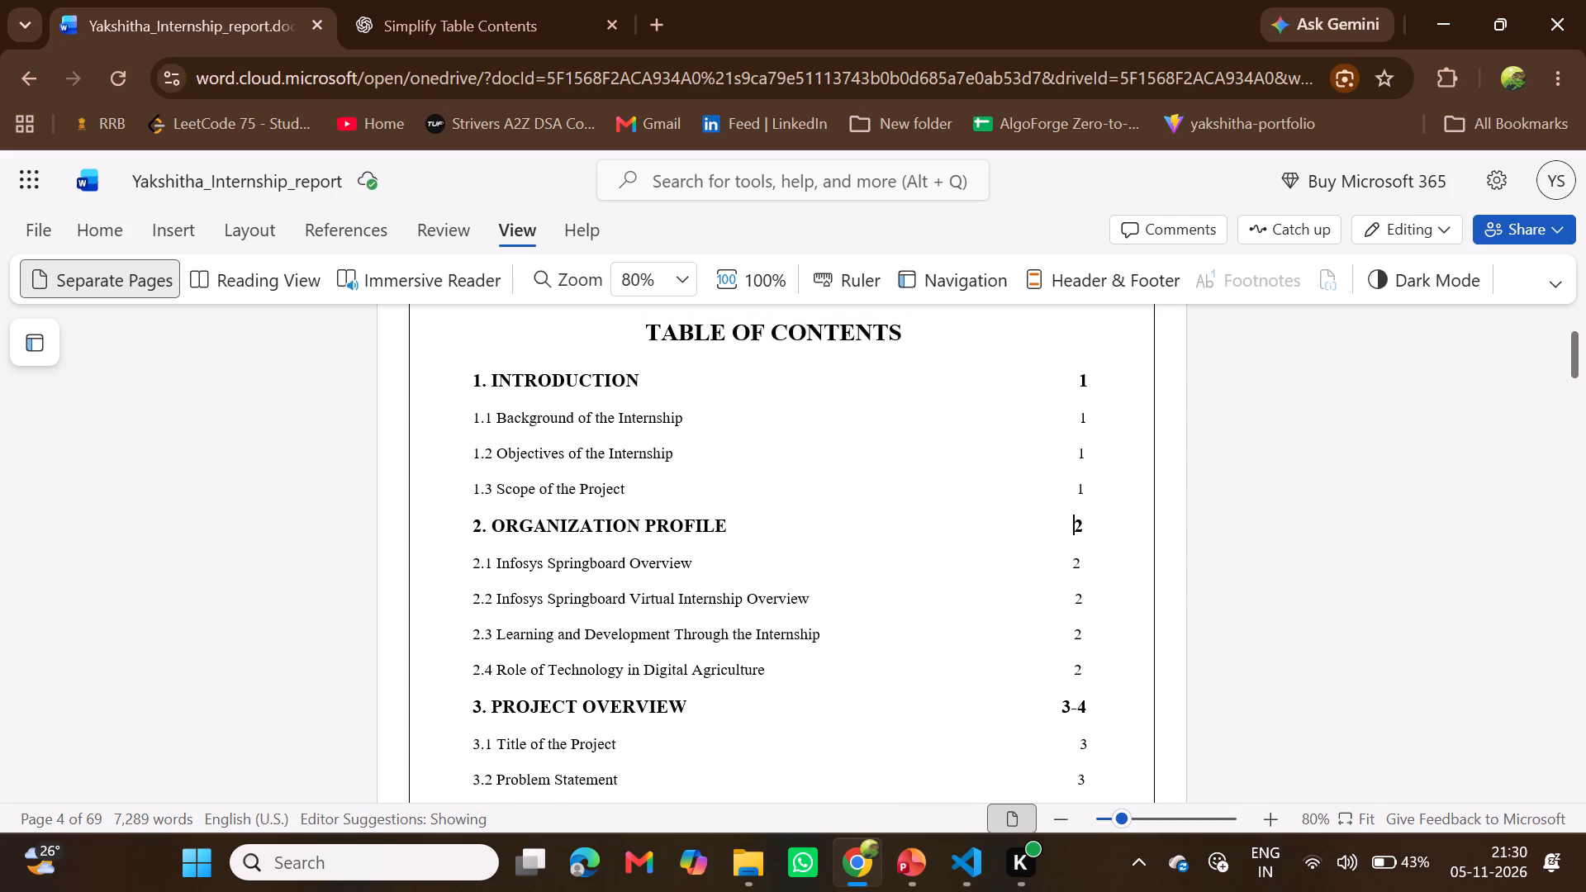
pyautogui.press('BackSpace')
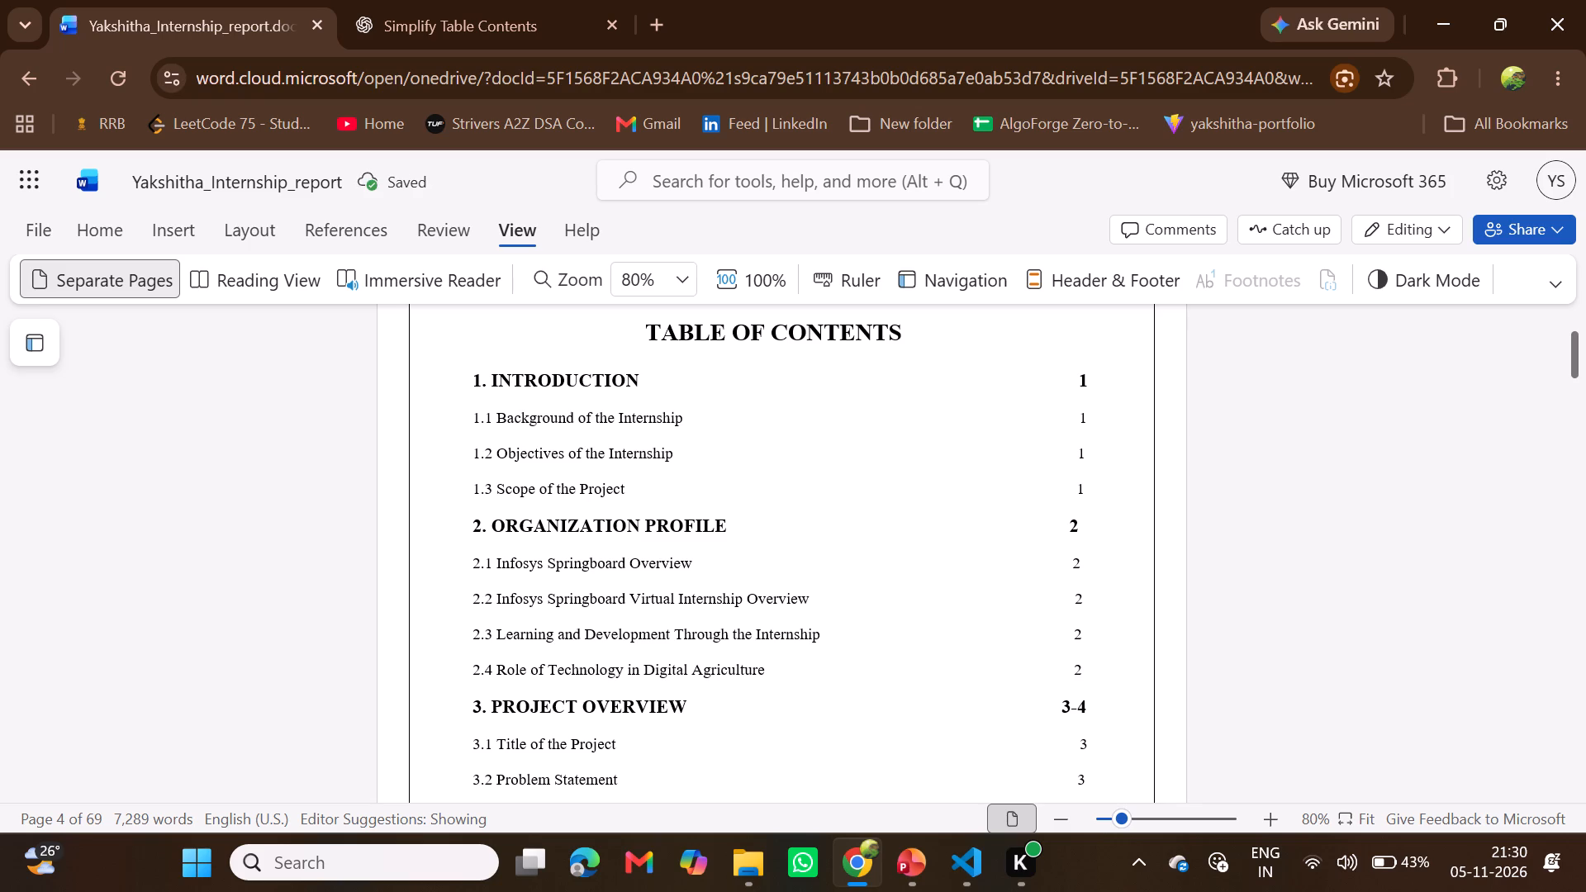
# Add one space before the page numbers of chapter 2, Organization Profile, and entry 2.1 in the table of contents.
pyautogui.click(1077, 563)
pyautogui.click(1072, 524)
pyautogui.press('space')
pyautogui.press('space')
pyautogui.press('BackSpace')
pyautogui.press('BackSpace')
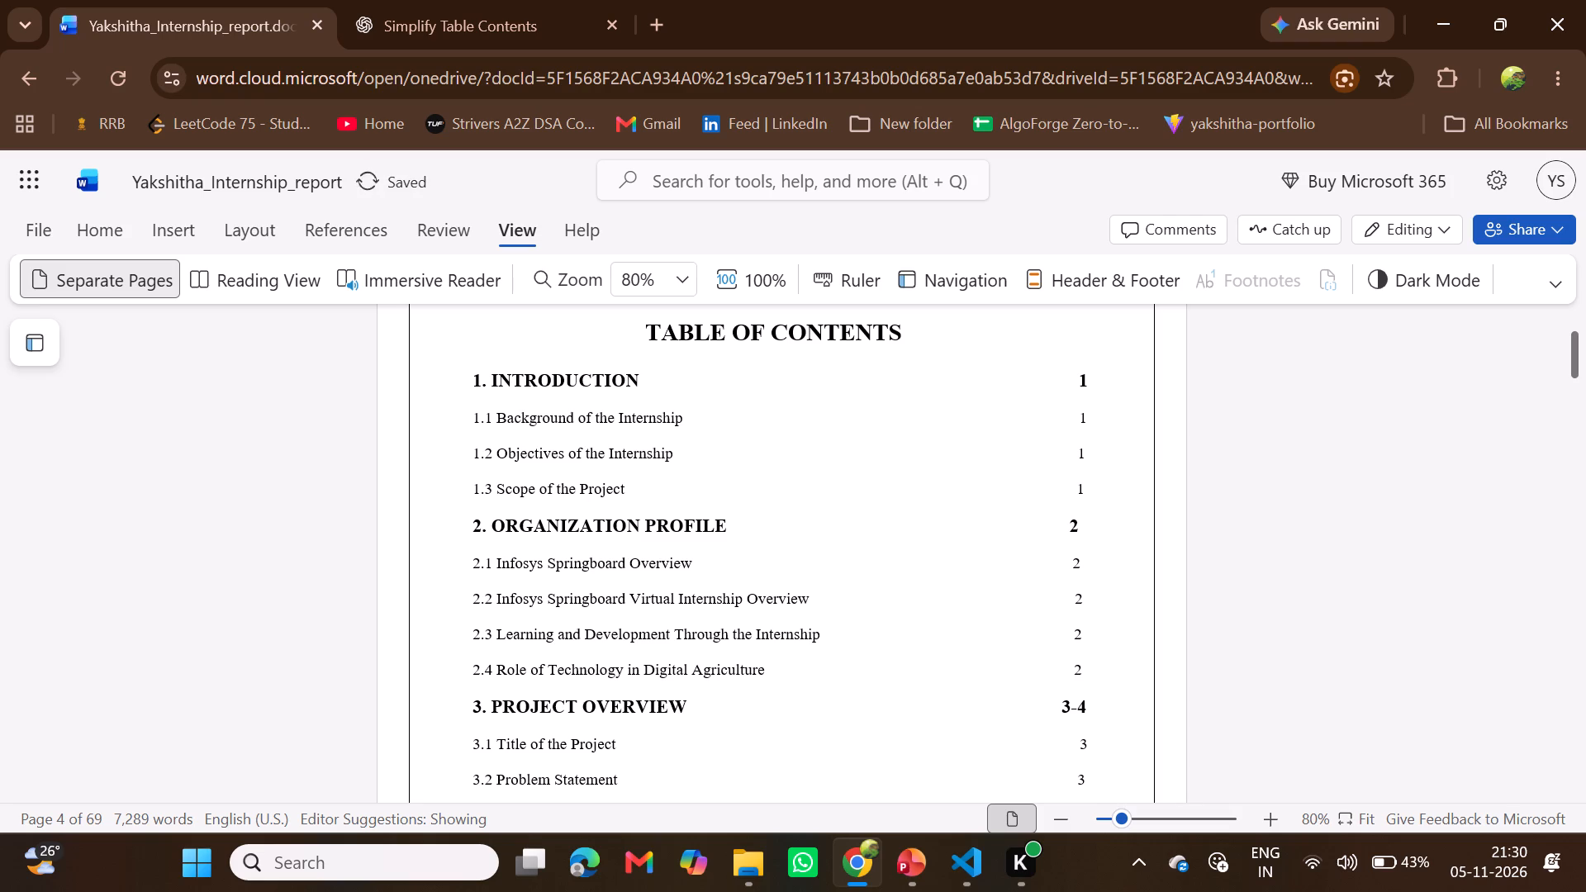
pyautogui.press('space')
pyautogui.press('Down')
pyautogui.press('Down')
pyautogui.press('Up')
pyautogui.press('space')
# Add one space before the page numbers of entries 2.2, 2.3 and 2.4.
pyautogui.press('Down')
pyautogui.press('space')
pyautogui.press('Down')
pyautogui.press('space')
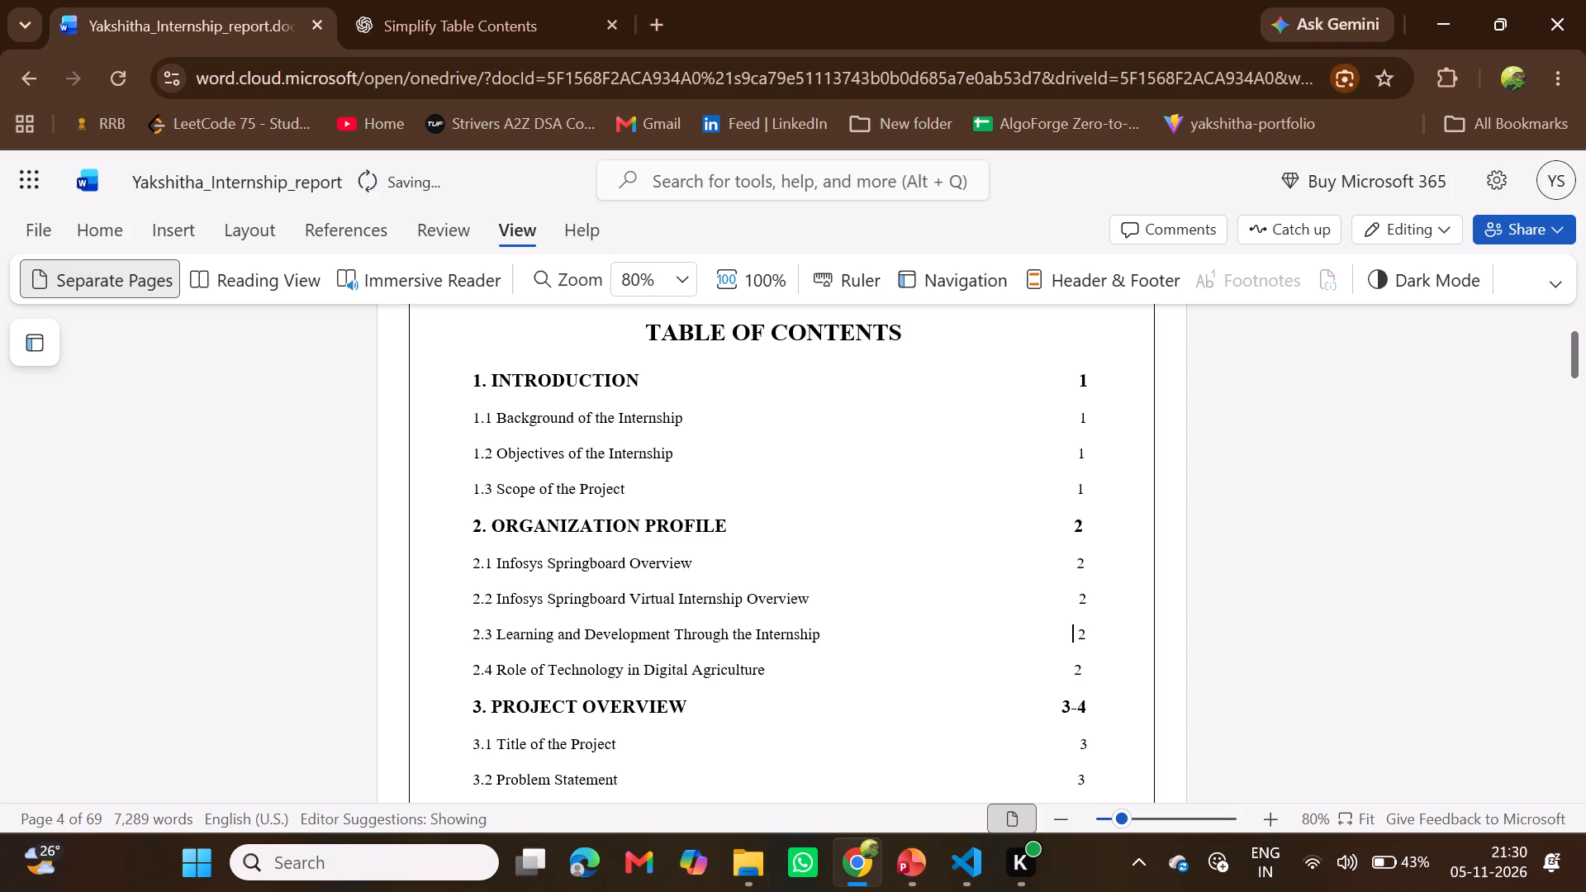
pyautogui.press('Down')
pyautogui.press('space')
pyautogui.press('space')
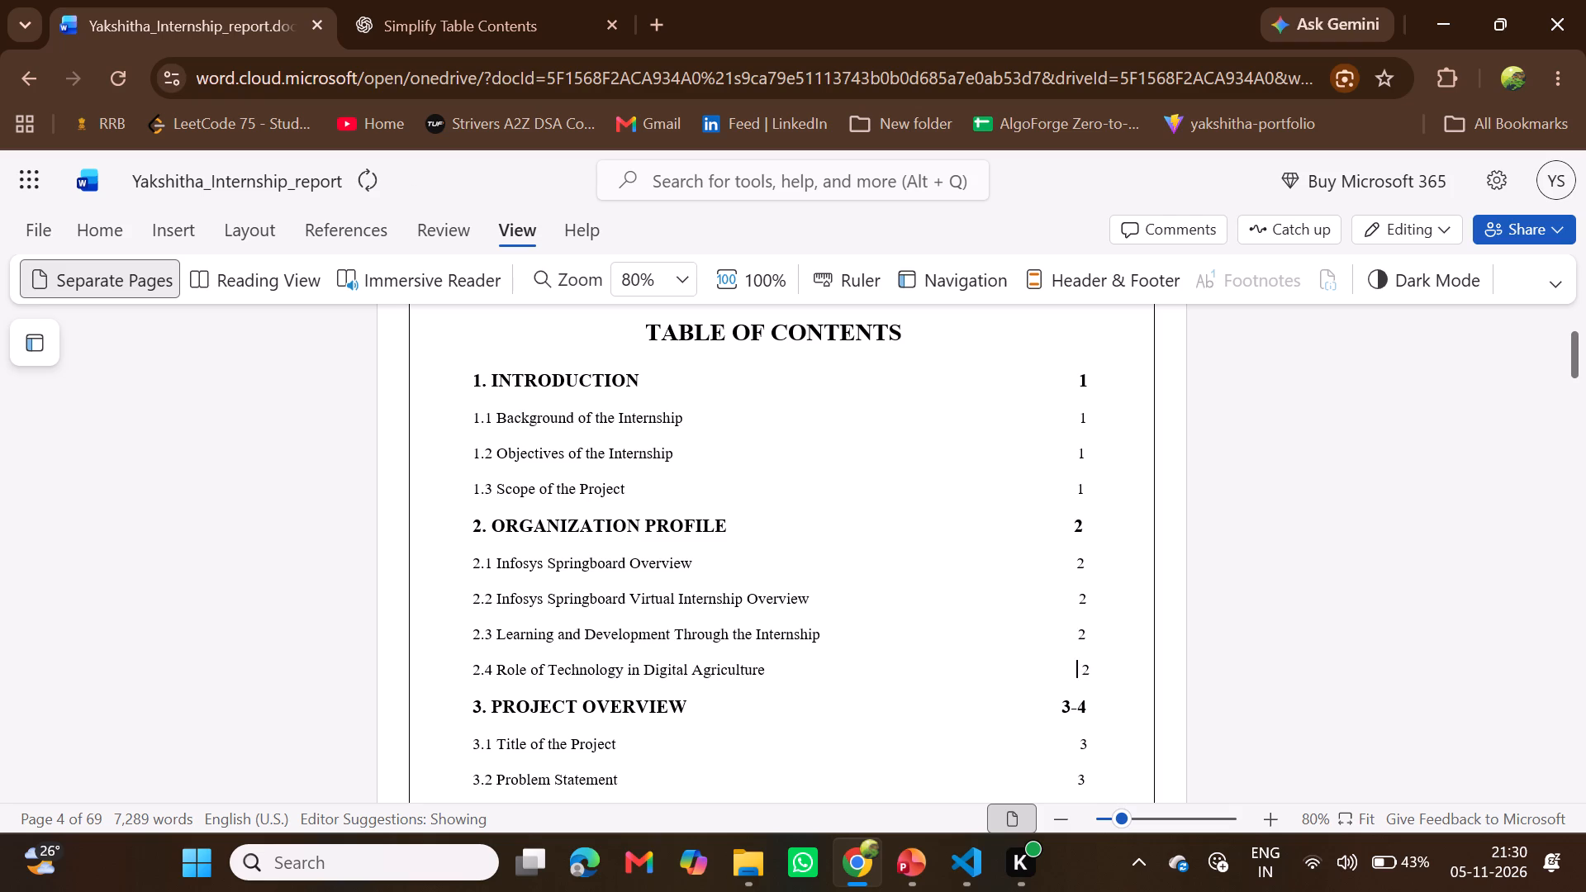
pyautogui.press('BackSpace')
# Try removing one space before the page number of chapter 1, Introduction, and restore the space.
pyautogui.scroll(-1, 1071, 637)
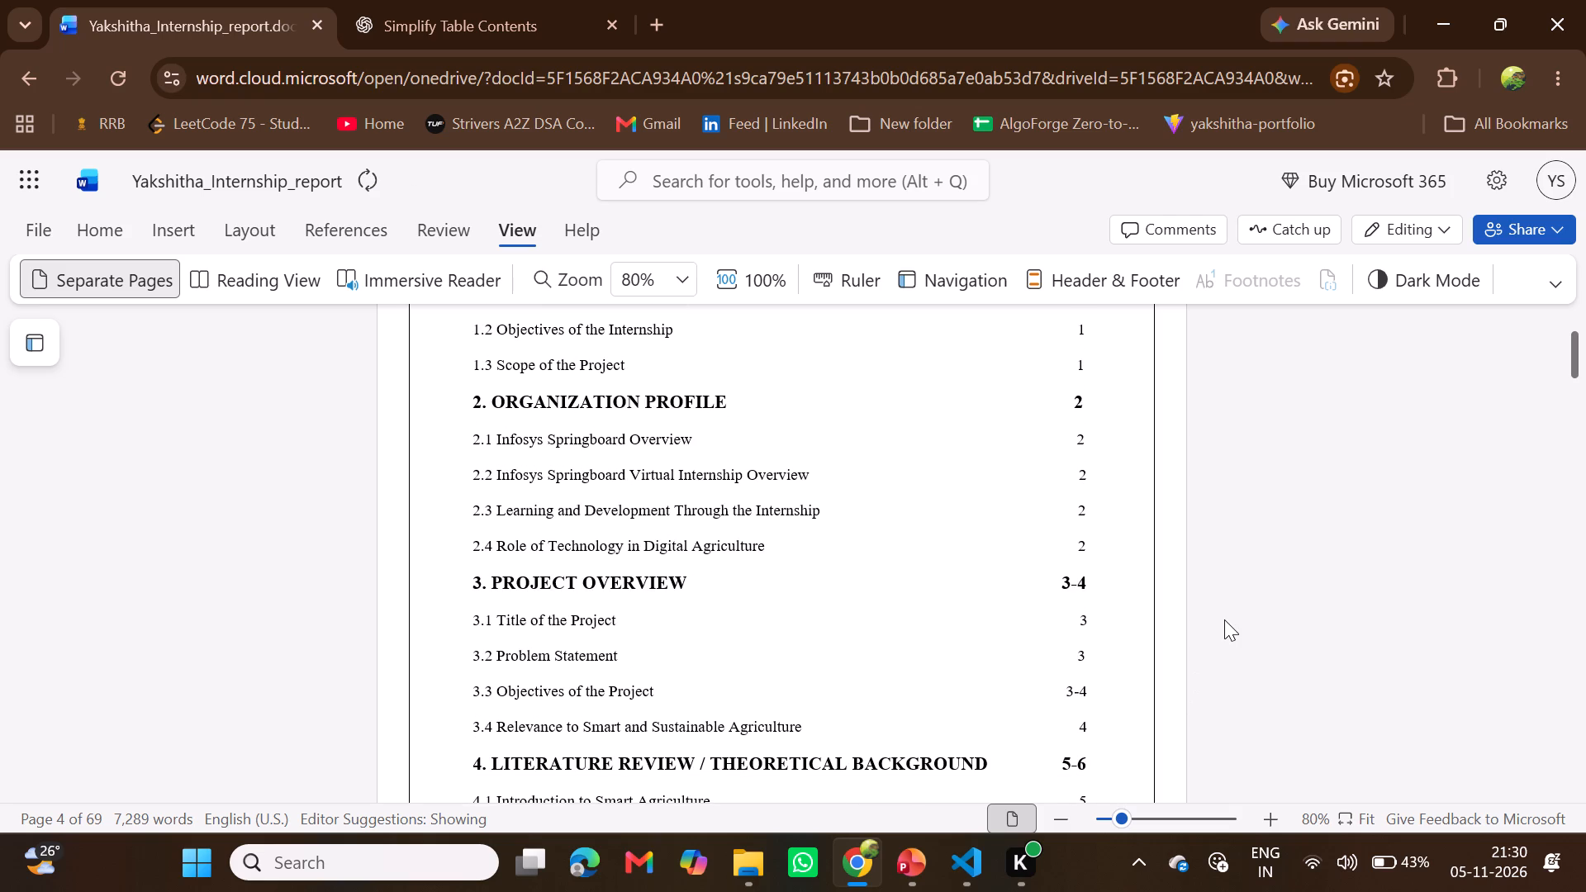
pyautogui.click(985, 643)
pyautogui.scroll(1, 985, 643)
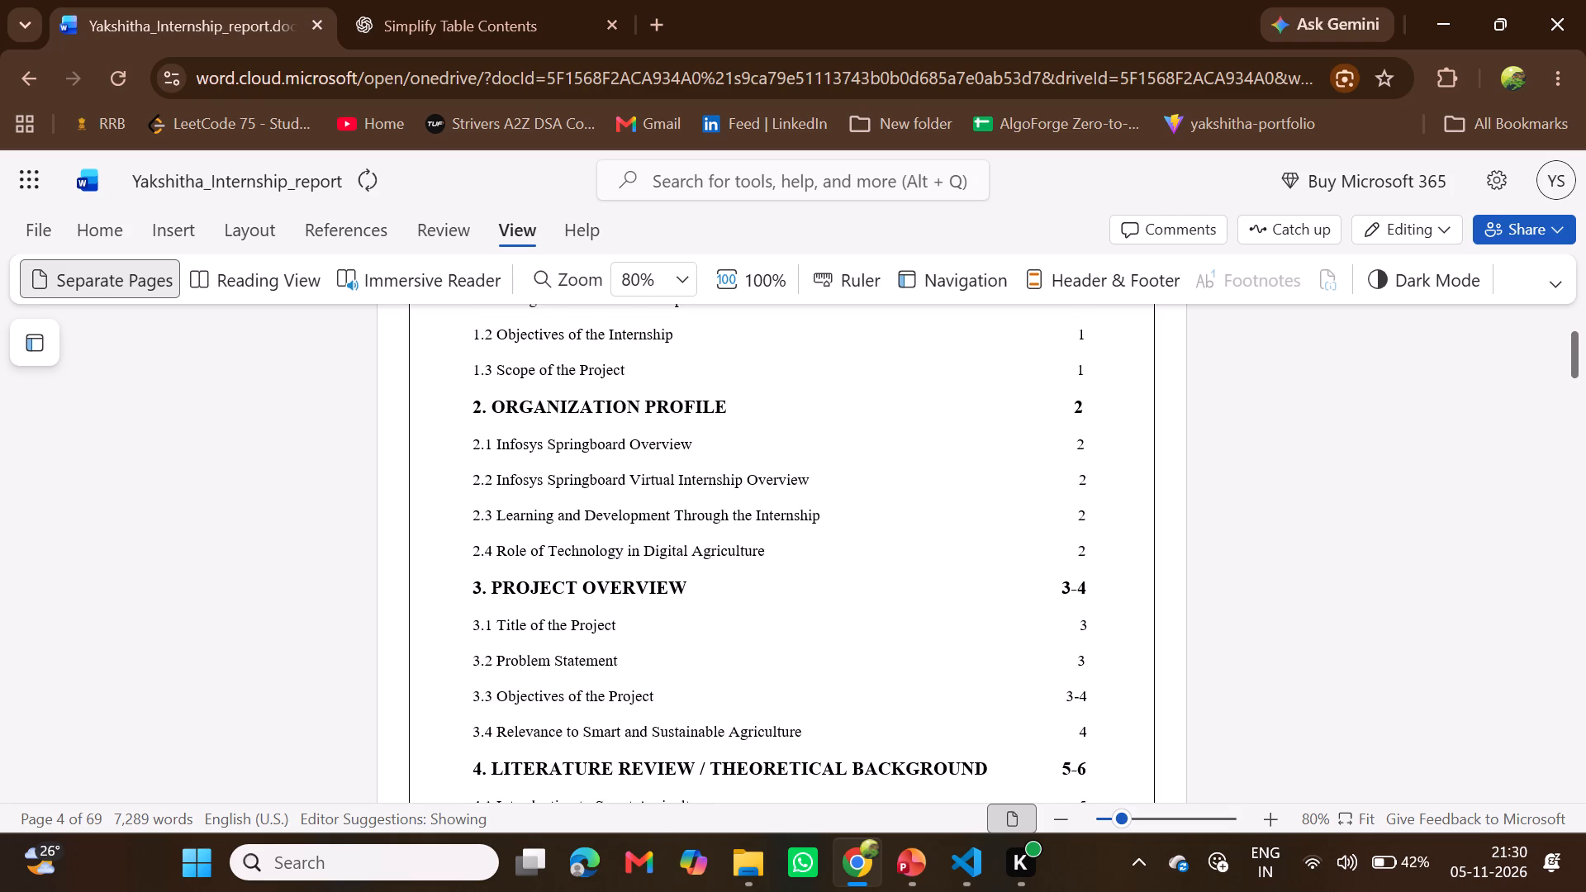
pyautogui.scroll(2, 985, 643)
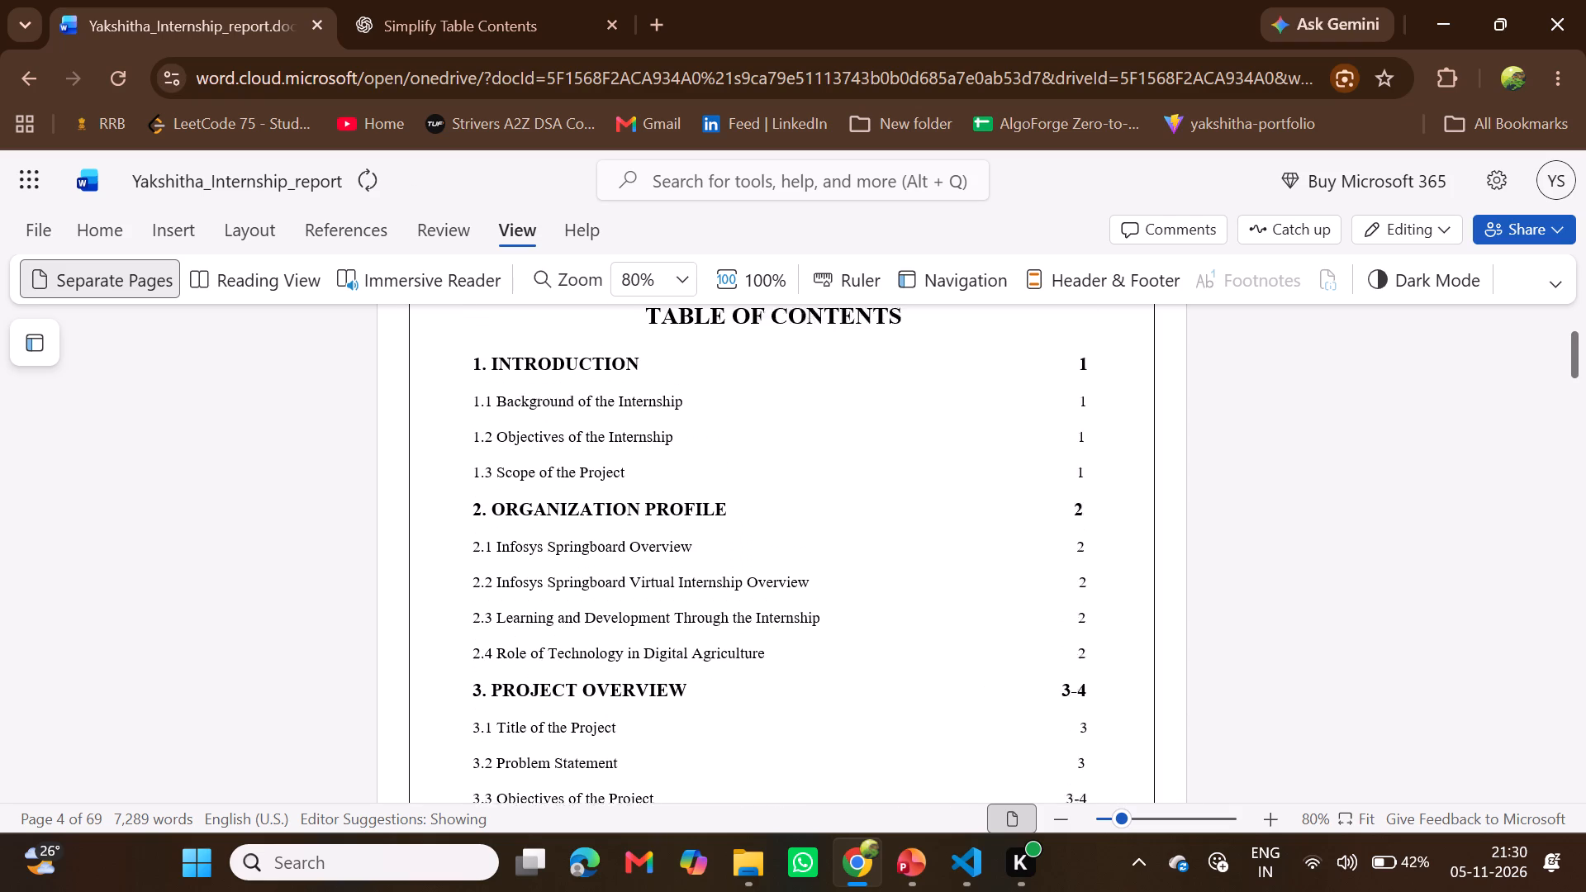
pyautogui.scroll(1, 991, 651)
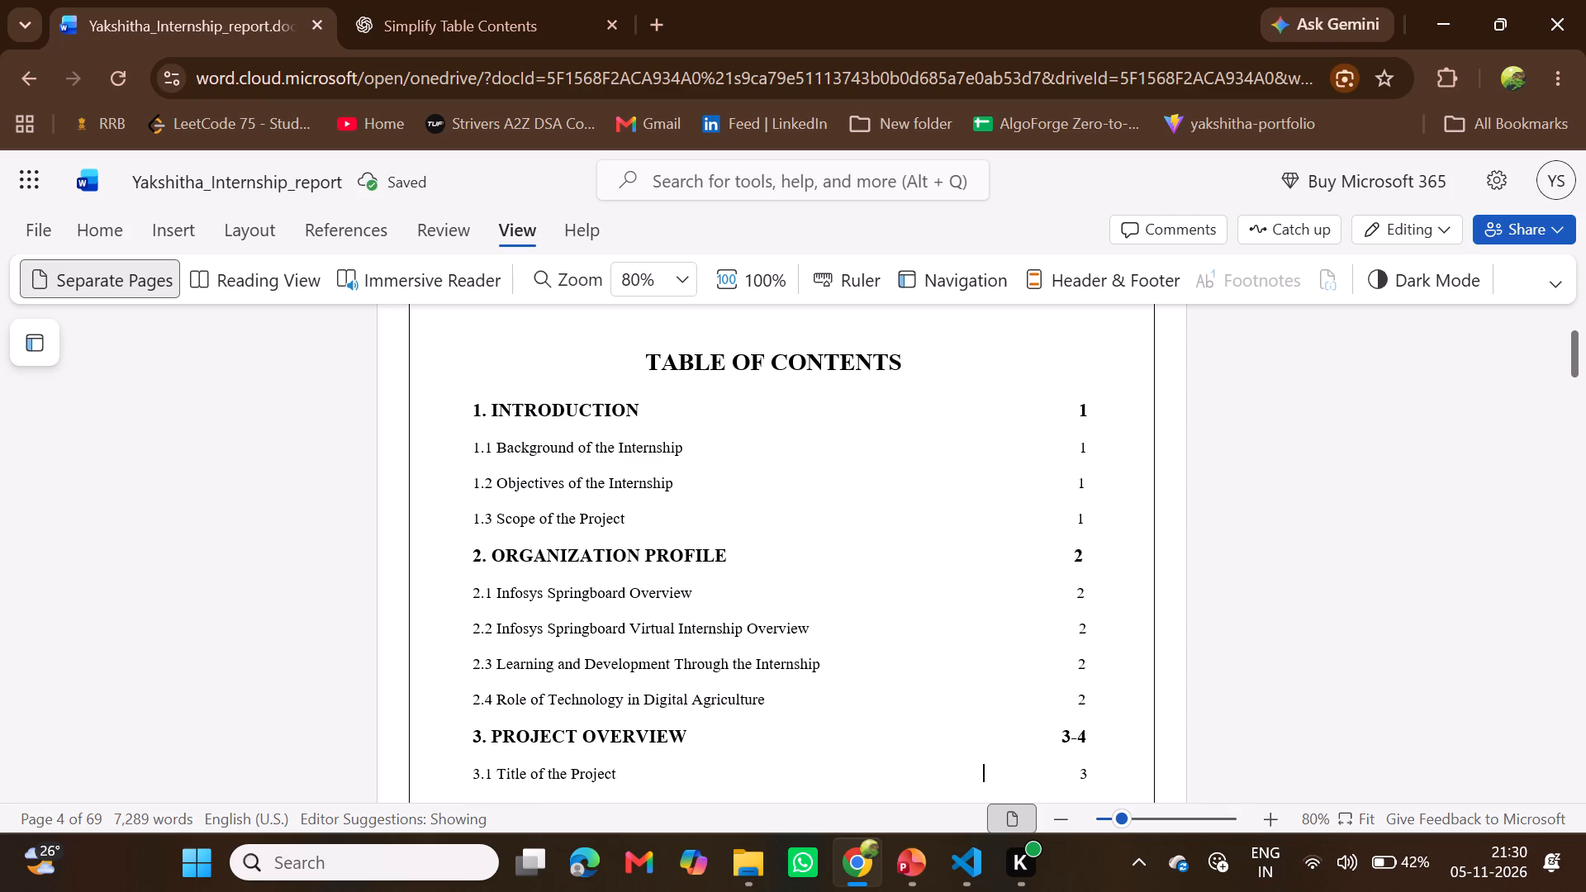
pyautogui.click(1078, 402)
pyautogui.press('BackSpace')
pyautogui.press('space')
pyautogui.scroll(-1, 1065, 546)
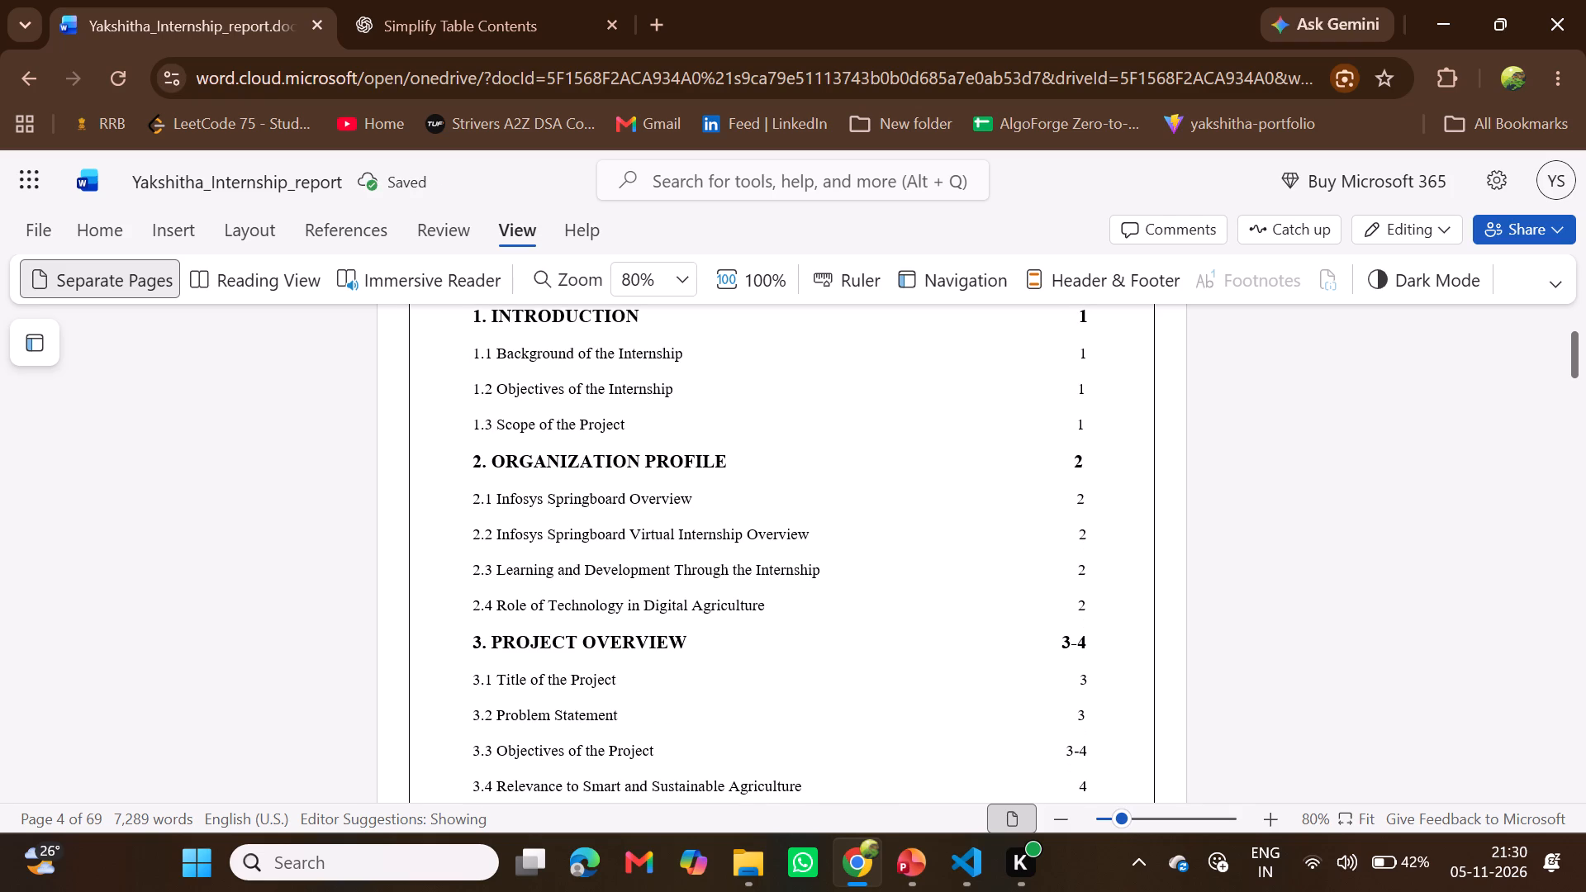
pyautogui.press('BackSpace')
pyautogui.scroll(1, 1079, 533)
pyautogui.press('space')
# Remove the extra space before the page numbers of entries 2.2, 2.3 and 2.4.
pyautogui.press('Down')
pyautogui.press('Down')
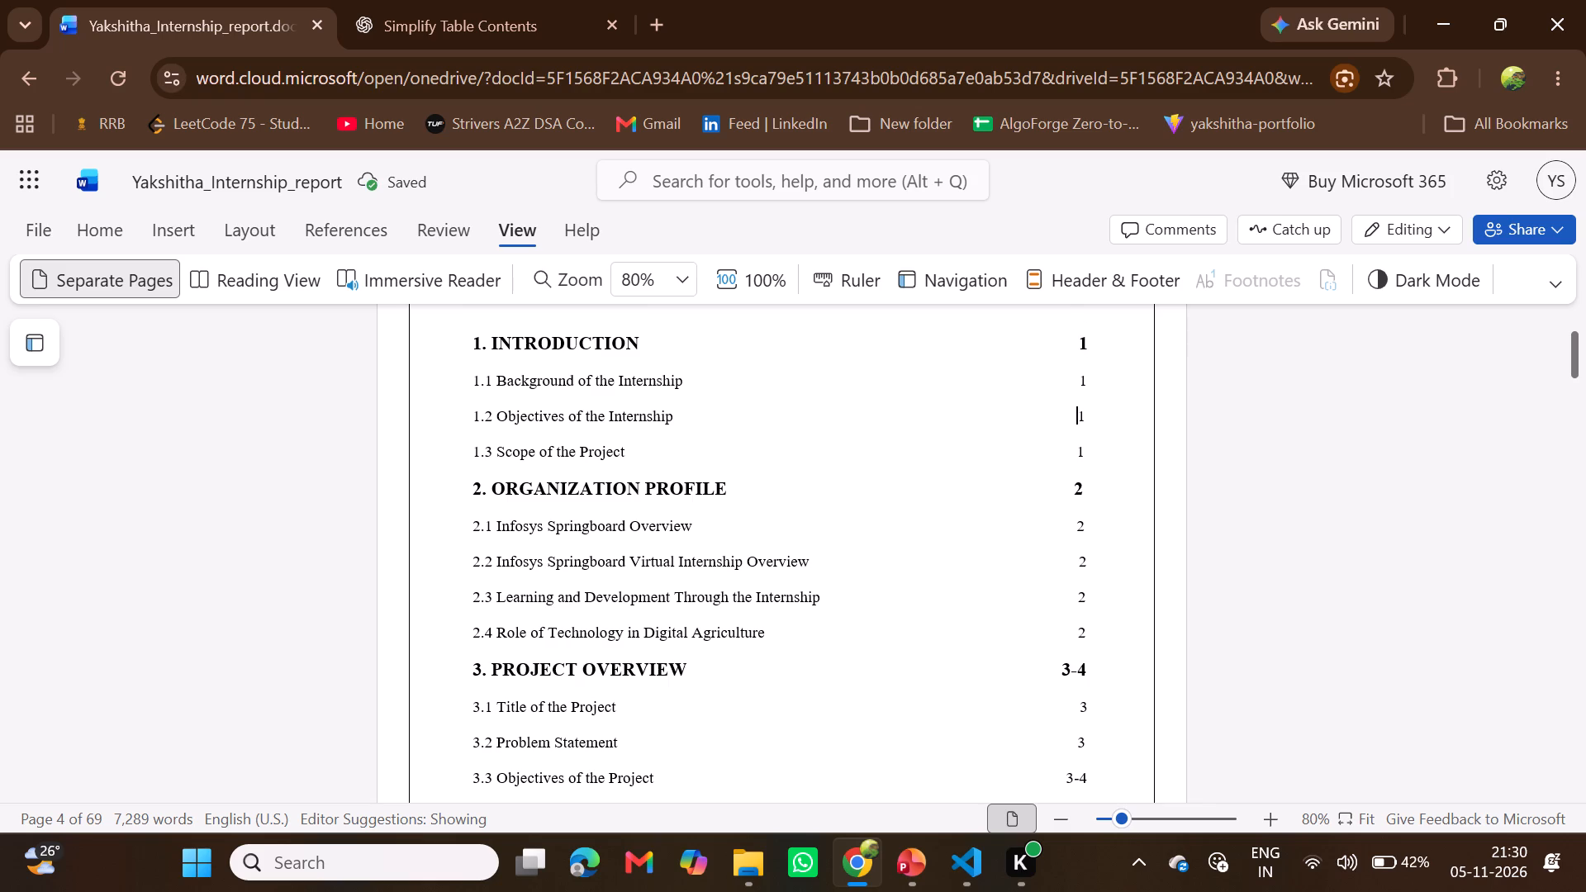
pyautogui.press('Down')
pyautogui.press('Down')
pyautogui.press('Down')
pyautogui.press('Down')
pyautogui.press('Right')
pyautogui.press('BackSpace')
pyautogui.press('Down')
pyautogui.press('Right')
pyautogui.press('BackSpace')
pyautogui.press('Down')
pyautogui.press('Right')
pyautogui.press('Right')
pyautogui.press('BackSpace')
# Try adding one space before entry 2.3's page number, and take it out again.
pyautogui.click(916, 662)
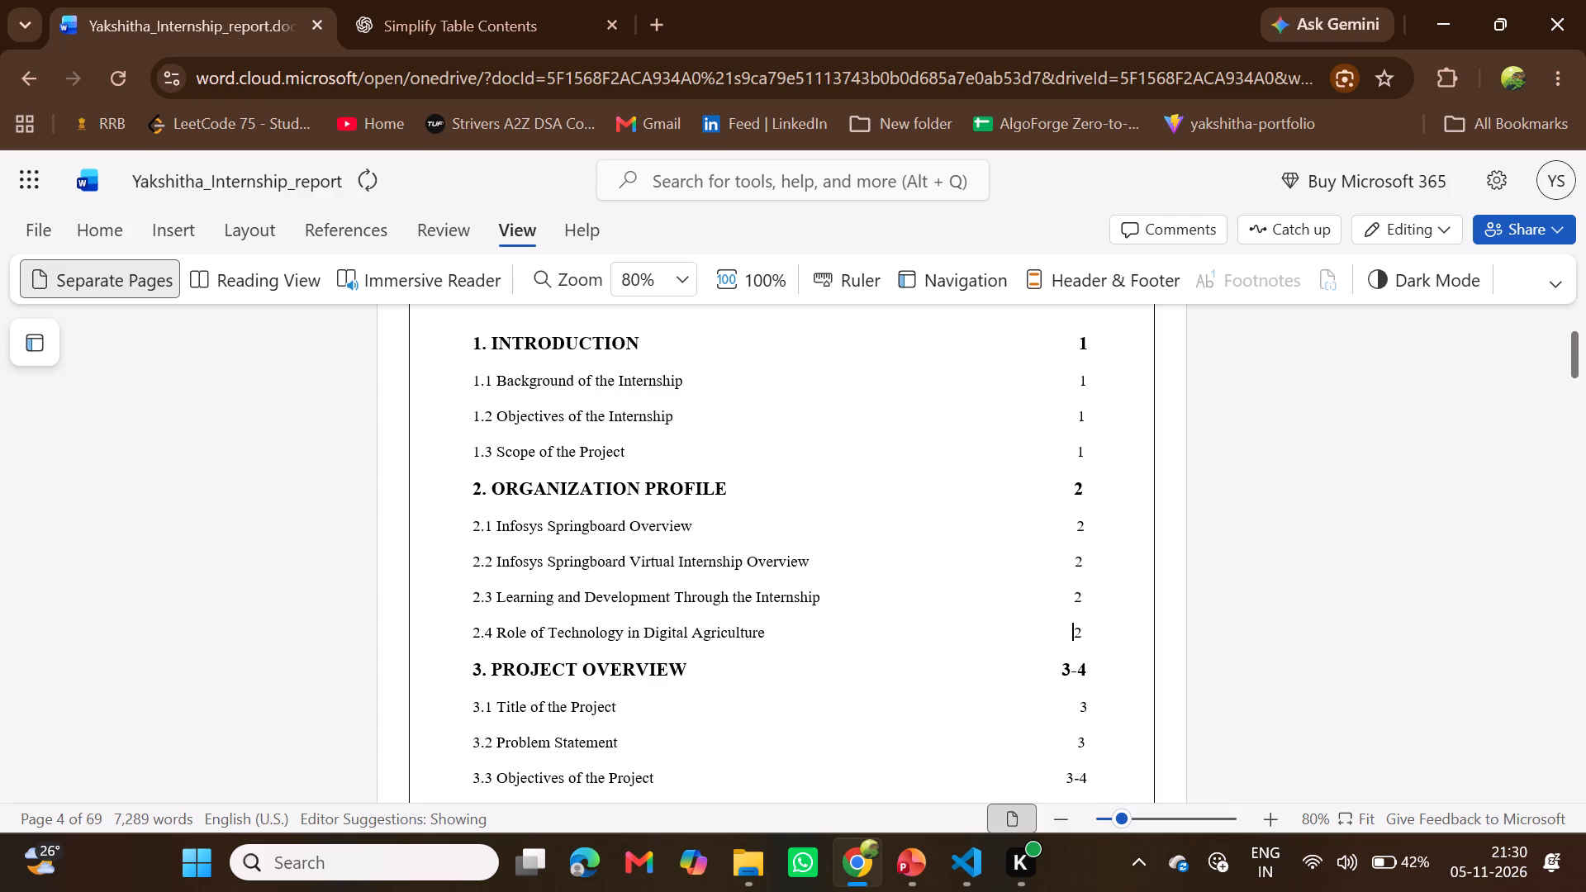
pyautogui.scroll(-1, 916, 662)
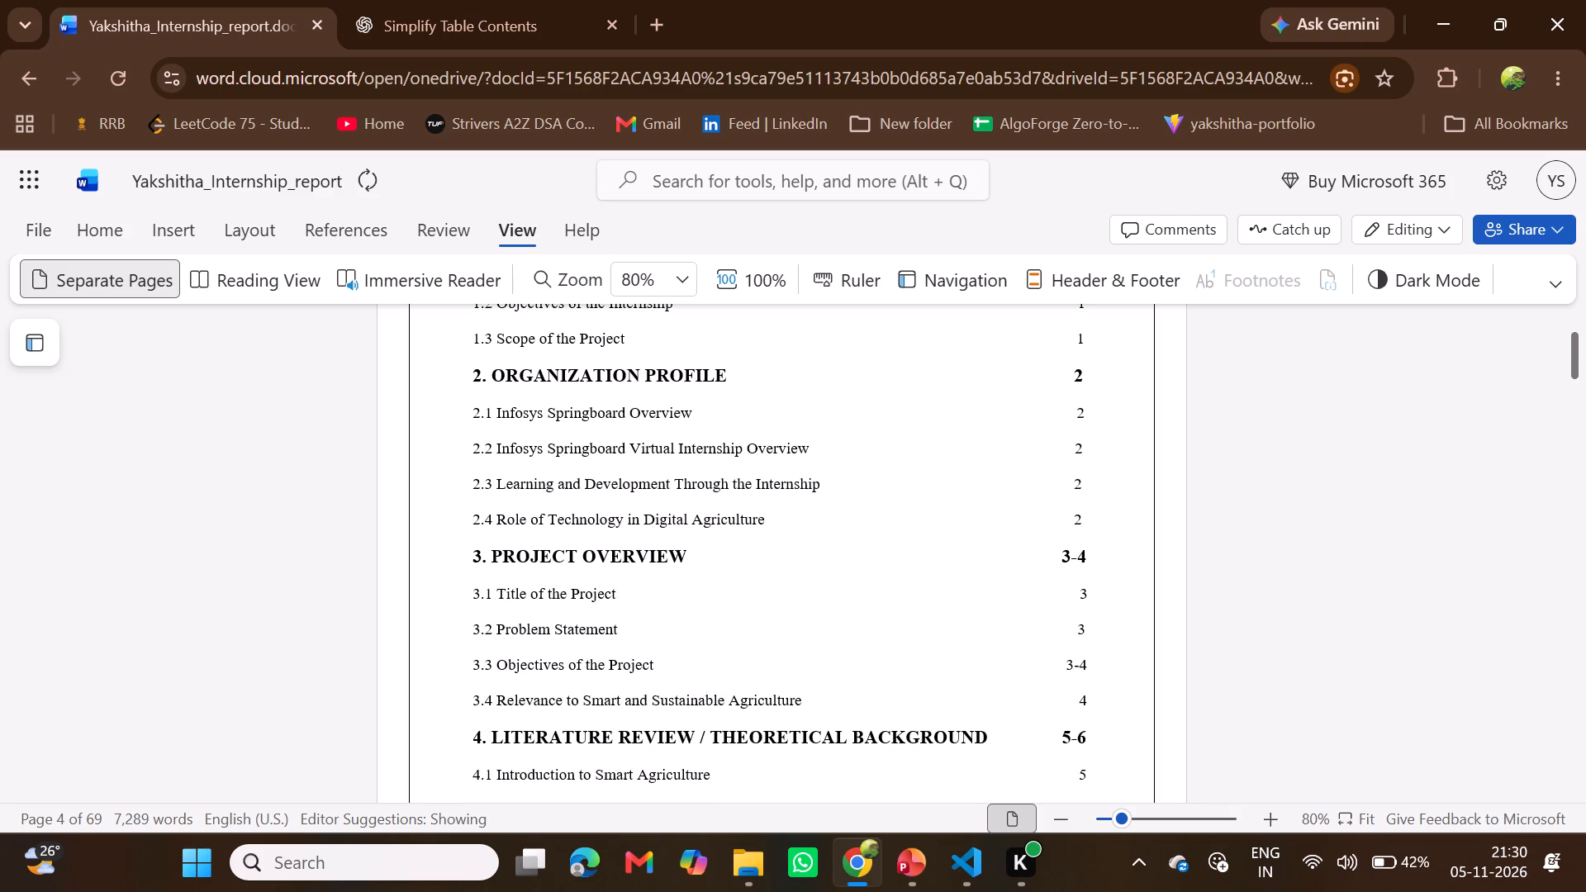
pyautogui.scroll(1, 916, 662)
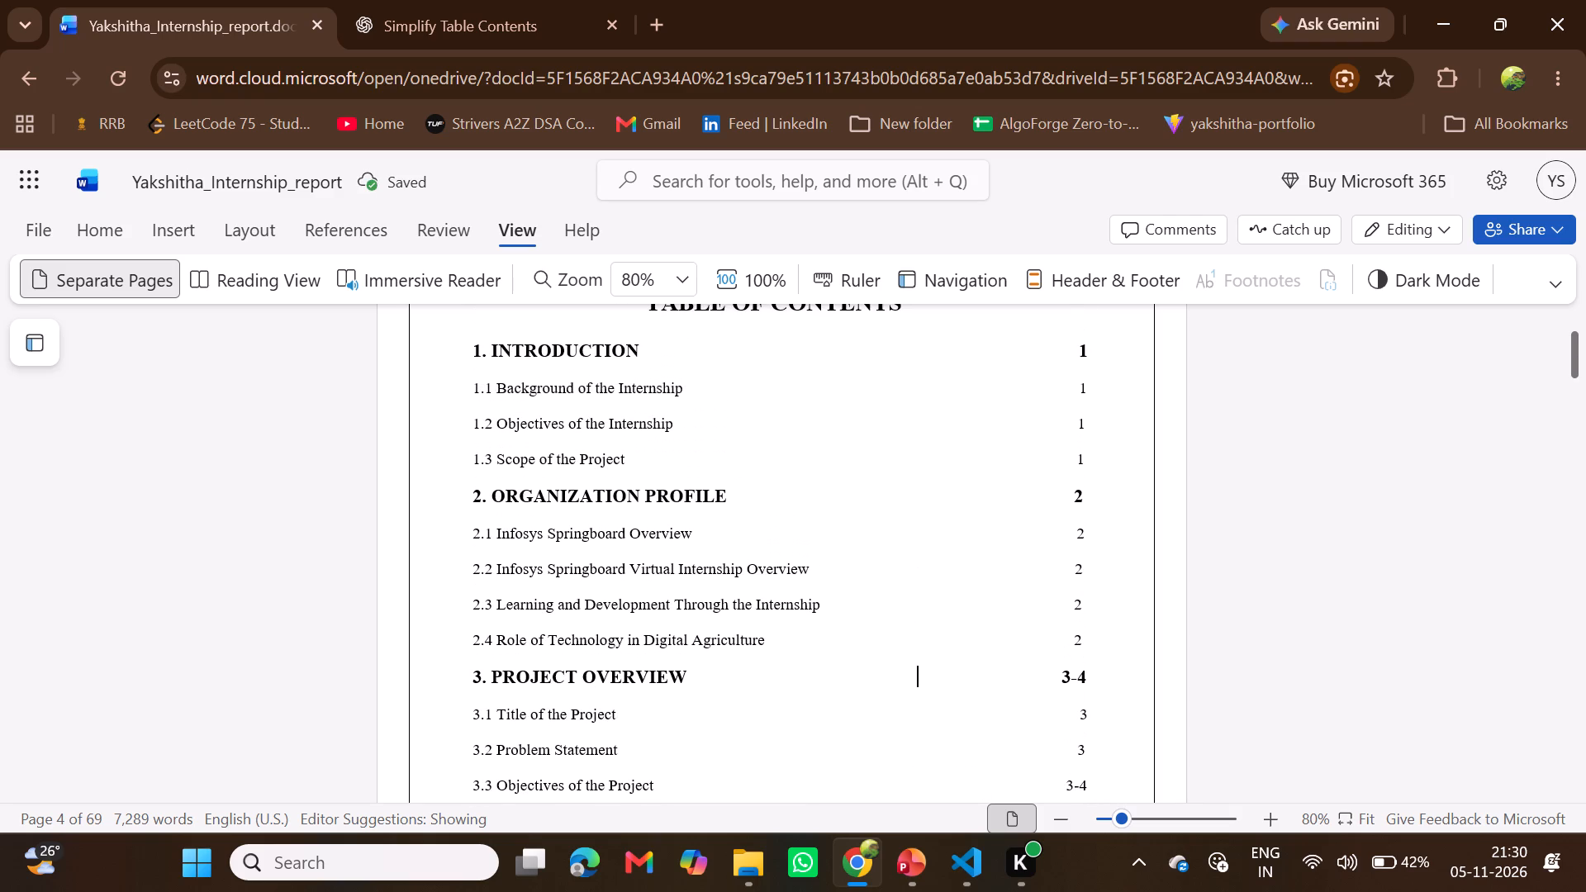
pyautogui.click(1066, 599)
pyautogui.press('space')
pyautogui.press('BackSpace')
# Remove one space before the "5-6" page range of entry 4.3, Natural Language Processing for Farmer Assistance.
pyautogui.scroll(-2, 1009, 678)
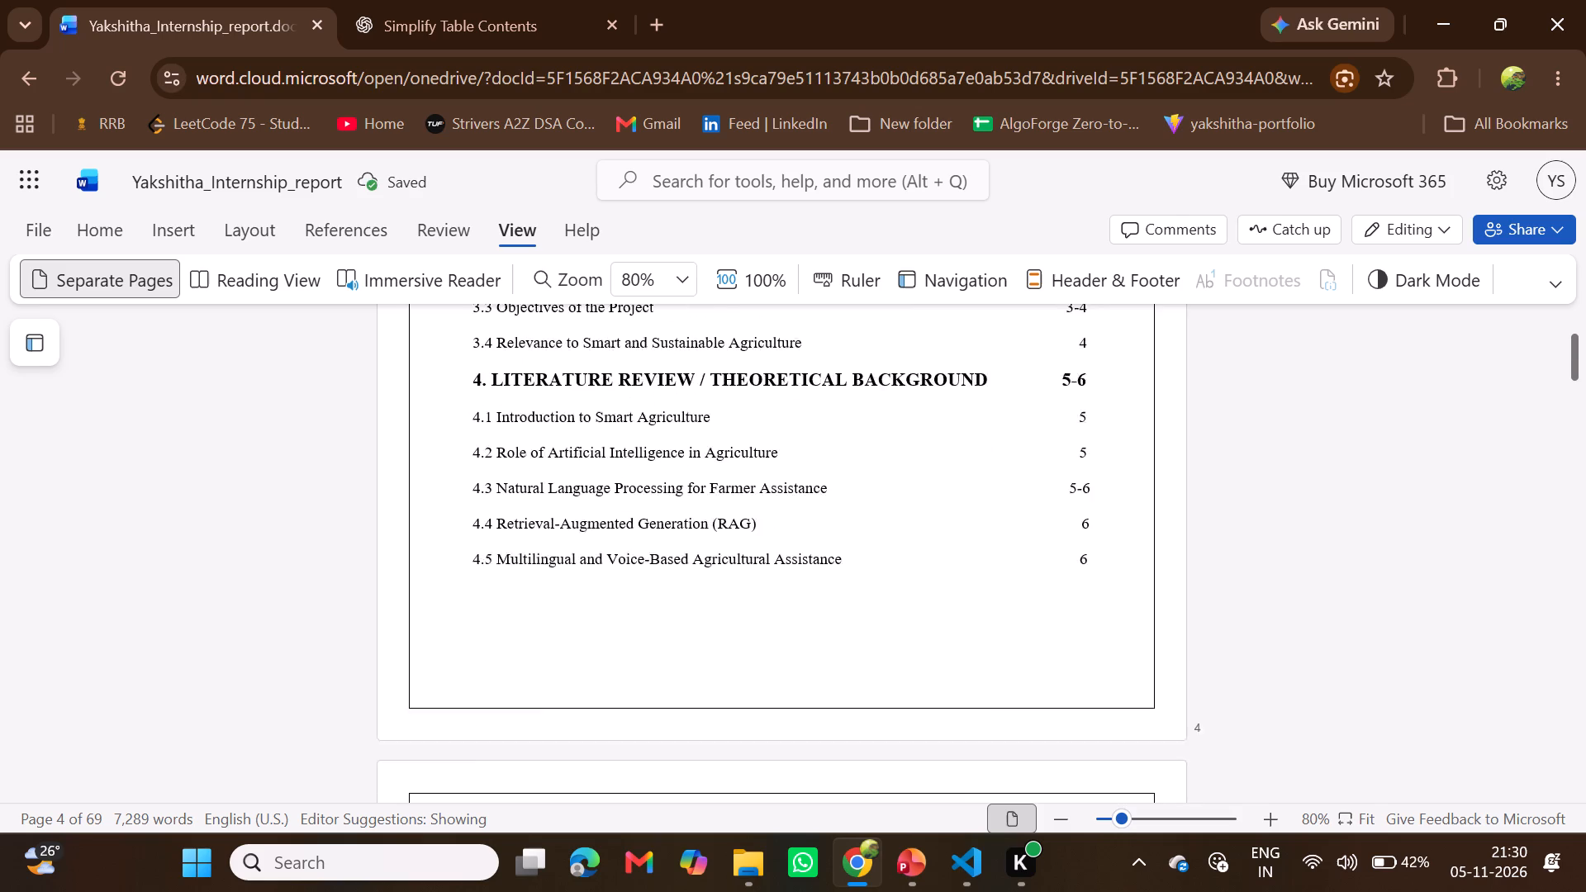
pyautogui.scroll(-2, 1009, 678)
pyautogui.scroll(1, 1009, 678)
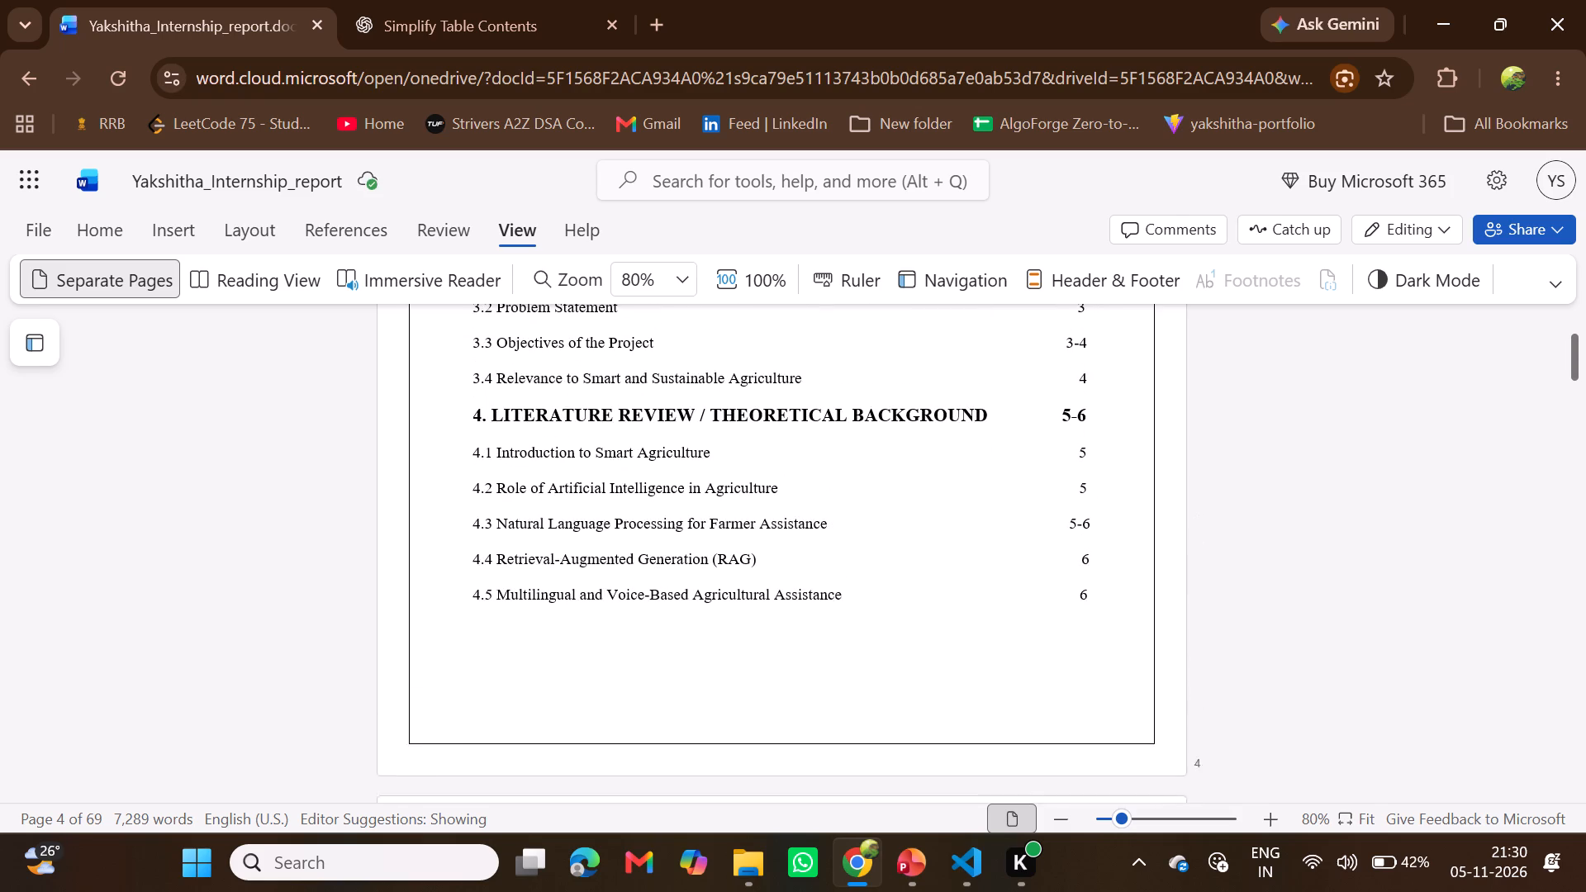
pyautogui.scroll(1, 1009, 678)
pyautogui.click(1096, 534)
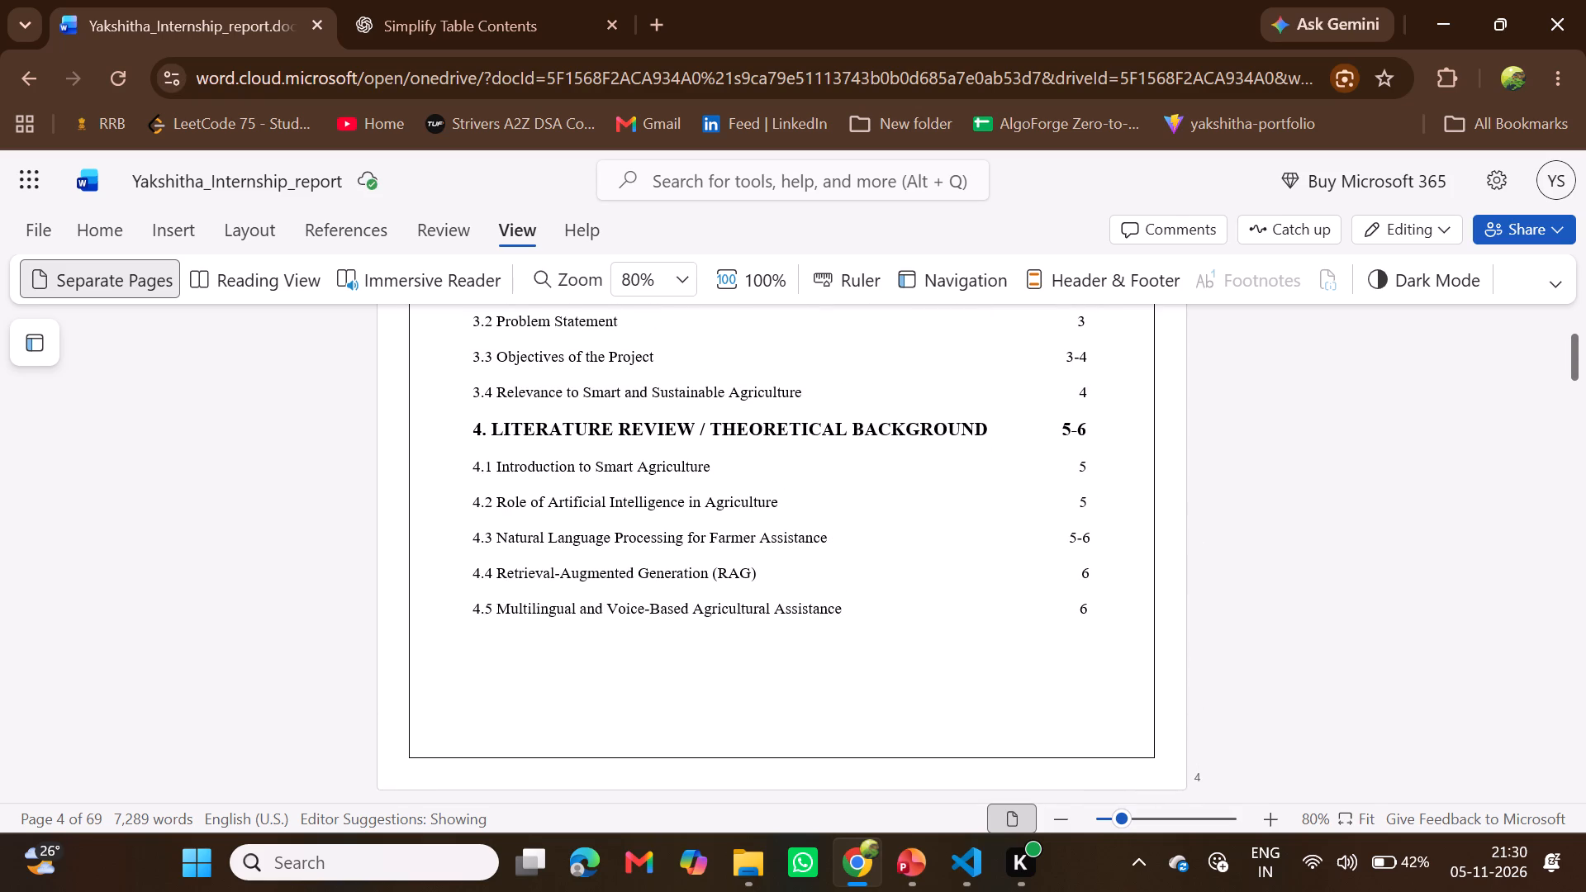
pyautogui.press('Home')
pyautogui.press('End')
pyautogui.press('Left')
pyautogui.press('Left')
pyautogui.press('Left')
pyautogui.press('BackSpace')
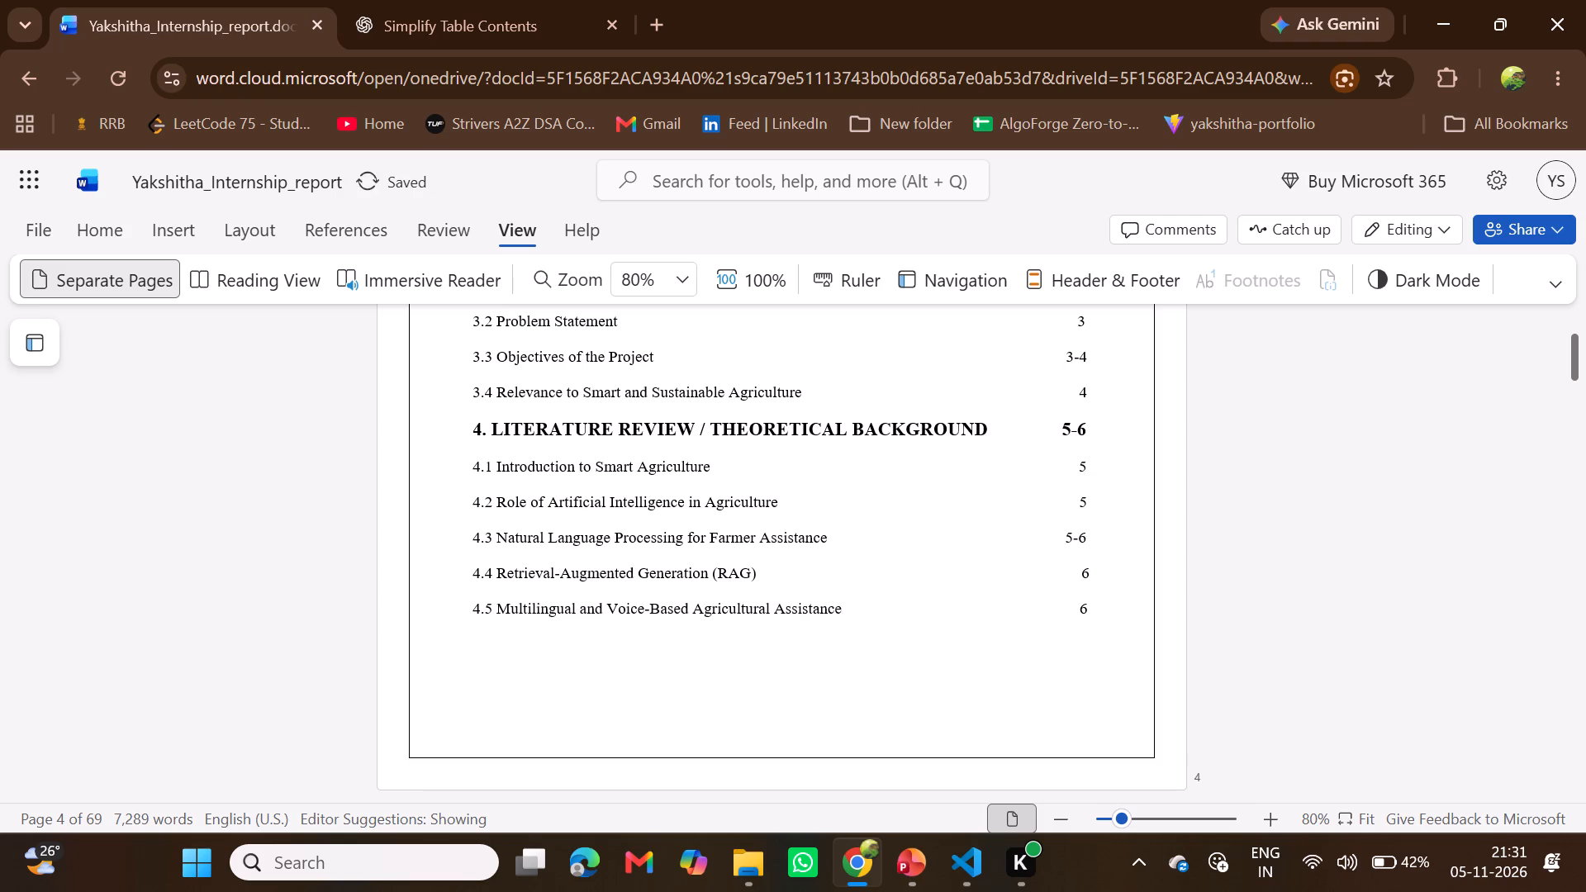
pyautogui.press('Down')
pyautogui.press('Right')
pyautogui.press('Right')
pyautogui.press('Right')
pyautogui.press('Right')
pyautogui.press('Right')
pyautogui.press('BackSpace')
pyautogui.press('Down')
pyautogui.press('Right')
pyautogui.press('BackSpace')
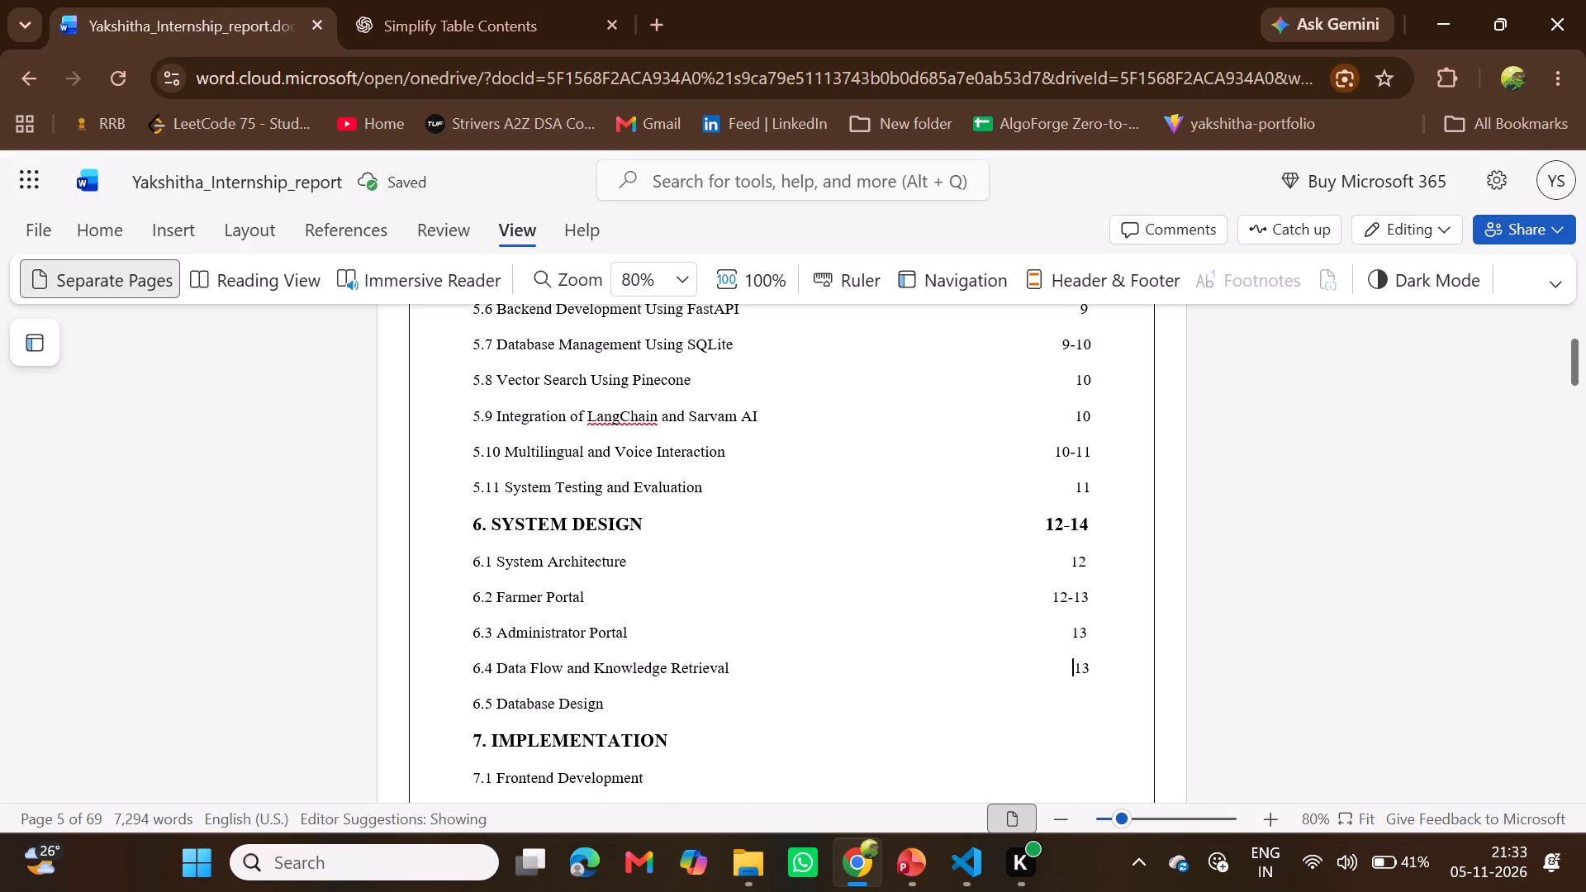
pyautogui.press('BackSpace')
# Add the page range 13-14 to entry 6.5, Database Design, padded with spaces so it fits on the line in the page-number column.
pyautogui.press('Down')
pyautogui.press('space')
pyautogui.press('space')
pyautogui.press('space')
pyautogui.press('space')
pyautogui.press('space')
pyautogui.press('space')
pyautogui.press('space')
pyautogui.press('space')
pyautogui.press('space')
pyautogui.press('space')
pyautogui.press('space')
pyautogui.press('space')
pyautogui.press('space')
pyautogui.press('space')
pyautogui.press('space')
pyautogui.press('space')
pyautogui.press('space')
pyautogui.press('space')
pyautogui.press('space')
pyautogui.press('space')
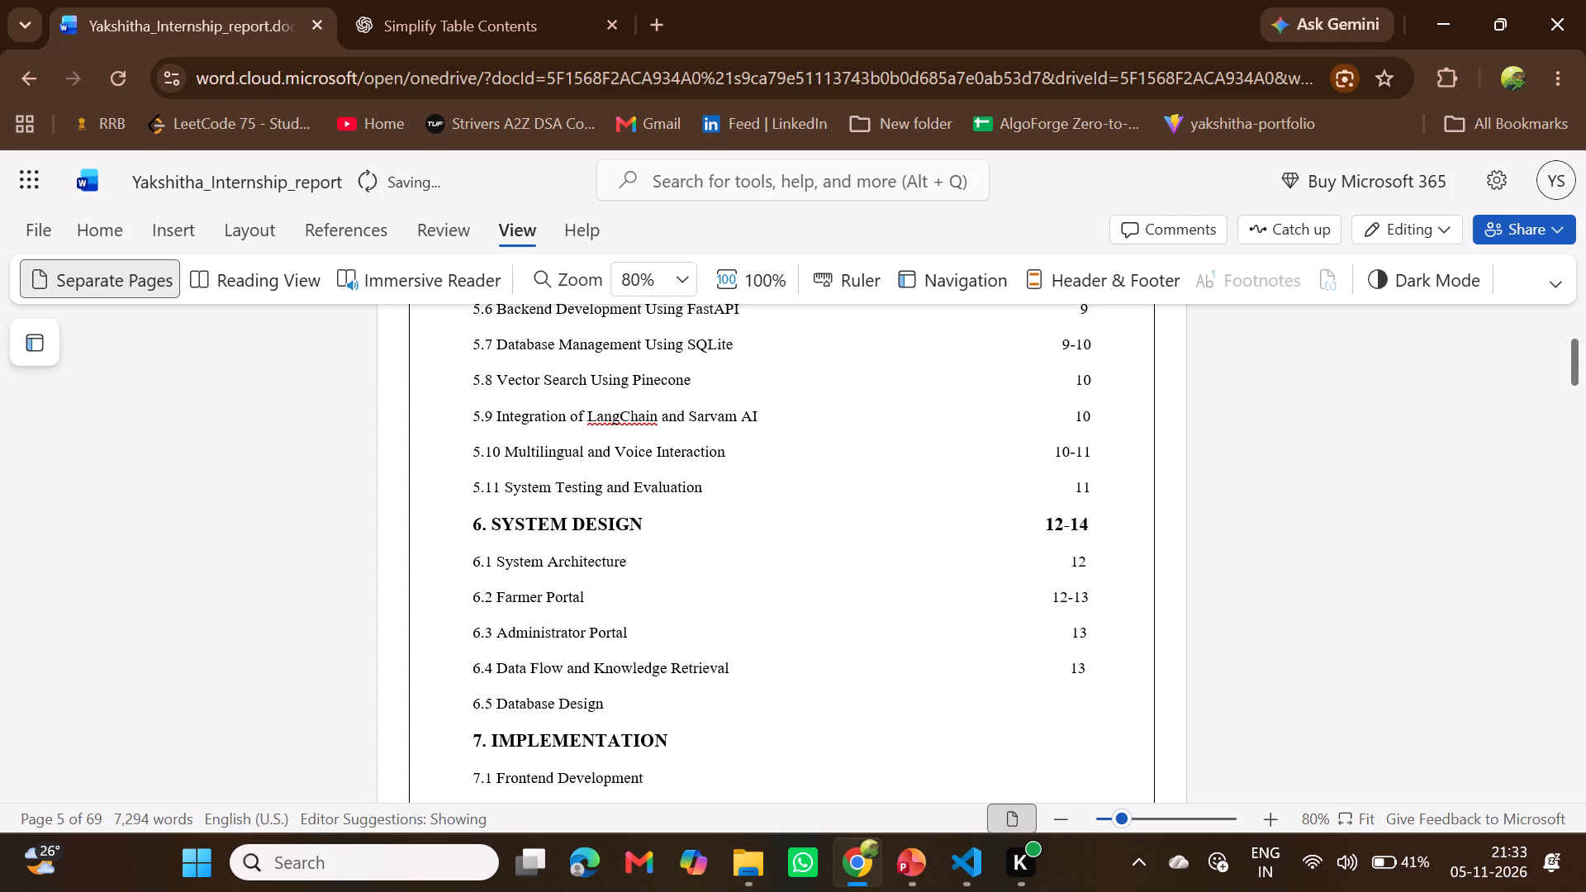
pyautogui.press('space')
pyautogui.press('space')
pyautogui.press('space')
pyautogui.press('space')
pyautogui.press('space')
pyautogui.press('space')
pyautogui.press('space')
pyautogui.press('space')
pyautogui.press('space')
pyautogui.press('space')
pyautogui.press('space')
pyautogui.press('space')
pyautogui.press('space')
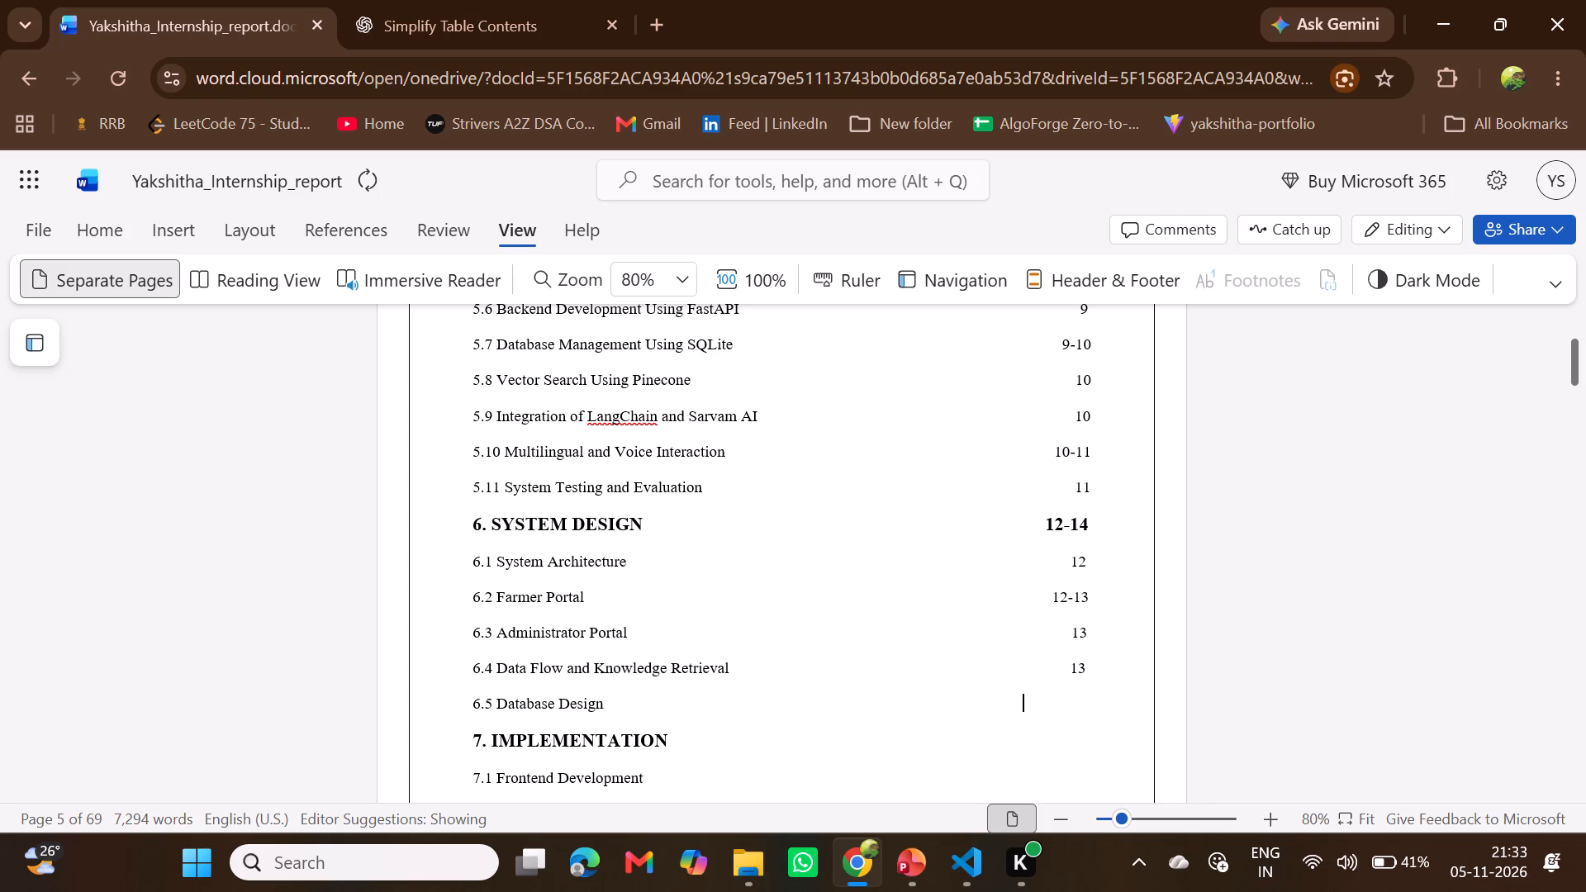
pyautogui.press('BackSpace')
pyautogui.press('BackSpace')
pyautogui.press('BackSpace')
pyautogui.write('13')
pyautogui.write('-14')
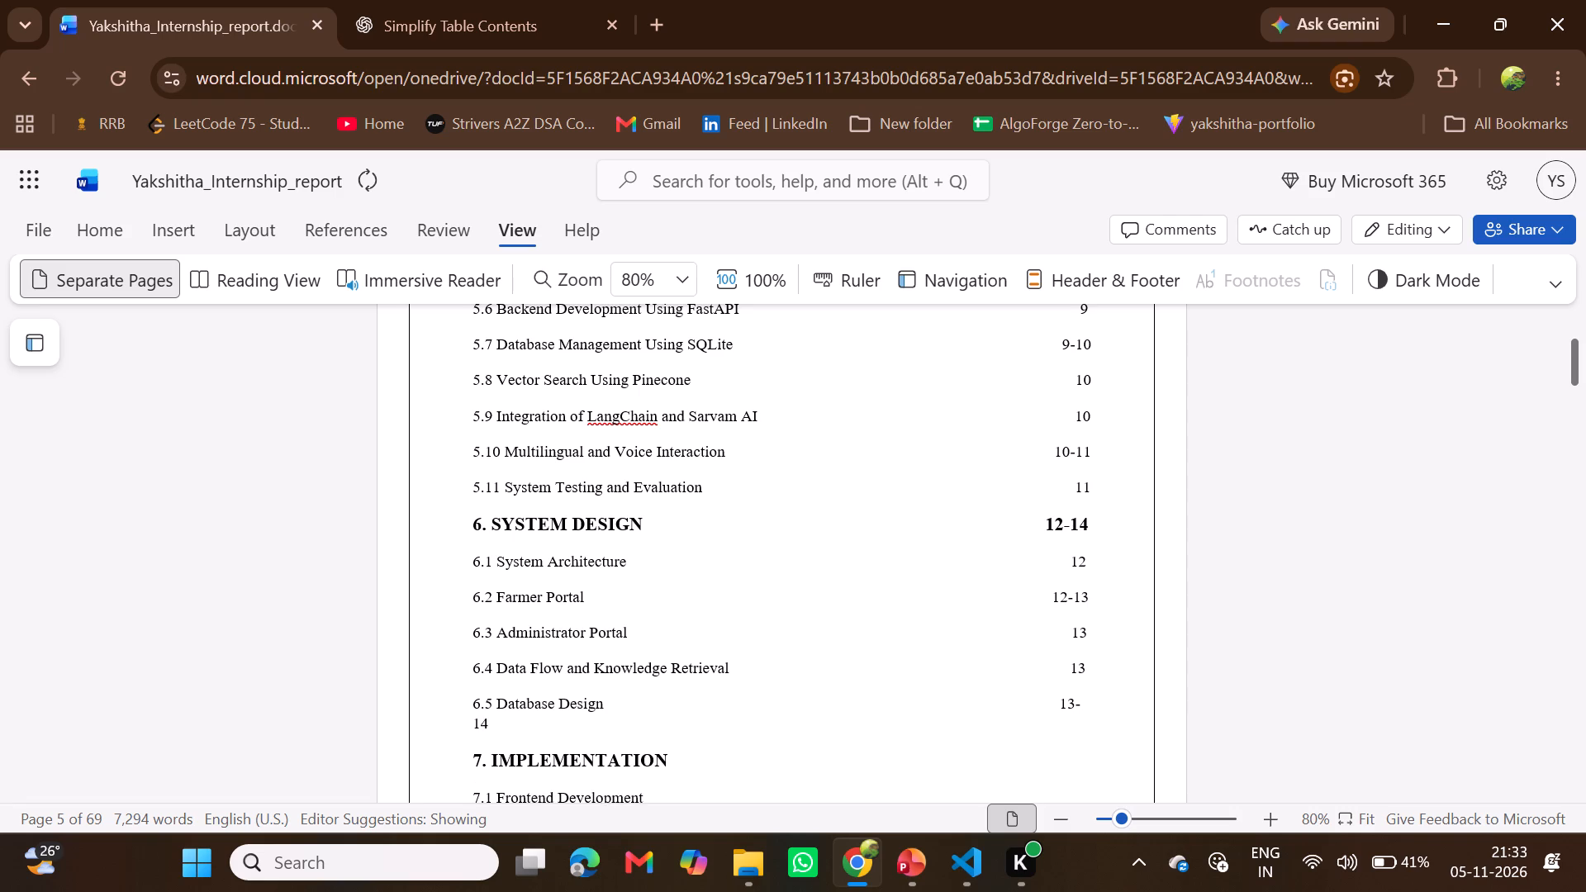
pyautogui.press('BackSpace')
pyautogui.press('Left')
pyautogui.press('Left')
pyautogui.press('Left')
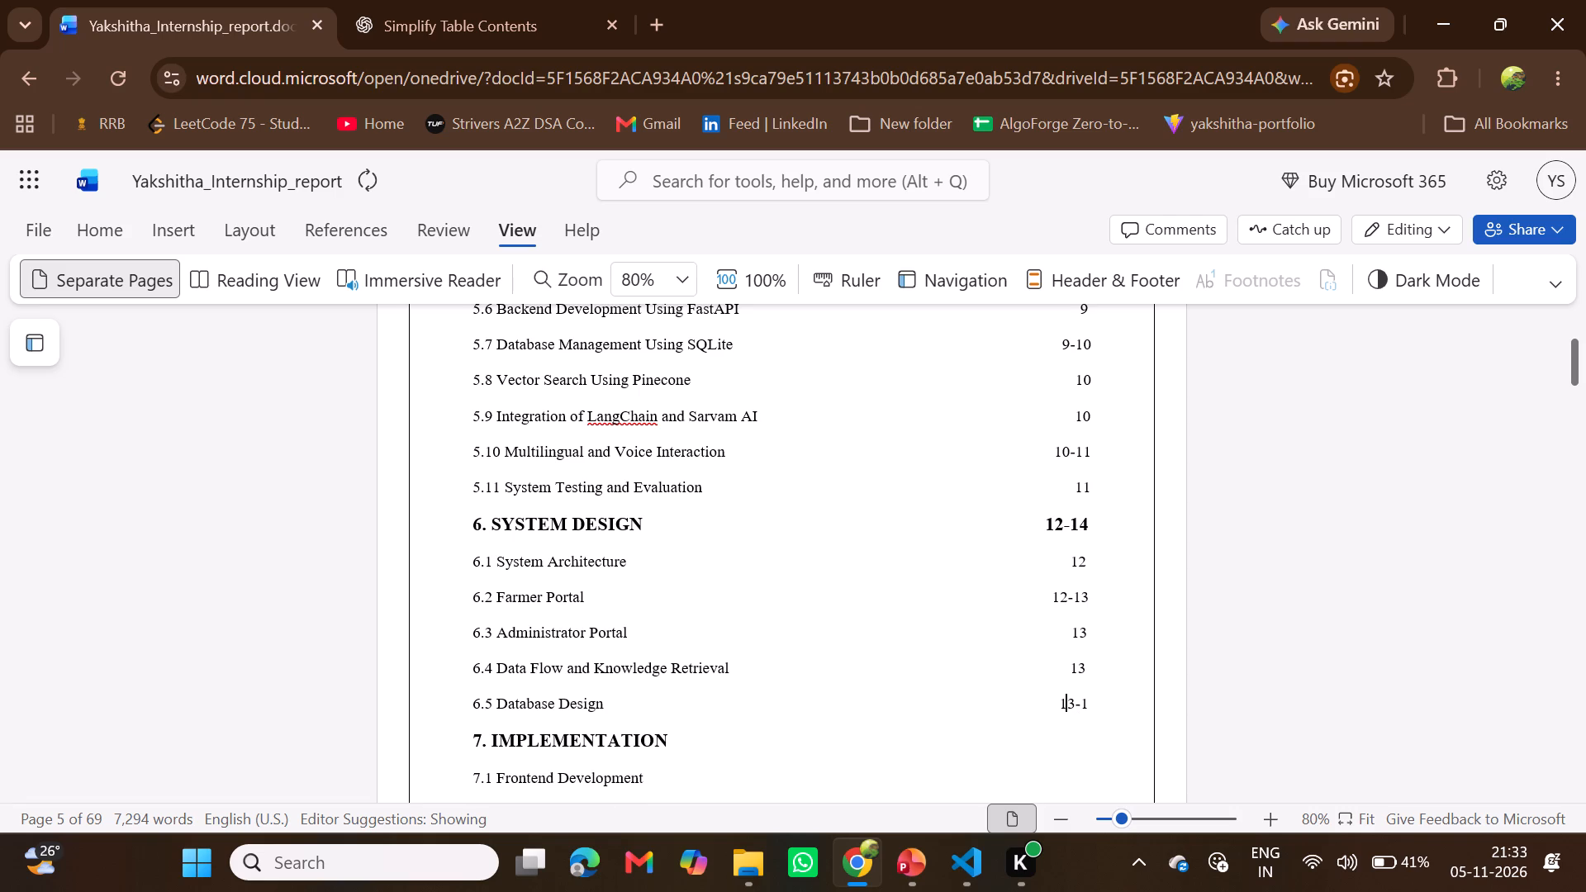
pyautogui.press('Left')
pyautogui.press('BackSpace')
pyautogui.press('BackSpace')
pyautogui.press('Right')
pyautogui.press('Right')
pyautogui.press('Right')
pyautogui.press('Right')
pyautogui.press('Right')
pyautogui.press('Left')
pyautogui.press('4')
# Check section 7 in the ChatGPT table and add the page range 15-16 to the heading 7. IMPLEMENTATION, aligned with the page-number column.
pyautogui.press('Down')
pyautogui.scroll(-1, 732, 618)
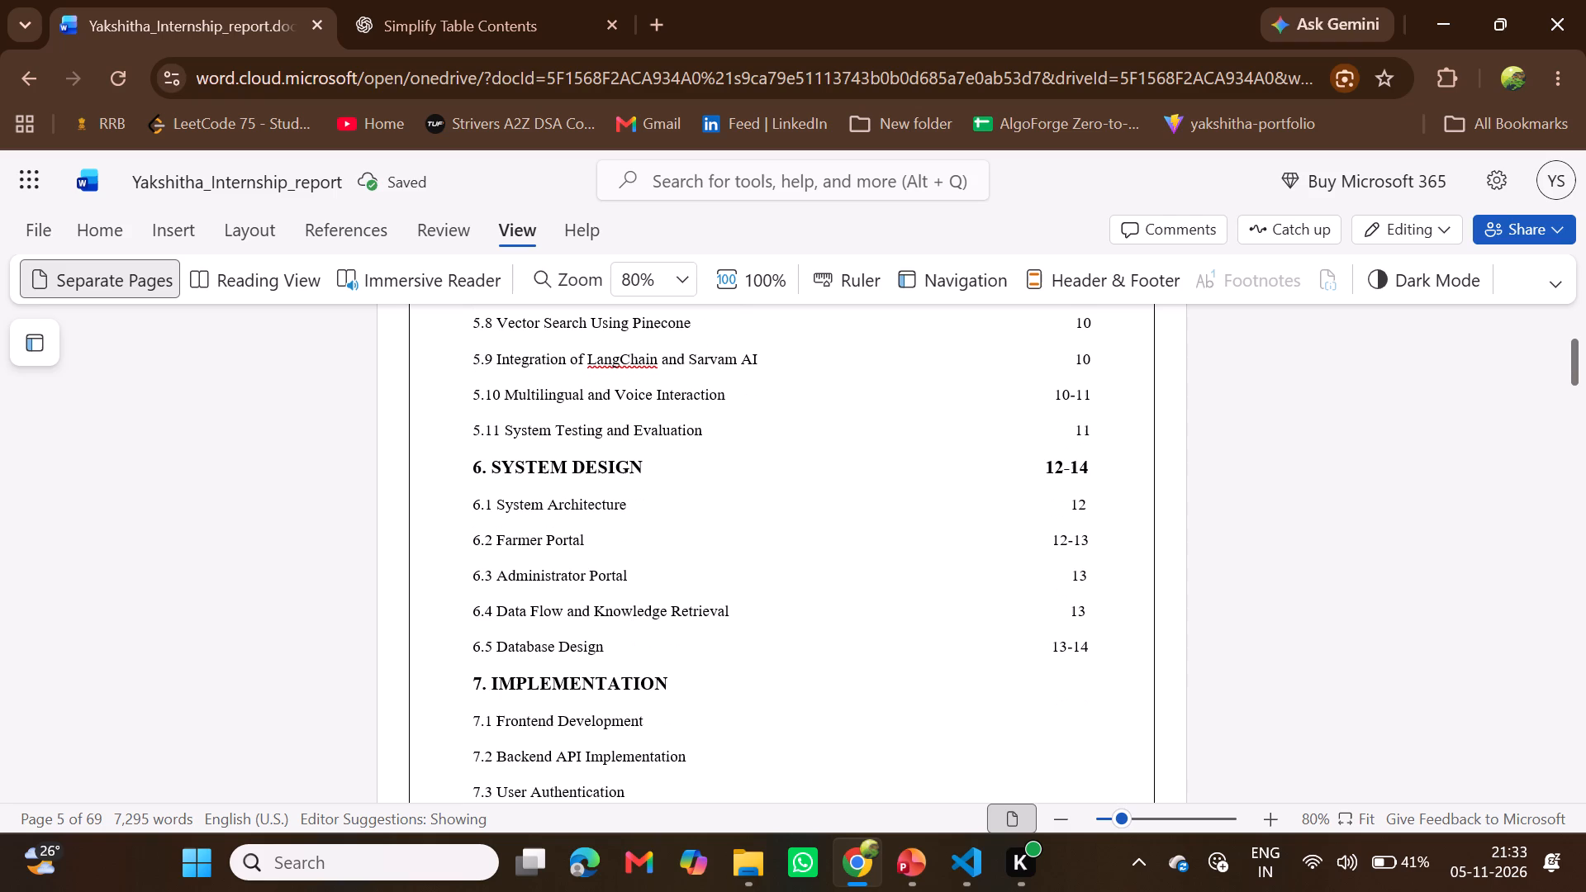
pyautogui.press('space')
pyautogui.press('space')
pyautogui.press('space')
pyautogui.press('space')
pyautogui.press('space')
pyautogui.press('space')
pyautogui.press('space')
pyautogui.press('space')
pyautogui.press('space')
pyautogui.press('space')
pyautogui.press('space')
pyautogui.press('space')
pyautogui.press('space')
pyautogui.press('space')
pyautogui.press('space')
pyautogui.press('space')
pyautogui.press('space')
pyautogui.press('space')
pyautogui.press('space')
pyautogui.press('space')
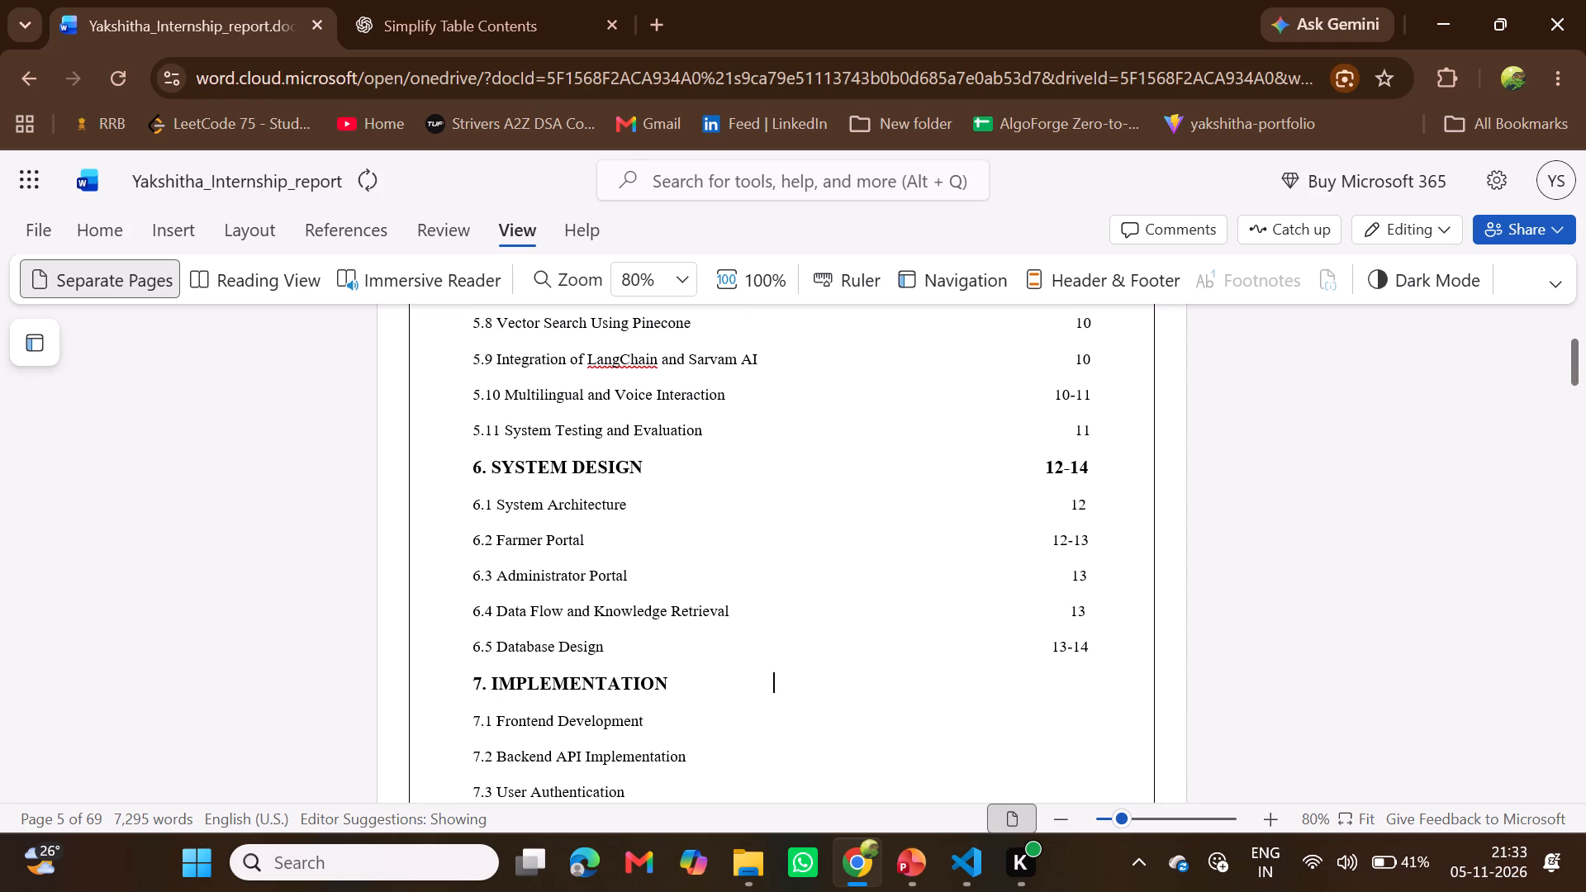
pyautogui.press('space')
pyautogui.press('space')
pyautogui.press('space')
pyautogui.press('space')
pyautogui.press('space')
pyautogui.press('space')
pyautogui.press('space')
pyautogui.press('space')
pyautogui.press('space')
pyautogui.press('space')
pyautogui.press('space')
pyautogui.press('space')
pyautogui.press('space')
pyautogui.press('space')
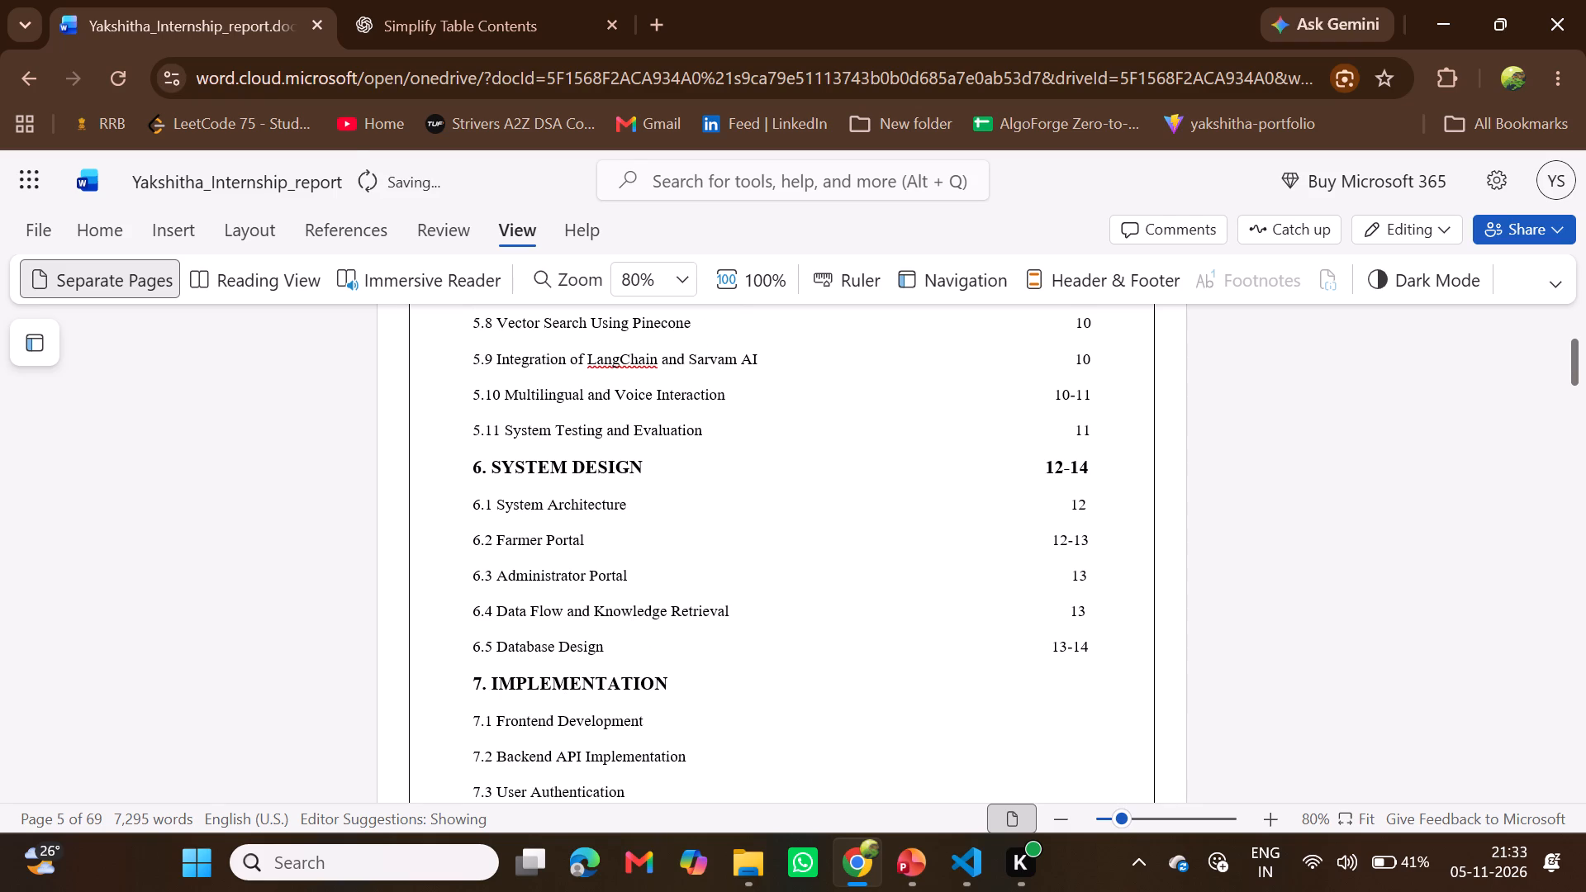
pyautogui.click(560, 0)
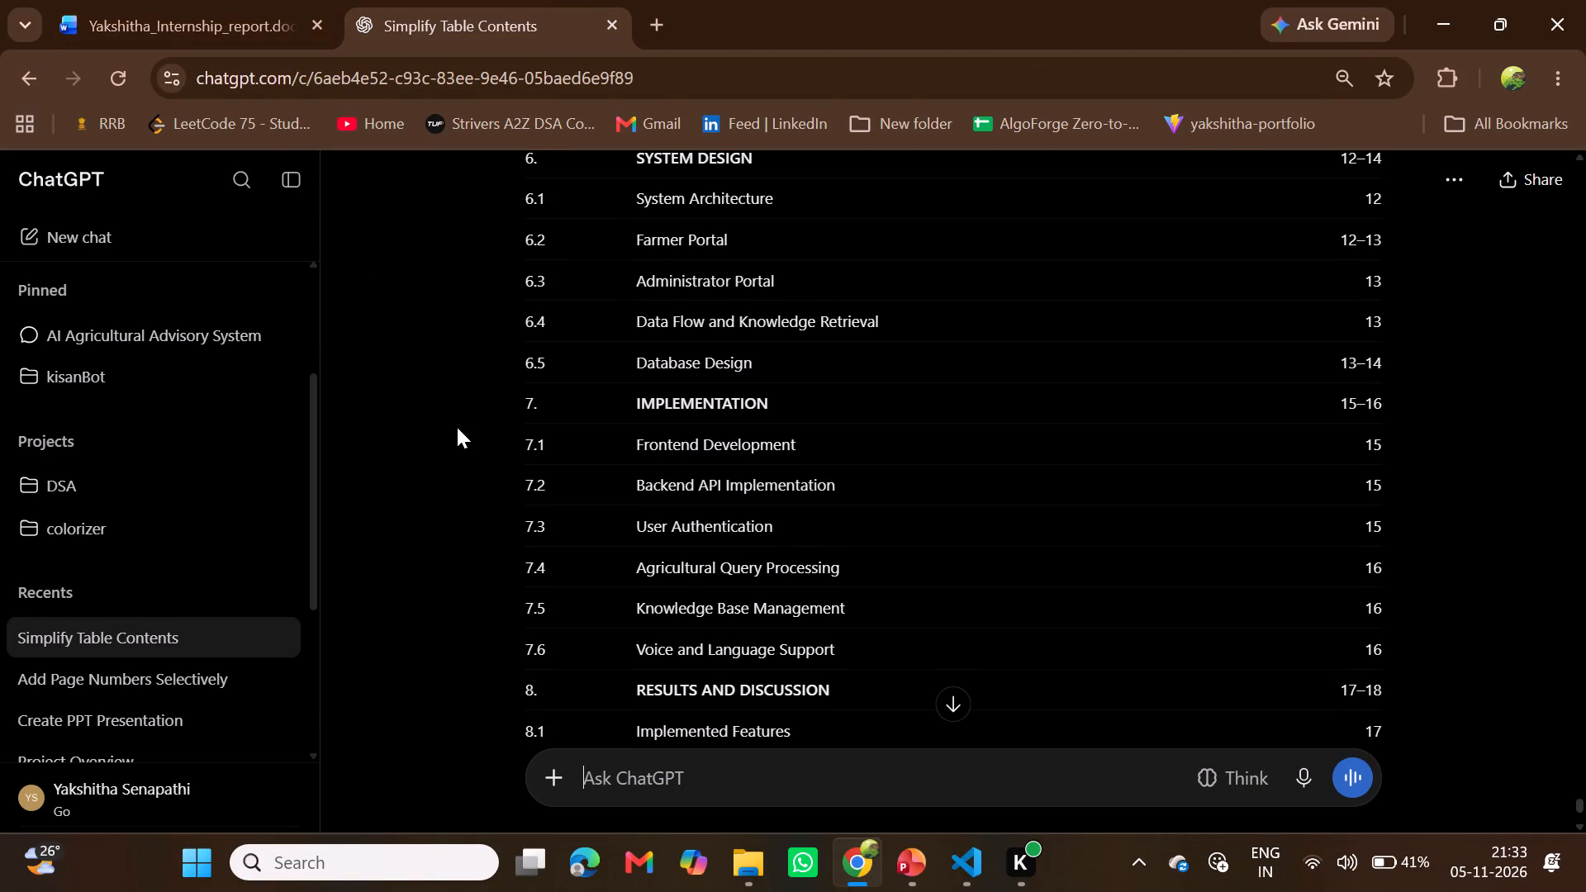
pyautogui.scroll(-1, 457, 427)
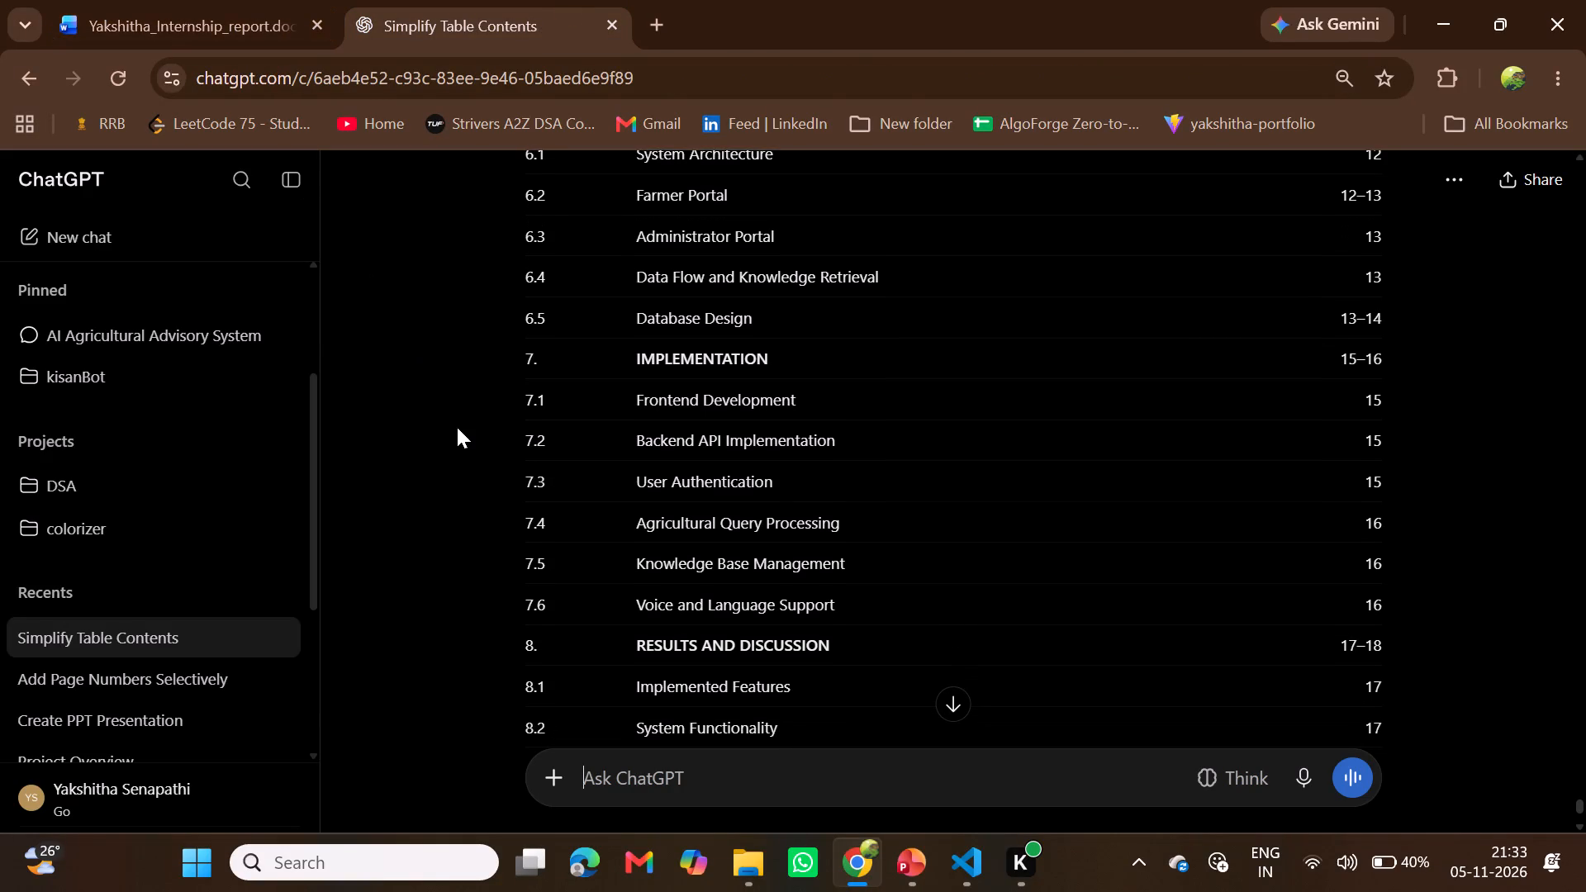
pyautogui.click(107, 0)
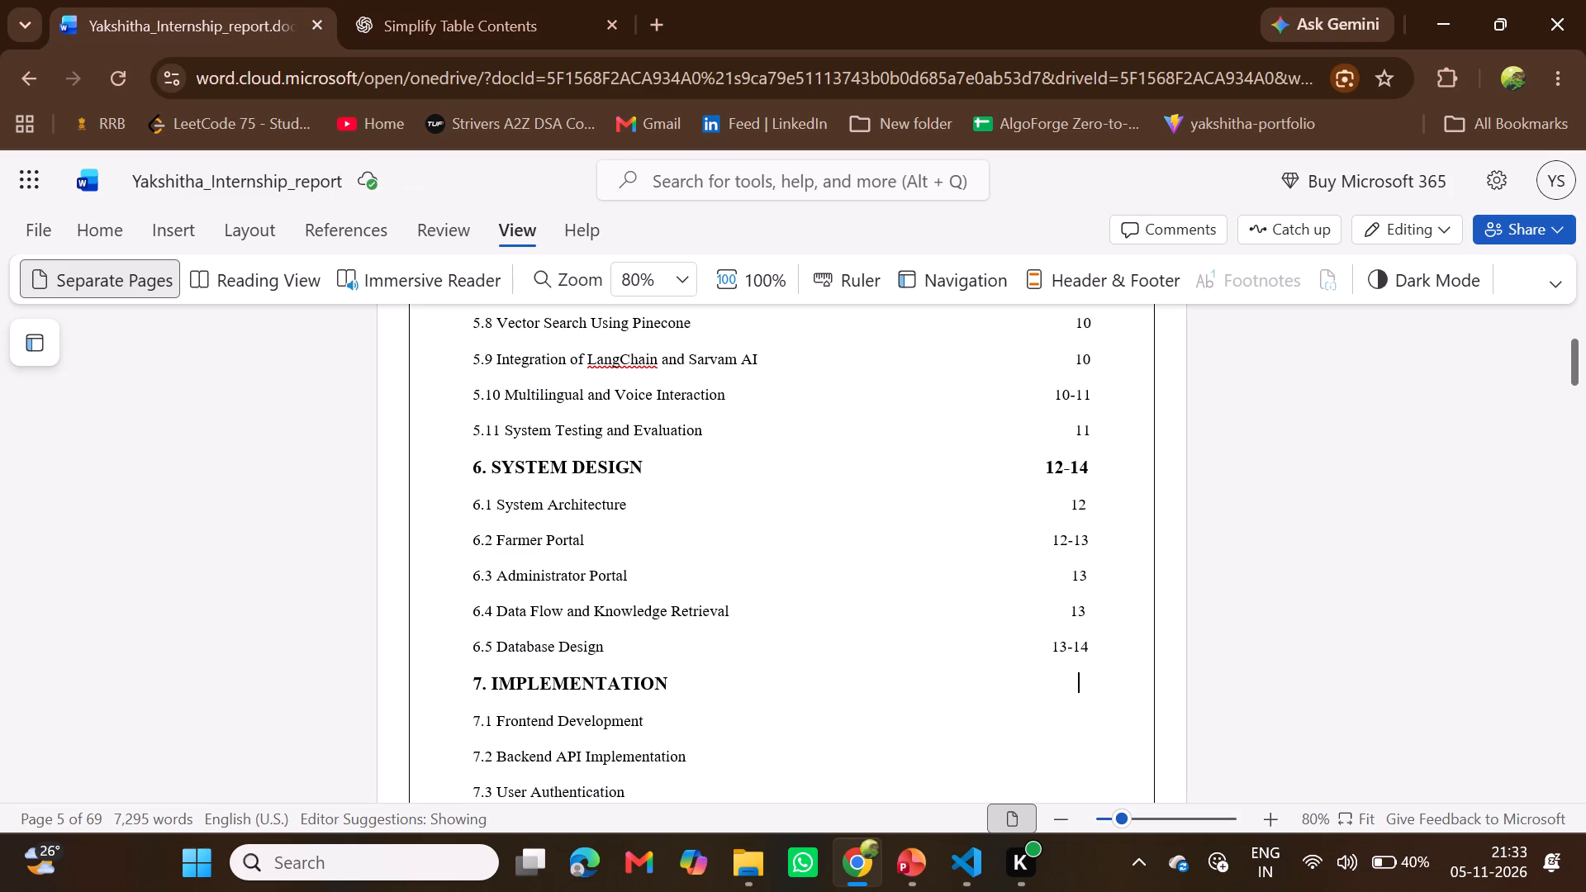
pyautogui.press('BackSpace')
pyautogui.press('BackSpace')
pyautogui.press('BackSpace')
pyautogui.press('BackSpace')
pyautogui.press('BackSpace')
pyautogui.press('BackSpace')
pyautogui.press('BackSpace')
pyautogui.press('BackSpace')
pyautogui.press('BackSpace')
pyautogui.press('2')
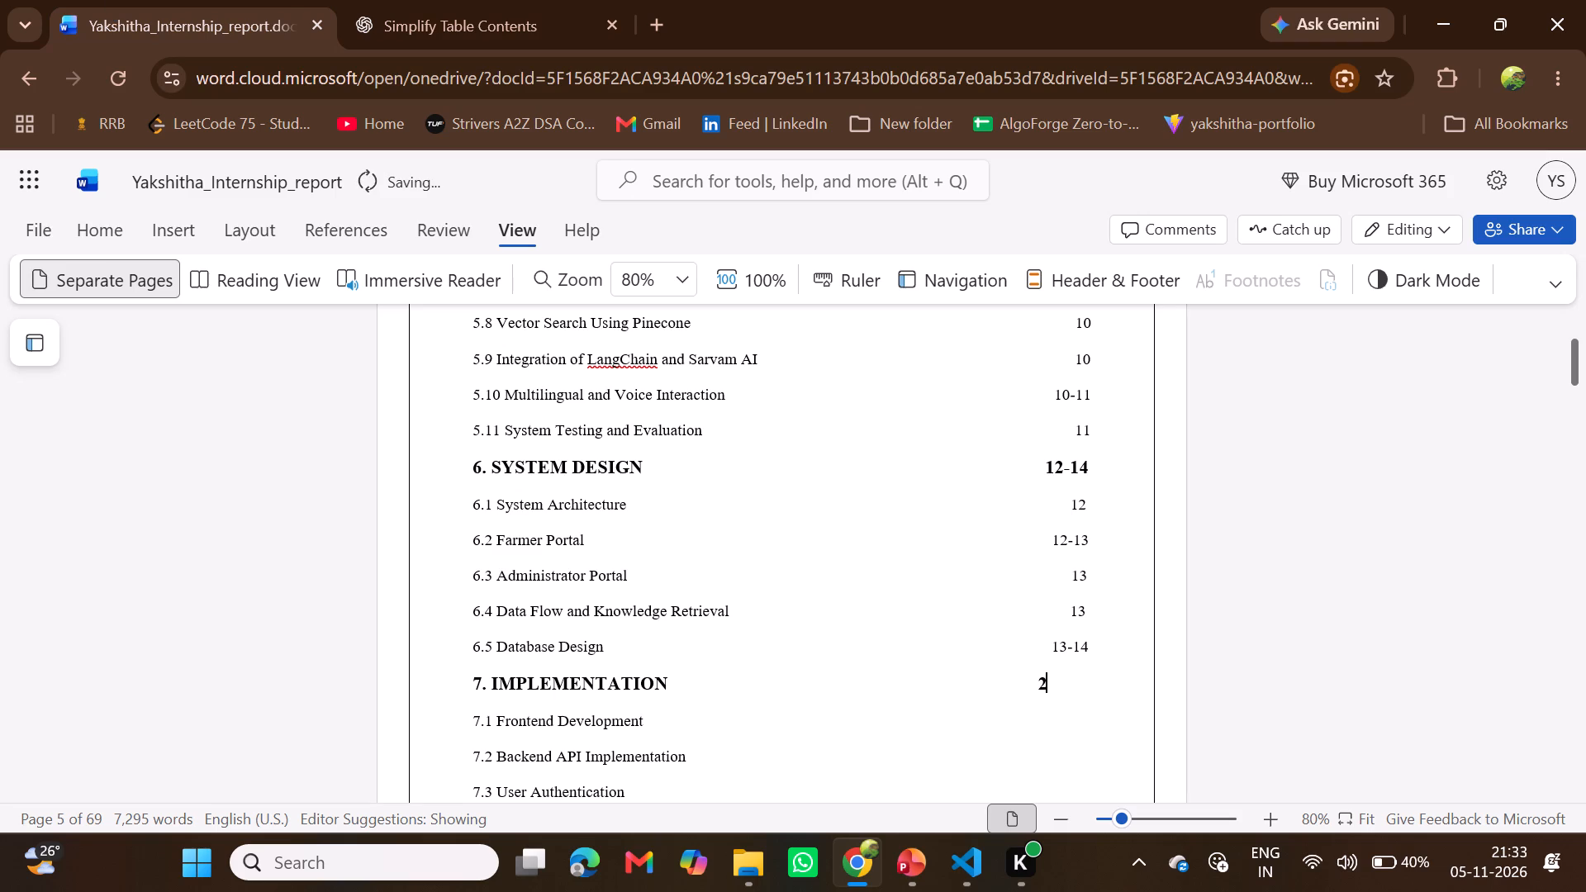
pyautogui.write('5-16')
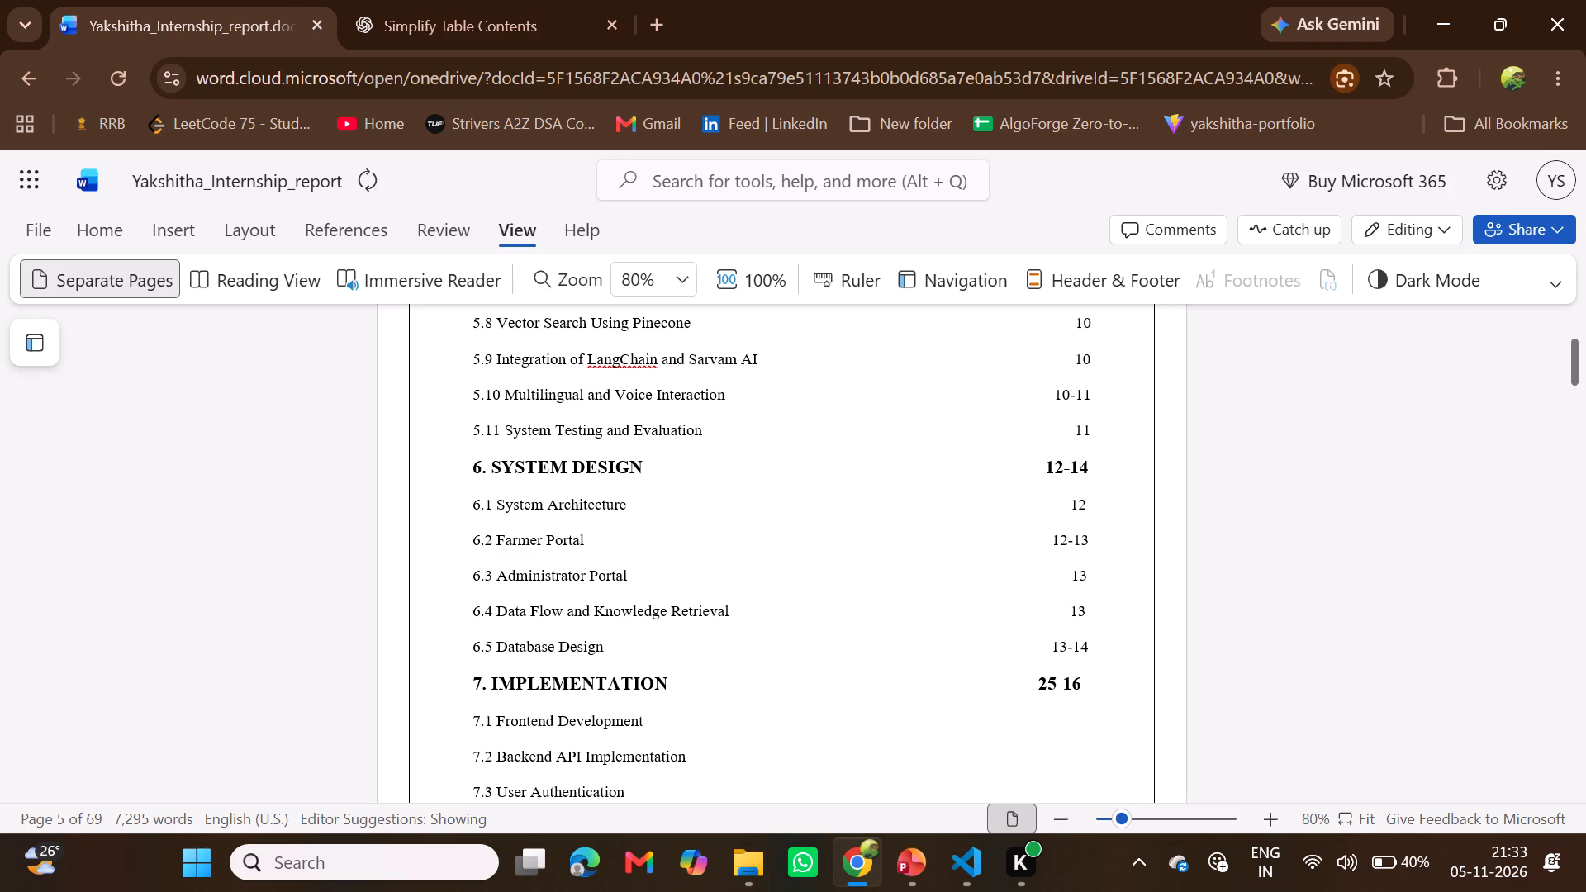
pyautogui.press('BackSpace')
pyautogui.press('BackSpace')
pyautogui.press('BackSpace')
pyautogui.press('BackSpace')
pyautogui.press('BackSpace')
pyautogui.press('space')
pyautogui.press('space')
pyautogui.write('15-16')
# Add page number 15 to entry 7.1, Frontend Development, padded with spaces to align with the page-number column.
pyautogui.press('Down')
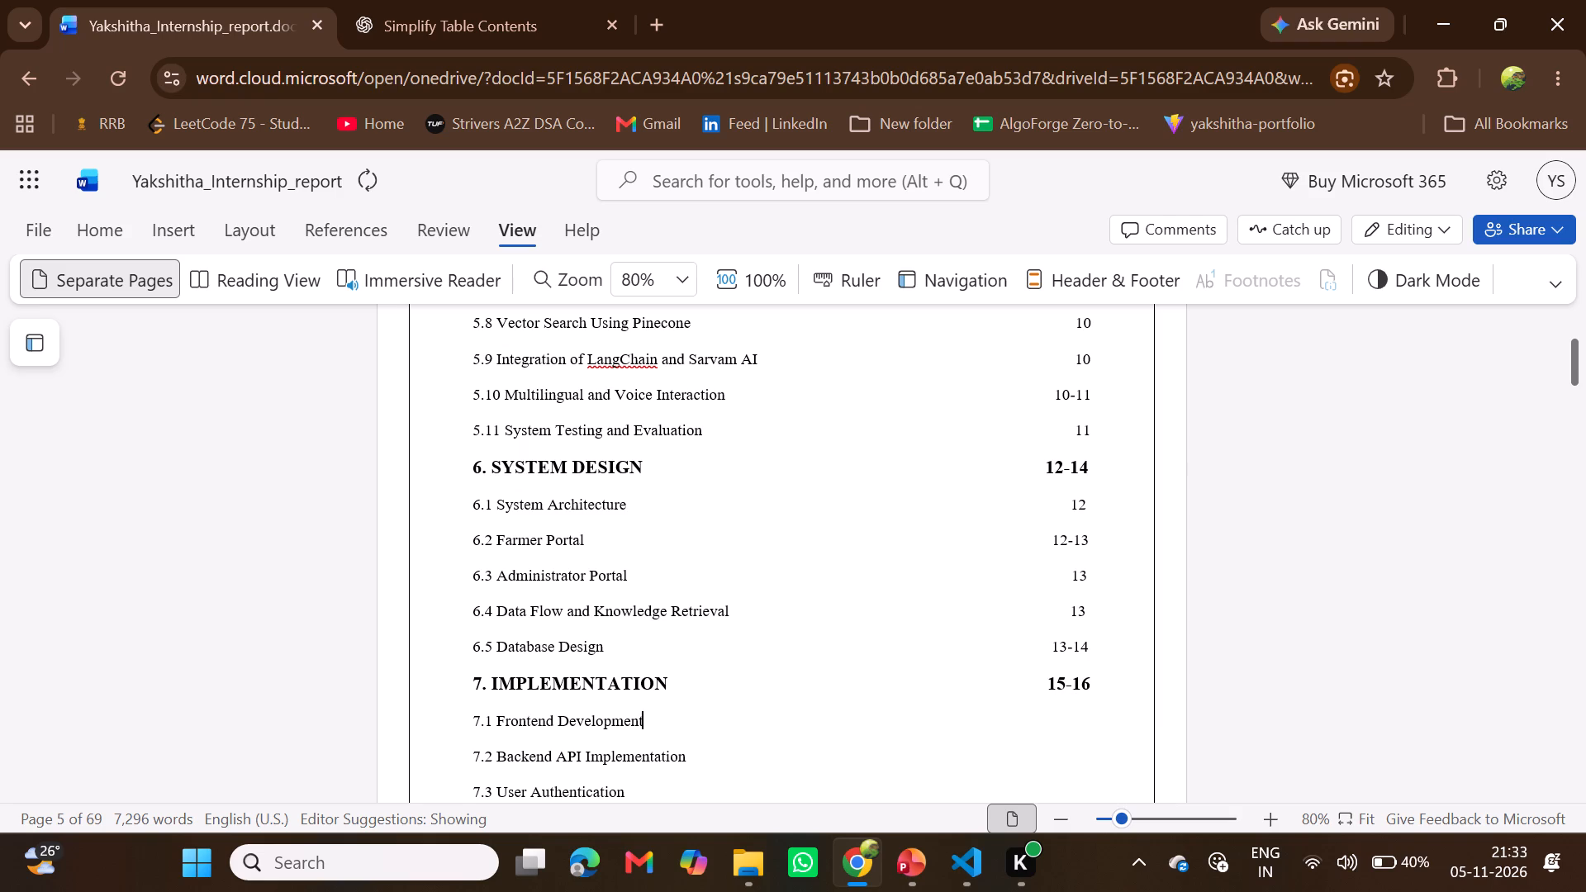
pyautogui.press('space')
pyautogui.press('space')
pyautogui.press('space')
pyautogui.press('space')
pyautogui.press('space')
pyautogui.press('space')
pyautogui.press('space')
pyautogui.press('space')
pyautogui.press('space')
pyautogui.press('space')
pyautogui.press('space')
pyautogui.press('space')
pyautogui.press('space')
pyautogui.press('space')
pyautogui.press('space')
pyautogui.press('space')
pyautogui.press('space')
pyautogui.press('space')
pyautogui.press('space')
pyautogui.press('space')
pyautogui.write('15')
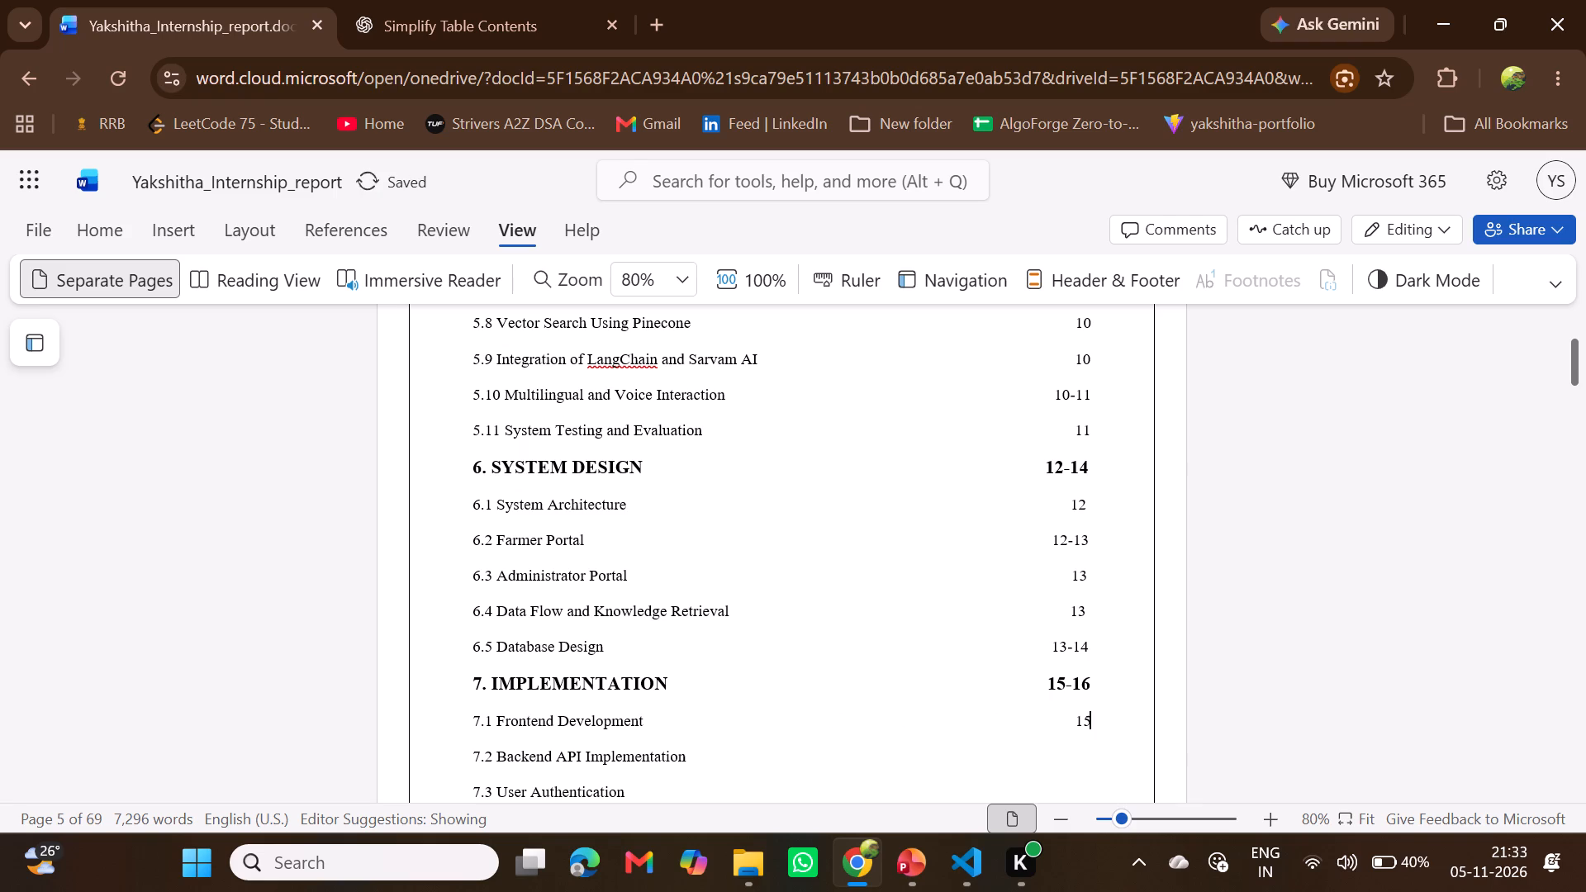
pyautogui.scroll(-1, 591, 468)
pyautogui.press('Left')
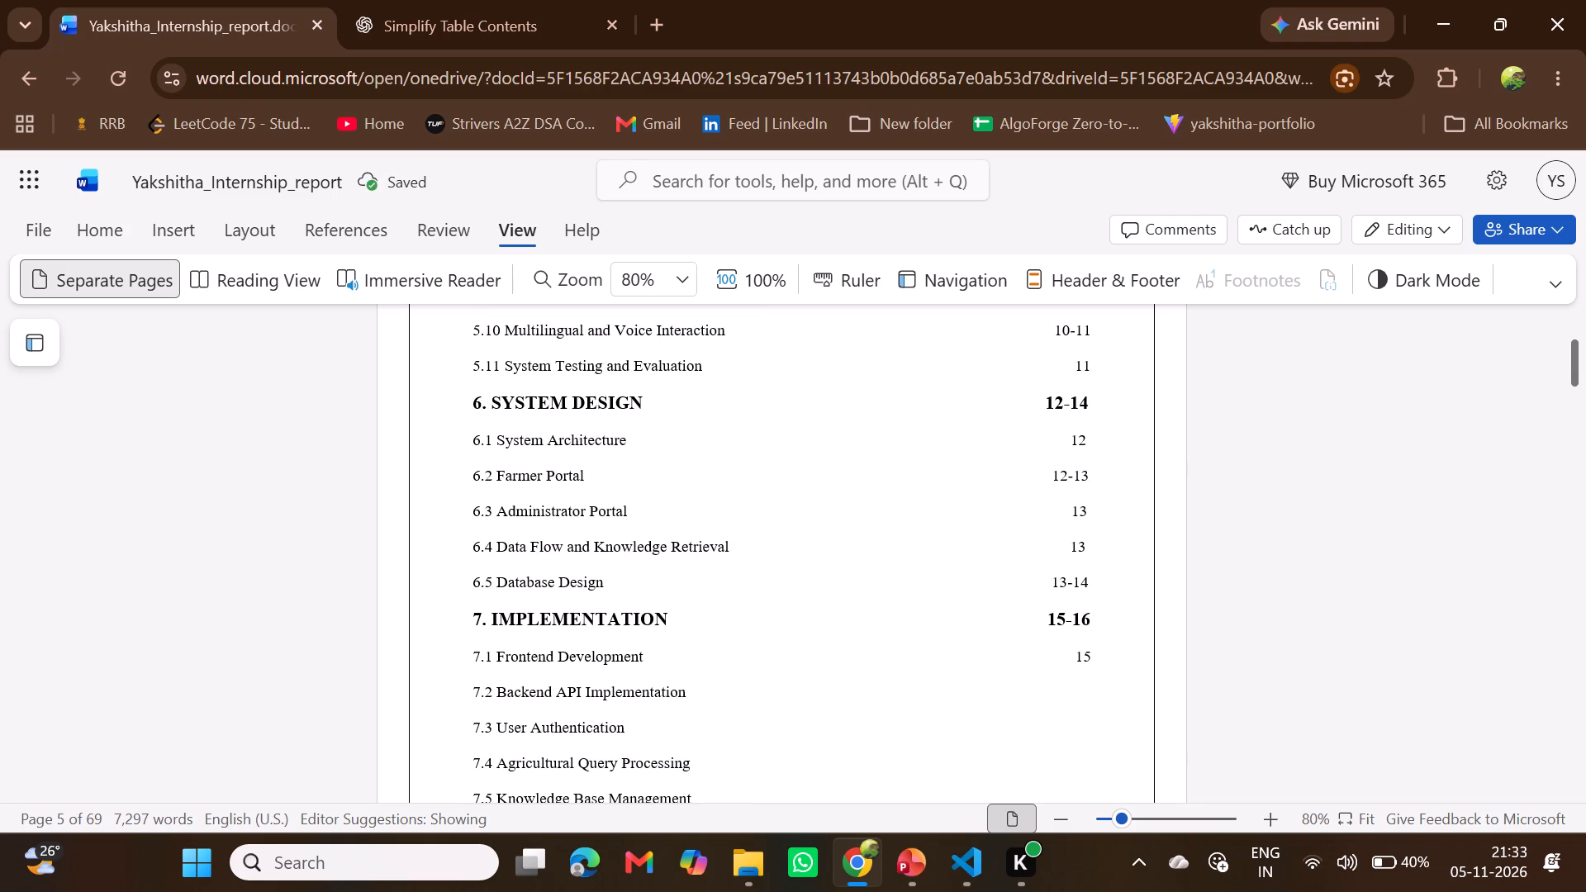
pyautogui.press('Left')
pyautogui.press('BackSpace')
pyautogui.press('Down')
pyautogui.scroll(-1, 591, 468)
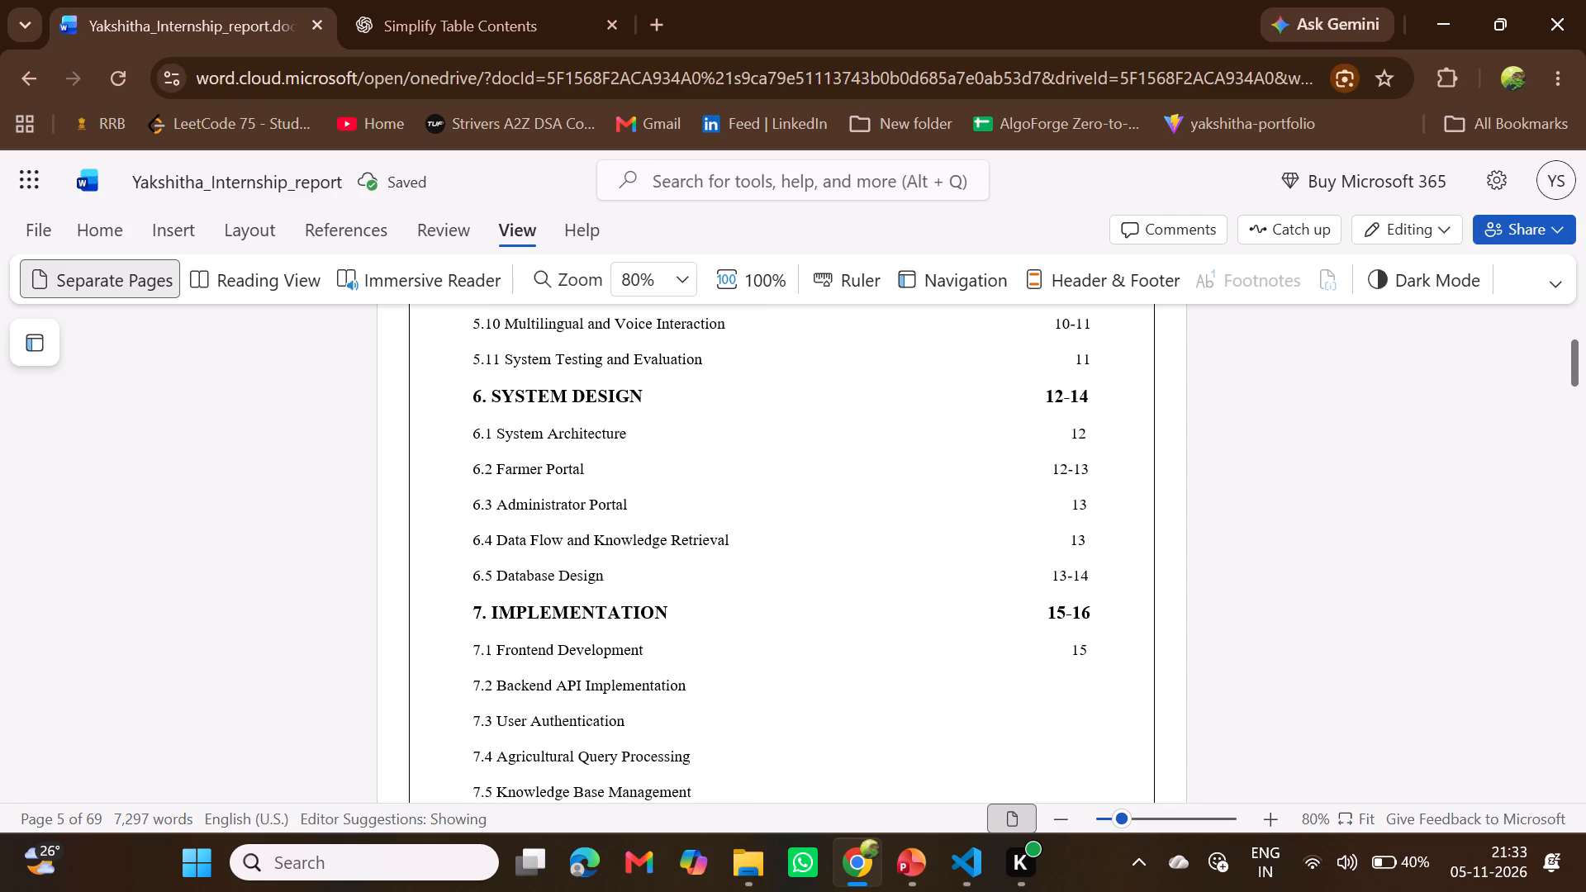
# Add page number 15 to entry 7.2, Backend API Implementation, padded with spaces to align with the page-number column.
pyautogui.scroll(-1, 591, 468)
pyautogui.press('space')
pyautogui.press('space')
pyautogui.press('space')
pyautogui.press('space')
pyautogui.press('space')
pyautogui.press('space')
pyautogui.press('space')
pyautogui.press('space')
pyautogui.press('space')
pyautogui.press('space')
pyautogui.press('space')
pyautogui.press('space')
pyautogui.press('space')
pyautogui.press('space')
pyautogui.press('space')
pyautogui.press('space')
pyautogui.press('space')
pyautogui.press('space')
pyautogui.press('space')
pyautogui.press('space')
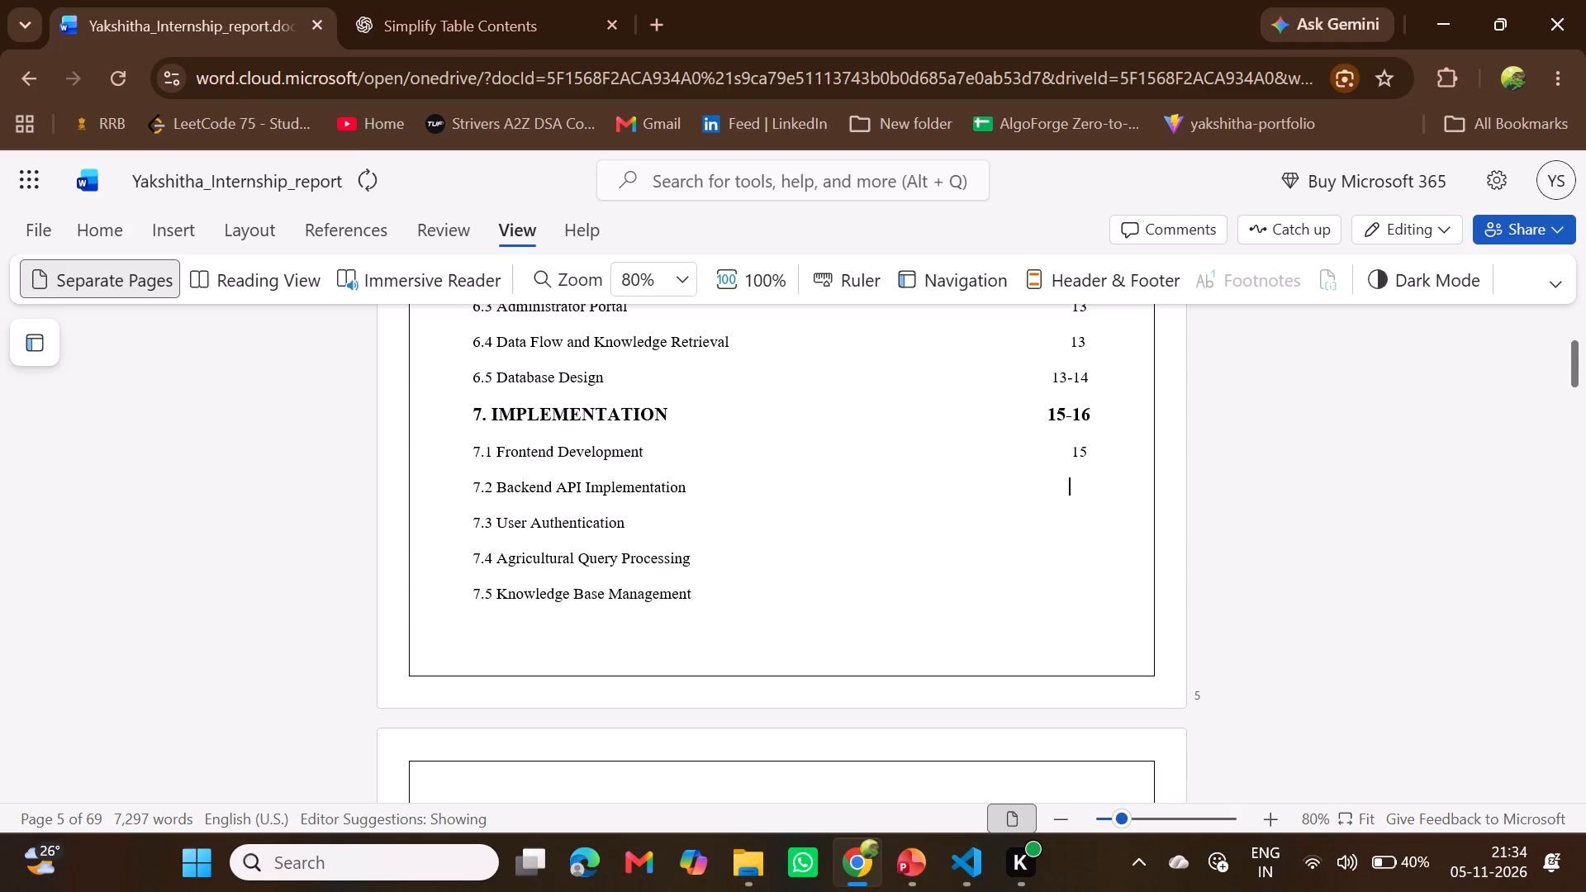
pyautogui.press('BackSpace')
pyautogui.press('BackSpace')
pyautogui.press('BackSpace')
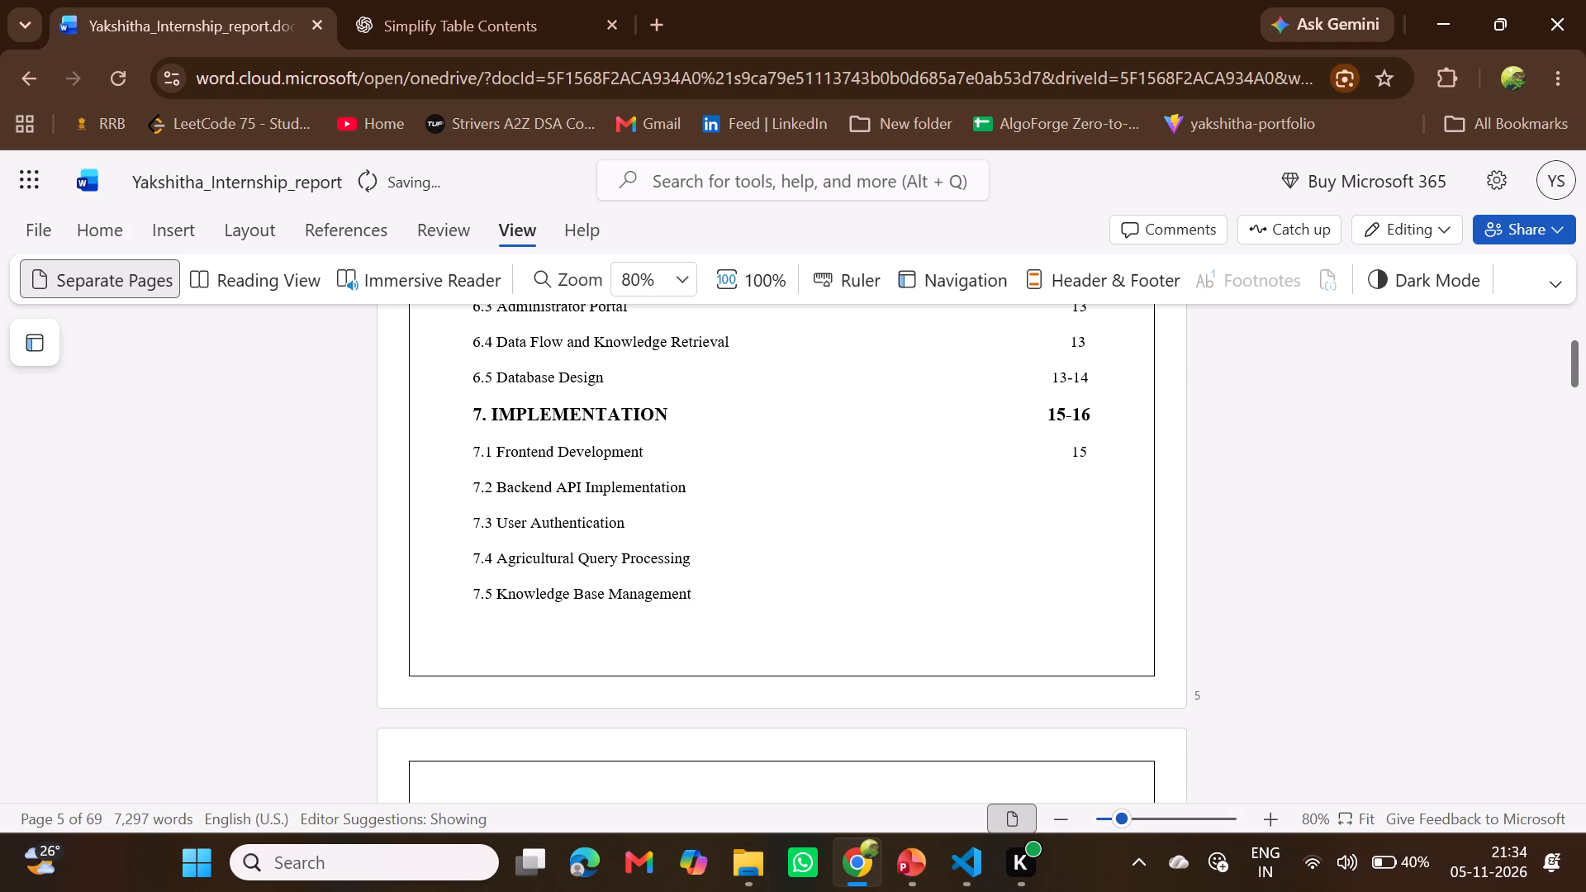
pyautogui.write('15')
pyautogui.press('BackSpace')
pyautogui.press('Left')
pyautogui.press('BackSpace')
pyautogui.press('Right')
pyautogui.press('5')
pyautogui.press('Down')
pyautogui.press('Up')
pyautogui.press('Left')
pyautogui.press('BackSpace')
# Add page number 15 to entry 7.3, User Authentication, padded with spaces so it stays on the line in the page-number column.
pyautogui.press('Down')
pyautogui.press('space')
pyautogui.press('space')
pyautogui.press('space')
pyautogui.press('space')
pyautogui.press('space')
pyautogui.press('space')
pyautogui.press('space')
pyautogui.press('space')
pyautogui.press('space')
pyautogui.press('space')
pyautogui.press('space')
pyautogui.press('space')
pyautogui.press('space')
pyautogui.press('space')
pyautogui.press('space')
pyautogui.press('space')
pyautogui.press('space')
pyautogui.press('space')
pyautogui.press('space')
pyautogui.press('space')
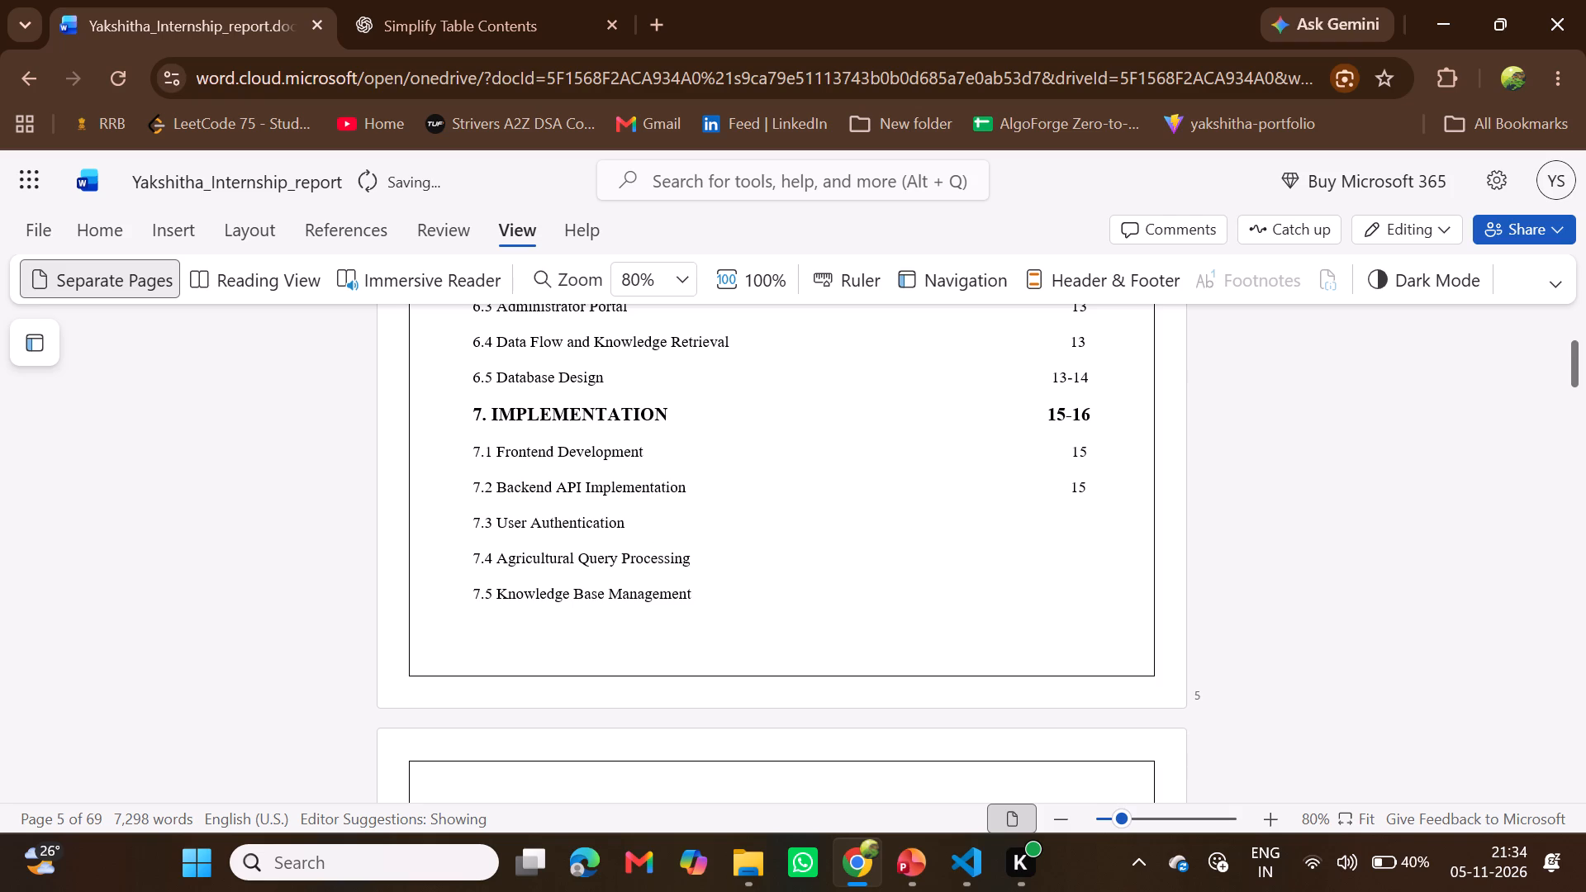
pyautogui.press('BackSpace')
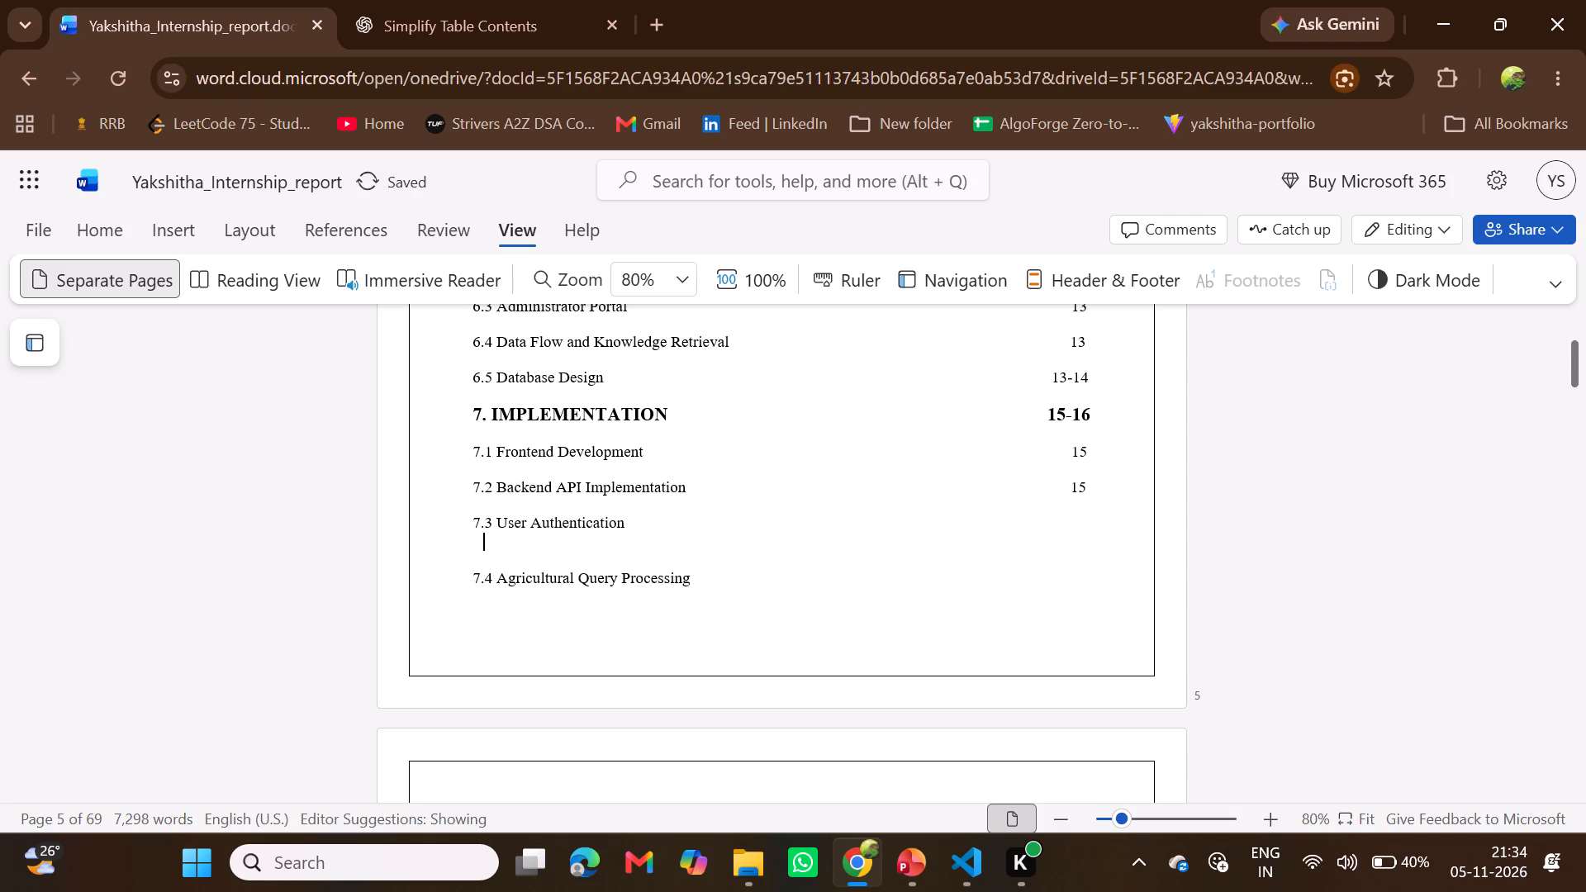
pyautogui.press('BackSpace')
pyautogui.press('BackSpace')
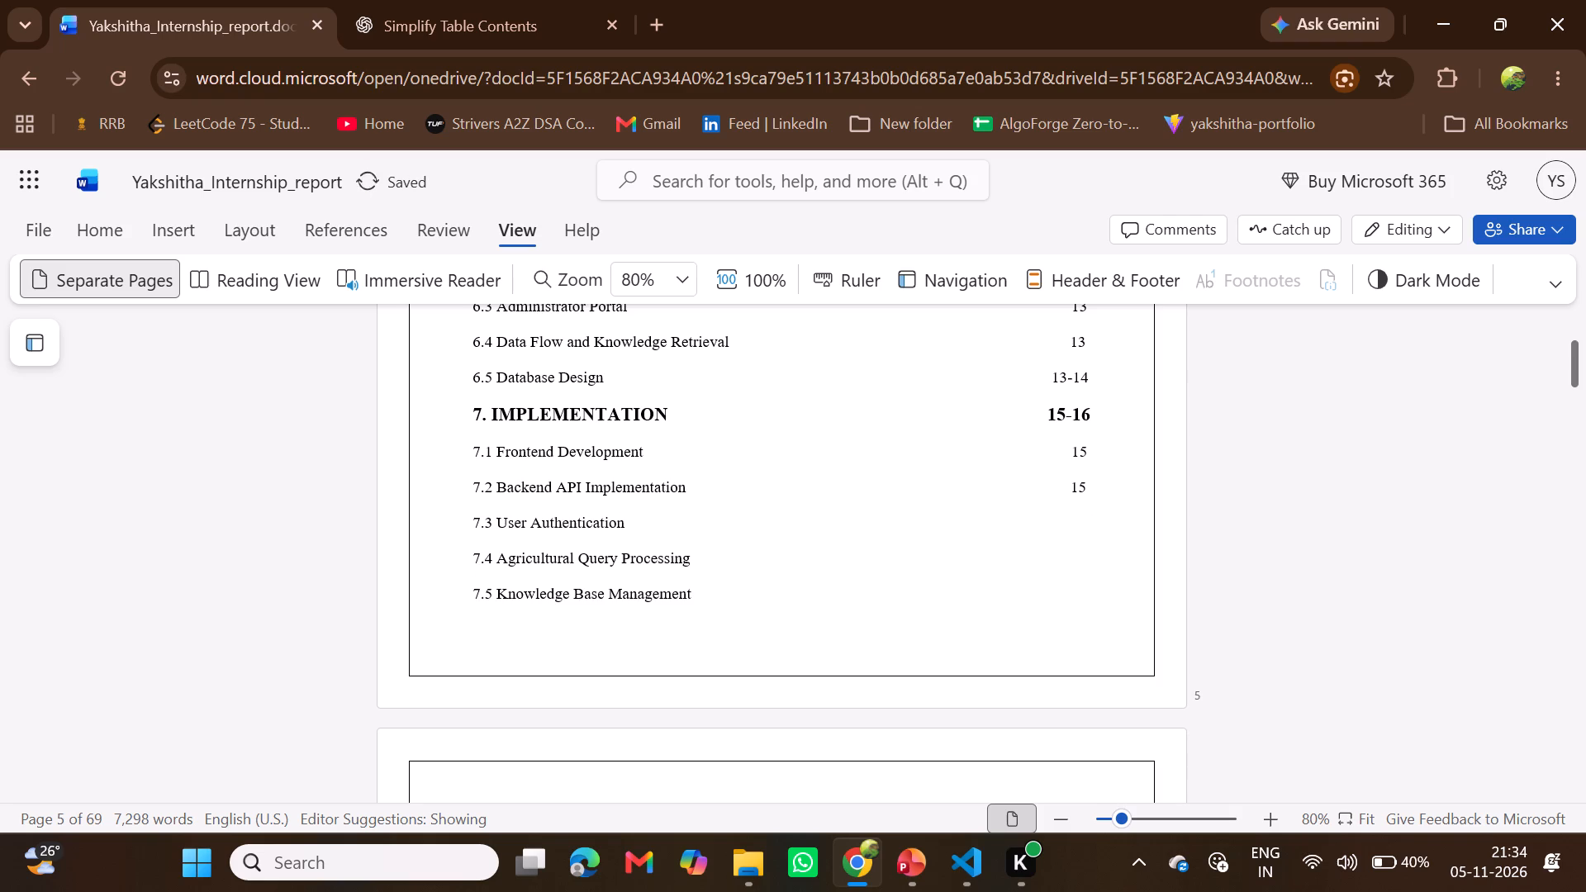
pyautogui.press('BackSpace')
pyautogui.press('BackSpace')
pyautogui.press('BackSpace')
pyautogui.press('BackSpace')
pyautogui.write('15')
pyautogui.press('BackSpace')
pyautogui.press('Left')
pyautogui.press('BackSpace')
pyautogui.press('Right')
pyautogui.press('5')
pyautogui.press('Left')
pyautogui.press('Left')
pyautogui.press('BackSpace')
# Add page number 16 to entry 7.4, Agricultural Query Processing, padded with spaces to align with the page-number column.
pyautogui.press('Down')
pyautogui.press('space')
pyautogui.press('space')
pyautogui.press('space')
pyautogui.press('space')
pyautogui.press('space')
pyautogui.press('space')
pyautogui.press('space')
pyautogui.press('space')
pyautogui.press('space')
pyautogui.press('space')
pyautogui.press('space')
pyautogui.press('space')
pyautogui.press('space')
pyautogui.press('space')
pyautogui.press('space')
pyautogui.press('space')
pyautogui.press('space')
pyautogui.press('space')
pyautogui.press('space')
pyautogui.press('space')
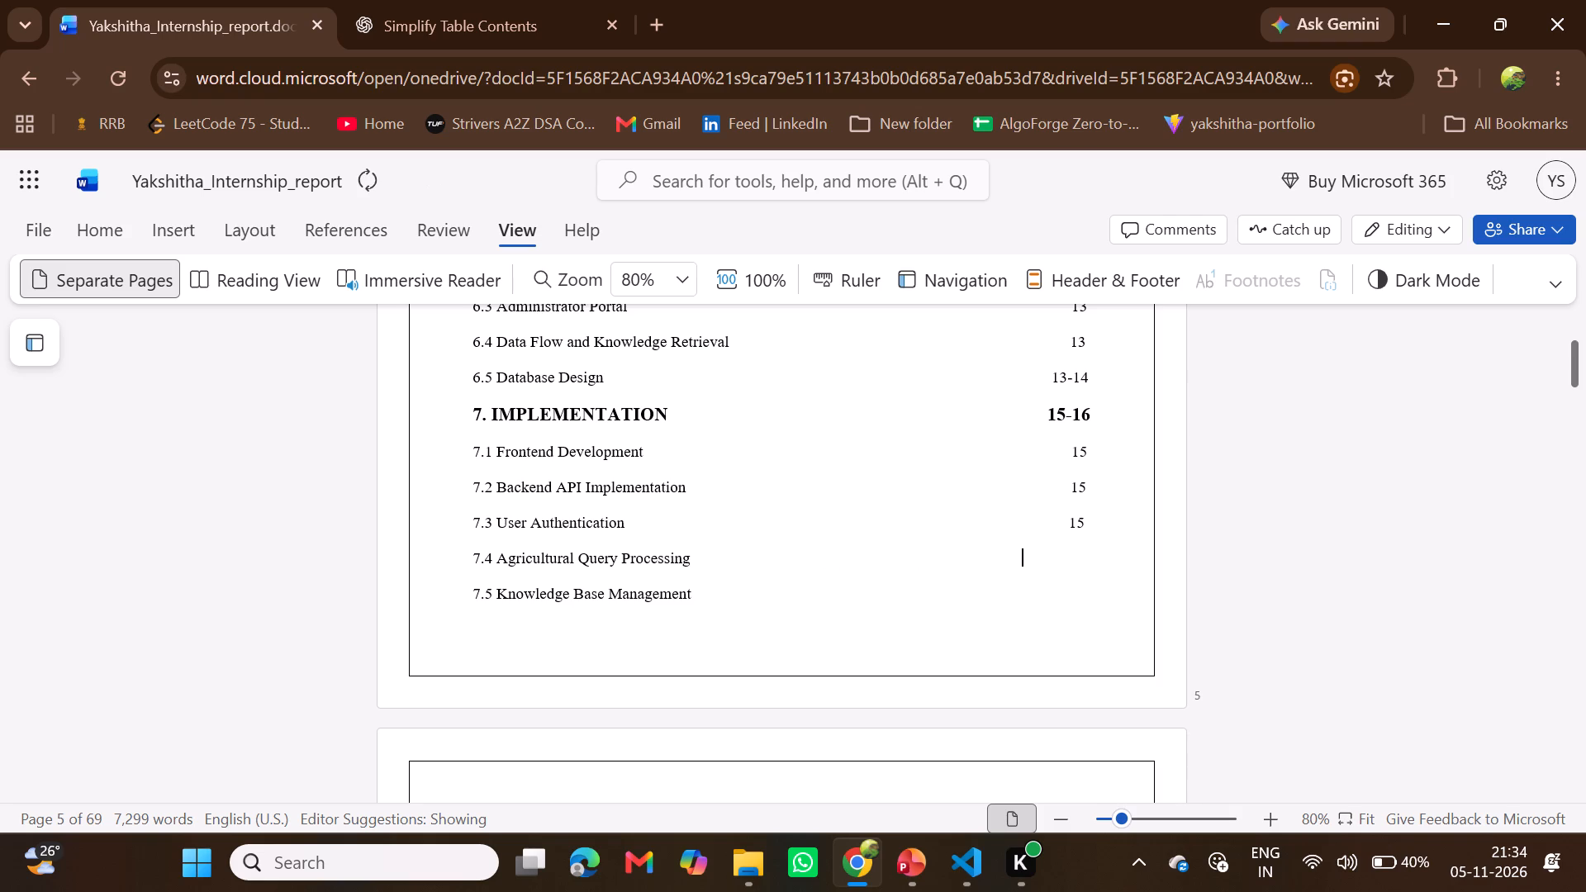
pyautogui.press('space')
pyautogui.press('space')
pyautogui.press('space')
pyautogui.press('space')
pyautogui.press('space')
pyautogui.press('space')
pyautogui.press('space')
pyautogui.press('space')
pyautogui.press('space')
pyautogui.press('space')
pyautogui.press('space')
pyautogui.press('space')
pyautogui.write('16')
pyautogui.press('Left')
pyautogui.press('Left')
pyautogui.press('BackSpace')
# Add page number 16 to entry 7.5, Knowledge Base Management, padded with spaces to align with the page-number column.
pyautogui.press('Down')
pyautogui.press('space')
pyautogui.press('space')
pyautogui.press('space')
pyautogui.press('space')
pyautogui.press('space')
pyautogui.press('space')
pyautogui.press('space')
pyautogui.press('space')
pyautogui.press('space')
pyautogui.press('space')
pyautogui.press('space')
pyautogui.press('space')
pyautogui.press('space')
pyautogui.press('space')
pyautogui.press('space')
pyautogui.press('space')
pyautogui.press('space')
pyautogui.press('space')
pyautogui.press('space')
pyautogui.press('space')
pyautogui.press('space')
pyautogui.press('space')
pyautogui.press('space')
pyautogui.press('space')
pyautogui.write('16')
pyautogui.press('Left')
pyautogui.press('Left')
pyautogui.press('BackSpace')
# Add page number 16 to entry 7.6, Voice and Language Support, padded with spaces to align with the page-number column.
pyautogui.scroll(-1, 591, 468)
pyautogui.press('Down')
pyautogui.press('space')
pyautogui.press('space')
pyautogui.press('space')
pyautogui.press('space')
pyautogui.press('space')
pyautogui.press('space')
pyautogui.press('space')
pyautogui.press('space')
pyautogui.press('space')
pyautogui.press('space')
pyautogui.press('space')
pyautogui.press('space')
pyautogui.press('space')
pyautogui.press('space')
pyautogui.press('space')
pyautogui.press('space')
pyautogui.press('space')
pyautogui.press('space')
pyautogui.press('space')
pyautogui.press('space')
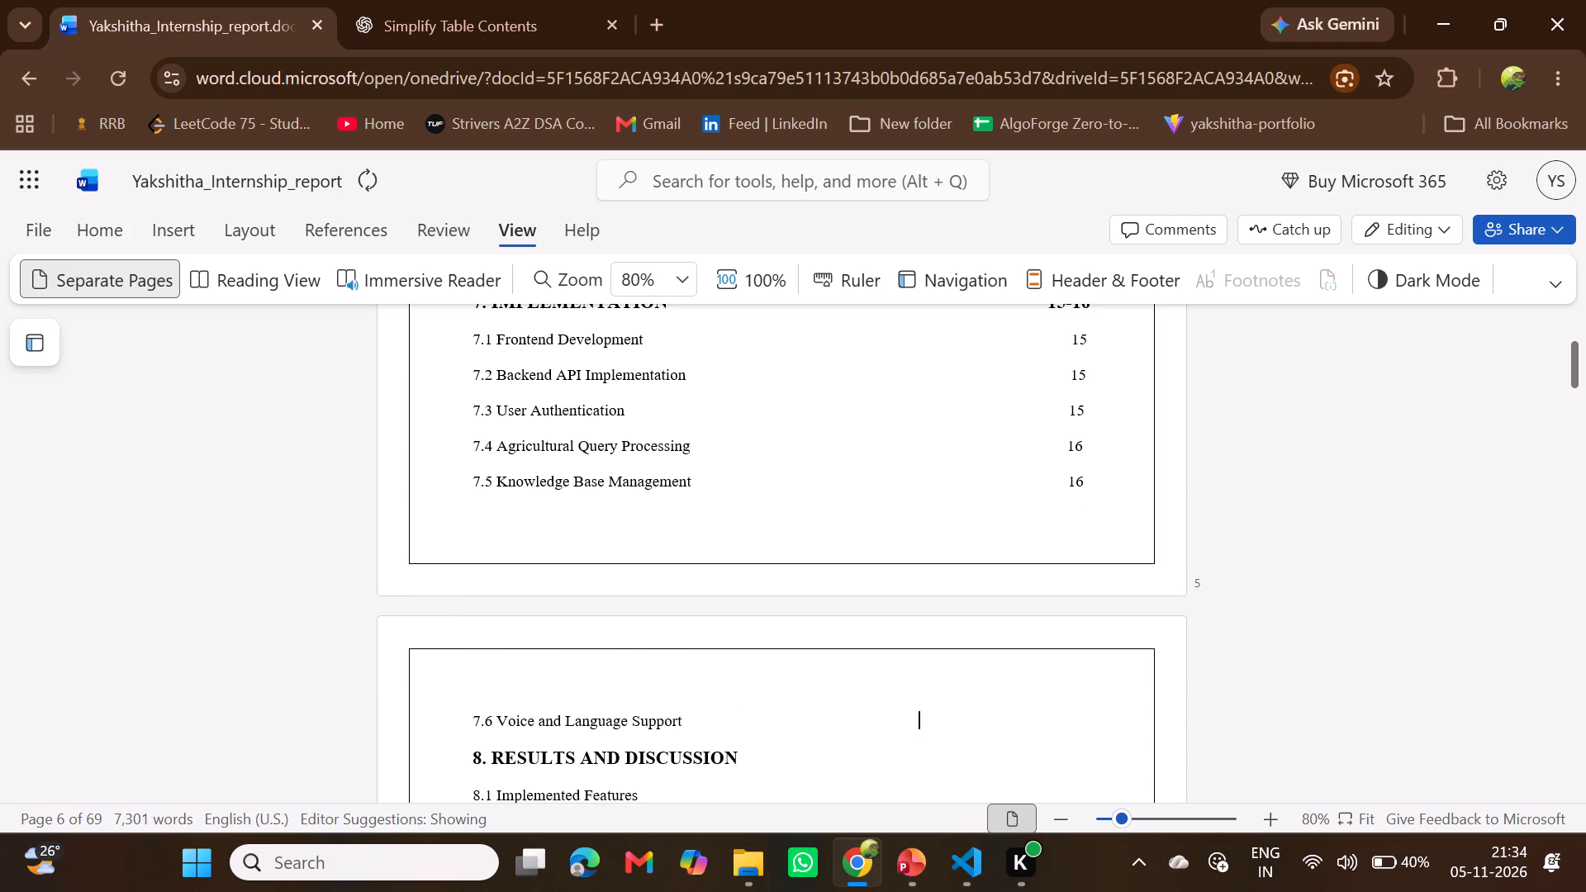
pyautogui.press('space')
pyautogui.write('16')
pyautogui.press('Down')
# Show the ruler and set the right indent of the heading 8. Results and Discussion to 0.06 in.
pyautogui.scroll(-1, 591, 468)
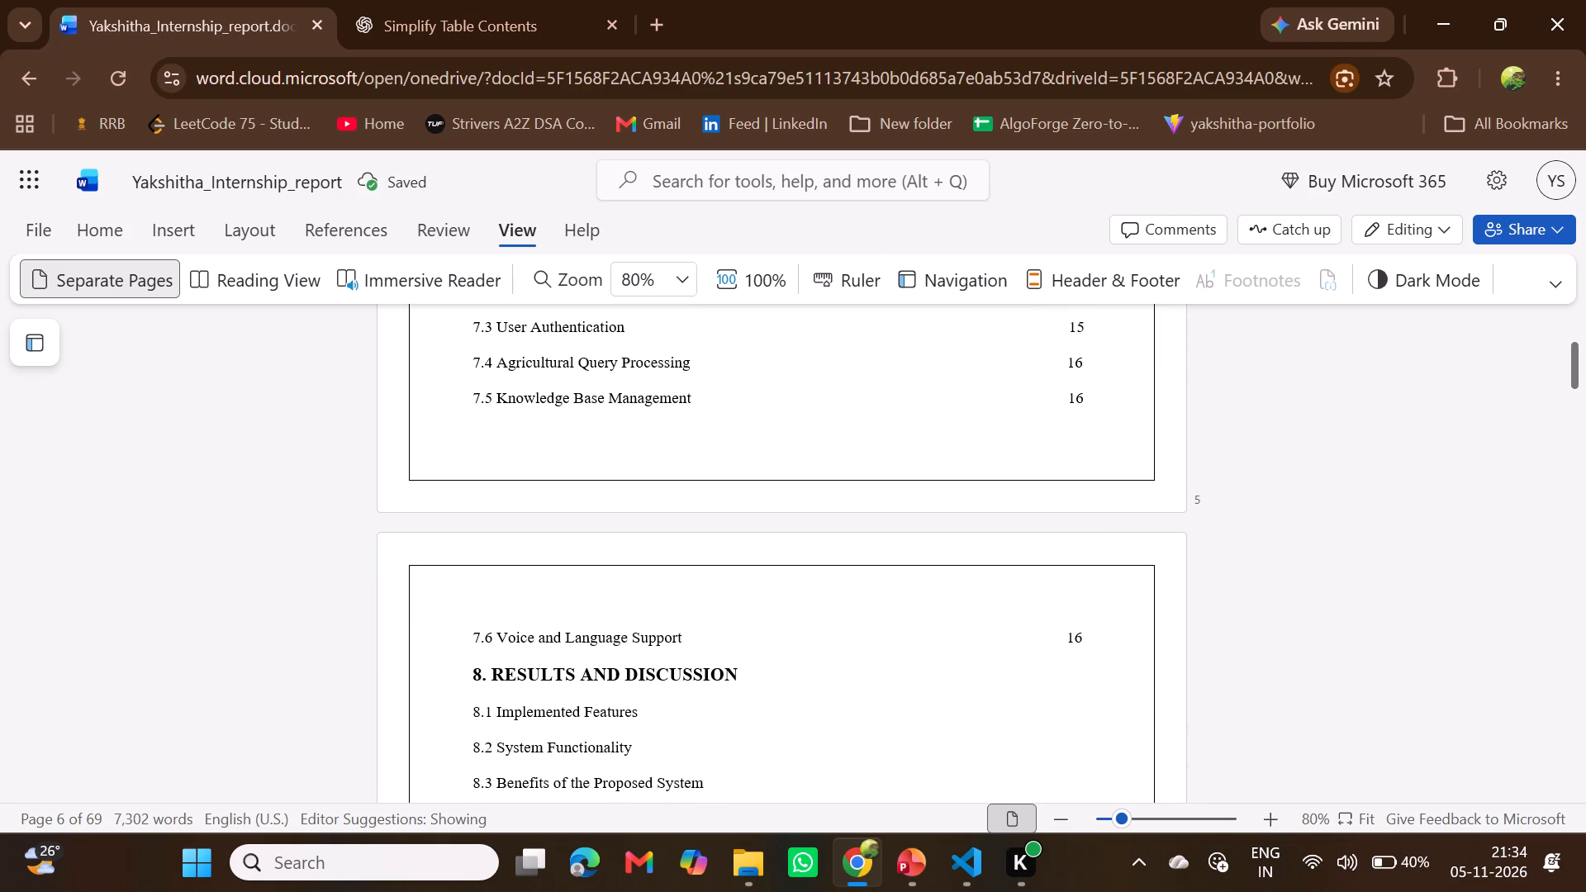
pyautogui.click(840, 290)
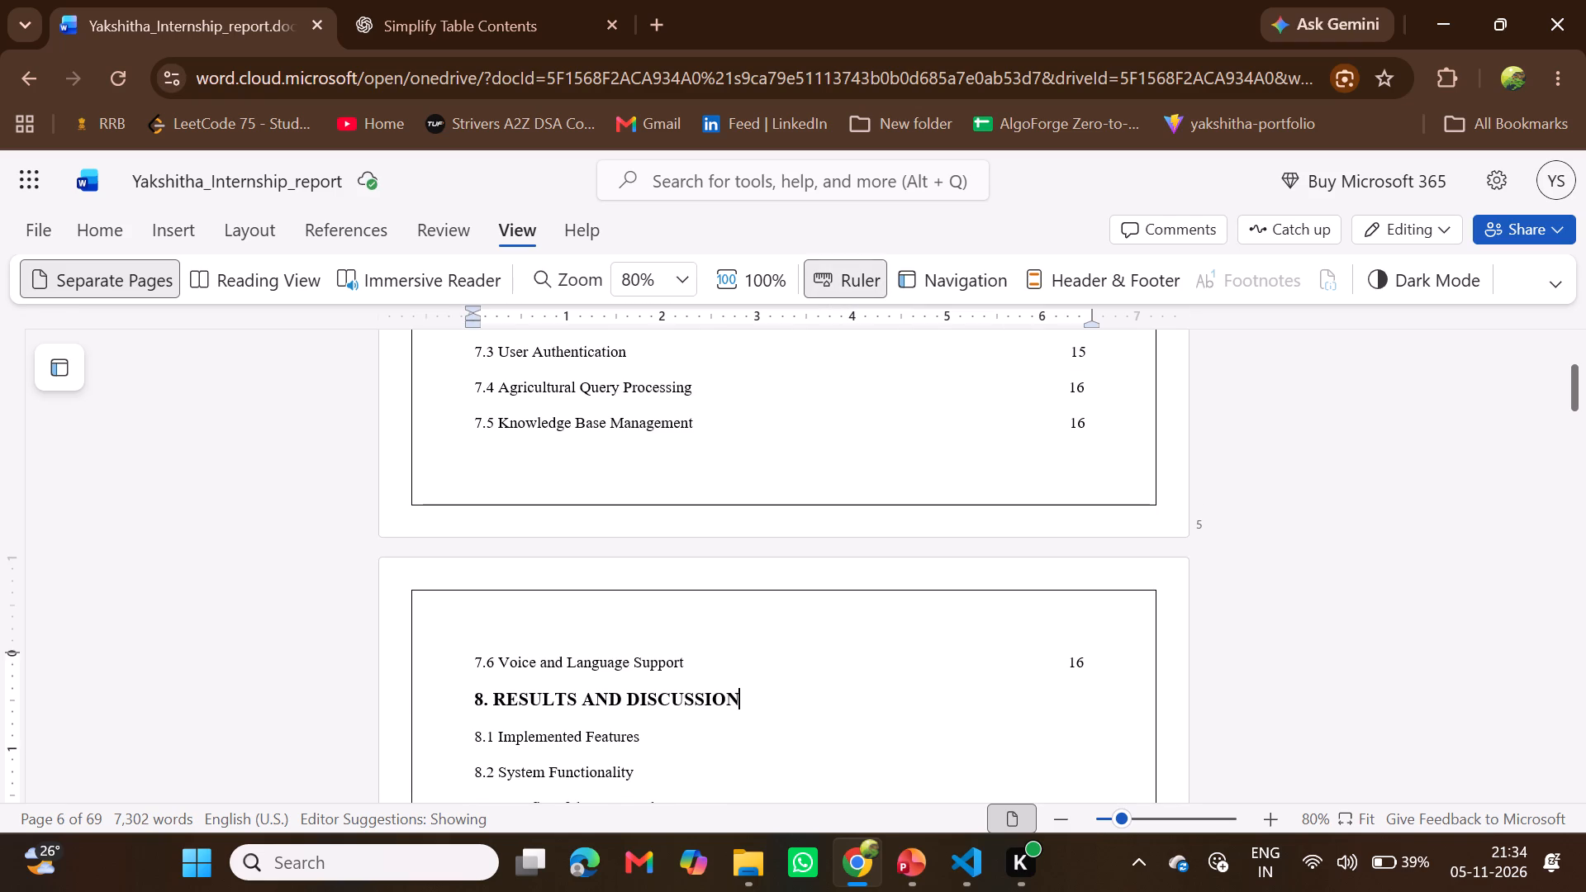
pyautogui.moveTo(1090, 325); pyautogui.dragTo(1089, 335)
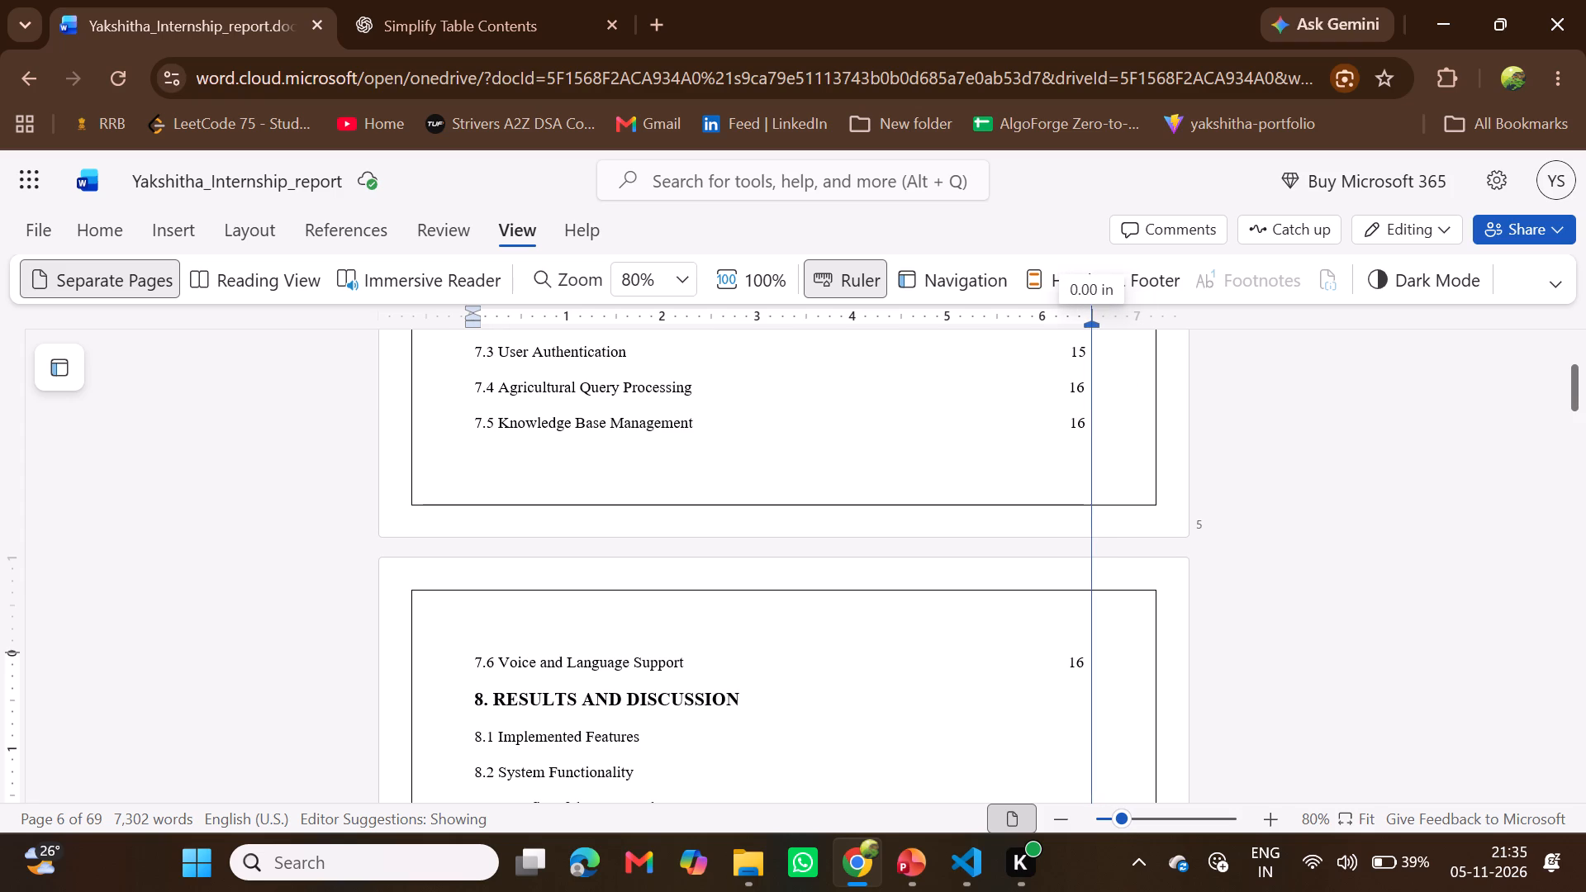
pyautogui.moveTo(1089, 335); pyautogui.dragTo(1089, 338)
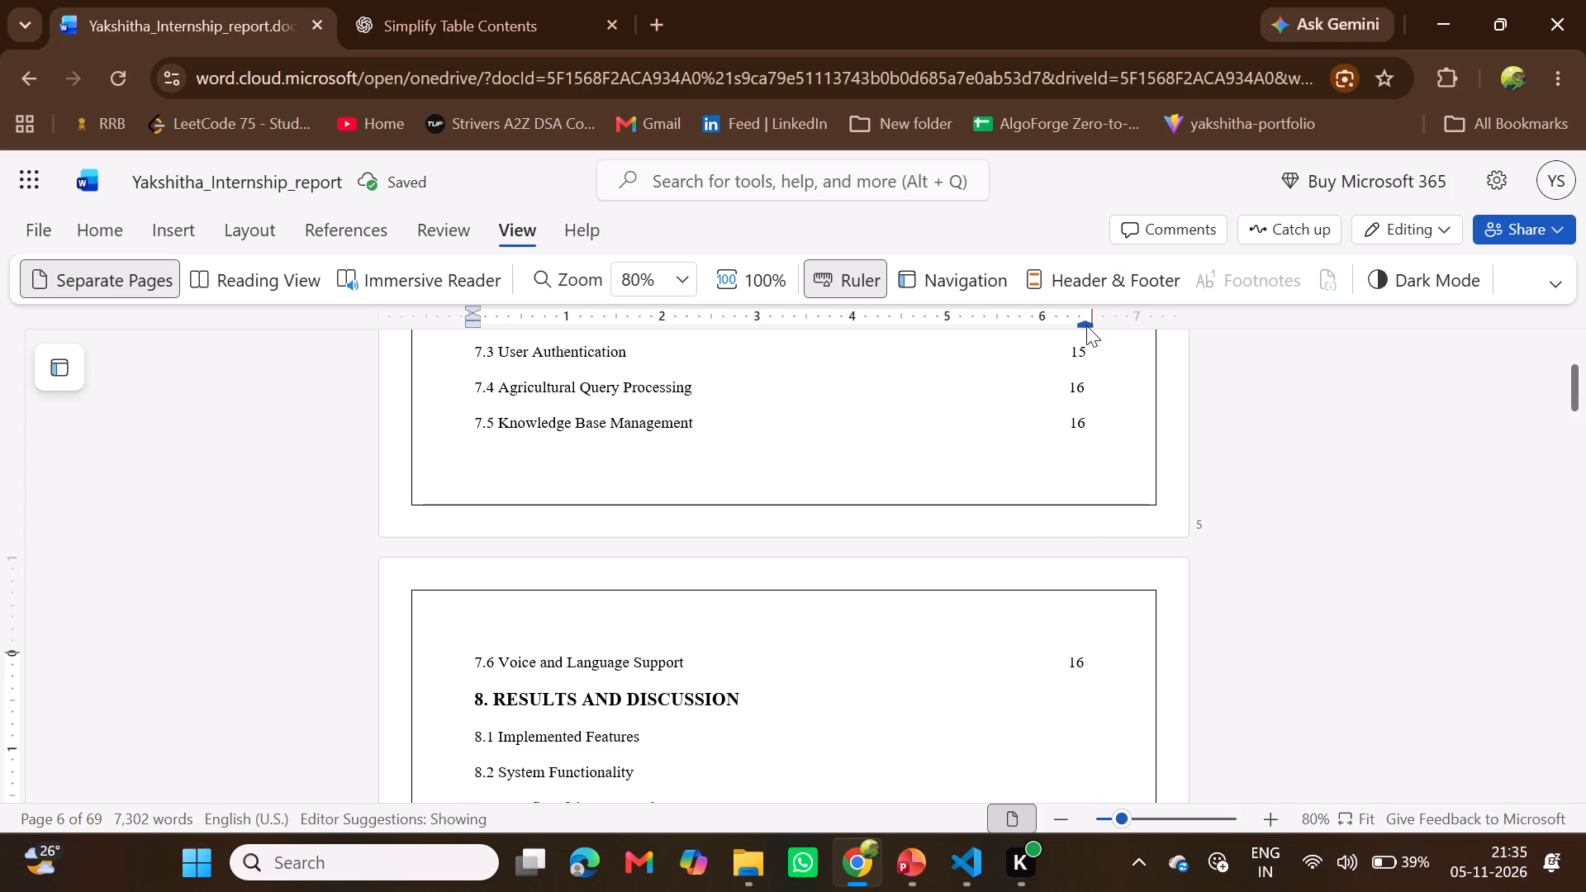
pyautogui.moveTo(1086, 324); pyautogui.dragTo(1086, 334)
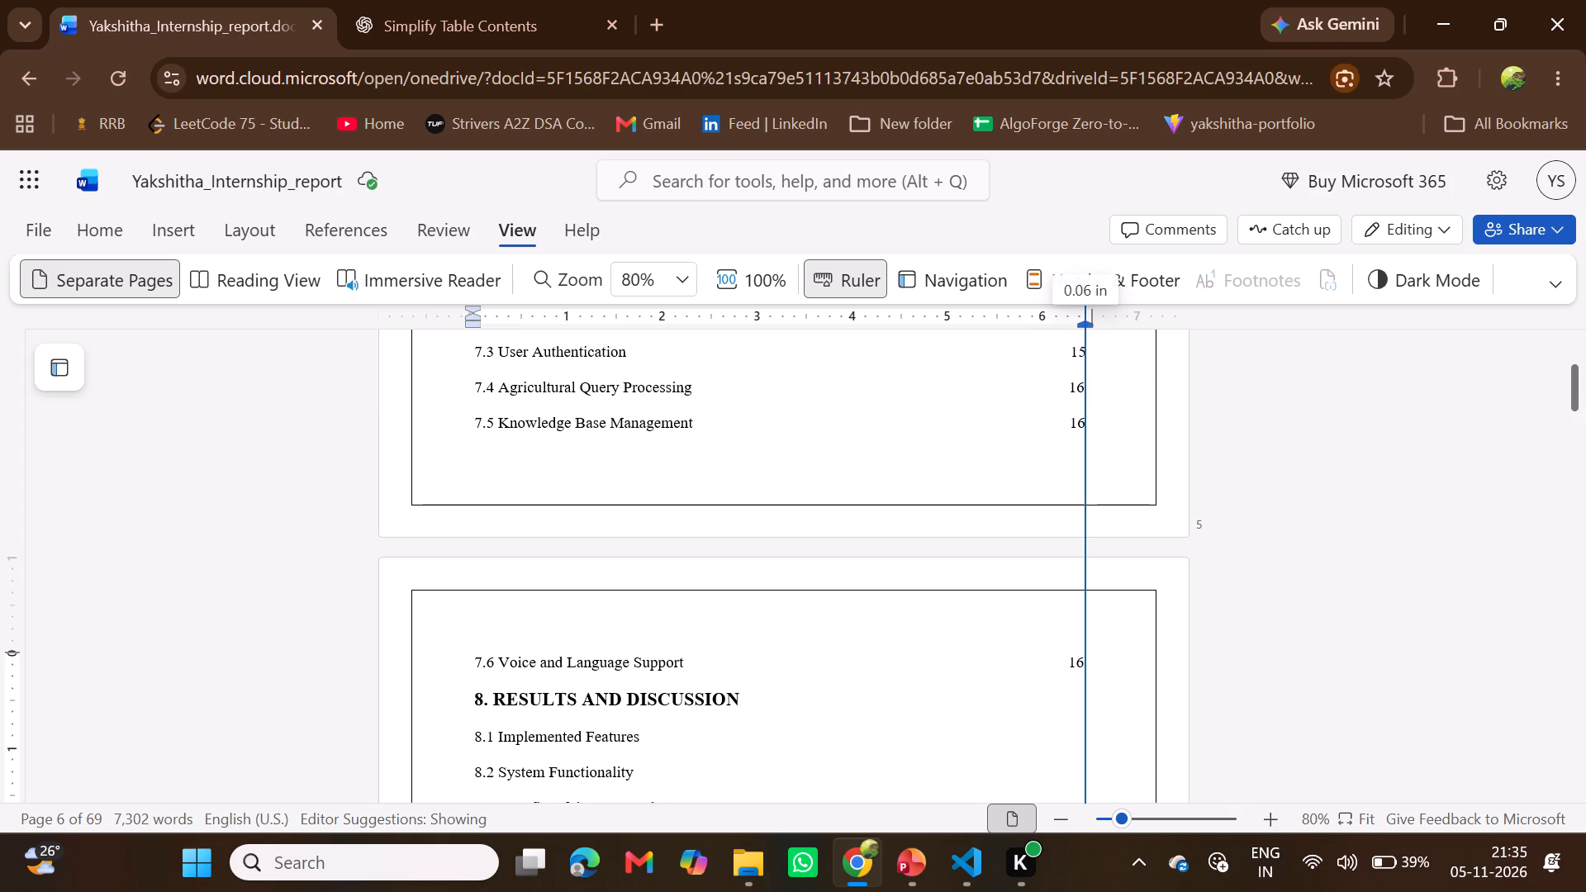
pyautogui.moveTo(1086, 334); pyautogui.dragTo(1090, 343)
# Check the page-number alignment of contents sections 1 to 3 against the right-indent guide line at 0.06 in.
pyautogui.scroll(3, 1073, 377)
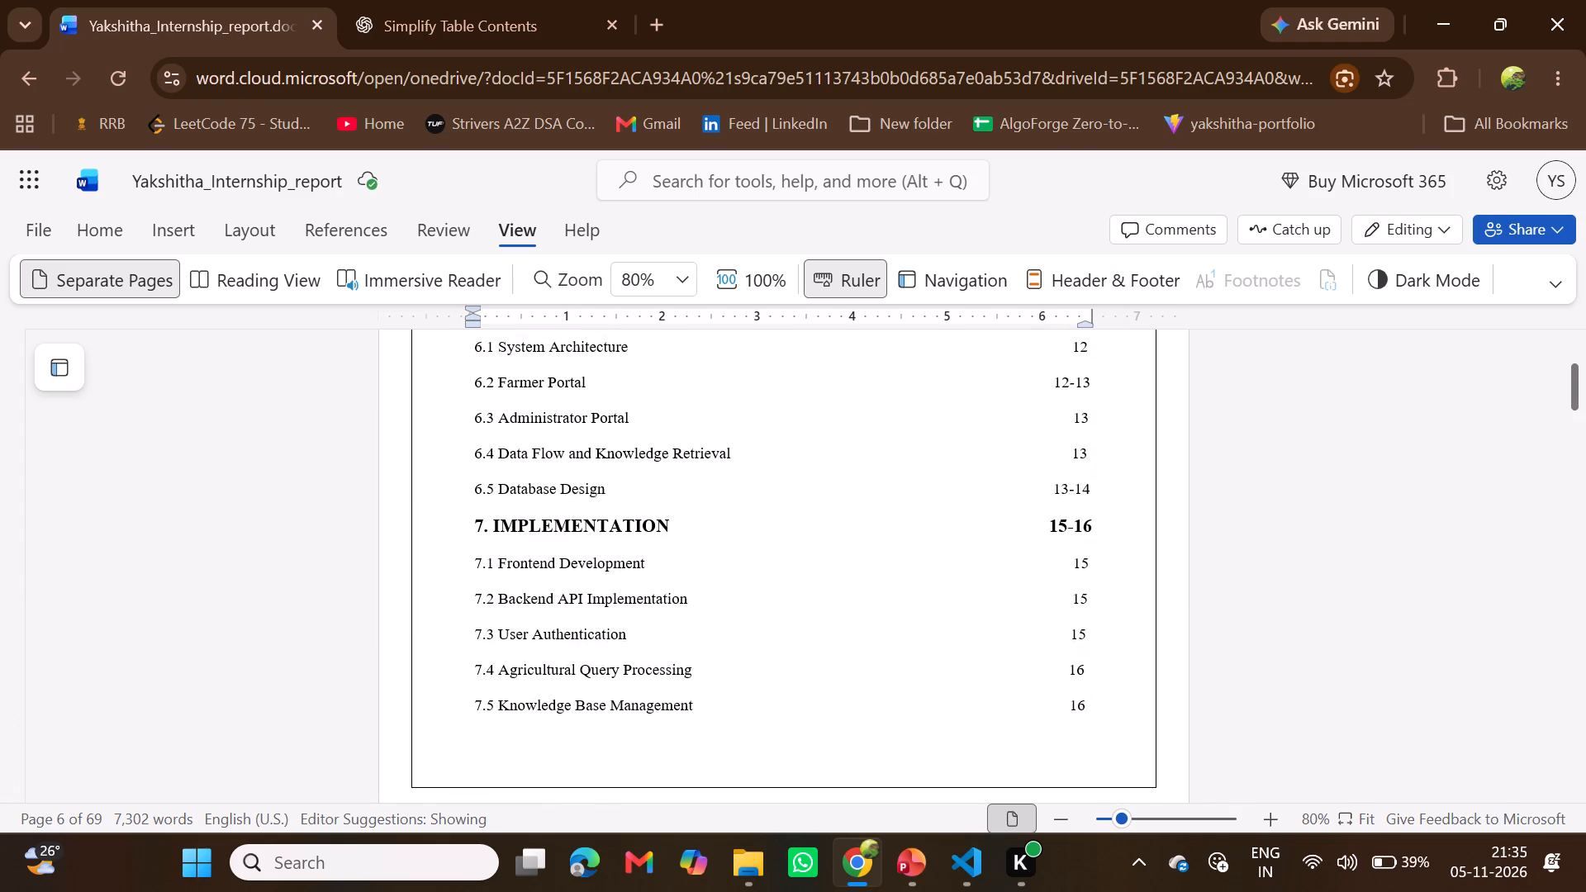
pyautogui.scroll(5, 1073, 377)
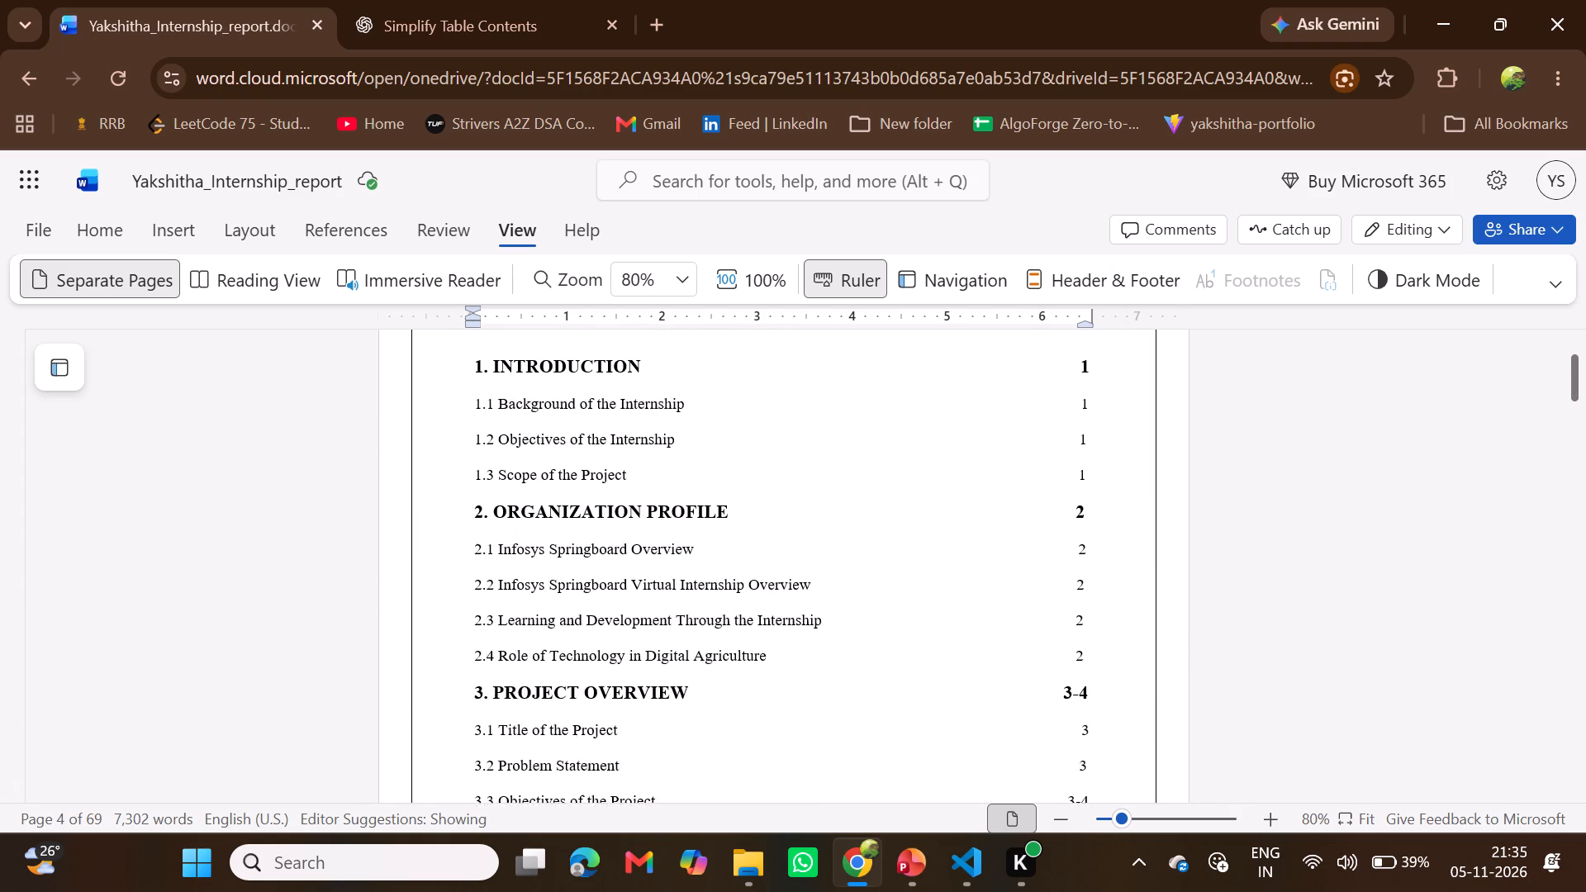
pyautogui.scroll(1, 1073, 377)
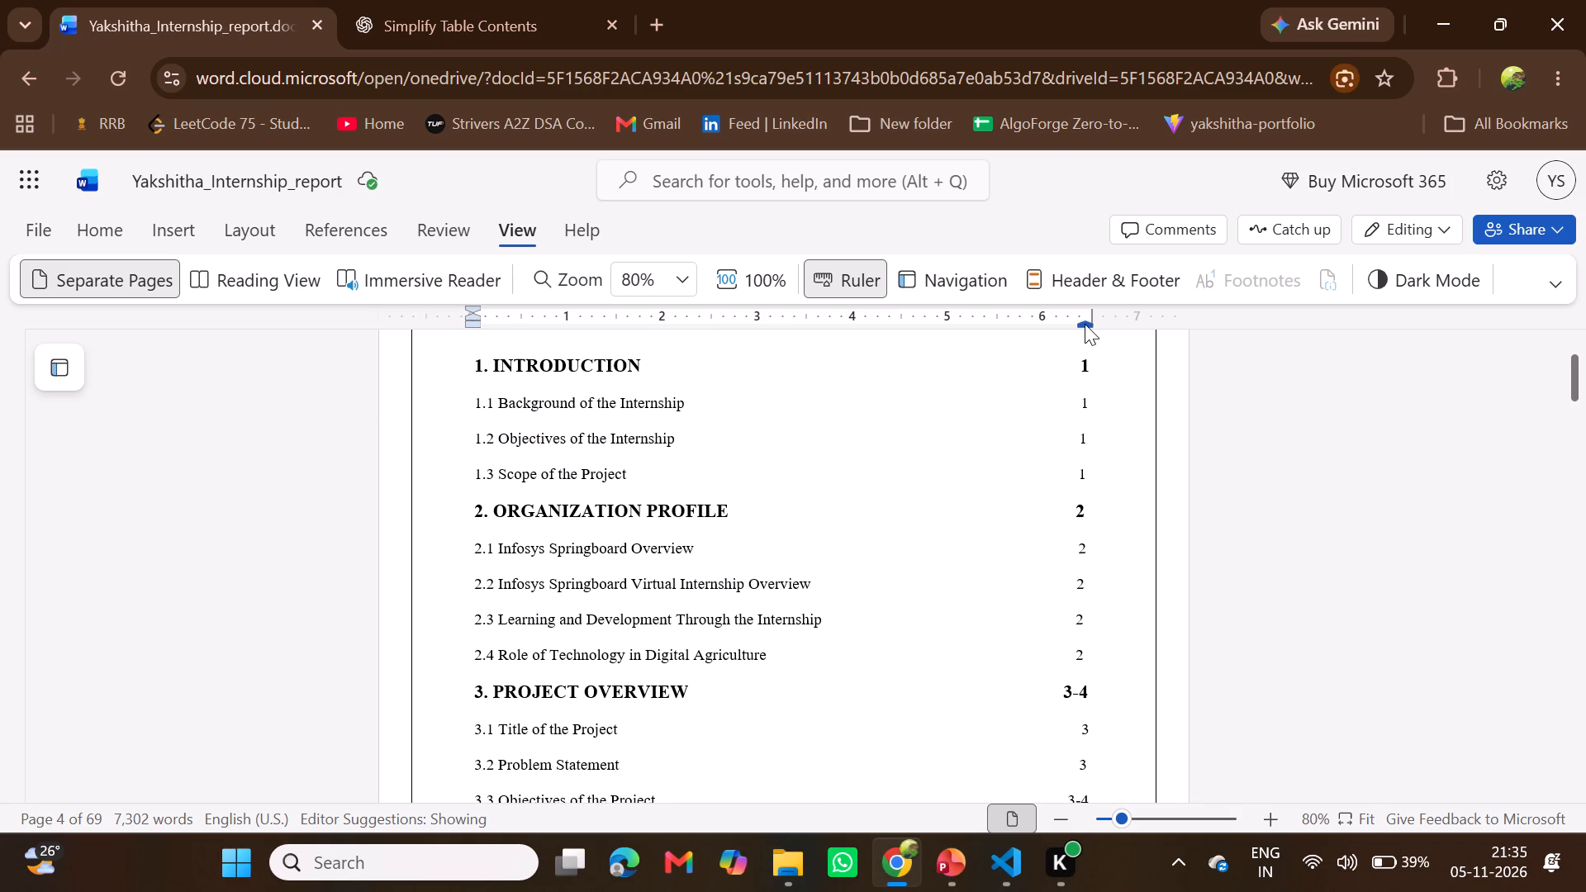
pyautogui.moveTo(1085, 324); pyautogui.dragTo(1091, 352)
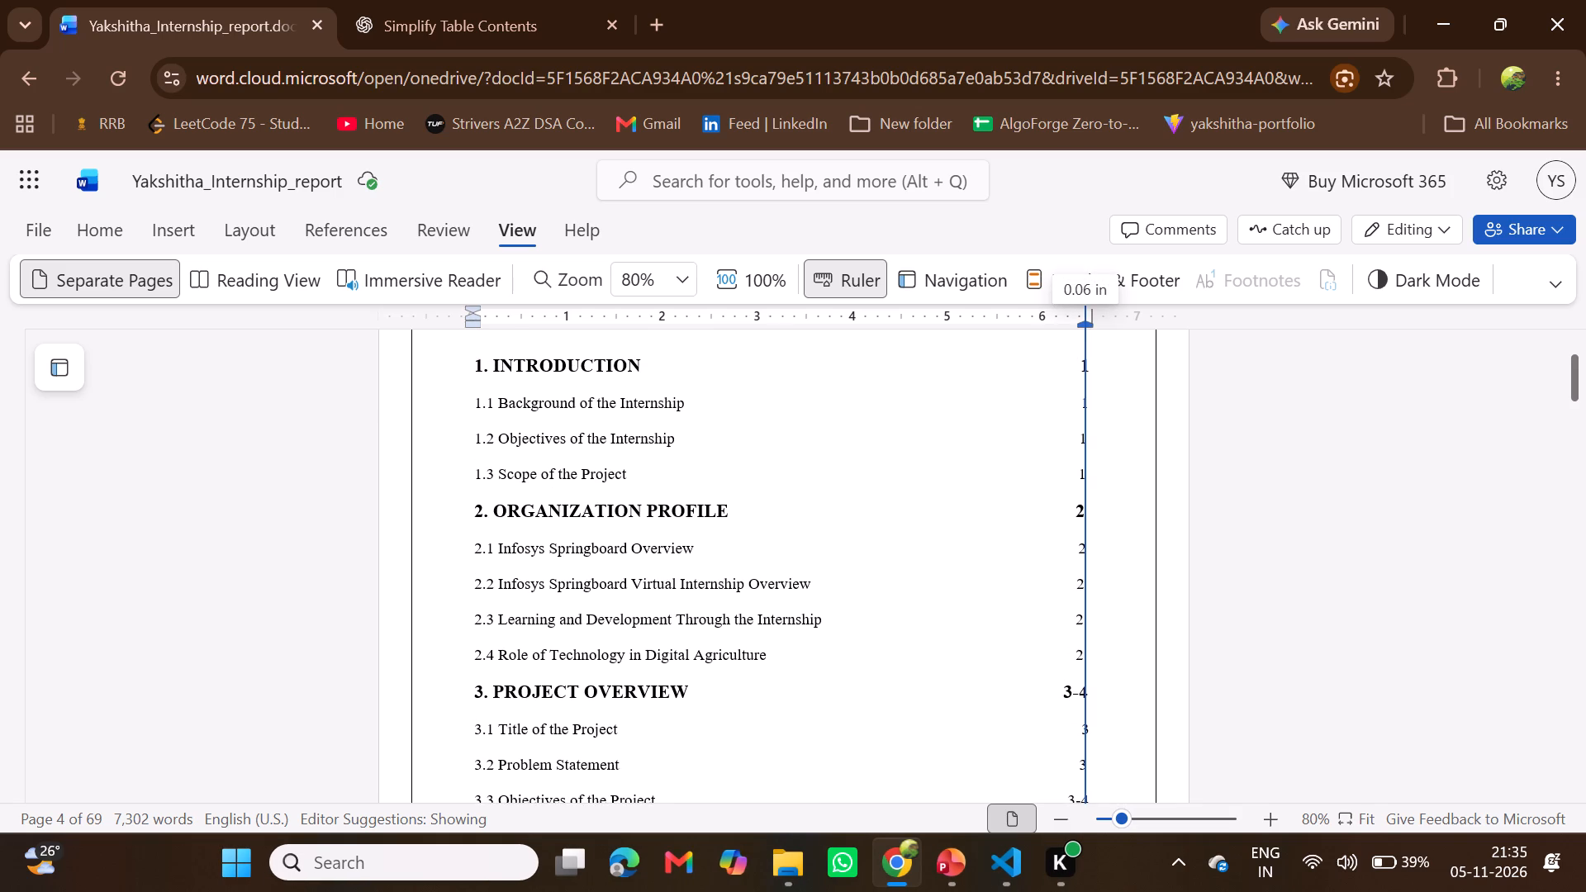
pyautogui.moveTo(1091, 352); pyautogui.dragTo(1088, 354)
pyautogui.moveTo(1088, 354); pyautogui.dragTo(1089, 355)
pyautogui.moveTo(1089, 355); pyautogui.dragTo(1090, 355)
pyautogui.moveTo(1090, 355); pyautogui.dragTo(1091, 355)
pyautogui.moveTo(1091, 355); pyautogui.dragTo(1091, 356)
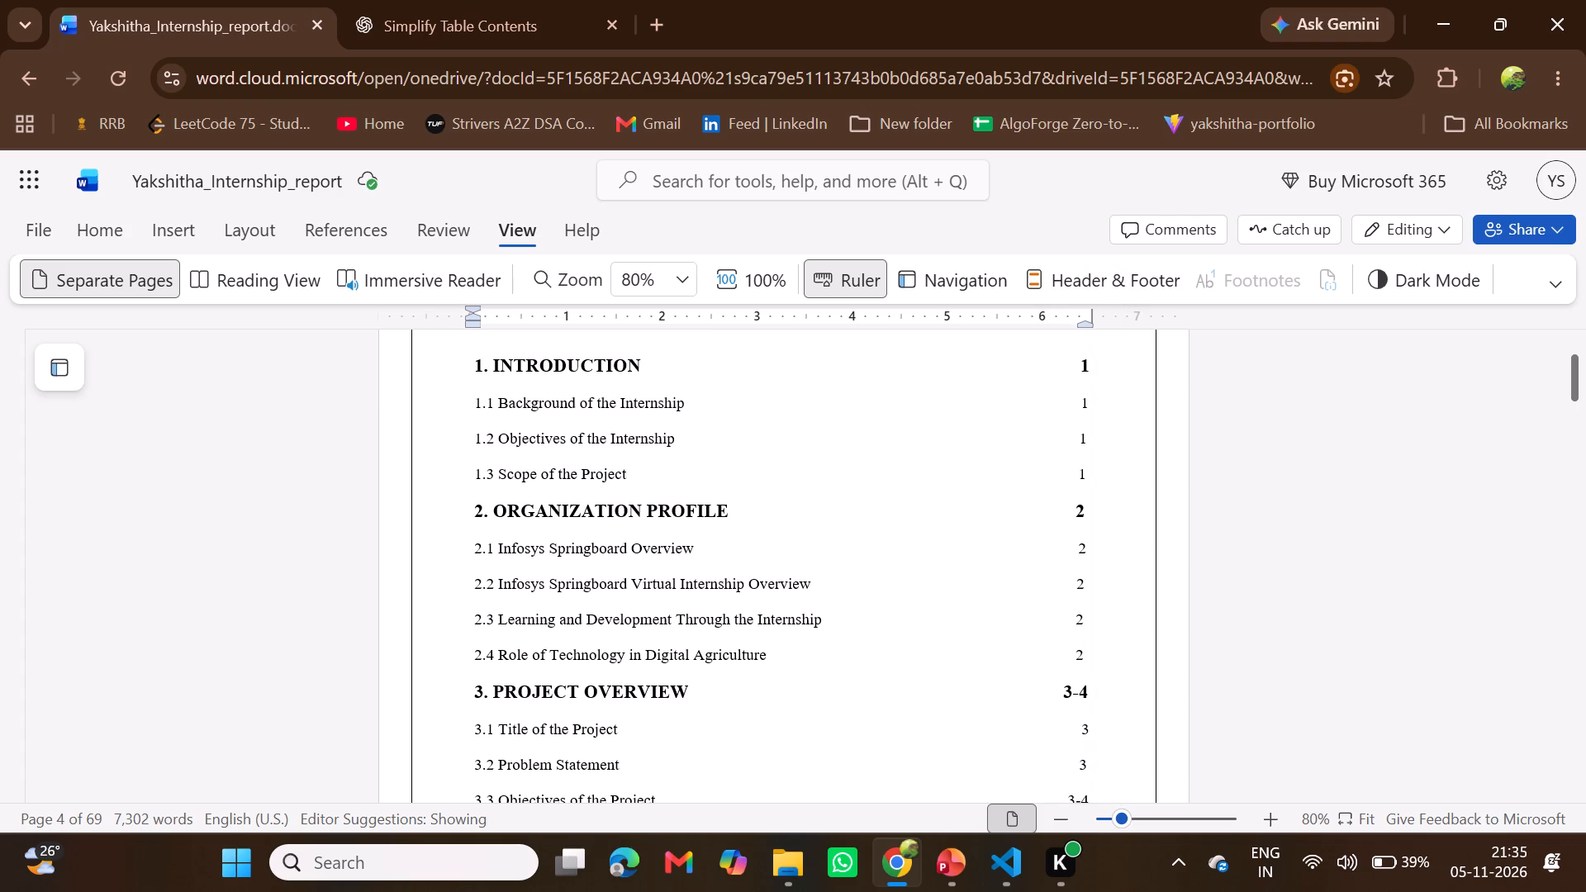
# Insert one extra space before the page numbers of entries 1.2 and 1.3 to shift them outward.
pyautogui.click(1077, 438)
pyautogui.press('space')
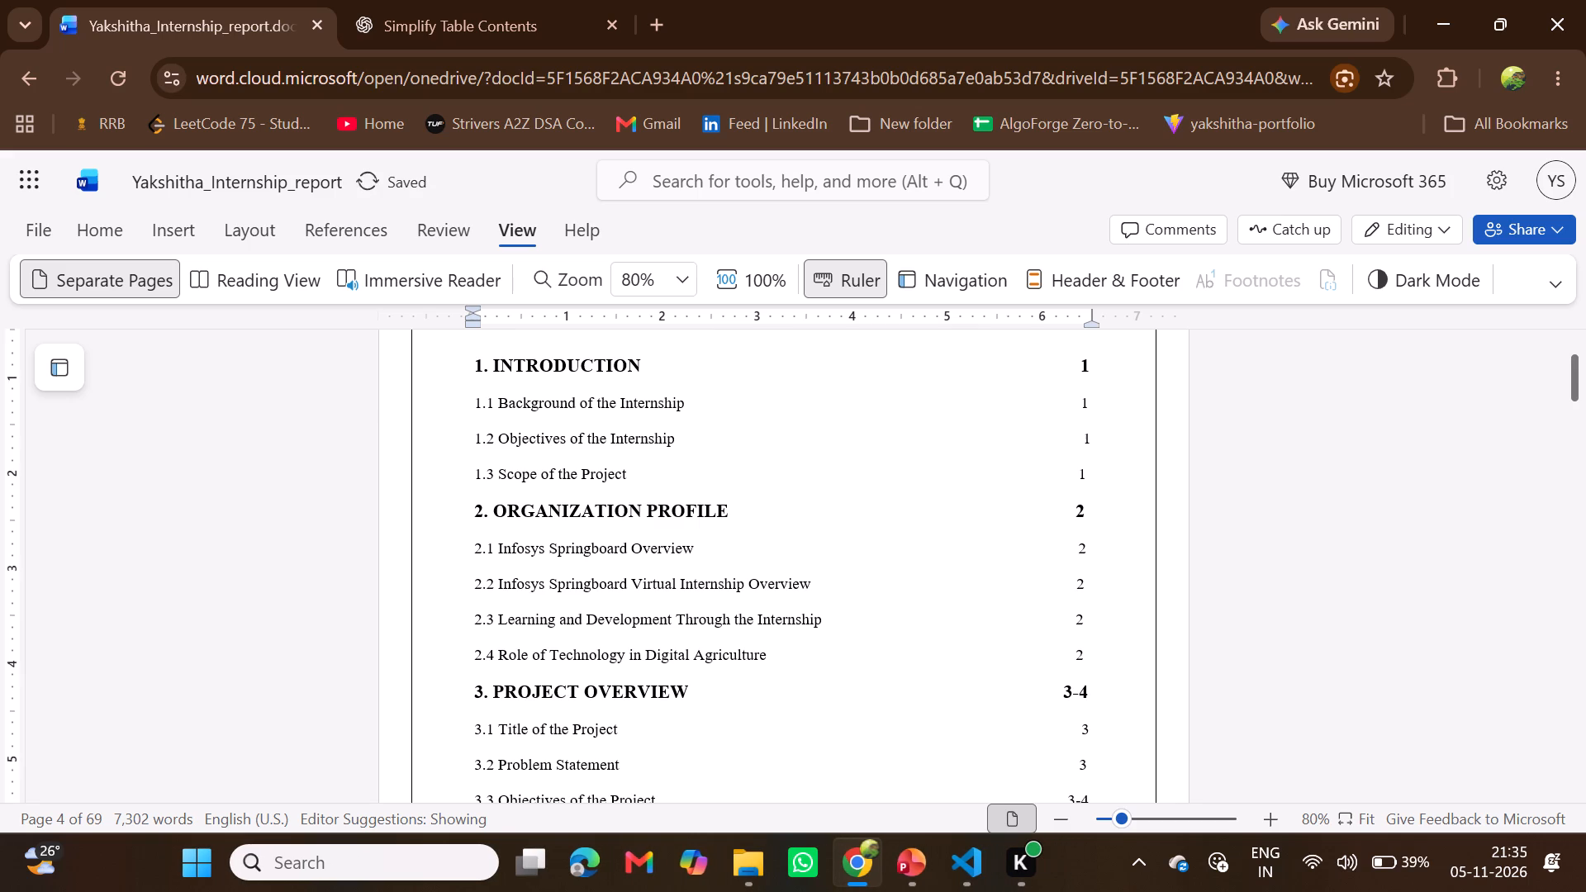
pyautogui.press('Down')
pyautogui.press('space')
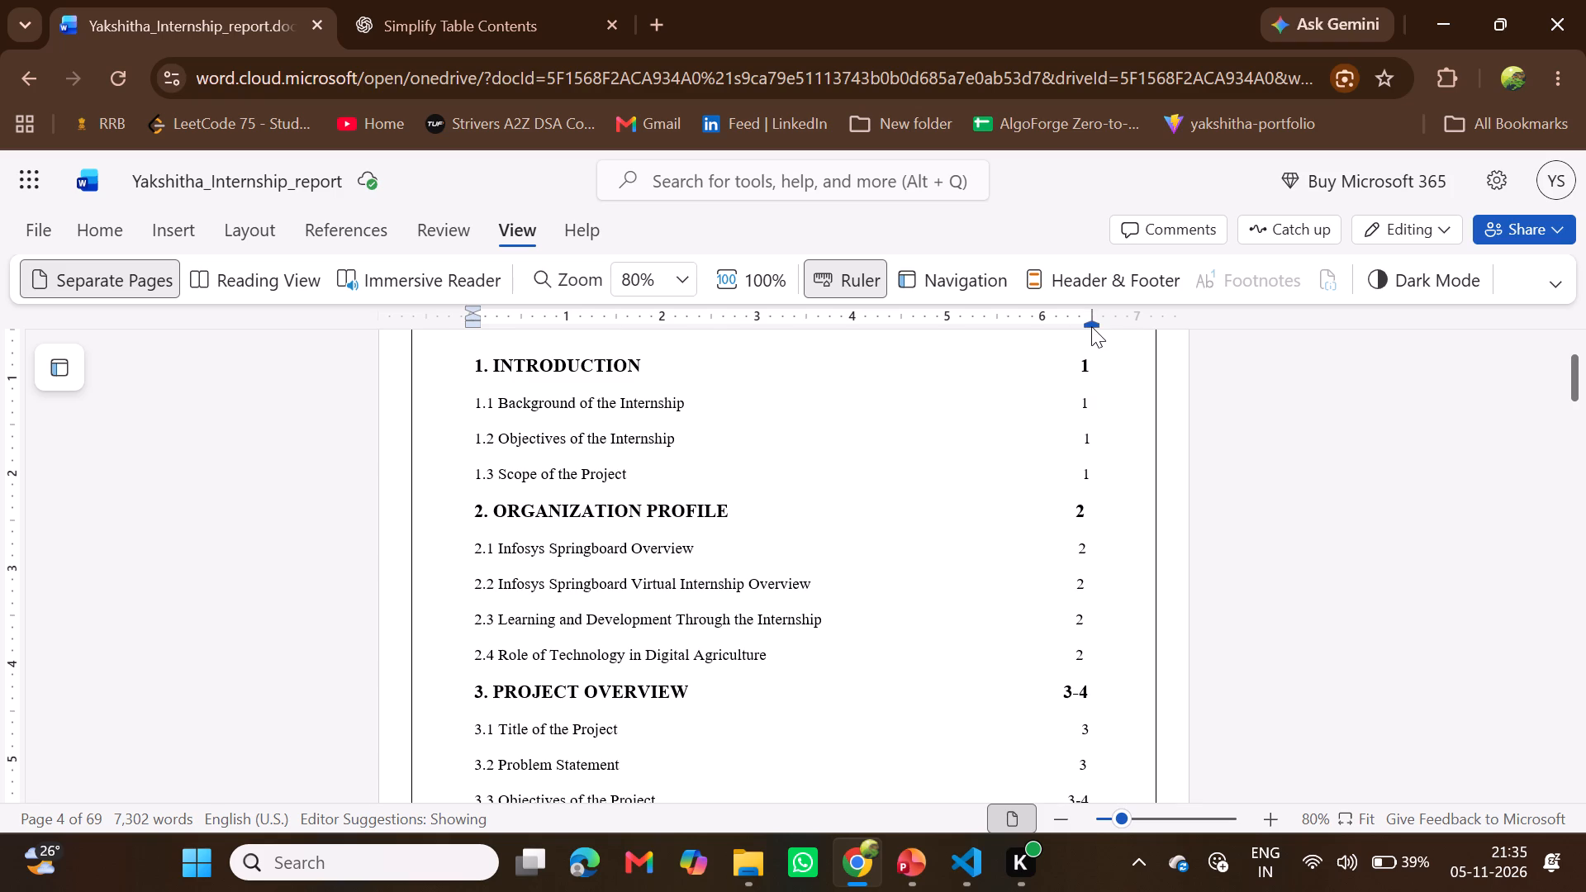
# Check the page numbers of contents sections 1 to 3 against the right-indent guide line from entry 1.3.
pyautogui.tripleClick(1091, 325)
pyautogui.click(1091, 325)
pyautogui.moveTo(1091, 325); pyautogui.dragTo(1101, 372)
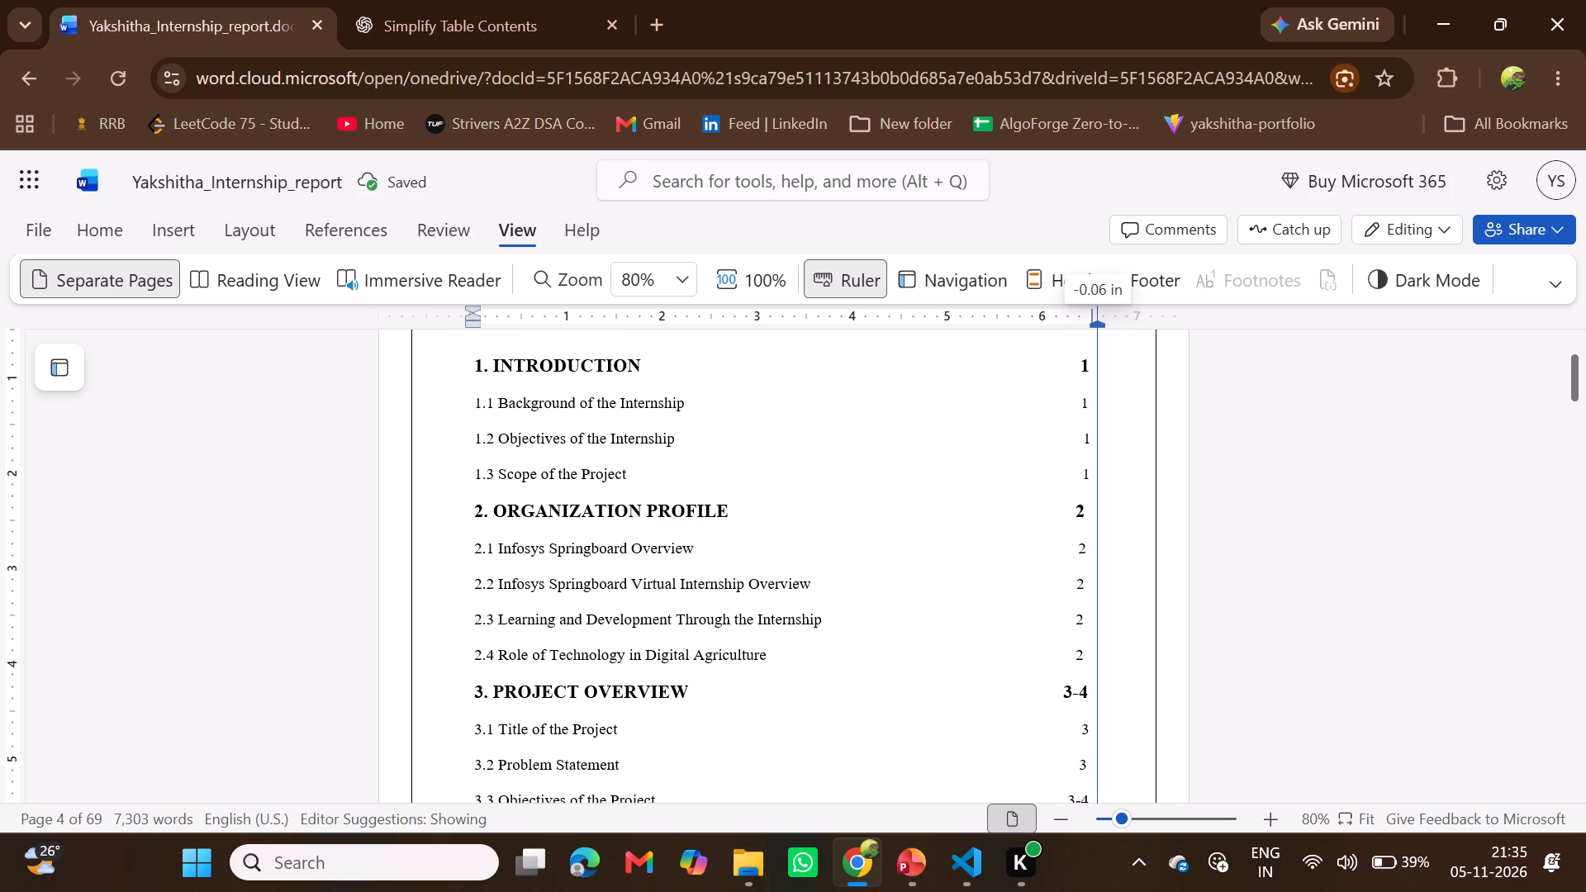
pyautogui.moveTo(1101, 372); pyautogui.dragTo(1090, 373)
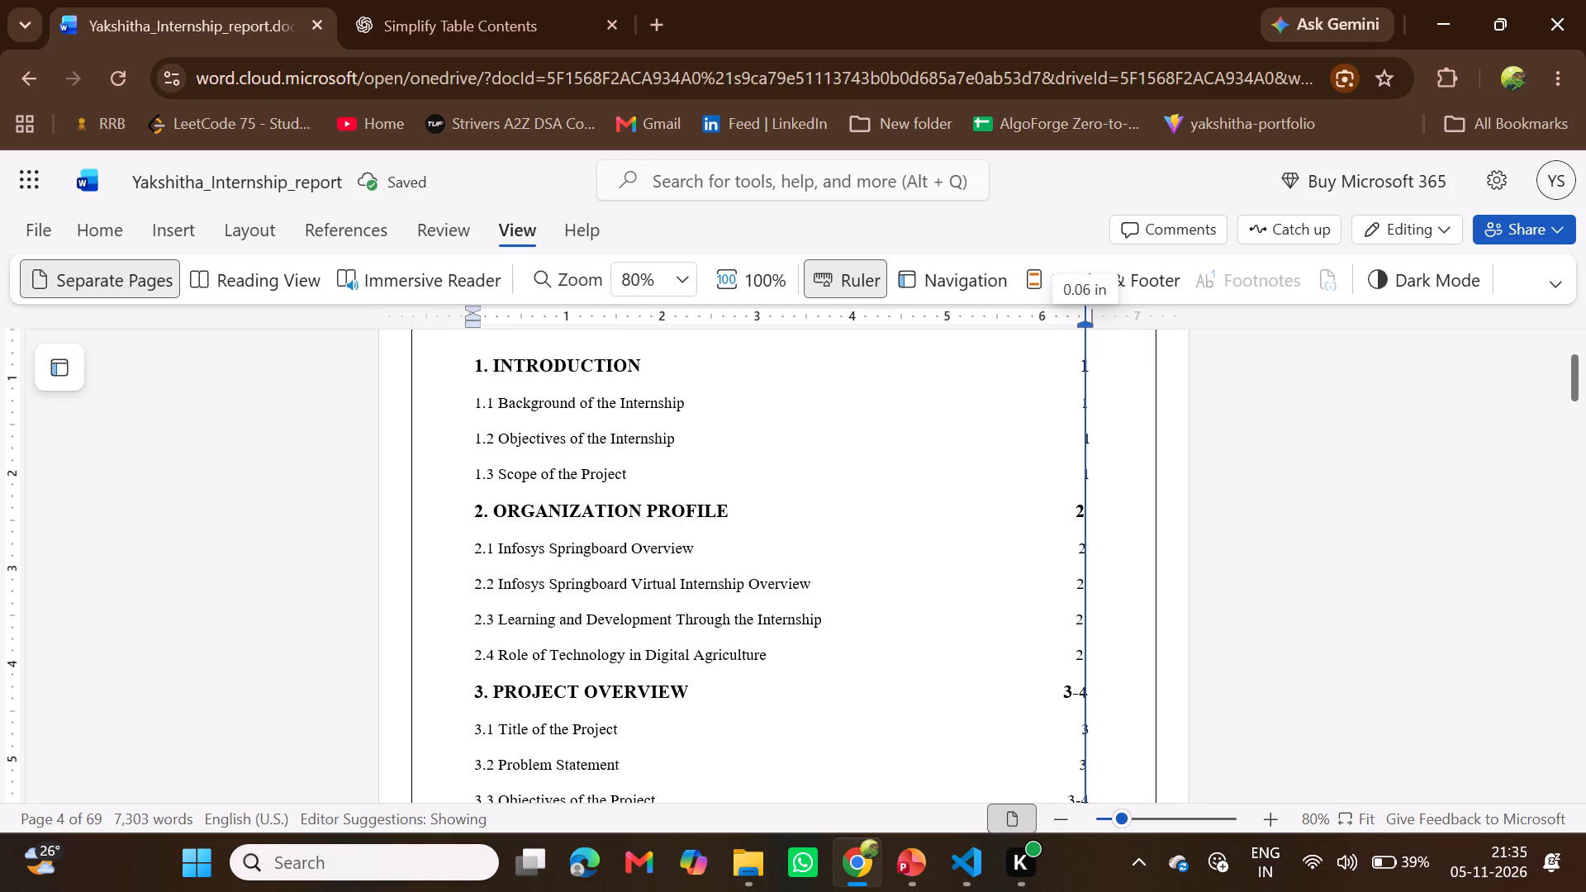
pyautogui.moveTo(1090, 373); pyautogui.dragTo(1091, 377)
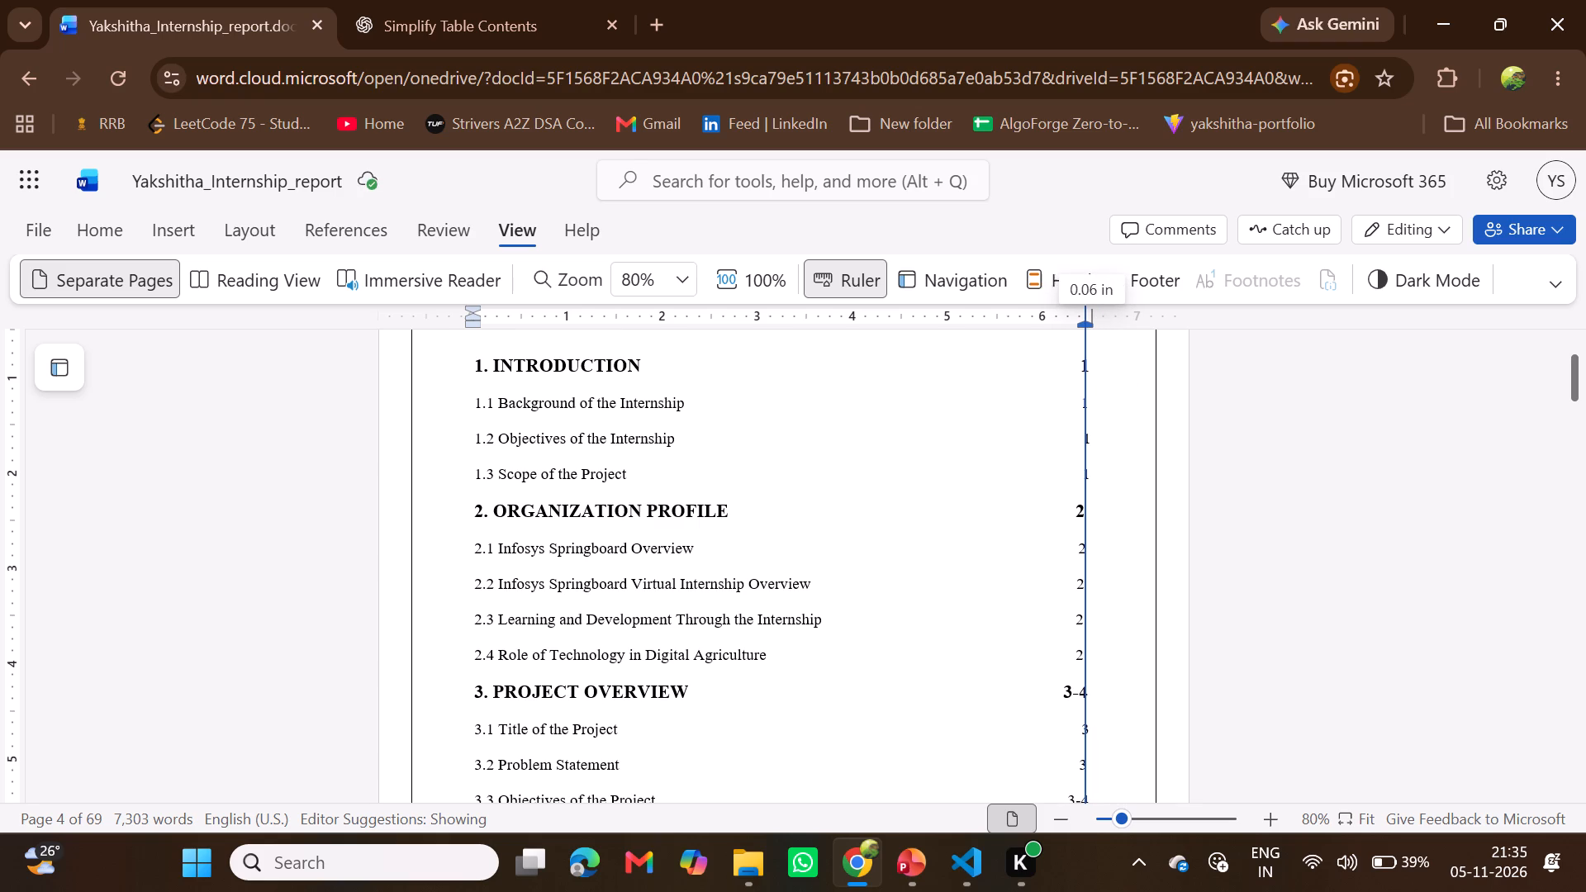
pyautogui.moveTo(1091, 377); pyautogui.dragTo(1091, 377)
pyautogui.moveTo(1091, 377); pyautogui.dragTo(1096, 378)
# Remove the extra space before entry 1.2's page number and re-enter the number 1.
pyautogui.click(1095, 440)
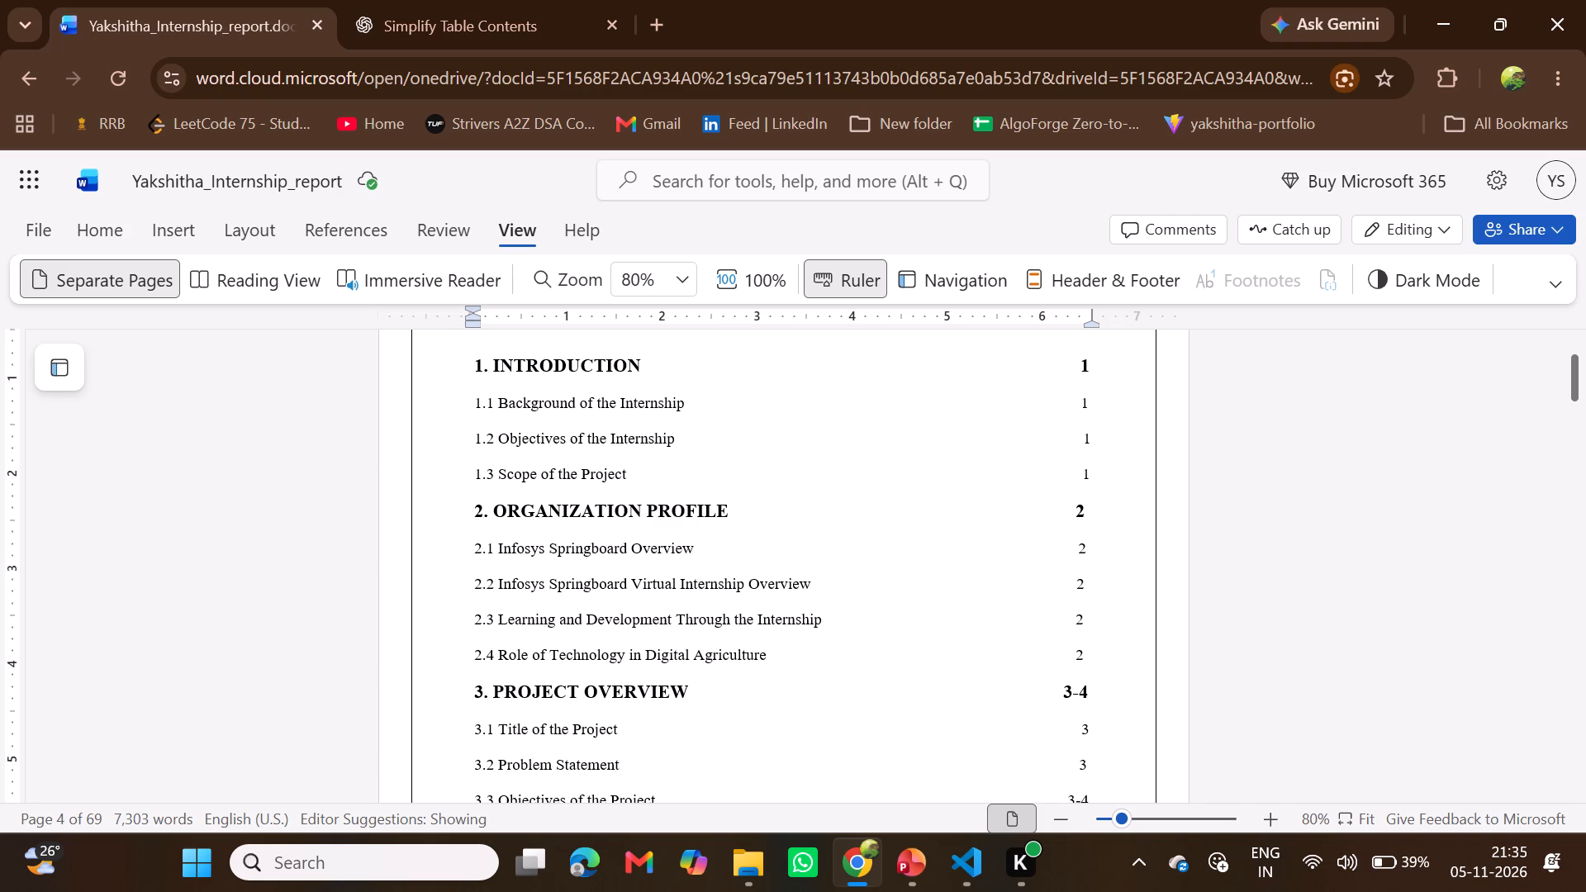
pyautogui.click(1095, 440)
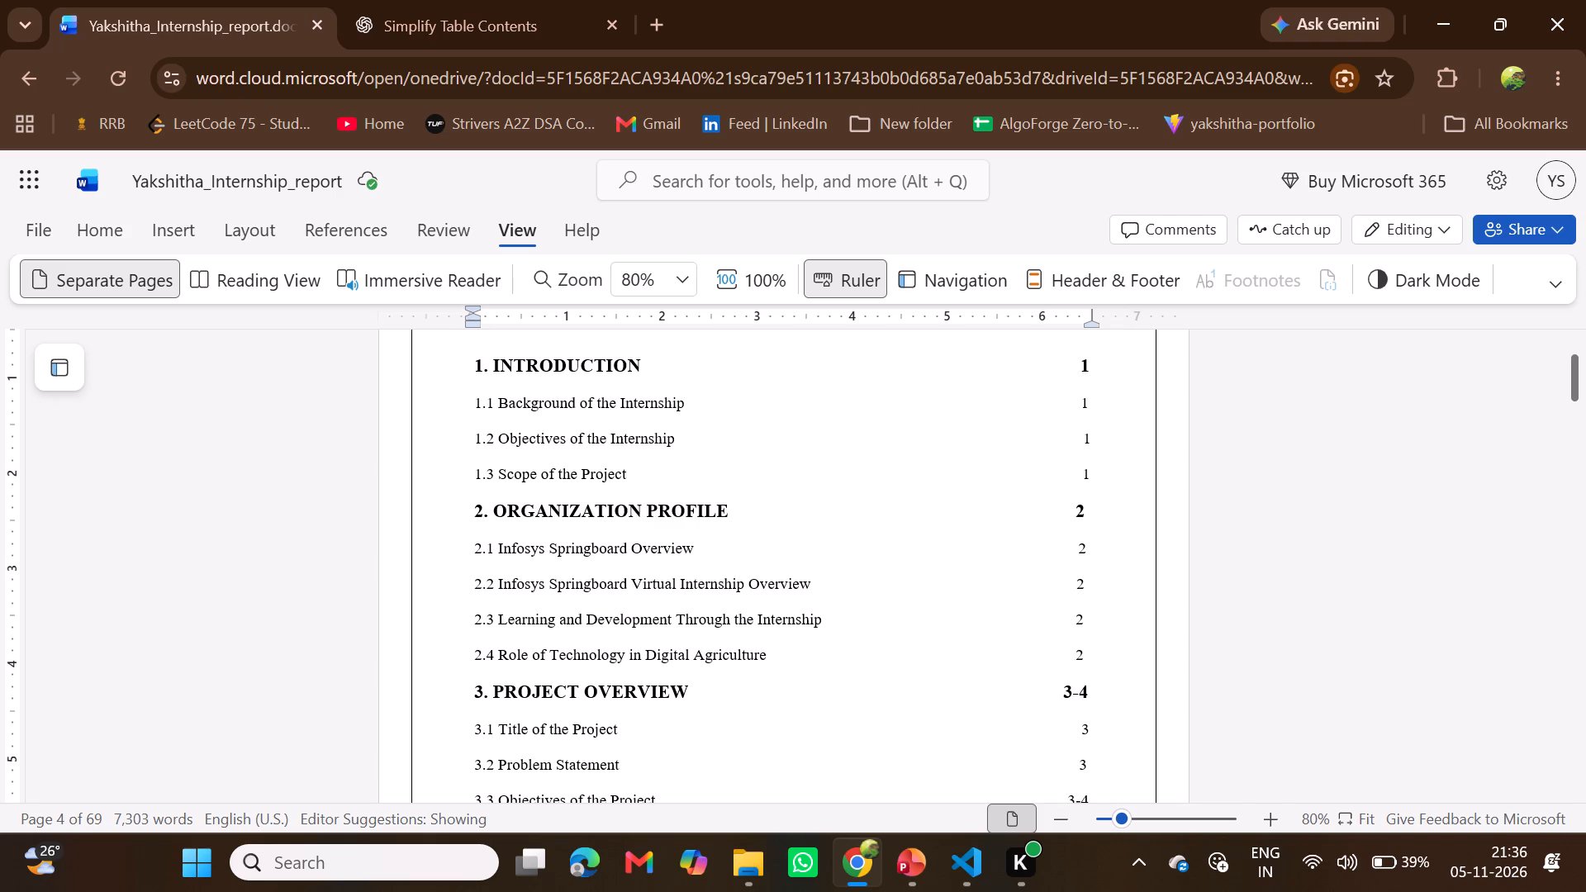
pyautogui.click(1107, 431)
pyautogui.click(1082, 444)
pyautogui.press('Right')
pyautogui.press('BackSpace')
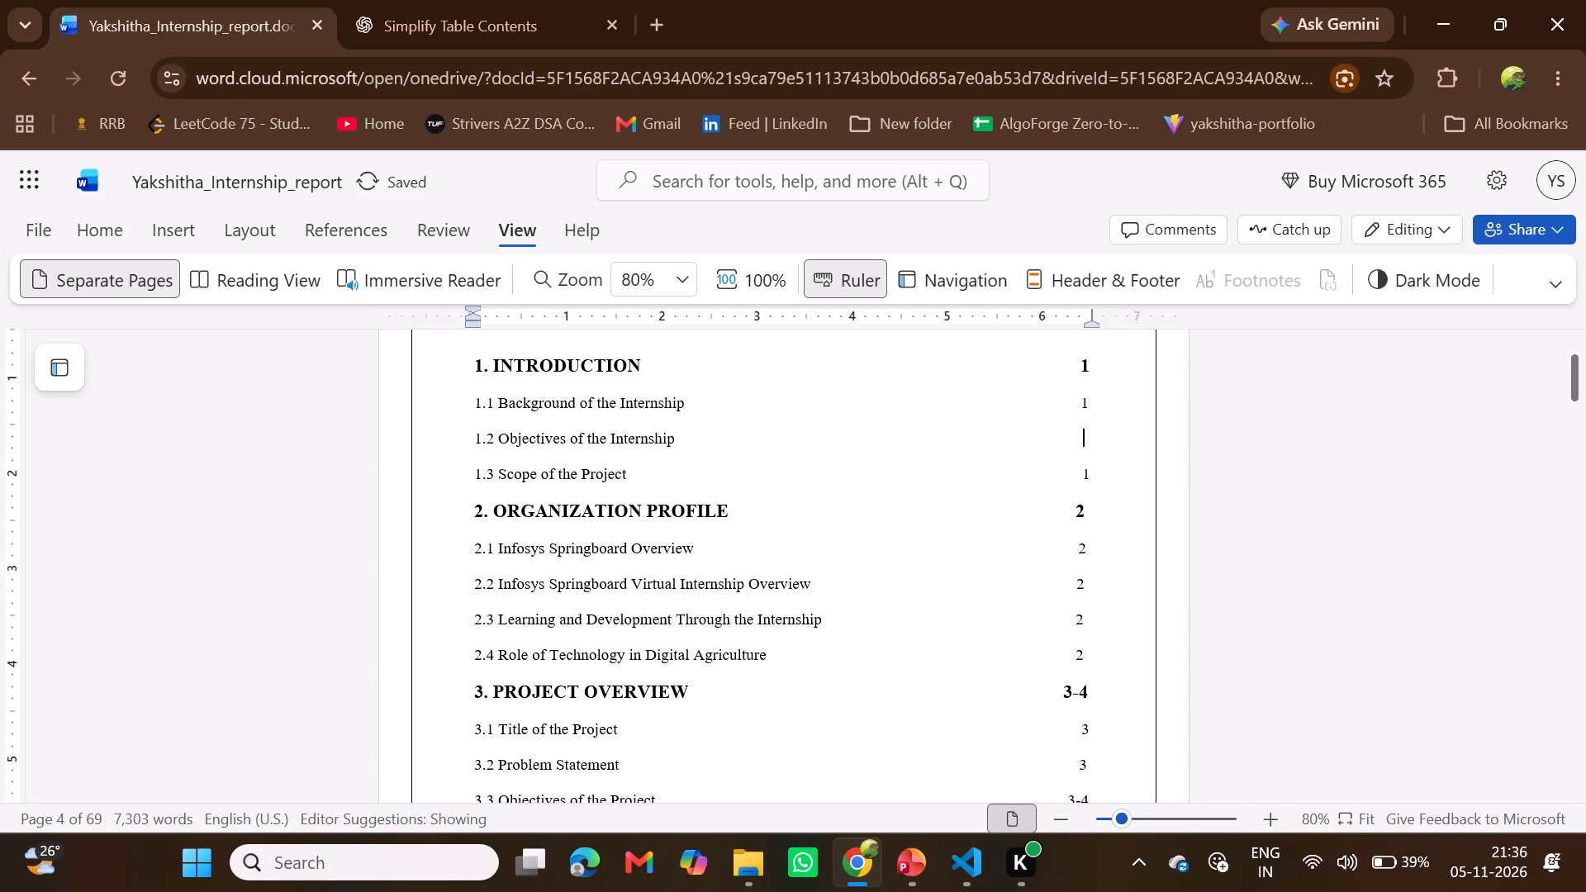
pyautogui.press('1')
pyautogui.press('BackSpace')
pyautogui.press('BackSpace')
pyautogui.press('1')
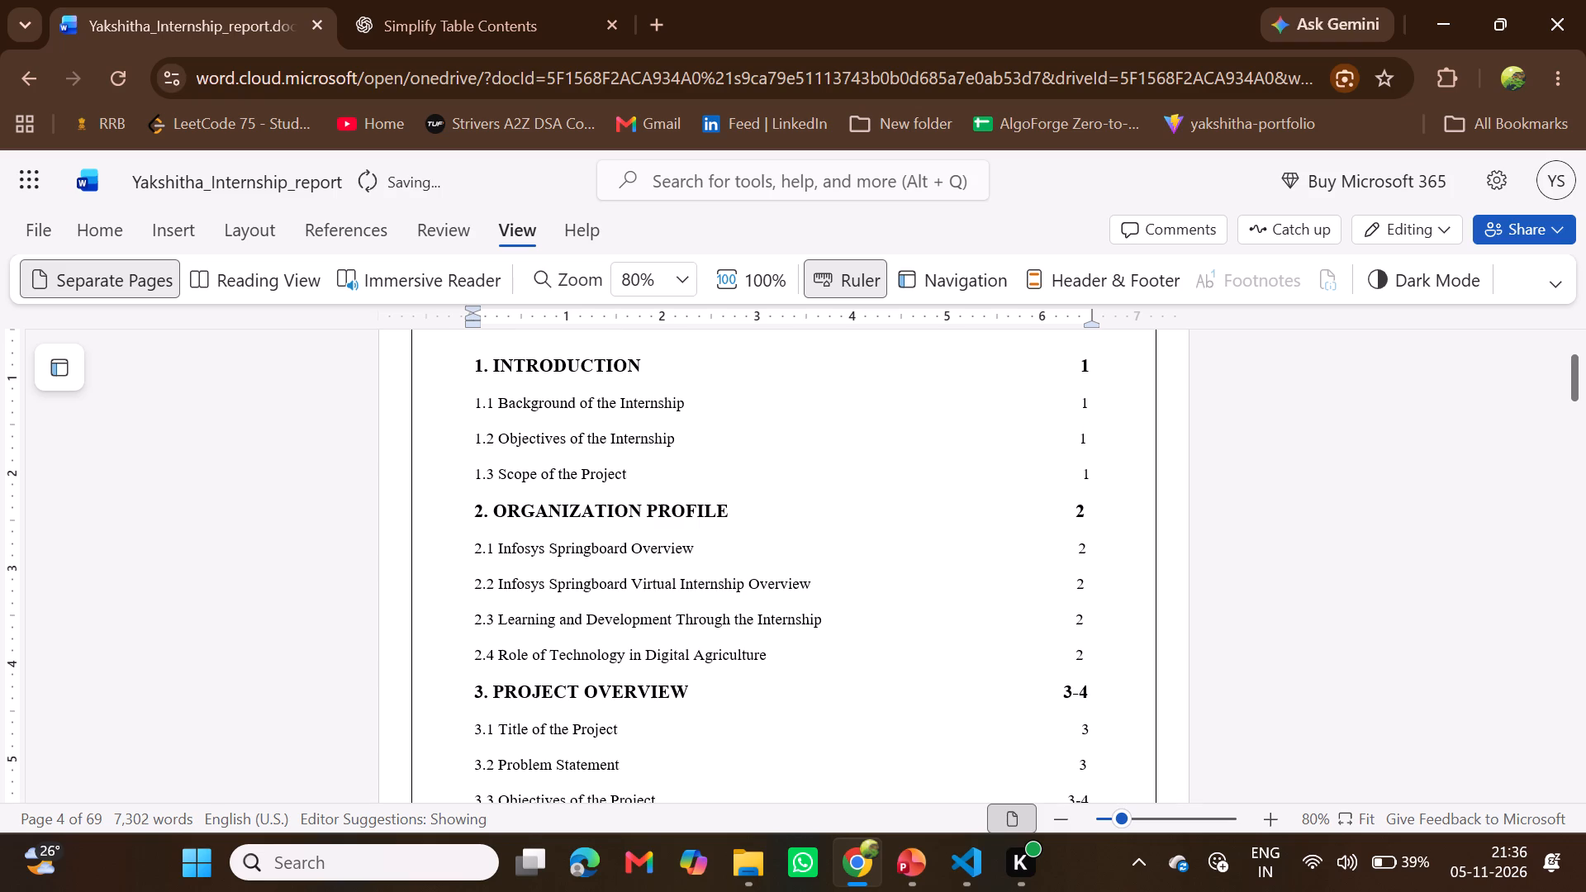
# Set the right indent of entry 1.2, Objectives of the Internship, to 0.06 in using the ruler.
pyautogui.scroll(1, 1072, 509)
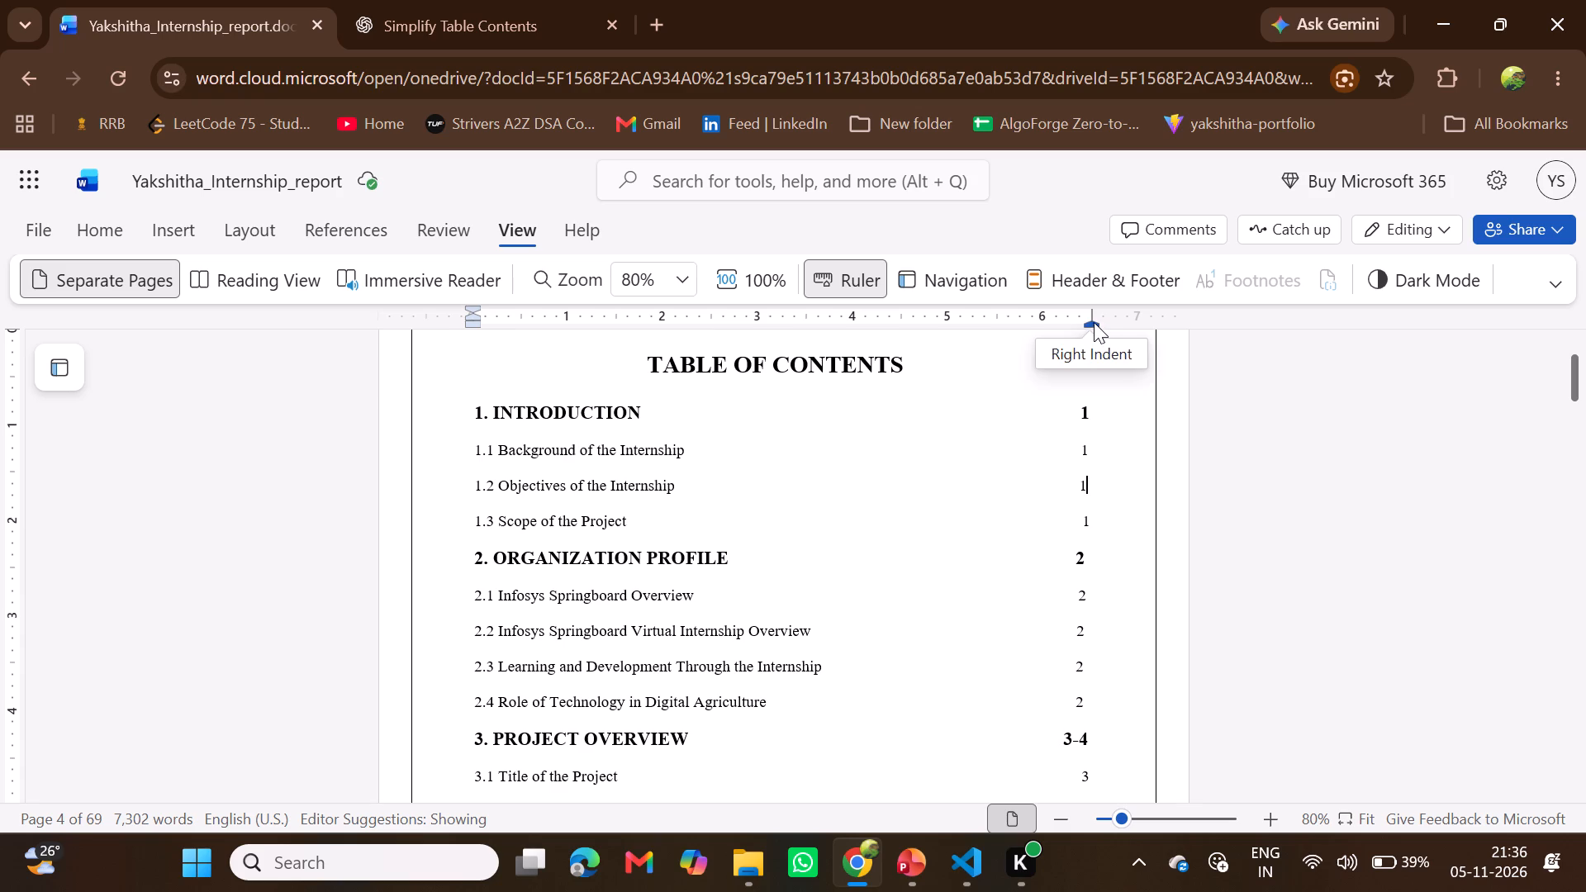
pyautogui.moveTo(1090, 322); pyautogui.dragTo(1094, 327)
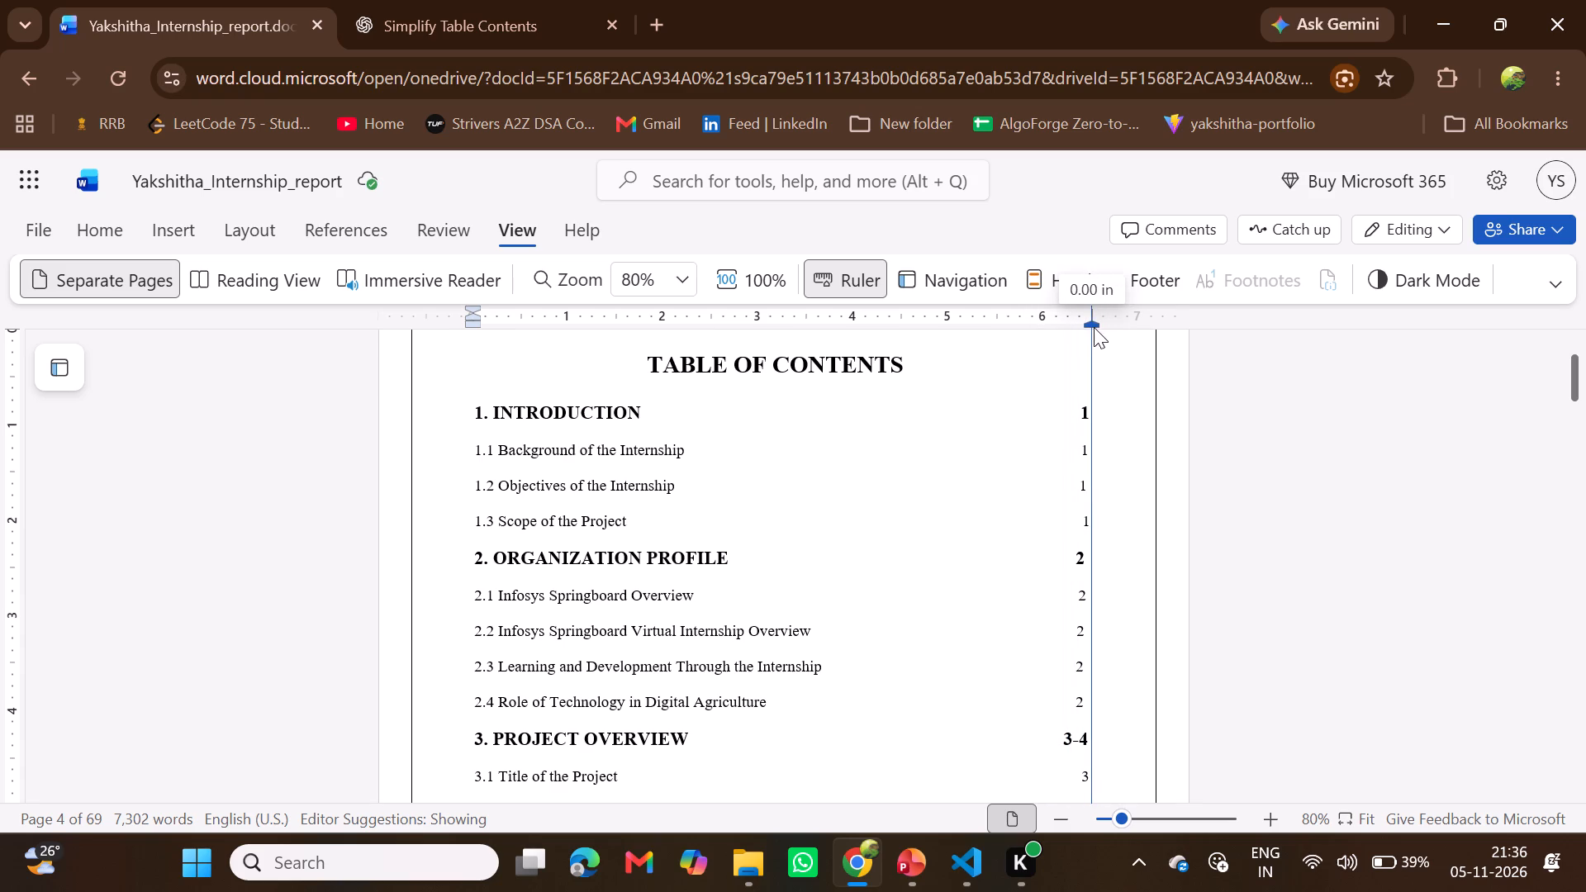
pyautogui.moveTo(1094, 327); pyautogui.dragTo(1091, 330)
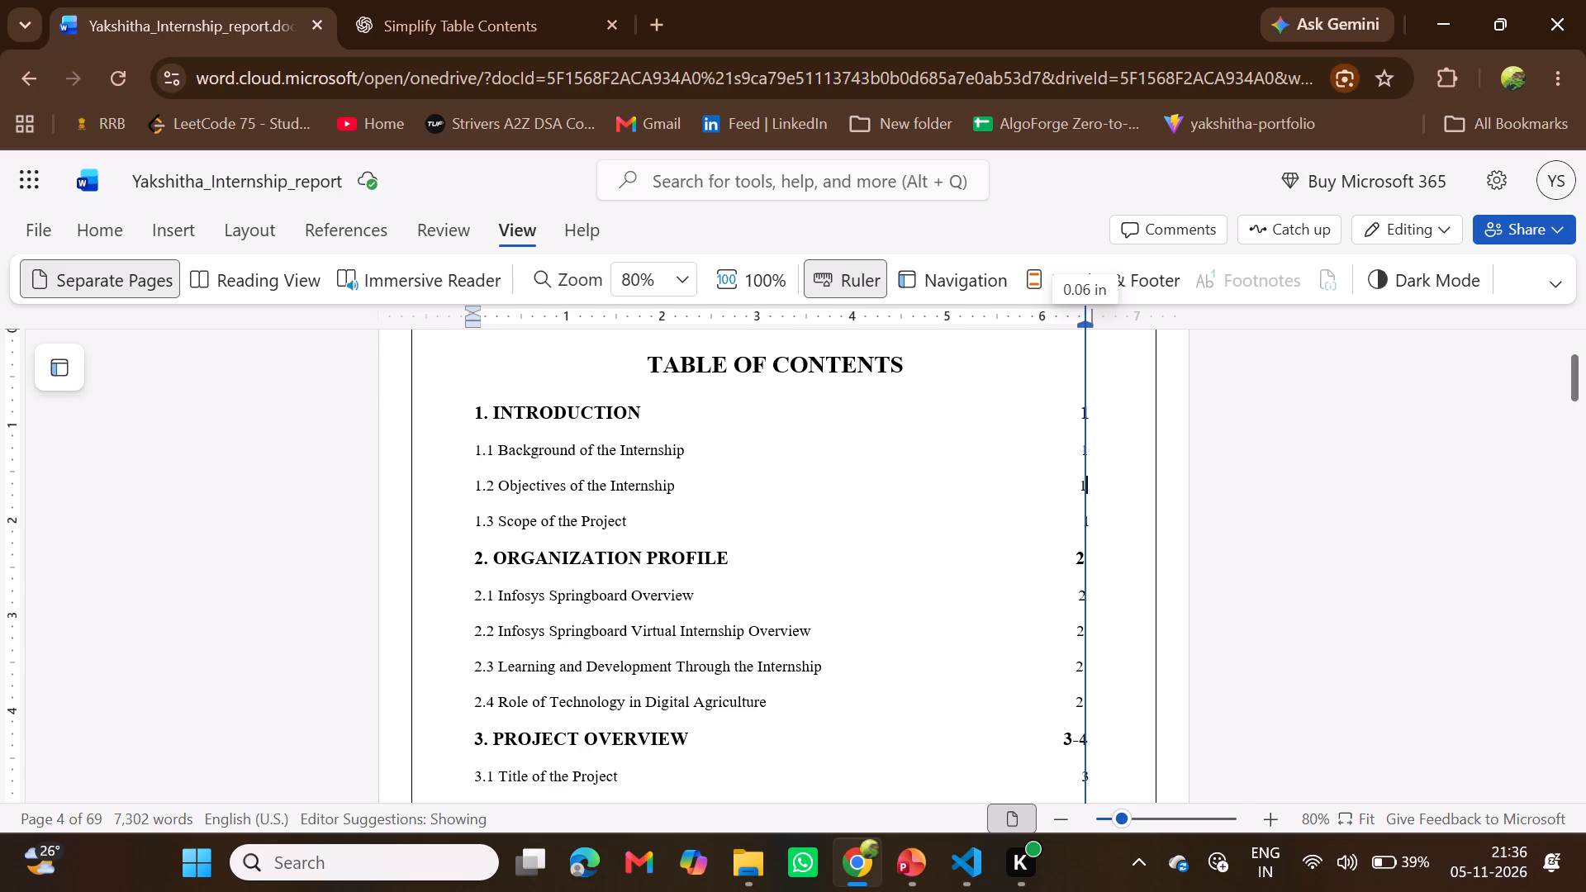
pyautogui.moveTo(1091, 330); pyautogui.dragTo(1090, 332)
pyautogui.moveTo(1090, 332); pyautogui.dragTo(1090, 334)
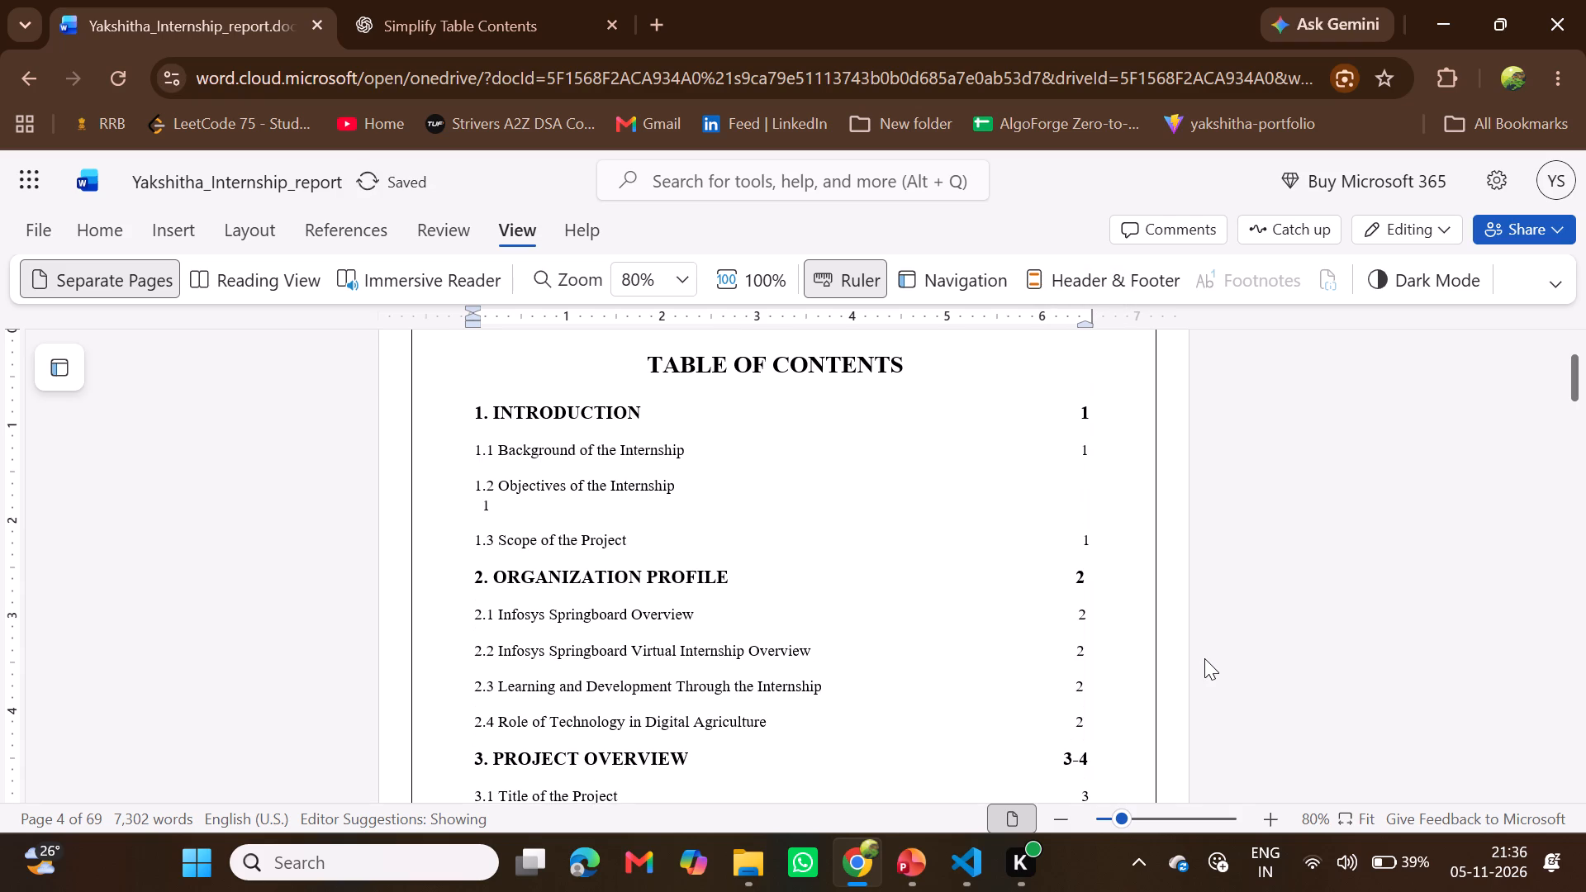
pyautogui.scroll(-1, 1204, 658)
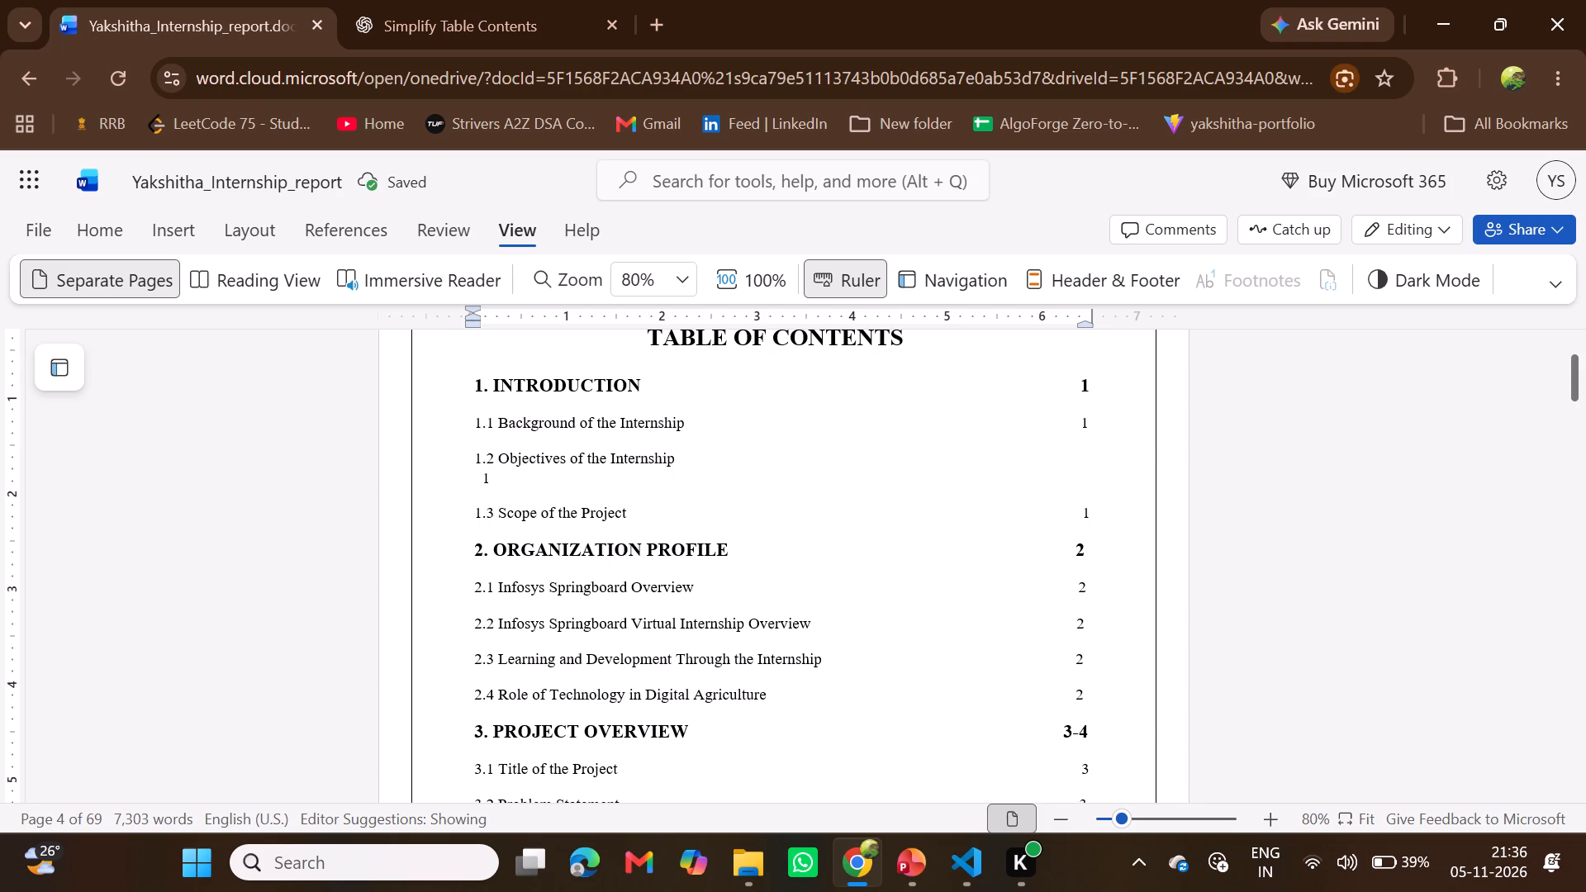
# Undo the last right-indent change on contents entry 1.2, Objectives of the Internship.
pyautogui.click(871, 434)
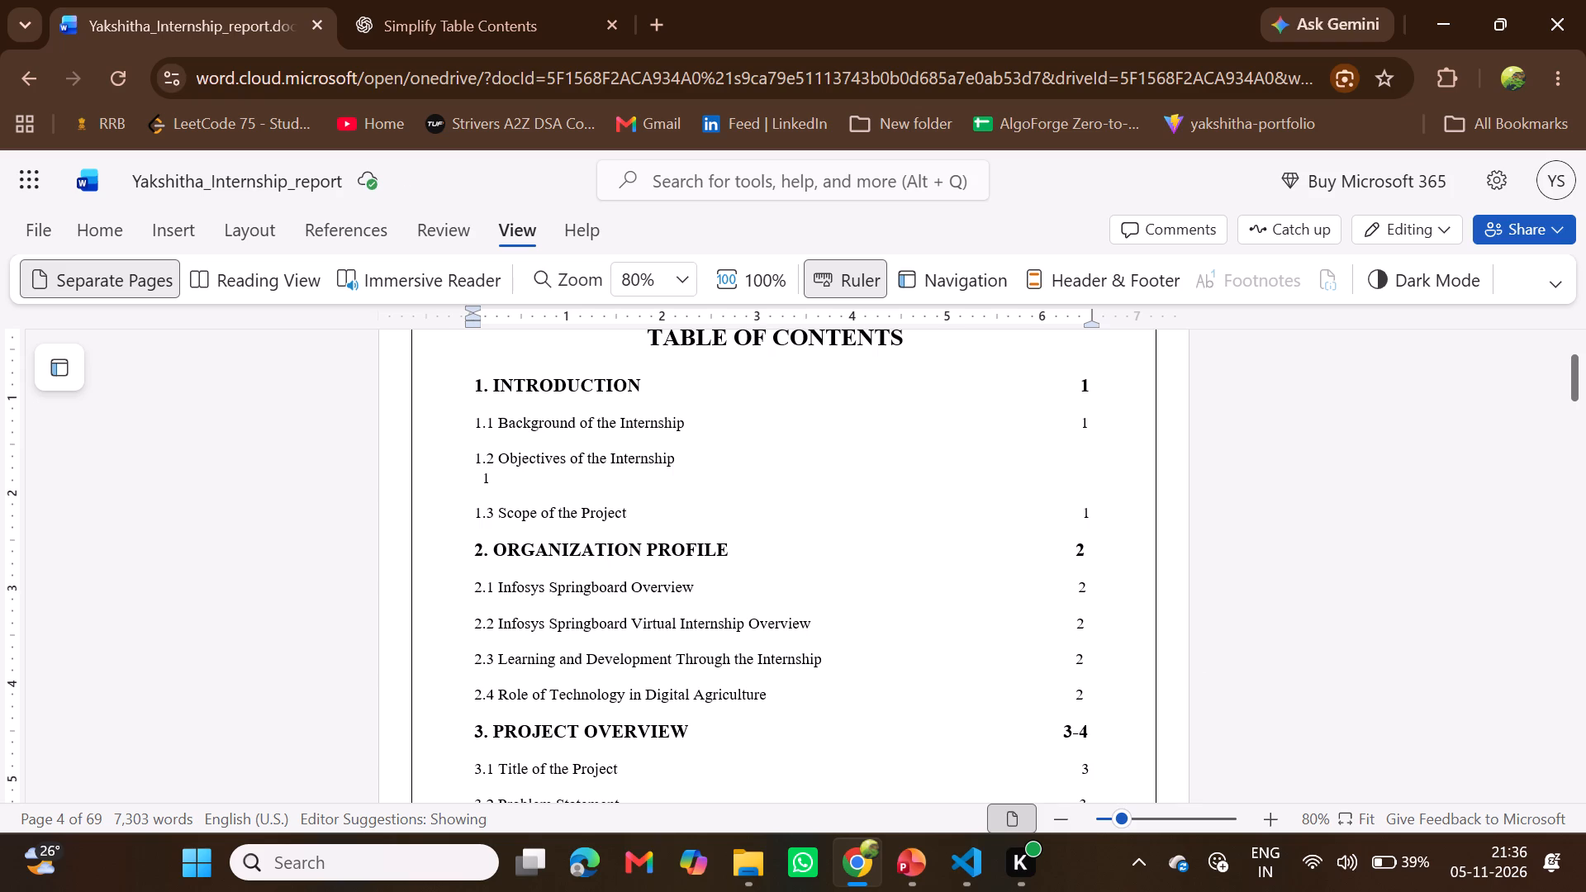
pyautogui.hotkey('ctrl', 'z')
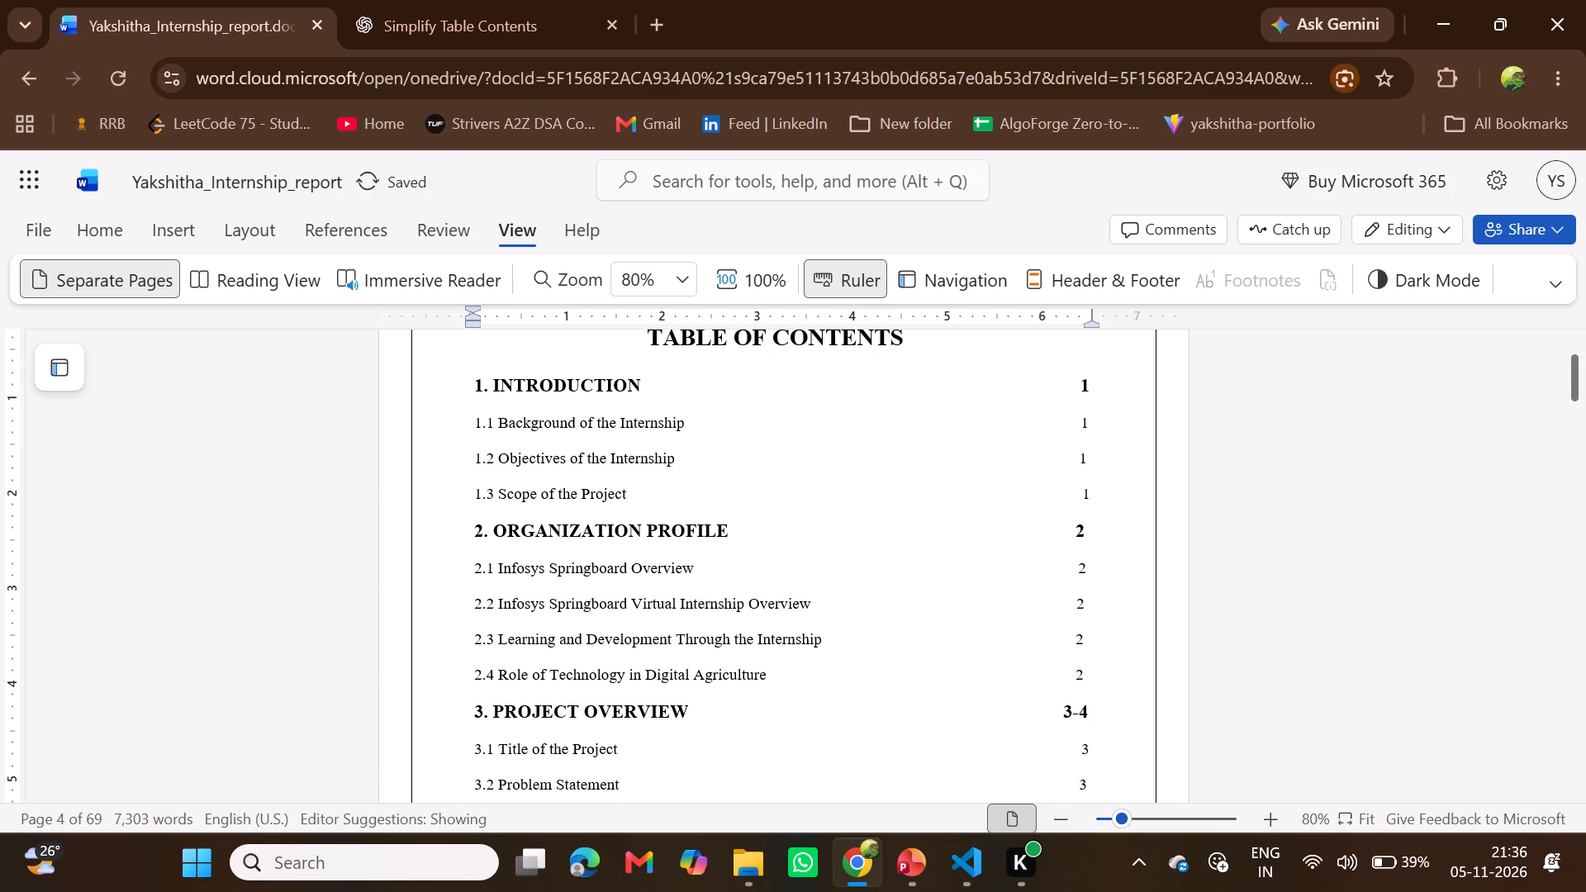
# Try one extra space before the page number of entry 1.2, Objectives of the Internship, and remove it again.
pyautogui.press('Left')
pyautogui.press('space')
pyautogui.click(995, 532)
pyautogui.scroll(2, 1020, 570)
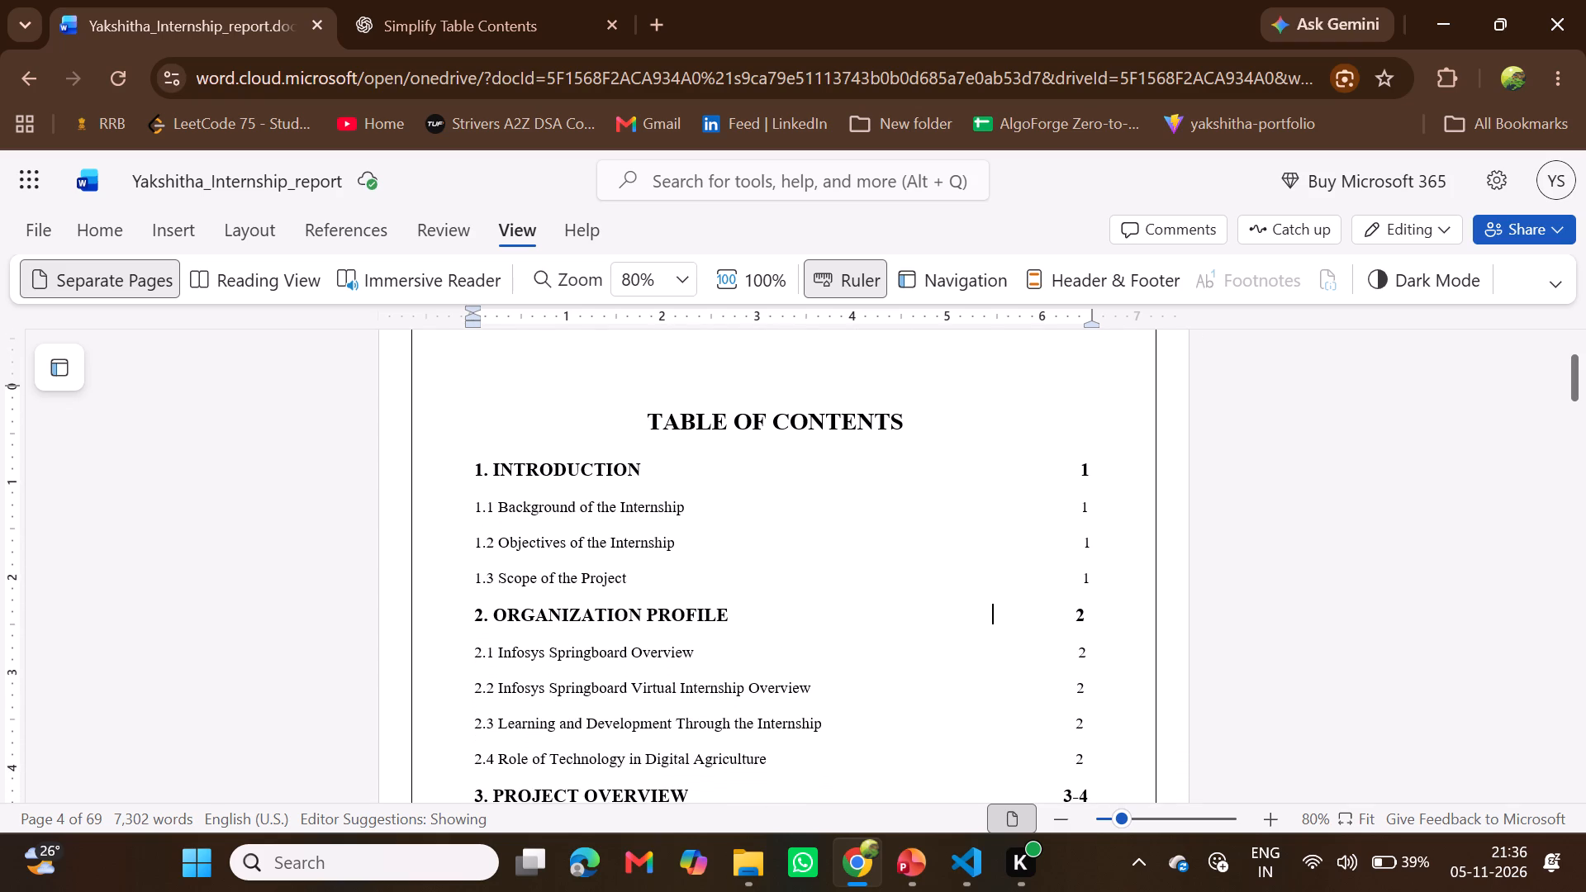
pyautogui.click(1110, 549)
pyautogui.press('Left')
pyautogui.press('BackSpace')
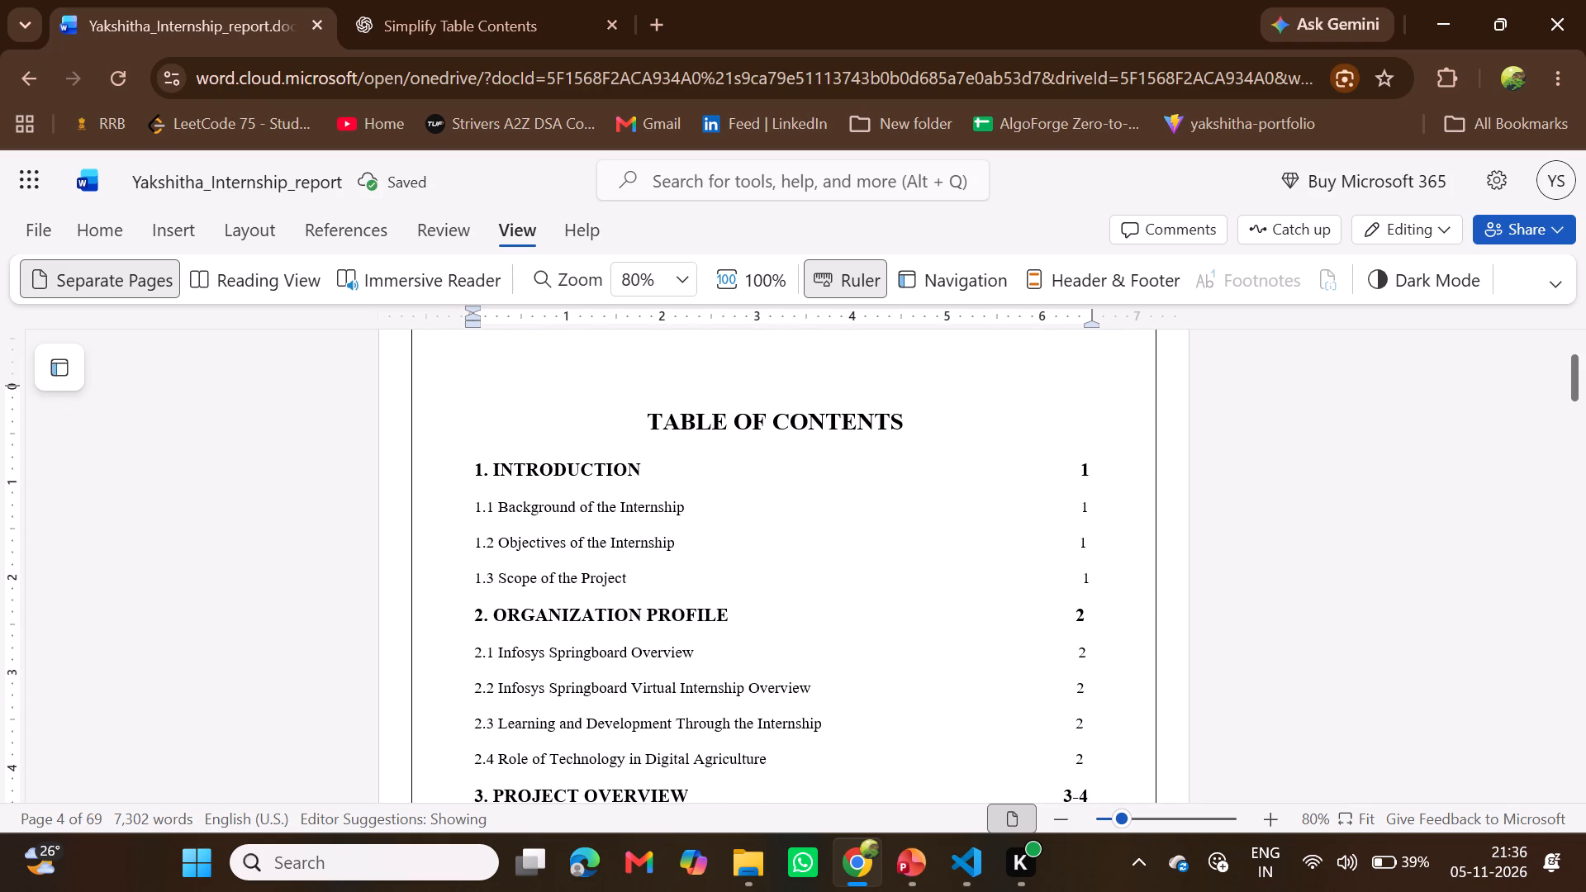
# Remove one space before the page number of entry 1.3, Scope of the Project.
pyautogui.press('Down')
pyautogui.press('Right')
pyautogui.press('Right')
pyautogui.press('Left')
pyautogui.press('BackSpace')
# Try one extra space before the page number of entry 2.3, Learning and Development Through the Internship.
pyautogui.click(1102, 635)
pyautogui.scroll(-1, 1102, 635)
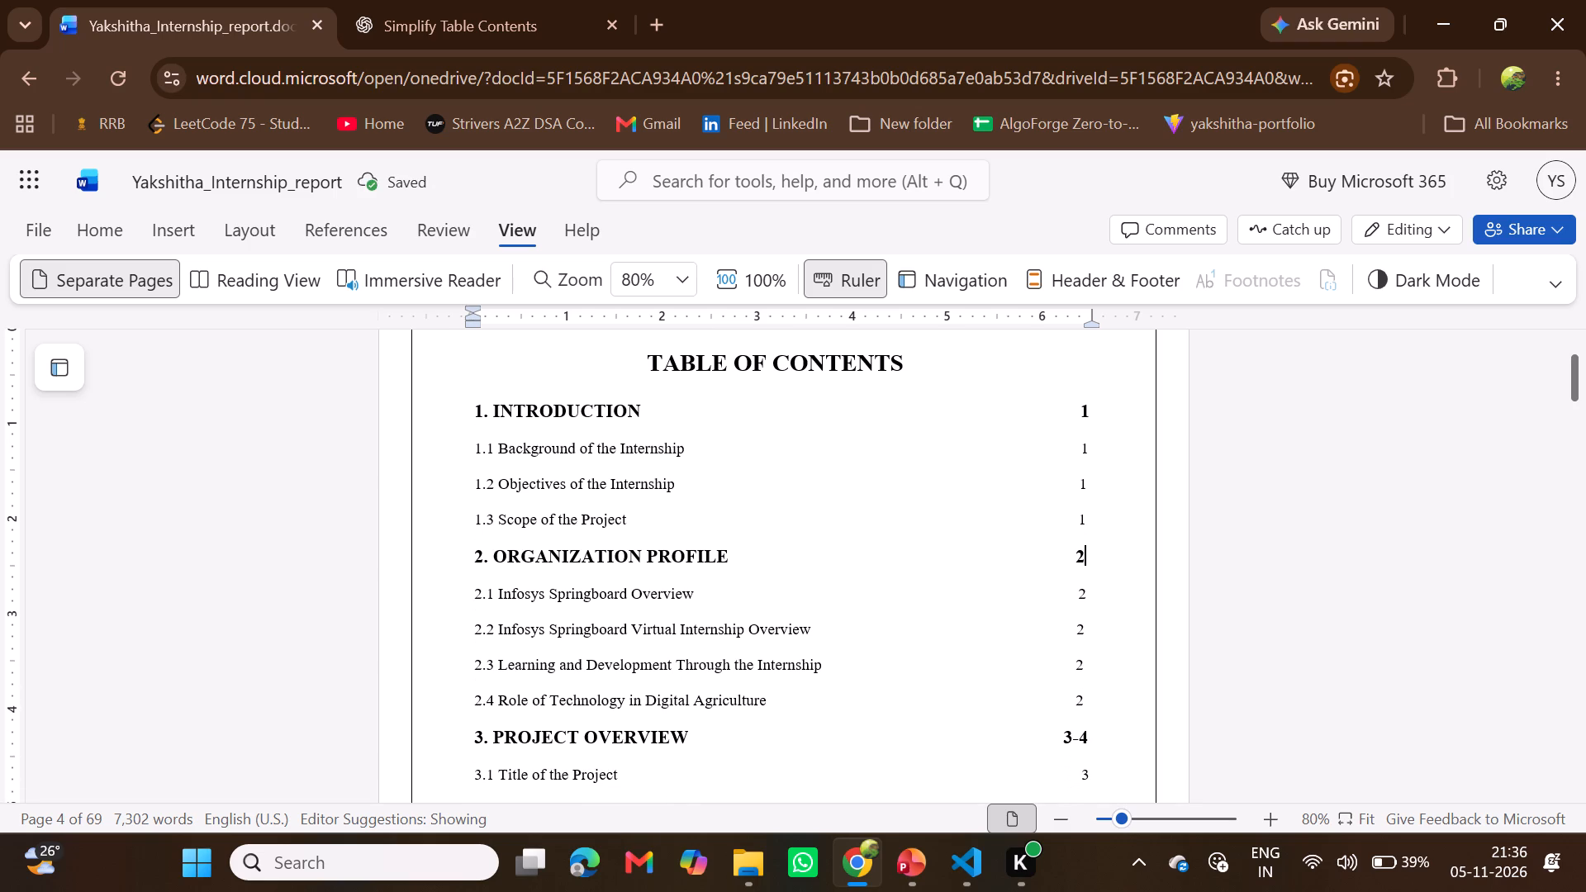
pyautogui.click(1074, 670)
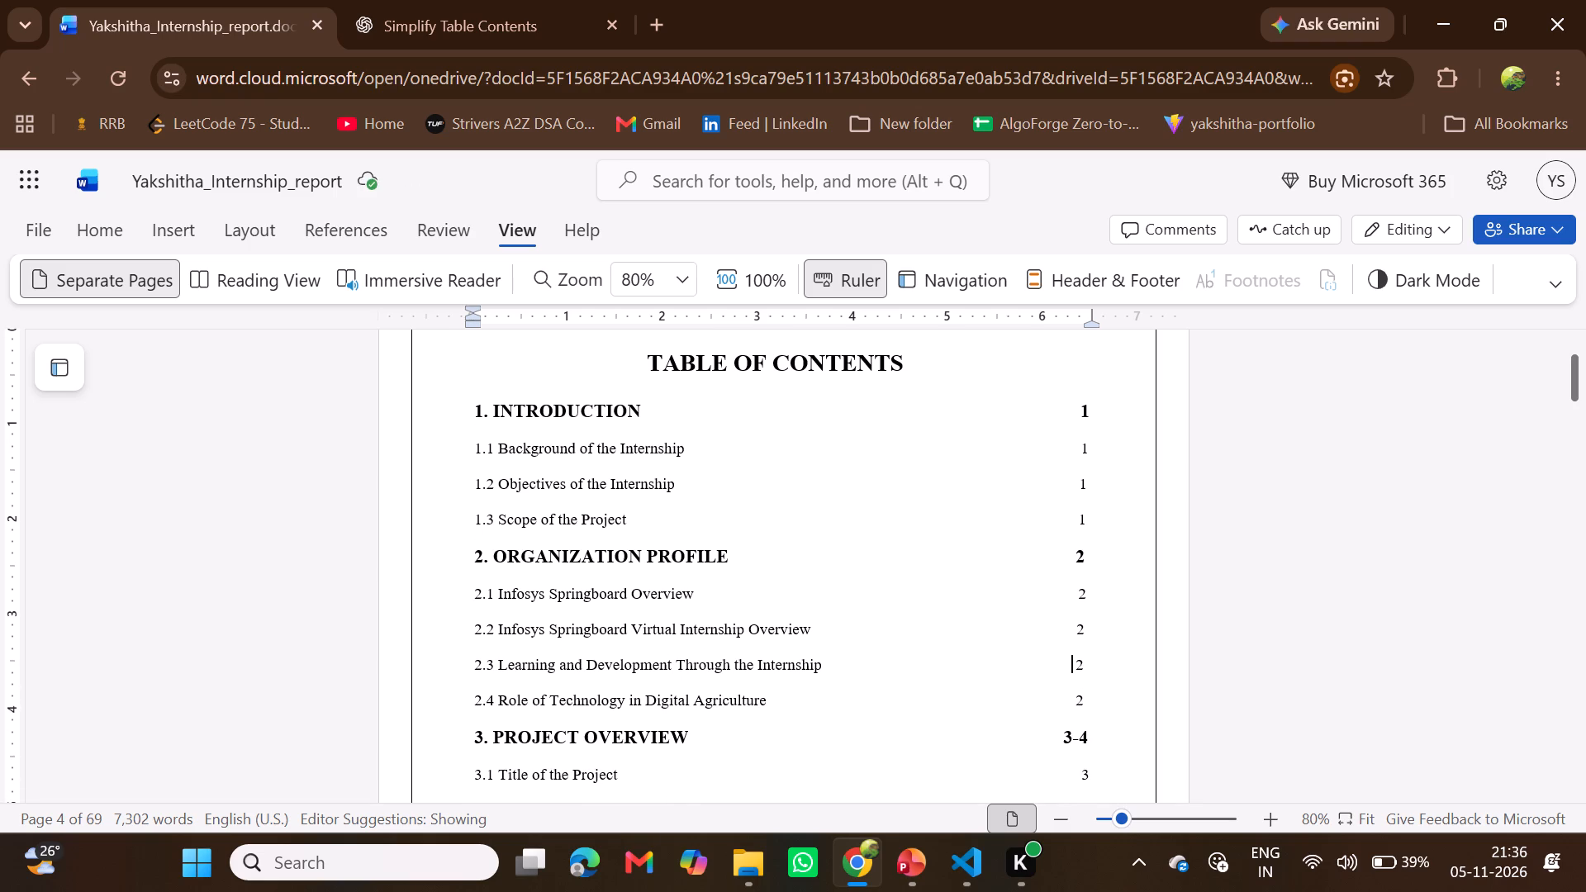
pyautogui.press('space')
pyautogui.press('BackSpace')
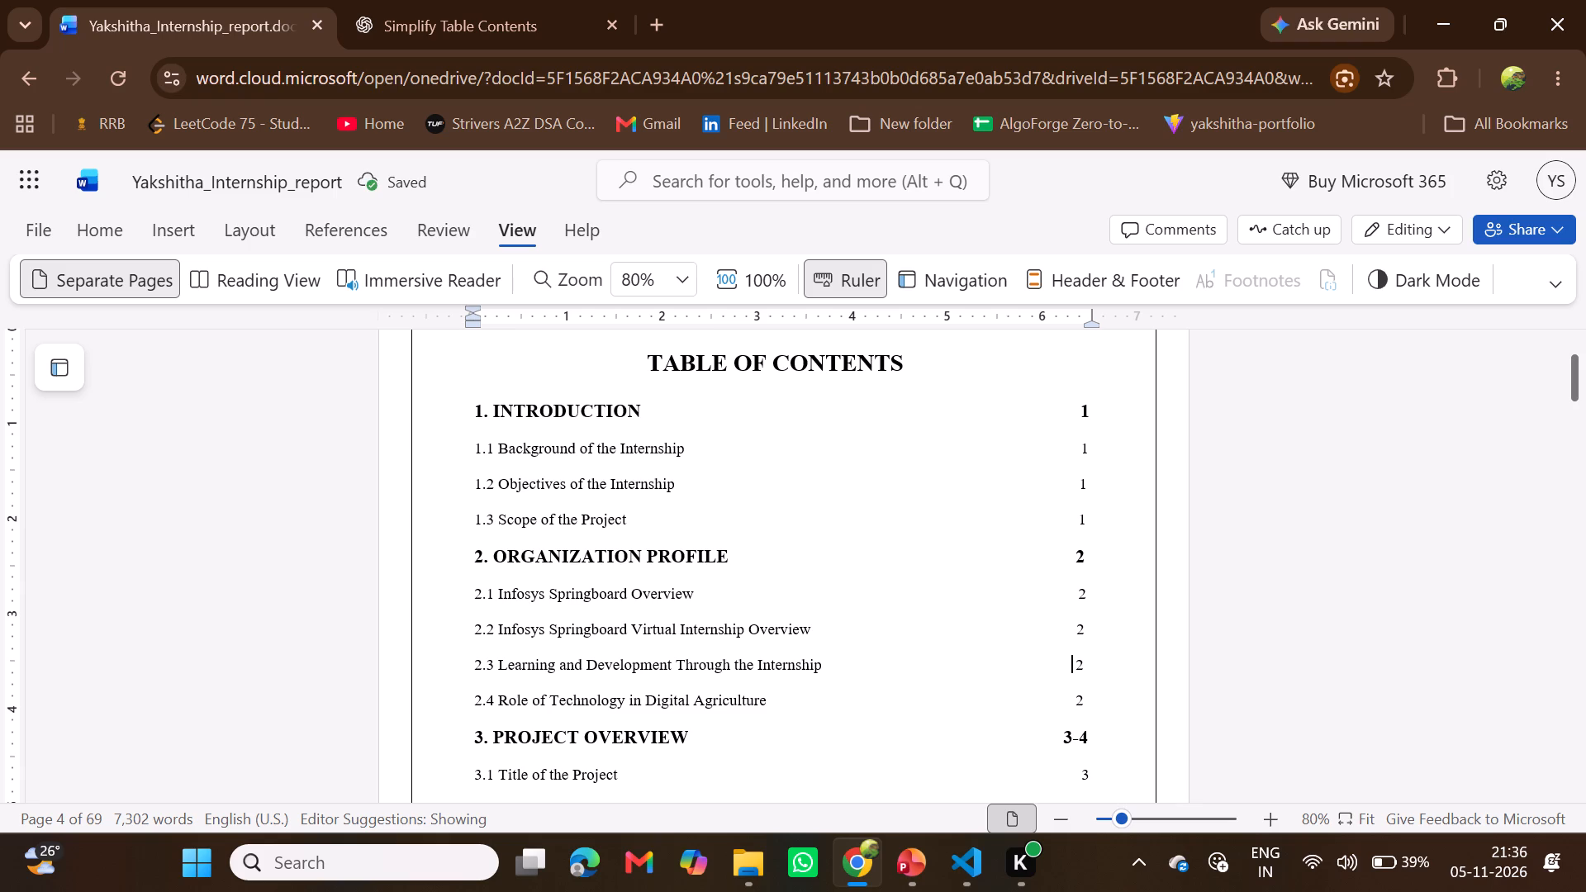
# Remove one space before the page number of entry 2.1, Infosys Springboard Overview.
pyautogui.press('Up')
pyautogui.press('Up')
pyautogui.press('Right')
pyautogui.press('Right')
pyautogui.press('BackSpace')
# Set the right indent of entry 2.1, Infosys Springboard Overview, to 0.06 in using the ruler.
pyautogui.scroll(-1, 1074, 670)
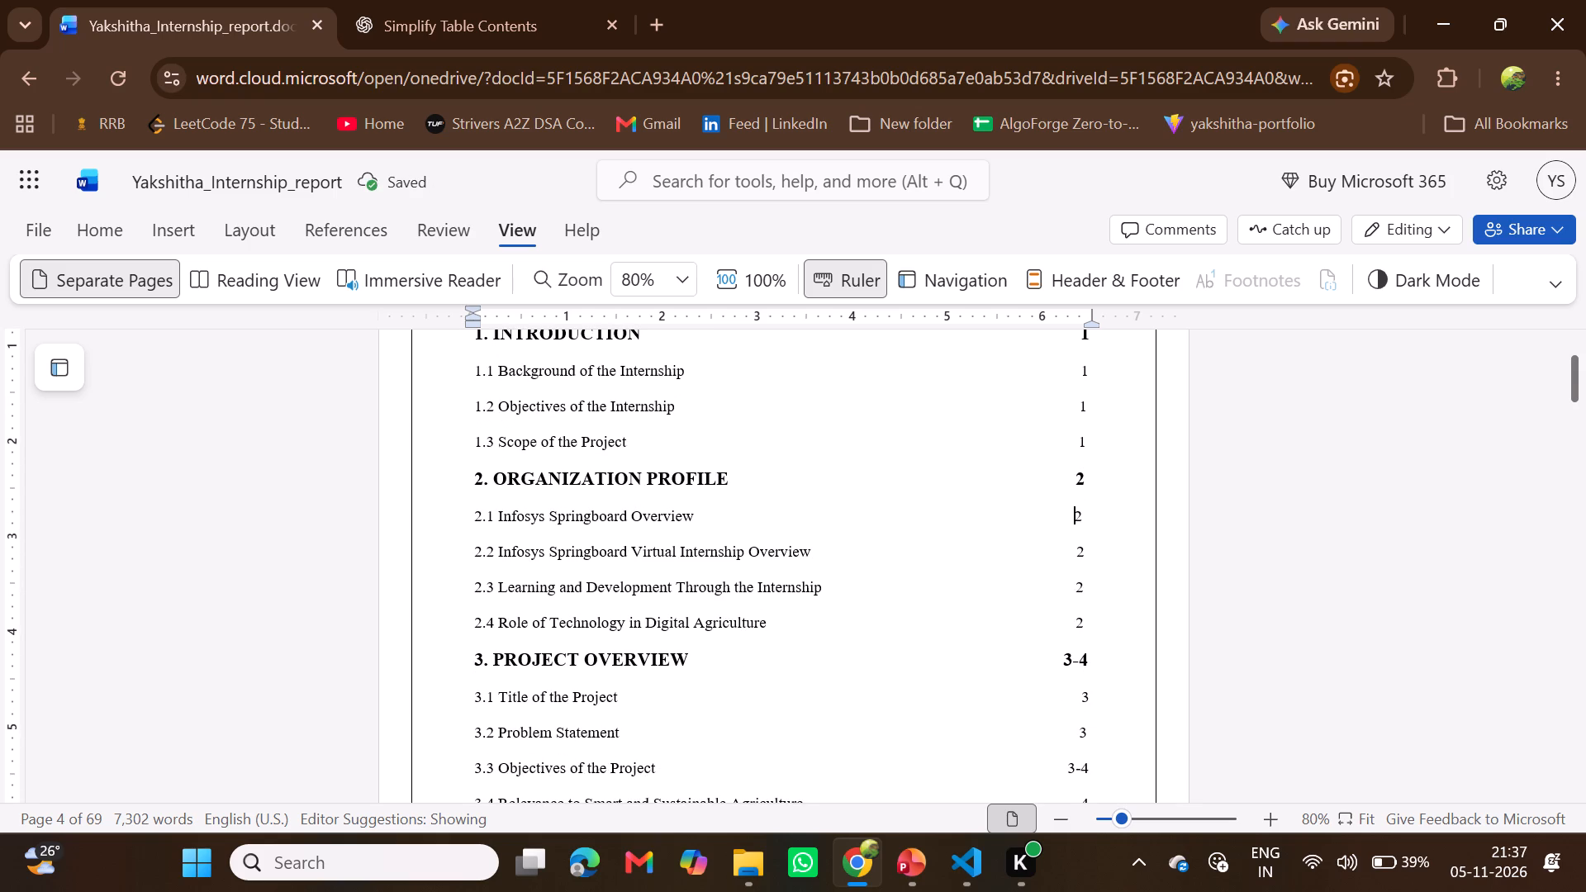
pyautogui.click(1091, 325)
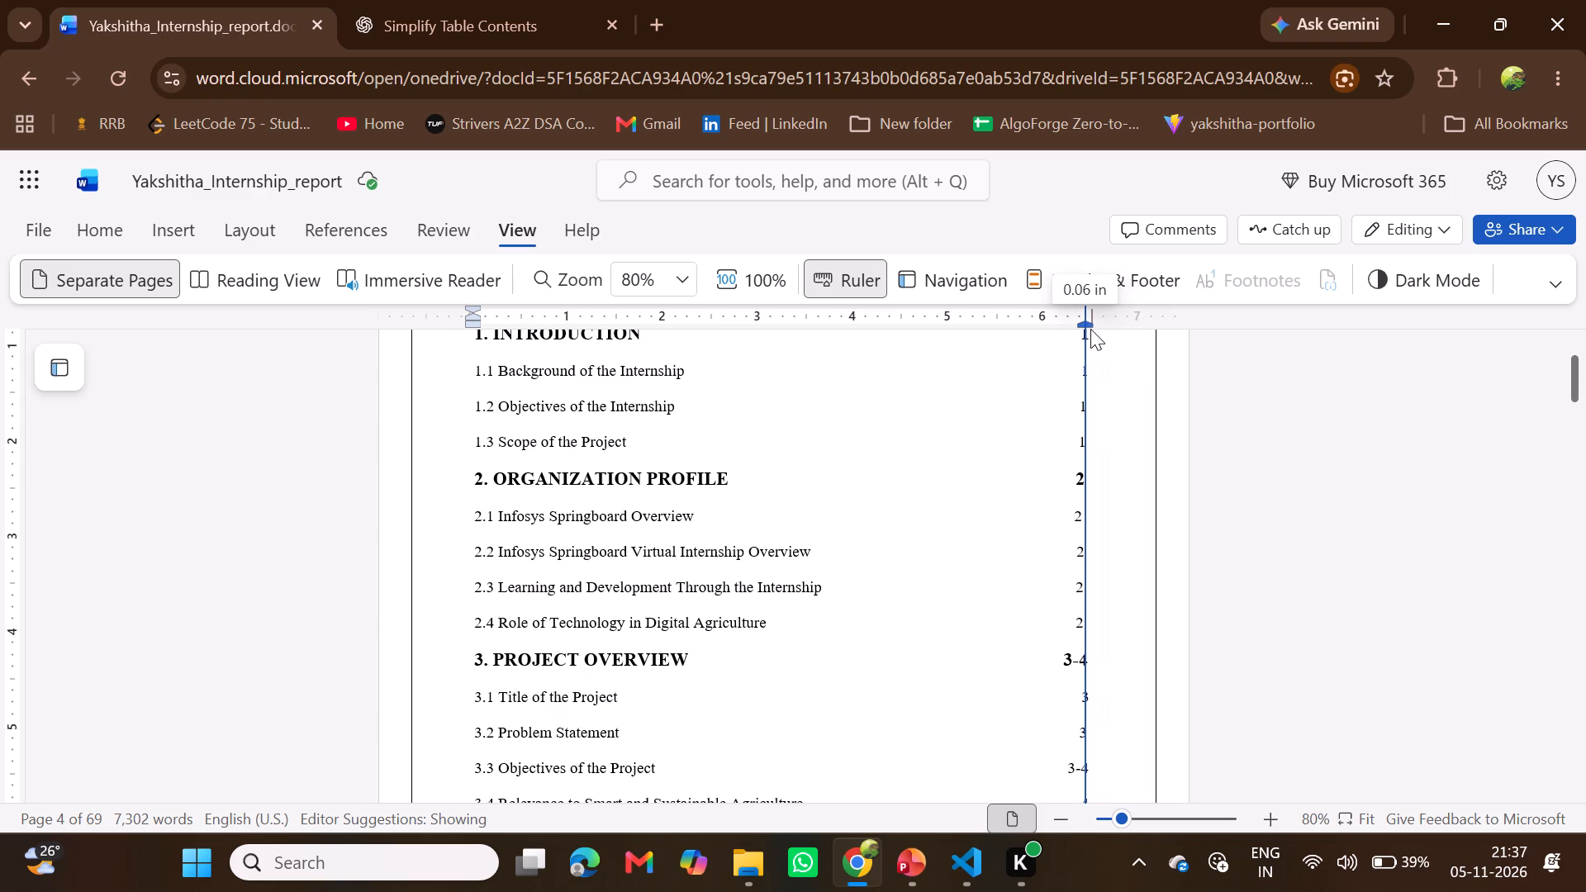
pyautogui.press('space')
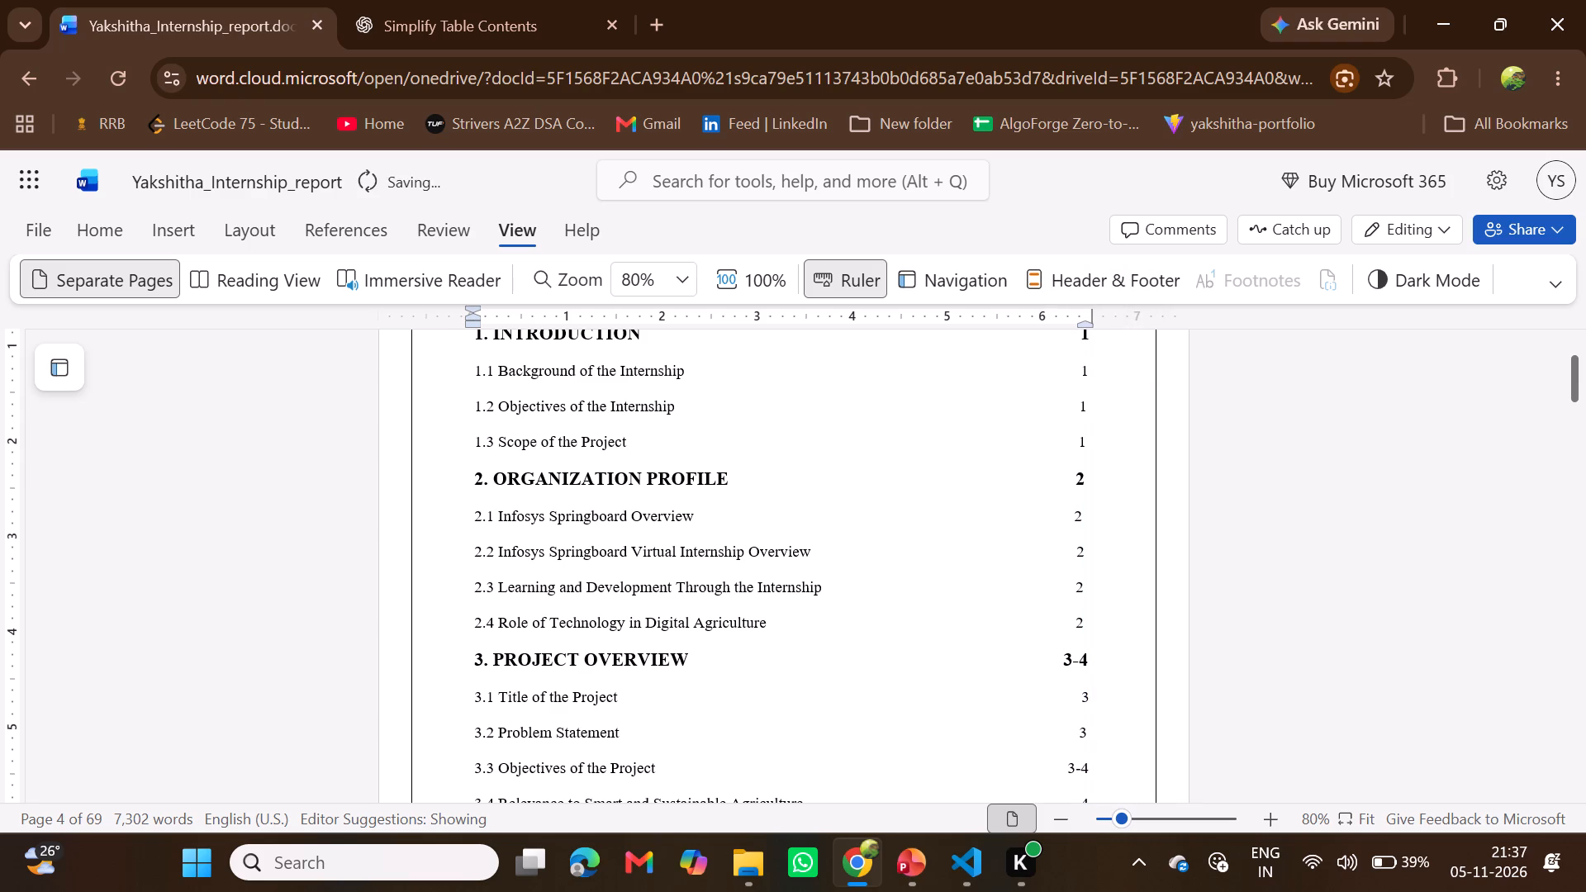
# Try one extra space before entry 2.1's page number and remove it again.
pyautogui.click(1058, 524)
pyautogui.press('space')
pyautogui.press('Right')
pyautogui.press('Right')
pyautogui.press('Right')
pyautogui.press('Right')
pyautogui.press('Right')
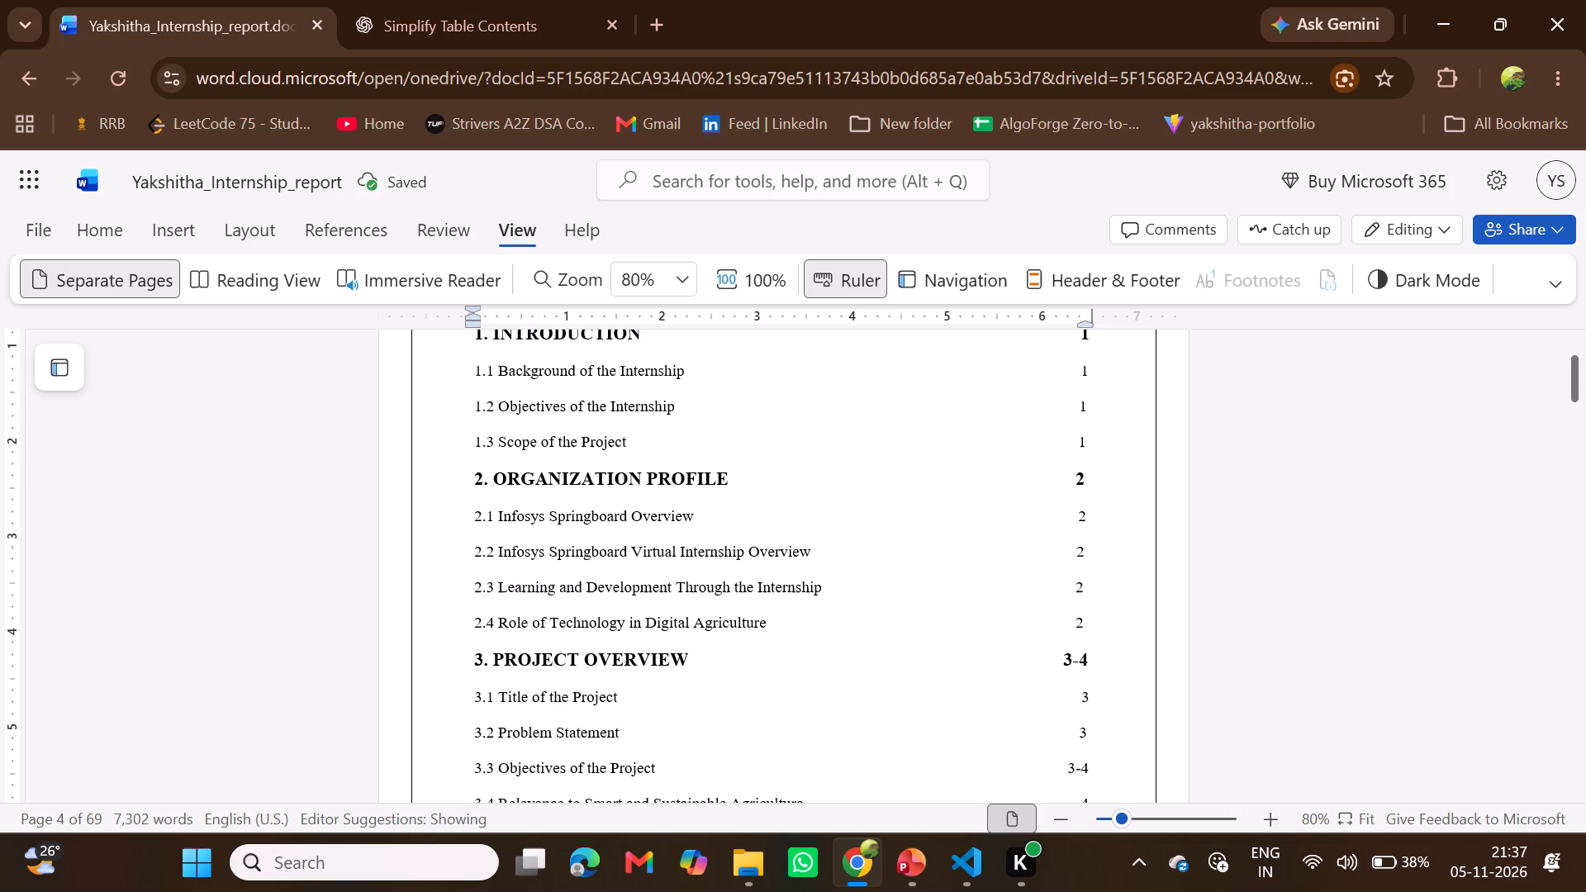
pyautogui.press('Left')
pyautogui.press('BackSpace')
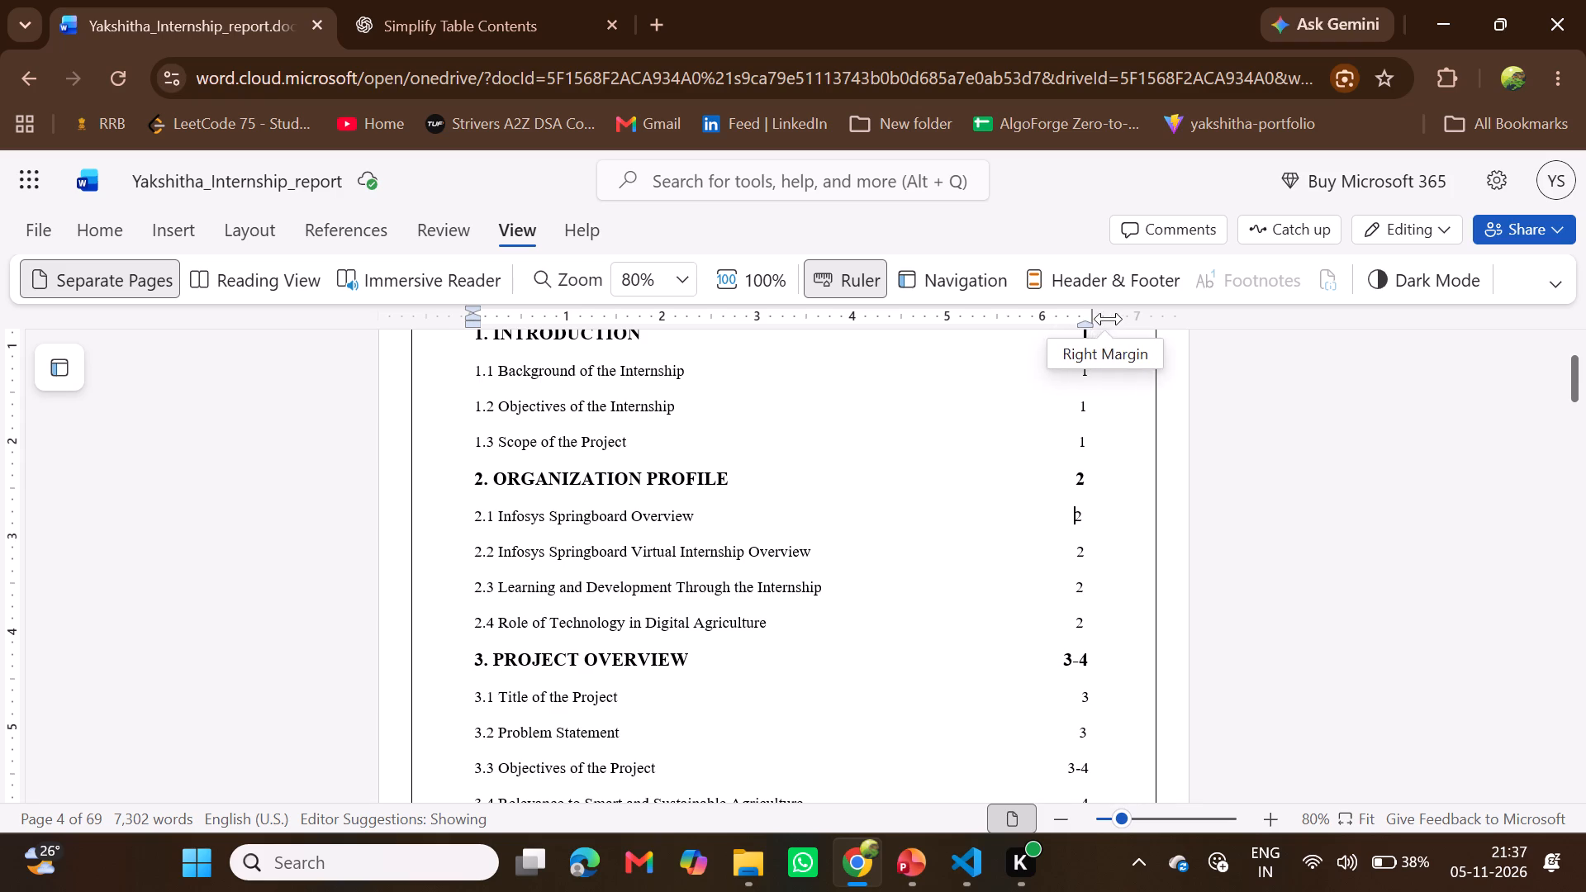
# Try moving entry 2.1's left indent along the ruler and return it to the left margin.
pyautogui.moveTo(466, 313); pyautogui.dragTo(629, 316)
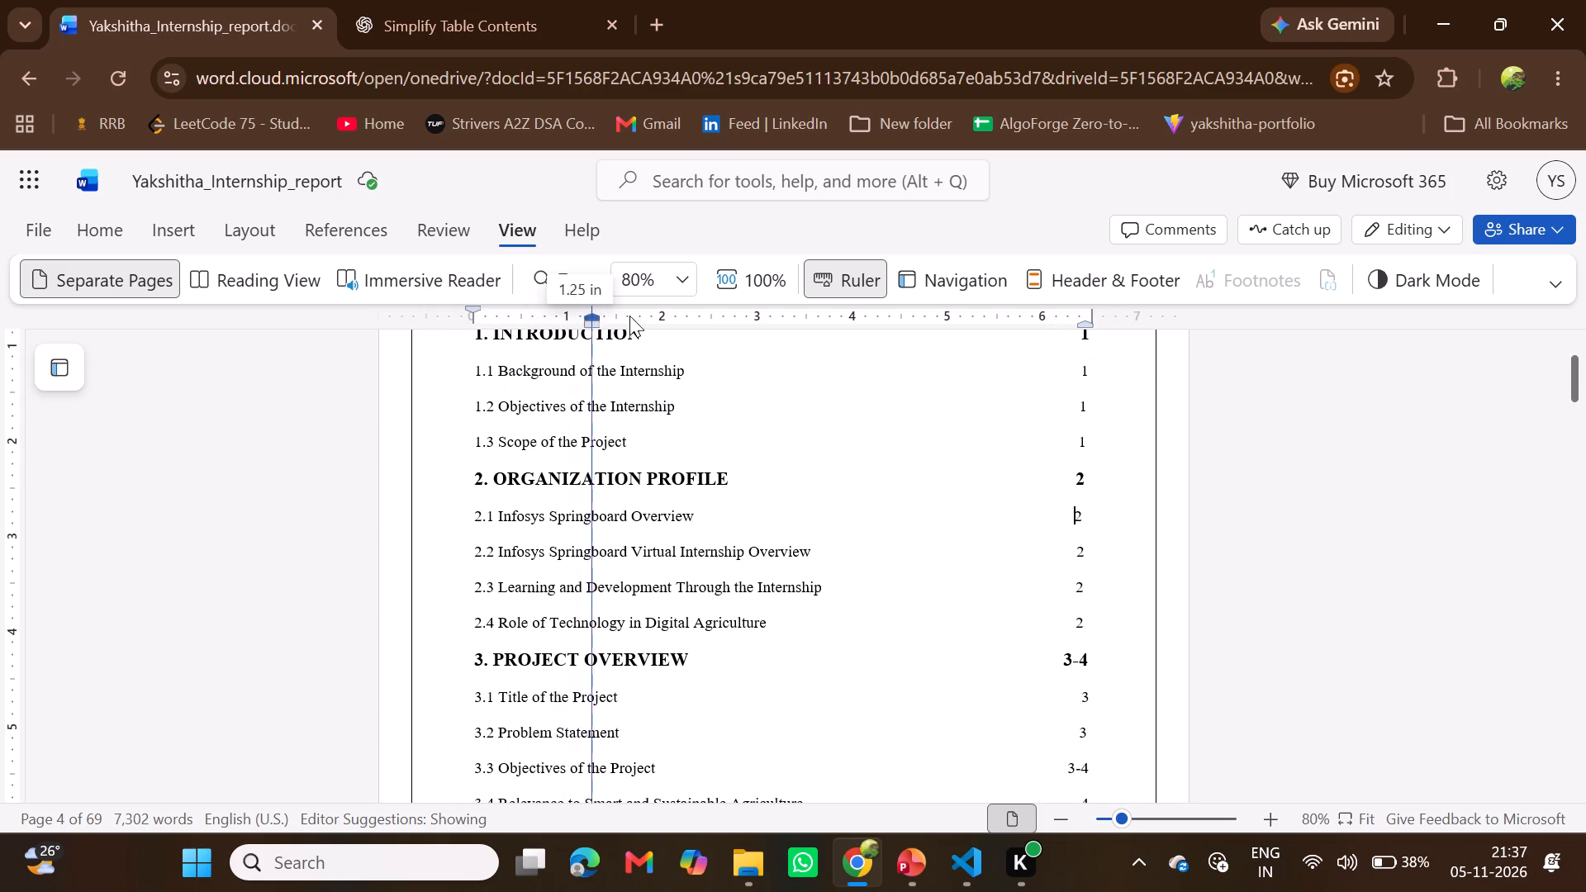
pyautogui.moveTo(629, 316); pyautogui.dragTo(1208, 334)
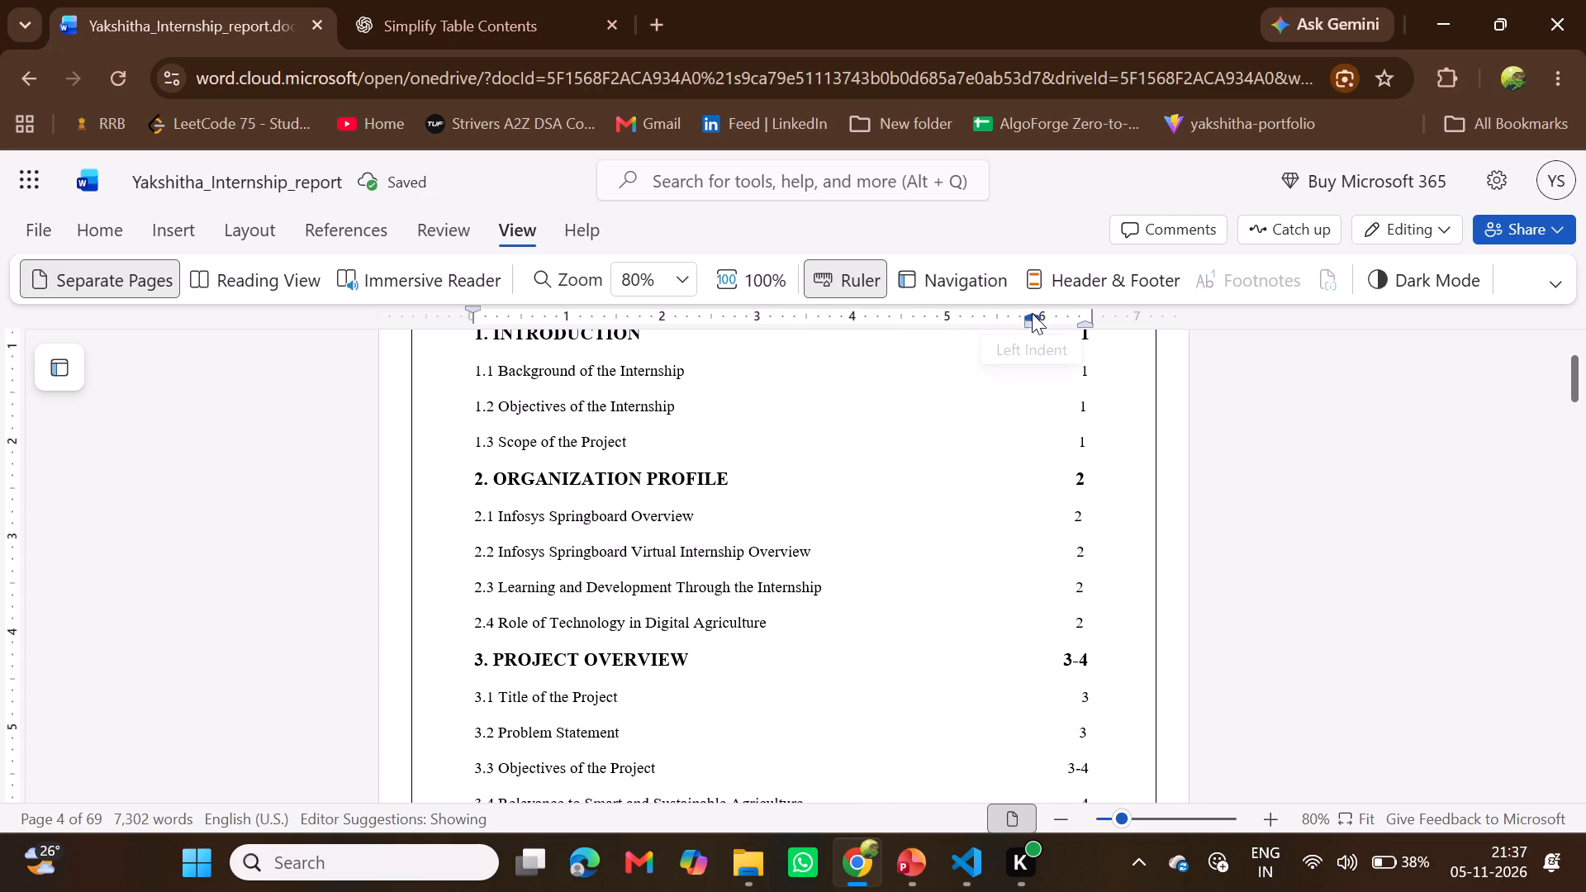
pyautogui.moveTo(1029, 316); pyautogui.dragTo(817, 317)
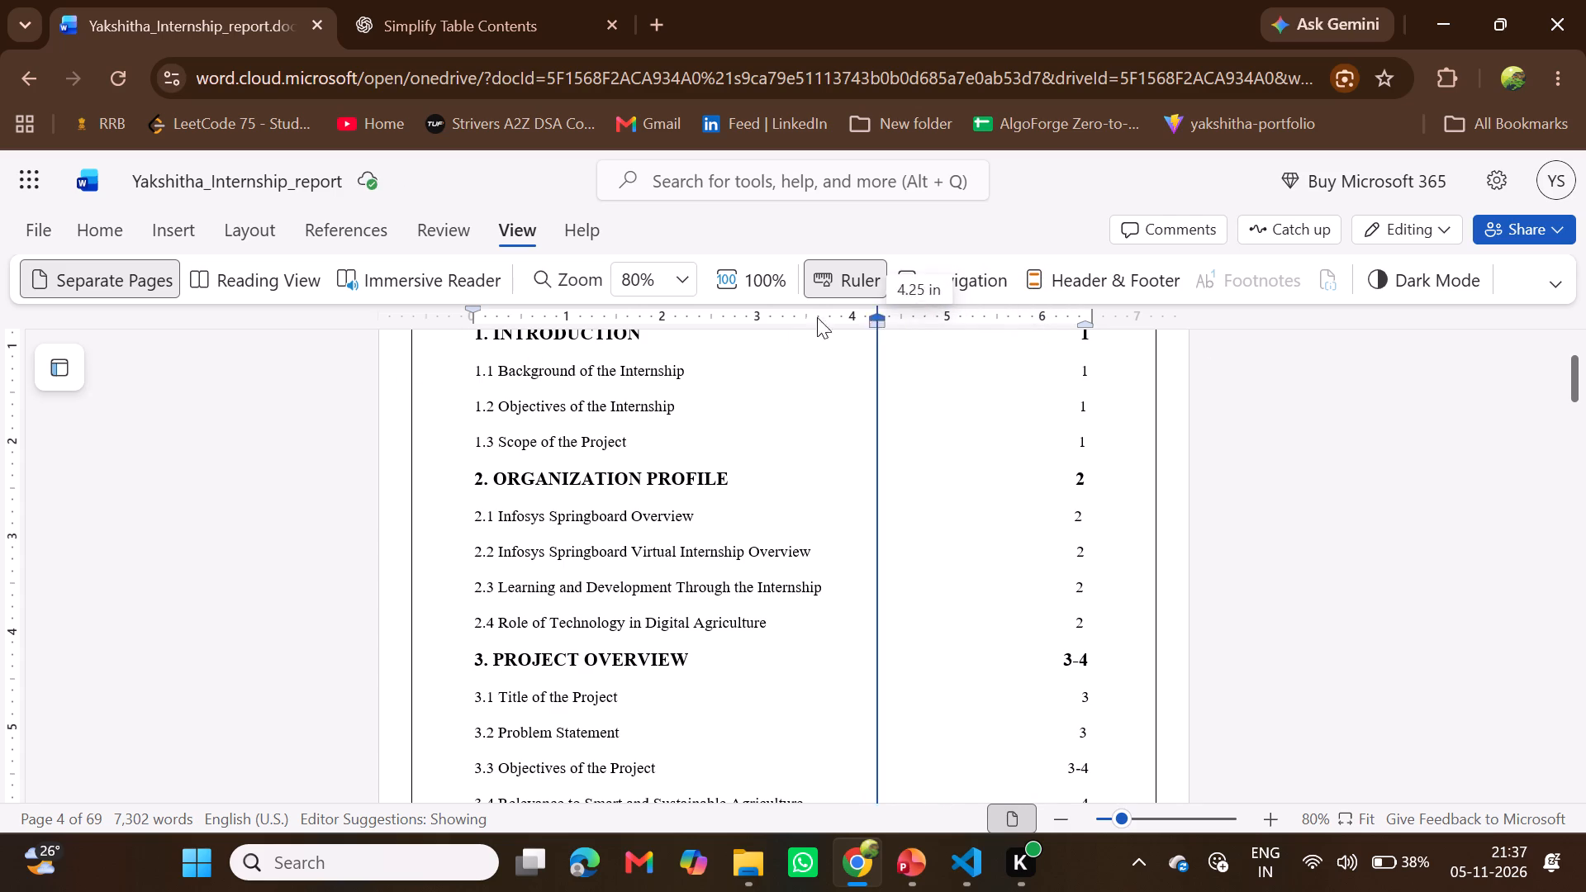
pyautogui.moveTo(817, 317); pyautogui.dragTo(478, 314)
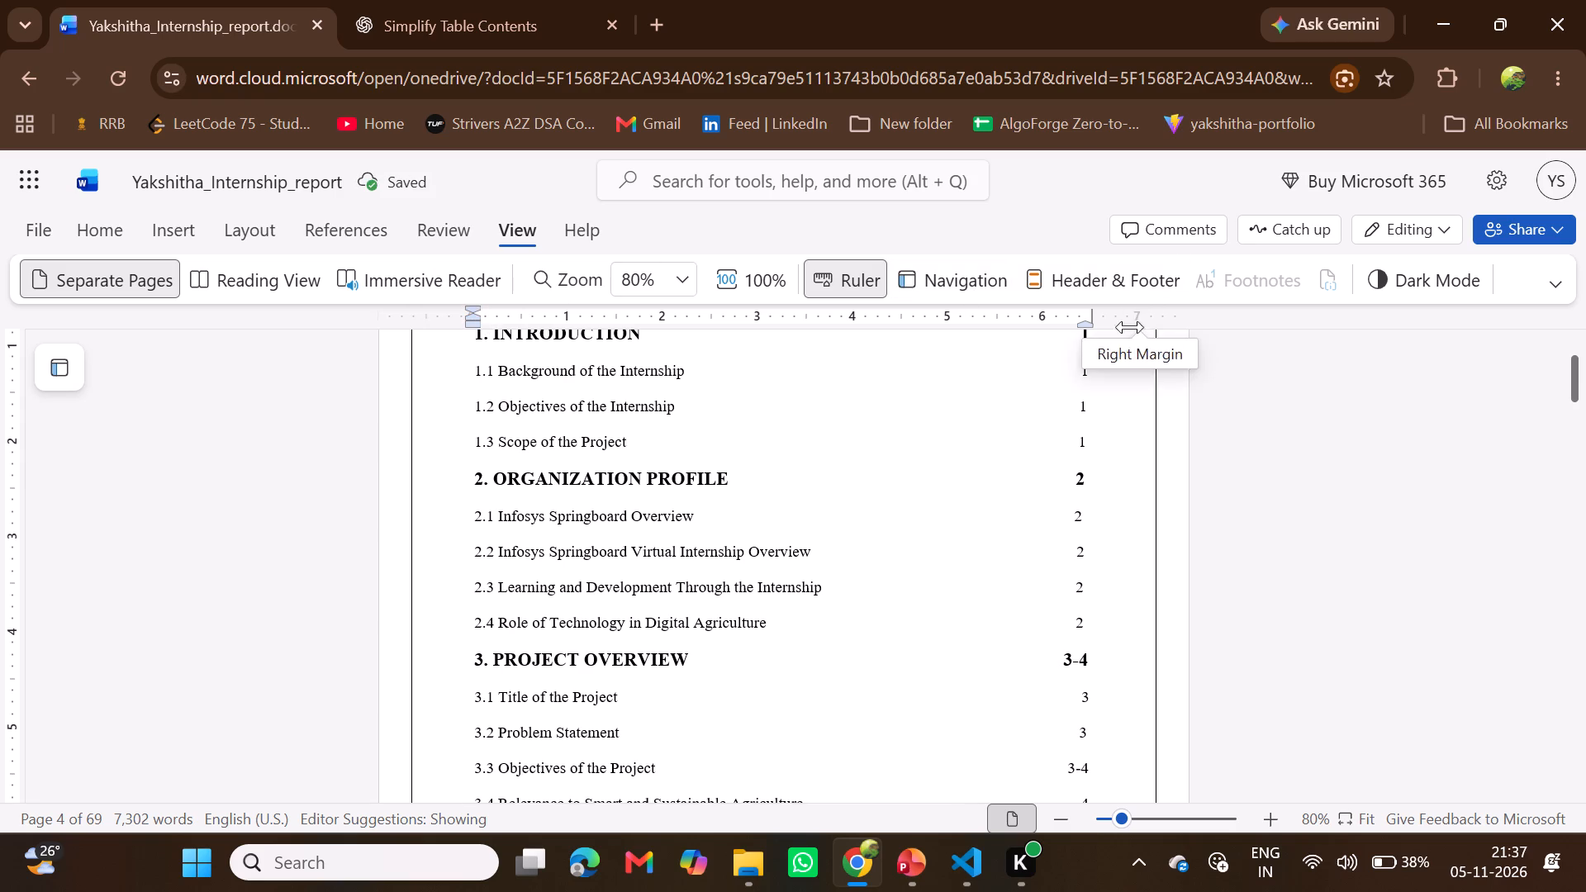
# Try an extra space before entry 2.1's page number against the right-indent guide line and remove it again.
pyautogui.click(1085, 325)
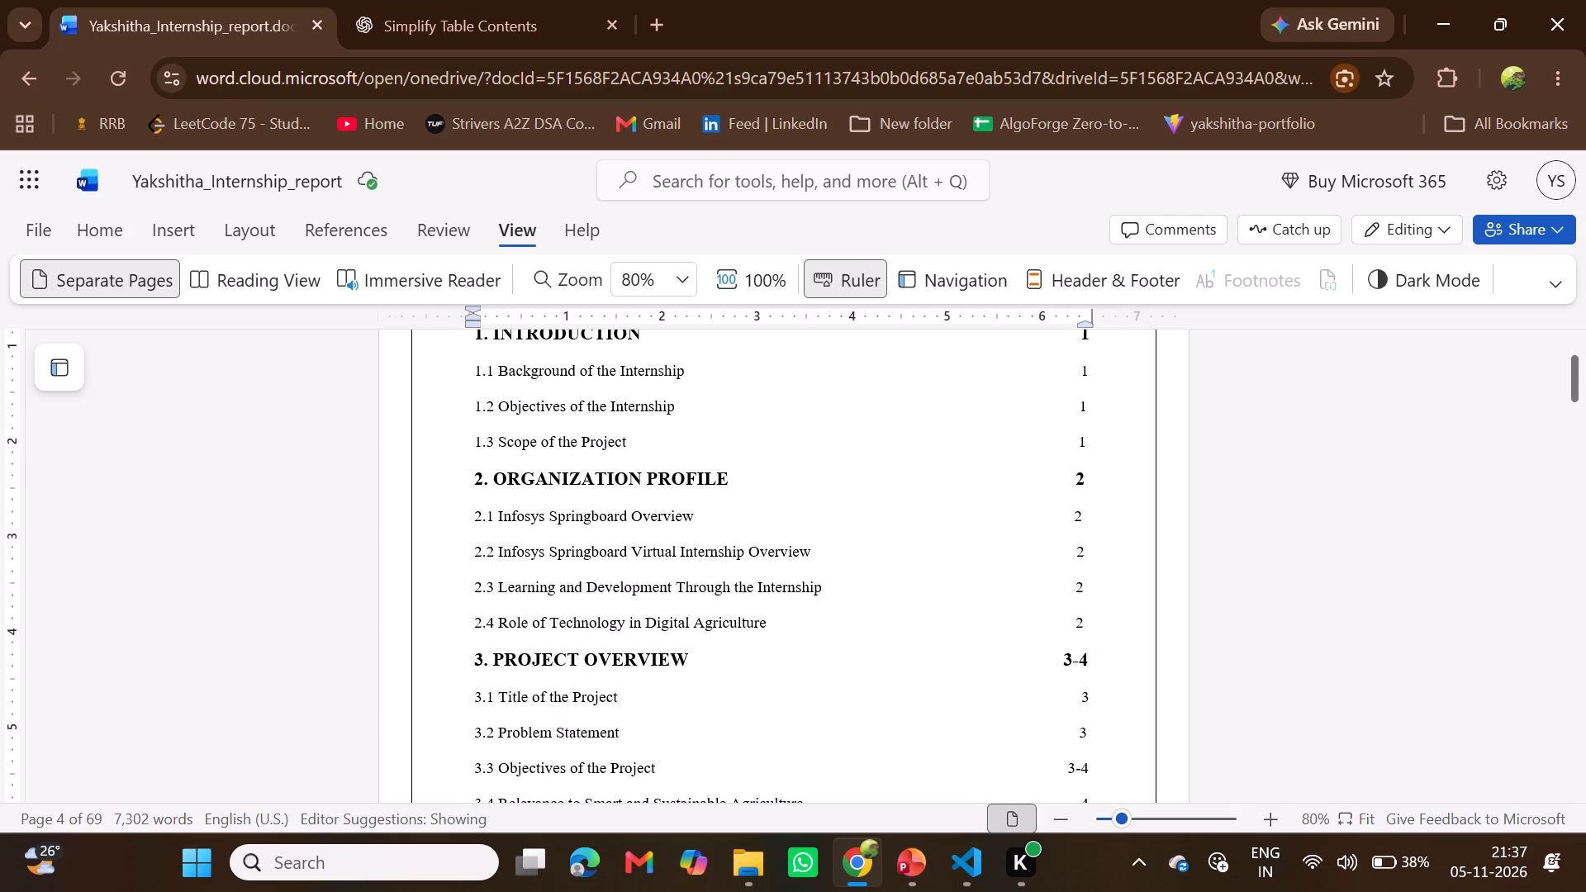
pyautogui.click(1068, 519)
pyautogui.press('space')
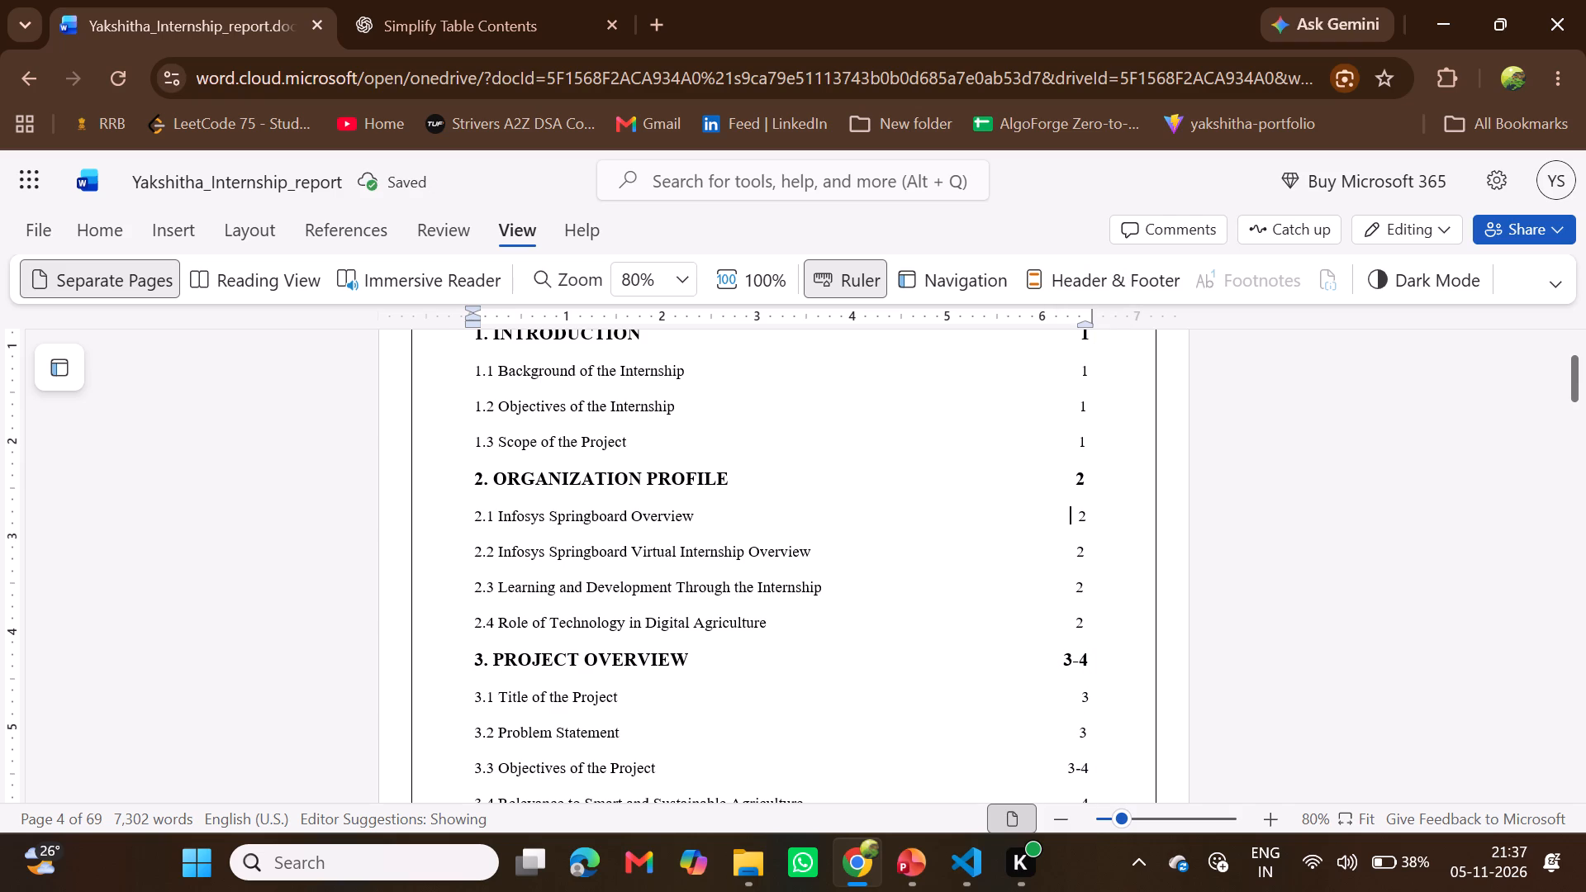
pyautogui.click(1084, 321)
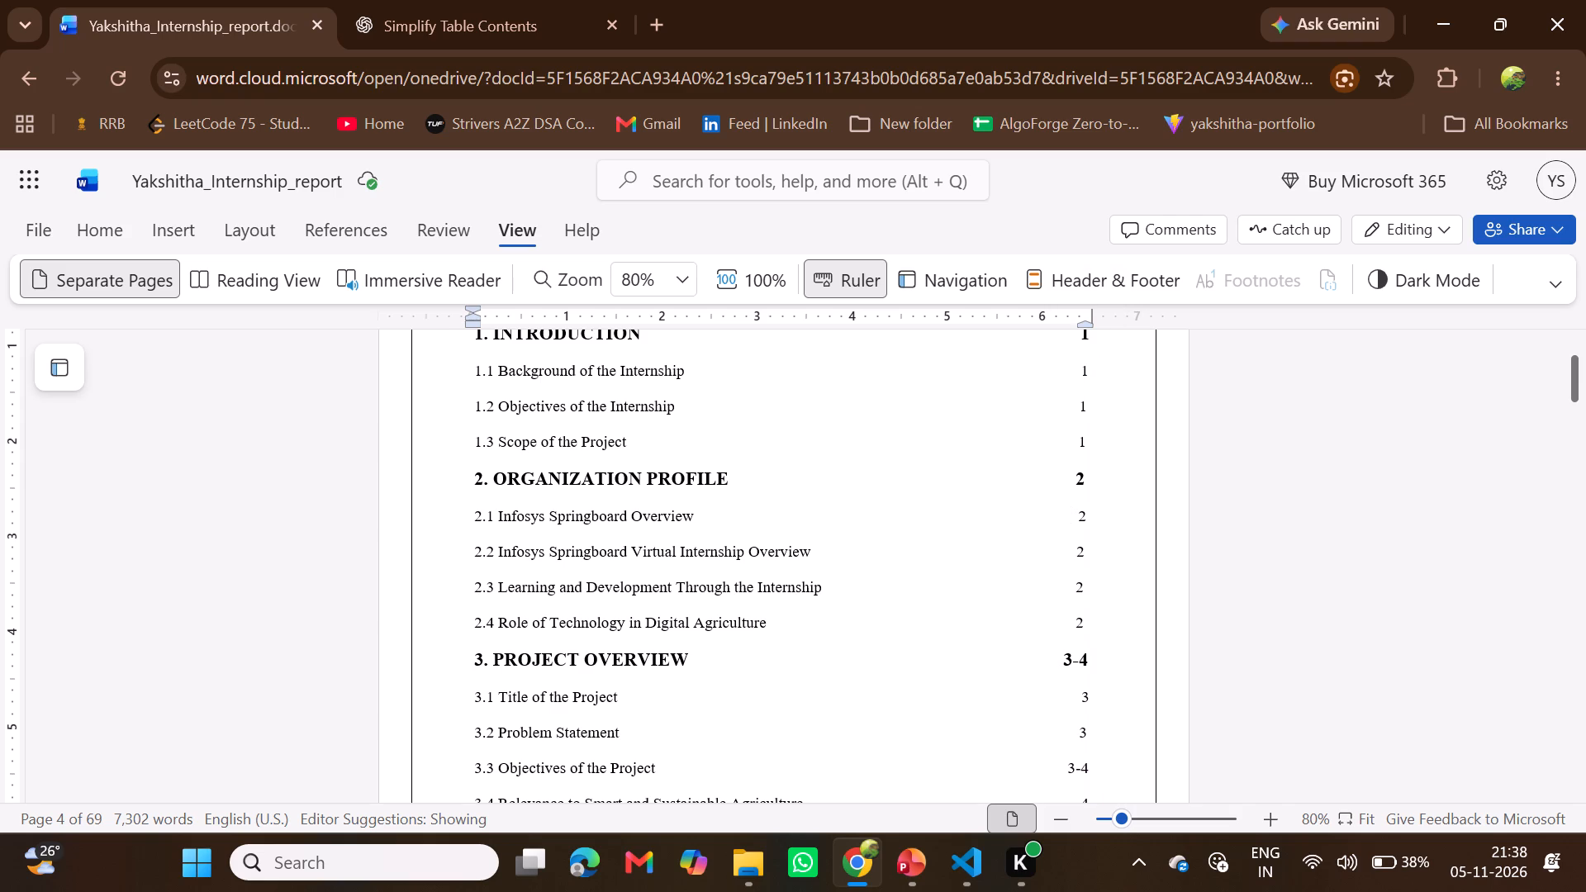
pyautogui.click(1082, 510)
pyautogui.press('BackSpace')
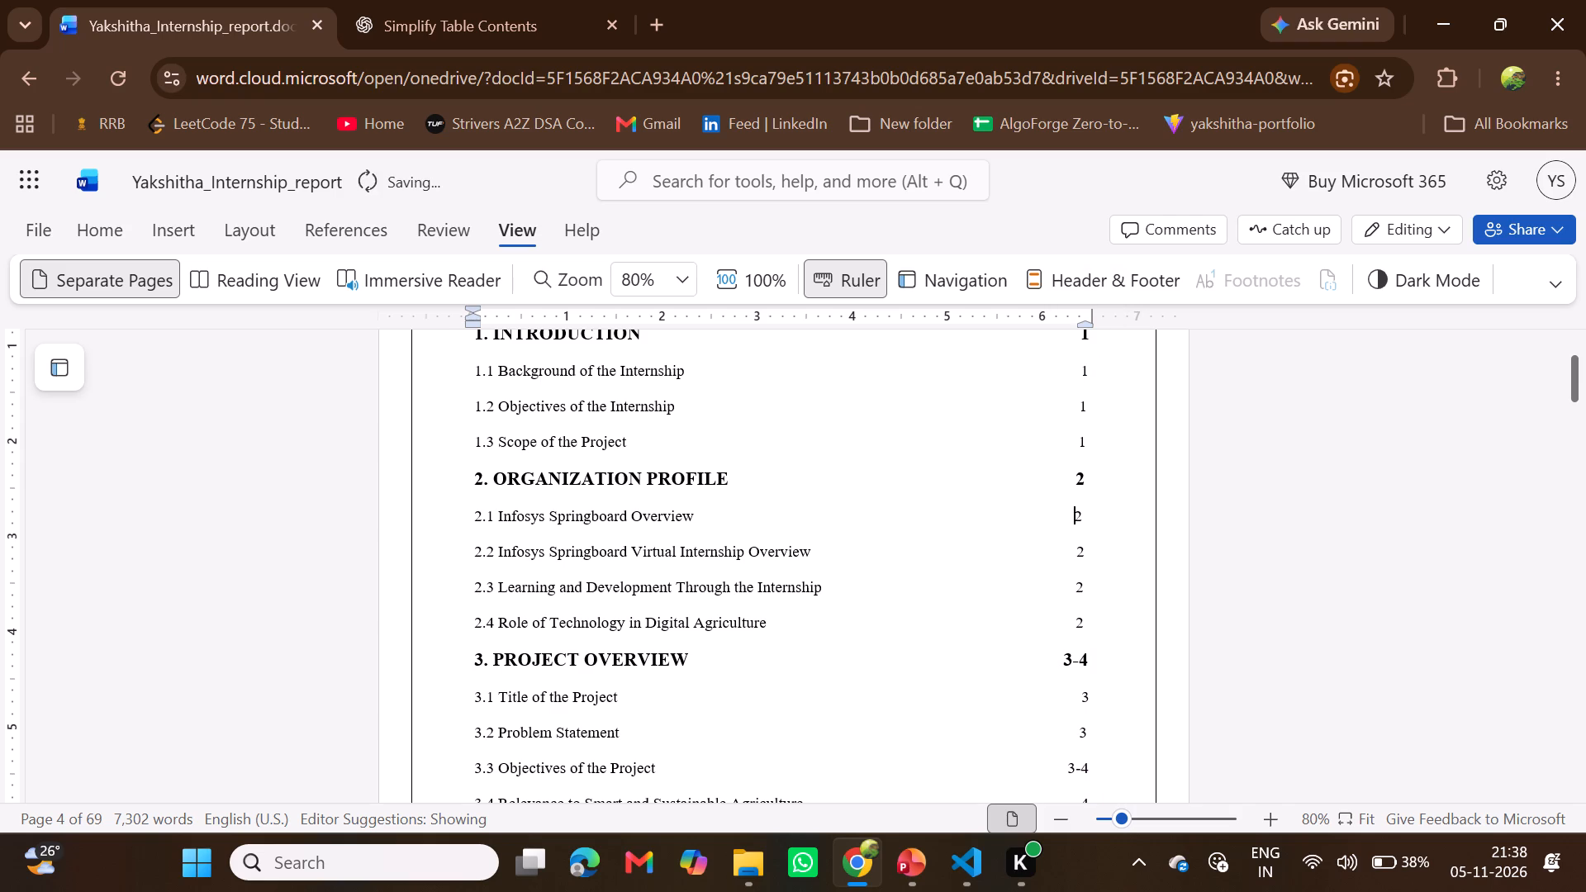
# Check the page-number alignment from contents section 2 through section 8, using the right-indent guide line for sections 3 and 4.
pyautogui.click(1074, 591)
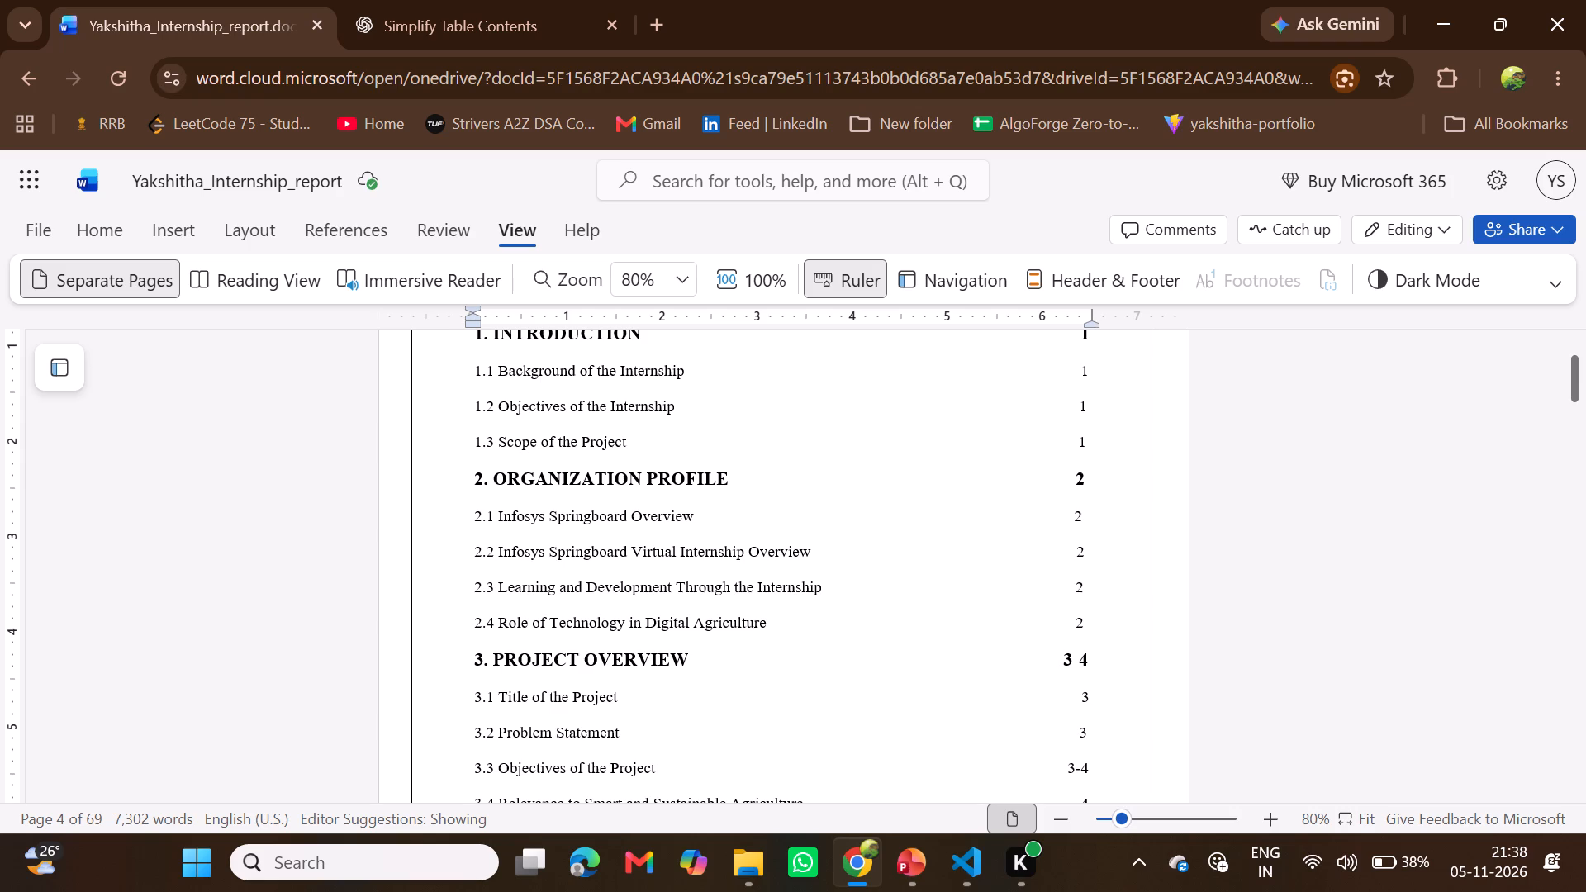
pyautogui.scroll(1, 1109, 493)
pyautogui.click(1038, 595)
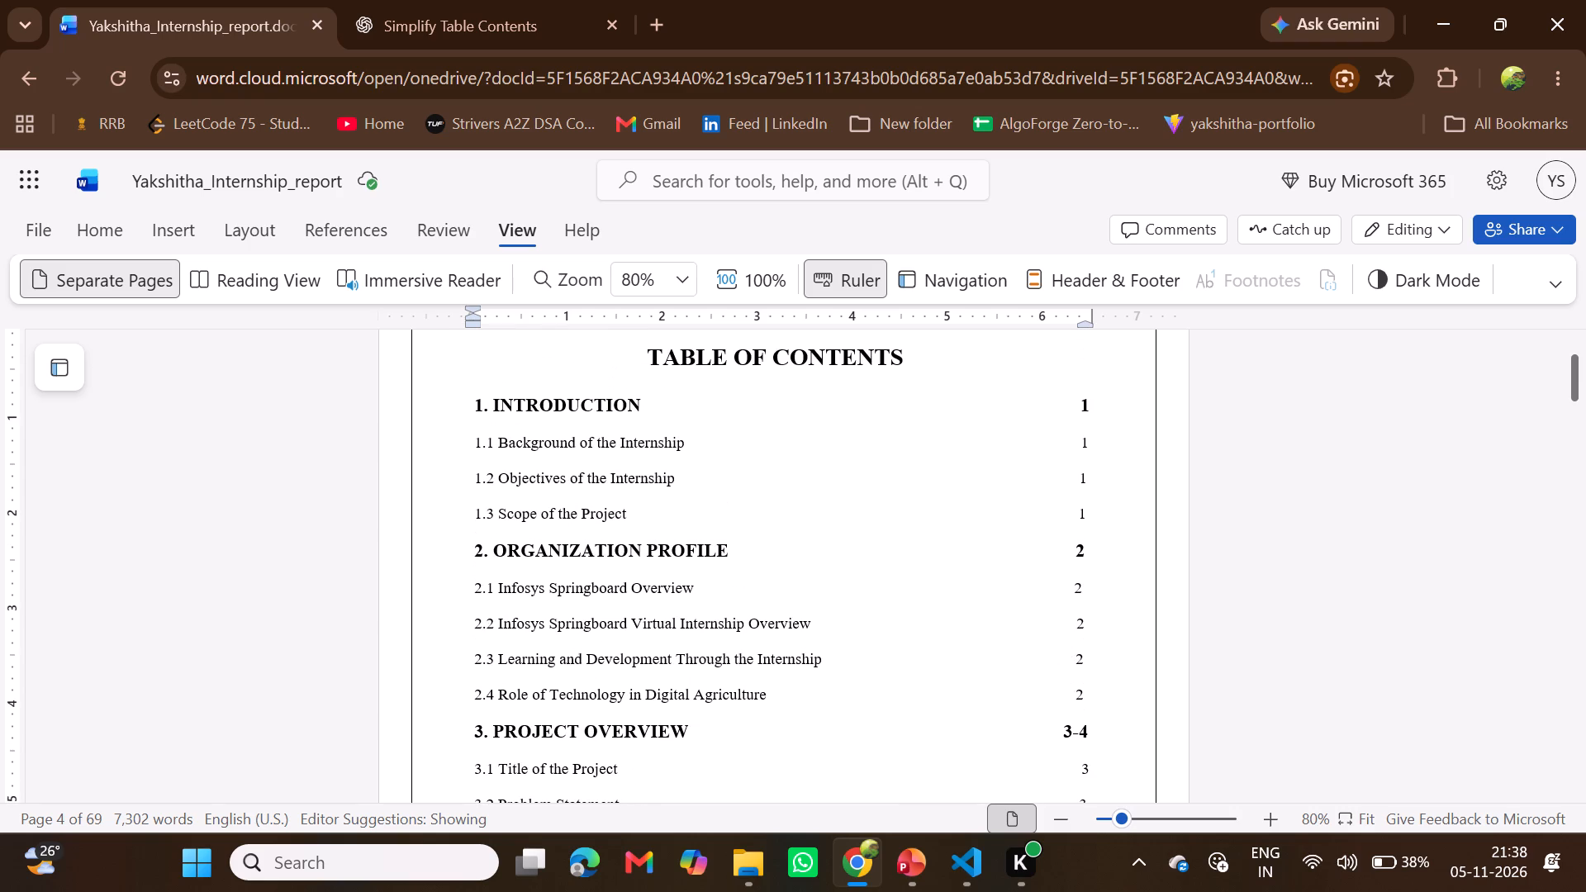
pyautogui.scroll(-2, 1094, 574)
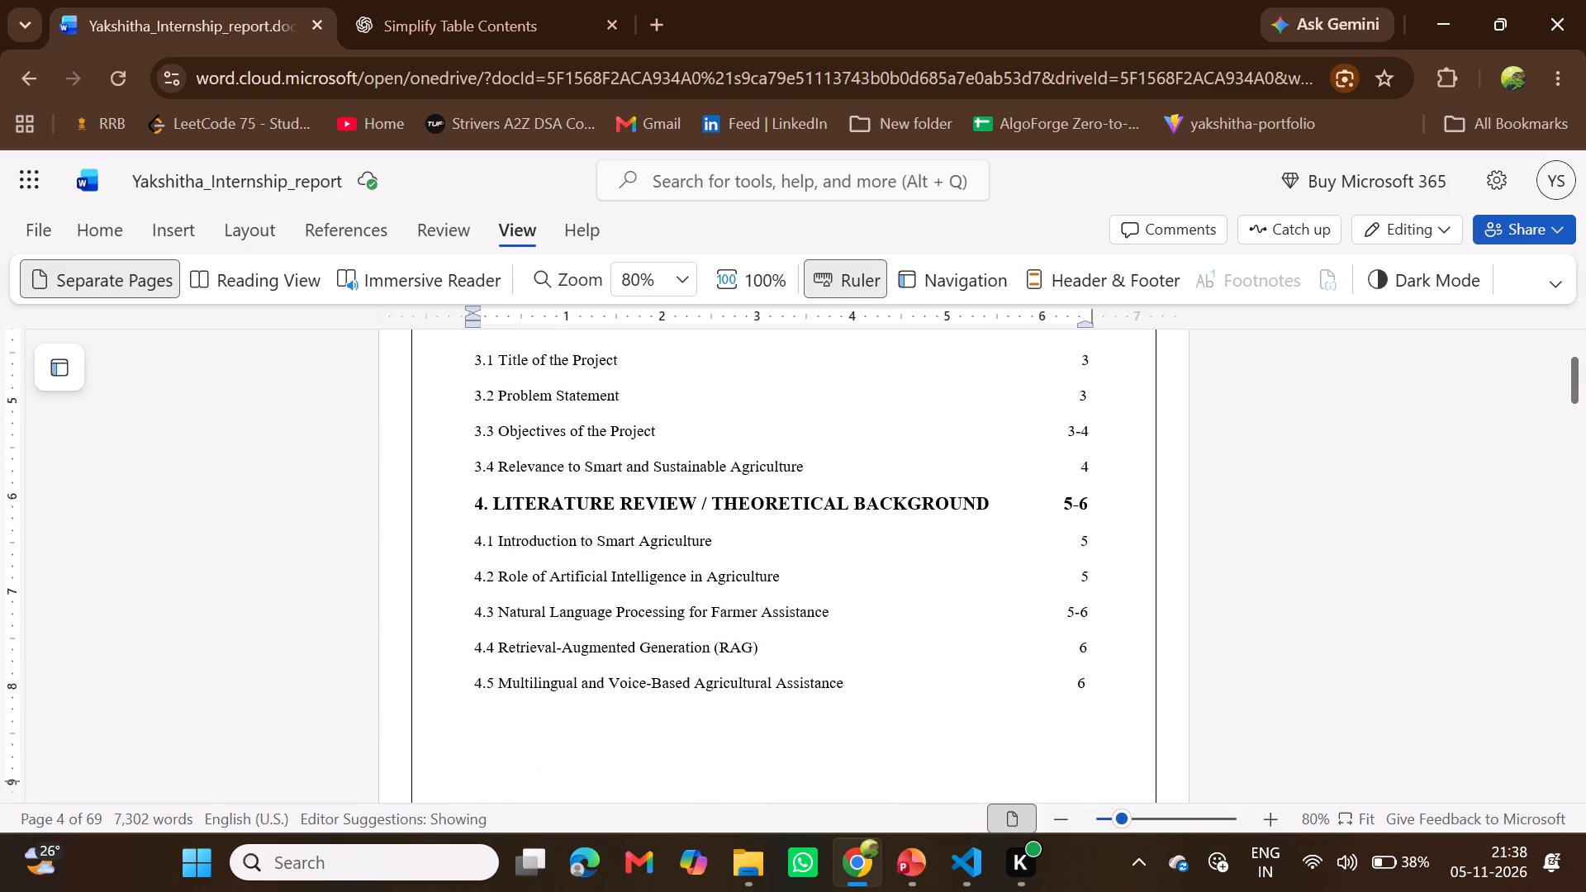
pyautogui.click(1085, 321)
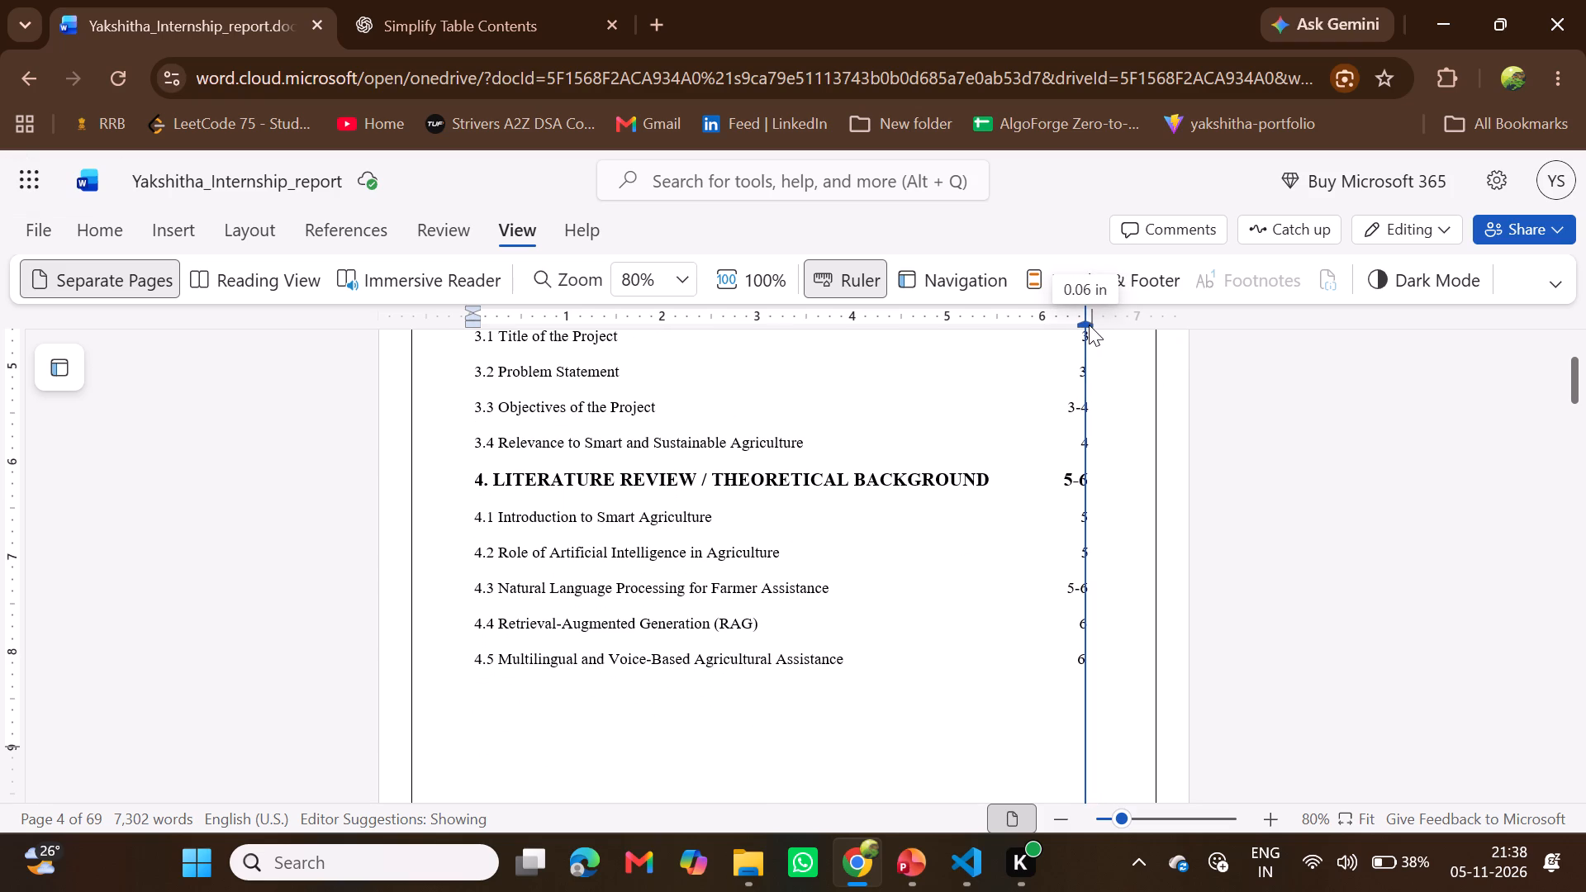
pyautogui.scroll(-7, 1023, 591)
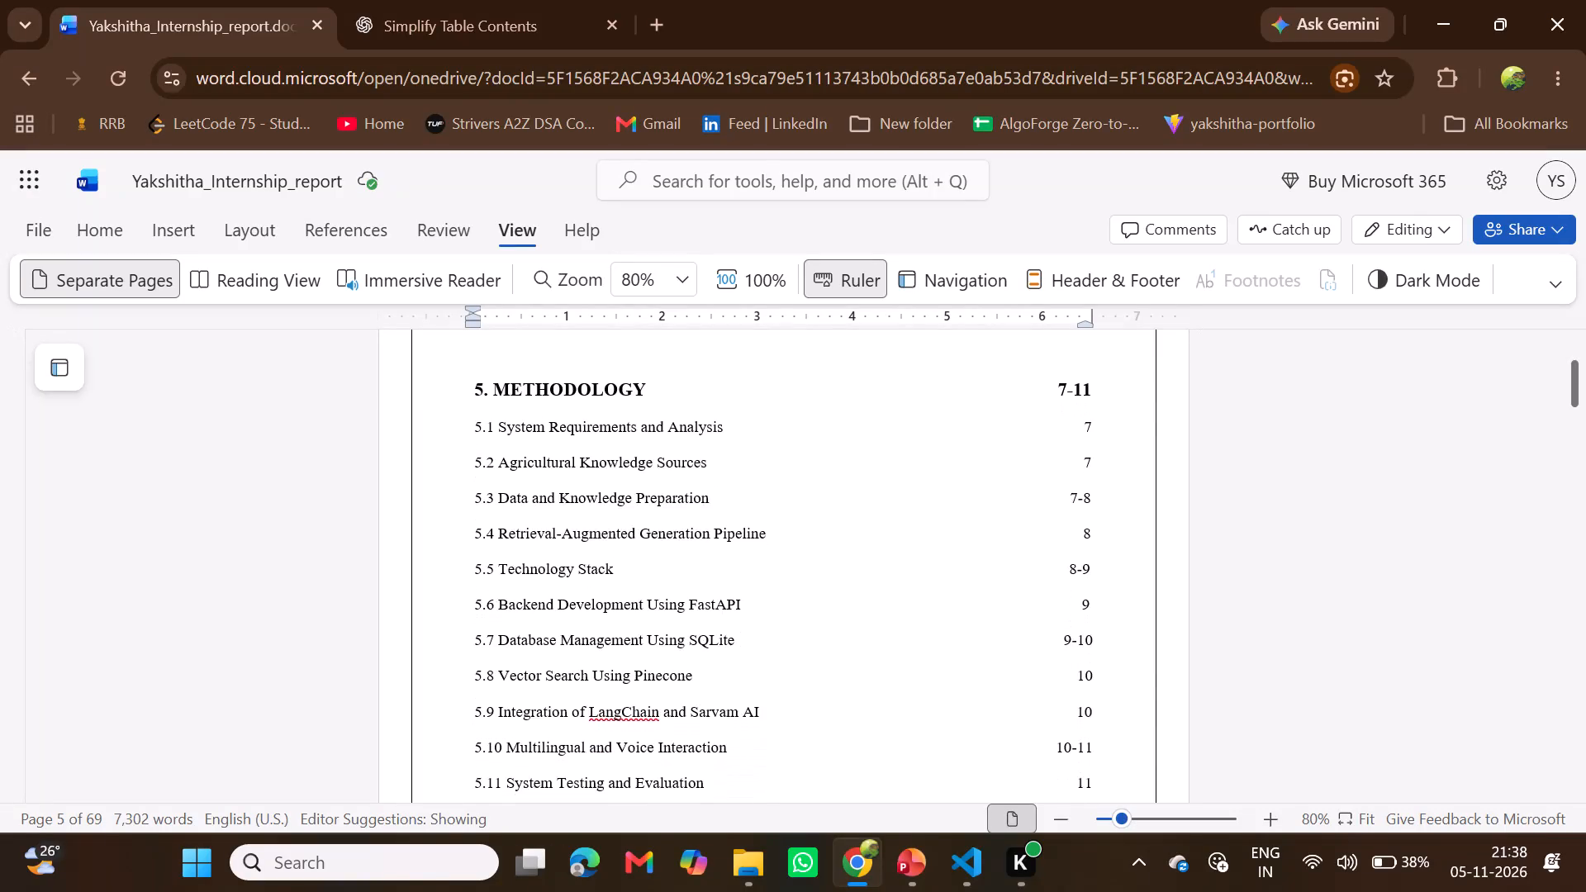
pyautogui.scroll(-4, 1023, 591)
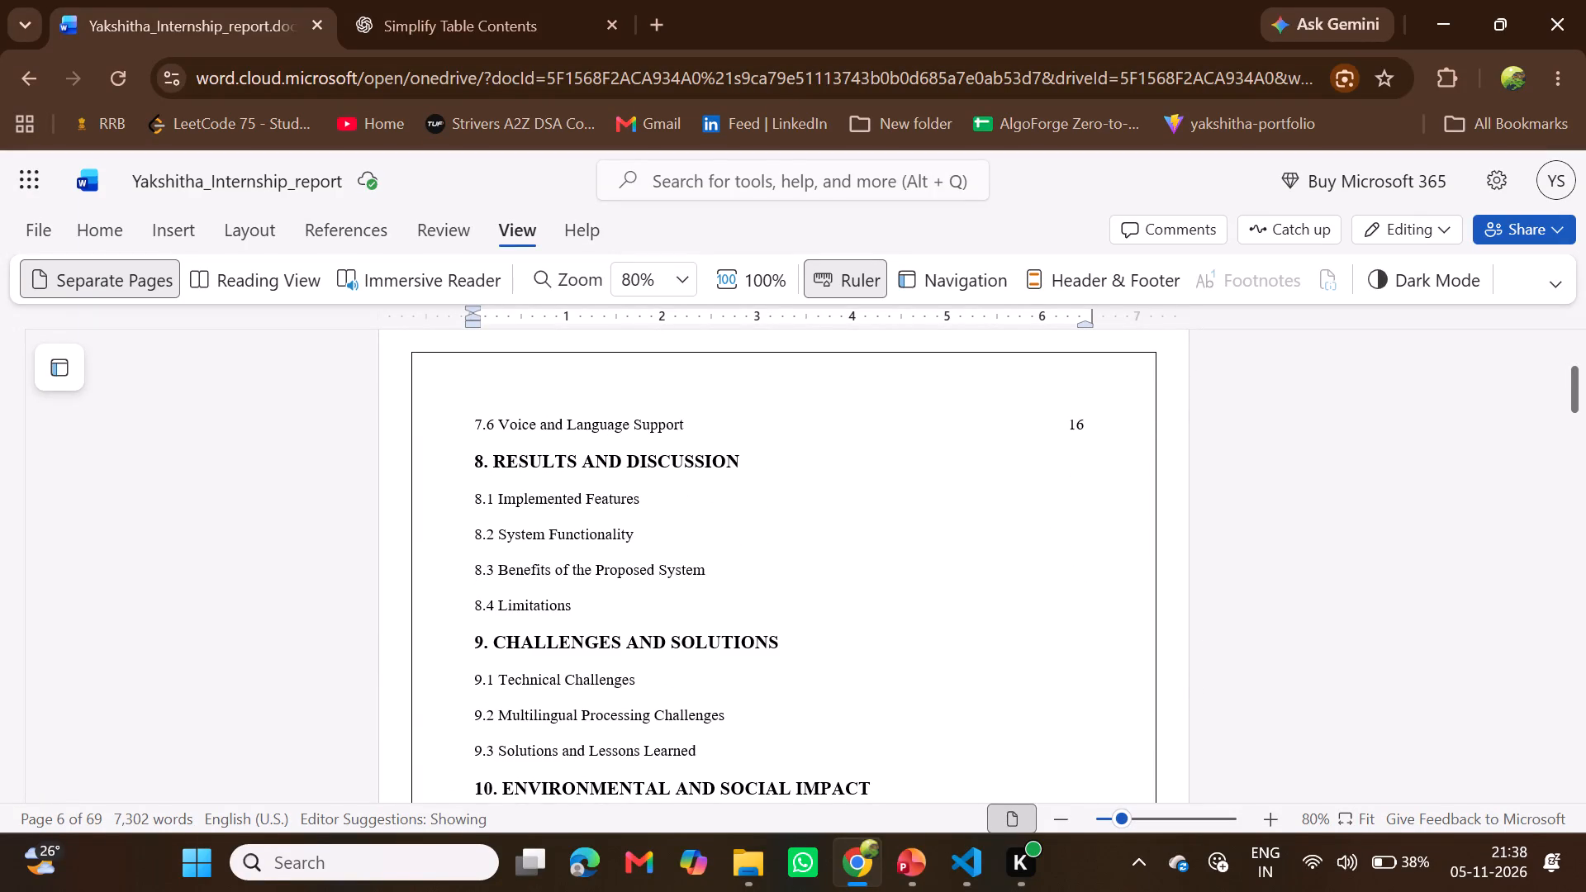
pyautogui.click(885, 472)
pyautogui.click(767, 458)
pyautogui.doubleClick(767, 458)
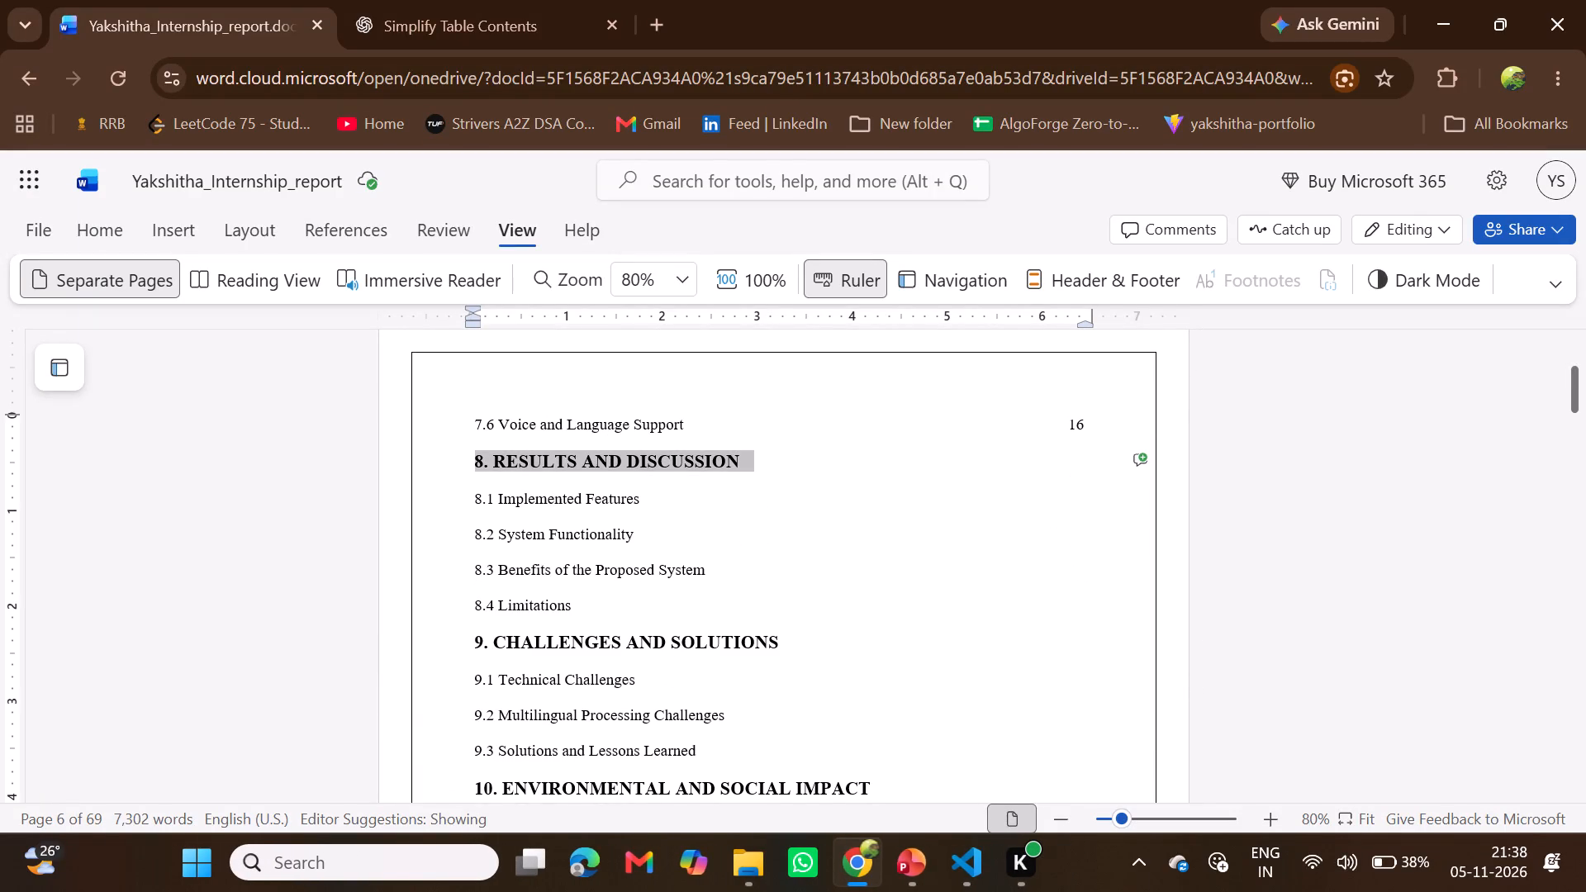
pyautogui.click(771, 458)
pyautogui.press('space')
pyautogui.press('space')
pyautogui.press('space')
pyautogui.press('space')
pyautogui.press('space')
pyautogui.press('space')
pyautogui.press('space')
pyautogui.press('space')
pyautogui.press('space')
pyautogui.press('space')
pyautogui.press('space')
pyautogui.press('space')
pyautogui.press('space')
pyautogui.press('space')
pyautogui.press('space')
pyautogui.press('space')
pyautogui.press('space')
pyautogui.press('space')
pyautogui.press('space')
pyautogui.press('space')
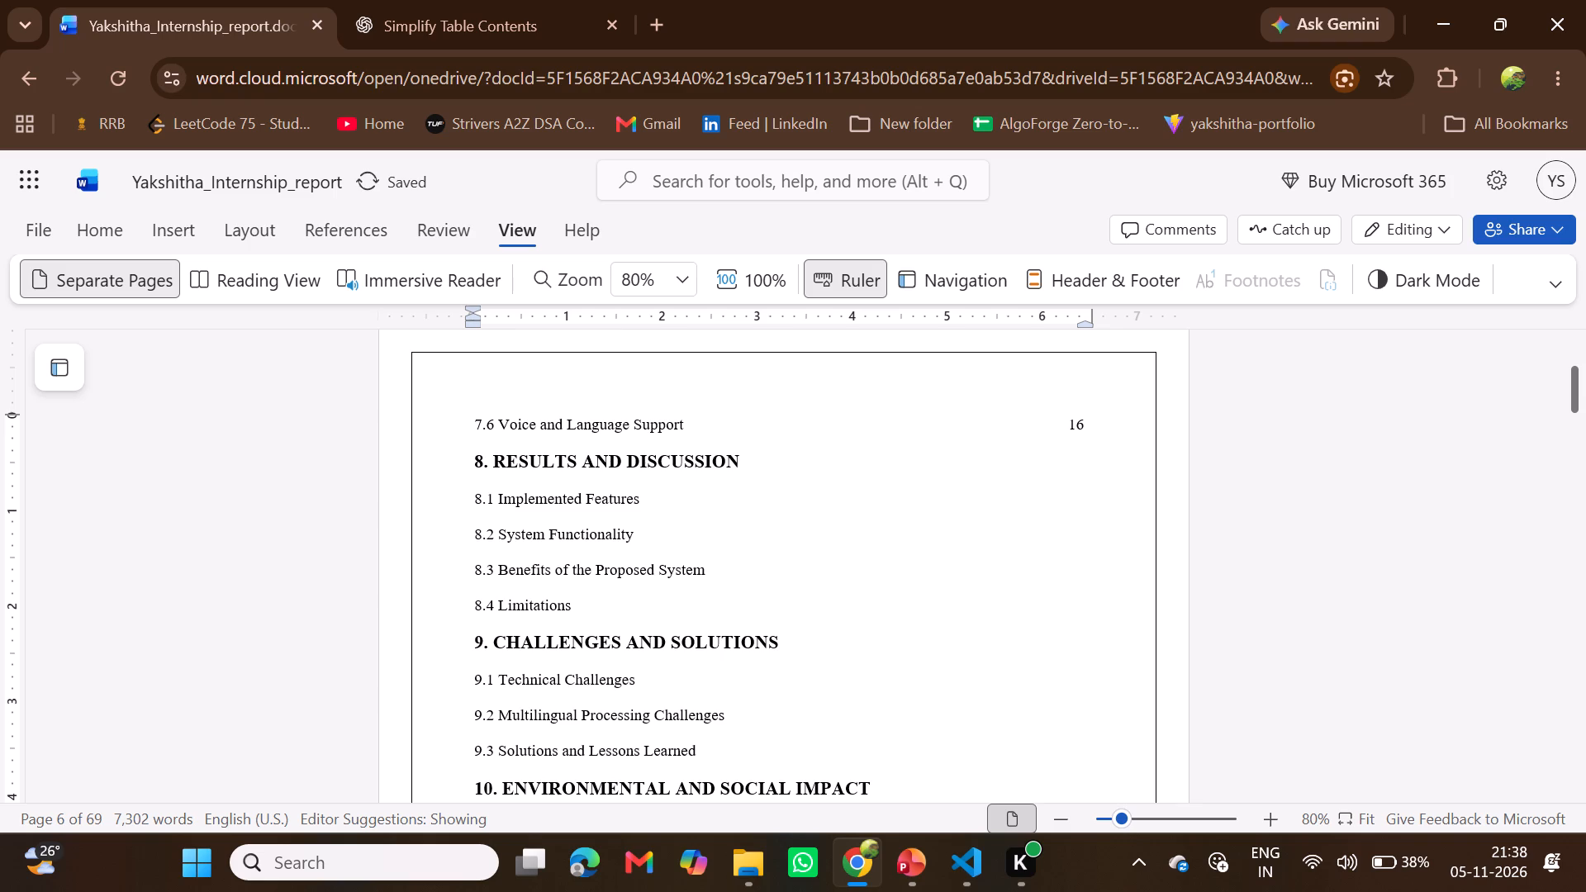
pyautogui.press('space')
pyautogui.press('space')
pyautogui.press('space')
pyautogui.press('space')
pyautogui.press('space')
pyautogui.press('space')
pyautogui.press('space')
pyautogui.press('space')
pyautogui.press('space')
pyautogui.press('space')
pyautogui.press('space')
pyautogui.write('17')
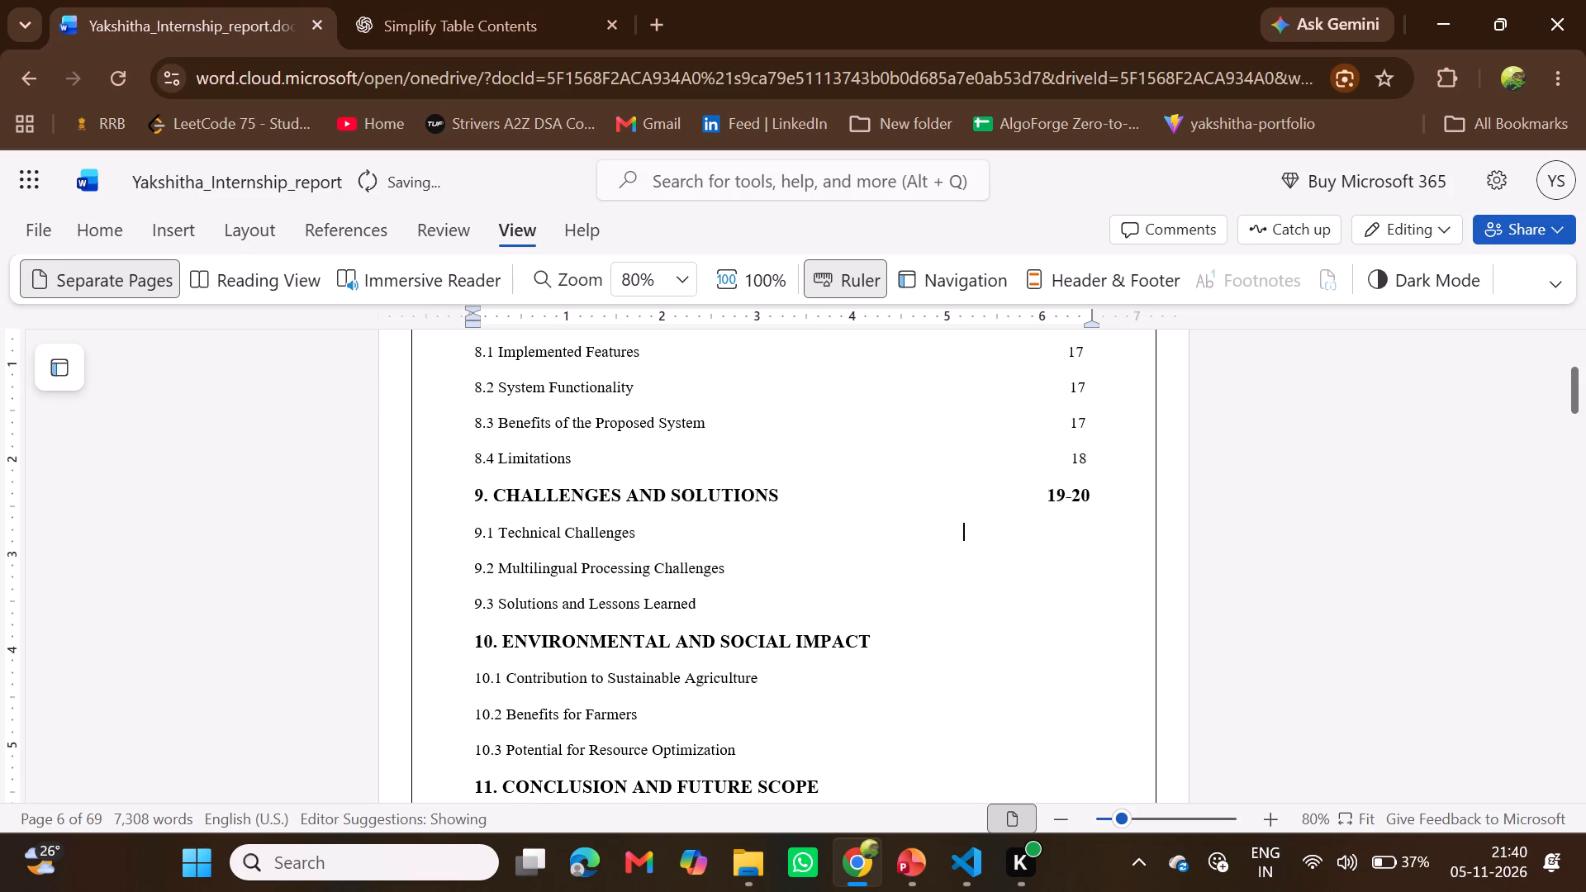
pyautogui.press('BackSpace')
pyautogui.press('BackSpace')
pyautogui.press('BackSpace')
pyautogui.write('19')
pyautogui.press('Left')
pyautogui.press('Left')
pyautogui.press('BackSpace')
# Insert a new contents entry "9.2 Integration Challenges" on its own line directly below 9.1 Technical Challenges.
pyautogui.press('Down')
pyautogui.press('Up')
pyautogui.press('Right')
pyautogui.press('Right')
pyautogui.press('Return')
pyautogui.write('9.2 Integration CHalle')
pyautogui.press('BackSpace')
pyautogui.press('BackSpace')
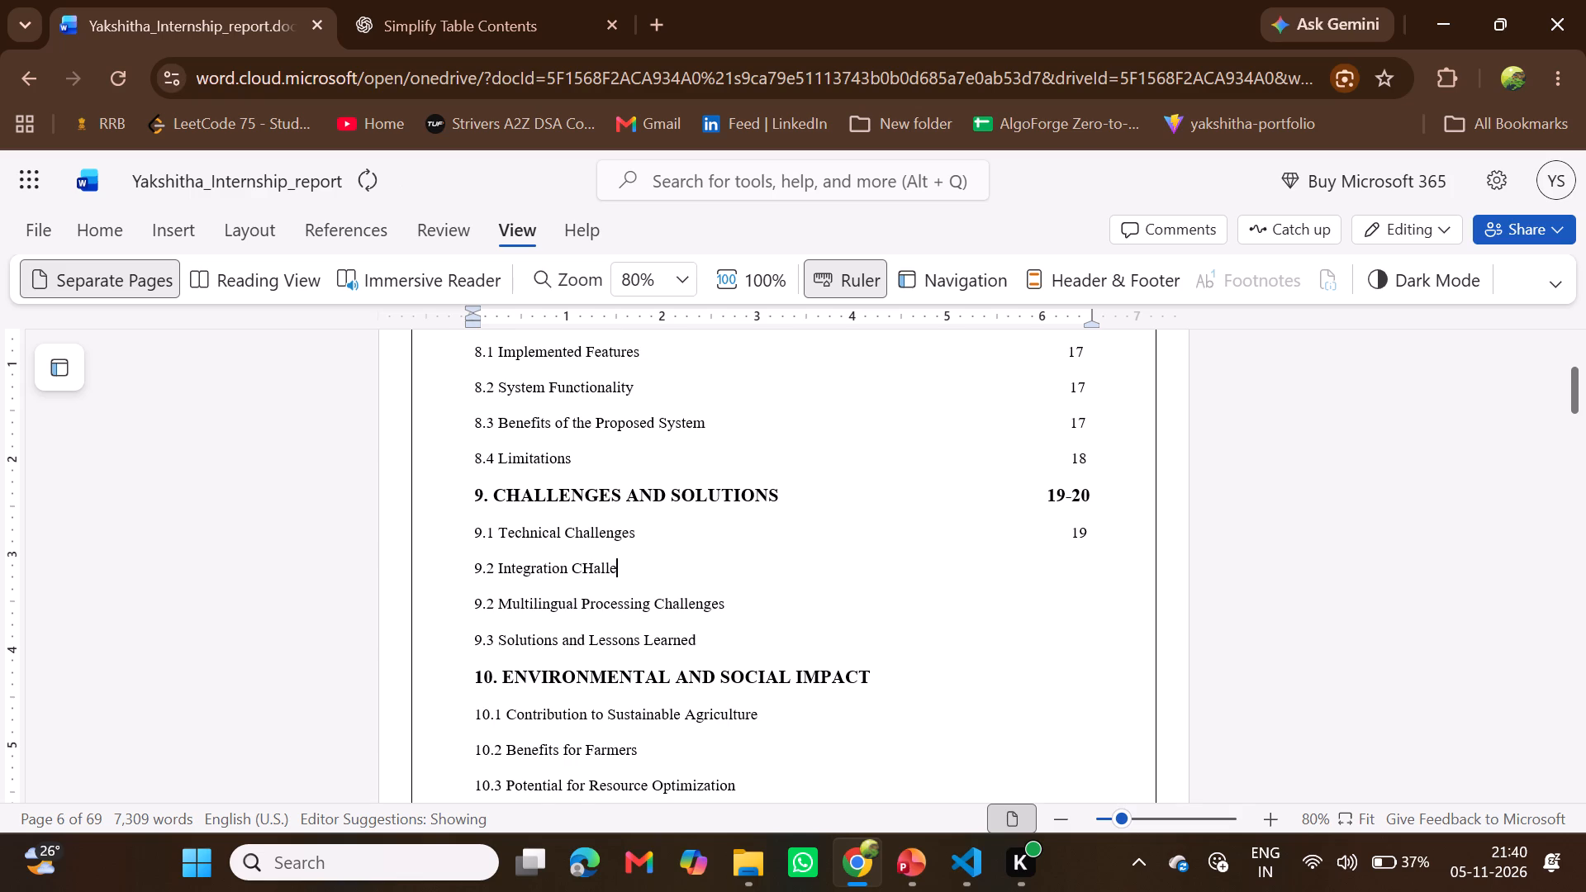
pyautogui.press('BackSpace')
pyautogui.press('BackSpace')
pyautogui.press('BackSpace')
pyautogui.press('BackSpace')
pyautogui.write('Challeng')
pyautogui.write('es')
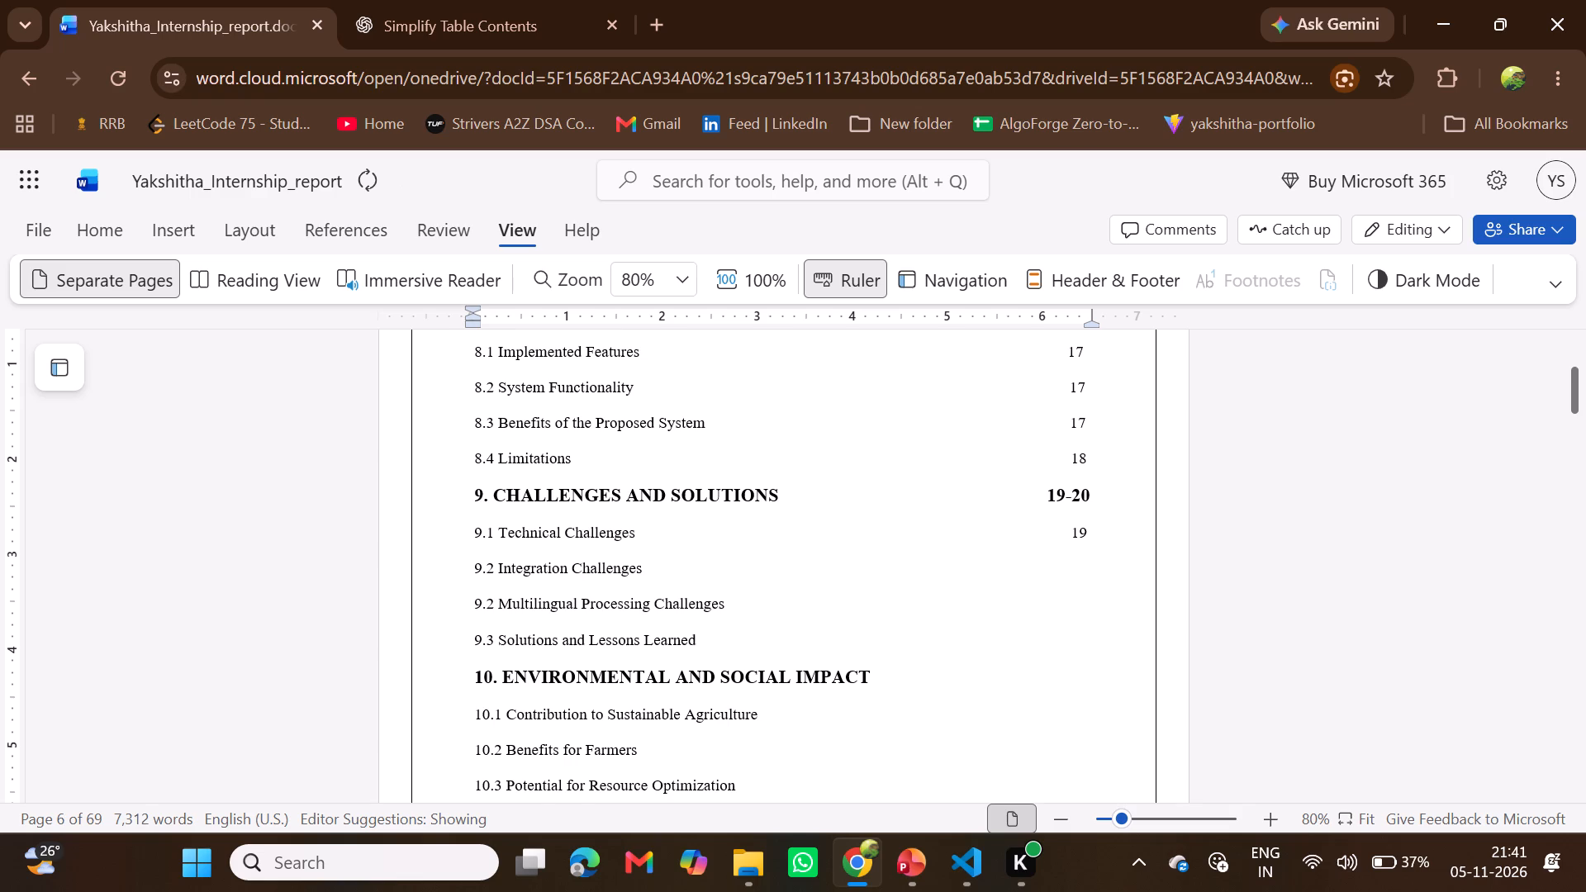
# Renumber Multilingual Processing Challenges as 9.3 and Solutions and Lessons Learned as 9.4.
pyautogui.click(487, 600)
pyautogui.press('Right')
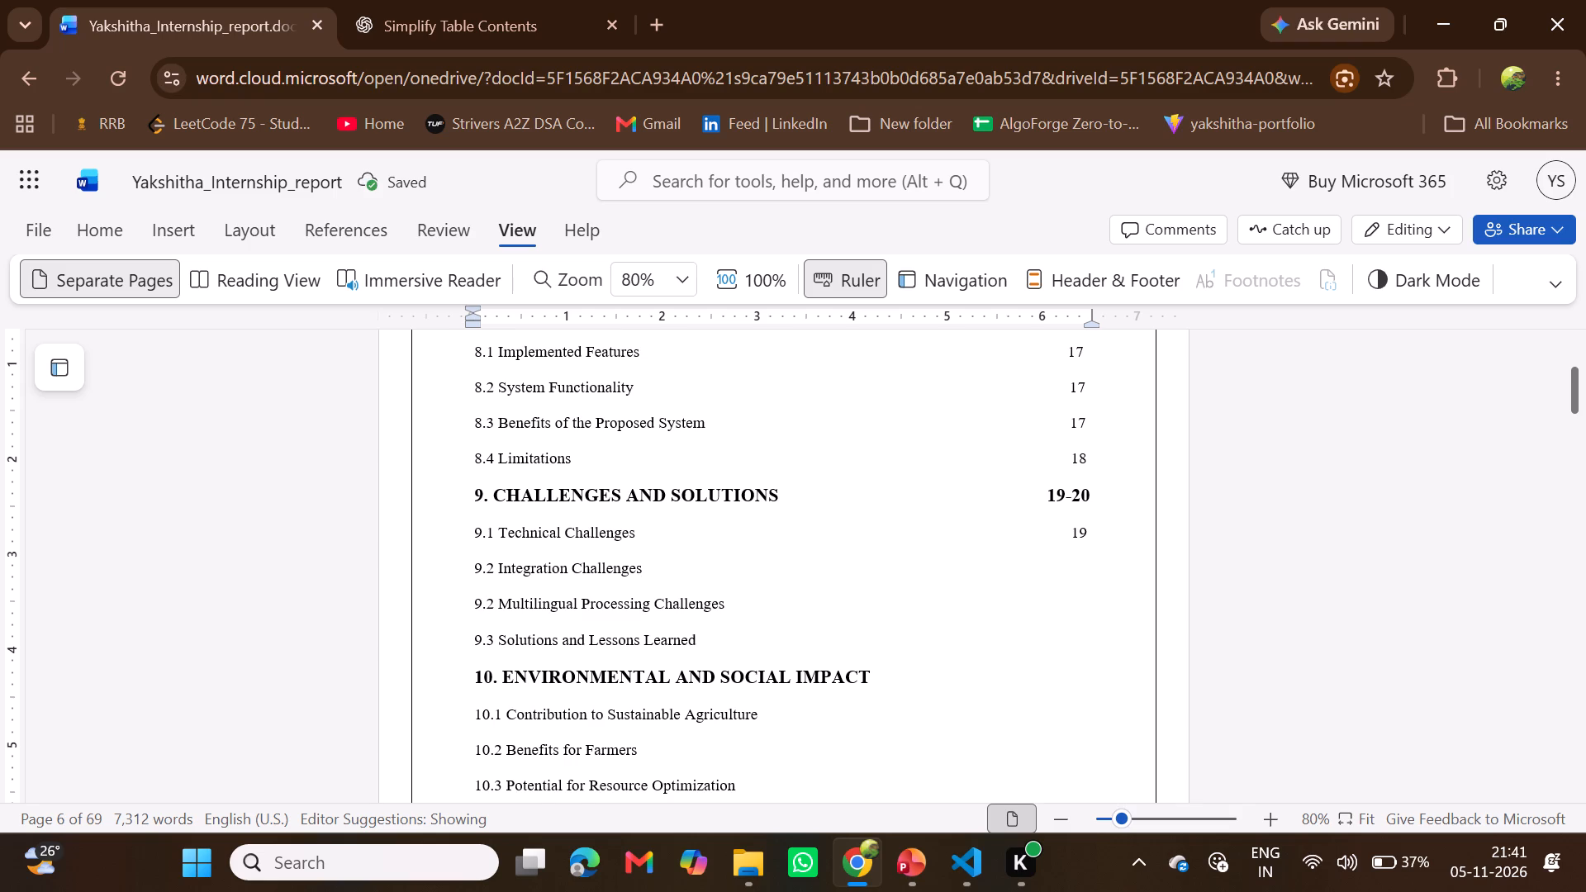
pyautogui.press('=')
pyautogui.press('BackSpace')
pyautogui.press('BackSpace')
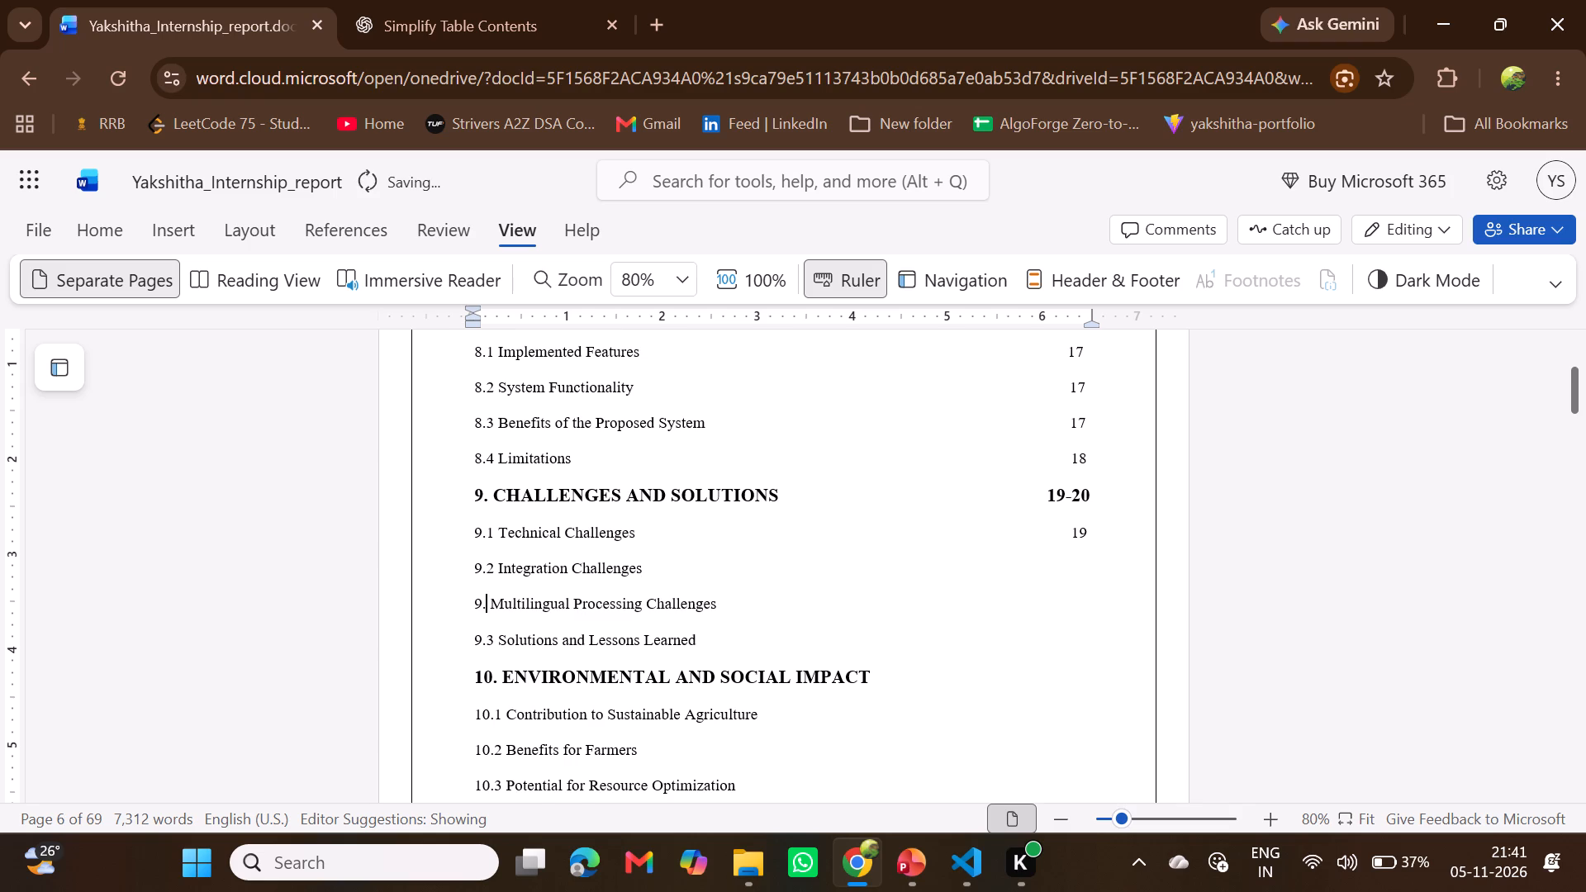
pyautogui.press('3')
pyautogui.press('Down')
pyautogui.press('Right')
pyautogui.press('BackSpace')
pyautogui.press('4')
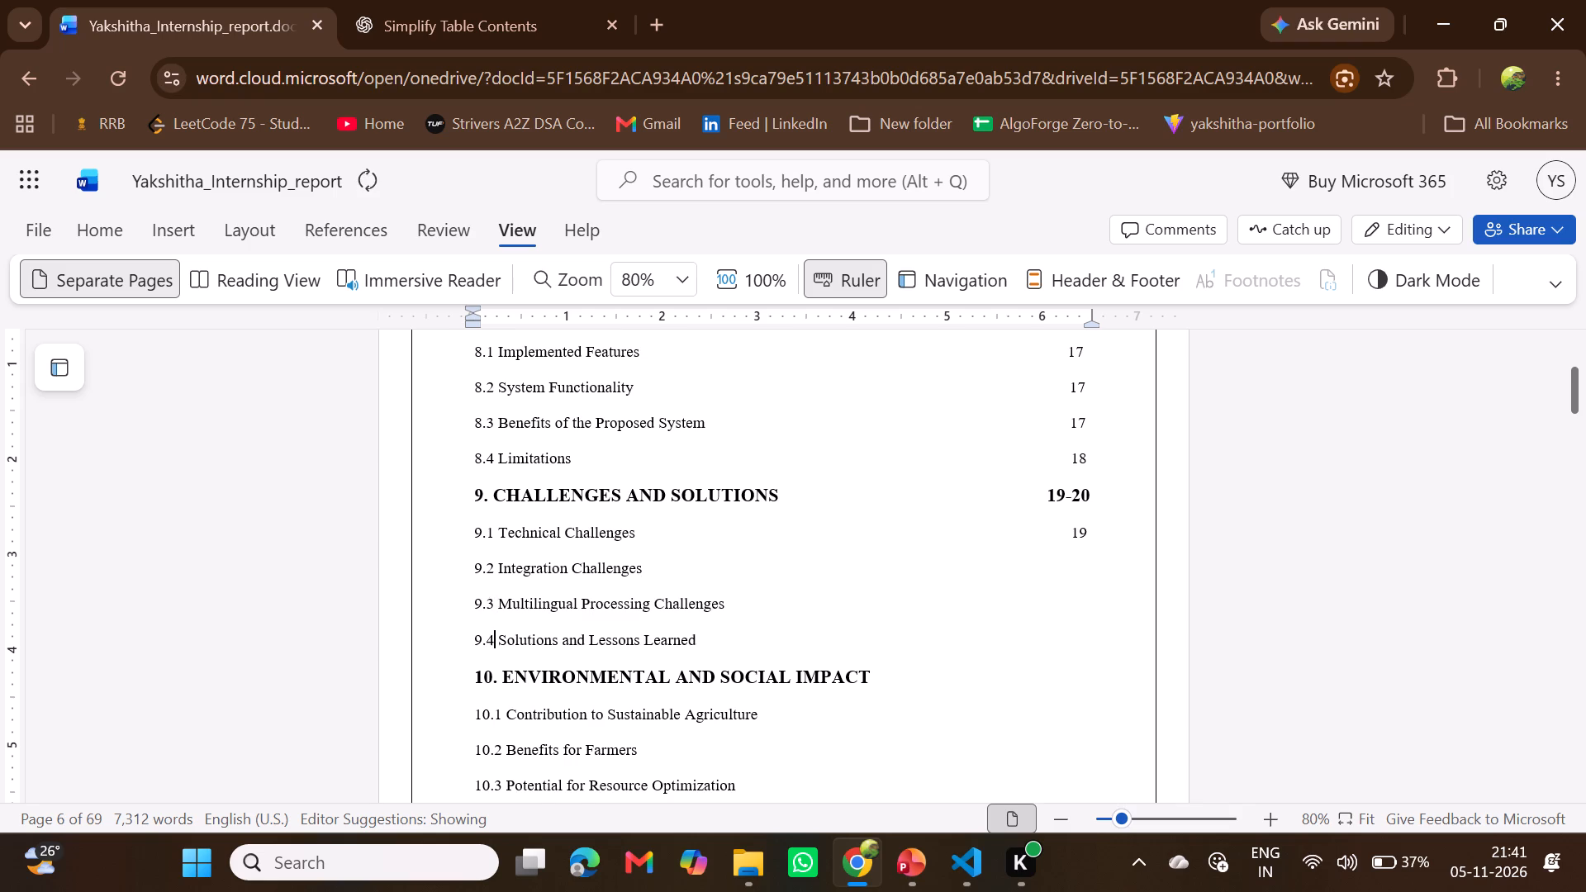
# Add page number 19 to entry 9.2 Integration Challenges, aligned with the page-number column.
pyautogui.press('Up')
pyautogui.press('Right')
pyautogui.press('Right')
pyautogui.press('Right')
pyautogui.press('Right')
pyautogui.press('Right')
pyautogui.press('Right')
pyautogui.press('Up')
pyautogui.press('space')
pyautogui.press('BackSpace')
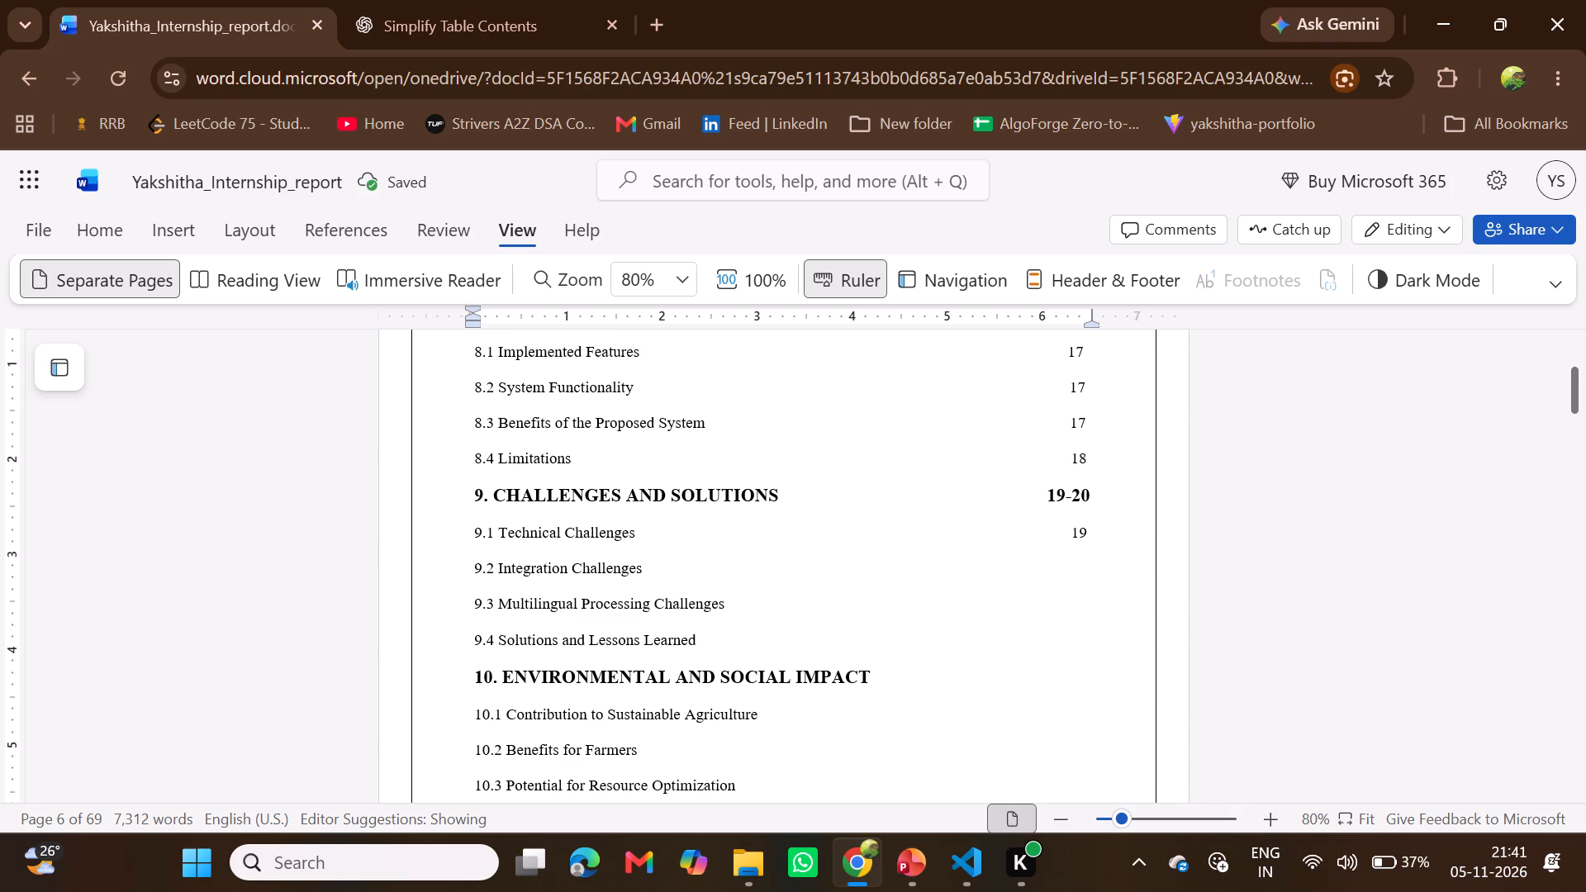
pyautogui.press('End')
pyautogui.press('space')
pyautogui.press('space')
pyautogui.press('space')
pyautogui.press('space')
pyautogui.press('space')
pyautogui.press('space')
pyautogui.press('space')
pyautogui.press('space')
pyautogui.press('space')
pyautogui.press('space')
pyautogui.press('space')
pyautogui.press('space')
pyautogui.press('space')
pyautogui.press('space')
pyautogui.press('space')
pyautogui.press('space')
pyautogui.press('space')
pyautogui.press('space')
pyautogui.press('space')
pyautogui.press('space')
pyautogui.press('BackSpace')
pyautogui.press('BackSpace')
pyautogui.press('BackSpace')
pyautogui.press('BackSpace')
pyautogui.write('19')
# Add page number 19 to entry 9.3 Multilingual Processing Challenges, aligned with the page numbers above it.
pyautogui.press('Down')
pyautogui.press('space')
pyautogui.press('space')
pyautogui.press('space')
pyautogui.press('space')
pyautogui.press('space')
pyautogui.press('space')
pyautogui.press('space')
pyautogui.press('space')
pyautogui.press('space')
pyautogui.press('space')
pyautogui.press('space')
pyautogui.press('space')
pyautogui.press('space')
pyautogui.press('space')
pyautogui.press('space')
pyautogui.press('space')
pyautogui.press('space')
pyautogui.press('space')
pyautogui.press('space')
pyautogui.press('space')
pyautogui.press('BackSpace')
pyautogui.press('BackSpace')
pyautogui.press('BackSpace')
pyautogui.press('BackSpace')
pyautogui.write('19')
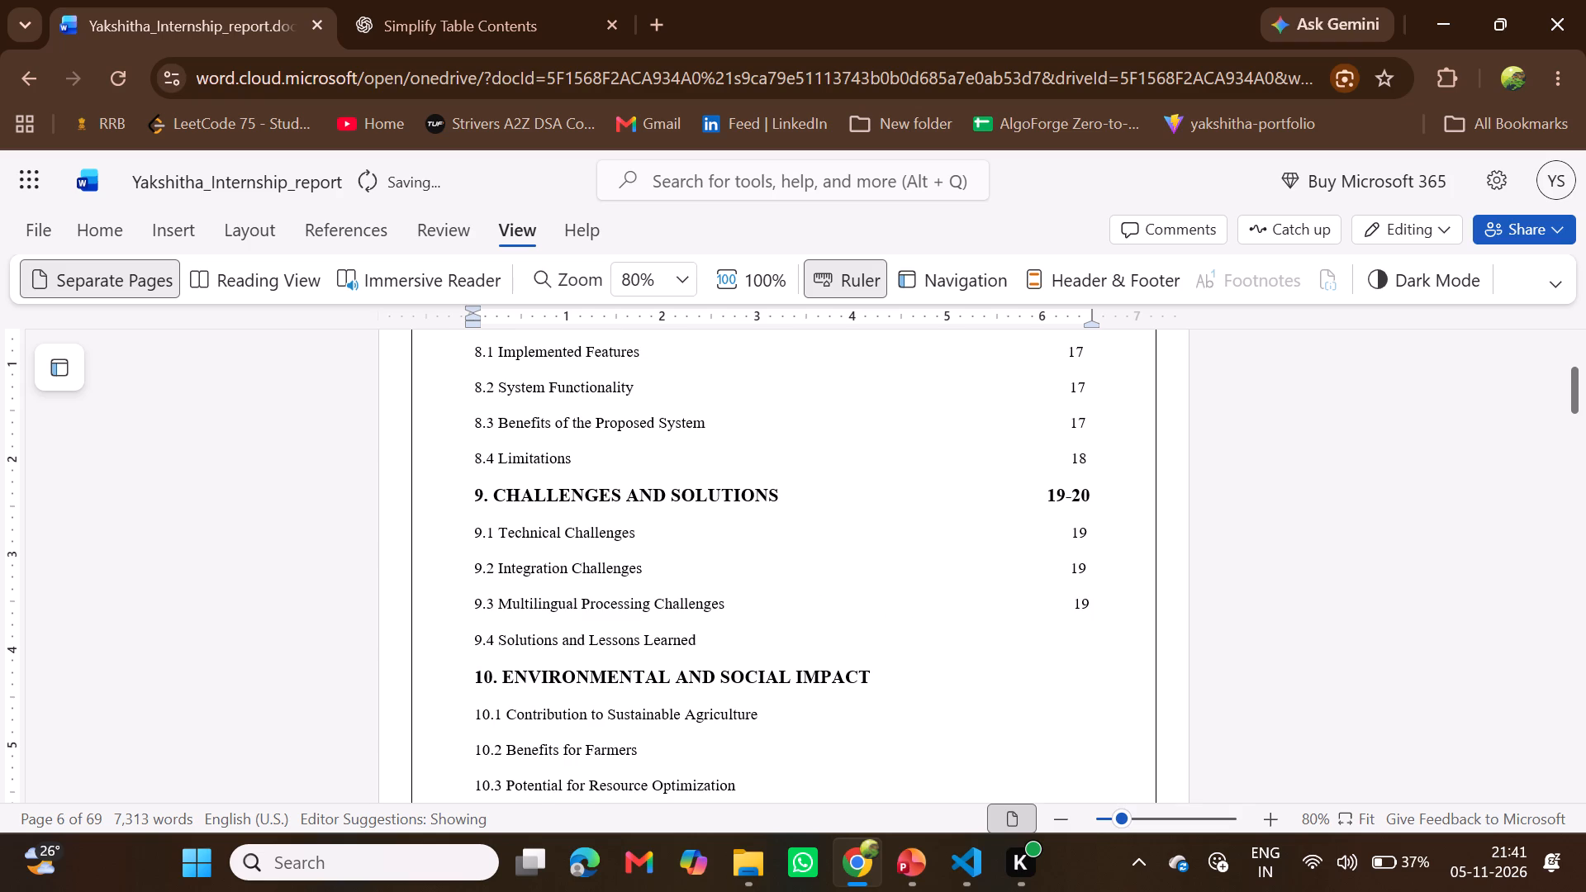
pyautogui.press('Left')
pyautogui.press('Left')
pyautogui.press('BackSpace')
# Check entry 9.4 in the ChatGPT contents table and add page number 20 to Solutions and Lessons Learned, aligned with the page-number column.
pyautogui.press('Down')
pyautogui.click(371, 0)
pyautogui.click(203, 0)
pyautogui.press('space')
pyautogui.press('space')
pyautogui.press('space')
pyautogui.press('space')
pyautogui.press('space')
pyautogui.press('space')
pyautogui.press('space')
pyautogui.press('space')
pyautogui.press('space')
pyautogui.press('space')
pyautogui.press('space')
pyautogui.press('space')
pyautogui.press('space')
pyautogui.press('space')
pyautogui.press('space')
pyautogui.press('space')
pyautogui.press('space')
pyautogui.press('space')
pyautogui.press('space')
pyautogui.press('space')
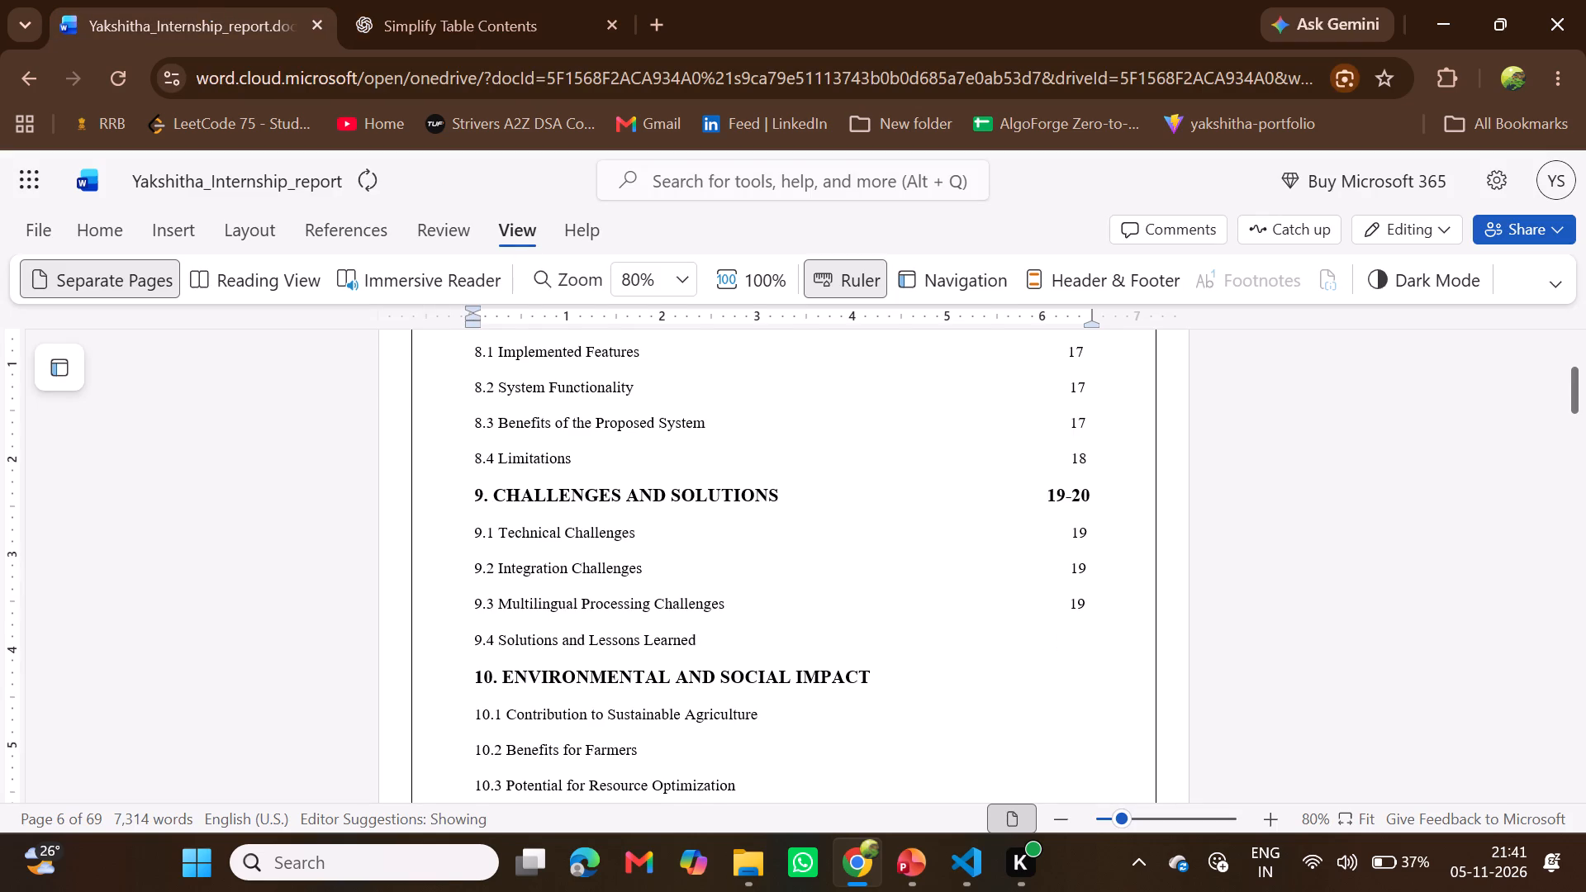
pyautogui.press('space')
pyautogui.press('space')
pyautogui.press('space')
pyautogui.press('space')
pyautogui.press('space')
pyautogui.press('space')
pyautogui.press('BackSpace')
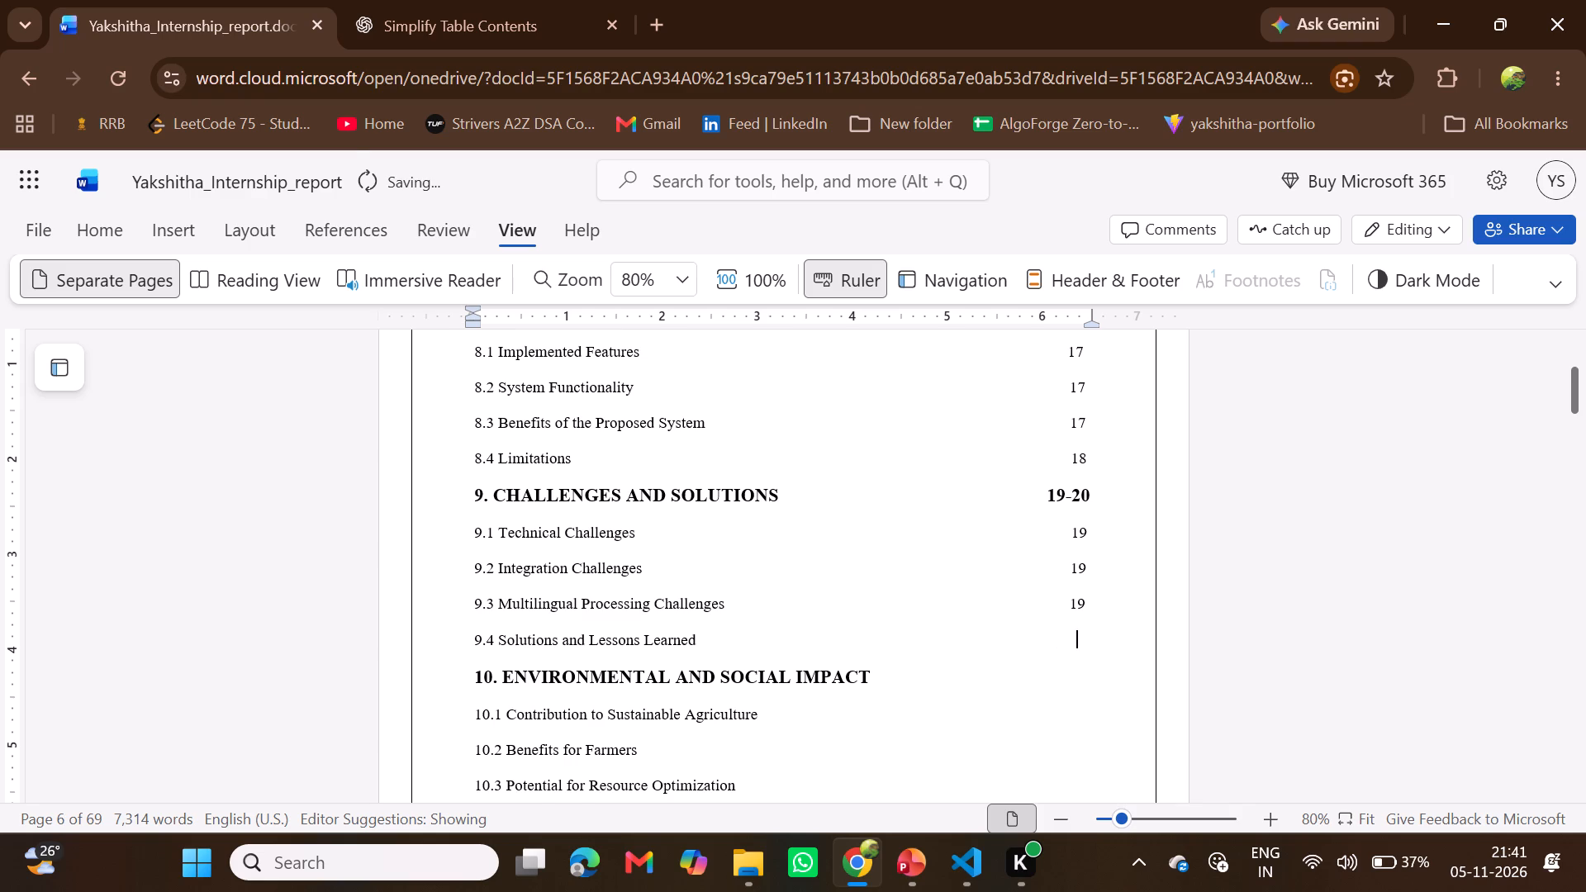
pyautogui.press('BackSpace')
pyautogui.write('20')
pyautogui.press('Left')
pyautogui.press('Left')
pyautogui.press('BackSpace')
# Add page number 21 to heading 10, ENVIRONMENTAL AND SOCIAL IMPACT, in line with the page-number column.
pyautogui.click(886, 676)
pyautogui.press('space')
pyautogui.press('space')
pyautogui.press('space')
pyautogui.press('space')
pyautogui.press('space')
pyautogui.press('space')
pyautogui.press('space')
pyautogui.press('space')
pyautogui.press('space')
pyautogui.press('space')
pyautogui.press('space')
pyautogui.press('space')
pyautogui.press('space')
pyautogui.press('space')
pyautogui.press('space')
pyautogui.press('space')
pyautogui.press('space')
pyautogui.press('space')
pyautogui.press('space')
pyautogui.press('space')
pyautogui.press('space')
pyautogui.write('21')
# Add page number 21 to entry 10.1 Contribution to Sustainable Agriculture, aligned beneath heading 10's page number.
pyautogui.press('Down')
pyautogui.scroll(-1, 886, 676)
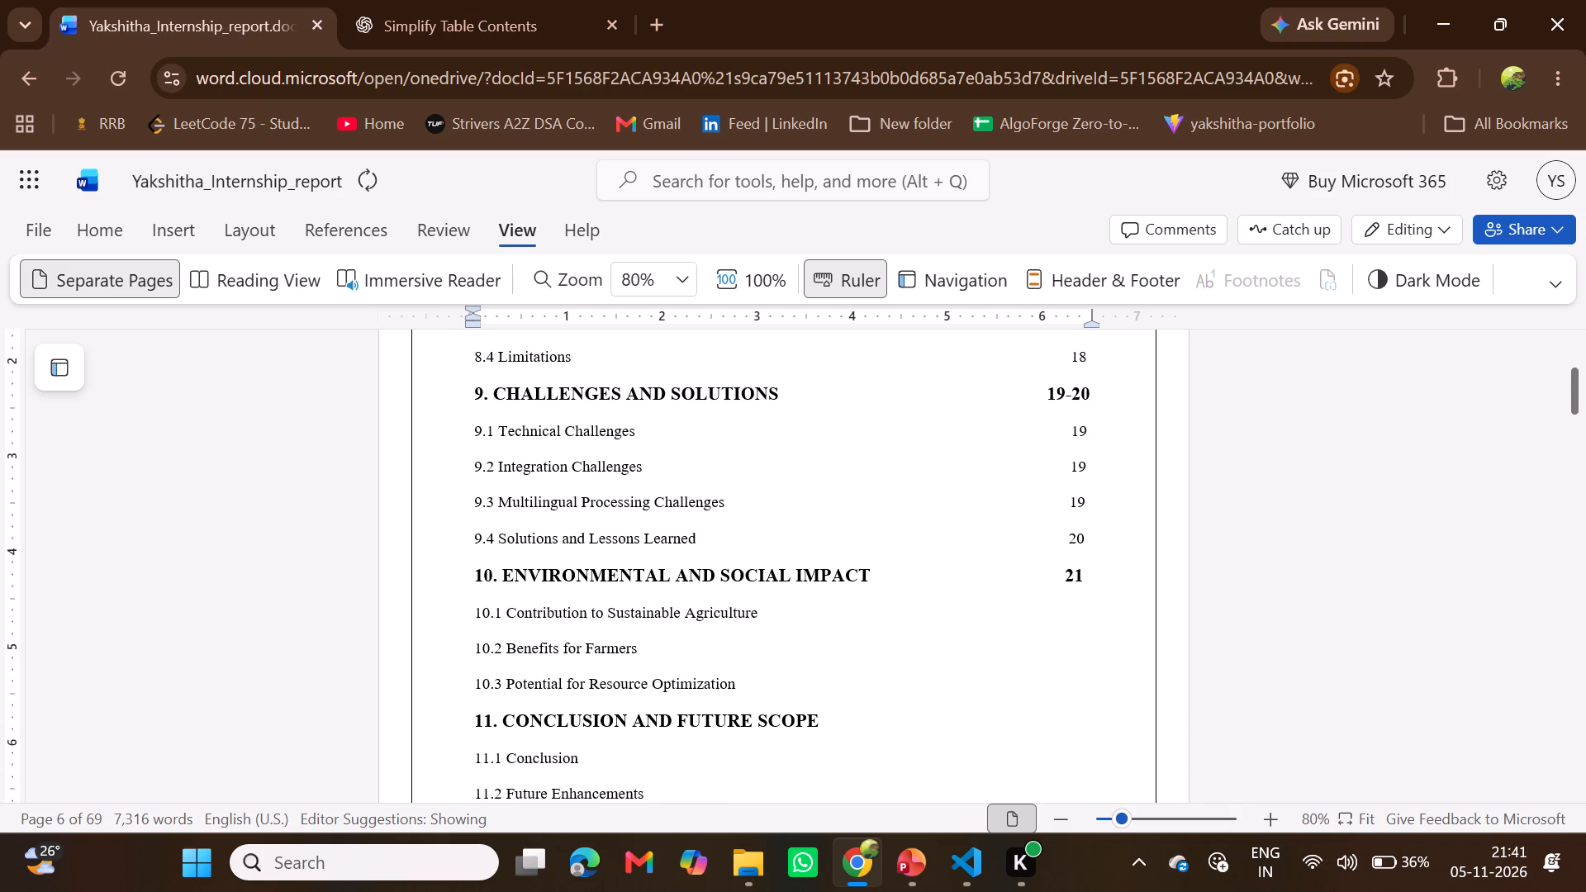
pyautogui.press('space')
pyautogui.press('space')
pyautogui.press('space')
pyautogui.press('space')
pyautogui.press('space')
pyautogui.press('space')
pyautogui.press('space')
pyautogui.press('space')
pyautogui.press('space')
pyautogui.press('space')
pyautogui.press('space')
pyautogui.press('space')
pyautogui.press('space')
pyautogui.press('space')
pyautogui.press('space')
pyautogui.press('space')
pyautogui.press('space')
pyautogui.press('space')
pyautogui.press('space')
pyautogui.press('space')
pyautogui.press('BackSpace')
pyautogui.press('BackSpace')
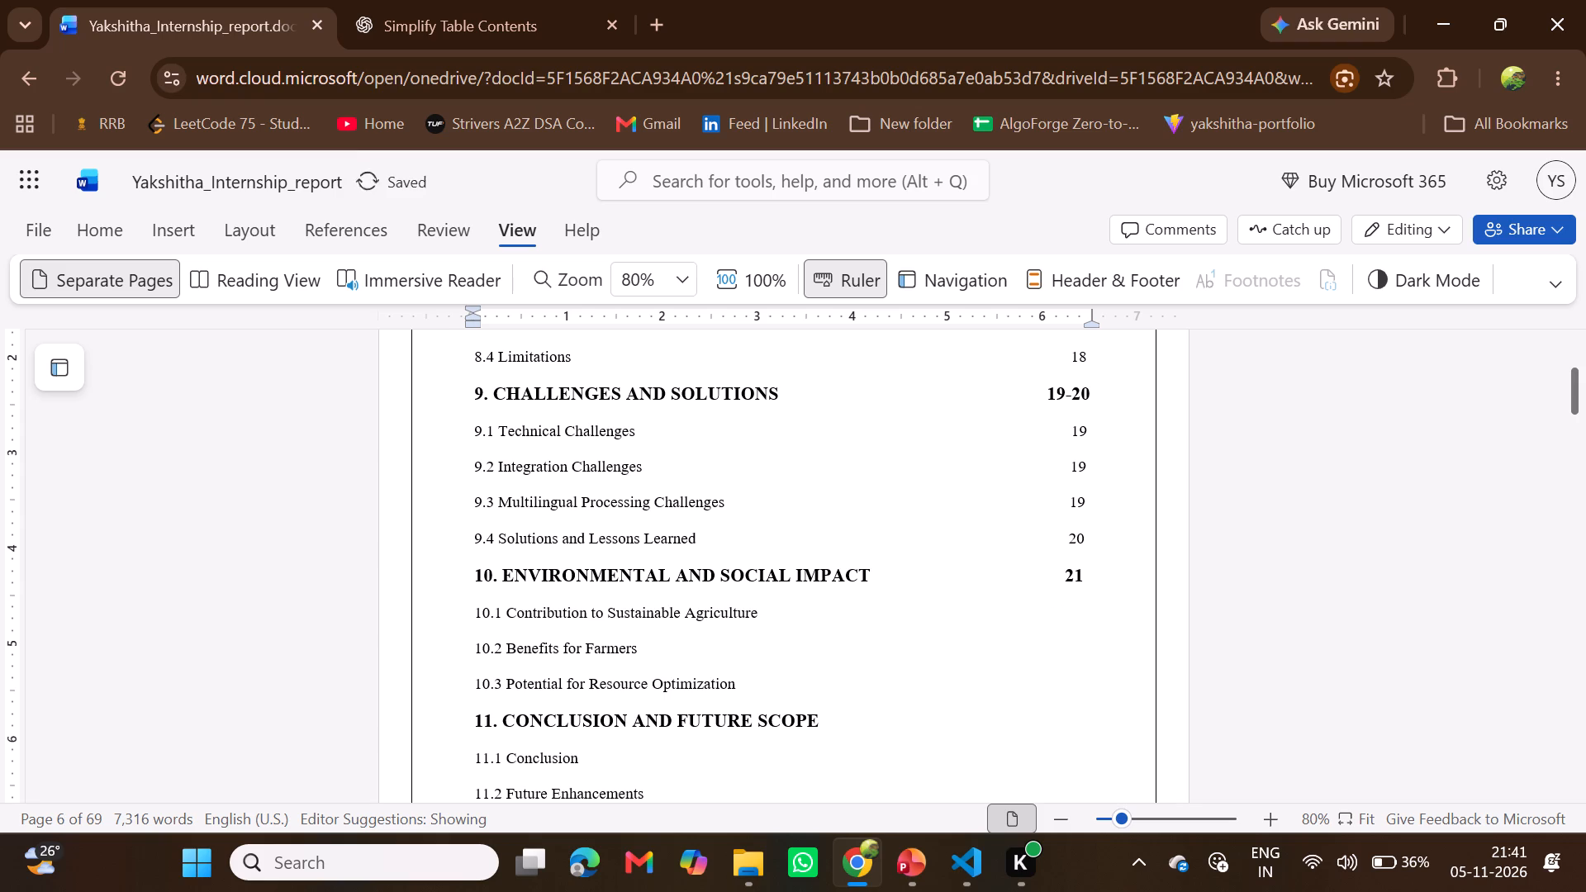
pyautogui.write('21')
pyautogui.press('Left')
pyautogui.press('Left')
pyautogui.press('BackSpace')
pyautogui.press('Down')
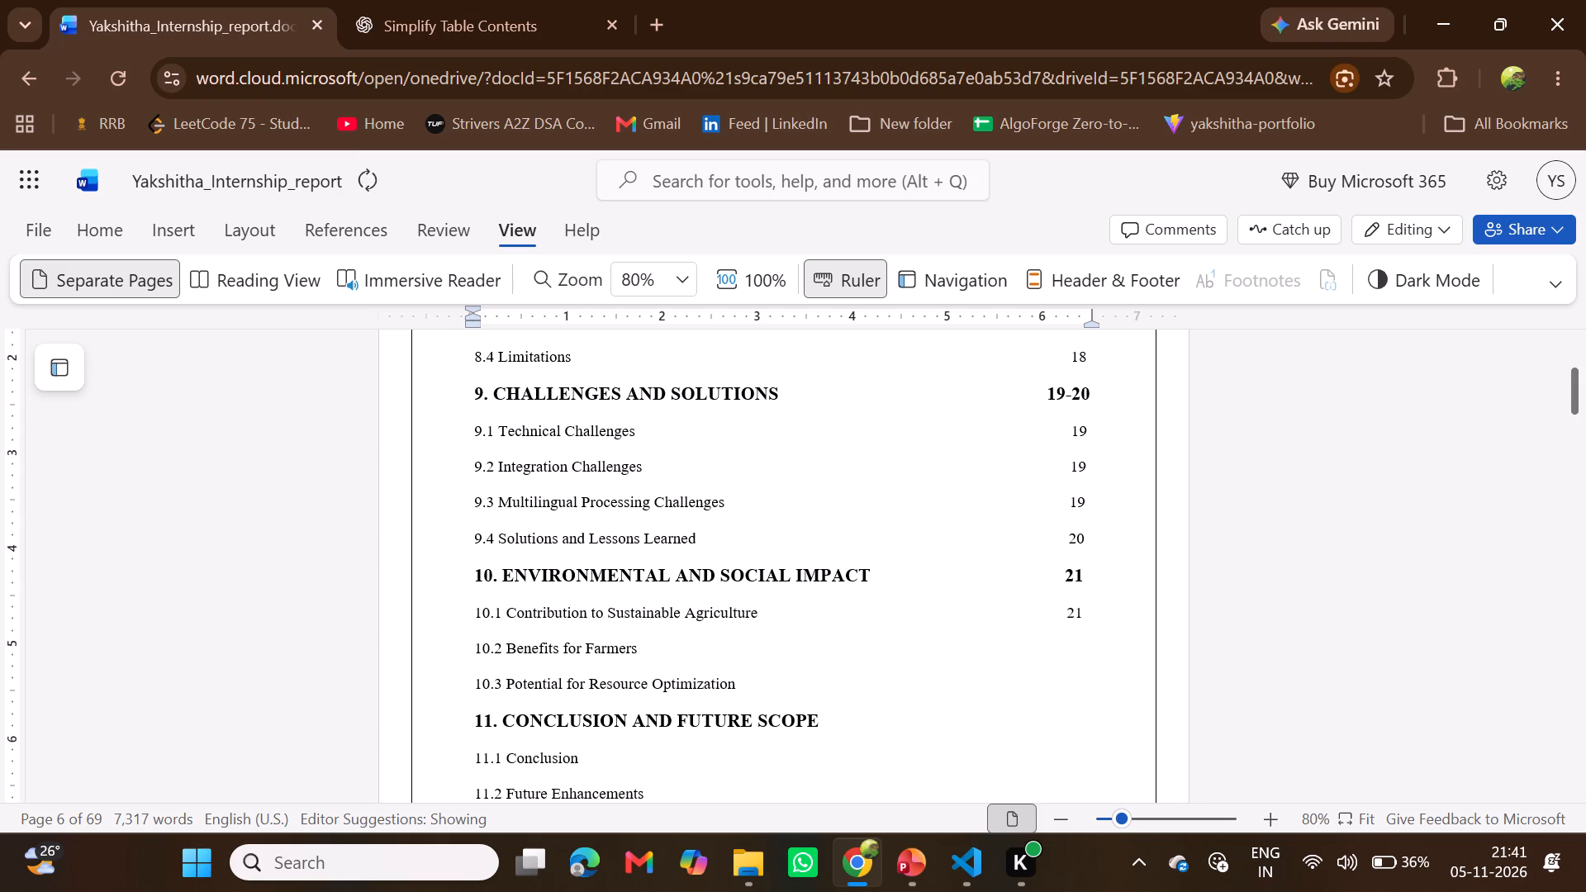
# Add page number 21 to entry 10.2 Benefits for Farmers, in line with the page-number column.
pyautogui.press('space')
pyautogui.press('space')
pyautogui.press('space')
pyautogui.press('space')
pyautogui.press('space')
pyautogui.press('space')
pyautogui.press('space')
pyautogui.press('space')
pyautogui.press('space')
pyautogui.press('space')
pyautogui.press('space')
pyautogui.press('space')
pyautogui.press('space')
pyautogui.press('space')
pyautogui.press('space')
pyautogui.press('space')
pyautogui.press('space')
pyautogui.press('space')
pyautogui.press('space')
pyautogui.press('space')
pyautogui.press('space')
pyautogui.write('21')
# Add page number 21 to entry 10.3 Potential for Resource Optimization, in line with the page-number column.
pyautogui.press('Down')
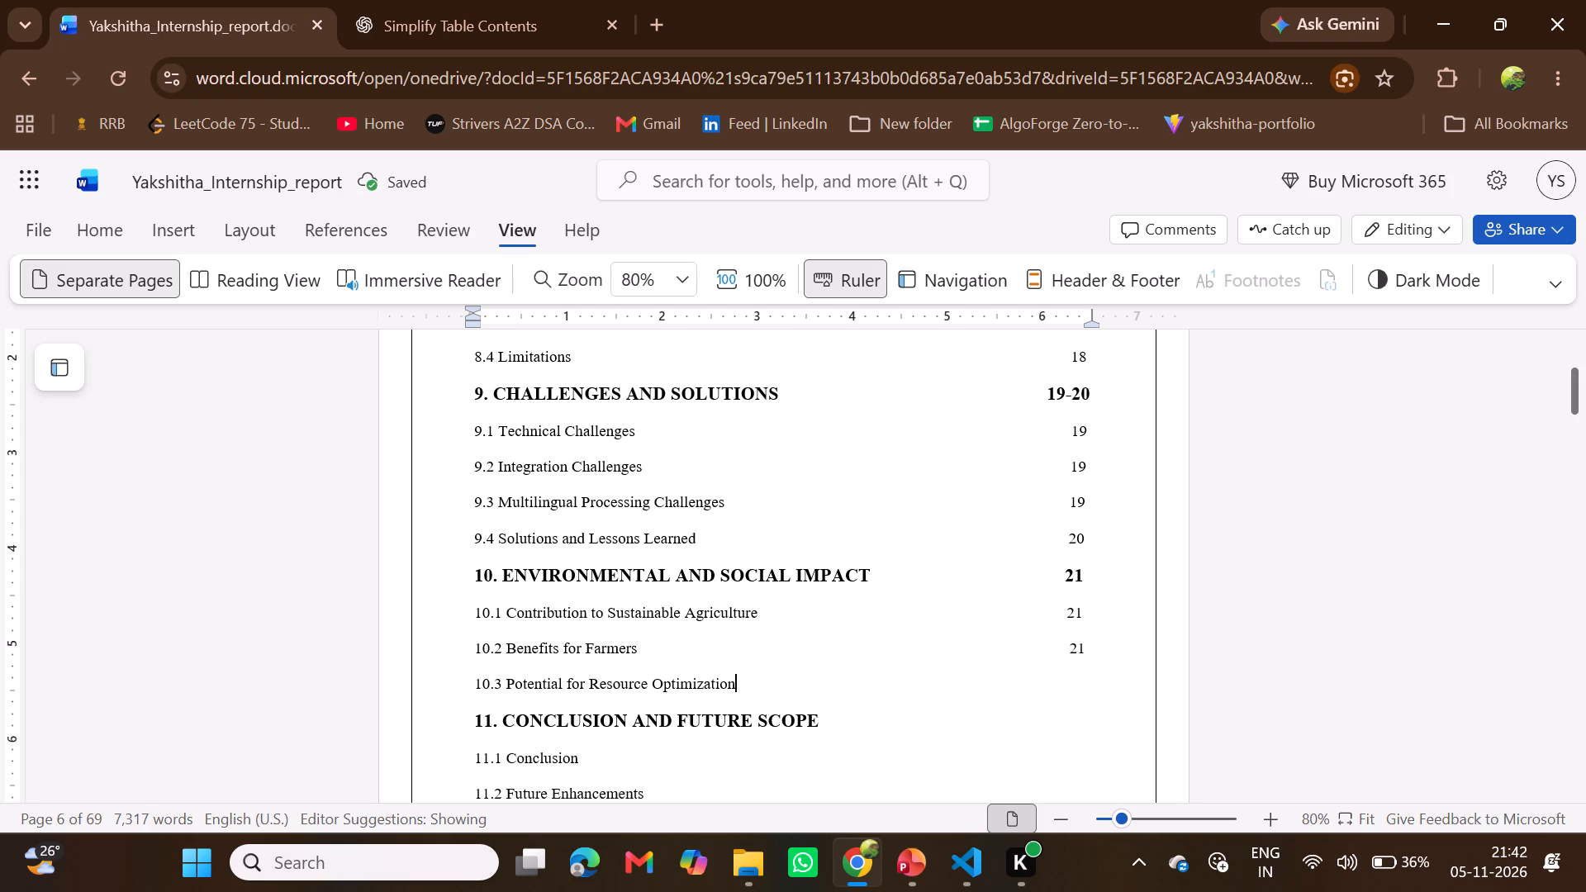
pyautogui.press('space')
pyautogui.press('space')
pyautogui.press('space')
pyautogui.press('space')
pyautogui.press('space')
pyautogui.press('space')
pyautogui.press('space')
pyautogui.press('space')
pyautogui.press('space')
pyautogui.press('space')
pyautogui.press('space')
pyautogui.press('space')
pyautogui.press('space')
pyautogui.press('space')
pyautogui.press('space')
pyautogui.press('space')
pyautogui.press('space')
pyautogui.press('space')
pyautogui.press('space')
pyautogui.press('space')
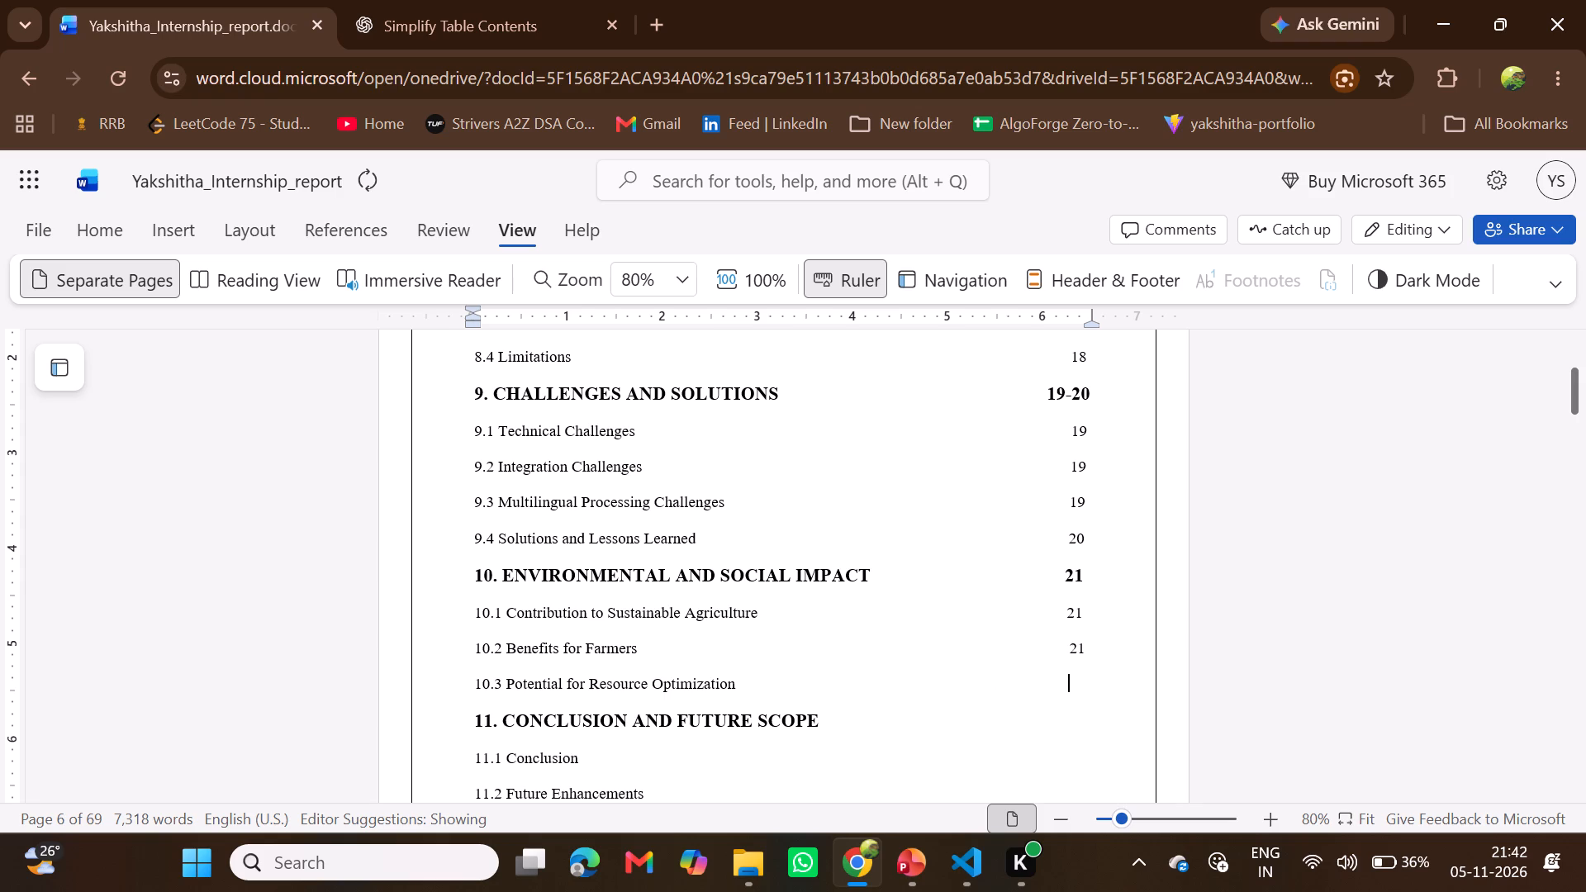
pyautogui.write('21')
# Remove one space before the page numbers of entries 10.2 and 10.3 to align them under entry 10.1's number.
pyautogui.press('Left')
pyautogui.press('Left')
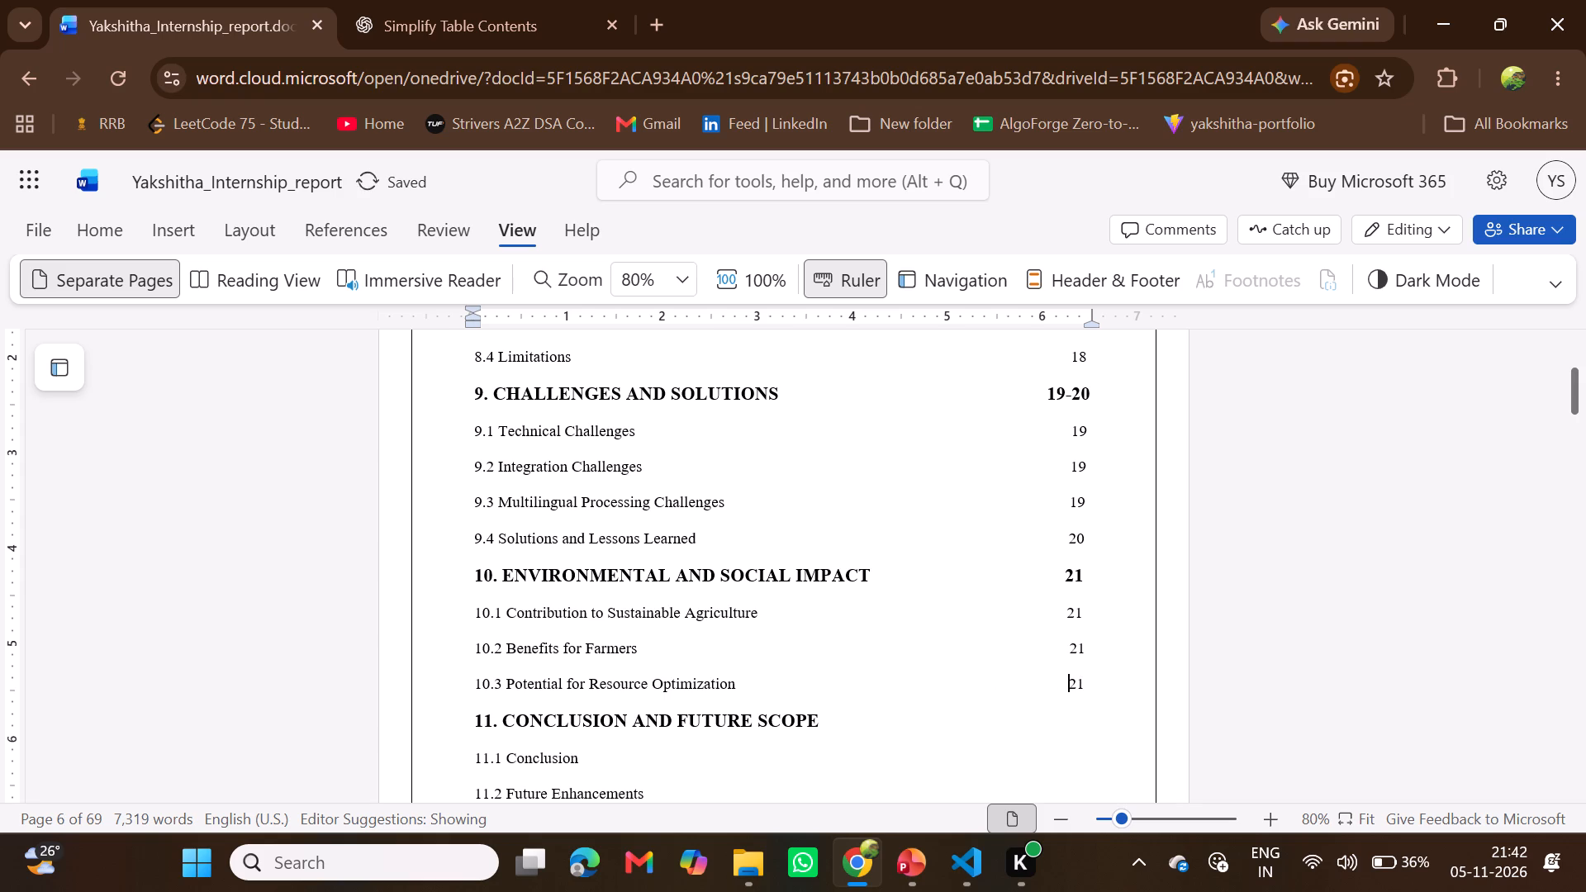
pyautogui.press('Up')
pyautogui.press('Right')
pyautogui.press('BackSpace')
pyautogui.press('Down')
pyautogui.press('Right')
pyautogui.press('BackSpace')
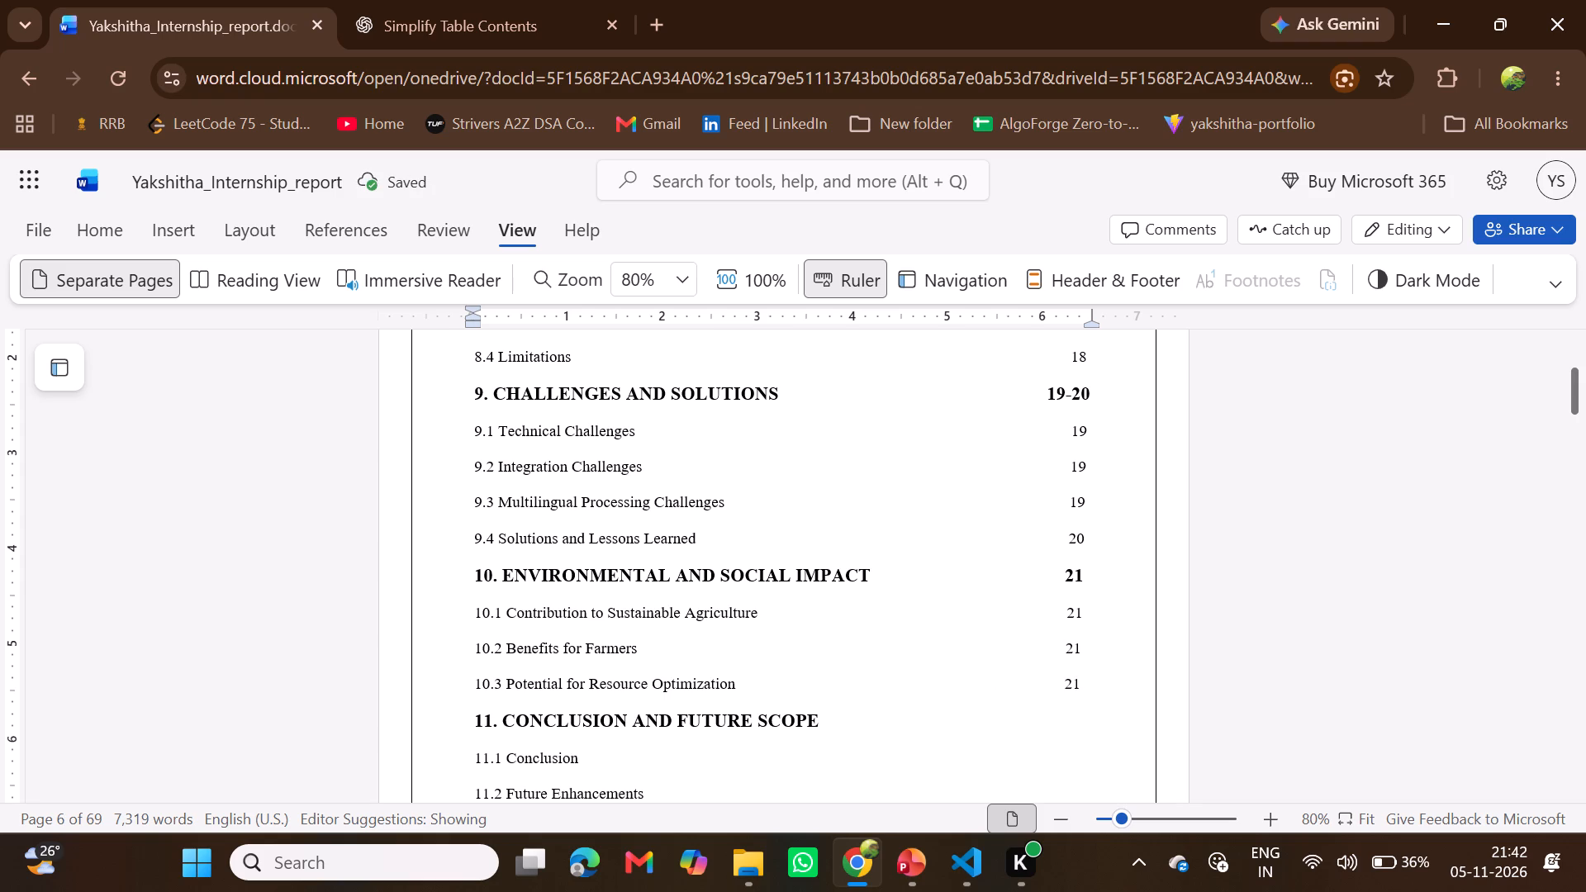
# Insert spacing after heading 11, CONCLUSION AND FUTURE SCOPE, towards the page-number column.
pyautogui.click(898, 727)
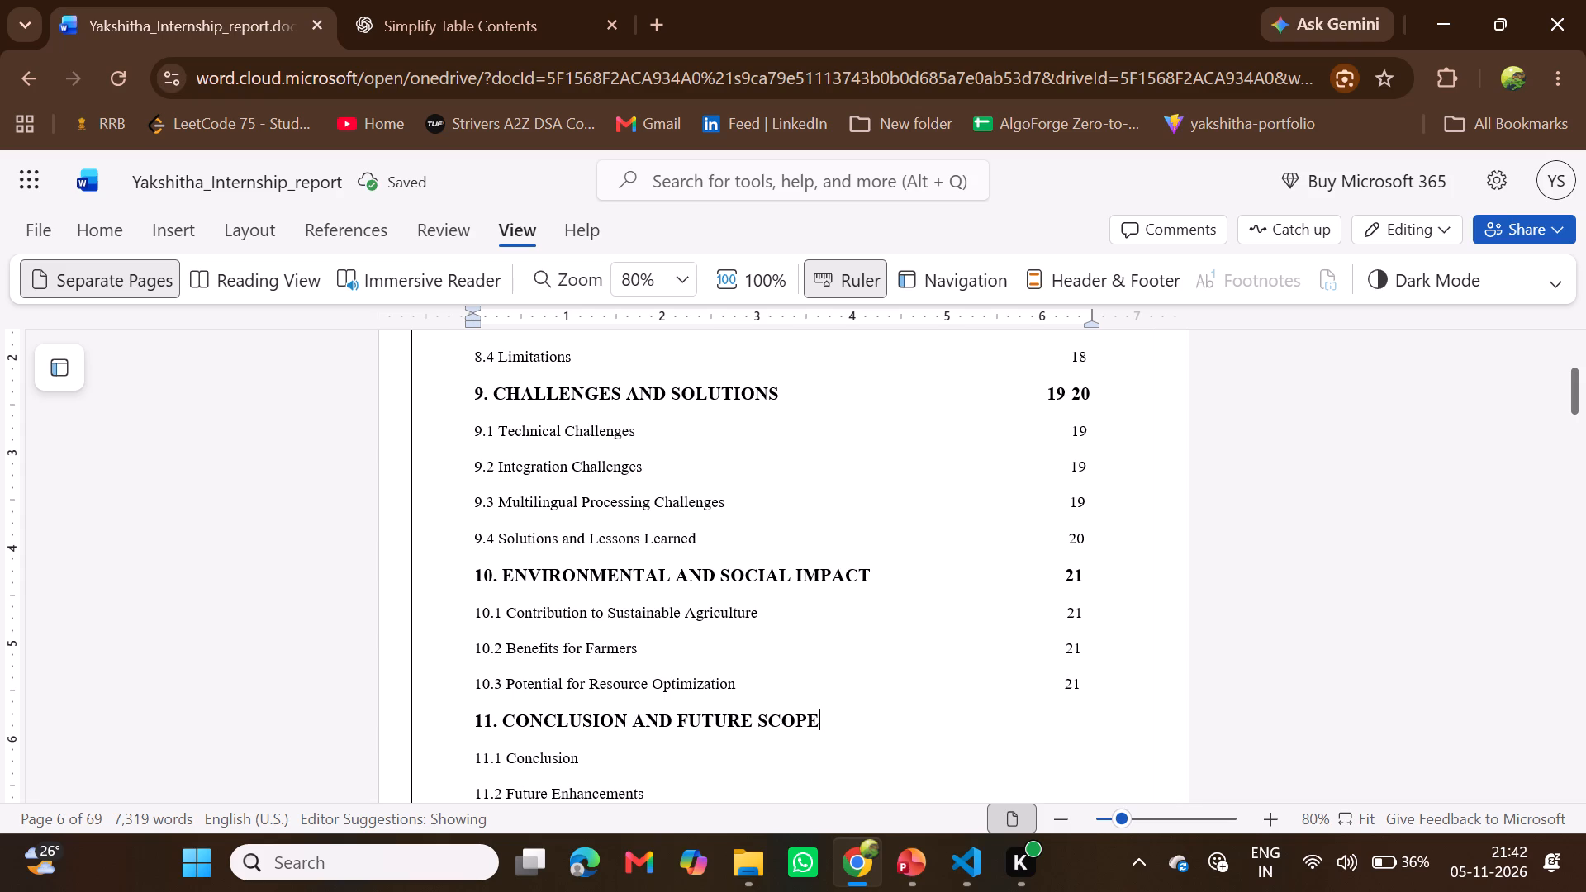
pyautogui.click(898, 727)
pyautogui.press('space')
pyautogui.press('space')
pyautogui.press('space')
pyautogui.press('space')
pyautogui.press('space')
pyautogui.press('space')
pyautogui.press('space')
pyautogui.press('space')
pyautogui.press('space')
pyautogui.press('space')
pyautogui.press('space')
pyautogui.press('space')
pyautogui.press('space')
pyautogui.press('space')
pyautogui.press('space')
pyautogui.press('space')
pyautogui.press('space')
pyautogui.press('space')
pyautogui.press('space')
pyautogui.press('space')
# Set the right indent of heading 11, CONCLUSION AND FUTURE SCOPE, to 0.13 in.
pyautogui.moveTo(1091, 321); pyautogui.dragTo(1099, 326)
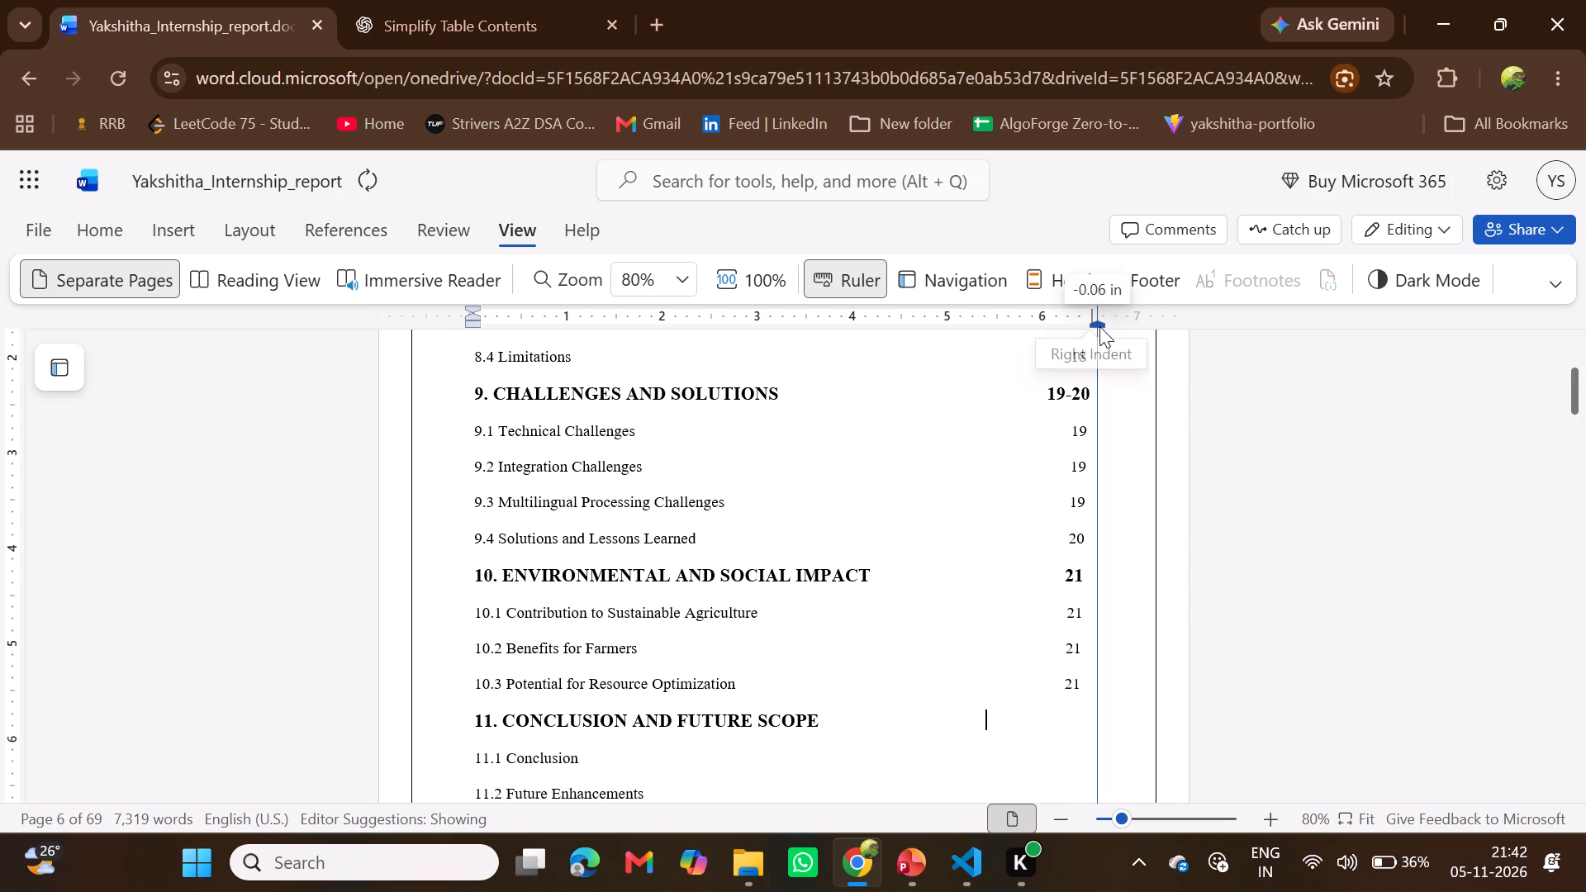
pyautogui.moveTo(1099, 326); pyautogui.dragTo(1085, 336)
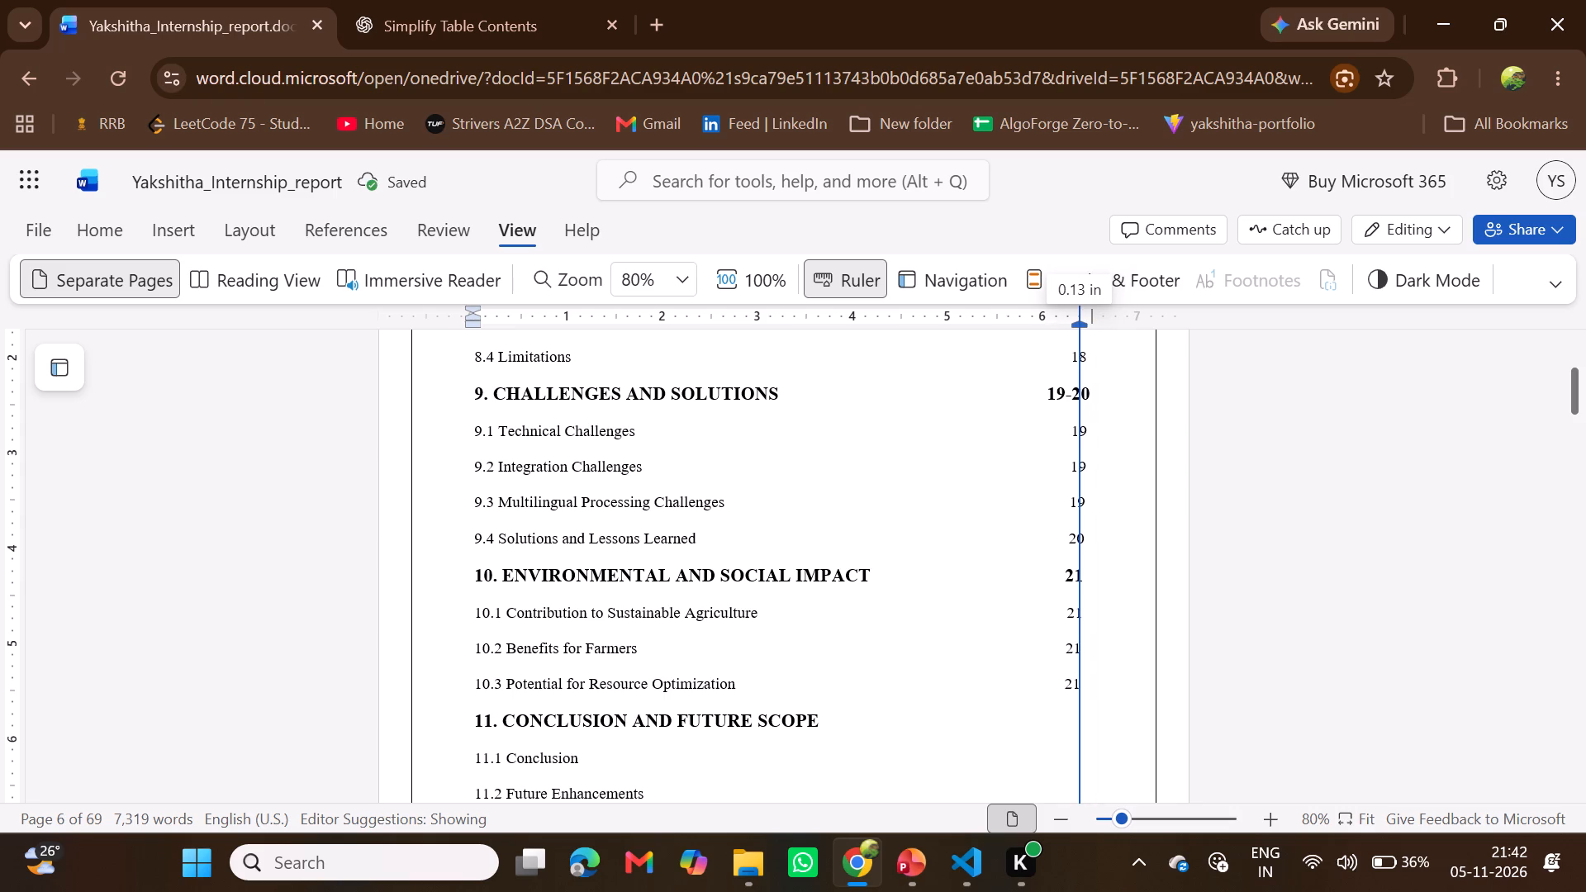
pyautogui.moveTo(1085, 336); pyautogui.dragTo(1080, 339)
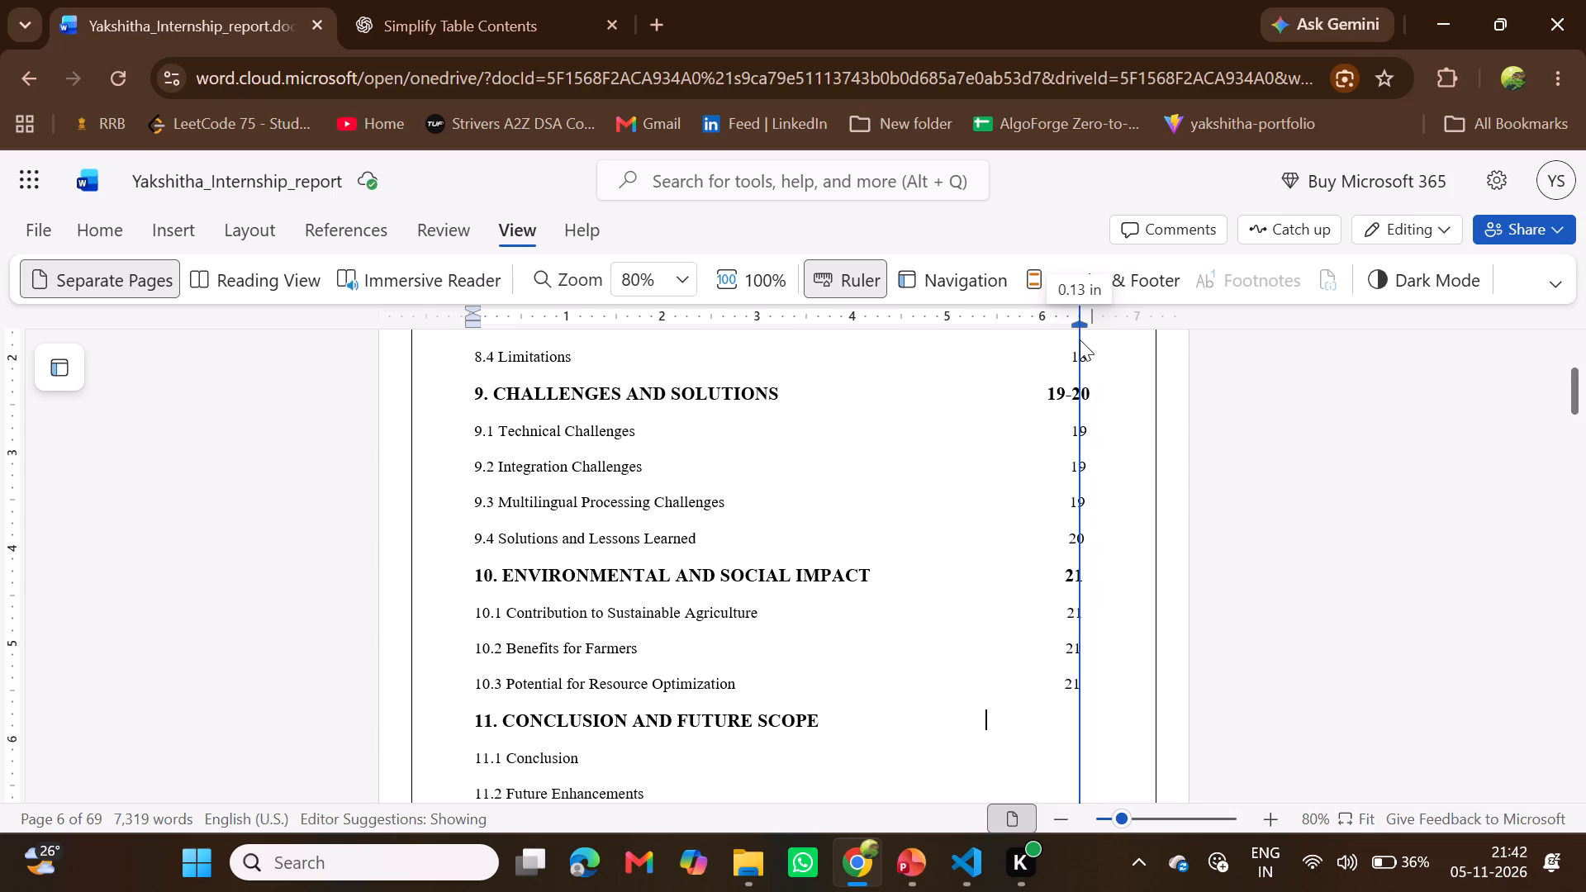
pyautogui.moveTo(1080, 339); pyautogui.dragTo(1081, 339)
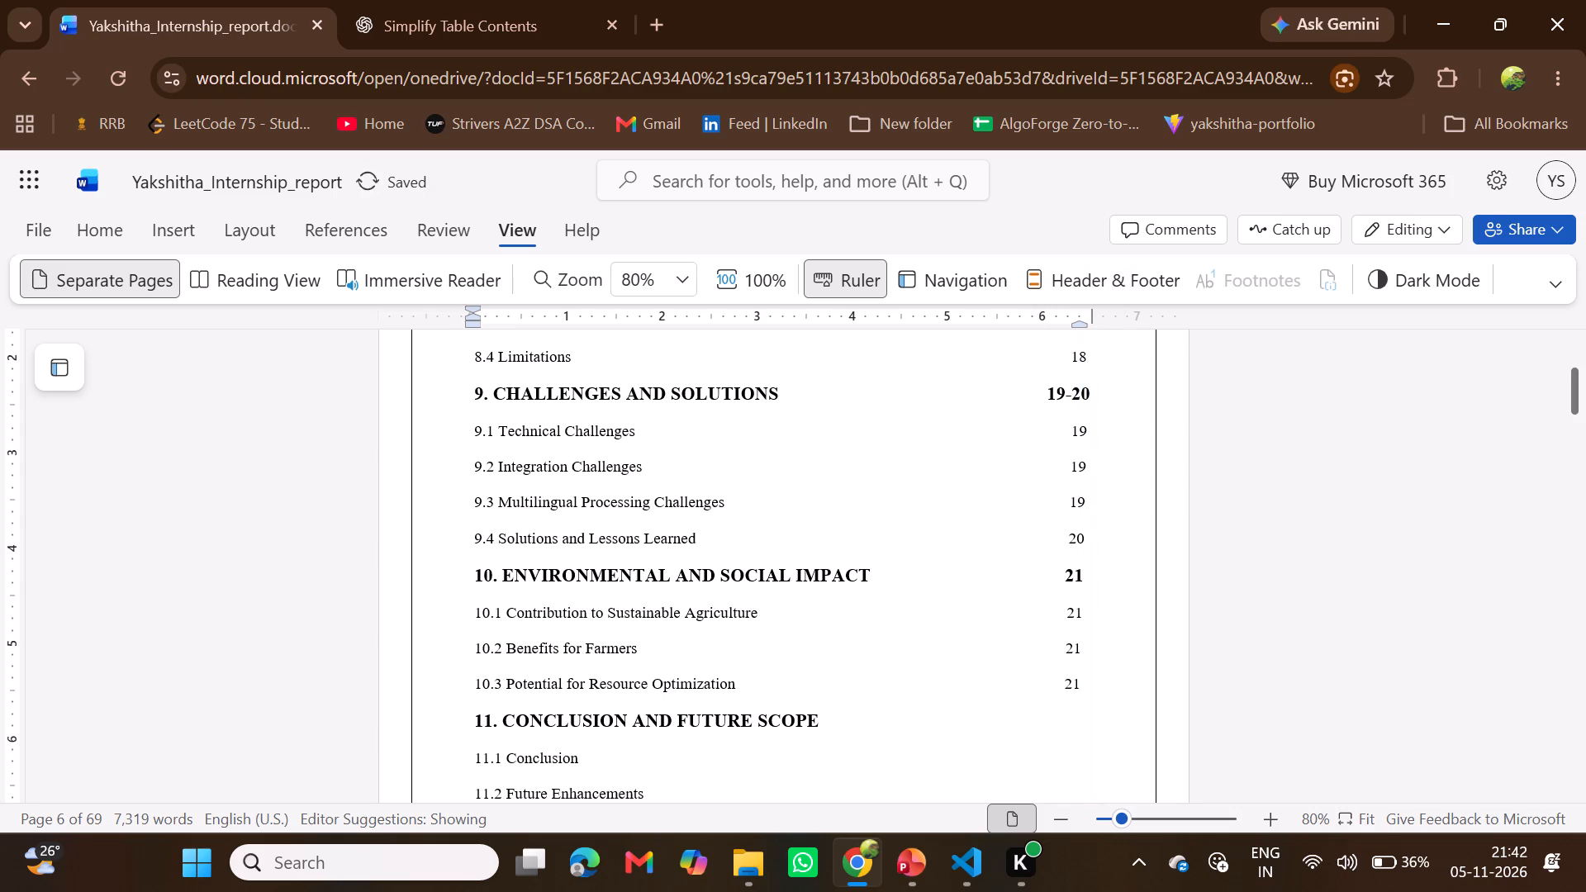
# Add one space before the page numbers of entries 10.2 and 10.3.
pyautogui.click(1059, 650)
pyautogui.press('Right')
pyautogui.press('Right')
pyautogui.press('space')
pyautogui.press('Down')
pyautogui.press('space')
# Move the right indent of entry 10.3 Potential for Resource Optimization slightly beyond the page's right margin.
pyautogui.click(1092, 321)
pyautogui.moveTo(1092, 321); pyautogui.dragTo(1089, 321)
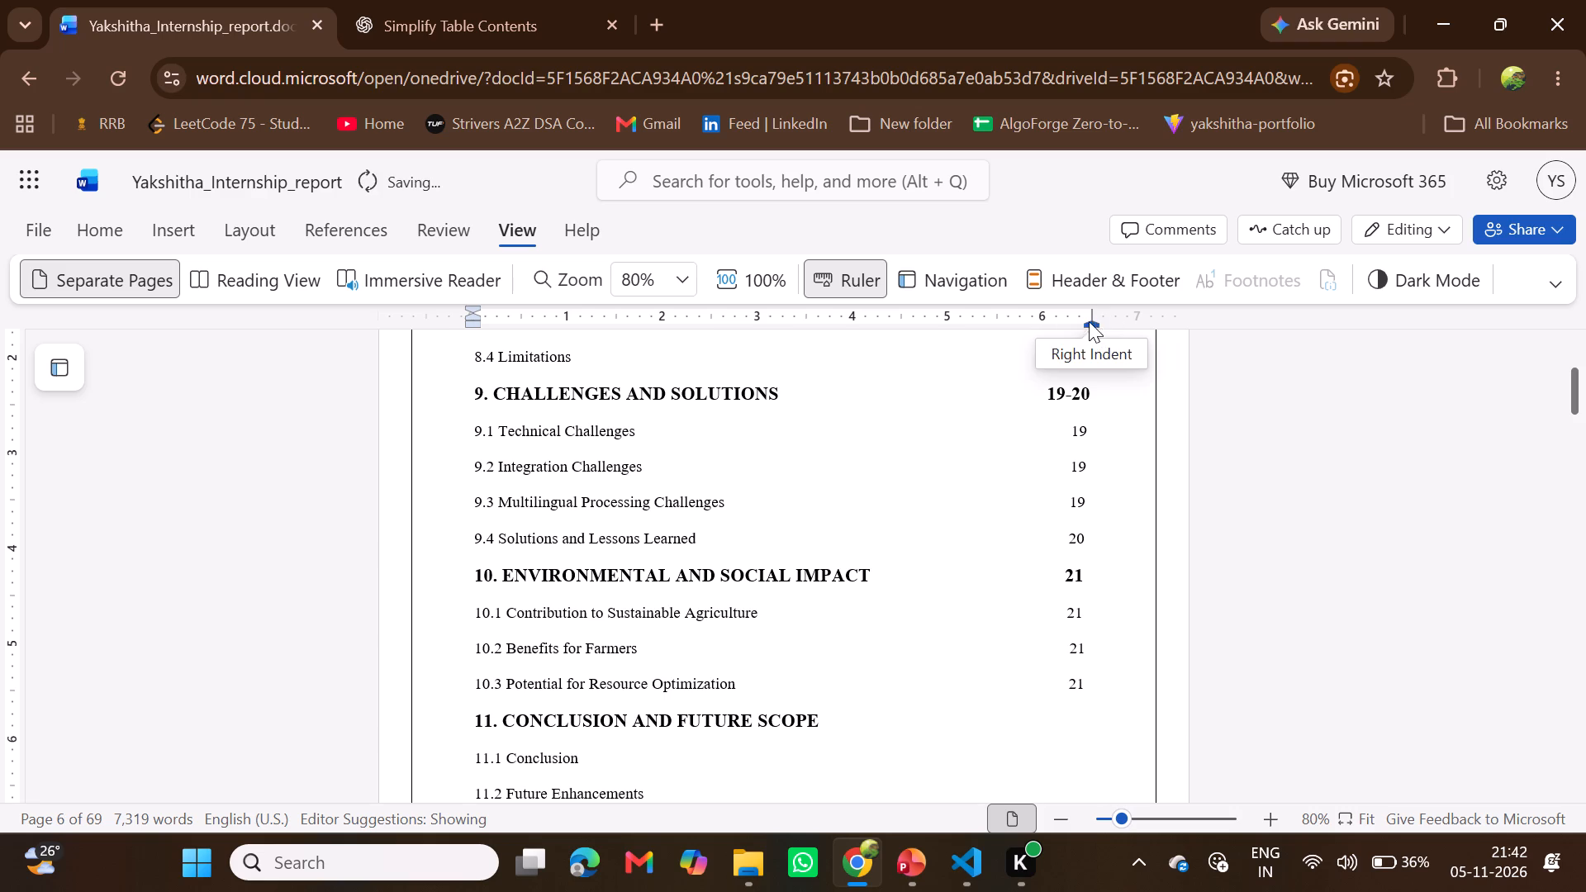
pyautogui.moveTo(1089, 321); pyautogui.dragTo(1081, 334)
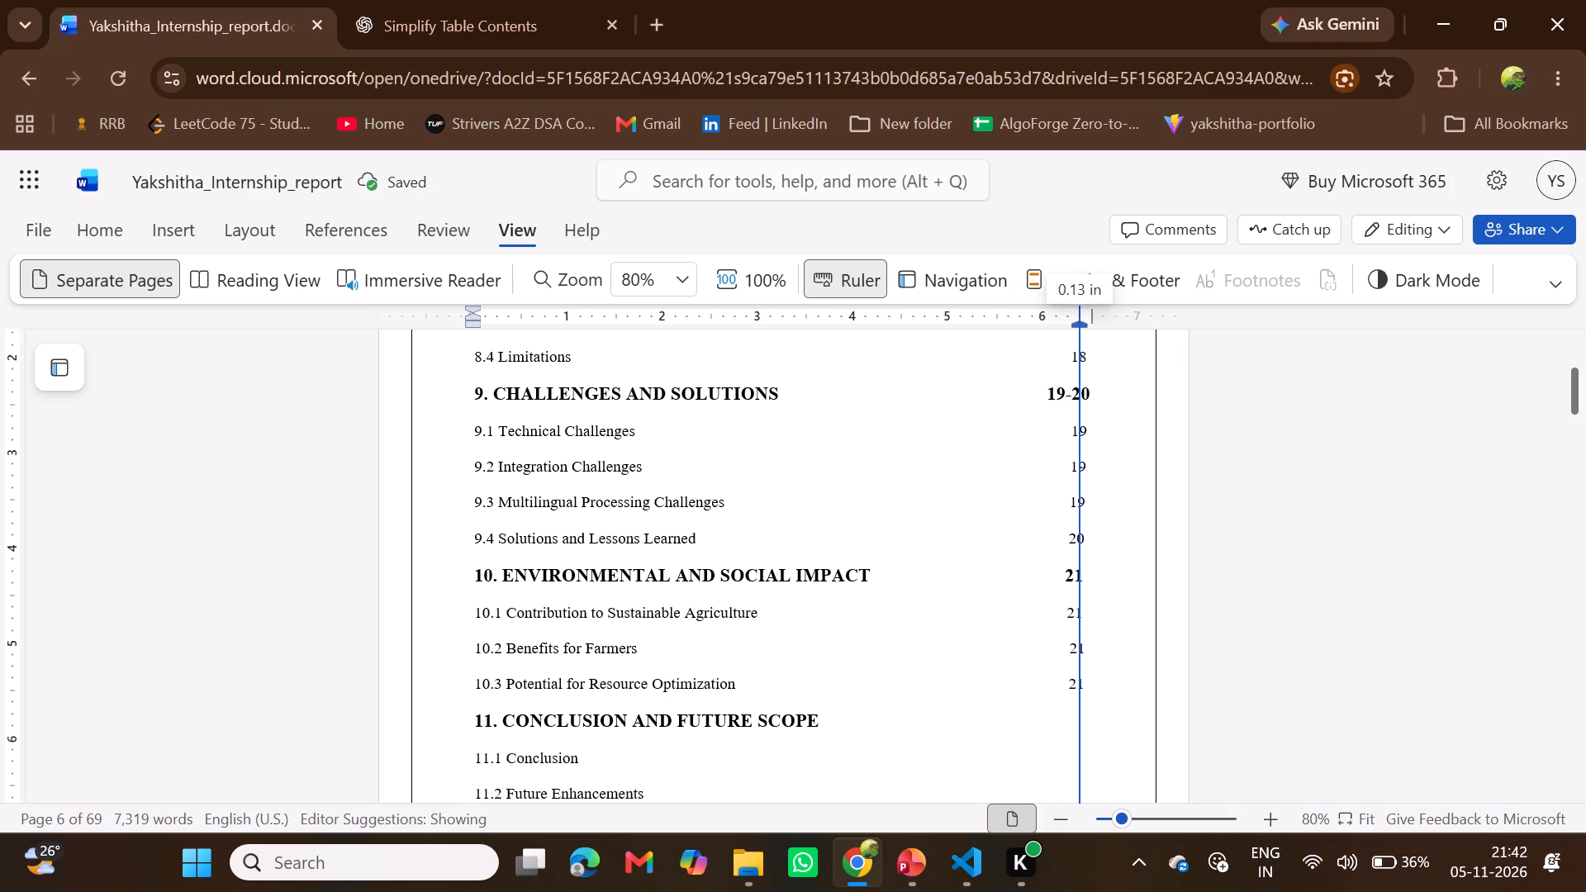
pyautogui.moveTo(1081, 334); pyautogui.dragTo(1106, 370)
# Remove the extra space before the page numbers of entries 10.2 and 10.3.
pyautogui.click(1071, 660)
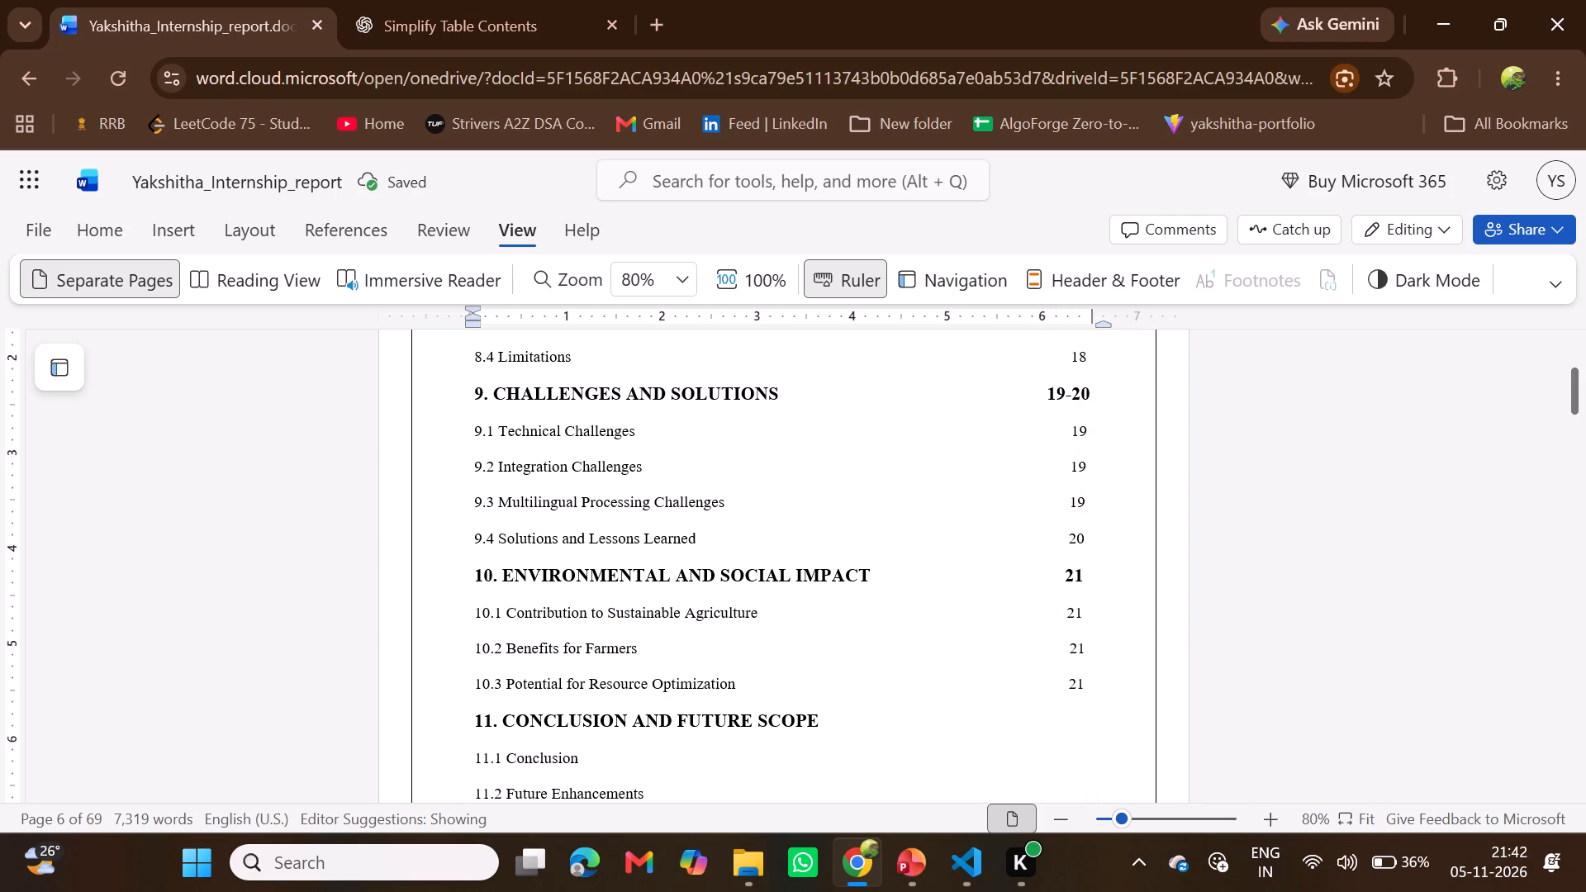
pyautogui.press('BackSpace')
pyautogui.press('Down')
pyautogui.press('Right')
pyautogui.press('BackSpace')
pyautogui.click(971, 700)
pyautogui.click(943, 732)
pyautogui.scroll(-1, 943, 732)
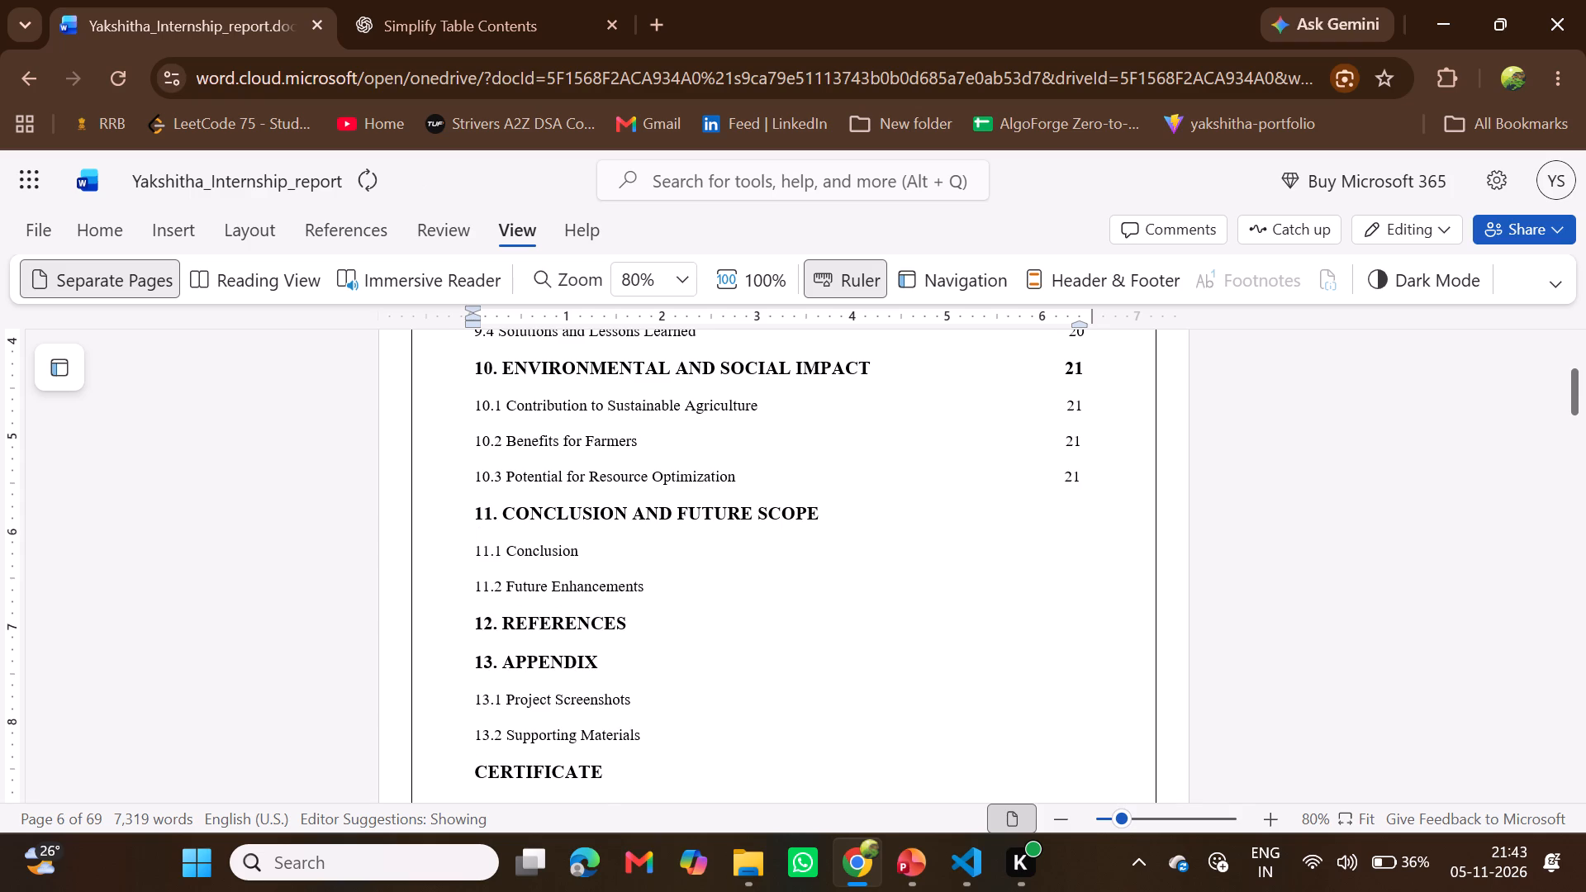
pyautogui.write('22')
pyautogui.press('Left')
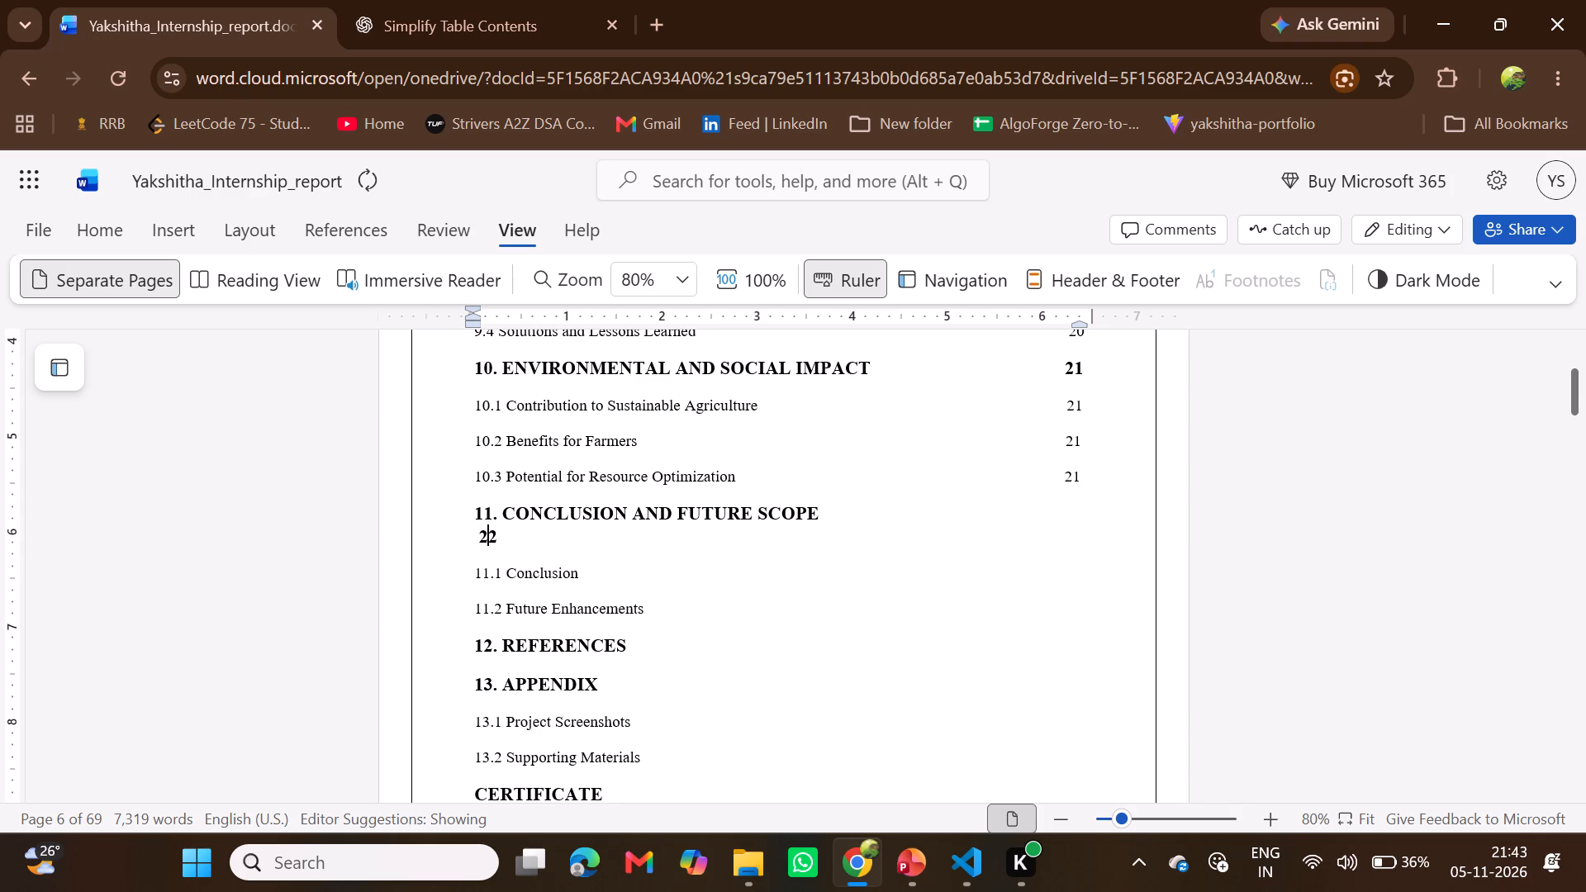
pyautogui.press('Left')
pyautogui.press('BackSpace')
pyautogui.press('BackSpace')
pyautogui.press('space')
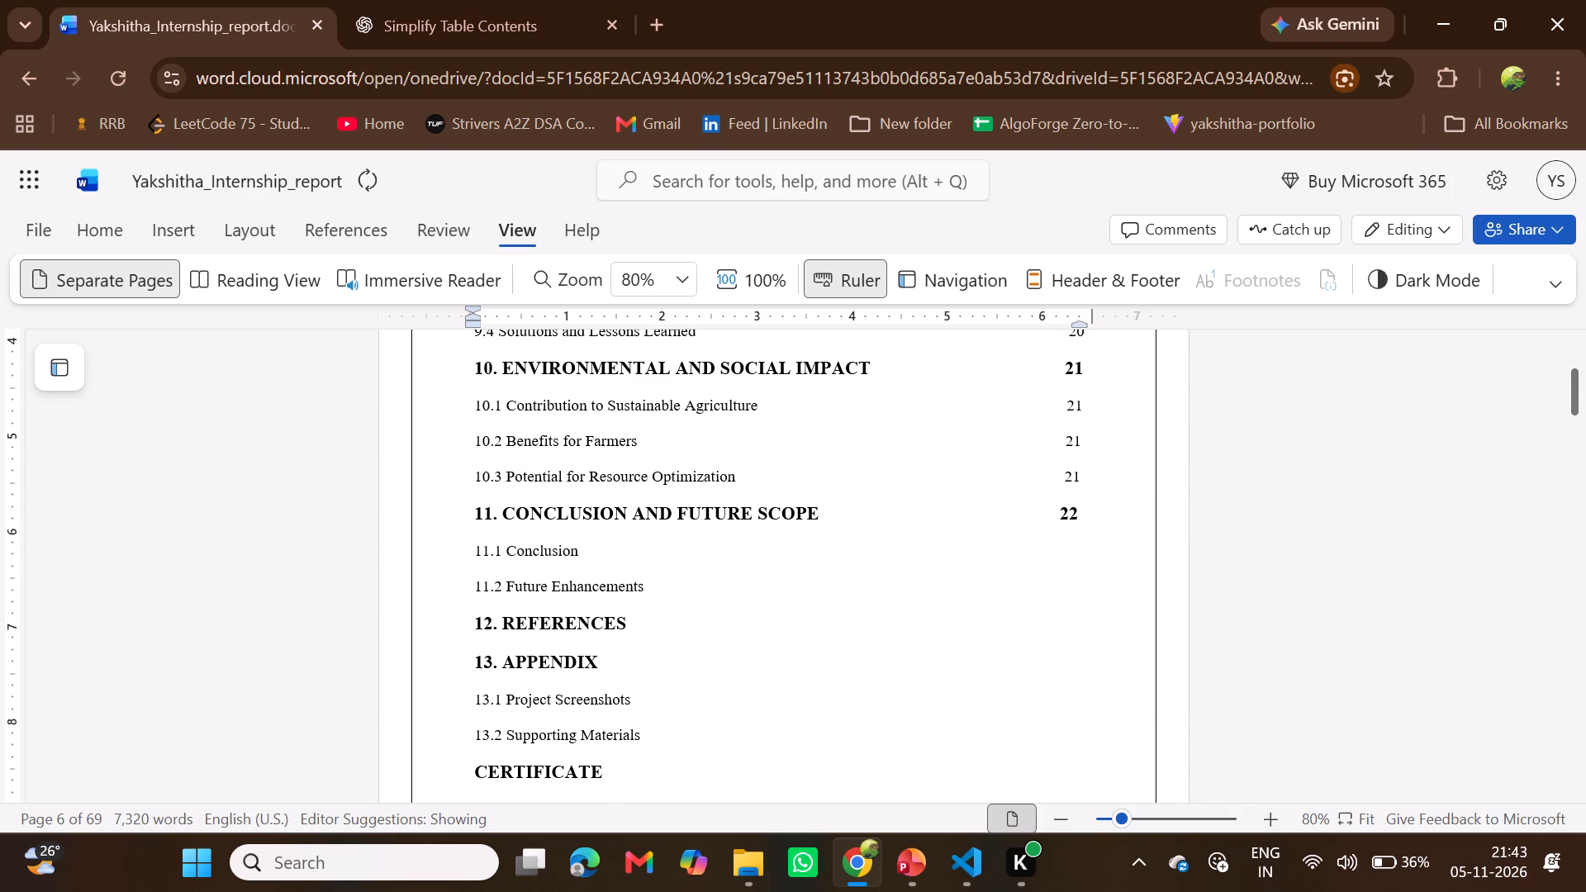
# Add page number 22 to entry 11.1 Conclusion, spaced out to the page-number column.
pyautogui.press('Down')
pyautogui.press('space')
pyautogui.press('space')
pyautogui.press('space')
pyautogui.press('space')
pyautogui.press('space')
pyautogui.press('space')
pyautogui.press('space')
pyautogui.press('space')
pyautogui.press('space')
pyautogui.press('space')
pyautogui.press('space')
pyautogui.press('space')
pyautogui.press('space')
pyautogui.press('space')
pyautogui.press('space')
pyautogui.press('space')
pyautogui.press('space')
pyautogui.press('space')
pyautogui.press('space')
pyautogui.press('space')
pyautogui.press('space')
pyautogui.press('space')
pyautogui.press('space')
pyautogui.press('space')
pyautogui.press('space')
pyautogui.write('22')
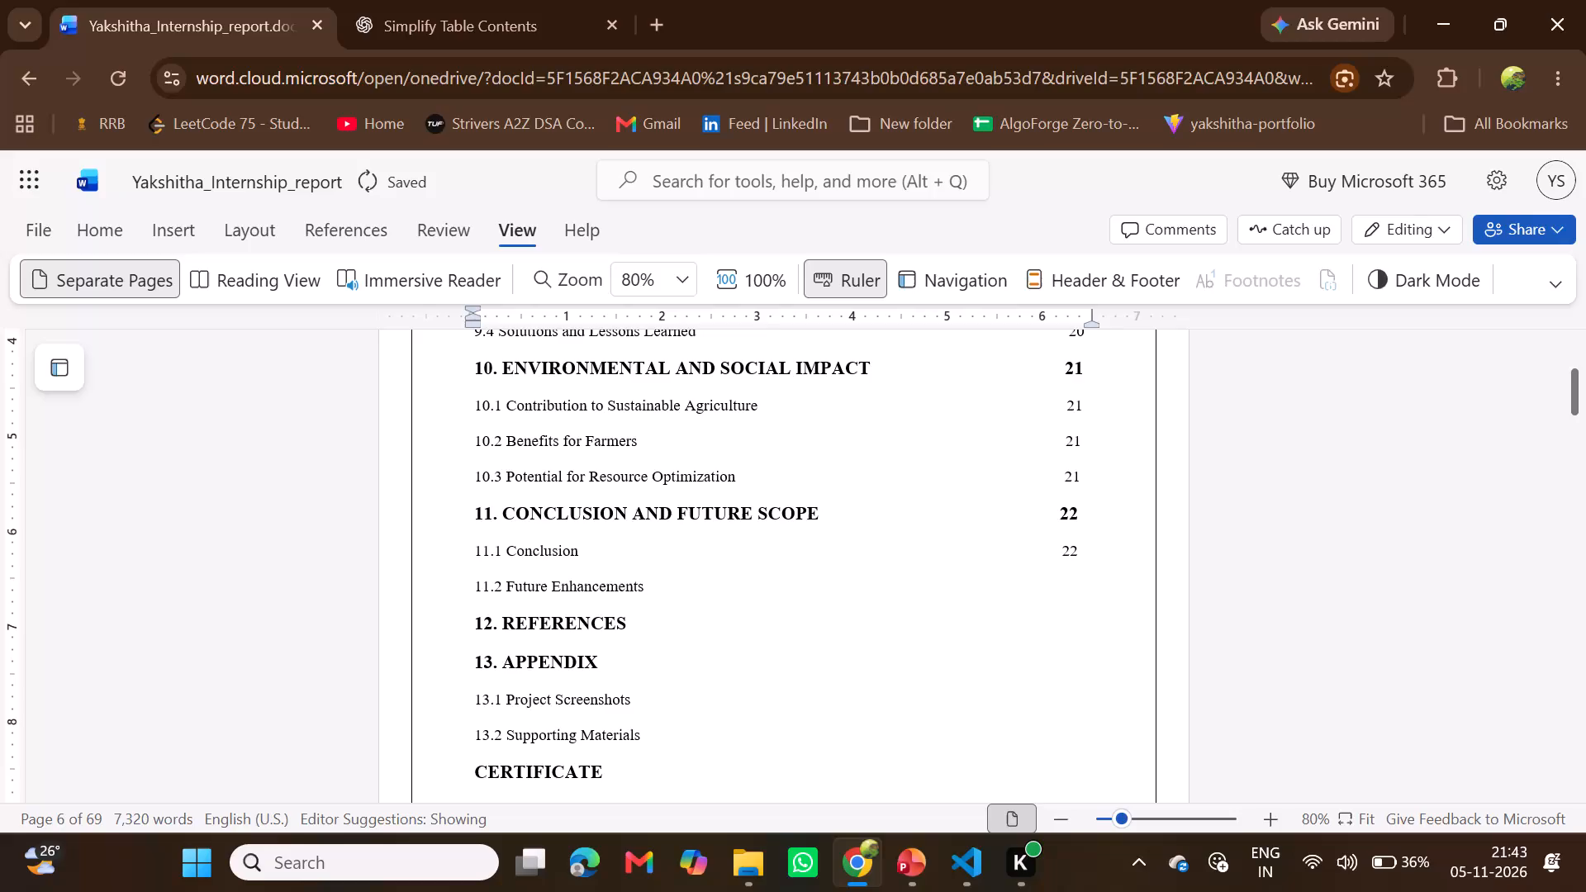
# Add page number 22 to entry 11.2 Future Enhancements, spaced out to the page-number column.
pyautogui.press('Down')
pyautogui.press('space')
pyautogui.press('space')
pyautogui.press('space')
pyautogui.press('space')
pyautogui.press('space')
pyautogui.press('space')
pyautogui.press('space')
pyautogui.press('space')
pyautogui.press('space')
pyautogui.press('space')
pyautogui.press('space')
pyautogui.press('space')
pyautogui.press('space')
pyautogui.press('space')
pyautogui.press('space')
pyautogui.press('space')
pyautogui.press('space')
pyautogui.press('space')
pyautogui.press('space')
pyautogui.press('space')
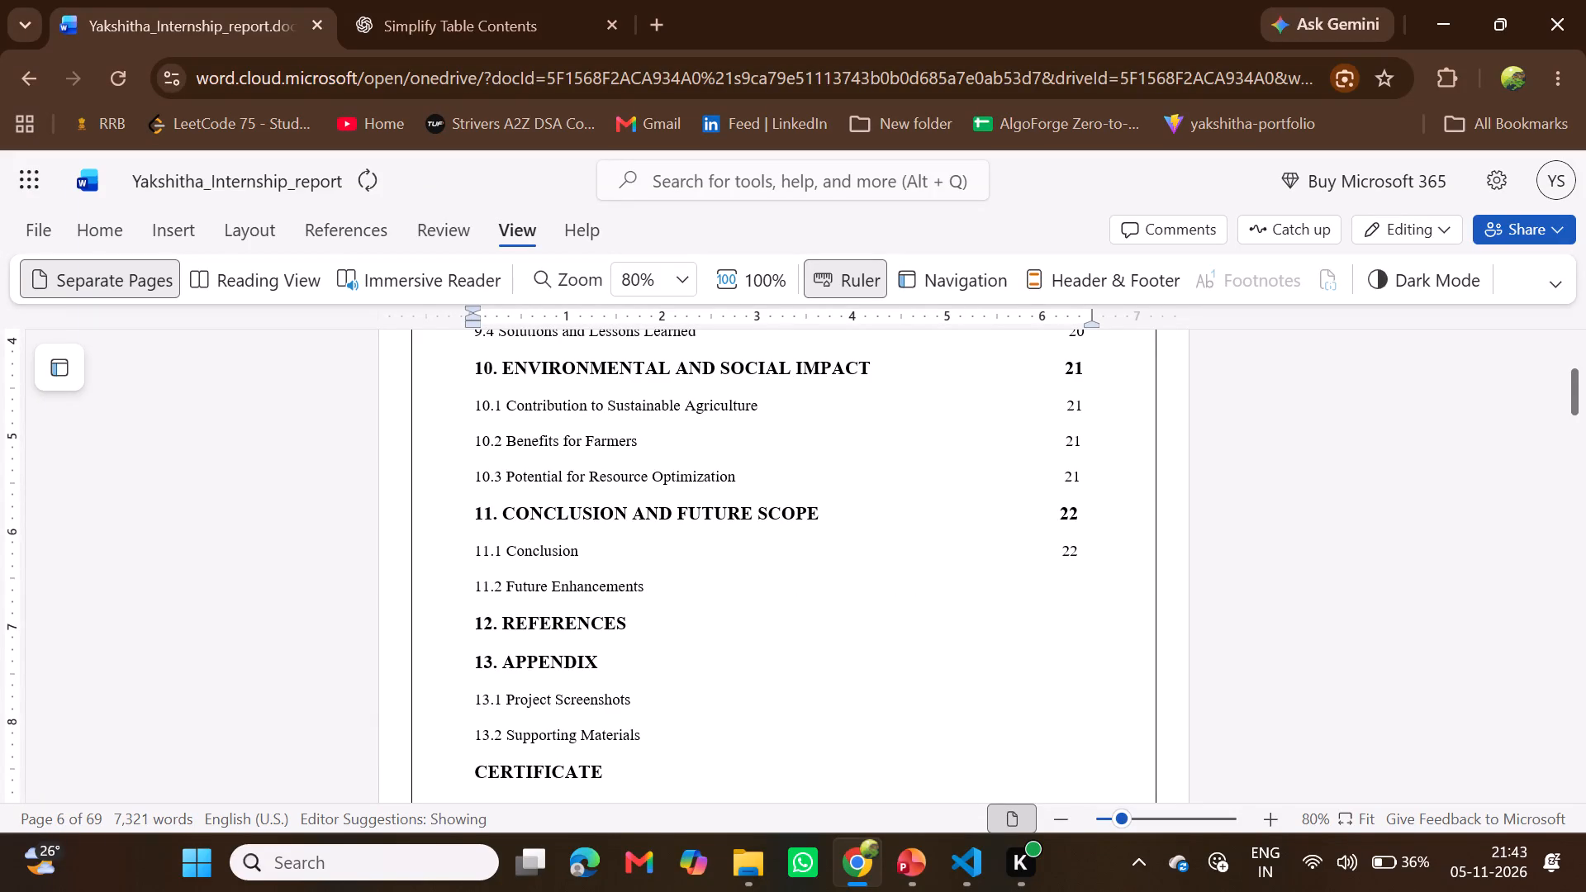
pyautogui.press('space')
pyautogui.press('BackSpace')
pyautogui.press('BackSpace')
pyautogui.write('22')
# Add page number 23 to heading 12, REFERENCES, spaced out to the page-number column.
pyautogui.press('Down')
pyautogui.scroll(-1, 641, 616)
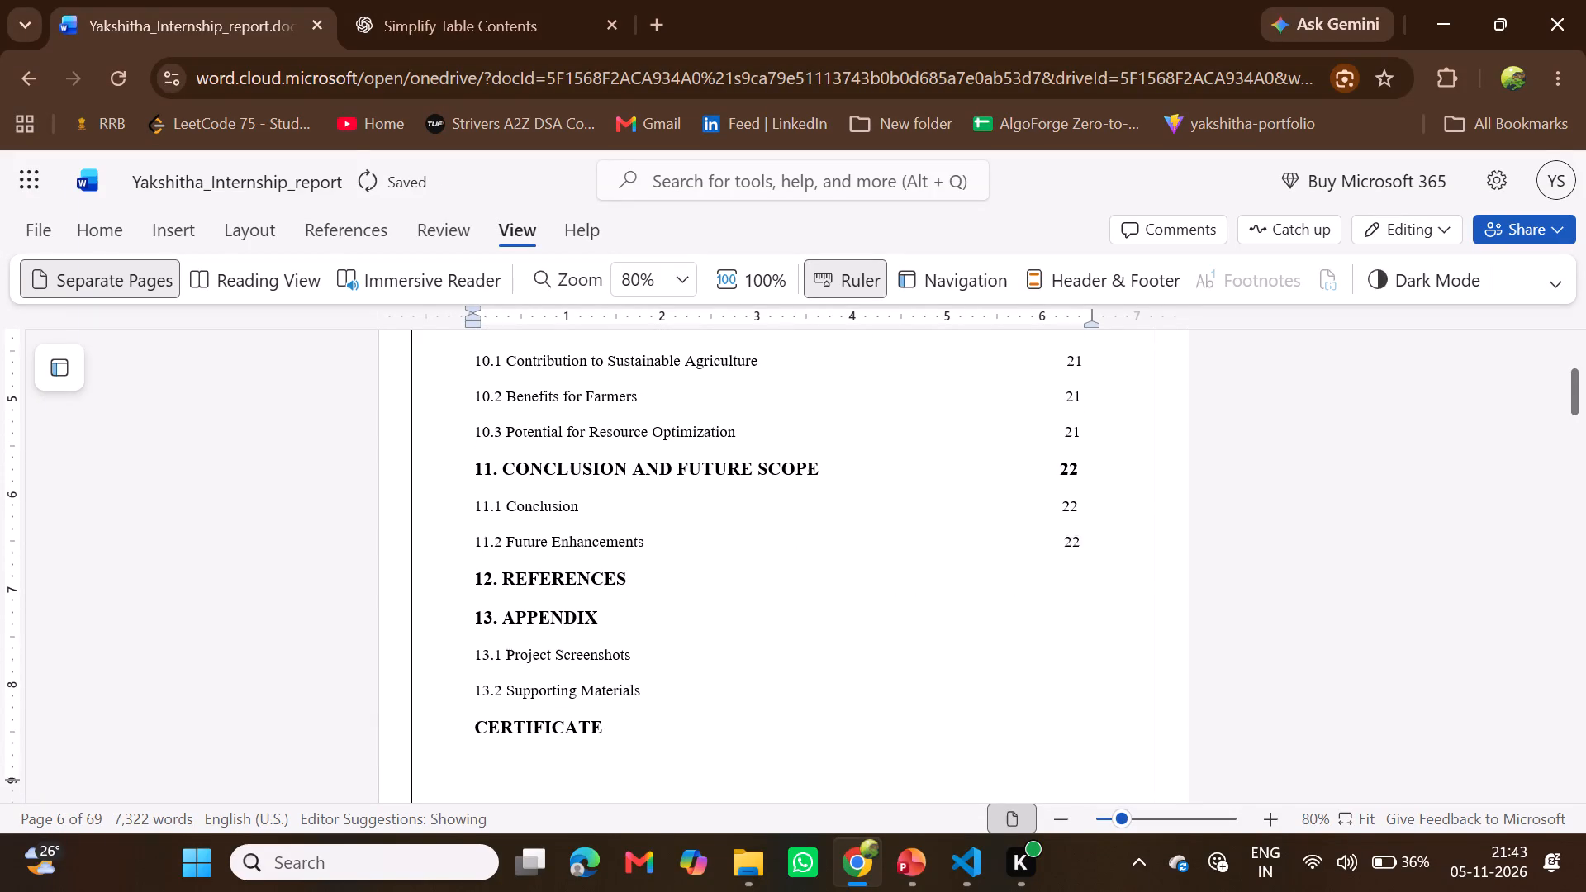
pyautogui.scroll(-1, 641, 616)
pyautogui.press('space')
pyautogui.press('space')
pyautogui.press('space')
pyautogui.press('space')
pyautogui.press('space')
pyautogui.press('space')
pyautogui.press('space')
pyautogui.press('space')
pyautogui.press('space')
pyautogui.press('space')
pyautogui.press('space')
pyautogui.press('space')
pyautogui.press('space')
pyautogui.press('space')
pyautogui.press('space')
pyautogui.press('space')
pyautogui.press('space')
pyautogui.press('space')
pyautogui.press('space')
pyautogui.press('space')
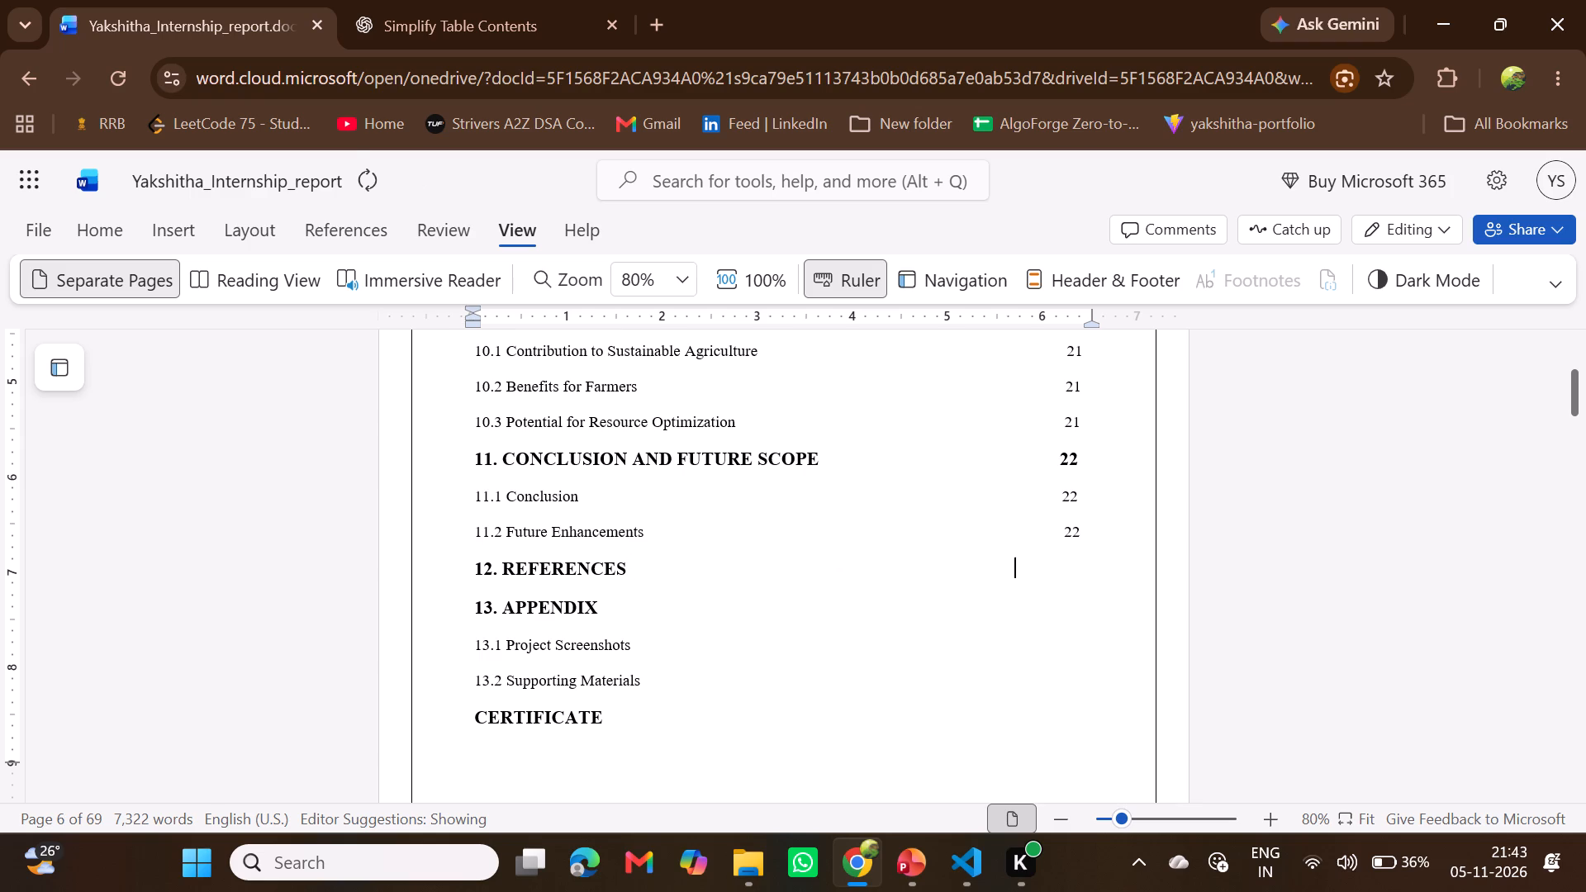
pyautogui.press('space')
pyautogui.press('space')
pyautogui.press('space')
pyautogui.press('space')
pyautogui.press('space')
pyautogui.press('space')
pyautogui.press('space')
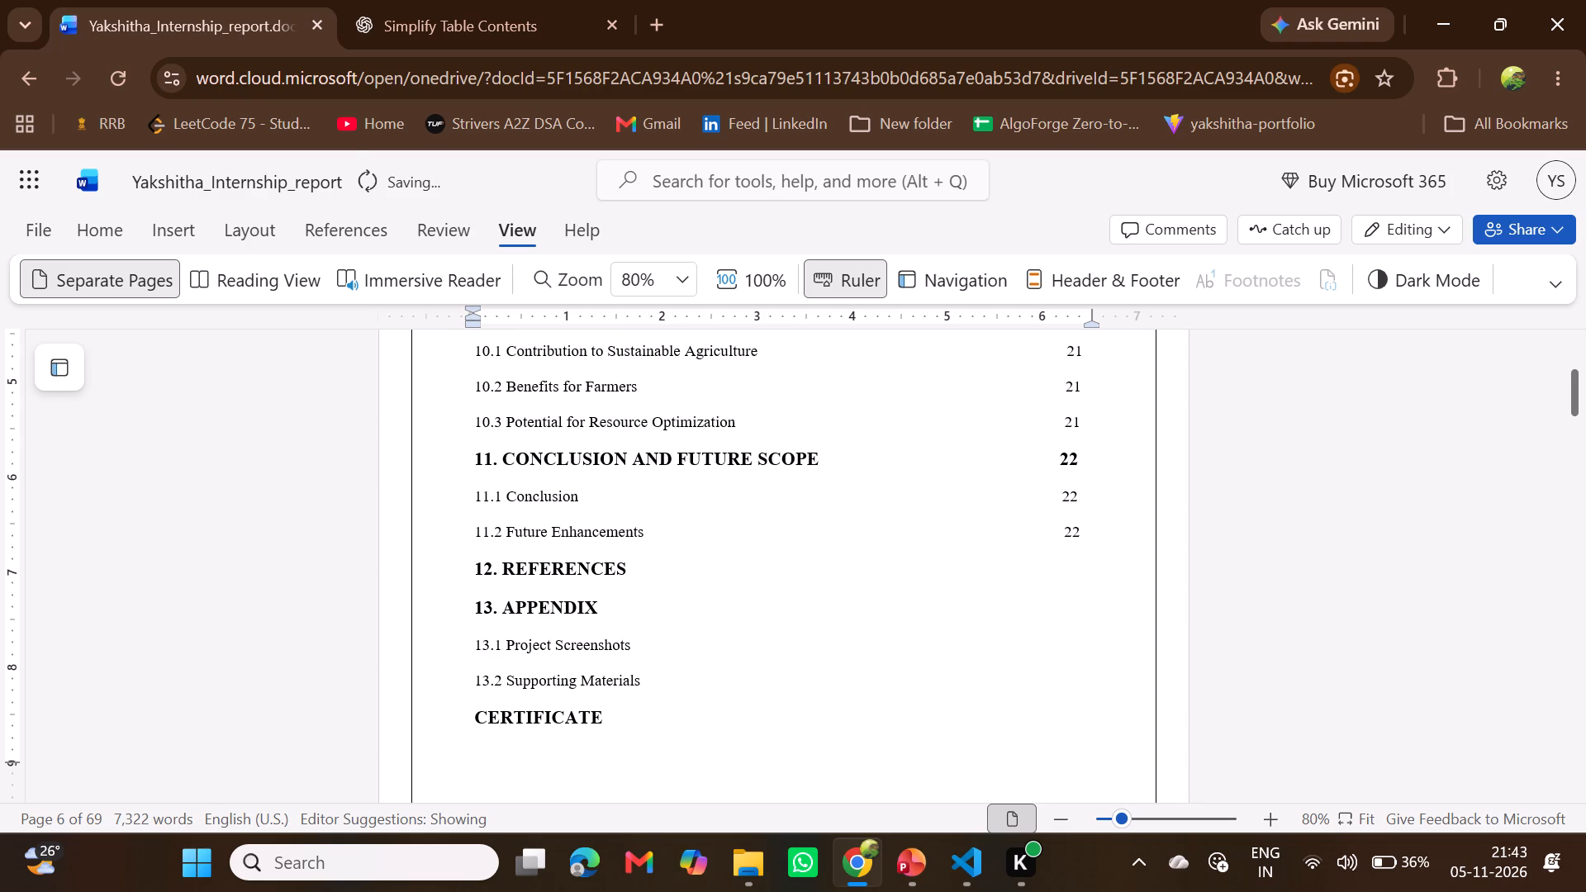
pyautogui.write('23')
# Pad heading 13, APPENDIX, with spaces toward the page-number column.
pyautogui.press('Down')
pyautogui.press('space')
pyautogui.press('space')
pyautogui.press('space')
pyautogui.press('space')
pyautogui.press('space')
pyautogui.press('space')
pyautogui.press('space')
pyautogui.press('space')
pyautogui.press('space')
pyautogui.press('space')
pyautogui.press('space')
pyautogui.press('space')
pyautogui.press('space')
pyautogui.press('space')
pyautogui.press('space')
pyautogui.press('space')
pyautogui.press('space')
pyautogui.press('space')
pyautogui.press('space')
pyautogui.press('space')
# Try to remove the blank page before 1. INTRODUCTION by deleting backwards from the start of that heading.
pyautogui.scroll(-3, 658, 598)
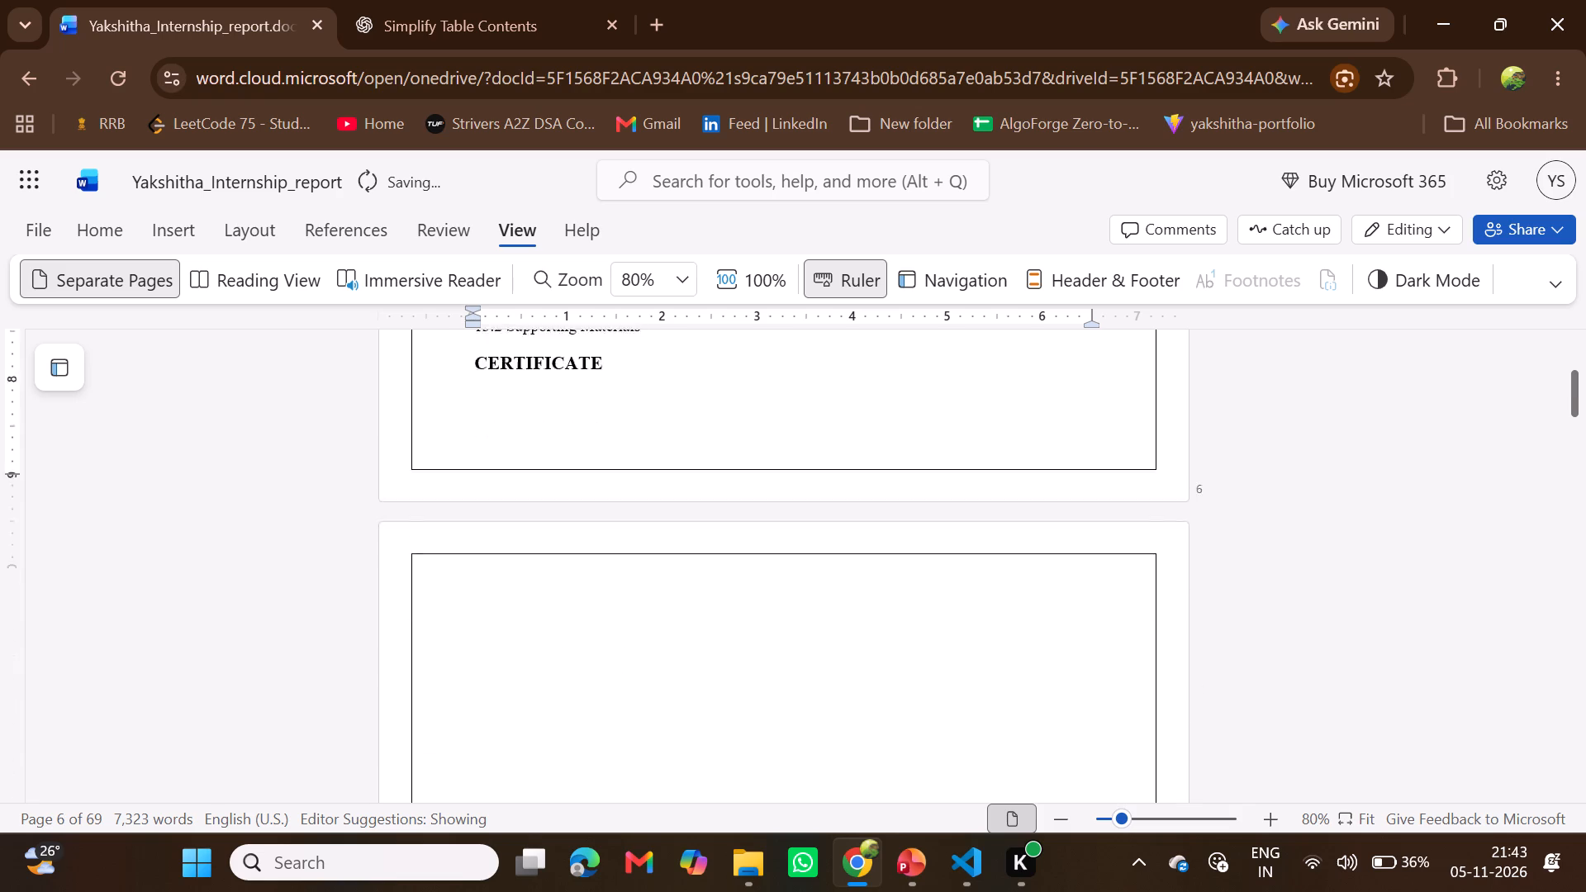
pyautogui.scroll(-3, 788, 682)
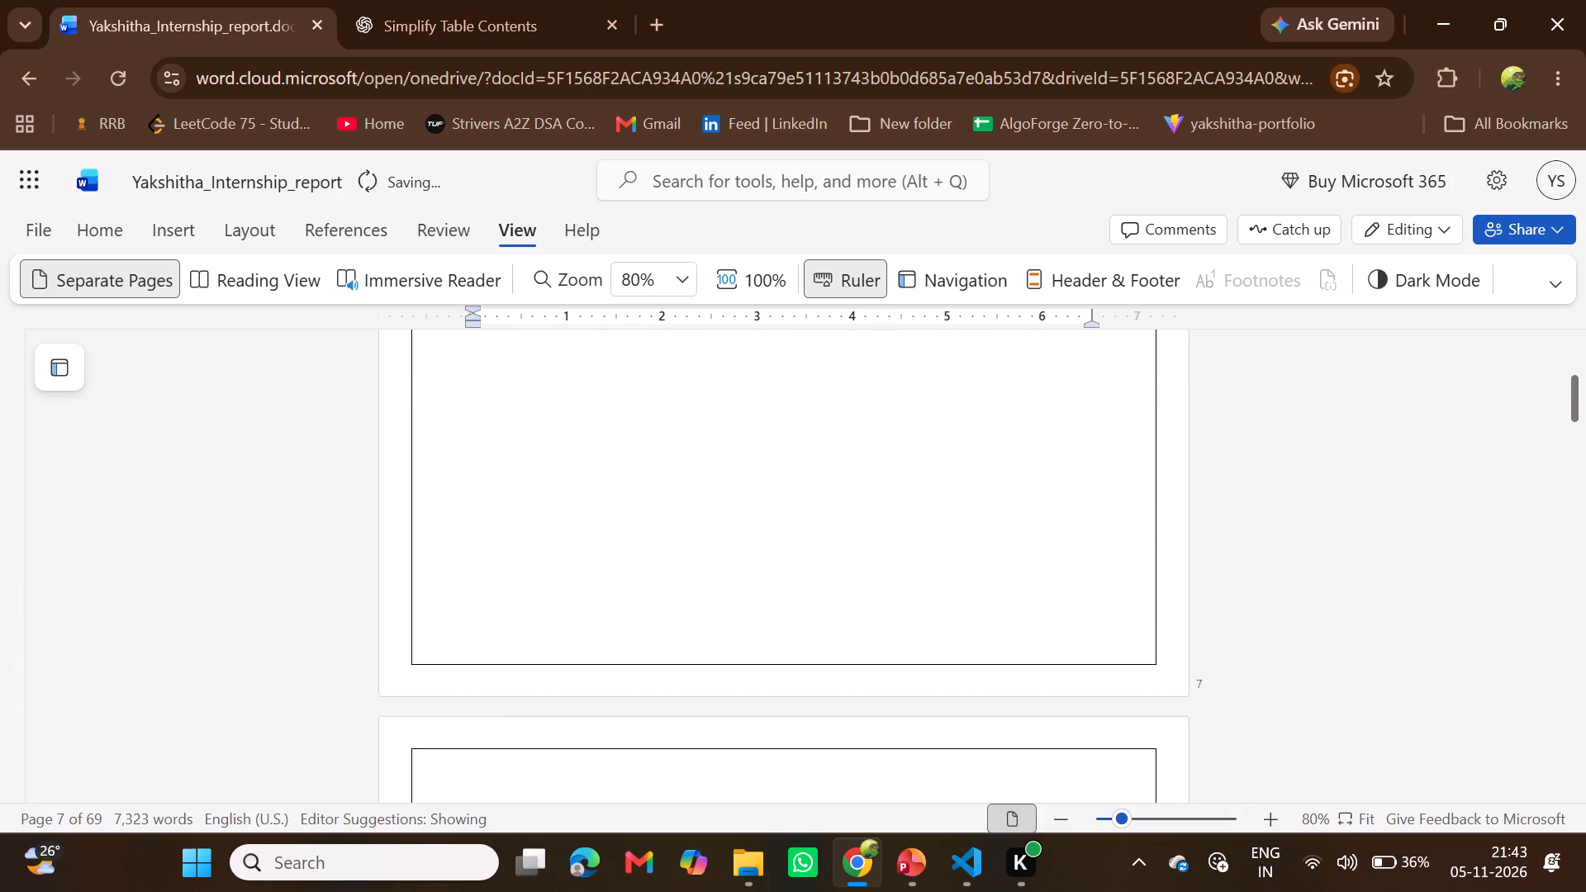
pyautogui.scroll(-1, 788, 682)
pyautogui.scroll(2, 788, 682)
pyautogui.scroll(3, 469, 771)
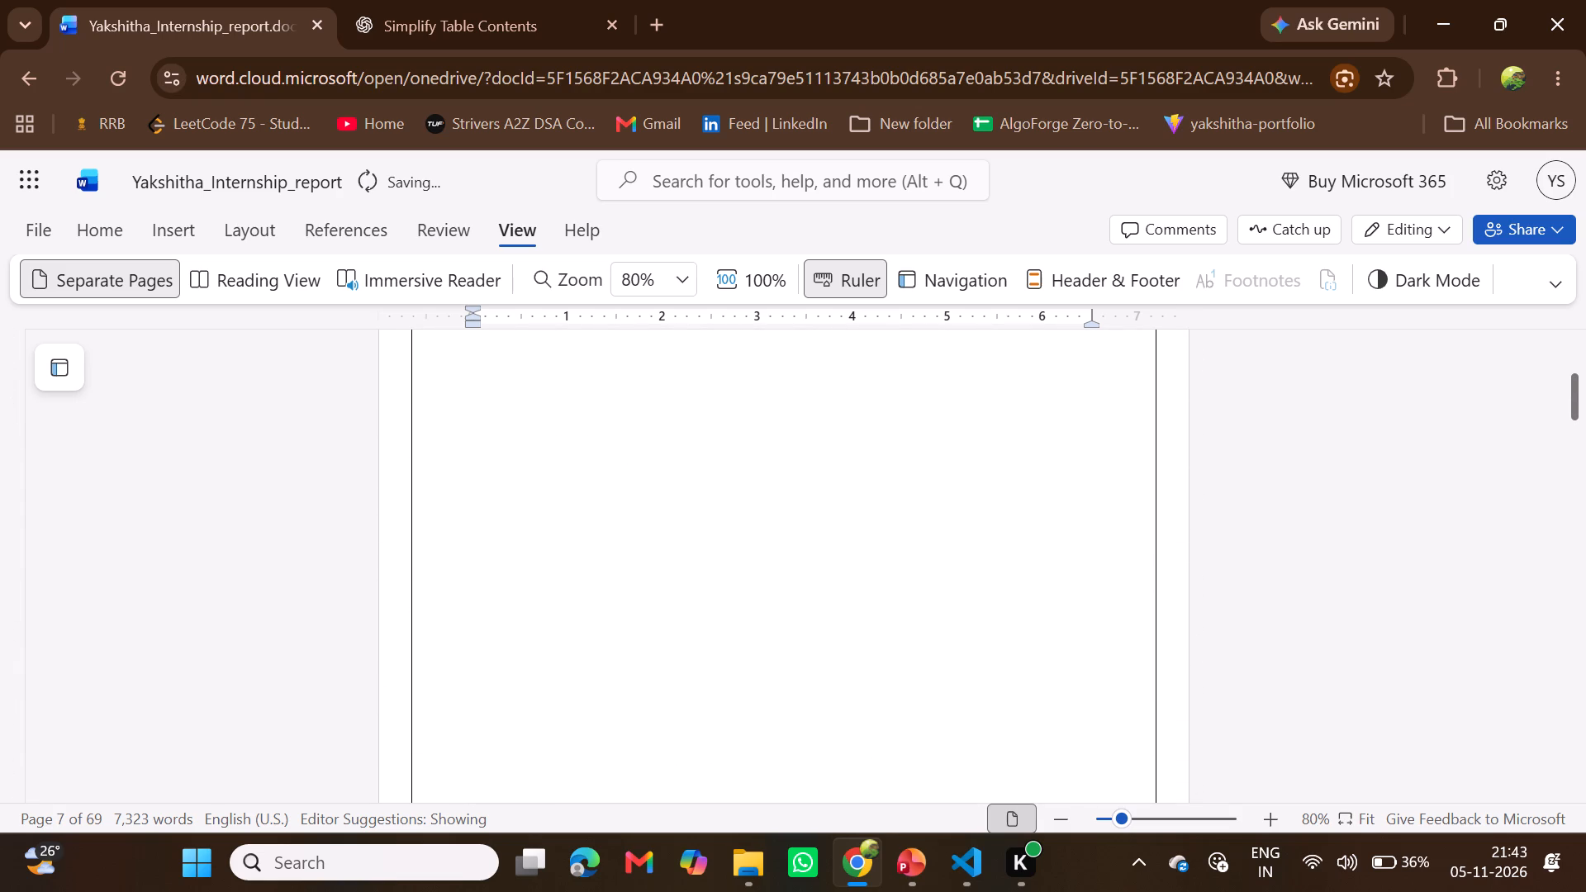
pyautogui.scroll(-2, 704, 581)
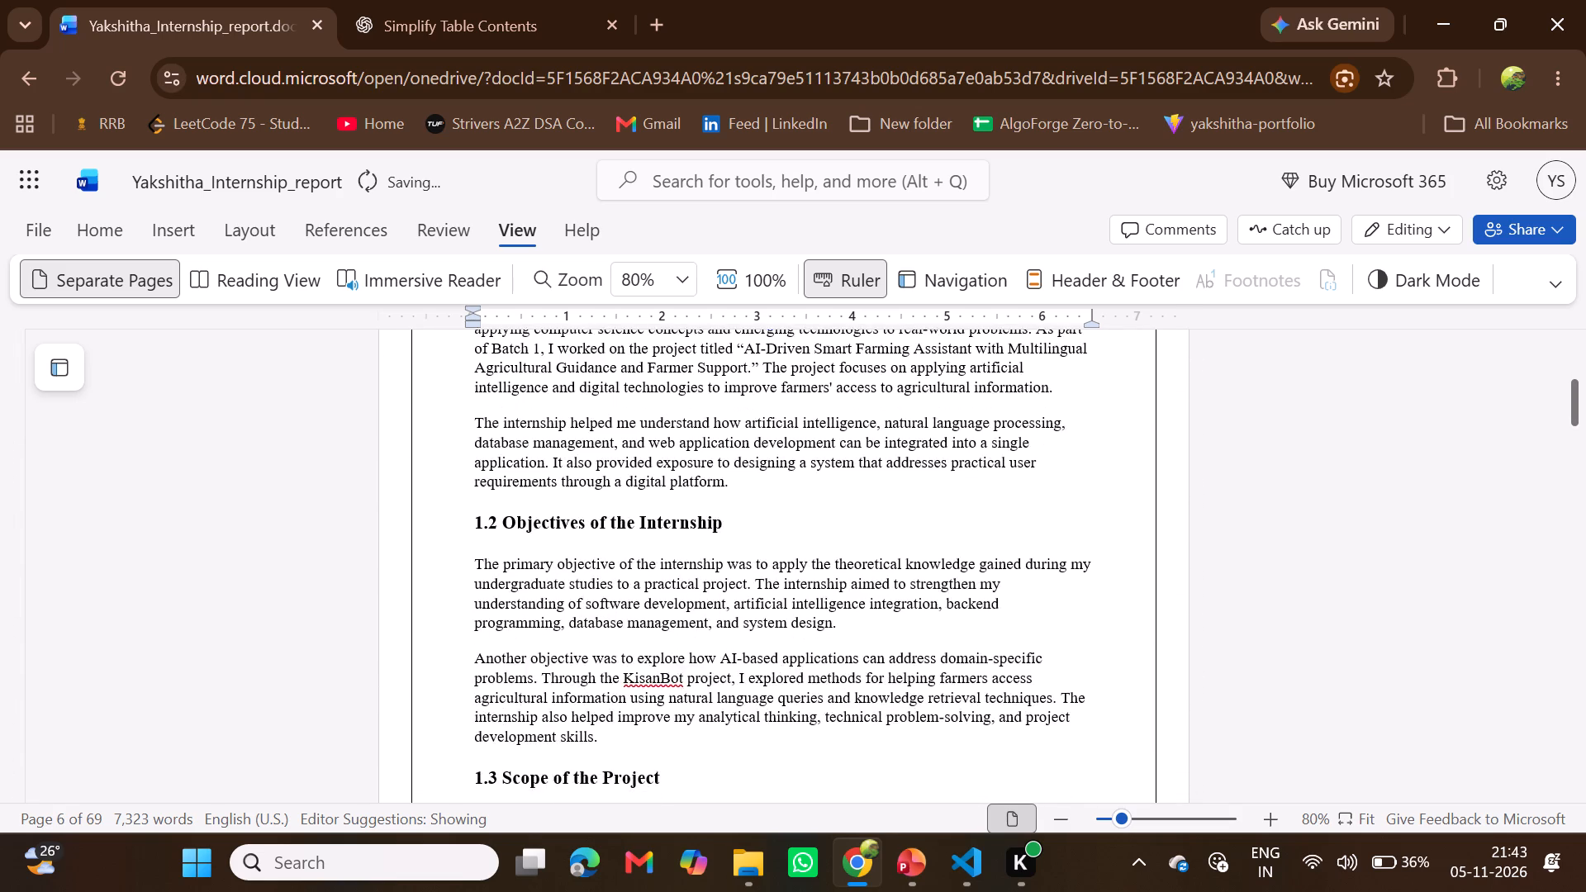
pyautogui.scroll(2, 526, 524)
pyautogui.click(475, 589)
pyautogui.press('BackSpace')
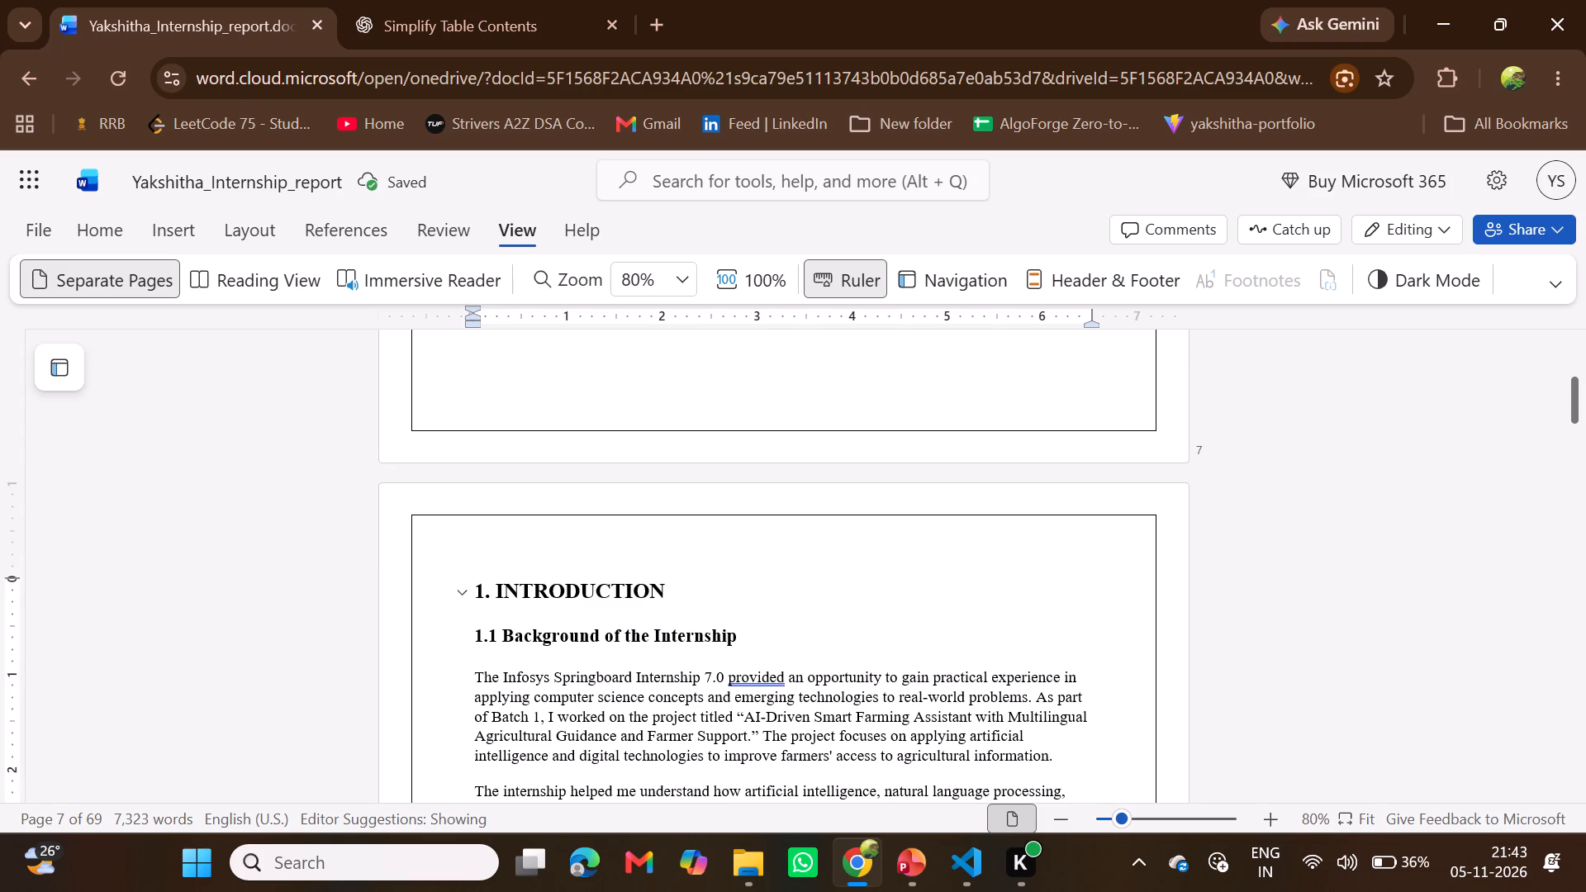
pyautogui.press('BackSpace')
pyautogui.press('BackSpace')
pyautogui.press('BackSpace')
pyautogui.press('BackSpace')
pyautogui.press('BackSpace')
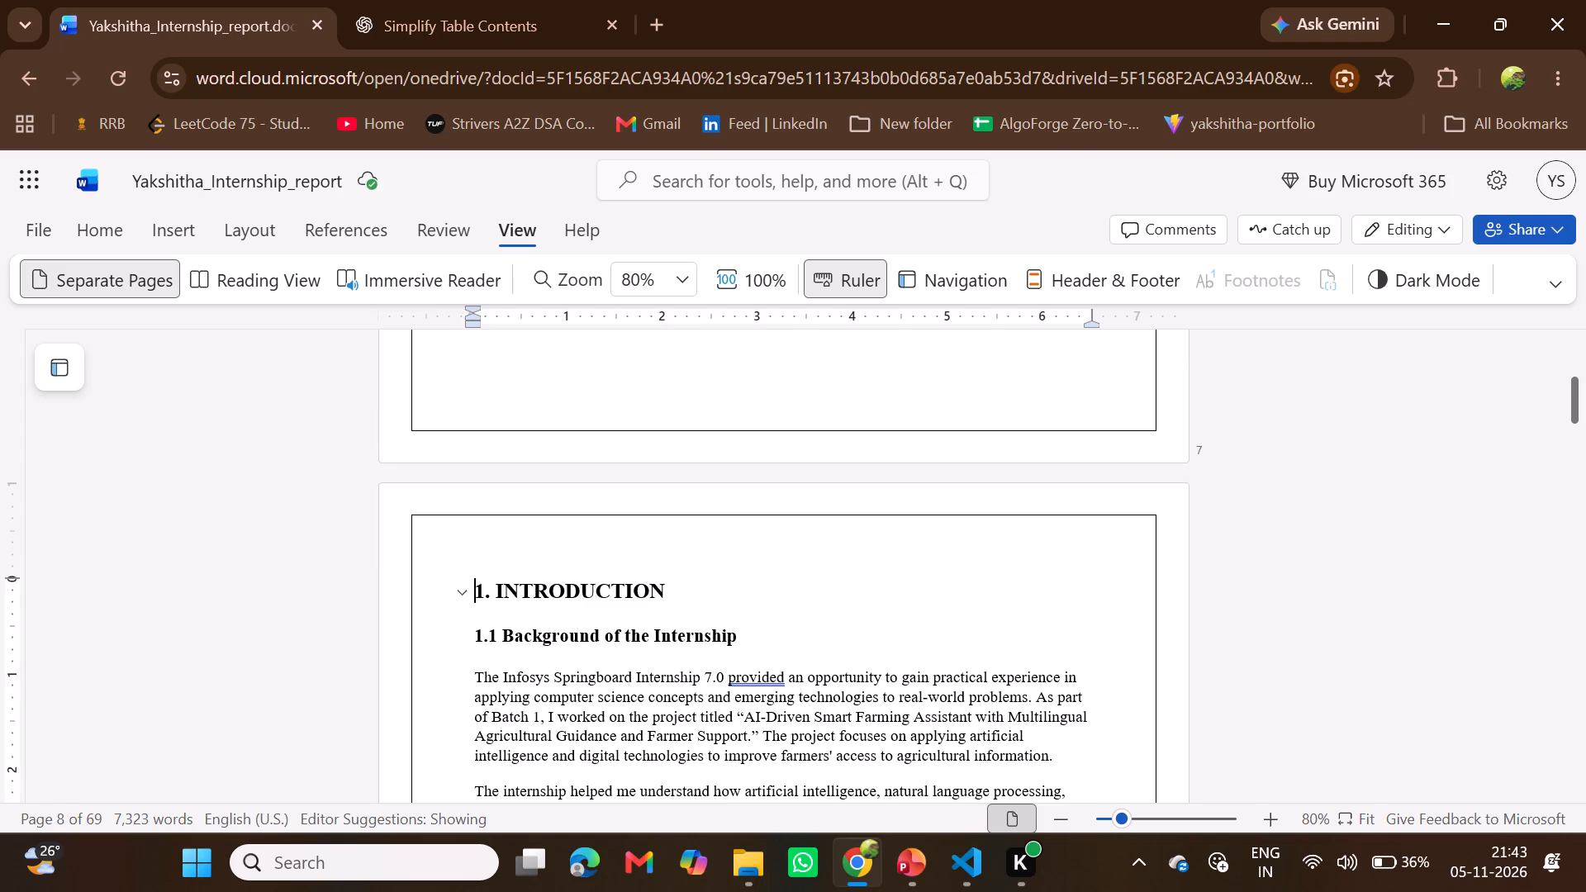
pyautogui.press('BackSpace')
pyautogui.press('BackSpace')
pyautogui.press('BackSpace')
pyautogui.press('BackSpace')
# Delete the empty lines and blank page between the contents and 1. INTRODUCTION, keeping the last contents entry spelled CERTIFICATE.
pyautogui.scroll(4, 720, 462)
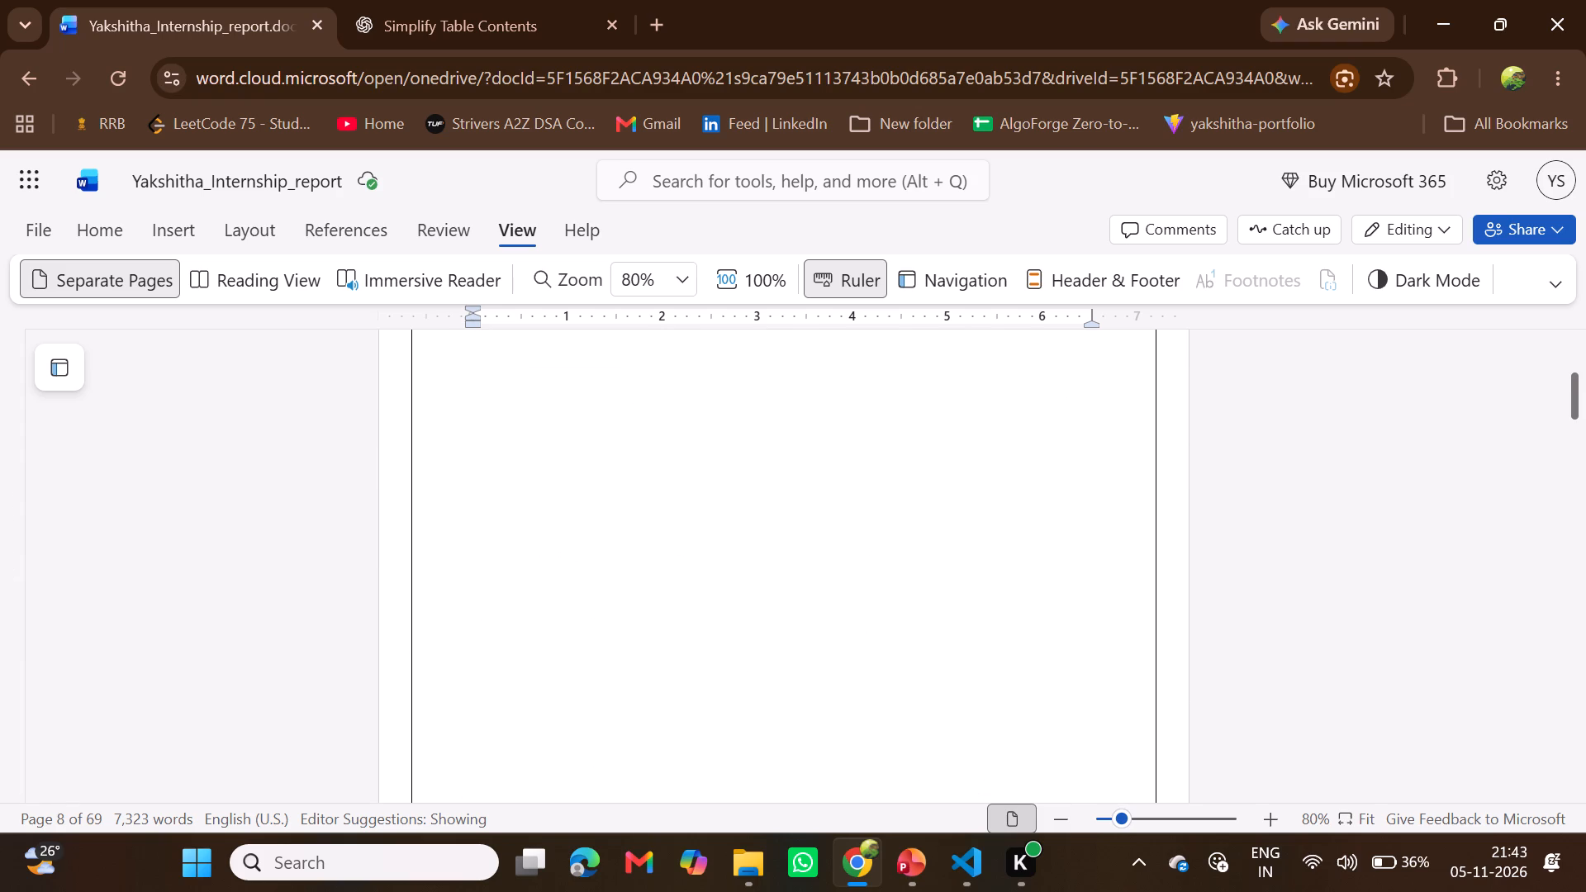
pyautogui.scroll(1, 563, 458)
pyautogui.moveTo(514, 413); pyautogui.dragTo(710, 536)
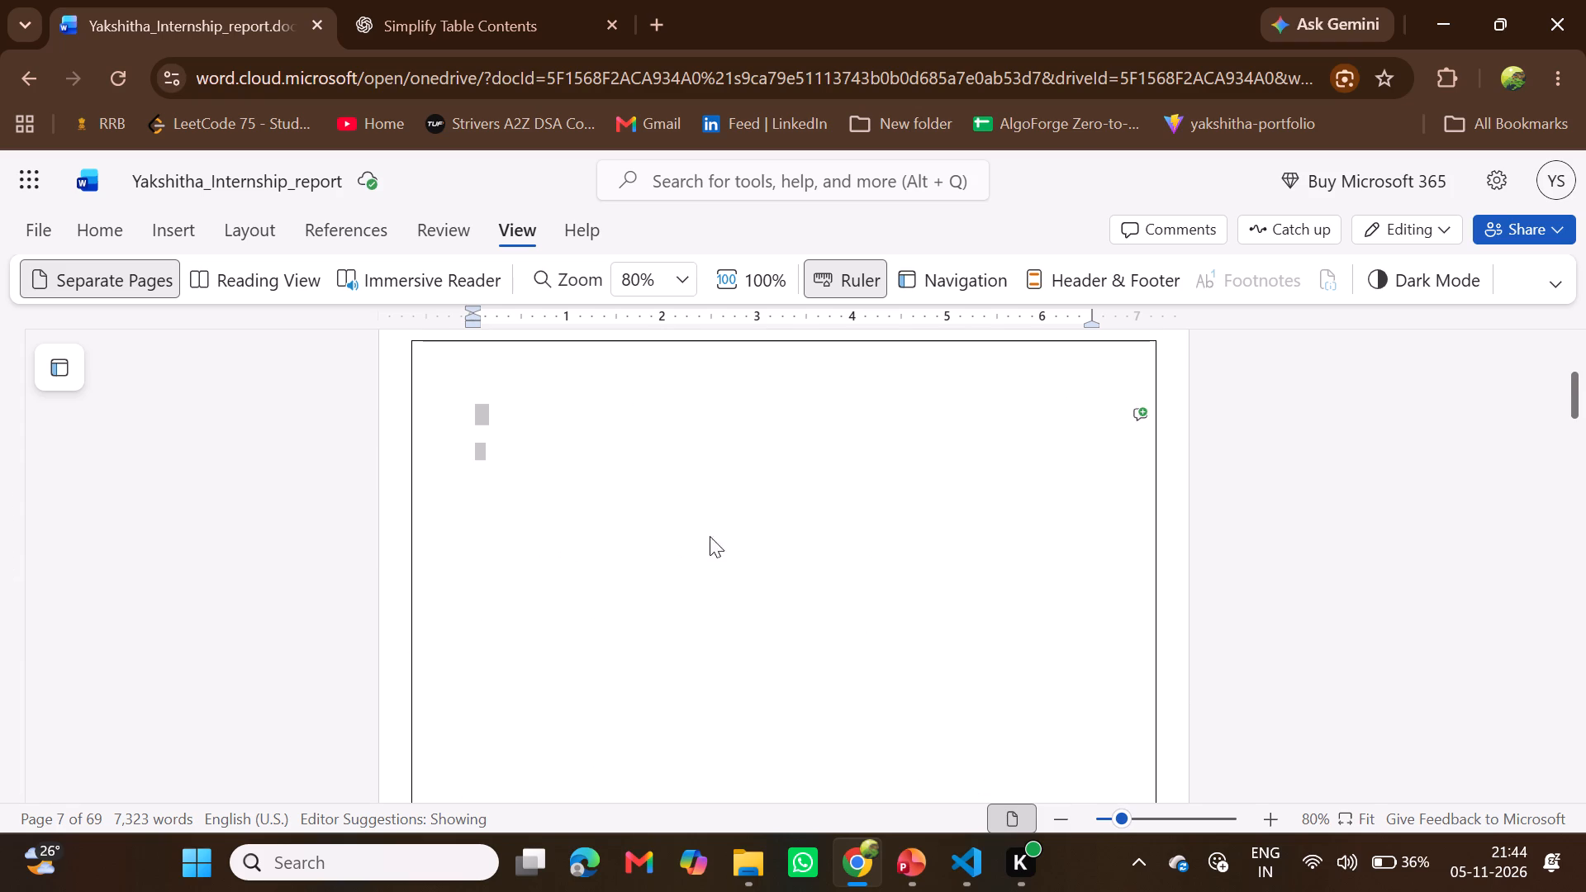
pyautogui.moveTo(710, 536); pyautogui.dragTo(731, 557)
pyautogui.press('BackSpace')
pyautogui.press('BackSpace')
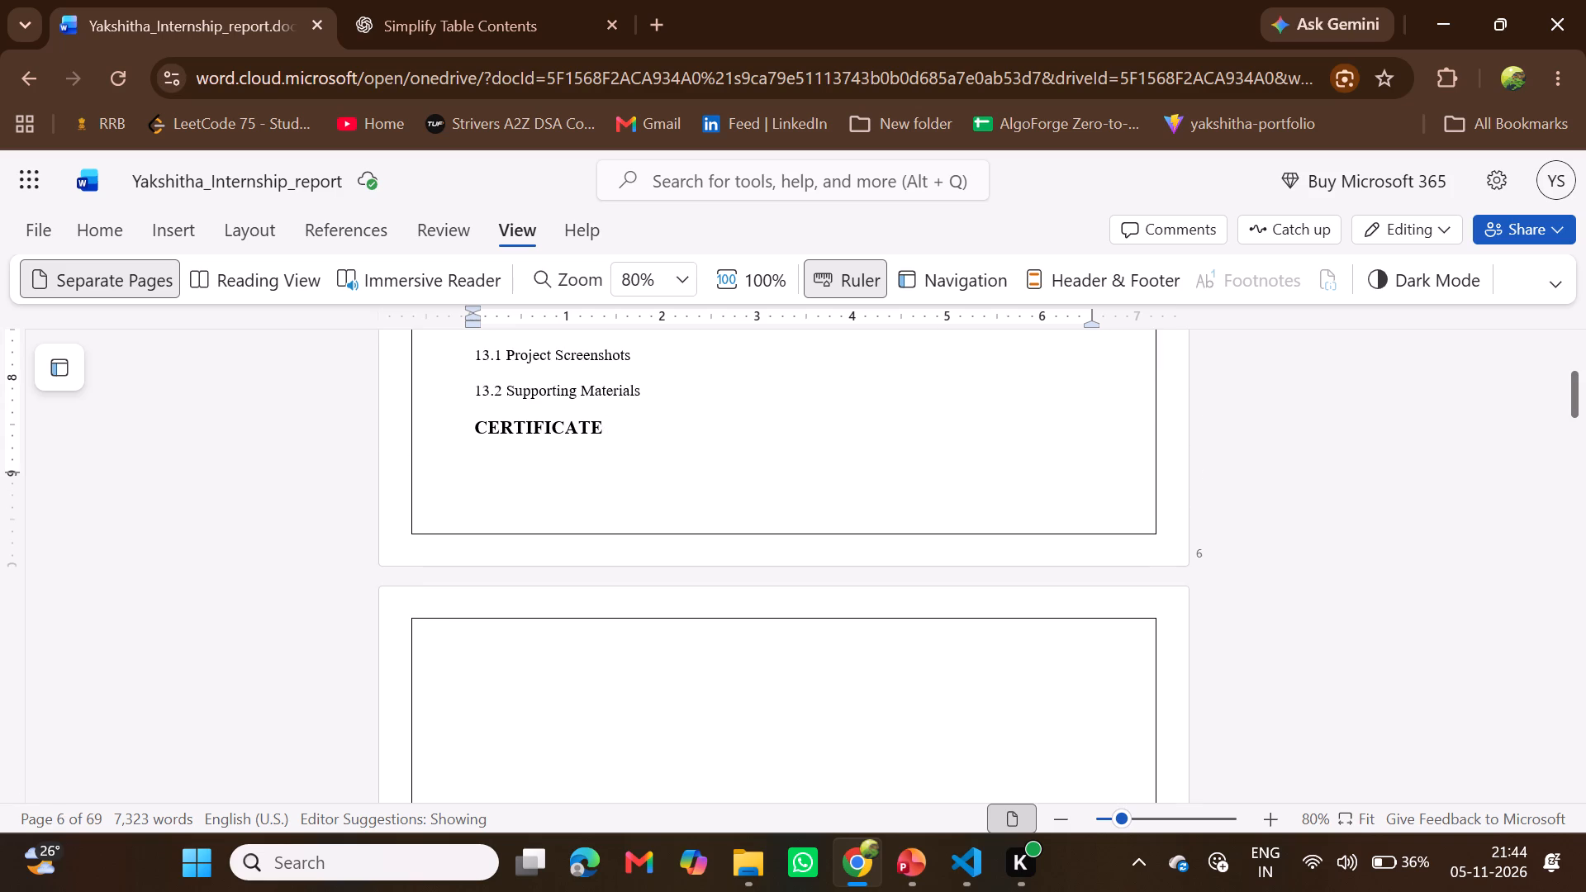
pyautogui.scroll(-1, 731, 557)
pyautogui.press('BackSpace')
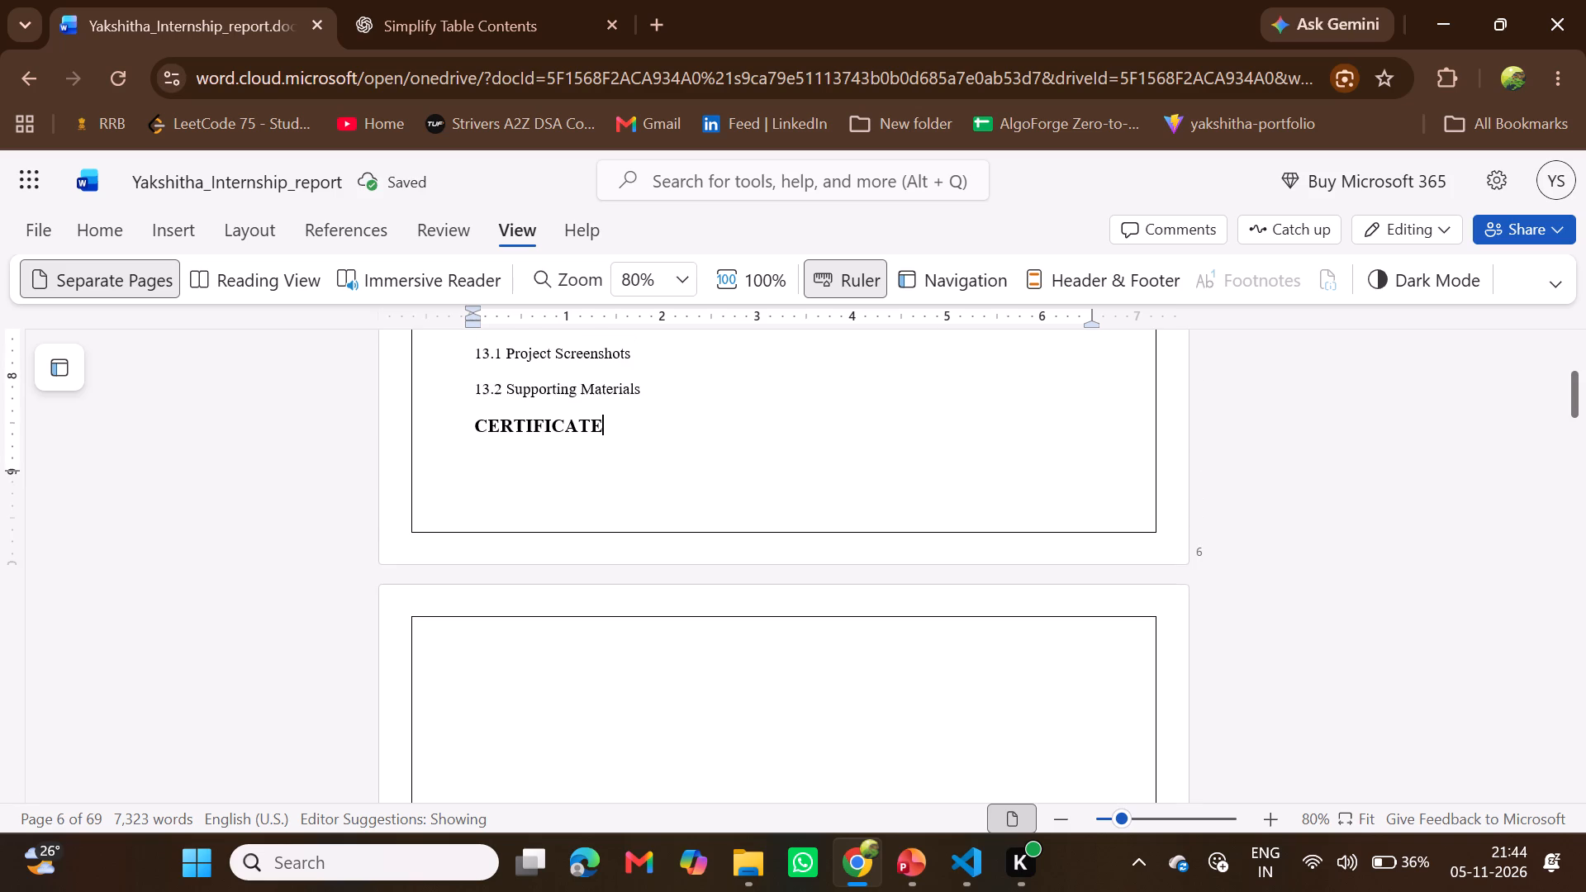
pyautogui.click(520, 714)
pyautogui.press('BackSpace')
pyautogui.press('BackSpace')
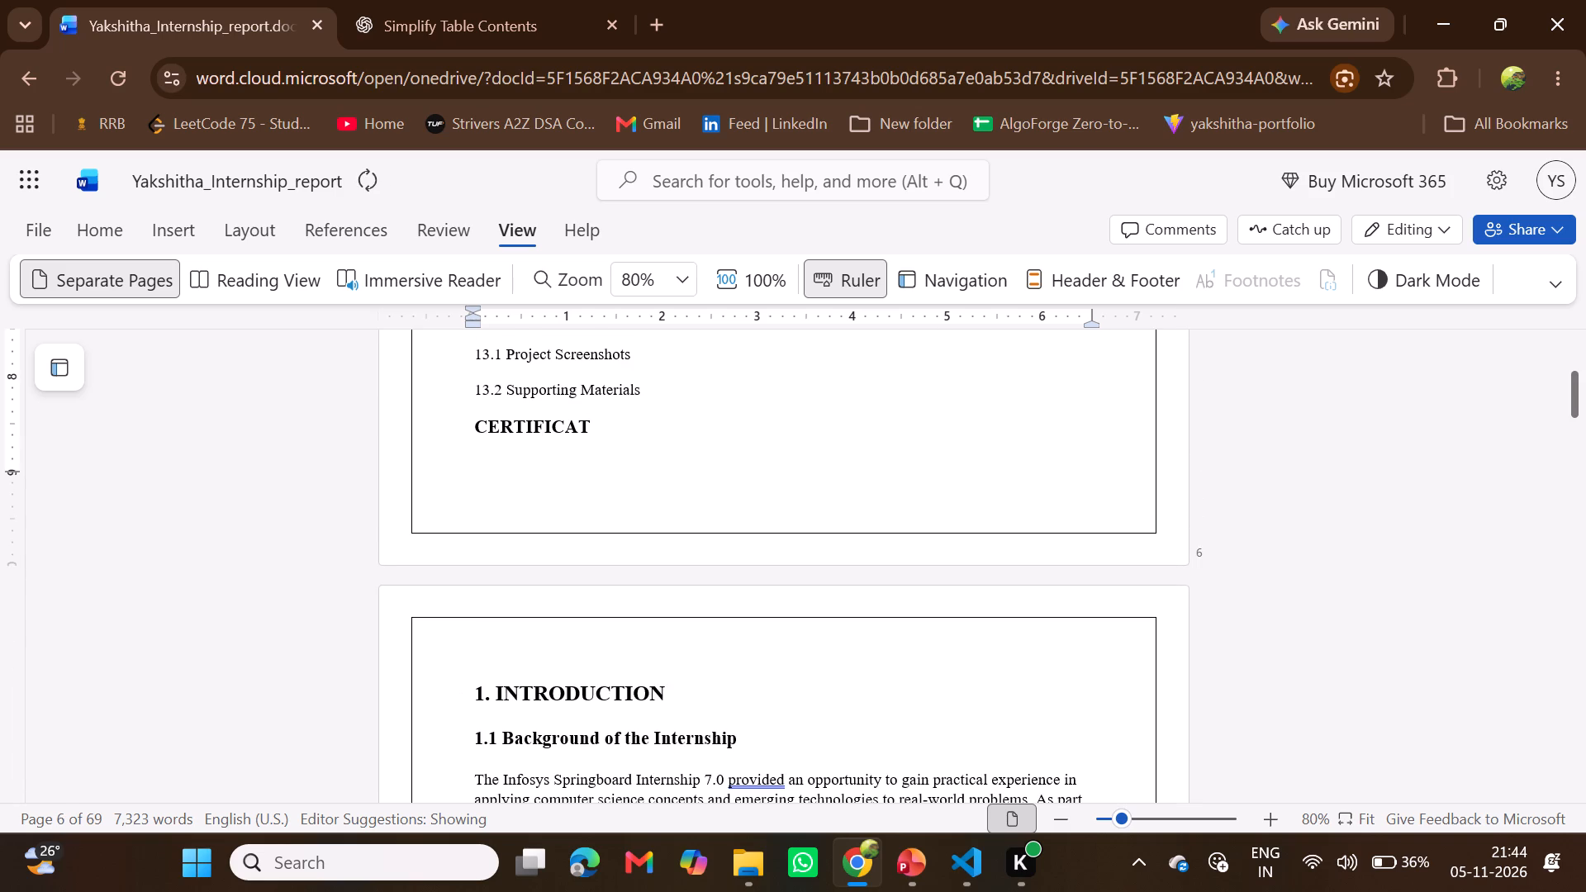
pyautogui.hotkey('shift', 'e')
# Extend the spacing after contents heading 13, APPENDIX, with spaces toward the page-number column.
pyautogui.scroll(1, 703, 562)
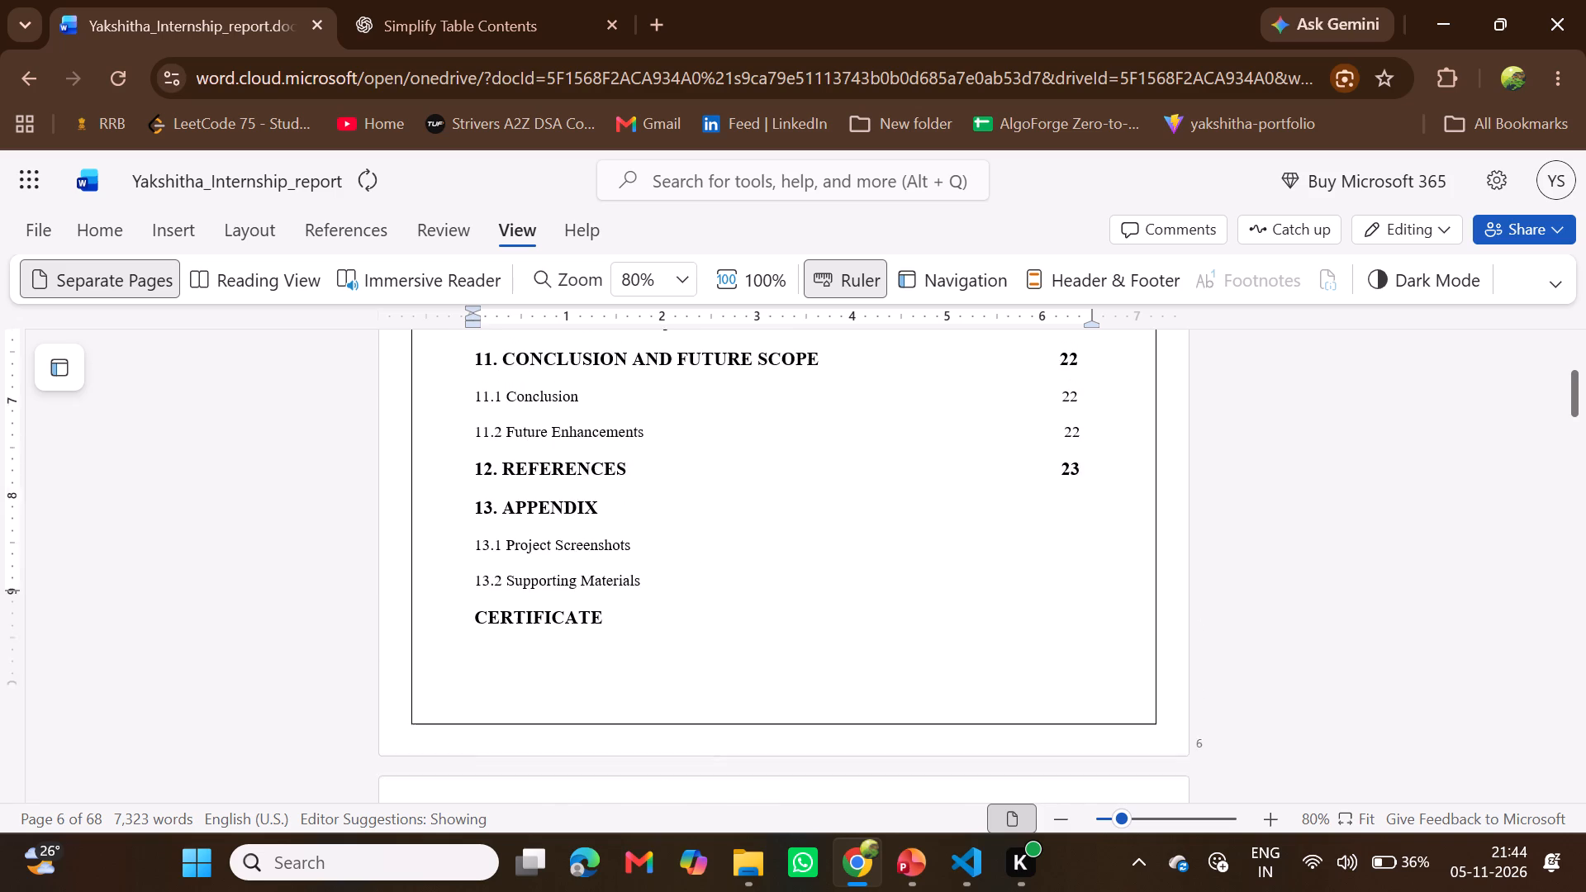
pyautogui.scroll(1, 703, 562)
pyautogui.click(897, 556)
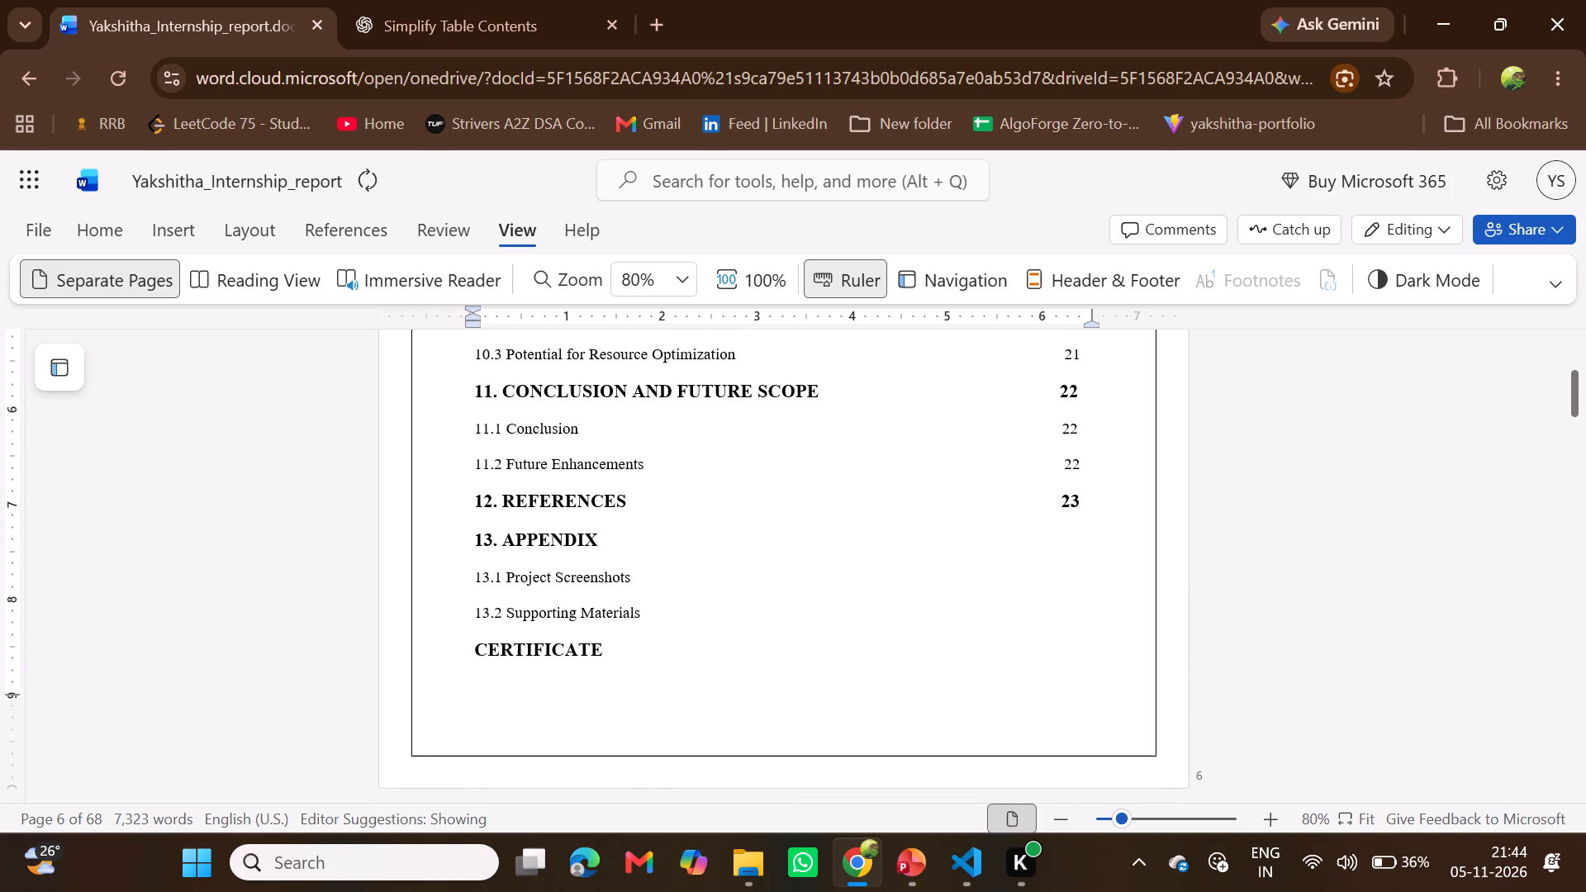
pyautogui.press('space')
pyautogui.press('space')
pyautogui.press('space')
pyautogui.press('space')
pyautogui.press('space')
pyautogui.press('space')
pyautogui.press('space')
pyautogui.press('space')
pyautogui.press('space')
pyautogui.press('space')
pyautogui.press('space')
pyautogui.press('space')
pyautogui.press('space')
pyautogui.press('space')
pyautogui.press('space')
pyautogui.press('space')
pyautogui.press('space')
pyautogui.press('space')
pyautogui.press('space')
pyautogui.press('space')
pyautogui.scroll(-2, 897, 556)
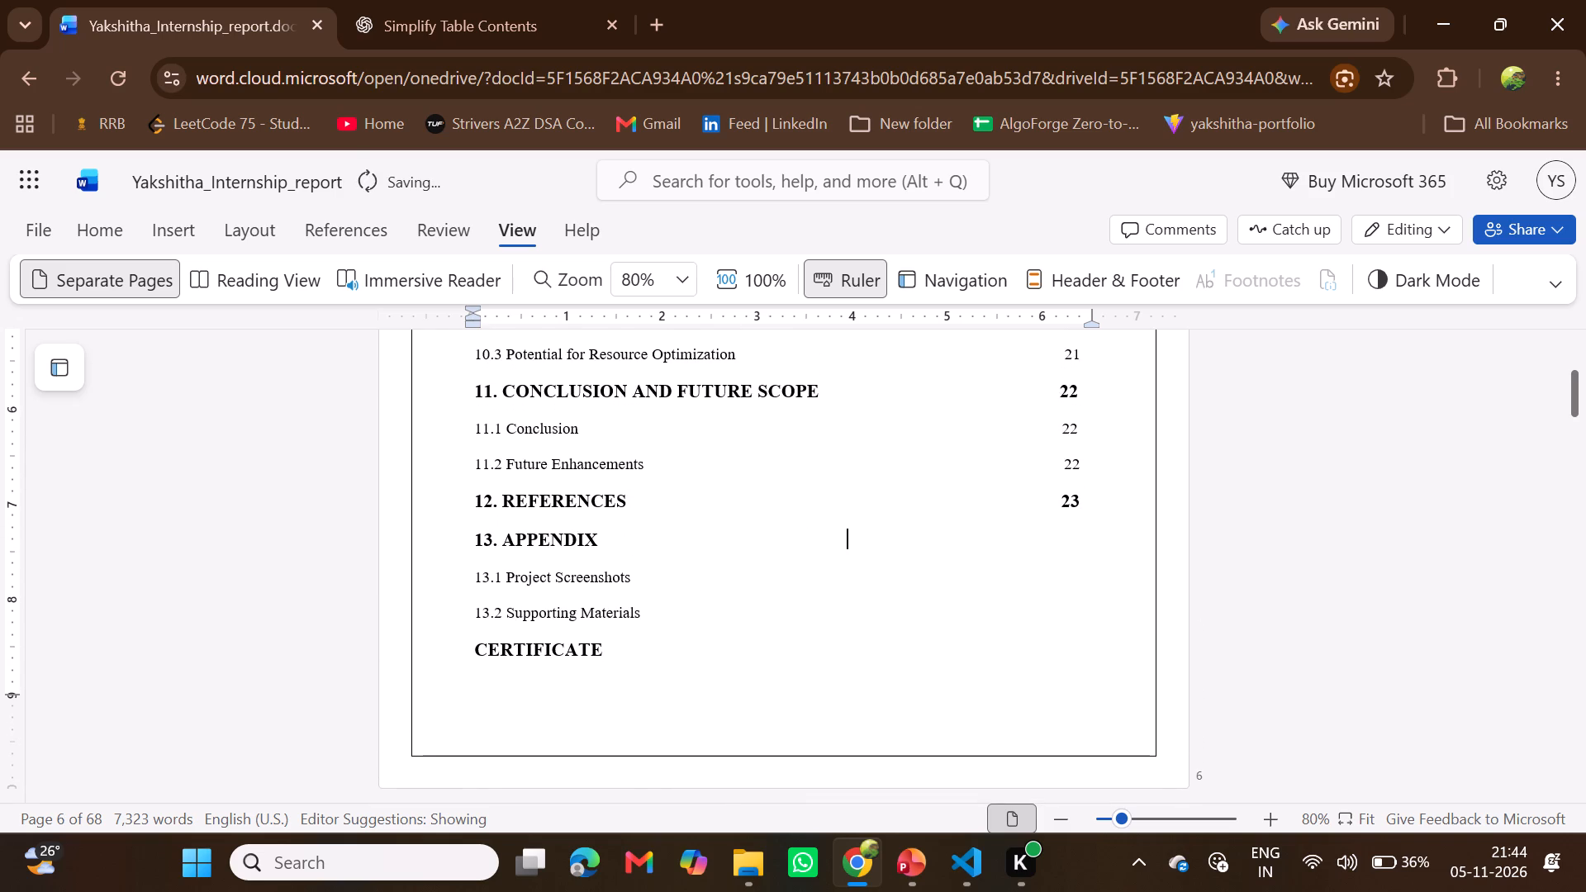
pyautogui.scroll(-8, 897, 556)
pyautogui.scroll(1, 897, 556)
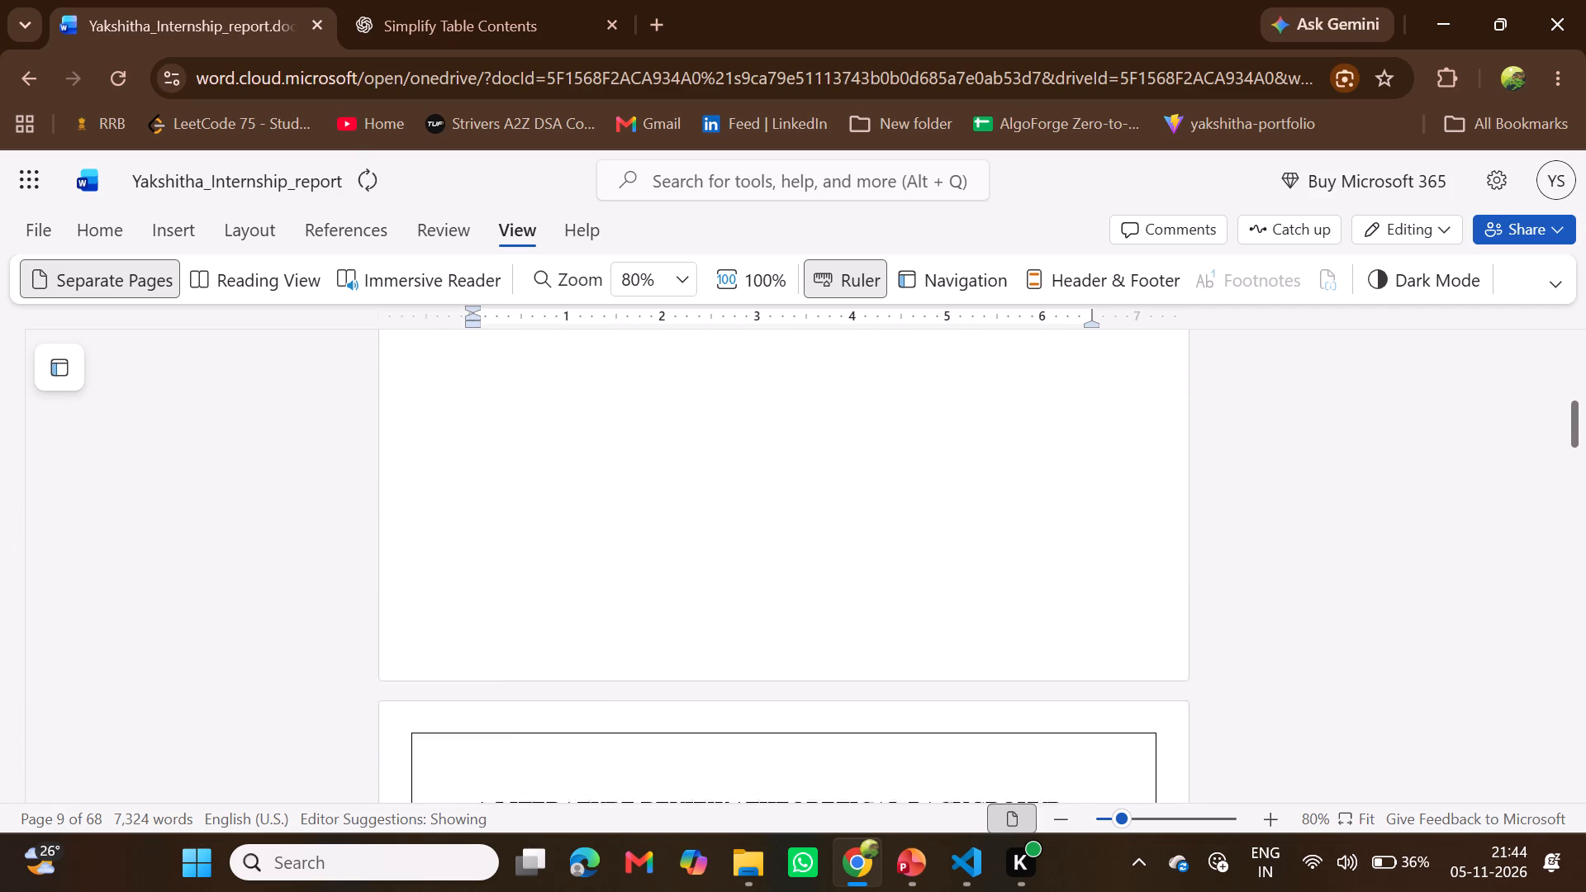
pyautogui.scroll(-4, 897, 556)
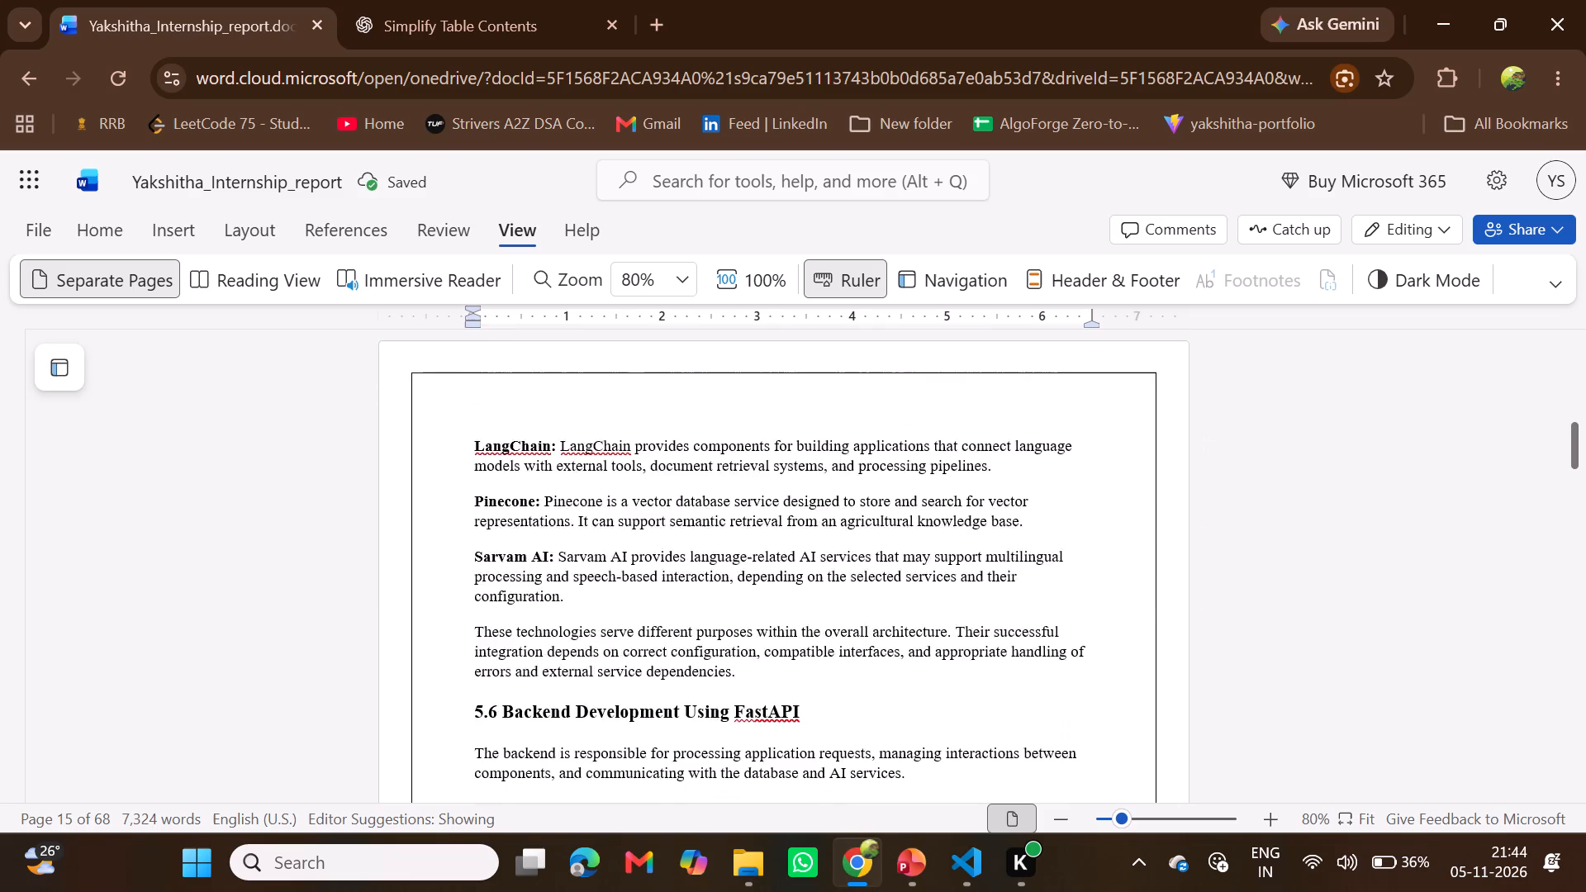
pyautogui.scroll(-7, 897, 556)
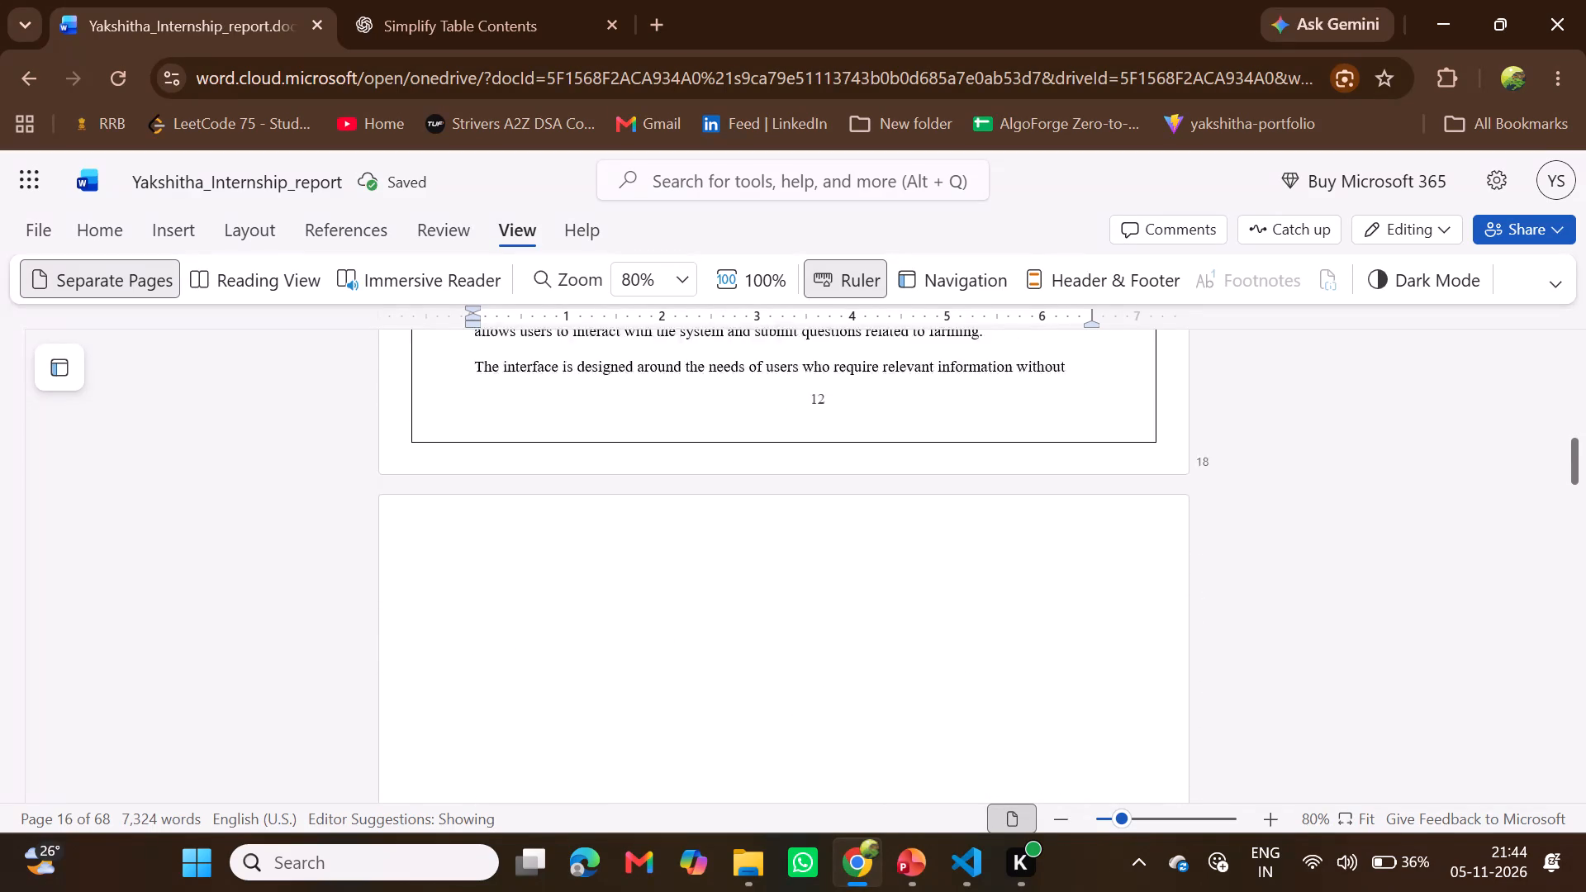
pyautogui.scroll(-7, 897, 556)
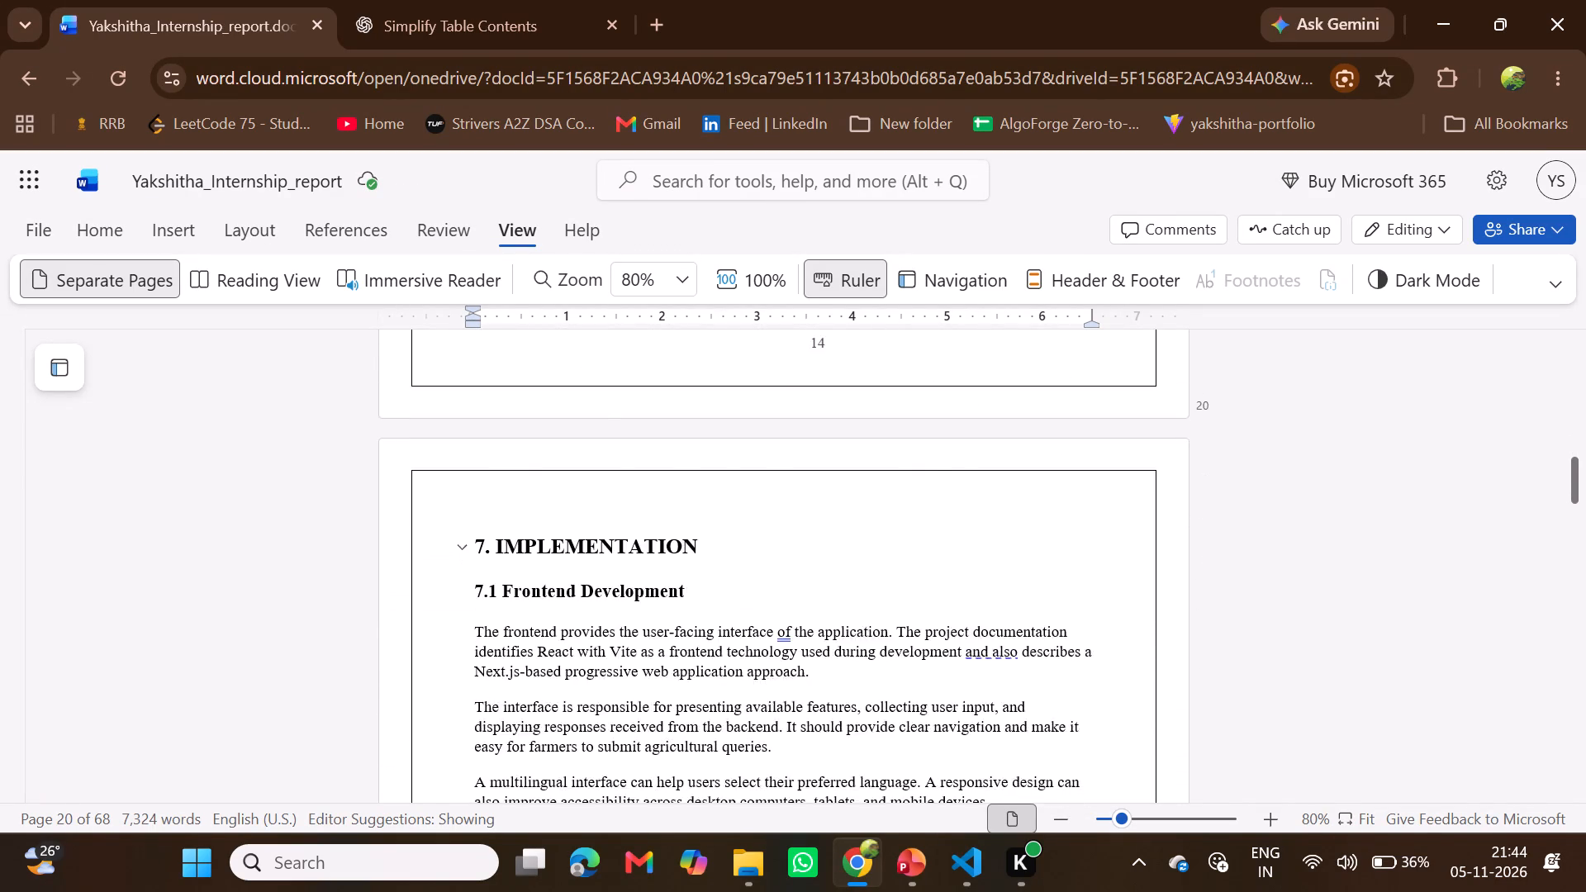
pyautogui.scroll(-6, 897, 556)
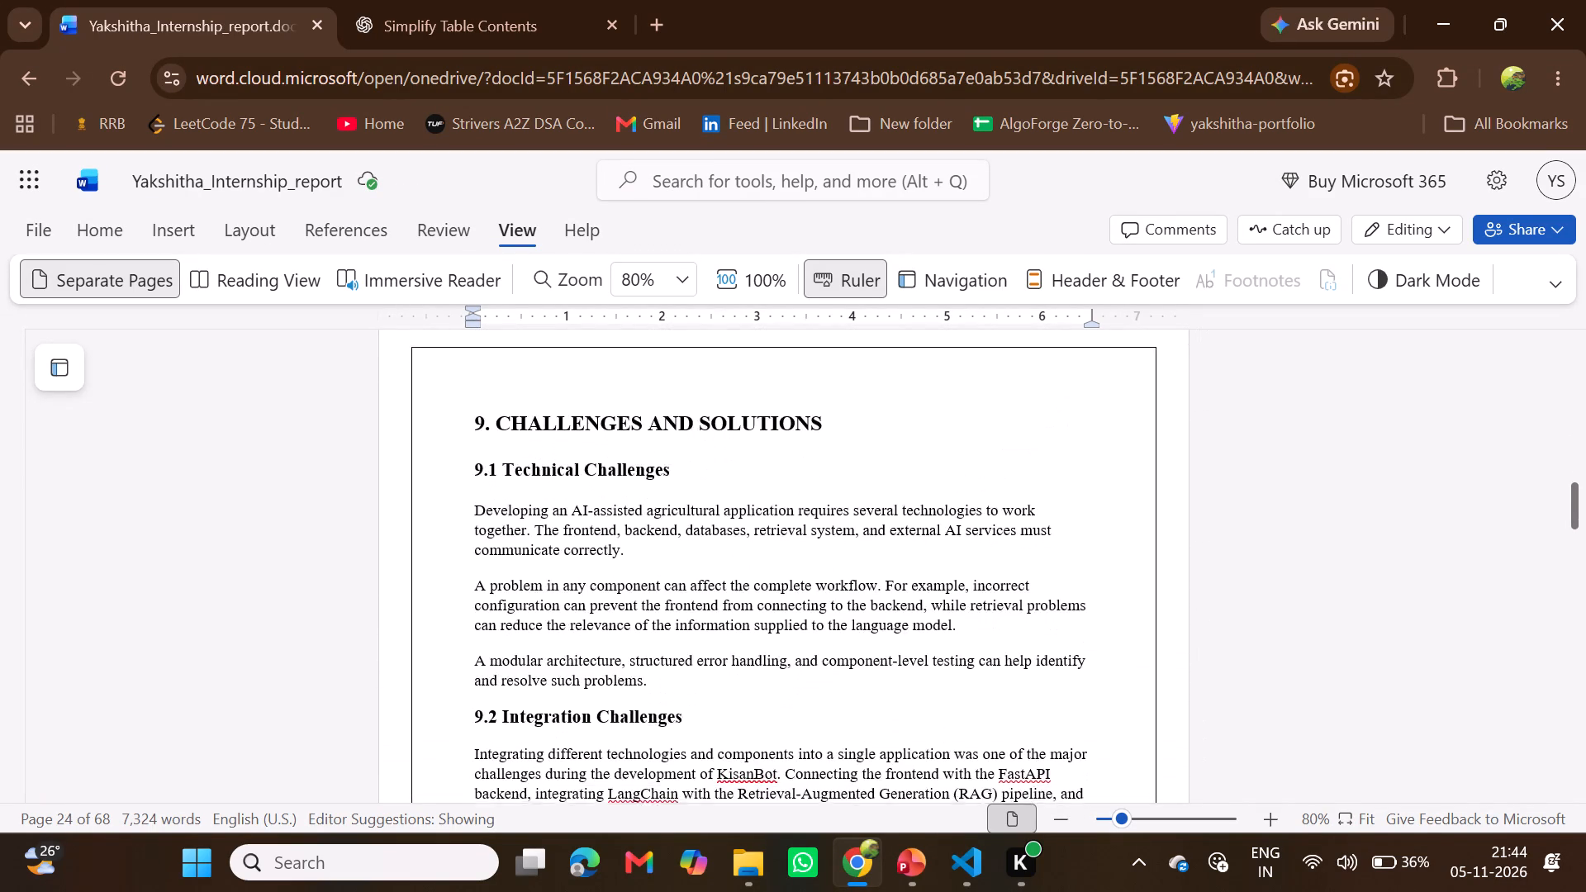
pyautogui.scroll(-4, 897, 556)
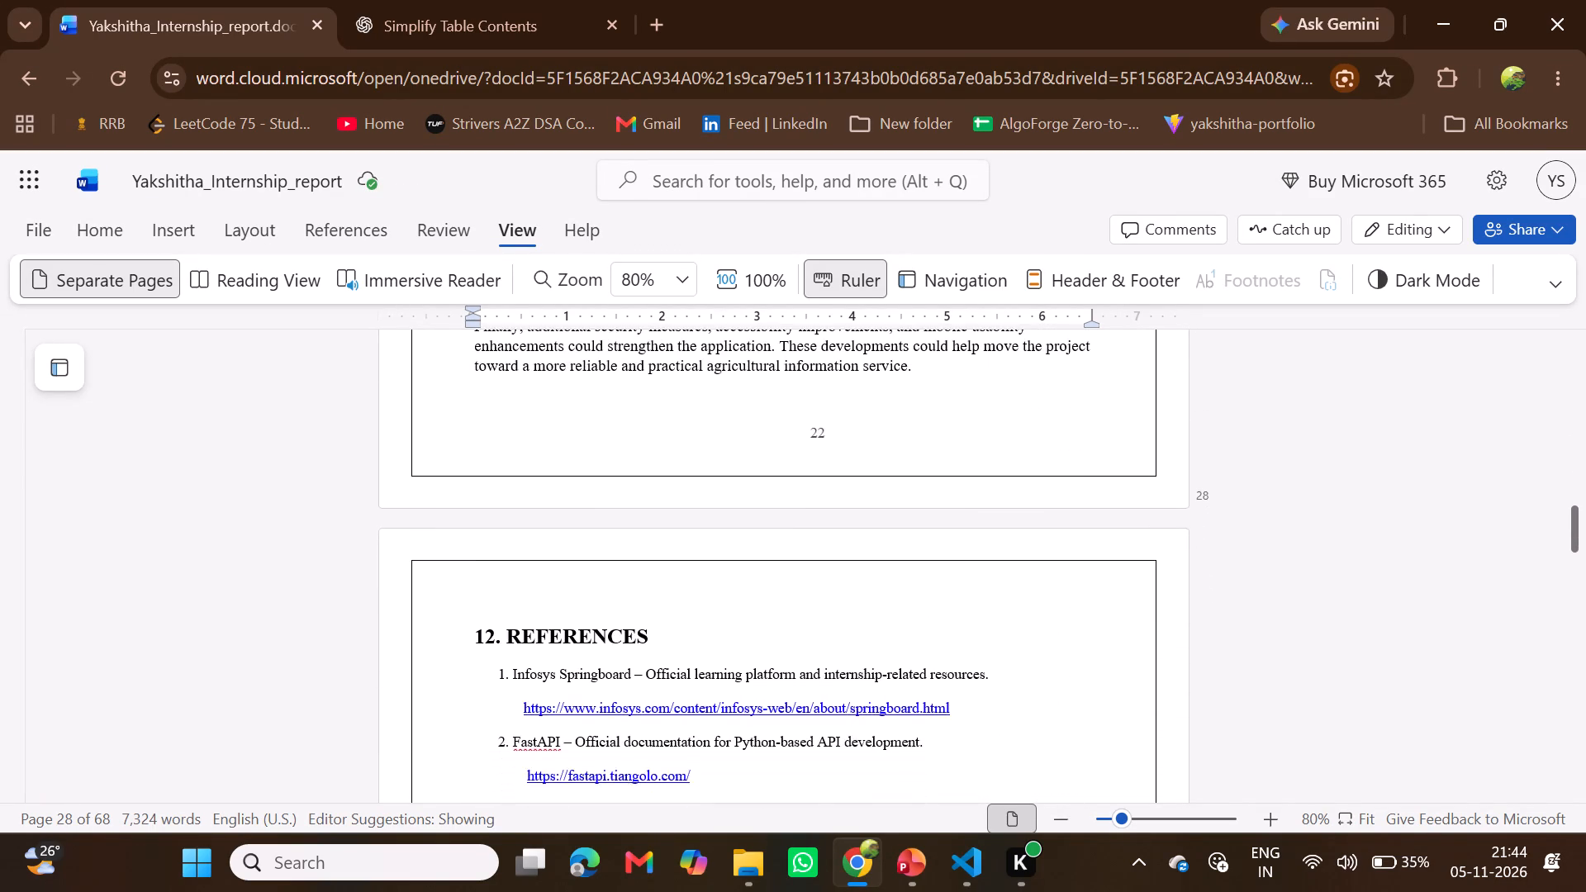
pyautogui.scroll(2, 897, 556)
pyautogui.scroll(-5, 897, 556)
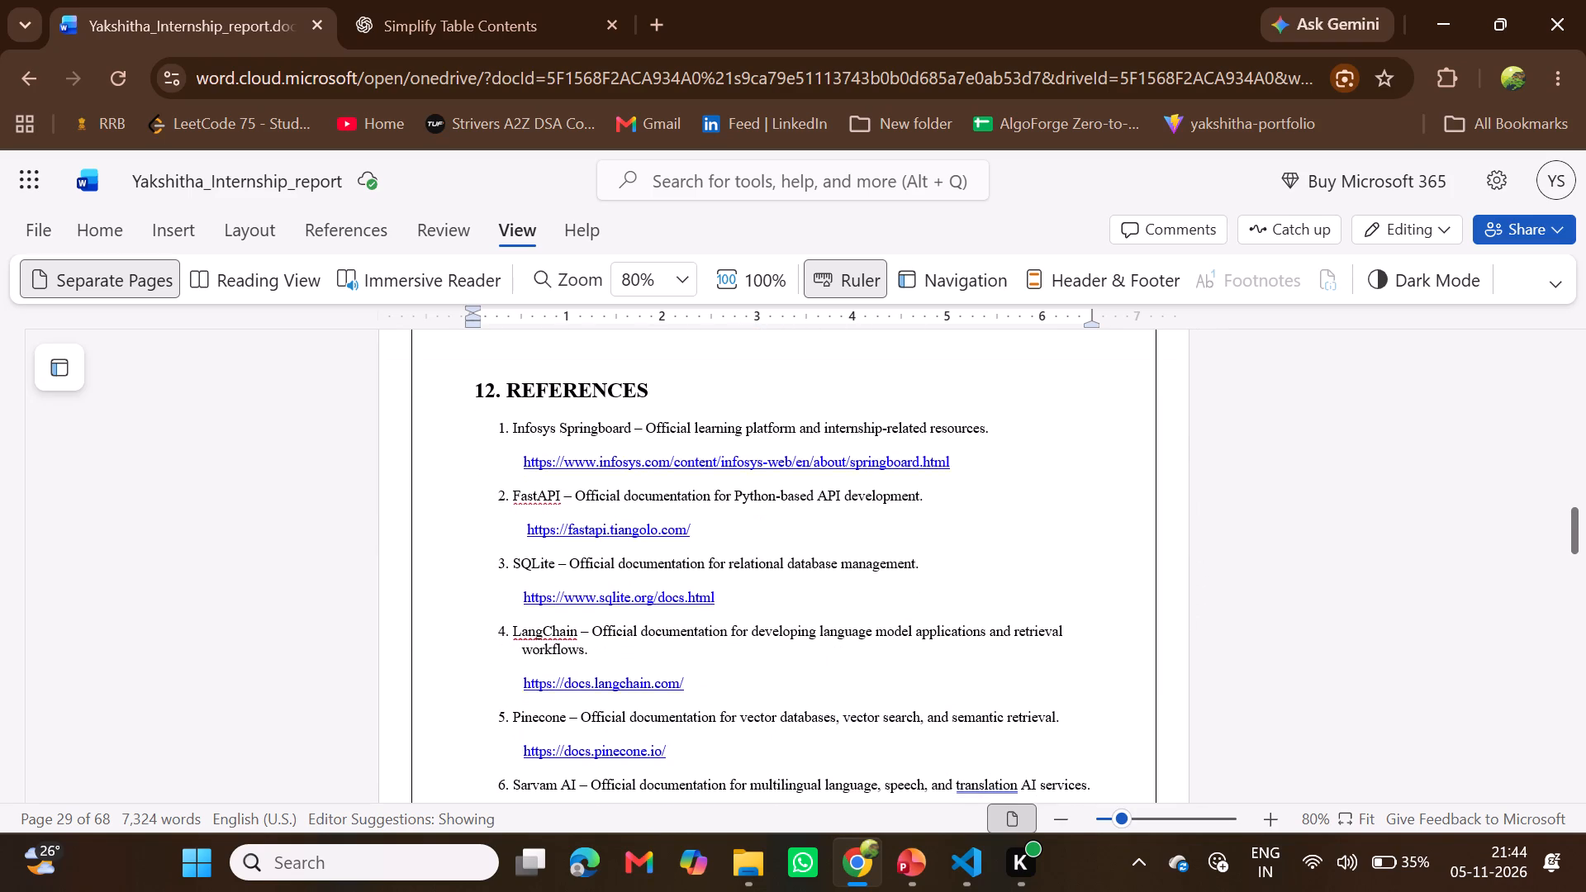
pyautogui.scroll(-3, 897, 556)
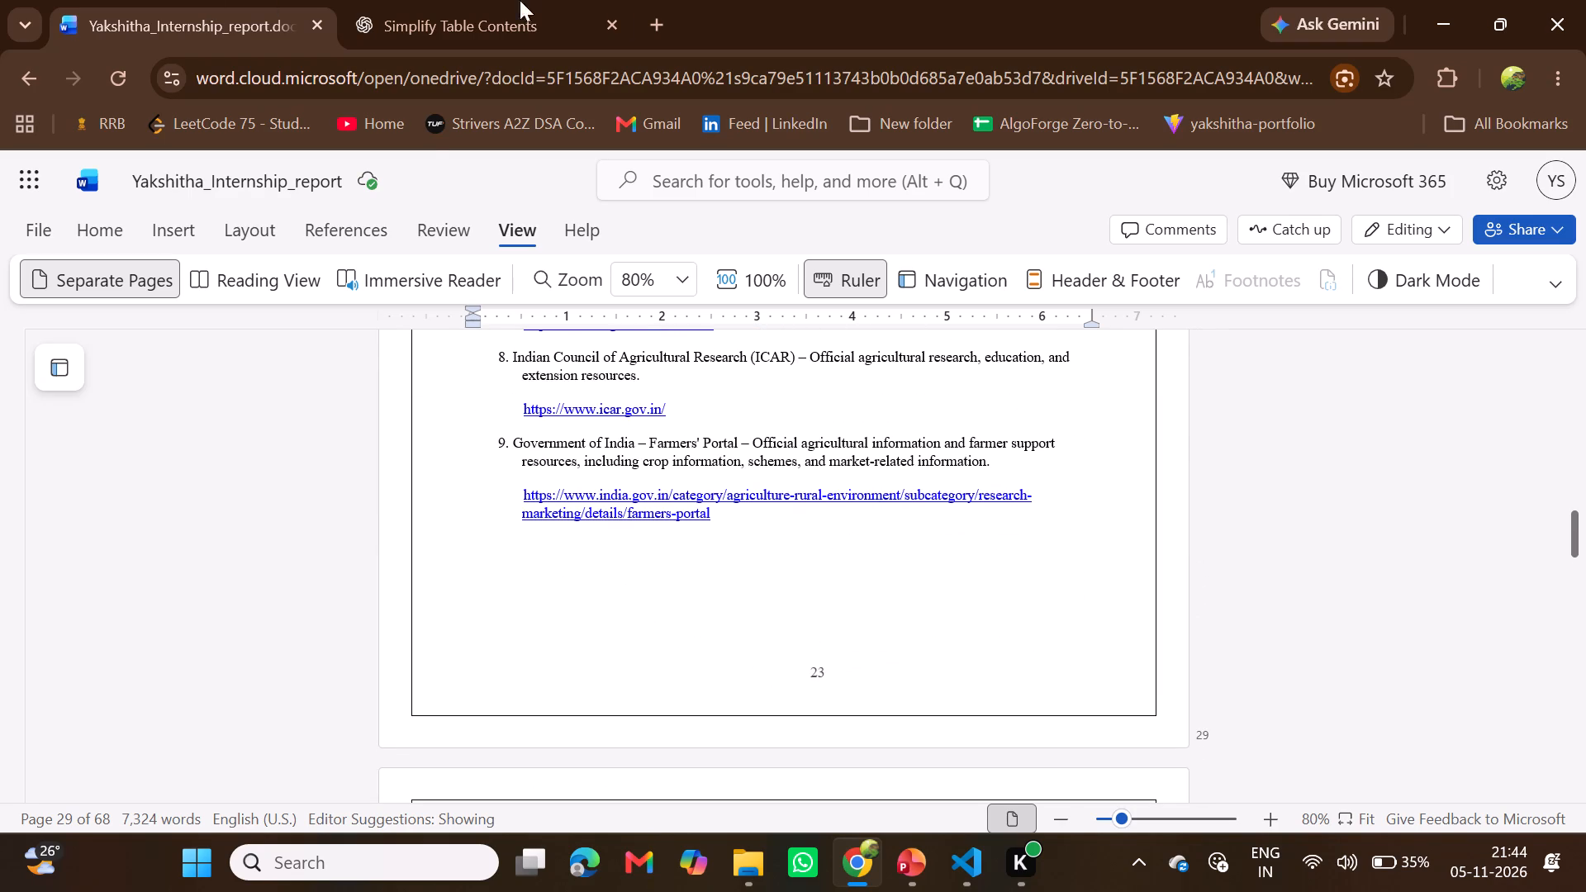
pyautogui.scroll(-5, 623, 556)
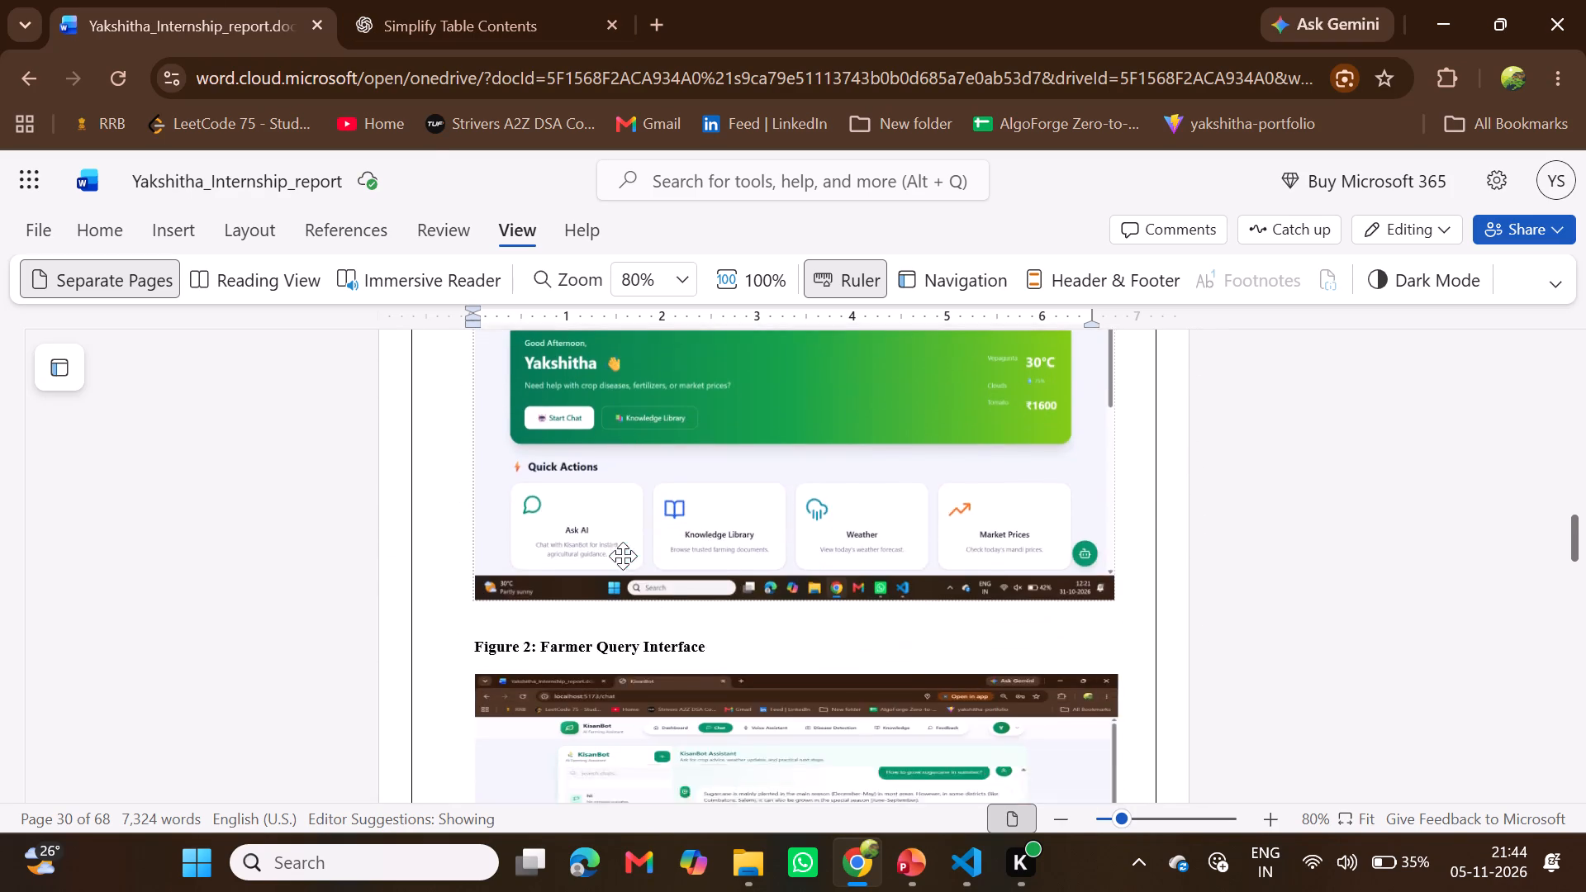
pyautogui.scroll(-7, 623, 556)
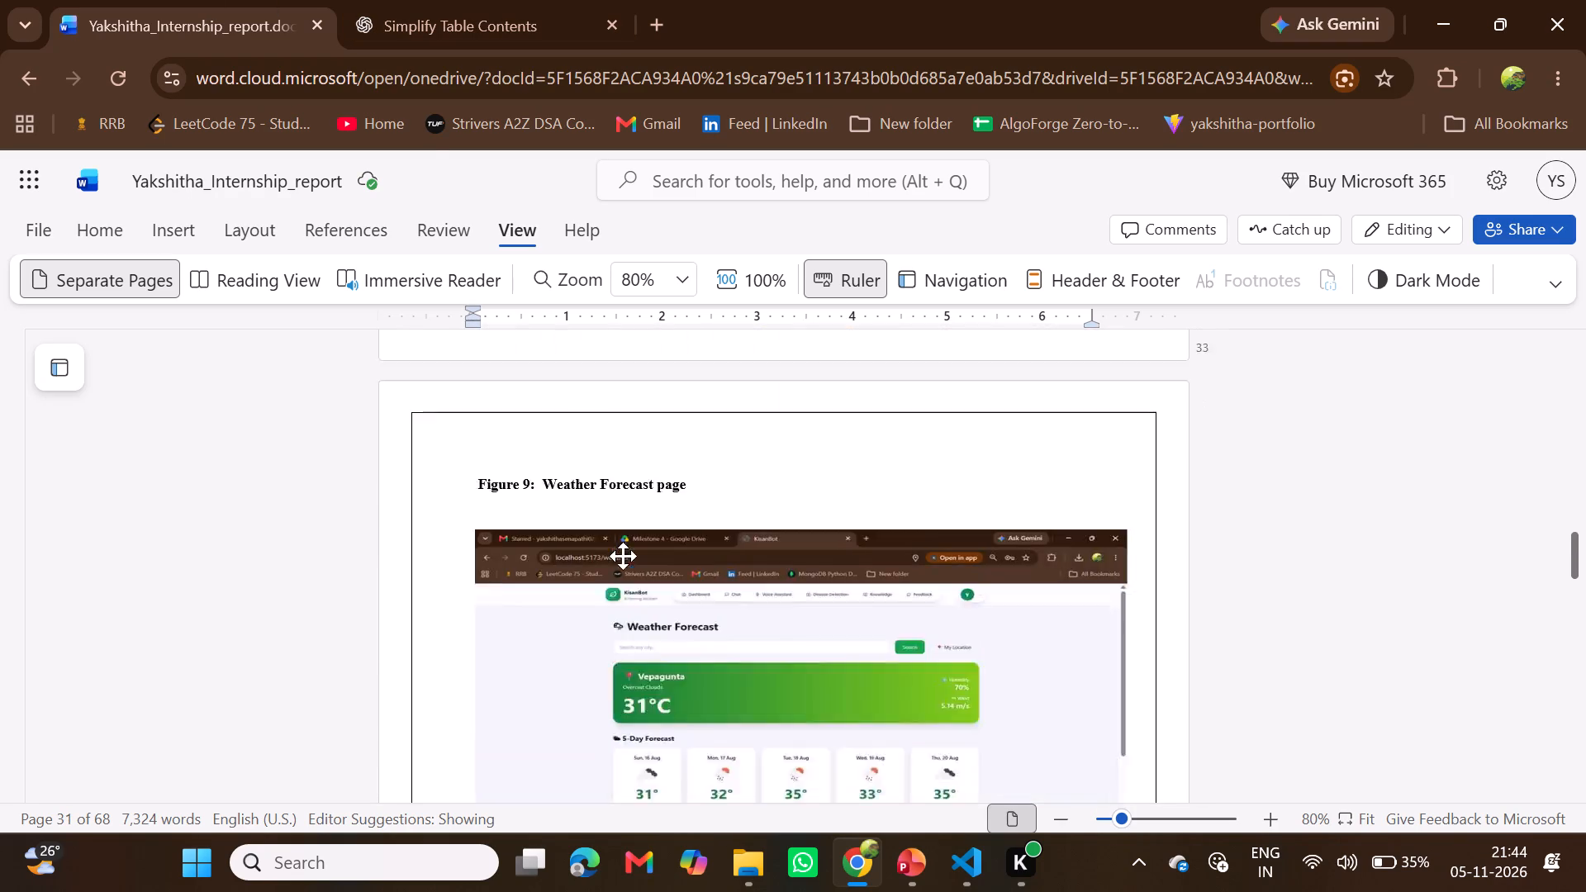
pyautogui.scroll(-4, 623, 556)
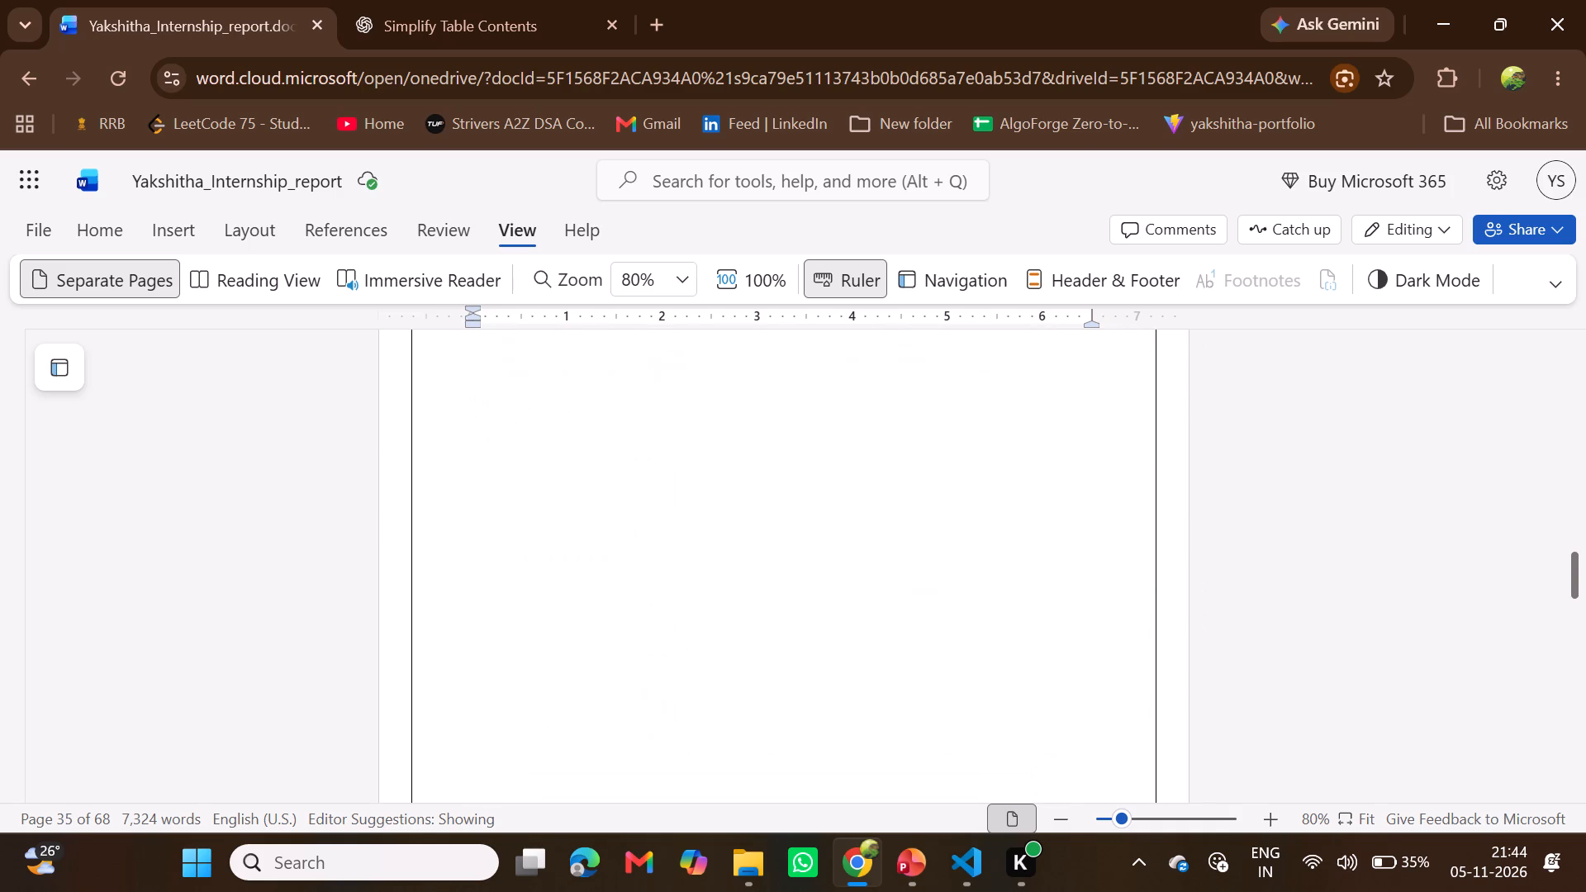
pyautogui.scroll(-1, 623, 556)
pyautogui.scroll(1, 623, 556)
pyautogui.scroll(-2, 623, 556)
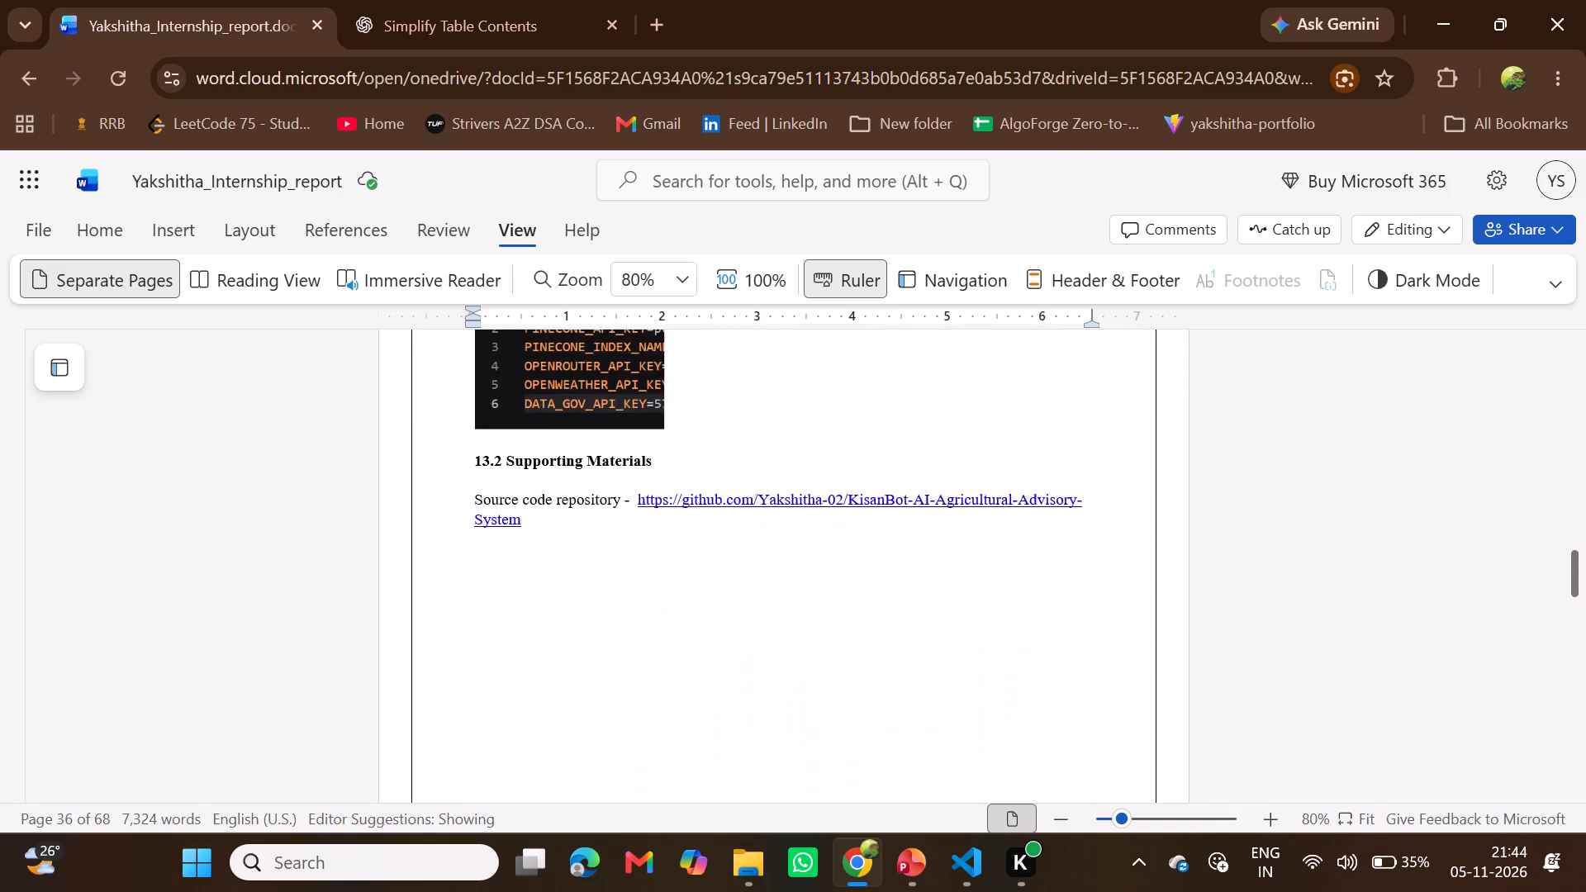
pyautogui.scroll(-4, 623, 556)
pyautogui.click(524, 0)
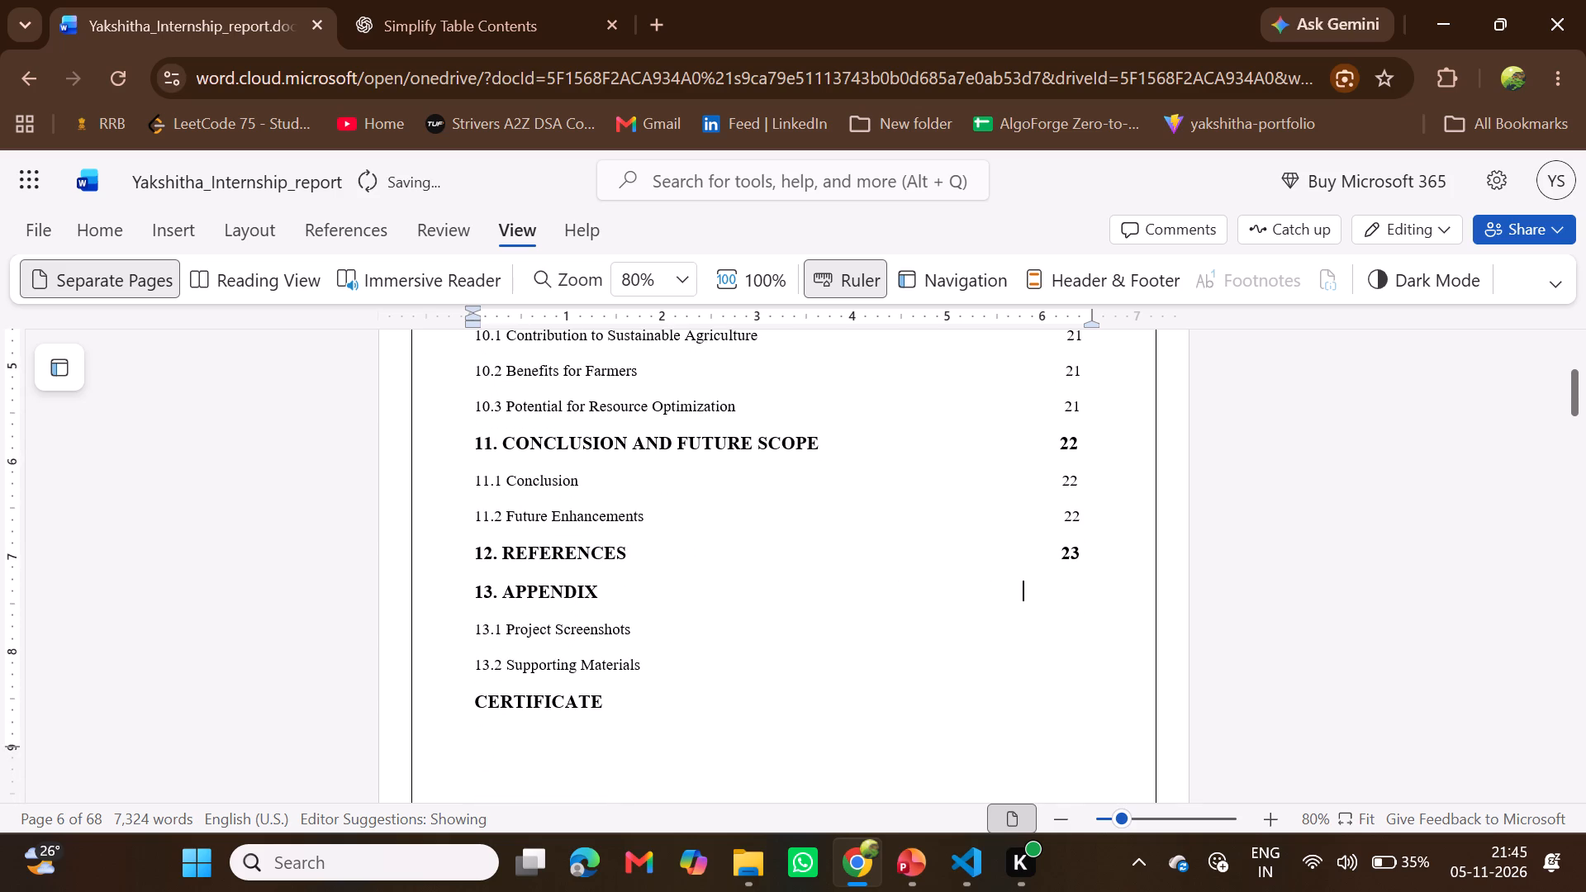
pyautogui.press('space')
pyautogui.press('space')
pyautogui.press('space')
pyautogui.write('24-30')
# Add page range 24-30 to contents entry 13.1 Project Screenshots, spaced out to the page-number column.
pyautogui.press('Down')
pyautogui.press('space')
pyautogui.press('space')
pyautogui.press('space')
pyautogui.press('space')
pyautogui.press('space')
pyautogui.press('space')
pyautogui.press('space')
pyautogui.press('space')
pyautogui.press('space')
pyautogui.press('space')
pyautogui.press('space')
pyautogui.press('space')
pyautogui.press('space')
pyautogui.press('space')
pyautogui.press('space')
pyautogui.press('space')
pyautogui.press('space')
pyautogui.press('space')
pyautogui.press('space')
pyautogui.press('space')
pyautogui.press('space')
pyautogui.press('space')
pyautogui.write('24-30')
# Add page number 30 to contents entry 13.2 Supporting Materials, aligned with the page-number column.
pyautogui.press('Down')
pyautogui.press('space')
pyautogui.press('space')
pyautogui.press('space')
pyautogui.press('space')
pyautogui.press('space')
pyautogui.press('space')
pyautogui.press('space')
pyautogui.press('space')
pyautogui.press('space')
pyautogui.press('space')
pyautogui.press('space')
pyautogui.press('space')
pyautogui.press('space')
pyautogui.press('space')
pyautogui.press('space')
pyautogui.press('space')
pyautogui.press('space')
pyautogui.press('space')
pyautogui.press('space')
pyautogui.press('space')
pyautogui.press('space')
pyautogui.press('space')
pyautogui.press('space')
pyautogui.press('space')
pyautogui.press('space')
pyautogui.press('space')
pyautogui.press('space')
pyautogui.press('space')
pyautogui.press('BackSpace')
pyautogui.press('BackSpace')
pyautogui.write('30')
pyautogui.press('Down')
# Add page number 31 to the CERTIFICATE contents entry, spaced out to line up with the page-number column.
pyautogui.press('space')
pyautogui.press('space')
pyautogui.press('space')
pyautogui.press('space')
pyautogui.press('space')
pyautogui.press('space')
pyautogui.press('space')
pyautogui.press('space')
pyautogui.press('space')
pyautogui.press('space')
pyautogui.press('space')
pyautogui.press('space')
pyautogui.press('space')
pyautogui.press('space')
pyautogui.press('space')
pyautogui.press('space')
pyautogui.press('space')
pyautogui.press('space')
pyautogui.press('space')
pyautogui.press('space')
pyautogui.press('BackSpace')
pyautogui.press('BackSpace')
pyautogui.press('BackSpace')
pyautogui.press('BackSpace')
pyautogui.write('31')
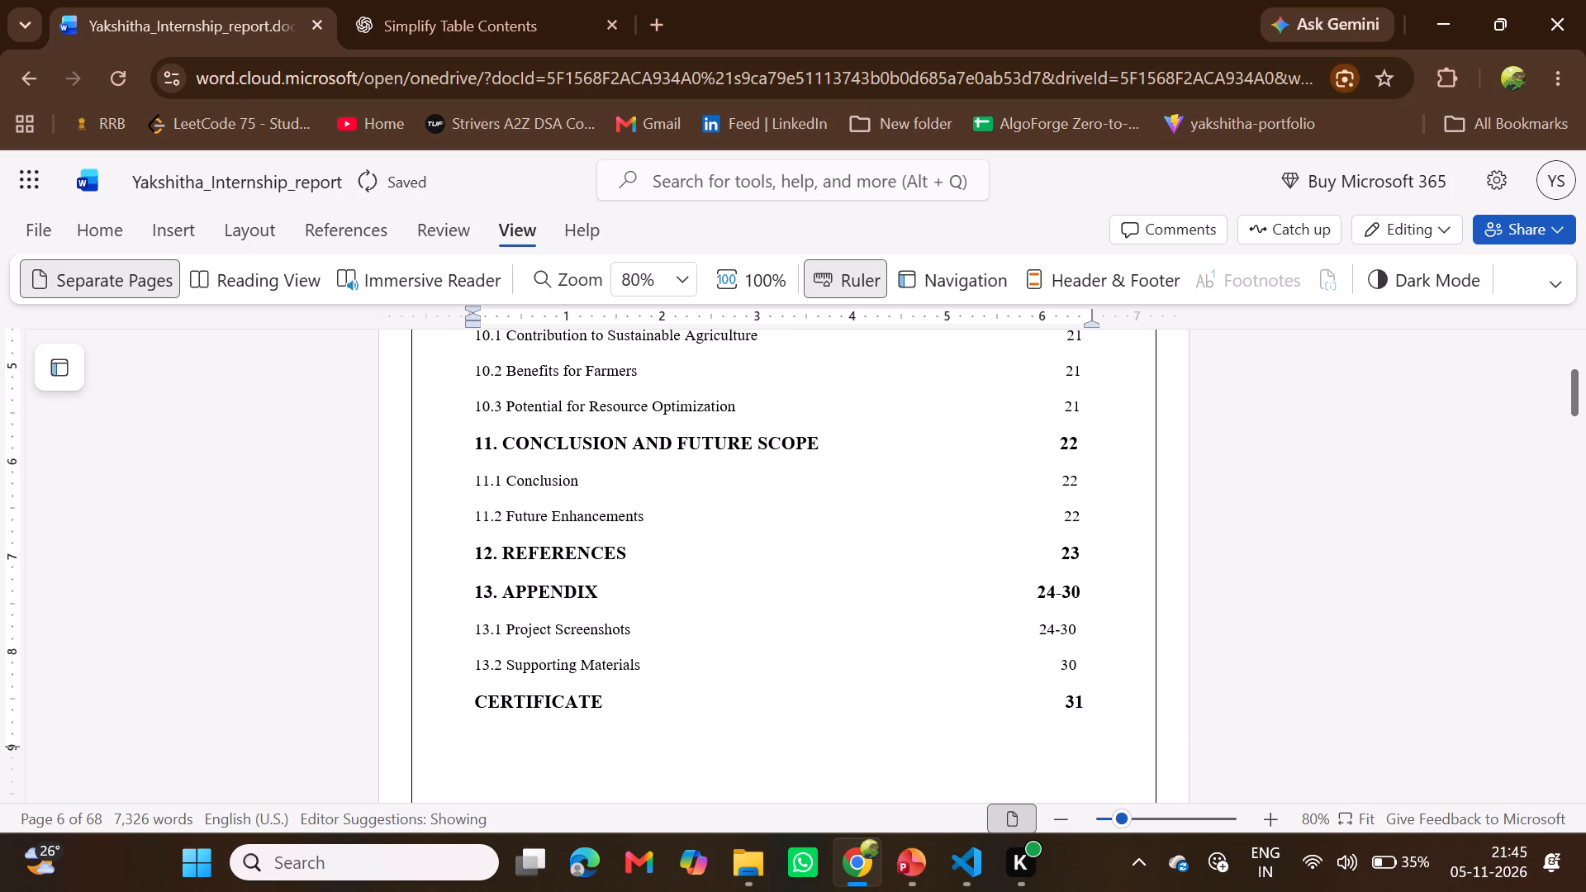
pyautogui.press('BackSpace')
pyautogui.press('BackSpace')
pyautogui.press('BackSpace')
pyautogui.write('31')
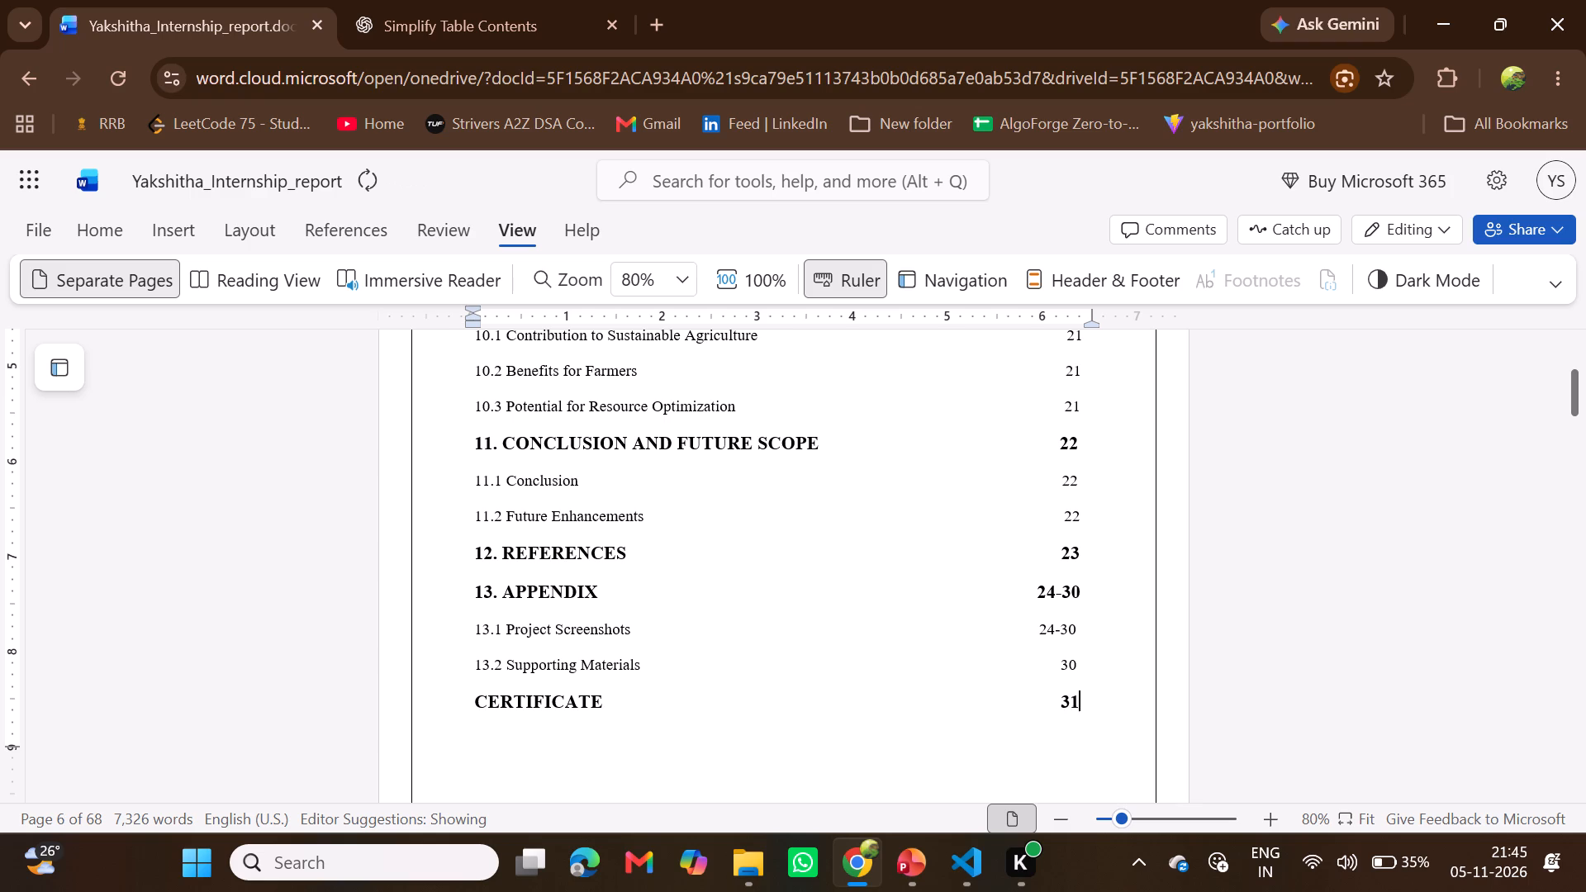
# Move the right indent of the CERTIFICATE contents entry slightly inward, to the edge of the page-number column.
pyautogui.click(1085, 320)
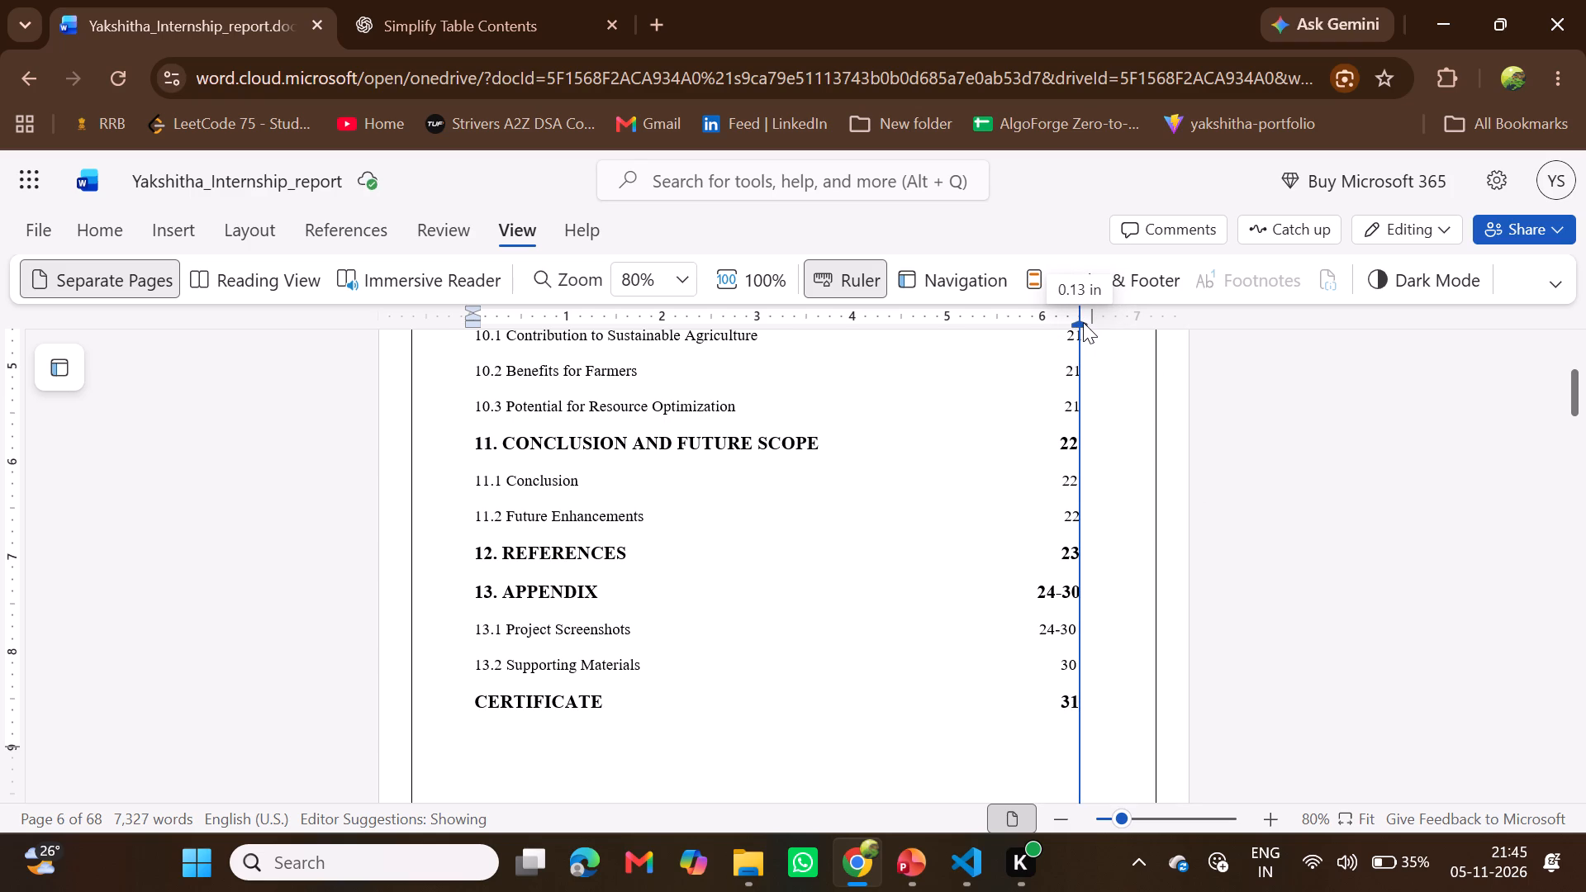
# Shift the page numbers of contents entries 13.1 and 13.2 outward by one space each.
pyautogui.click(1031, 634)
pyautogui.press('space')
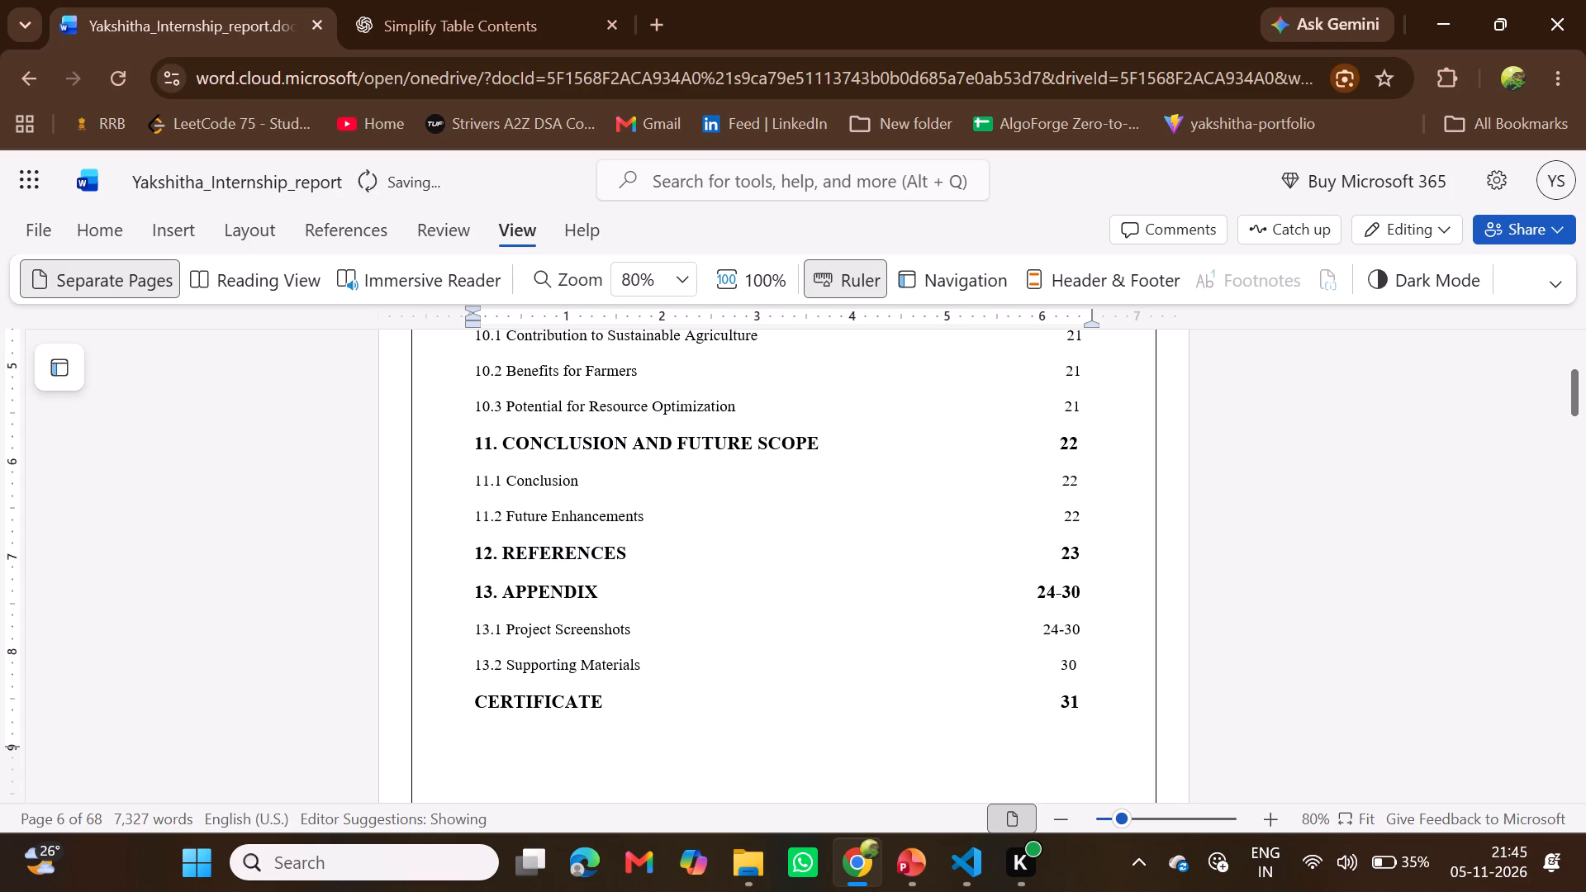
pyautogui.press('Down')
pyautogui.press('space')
# Set the right indent of contents entry 13.2 Supporting Materials to 0.13 in.
pyautogui.moveTo(1091, 323); pyautogui.dragTo(1083, 325)
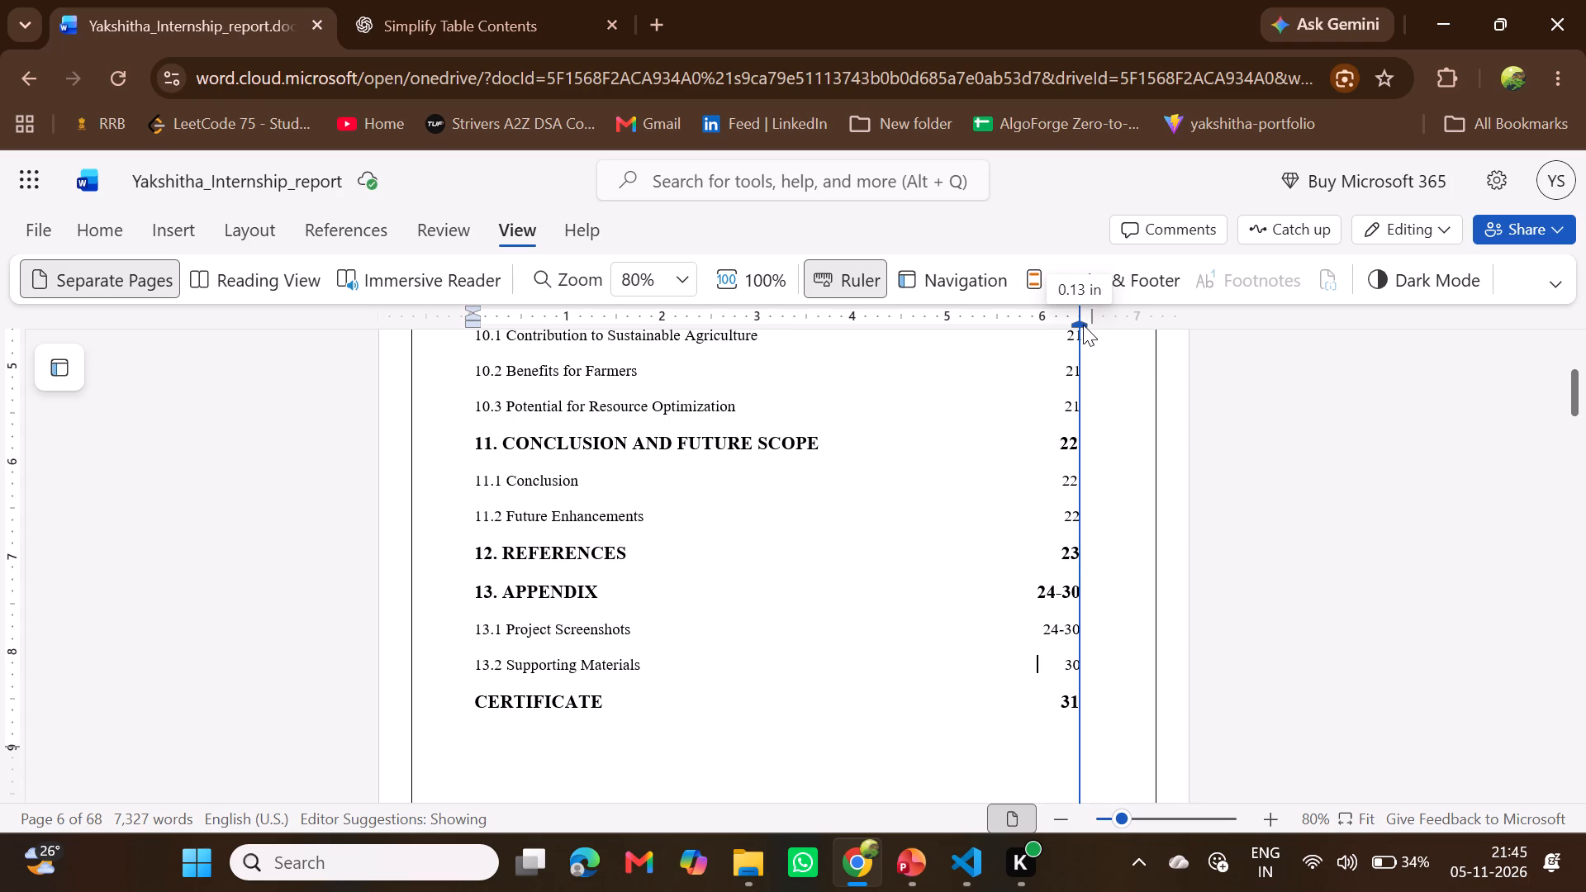
pyautogui.moveTo(1083, 325); pyautogui.dragTo(1083, 326)
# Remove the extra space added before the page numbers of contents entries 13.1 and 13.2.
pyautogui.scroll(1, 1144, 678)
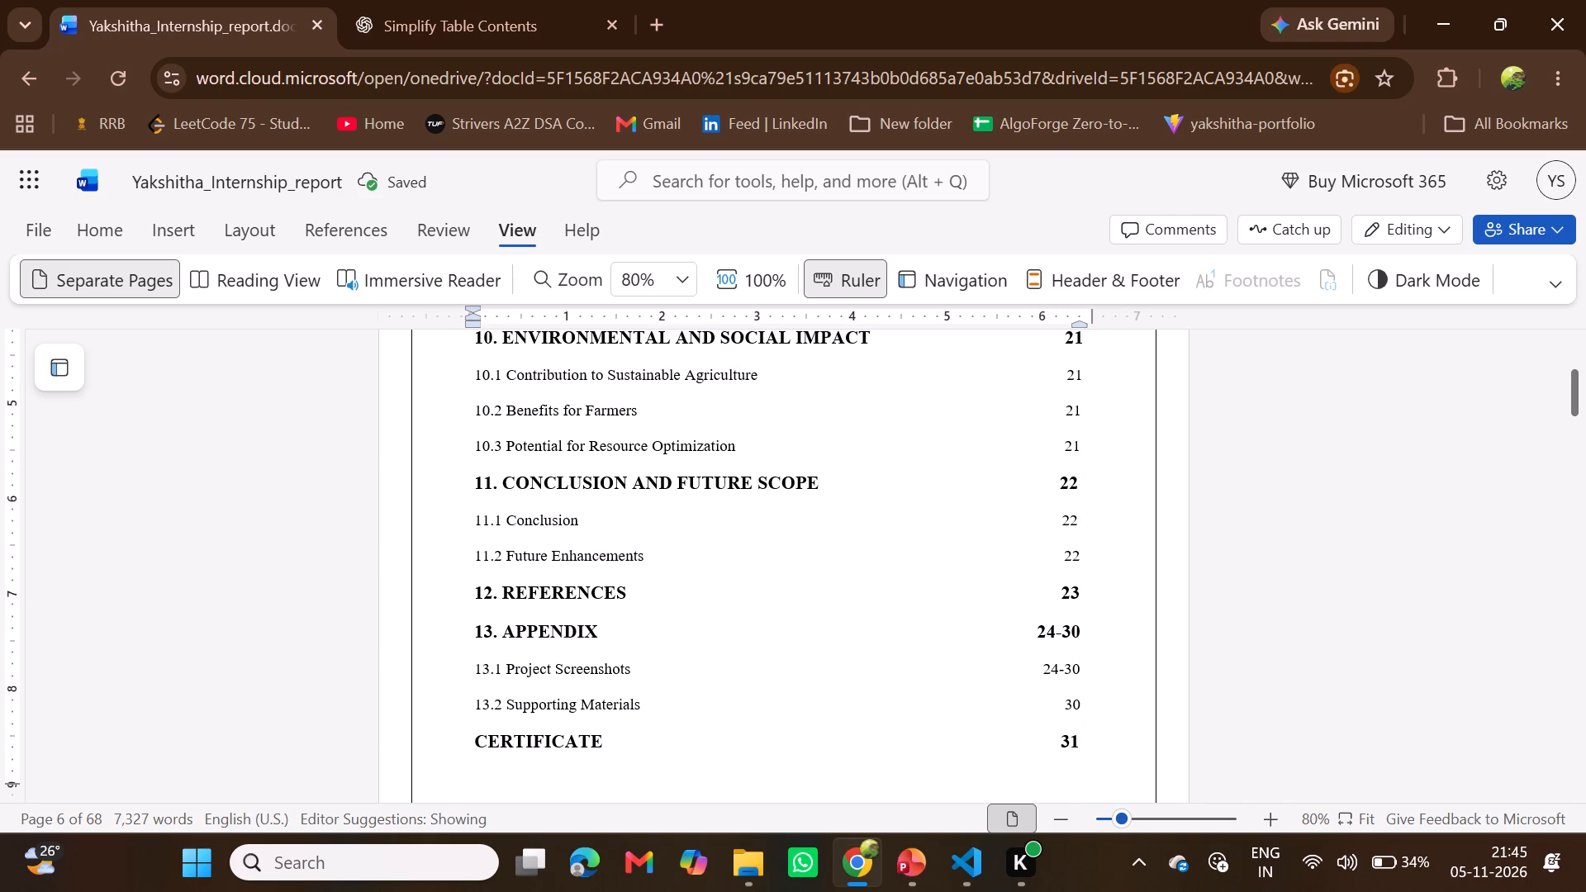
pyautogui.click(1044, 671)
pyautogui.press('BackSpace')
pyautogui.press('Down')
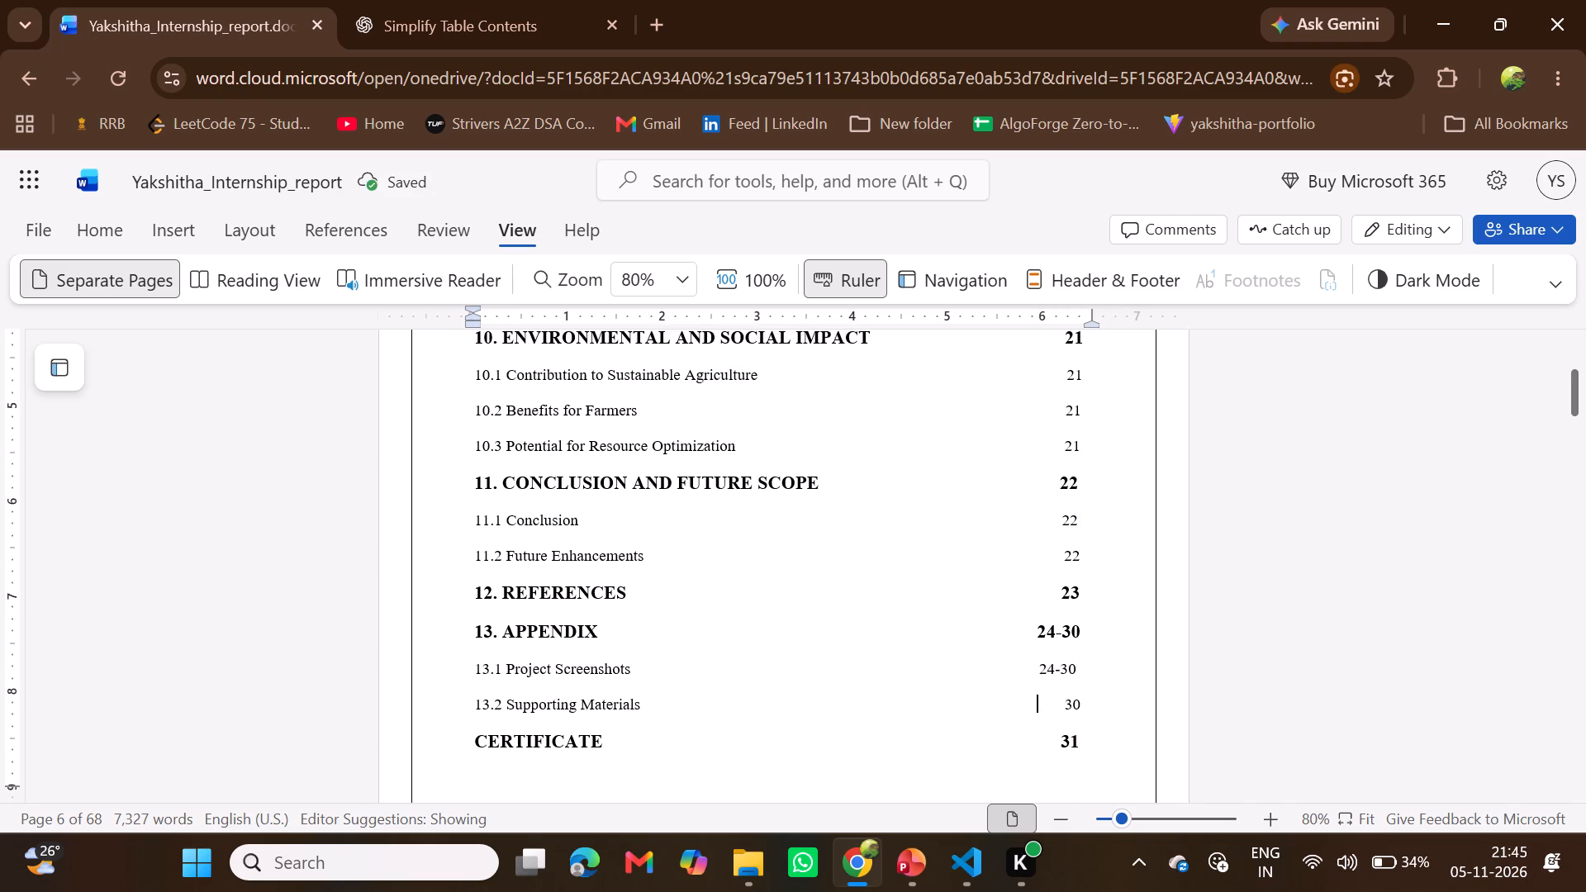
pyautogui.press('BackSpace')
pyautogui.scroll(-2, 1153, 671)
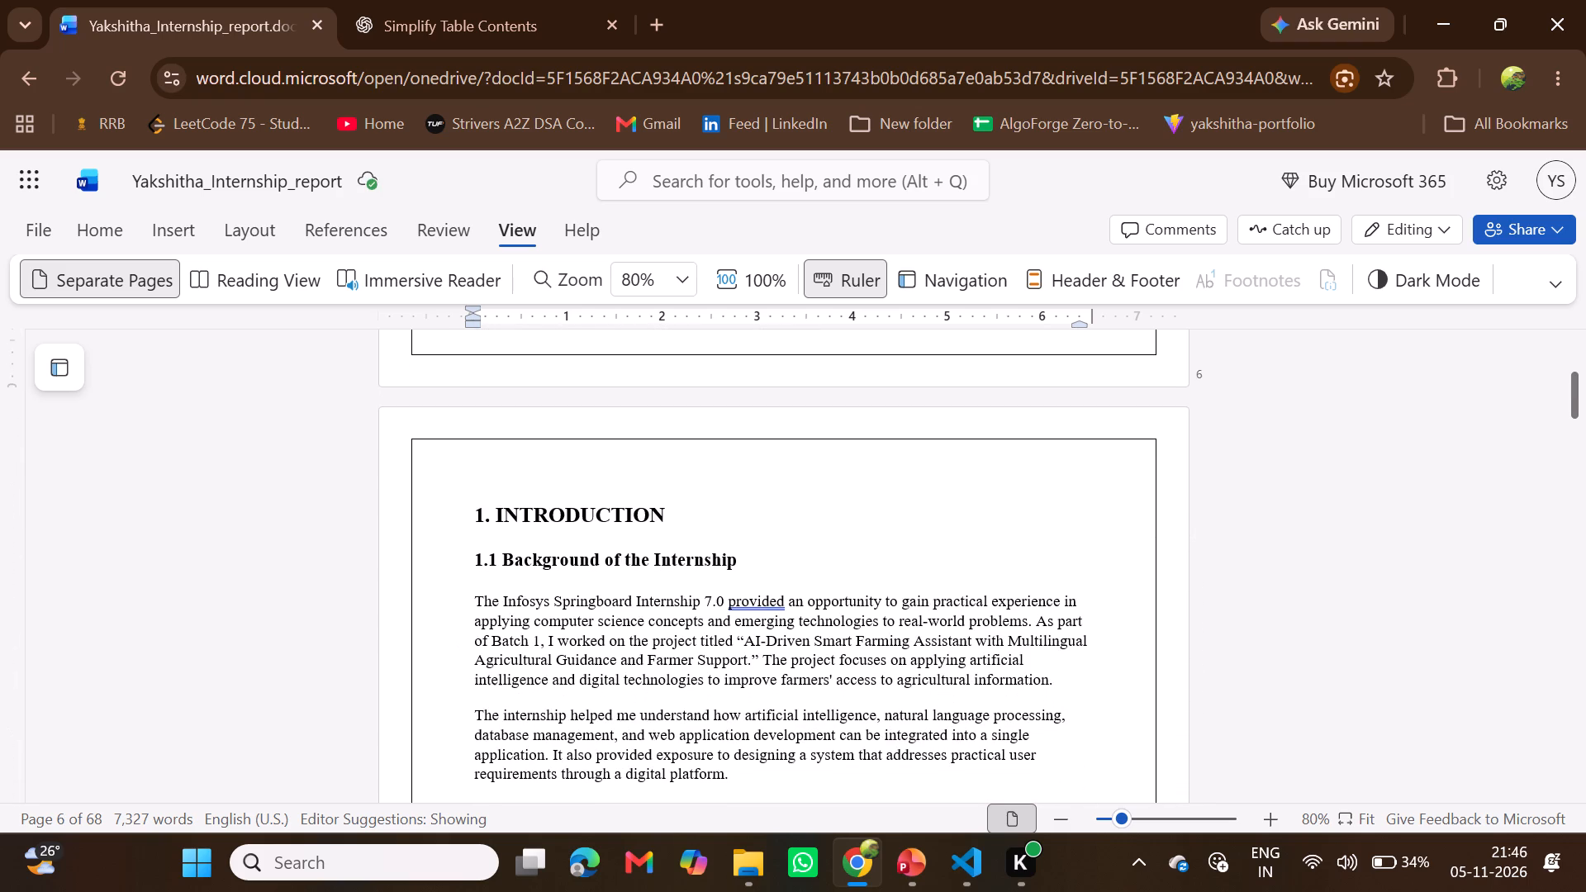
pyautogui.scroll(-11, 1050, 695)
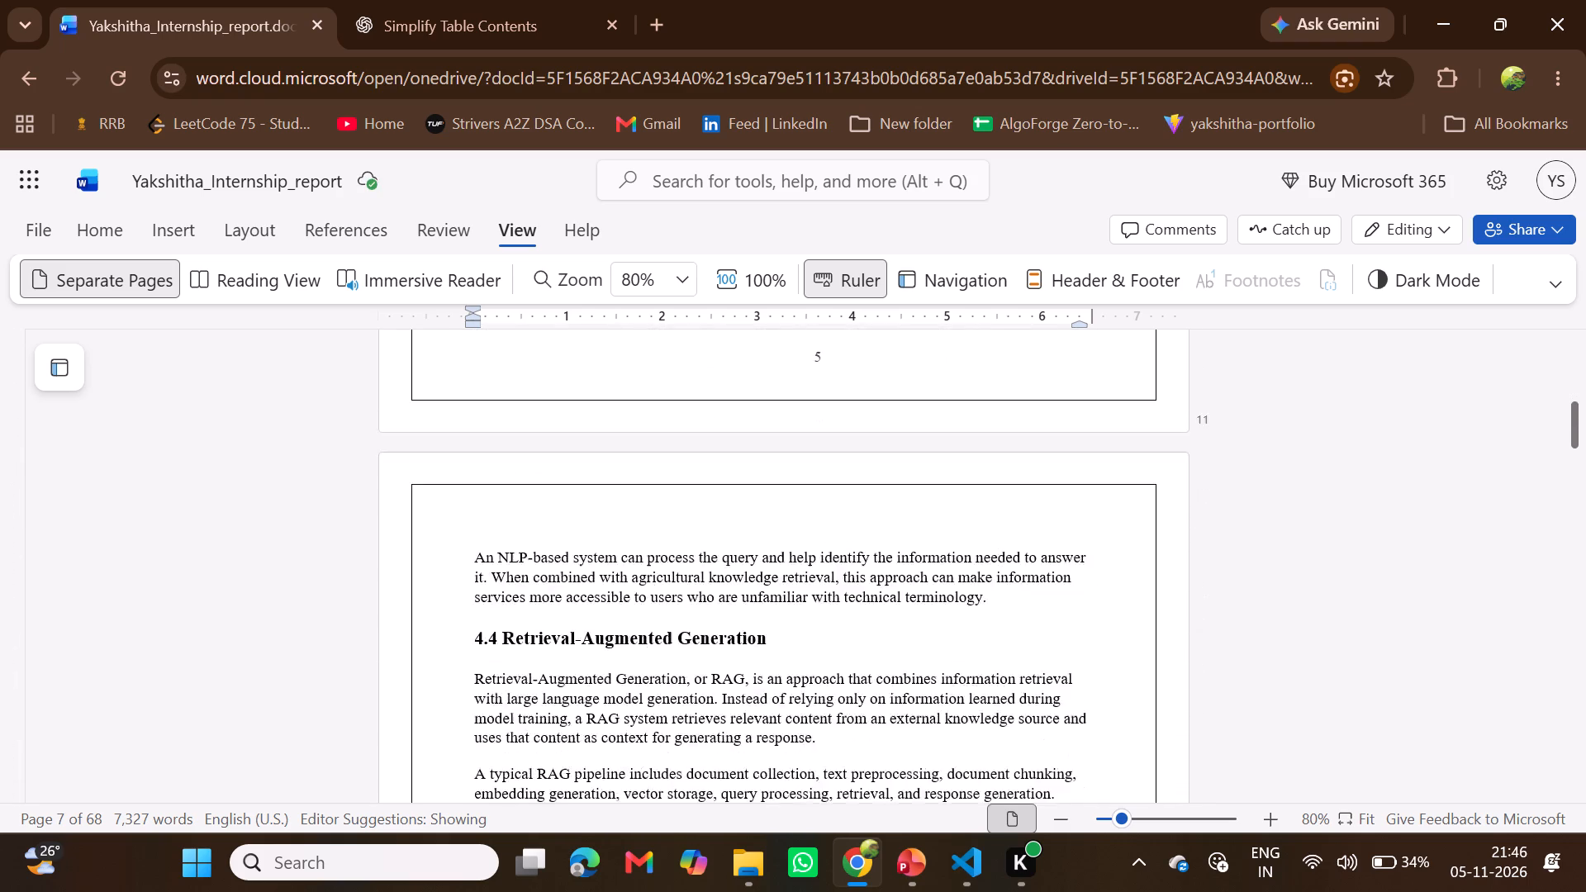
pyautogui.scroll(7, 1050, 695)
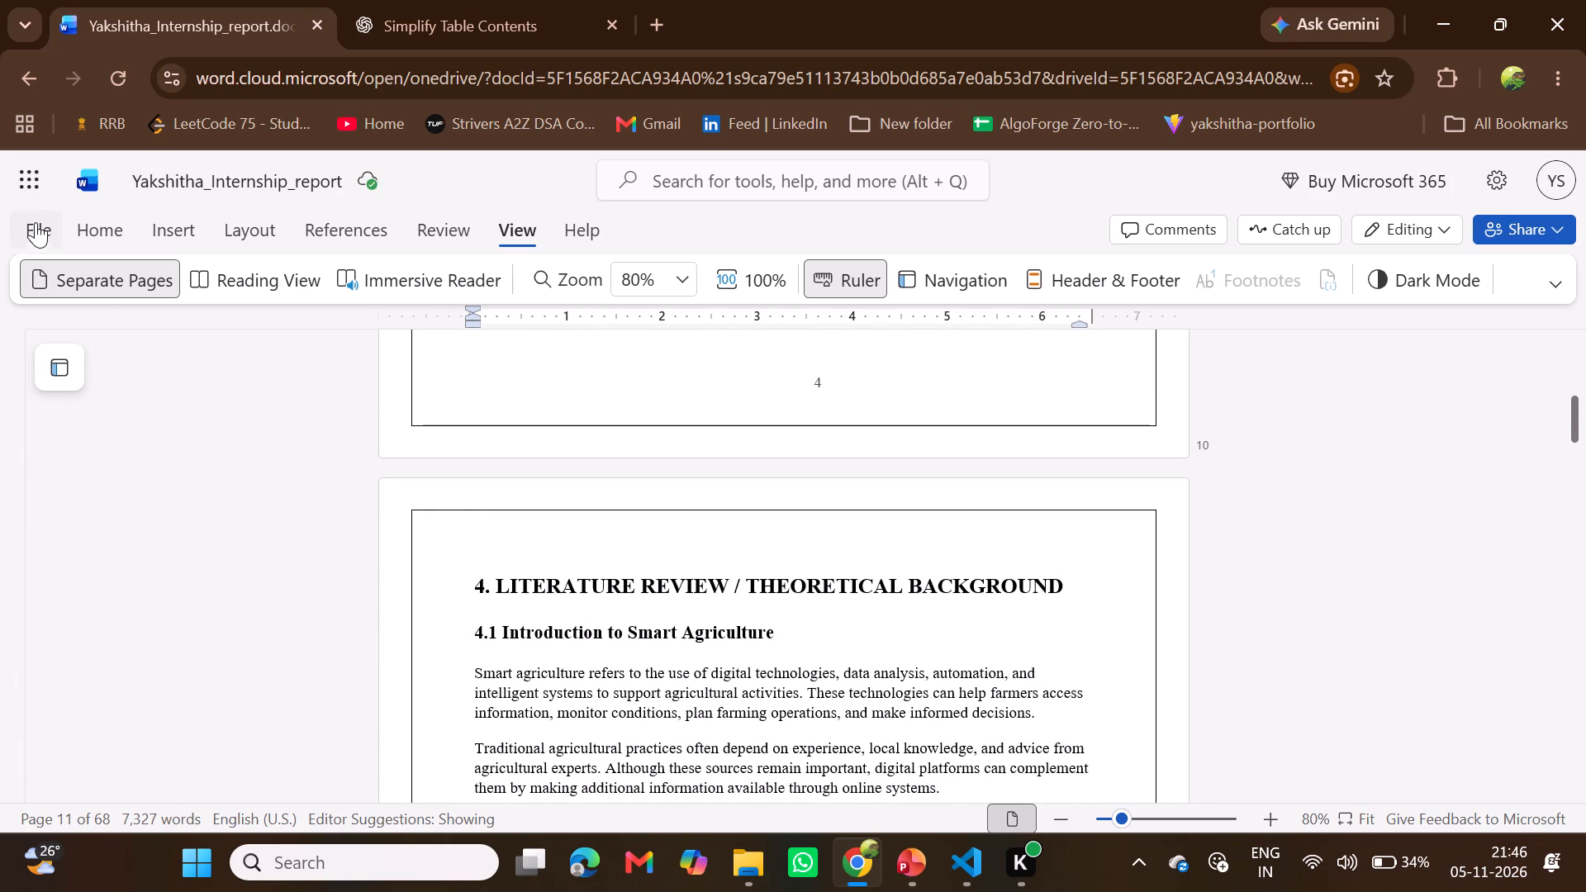
# Download a copy of the internship report as a Word document and close the leftover OneDrive download page.
pyautogui.click(40, 229)
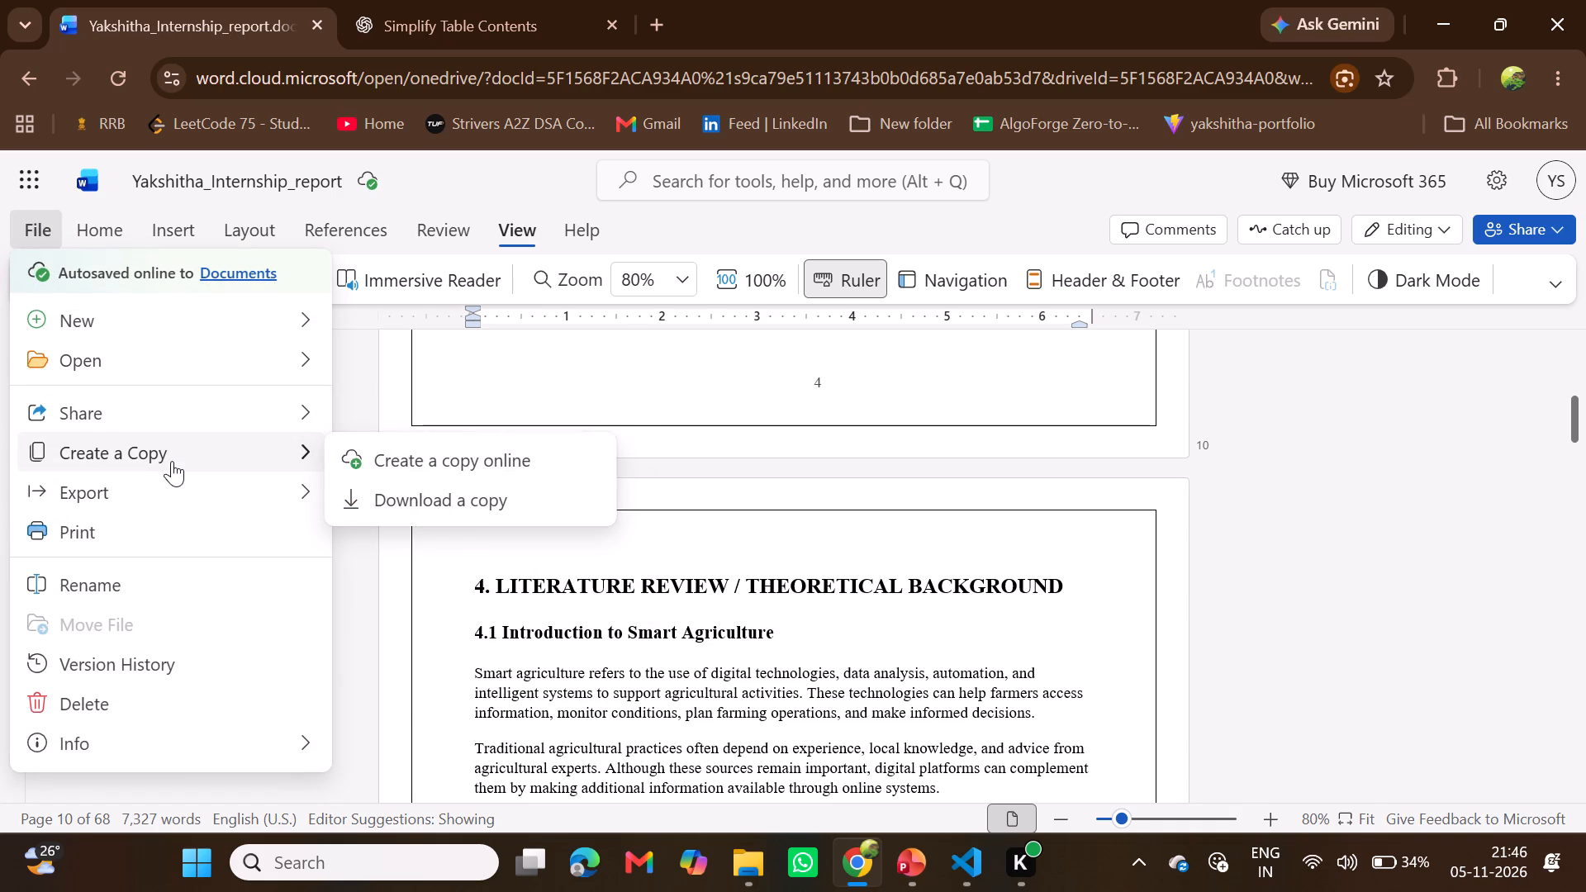
pyautogui.click(384, 496)
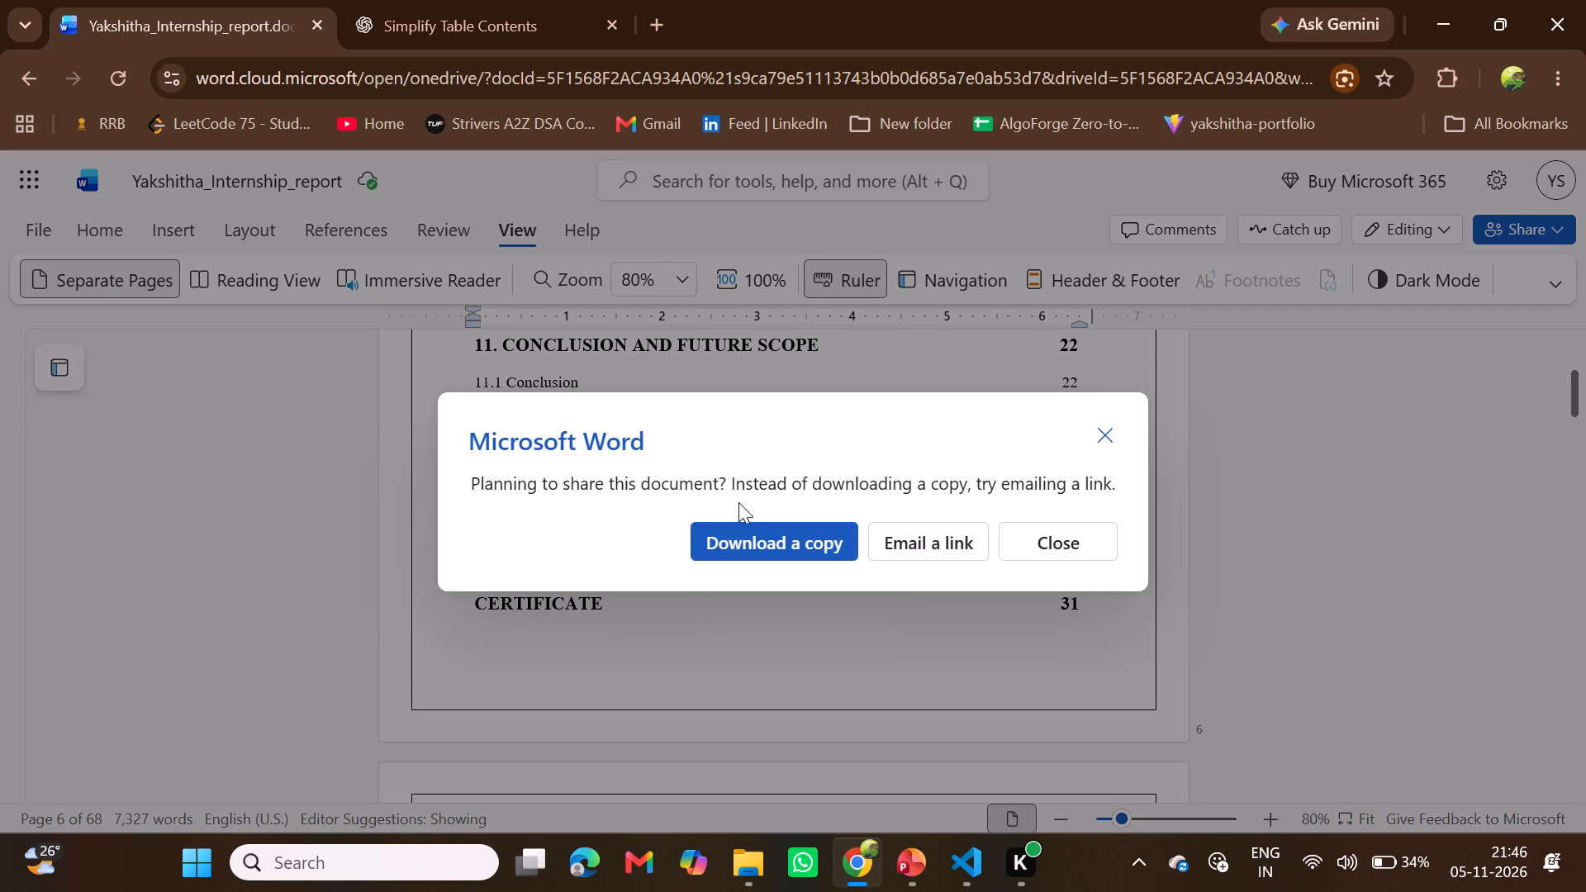
pyautogui.click(753, 543)
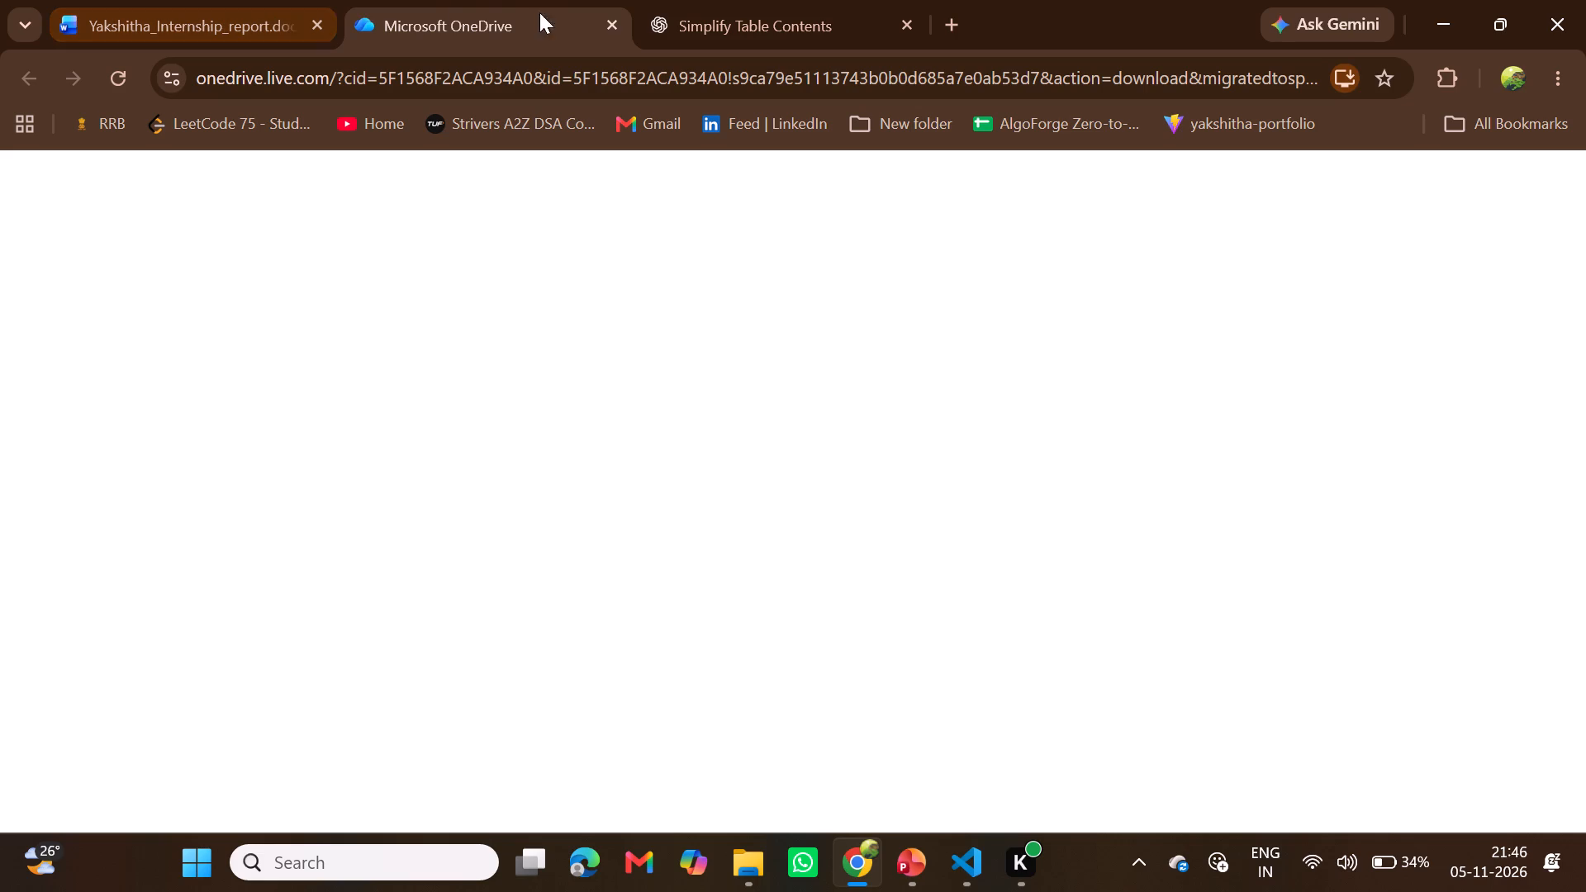
pyautogui.click(616, 26)
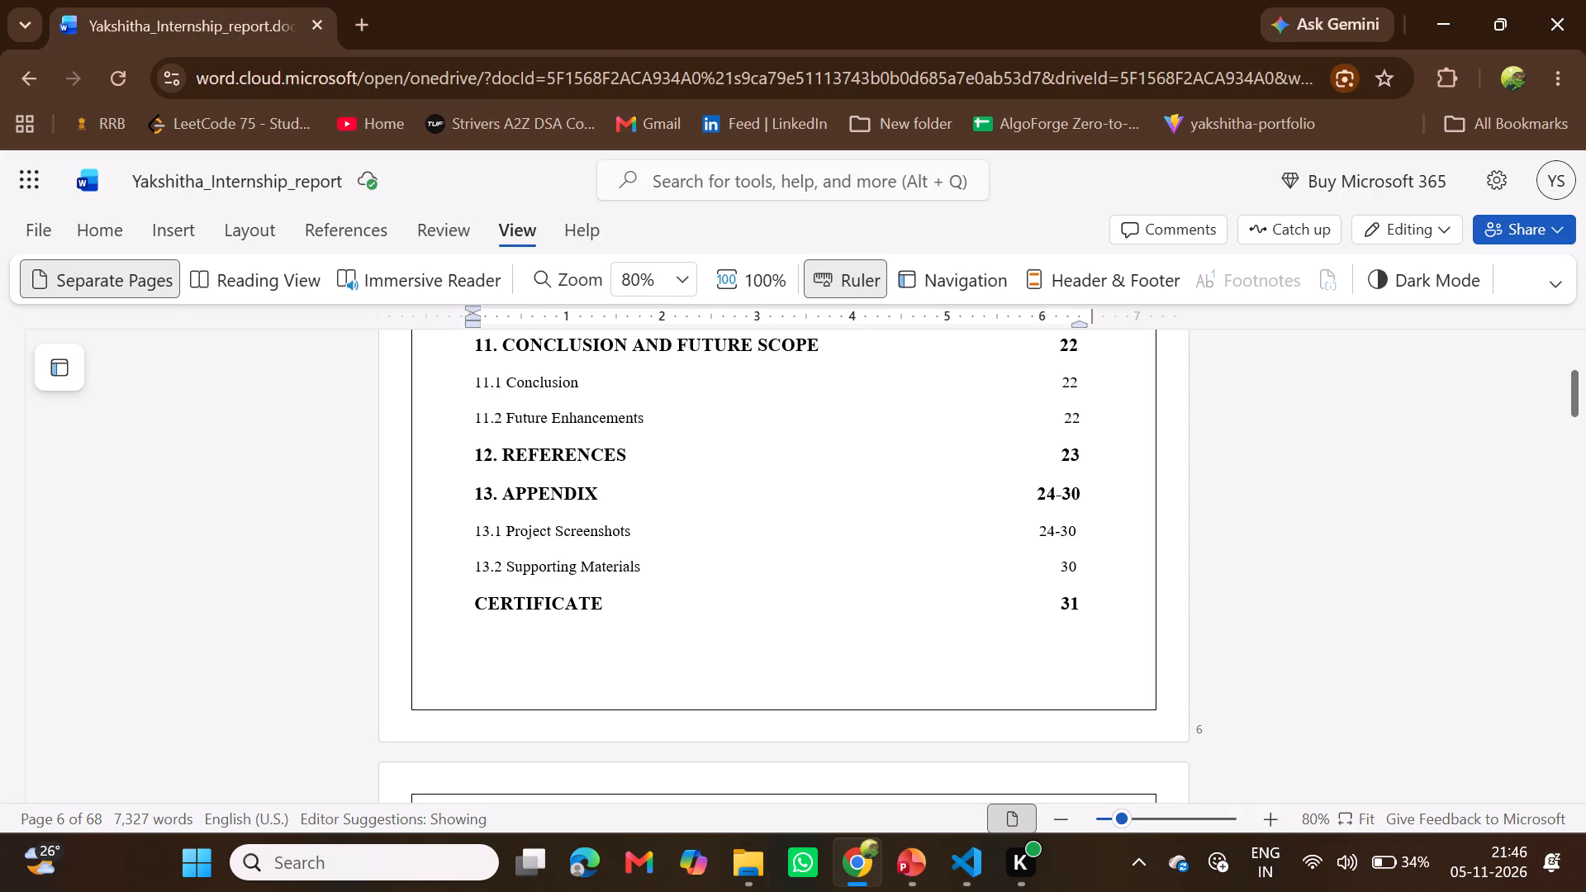
# Export the internship report as a PDF.
pyautogui.click(51, 213)
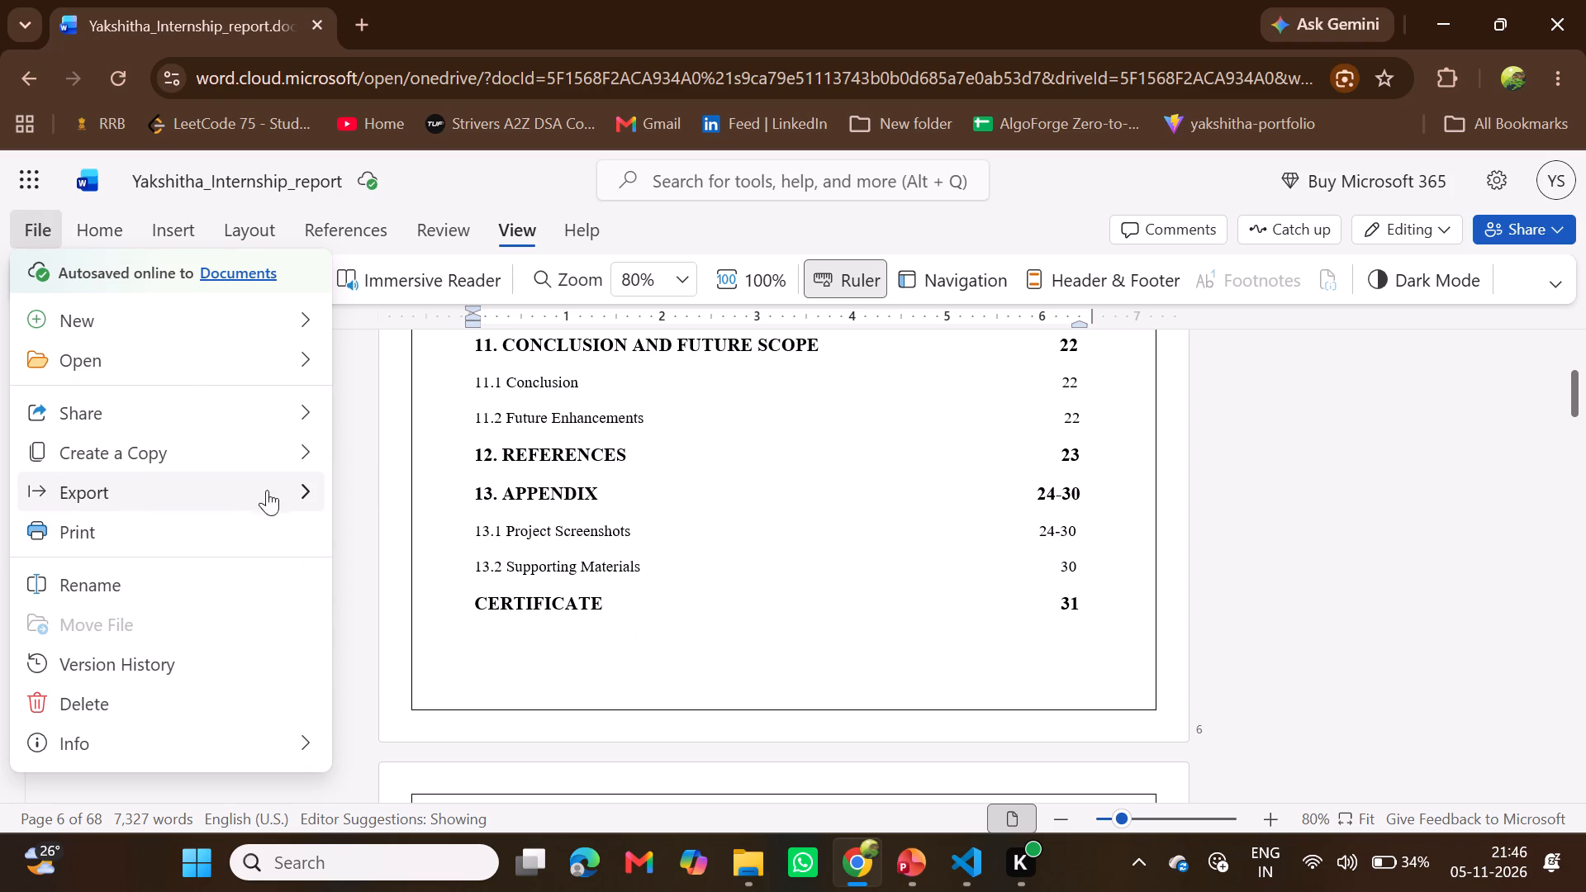
pyautogui.click(450, 482)
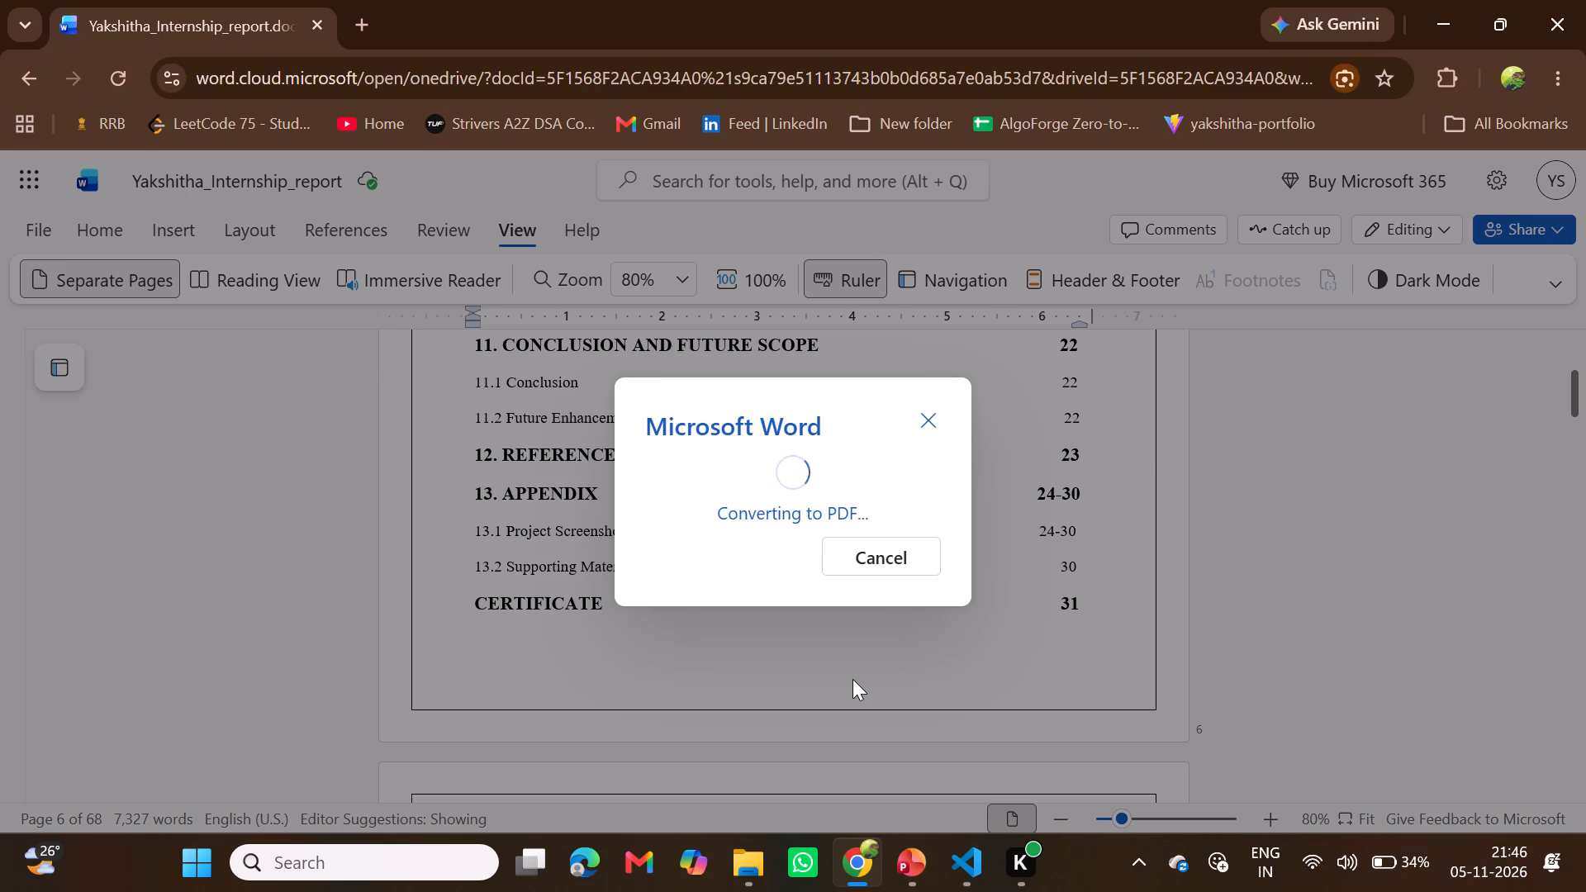
pyautogui.scroll(-1, 1015, 687)
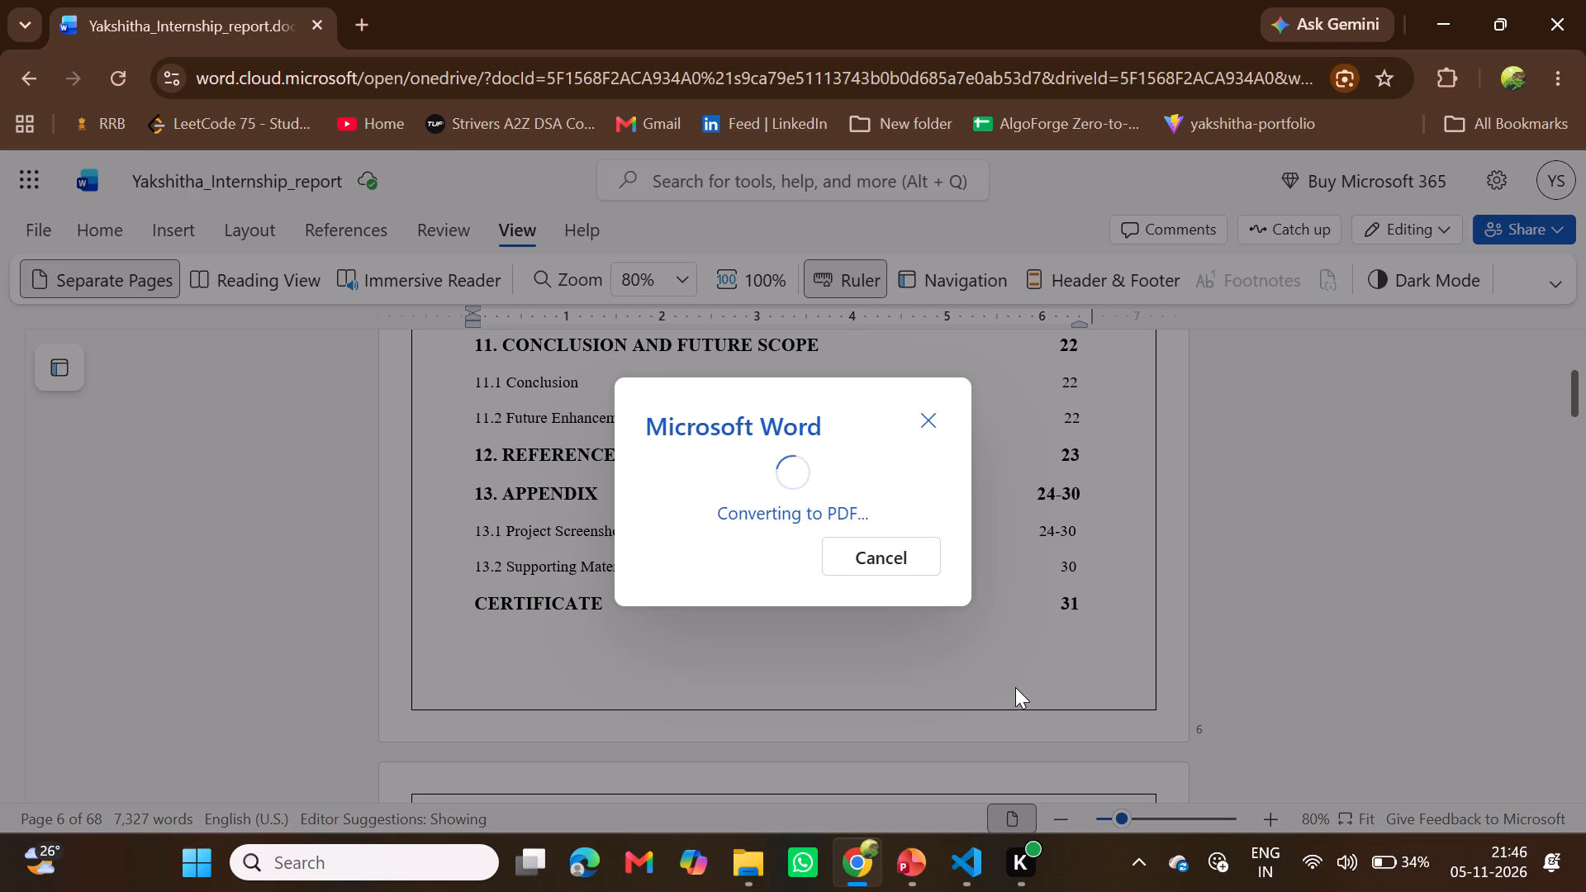
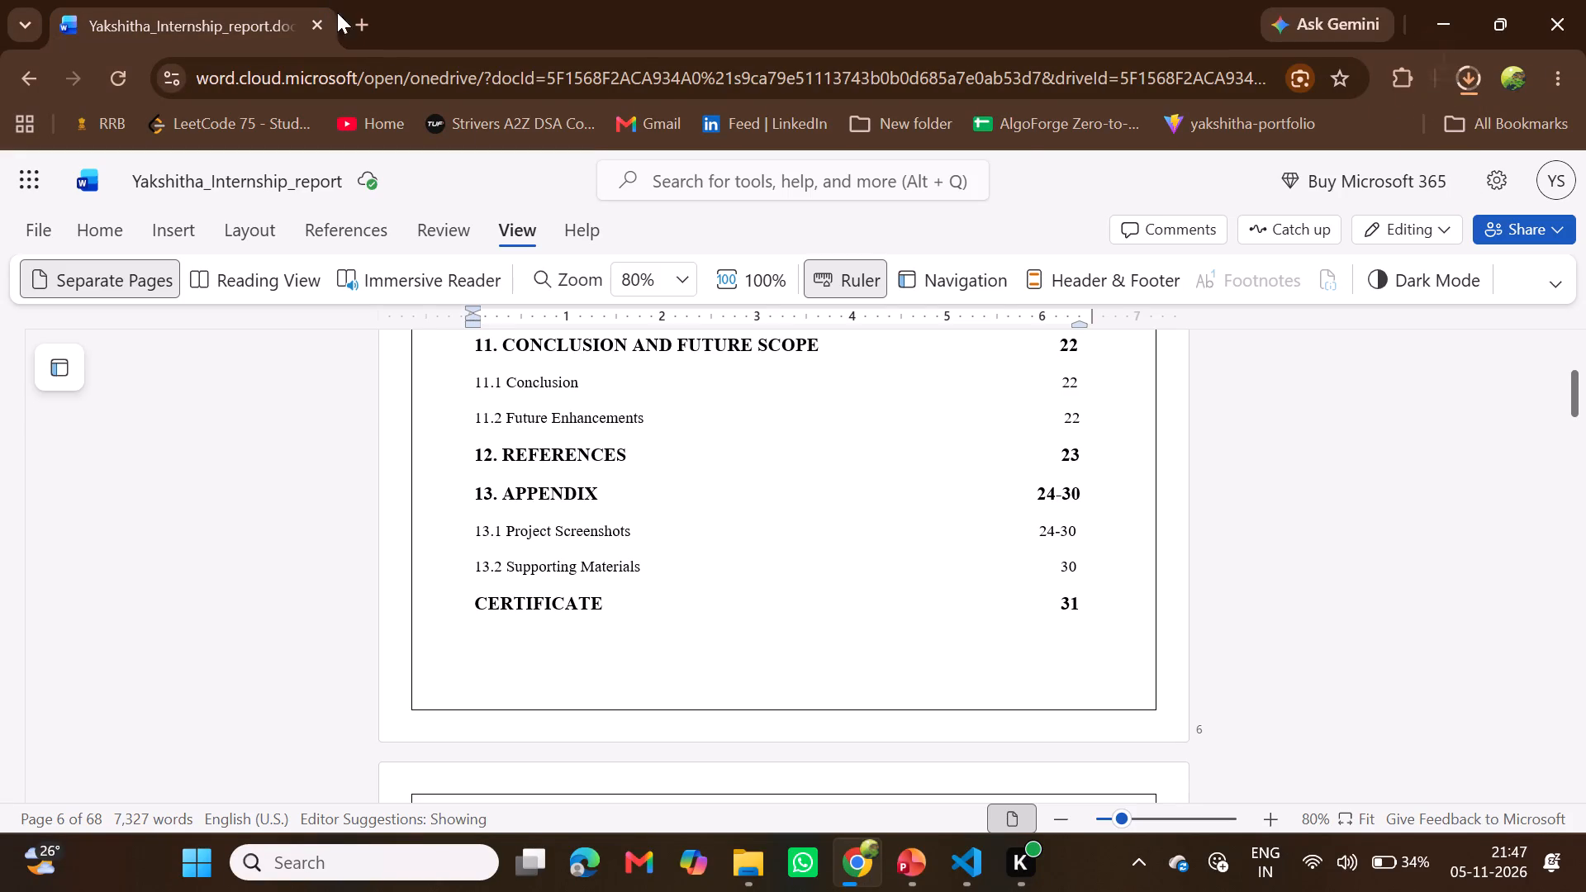
# Search the web for a PDF splitter in a new browser tab and open iLovePDF's Split PDF page.
pyautogui.click(1476, 74)
pyautogui.click(360, 18)
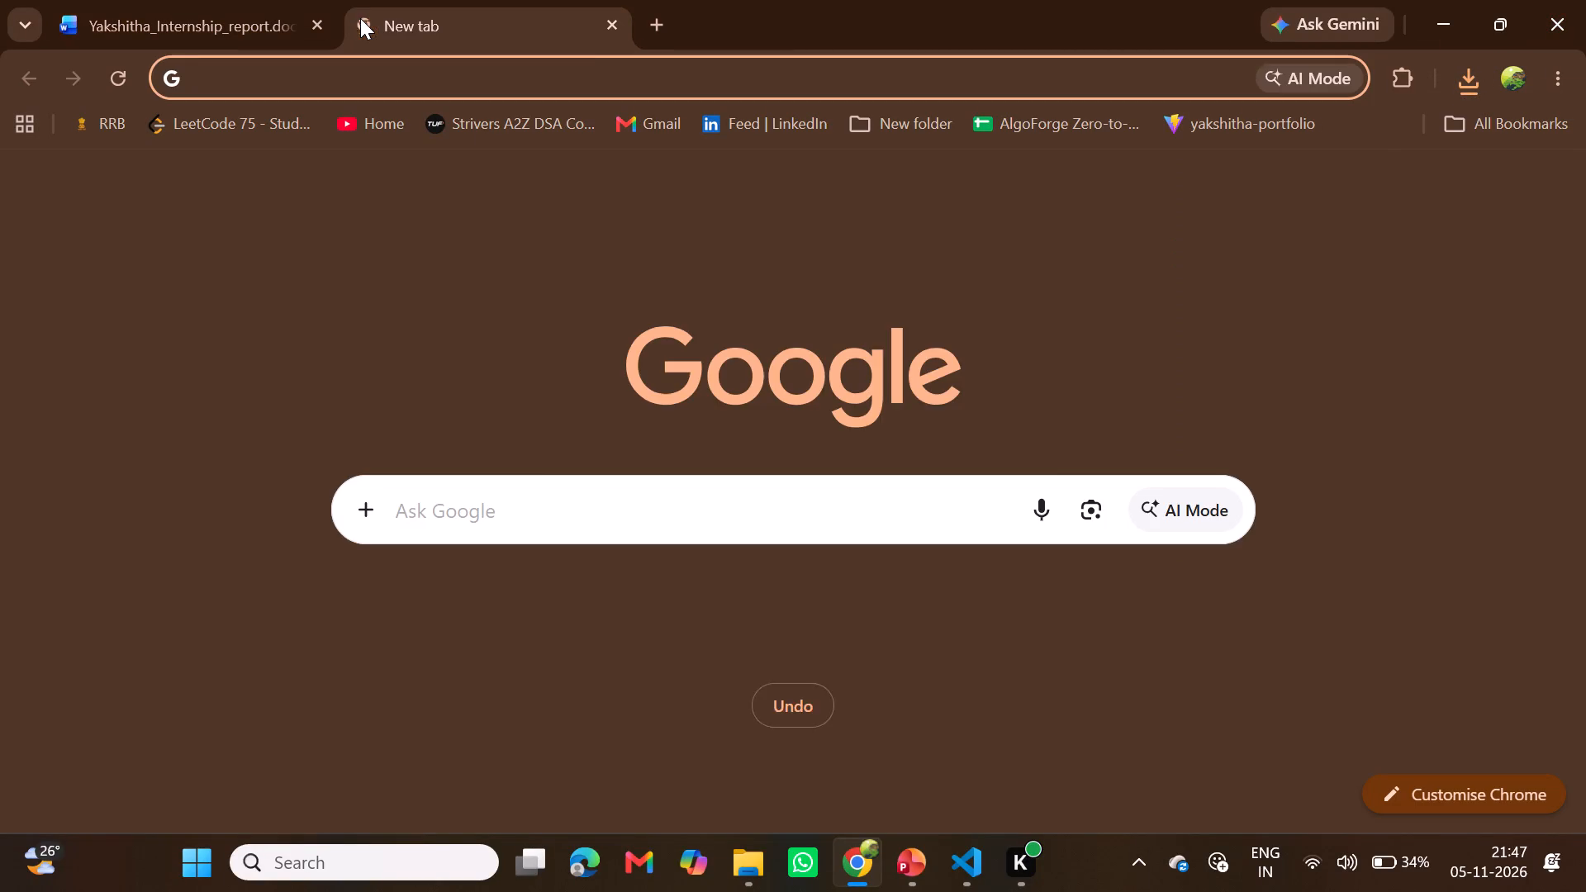
pyautogui.write('pdf t')
pyautogui.press('BackSpace')
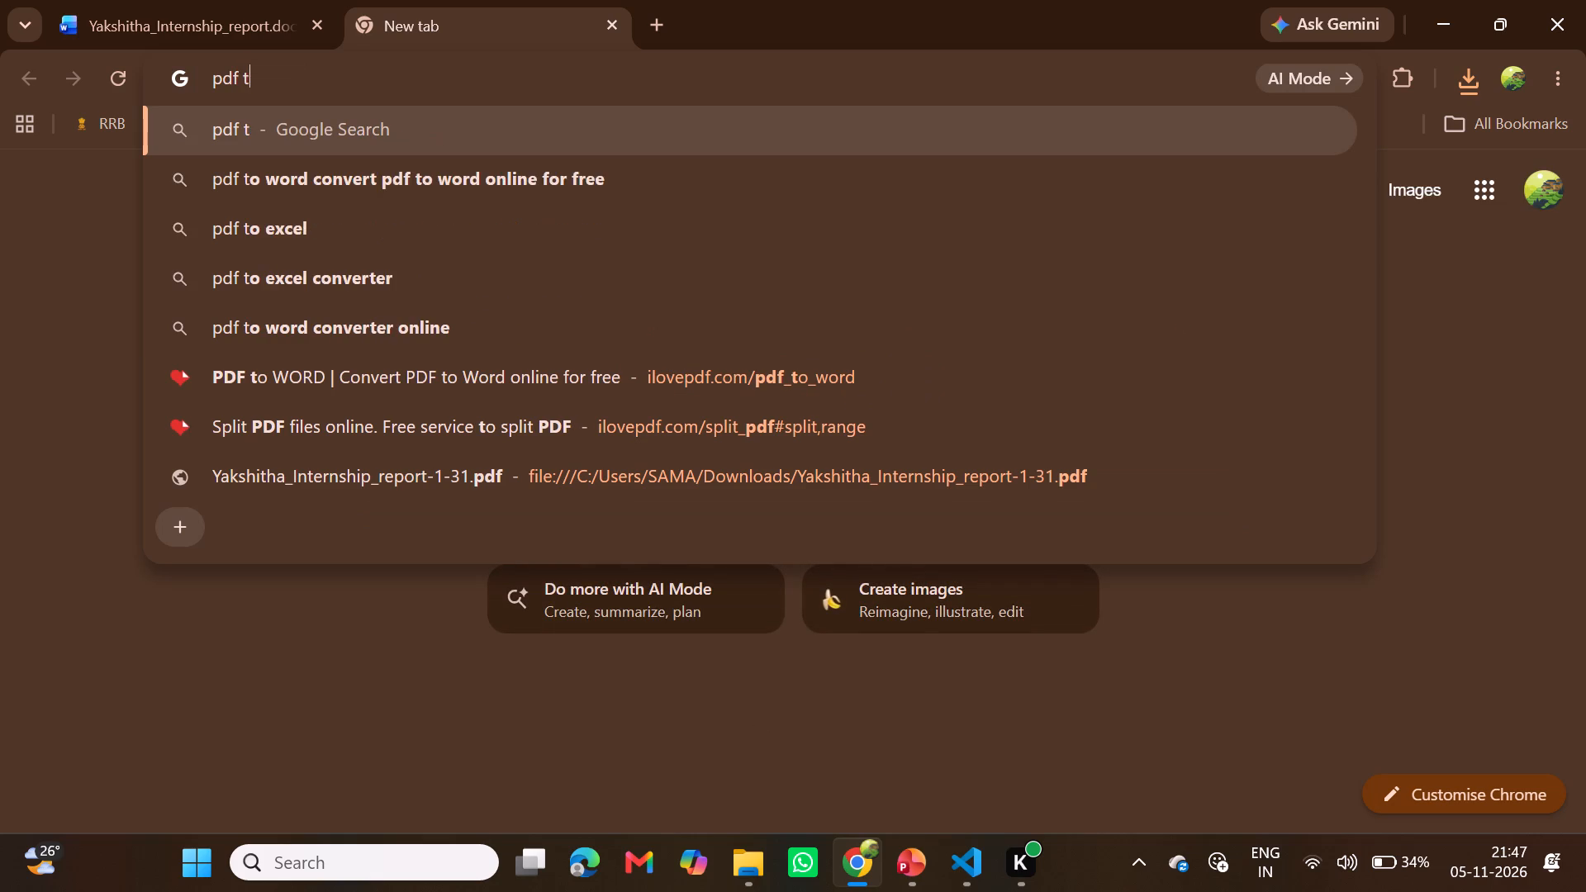
pyautogui.press('BackSpace')
pyautogui.write('split')
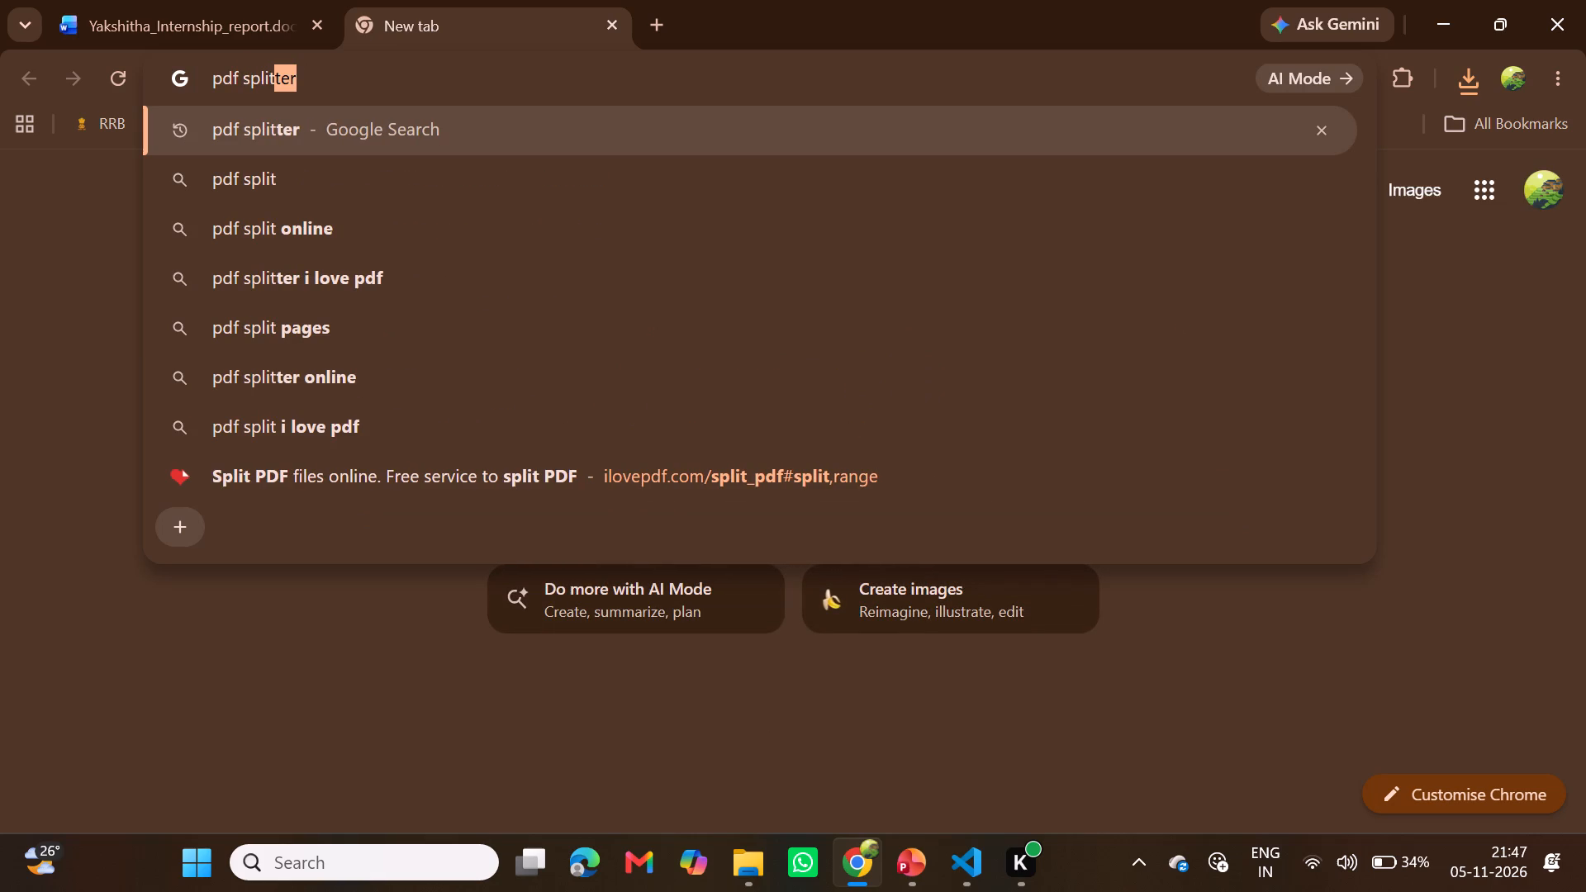
pyautogui.press('Return')
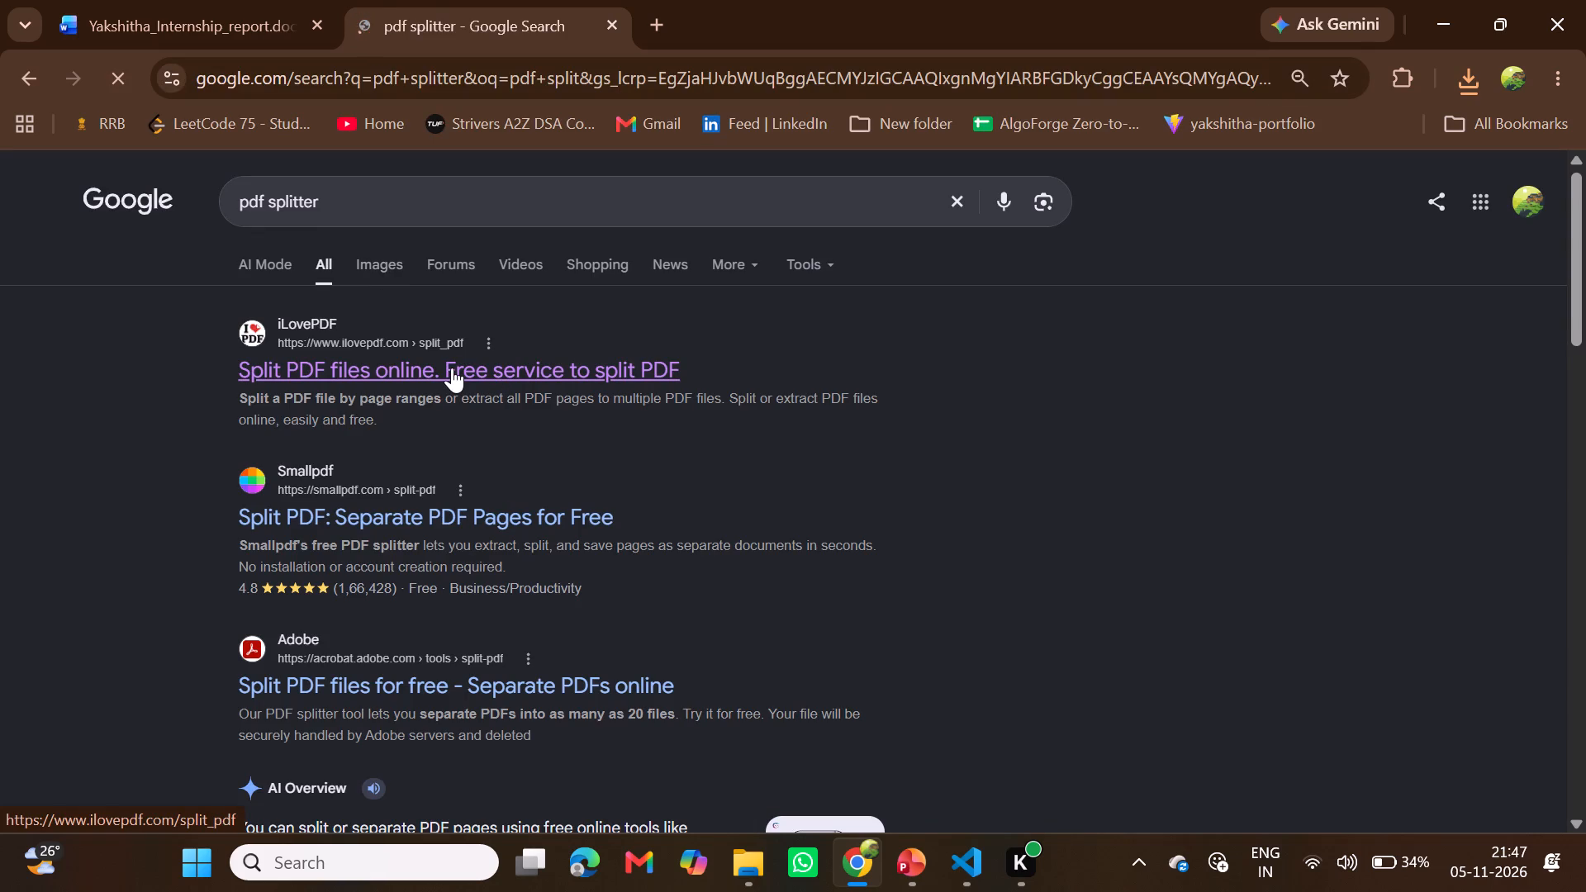
pyautogui.click(452, 368)
# Look through the internship report in Word to find which page the final certificate is on.
pyautogui.click(195, 0)
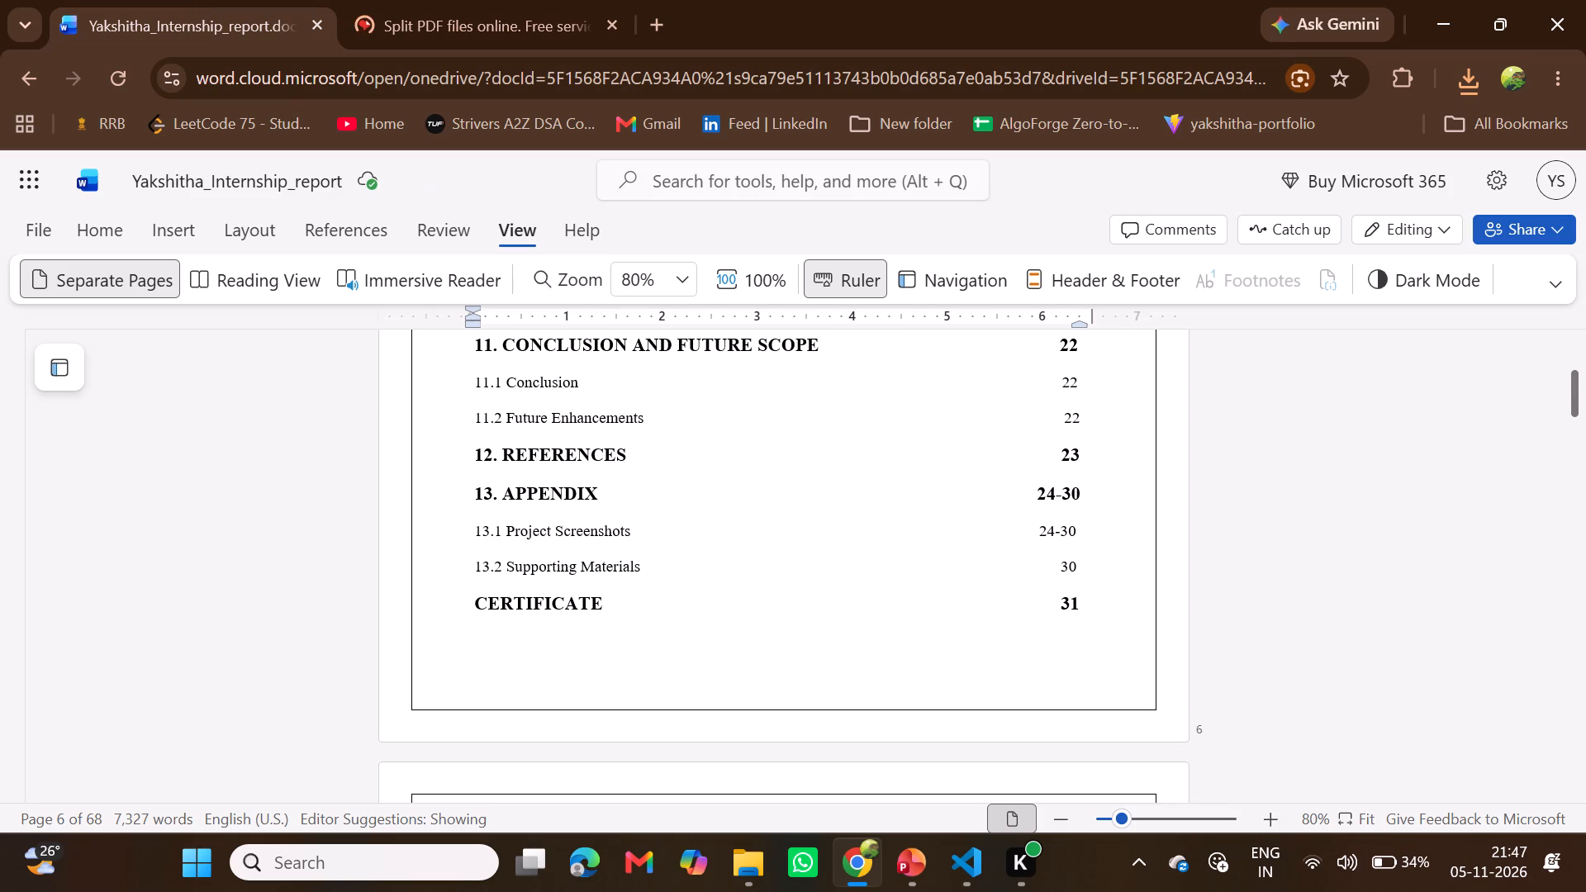
pyautogui.scroll(-7, 871, 550)
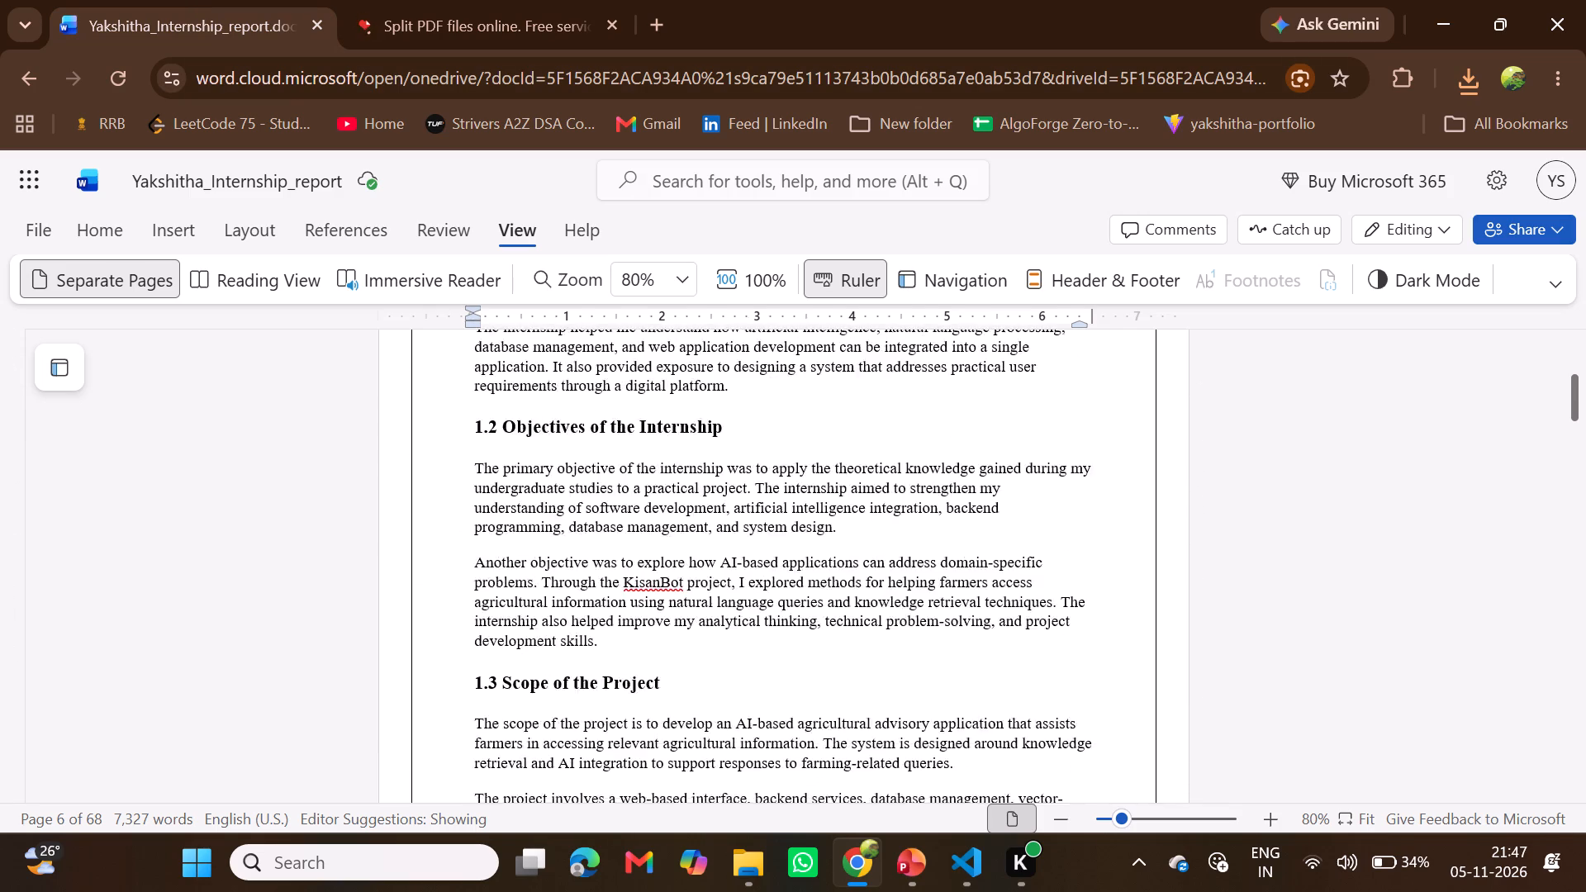
pyautogui.scroll(-9, 871, 550)
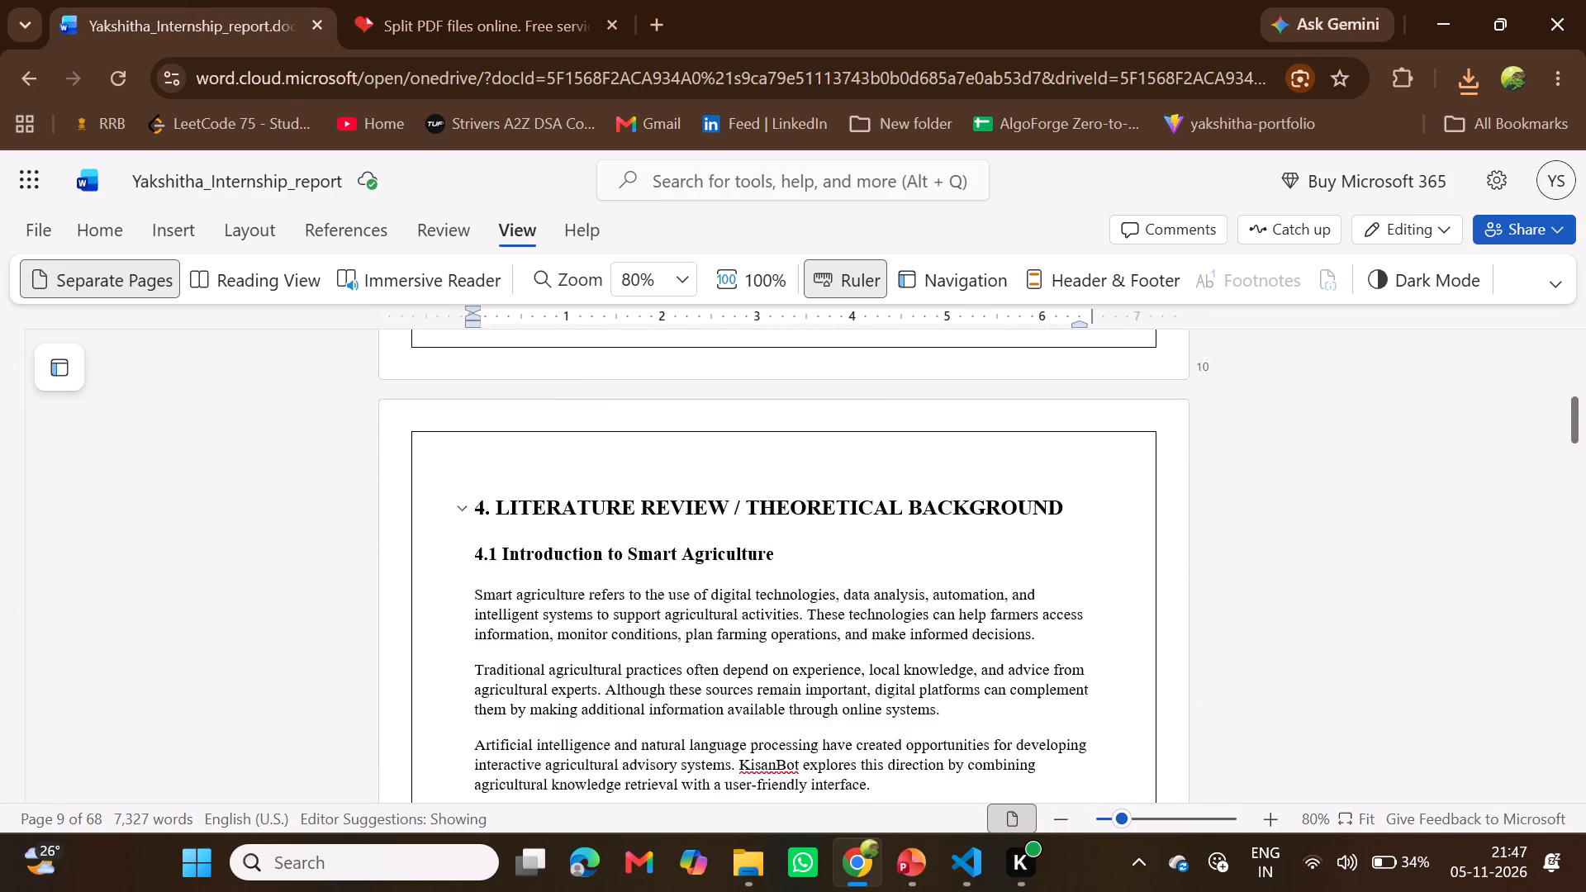
pyautogui.scroll(-7, 871, 550)
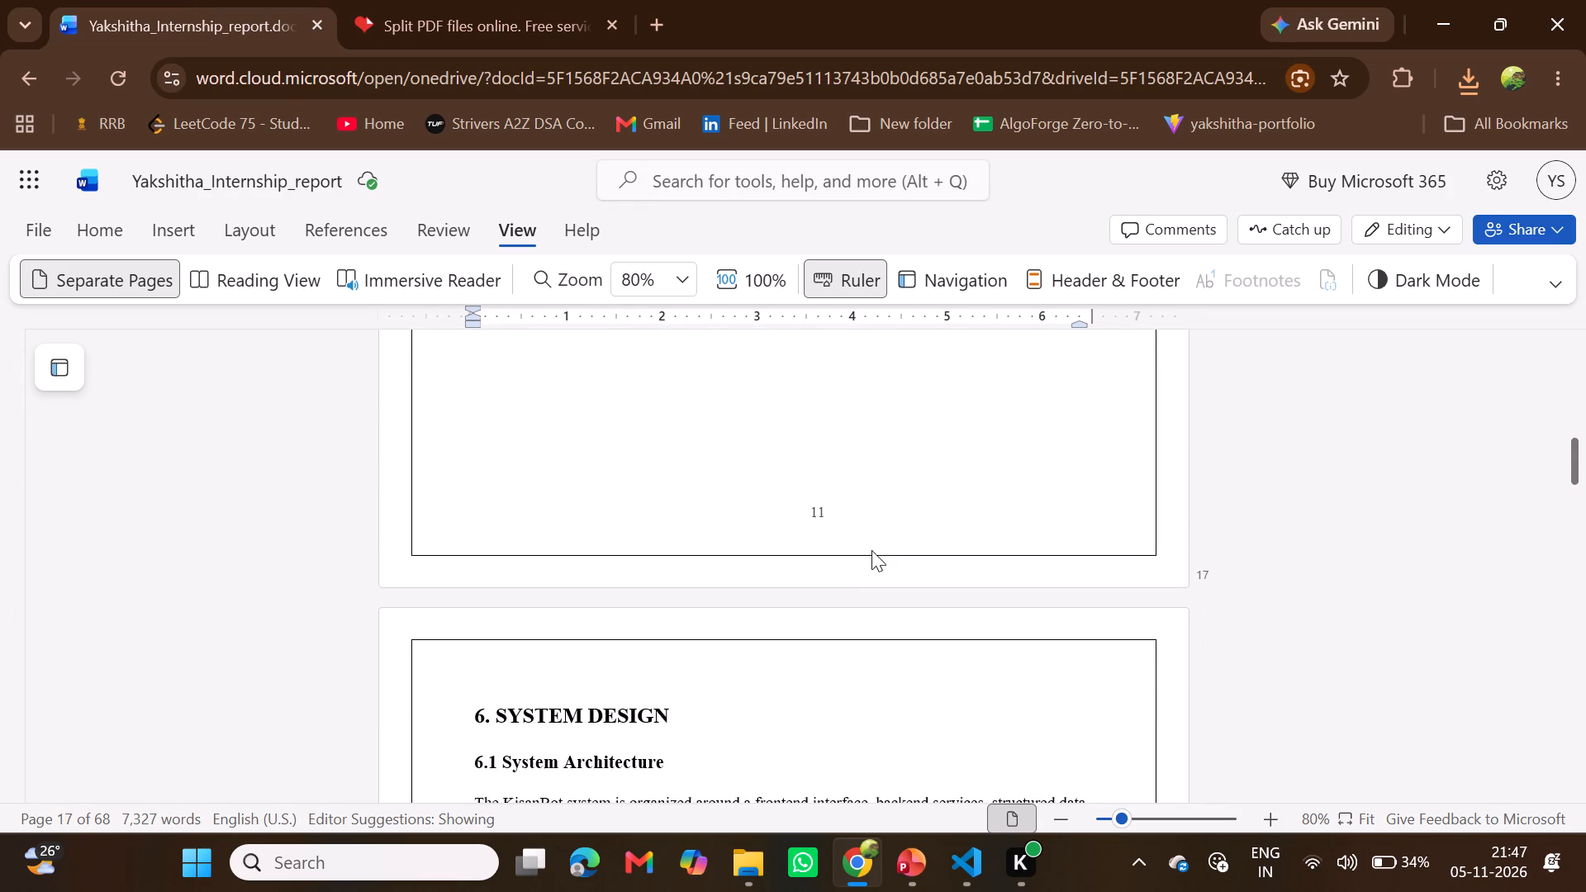
pyautogui.scroll(-6, 871, 550)
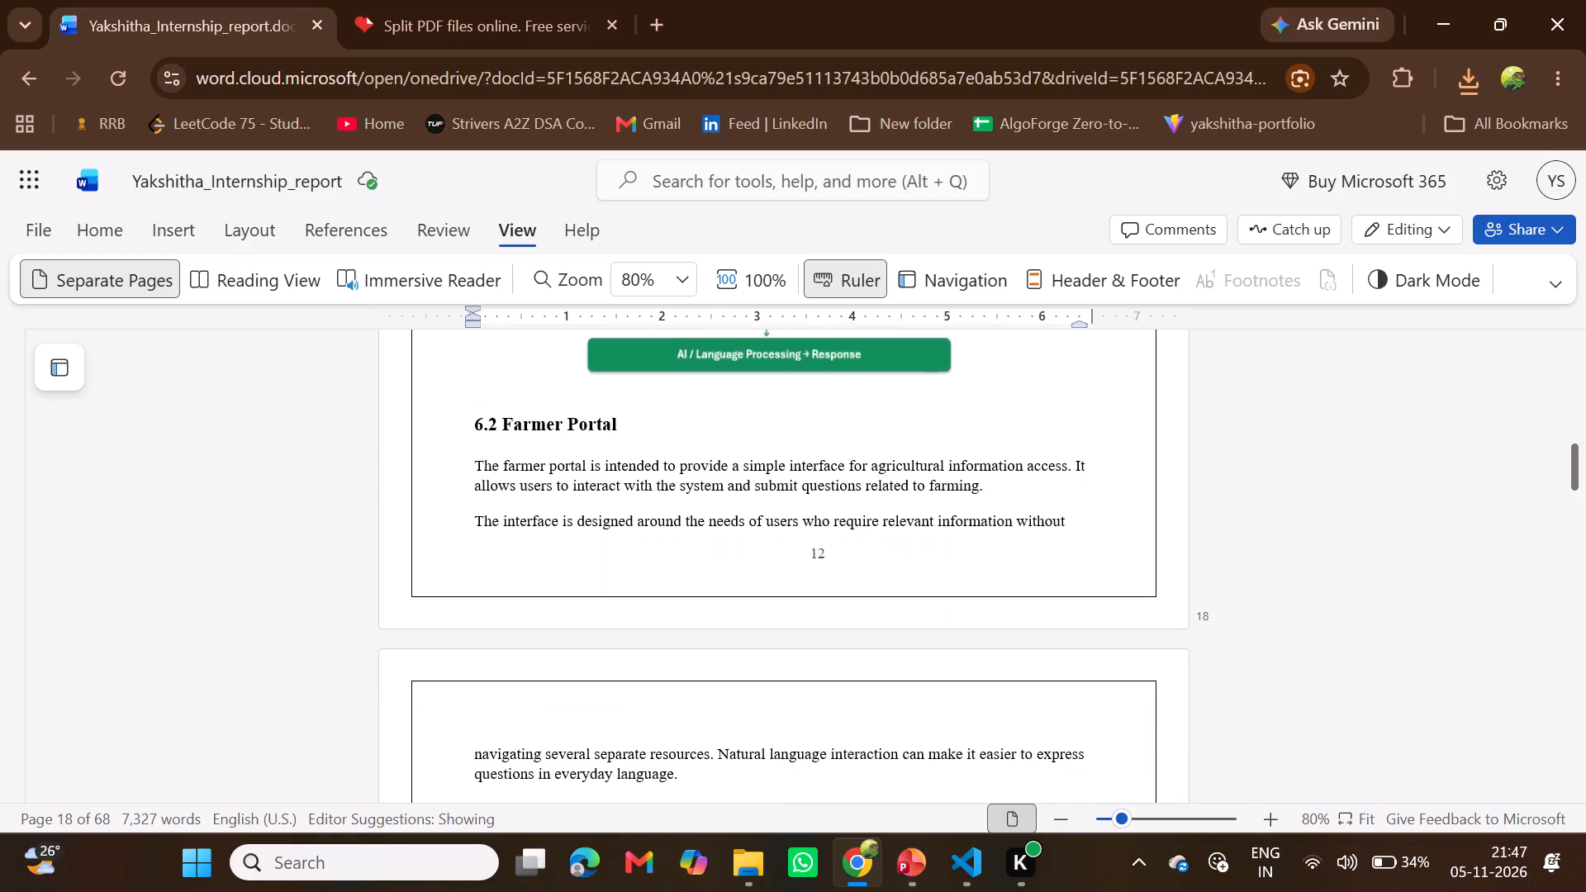
pyautogui.scroll(-9, 871, 550)
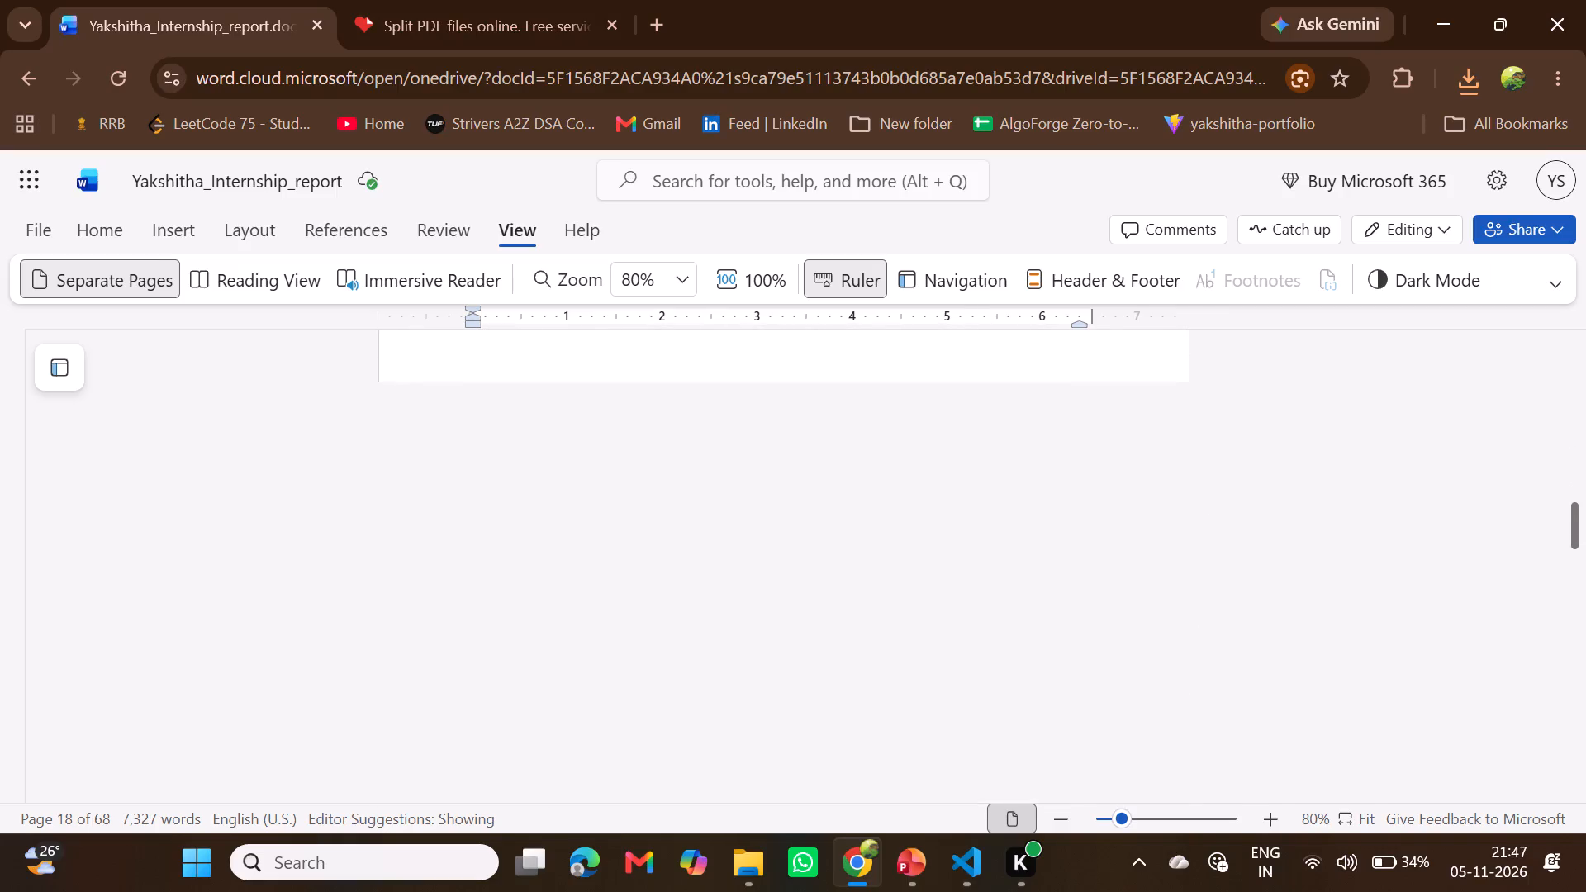
pyautogui.scroll(-5, 871, 550)
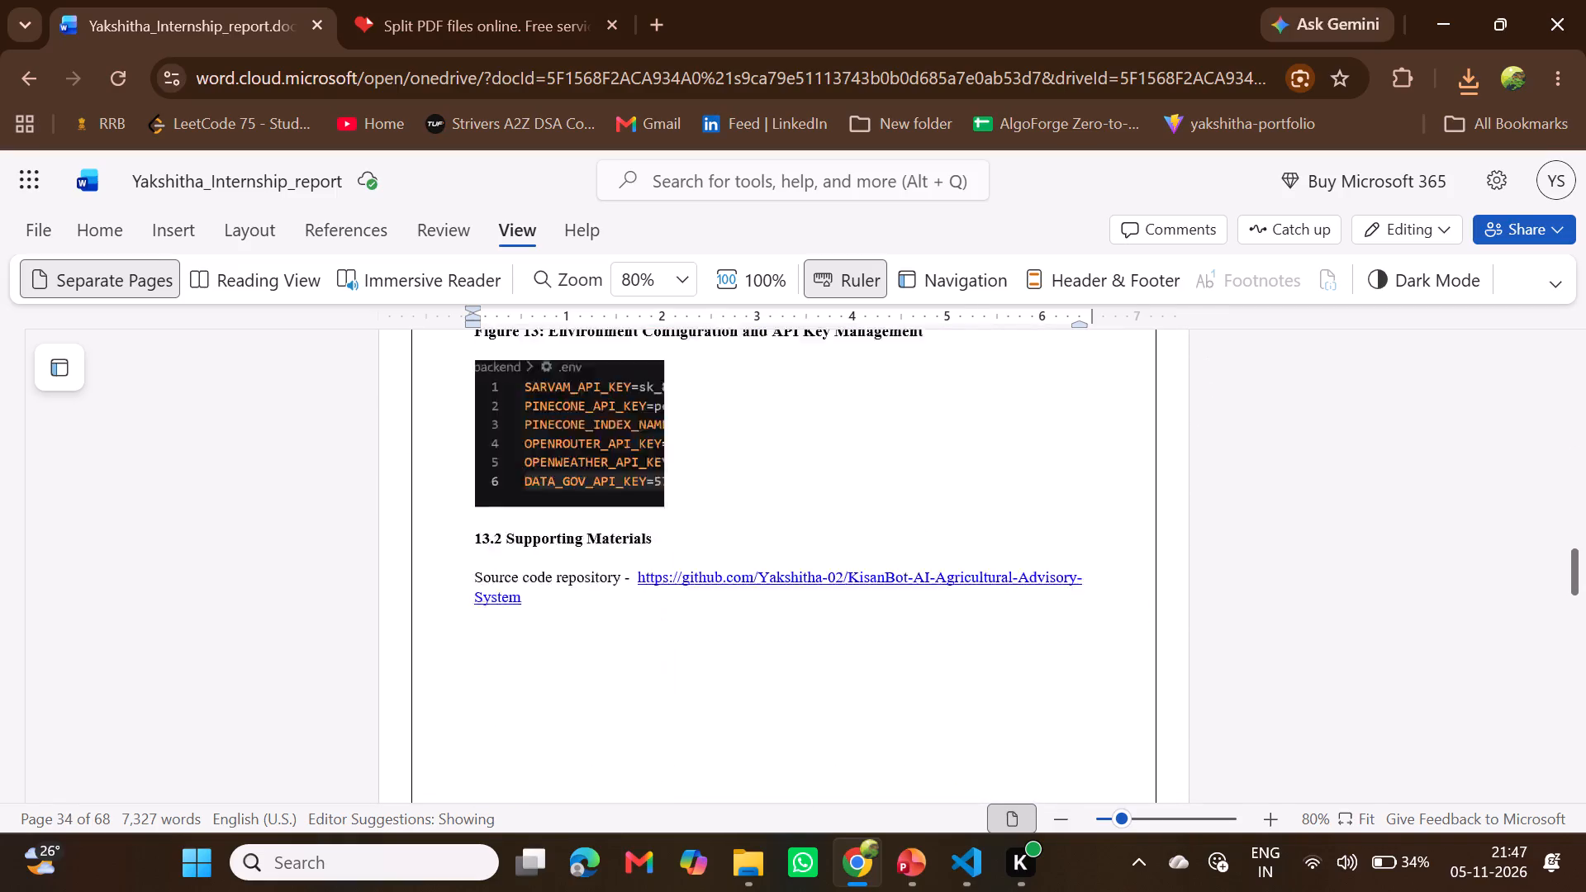
pyautogui.scroll(-5, 871, 550)
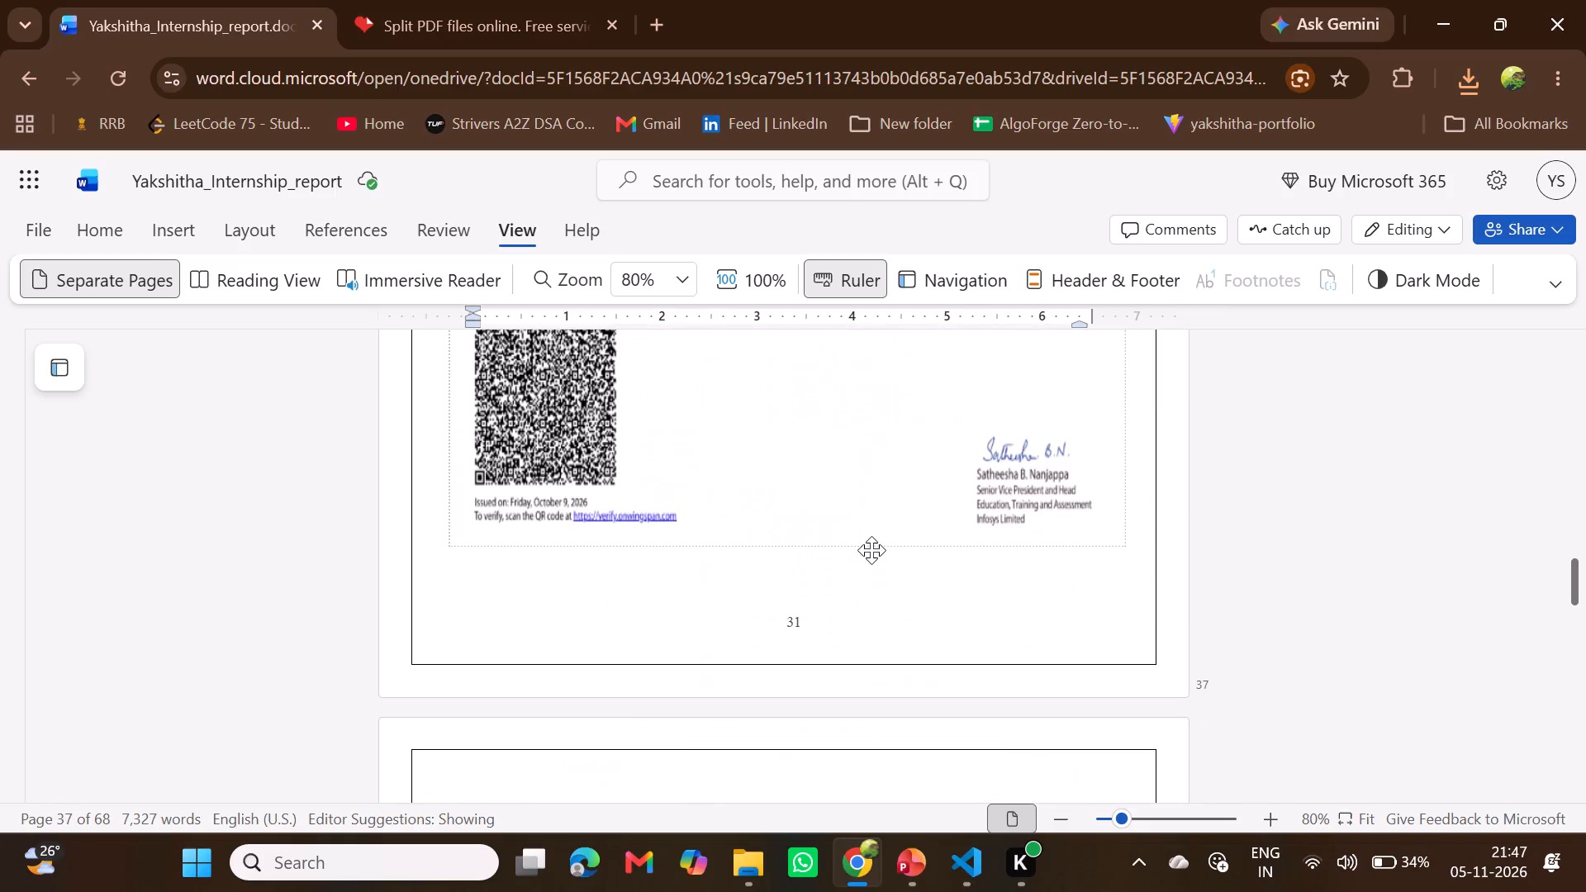
pyautogui.scroll(-1, 871, 550)
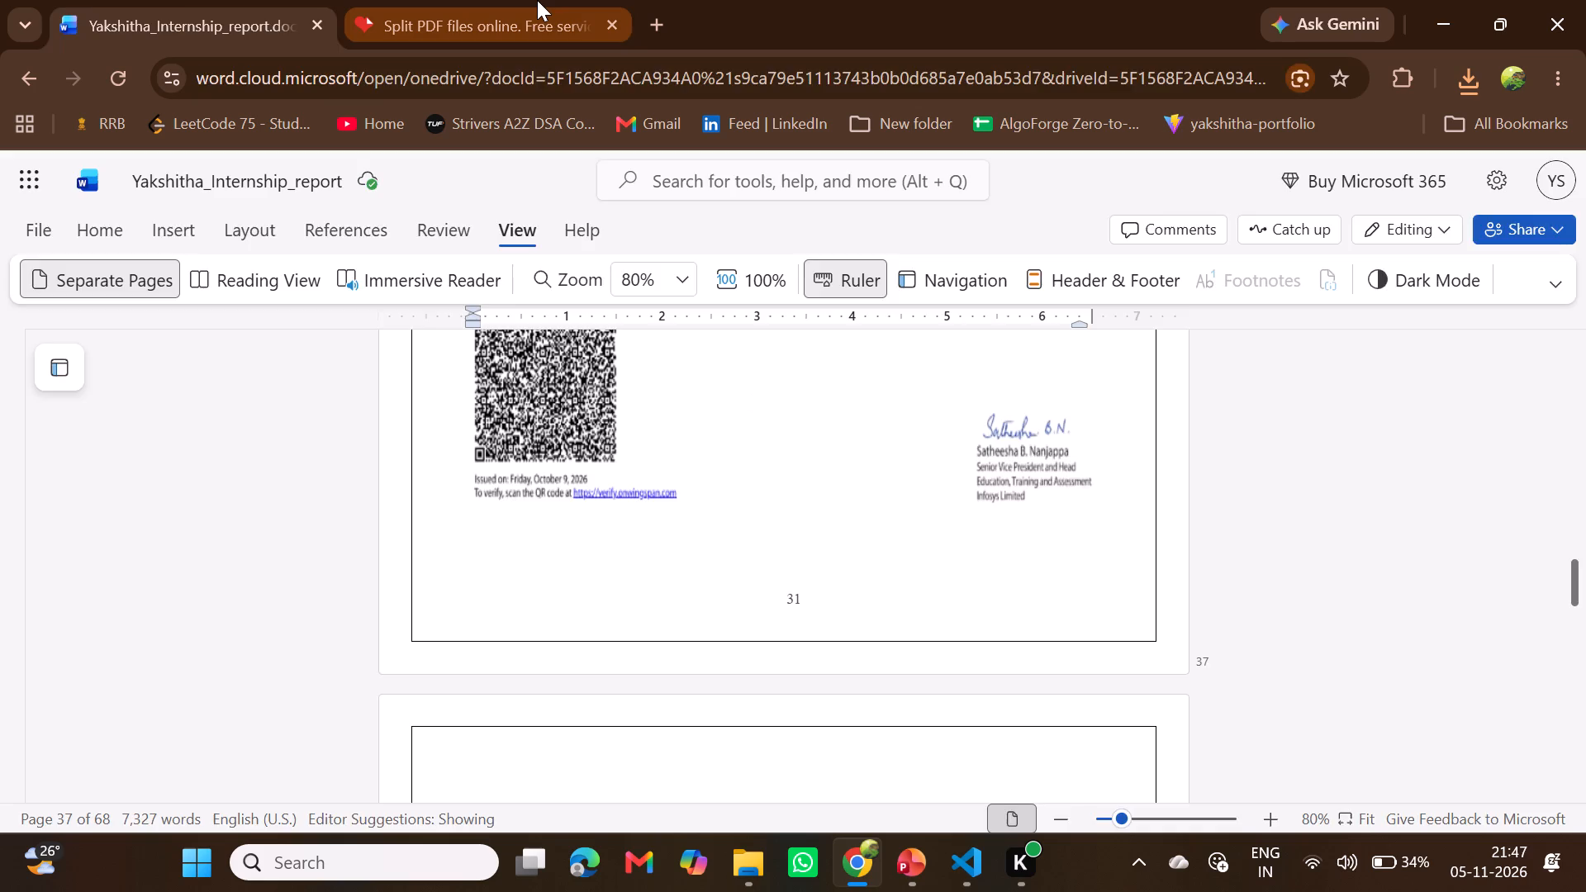
# Load the newly exported internship report PDF into iLovePDF and split out a custom range from page 1 to 37.
pyautogui.click(537, 0)
pyautogui.click(814, 530)
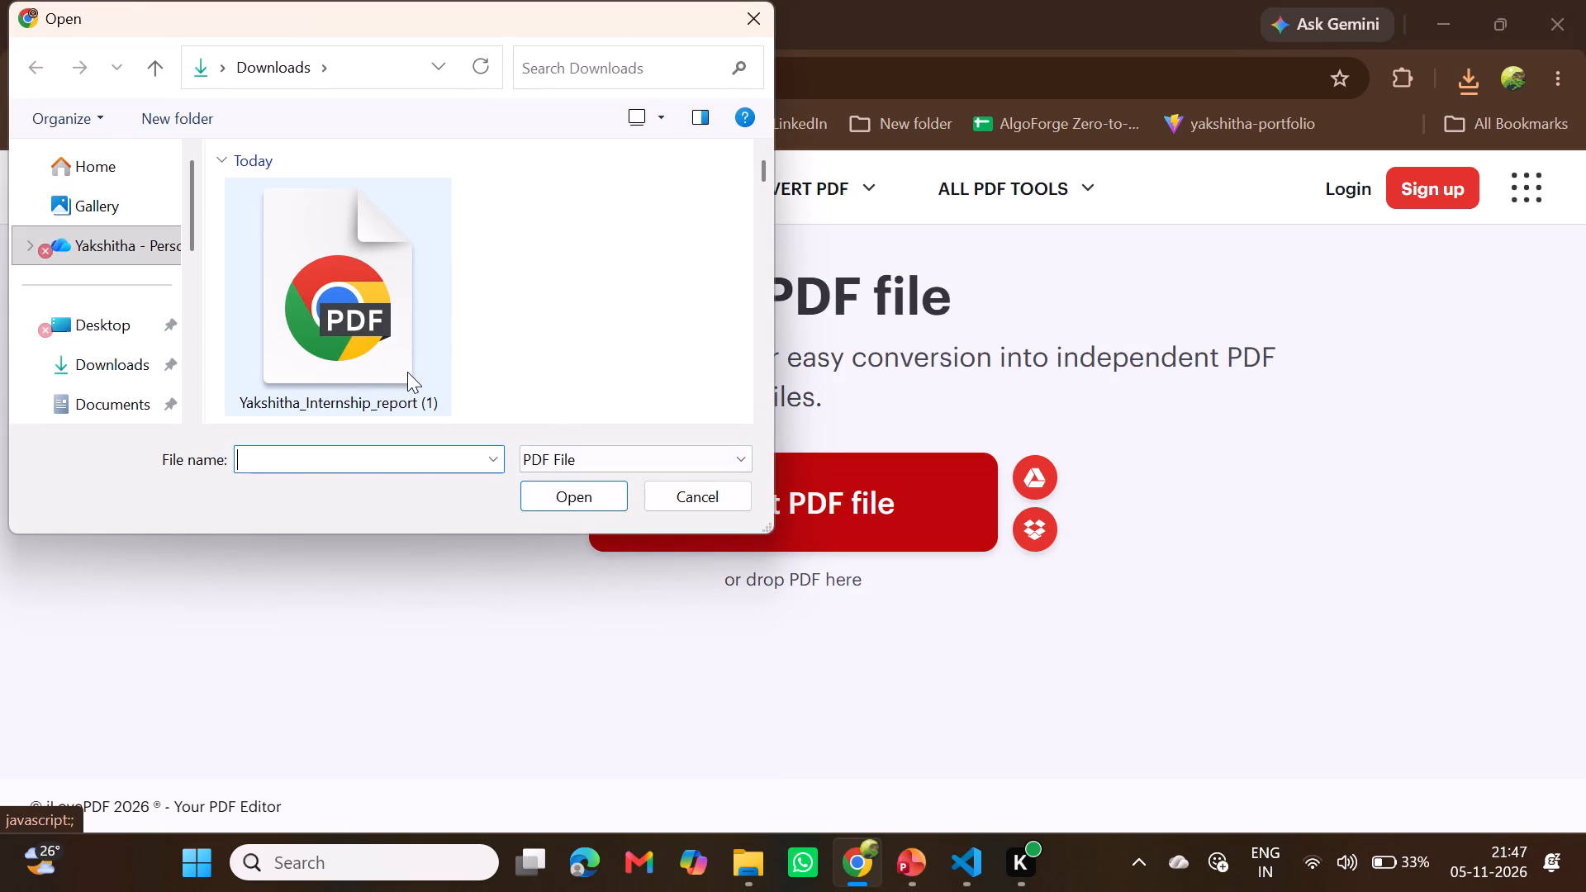
pyautogui.doubleClick(407, 372)
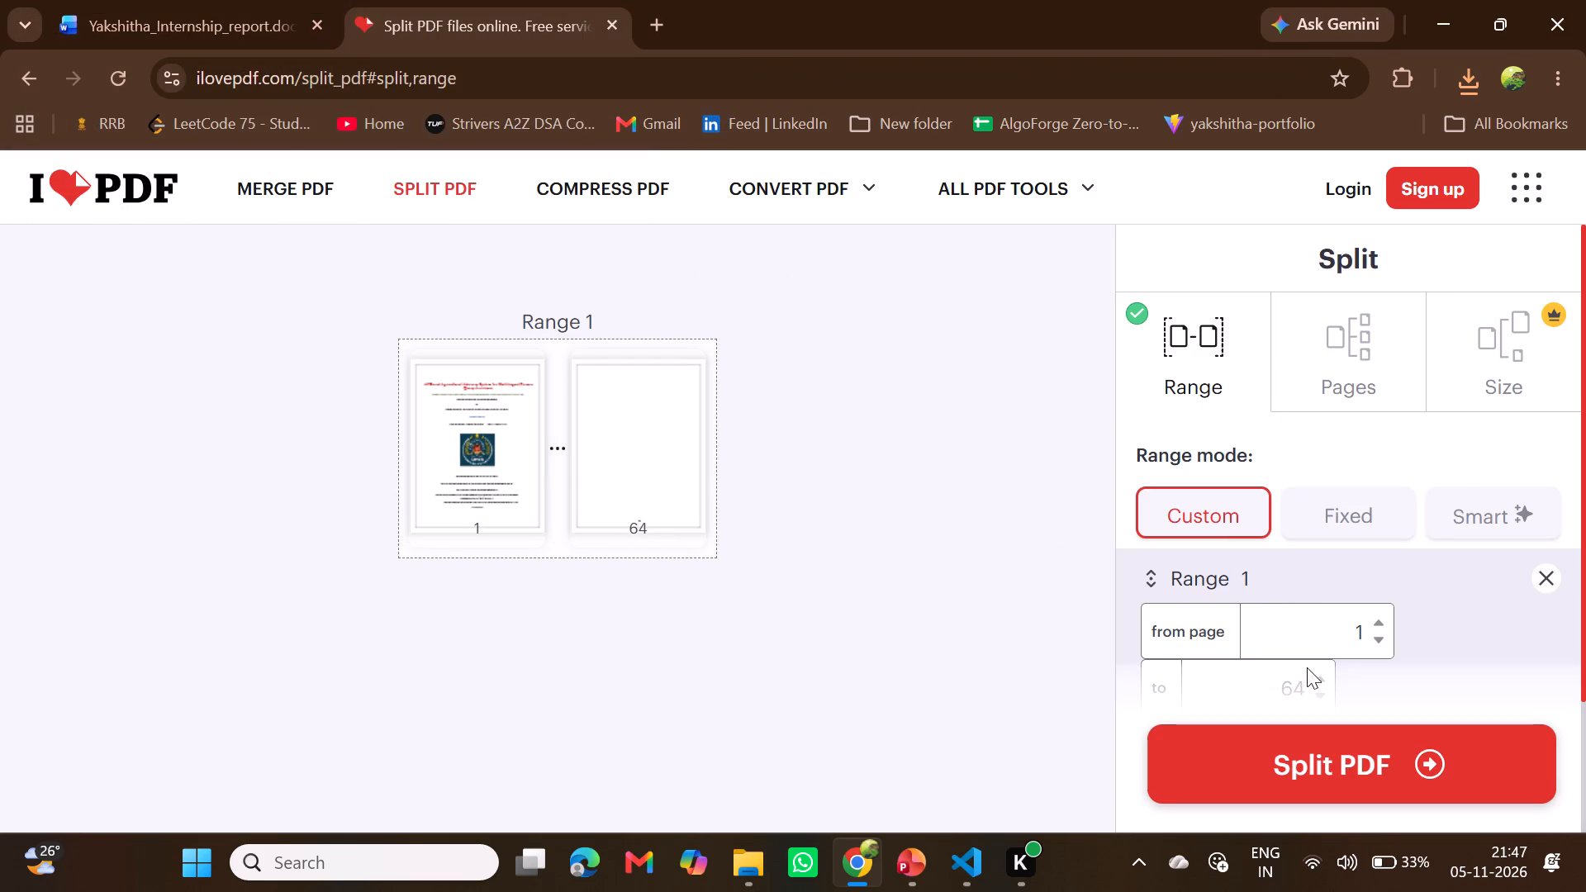
pyautogui.scroll(-1, 1289, 624)
pyautogui.doubleClick(1281, 559)
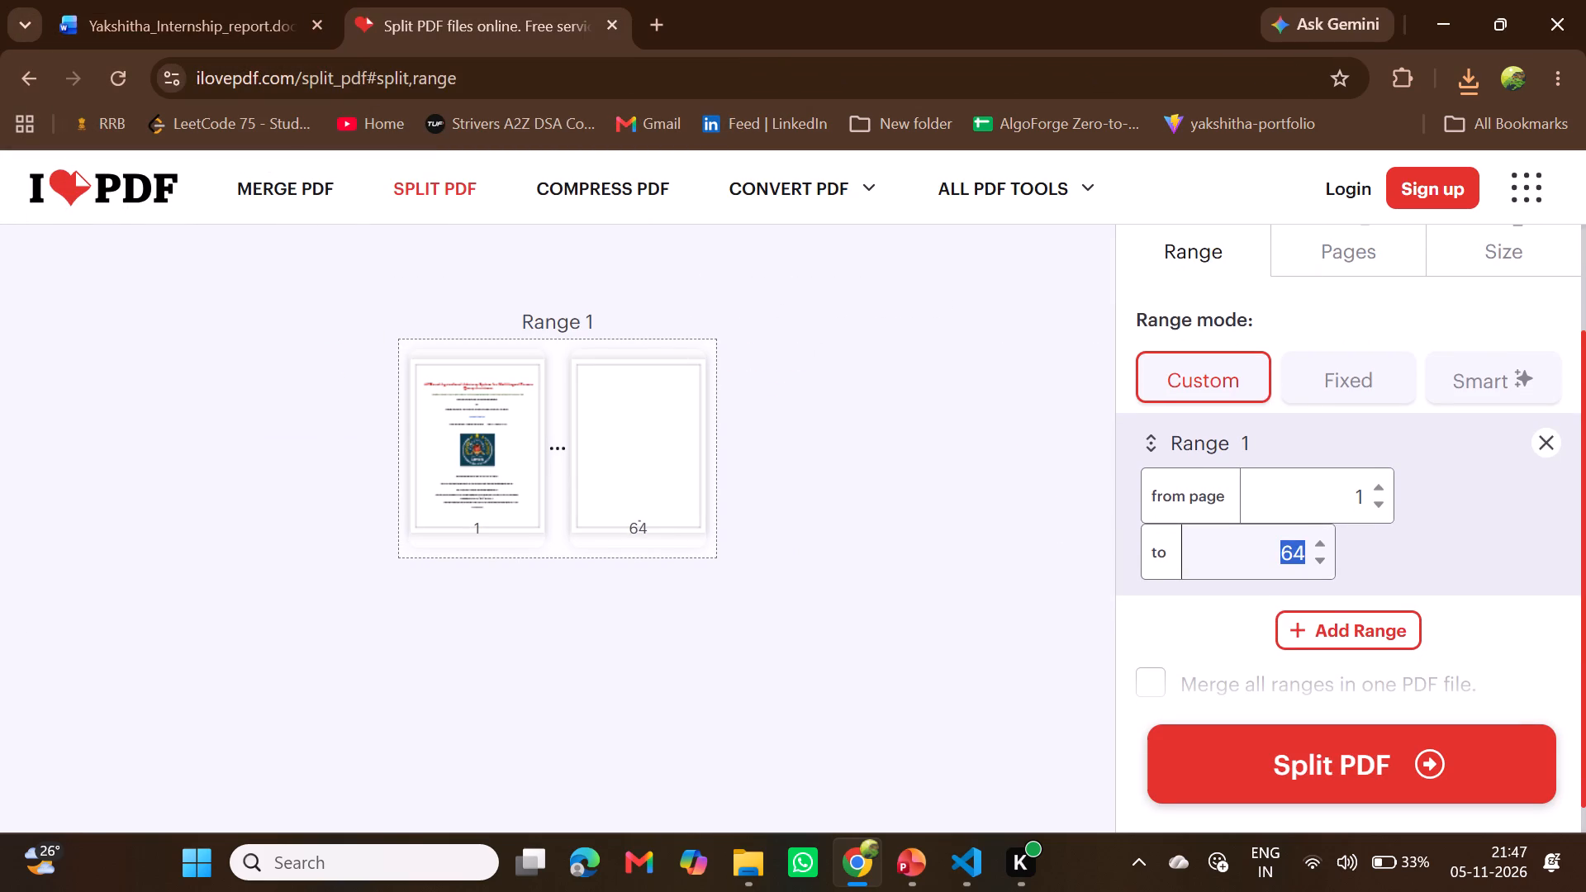
pyautogui.write('37')
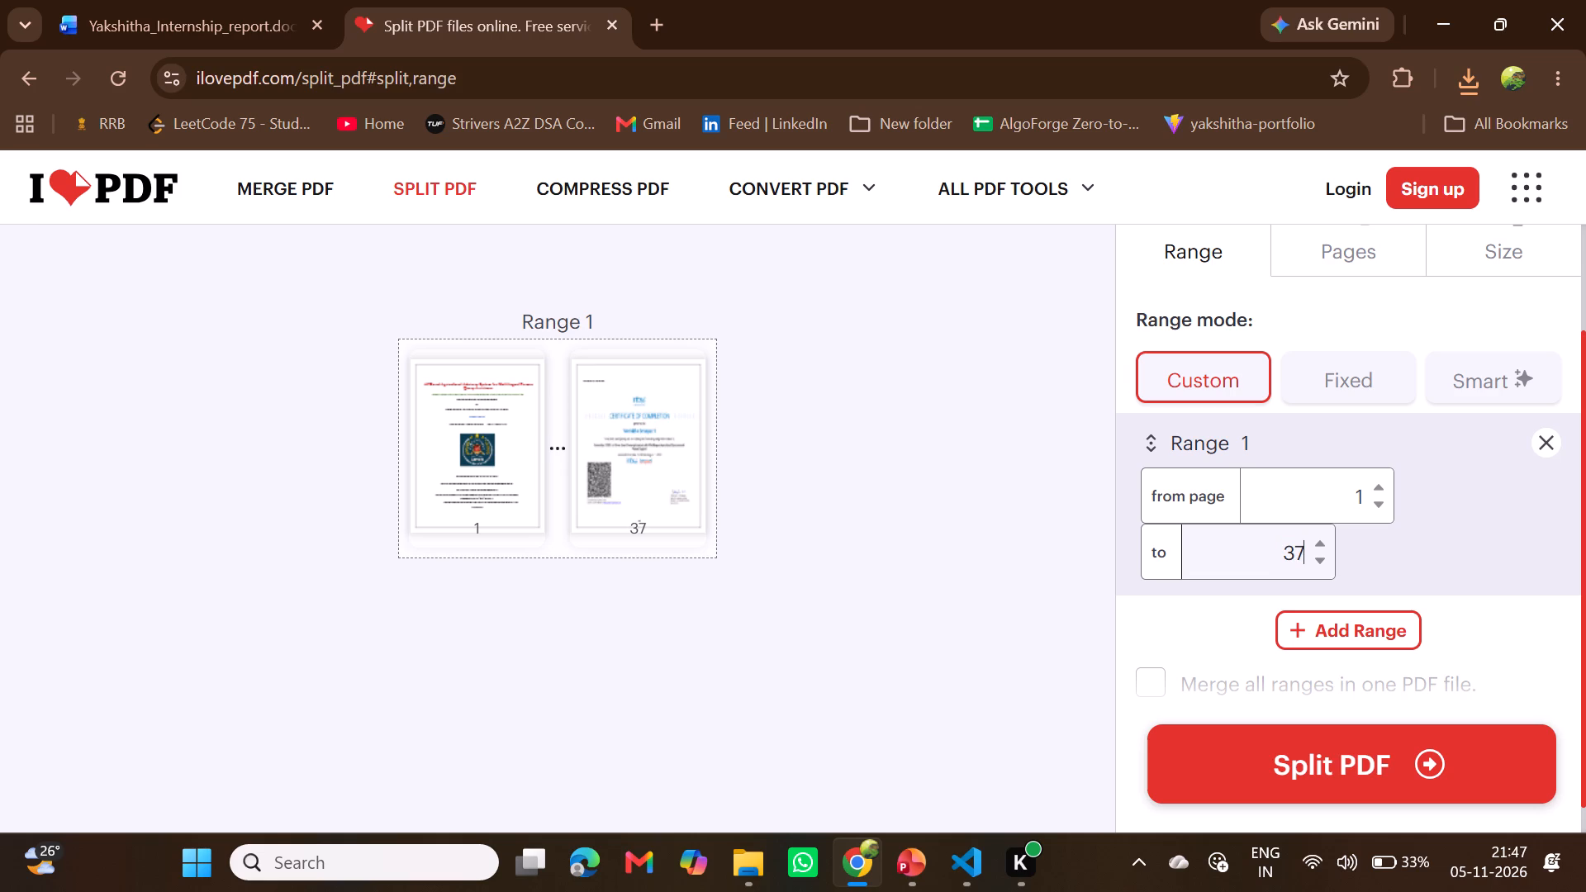
pyautogui.click(1308, 789)
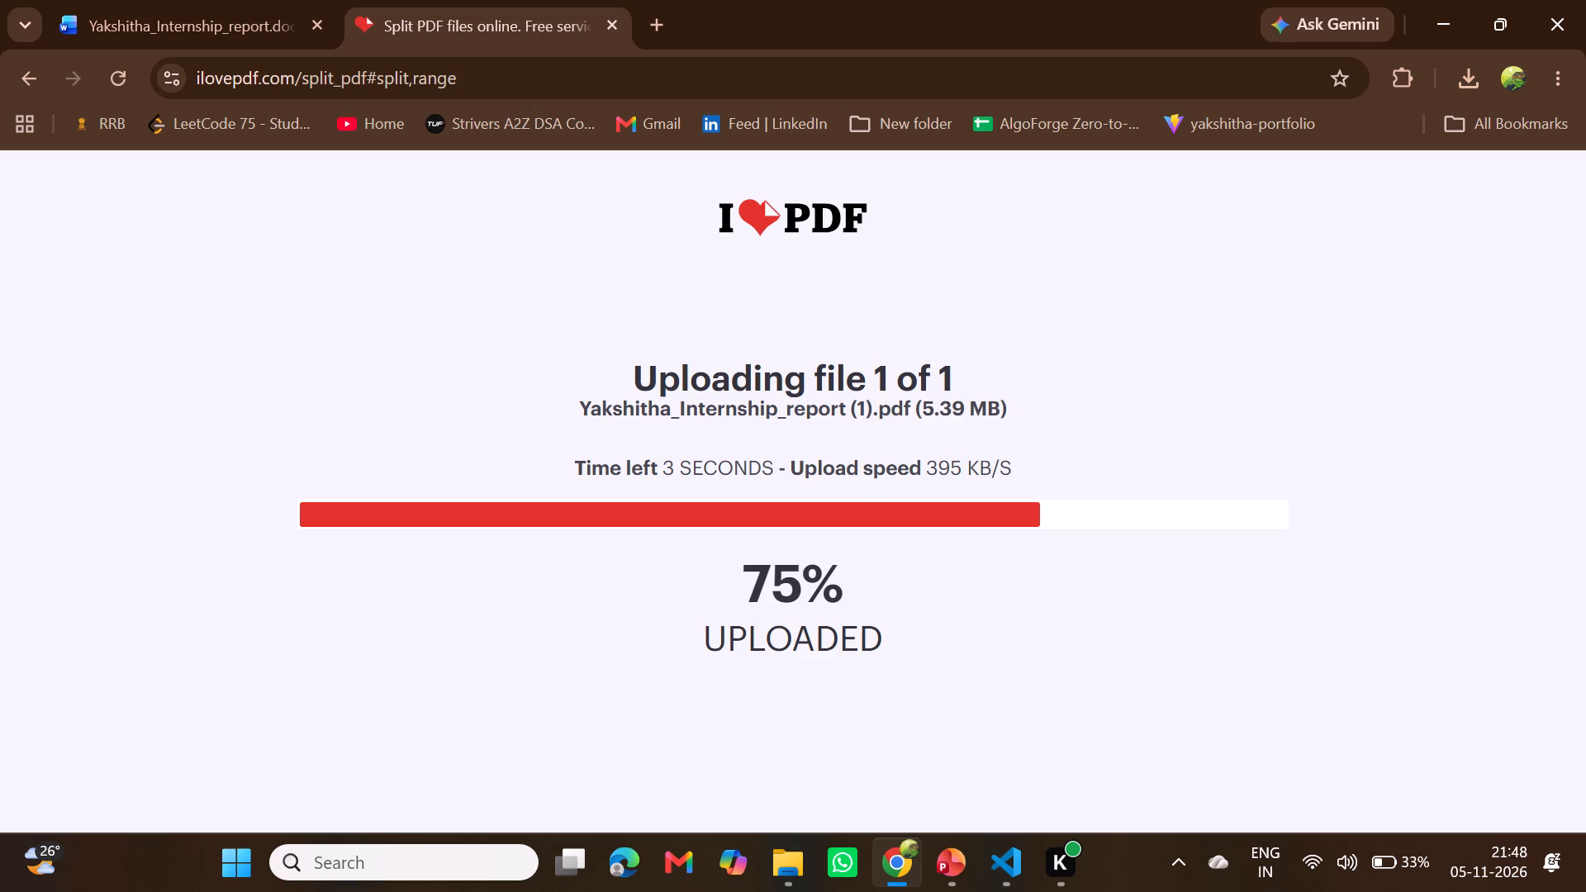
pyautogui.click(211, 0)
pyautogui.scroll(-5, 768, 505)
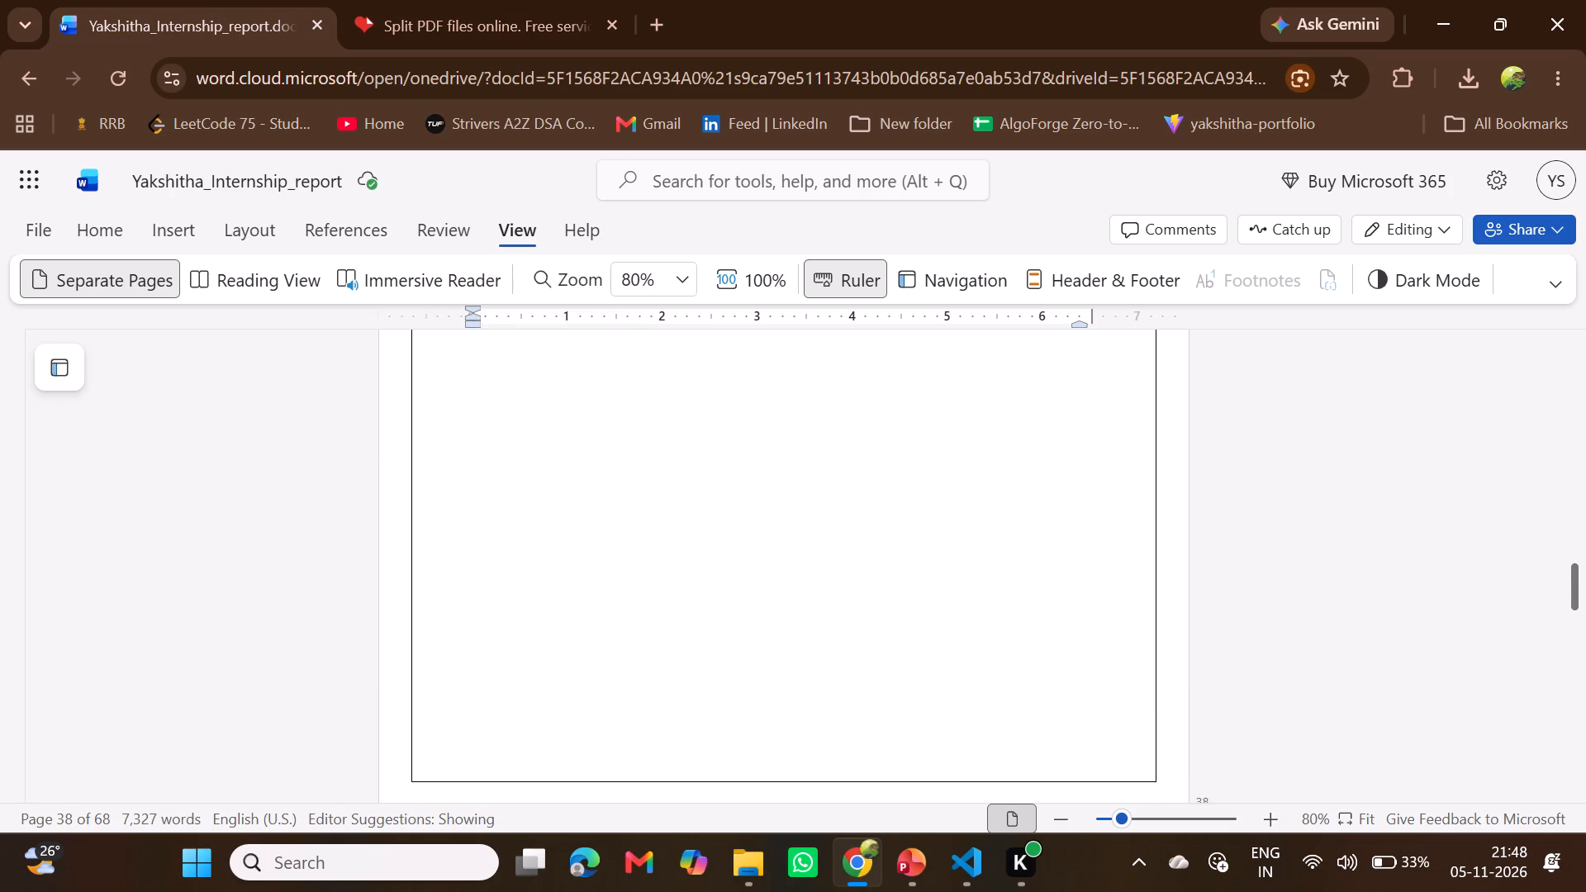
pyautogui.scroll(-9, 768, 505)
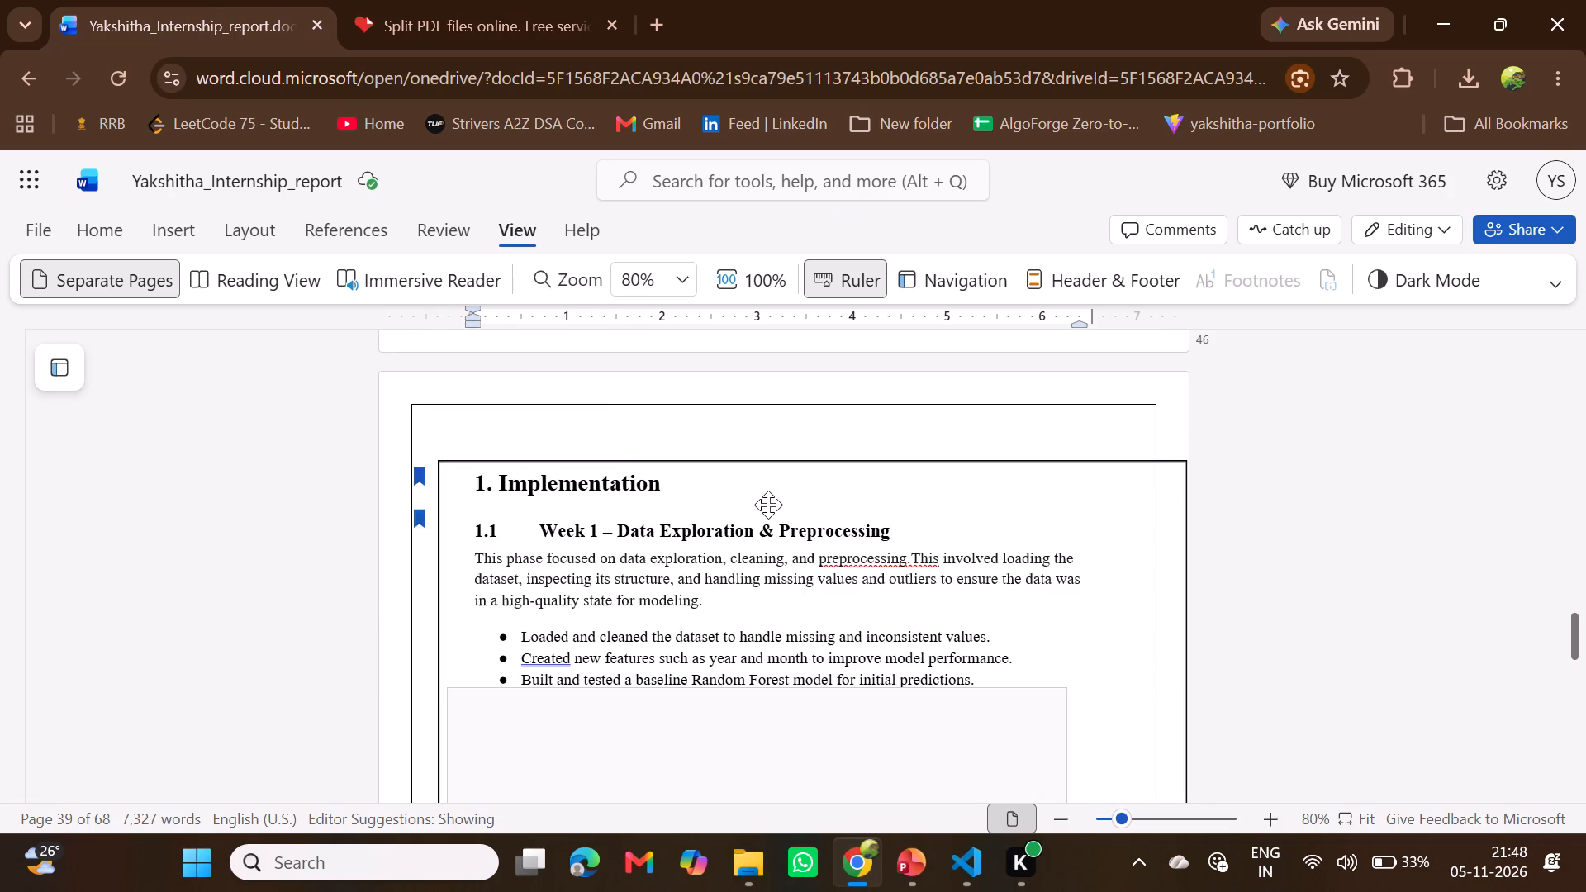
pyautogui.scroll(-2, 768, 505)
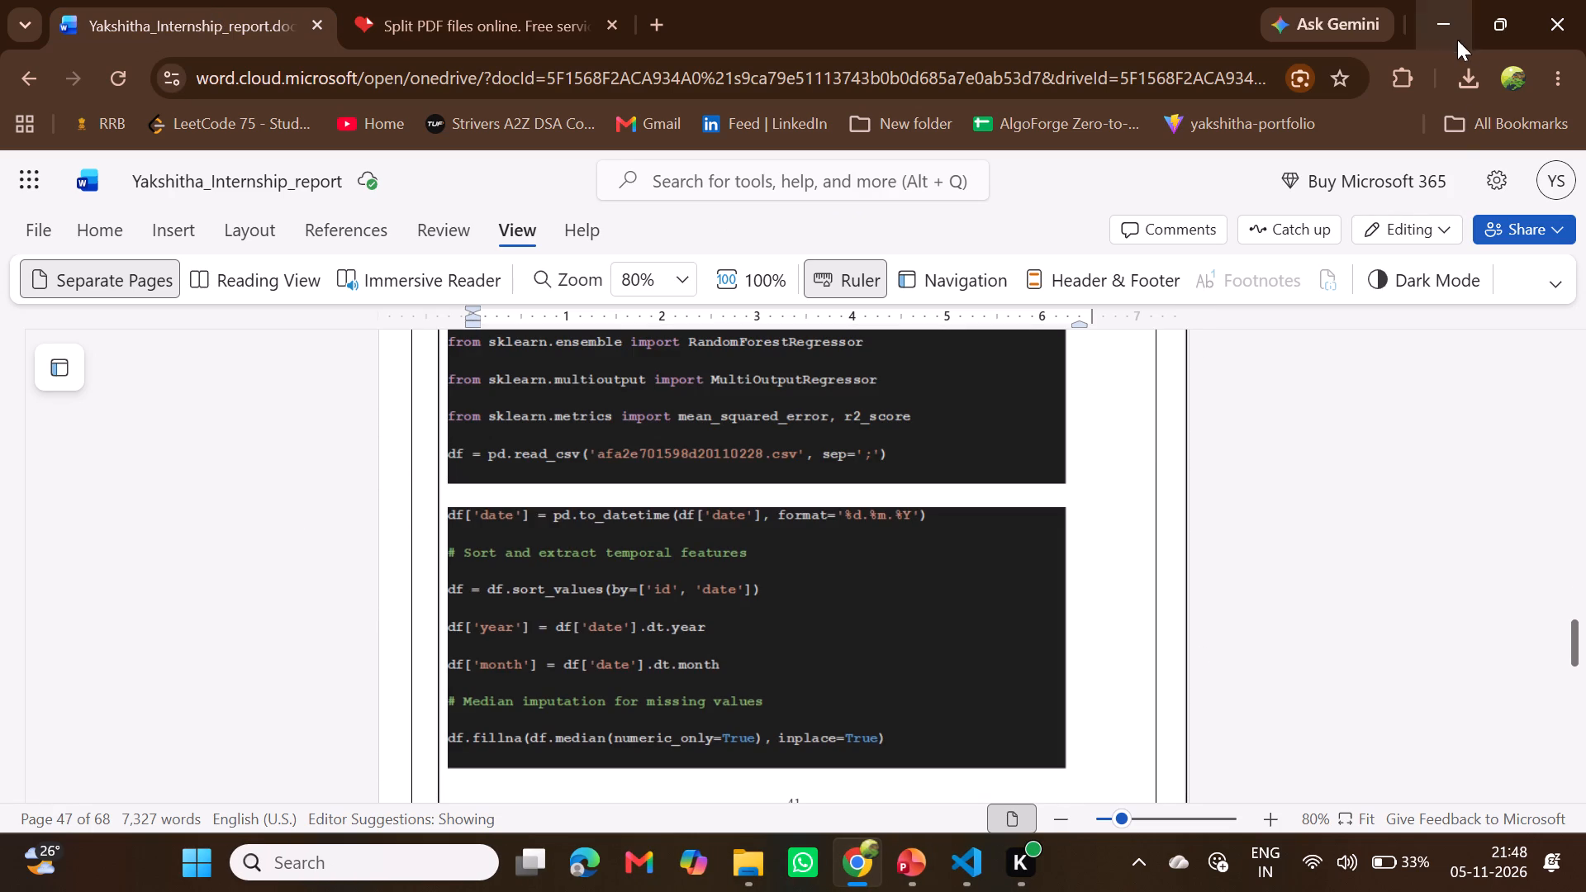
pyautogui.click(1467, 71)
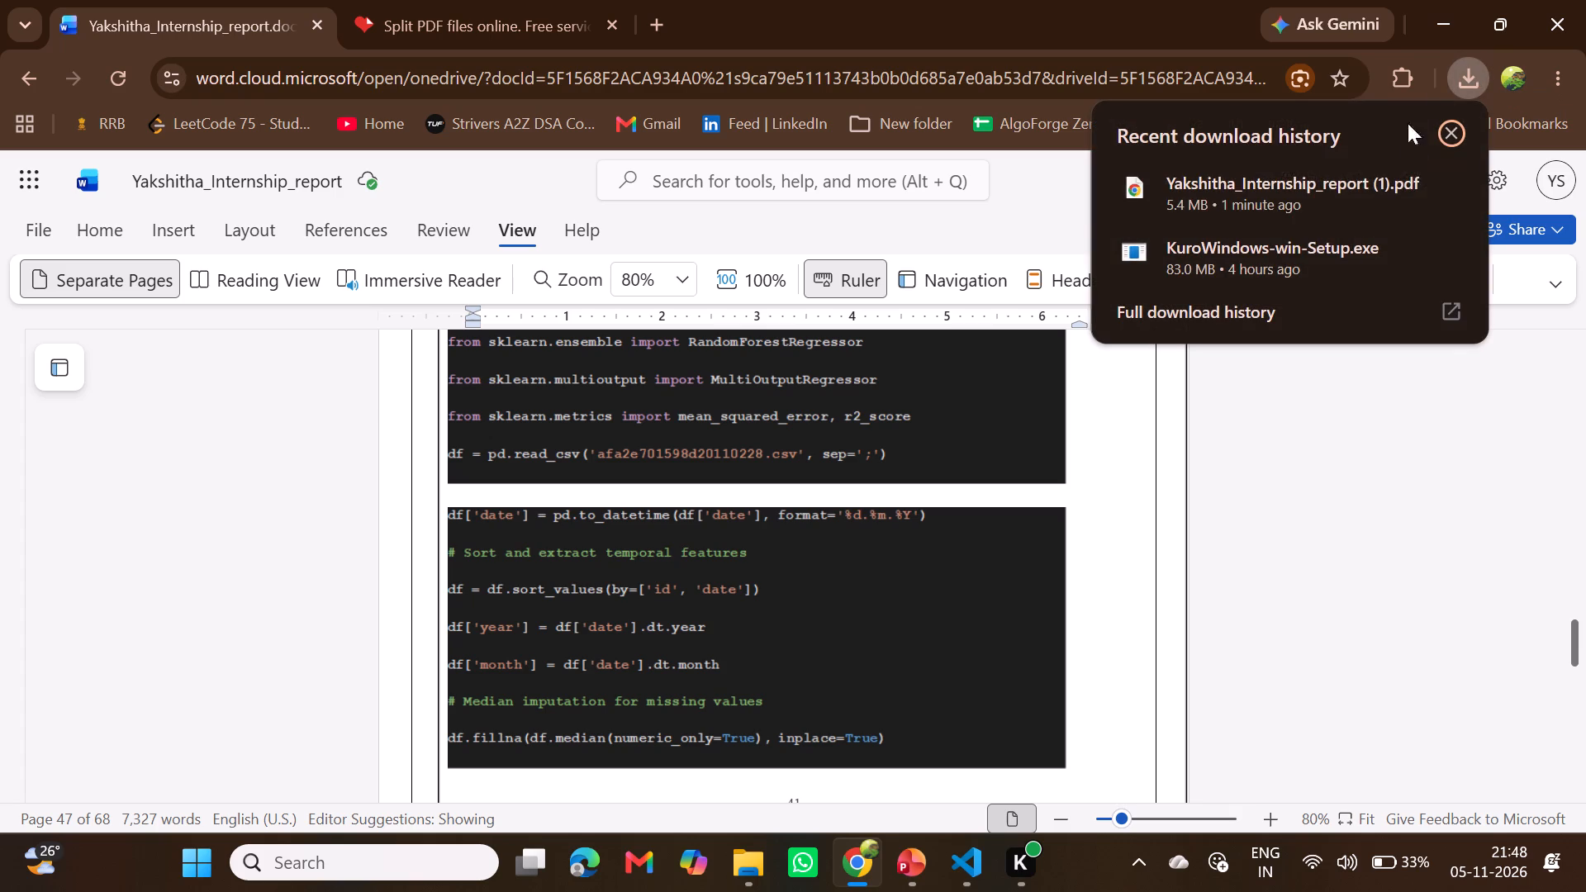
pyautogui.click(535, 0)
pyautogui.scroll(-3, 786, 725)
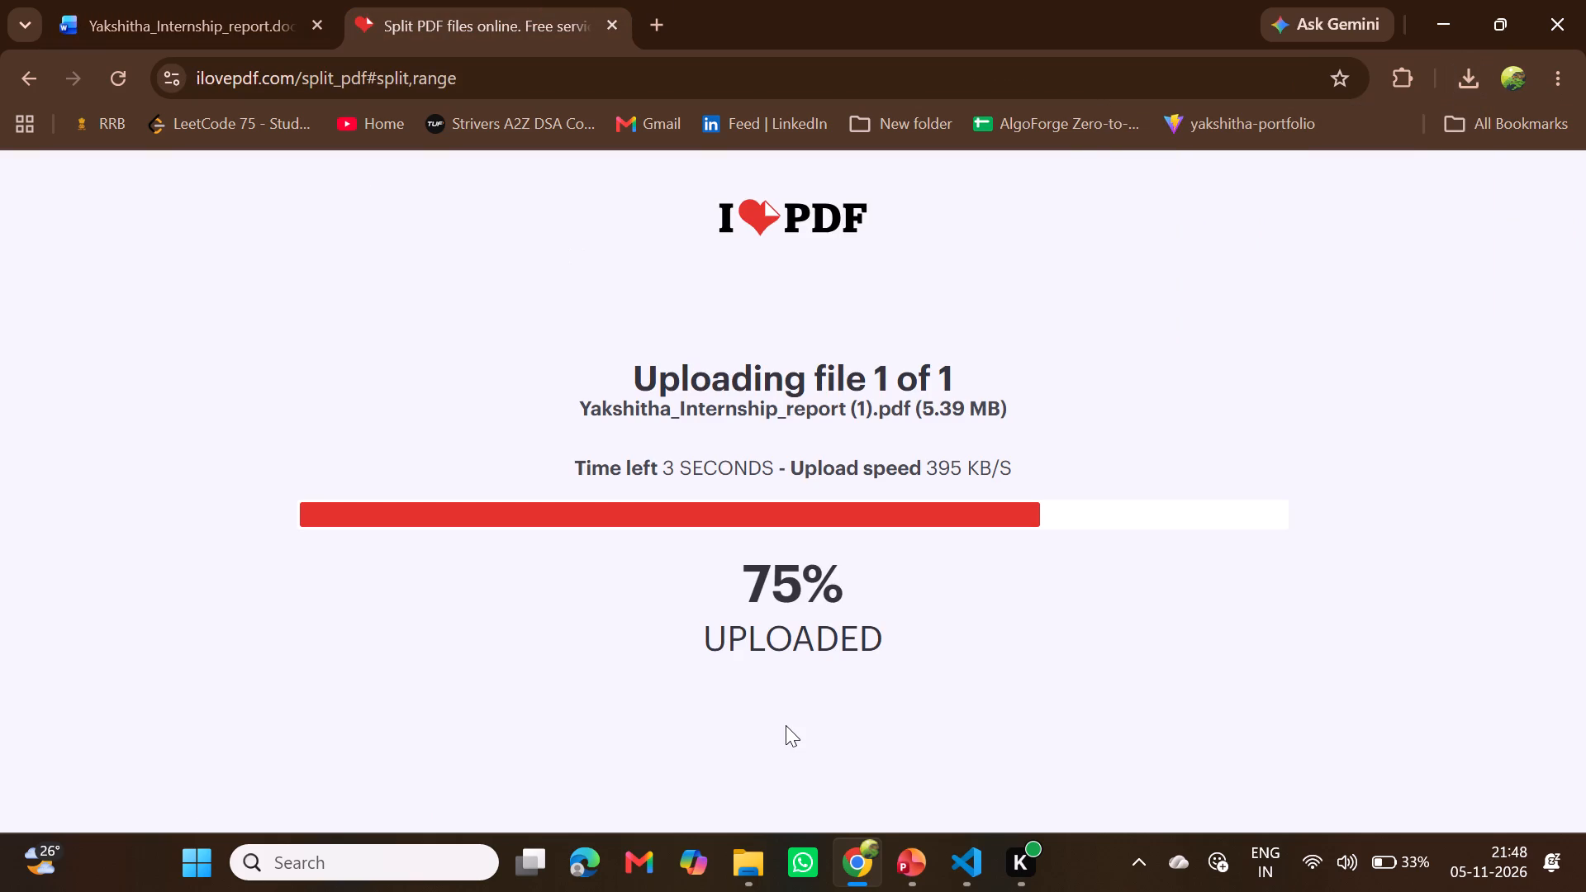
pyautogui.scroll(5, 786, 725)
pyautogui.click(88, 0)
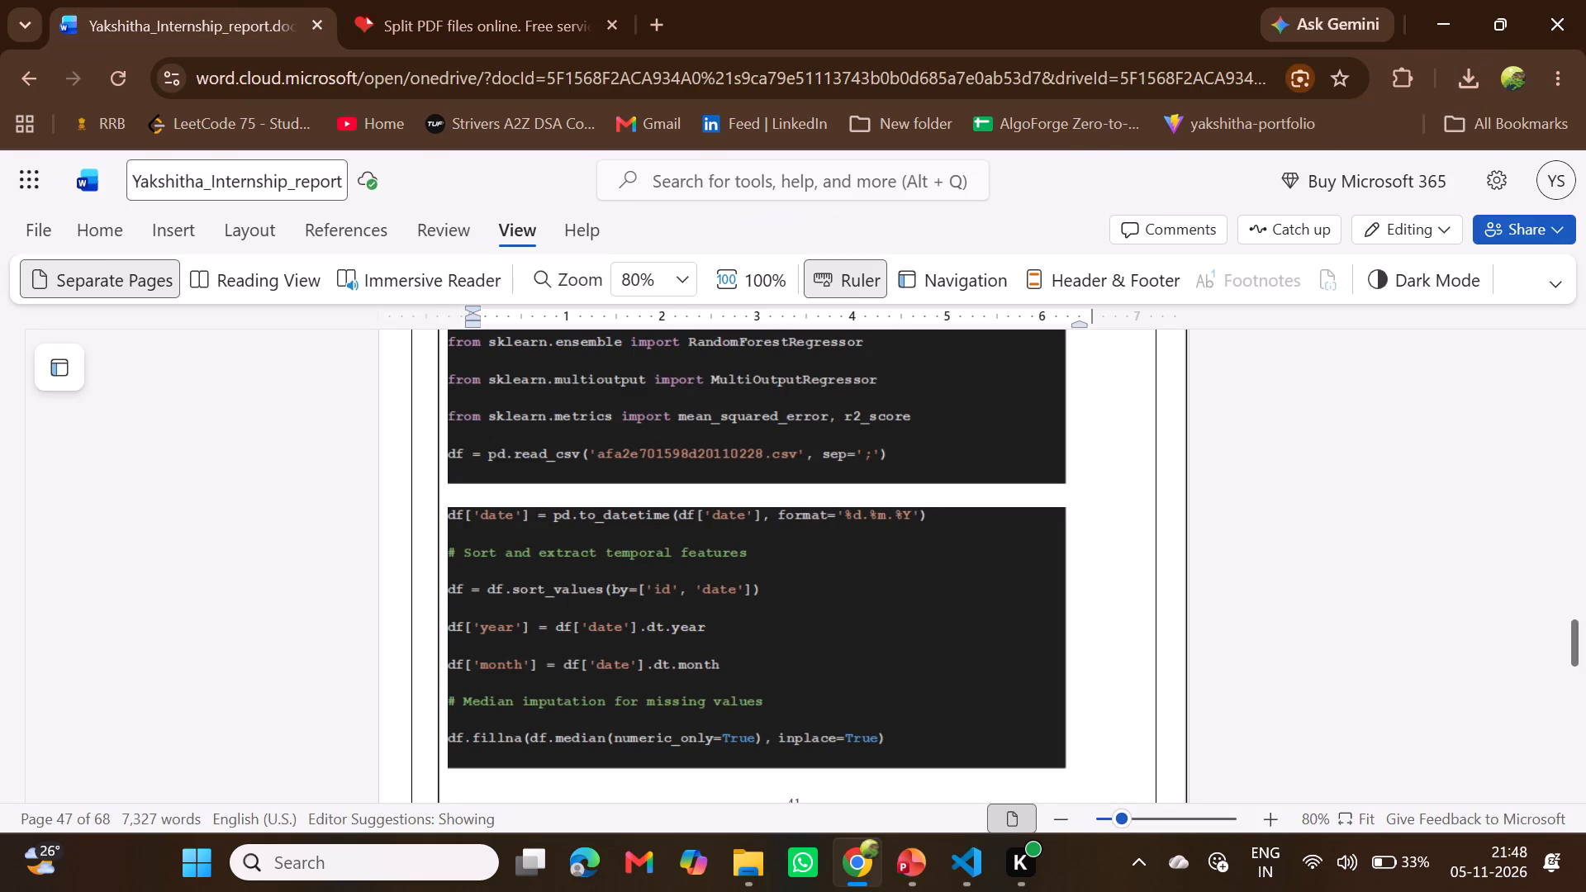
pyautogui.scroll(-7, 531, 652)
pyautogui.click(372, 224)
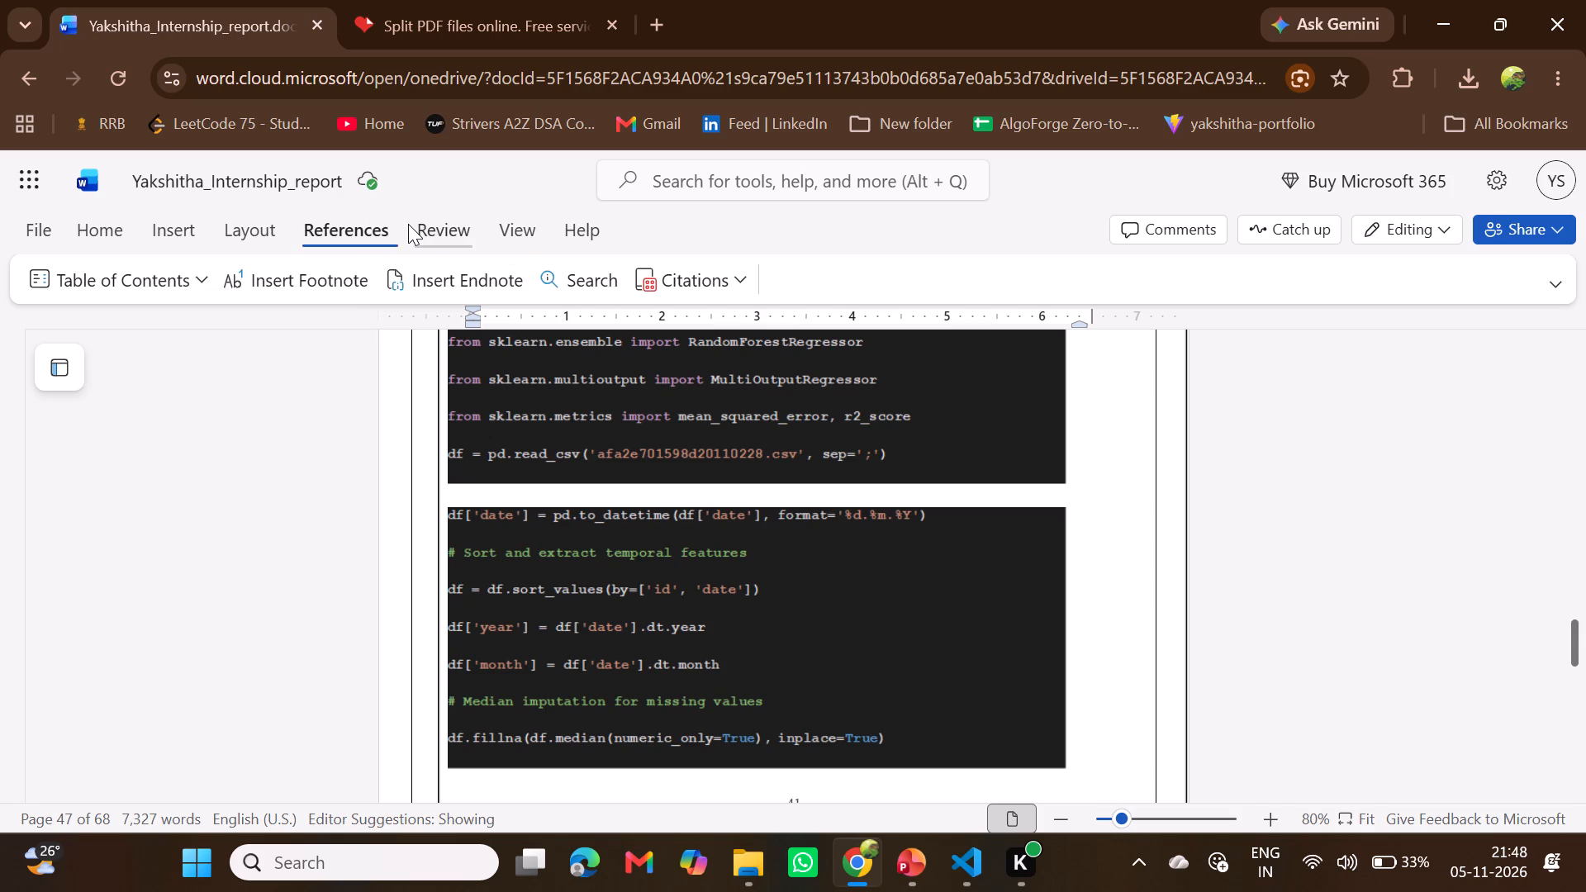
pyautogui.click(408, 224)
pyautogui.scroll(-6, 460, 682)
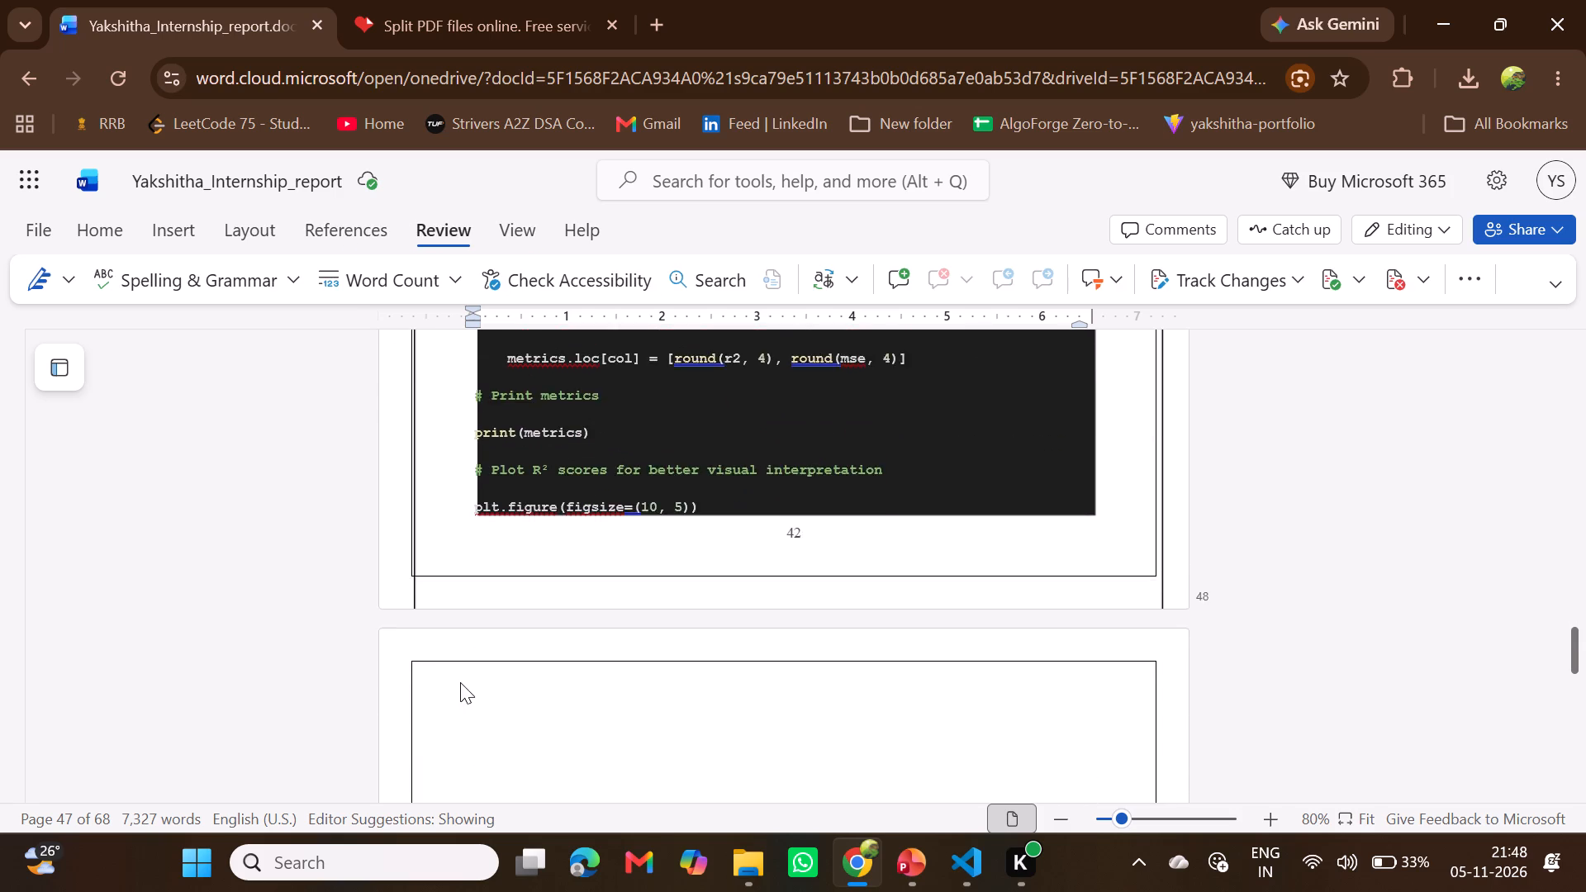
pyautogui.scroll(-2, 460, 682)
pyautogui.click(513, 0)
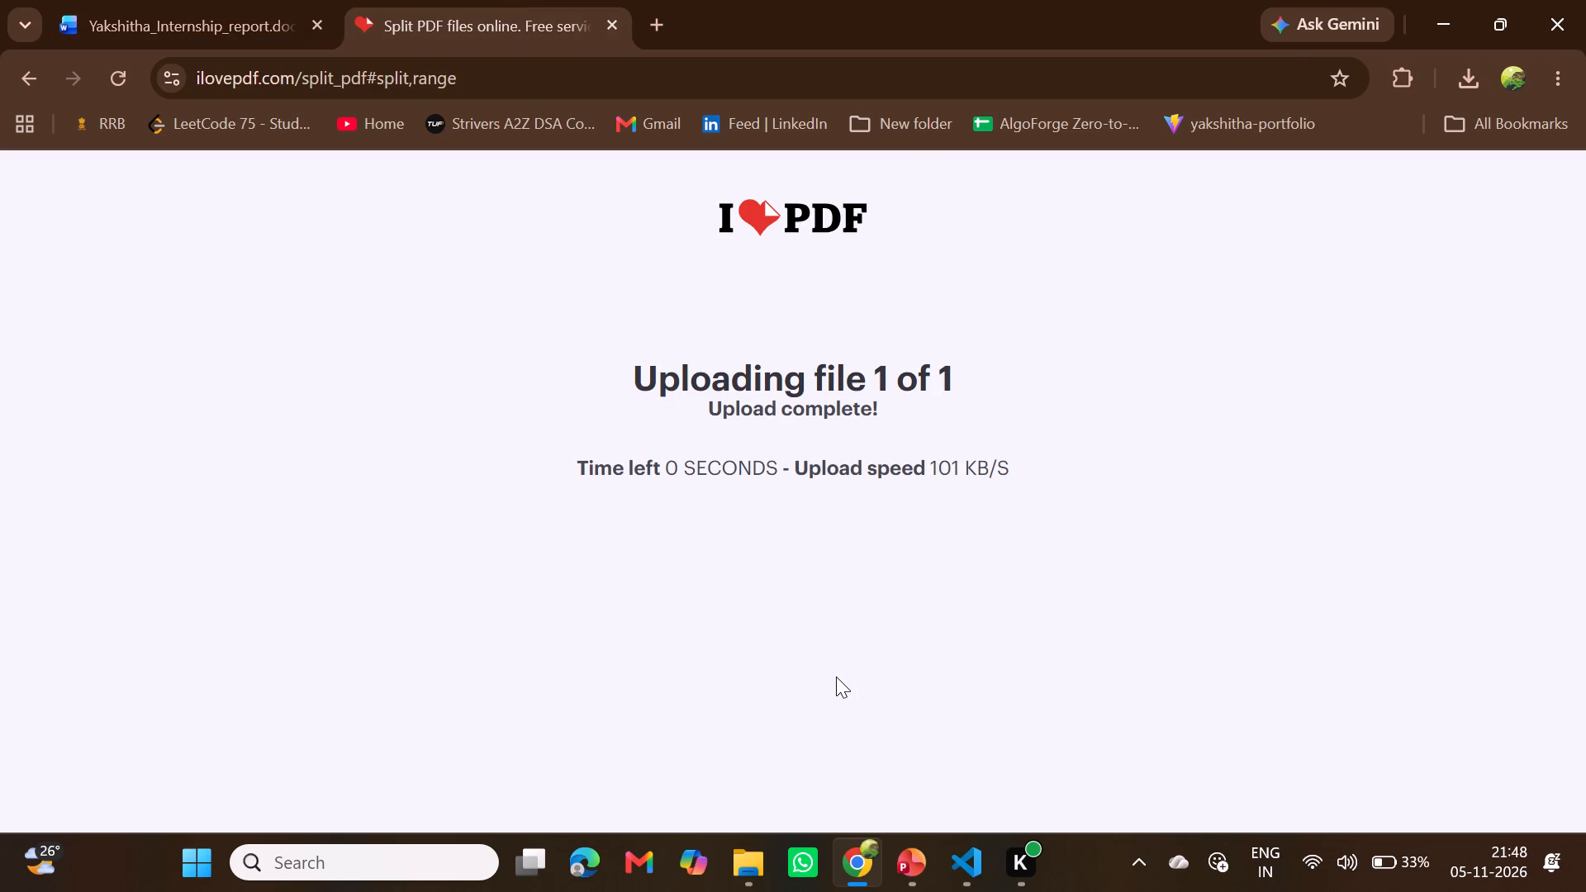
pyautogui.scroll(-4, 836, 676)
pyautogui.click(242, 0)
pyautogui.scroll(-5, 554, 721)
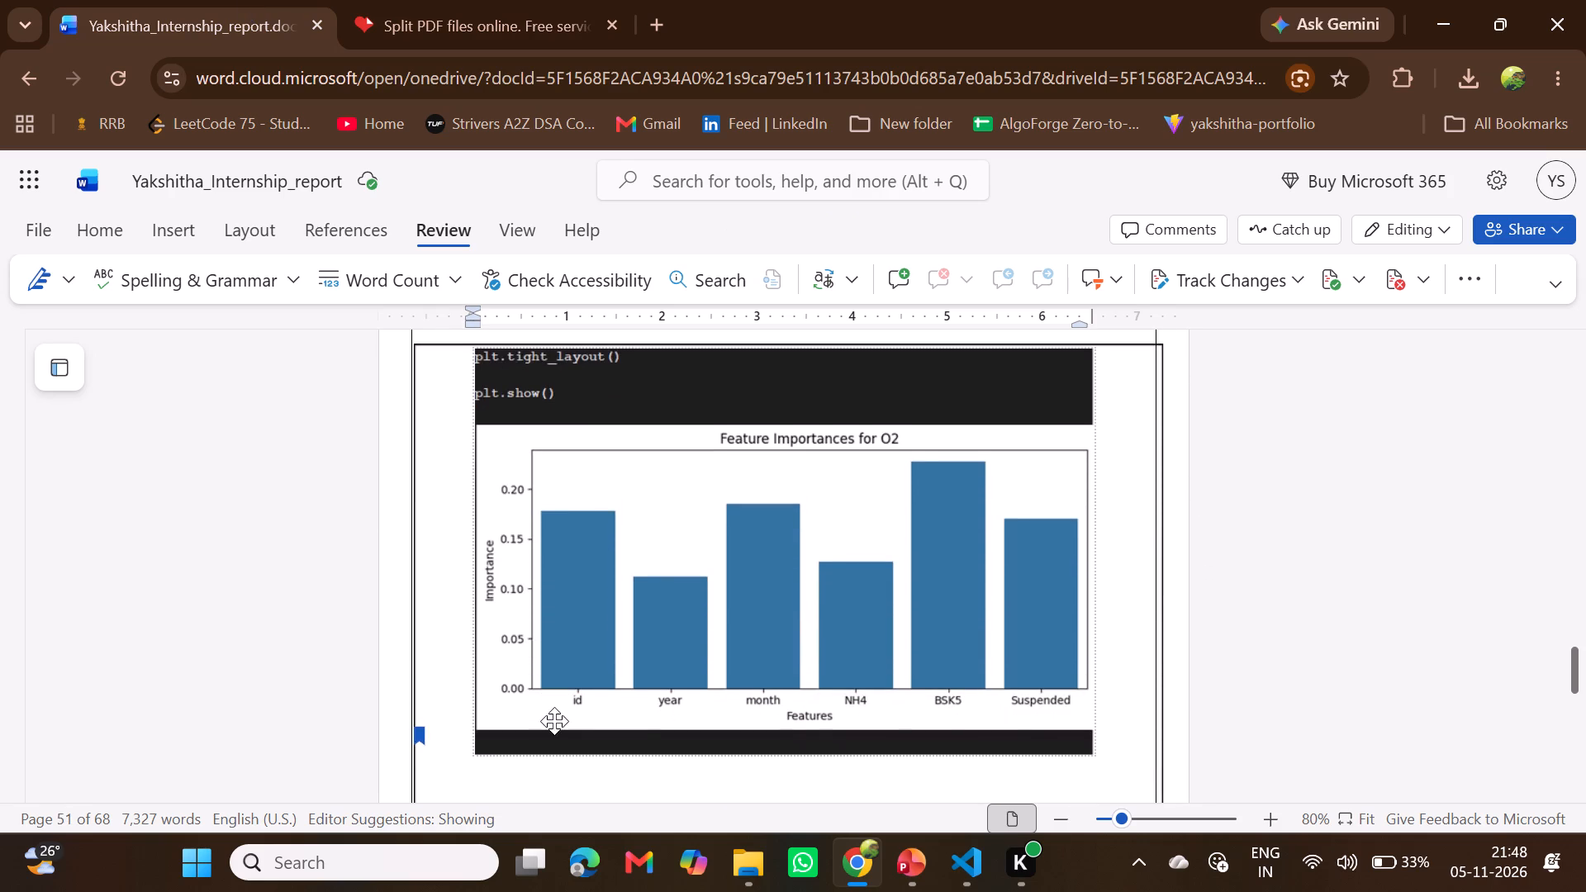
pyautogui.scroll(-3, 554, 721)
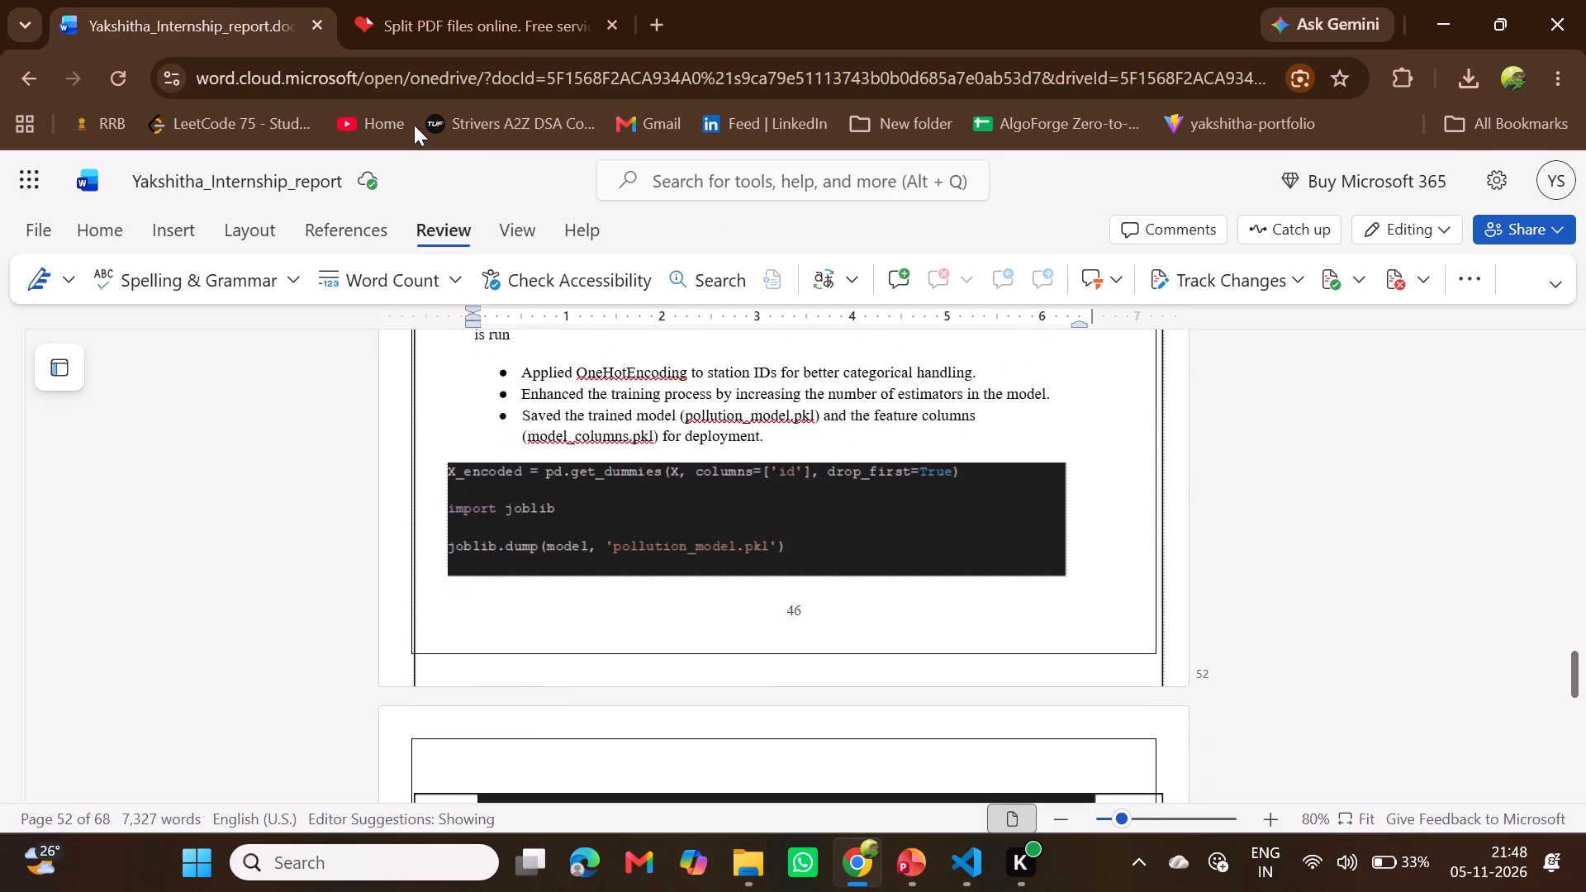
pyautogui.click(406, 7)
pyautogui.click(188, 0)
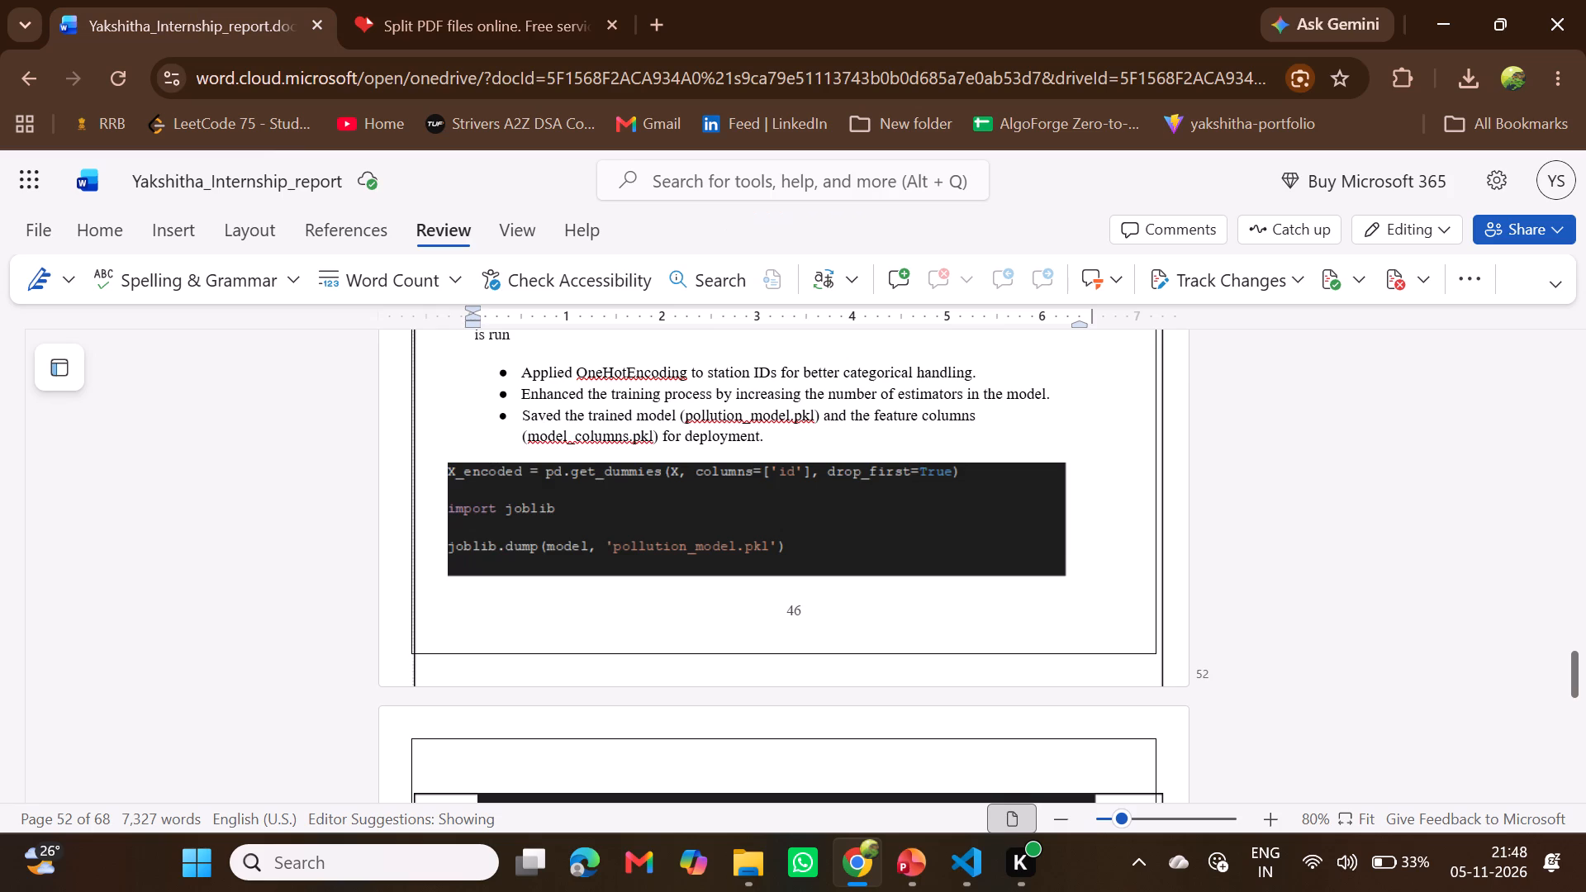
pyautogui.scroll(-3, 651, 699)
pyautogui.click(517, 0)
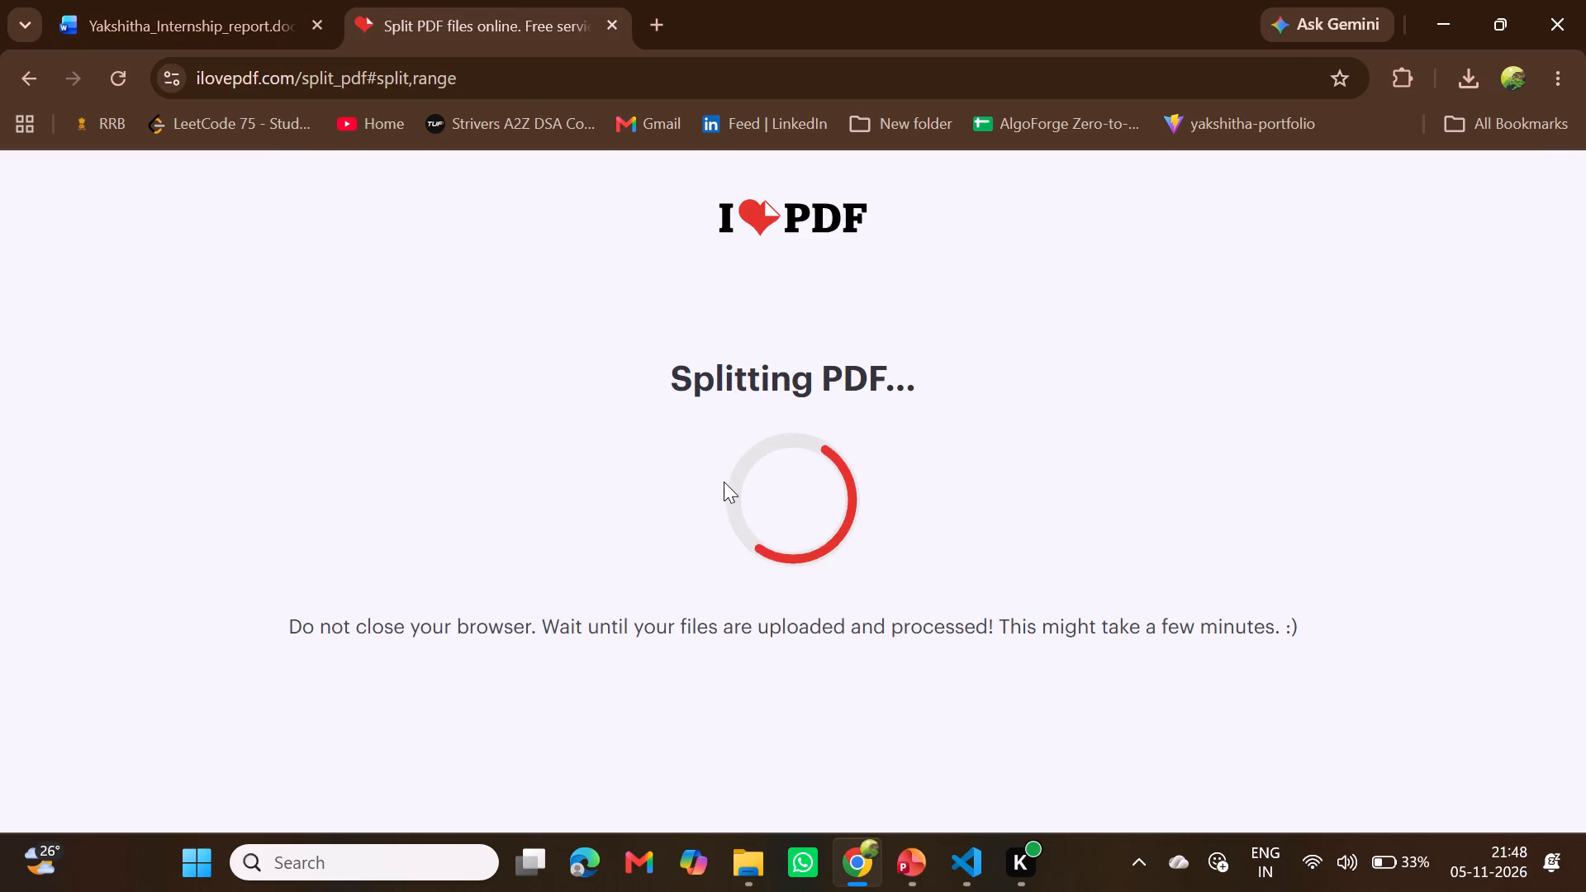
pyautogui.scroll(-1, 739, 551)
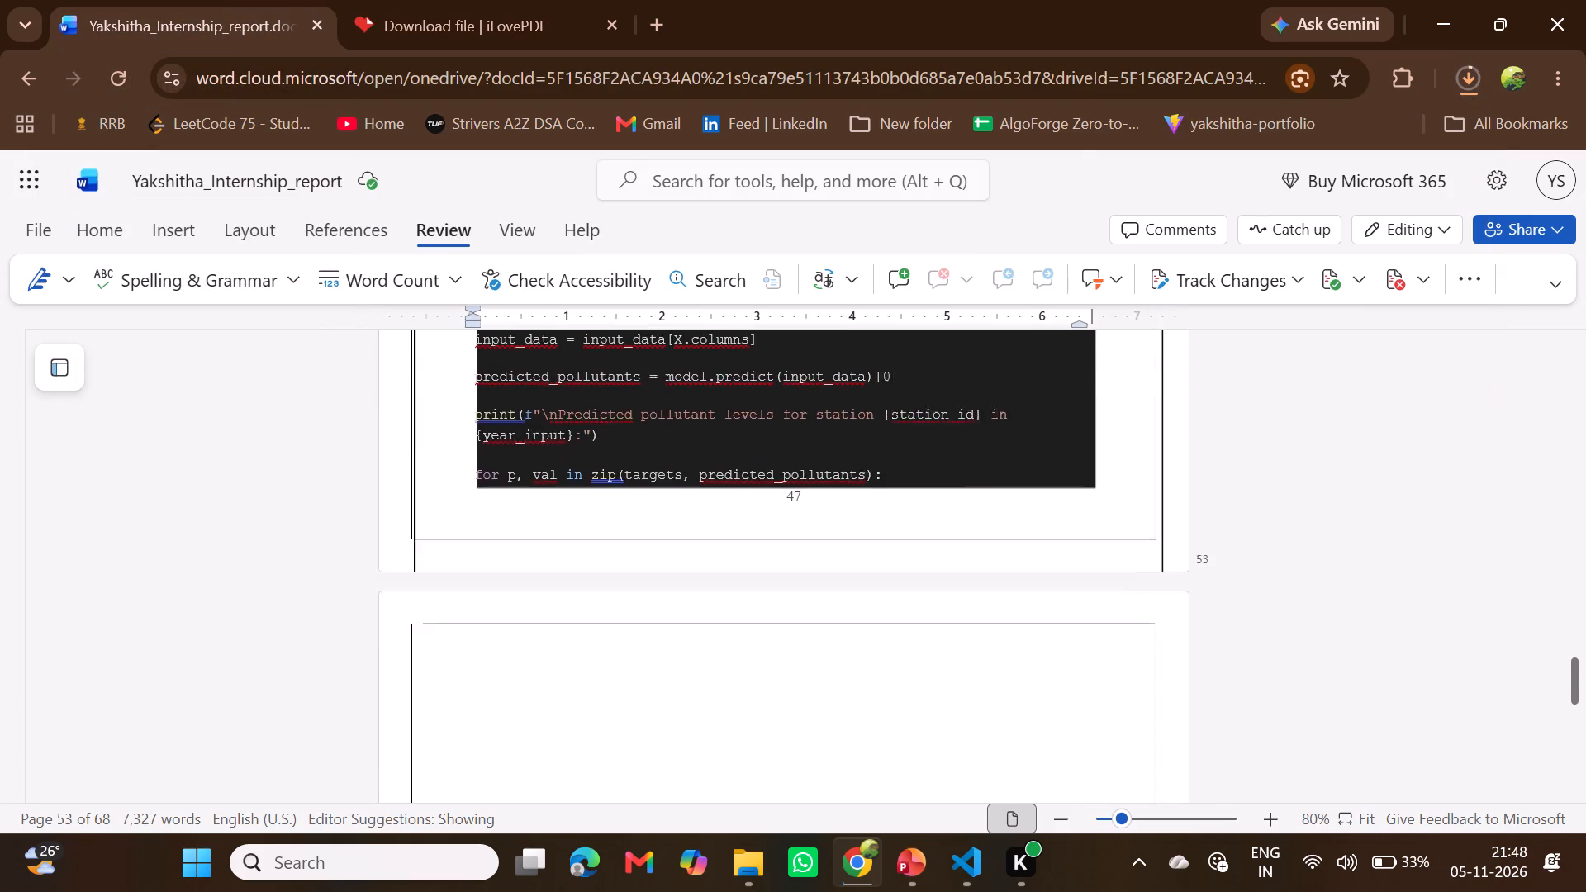
pyautogui.scroll(-5, 699, 645)
pyautogui.scroll(1, 699, 645)
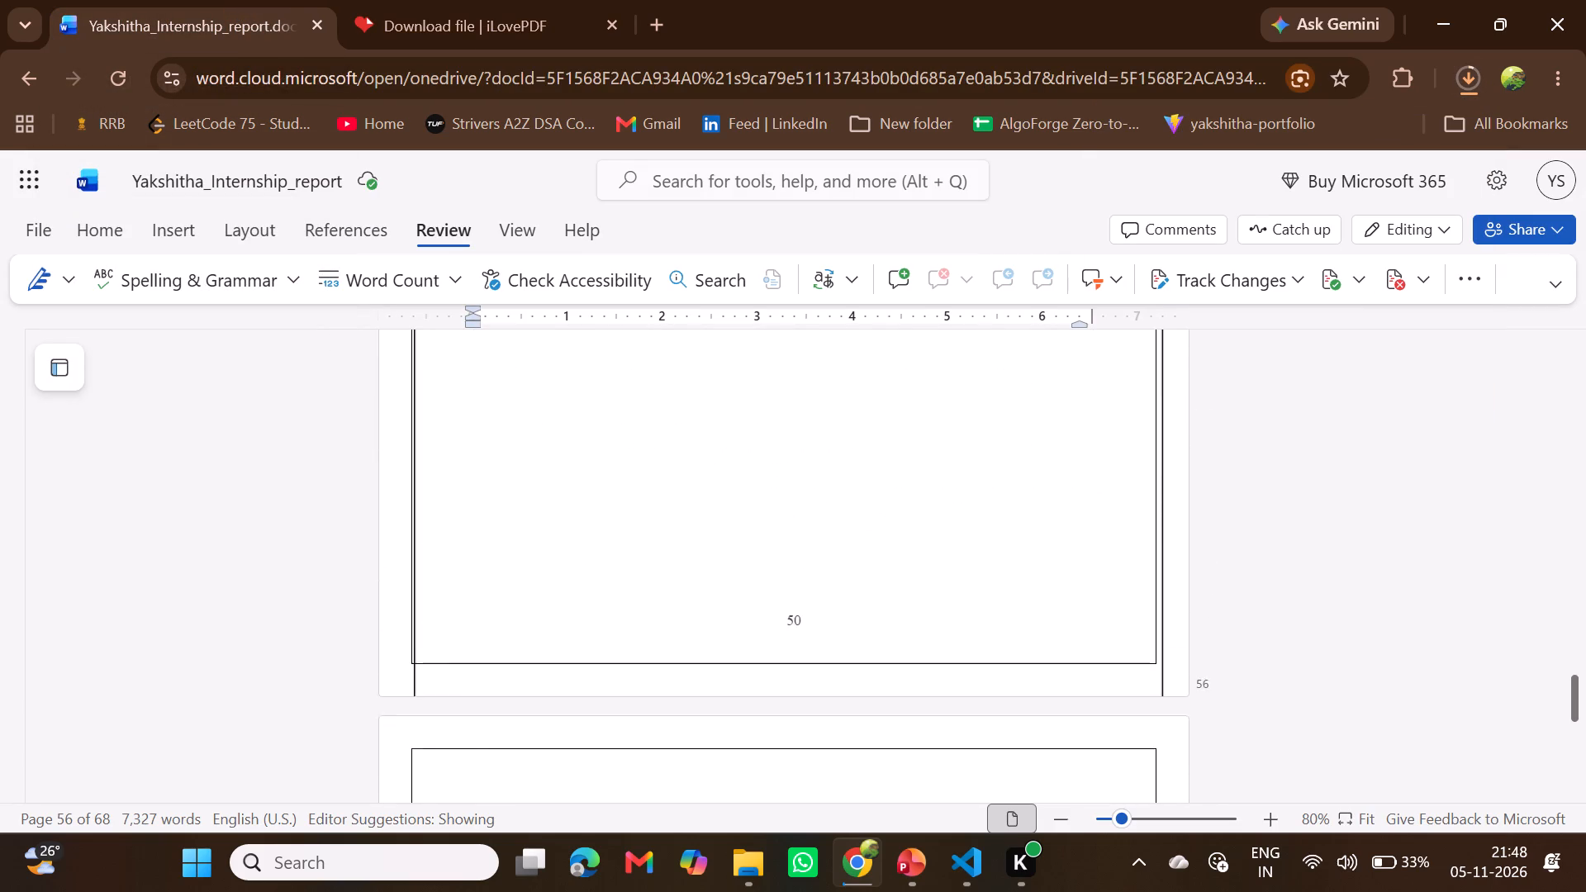
pyautogui.scroll(2, 699, 645)
pyautogui.scroll(-1, 699, 645)
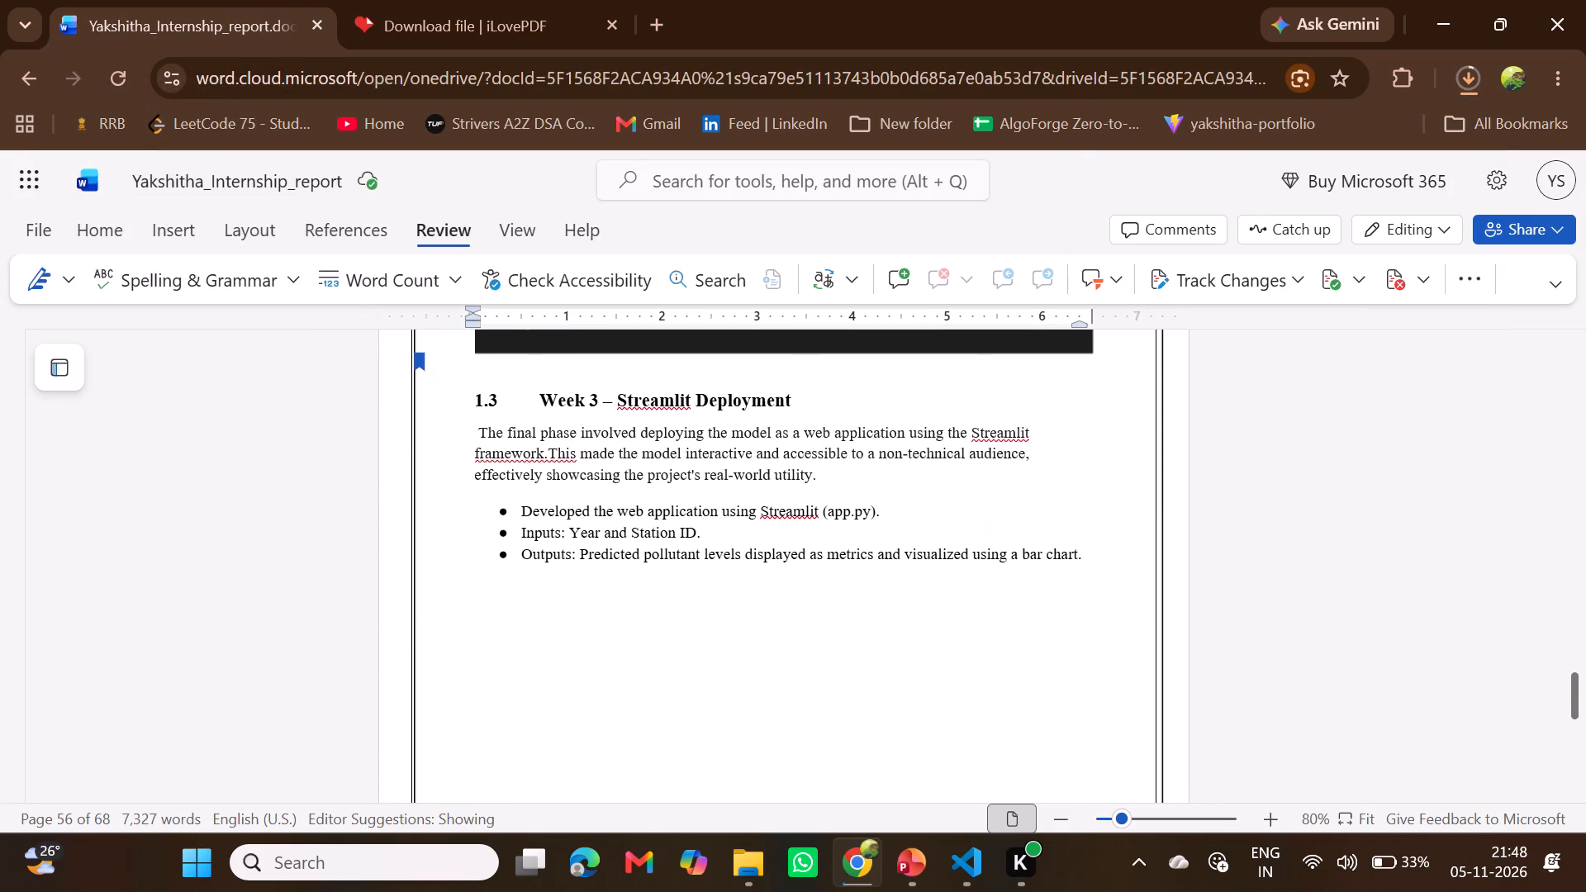
pyautogui.scroll(-3, 699, 645)
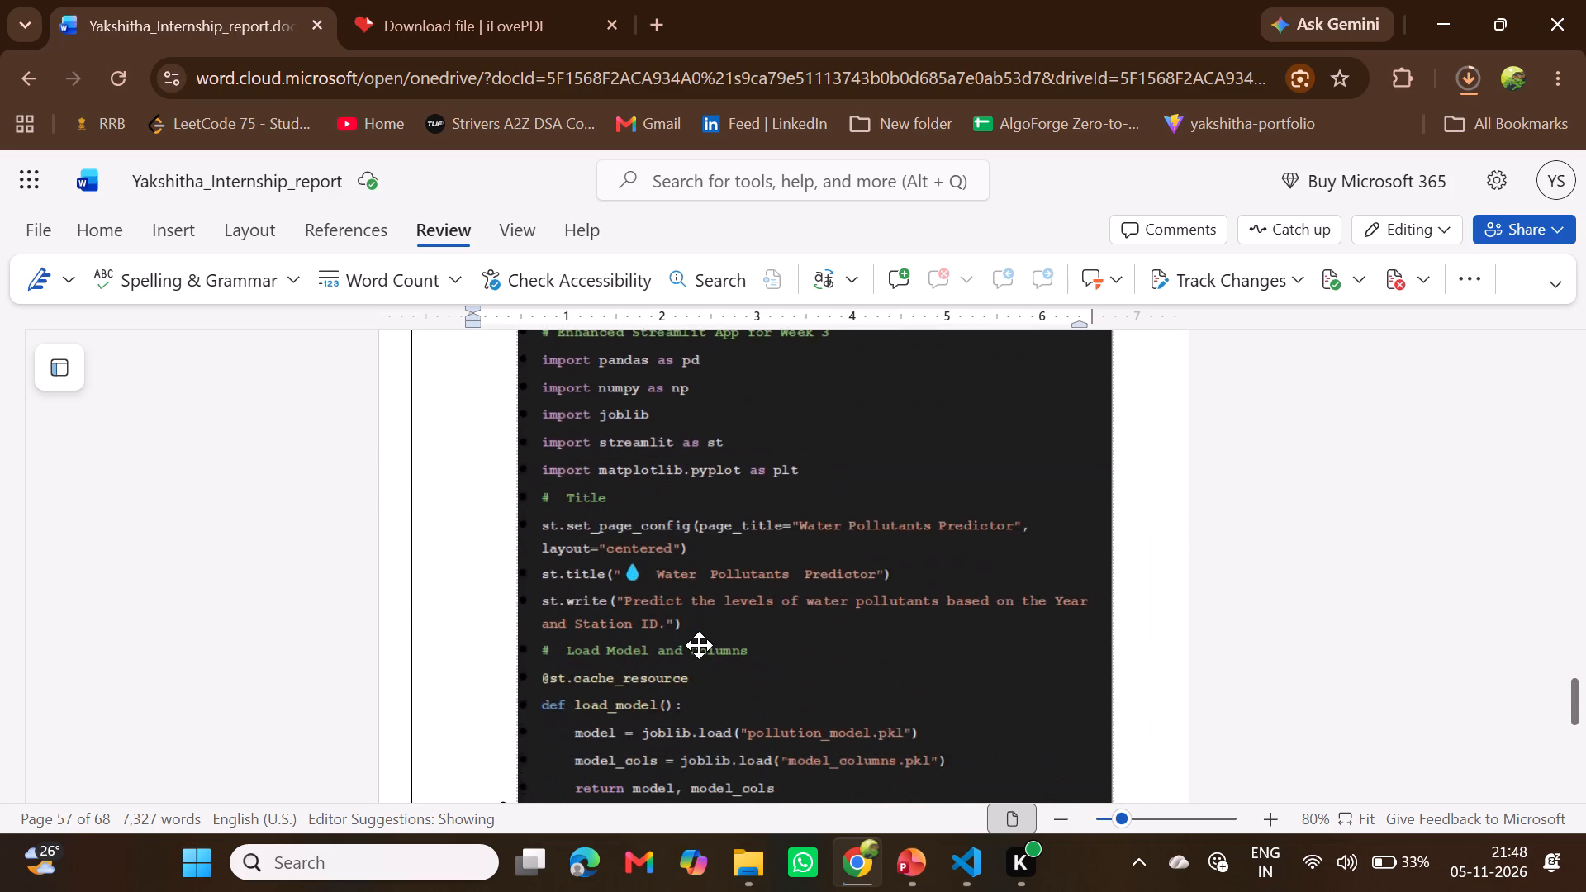
pyautogui.scroll(-2, 699, 645)
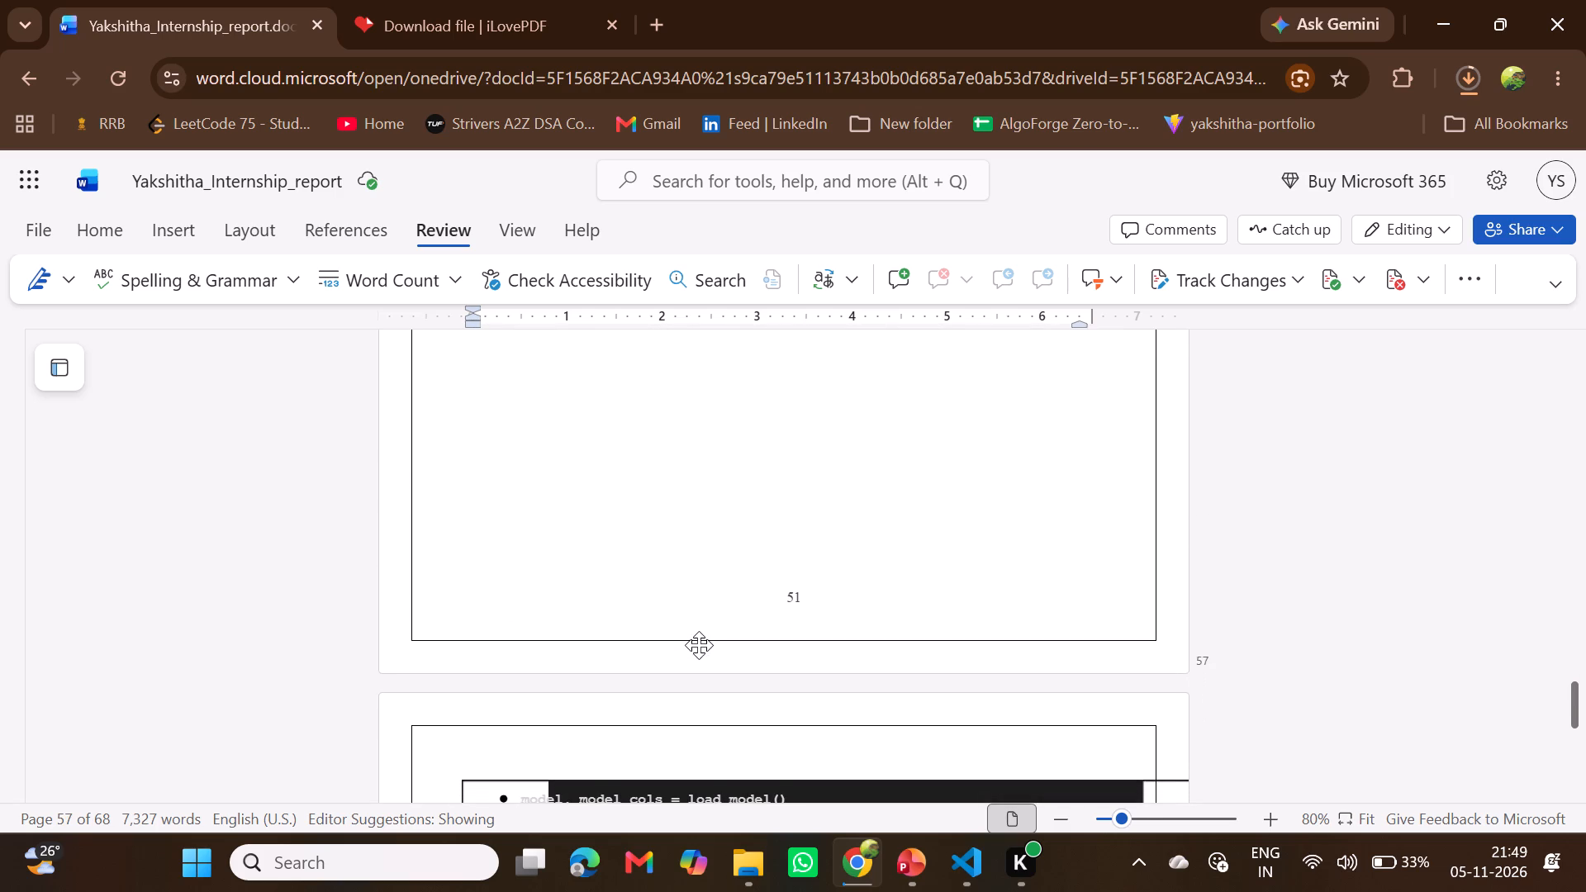
# Go back to the iLovePDF page and check the progress of the split PDF download.
pyautogui.click(567, 0)
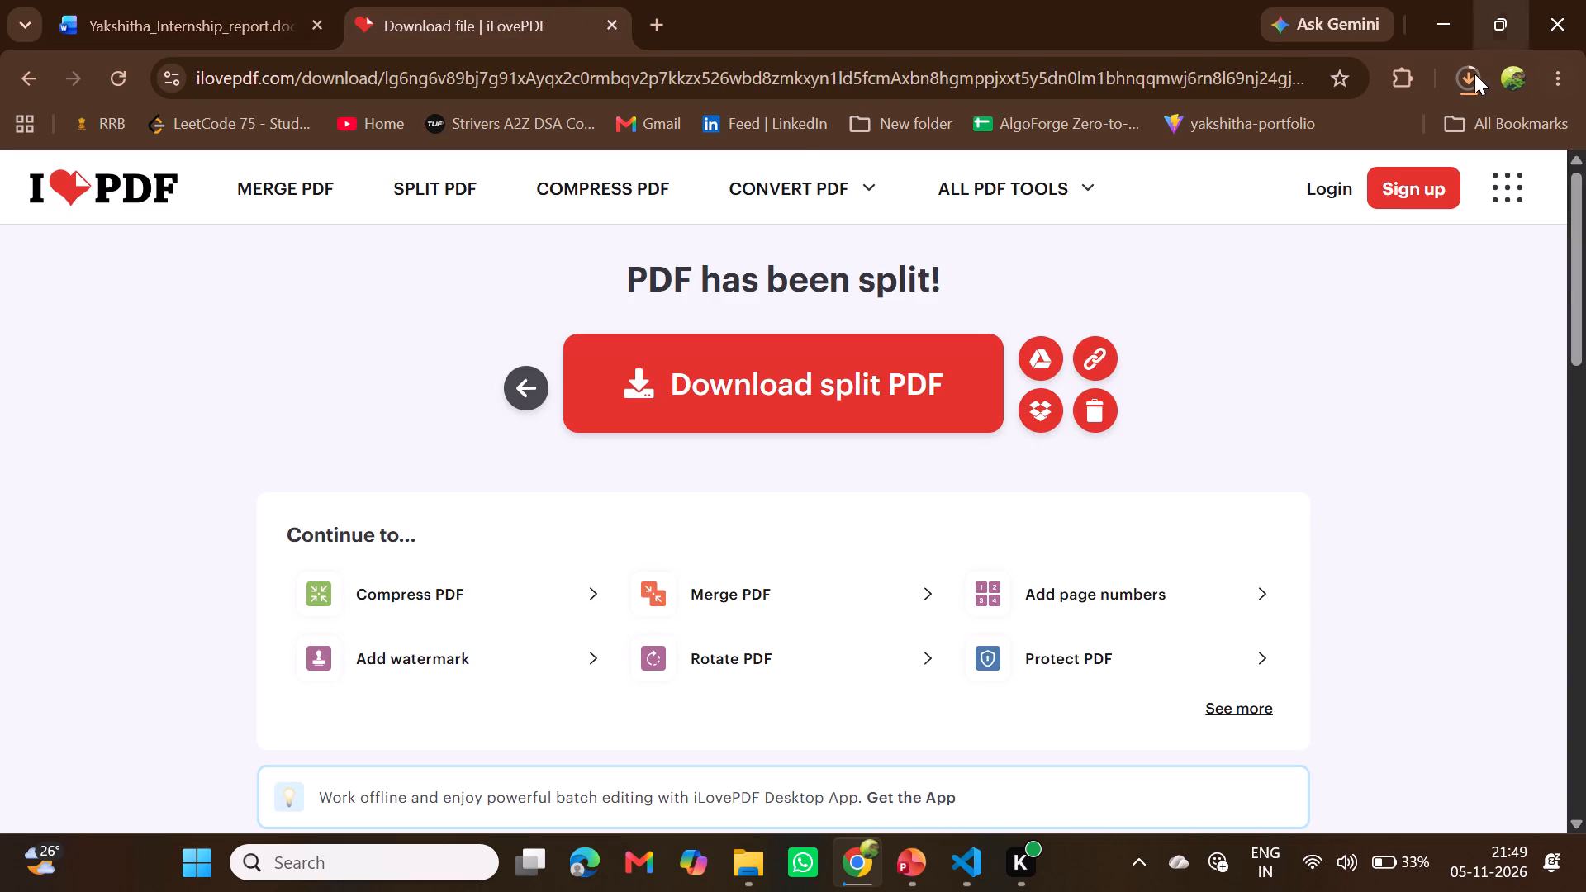
pyautogui.click(1473, 77)
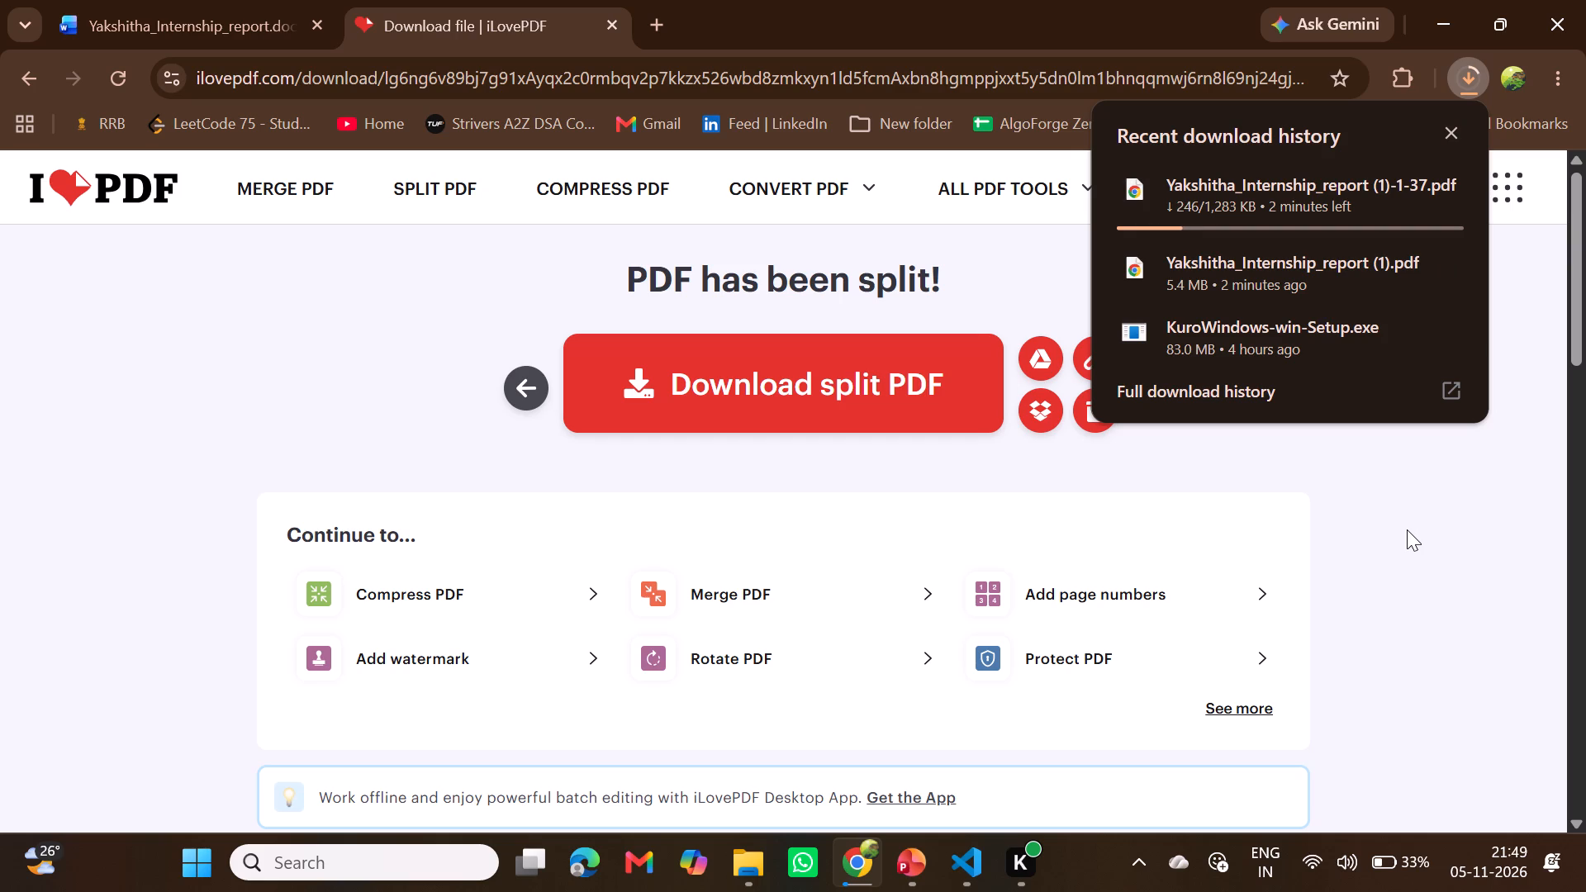
# Look through the report in Word from the Streamlit app code to the Results and Discussion section.
pyautogui.click(104, 0)
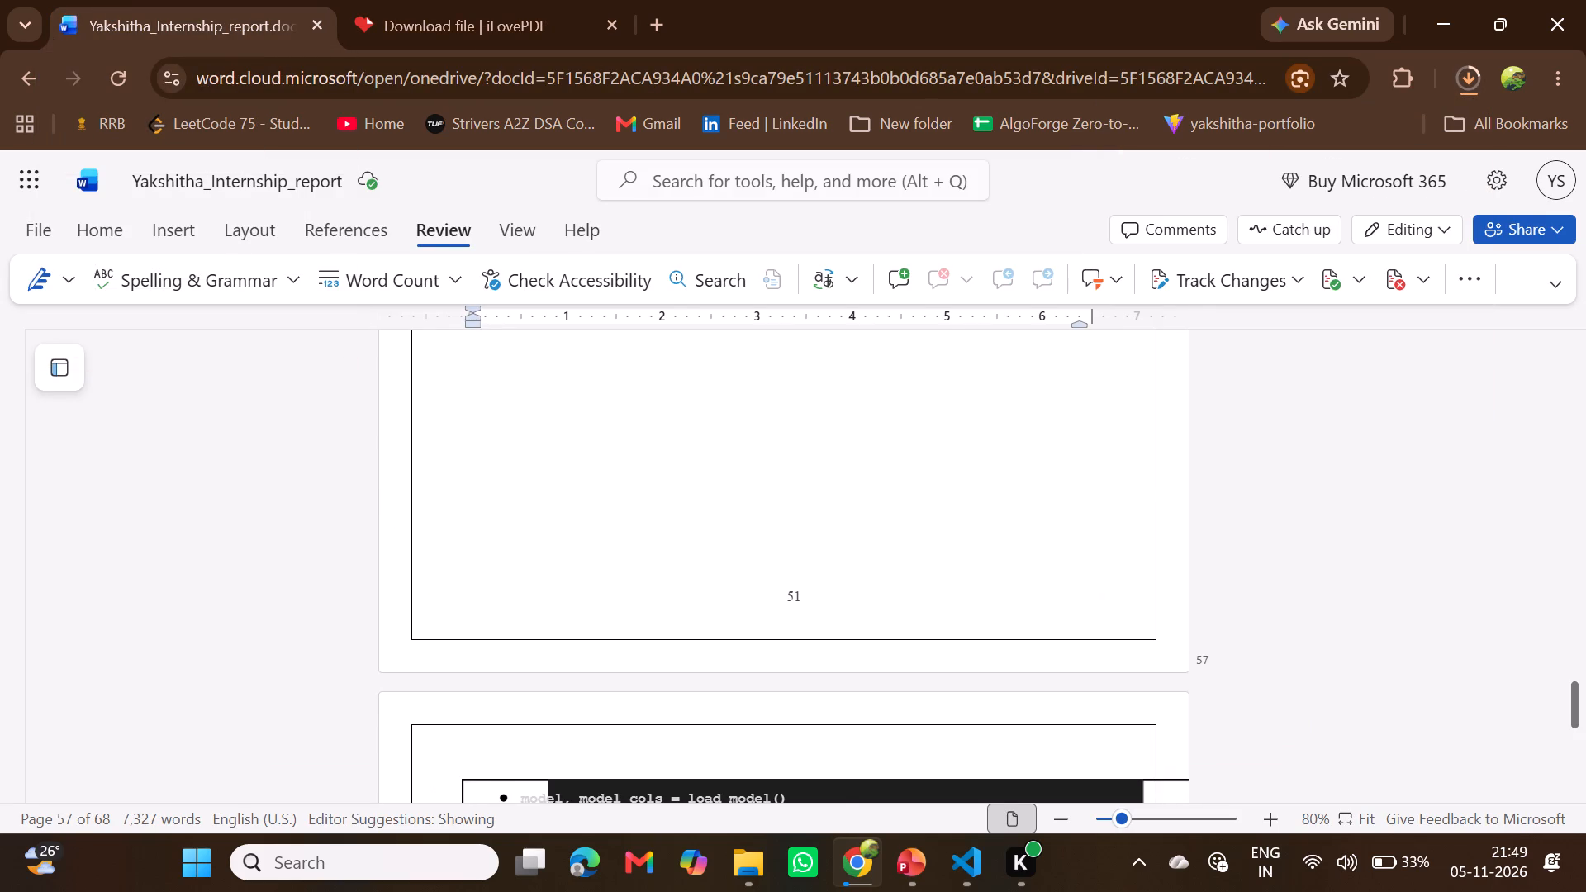
pyautogui.scroll(-4, 612, 425)
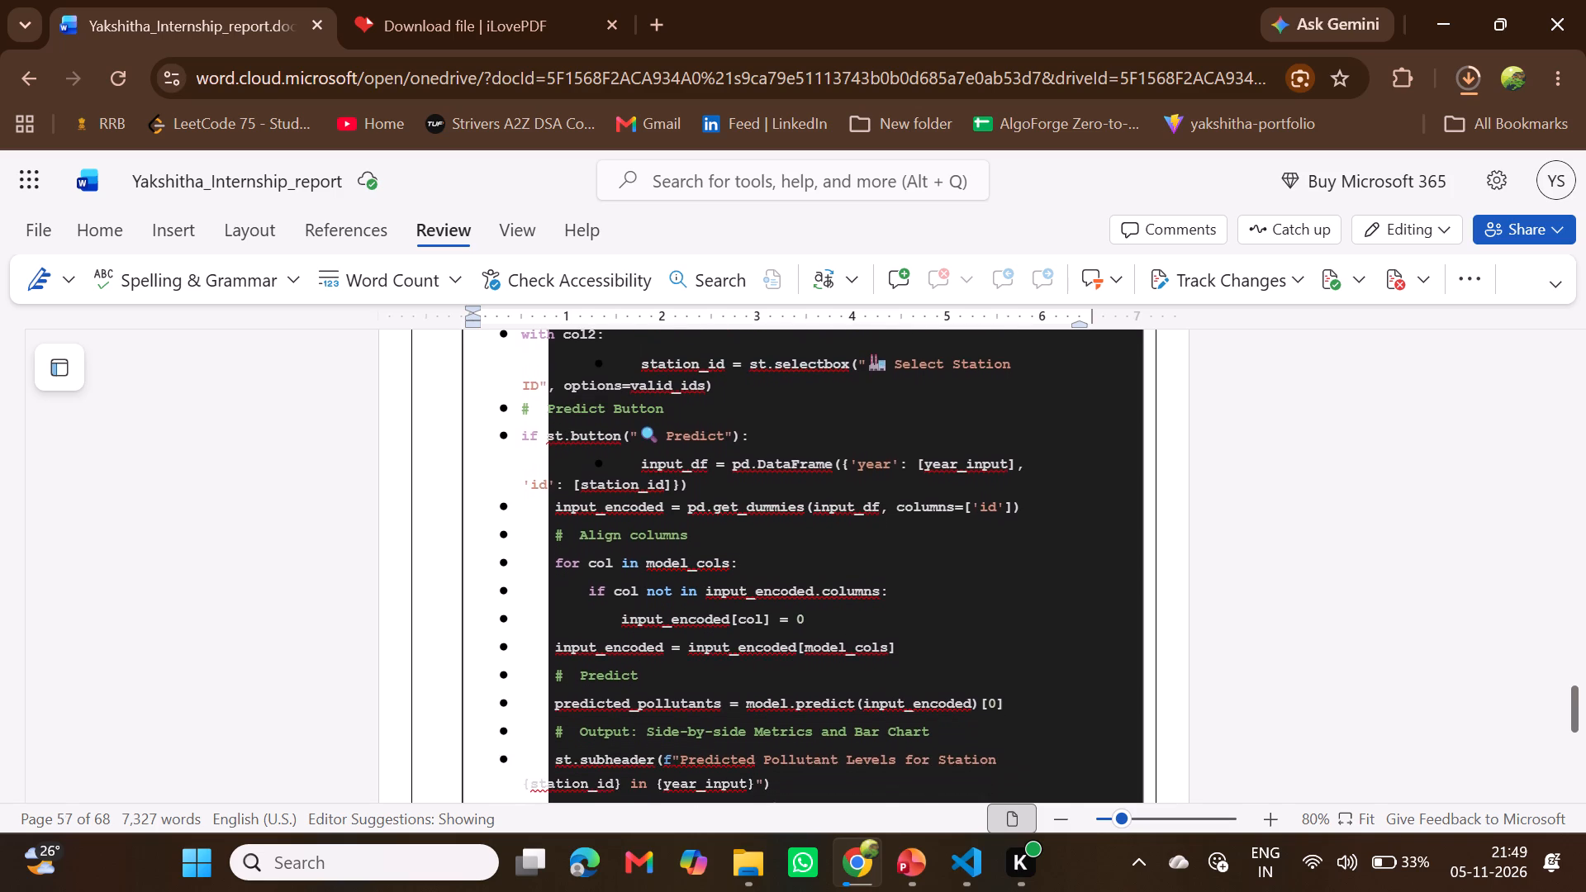
pyautogui.scroll(-3, 612, 425)
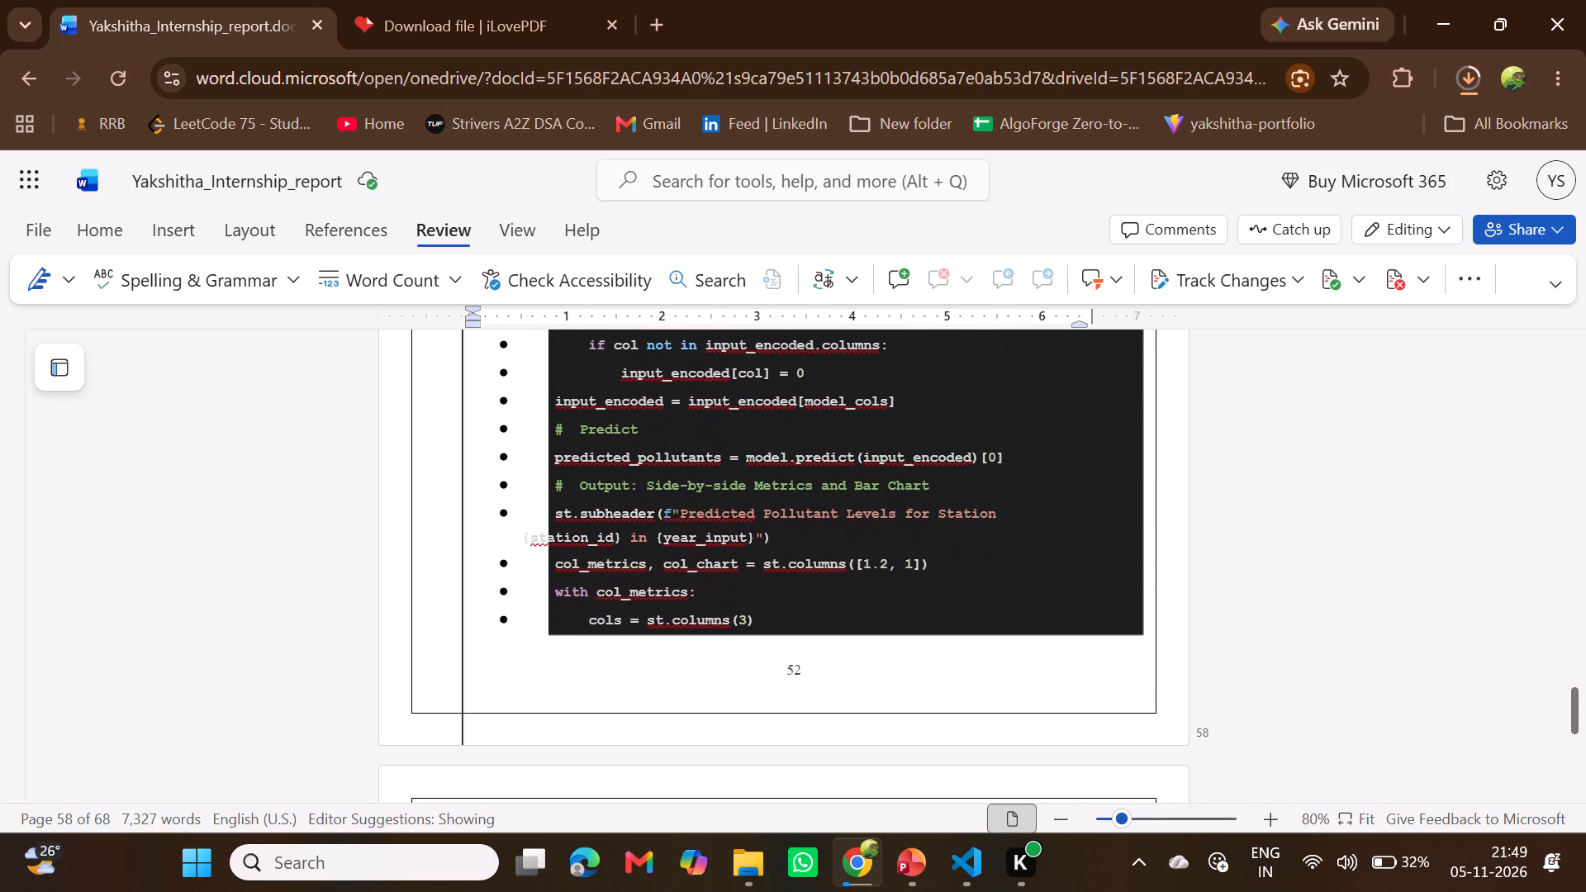
pyautogui.scroll(-3, 612, 425)
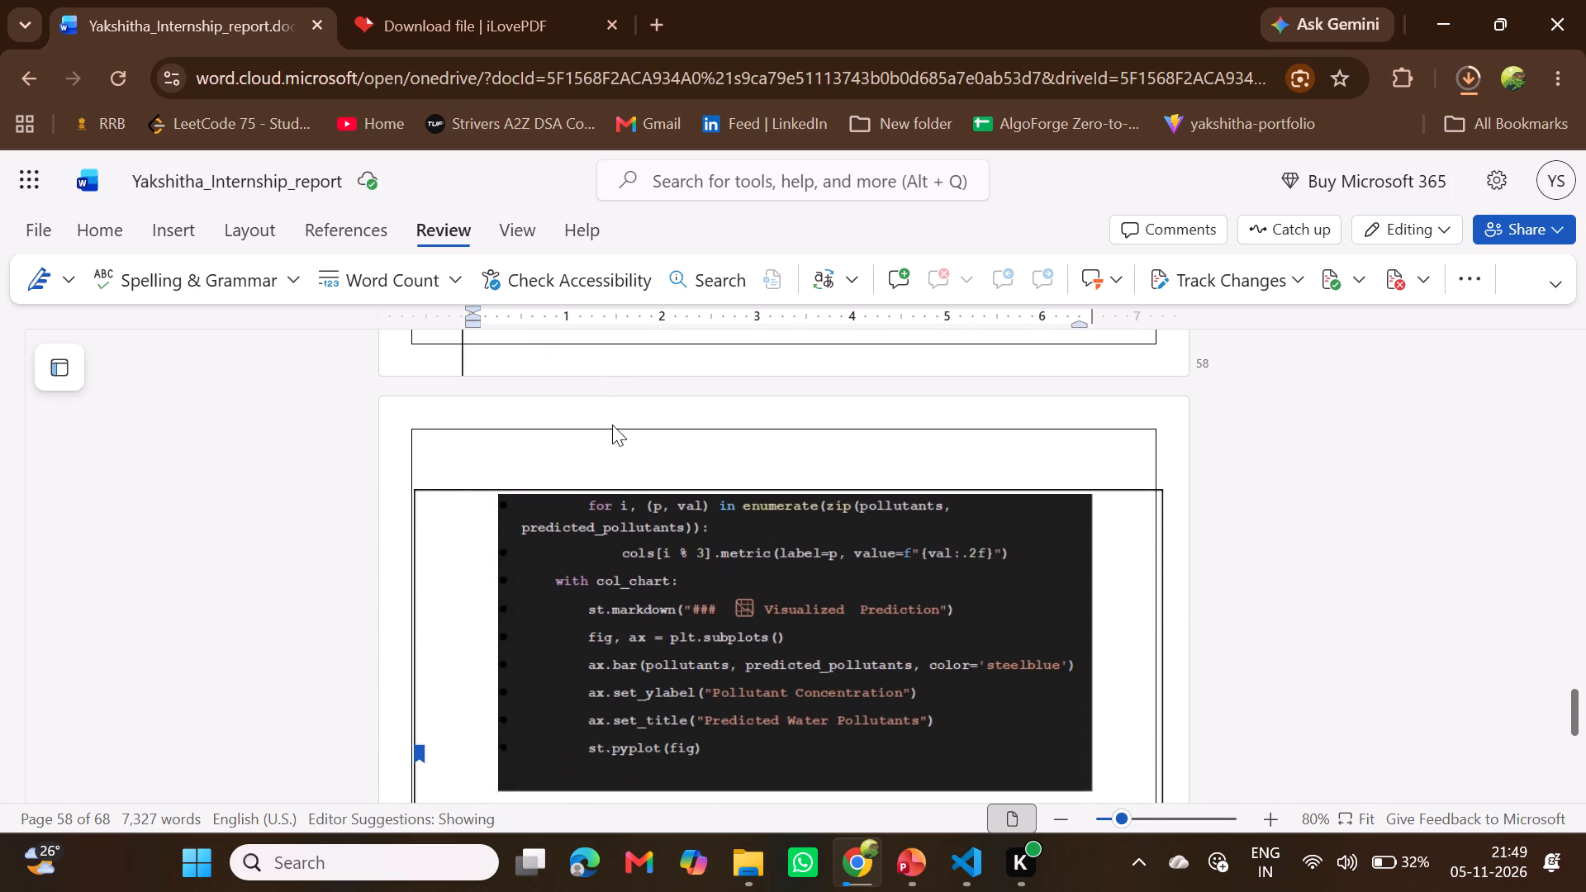
pyautogui.scroll(-6, 612, 425)
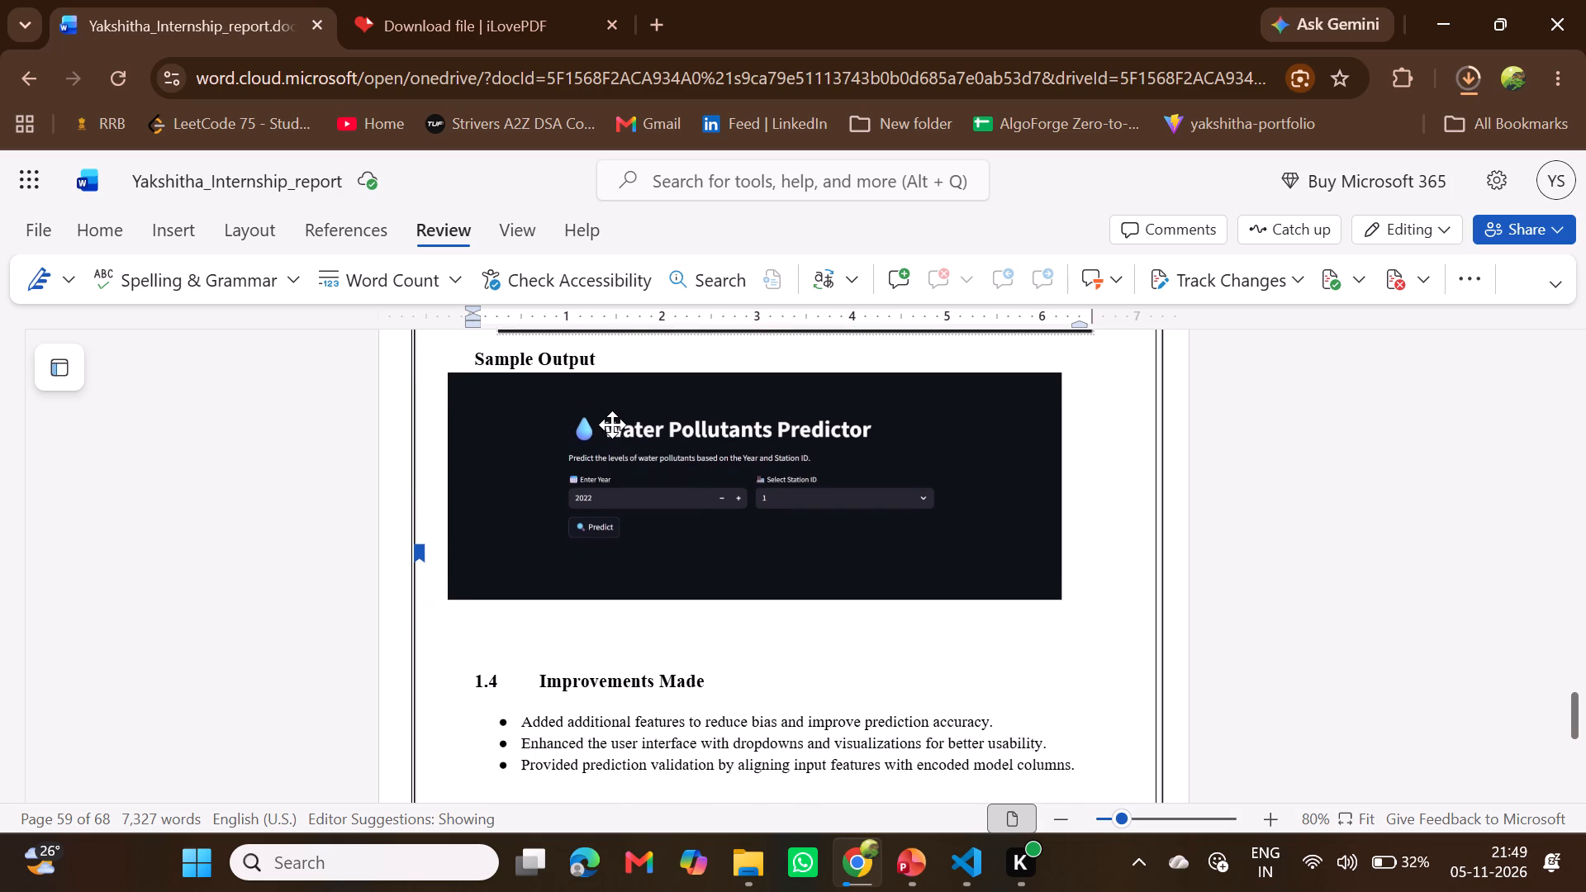
pyautogui.scroll(-4, 612, 425)
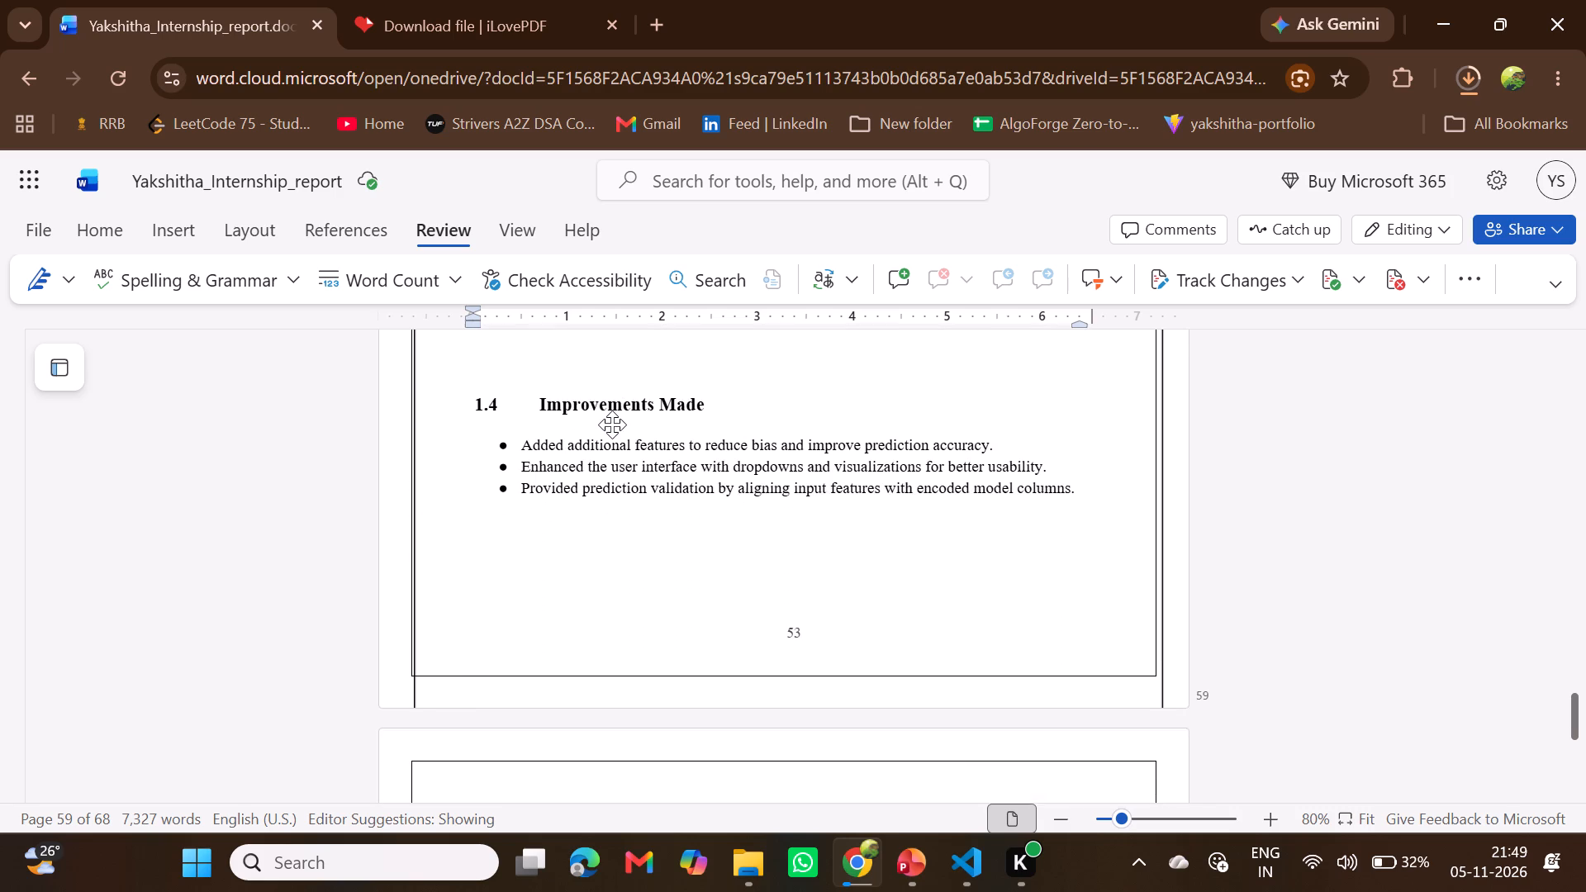
pyautogui.scroll(-4, 612, 425)
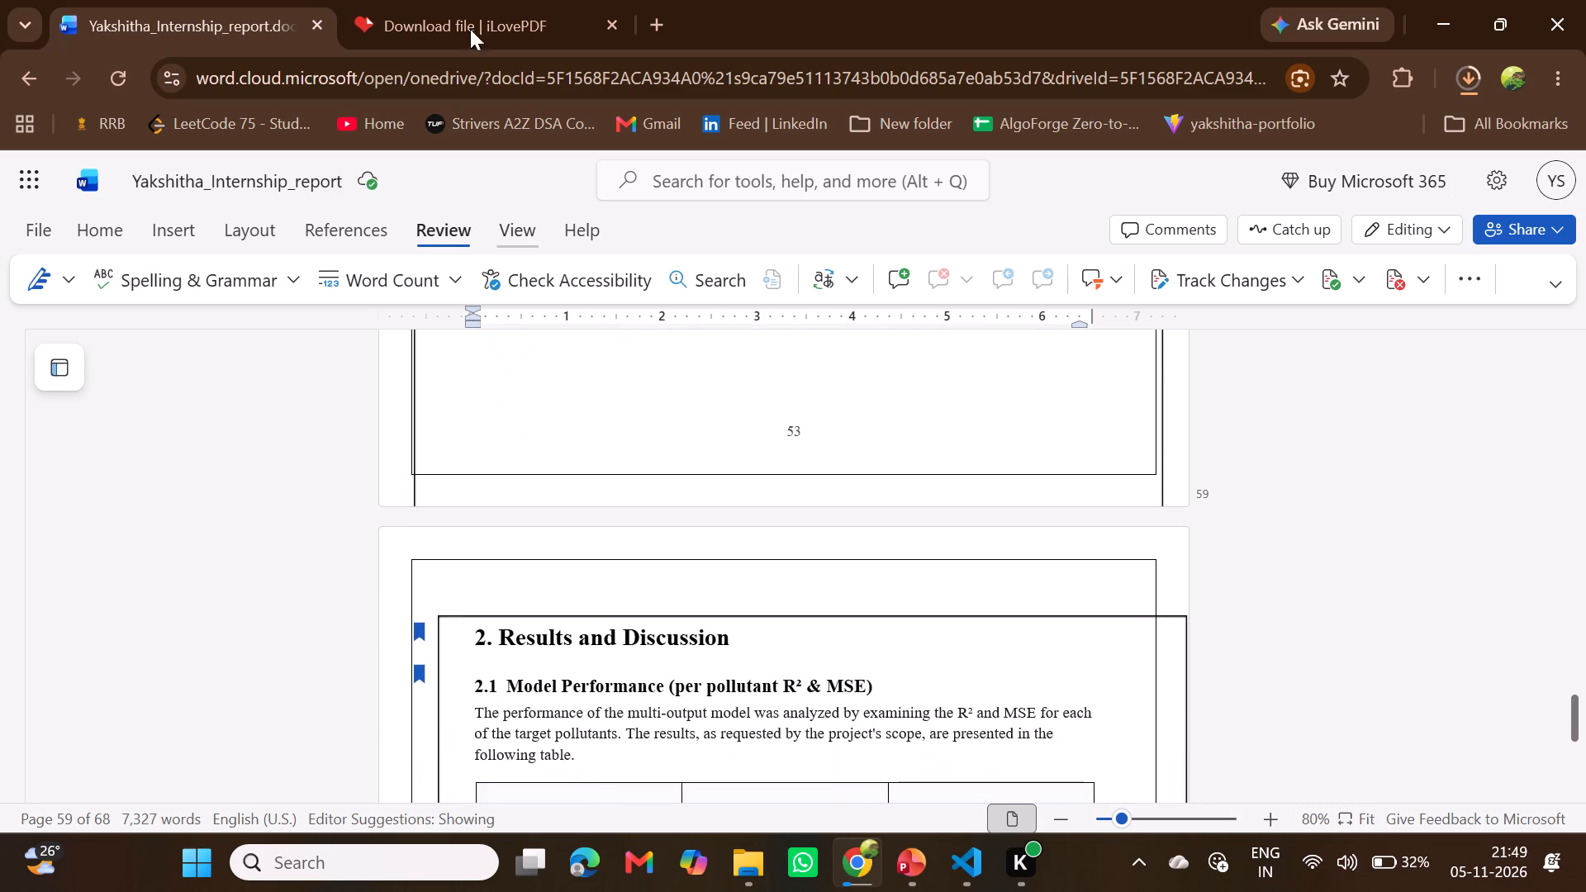
# Return to the iLovePDF page and check the split PDF's download progress again.
pyautogui.click(468, 12)
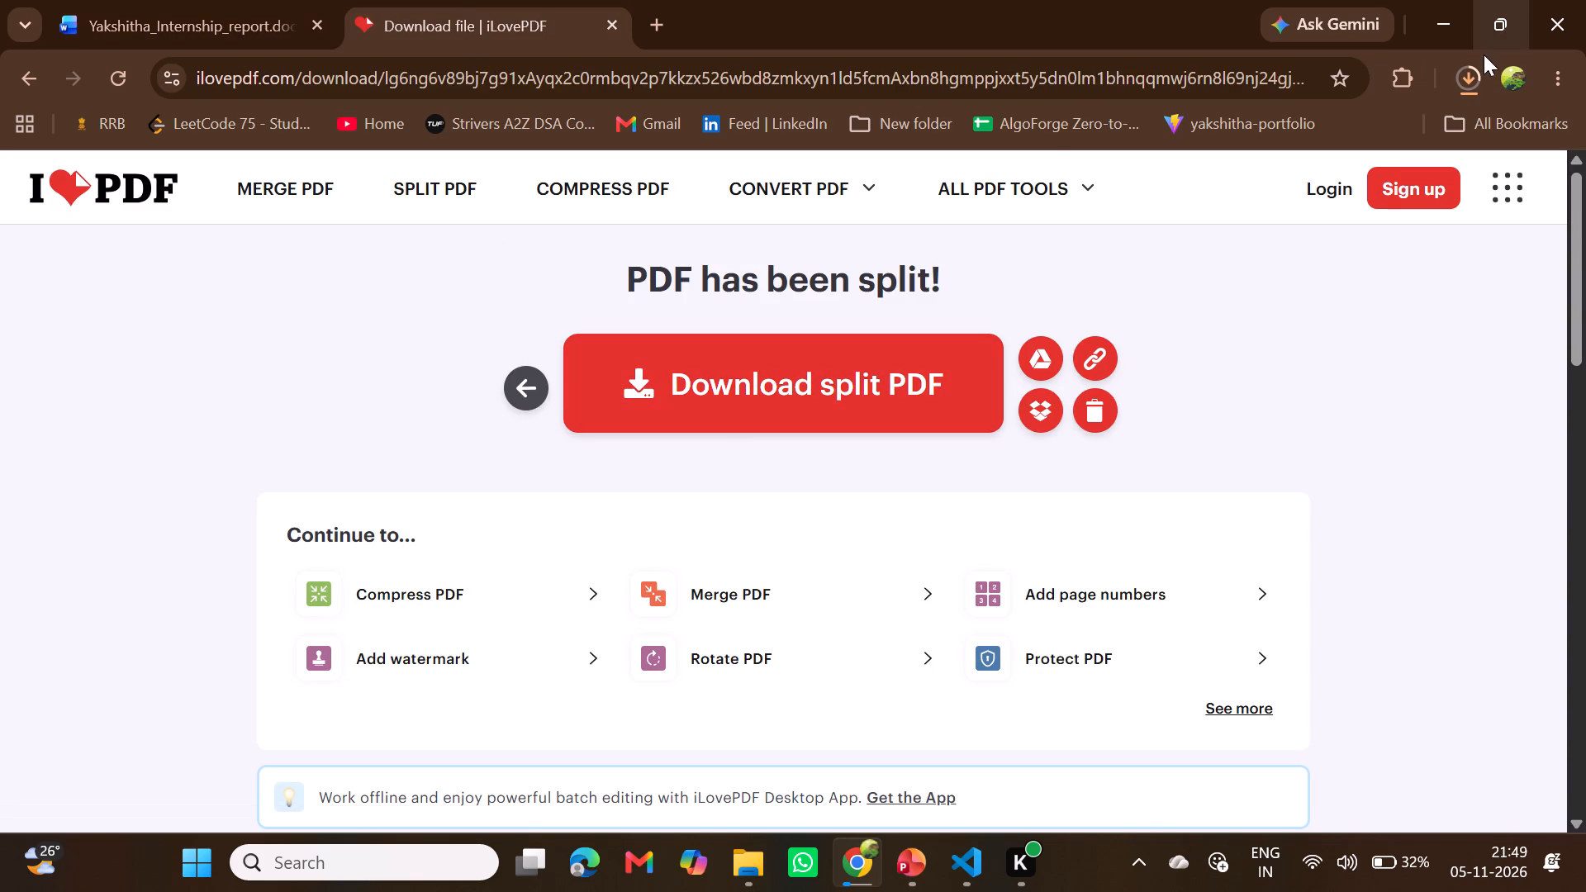
pyautogui.click(1480, 70)
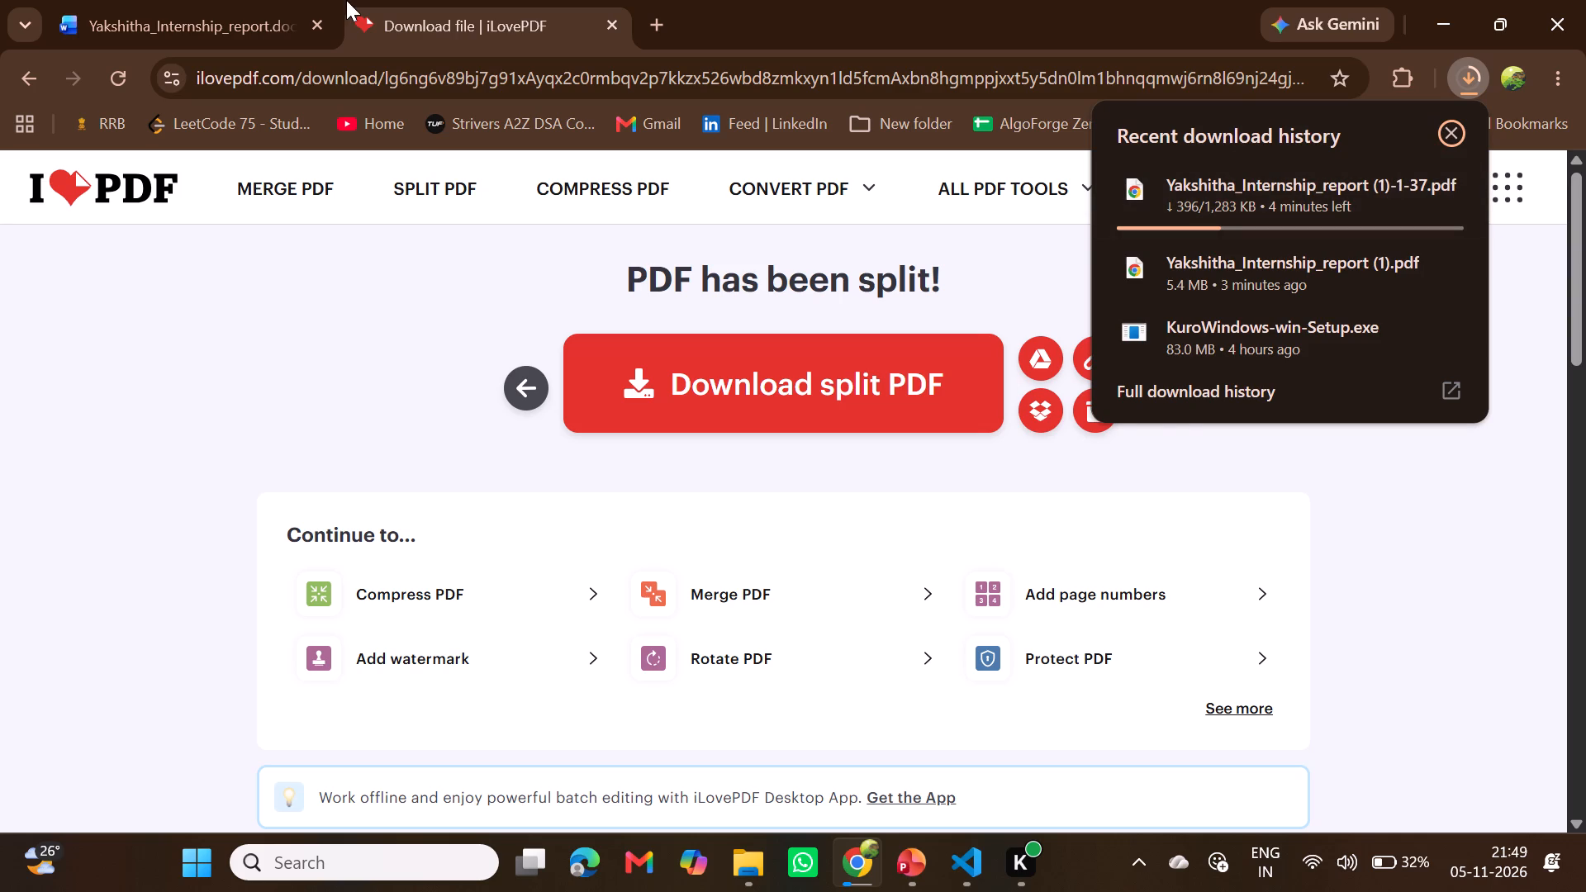
# Delete the "2. Results and Discussion" heading in the Word report and enter a backslash before the "Model Performance" heading text.
pyautogui.click(221, 0)
pyautogui.scroll(-5, 681, 710)
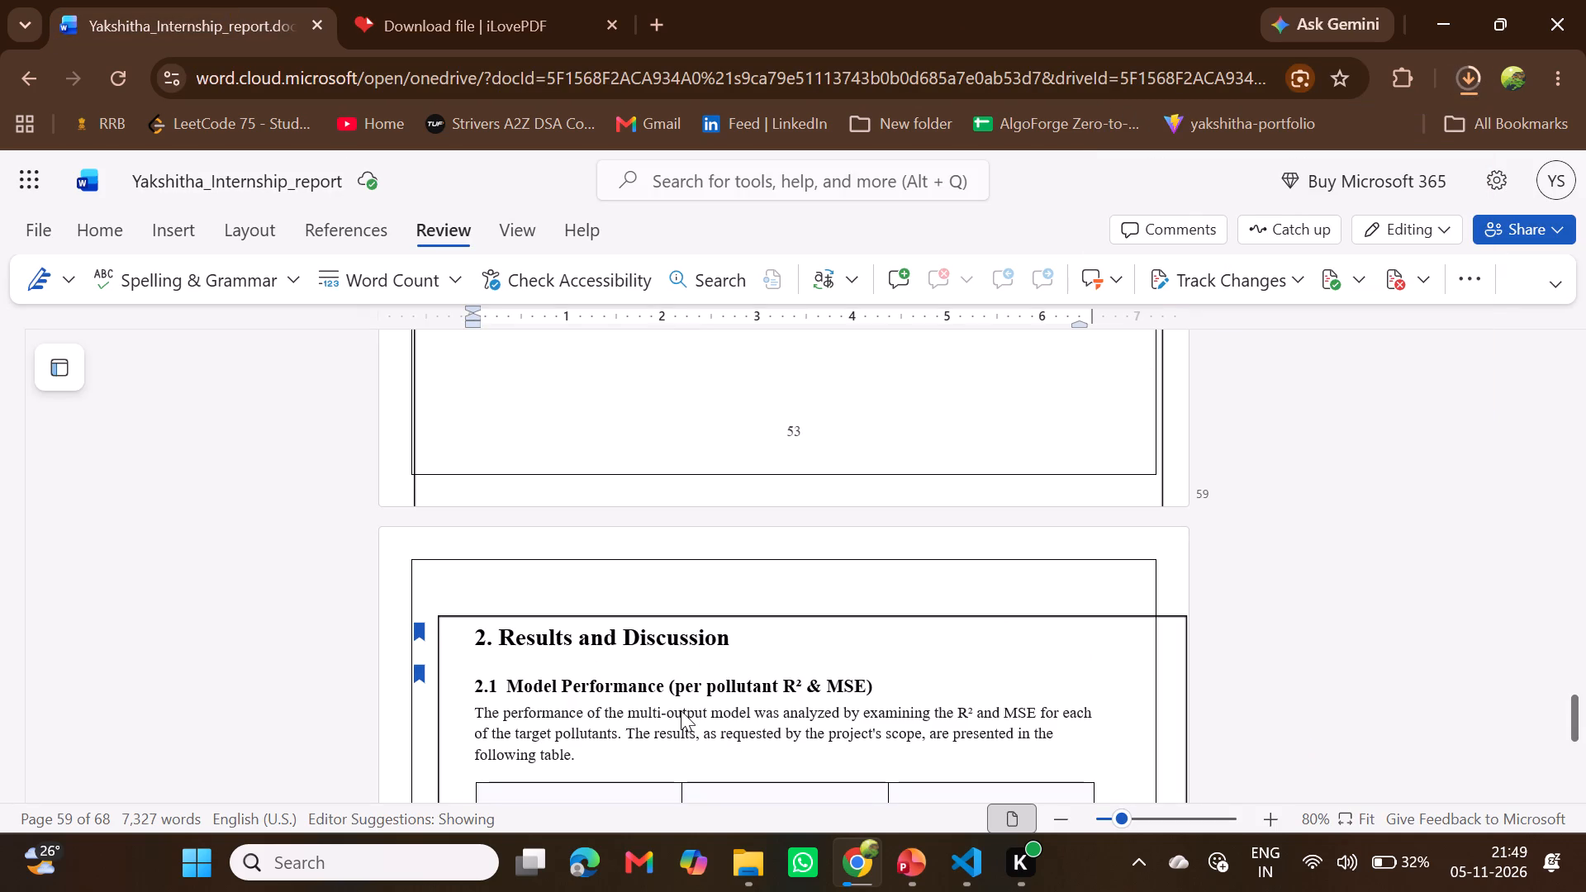
pyautogui.scroll(-2, 724, 545)
pyautogui.click(375, 221)
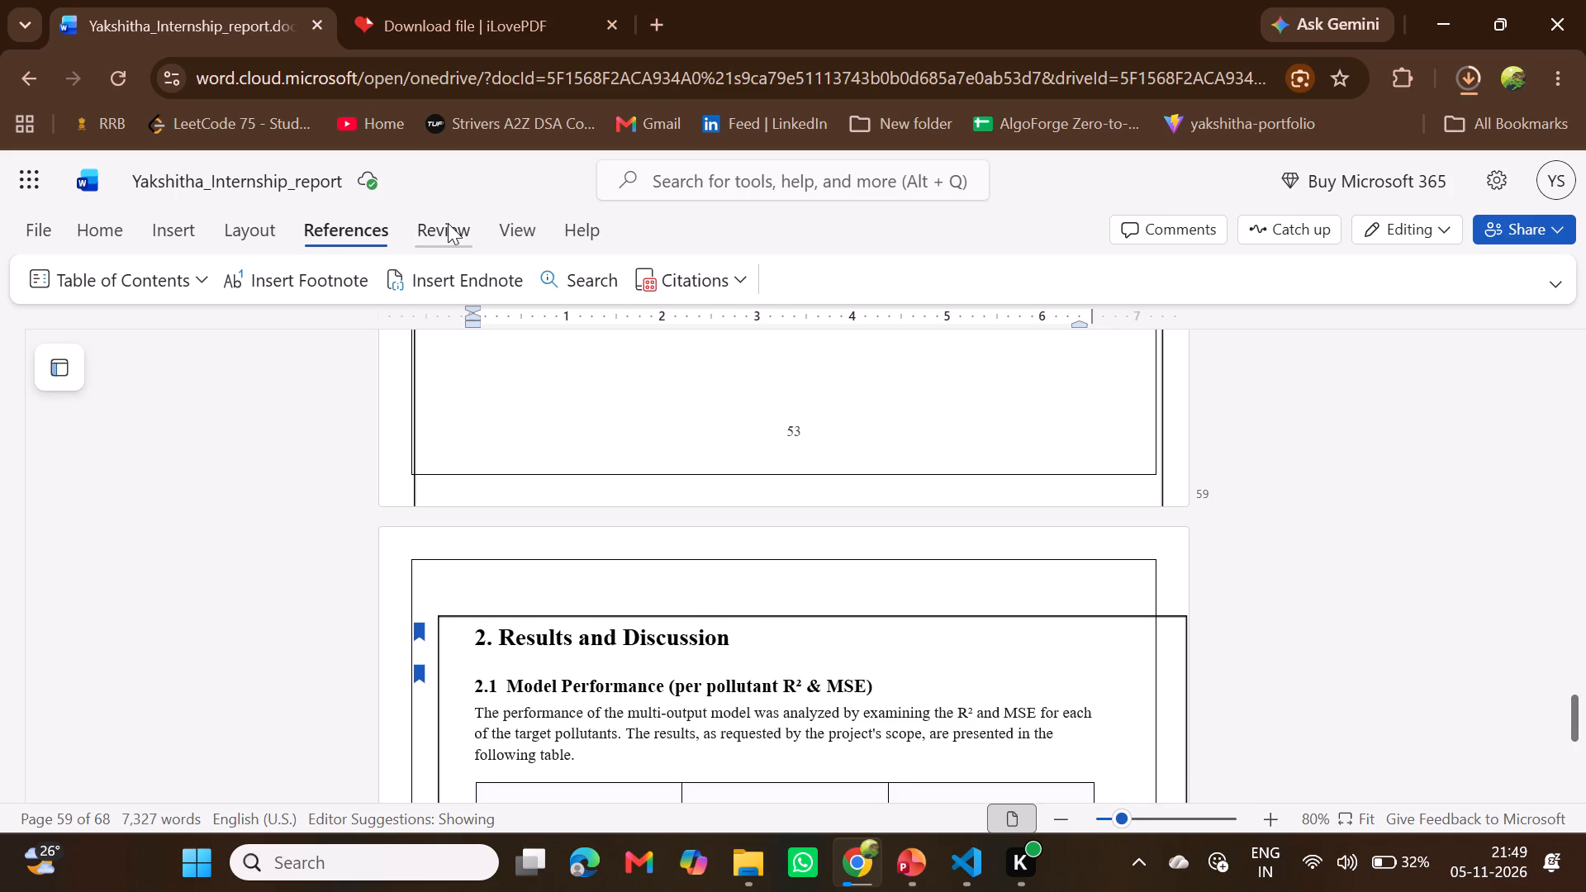
pyautogui.click(448, 223)
pyautogui.click(691, 696)
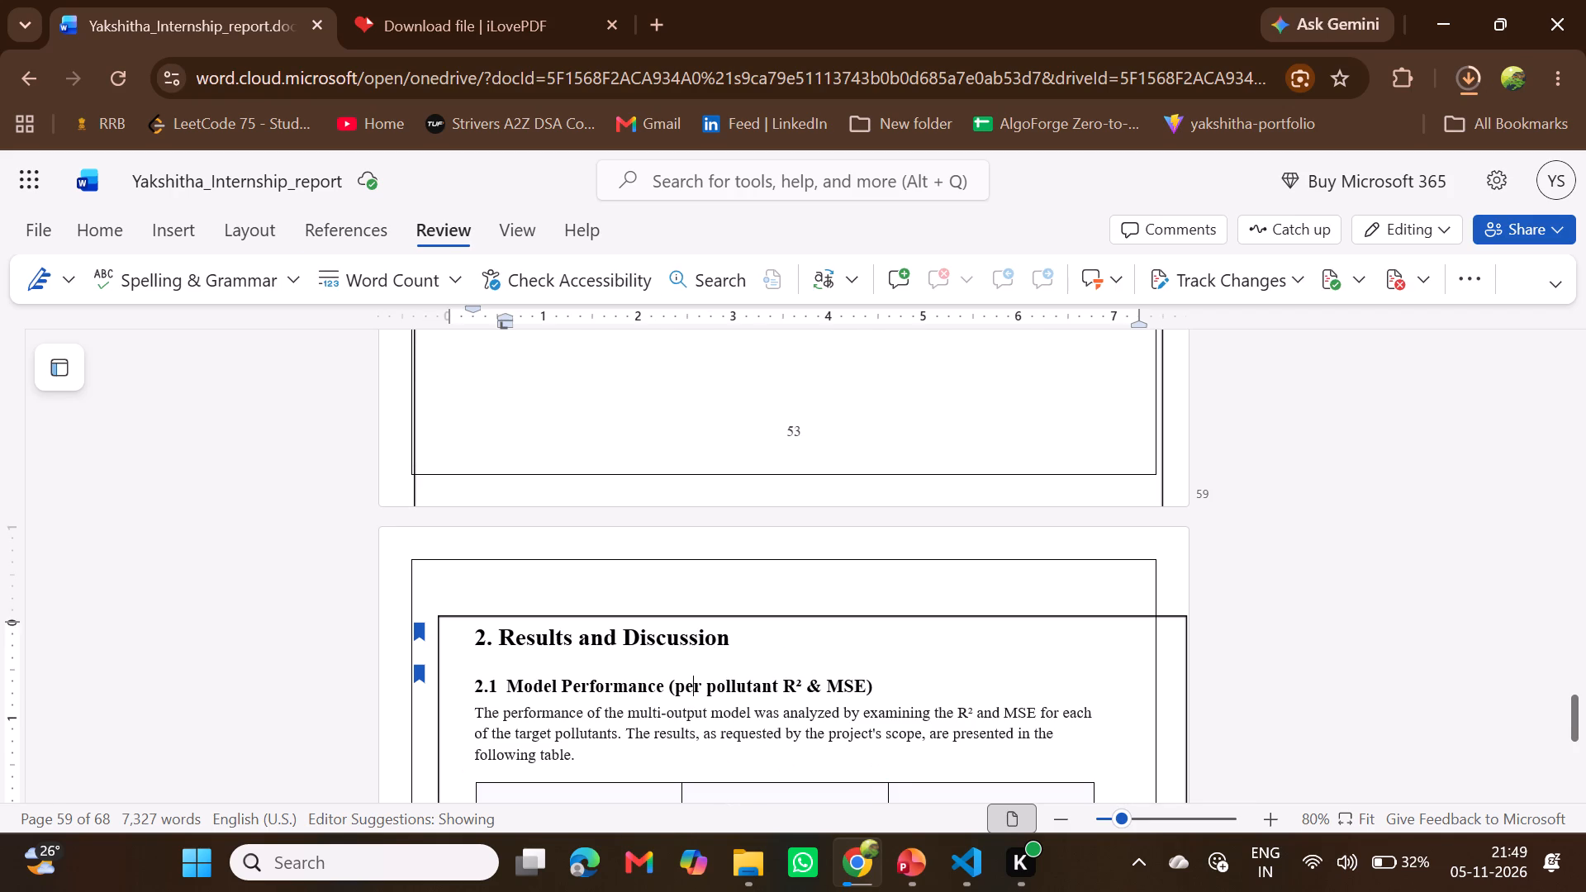
pyautogui.tripleClick(781, 631)
pyautogui.doubleClick(781, 631)
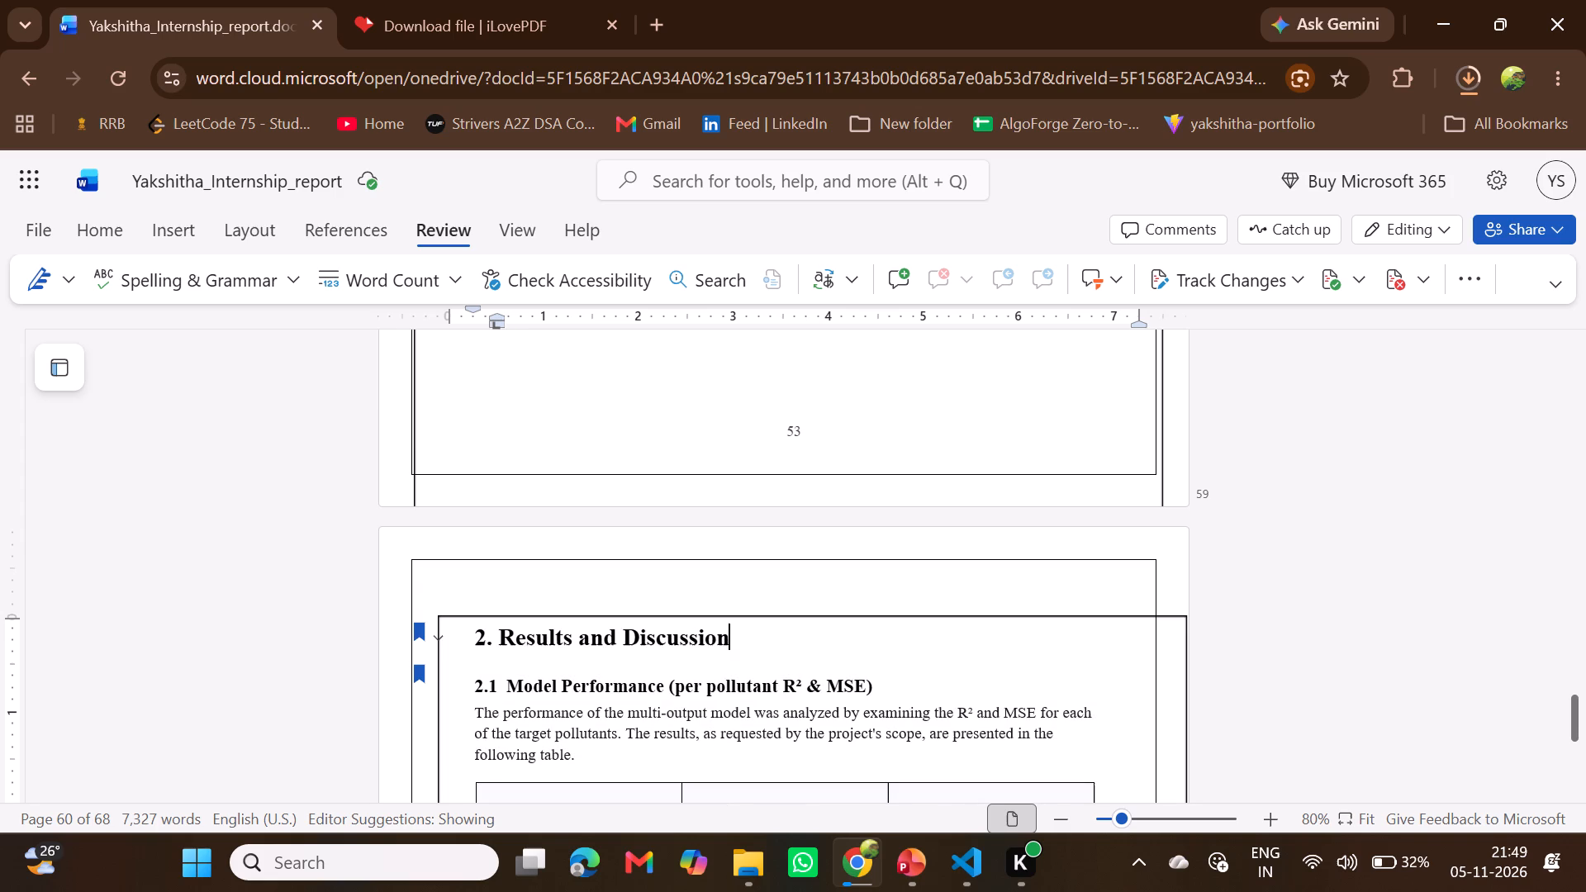
pyautogui.press('BackSpace')
pyautogui.tripleClick(781, 631)
pyautogui.click(781, 631)
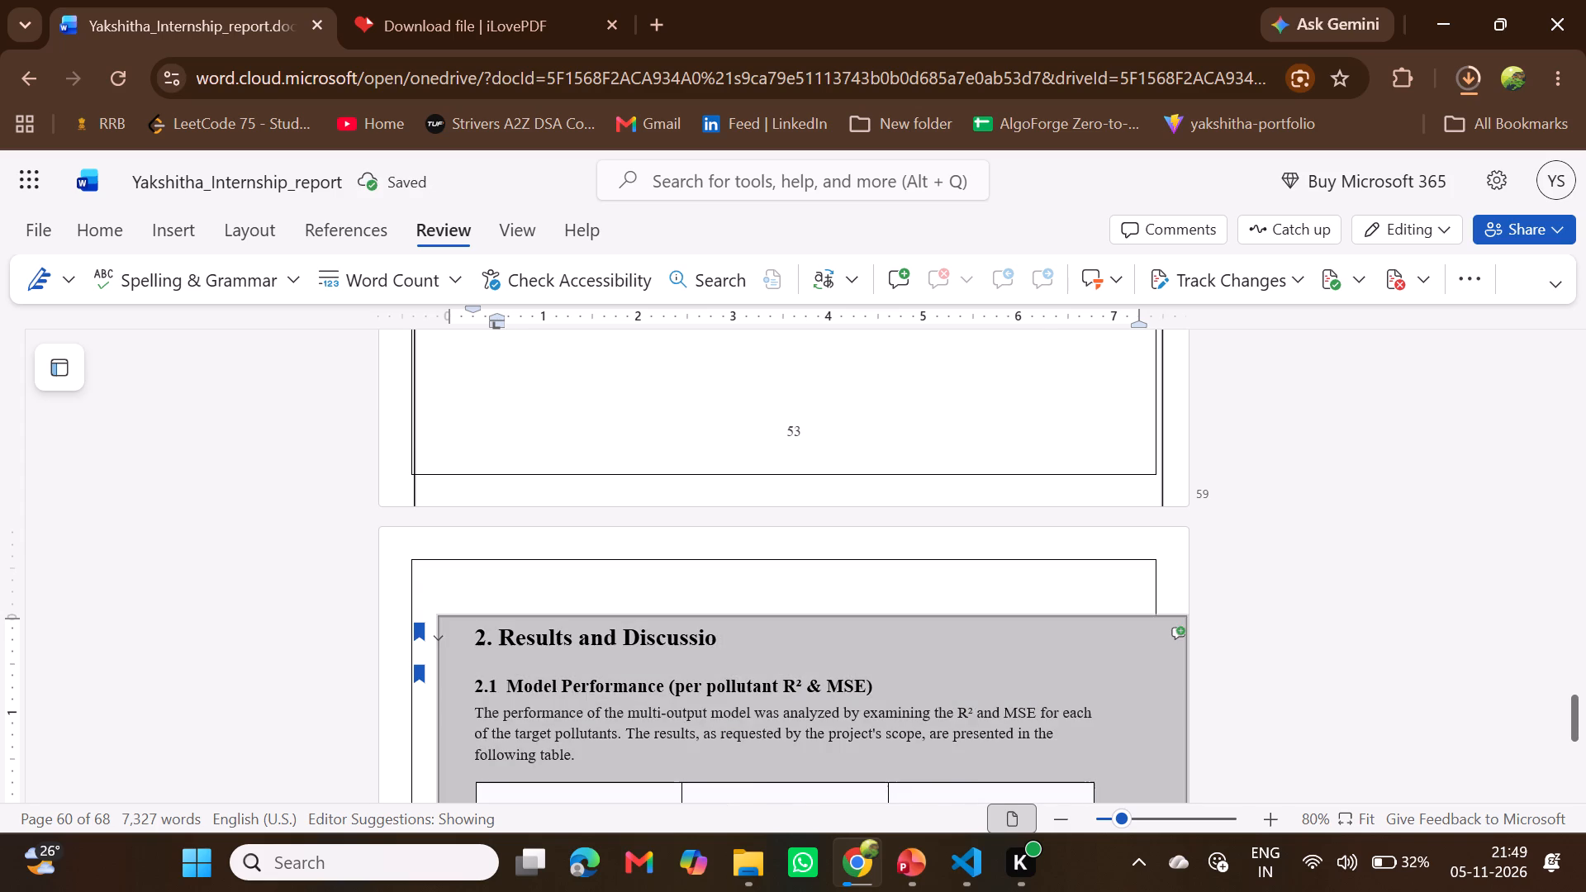
pyautogui.tripleClick(781, 631)
pyautogui.press('BackSpace')
pyautogui.press('\\')
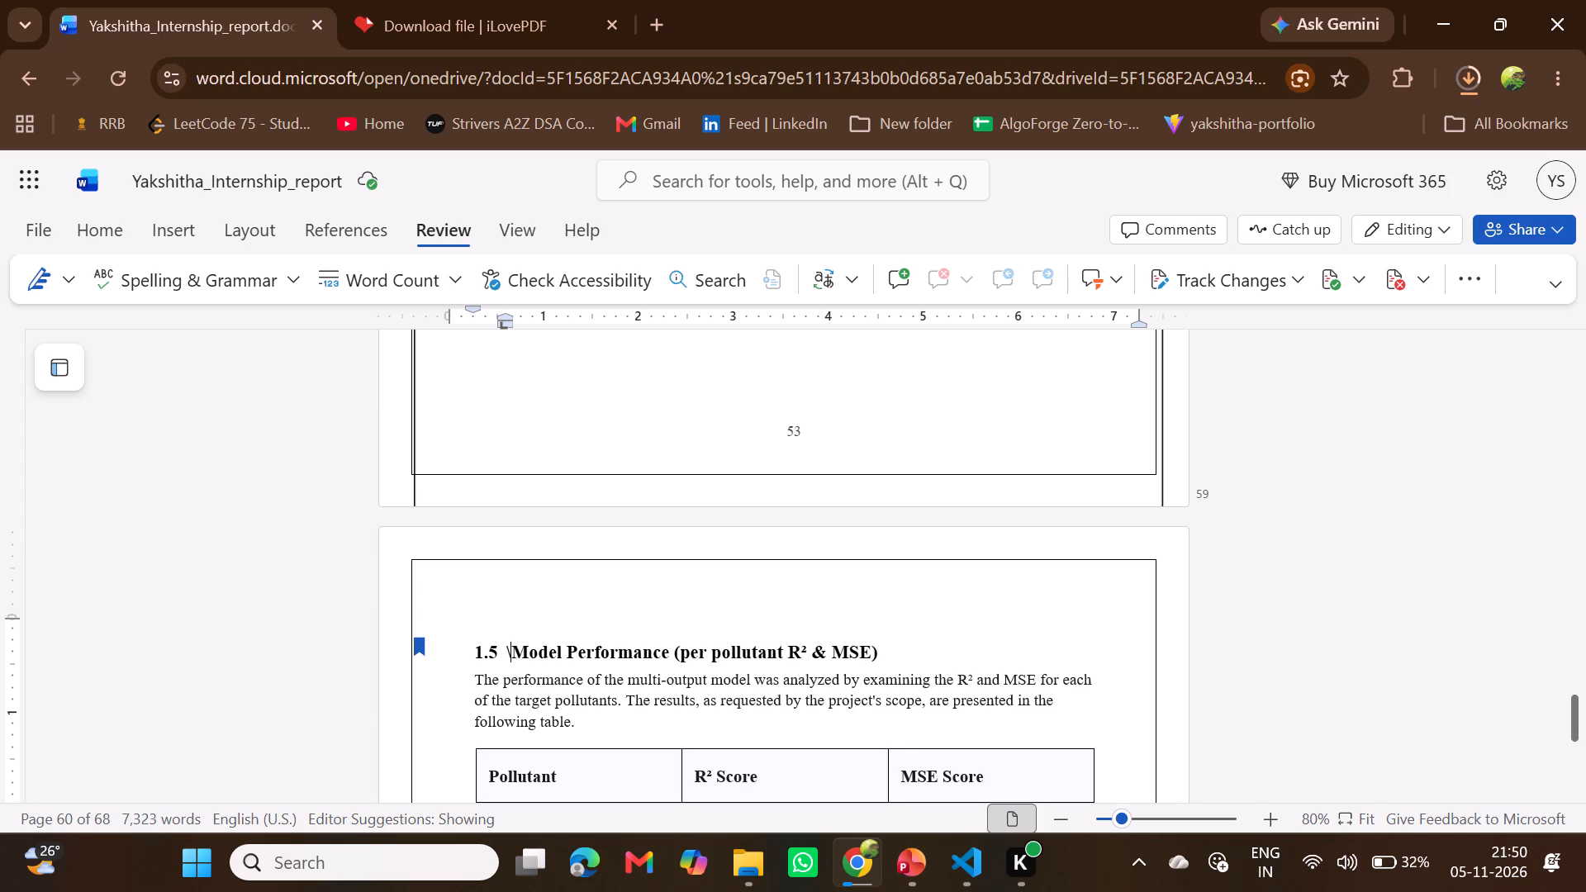
# Look back through the report from section 1.4 Improvements Made to section 1.3 Week 3 – Streamlit Deployment.
pyautogui.scroll(3, 732, 619)
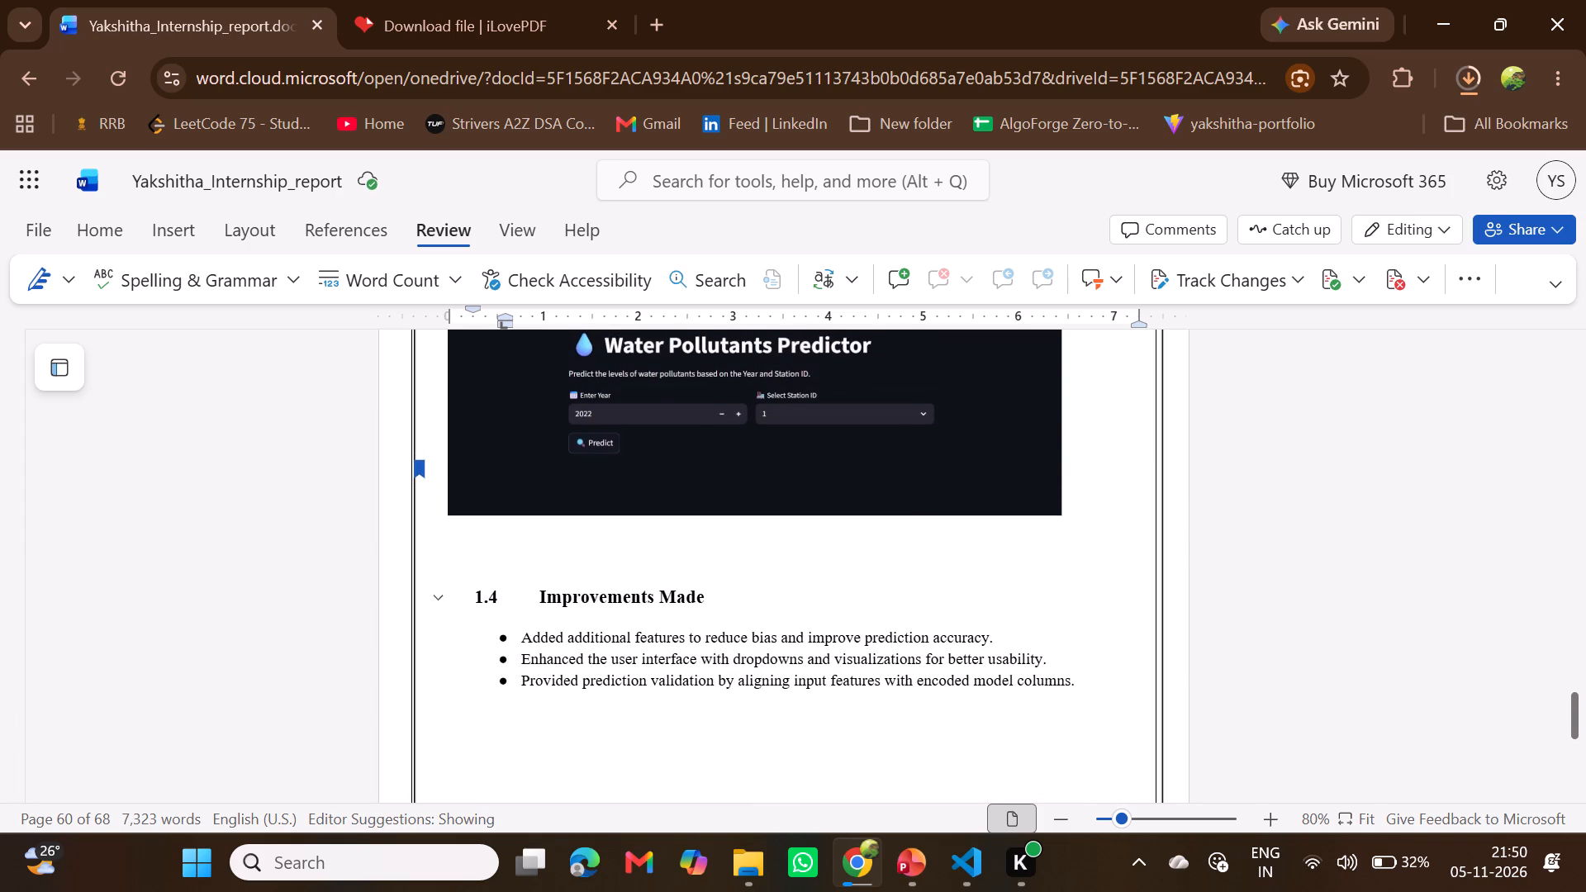
pyautogui.moveTo(566, 598); pyautogui.dragTo(721, 671)
pyautogui.click(721, 671)
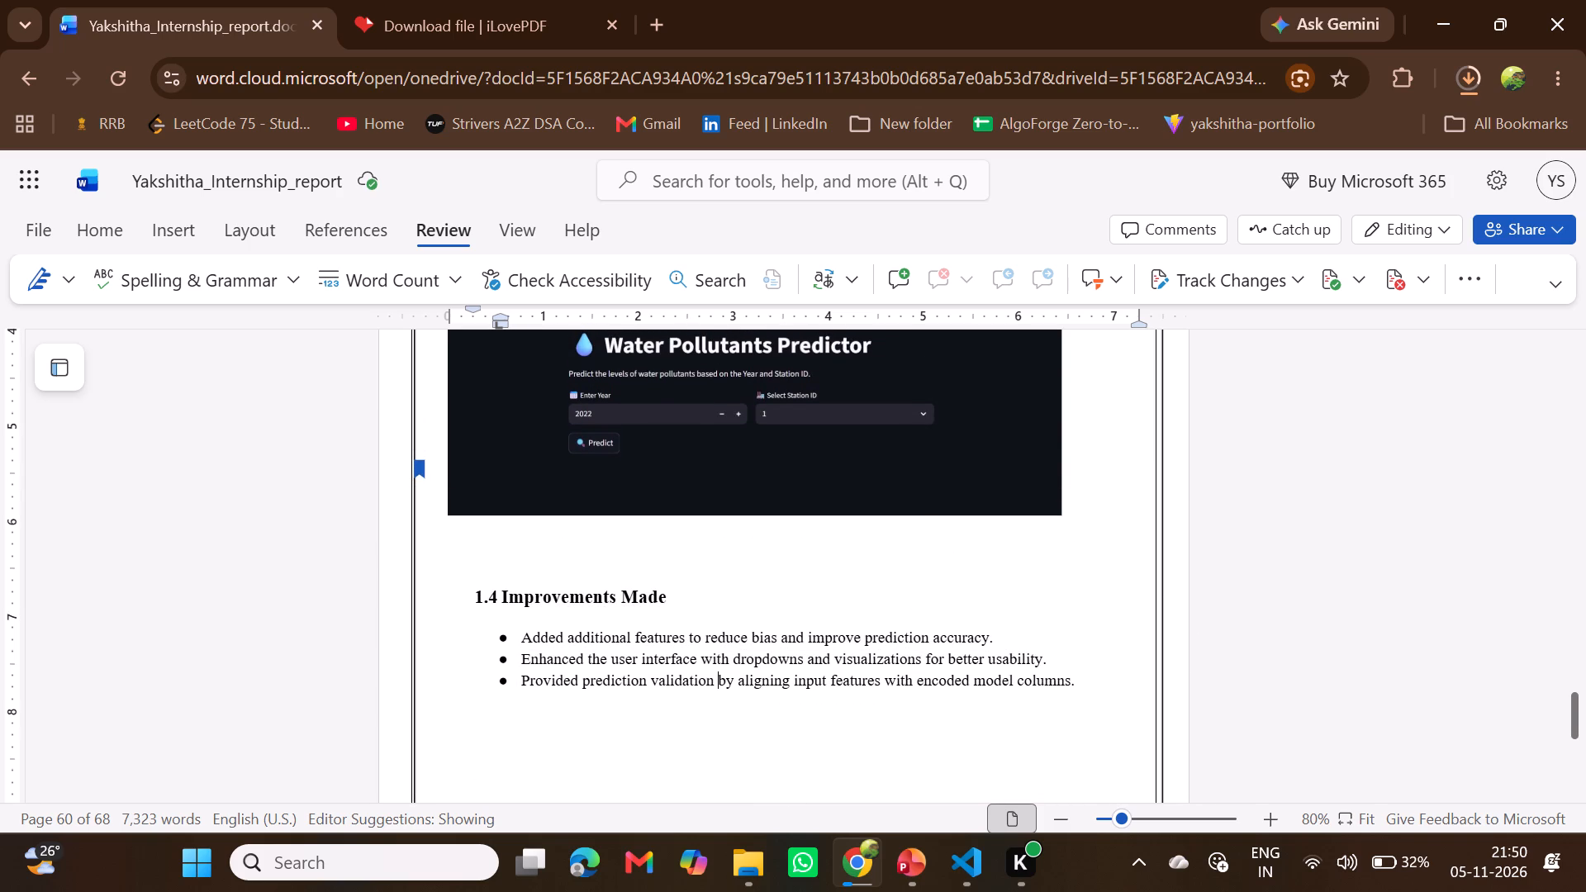
pyautogui.click(98, 240)
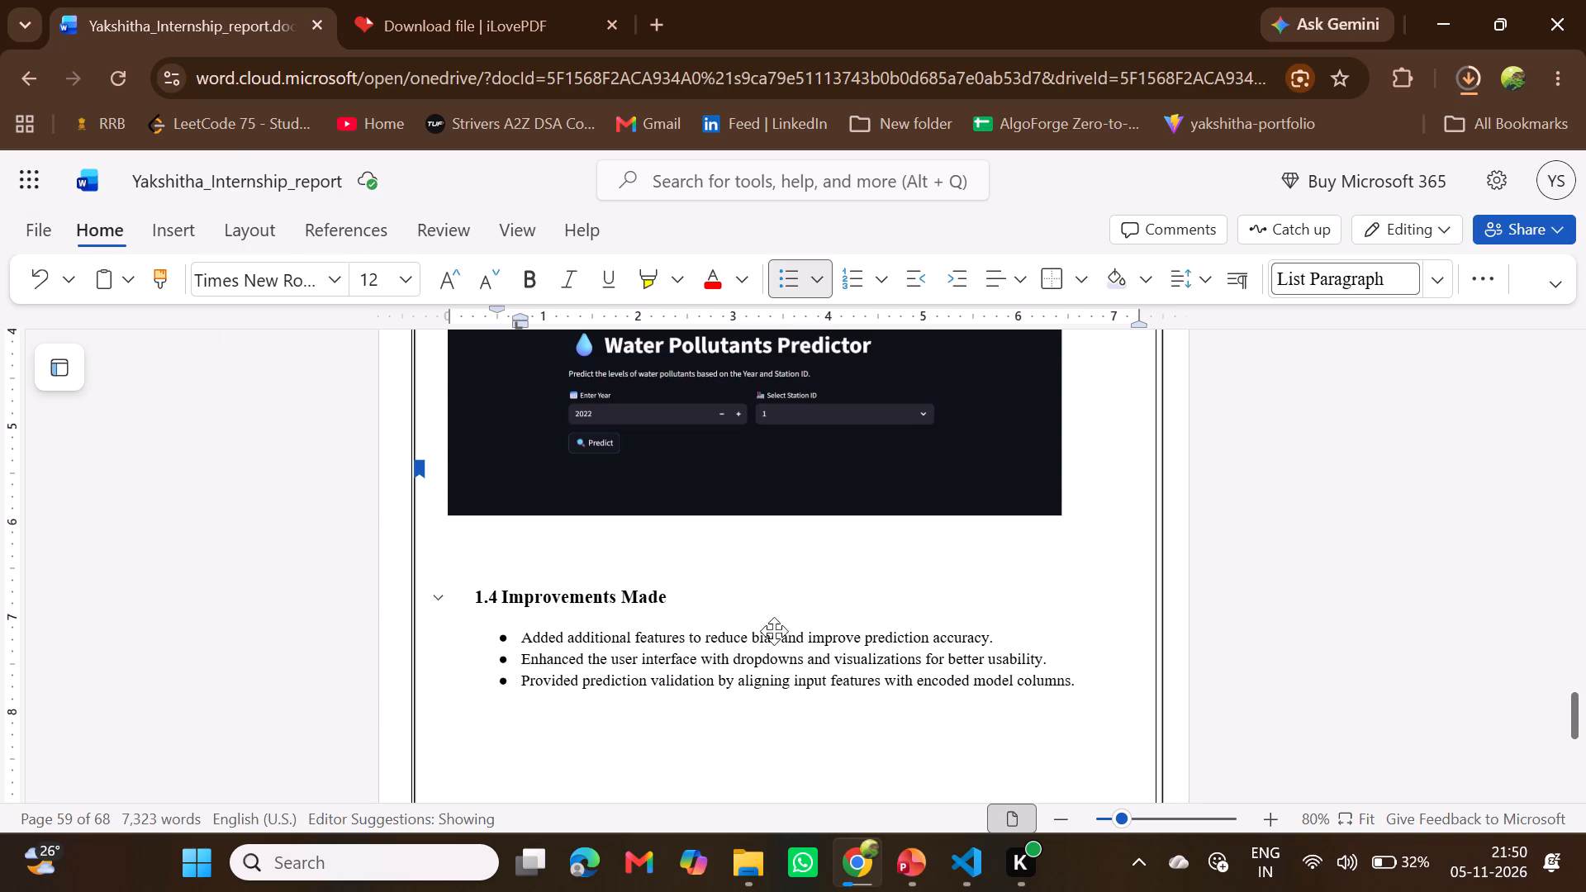
pyautogui.click(725, 662)
pyautogui.scroll(5, 787, 639)
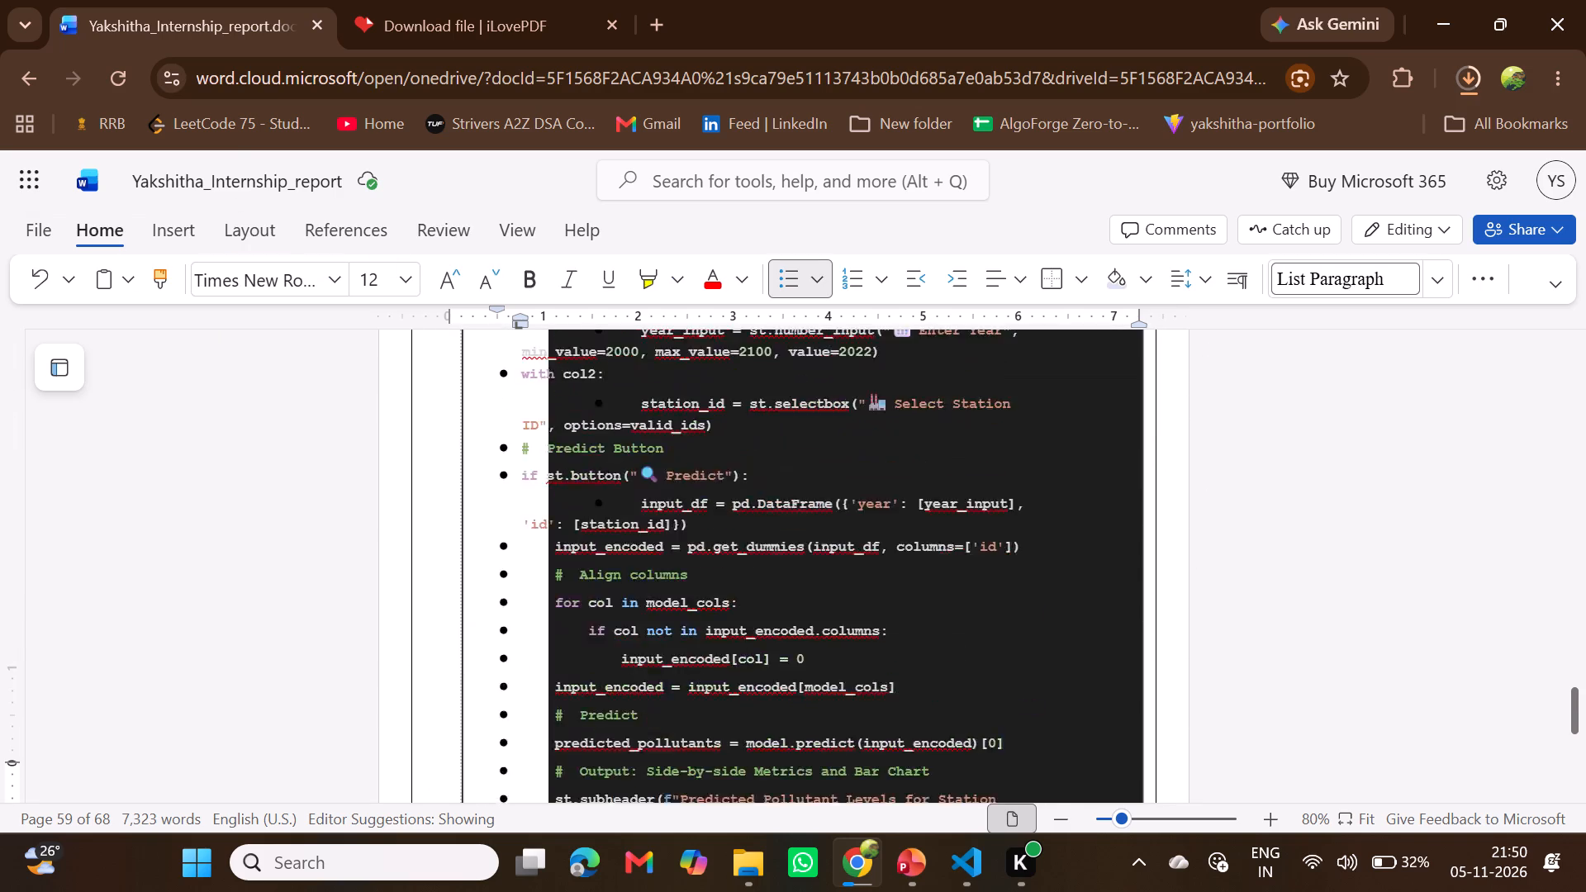
pyautogui.scroll(3, 787, 639)
pyautogui.scroll(-1, 787, 639)
pyautogui.click(720, 746)
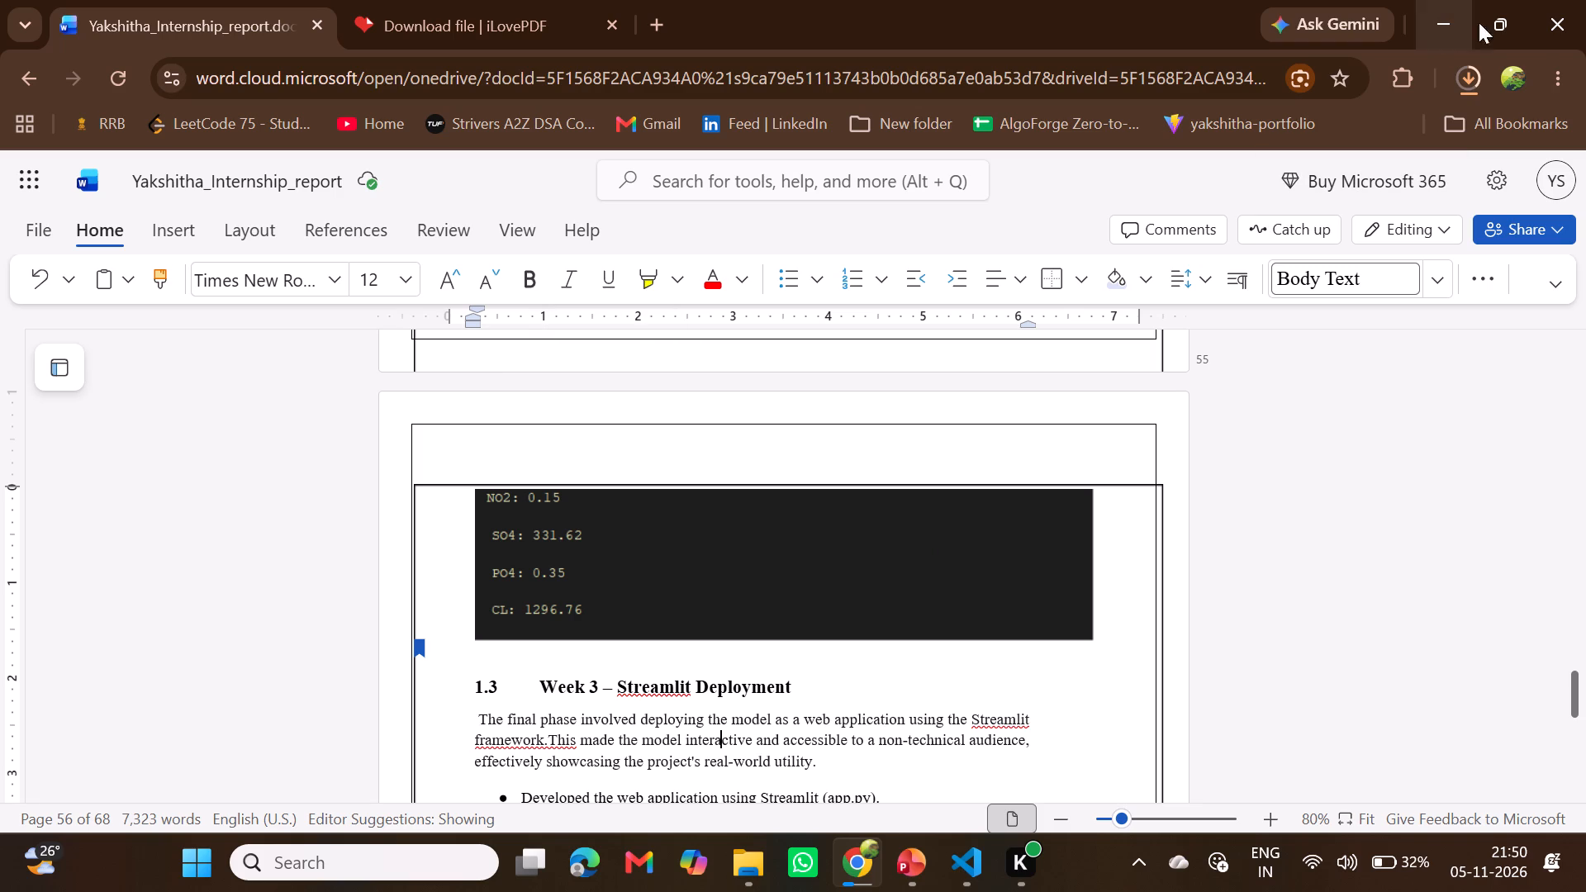
# Check the split PDF's download progress, and resume viewing the Week 3 – Streamlit Deployment page in the report.
pyautogui.click(1472, 78)
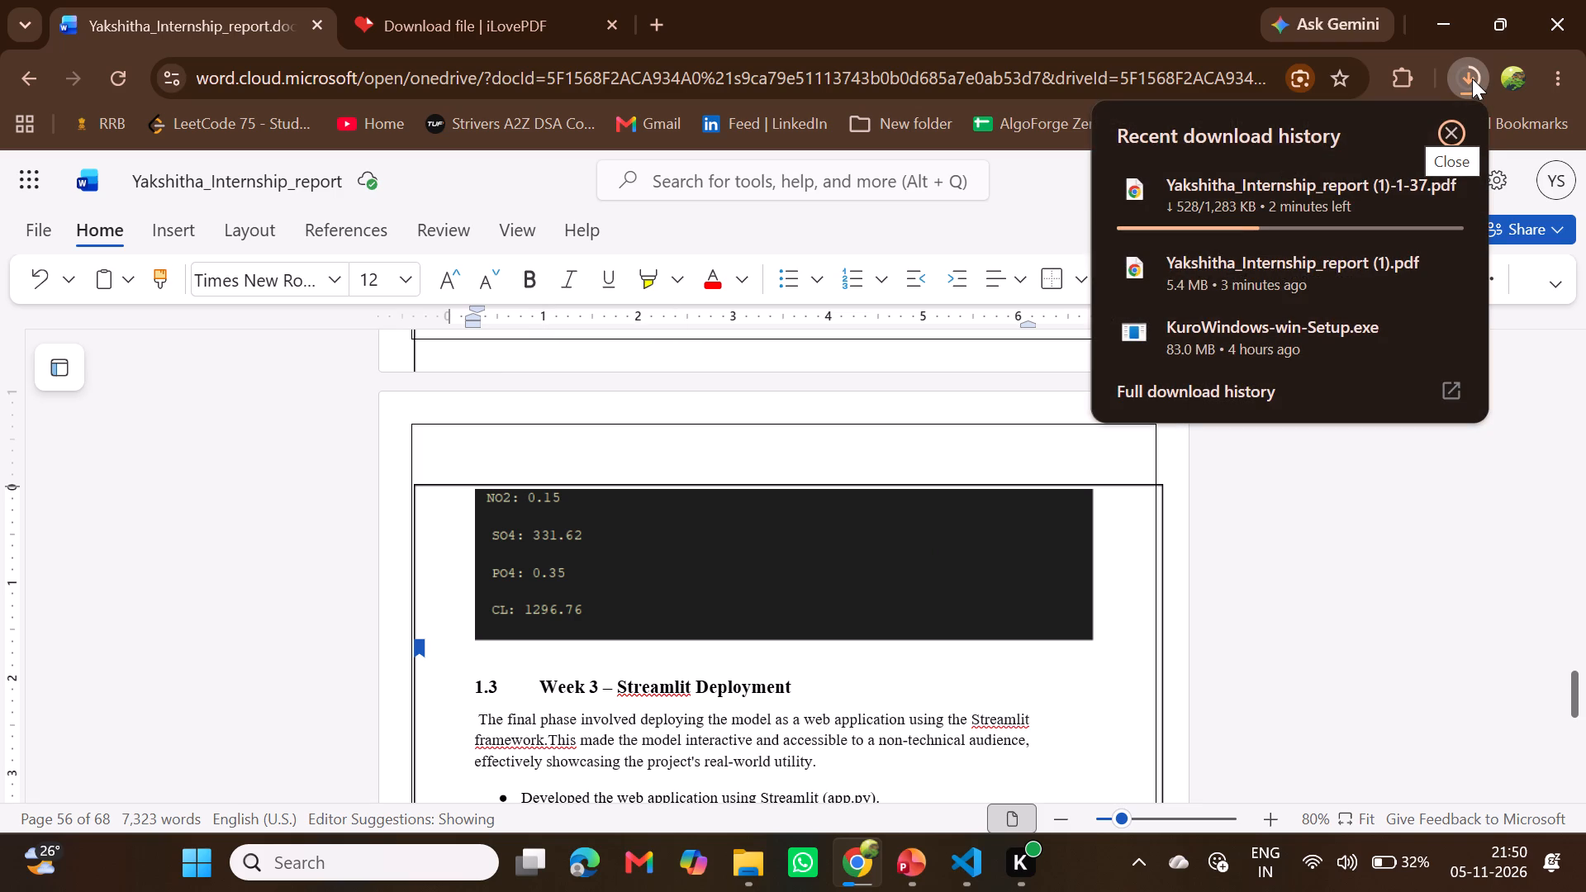
pyautogui.click(772, 458)
pyautogui.scroll(-1, 772, 458)
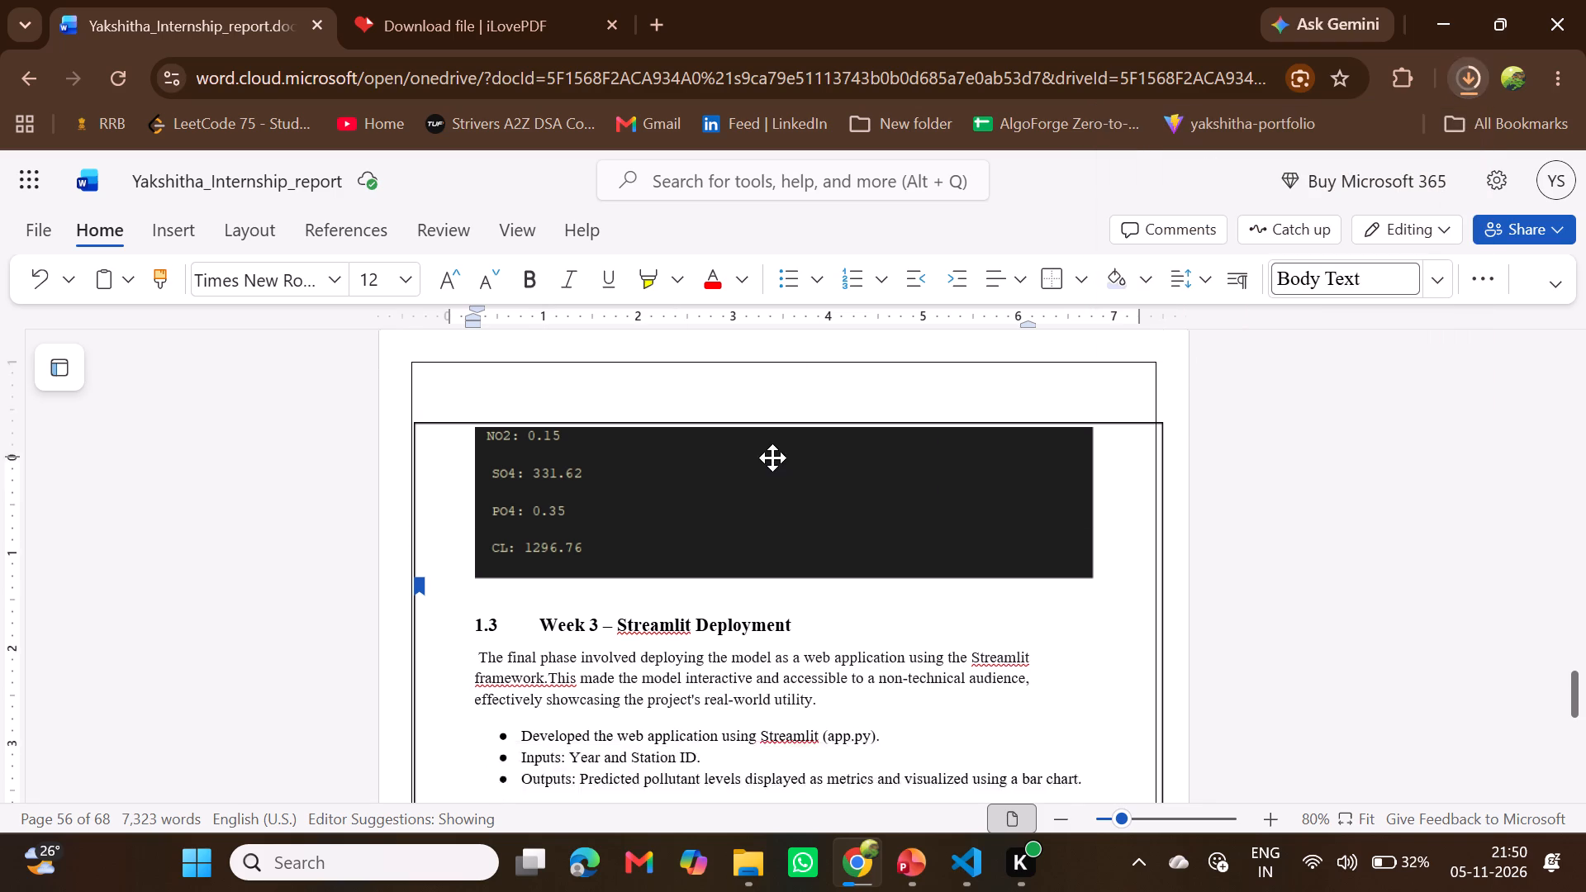
pyautogui.scroll(-1, 772, 458)
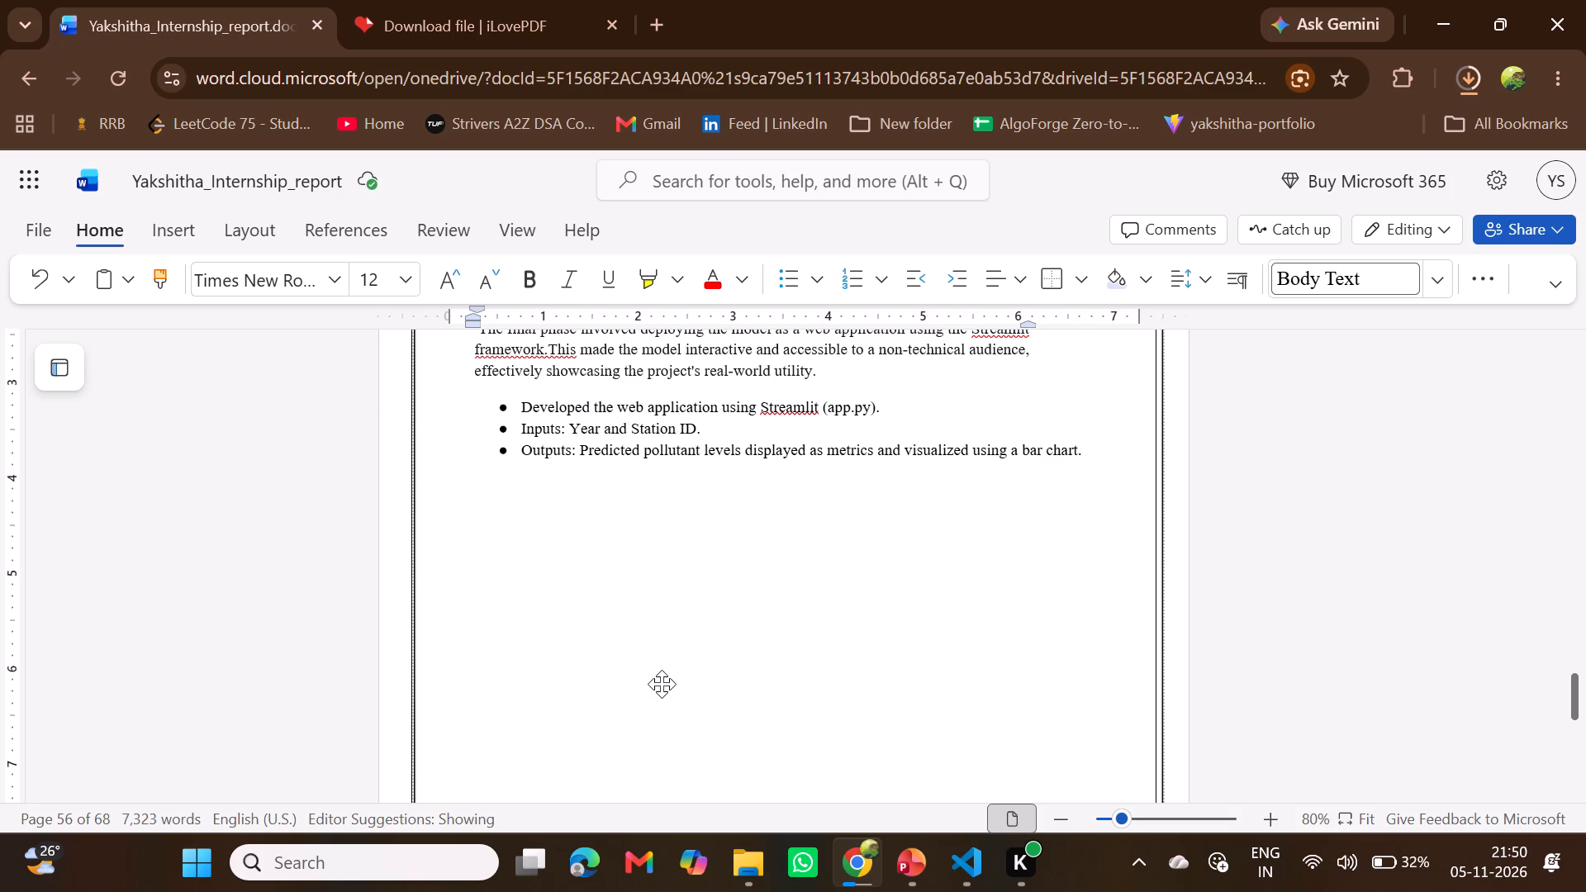
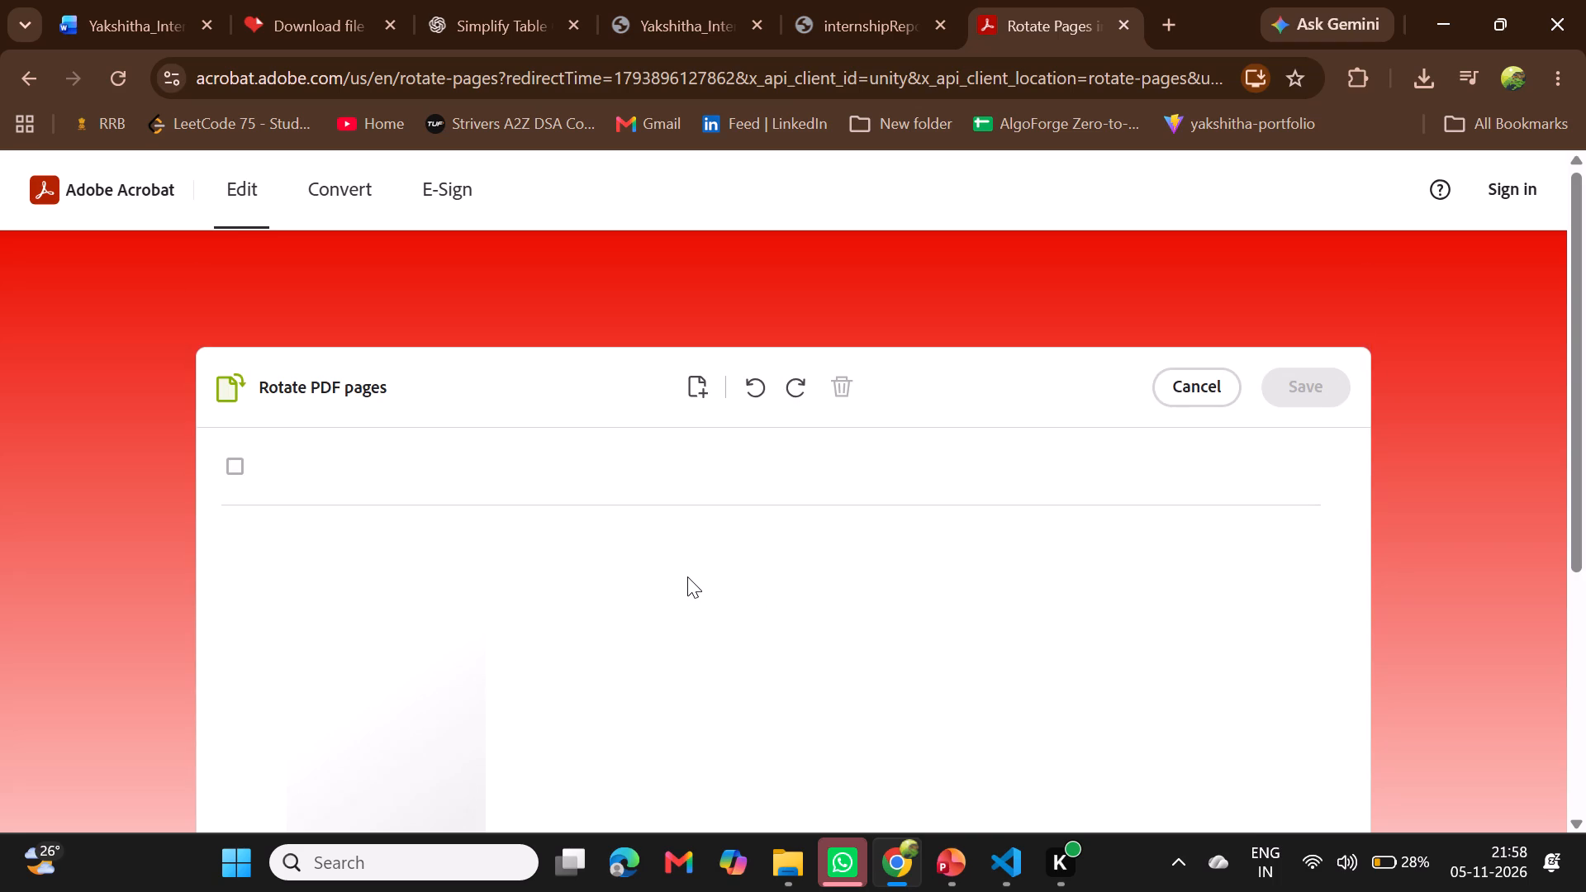
# Look through the uploaded report's page thumbnails from the cover and contents pages to the Introduction pages.
pyautogui.scroll(-1, 687, 576)
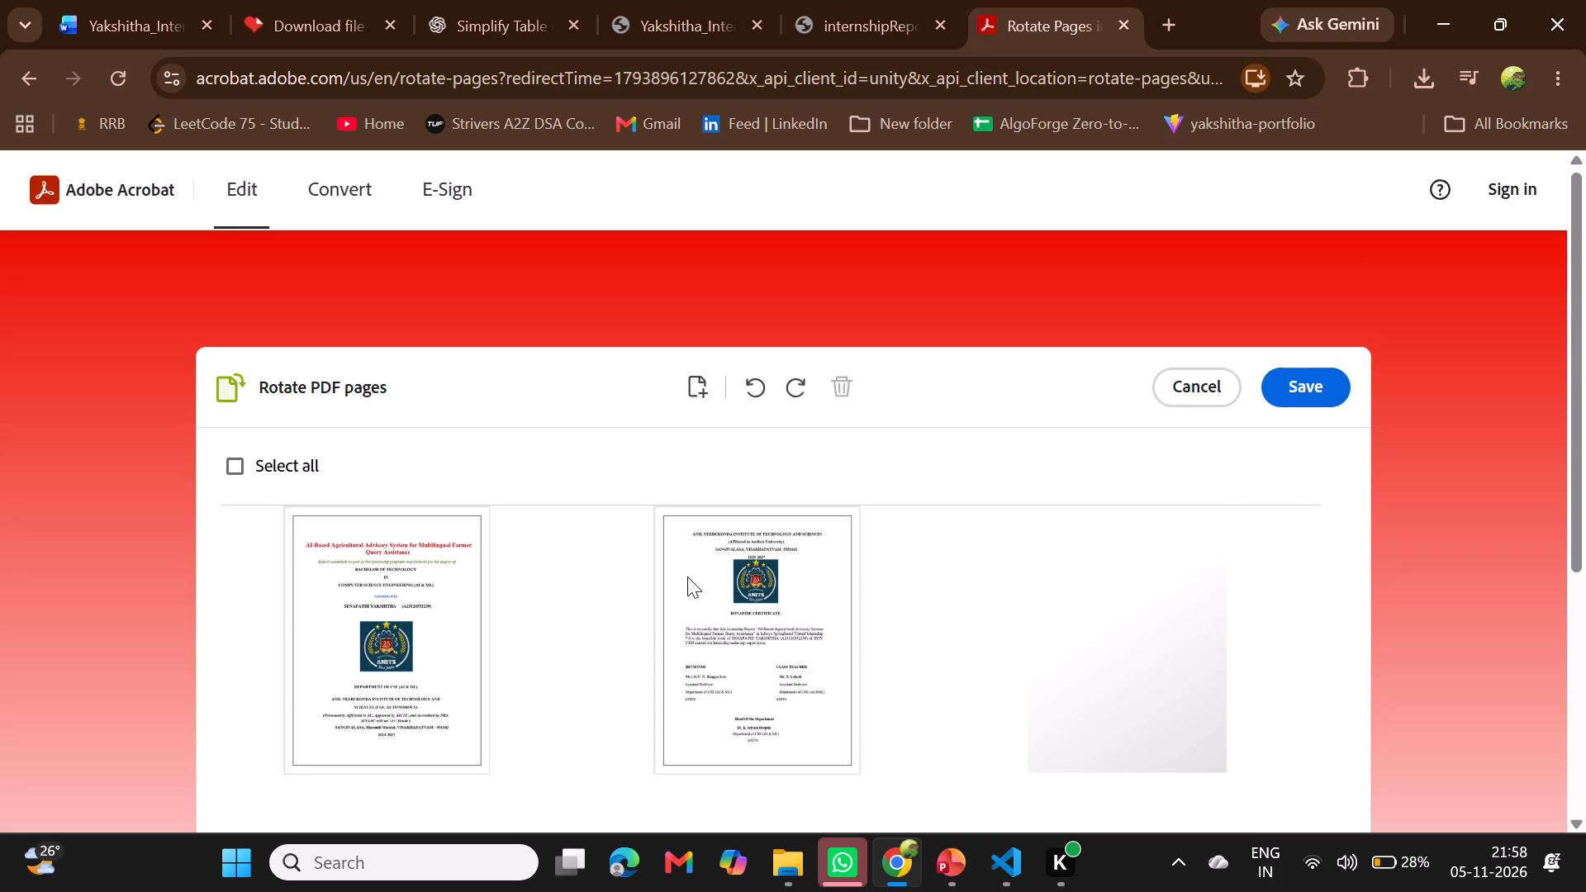
pyautogui.scroll(-2, 687, 576)
pyautogui.scroll(2, 687, 576)
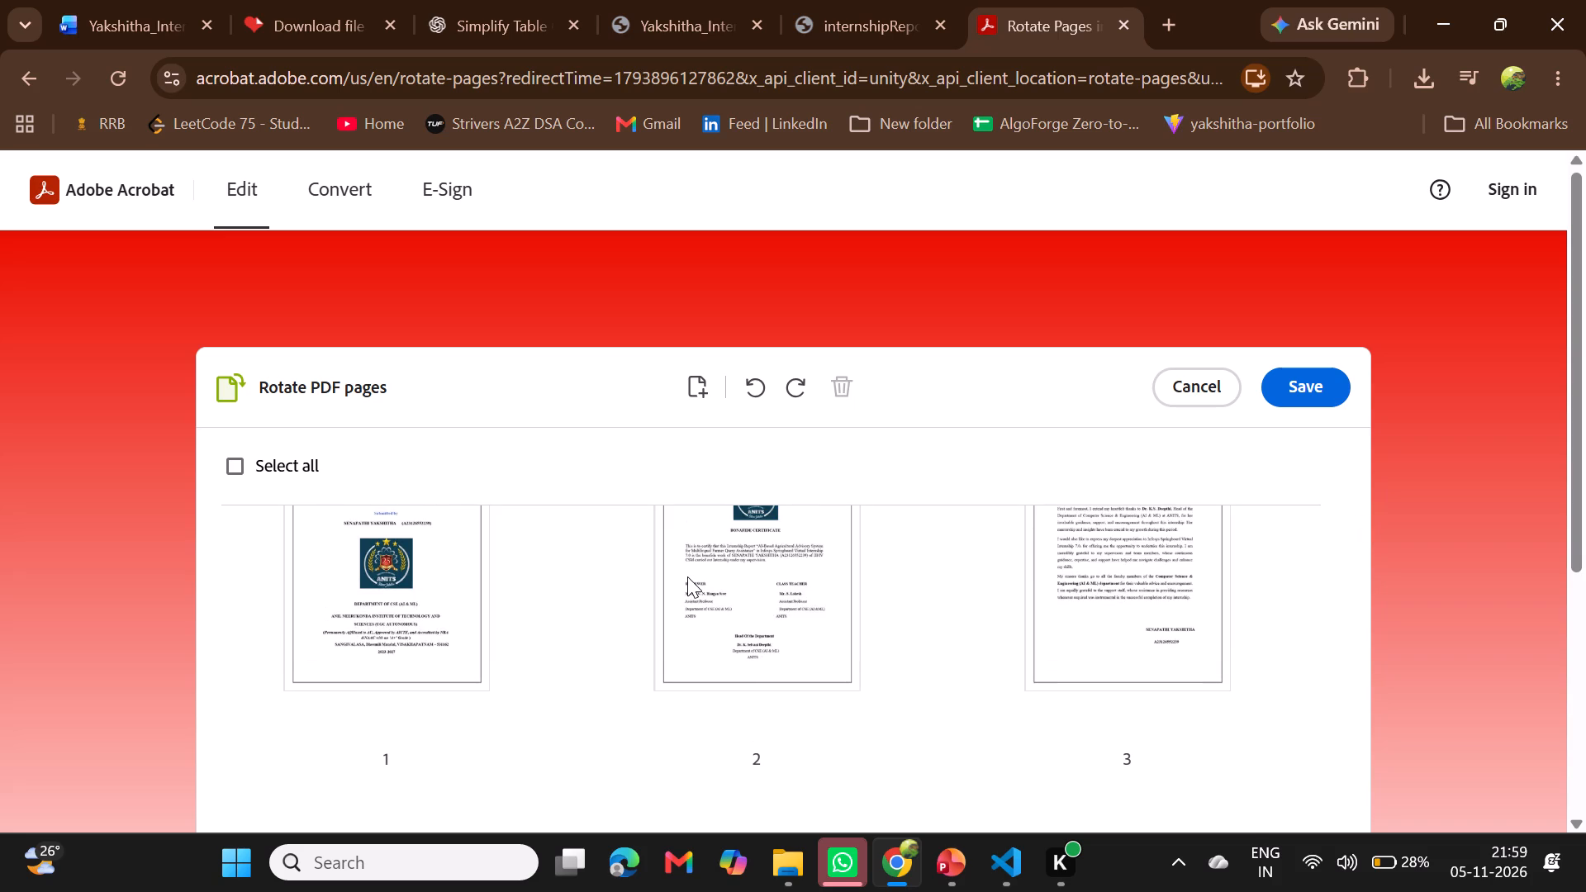
pyautogui.scroll(-2, 687, 576)
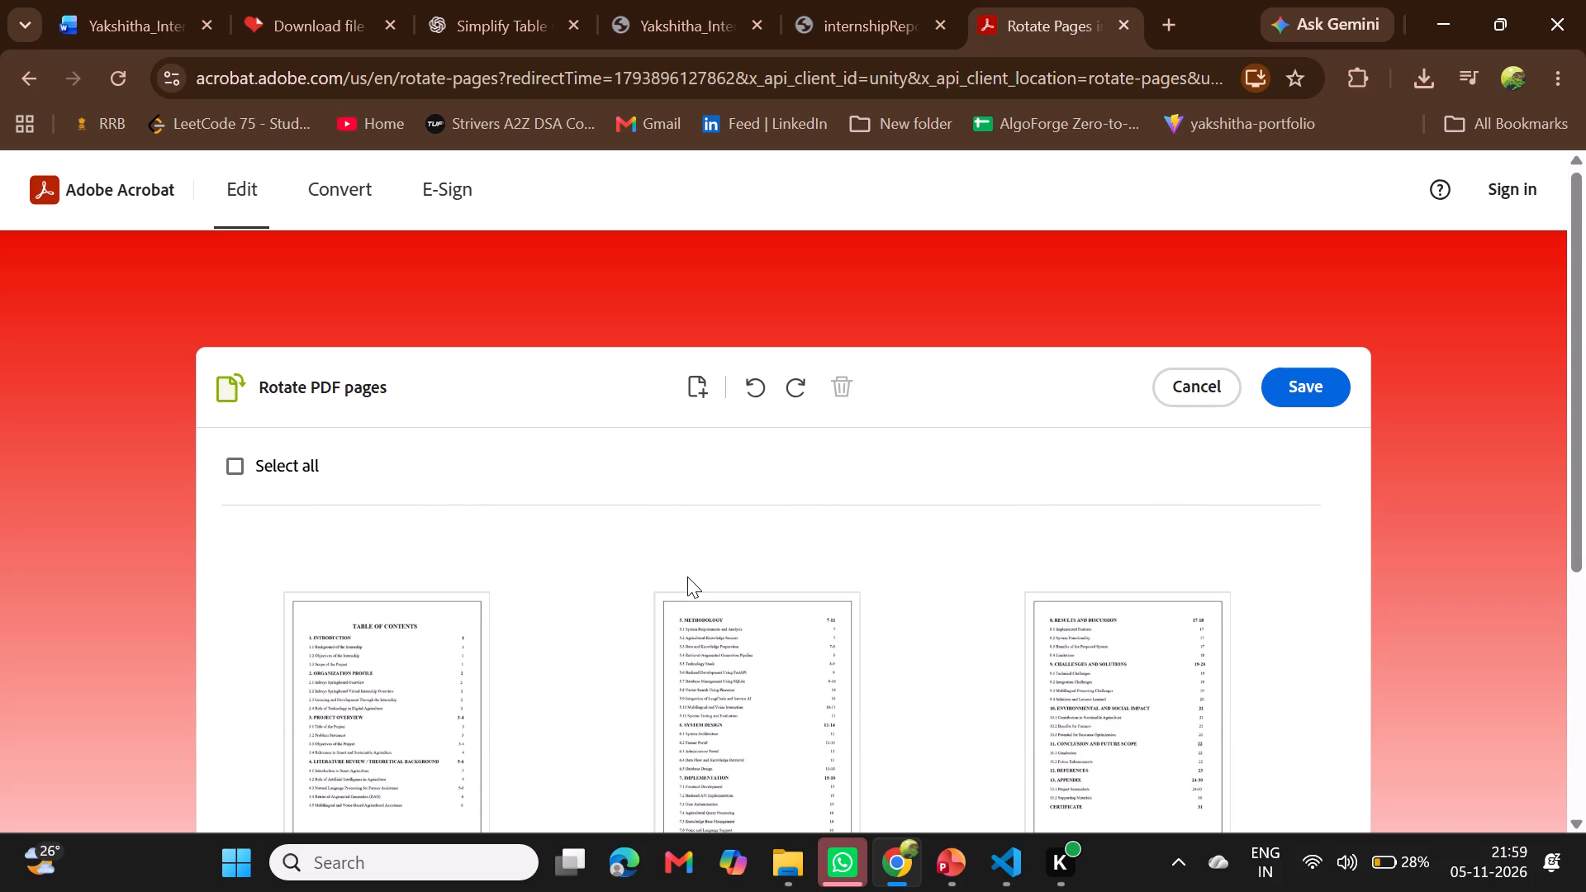
pyautogui.scroll(-2, 687, 576)
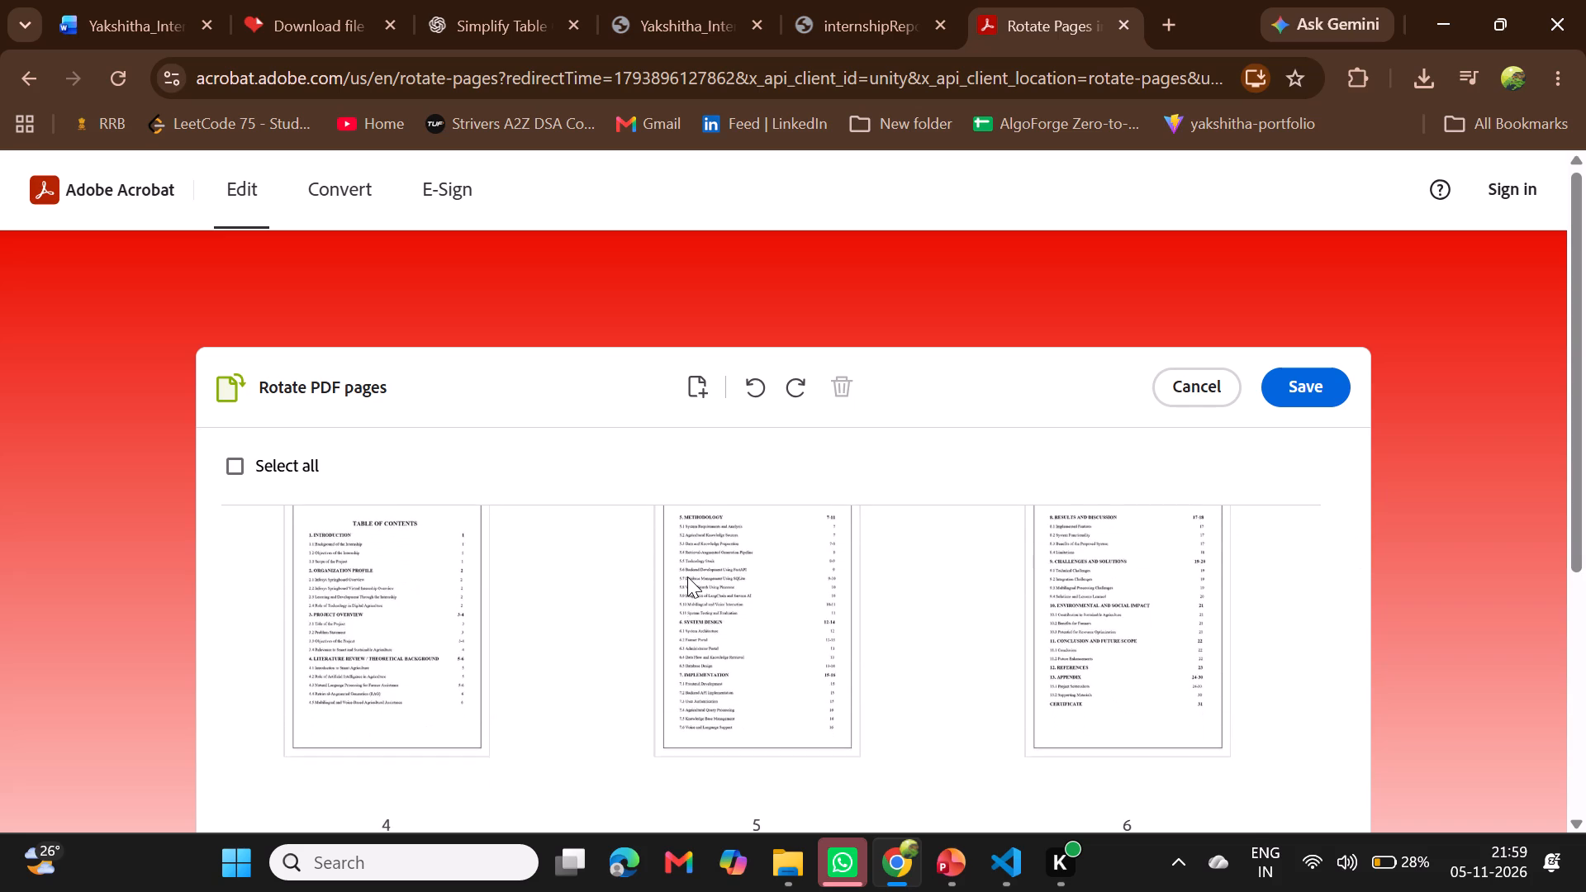
pyautogui.scroll(-2, 687, 576)
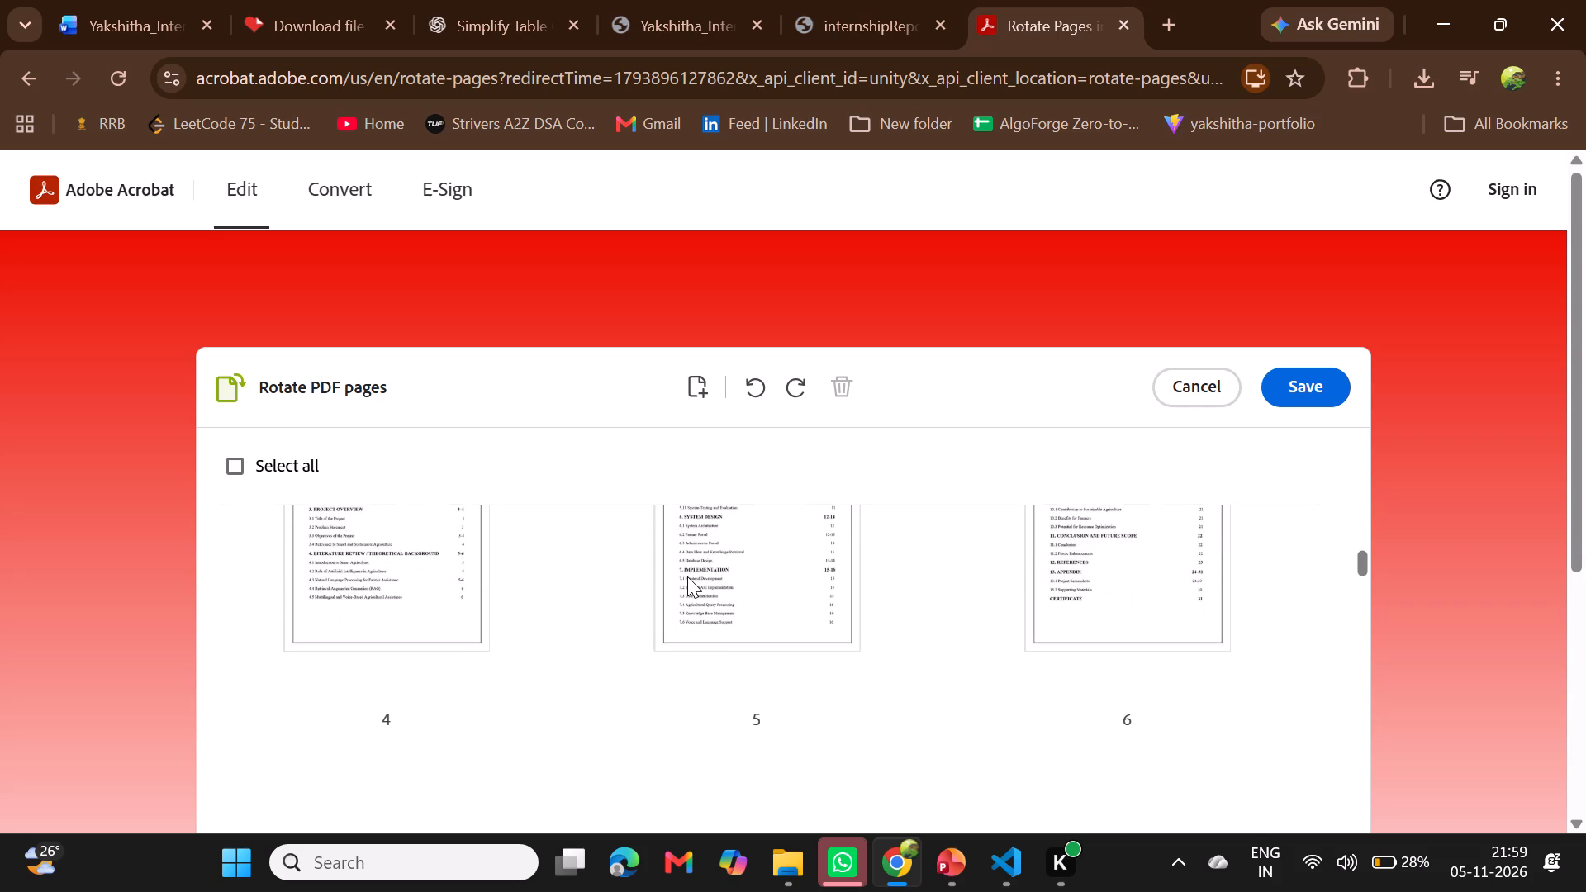
pyautogui.scroll(-2, 687, 576)
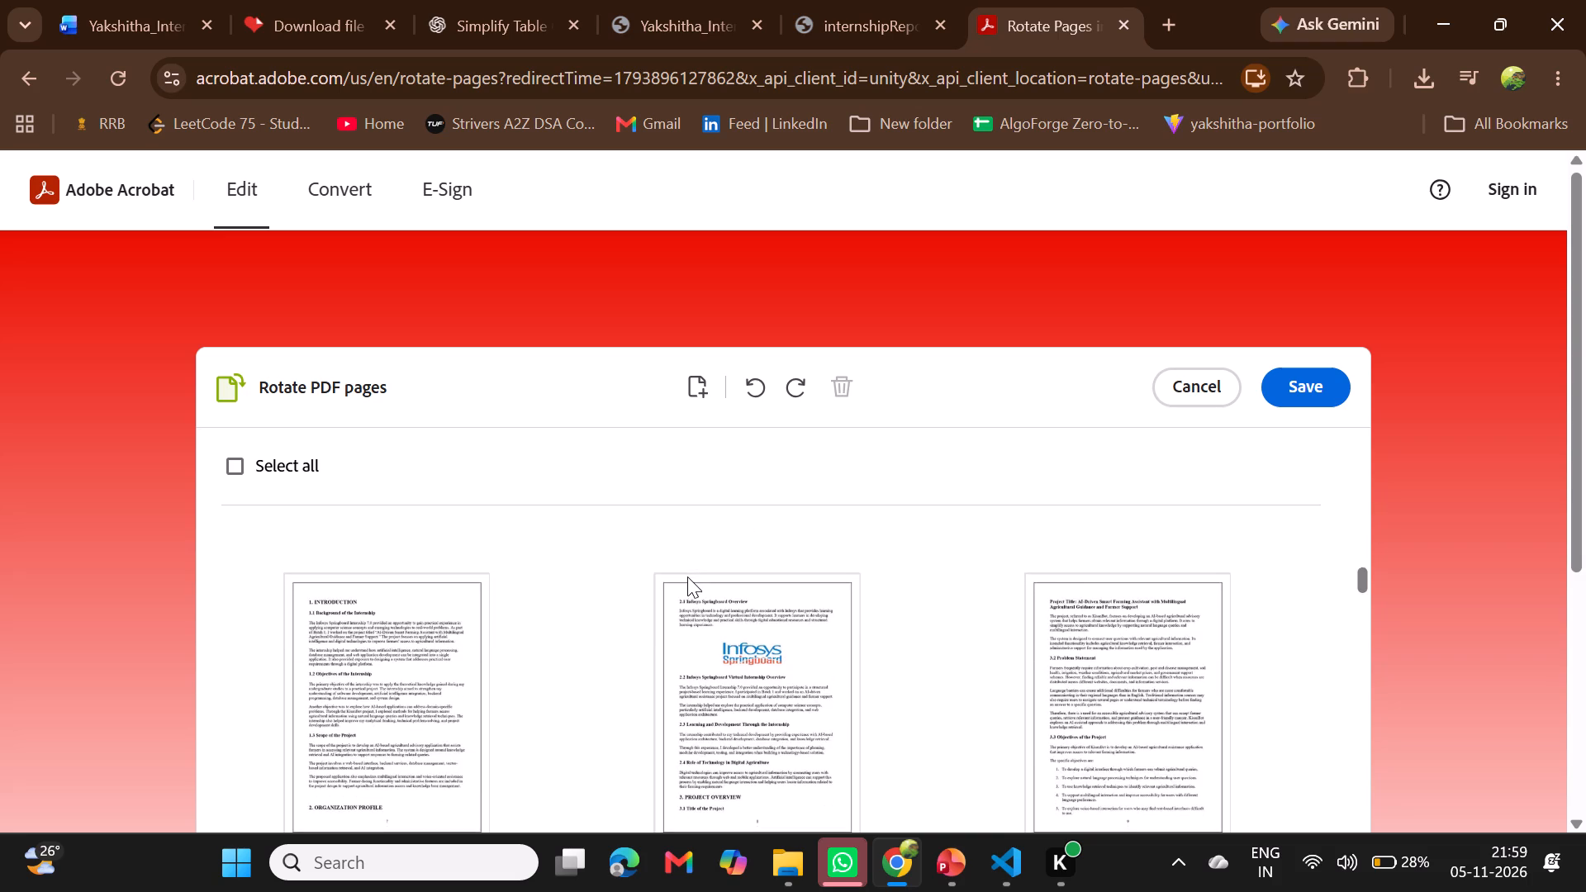
pyautogui.scroll(-1, 687, 576)
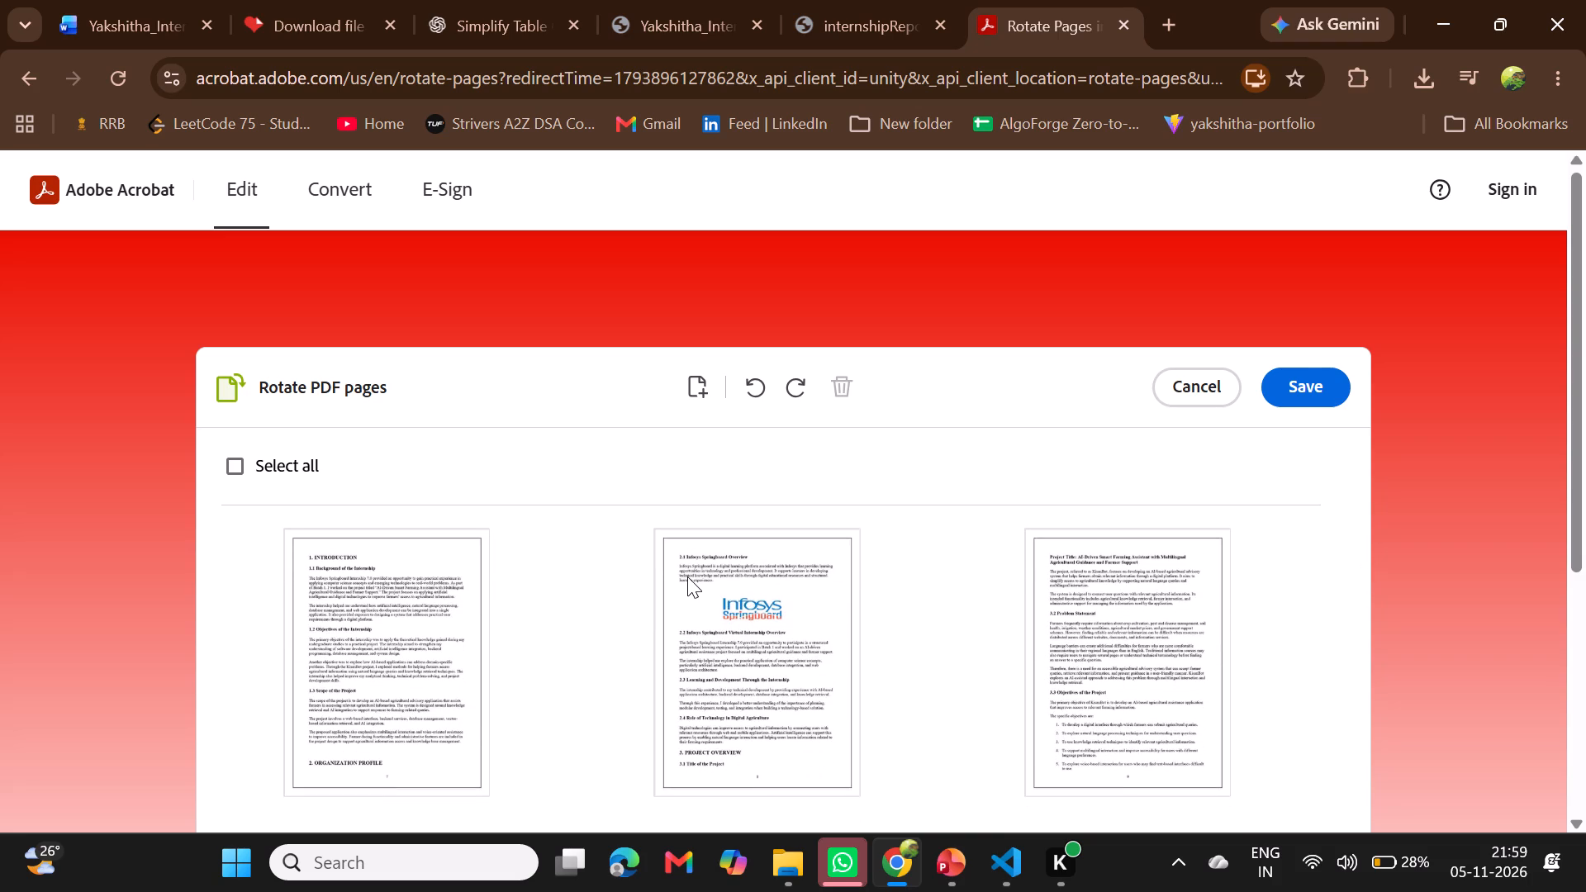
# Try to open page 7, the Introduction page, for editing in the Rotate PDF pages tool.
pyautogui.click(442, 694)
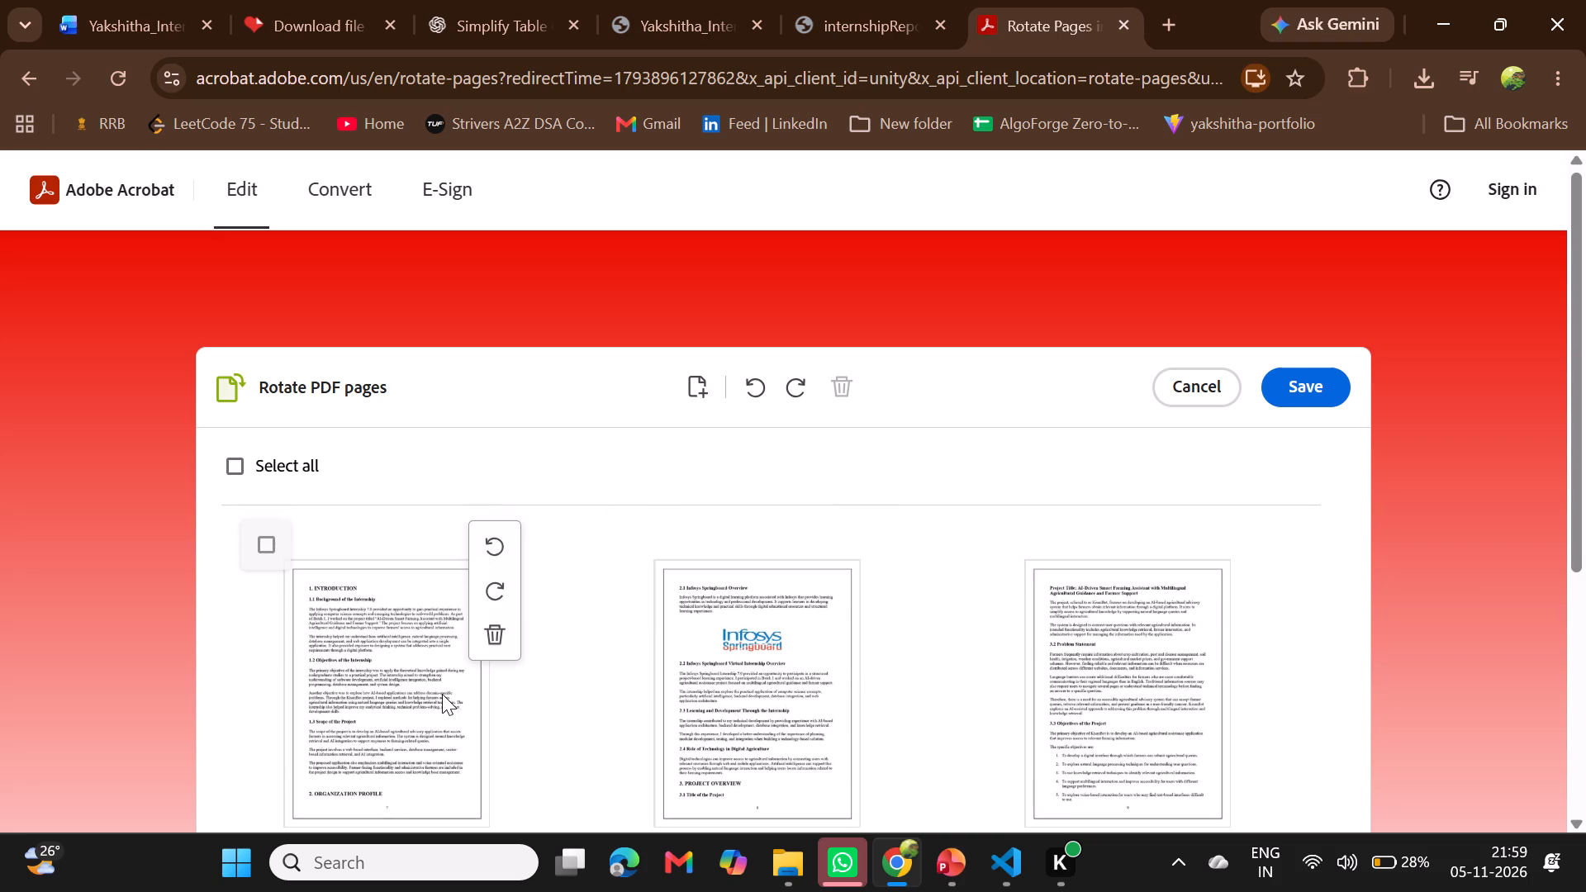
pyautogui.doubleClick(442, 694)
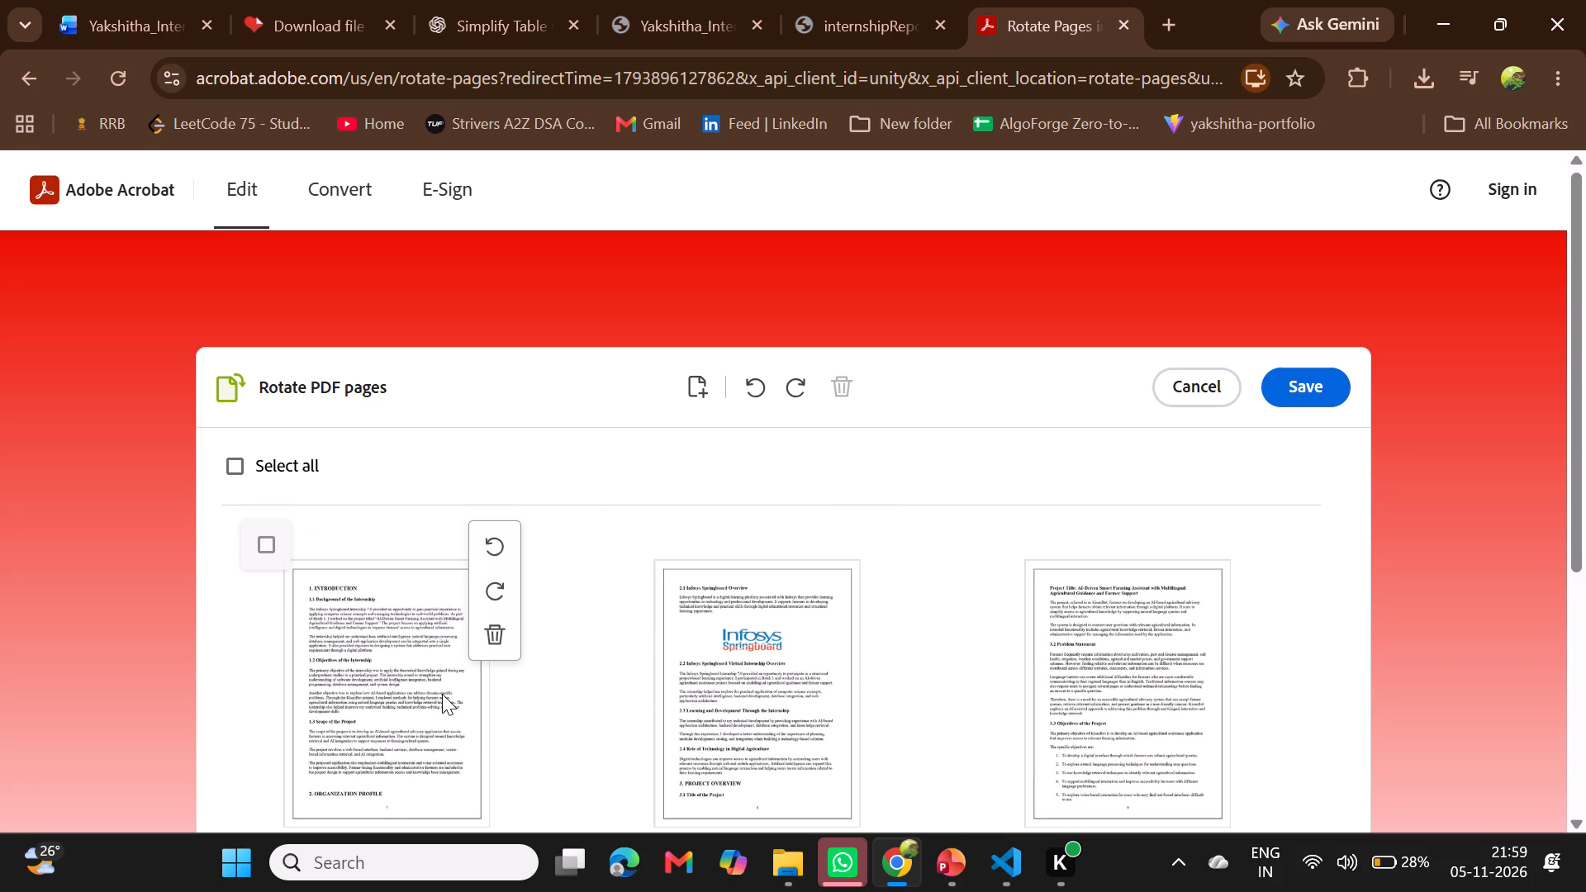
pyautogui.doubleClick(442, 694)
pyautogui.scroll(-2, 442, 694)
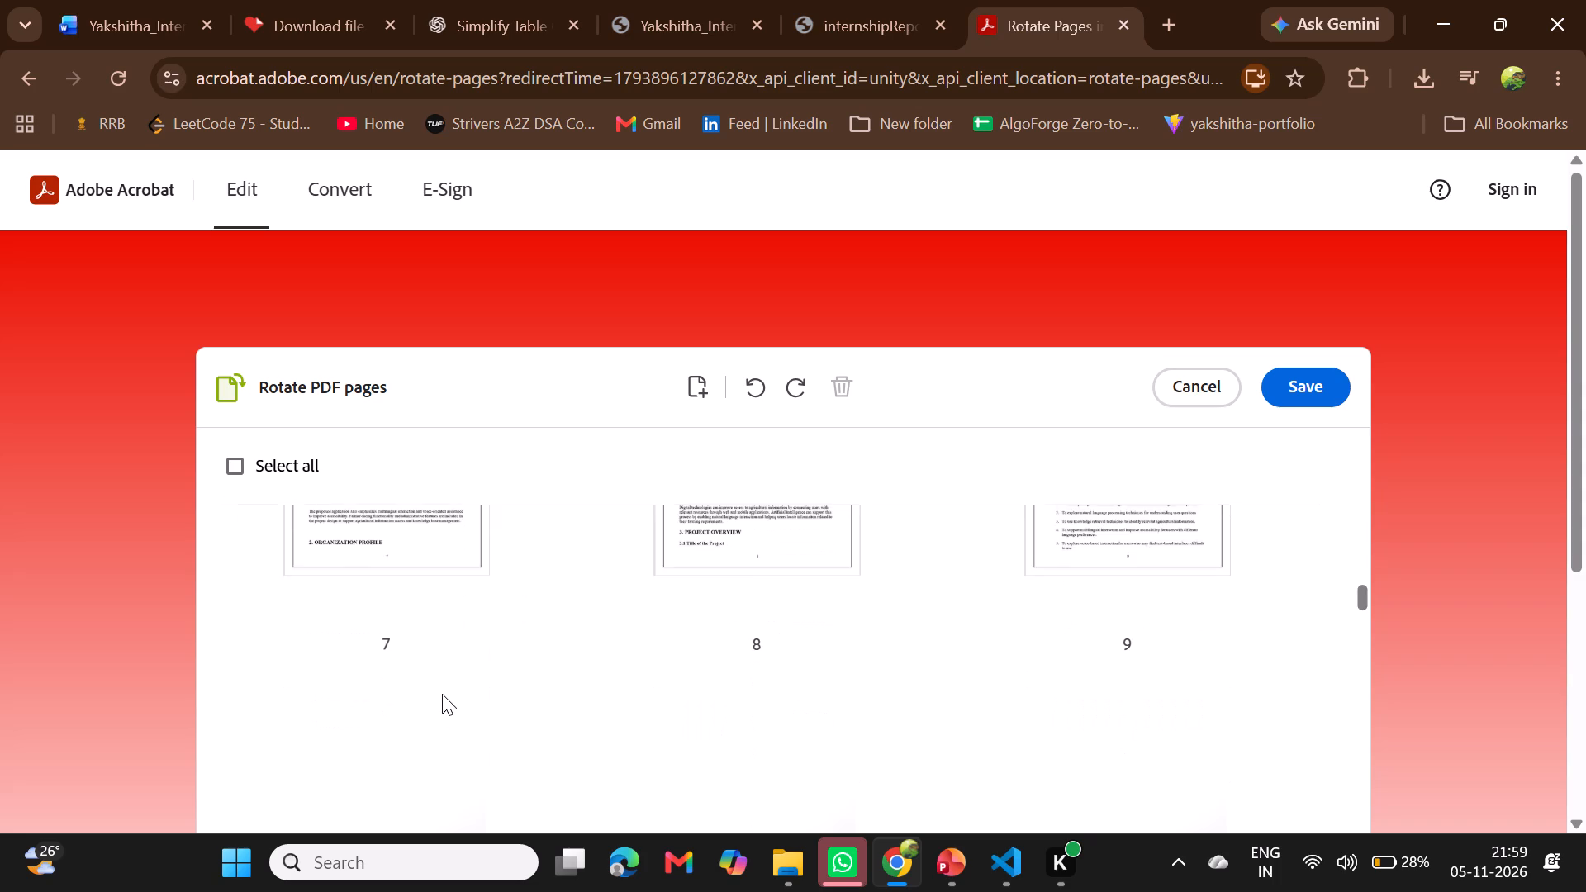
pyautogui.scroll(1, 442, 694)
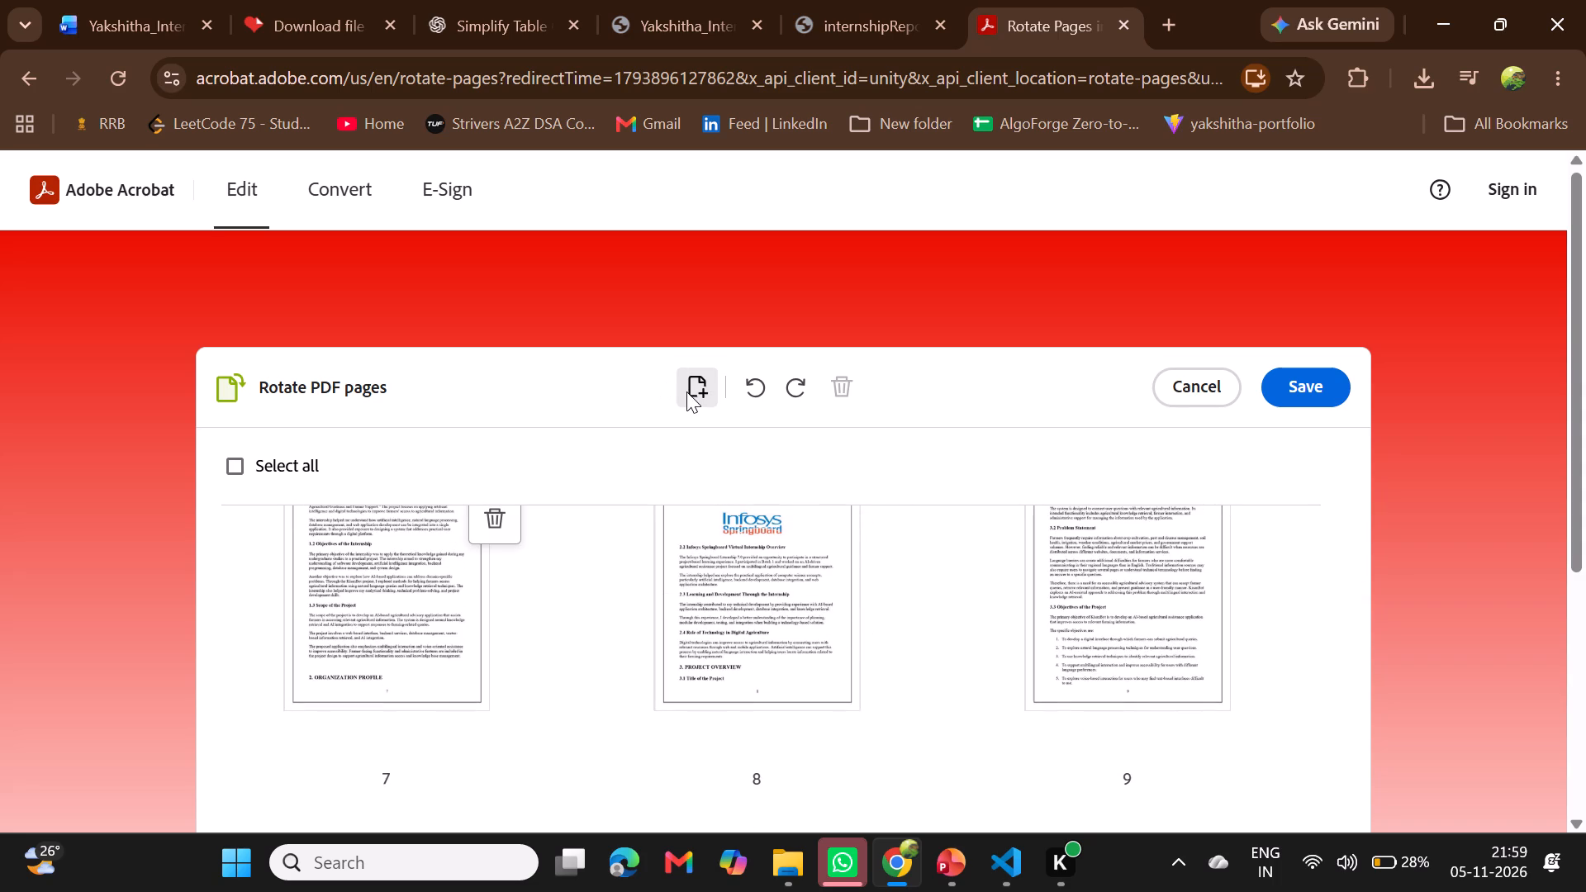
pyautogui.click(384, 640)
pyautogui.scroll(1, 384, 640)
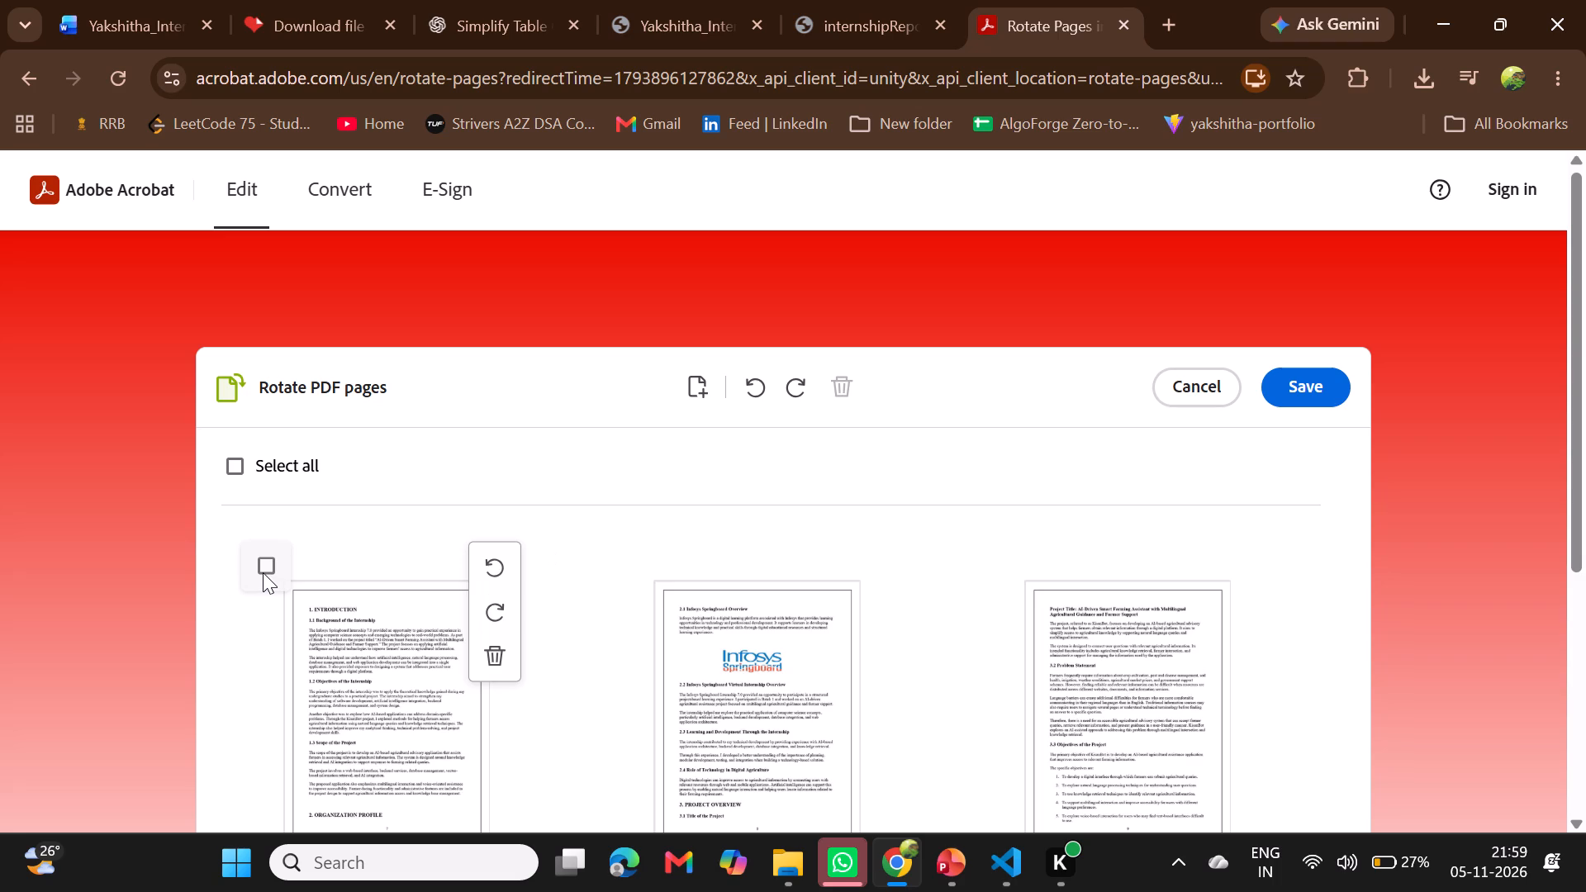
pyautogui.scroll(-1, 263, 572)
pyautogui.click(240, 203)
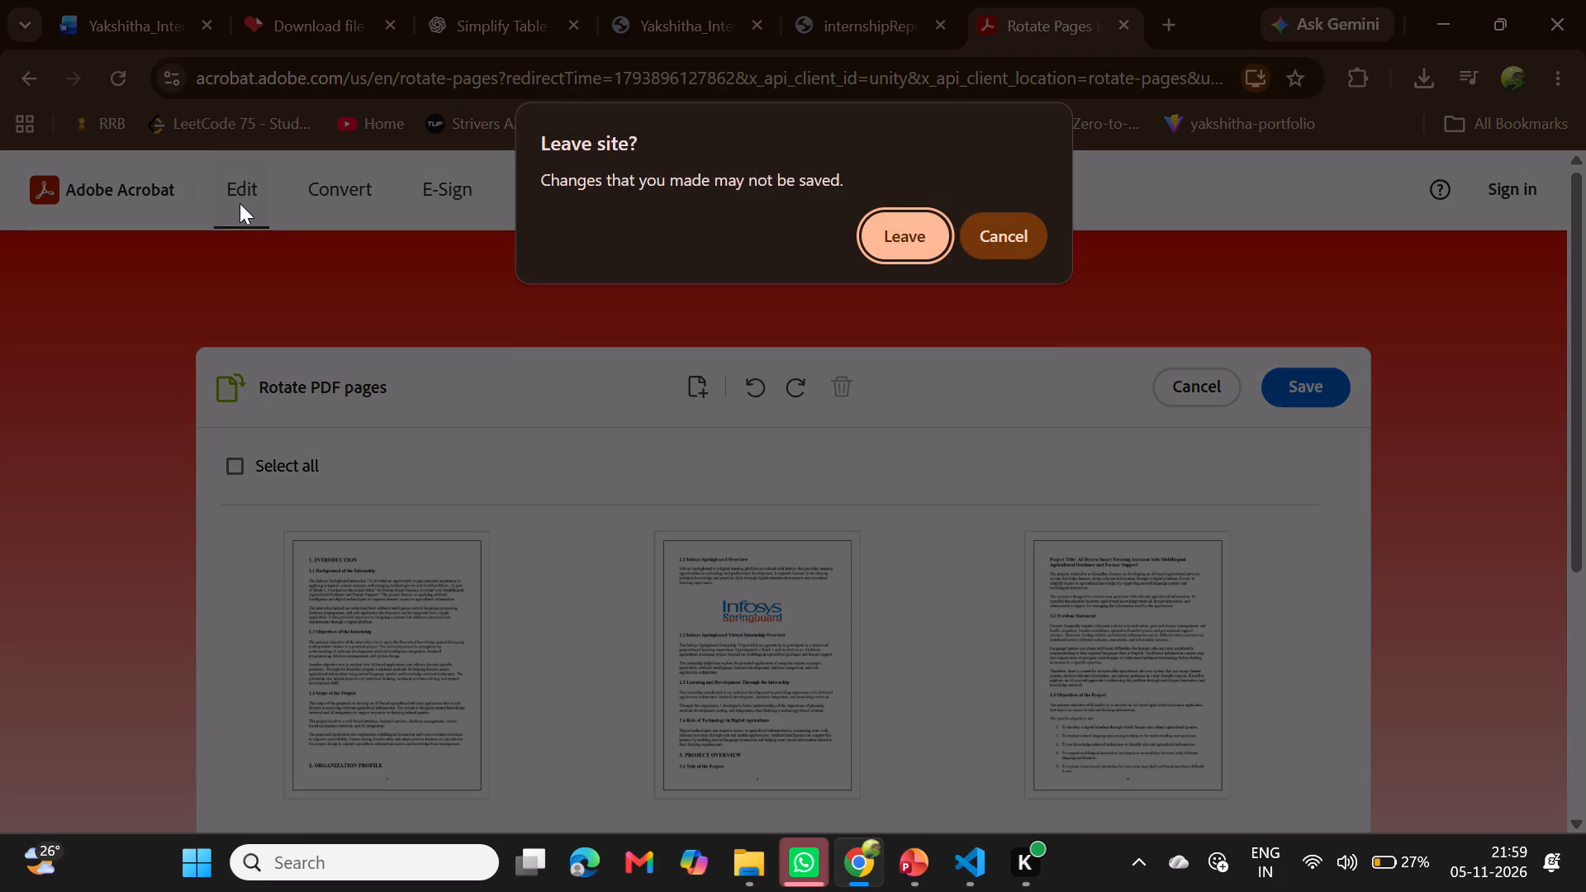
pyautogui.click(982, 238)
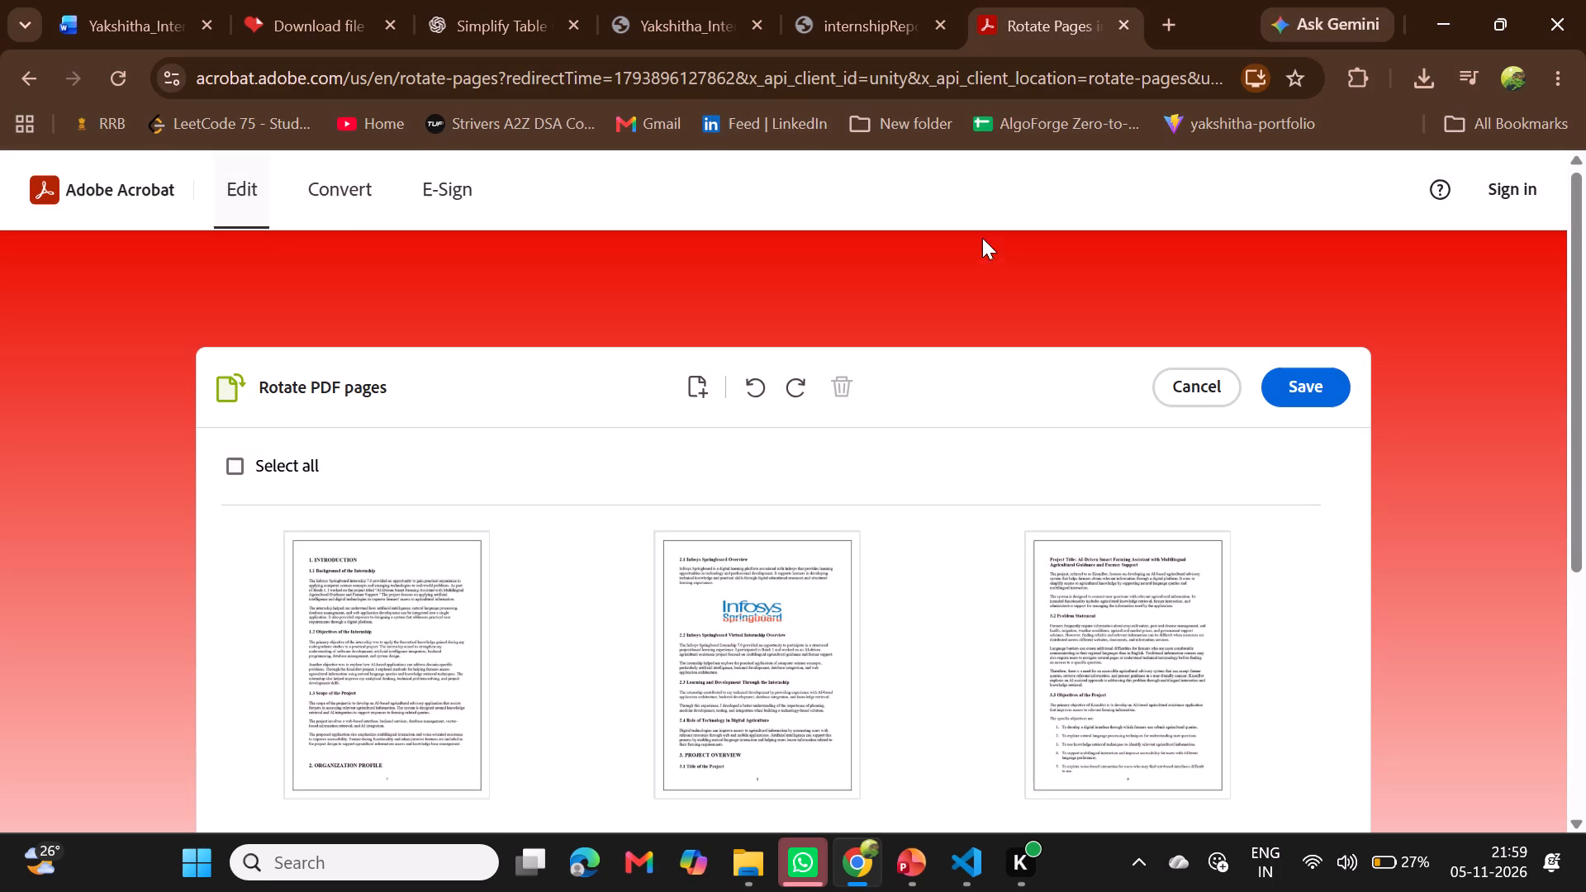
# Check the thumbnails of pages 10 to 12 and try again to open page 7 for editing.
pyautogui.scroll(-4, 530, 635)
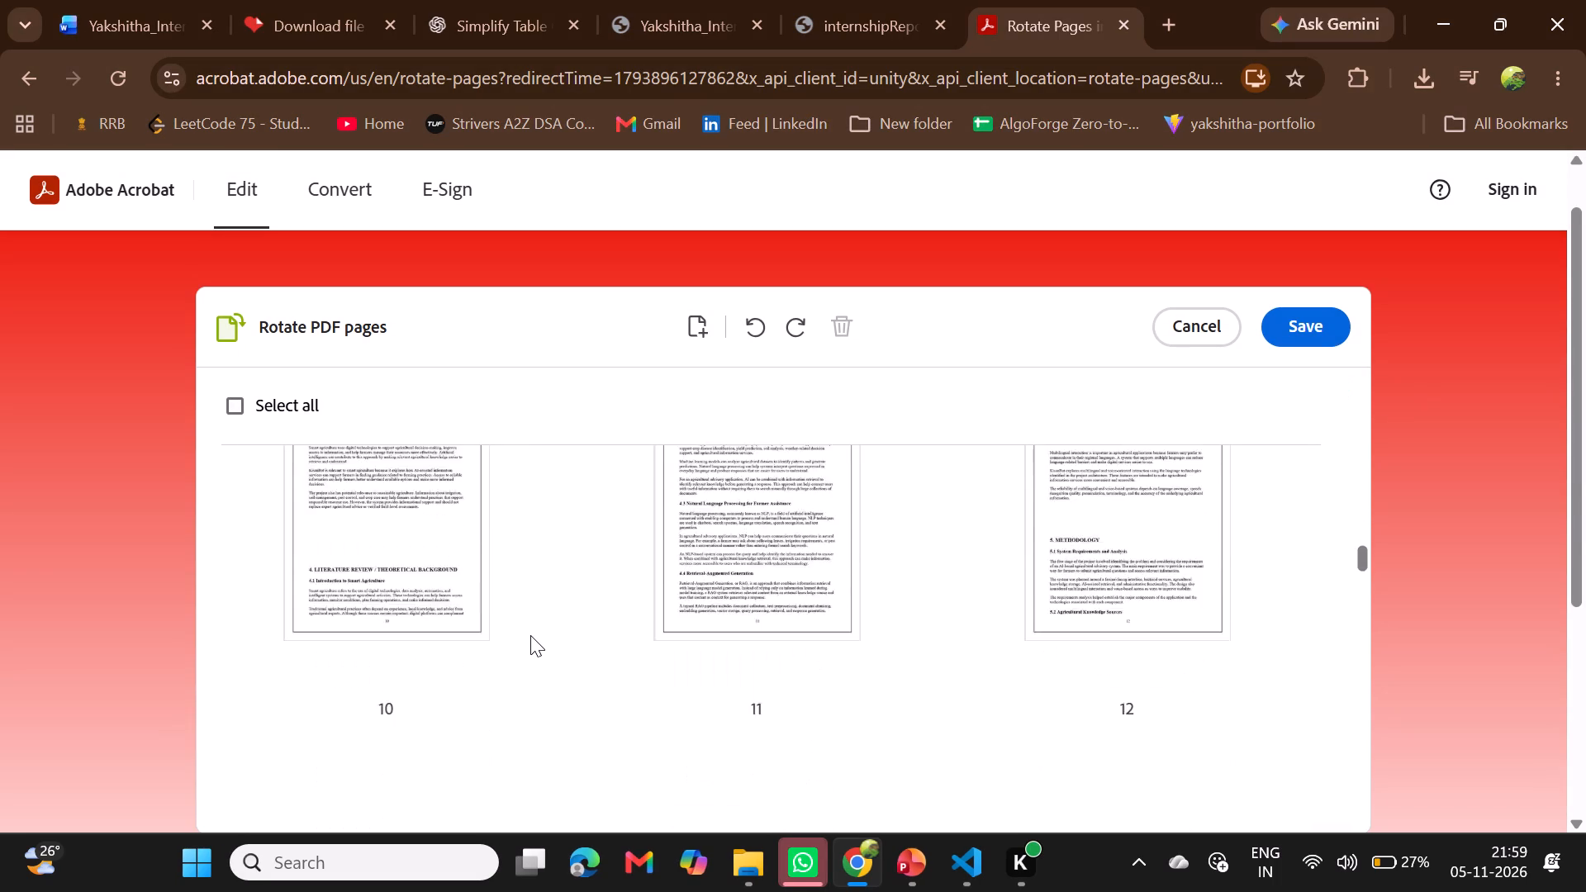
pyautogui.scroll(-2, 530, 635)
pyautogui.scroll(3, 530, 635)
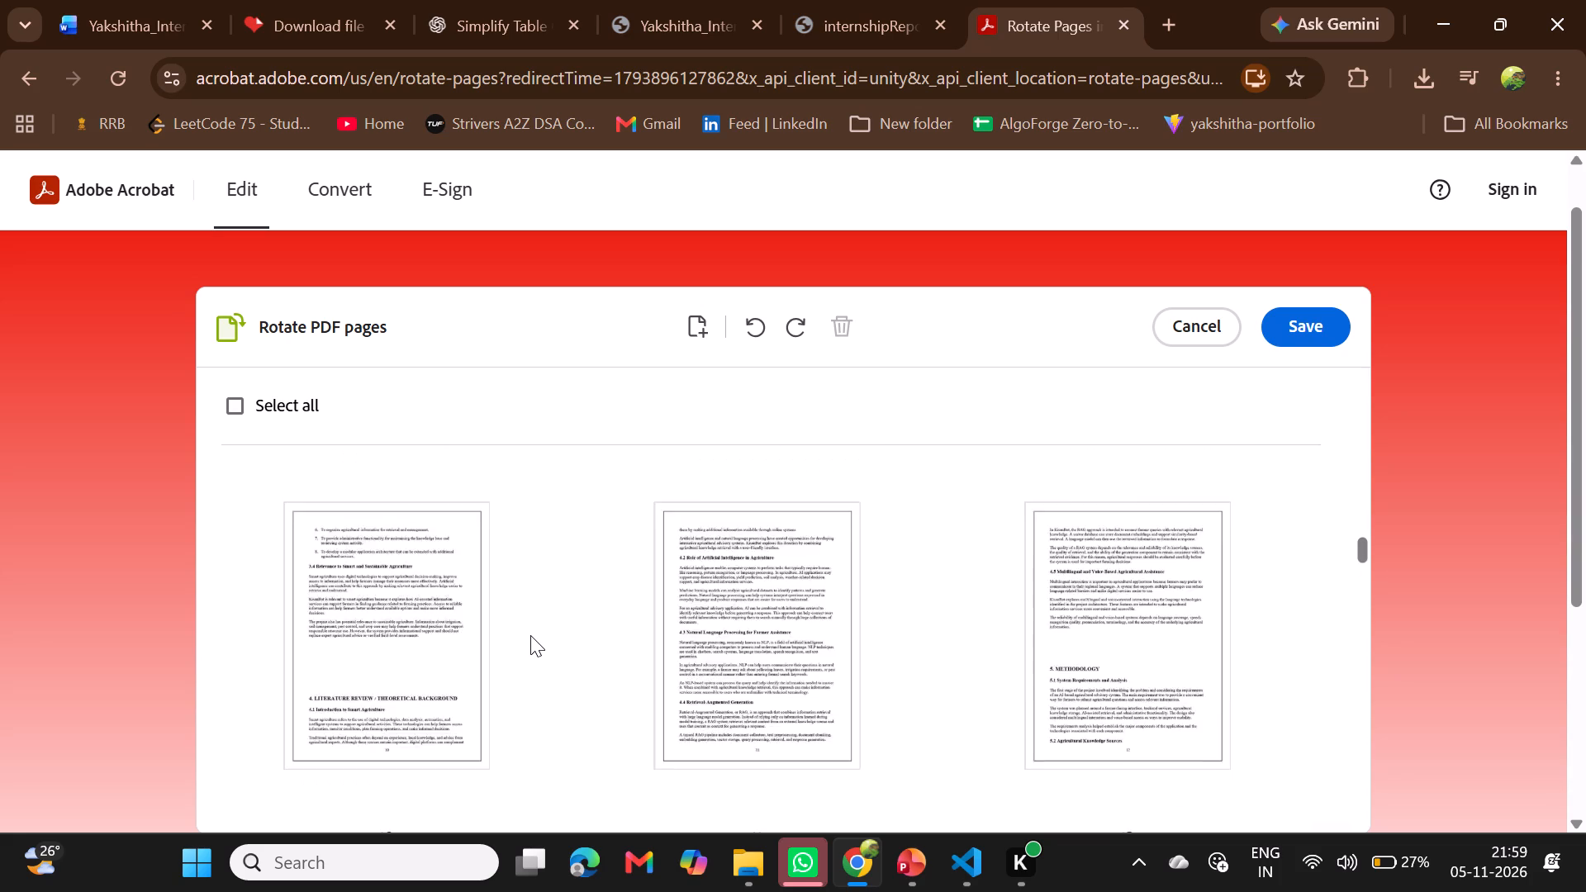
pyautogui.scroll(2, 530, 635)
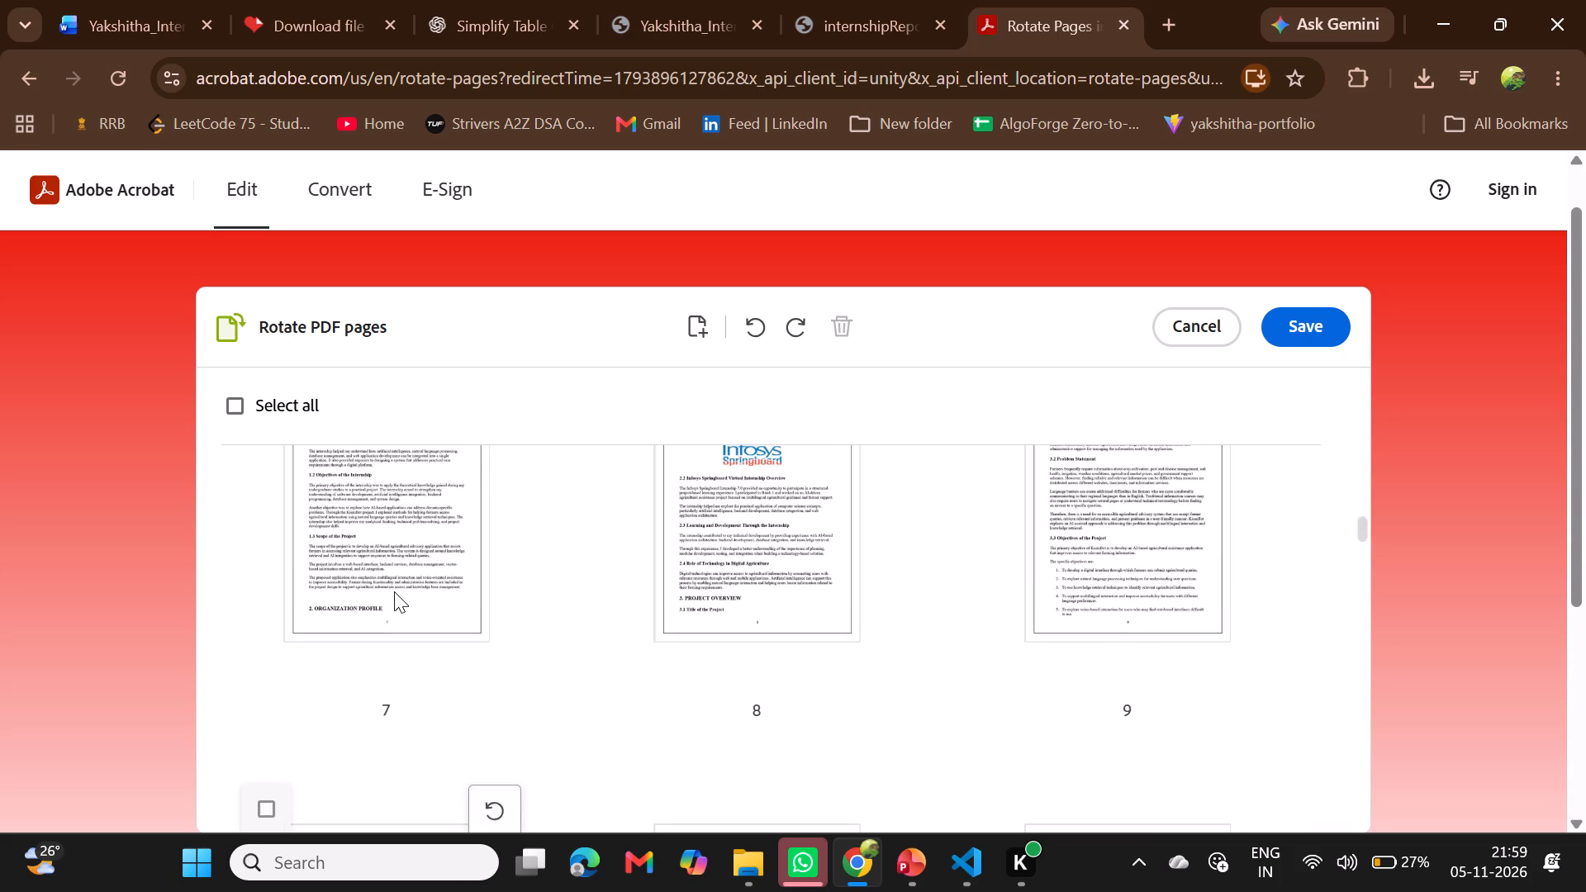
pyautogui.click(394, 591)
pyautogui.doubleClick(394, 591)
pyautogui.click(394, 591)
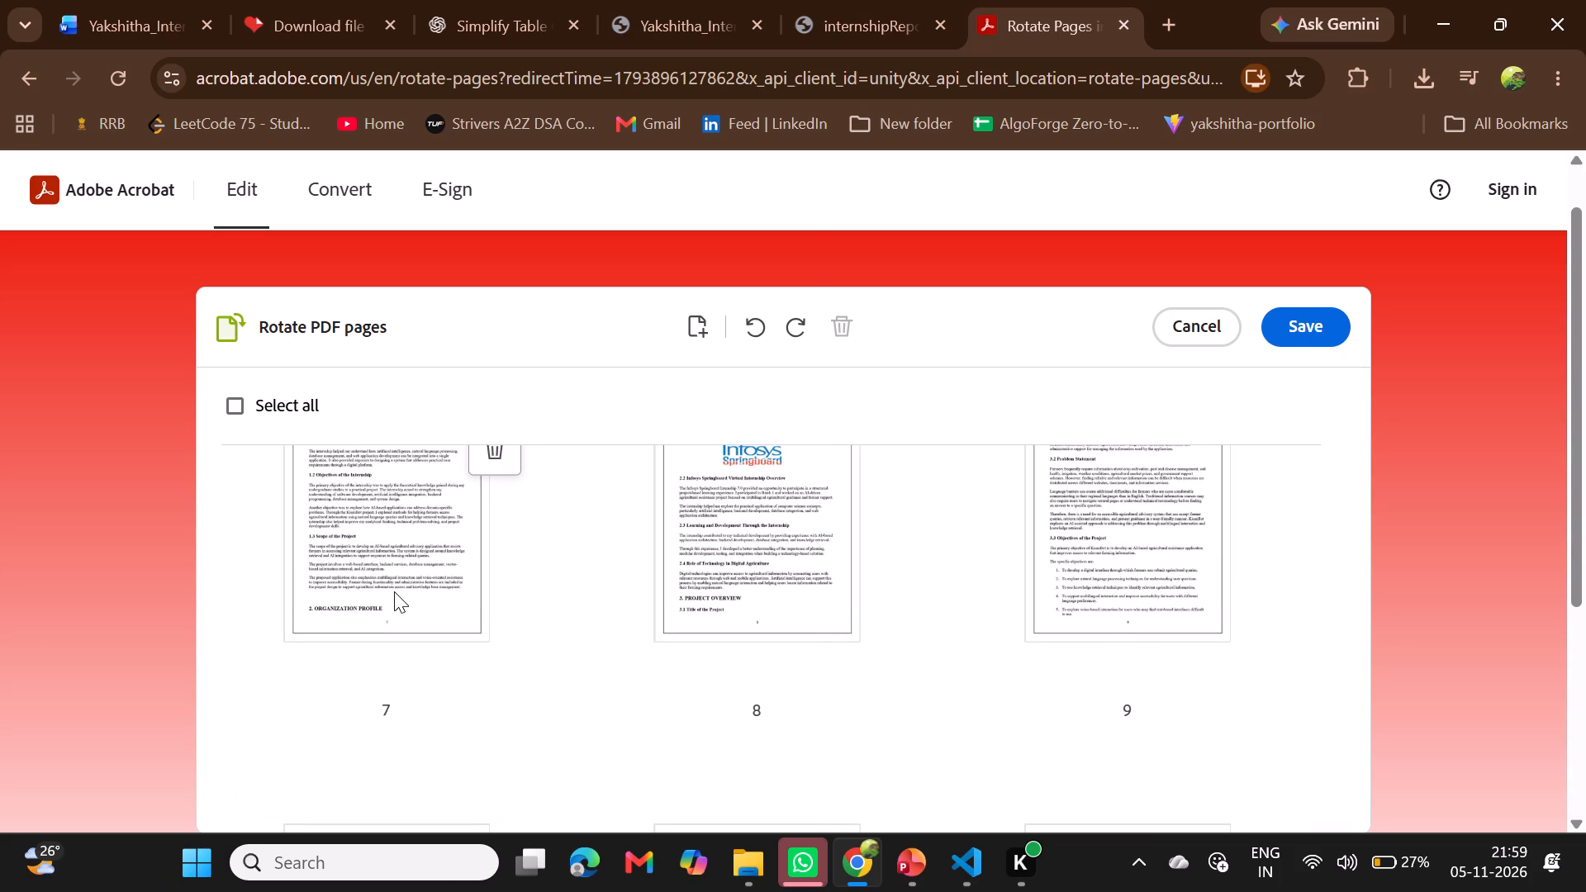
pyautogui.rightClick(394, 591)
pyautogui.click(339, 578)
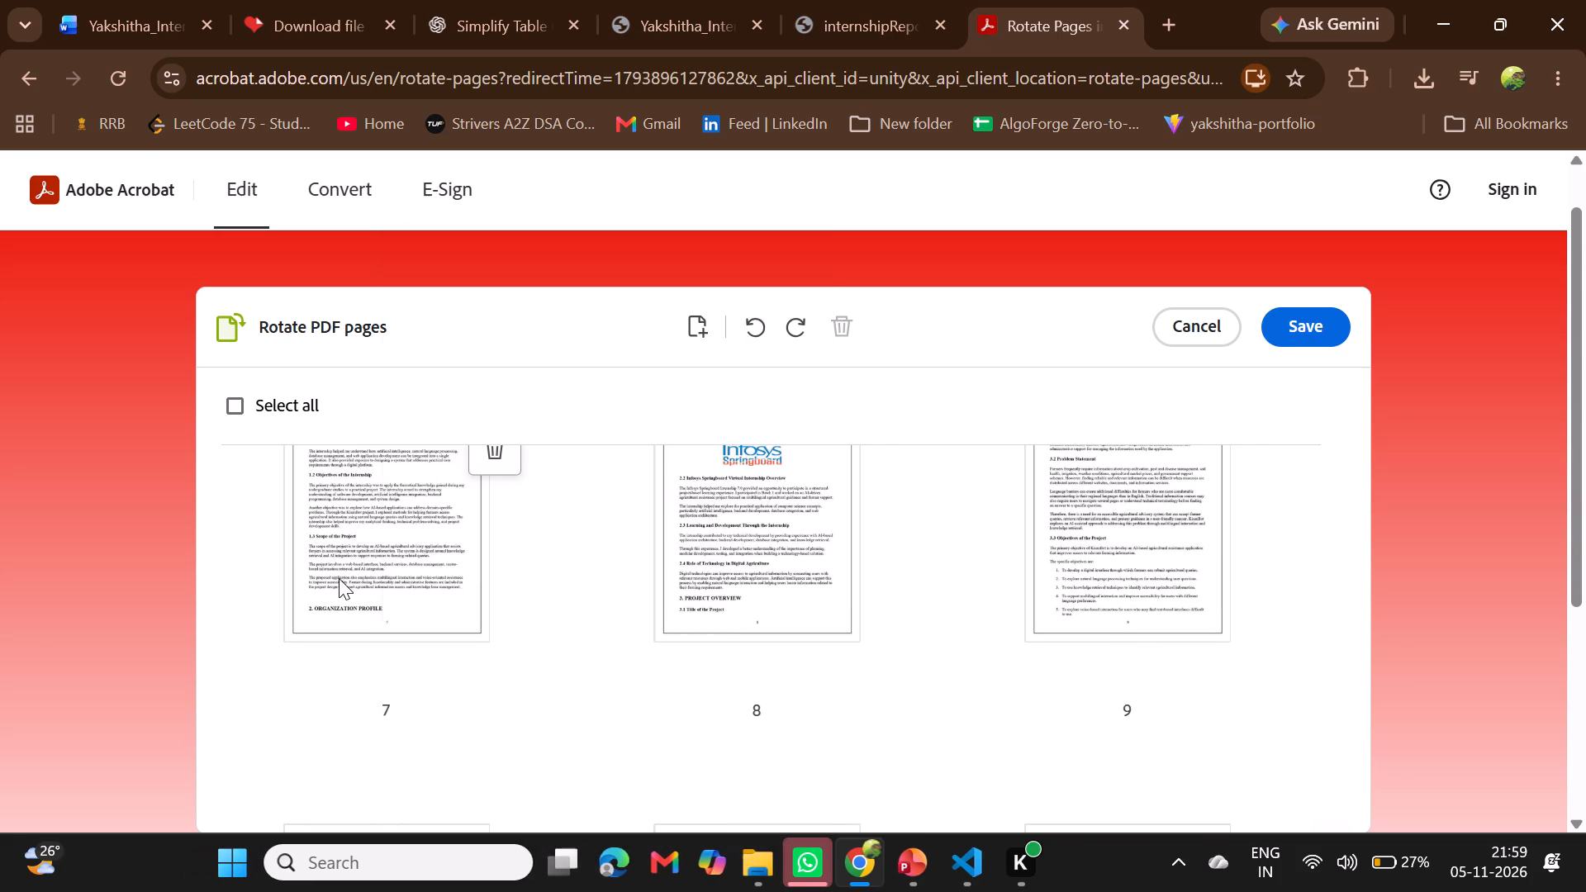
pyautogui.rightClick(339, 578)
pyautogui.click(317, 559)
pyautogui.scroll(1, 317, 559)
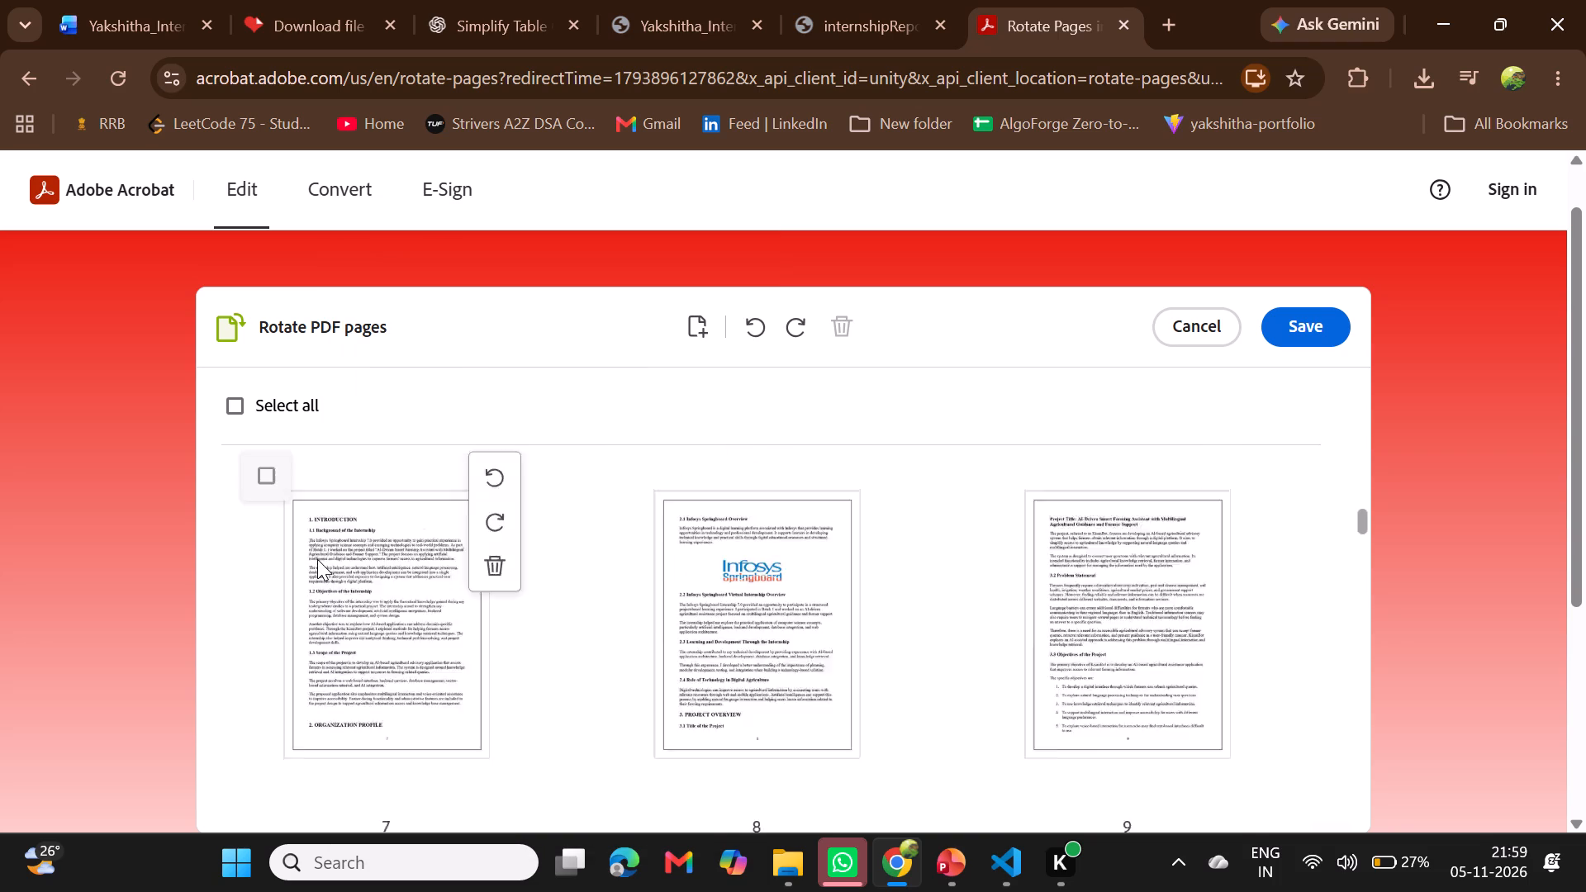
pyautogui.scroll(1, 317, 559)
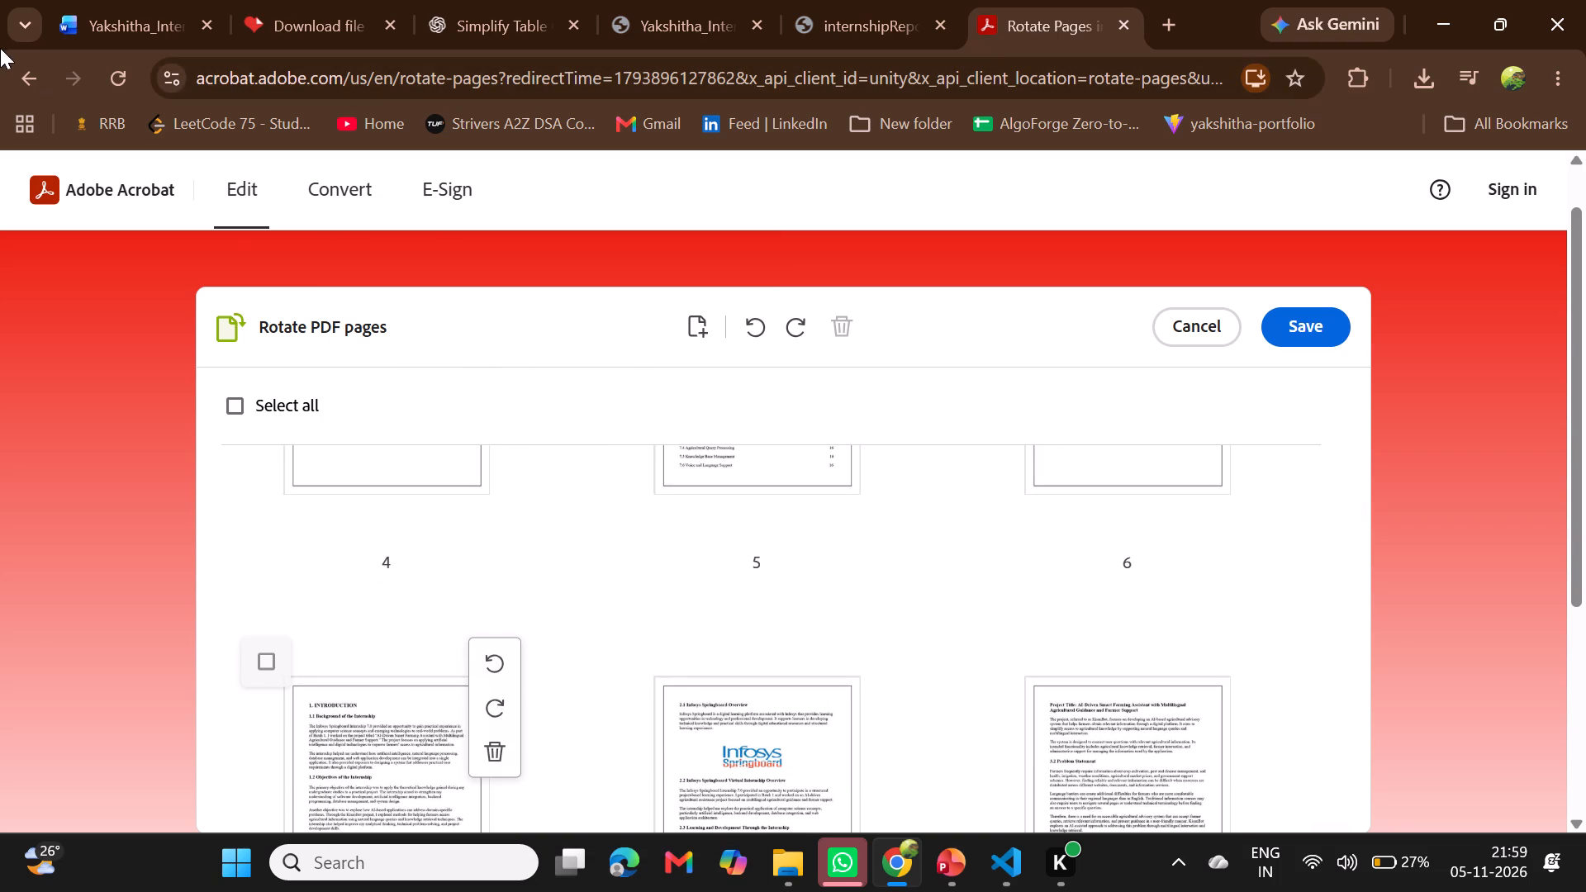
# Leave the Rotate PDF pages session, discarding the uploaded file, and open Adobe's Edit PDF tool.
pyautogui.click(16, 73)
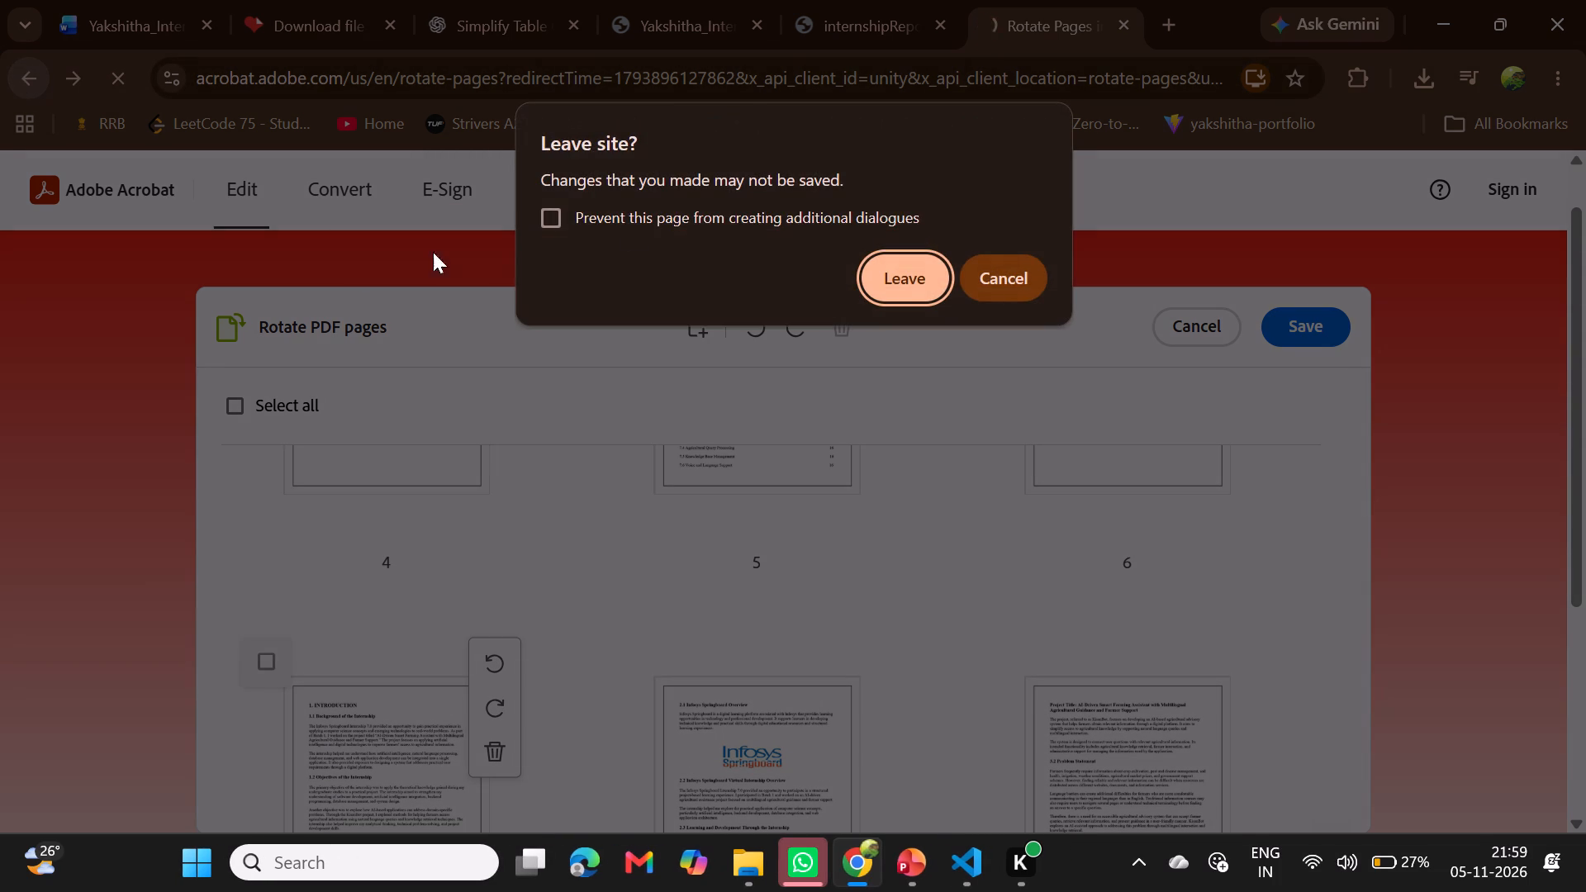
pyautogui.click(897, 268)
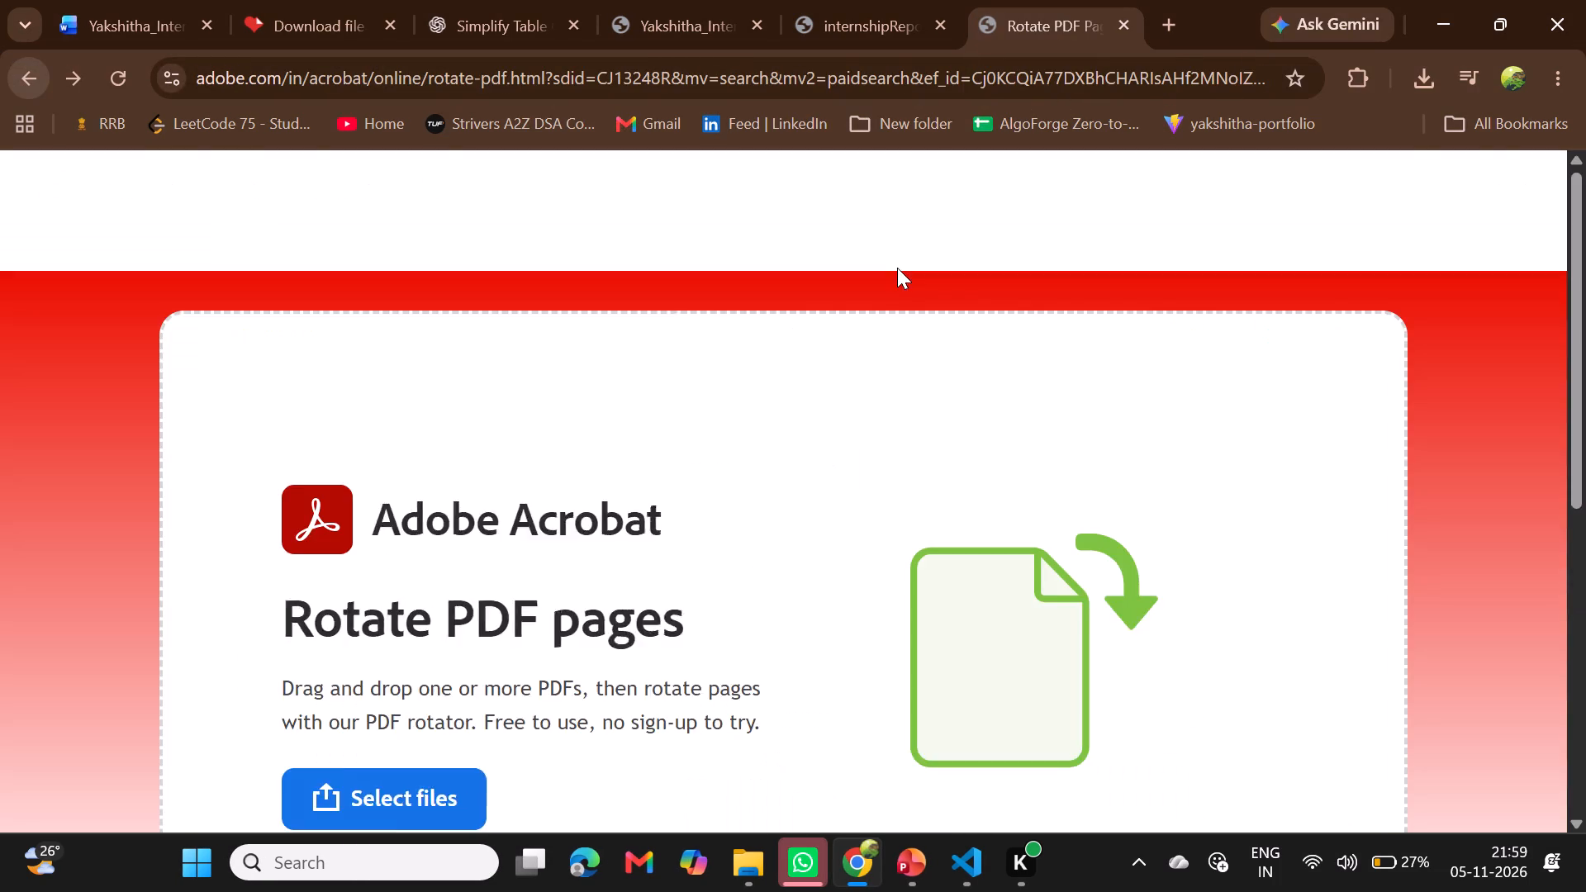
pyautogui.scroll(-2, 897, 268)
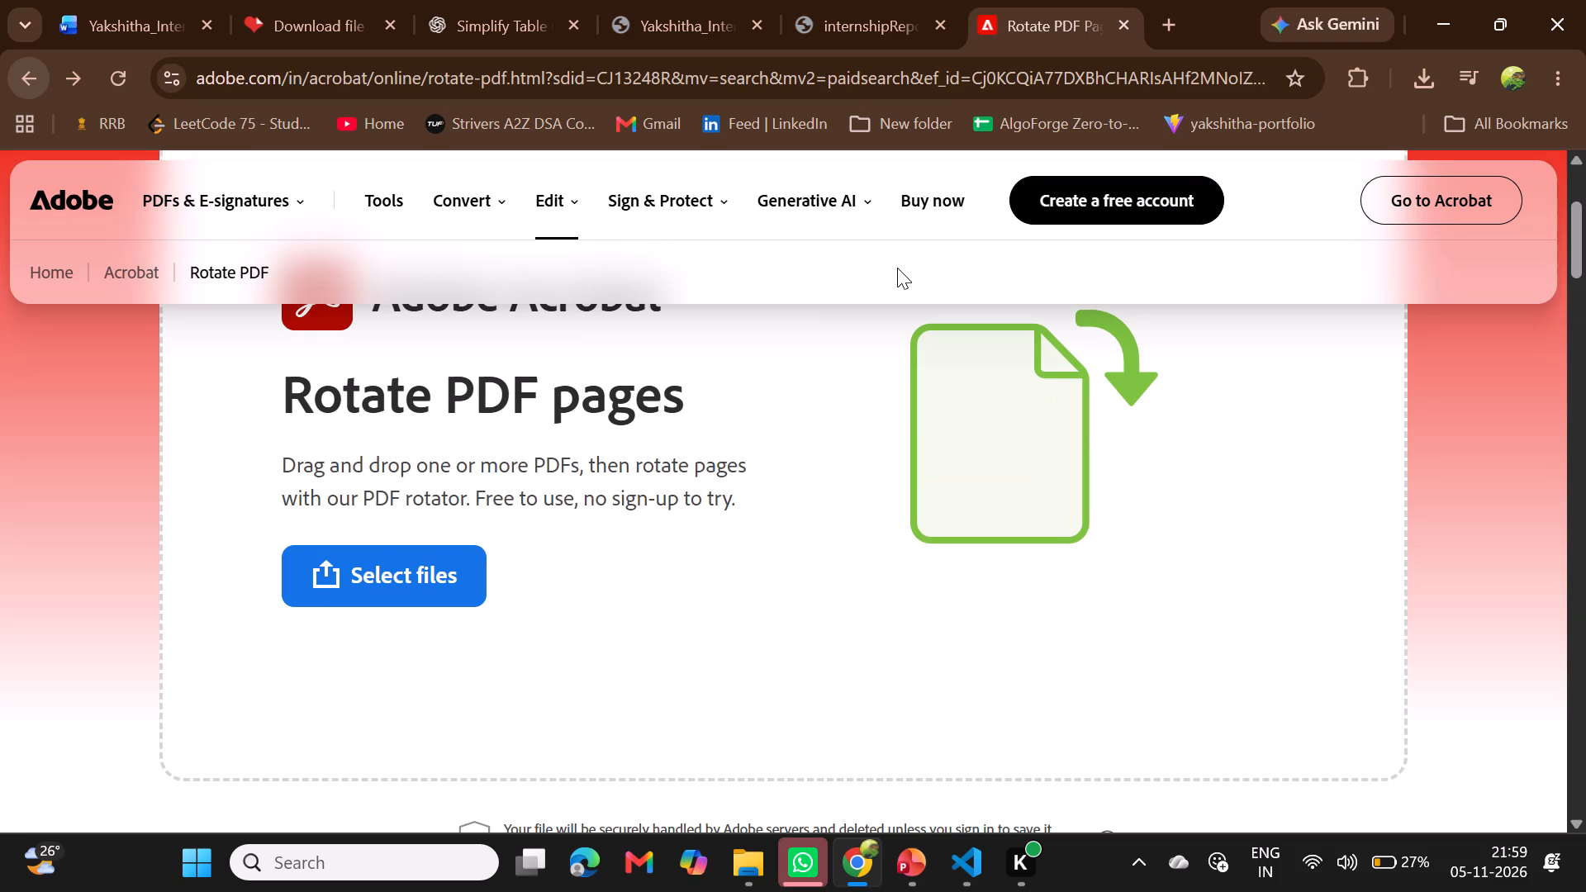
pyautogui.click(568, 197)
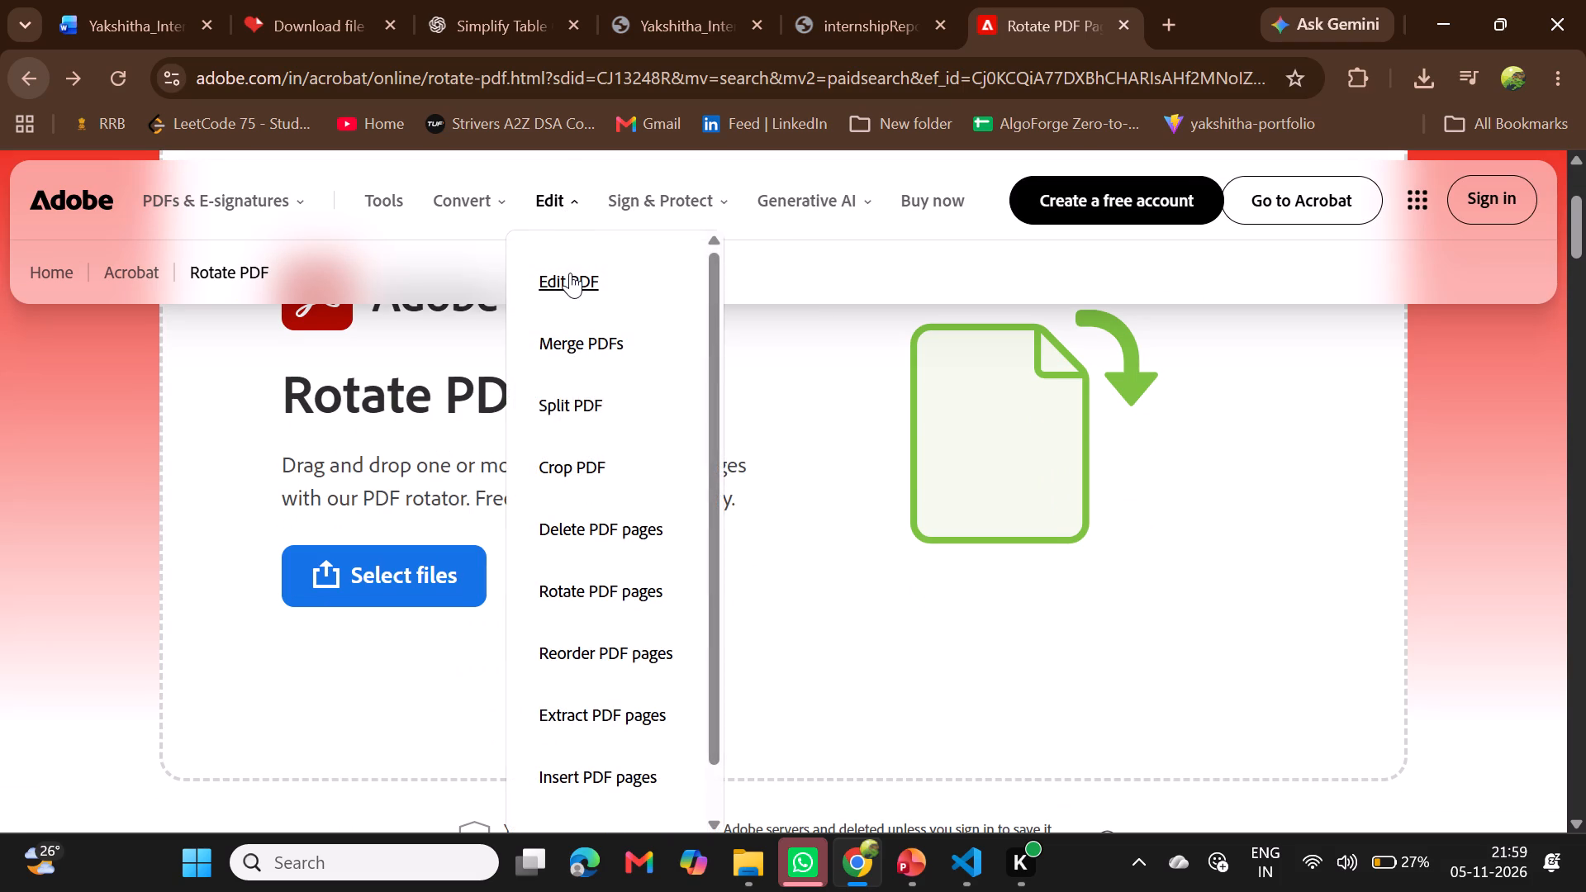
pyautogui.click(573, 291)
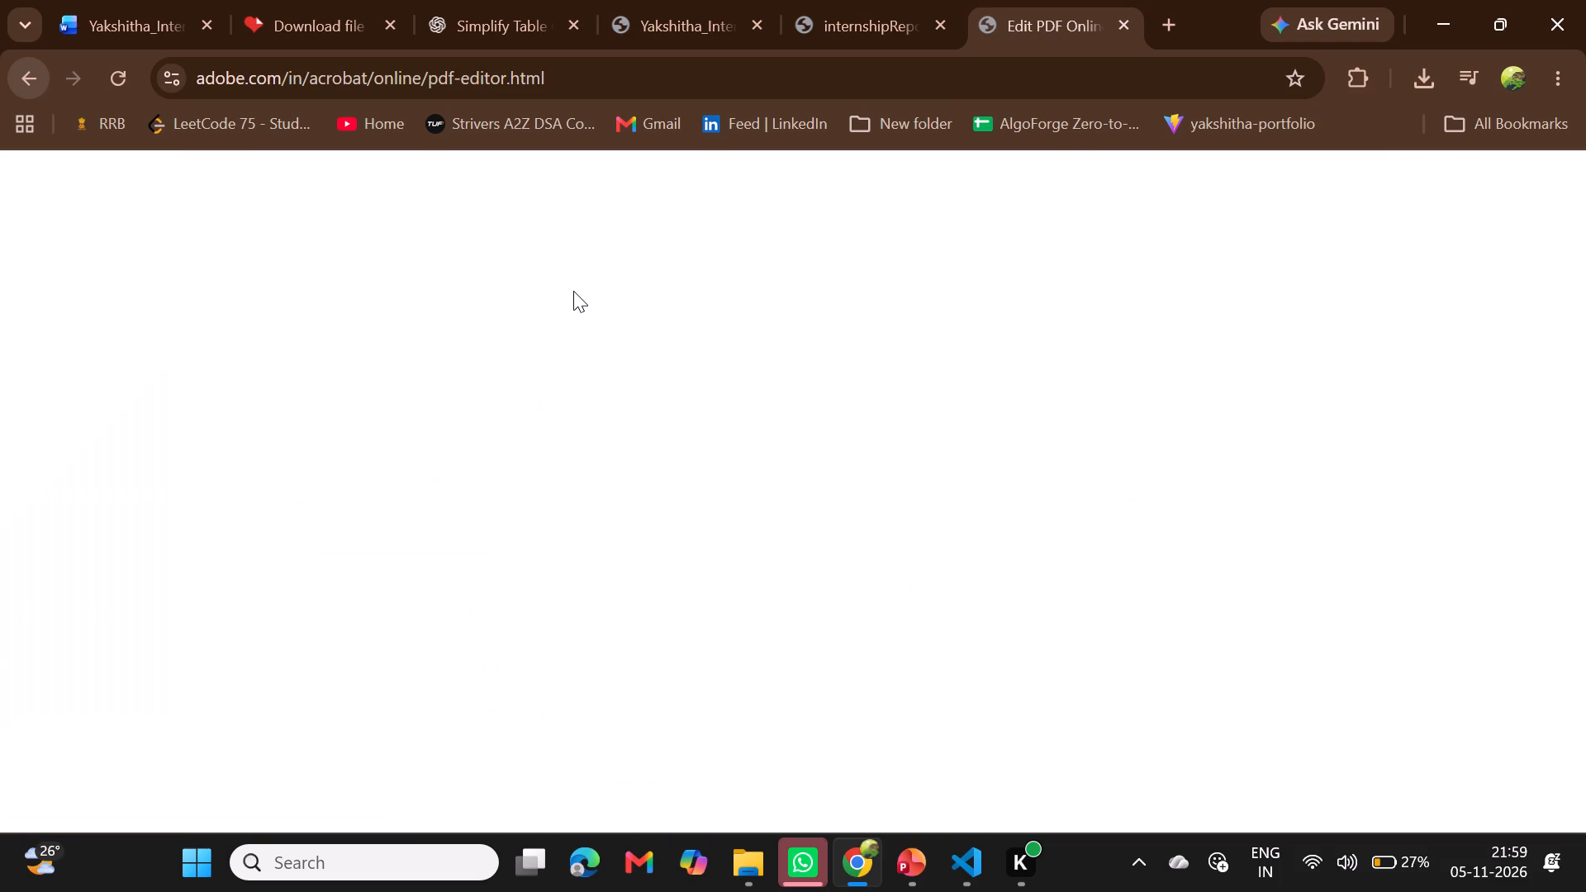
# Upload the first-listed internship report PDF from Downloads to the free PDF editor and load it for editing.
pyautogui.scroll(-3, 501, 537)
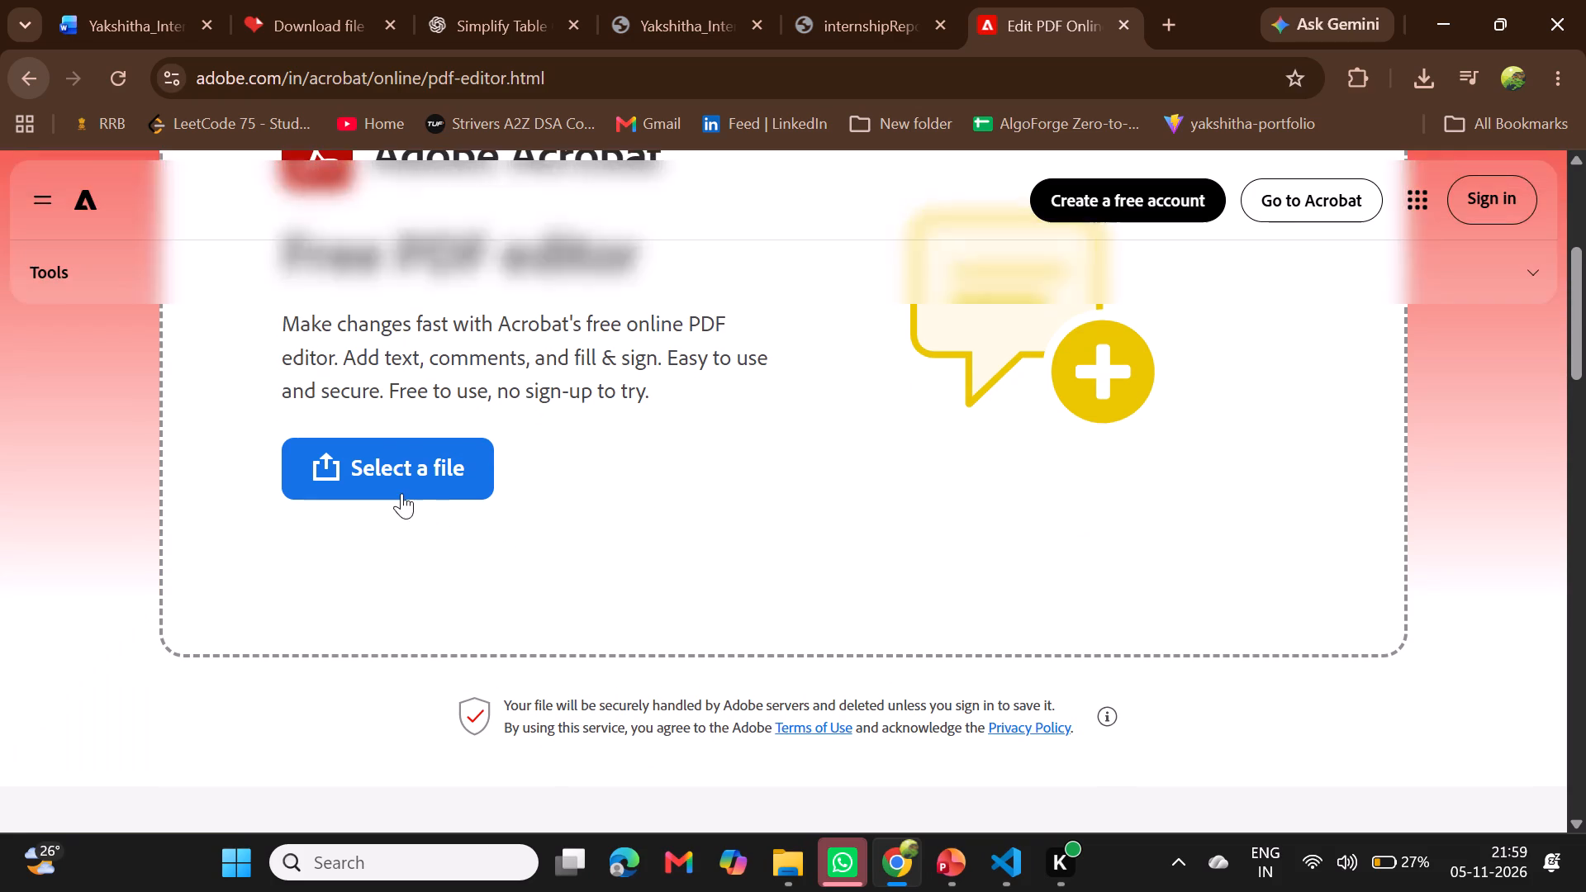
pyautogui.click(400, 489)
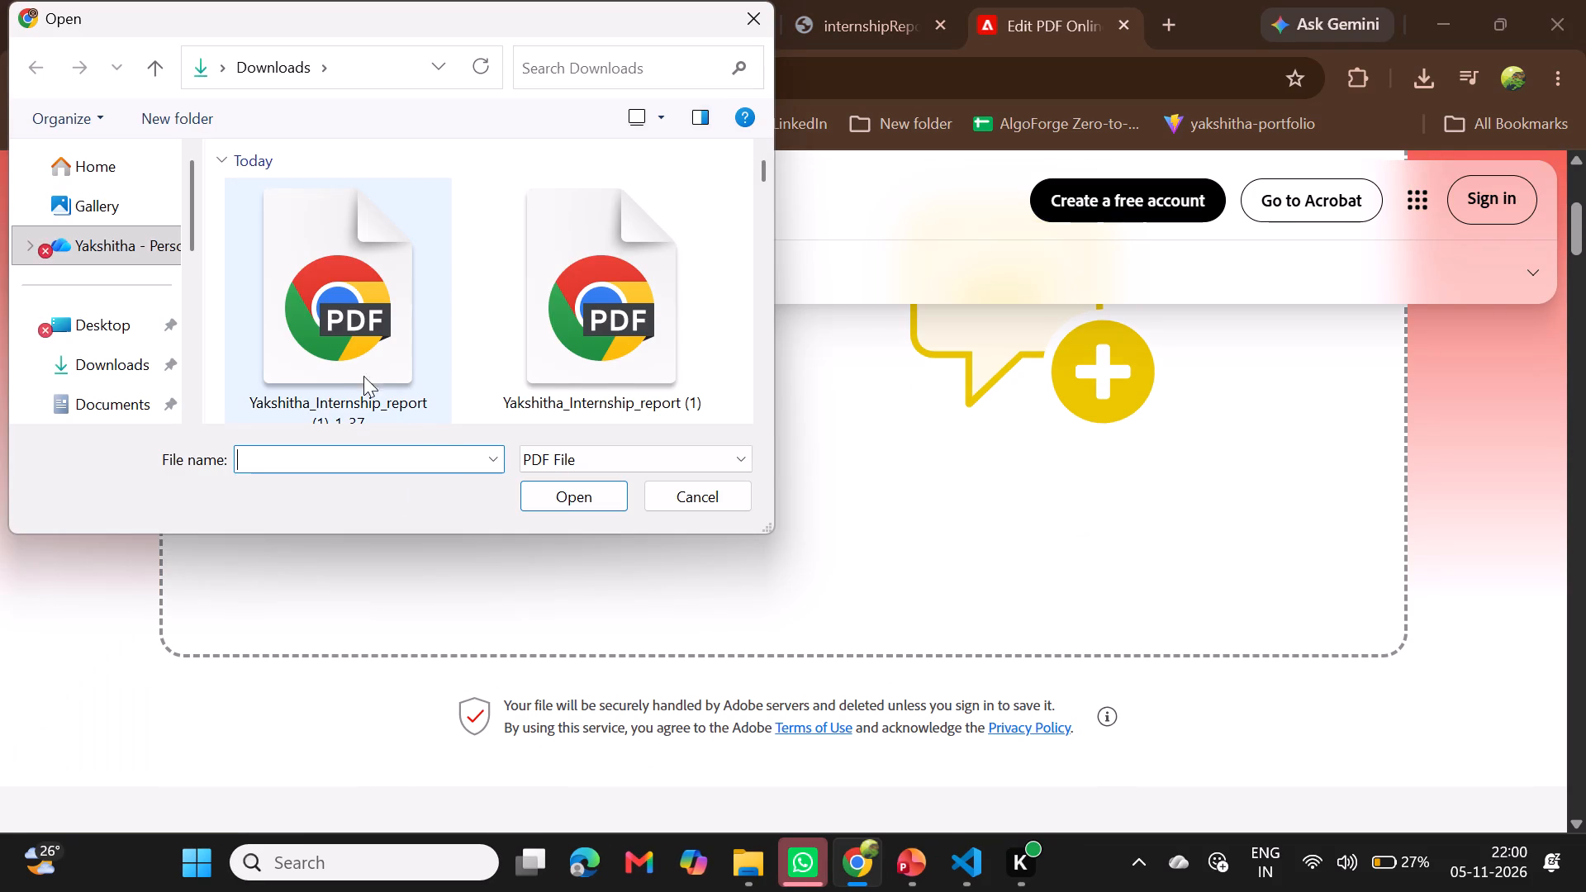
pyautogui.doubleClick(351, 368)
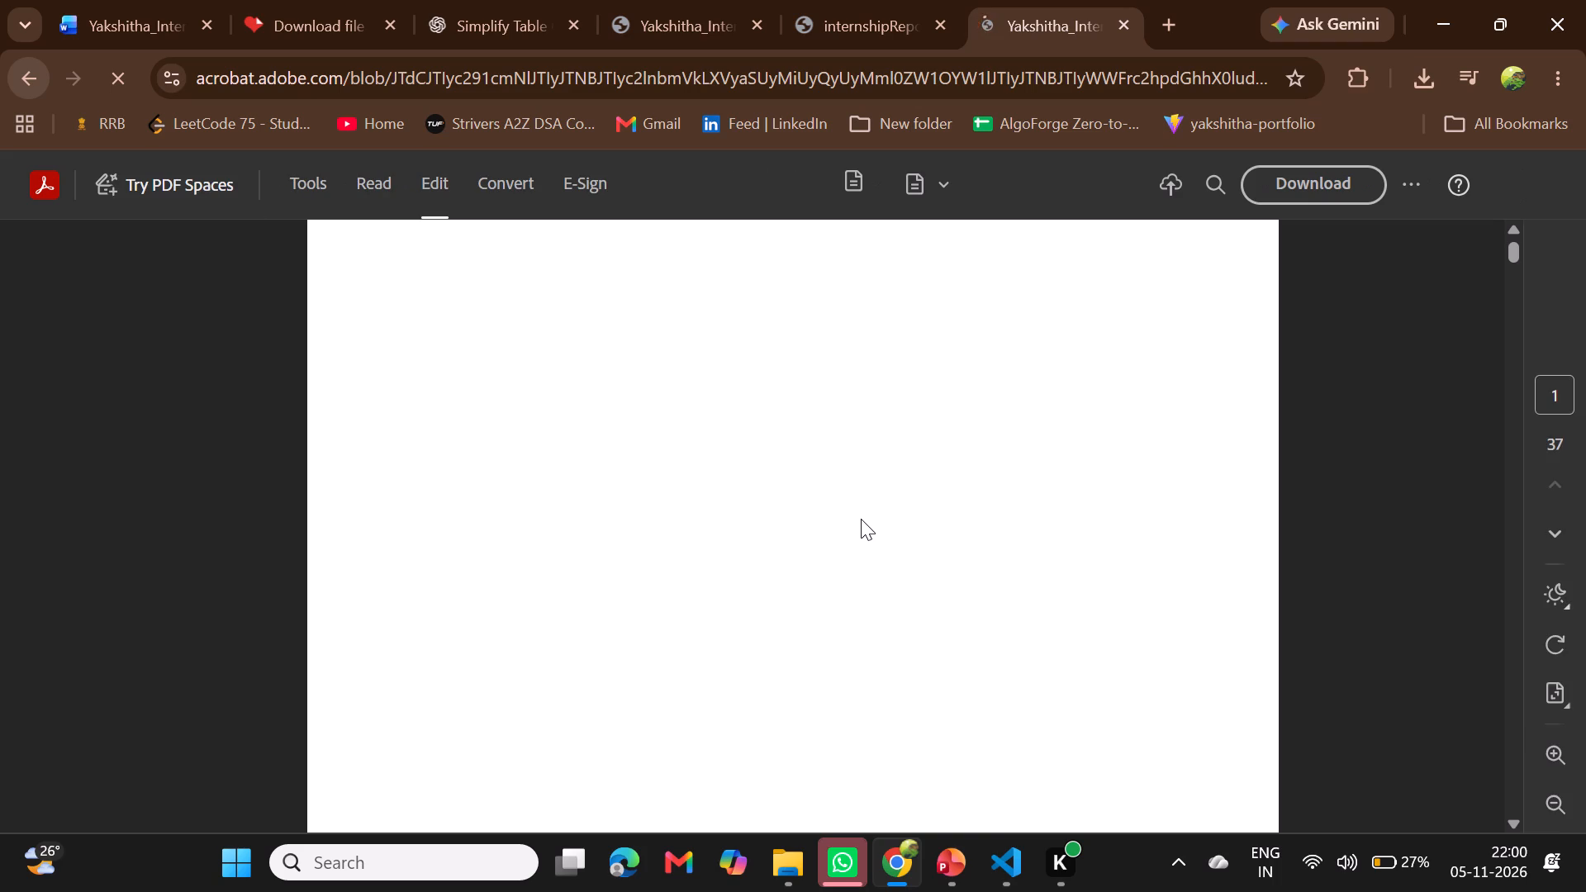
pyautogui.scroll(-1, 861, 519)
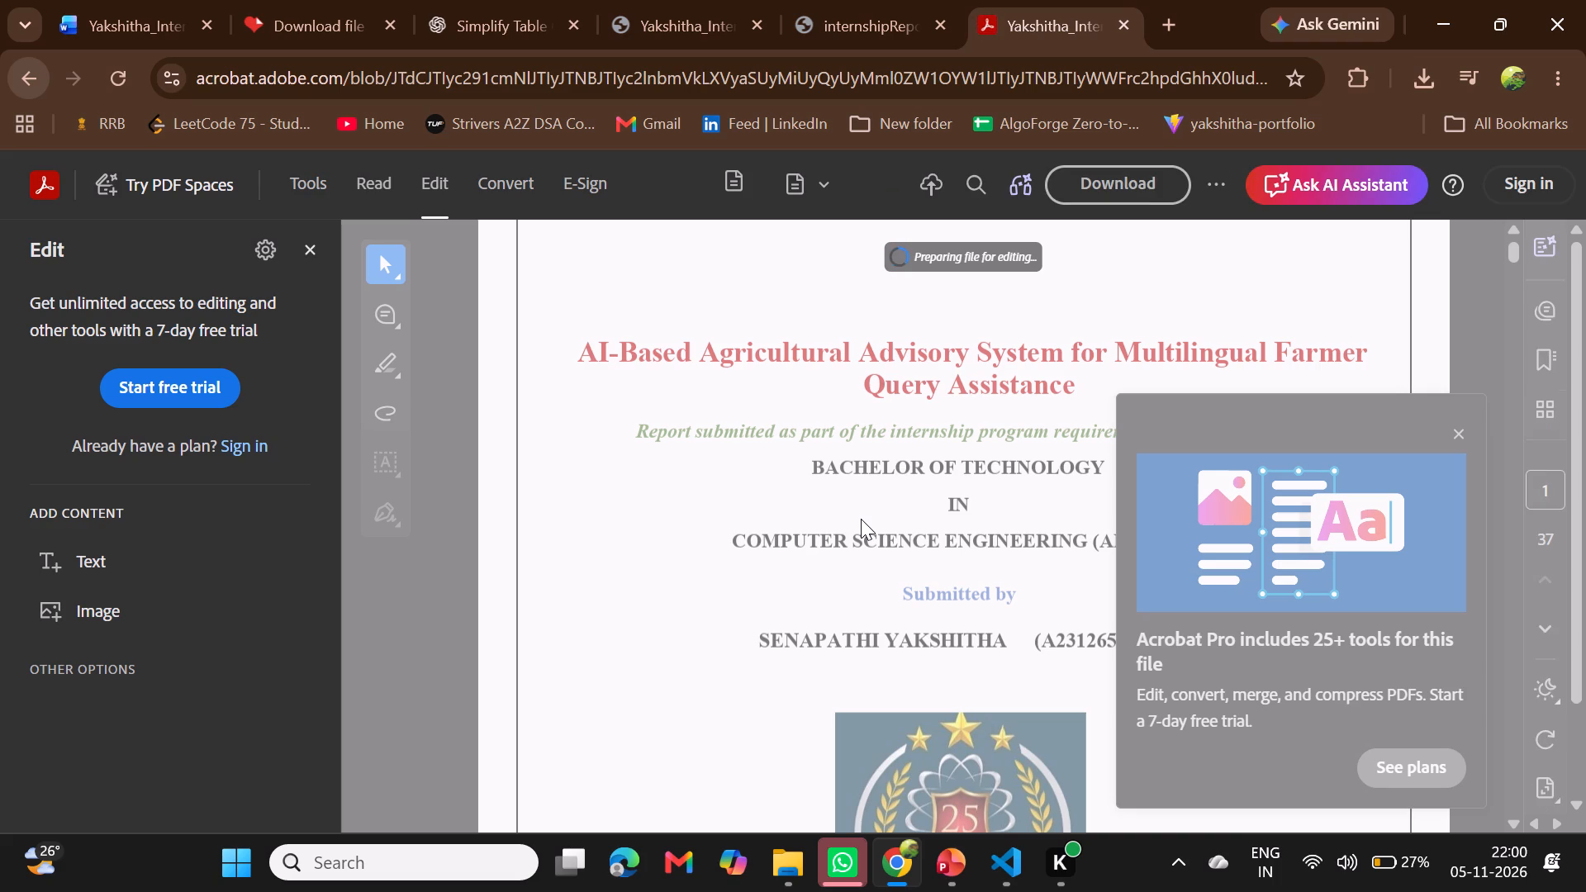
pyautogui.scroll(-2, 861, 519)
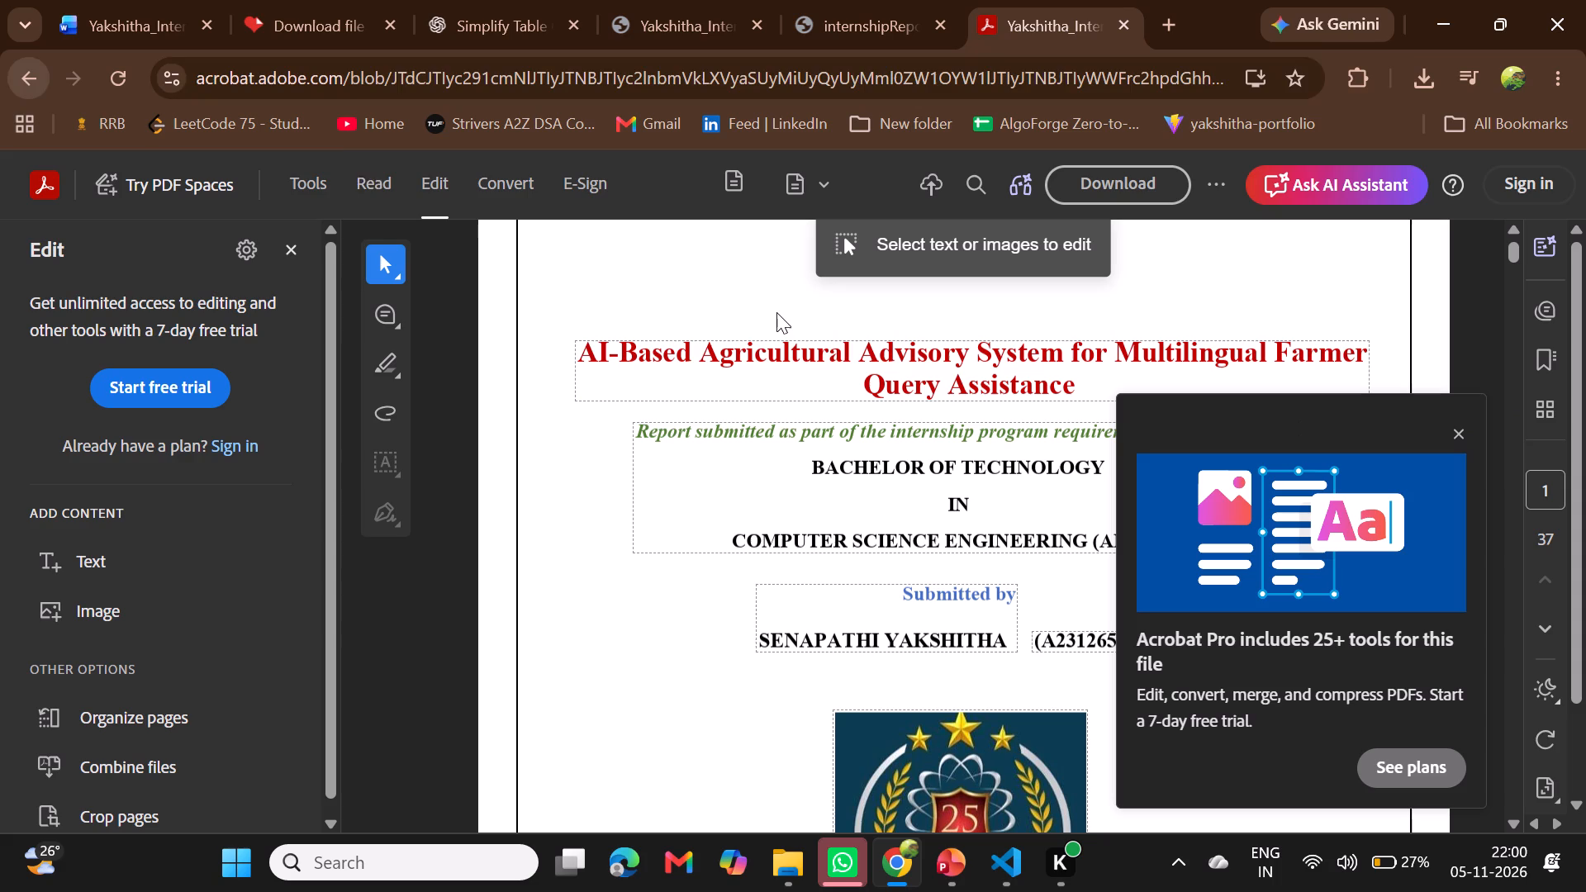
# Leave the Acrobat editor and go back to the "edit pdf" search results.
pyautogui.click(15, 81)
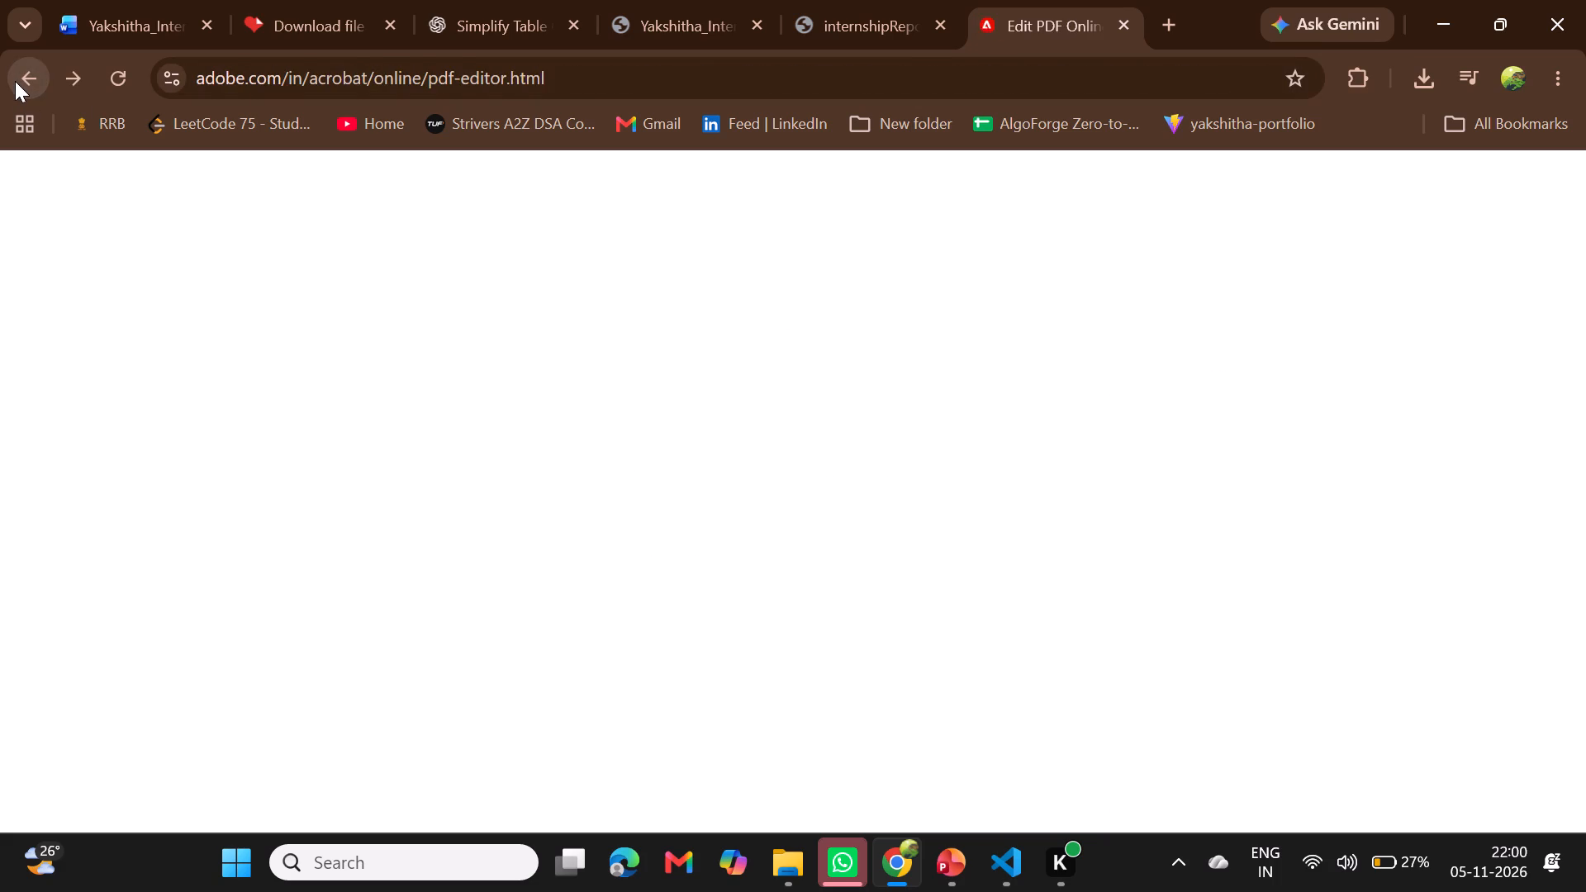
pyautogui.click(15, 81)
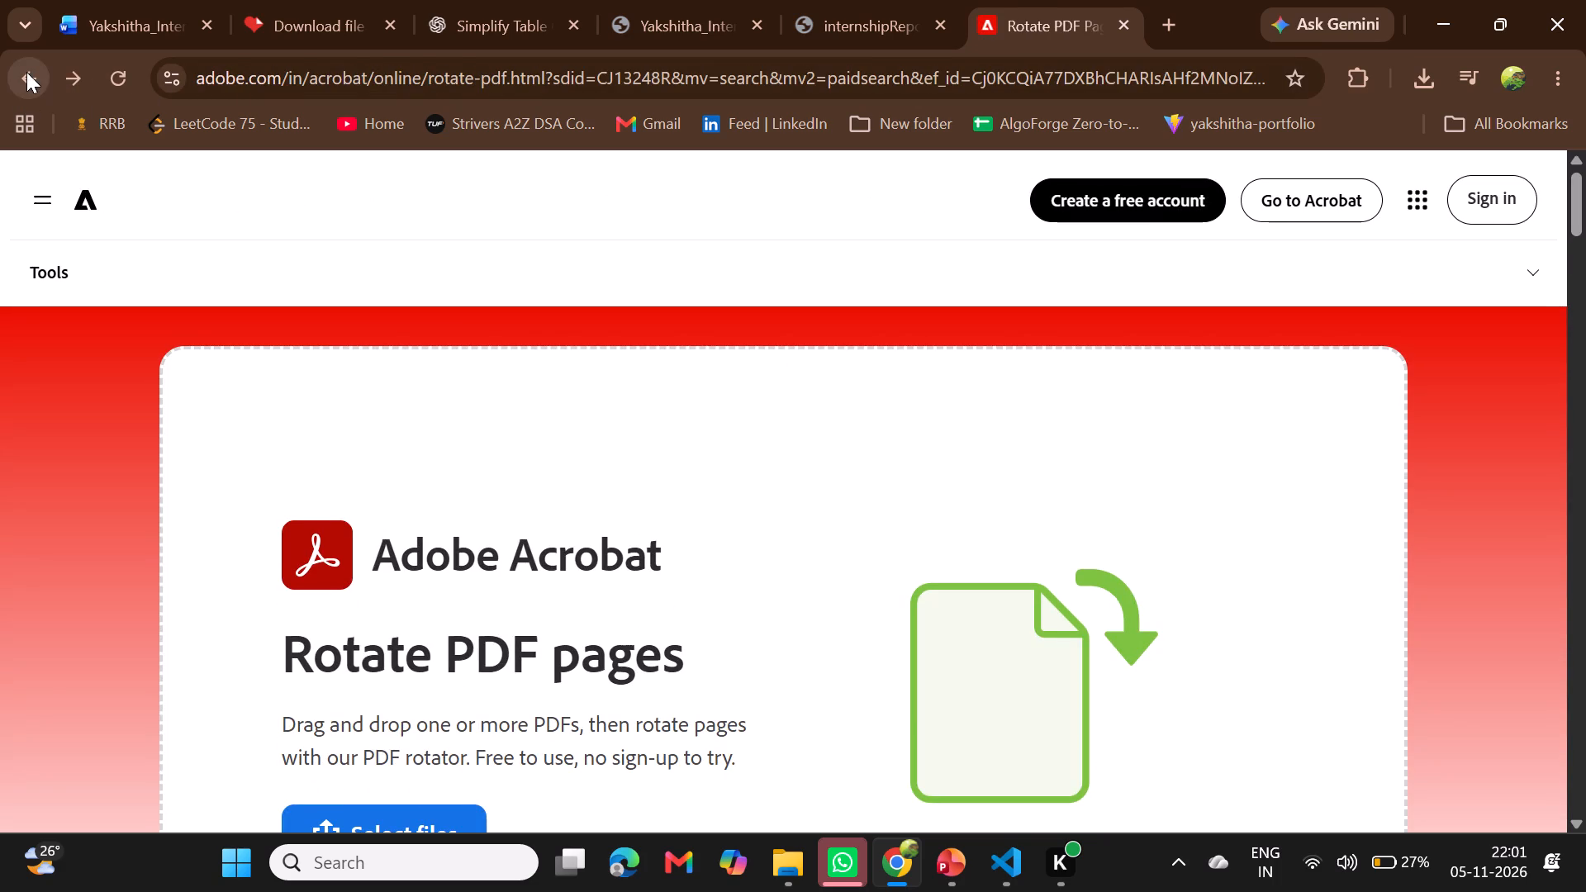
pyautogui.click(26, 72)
# Switch to the Word source document and look through it from page 58 back to the contents and the "1. INTRODUCTION" page.
pyautogui.click(127, 0)
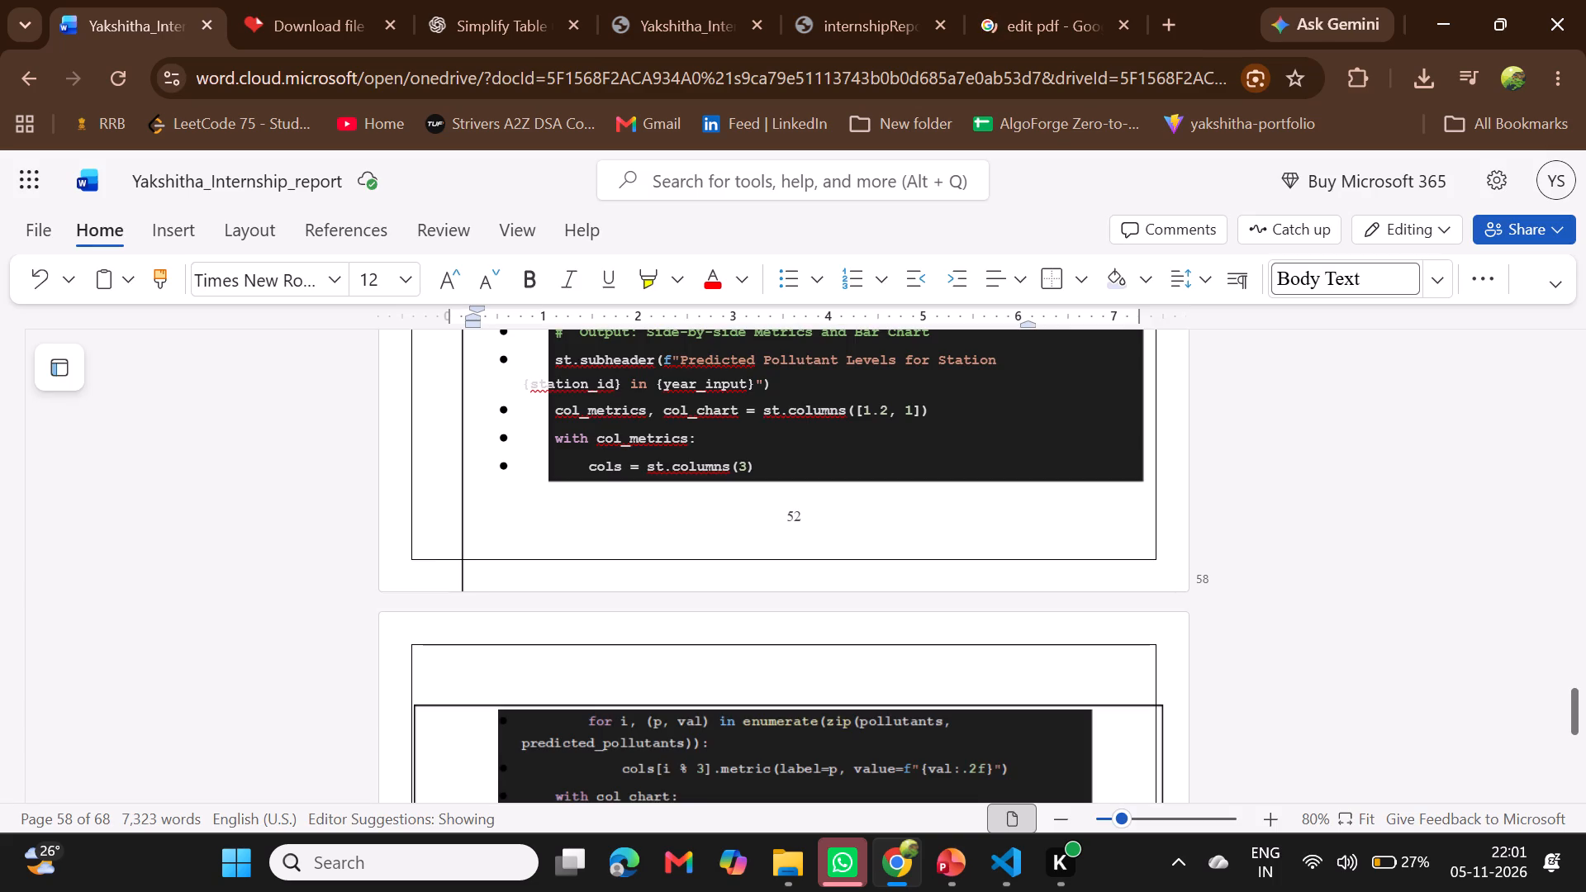
pyautogui.scroll(6, 909, 531)
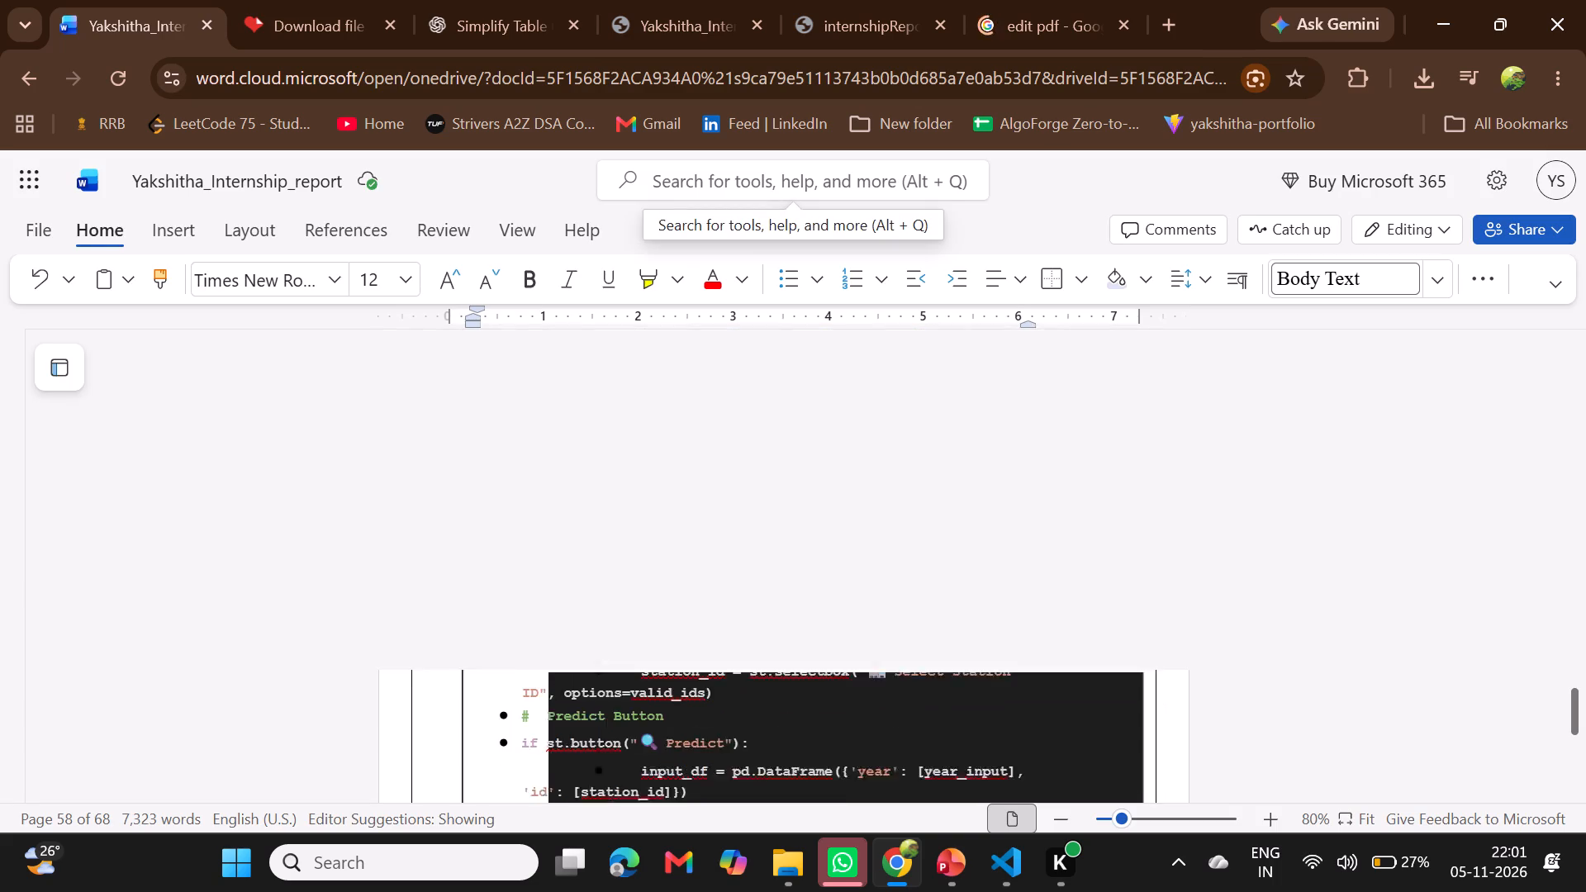
pyautogui.scroll(18, 909, 531)
pyautogui.scroll(12, 909, 531)
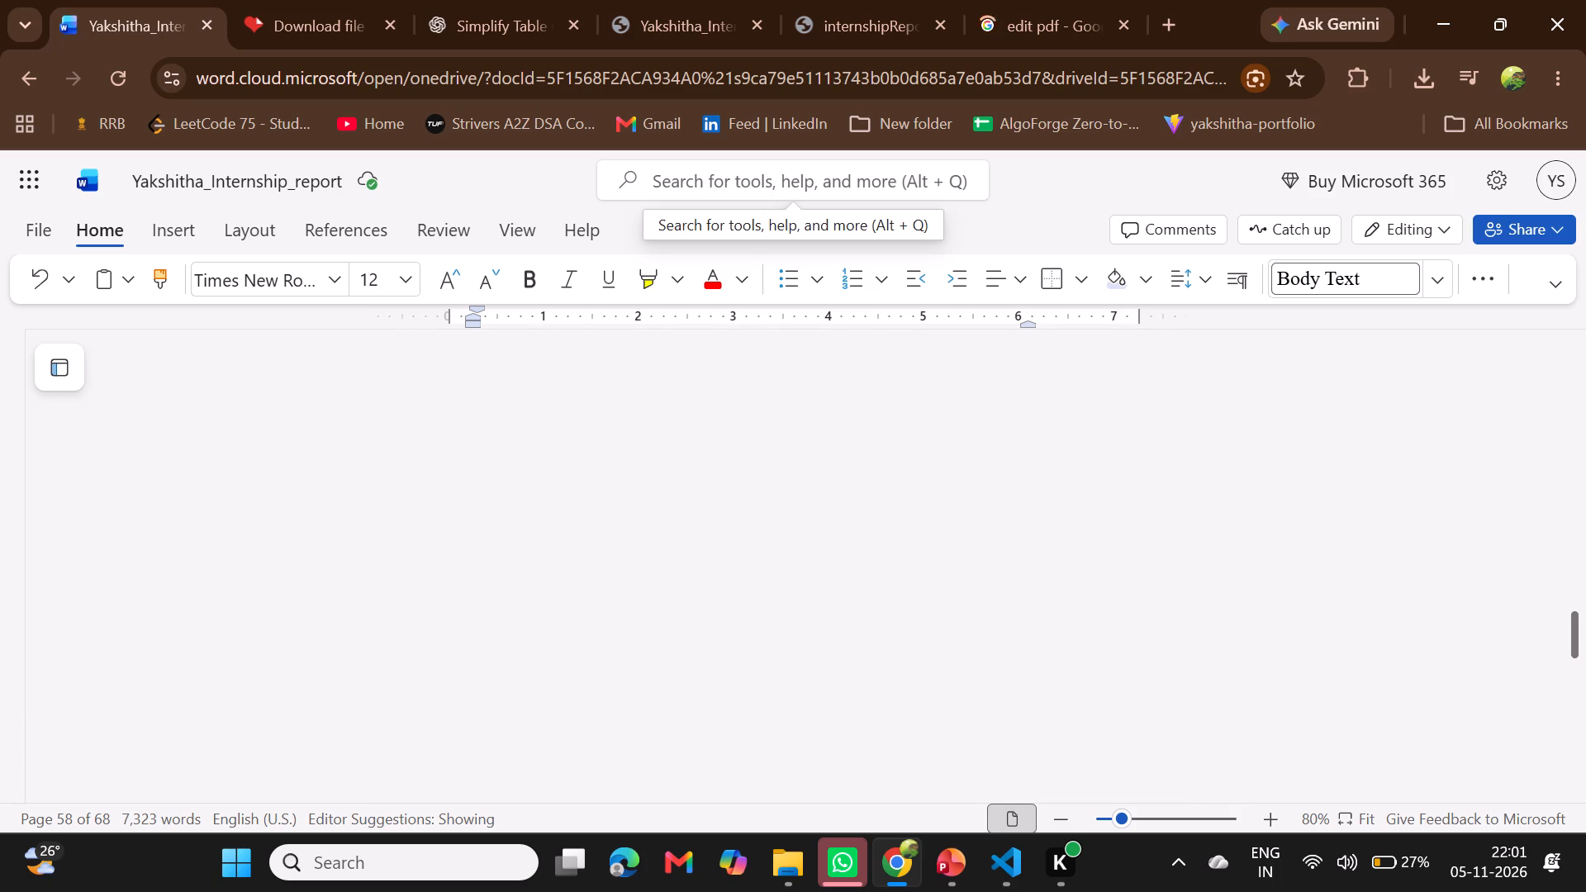
pyautogui.scroll(14, 909, 531)
pyautogui.scroll(15, 909, 531)
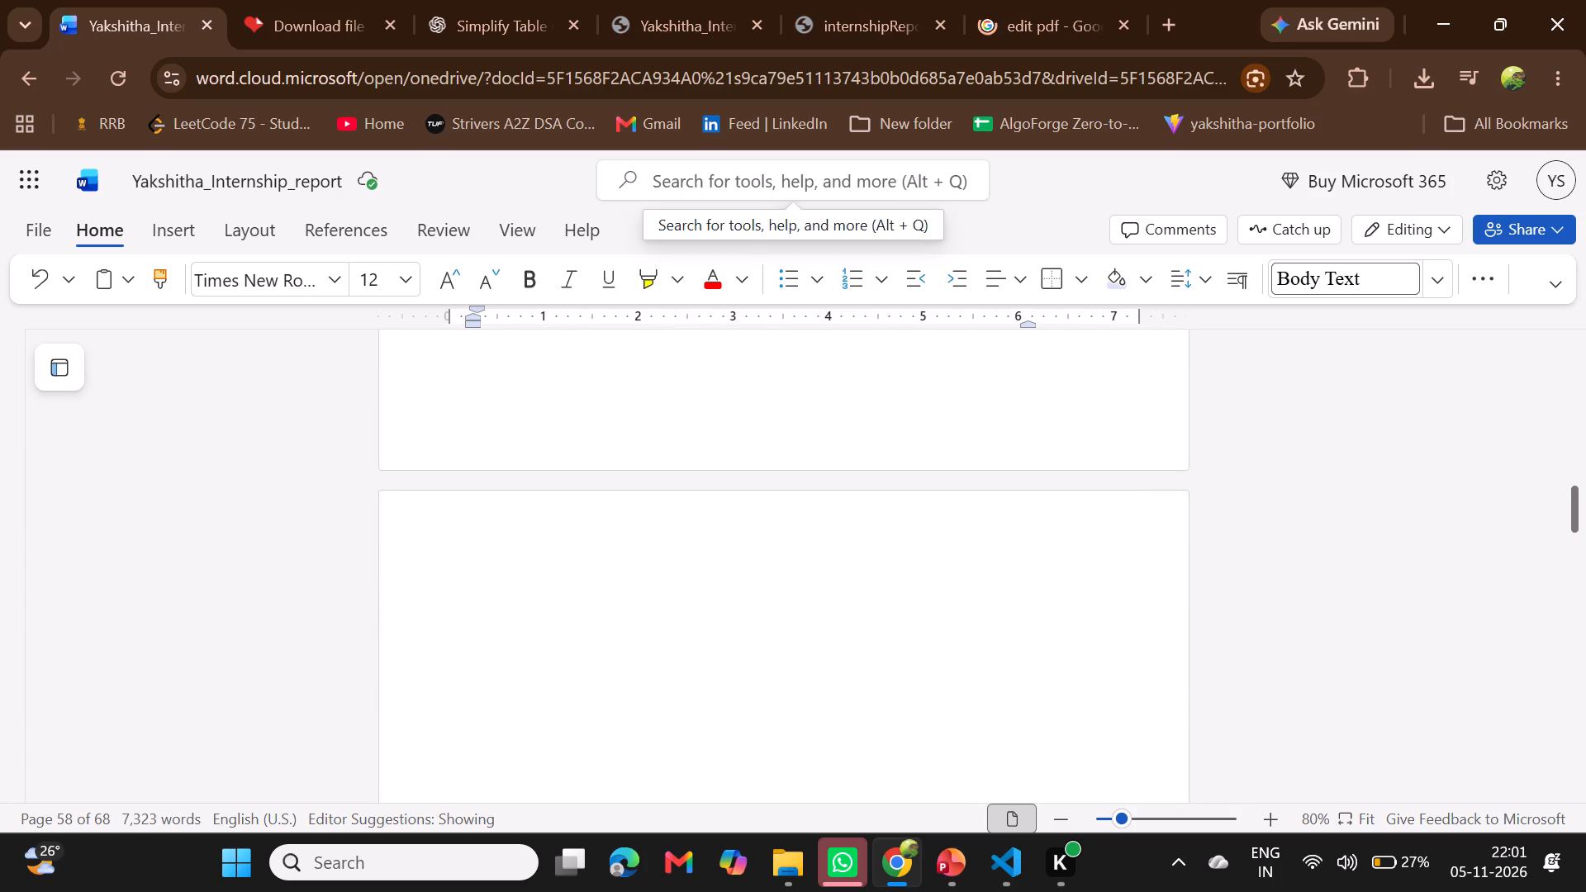
pyautogui.scroll(18, 909, 531)
pyautogui.scroll(10, 909, 531)
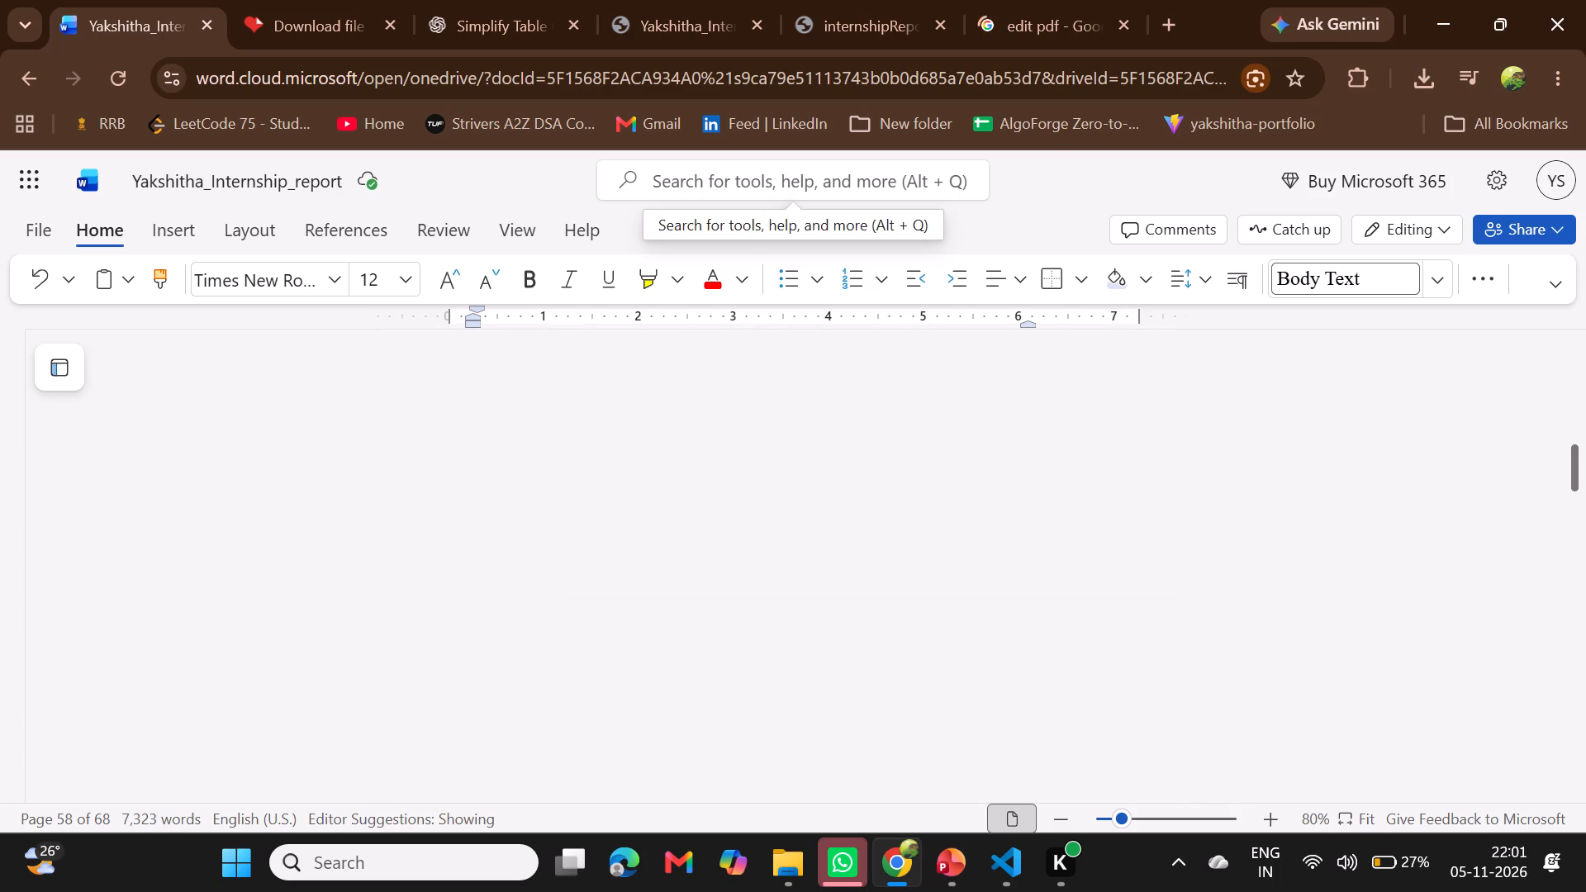
pyautogui.scroll(18, 909, 531)
pyautogui.scroll(-4, 909, 531)
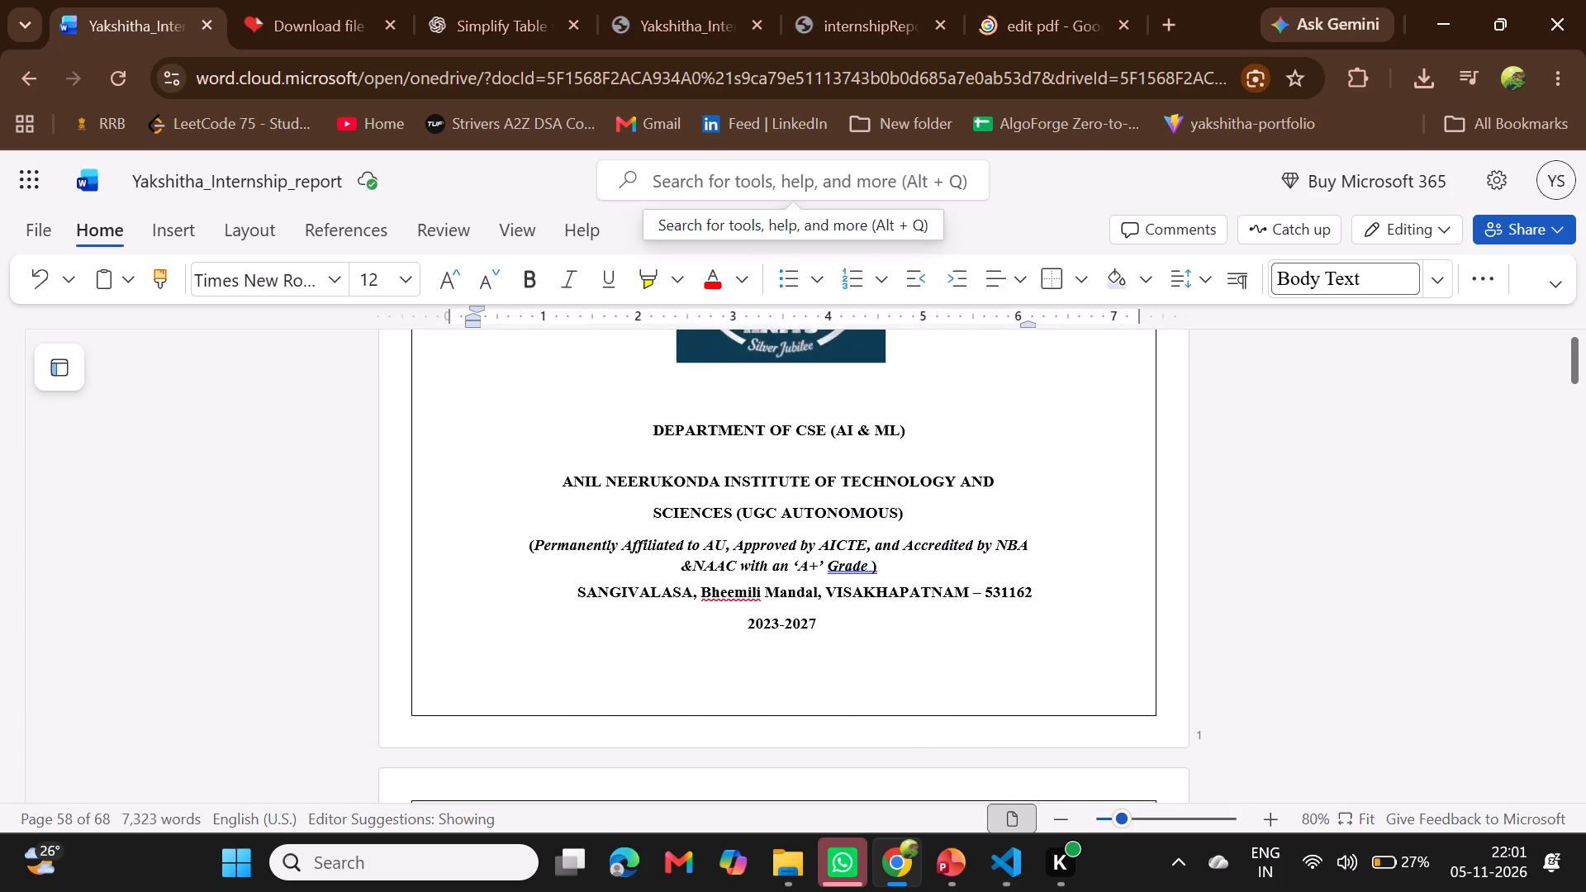
pyautogui.scroll(-7, 909, 531)
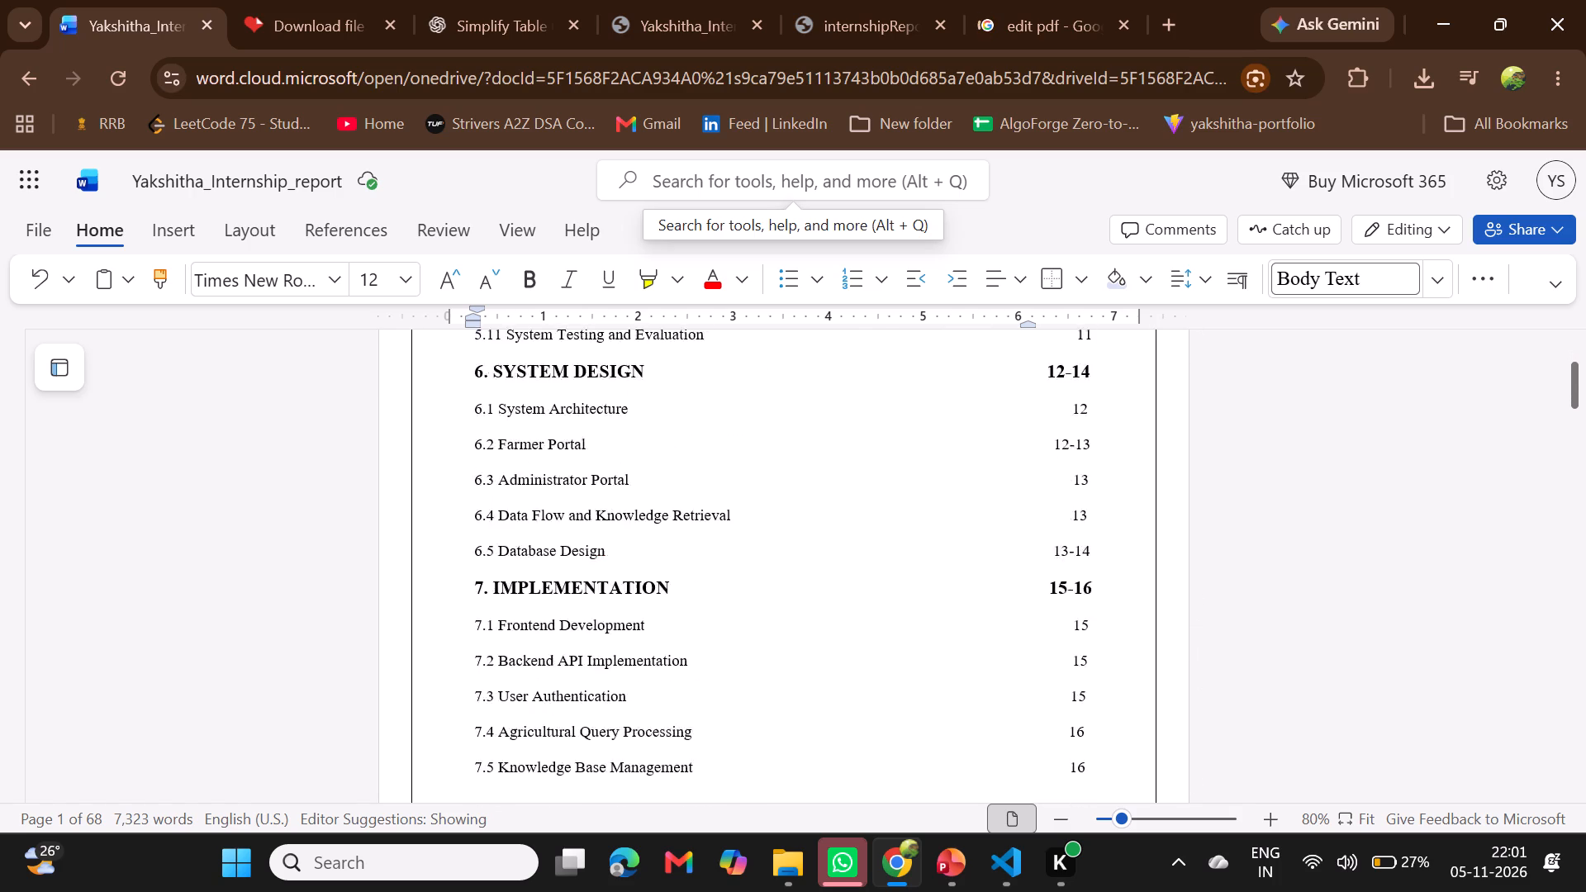
pyautogui.scroll(-2, 909, 531)
pyautogui.scroll(3, 909, 531)
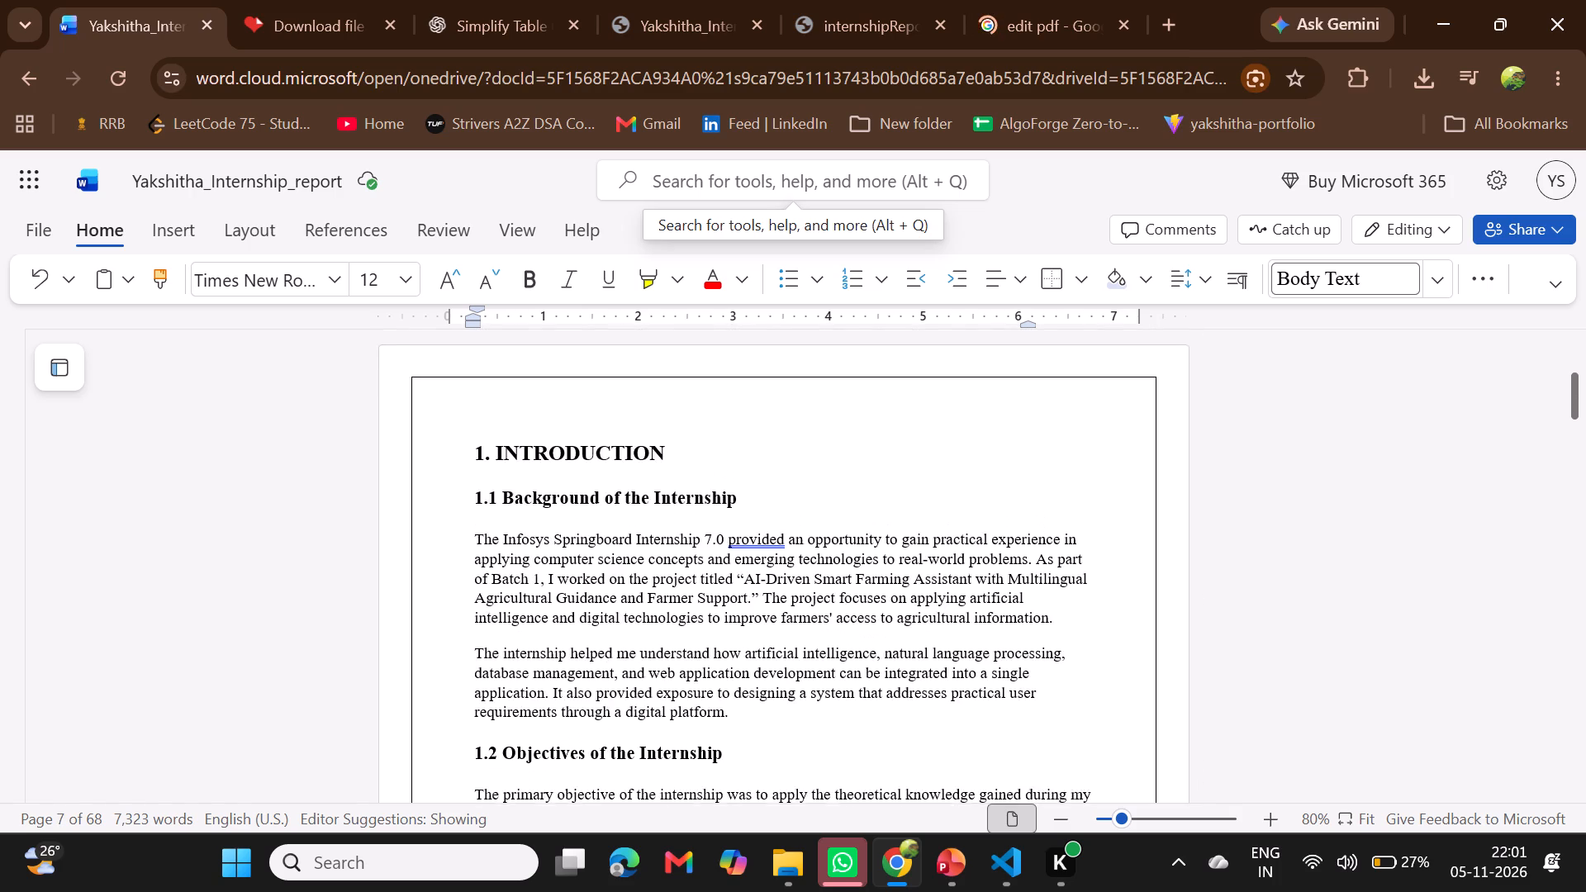
pyautogui.scroll(1, 909, 531)
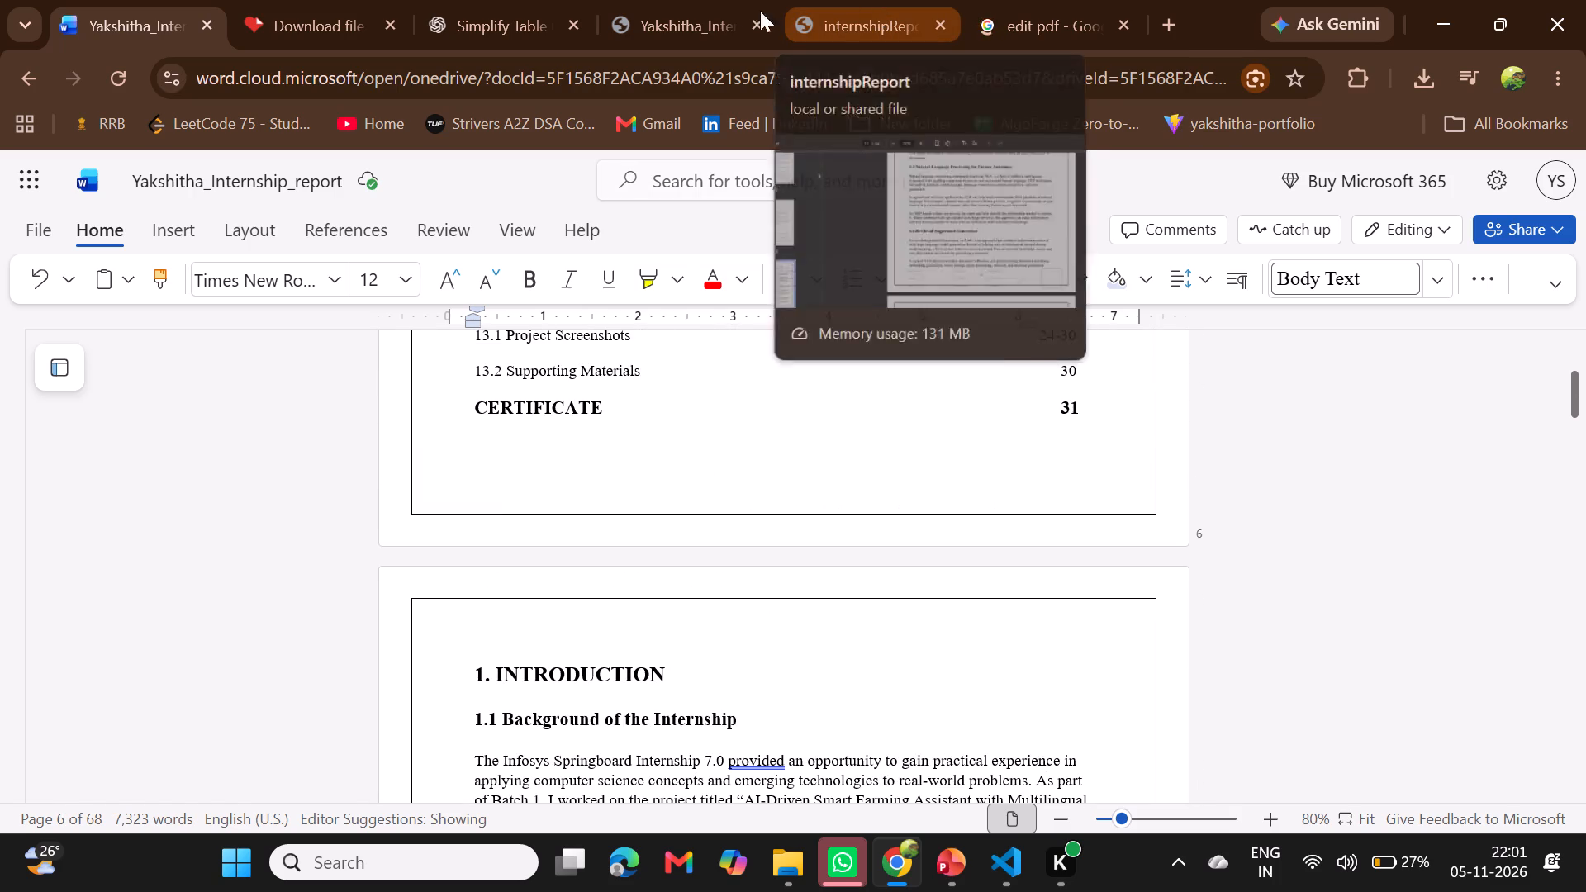
# Examine pages 9 back to 7 of the 37-page PDF report, up to the "1. INTRODUCTION" heading.
pyautogui.click(719, 0)
pyautogui.scroll(2, 926, 576)
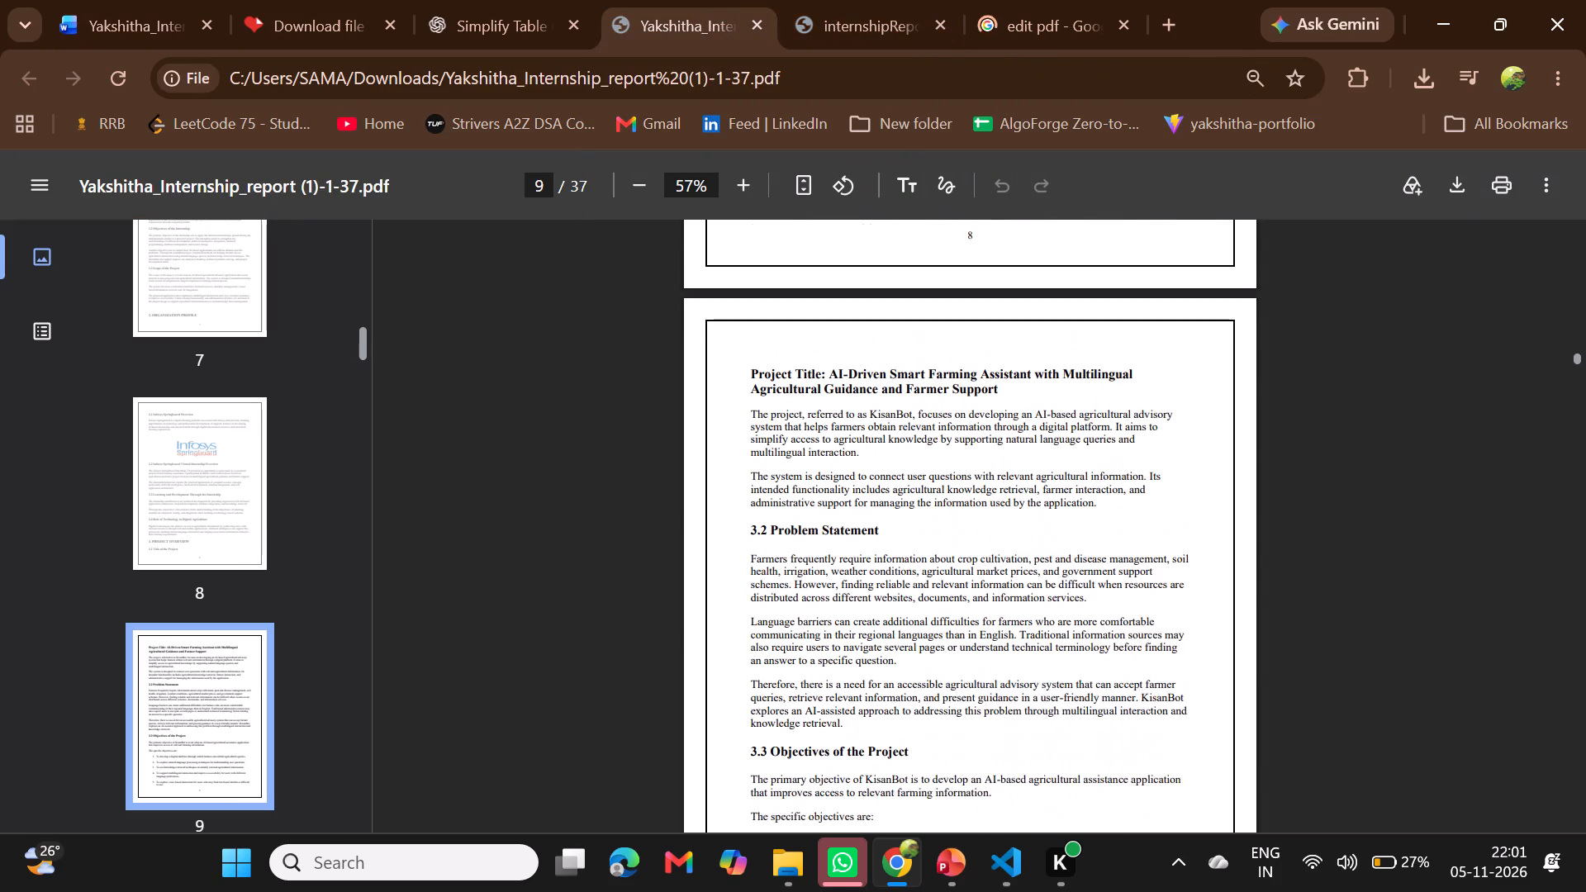
pyautogui.scroll(4, 926, 576)
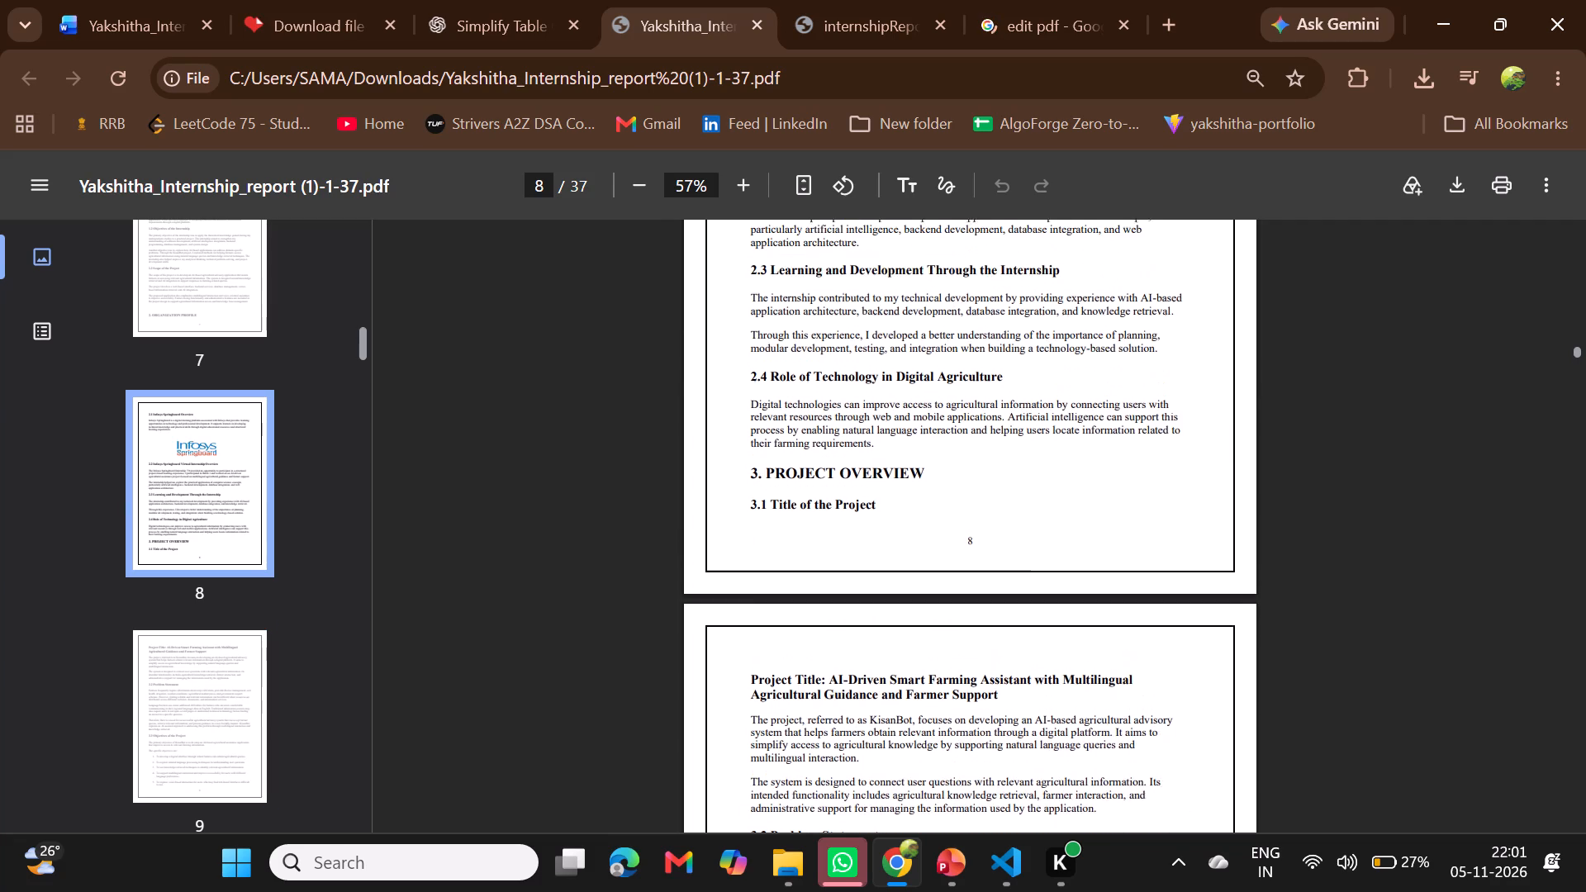
pyautogui.scroll(2, 926, 576)
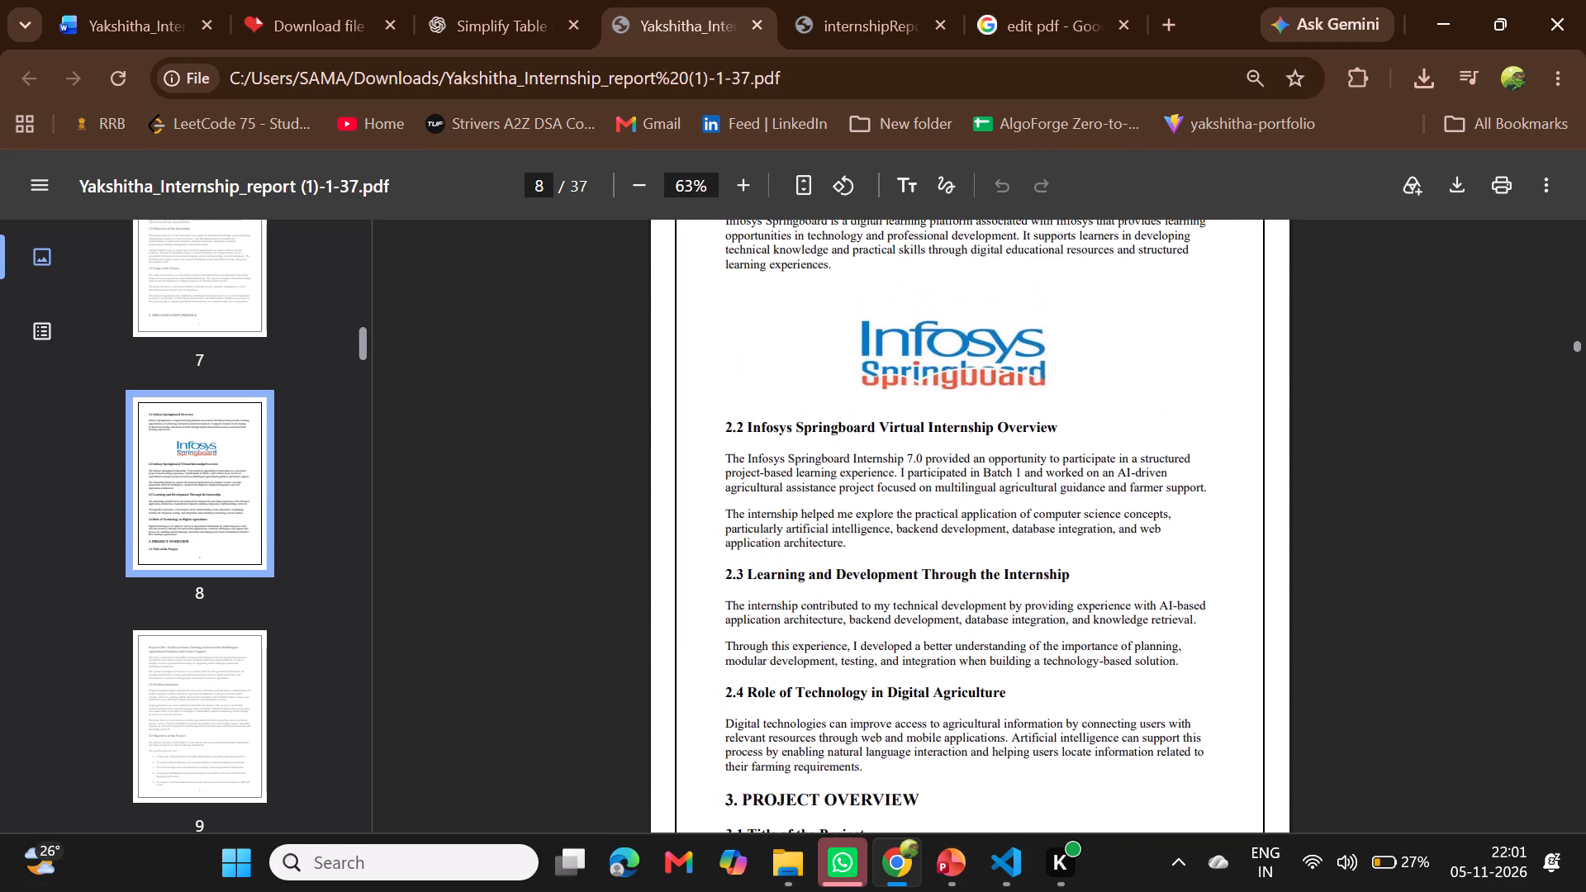
pyautogui.scroll(3, 926, 576)
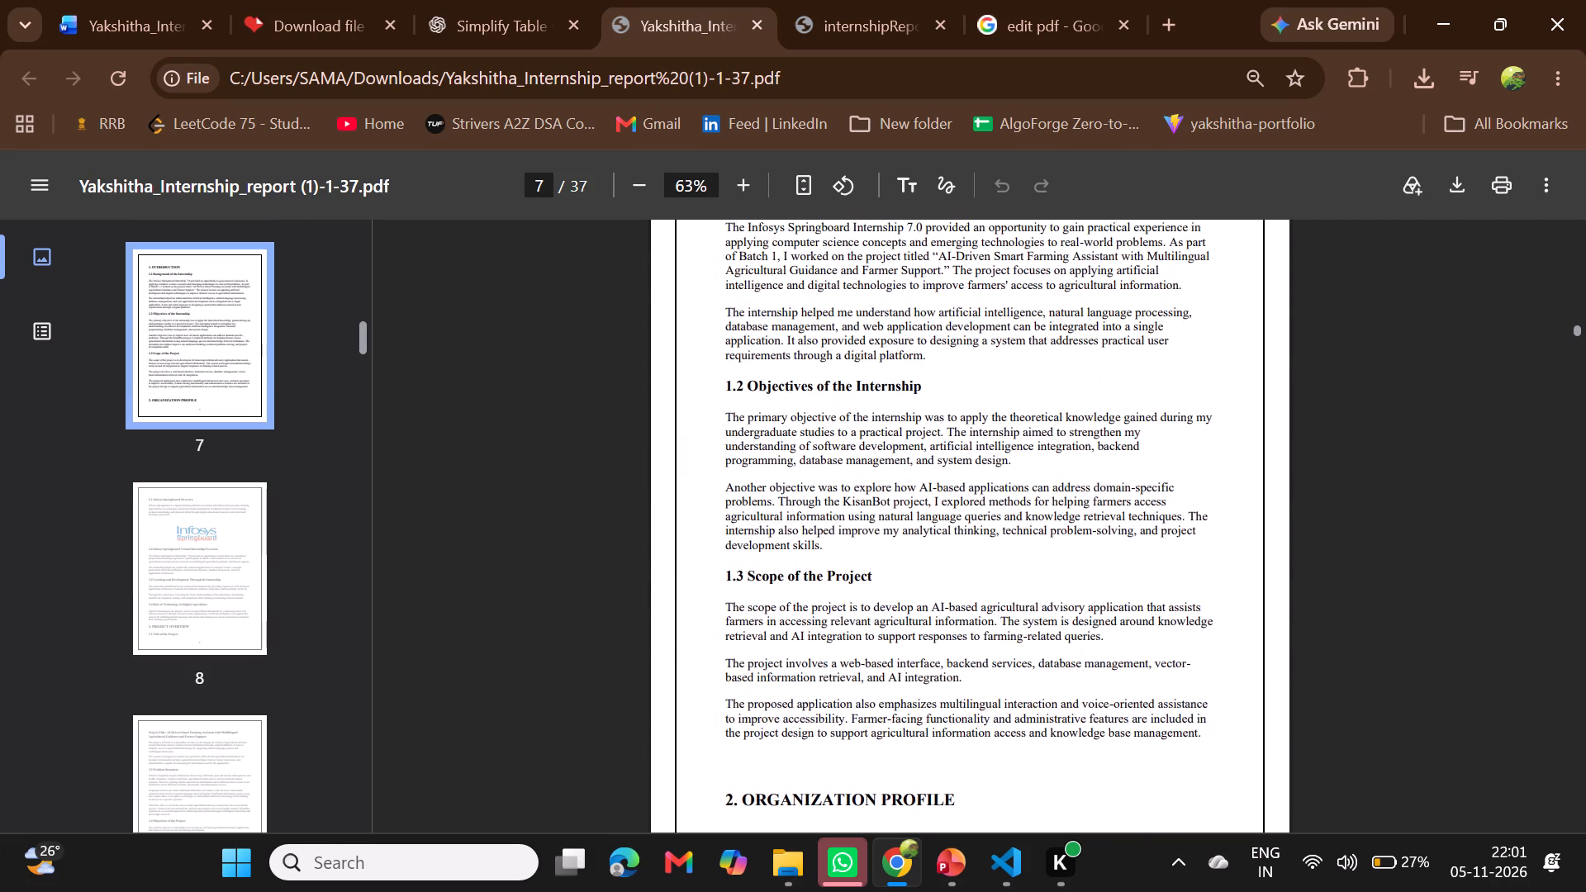
pyautogui.scroll(1, 594, 283)
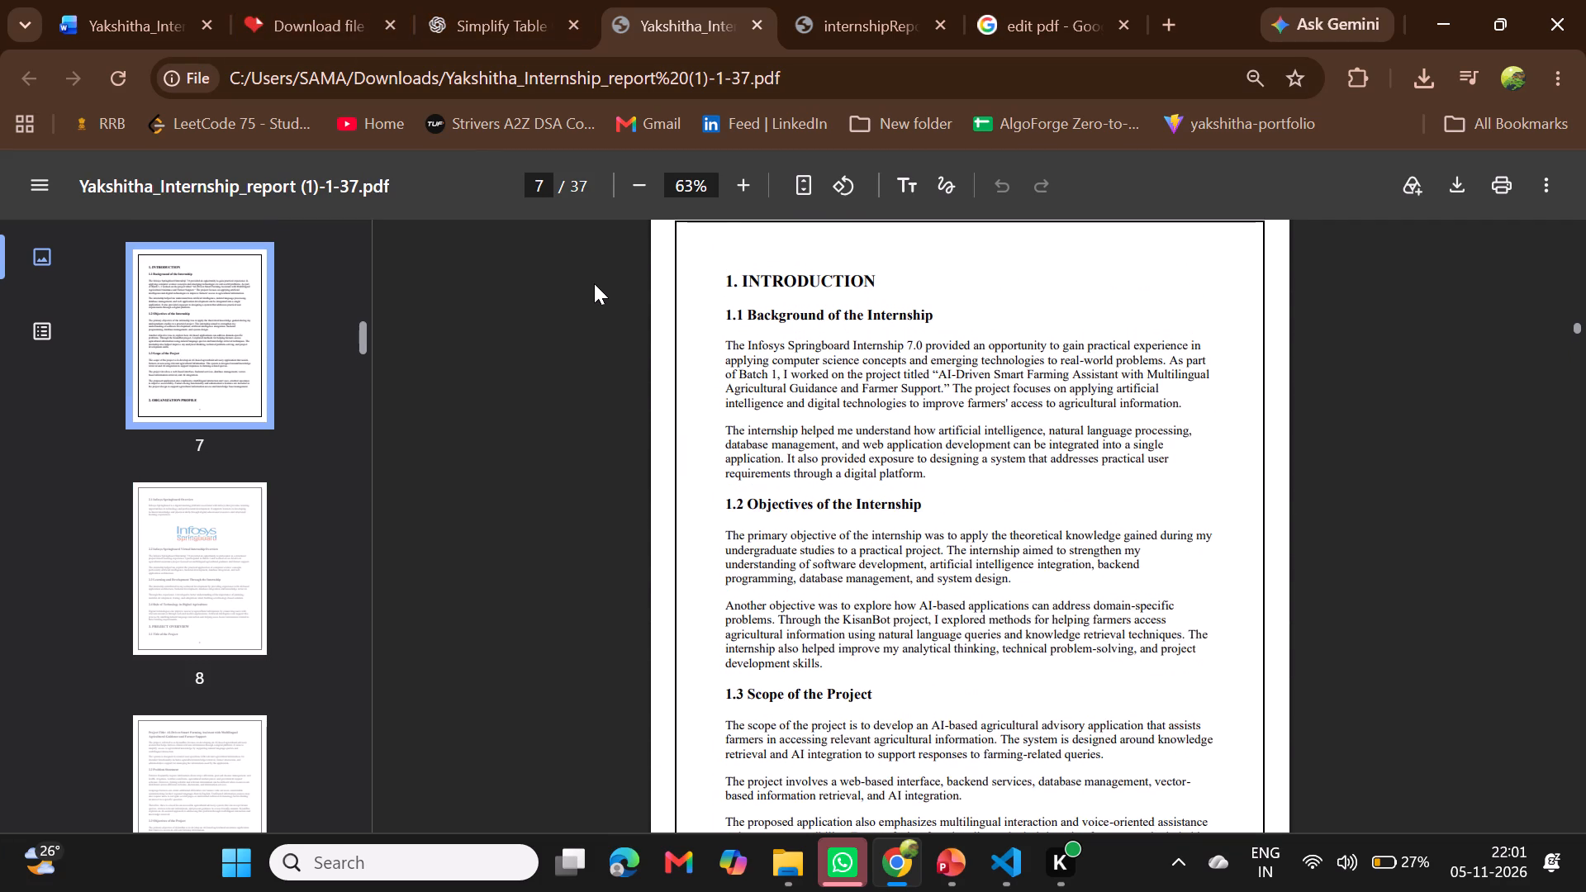
pyautogui.scroll(1, 594, 283)
pyautogui.scroll(-1, 819, 478)
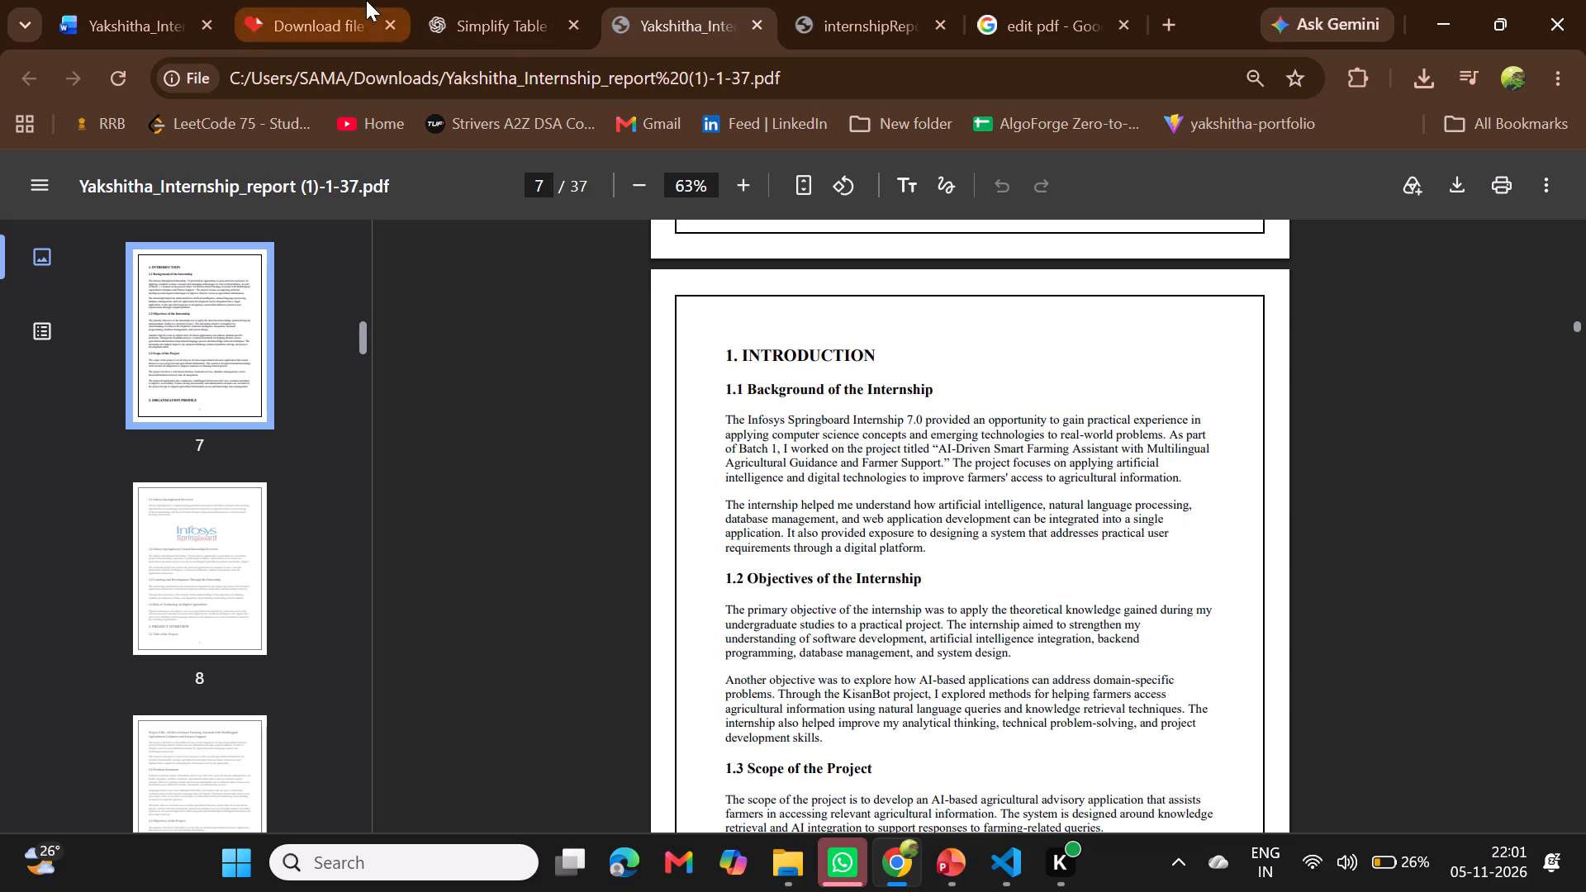
# In the Word document, insert two blank lines above the "2. ORGANIZATION PROFILE" heading.
pyautogui.click(145, 0)
pyautogui.scroll(-1, 729, 648)
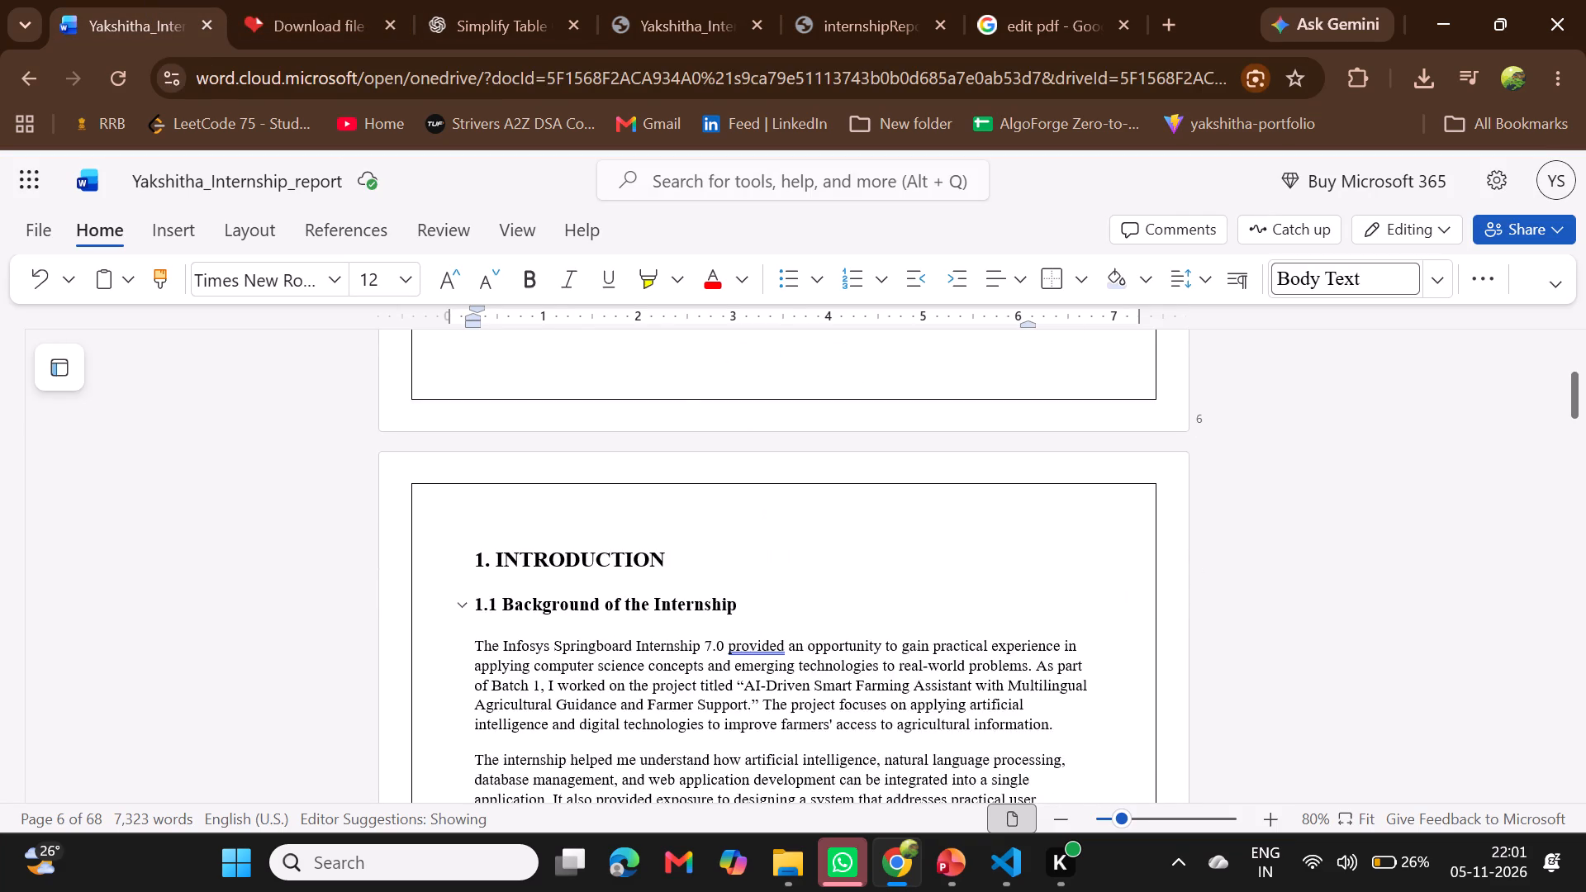
pyautogui.scroll(-3, 729, 648)
pyautogui.scroll(3, 729, 648)
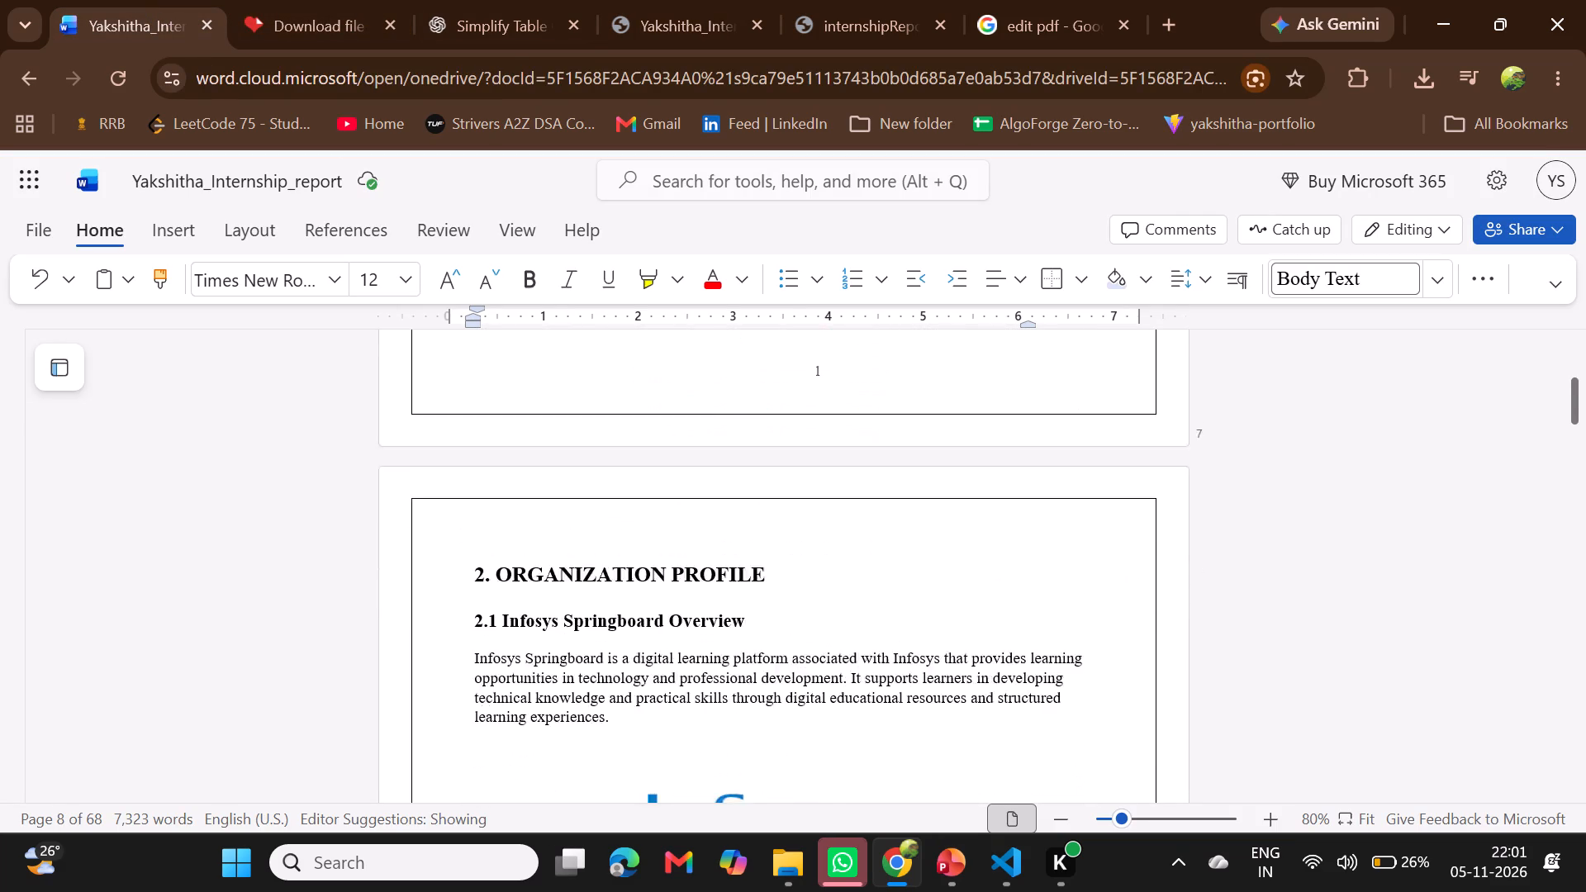
pyautogui.scroll(2, 729, 648)
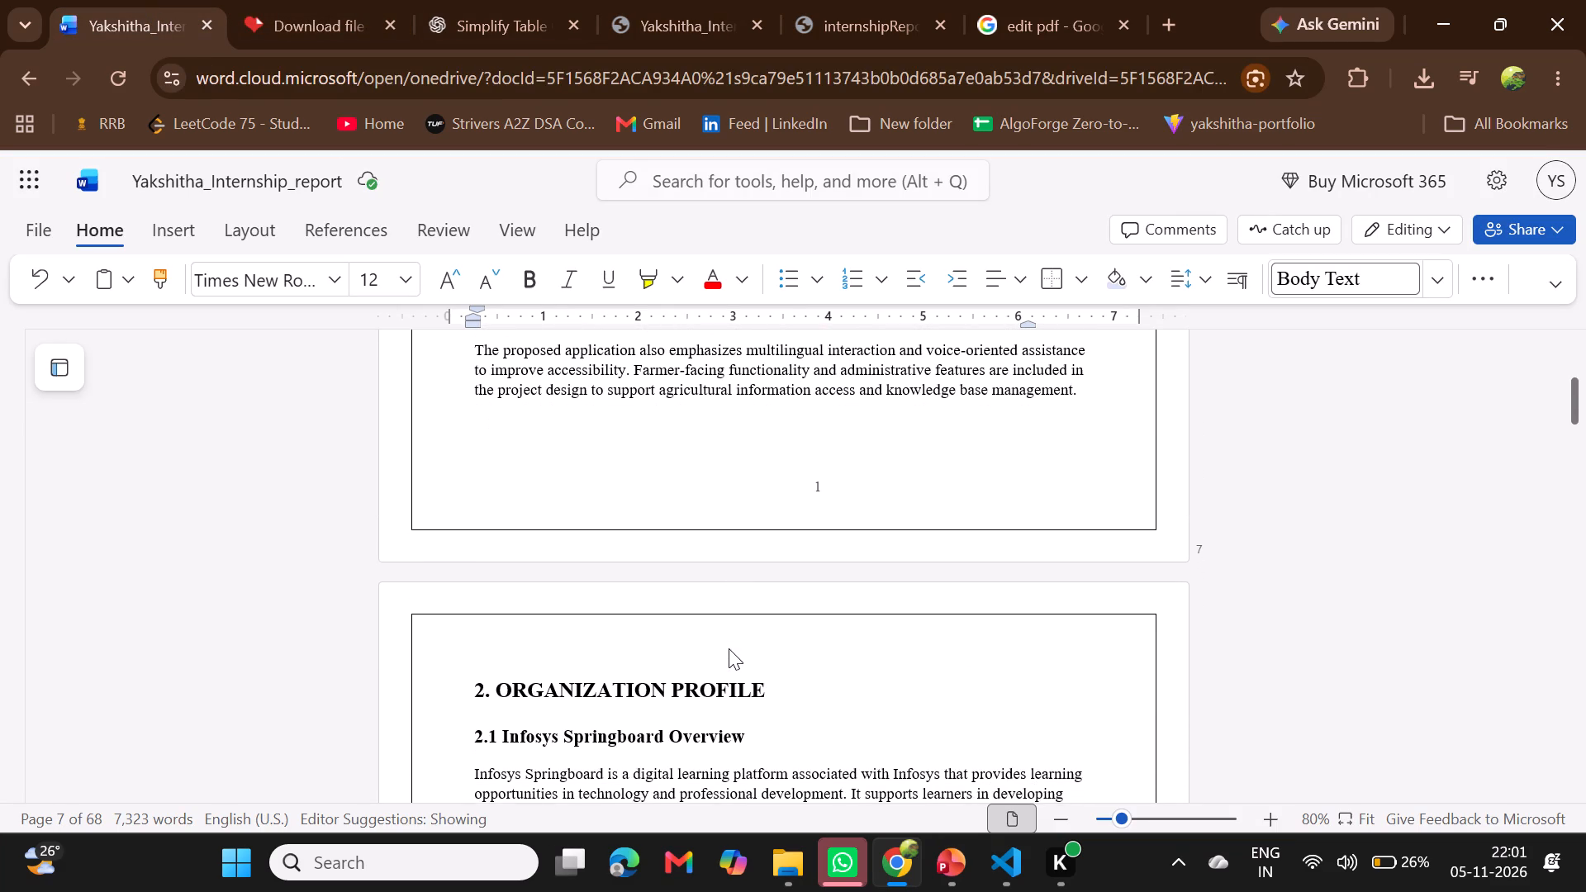
pyautogui.click(474, 691)
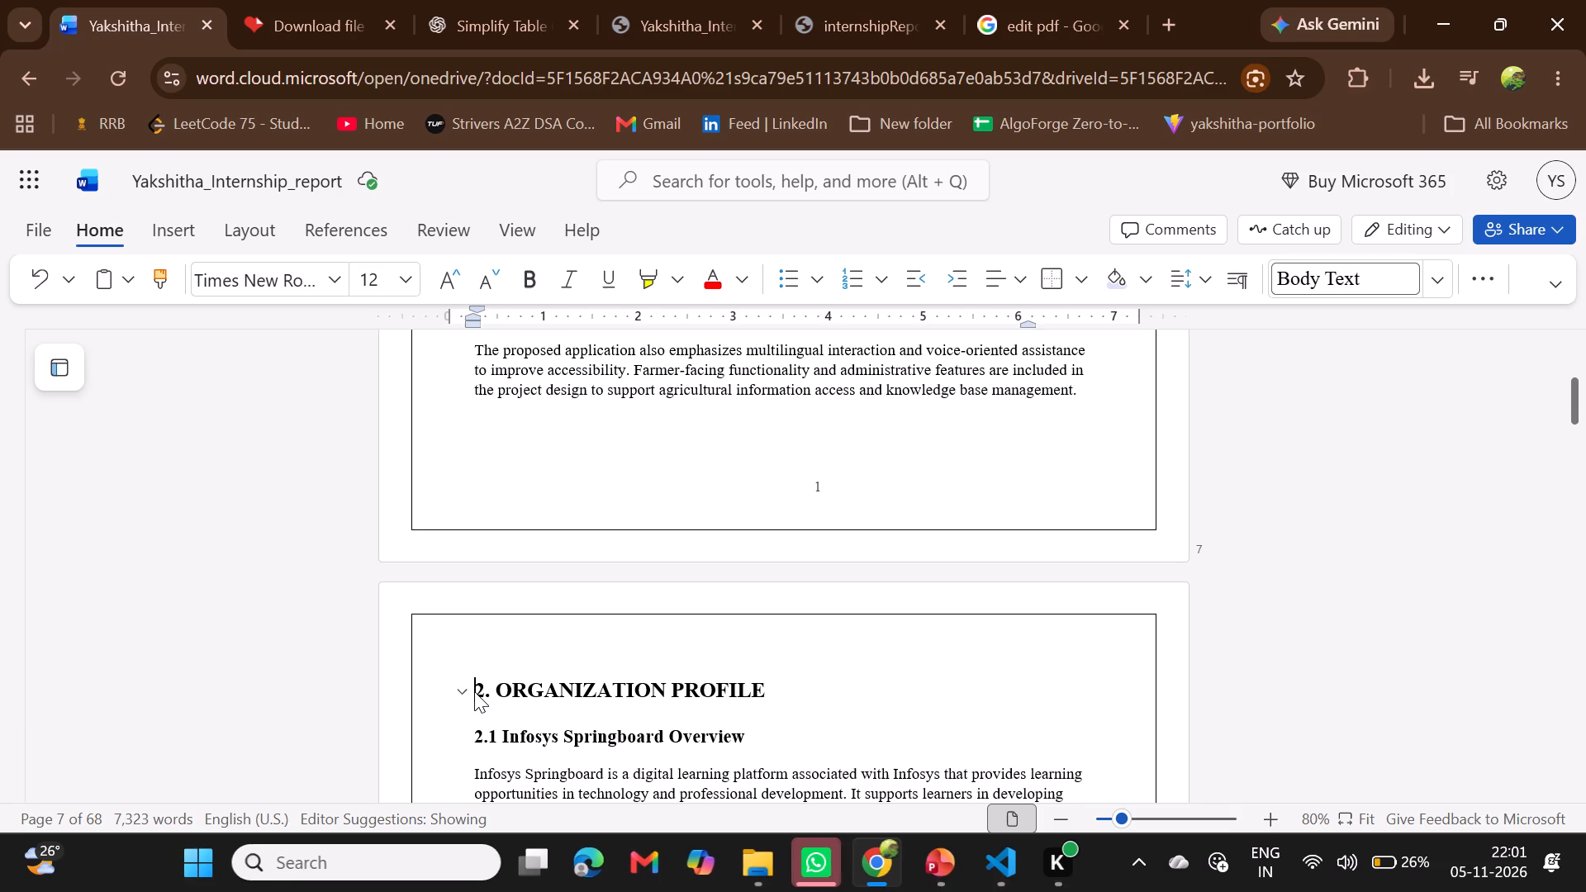
pyautogui.press('Return')
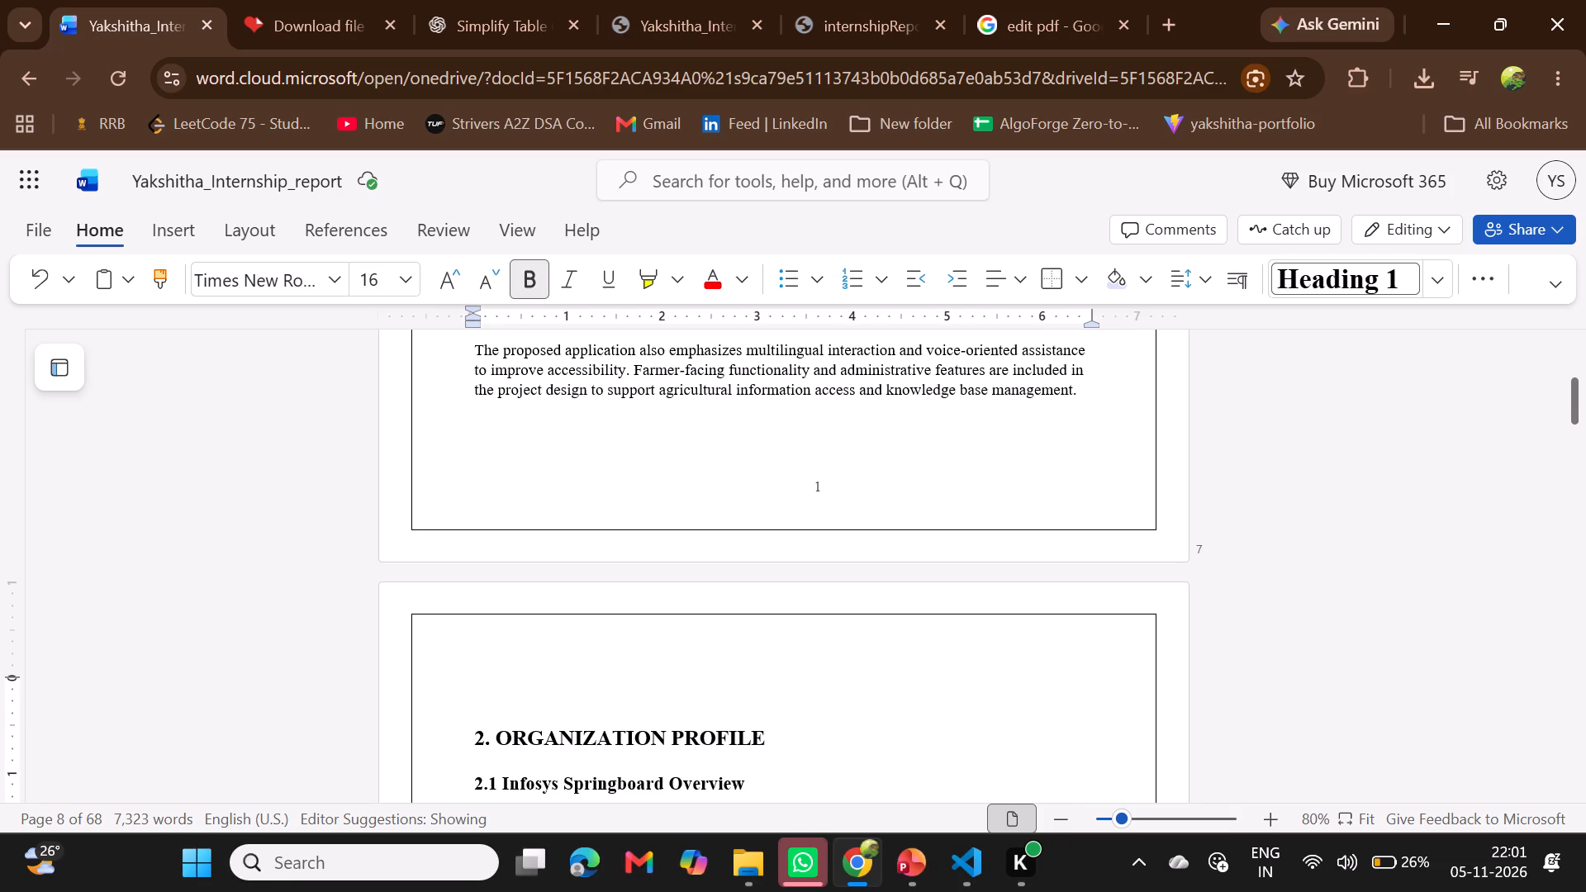
pyautogui.press('Return')
# Check in the PDF report how the "2. ORGANIZATION PROFILE" section breaks between pages 7 and 8.
pyautogui.click(533, 0)
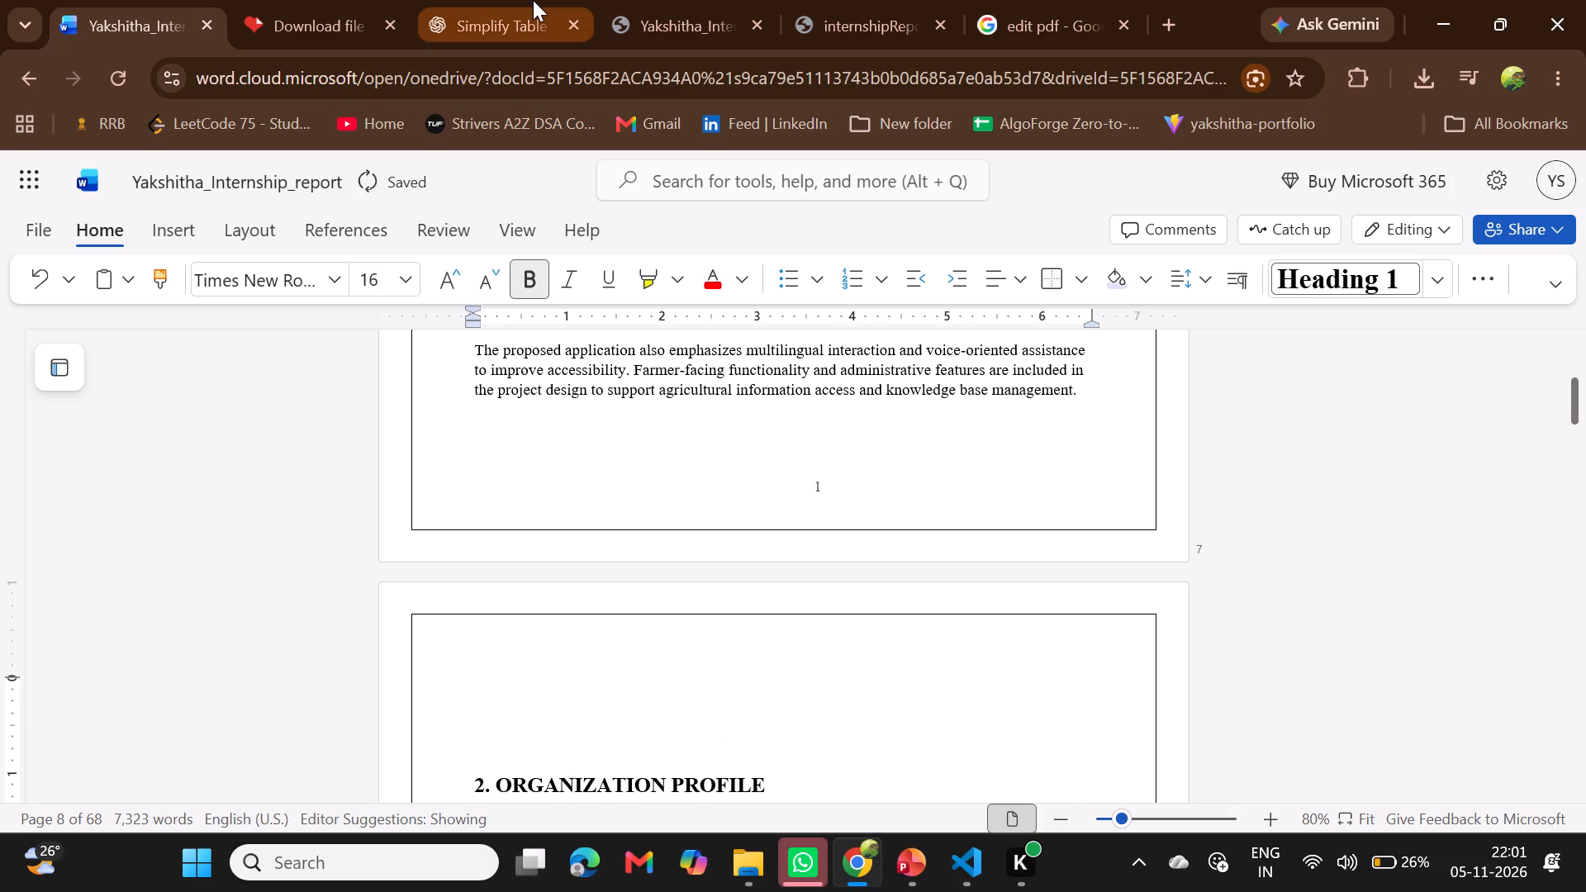
pyautogui.click(678, 9)
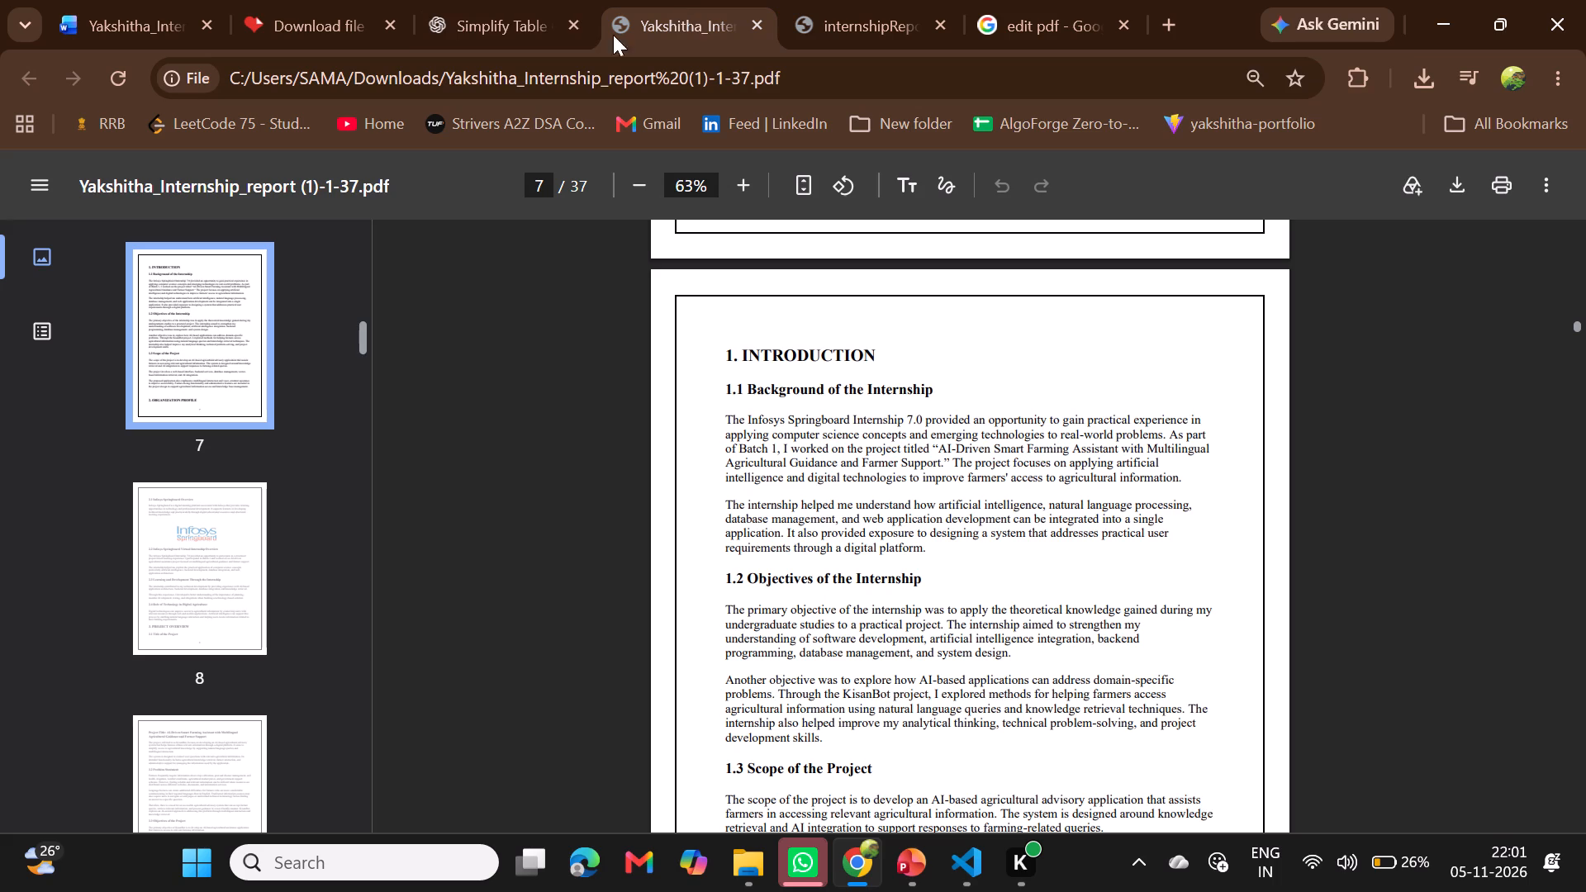
pyautogui.scroll(-6, 784, 327)
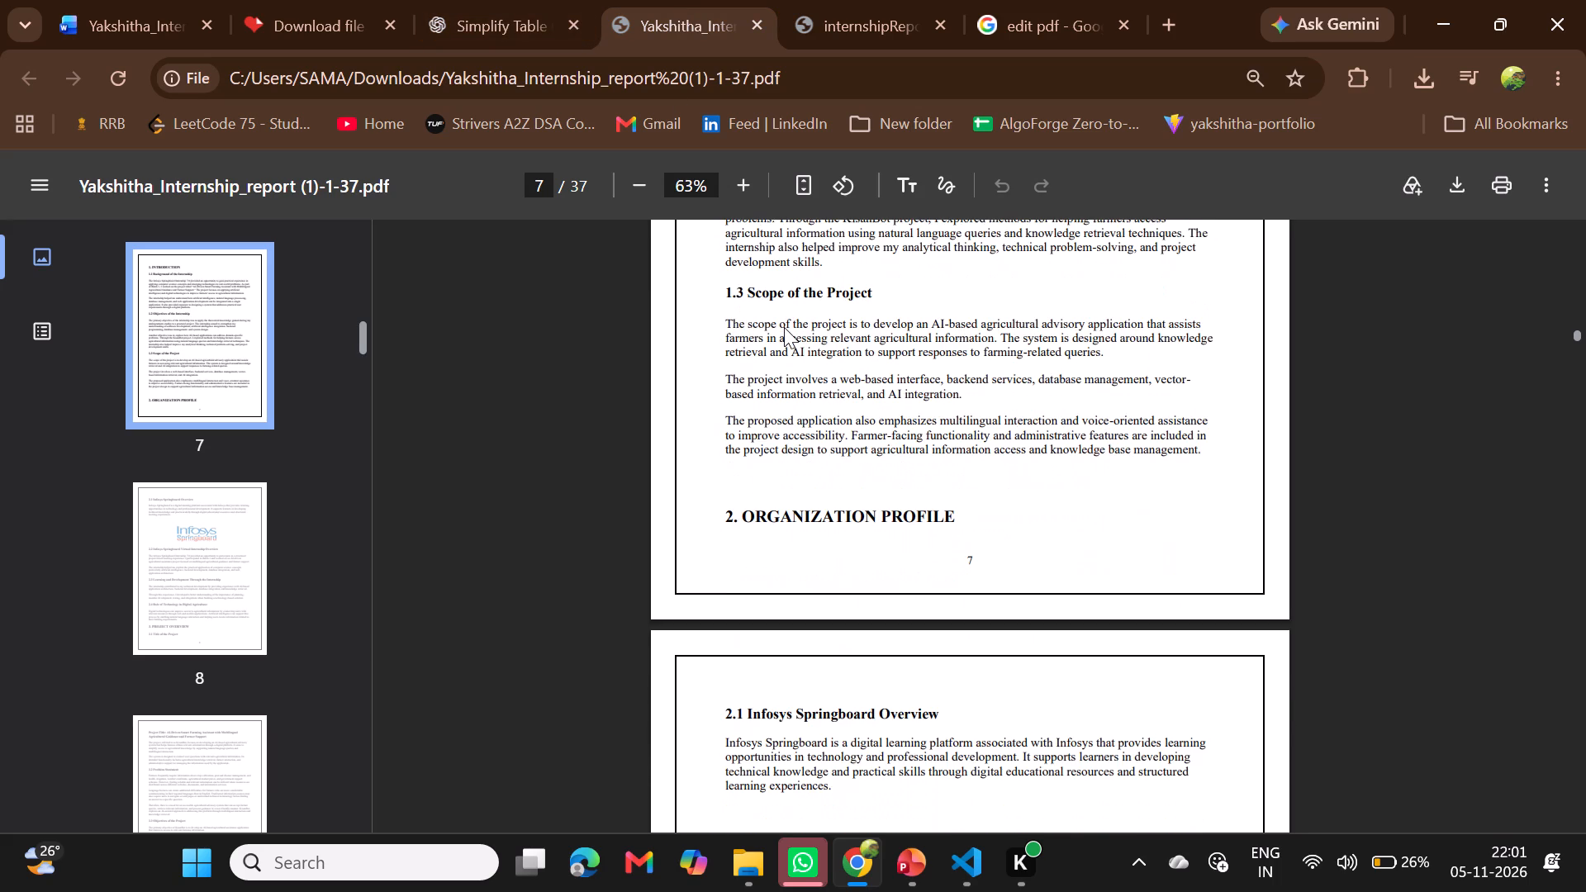
pyautogui.scroll(-1, 784, 327)
pyautogui.scroll(-1, 911, 418)
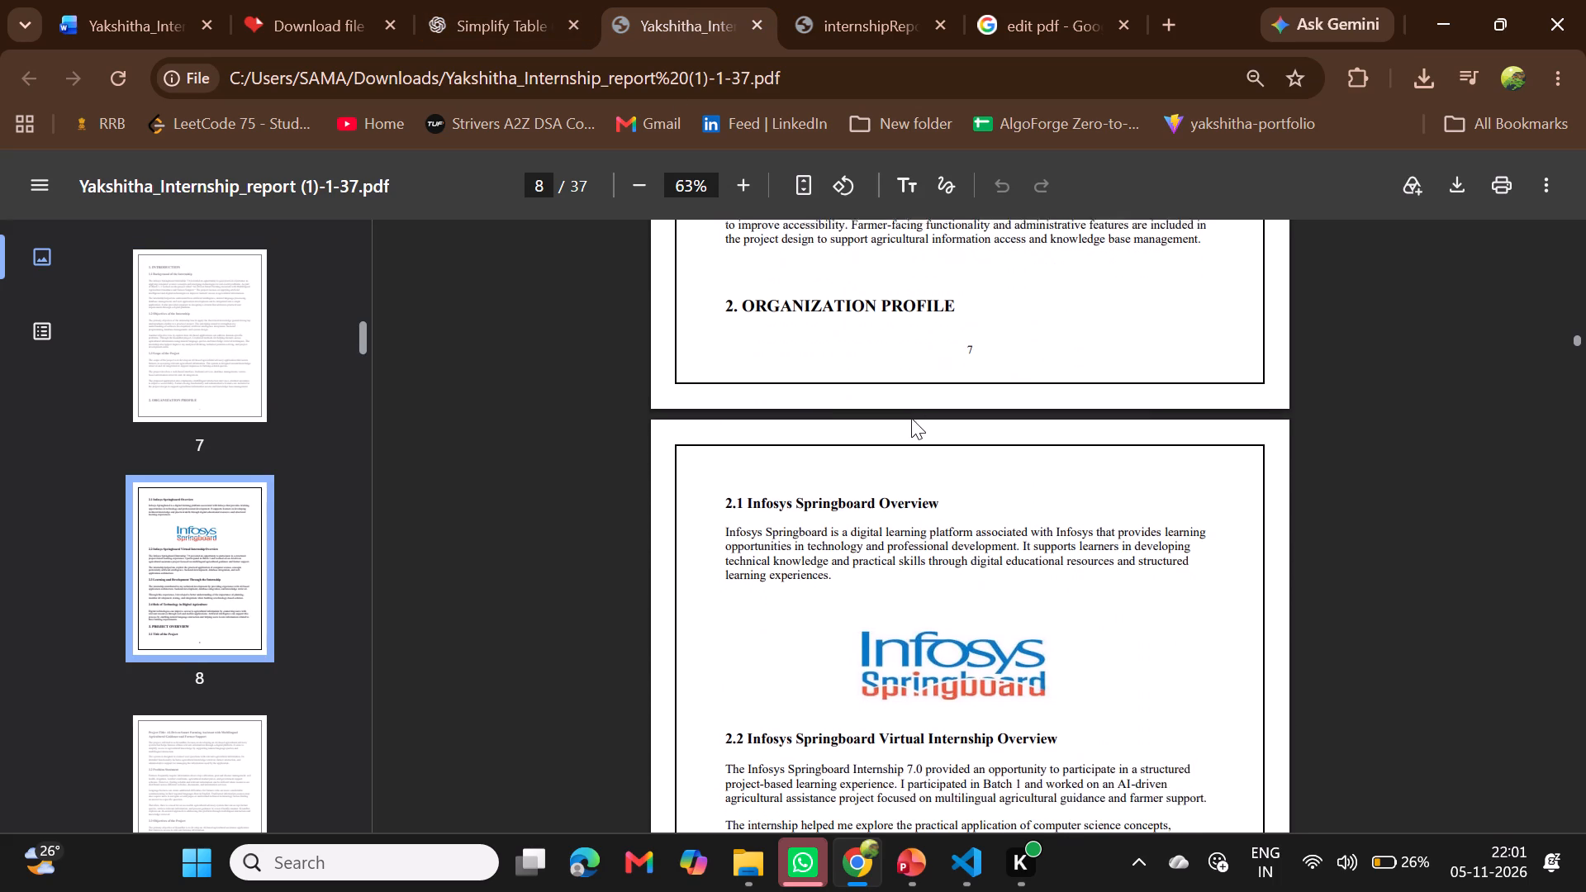
pyautogui.scroll(-1, 911, 418)
pyautogui.scroll(-1, 799, 572)
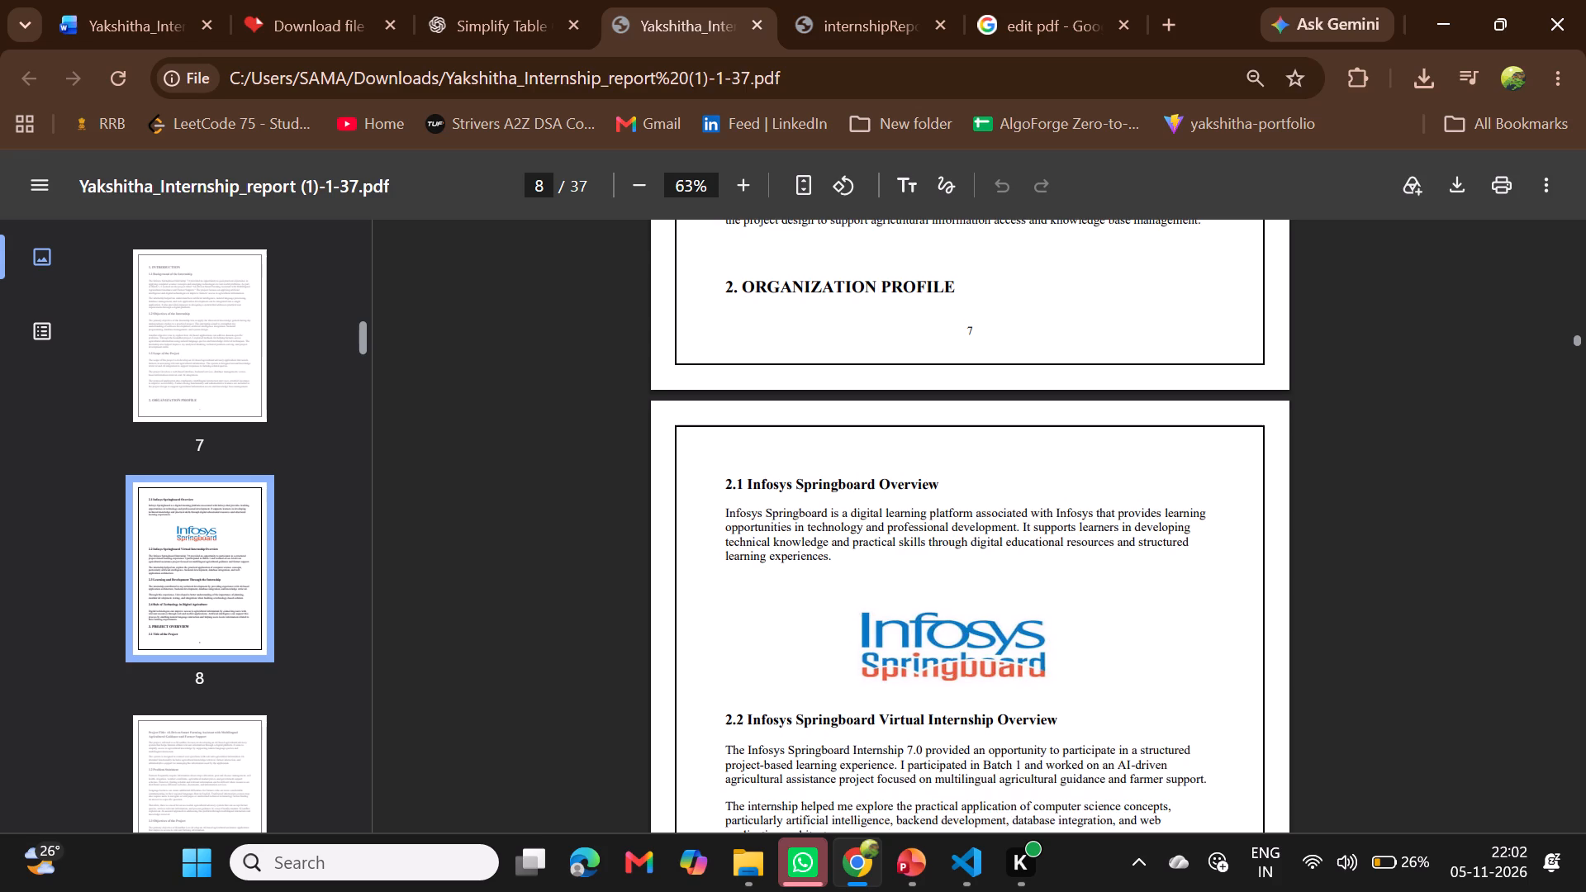
pyautogui.scroll(-1, 799, 572)
# Review the Word document's layout from "2. ORGANIZATION PROFILE" through to the "3. PROJECT OVERVIEW" section.
pyautogui.click(133, 10)
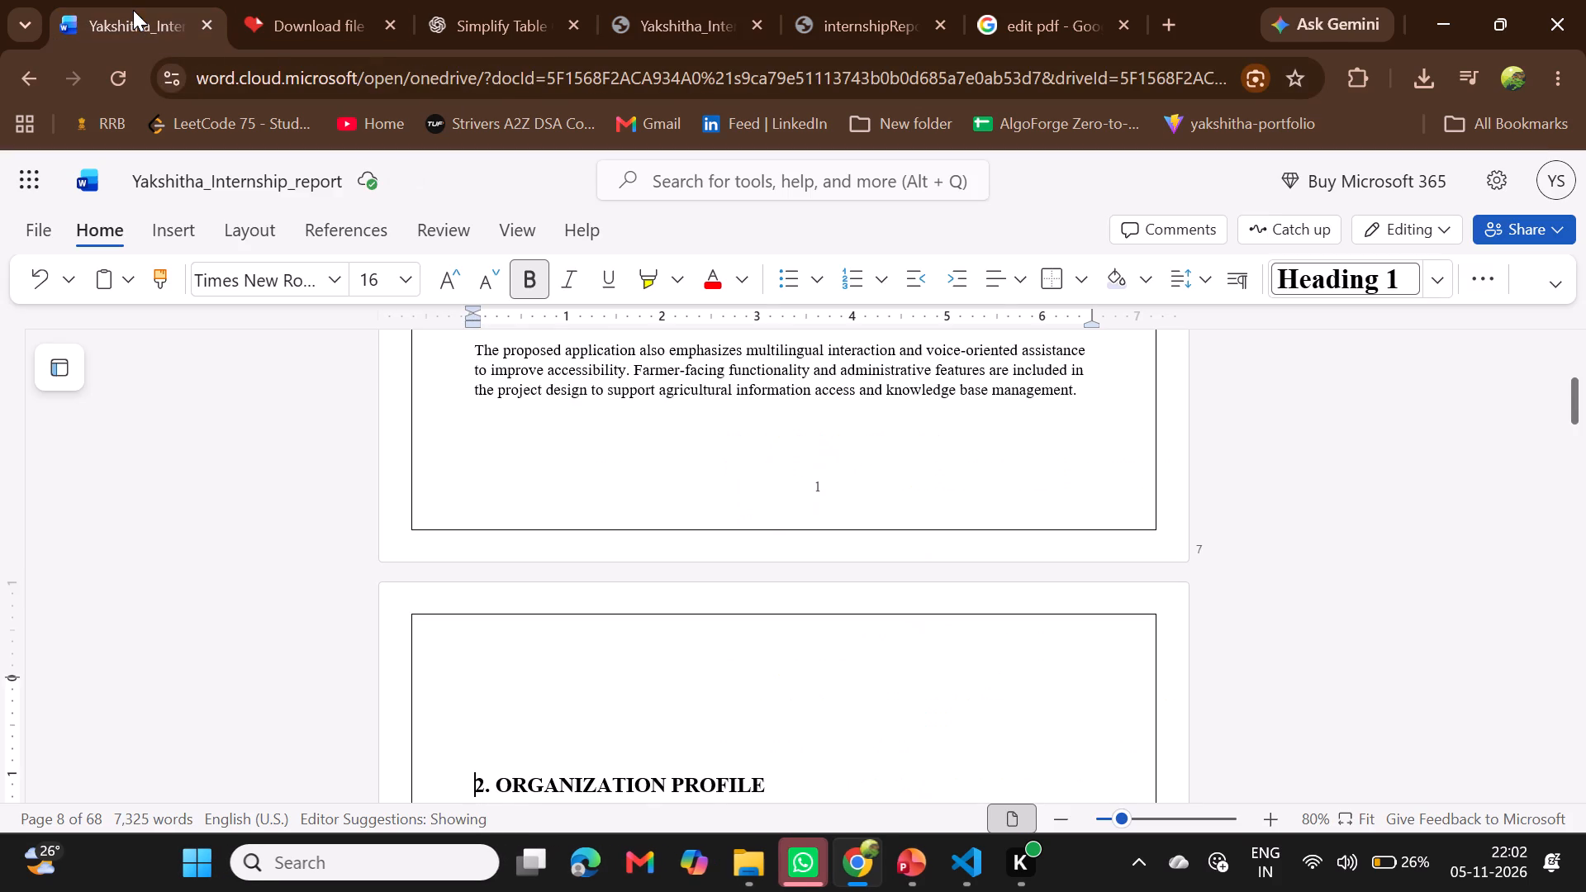
pyautogui.scroll(-1, 840, 580)
pyautogui.scroll(2, 840, 580)
pyautogui.scroll(-1, 840, 580)
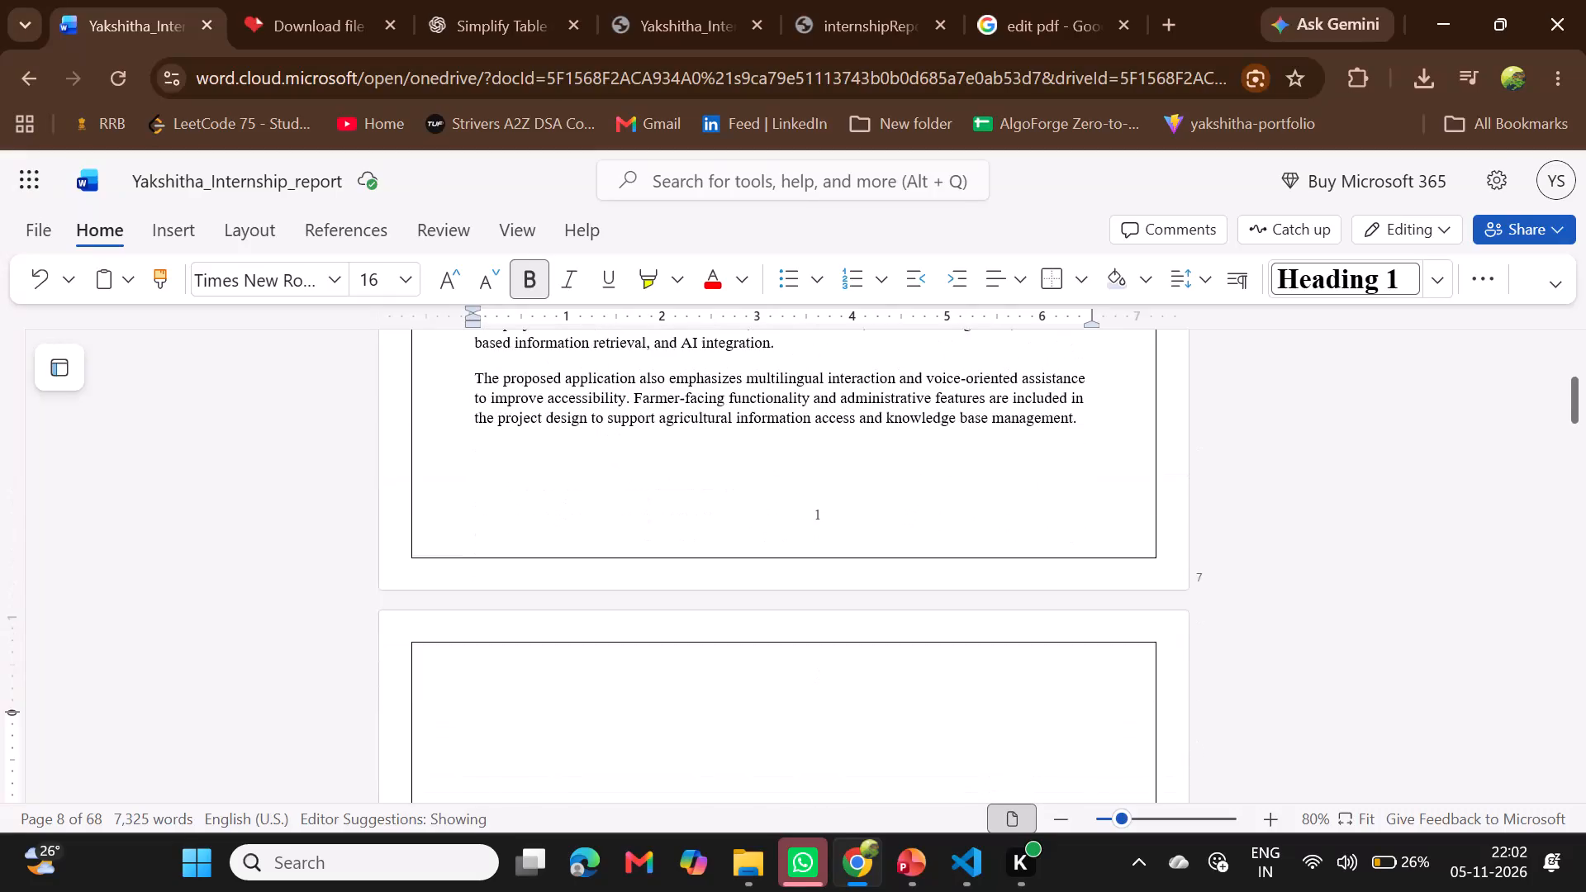
pyautogui.scroll(-3, 840, 580)
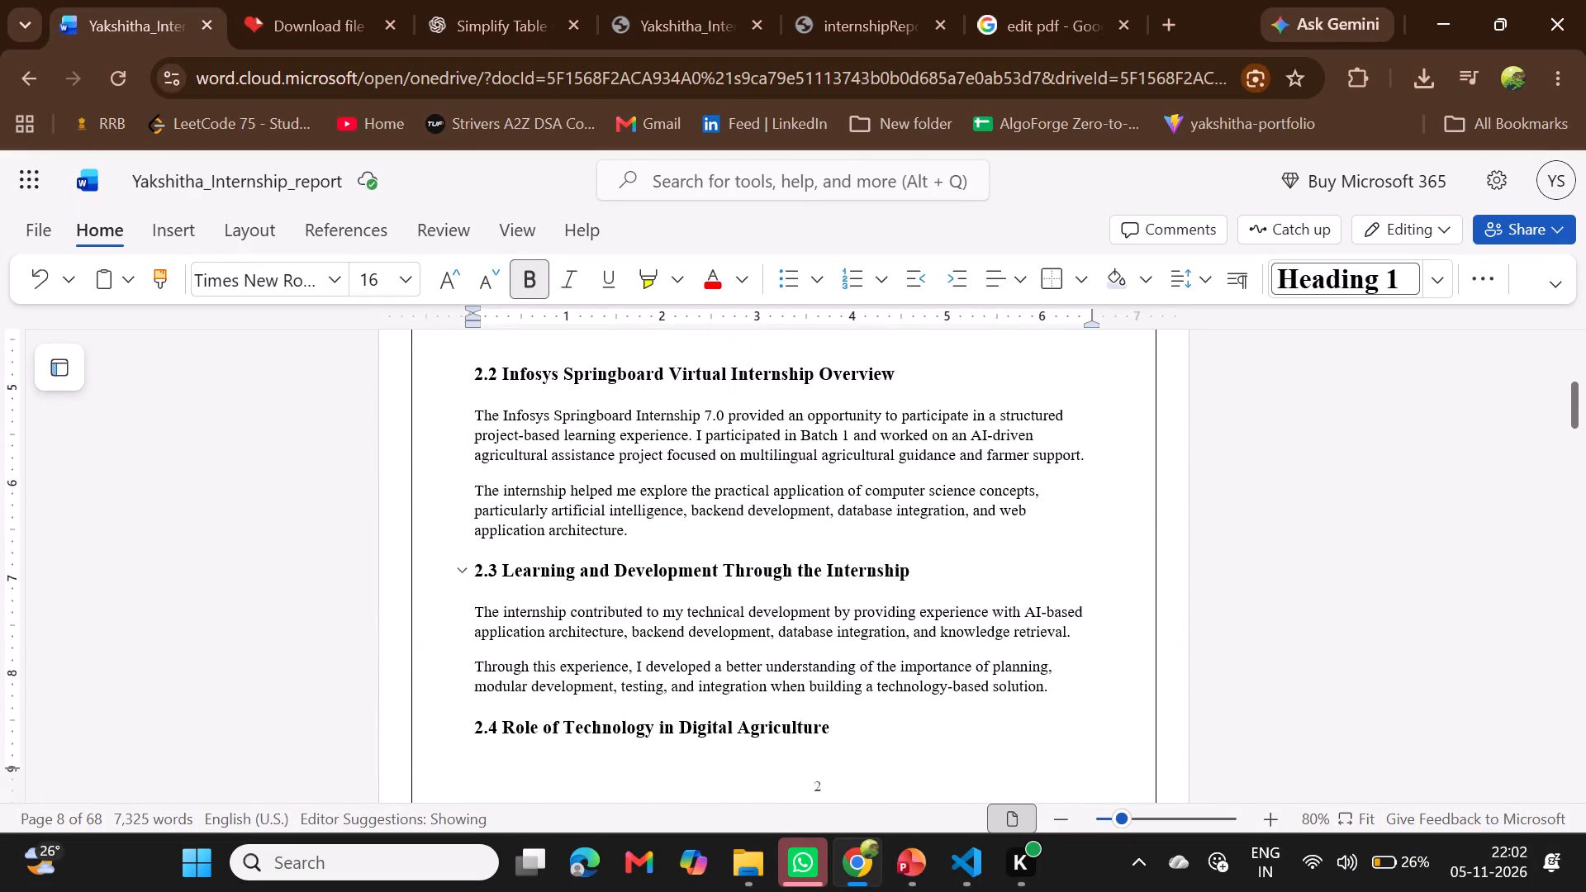
pyautogui.scroll(-3, 840, 580)
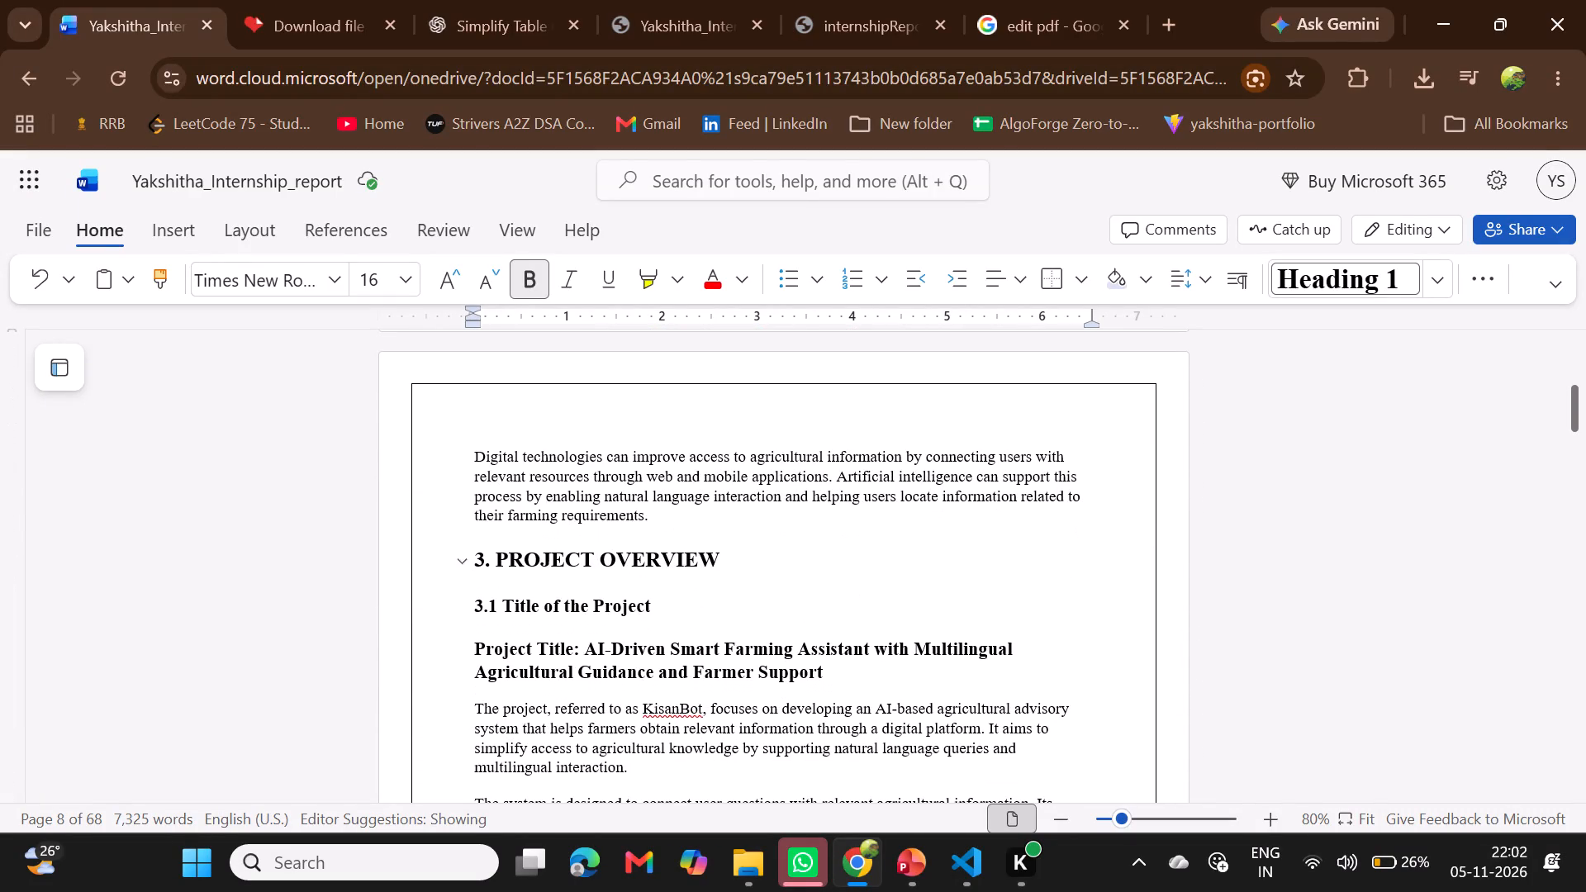
pyautogui.click(682, 0)
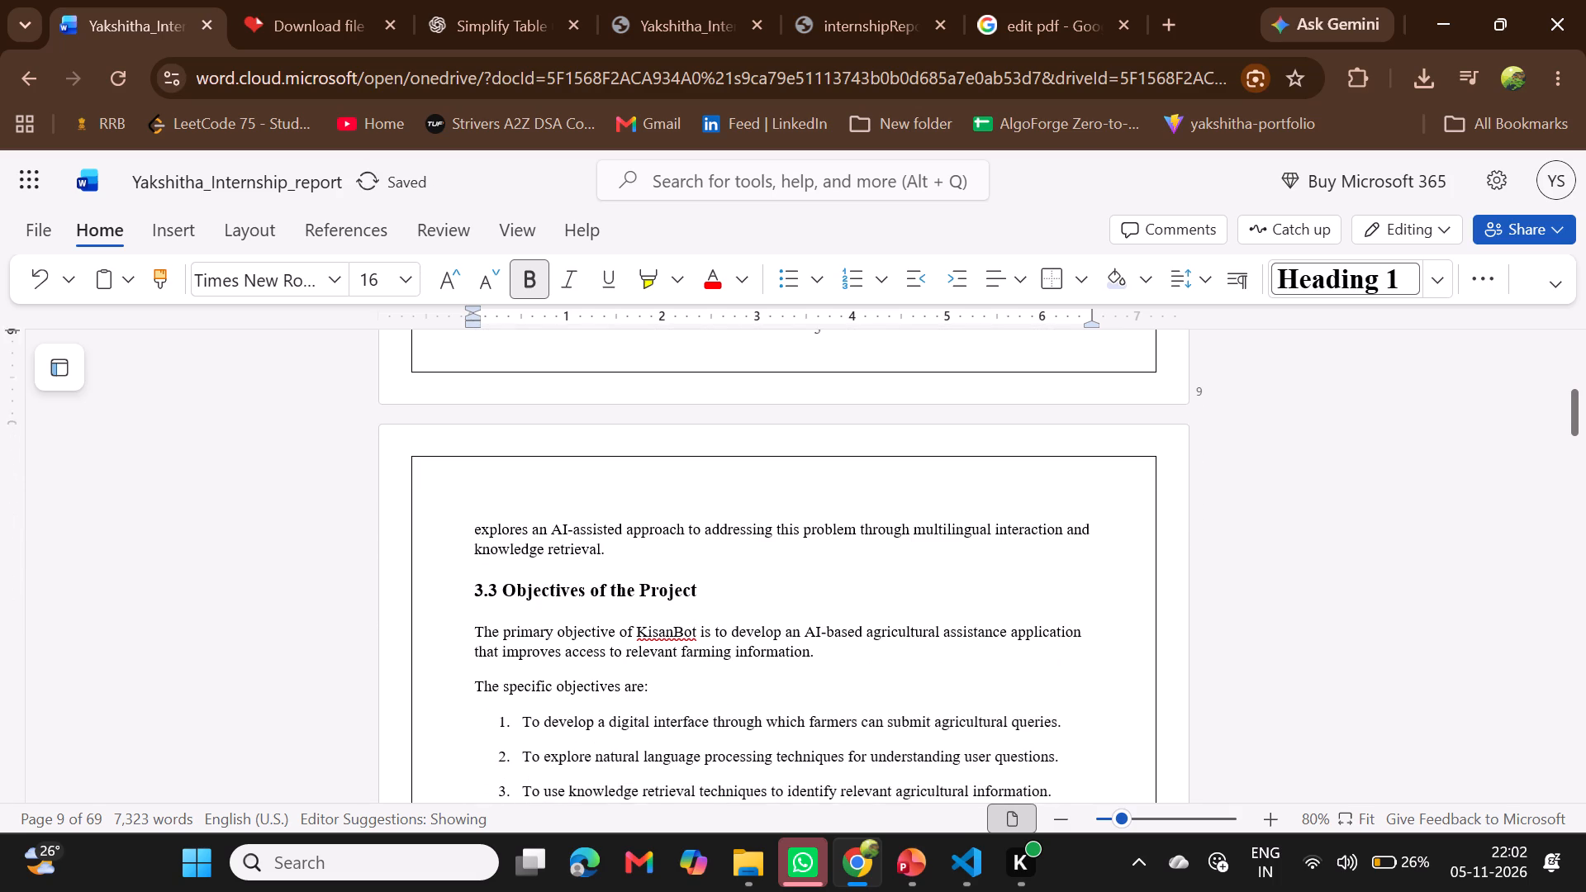
pyautogui.scroll(-3, 699, 630)
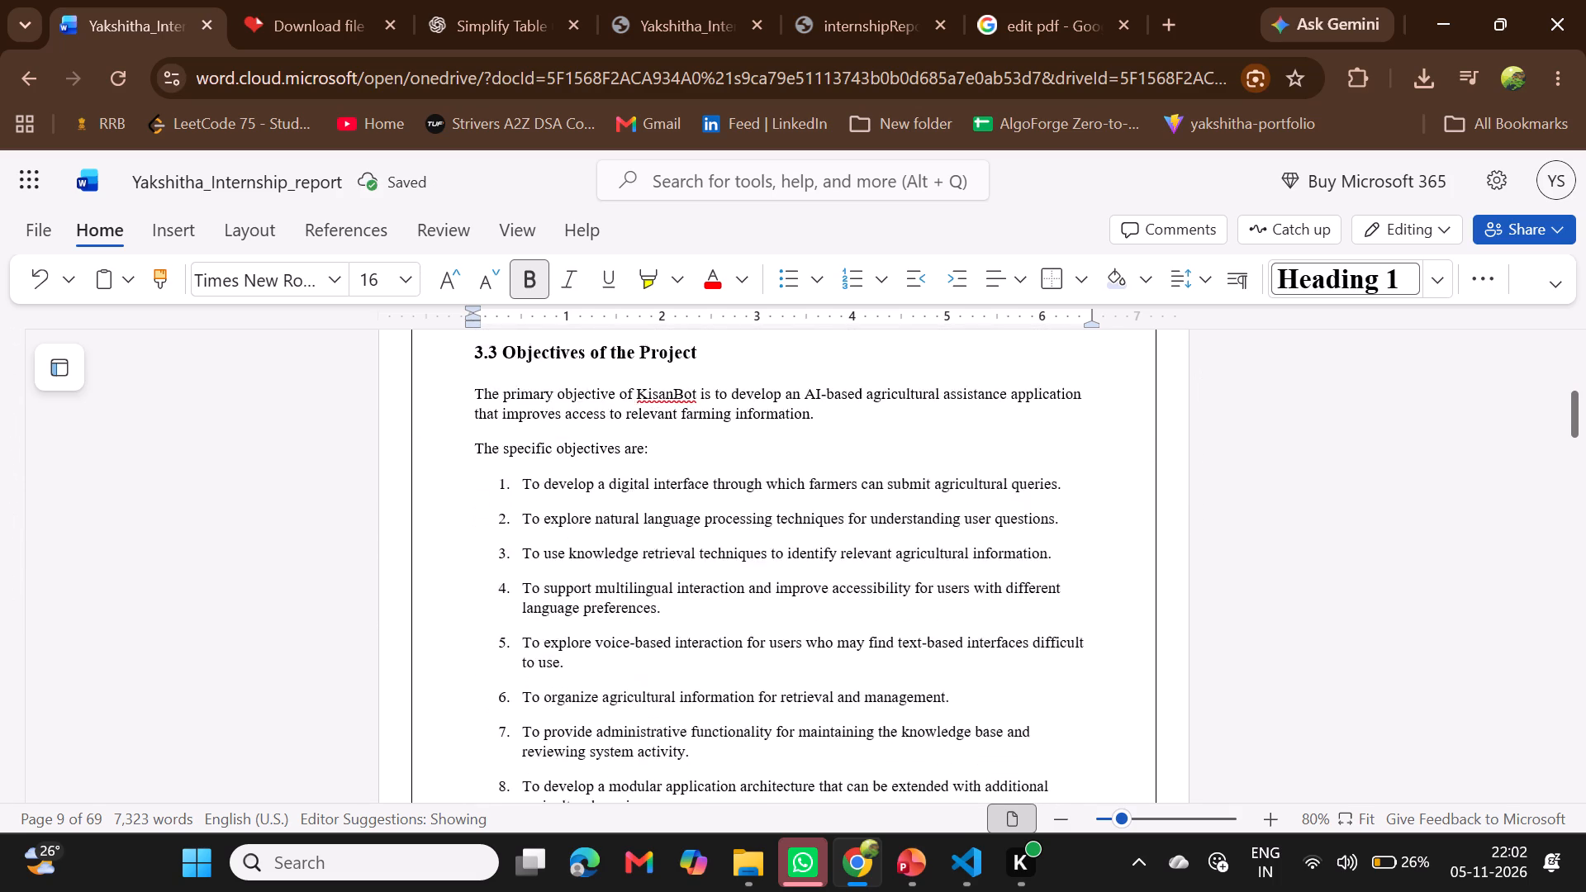
pyautogui.scroll(-5, 699, 630)
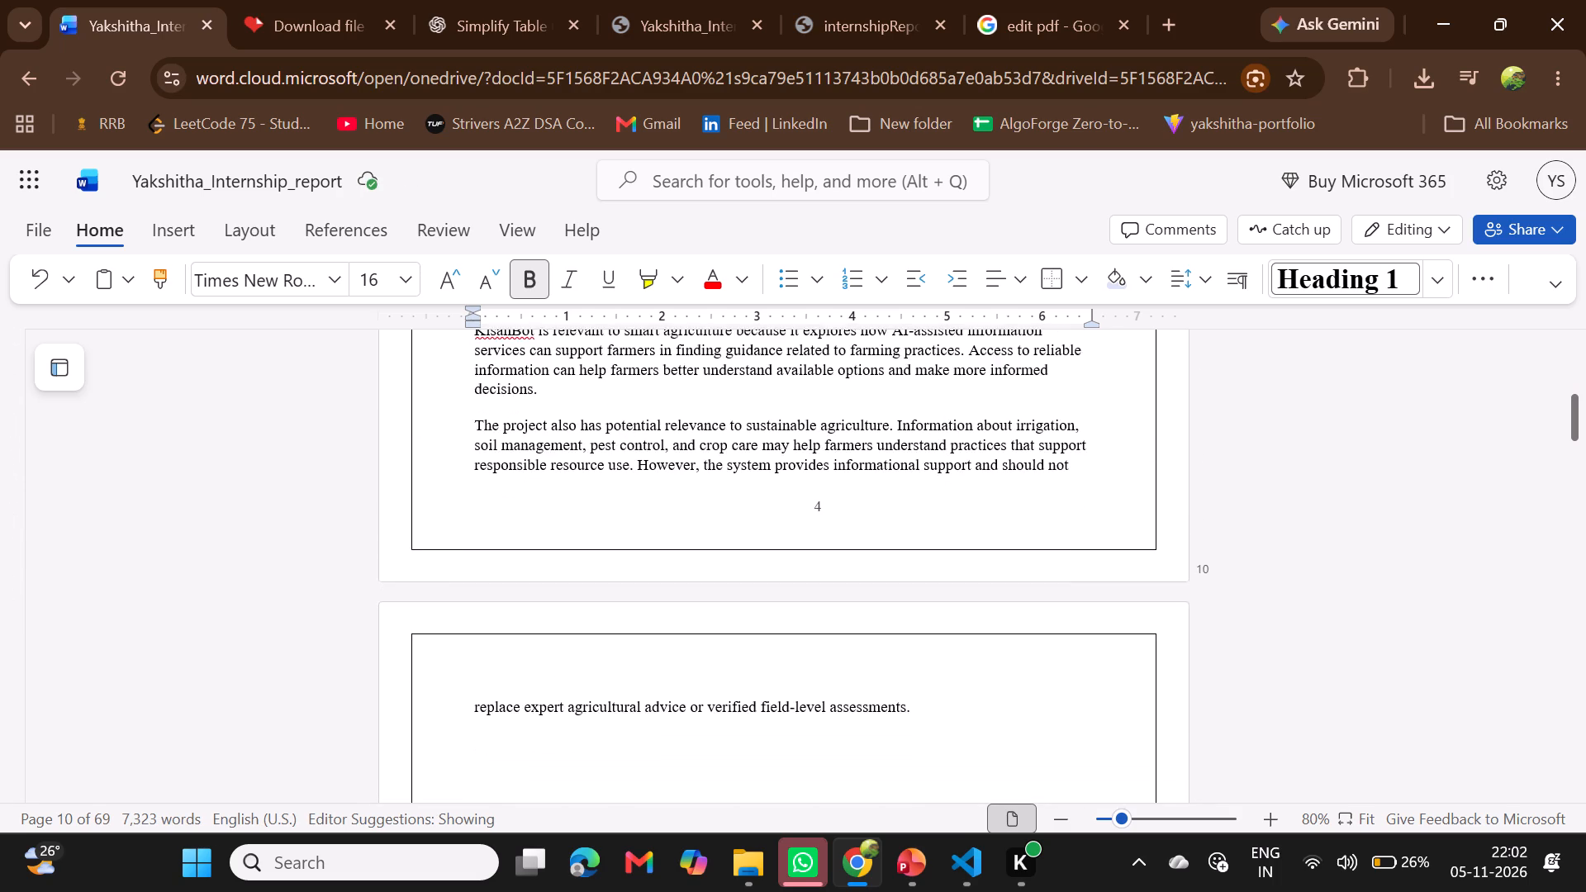
pyautogui.scroll(-1, 699, 630)
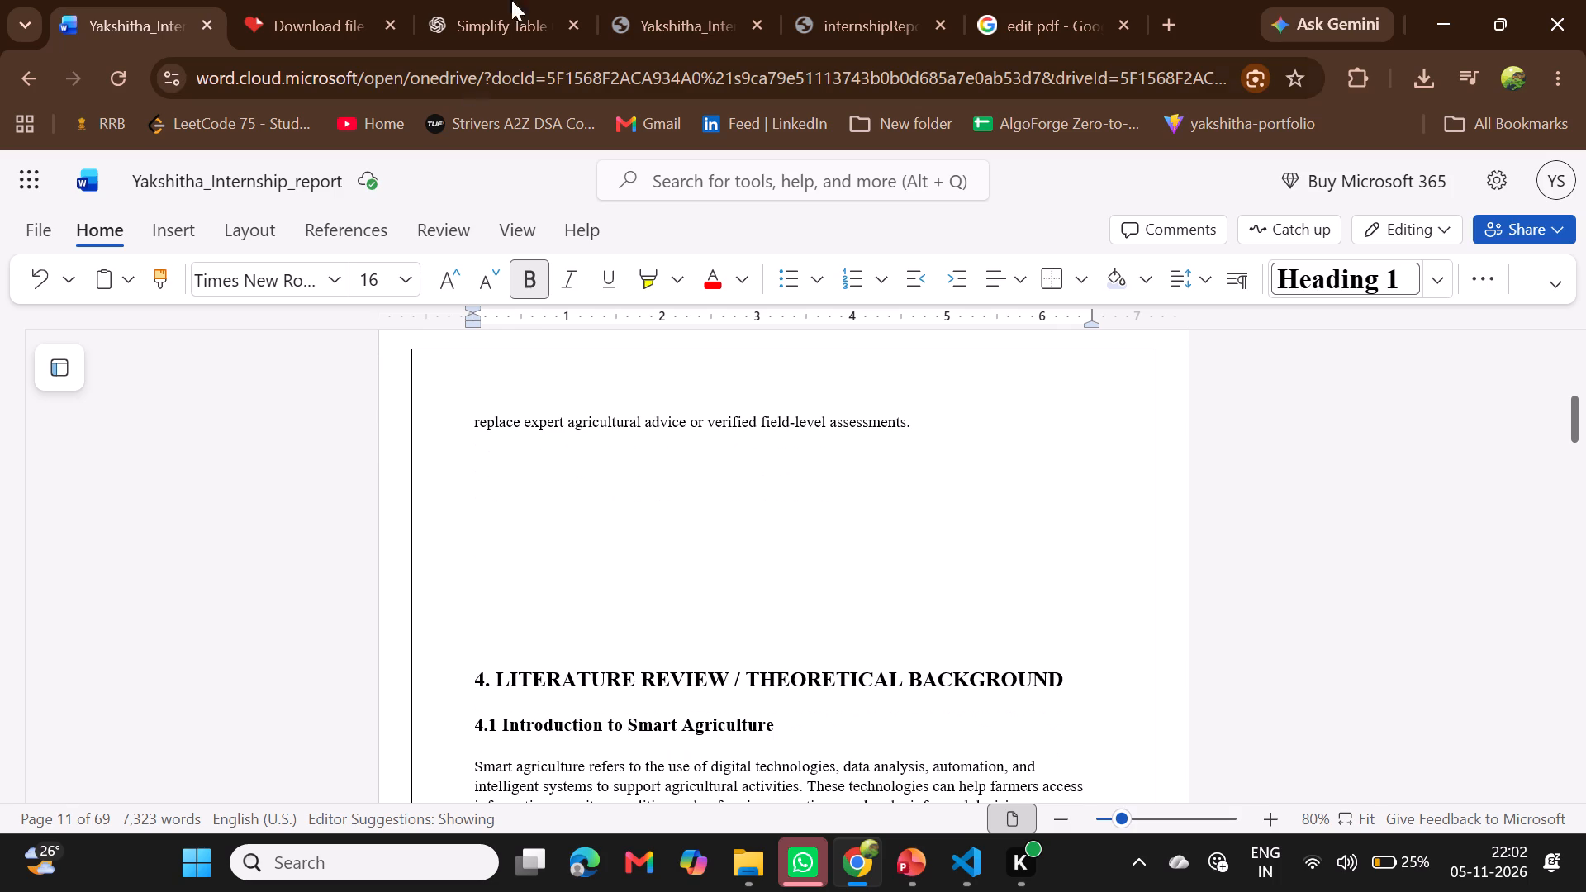
# Check in the PDF report how pages 9 and 10 break and where "4. LITERATURE REVIEW / THEORETICAL BACKGROUND" begins.
pyautogui.click(731, 0)
pyautogui.scroll(-4, 875, 519)
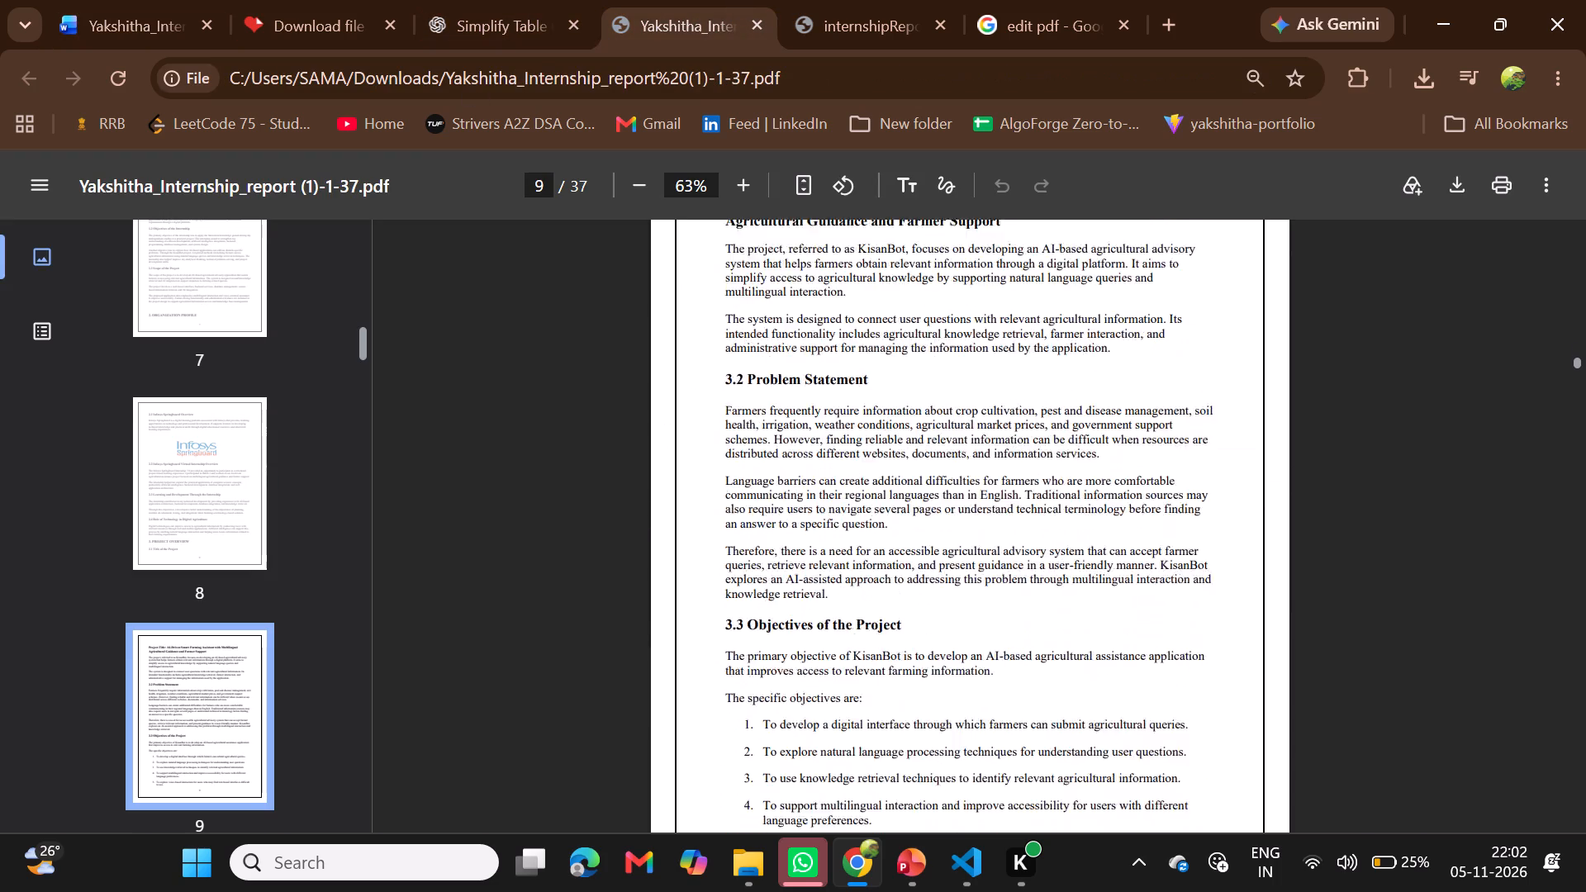
pyautogui.scroll(-2, 875, 519)
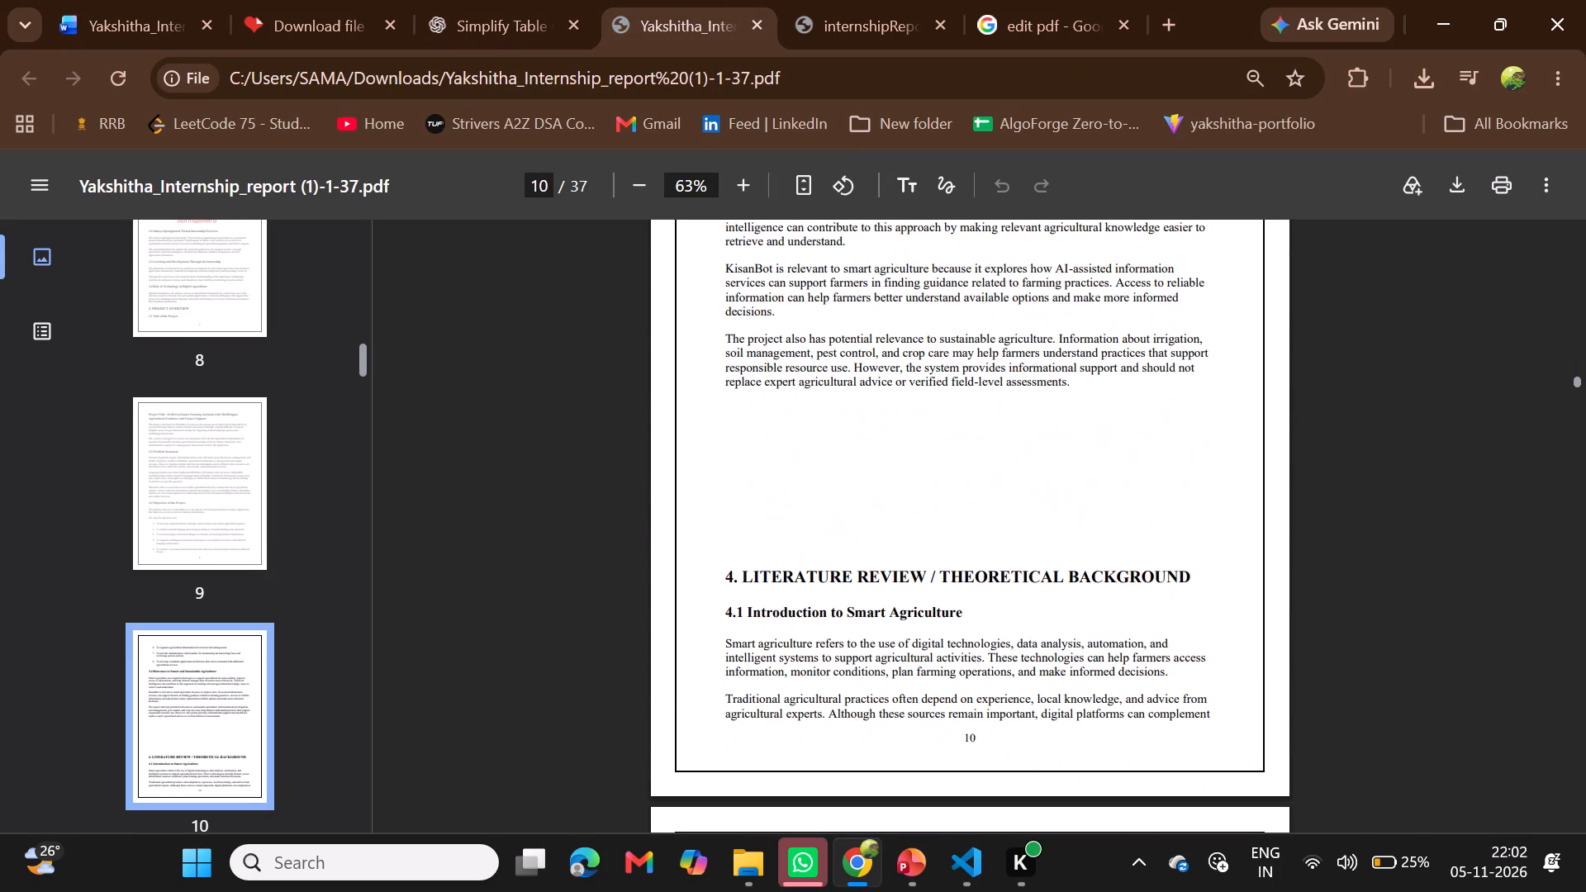
pyautogui.scroll(-1, 875, 519)
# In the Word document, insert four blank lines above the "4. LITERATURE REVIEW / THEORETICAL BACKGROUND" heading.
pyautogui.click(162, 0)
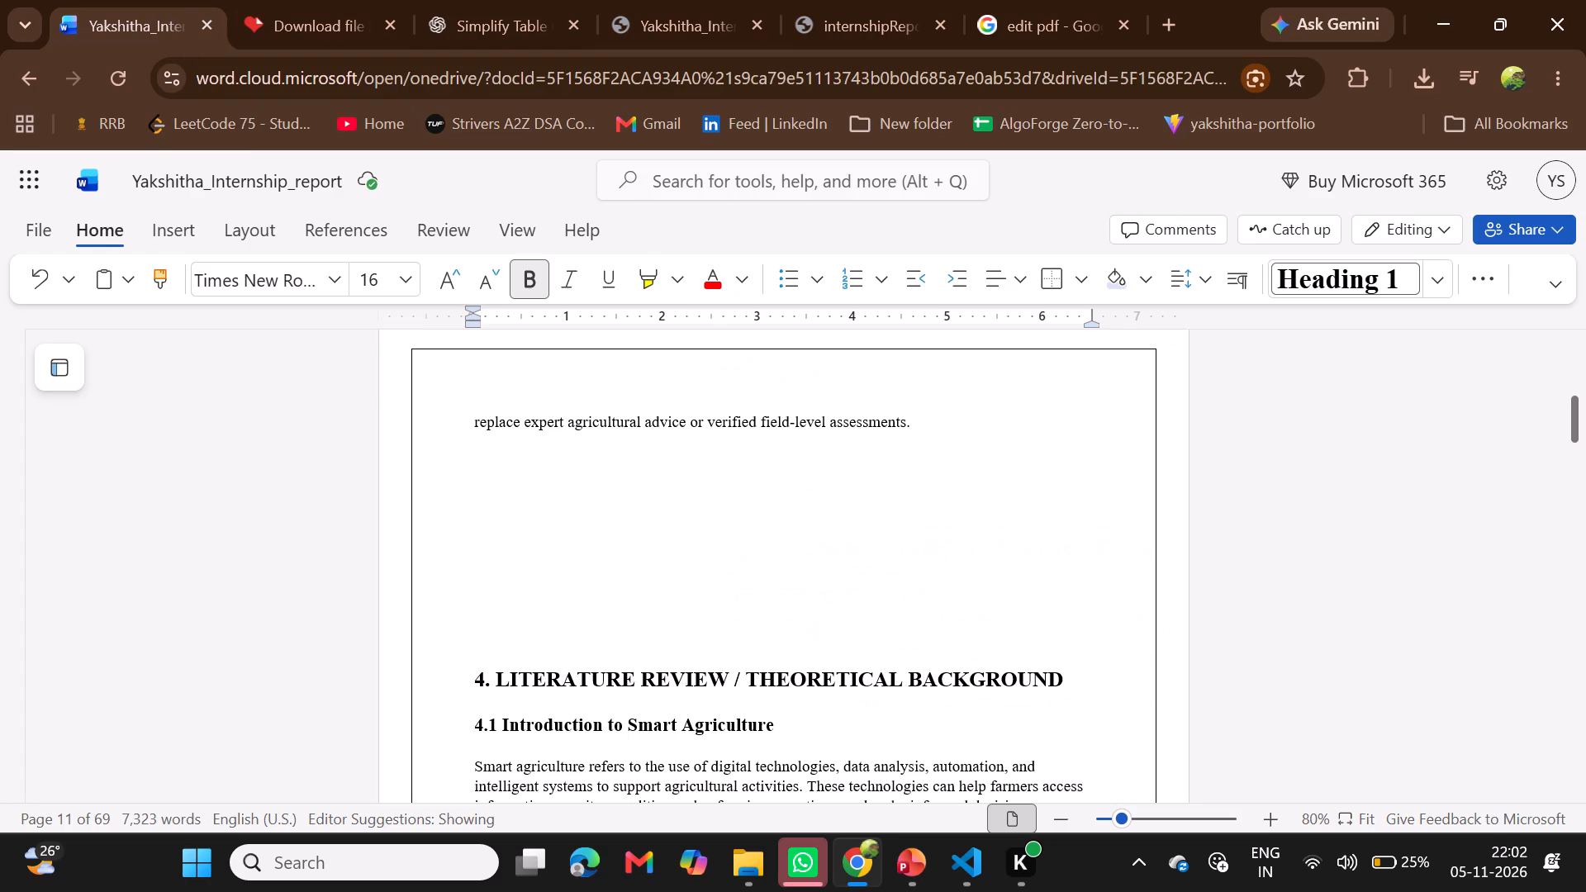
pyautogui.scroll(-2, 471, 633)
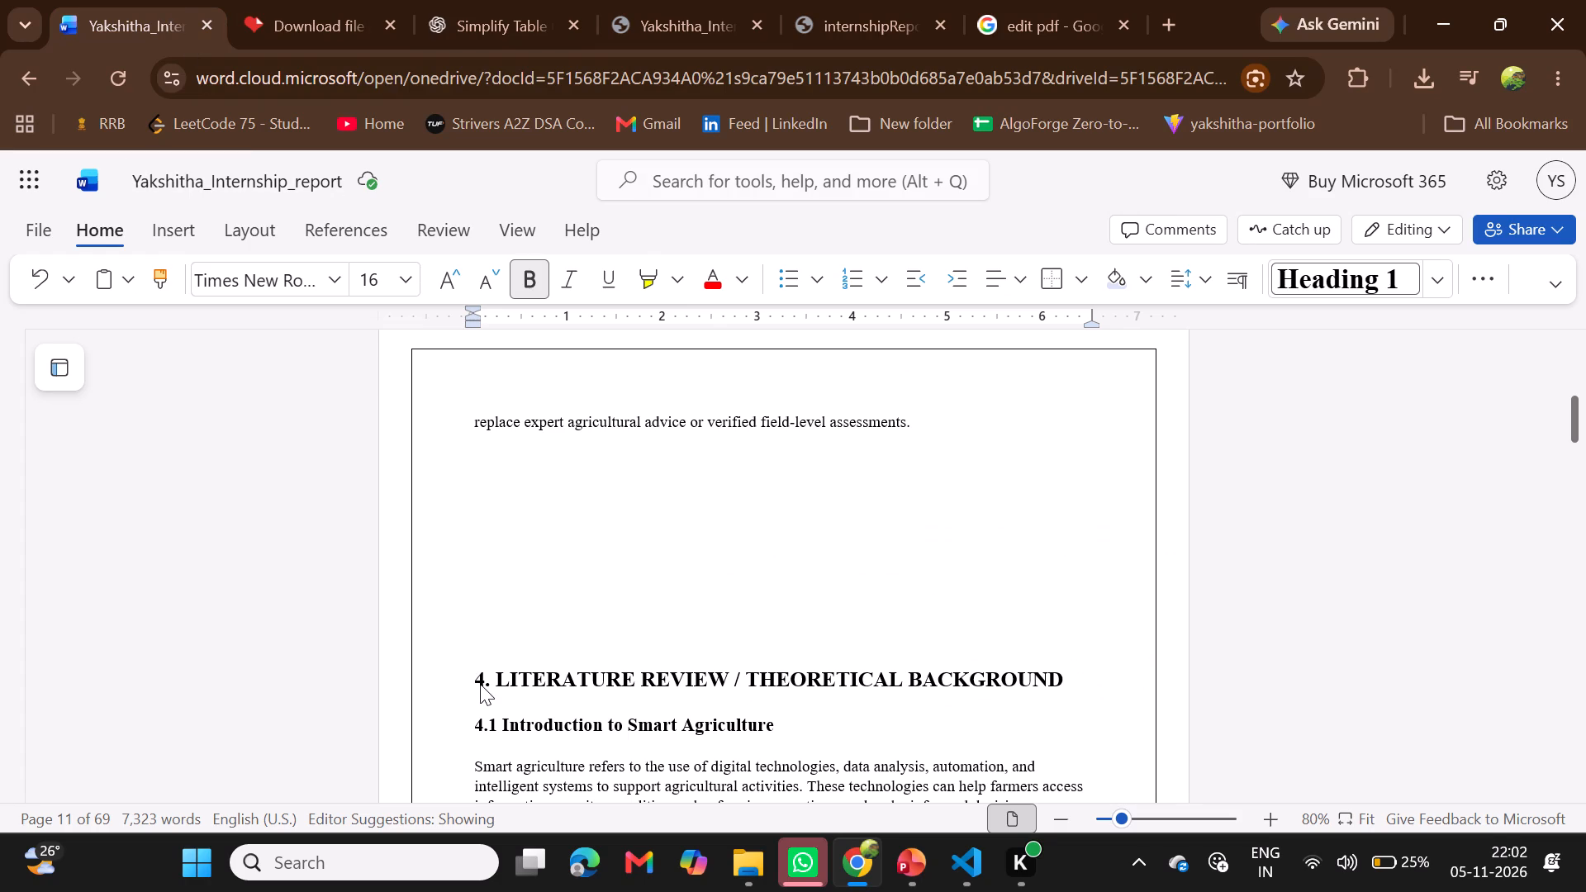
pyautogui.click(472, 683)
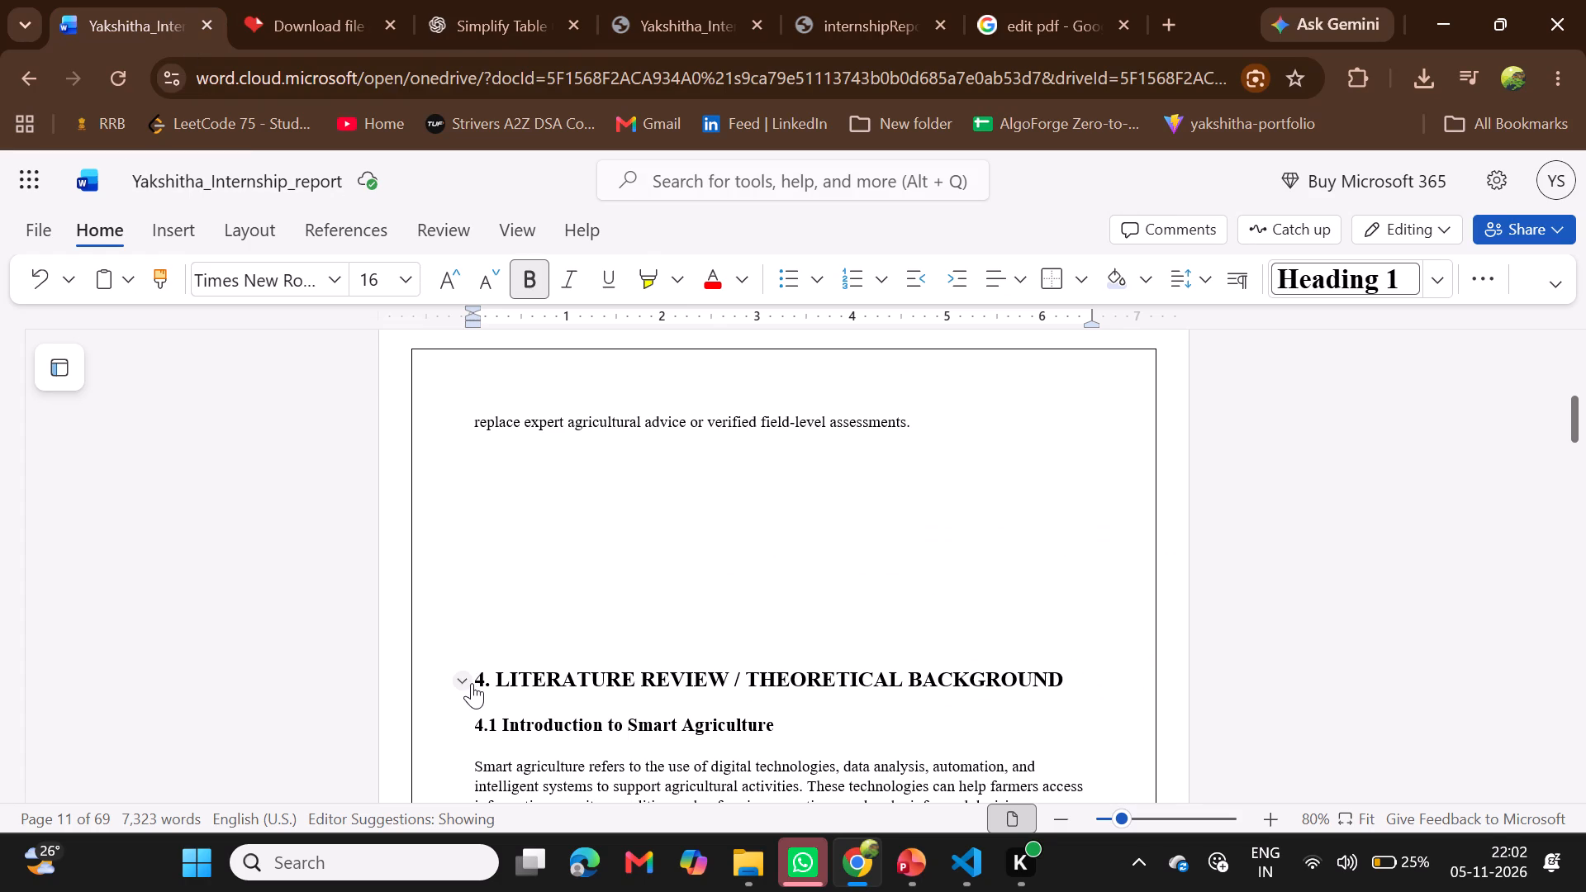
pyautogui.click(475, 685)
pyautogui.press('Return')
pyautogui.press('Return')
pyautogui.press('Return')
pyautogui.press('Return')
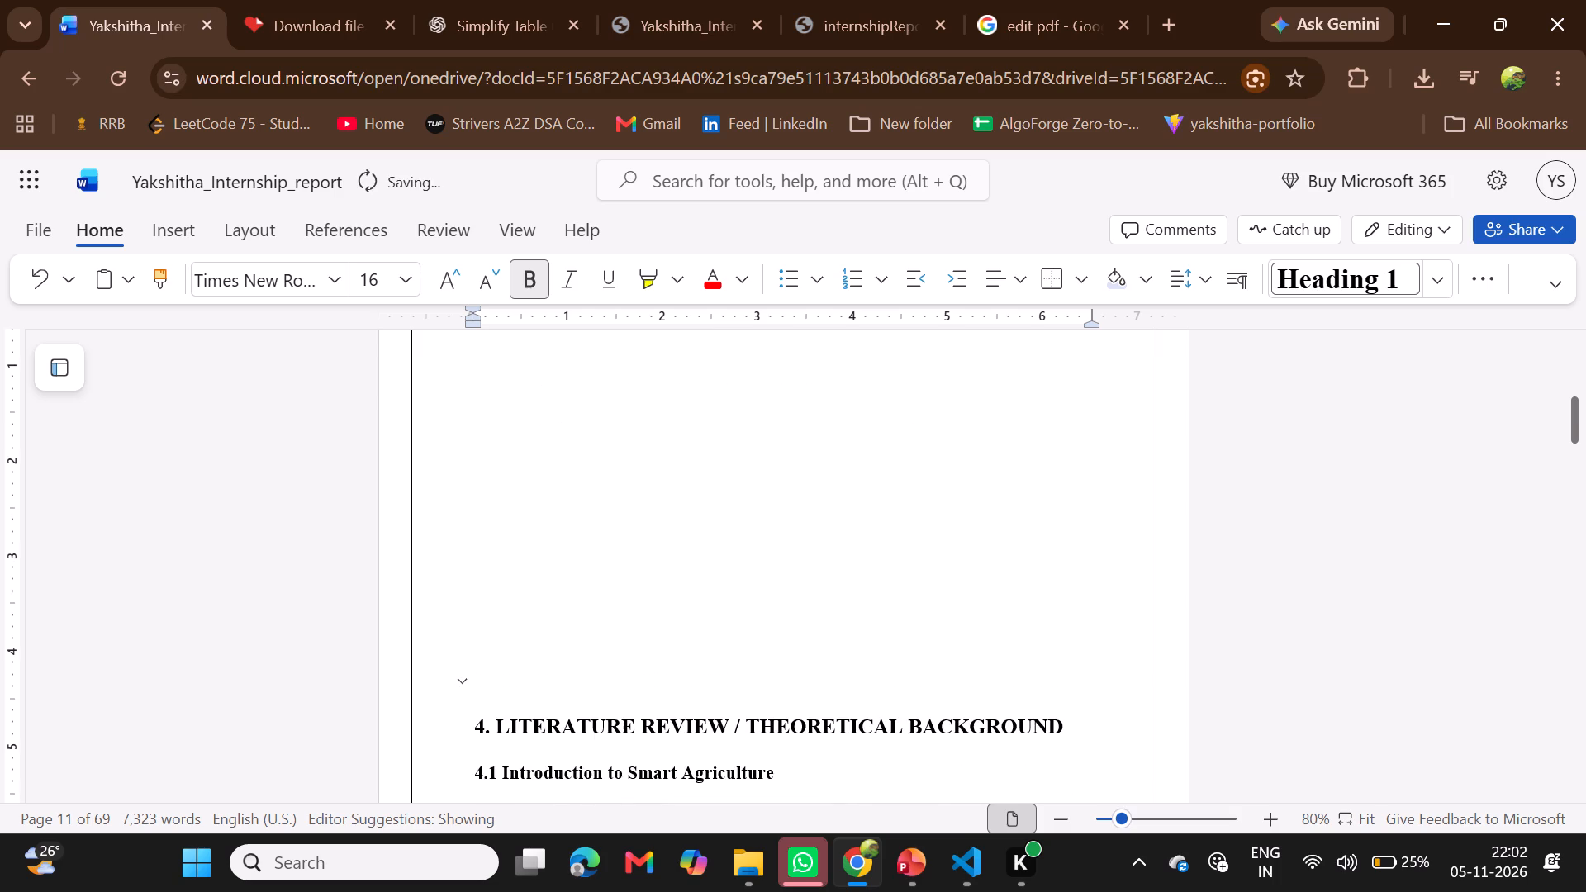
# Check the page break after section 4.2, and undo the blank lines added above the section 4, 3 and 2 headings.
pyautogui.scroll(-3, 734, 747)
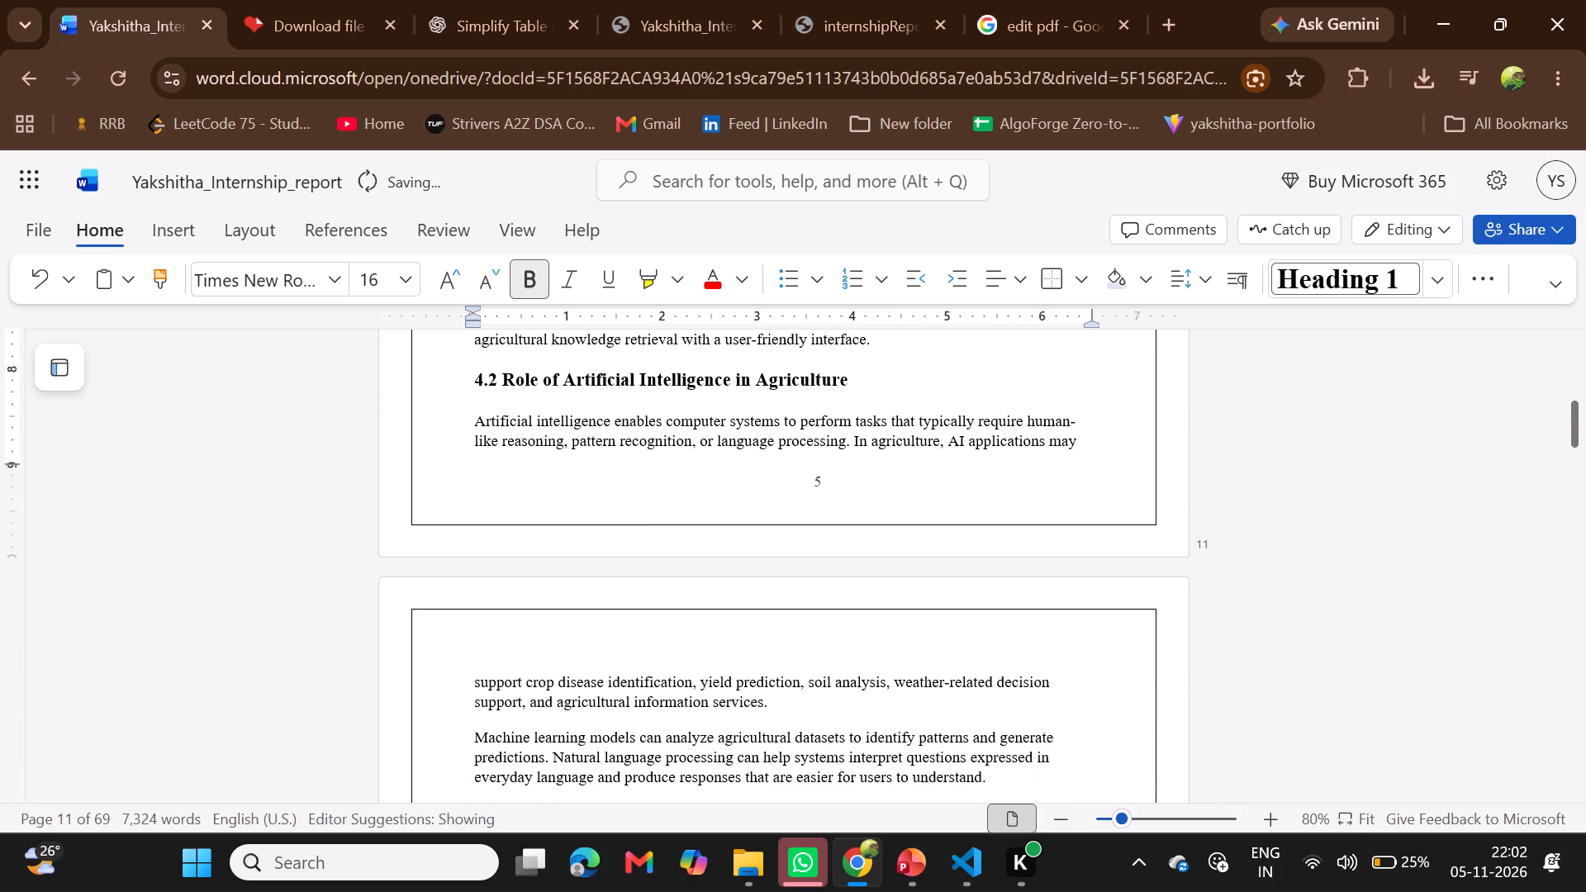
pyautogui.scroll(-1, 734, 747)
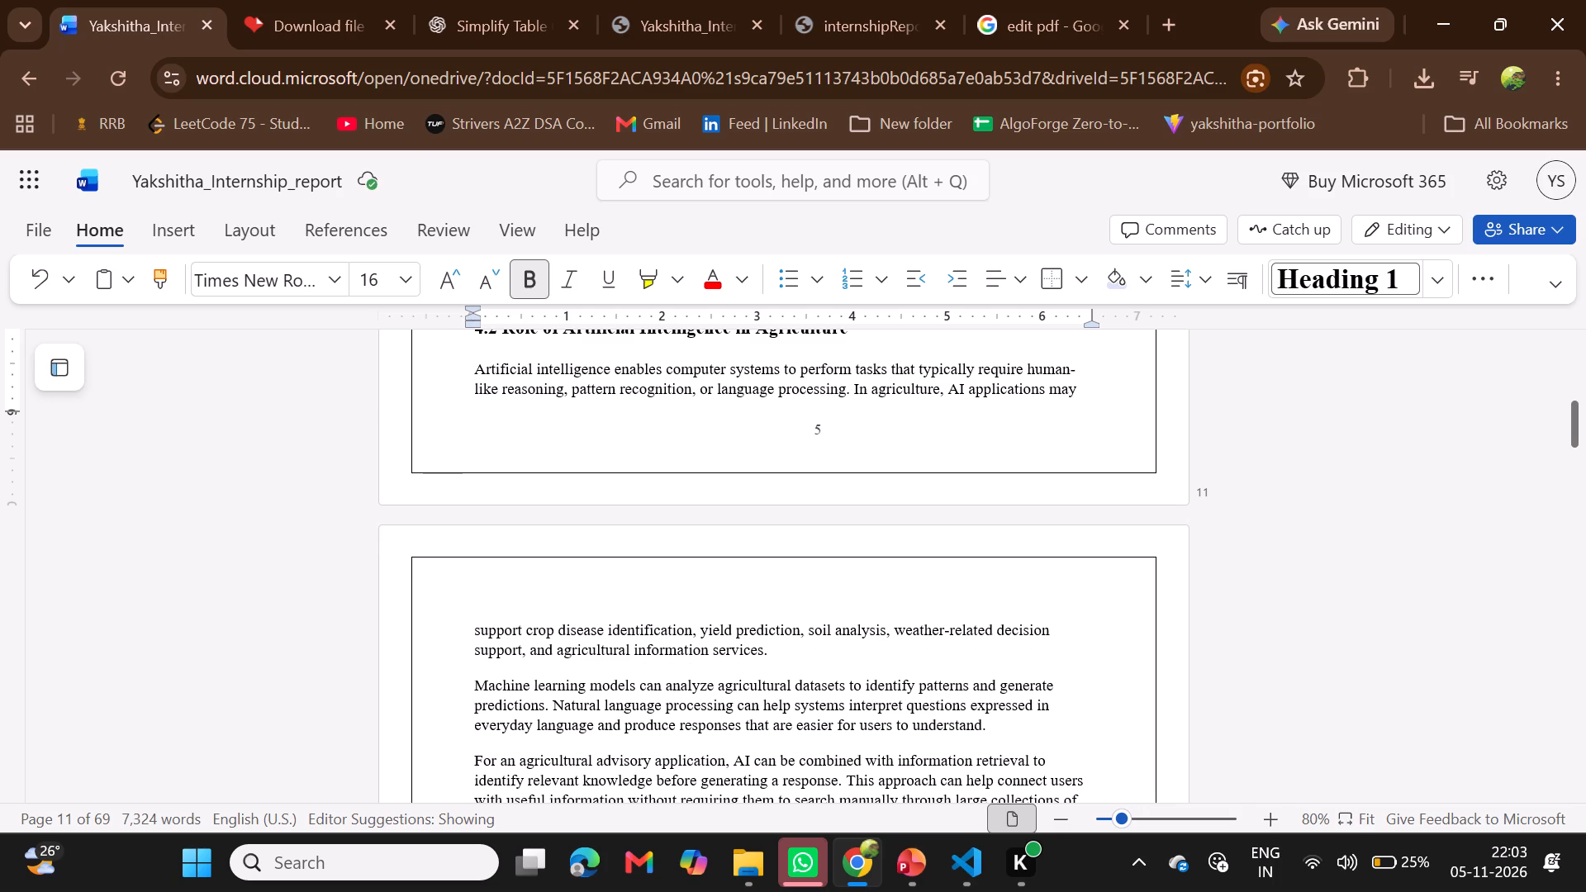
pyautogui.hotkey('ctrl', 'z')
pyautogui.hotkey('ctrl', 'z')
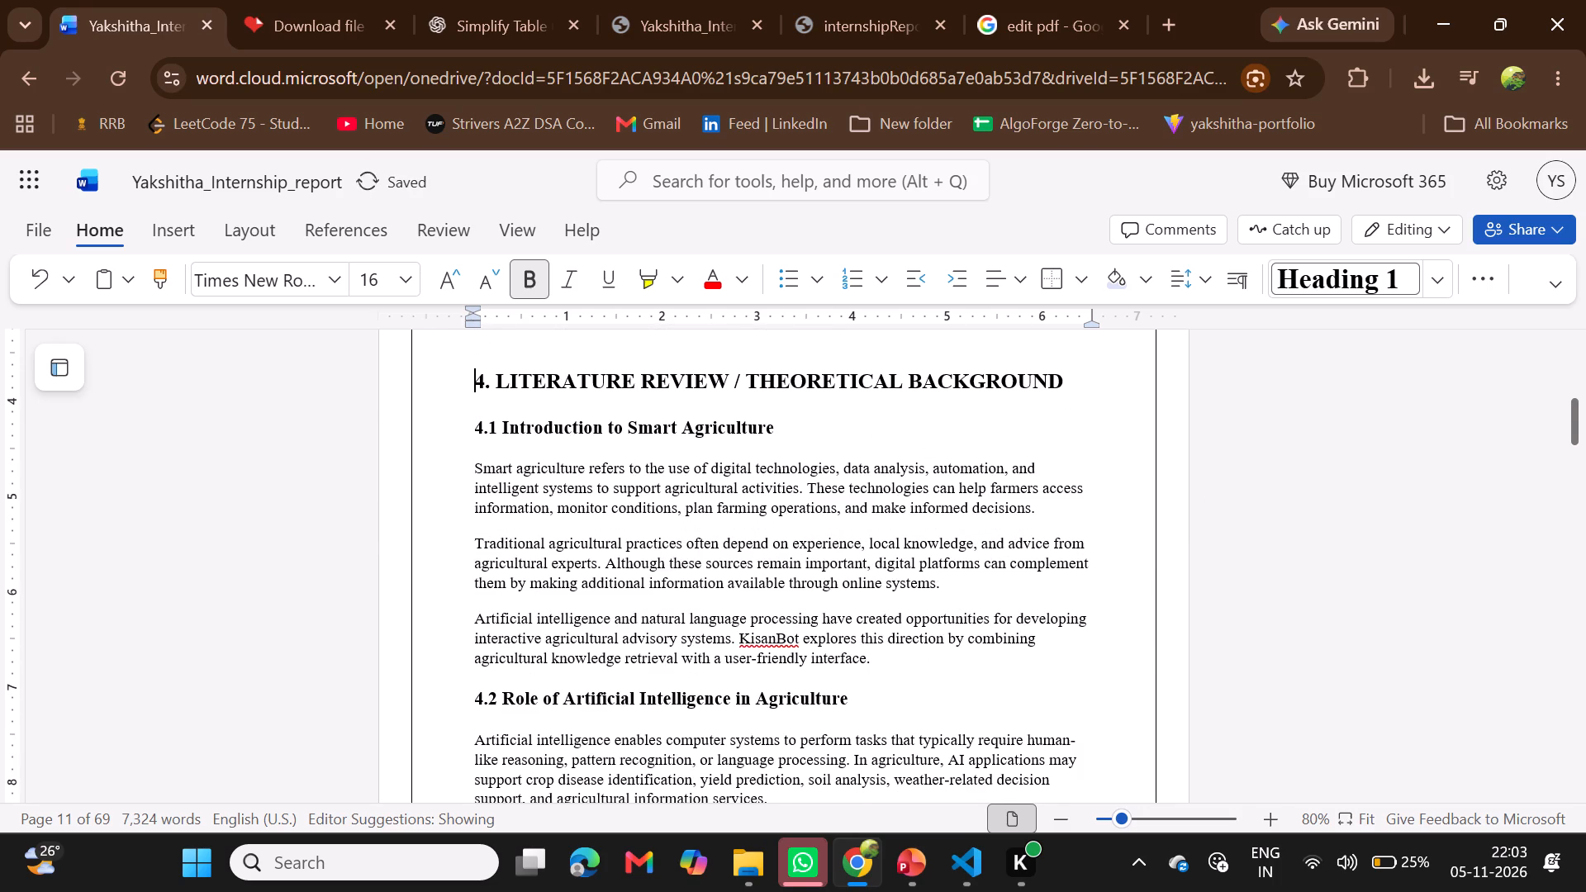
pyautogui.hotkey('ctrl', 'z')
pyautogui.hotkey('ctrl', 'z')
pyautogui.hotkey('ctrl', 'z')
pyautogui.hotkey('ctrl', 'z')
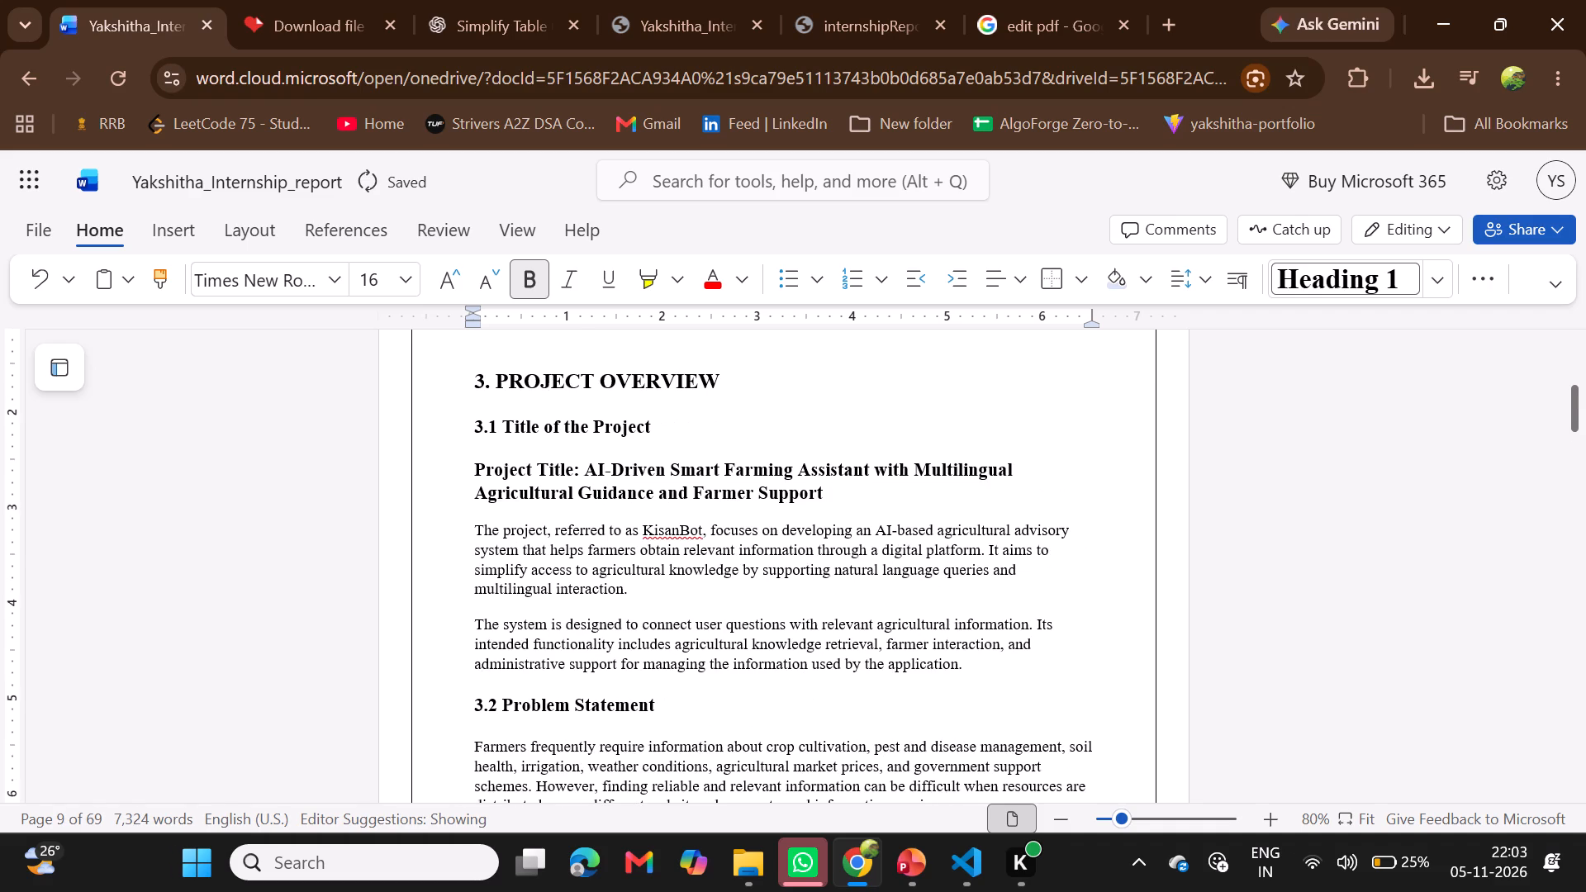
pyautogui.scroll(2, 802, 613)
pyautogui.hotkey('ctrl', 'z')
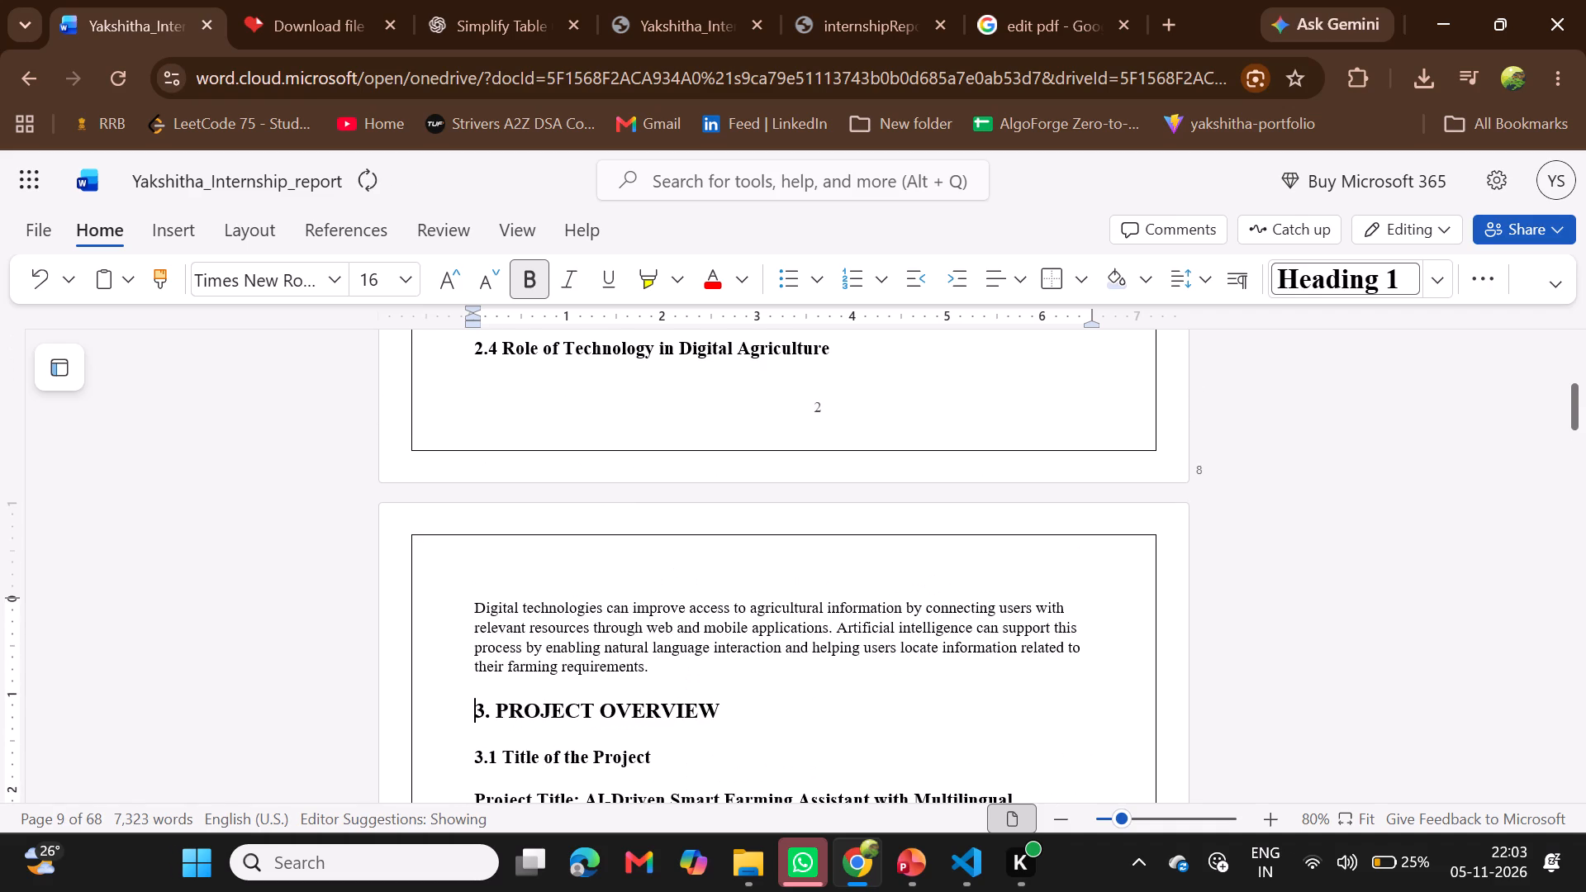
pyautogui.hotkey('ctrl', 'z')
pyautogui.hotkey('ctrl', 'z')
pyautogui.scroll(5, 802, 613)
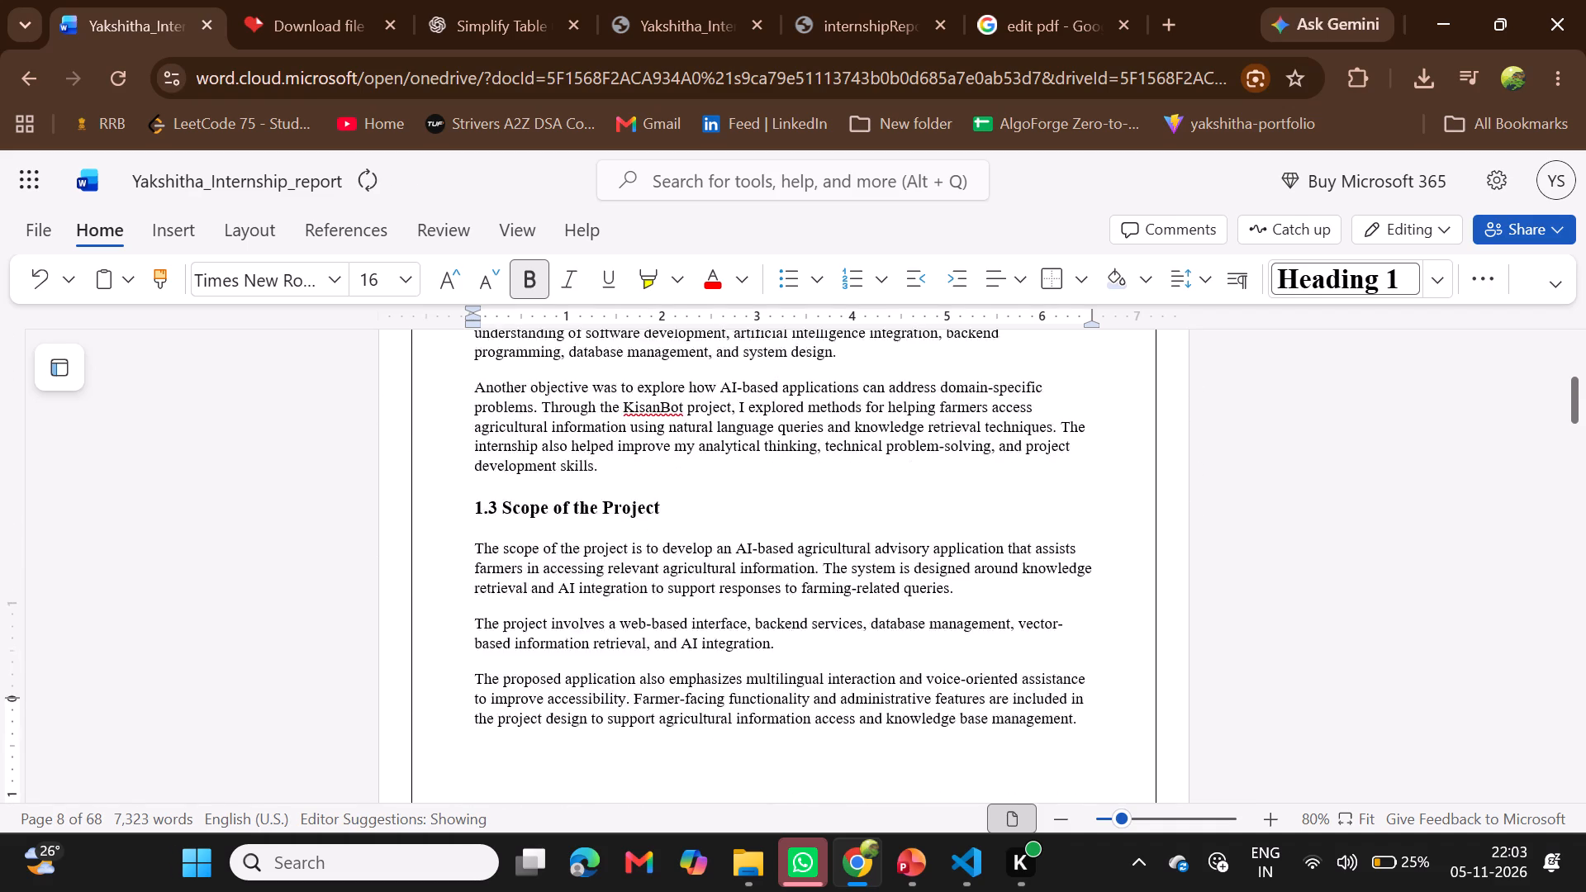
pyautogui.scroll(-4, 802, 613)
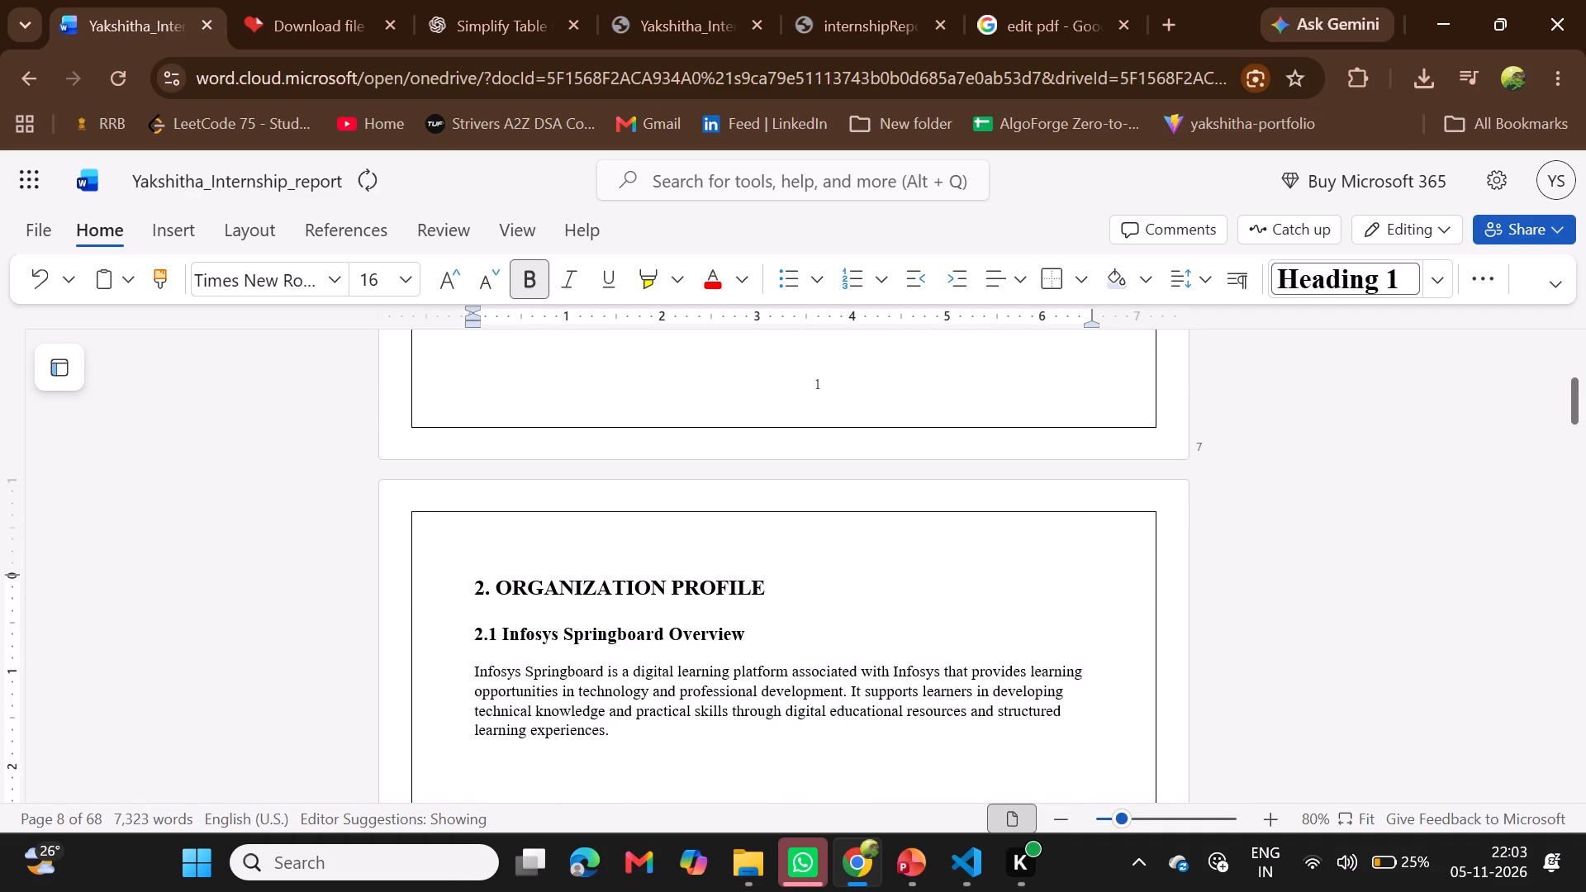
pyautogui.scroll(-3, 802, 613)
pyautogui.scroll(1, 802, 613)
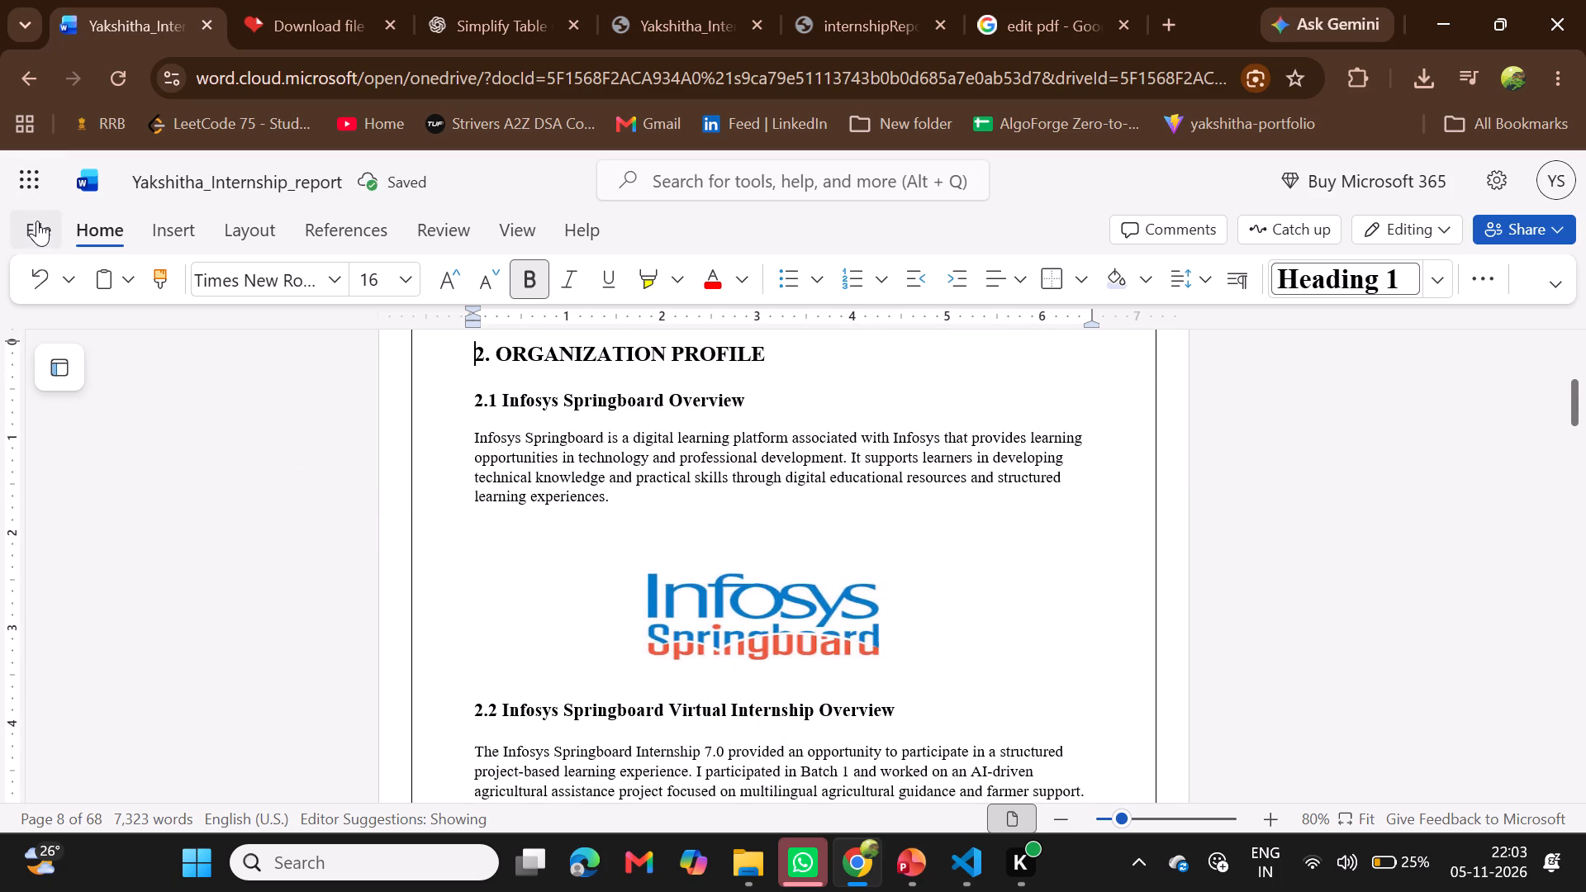
# Download a copy of the internship report as a Word document.
pyautogui.click(37, 221)
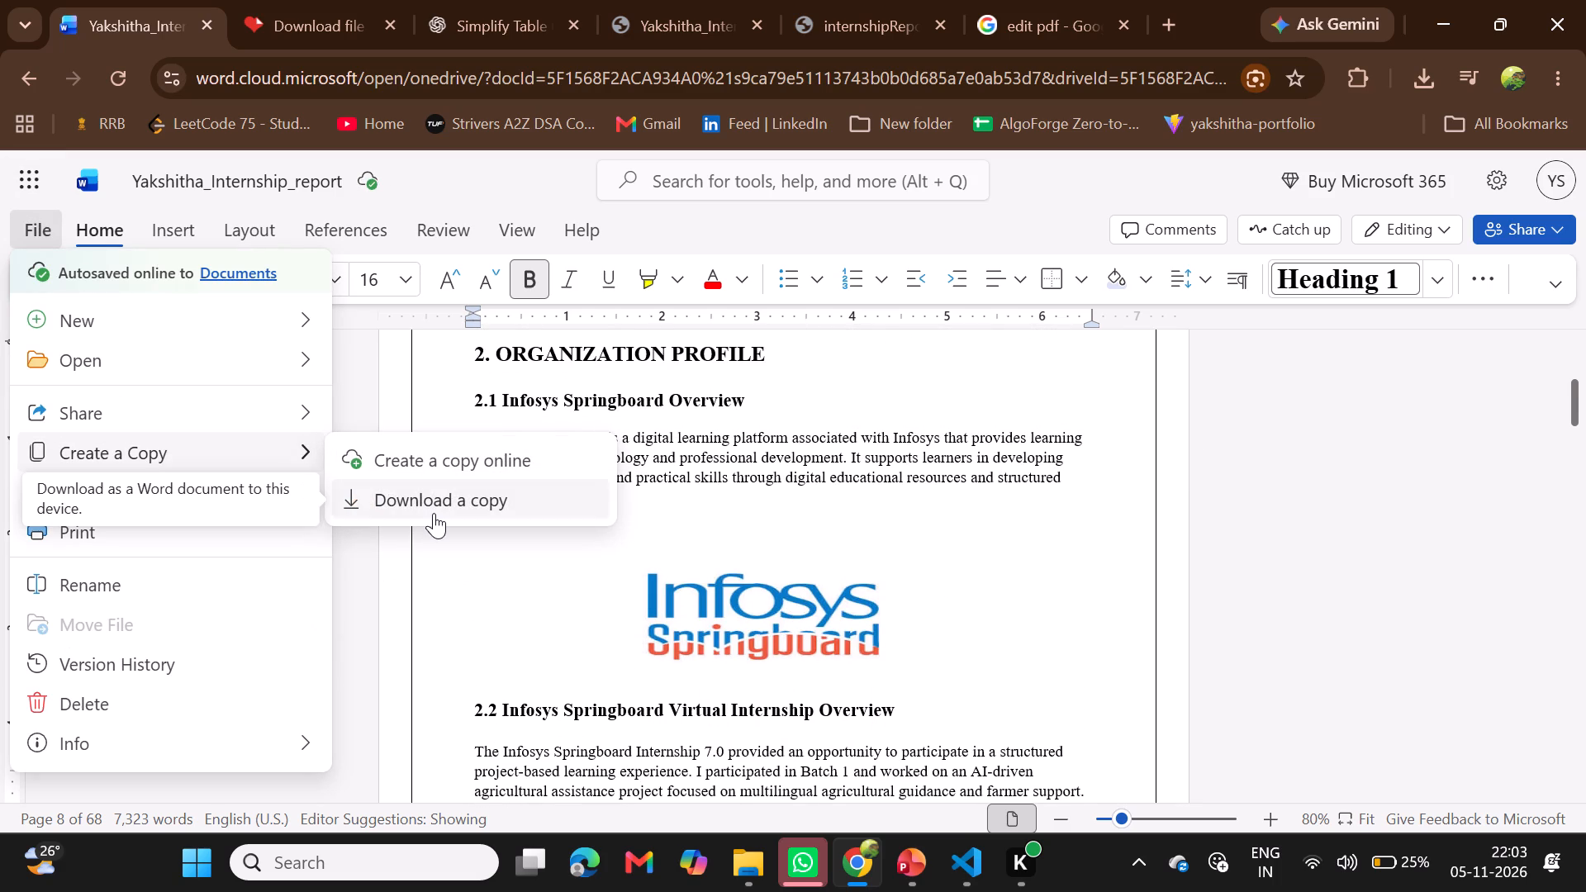
pyautogui.click(434, 513)
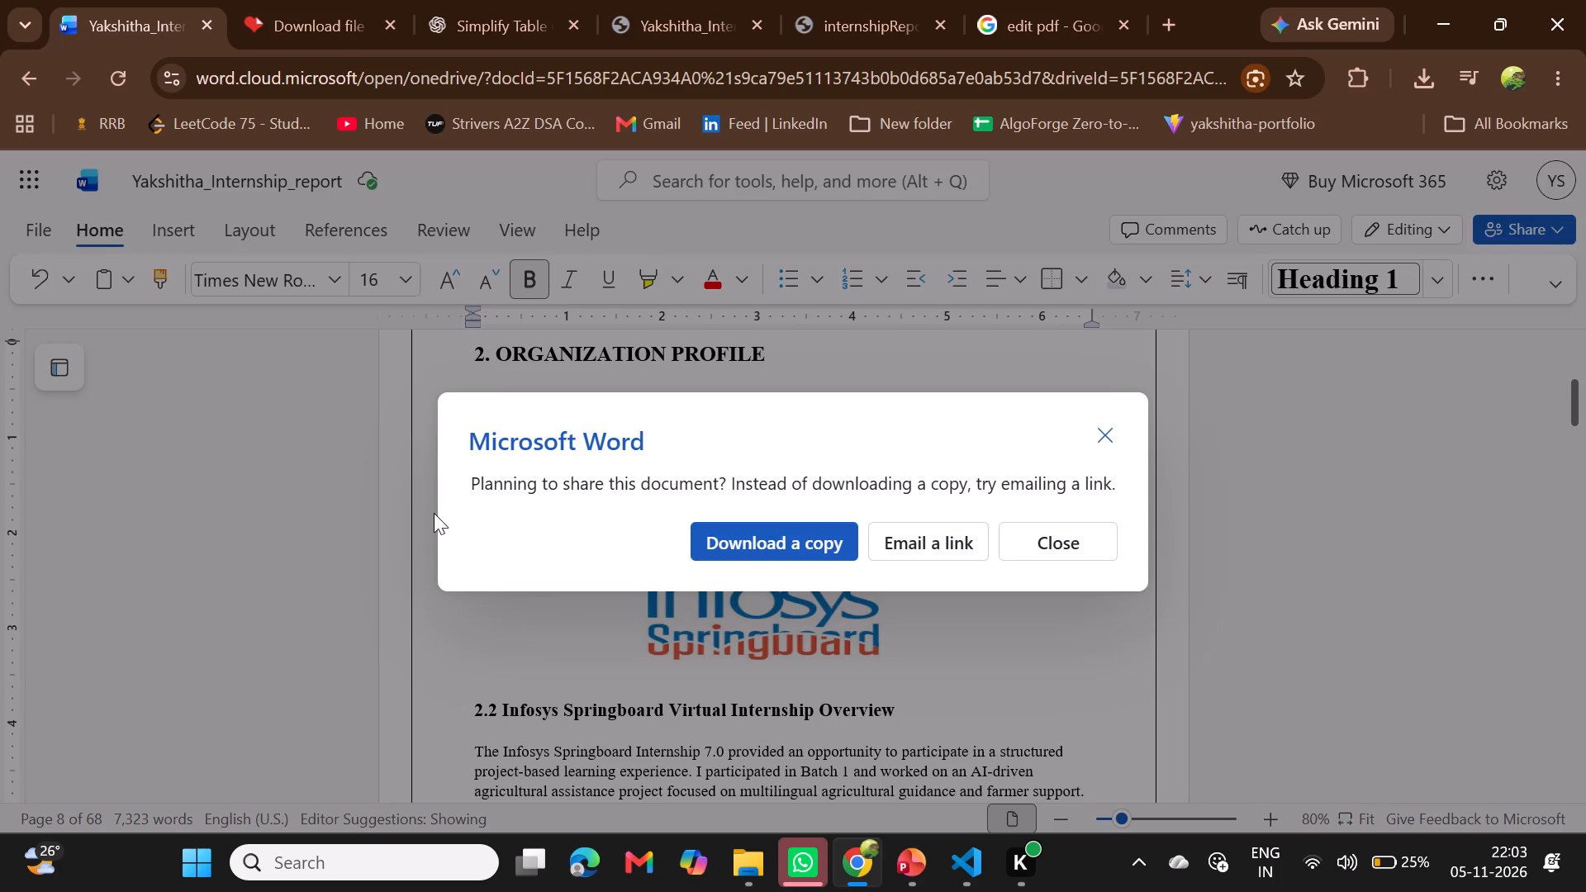
pyautogui.click(771, 536)
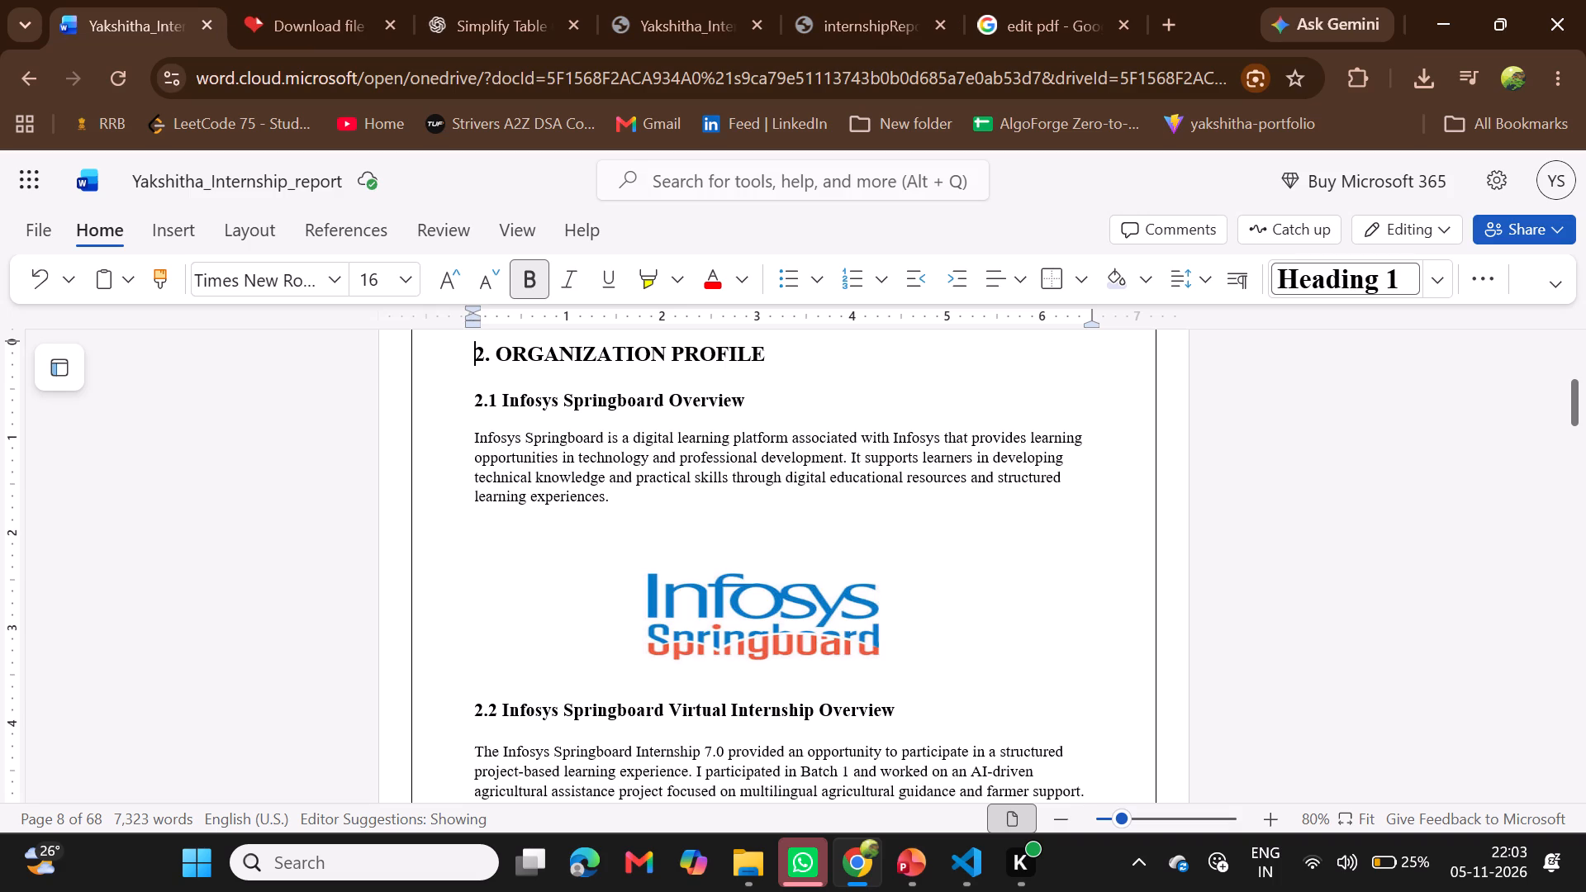
# Create an online copy of the internship report in the Documents location of your OneDrive, keeping the suggested file name.
pyautogui.click(48, 230)
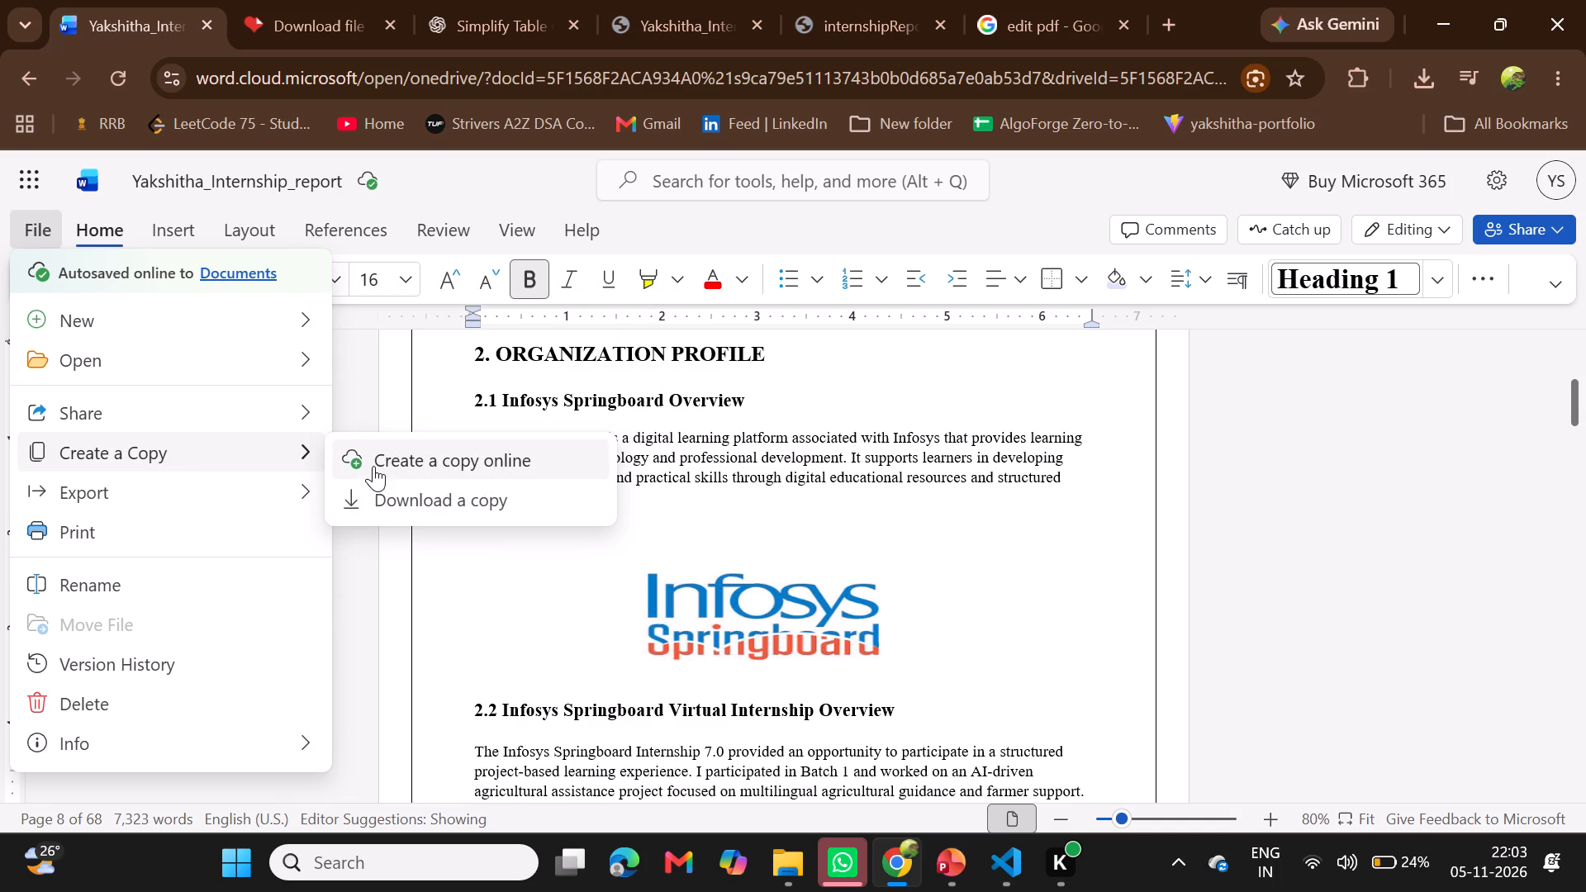
pyautogui.click(375, 466)
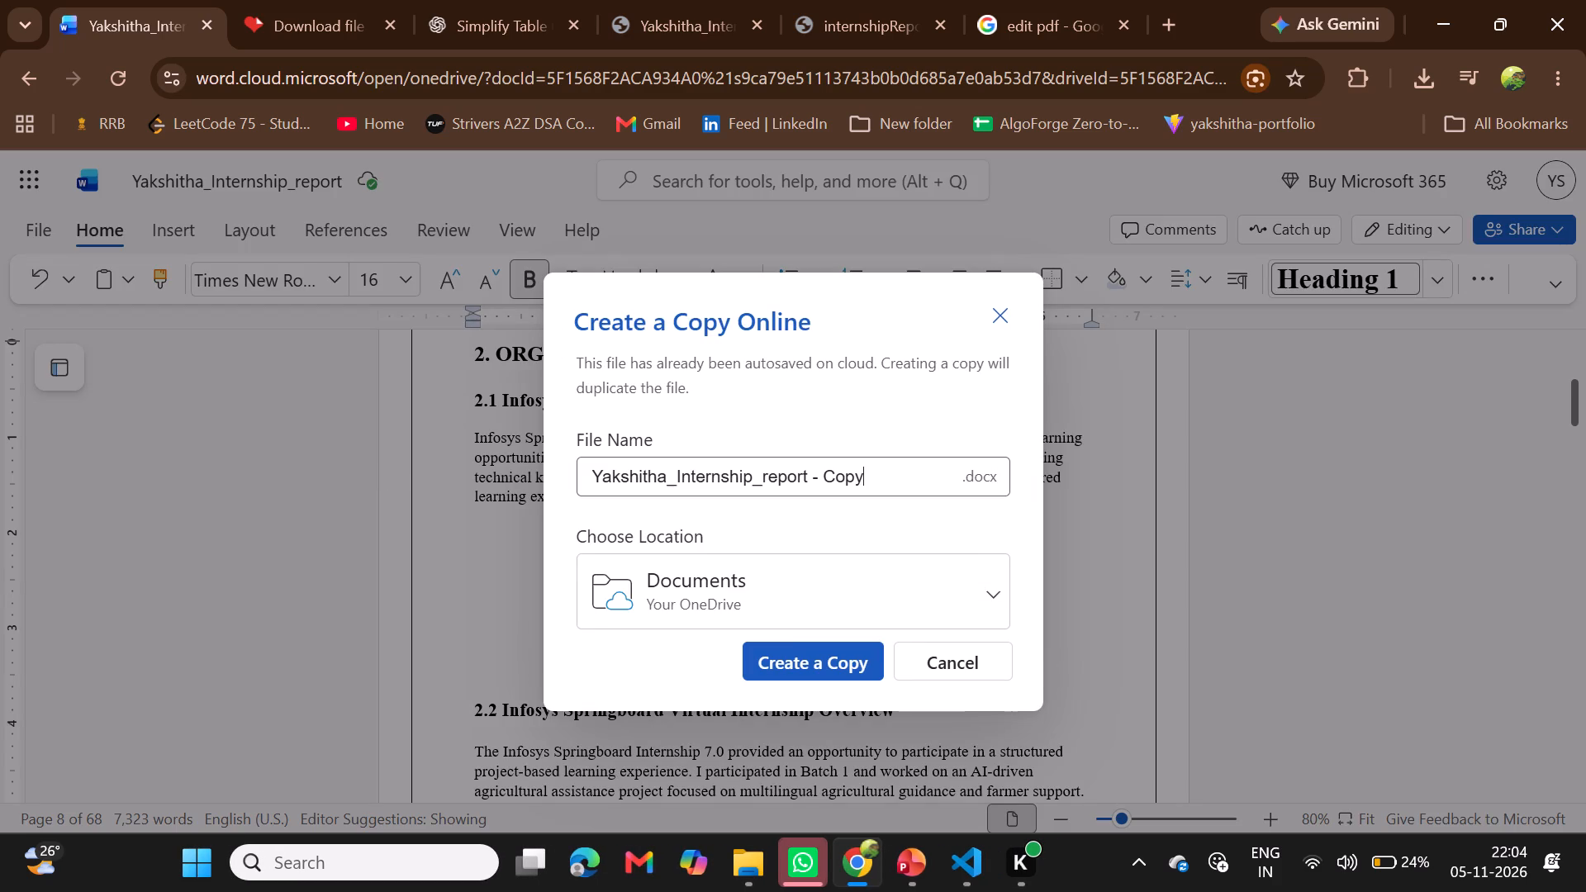
pyautogui.click(874, 598)
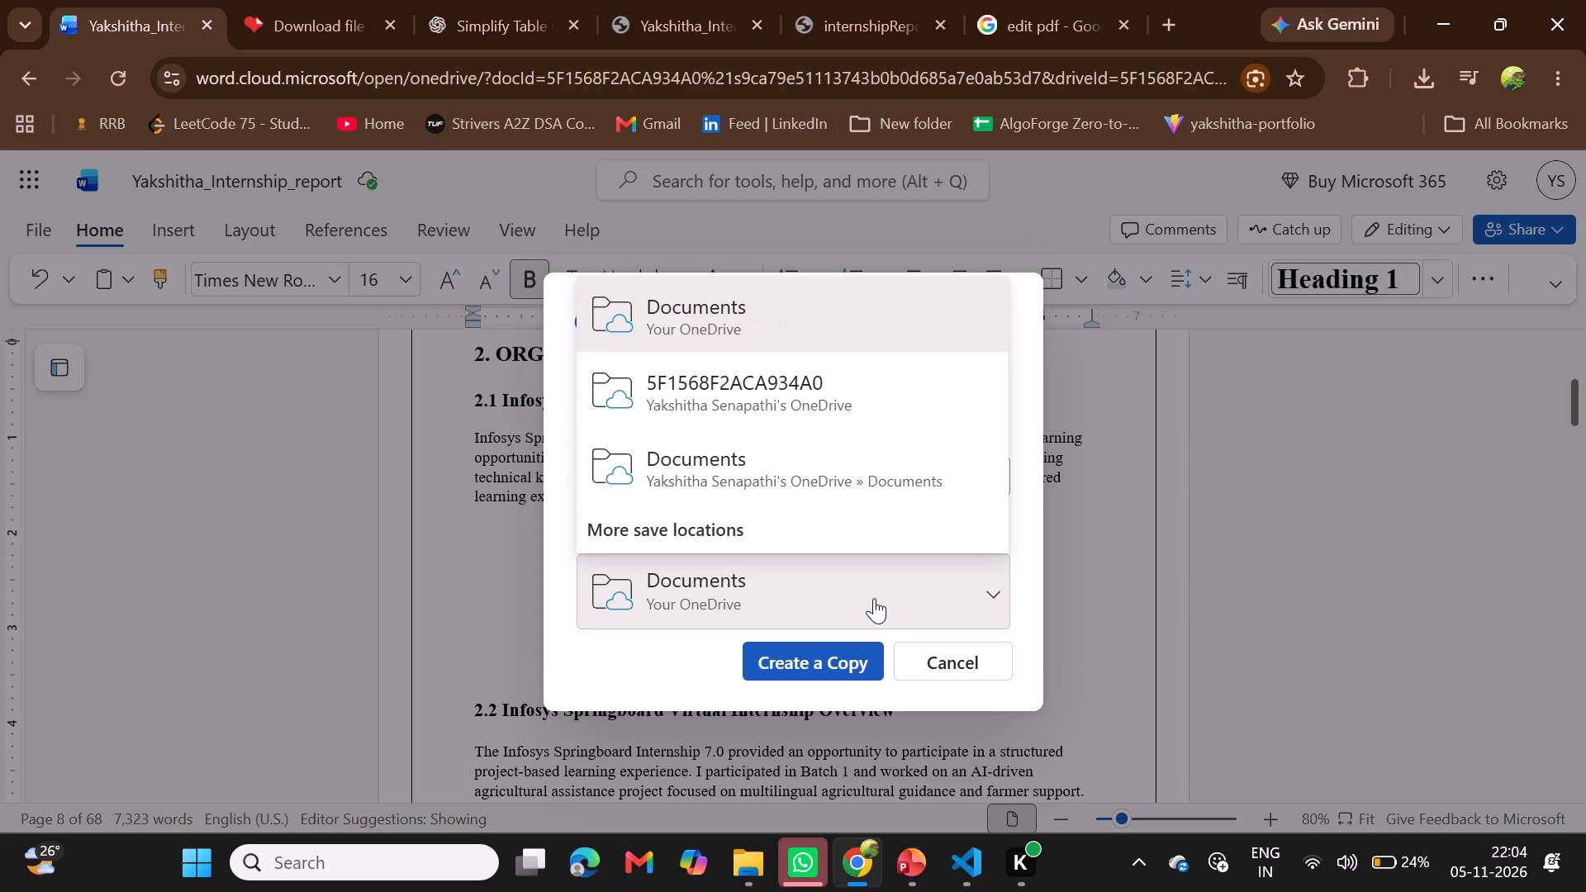
pyautogui.click(763, 472)
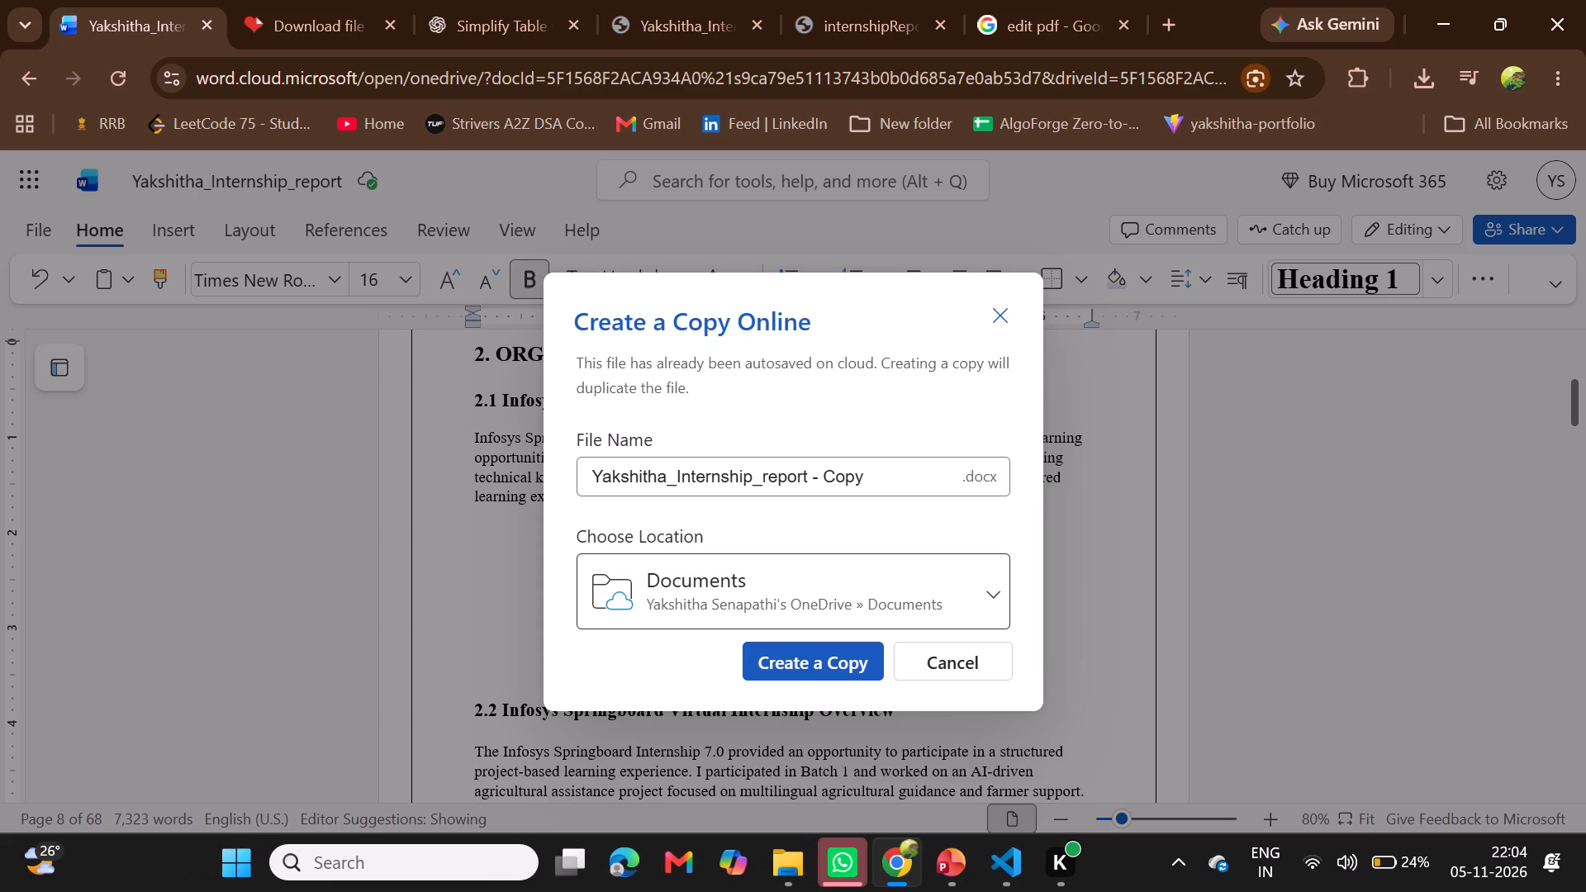
pyautogui.click(796, 619)
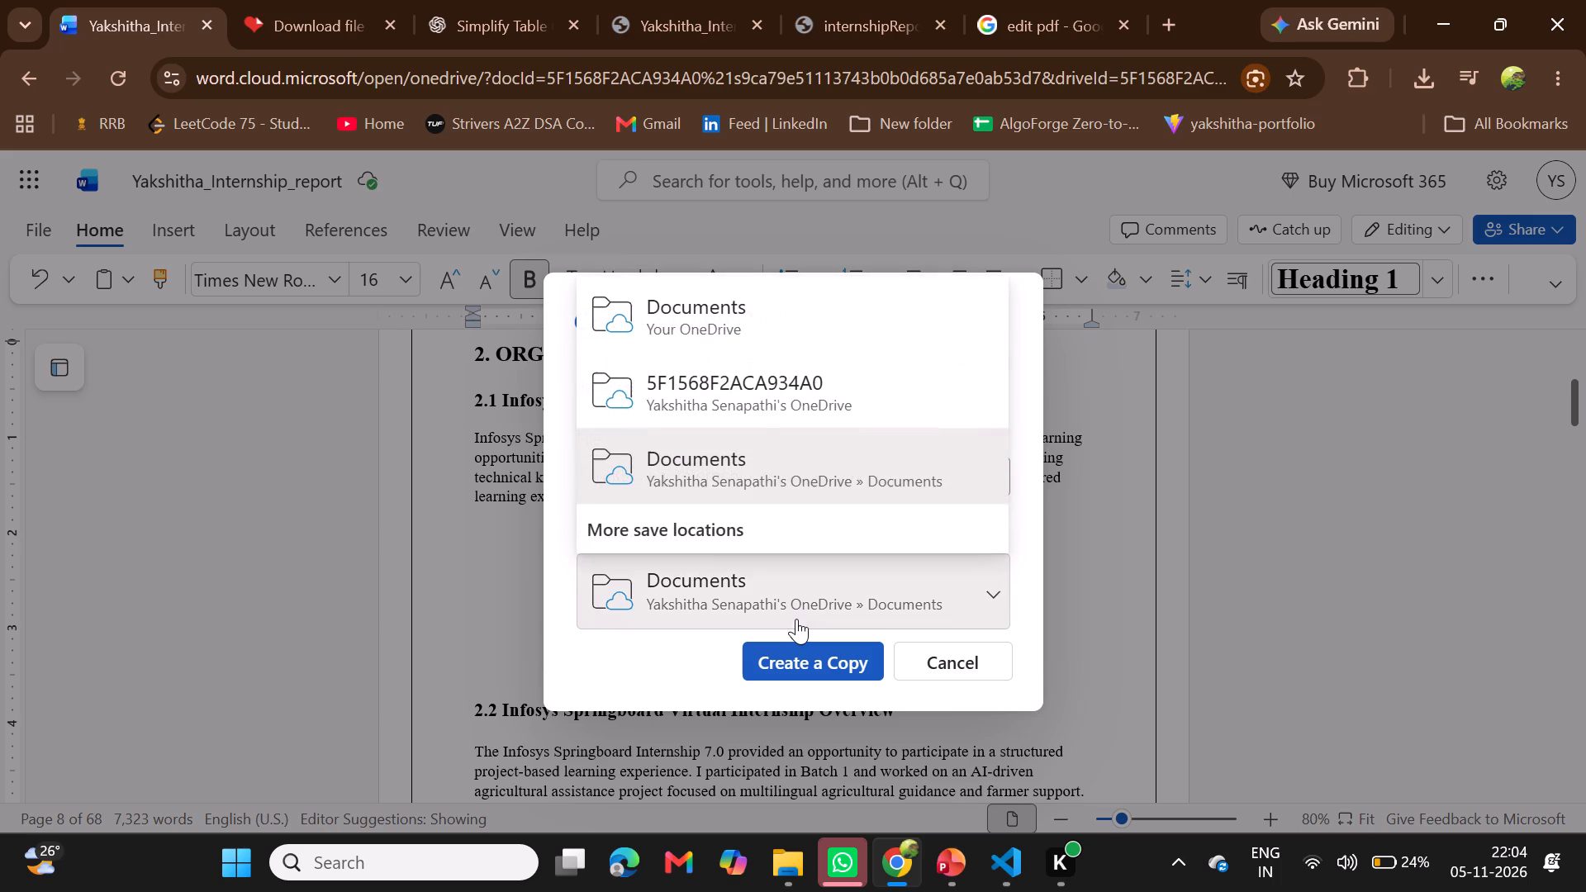
pyautogui.click(794, 325)
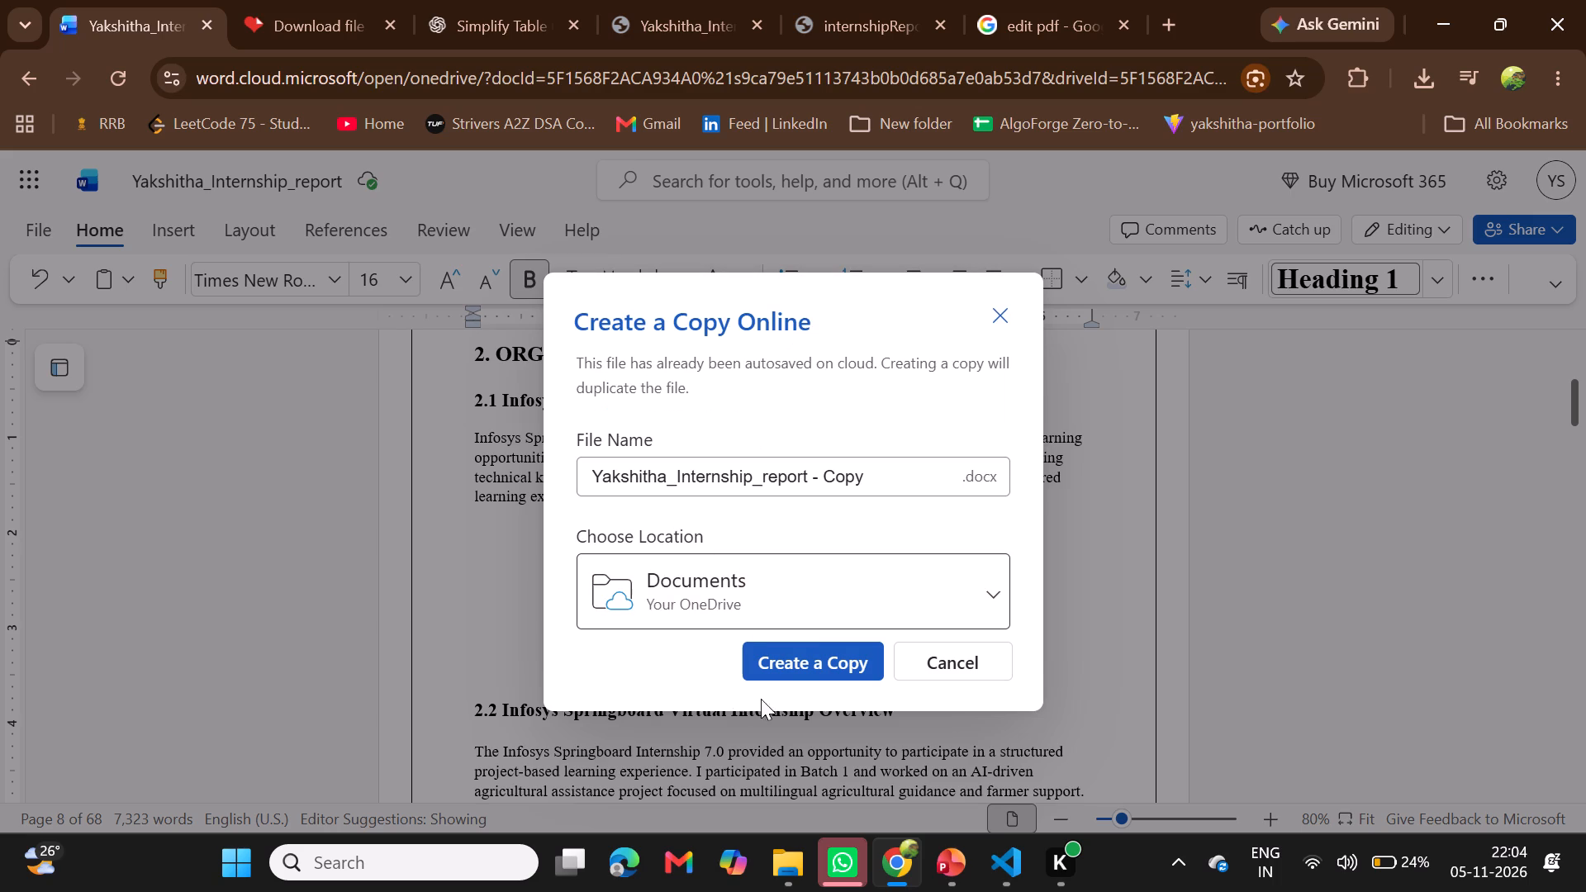
pyautogui.click(780, 600)
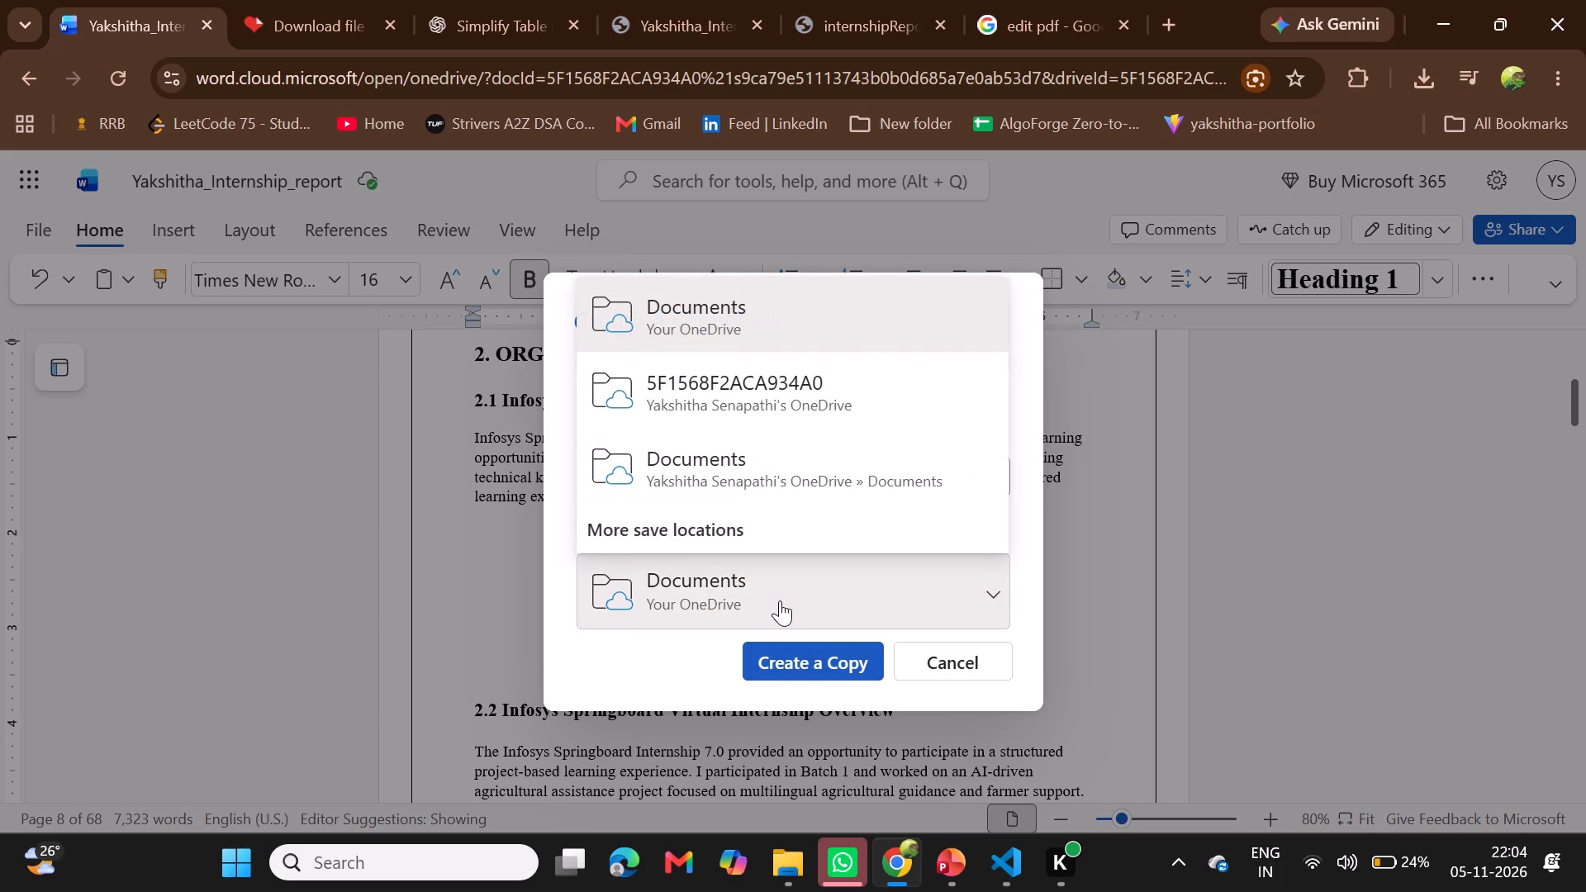
pyautogui.click(780, 600)
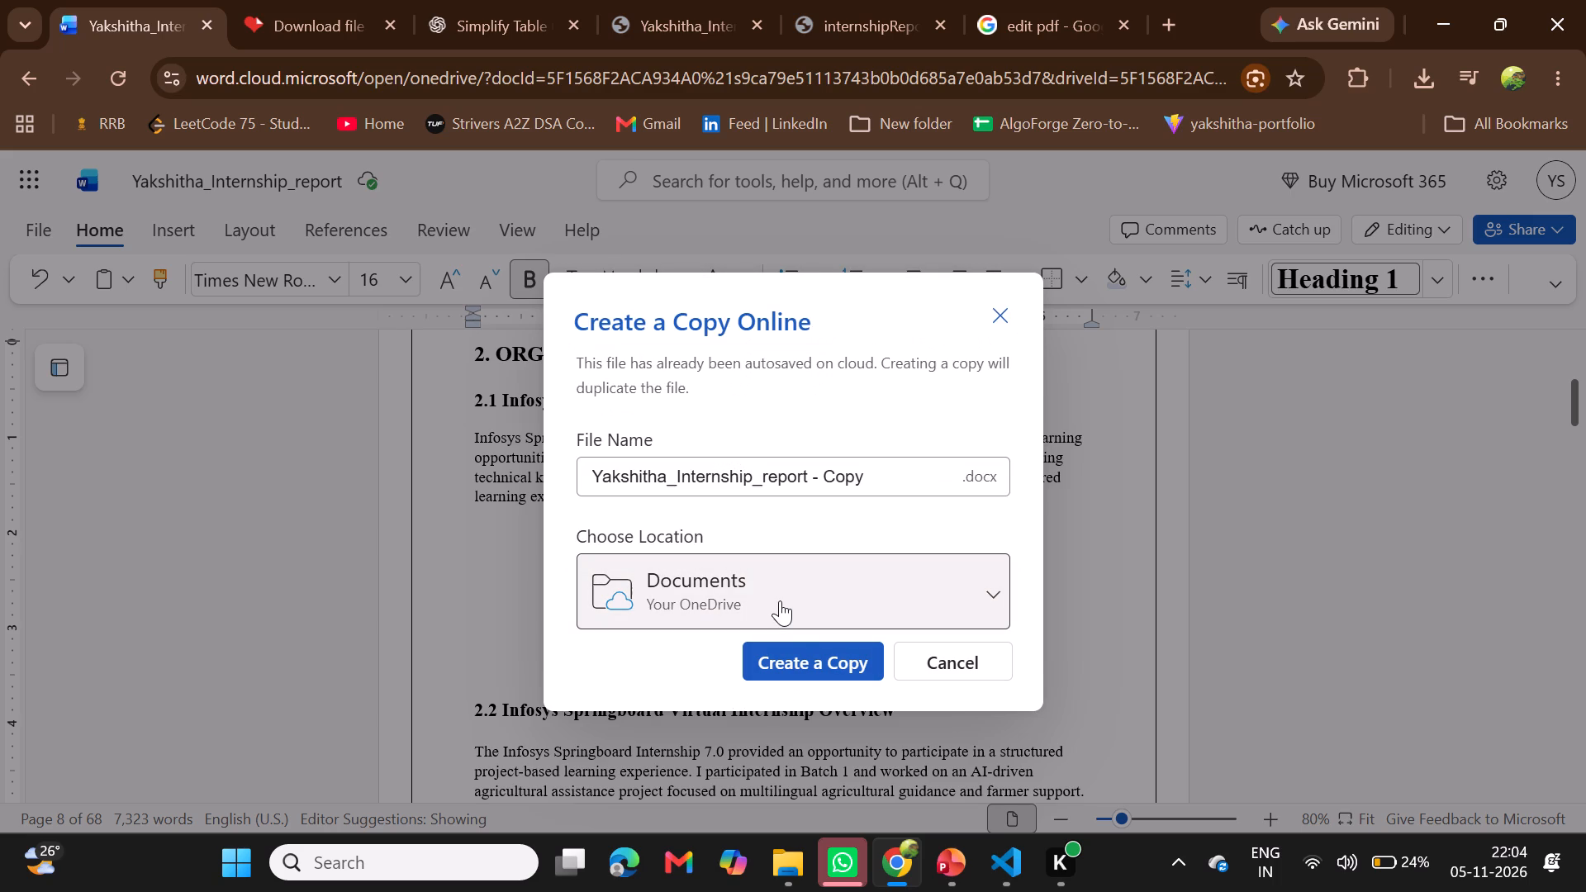
pyautogui.click(804, 661)
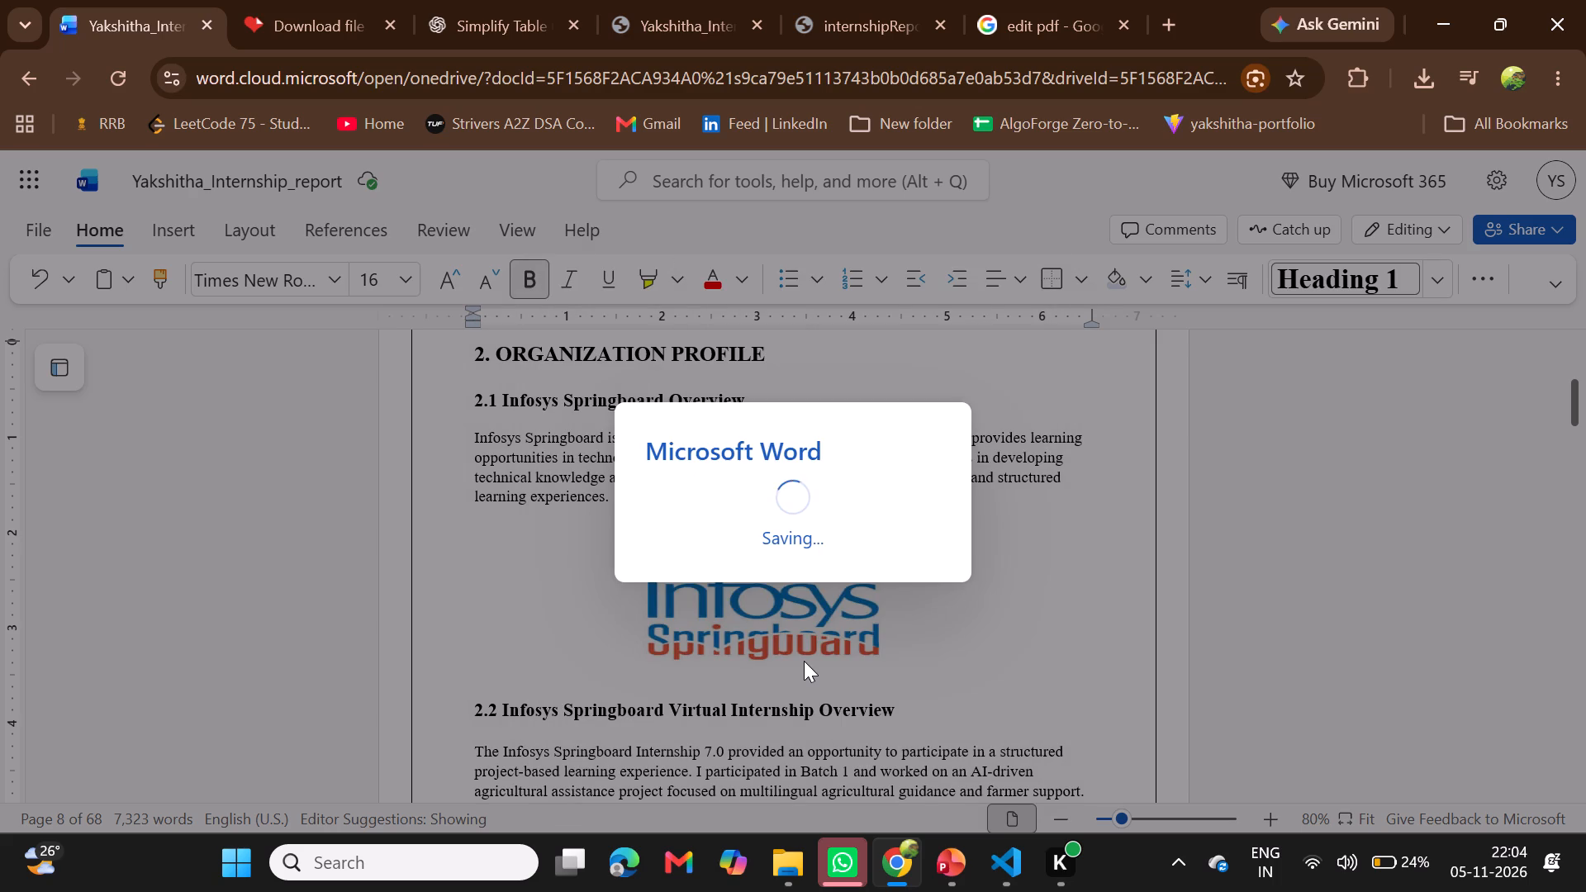
pyautogui.scroll(1, 804, 661)
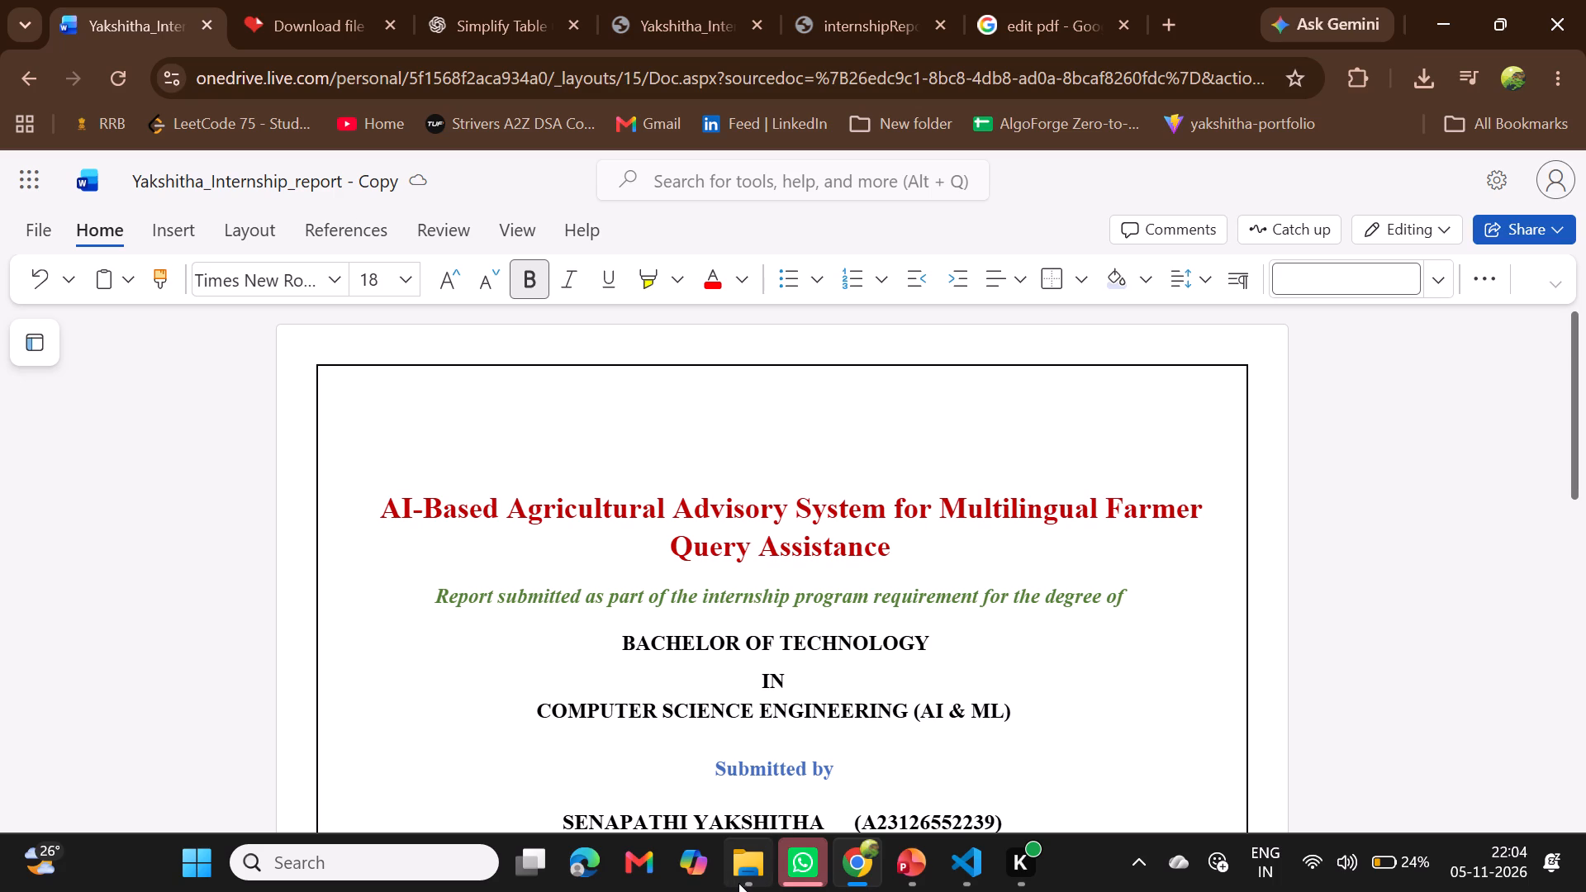
# Switch to File Explorer and find the internship report copy in the personal OneDrive folder.
pyautogui.click(747, 757)
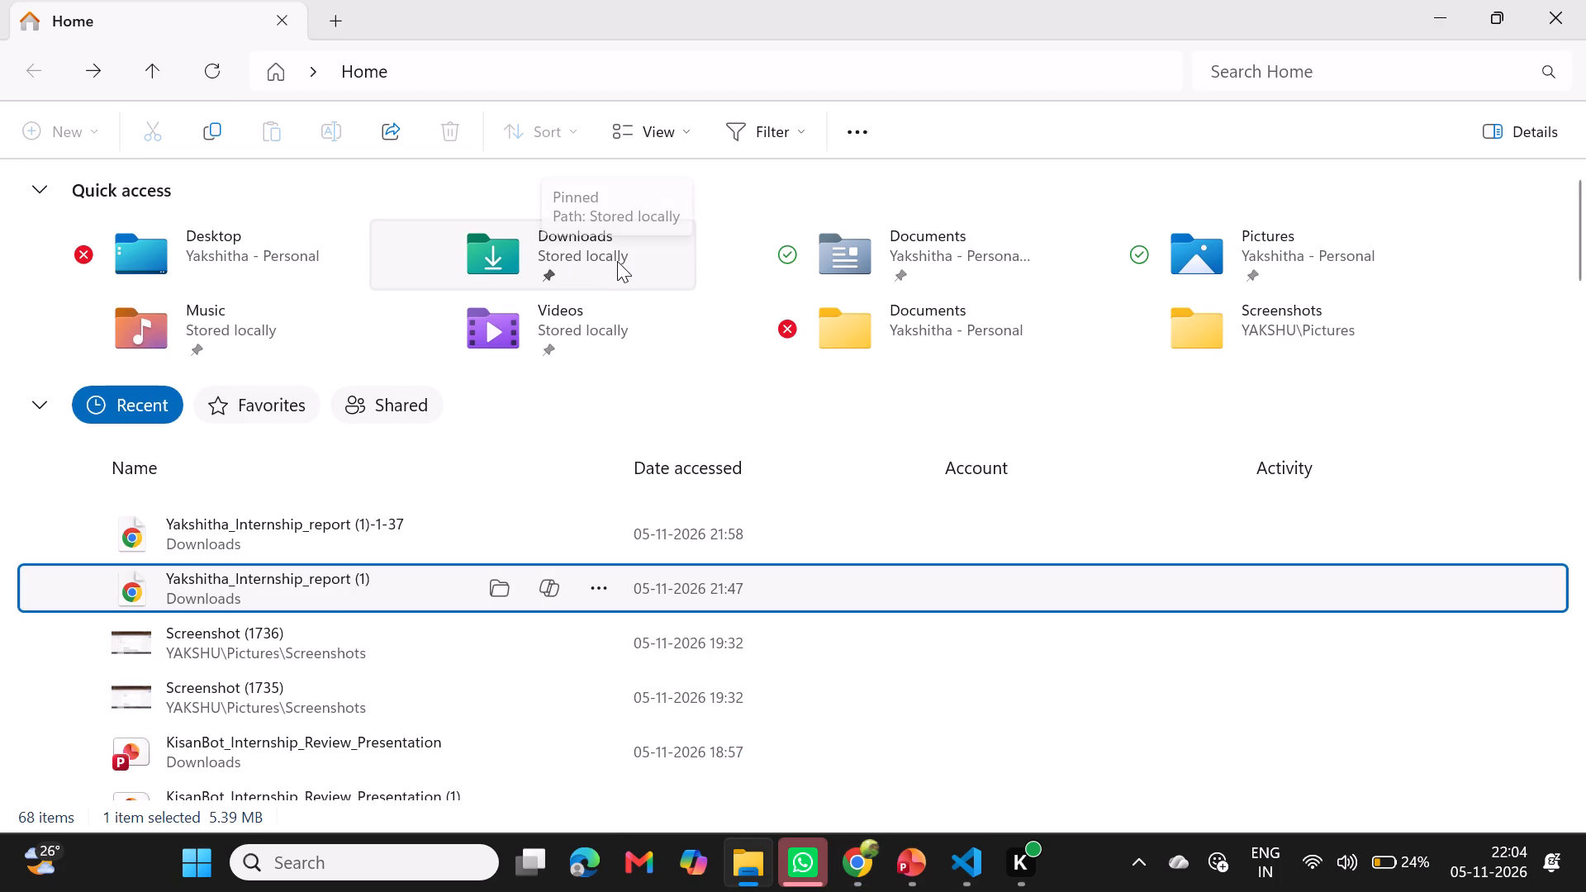
pyautogui.click(325, 72)
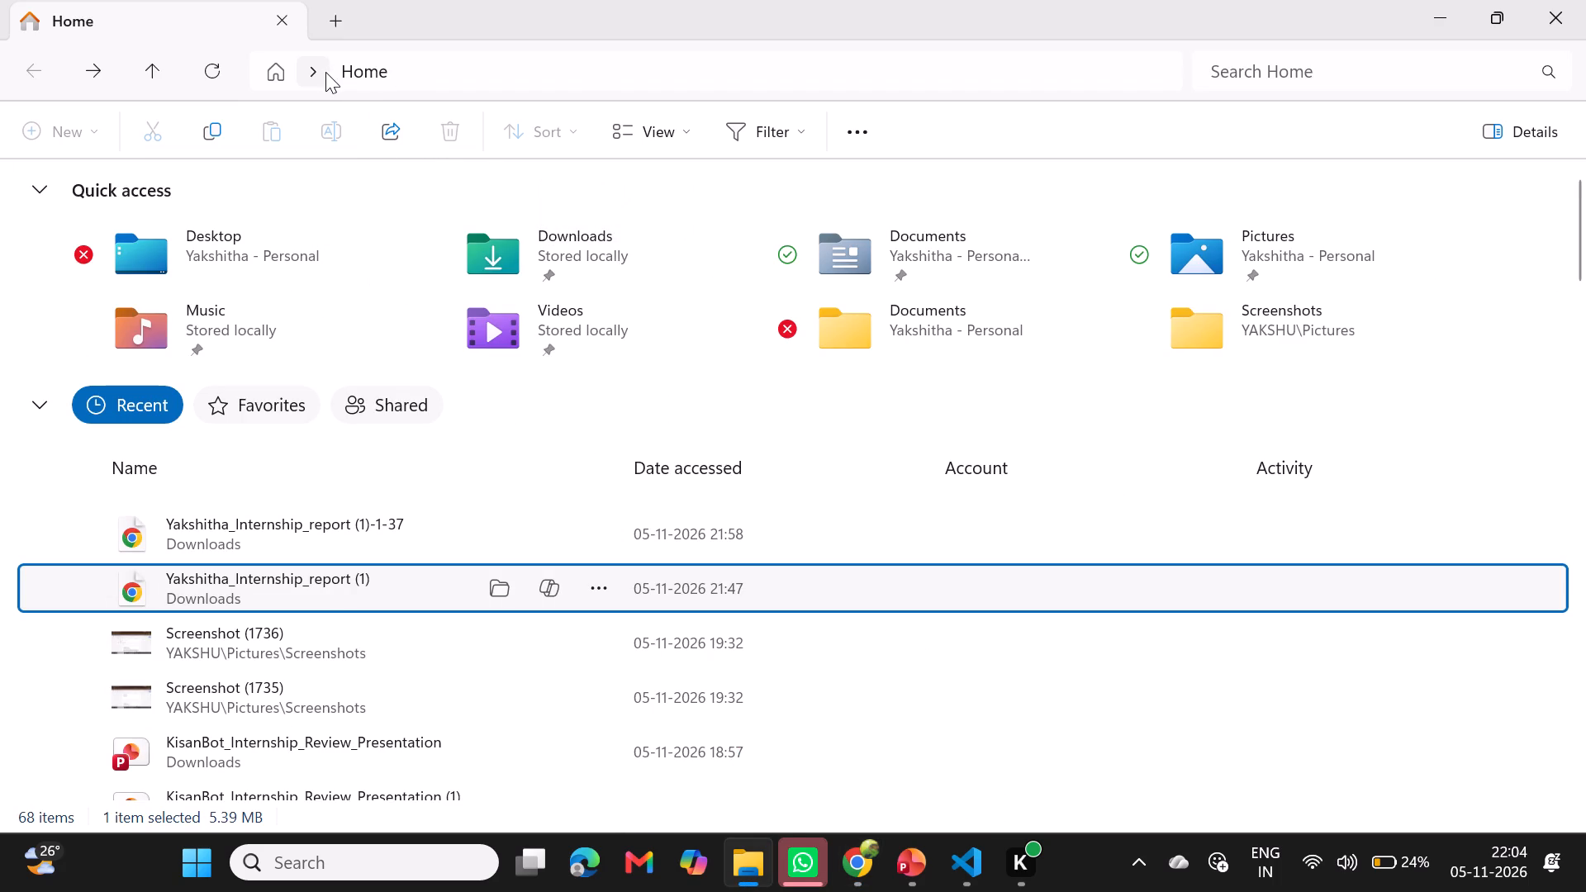
pyautogui.scroll(-1, 413, 268)
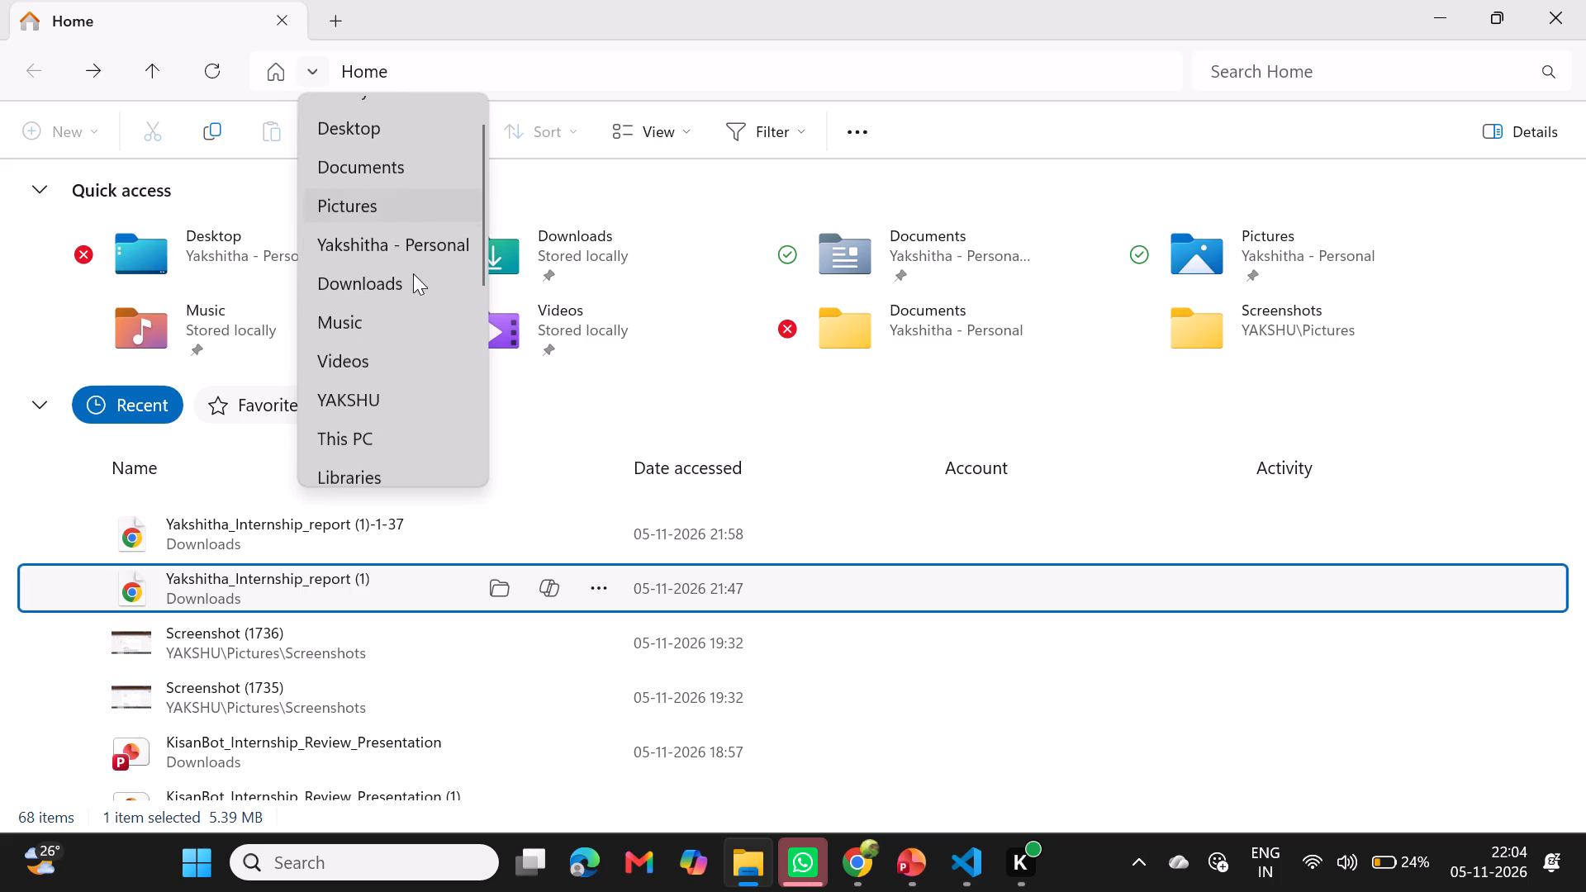
pyautogui.click(396, 242)
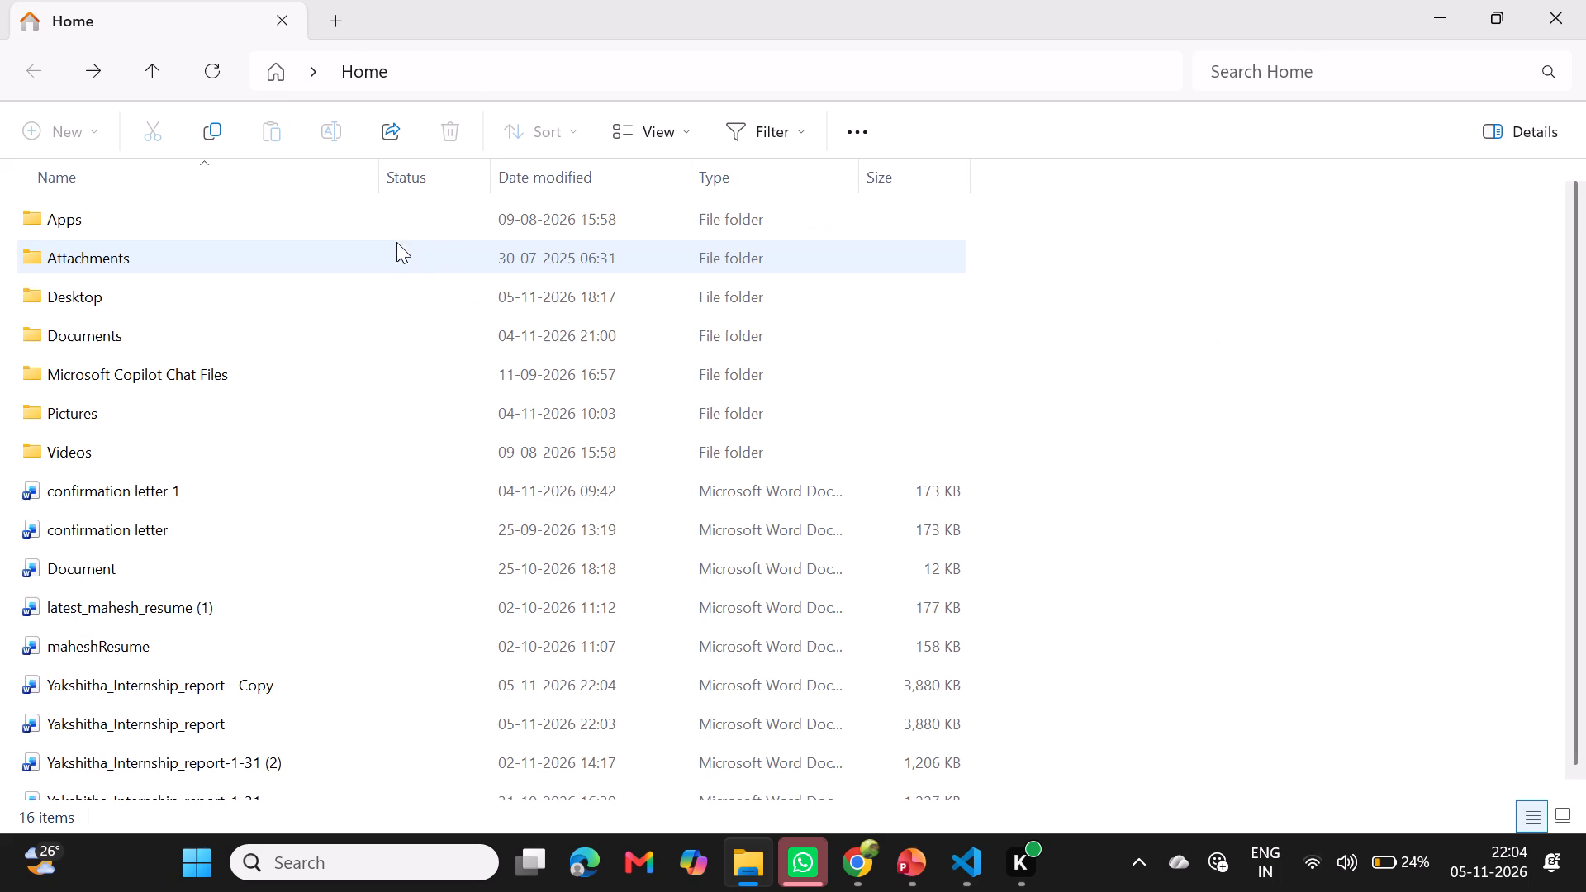
pyautogui.scroll(-1, 444, 525)
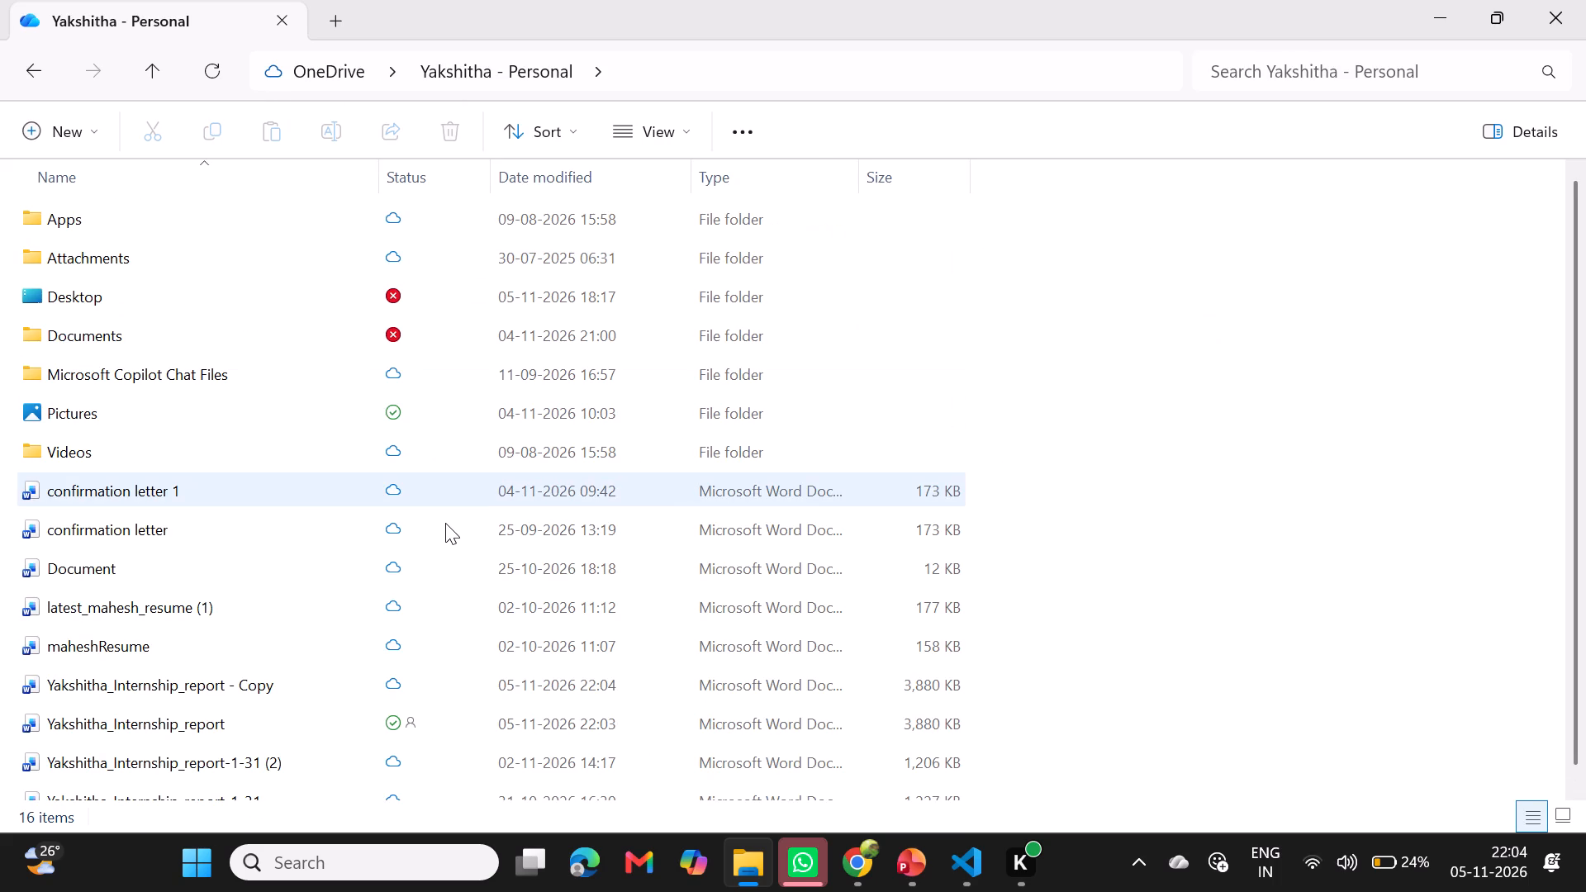
pyautogui.scroll(-1, 445, 523)
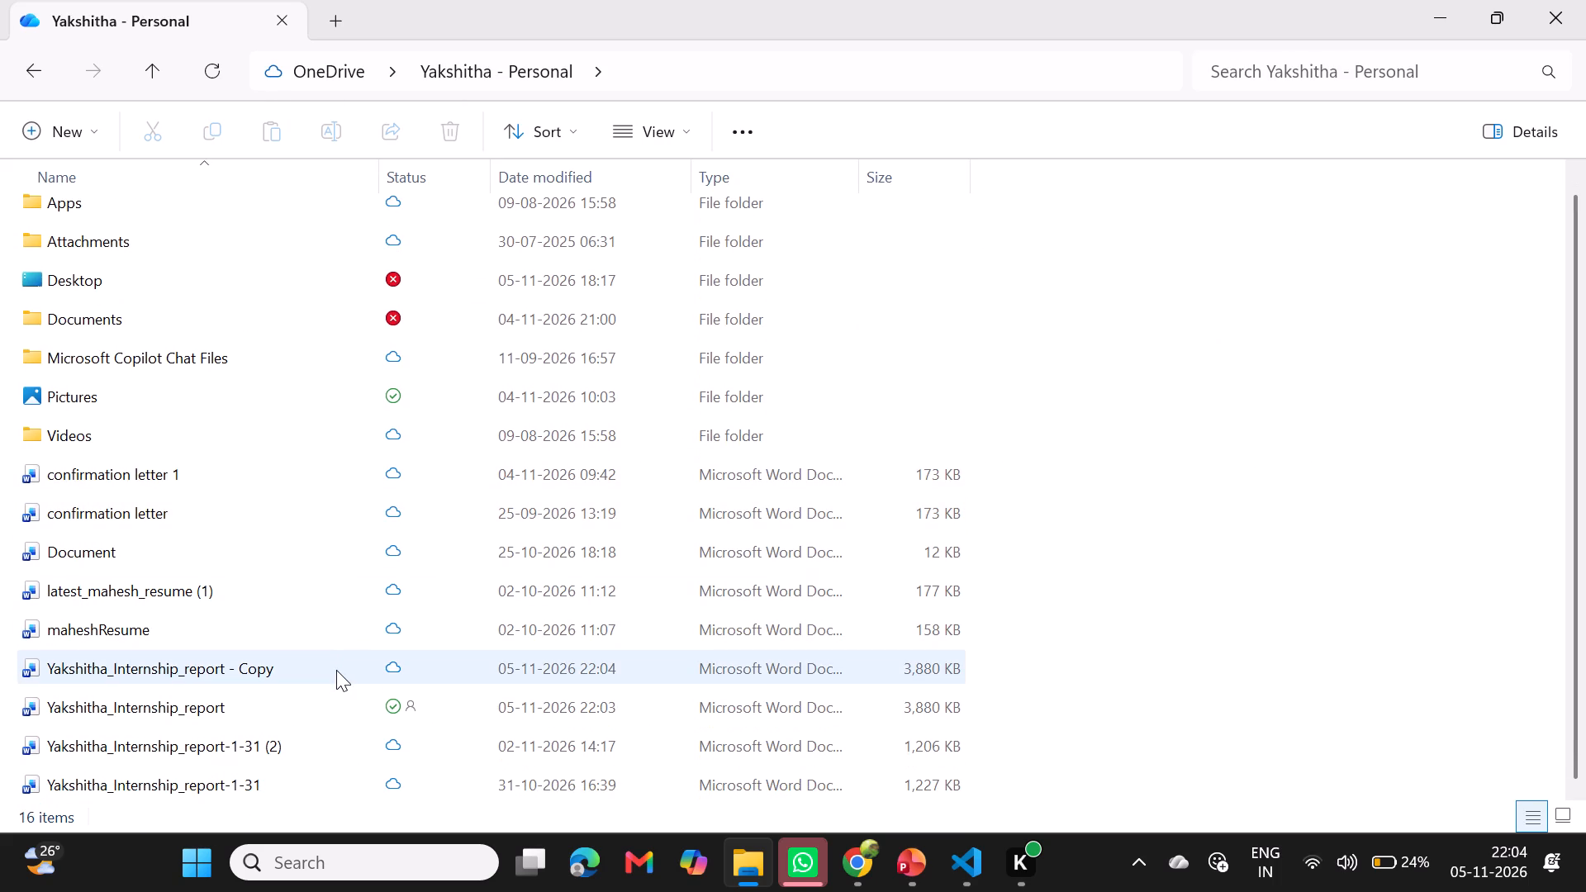
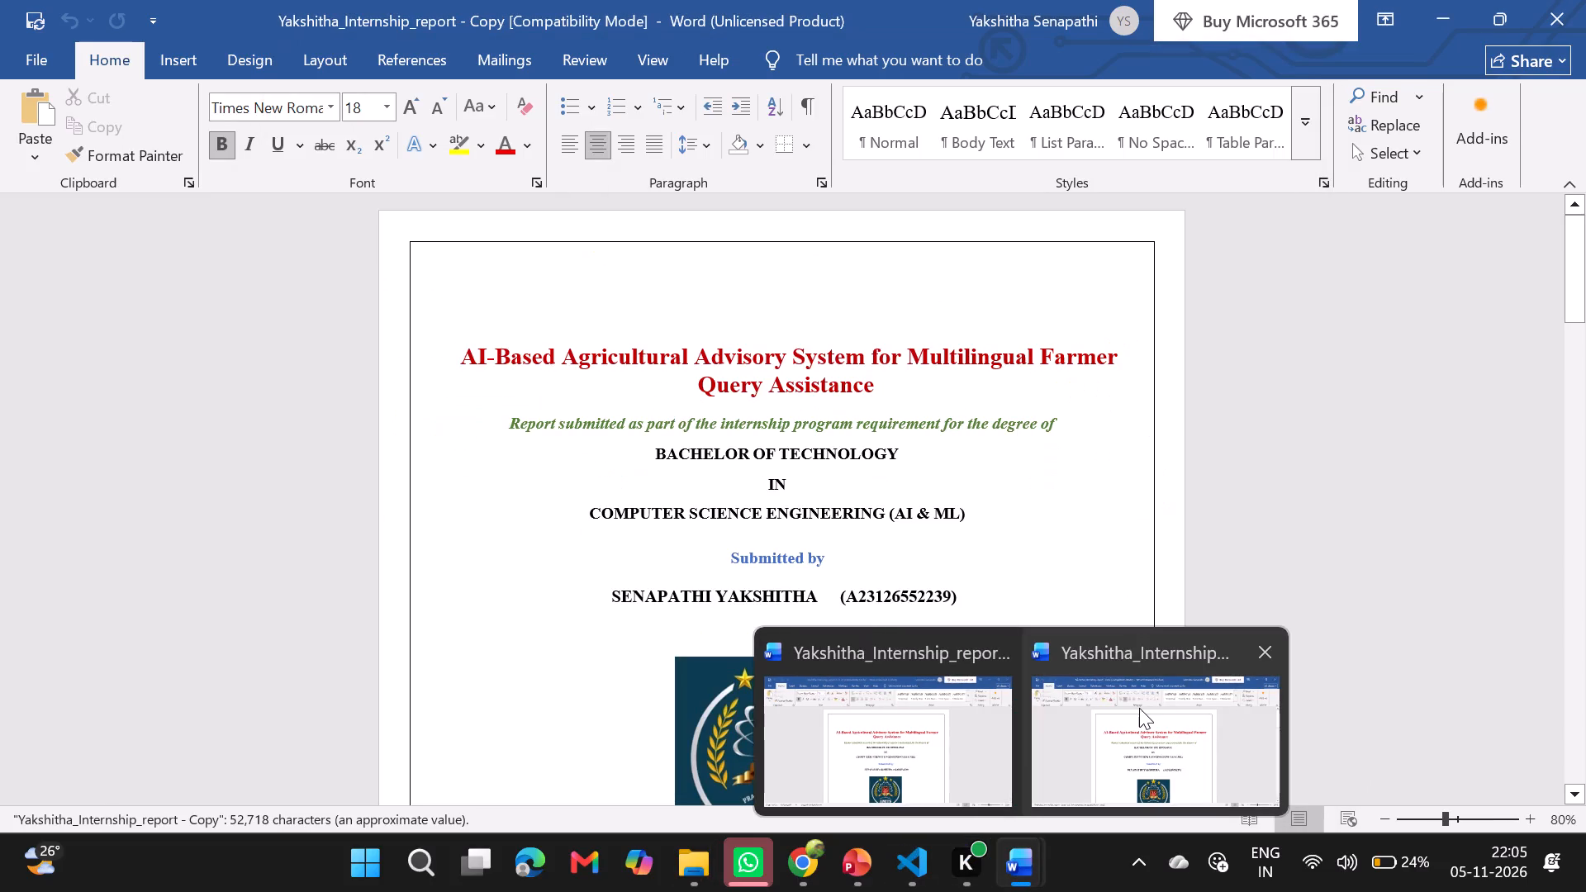
# Switch to the Word window with the internship report copy and review its cover, certificate and table of contents pages.
pyautogui.click(1139, 708)
pyautogui.scroll(-1, 1033, 529)
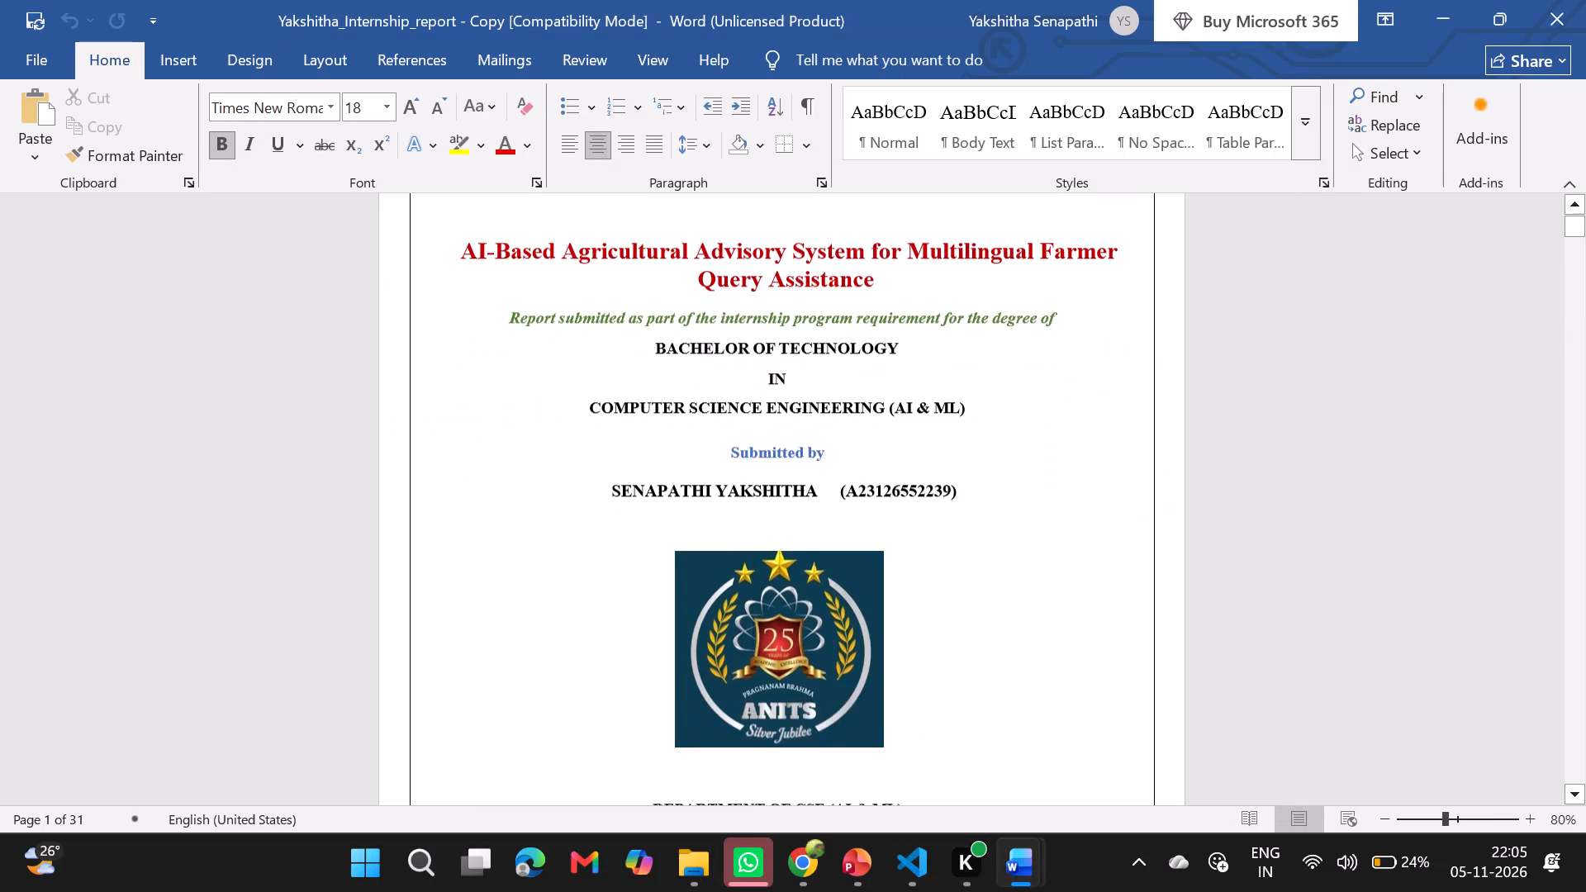
pyautogui.scroll(-4, 1033, 529)
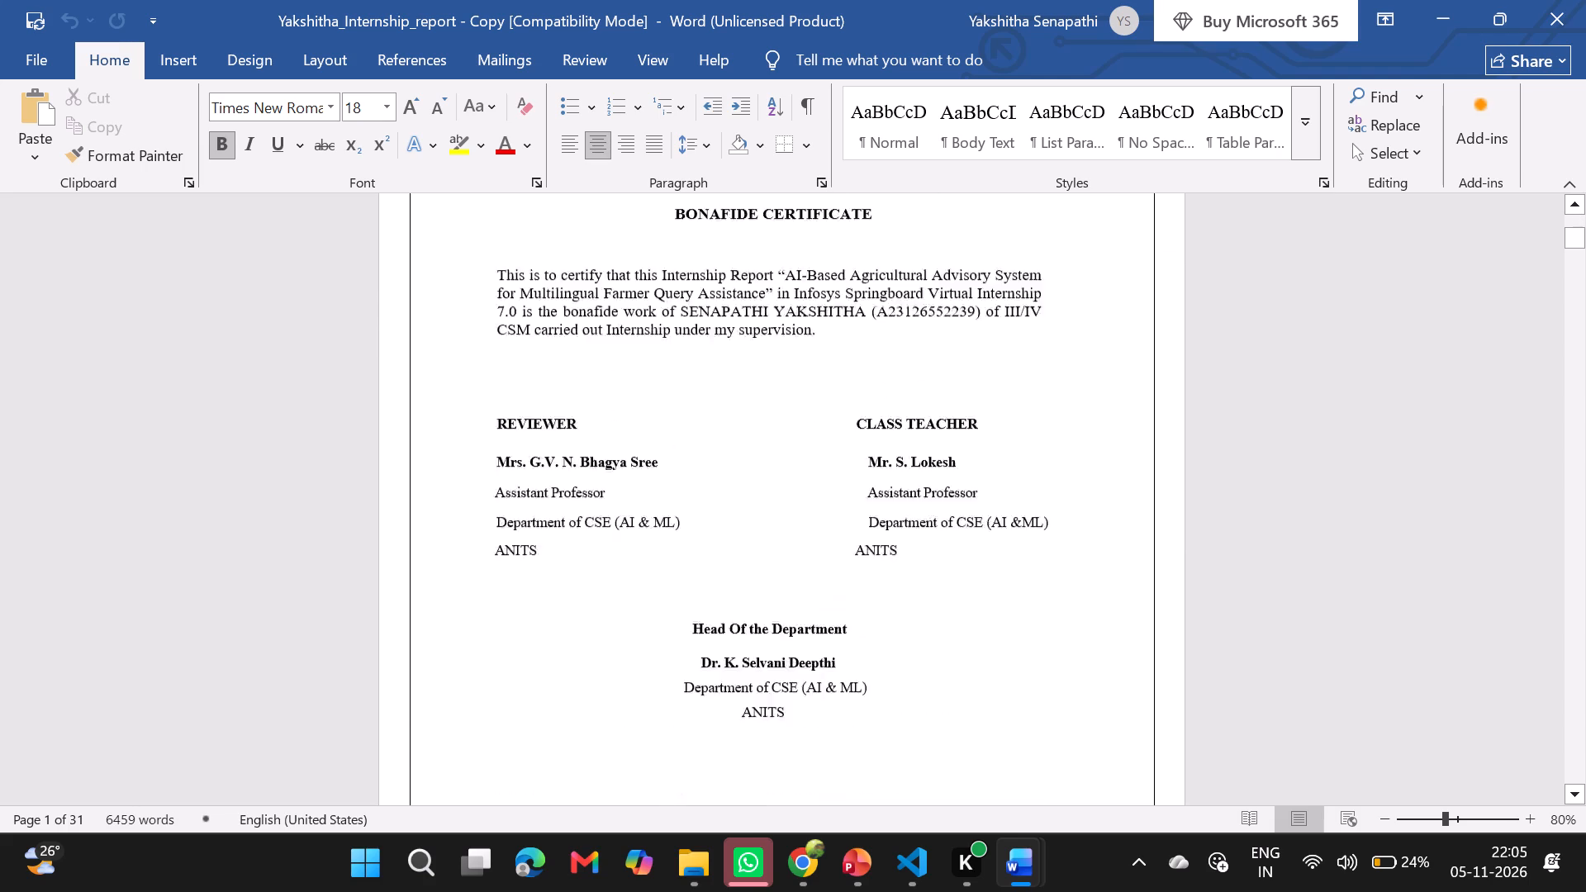
pyautogui.scroll(-2, 1033, 529)
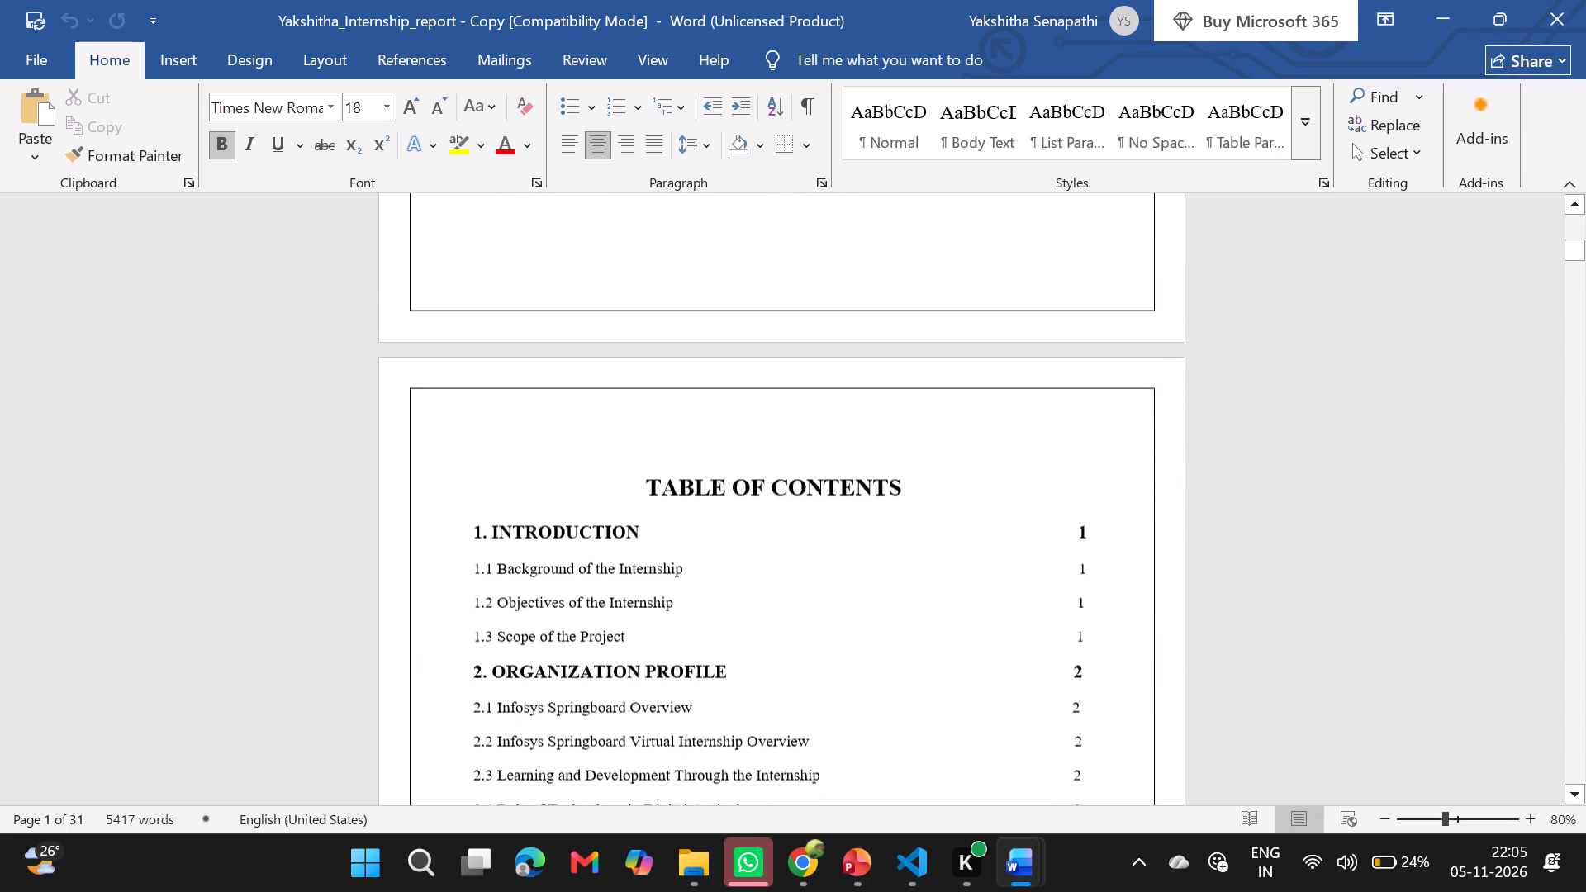
pyautogui.scroll(-3, 1033, 529)
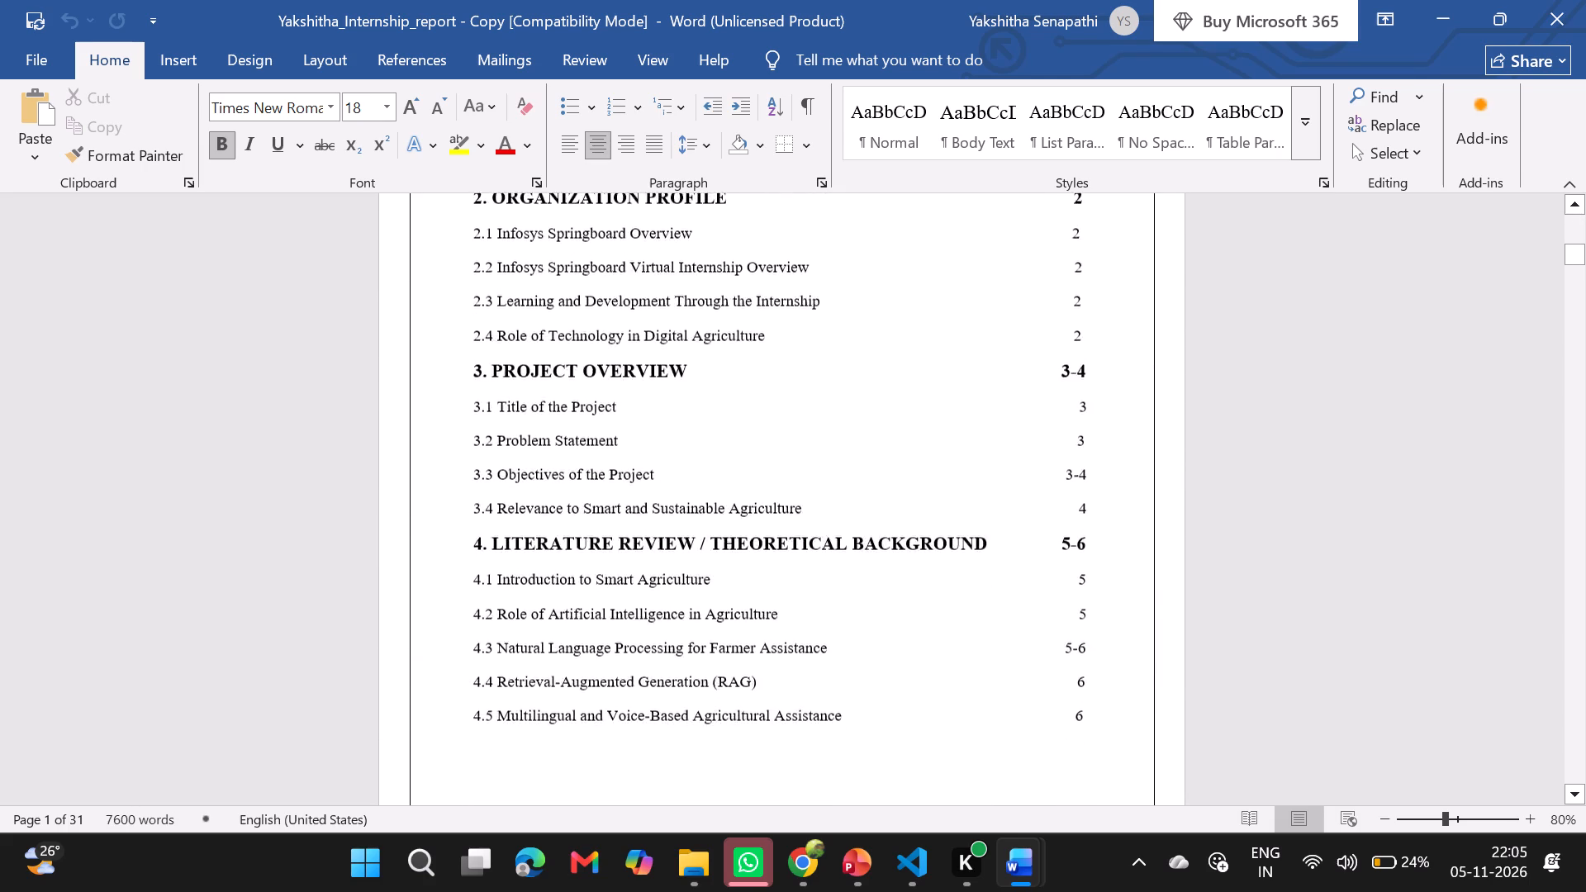
pyautogui.scroll(-5, 1033, 529)
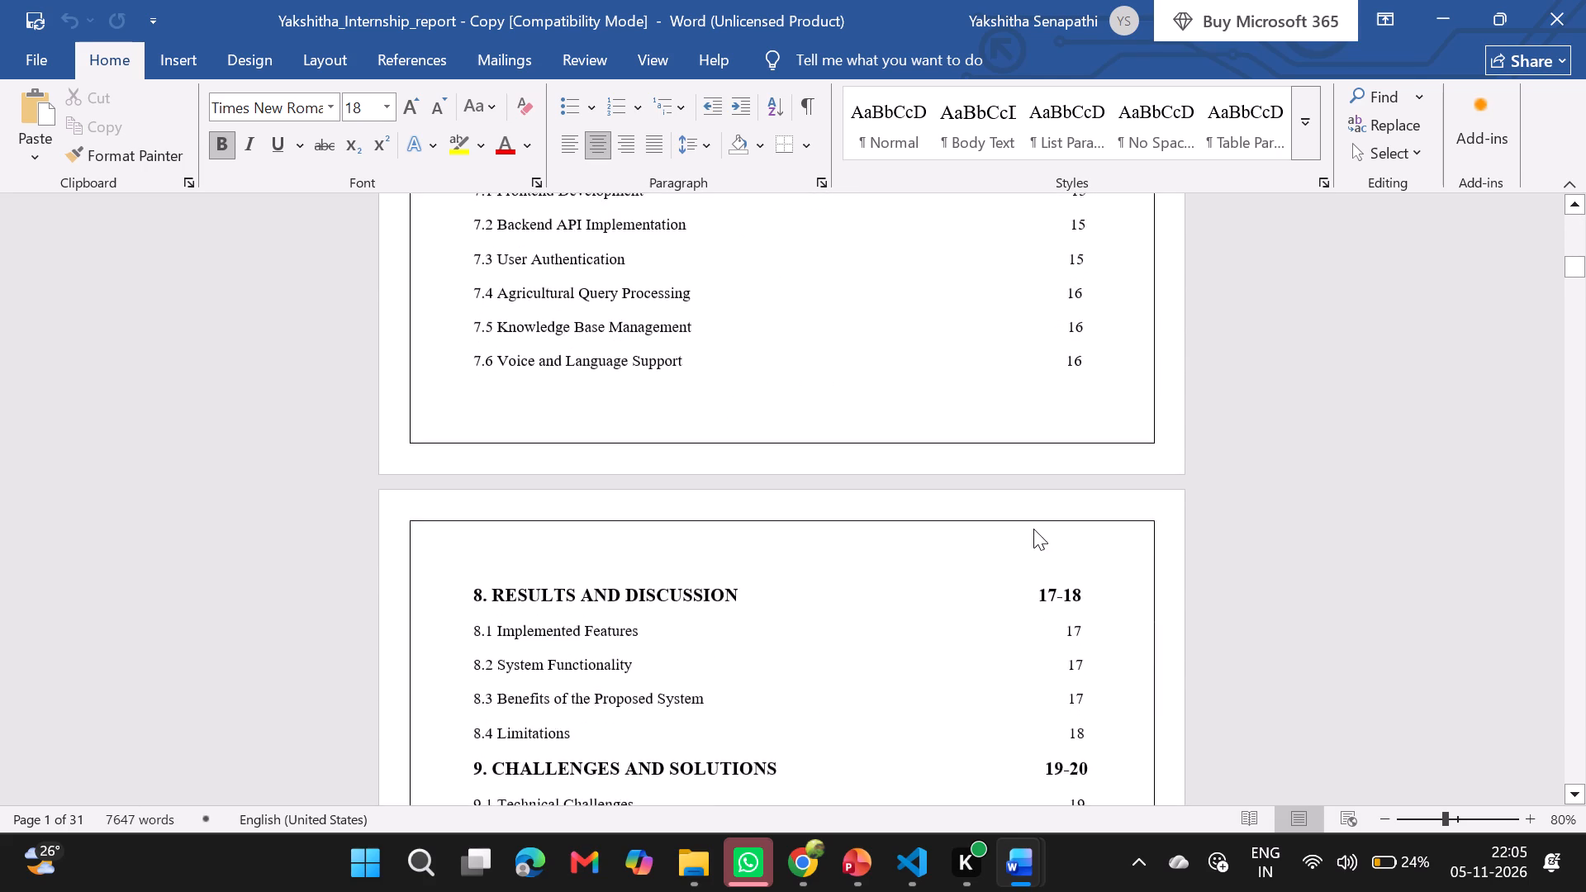
pyautogui.scroll(-2, 1033, 529)
pyautogui.scroll(2, 1033, 529)
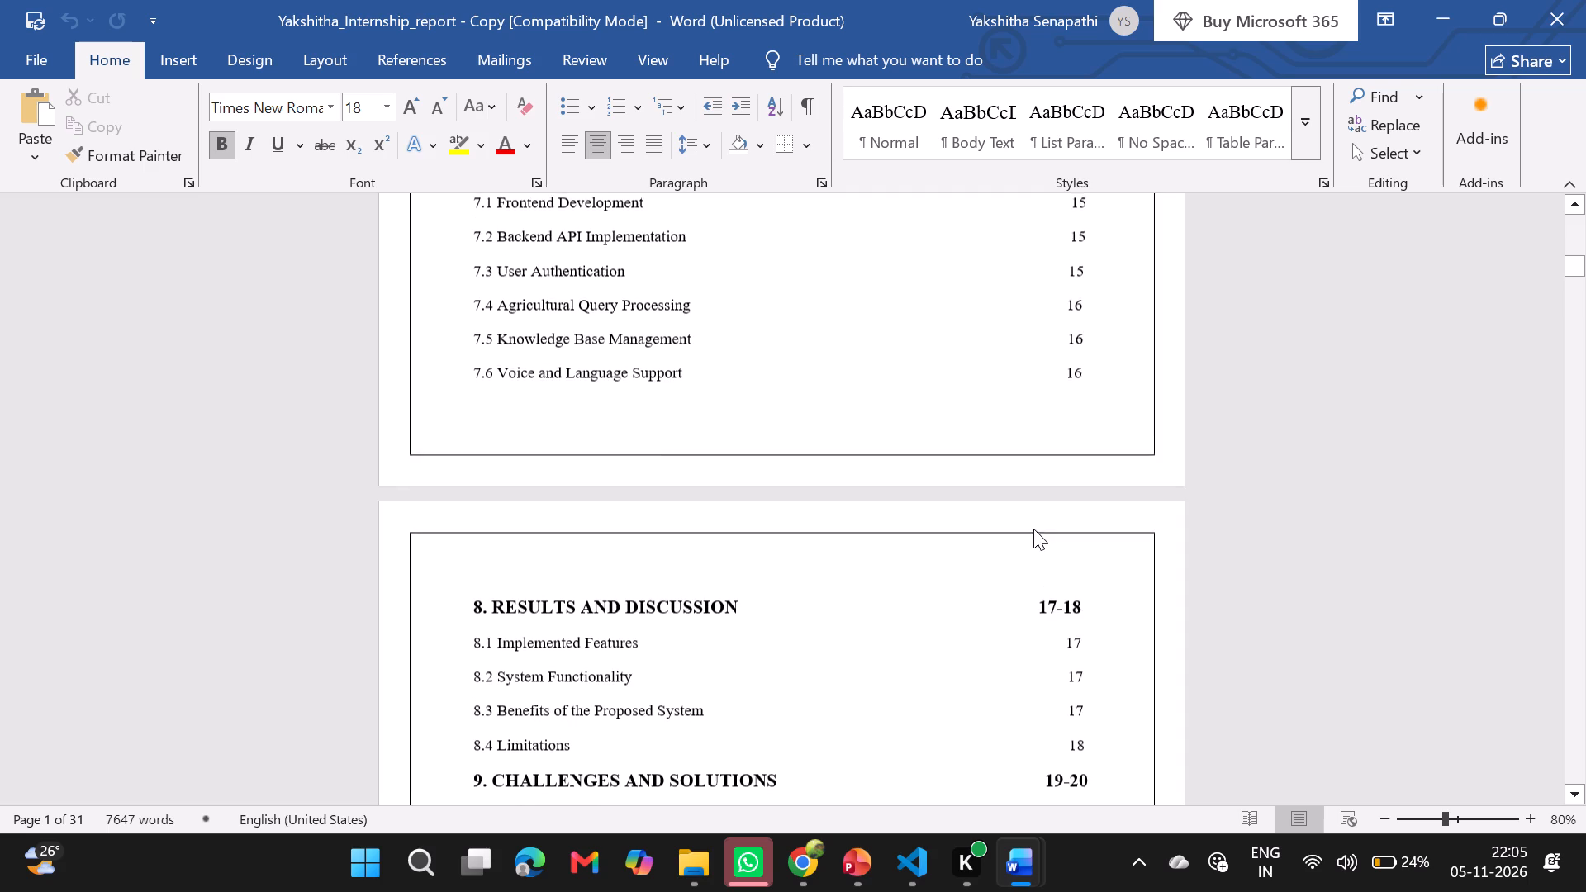
# Insert one blank line before the "2. ORGANIZATION PROFILE" heading to move it onto the next page.
pyautogui.scroll(-2, 1033, 529)
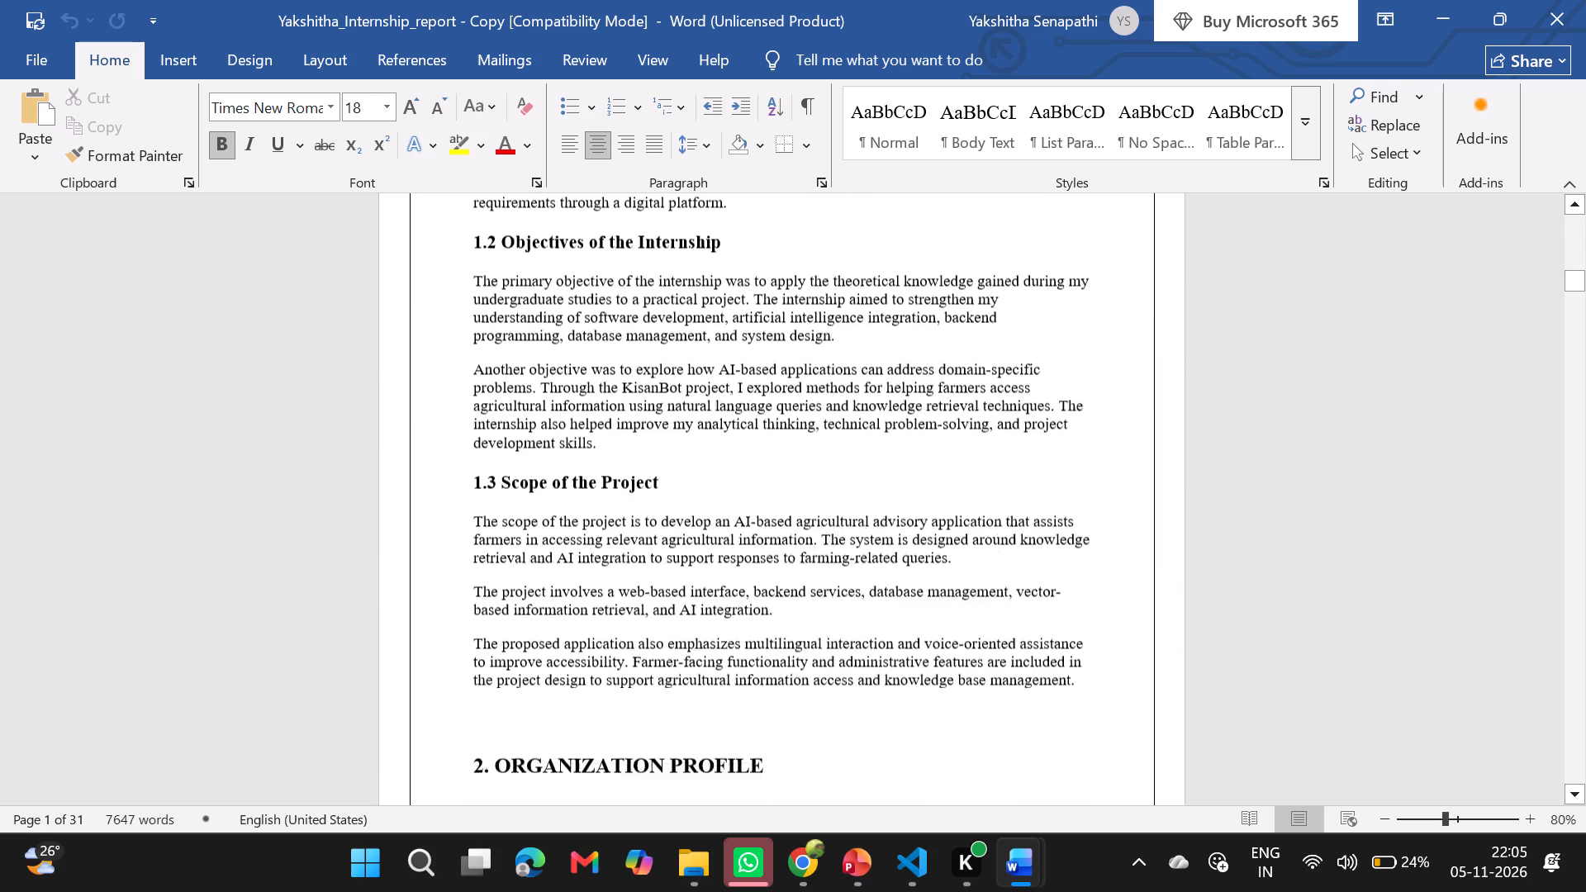
pyautogui.scroll(-2, 1033, 529)
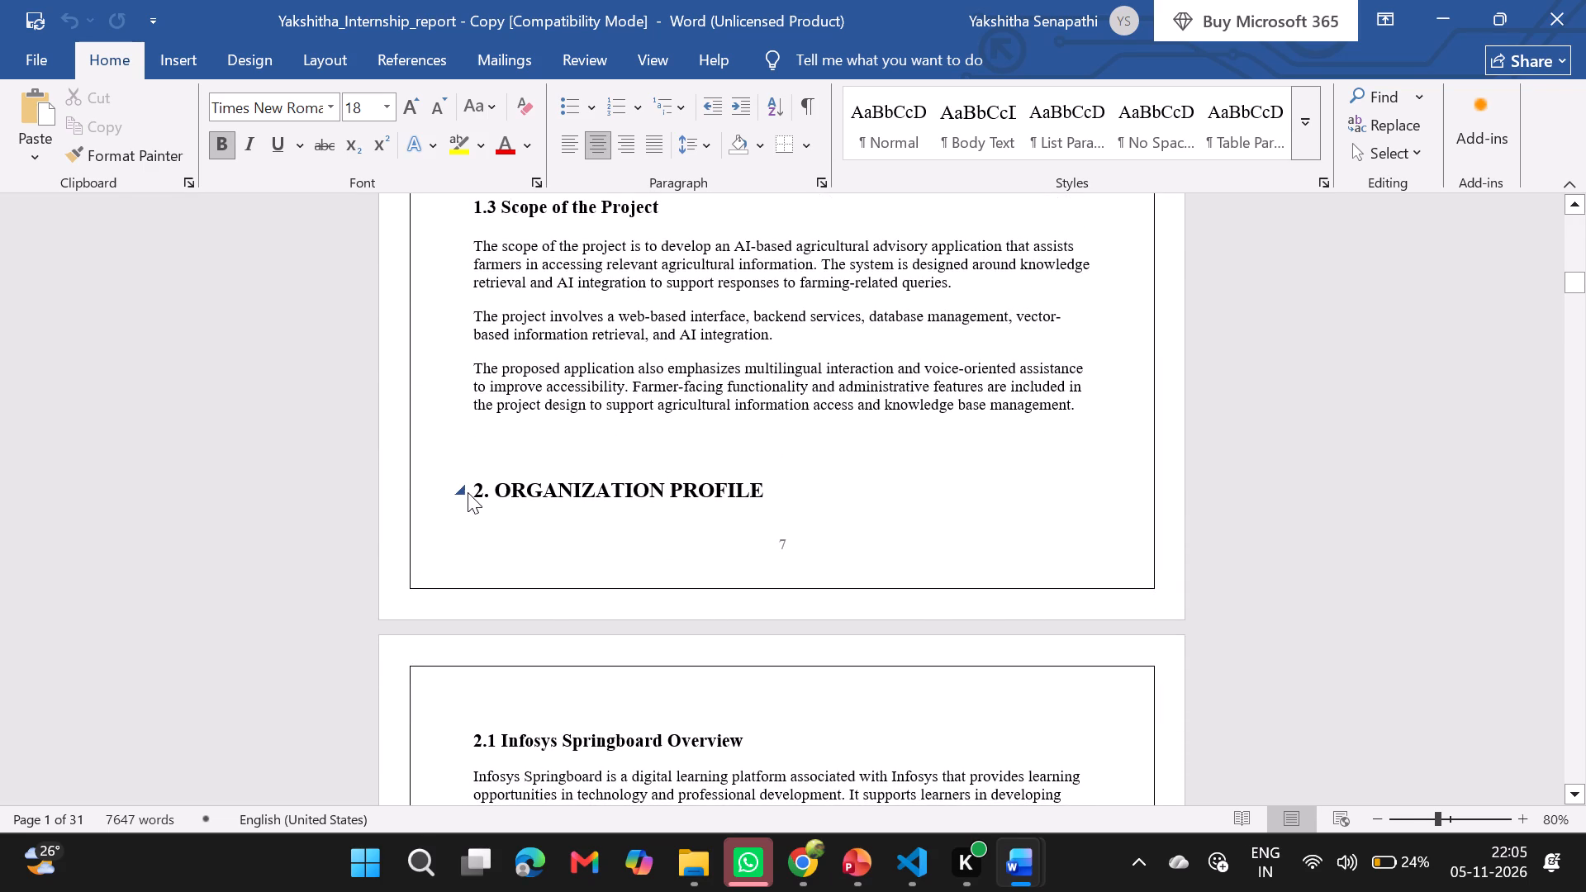
pyautogui.click(477, 493)
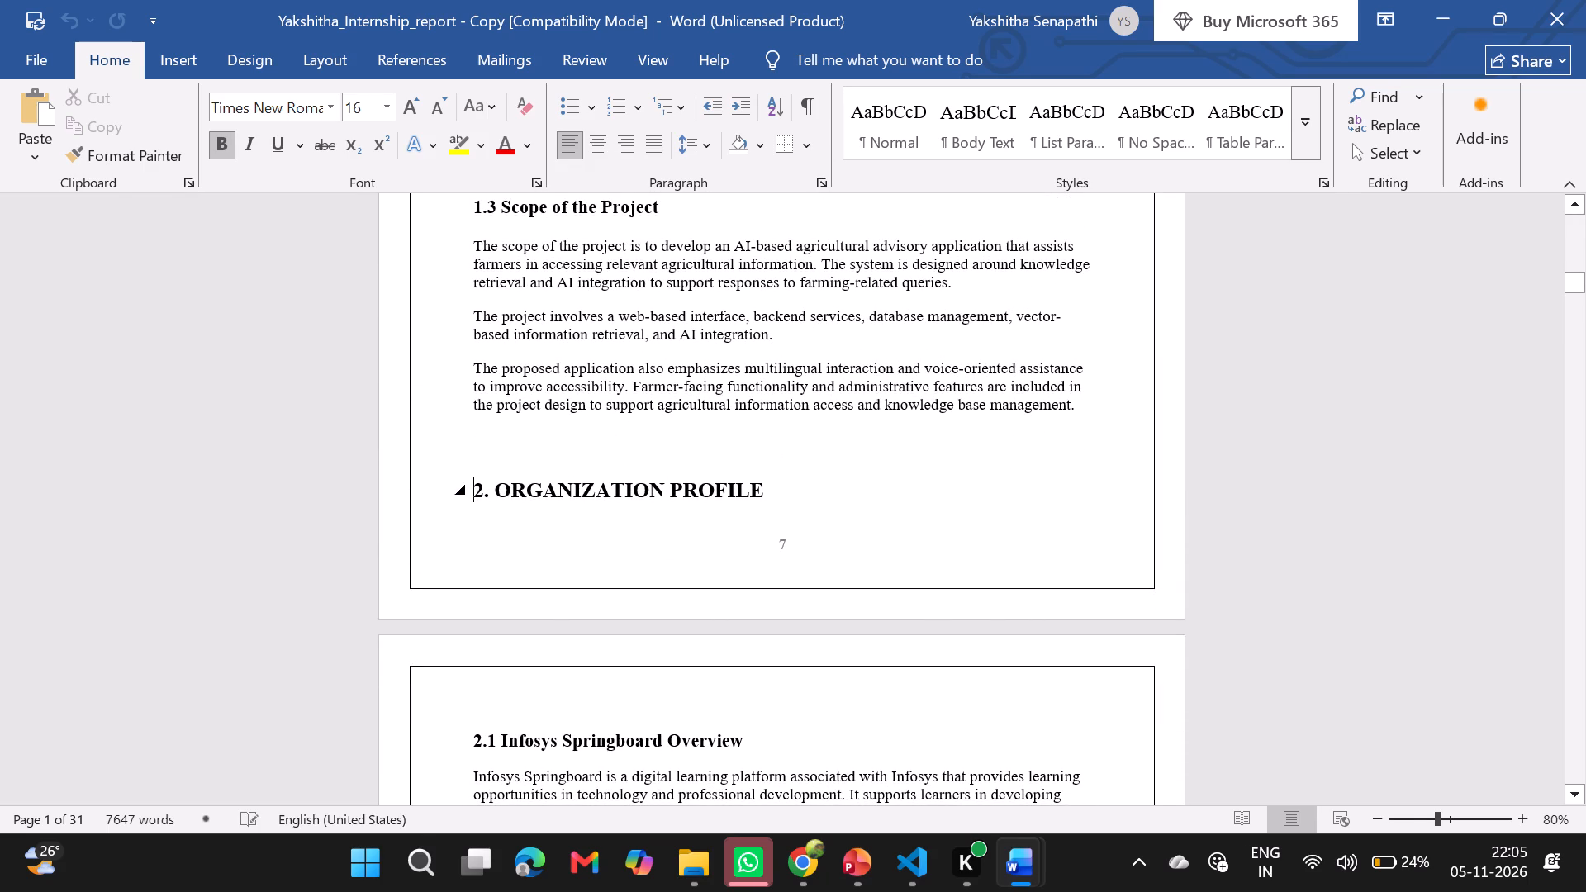
pyautogui.press('Return')
# Insert one blank line before the "3. PROJECT OVERVIEW" heading to move it onto the next page.
pyautogui.scroll(-2, 477, 493)
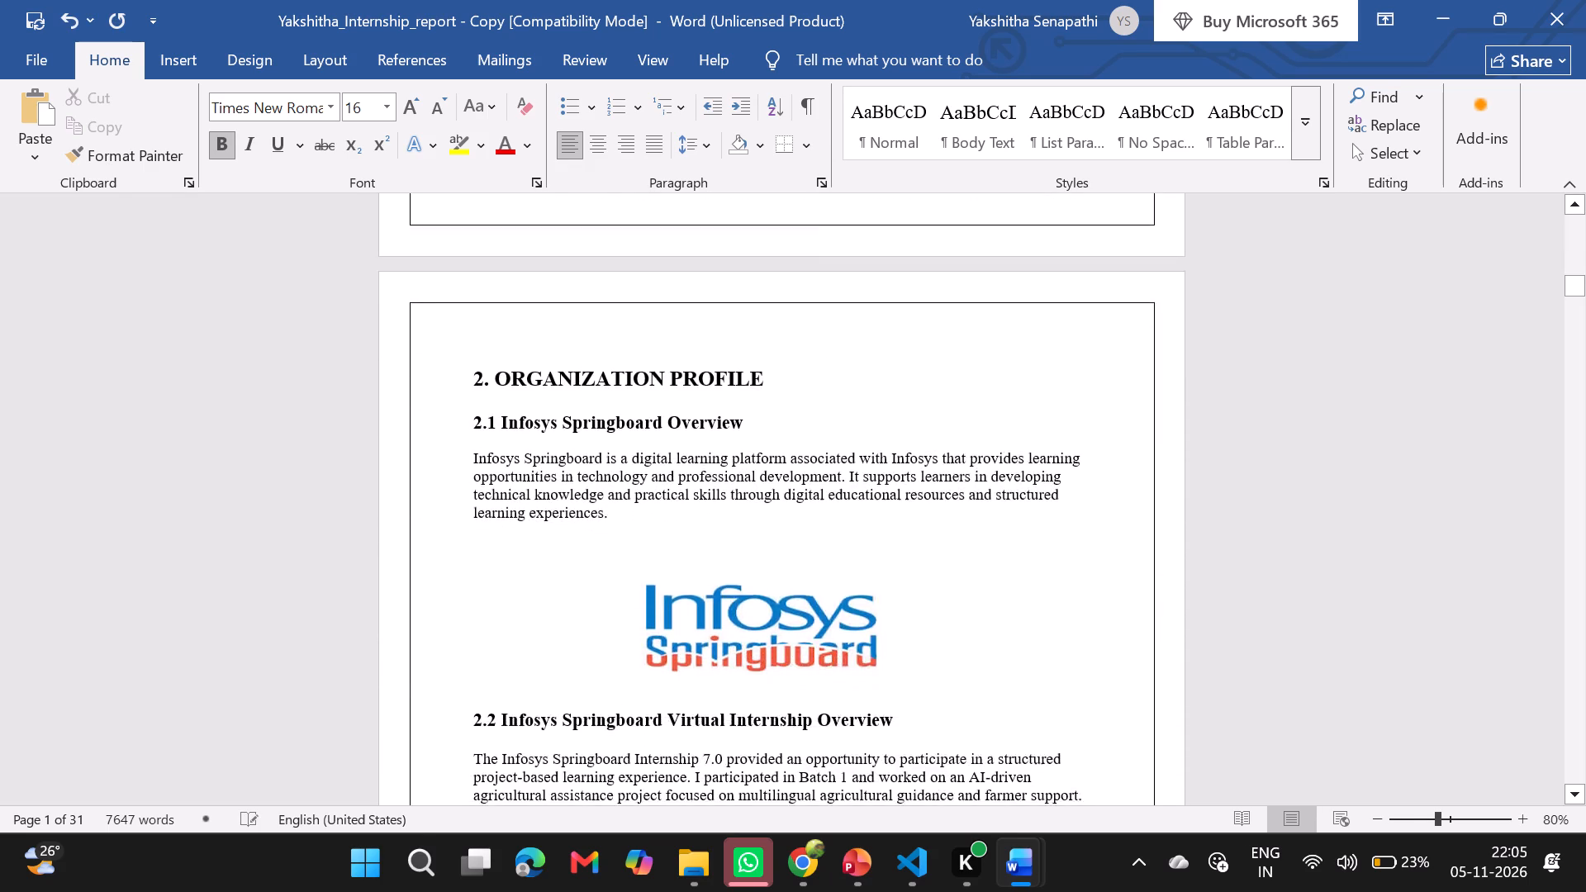
pyautogui.scroll(-2, 477, 493)
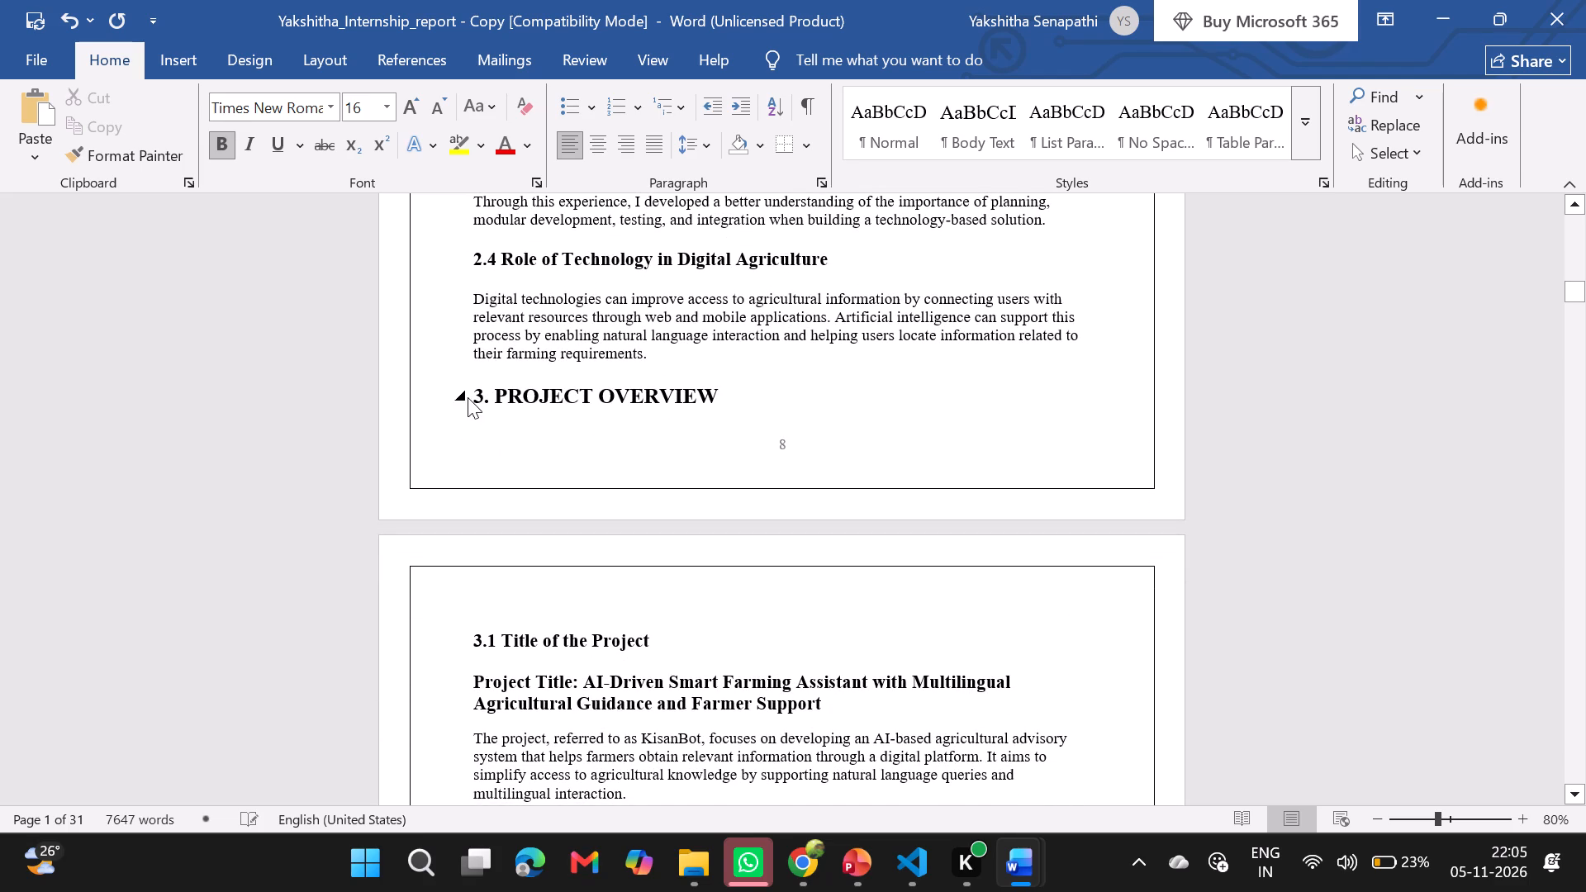
pyautogui.click(474, 398)
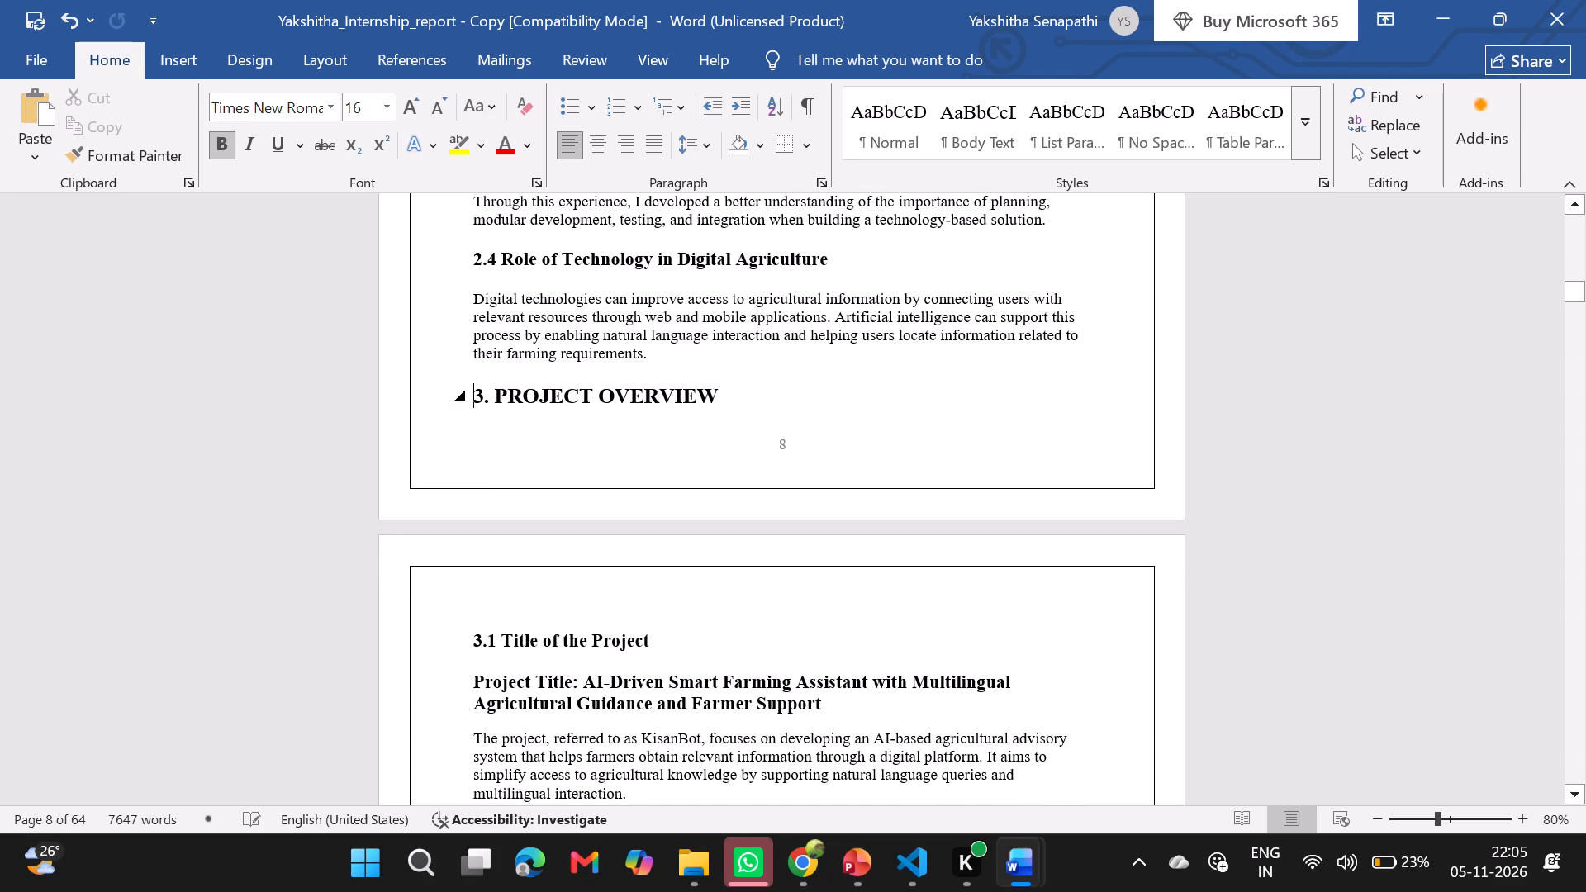
pyautogui.press('Return')
# Insert four blank lines before the "5. METHODOLOGY" heading so the section starts on a new page.
pyautogui.scroll(-2, 474, 398)
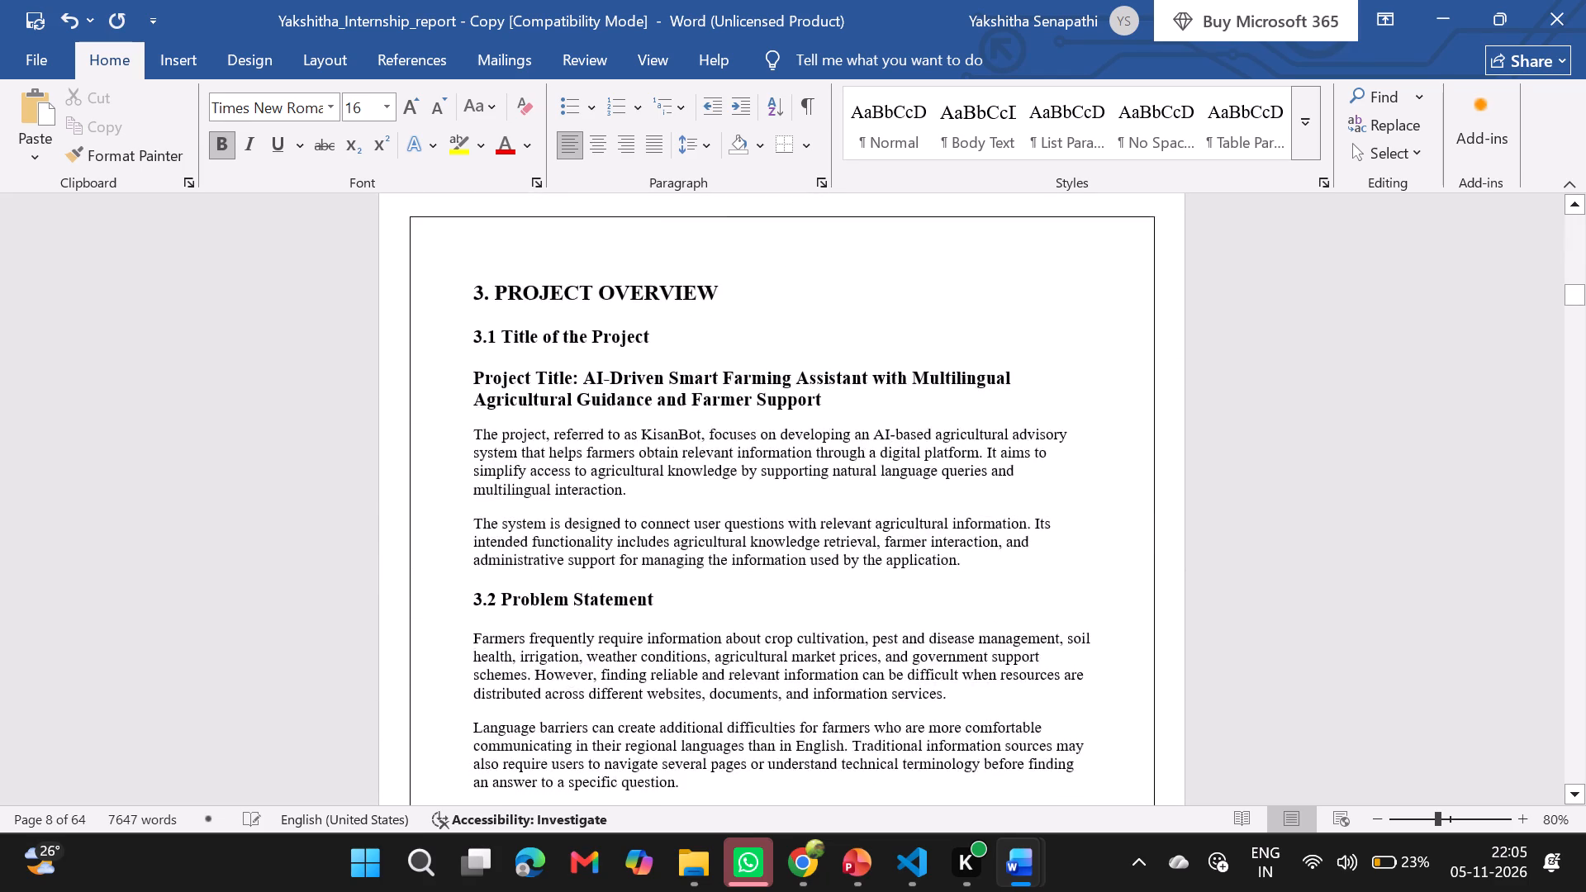
pyautogui.scroll(-3, 474, 398)
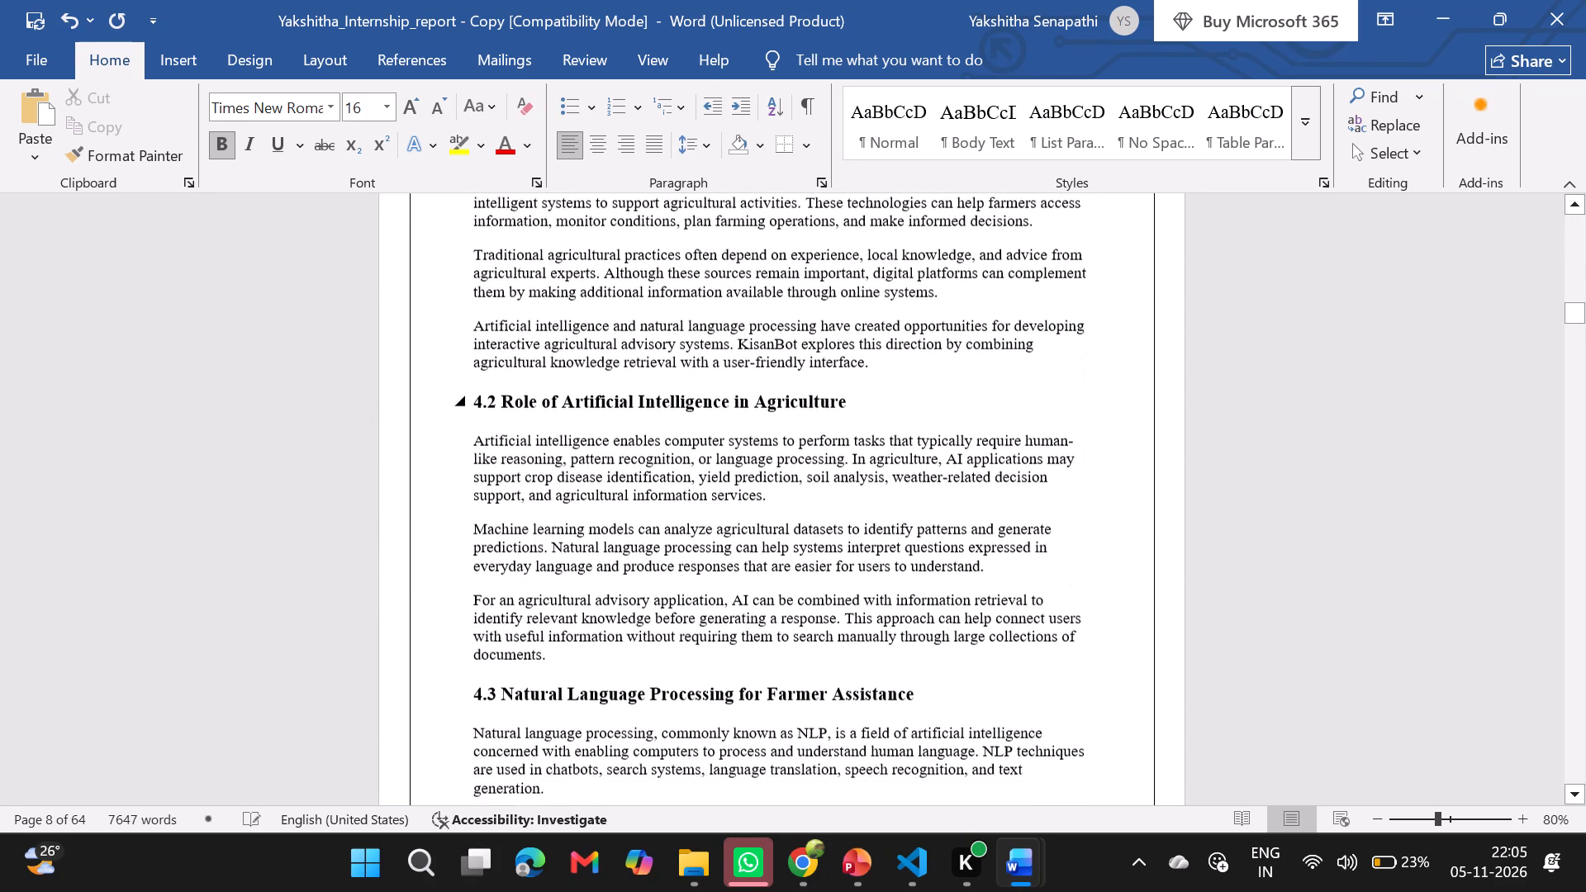
pyautogui.scroll(-4, 474, 398)
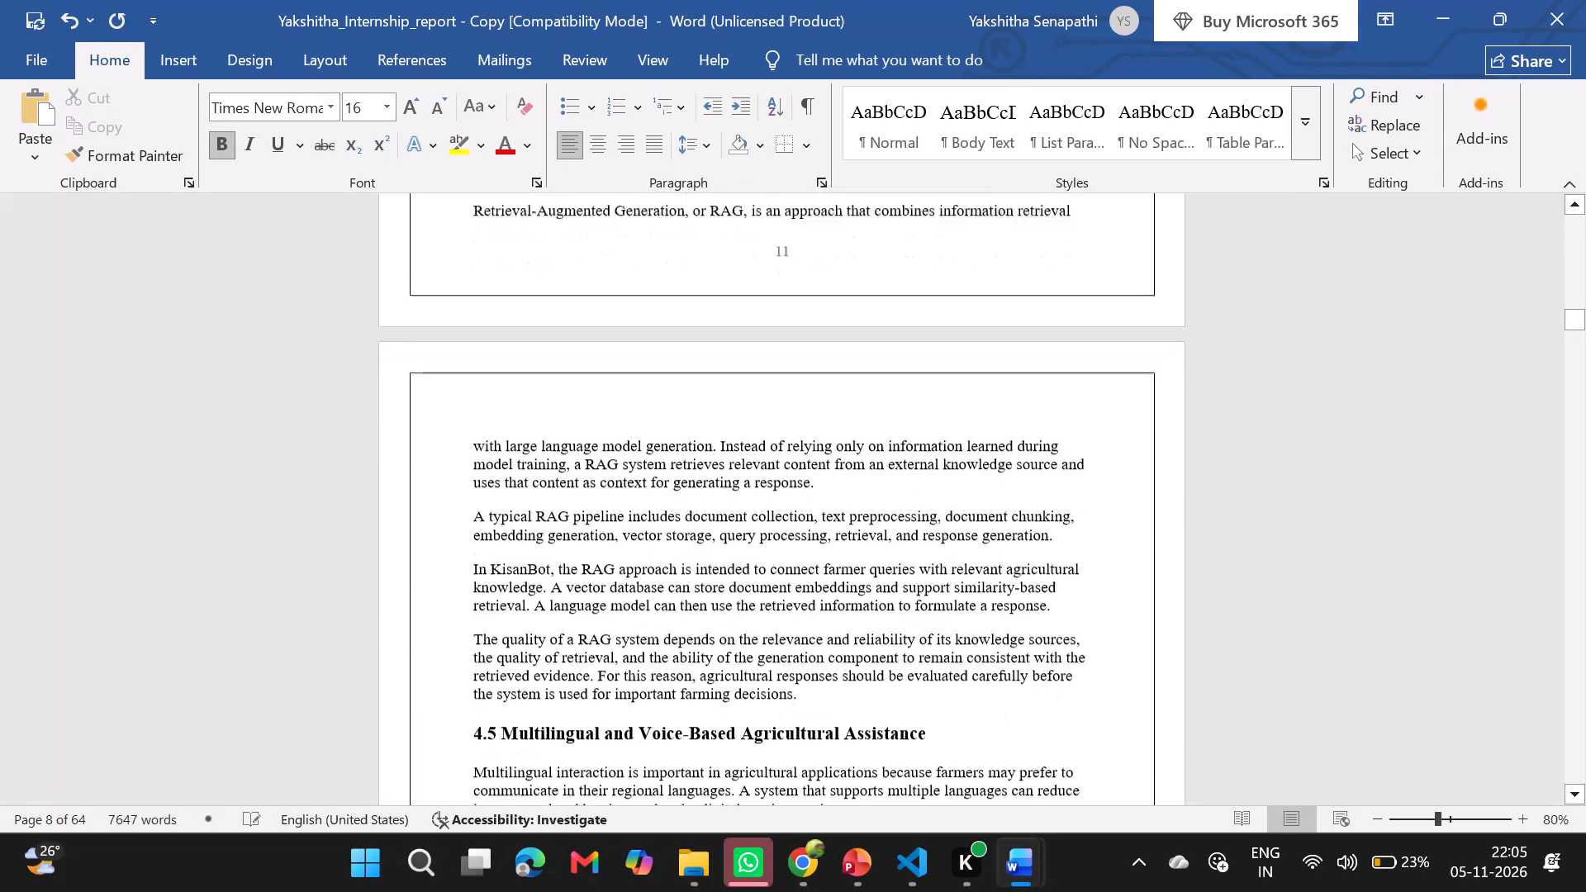
pyautogui.scroll(-2, 474, 398)
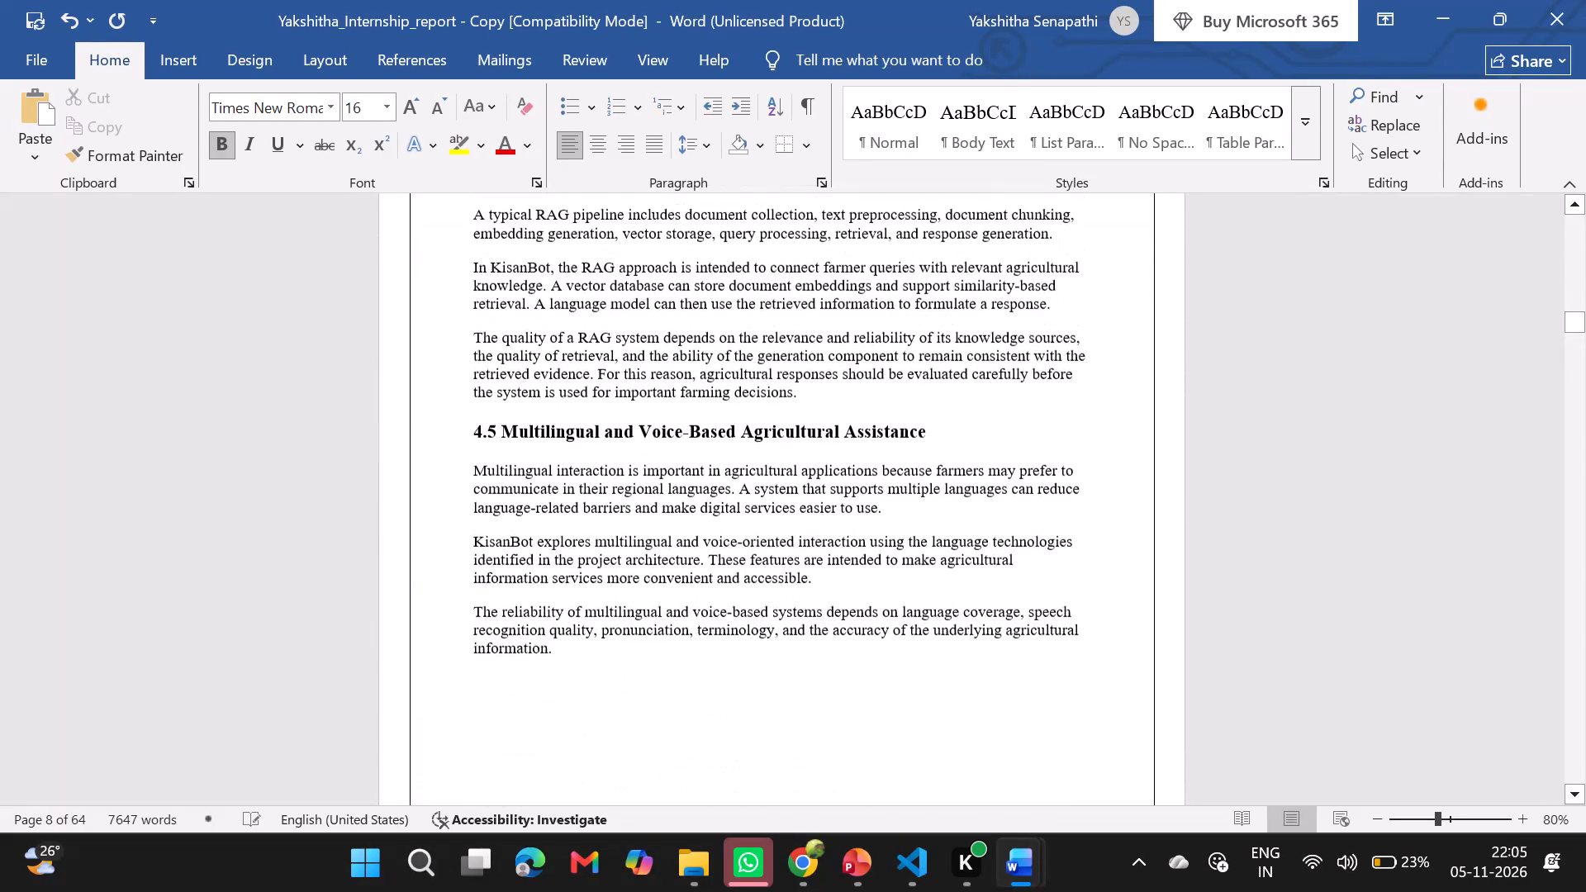
pyautogui.scroll(-2, 474, 398)
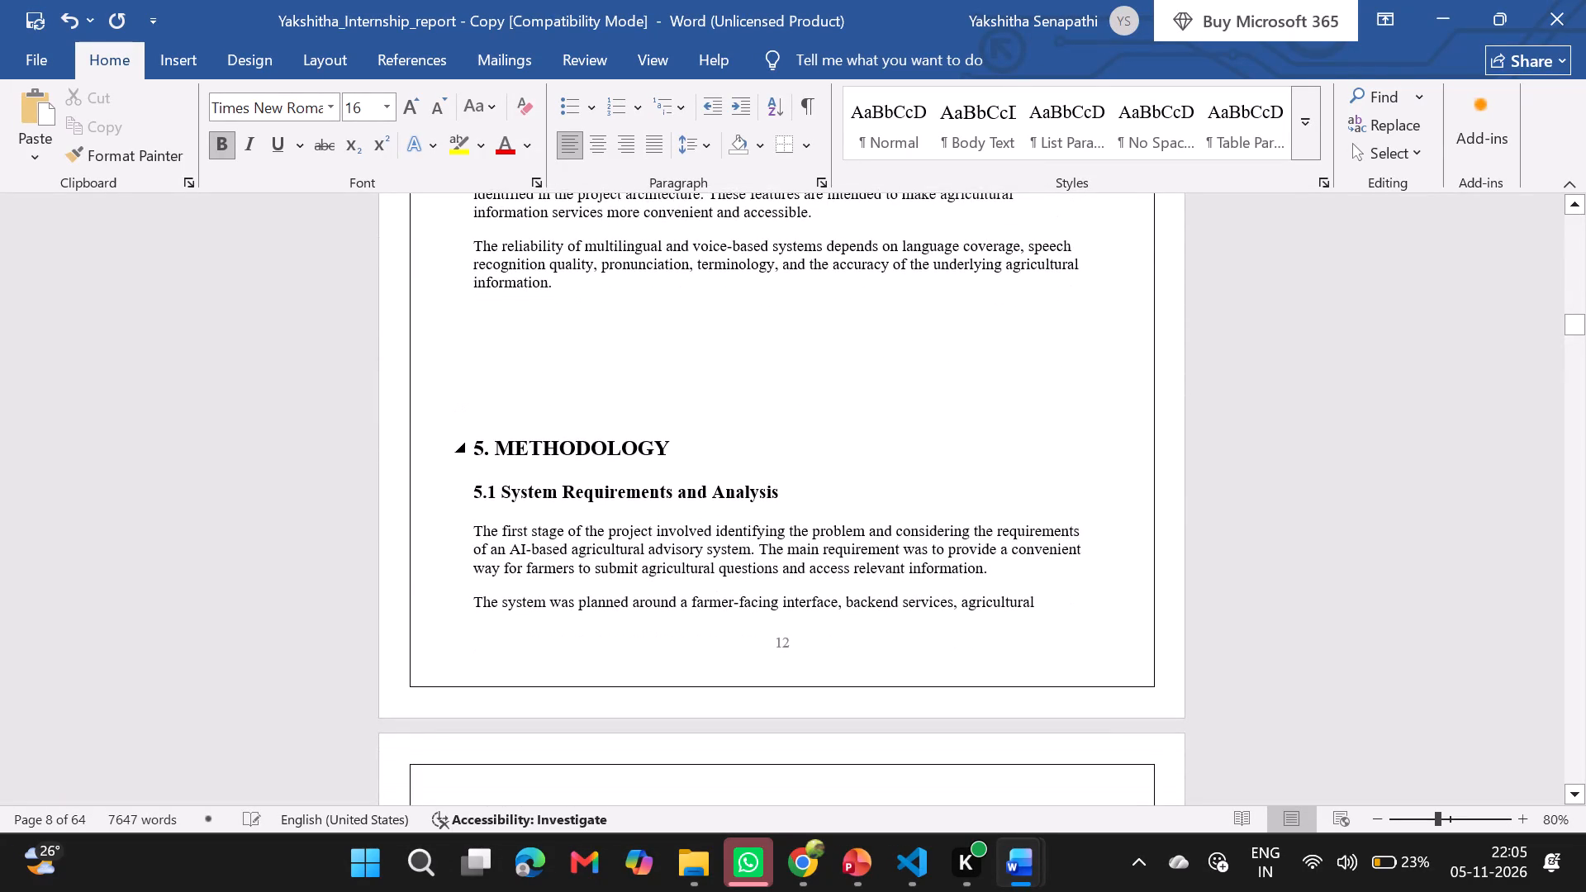
pyautogui.click(477, 444)
pyautogui.press('Return')
pyautogui.press('Return')
pyautogui.press('Return')
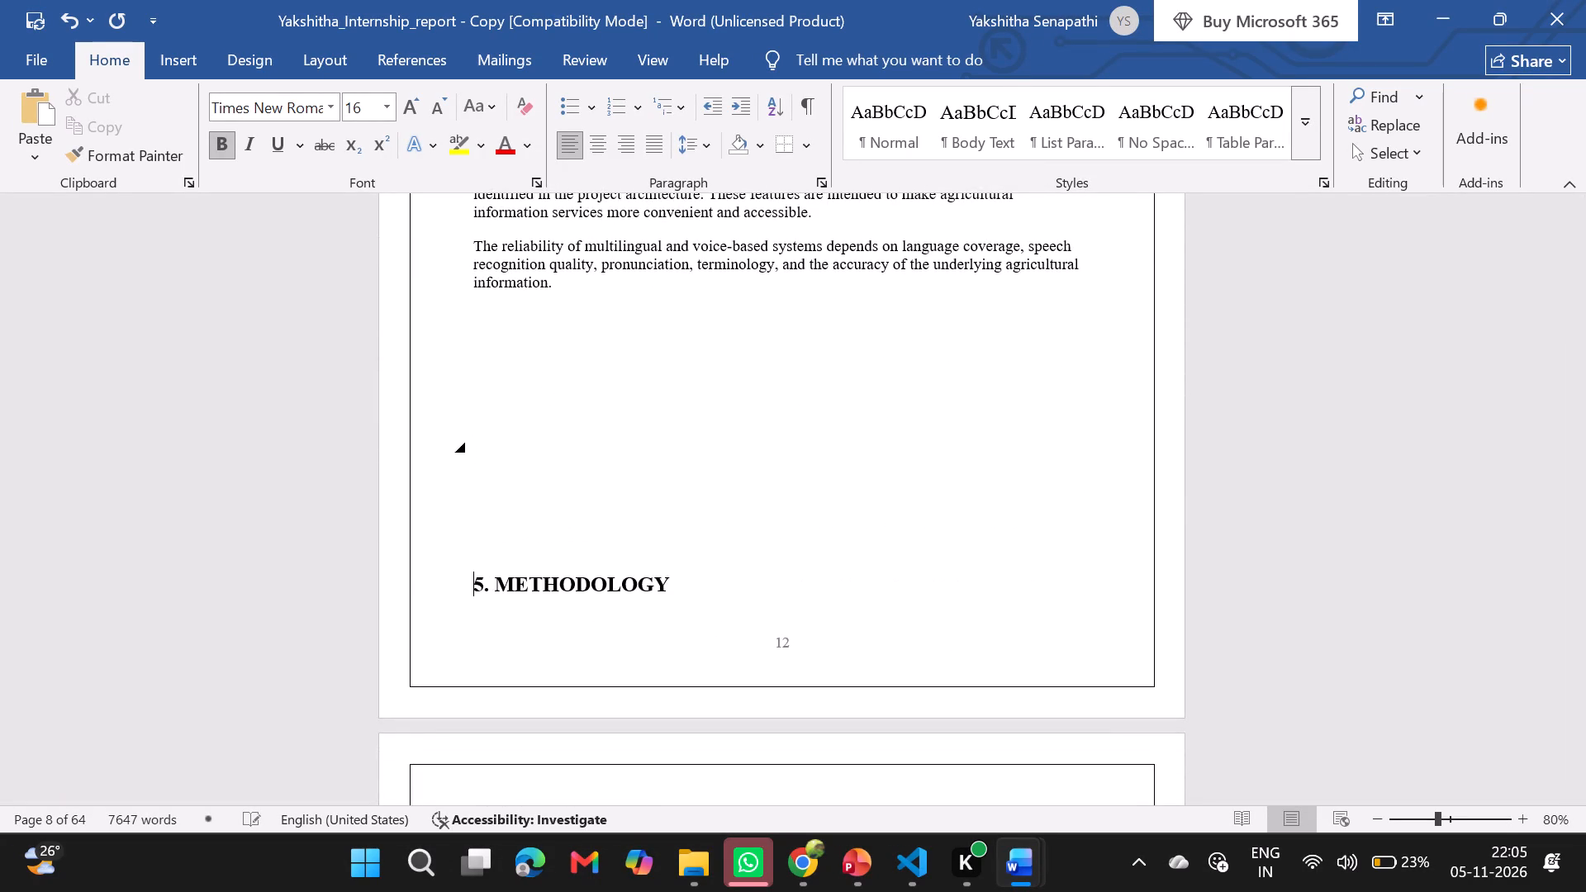
pyautogui.press('Return')
# Insert one blank line before the "5.11 System Testing and Evaluation" heading to move it onto the next page with its text.
pyautogui.scroll(-2, 477, 444)
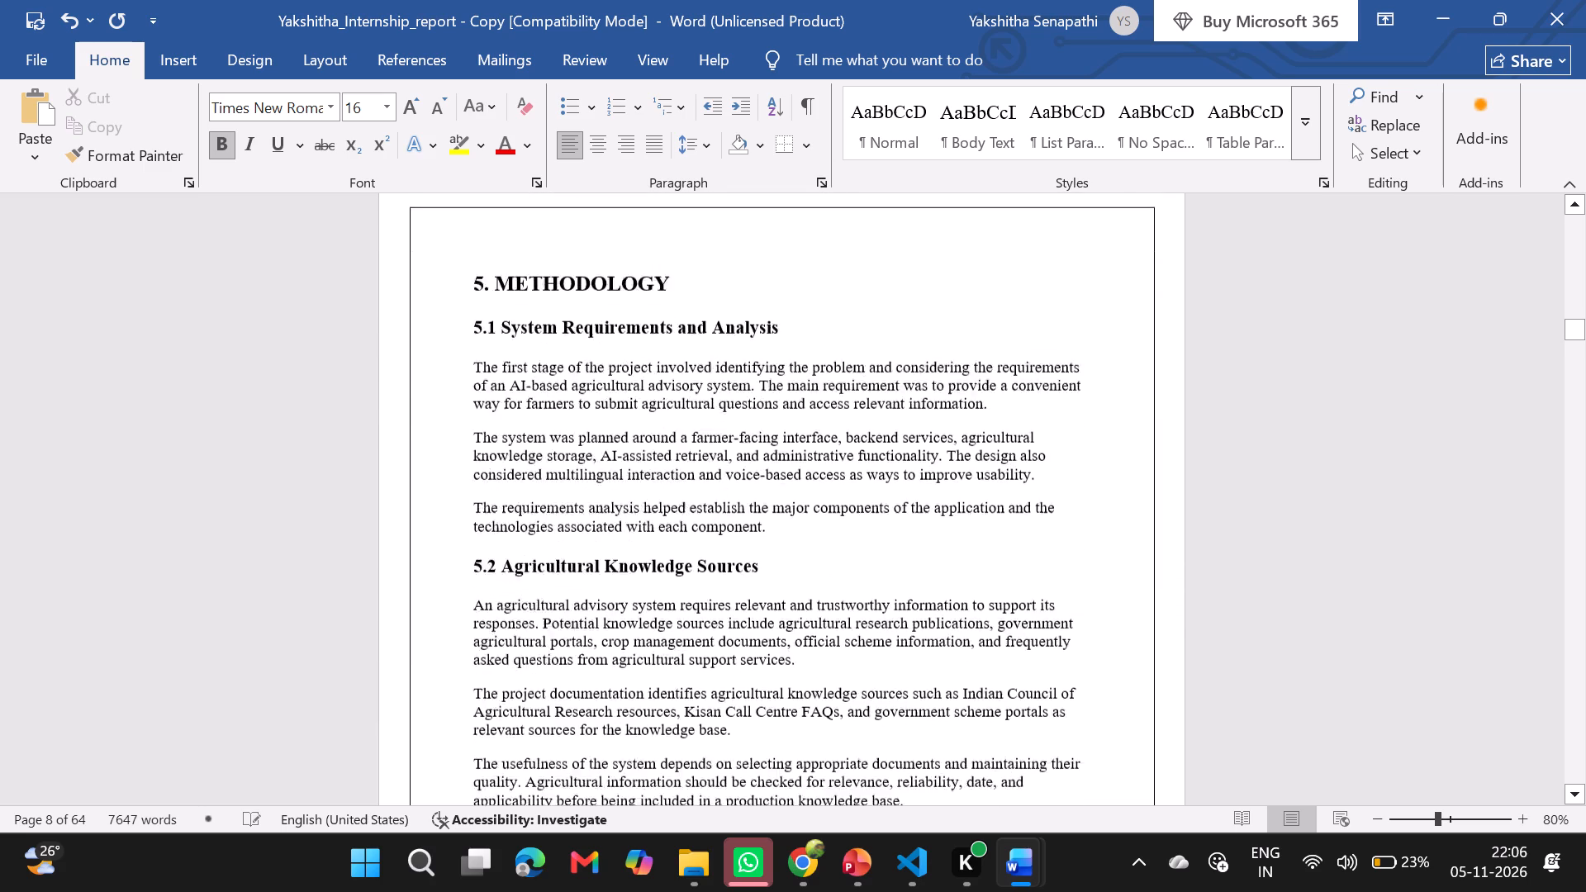
pyautogui.scroll(-1, 477, 444)
pyautogui.scroll(-2, 569, 508)
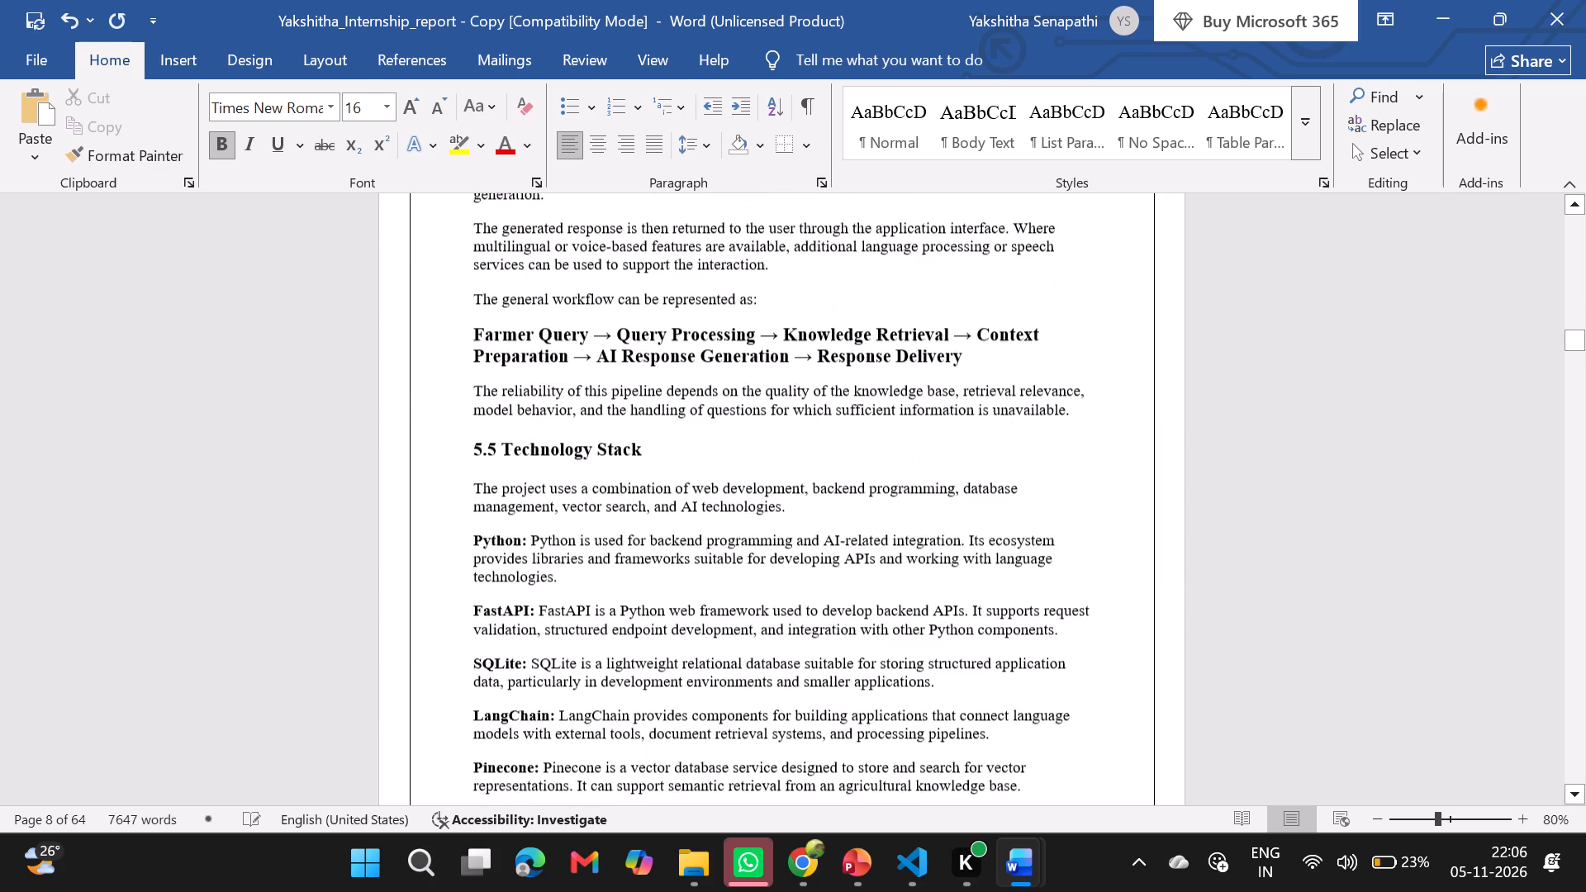
pyautogui.scroll(-4, 569, 508)
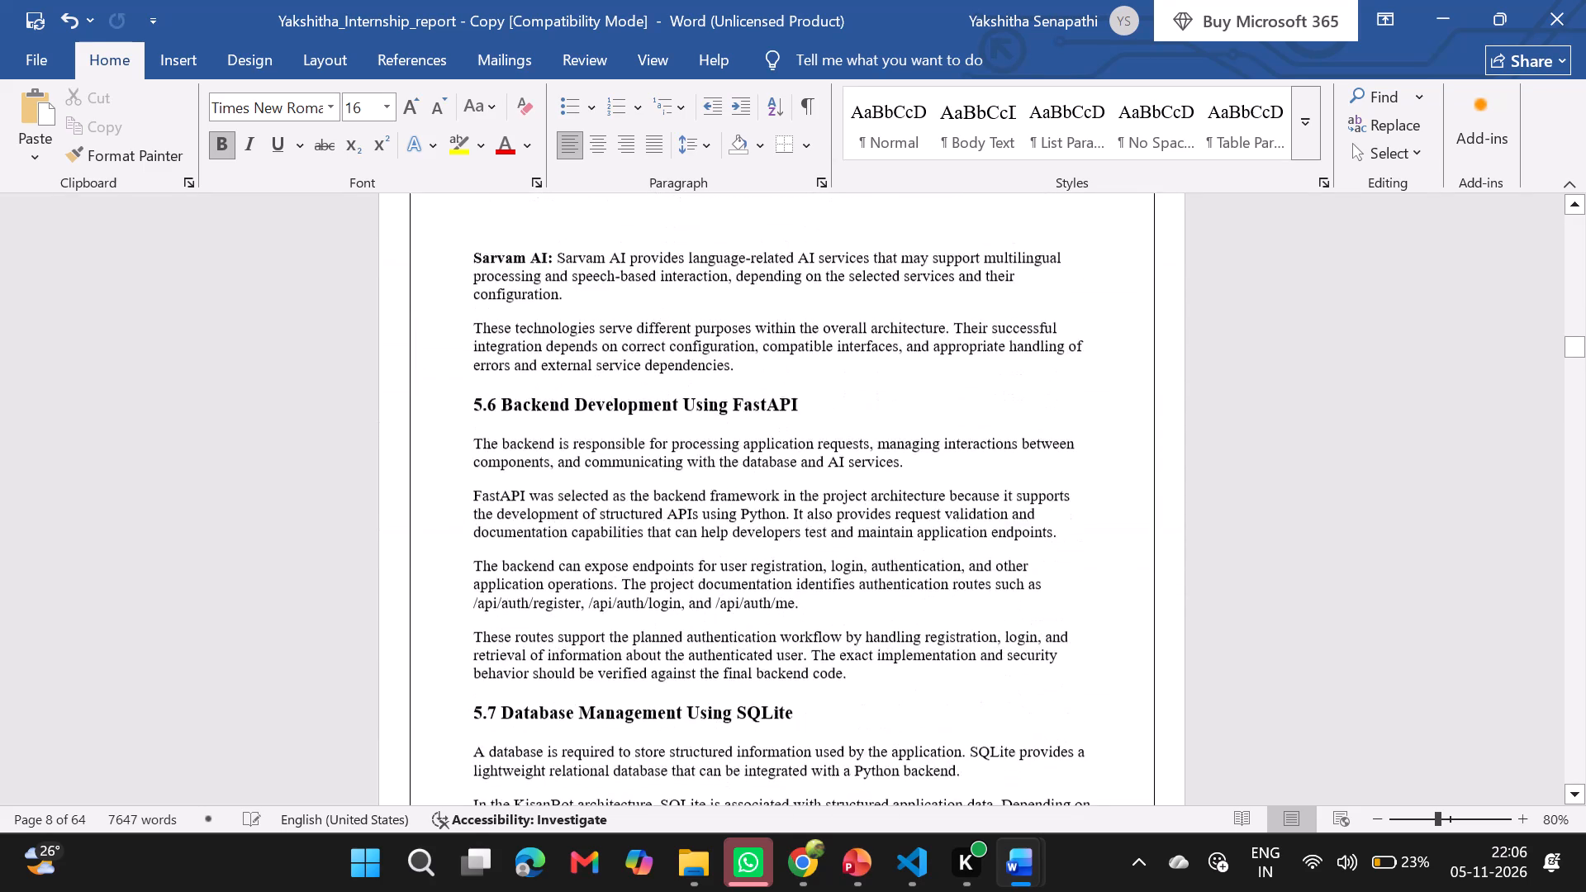
pyautogui.scroll(-2, 569, 508)
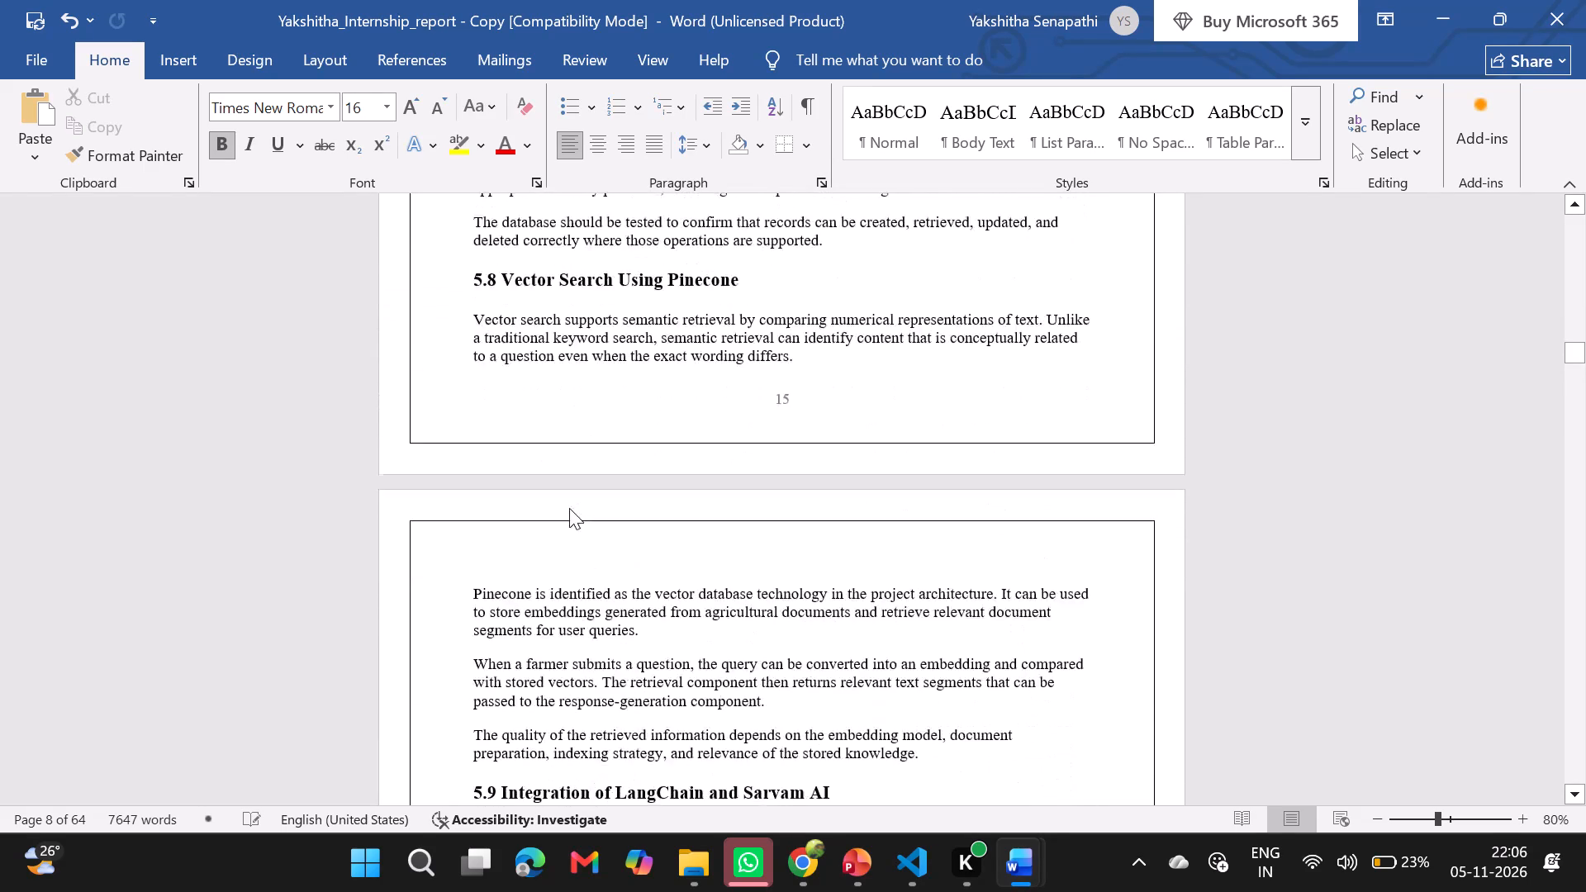
pyautogui.scroll(-3, 569, 508)
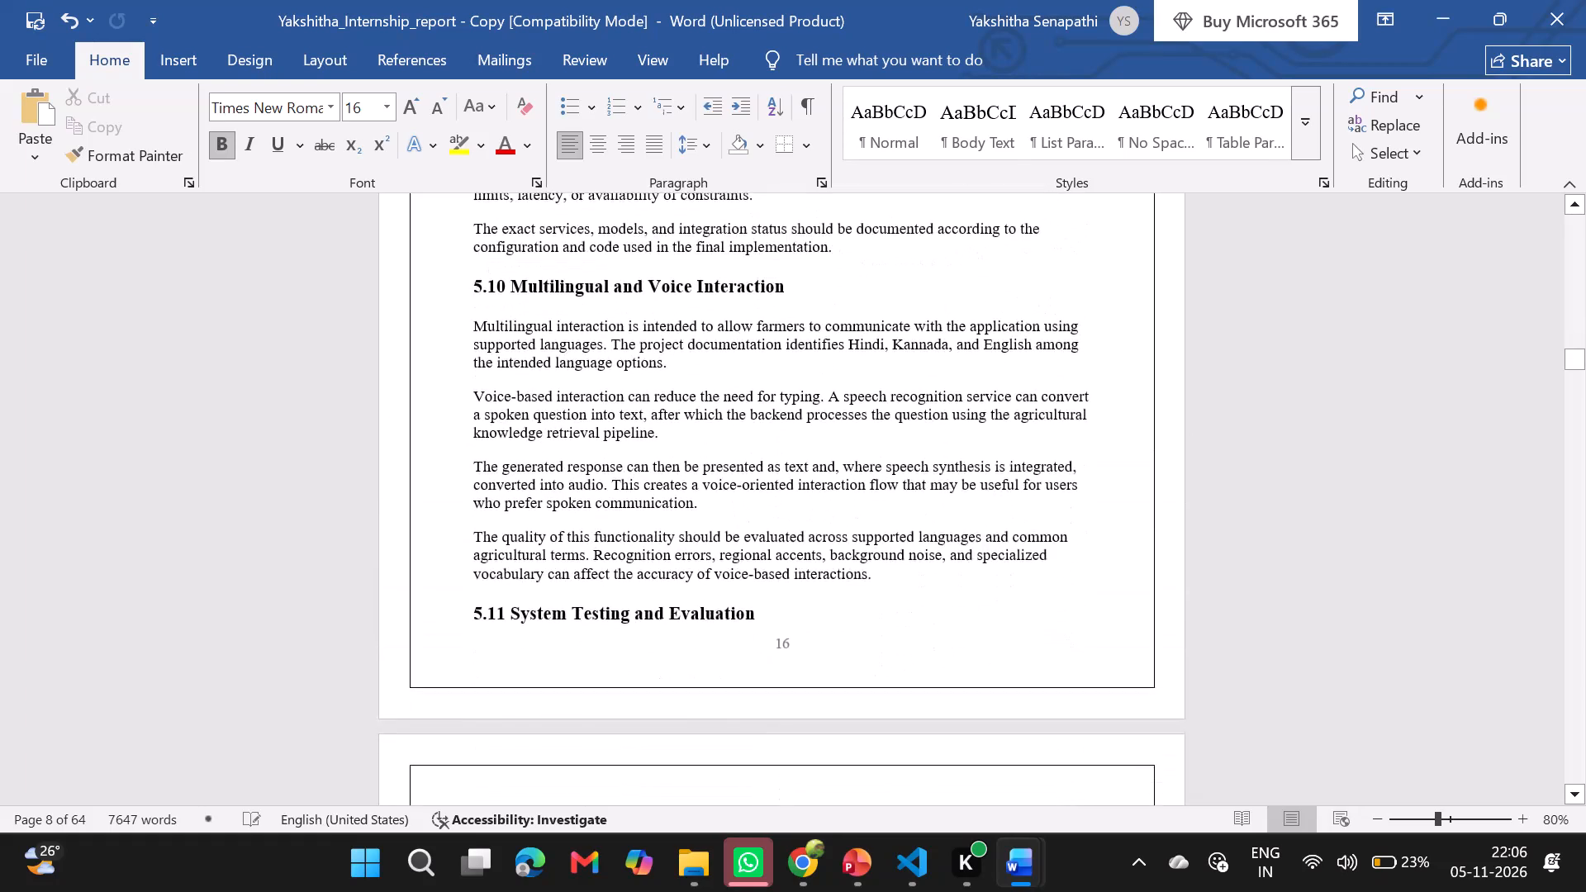
pyautogui.scroll(-1, 569, 508)
pyautogui.click(475, 432)
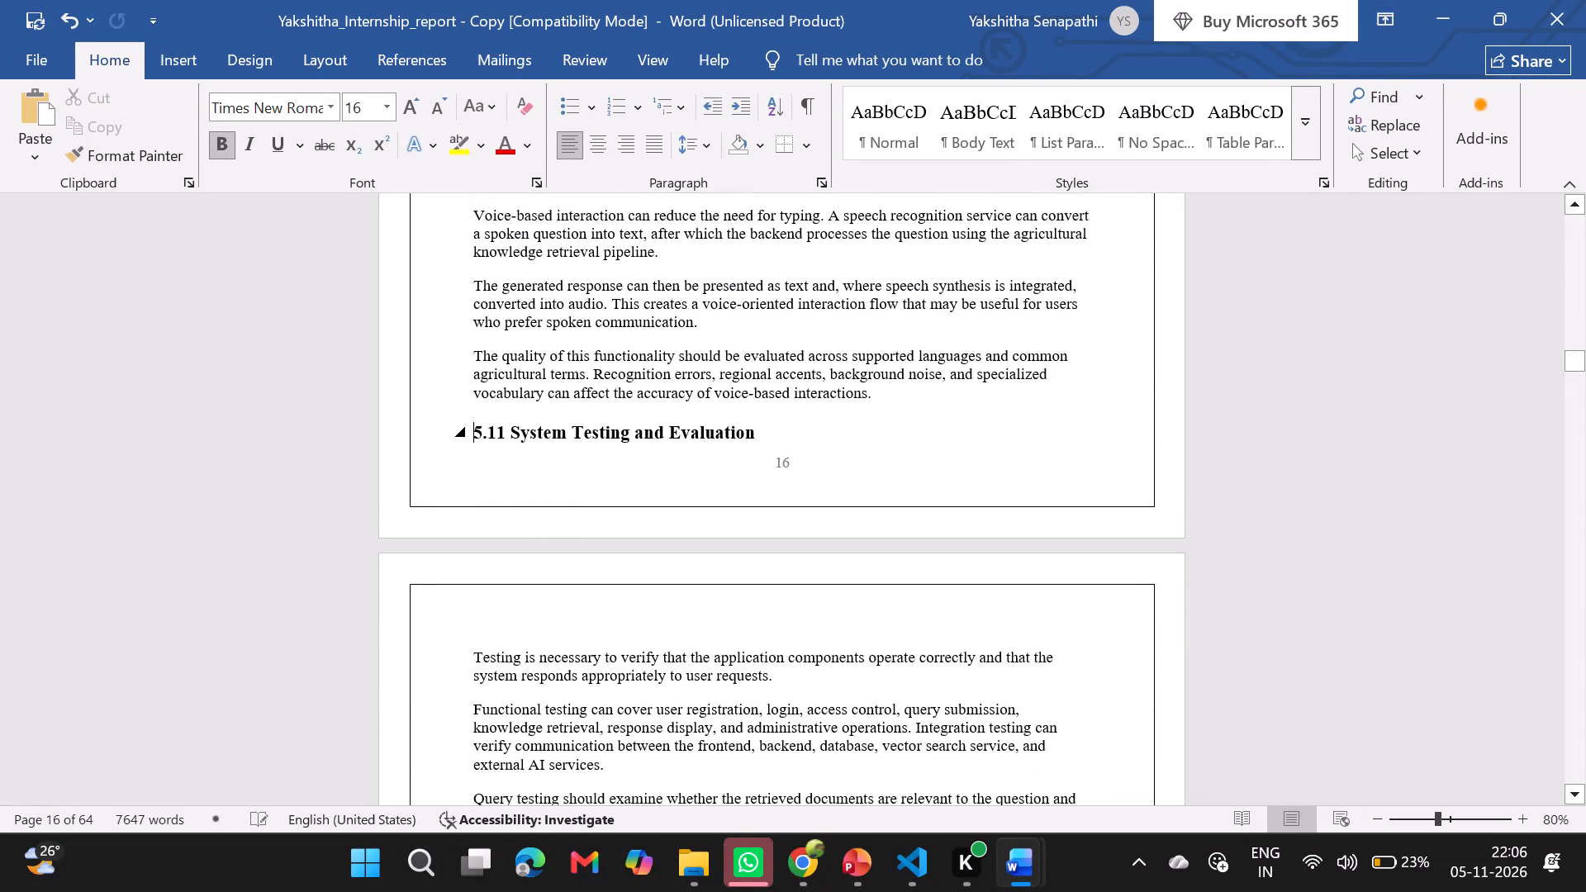
pyautogui.press('Return')
# Insert six blank lines before the "6. SYSTEM DESIGN" heading so the section starts on a new page.
pyautogui.scroll(-1, 475, 432)
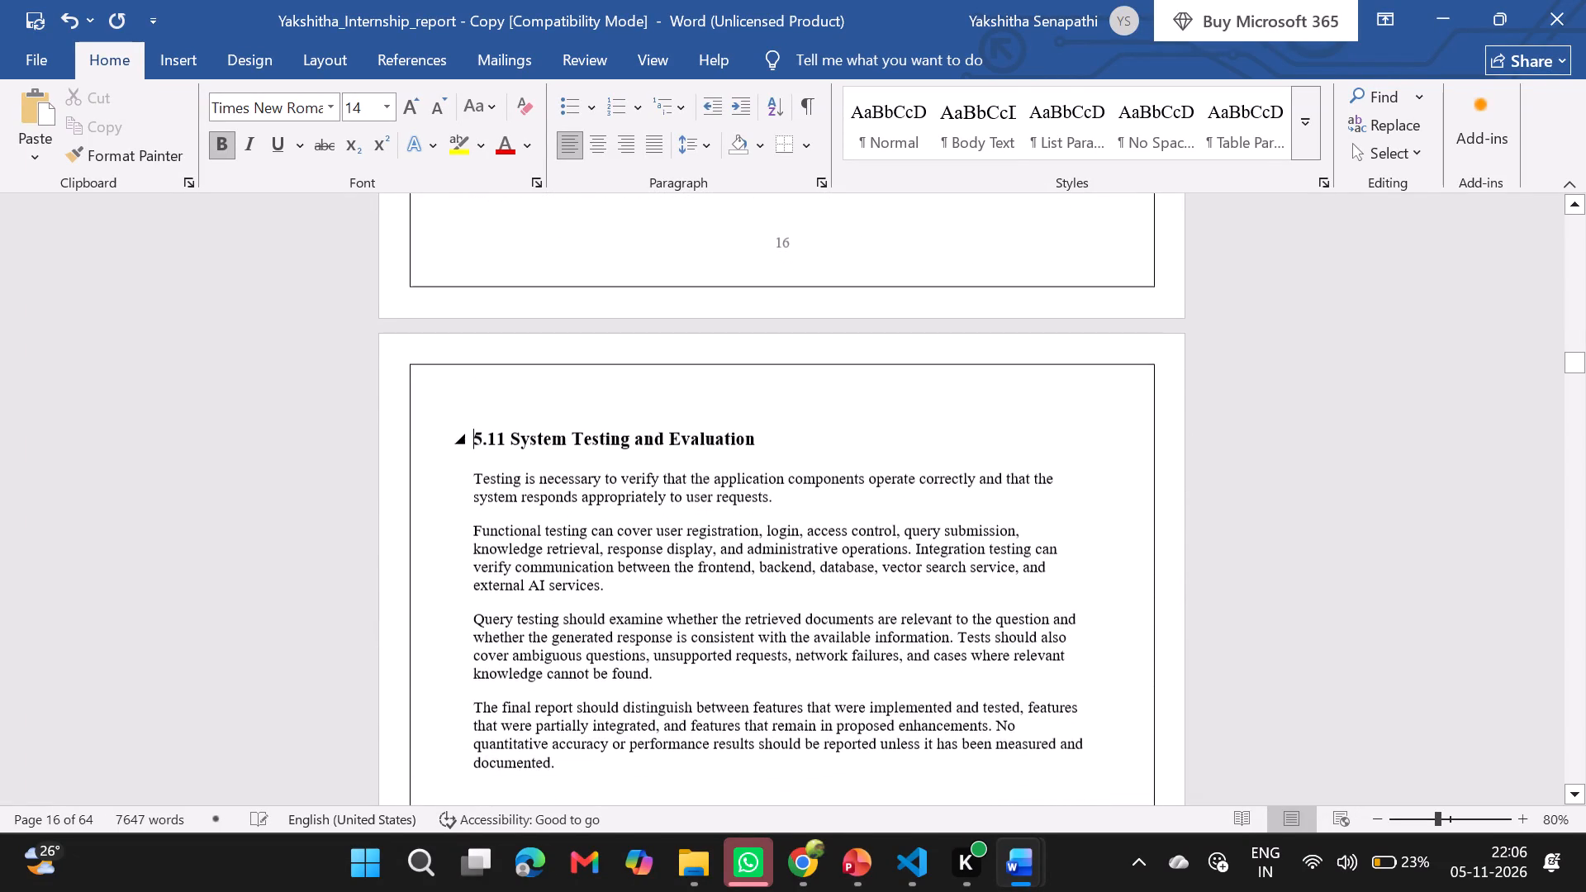
pyautogui.scroll(-2, 622, 520)
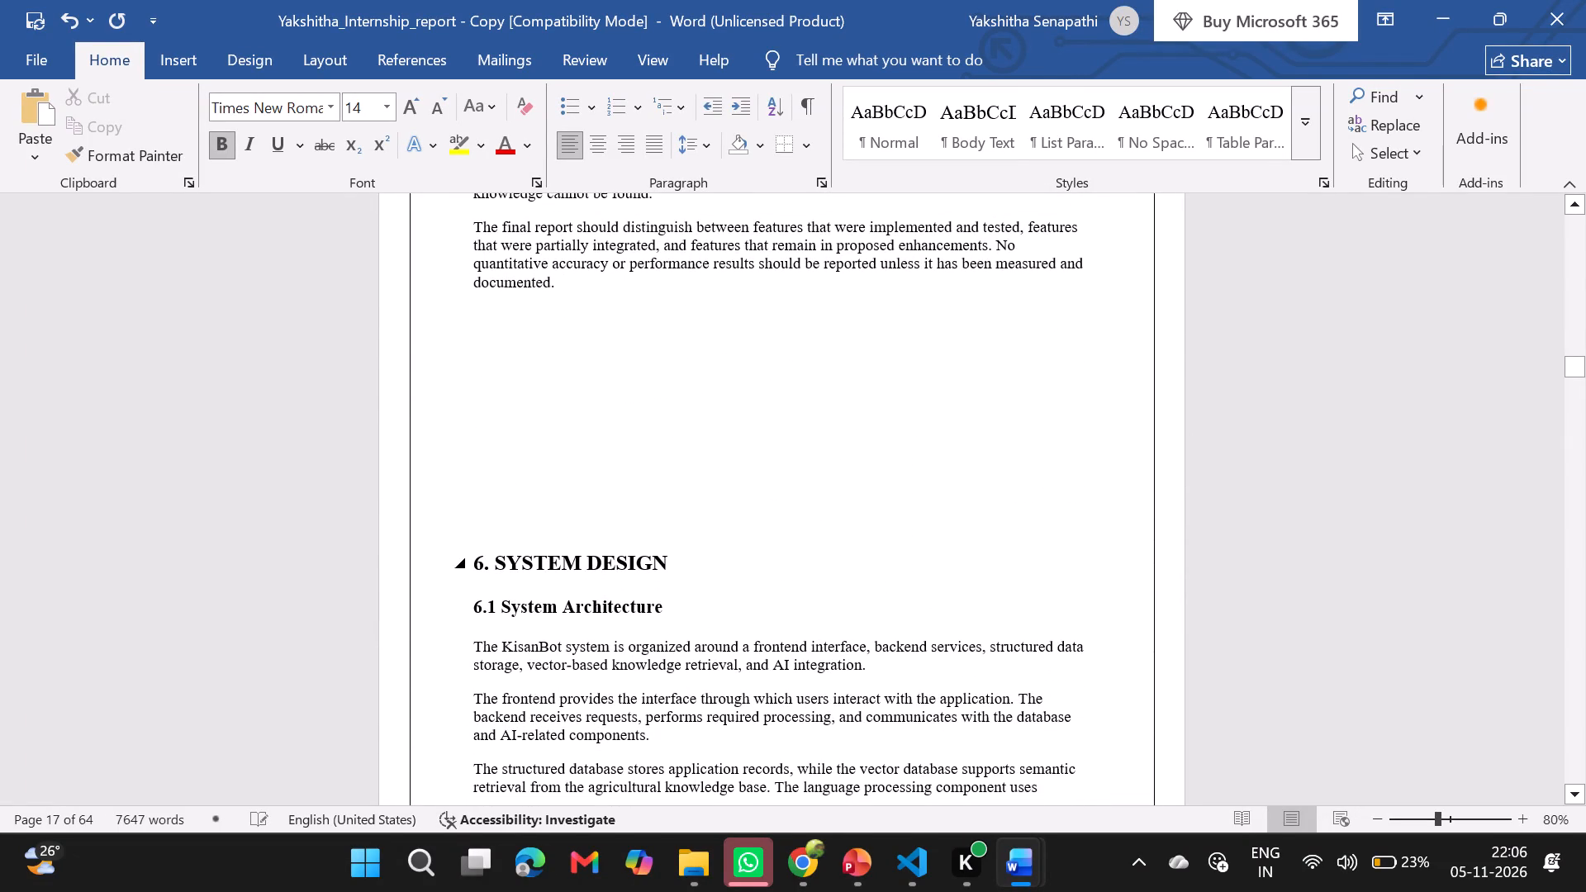
pyautogui.click(476, 568)
pyautogui.press('Return')
pyautogui.press('Return')
pyautogui.press('Return')
pyautogui.press('Return')
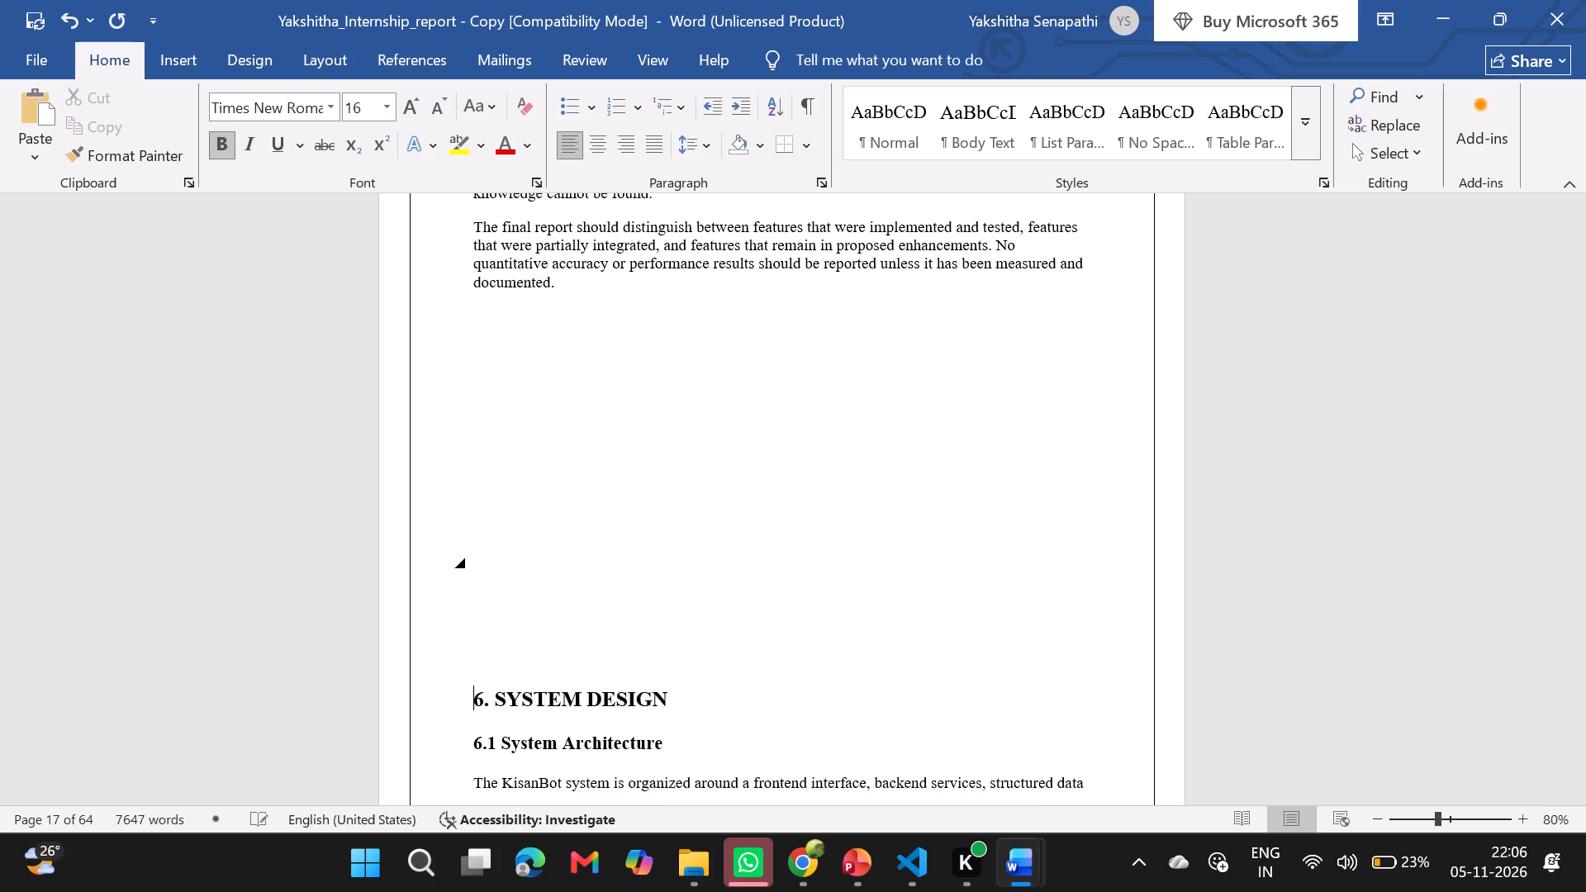
pyautogui.press('Return')
pyautogui.press('Return')
# Insert two blank lines before the "7. IMPLEMENTATION" heading so the section starts at the top of the next page.
pyautogui.scroll(-3, 476, 568)
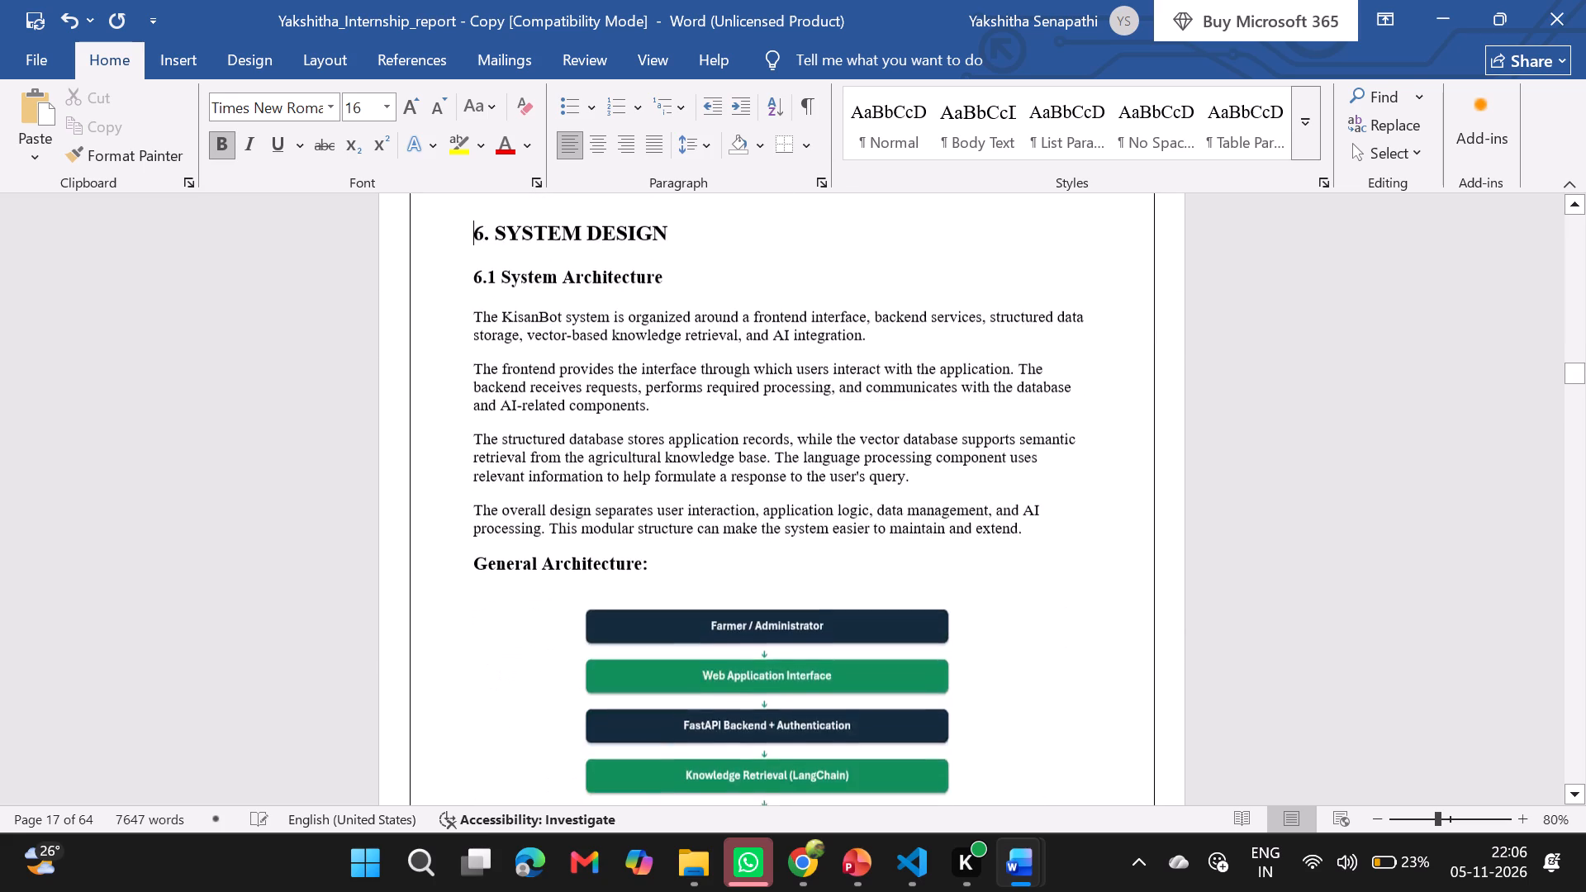
pyautogui.scroll(-4, 476, 568)
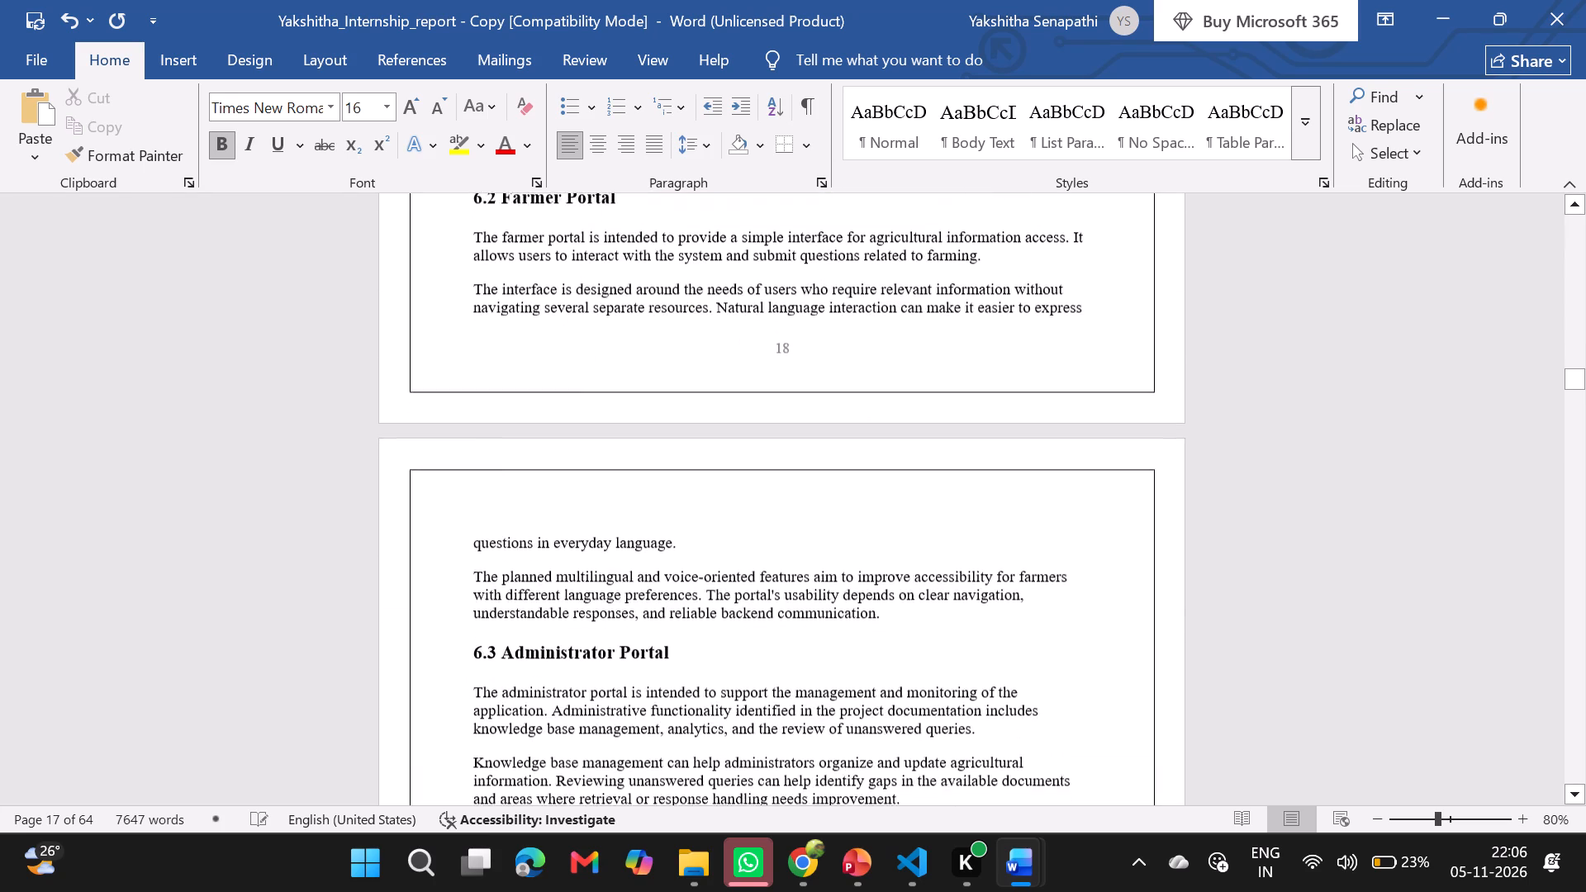
pyautogui.scroll(-2, 476, 568)
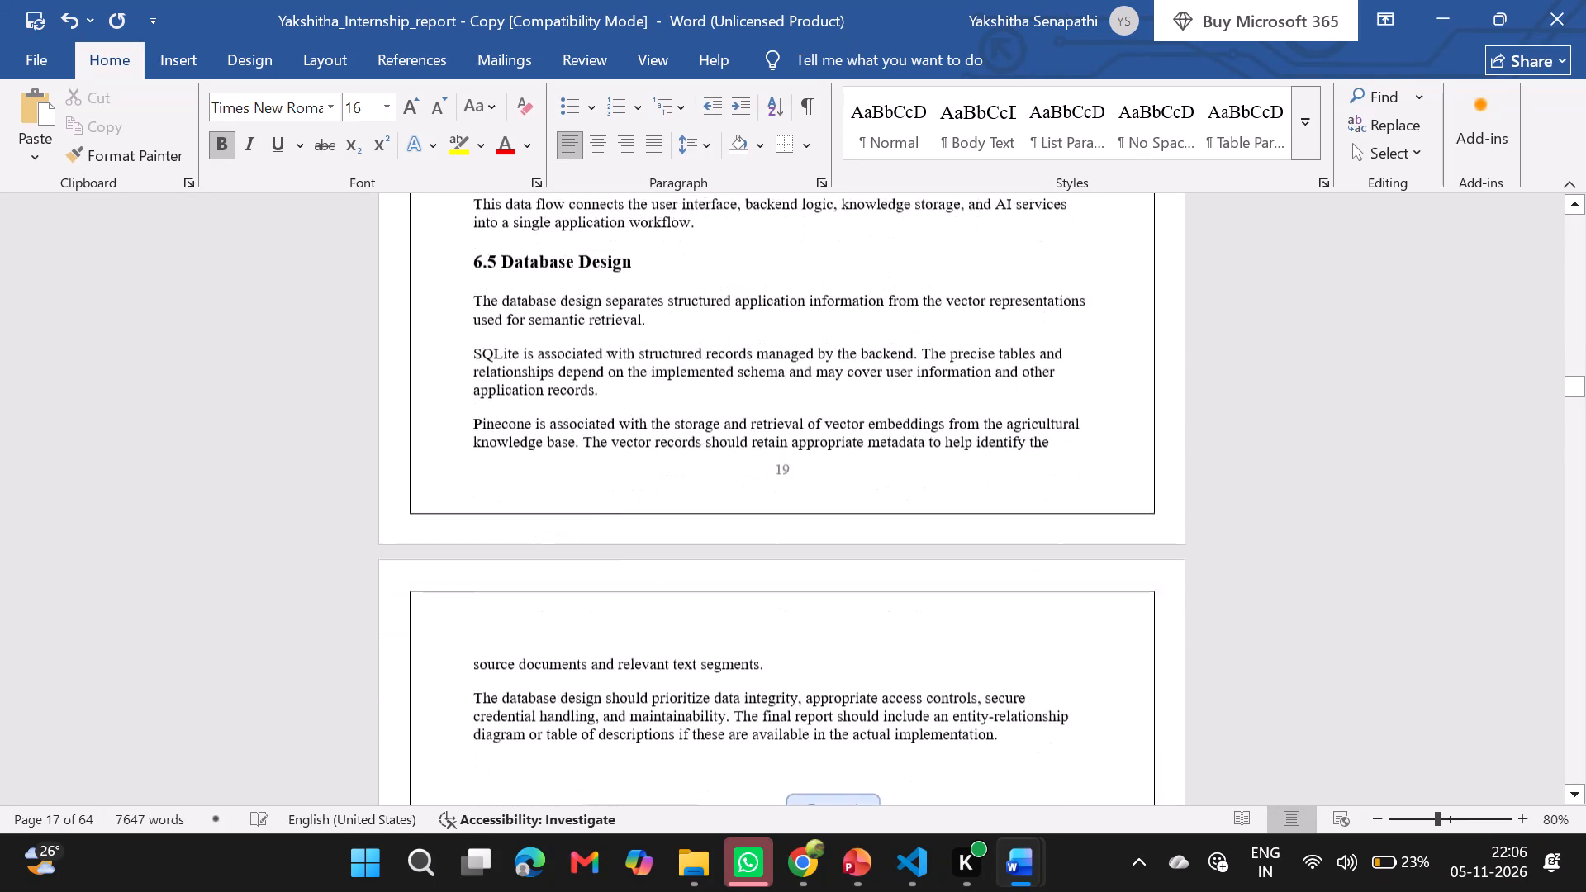
pyautogui.scroll(-2, 476, 568)
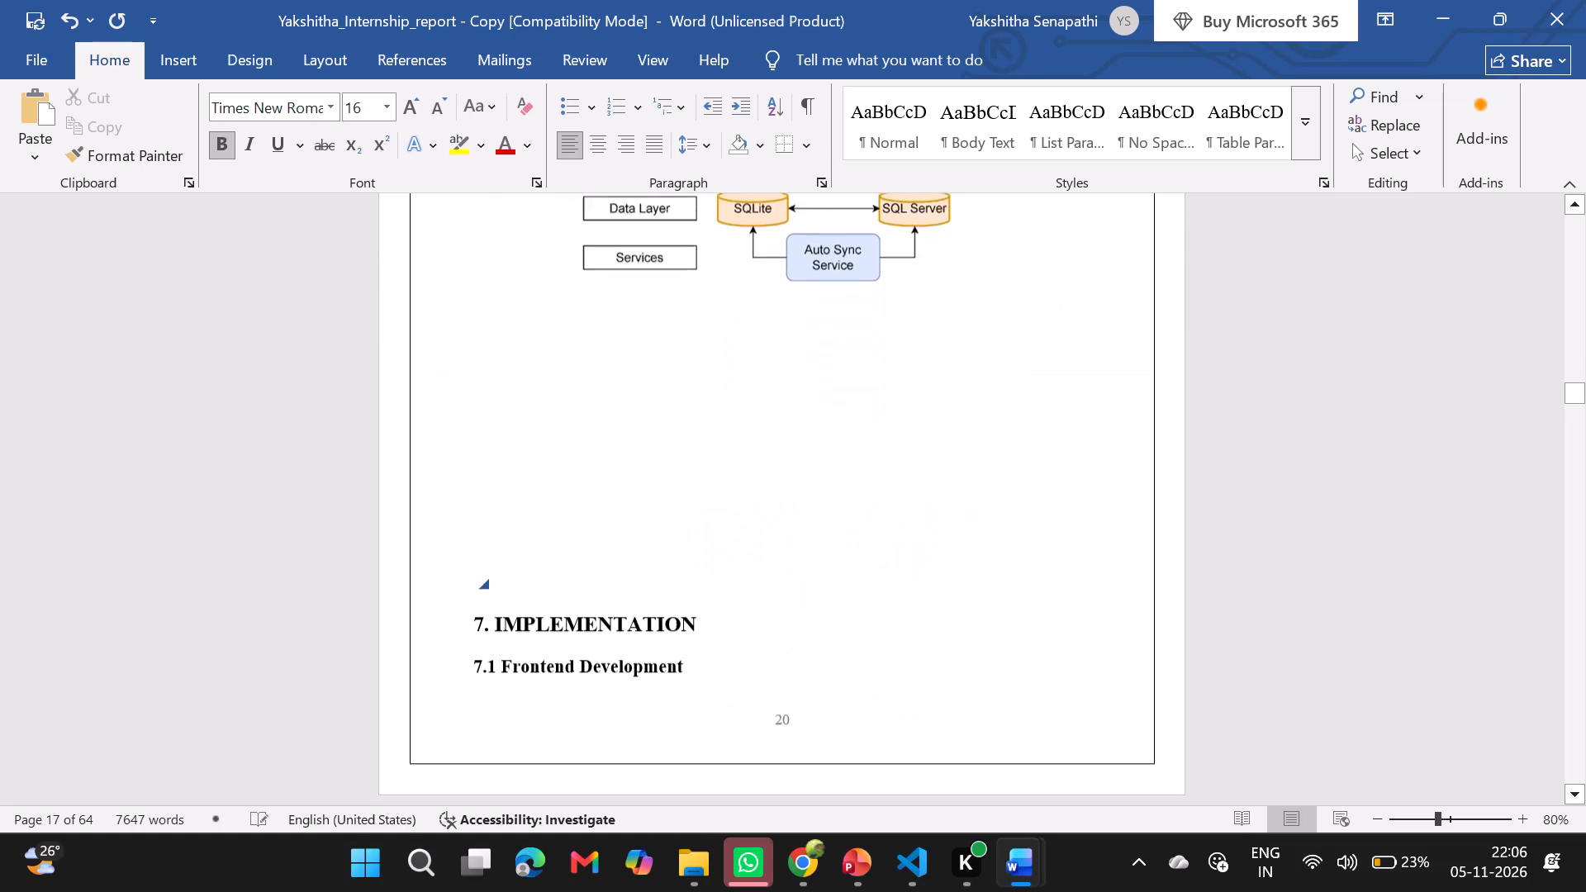
pyautogui.scroll(-3, 476, 568)
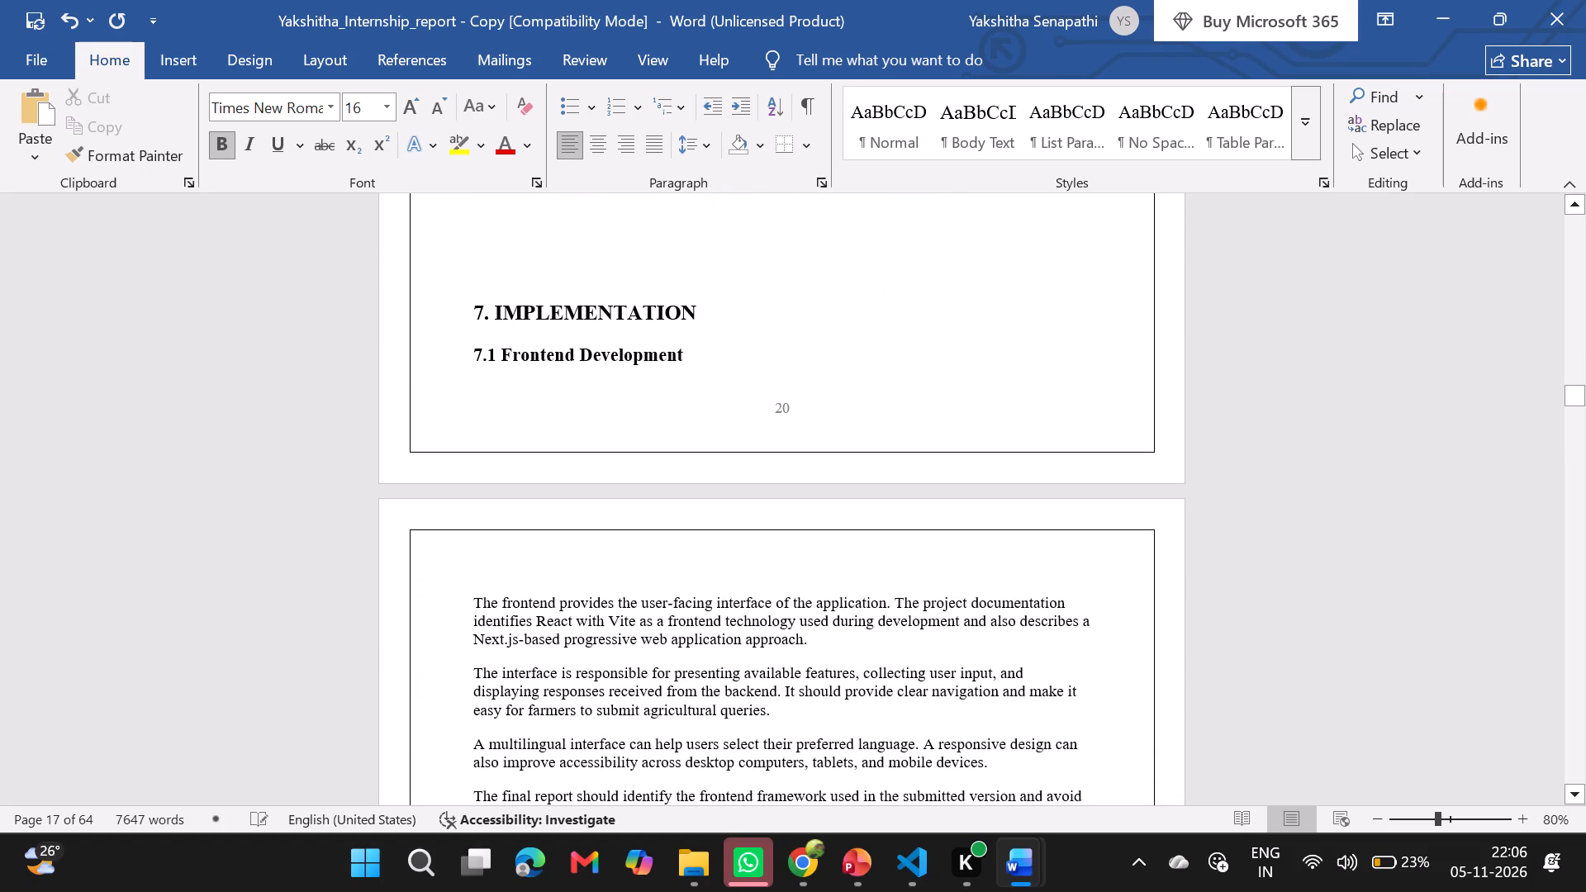
pyautogui.click(468, 321)
pyautogui.press('Return')
pyautogui.press('Return')
pyautogui.press('Return')
pyautogui.press('BackSpace')
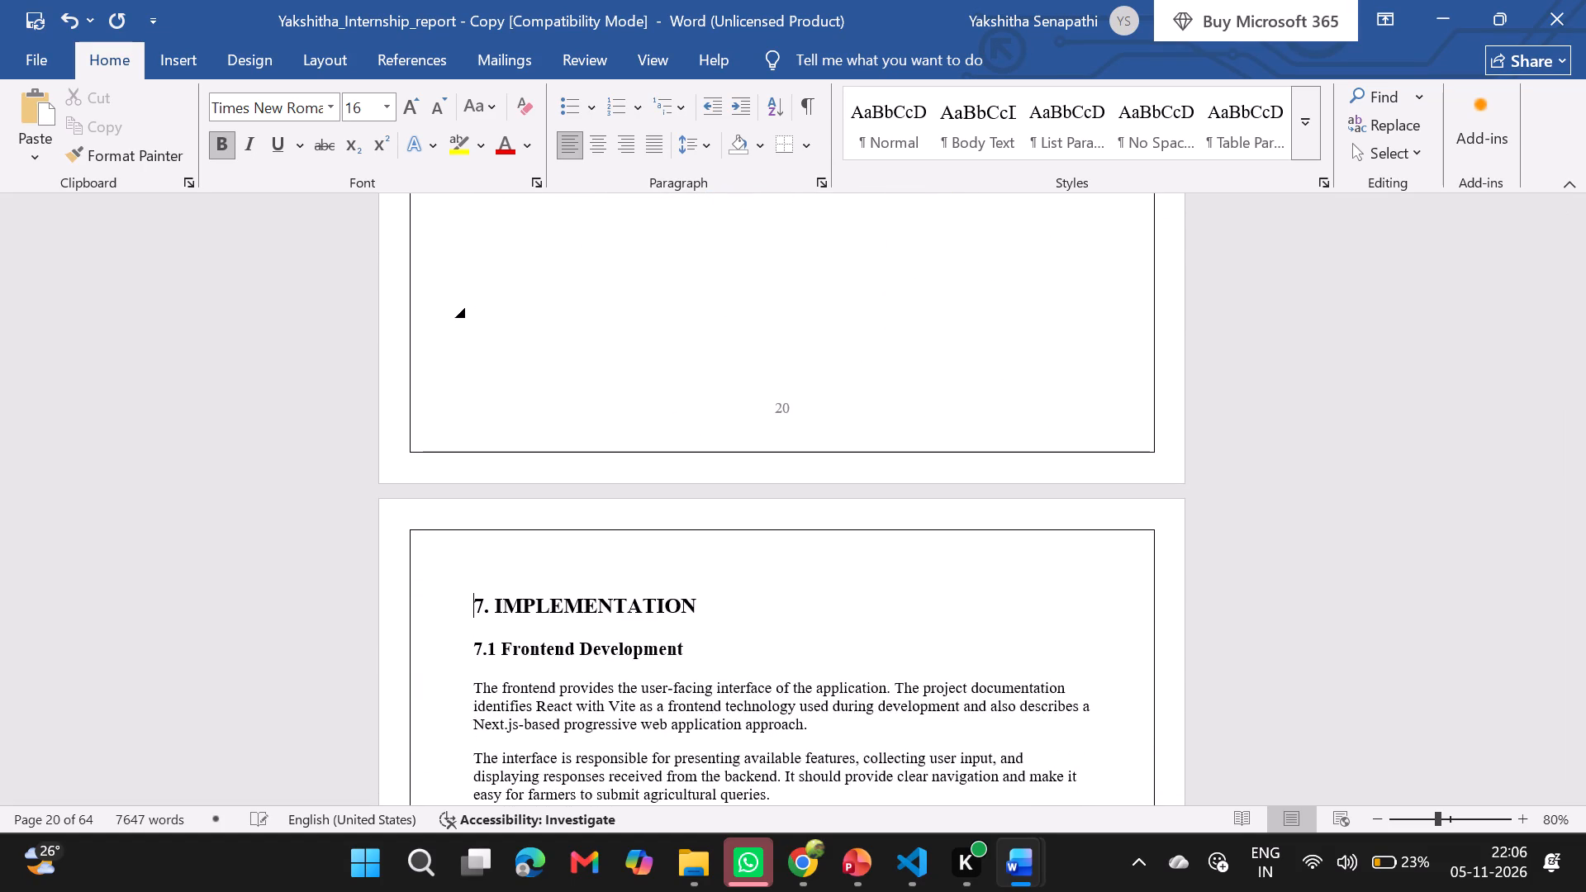
pyautogui.press('BackSpace')
pyautogui.press('Return')
pyautogui.scroll(-4, 468, 321)
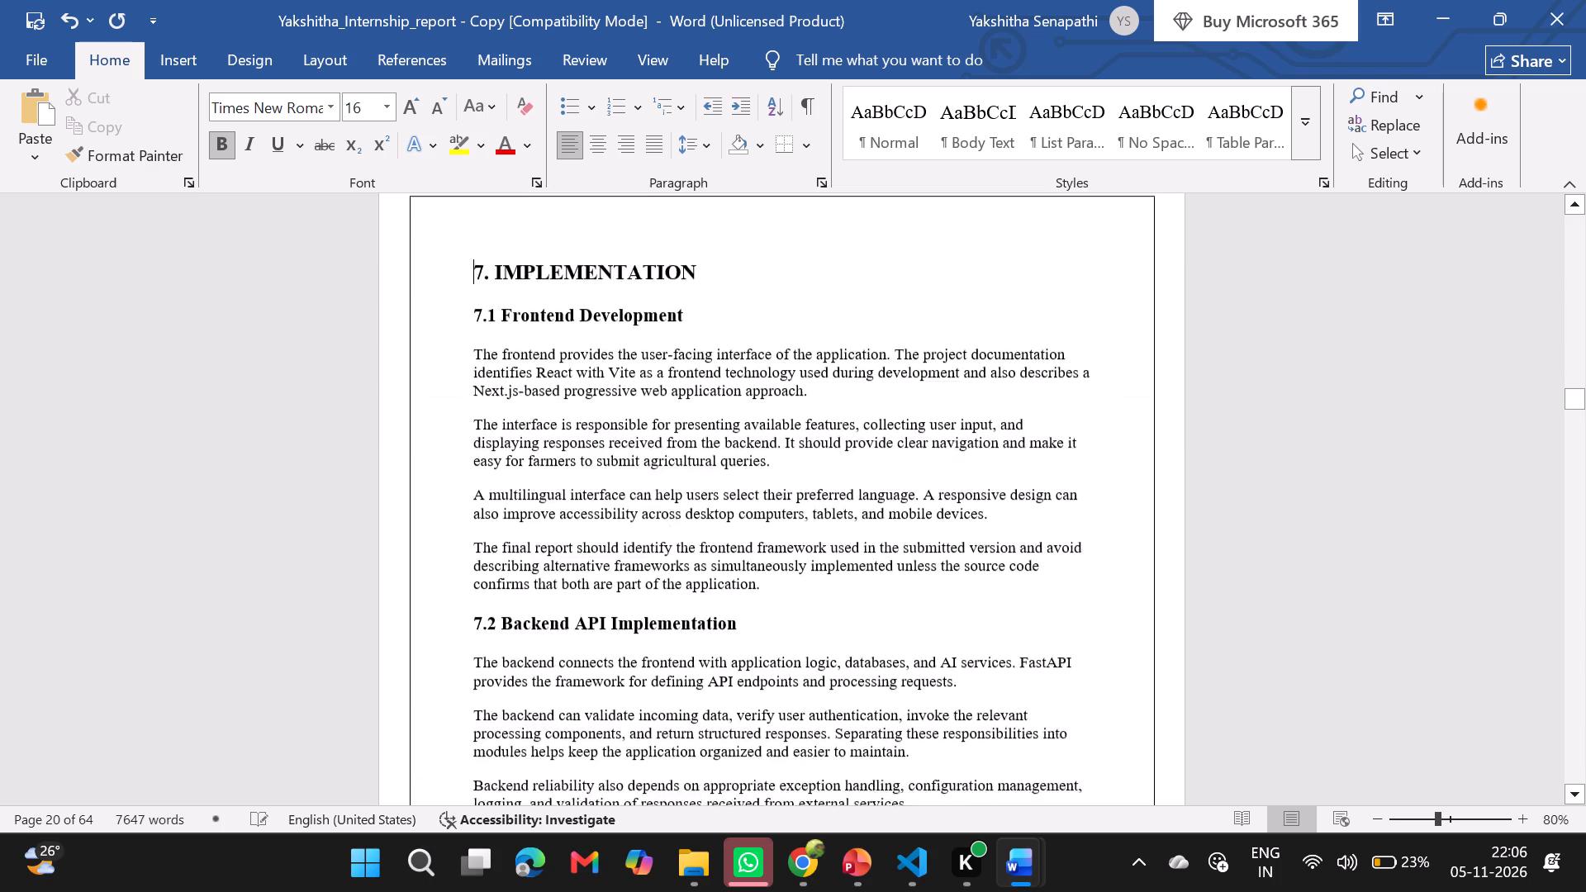
# Insert two blank lines before the "8. RESULTS AND DISCUSSION" heading so the section starts on a new page.
pyautogui.scroll(-3, 468, 321)
pyautogui.scroll(1, 468, 321)
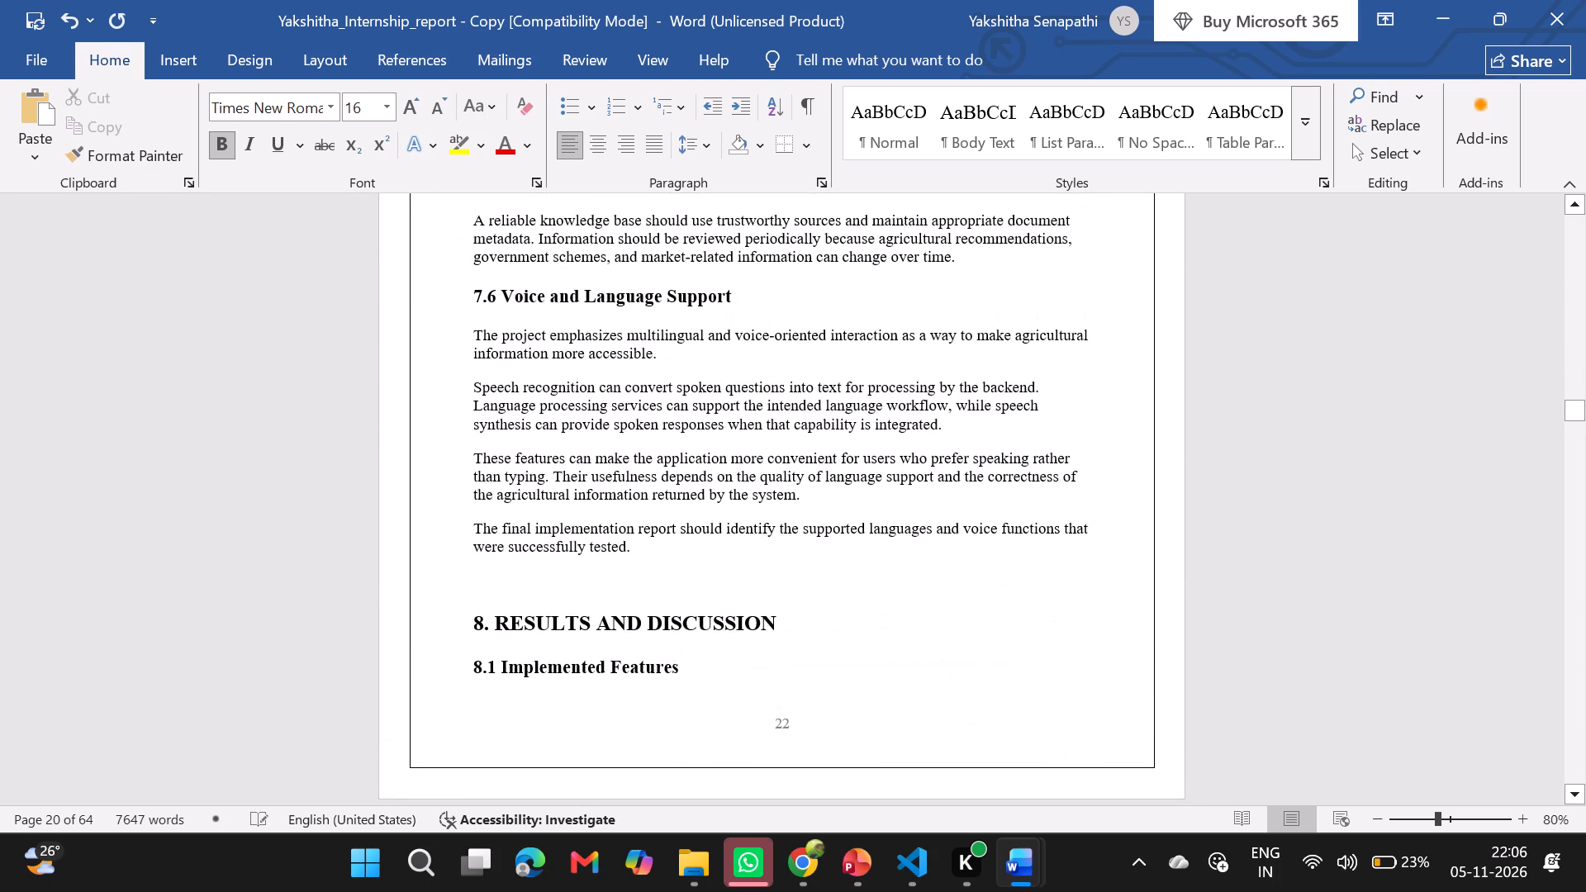
pyautogui.click(476, 624)
pyautogui.press('Return')
pyautogui.press('Return')
# Insert one blank line before the "8.4 Limitations" heading to move it onto the next page with its text.
pyautogui.scroll(-2, 476, 624)
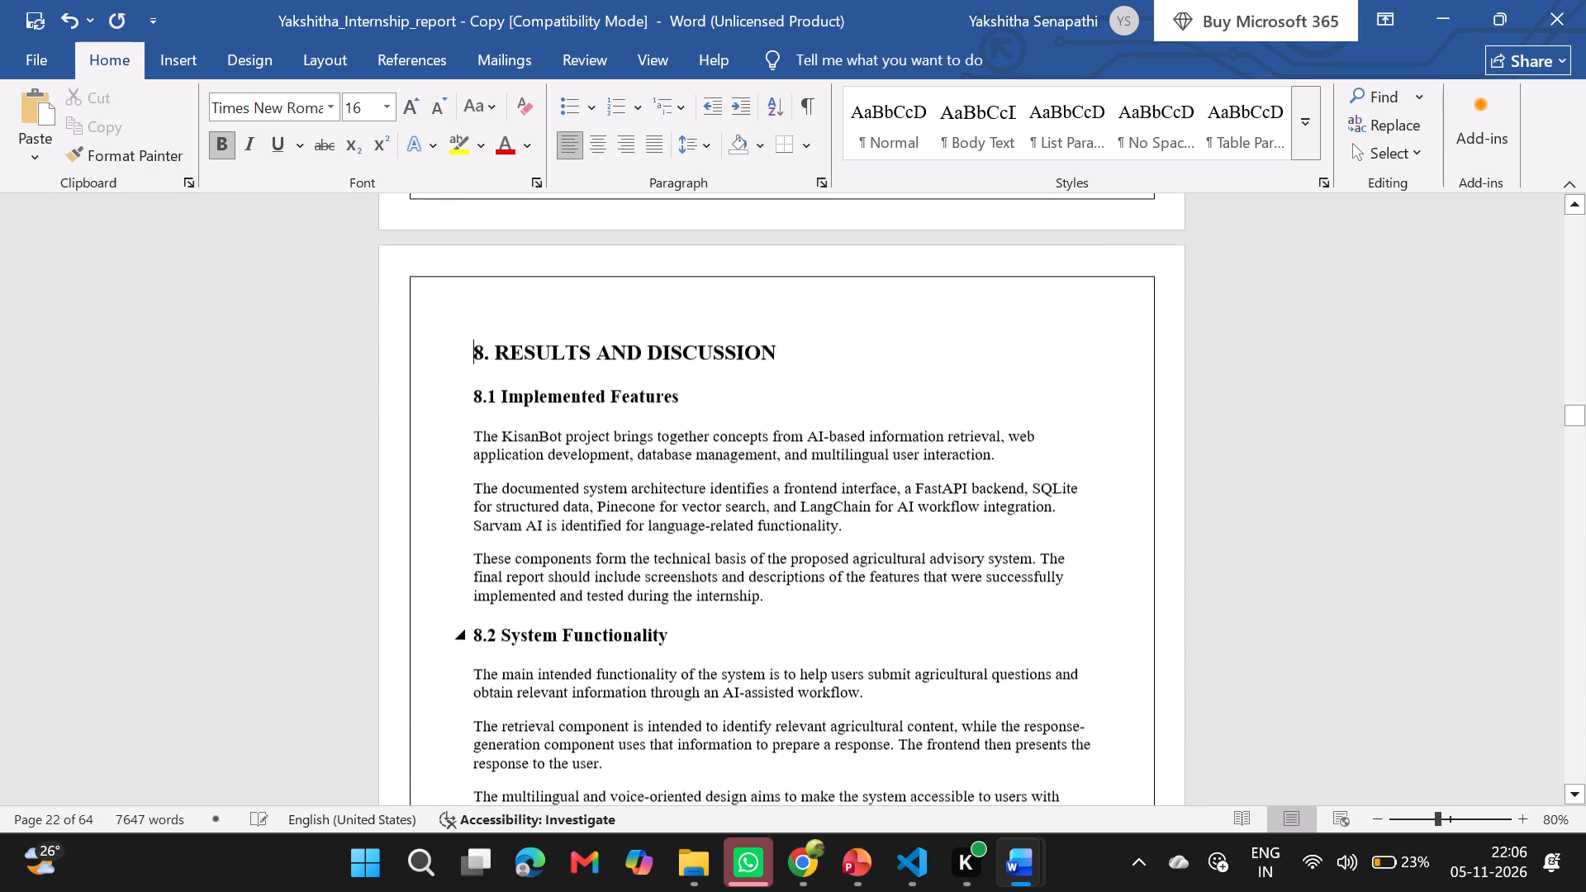
pyautogui.scroll(-2, 476, 624)
pyautogui.rightClick(476, 624)
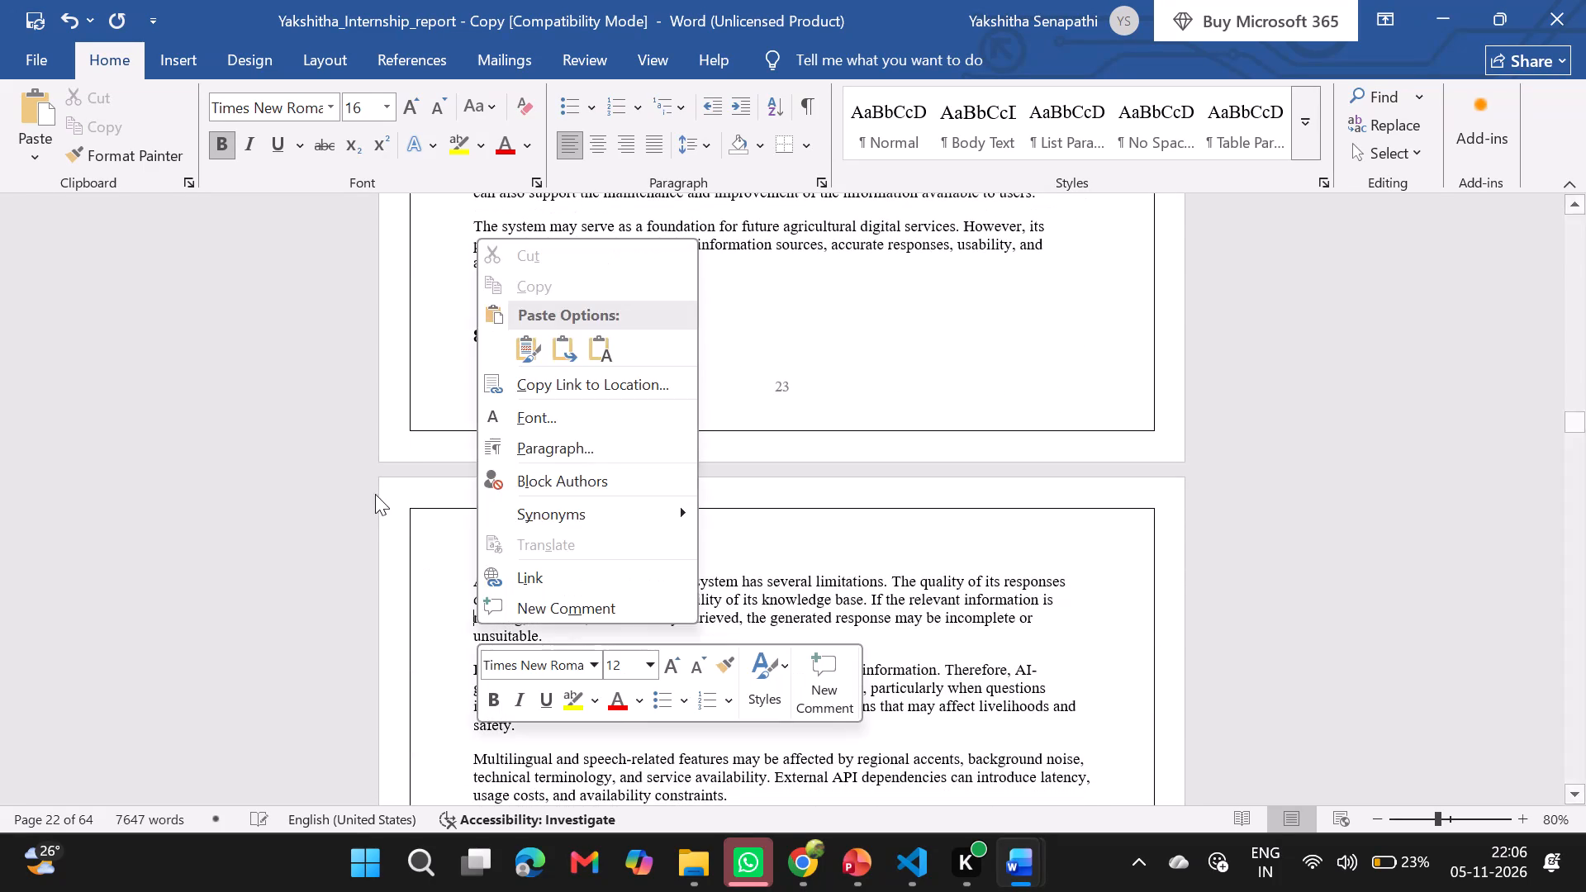
pyautogui.click(781, 332)
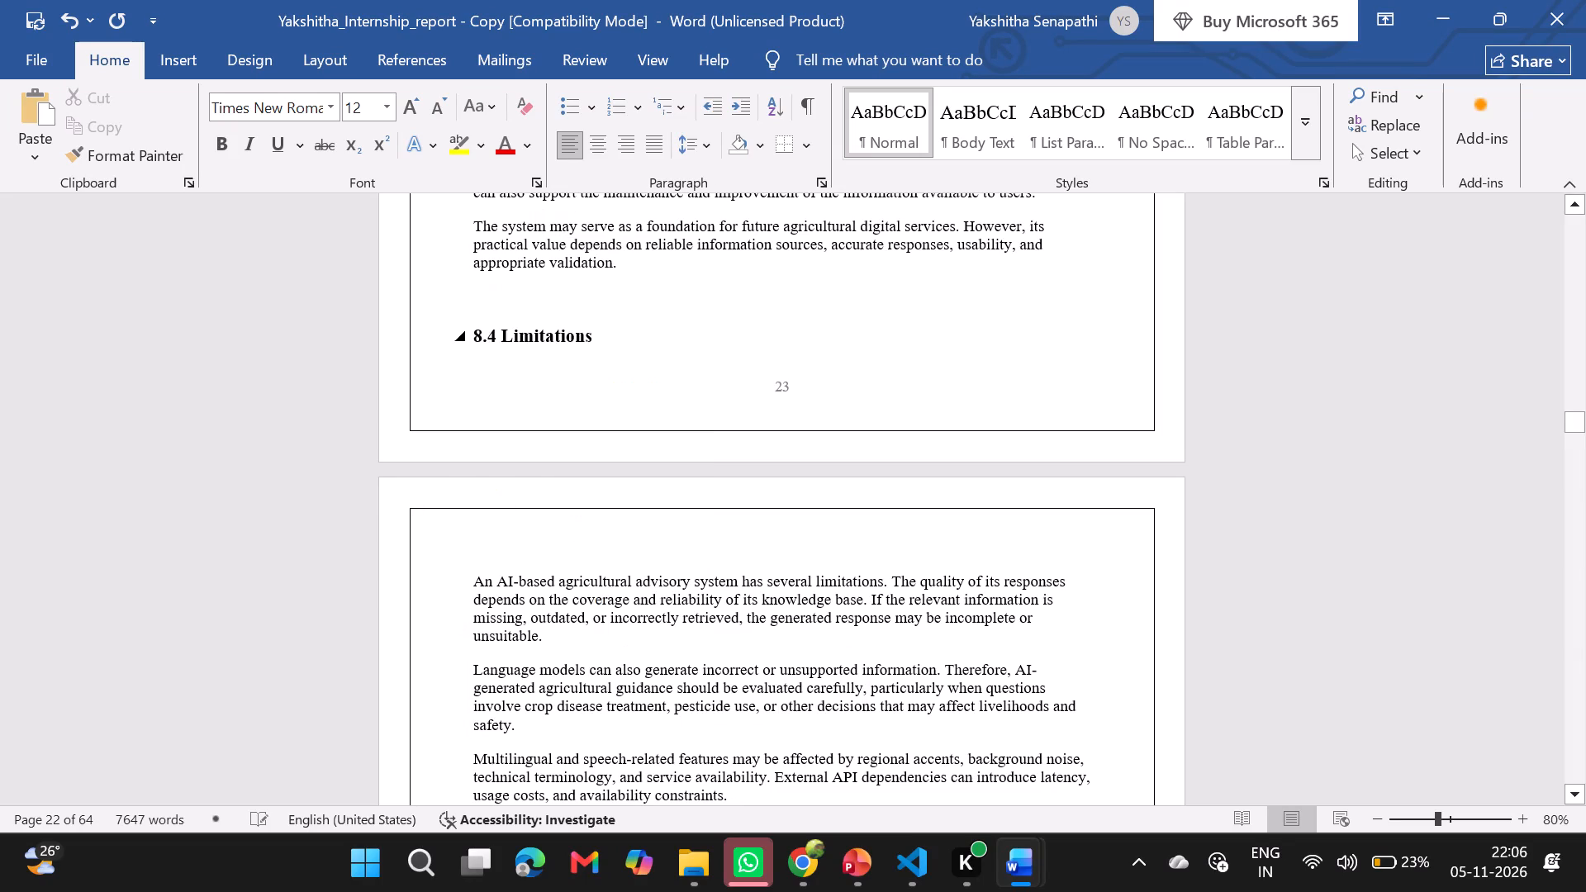
pyautogui.click(483, 335)
pyautogui.press('Home')
pyautogui.press('Return')
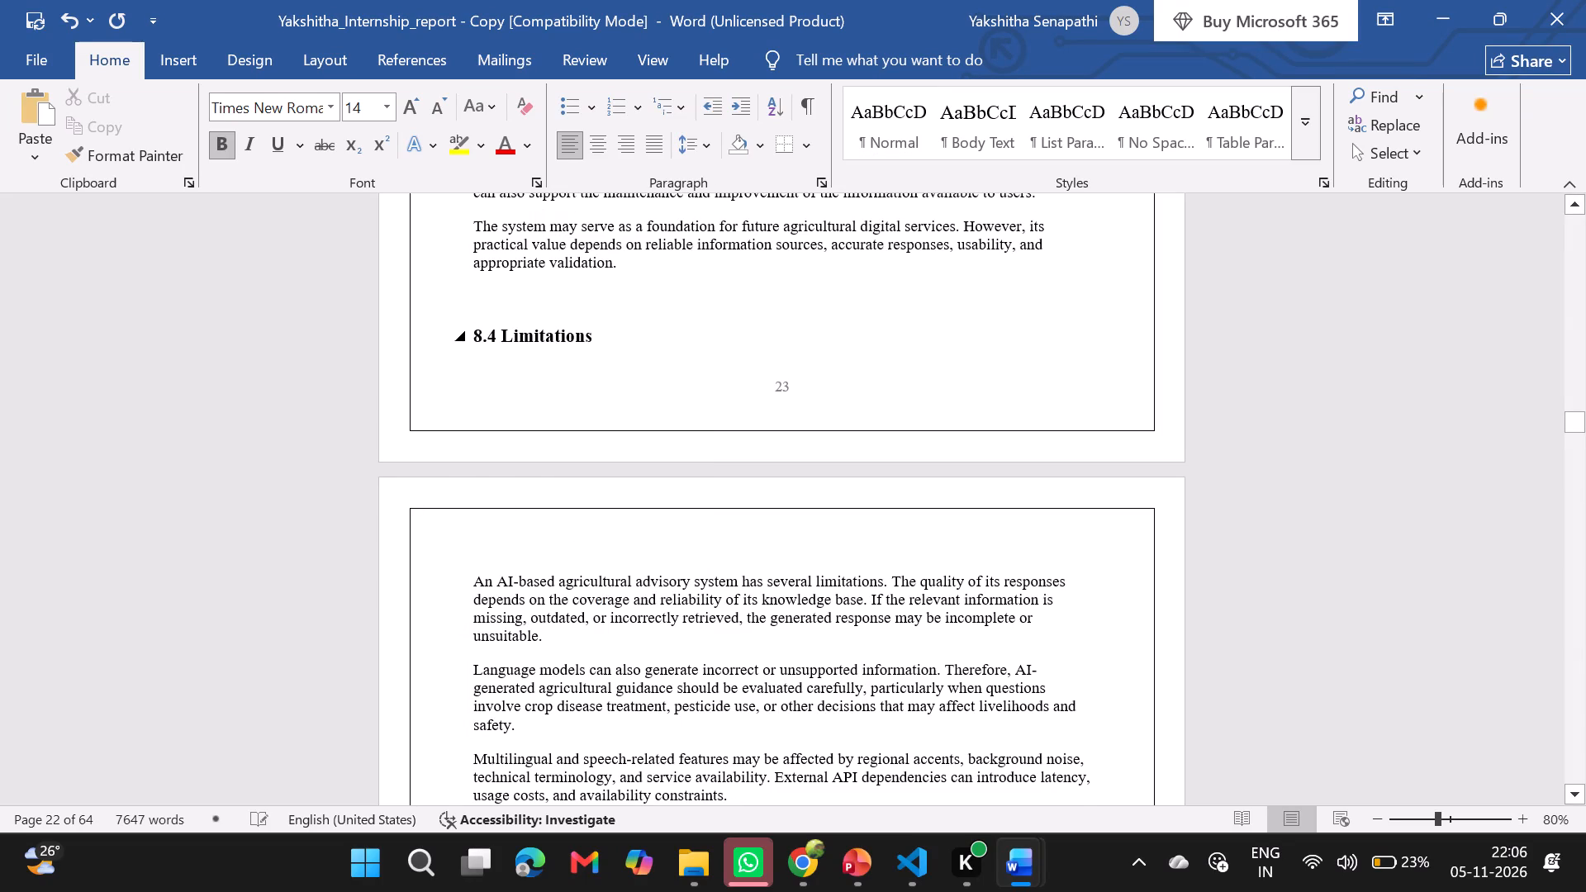
# Insert one blank line before the "9. CHALLENGES AND SOLUTIONS" heading so the section starts on a new page.
pyautogui.scroll(-3, 483, 335)
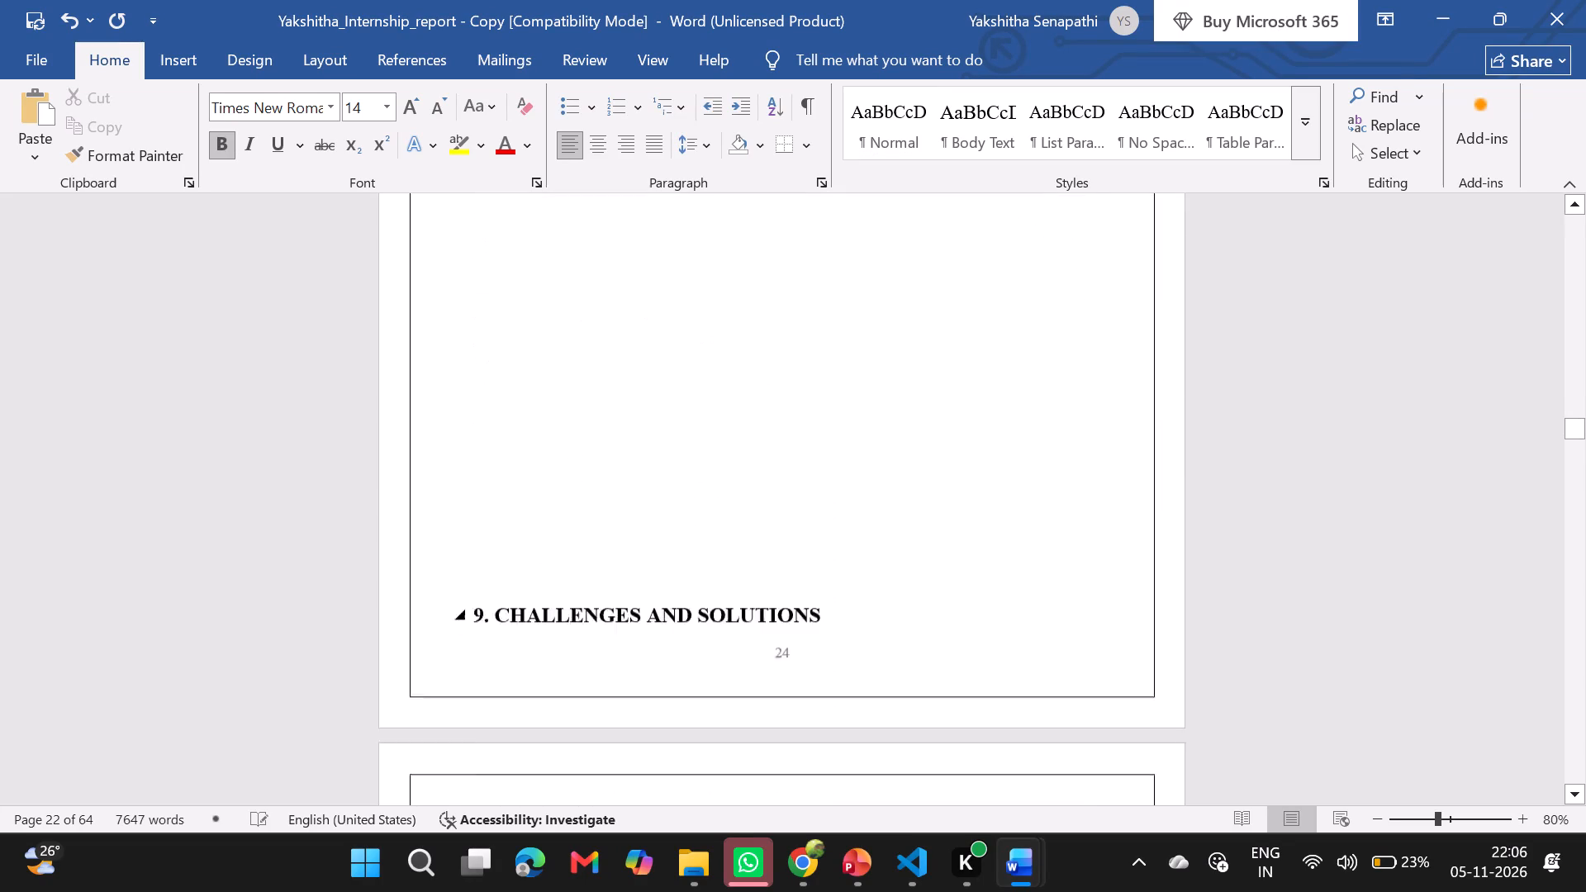
pyautogui.scroll(1, 483, 335)
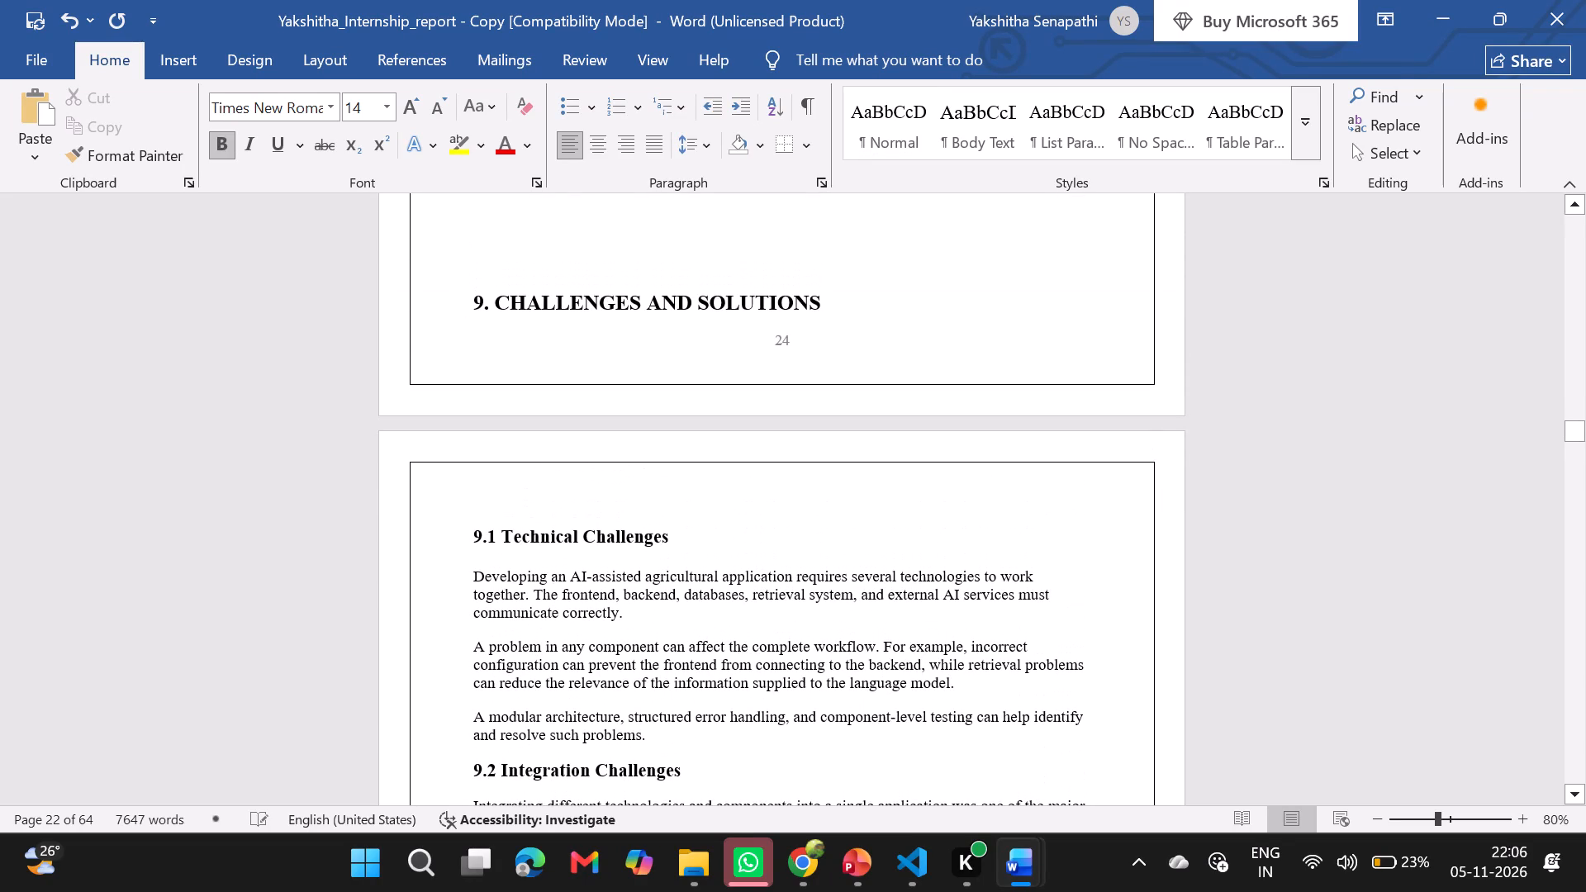
pyautogui.click(489, 311)
pyautogui.press('Home')
pyautogui.press('Return')
# Insert one blank line before the "9.4 Solutions and Lessons Learned" heading to move it onto the next page with its text.
pyautogui.scroll(-1, 489, 311)
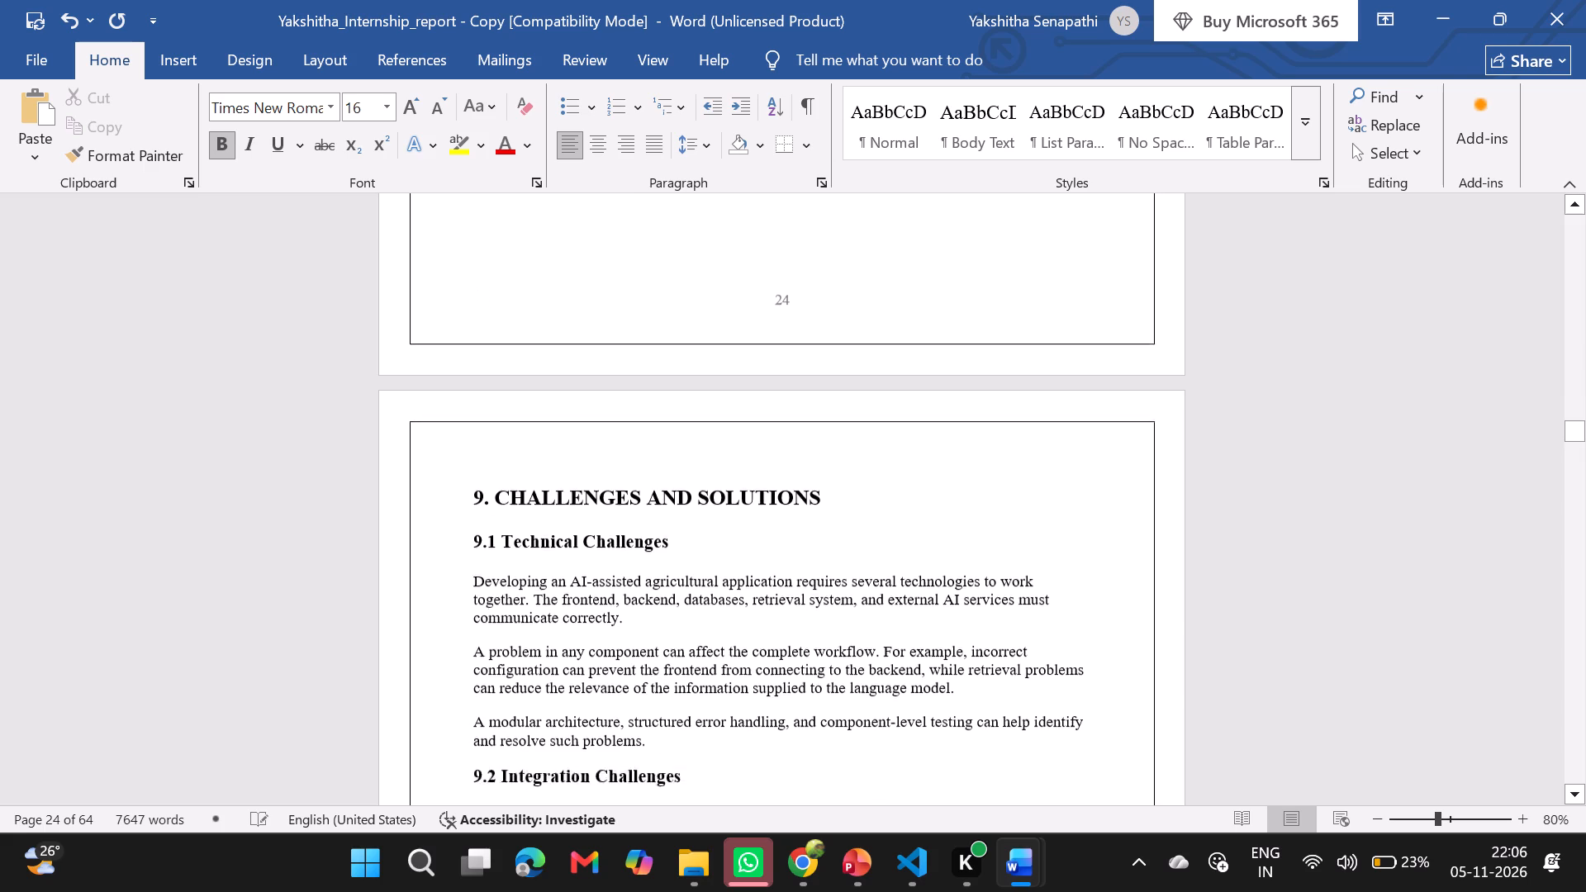
pyautogui.scroll(-2, 489, 311)
pyautogui.scroll(2, 421, 266)
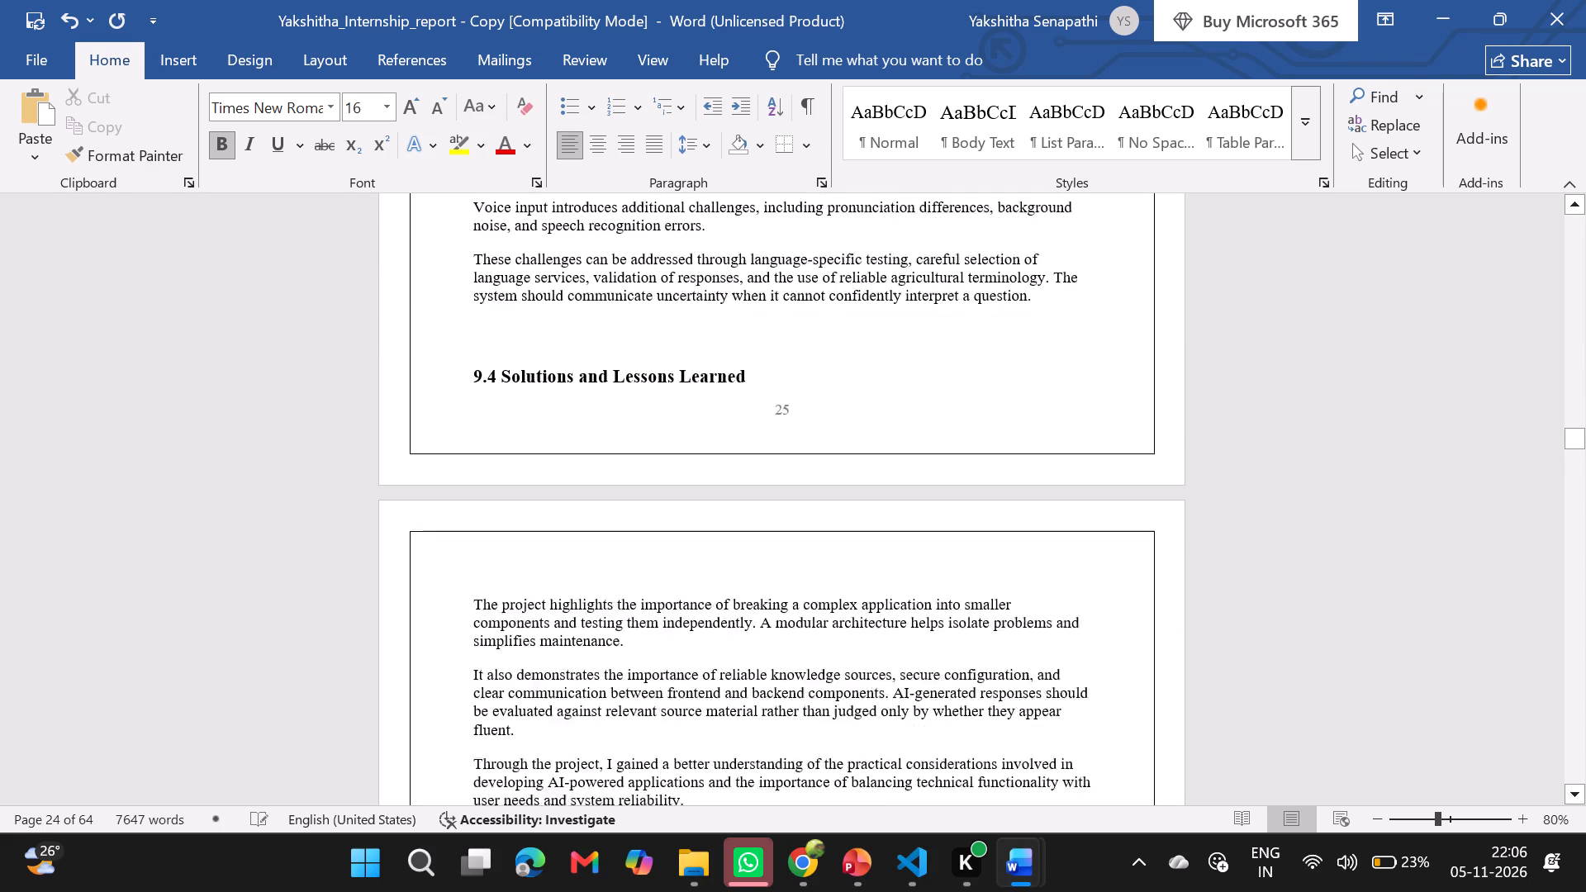
pyautogui.click(482, 429)
pyautogui.press('Home')
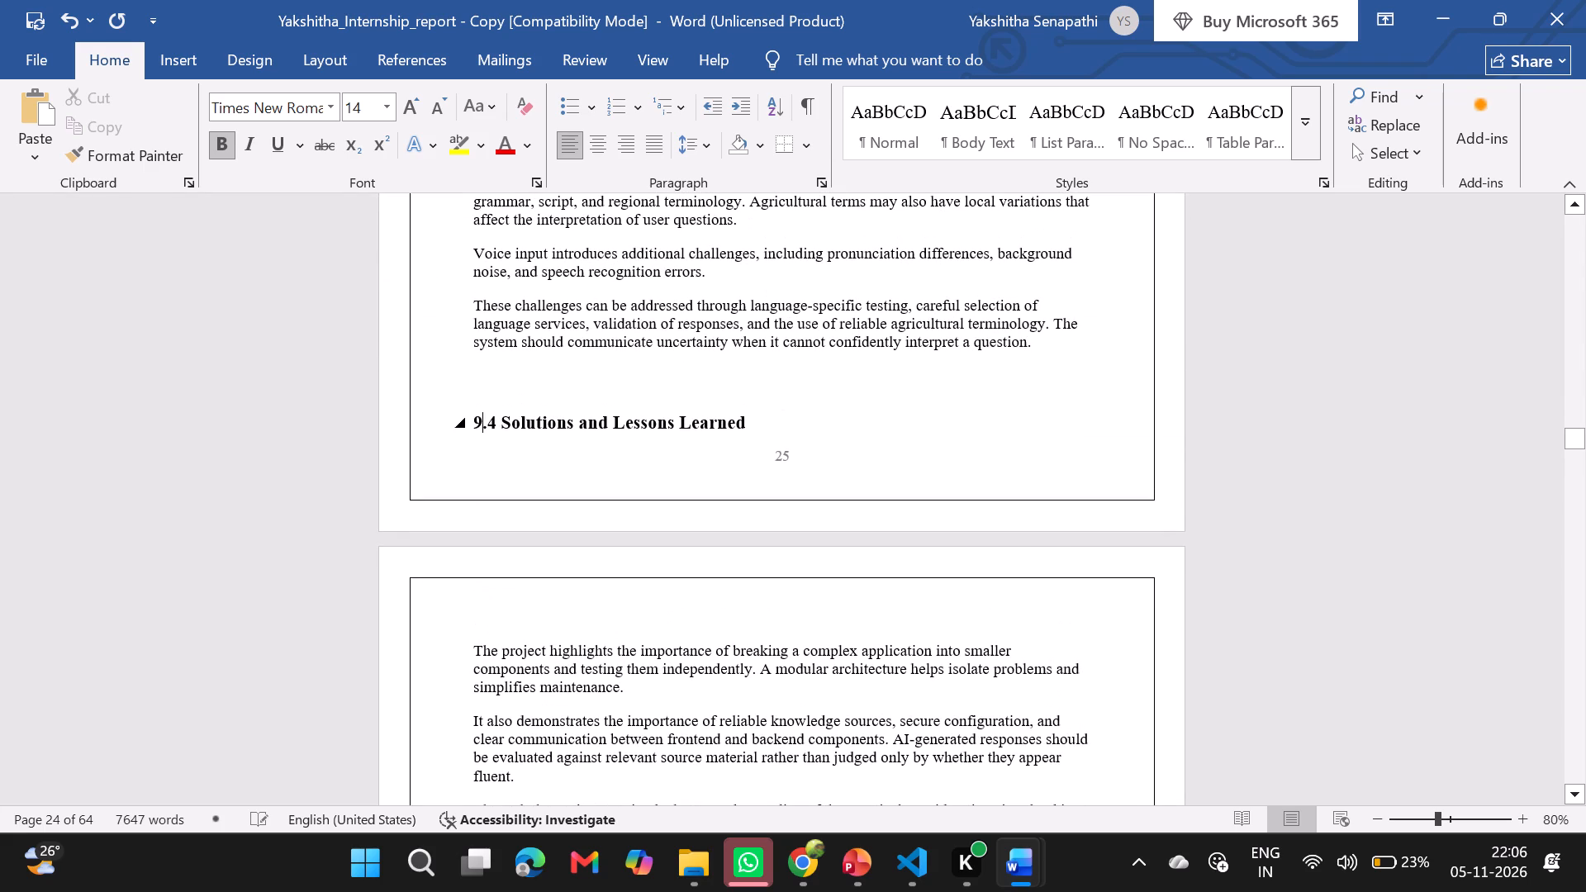
pyautogui.press('Return')
# Insert one blank line before the "10. ENVIRONMENTAL AND SOCIAL IMPACT" heading so the section starts on a new page.
pyautogui.scroll(-3, 482, 429)
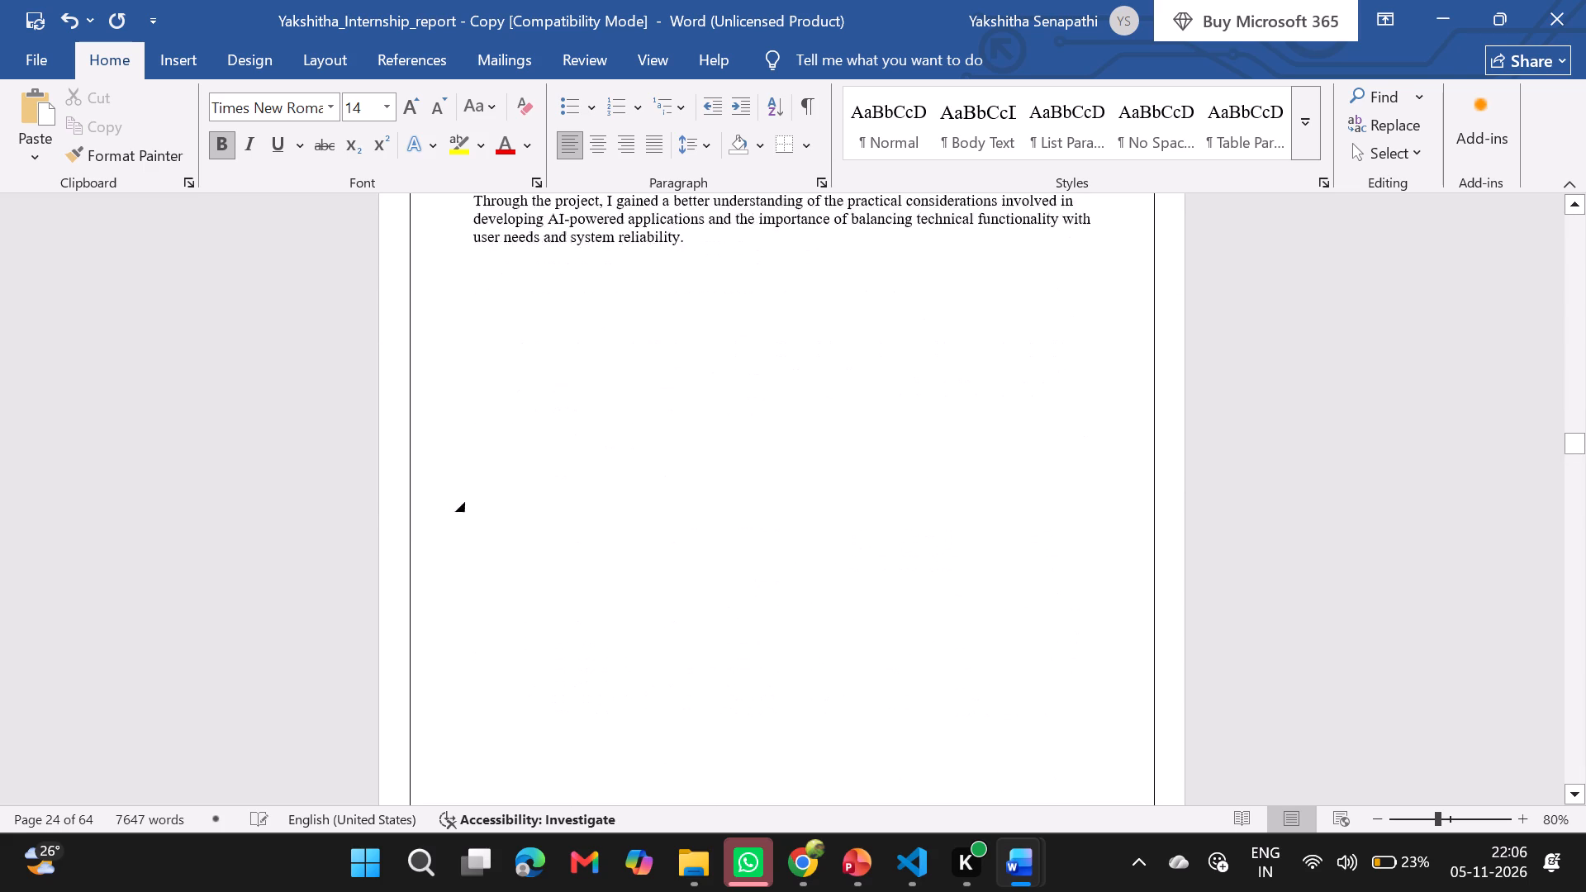
pyautogui.scroll(-1, 482, 429)
pyautogui.click(554, 260)
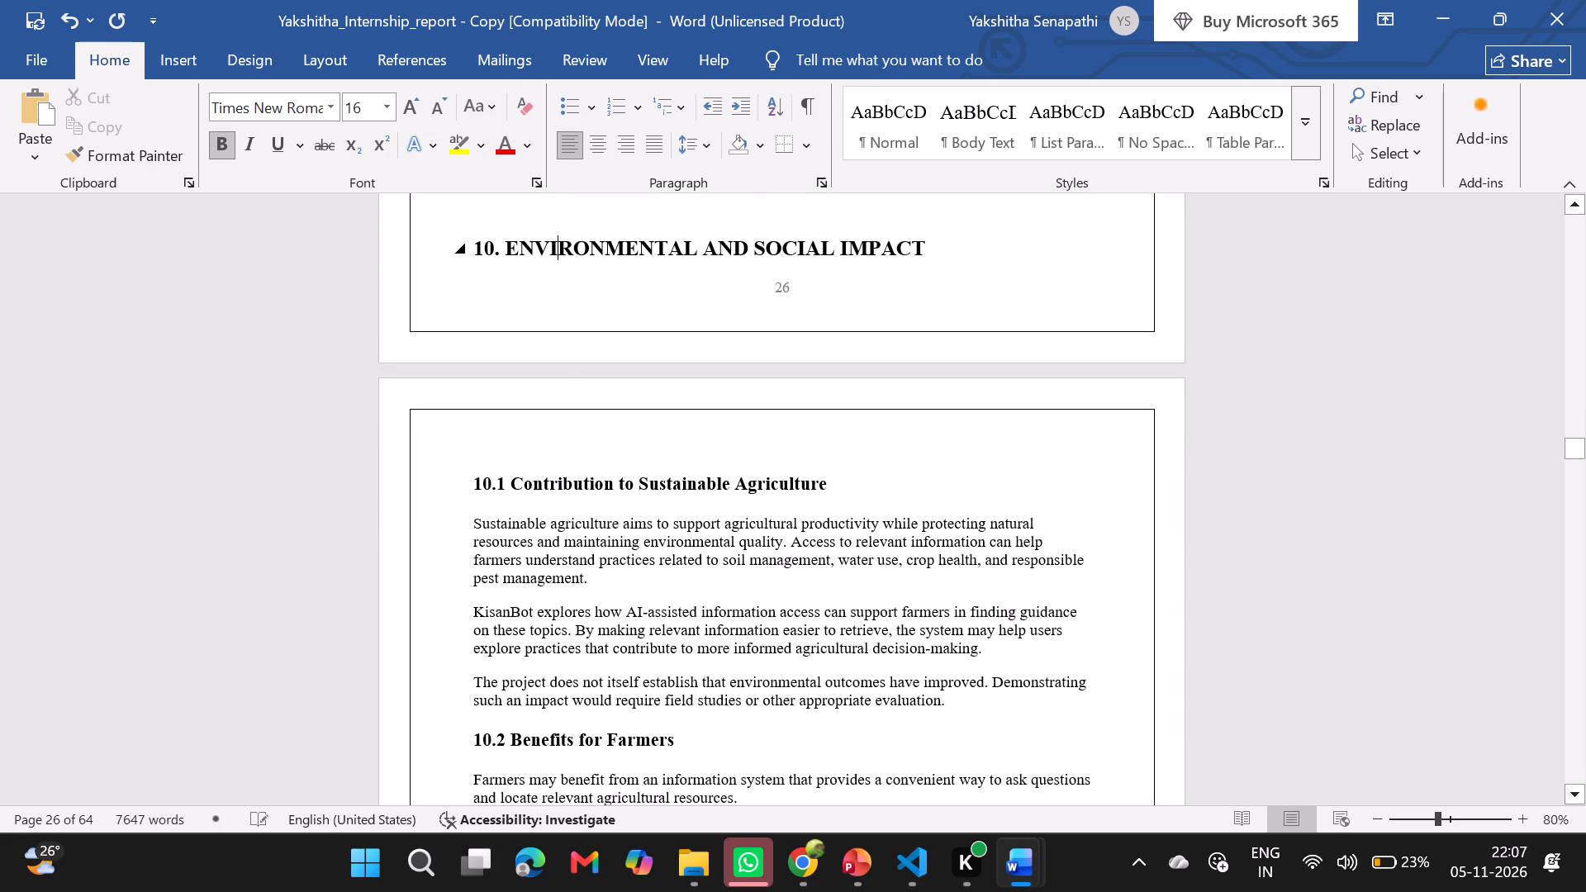
pyautogui.press('Home')
pyautogui.press('Return')
# Insert one blank line before the "11. CONCLUSION AND FUTURE SCOPE" heading so the section starts on a new page.
pyautogui.scroll(-1, 554, 260)
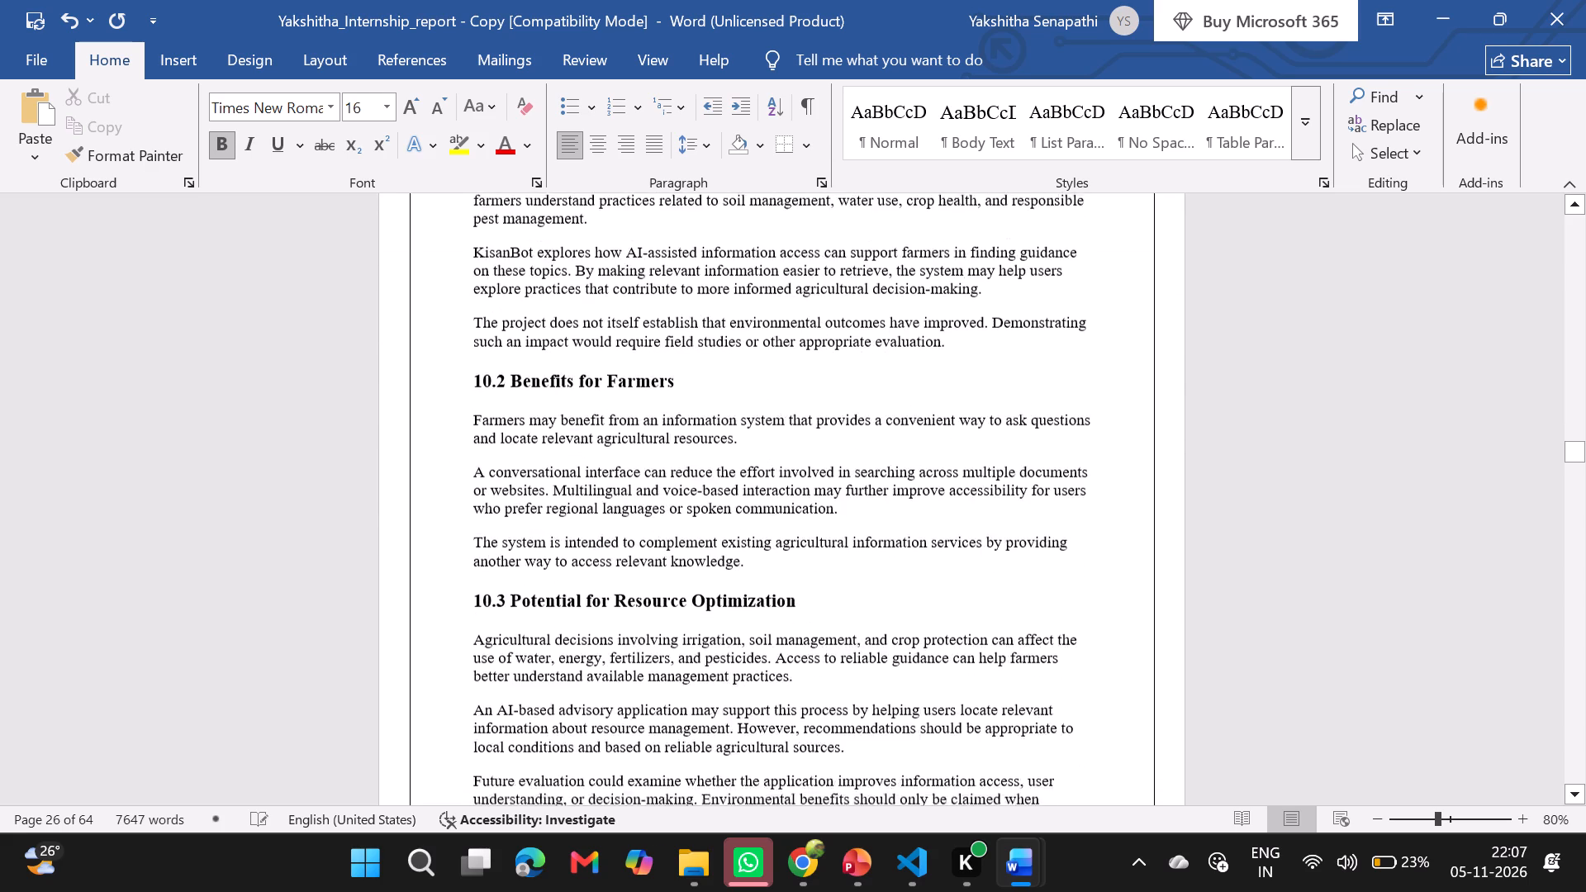
pyautogui.scroll(-2, 554, 260)
pyautogui.click(601, 529)
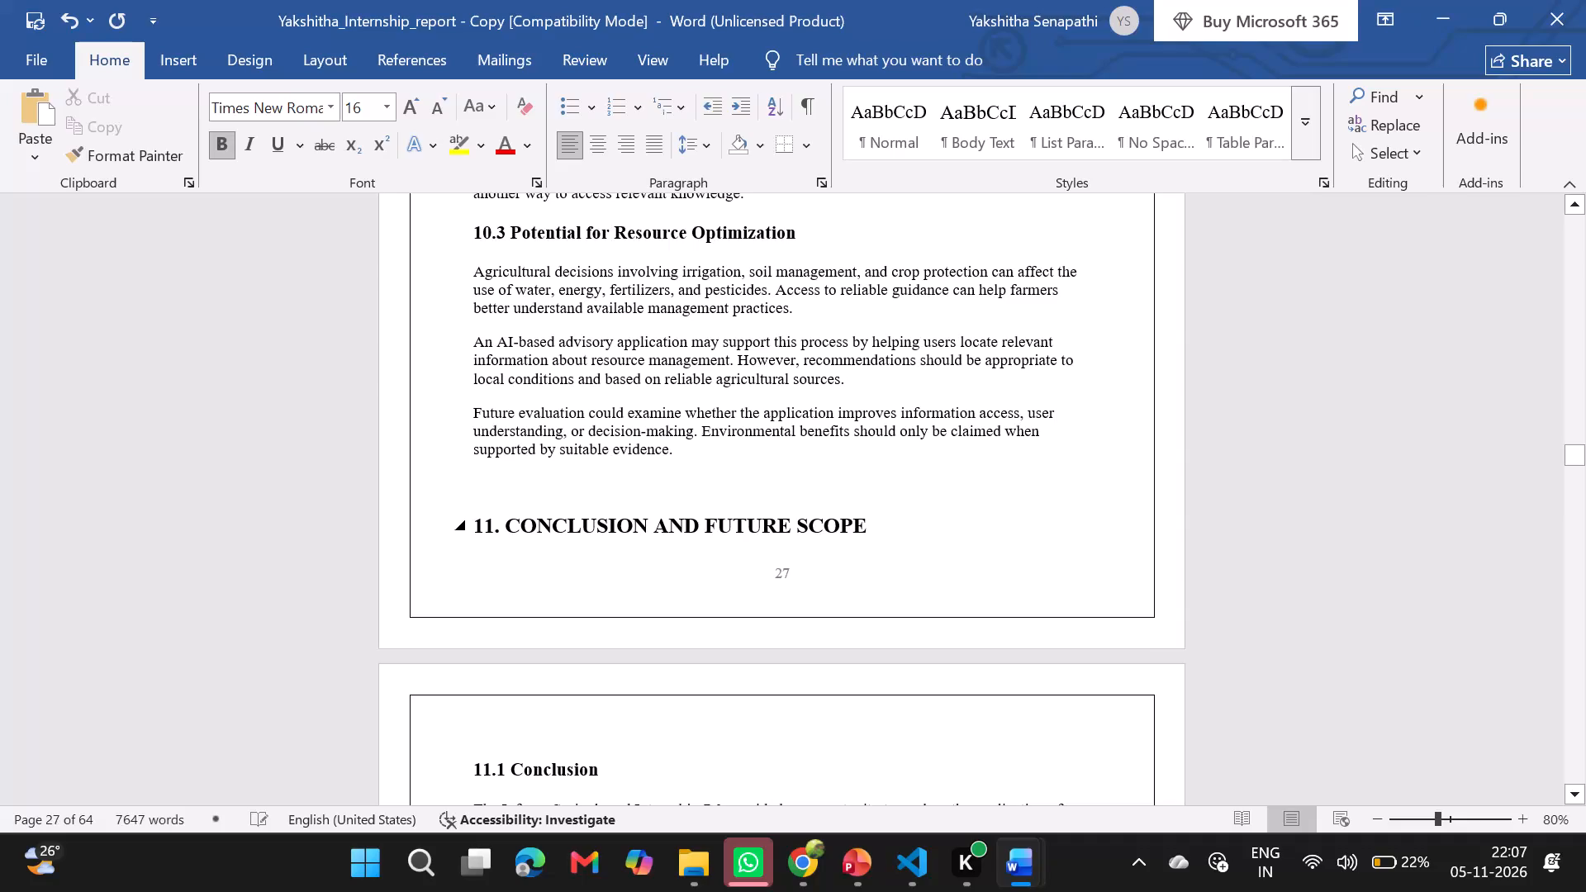
pyautogui.press('Home')
pyautogui.press('Return')
# Insert two blank lines before the "12. REFERENCES" heading so the whole reference list starts on a new page.
pyautogui.scroll(-5, 601, 529)
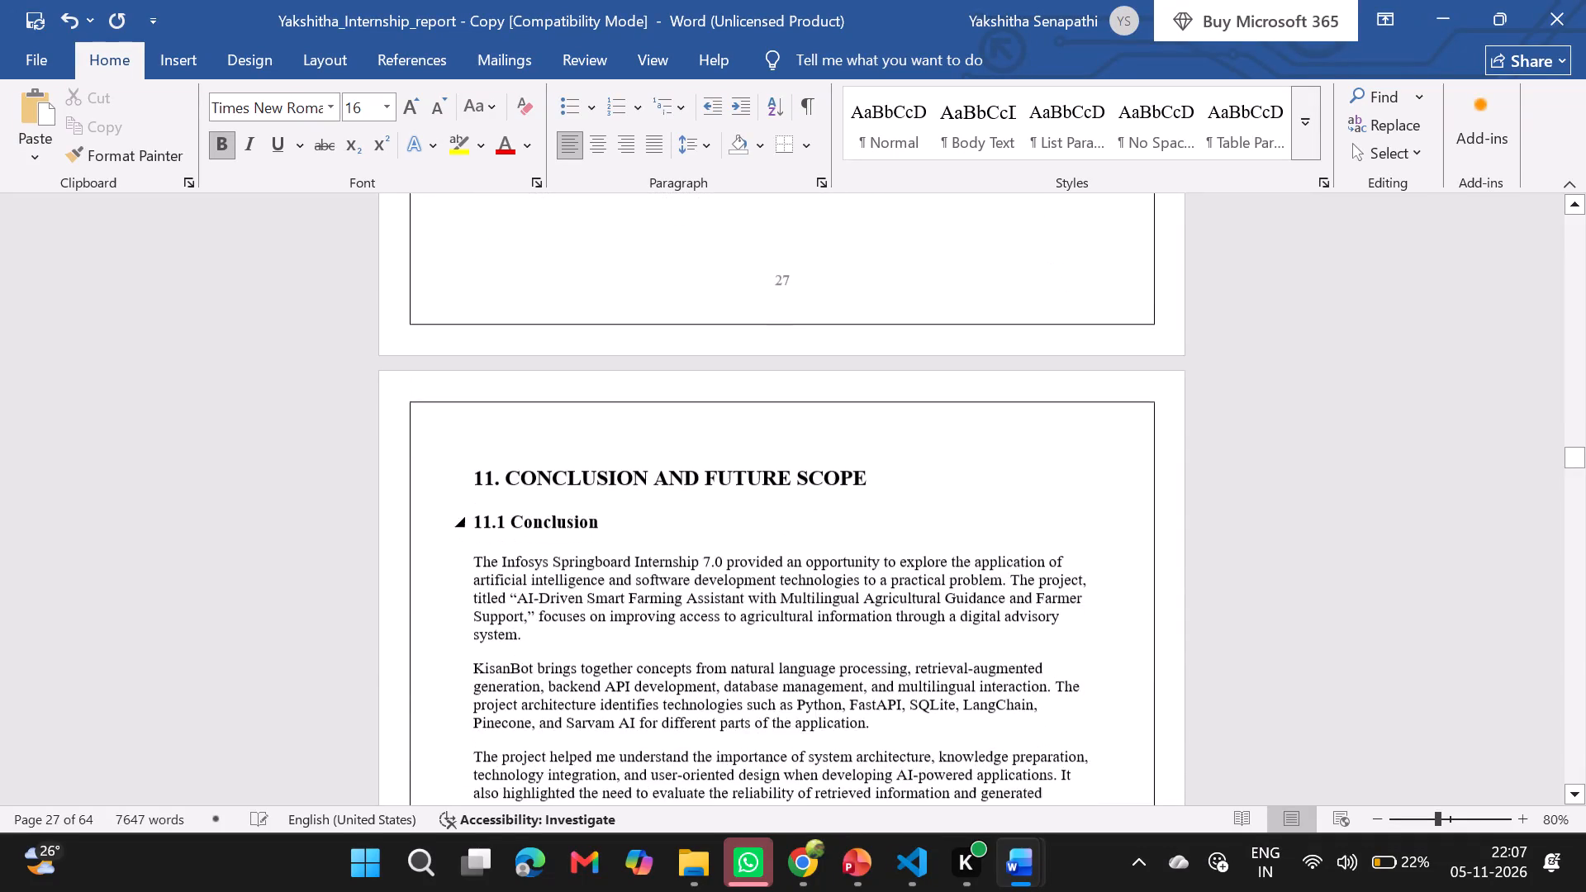
pyautogui.scroll(-7, 601, 529)
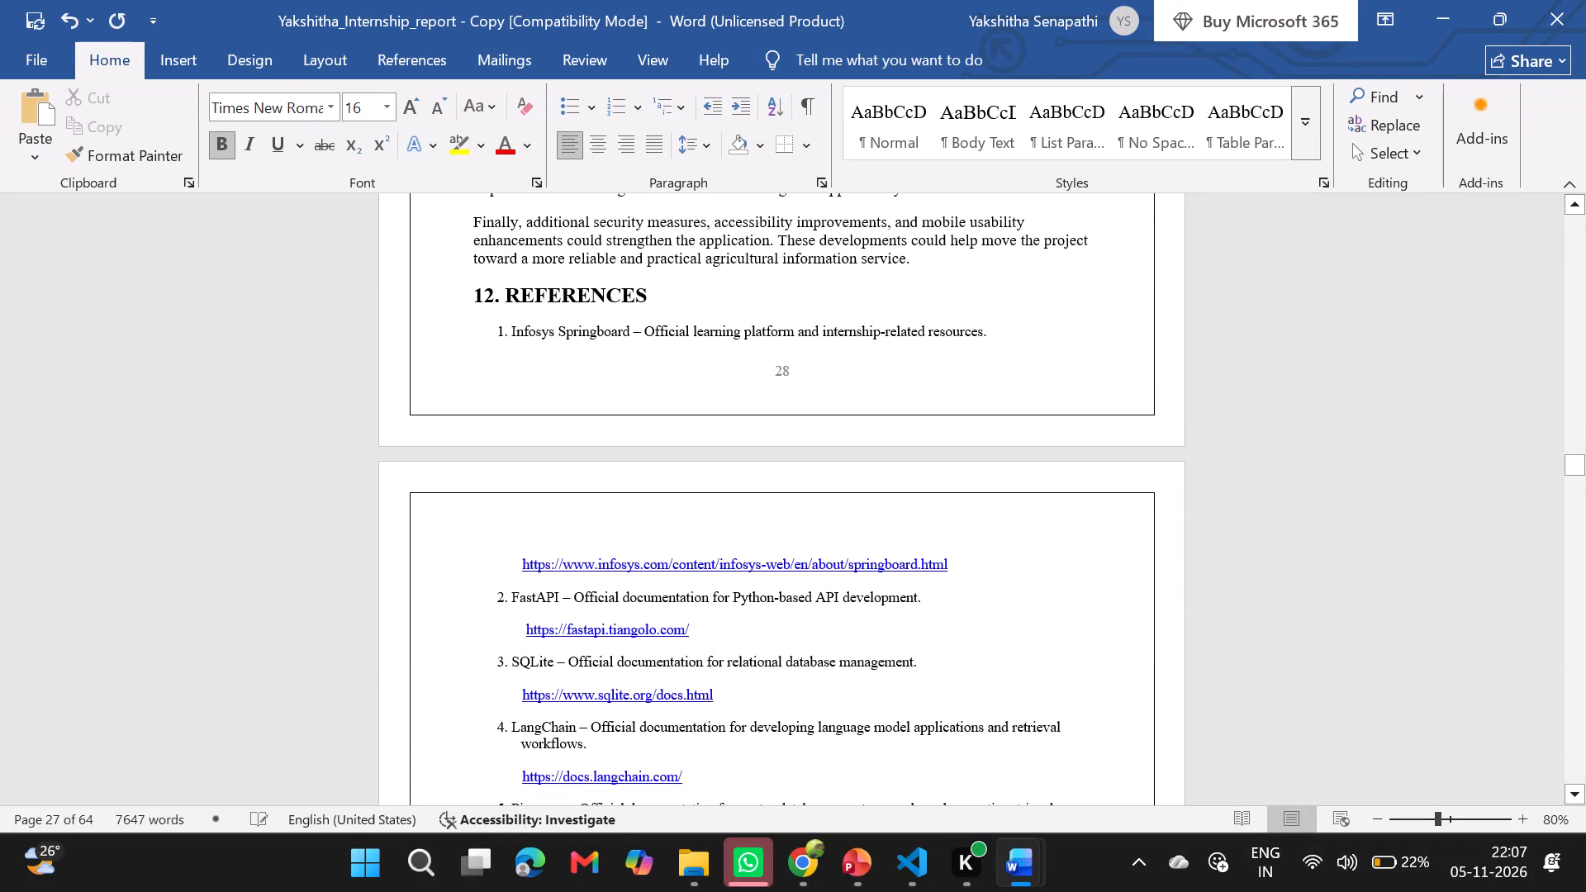
pyautogui.click(586, 292)
pyautogui.press('Home')
pyautogui.press('Return')
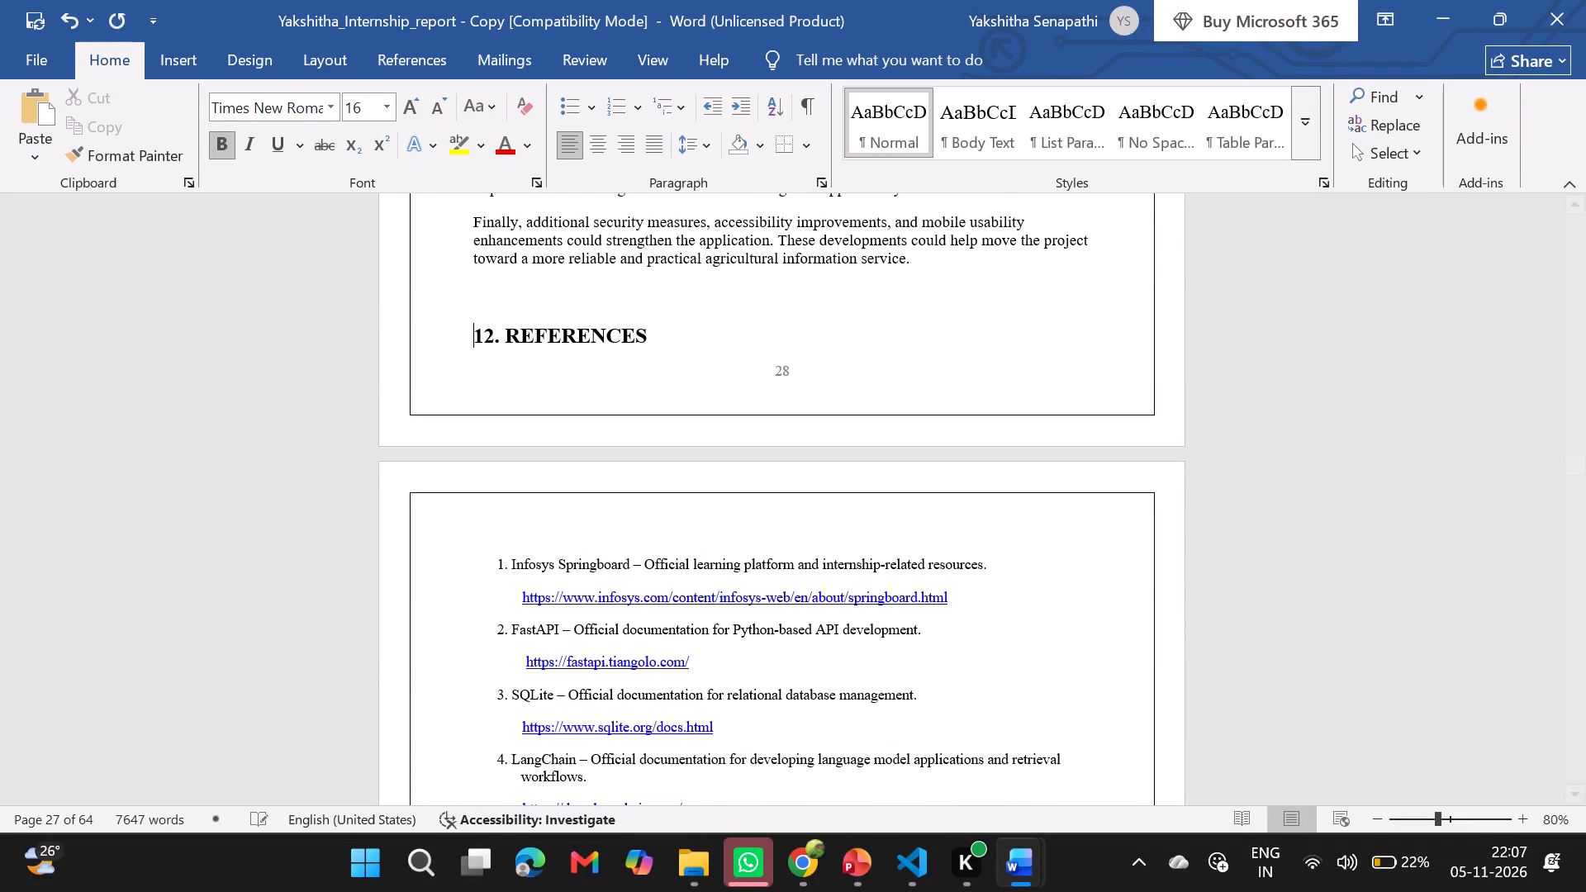
pyautogui.press('Return')
# Insert one blank line before the "13. APPENDIX" heading so it starts on the page with the project screenshots.
pyautogui.scroll(-2, 770, 396)
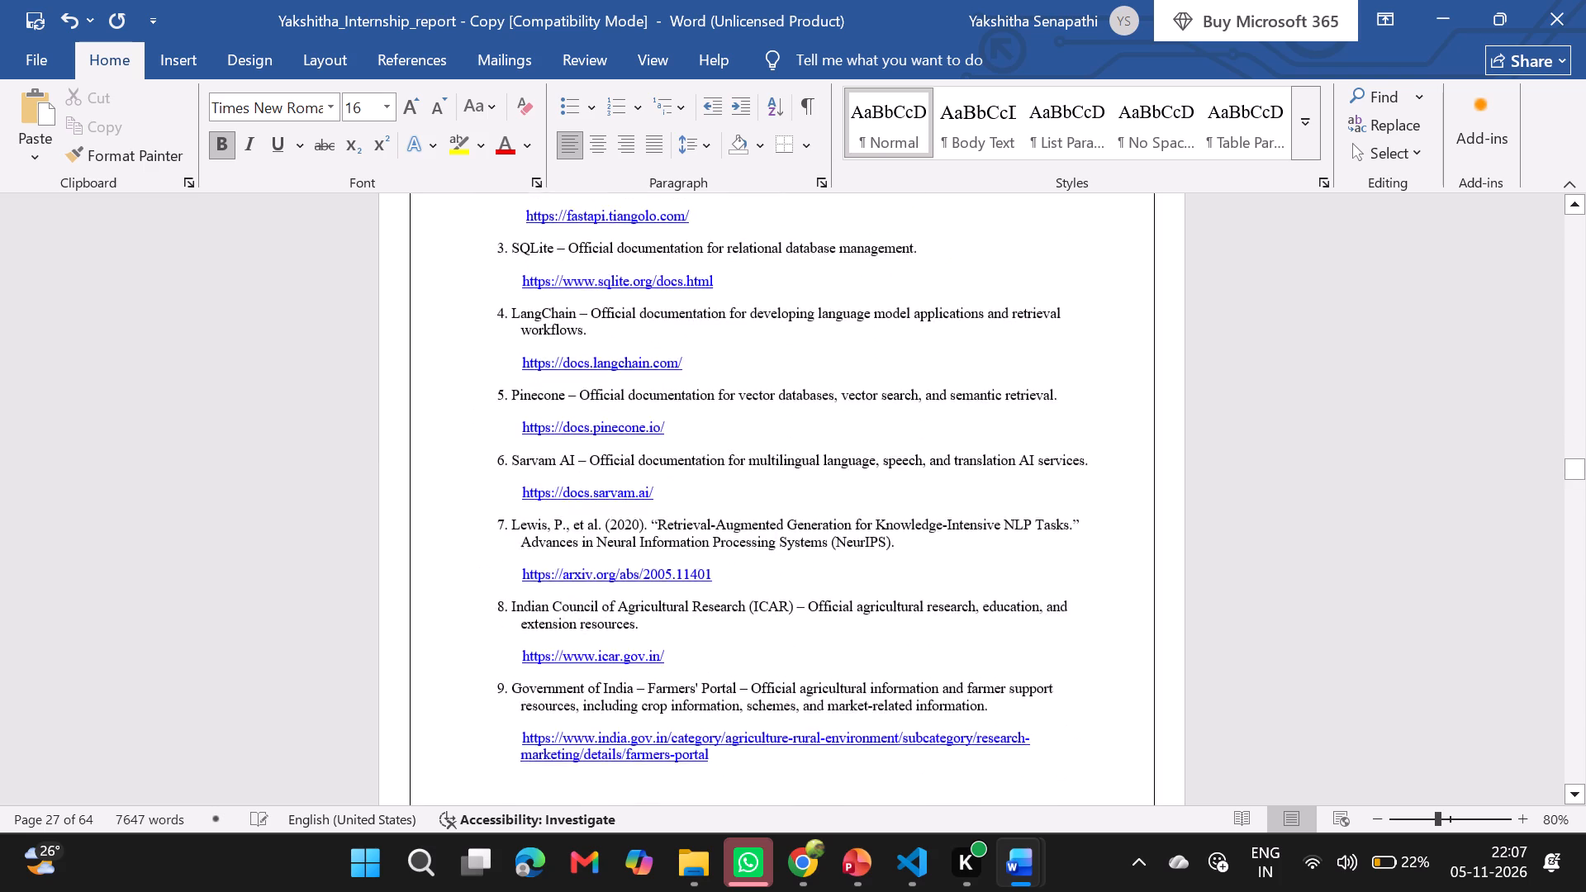
pyautogui.scroll(-2, 770, 396)
pyautogui.click(599, 558)
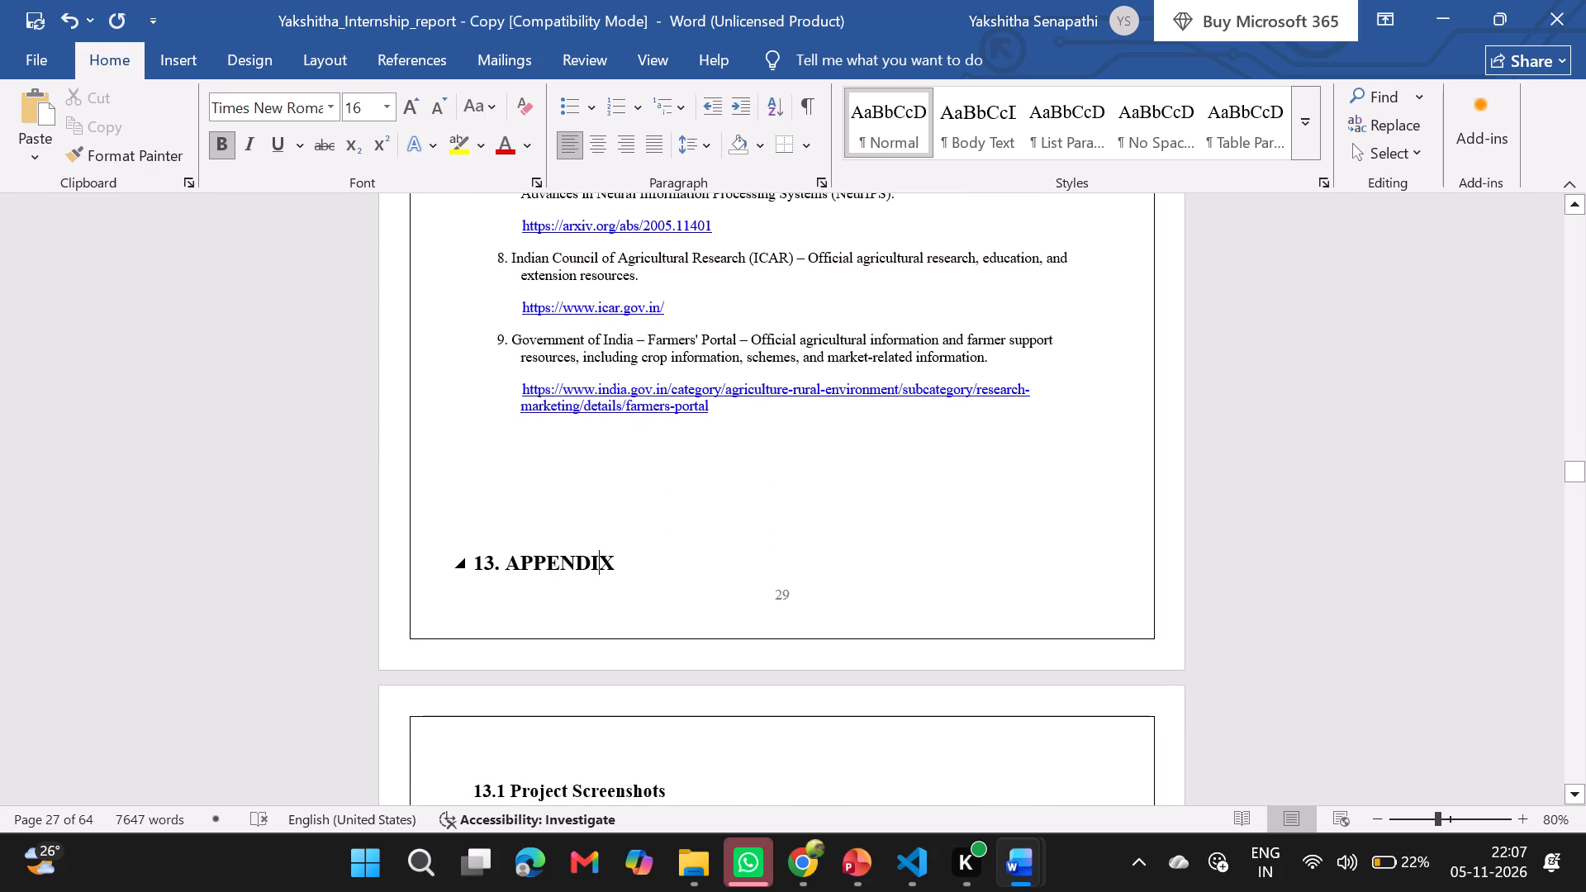
pyautogui.press('Home')
pyautogui.press('Return')
# Insert one blank line before the "Figure 3: Language Selection Interface" caption to move it onto the next page with its image.
pyautogui.scroll(-3, 599, 558)
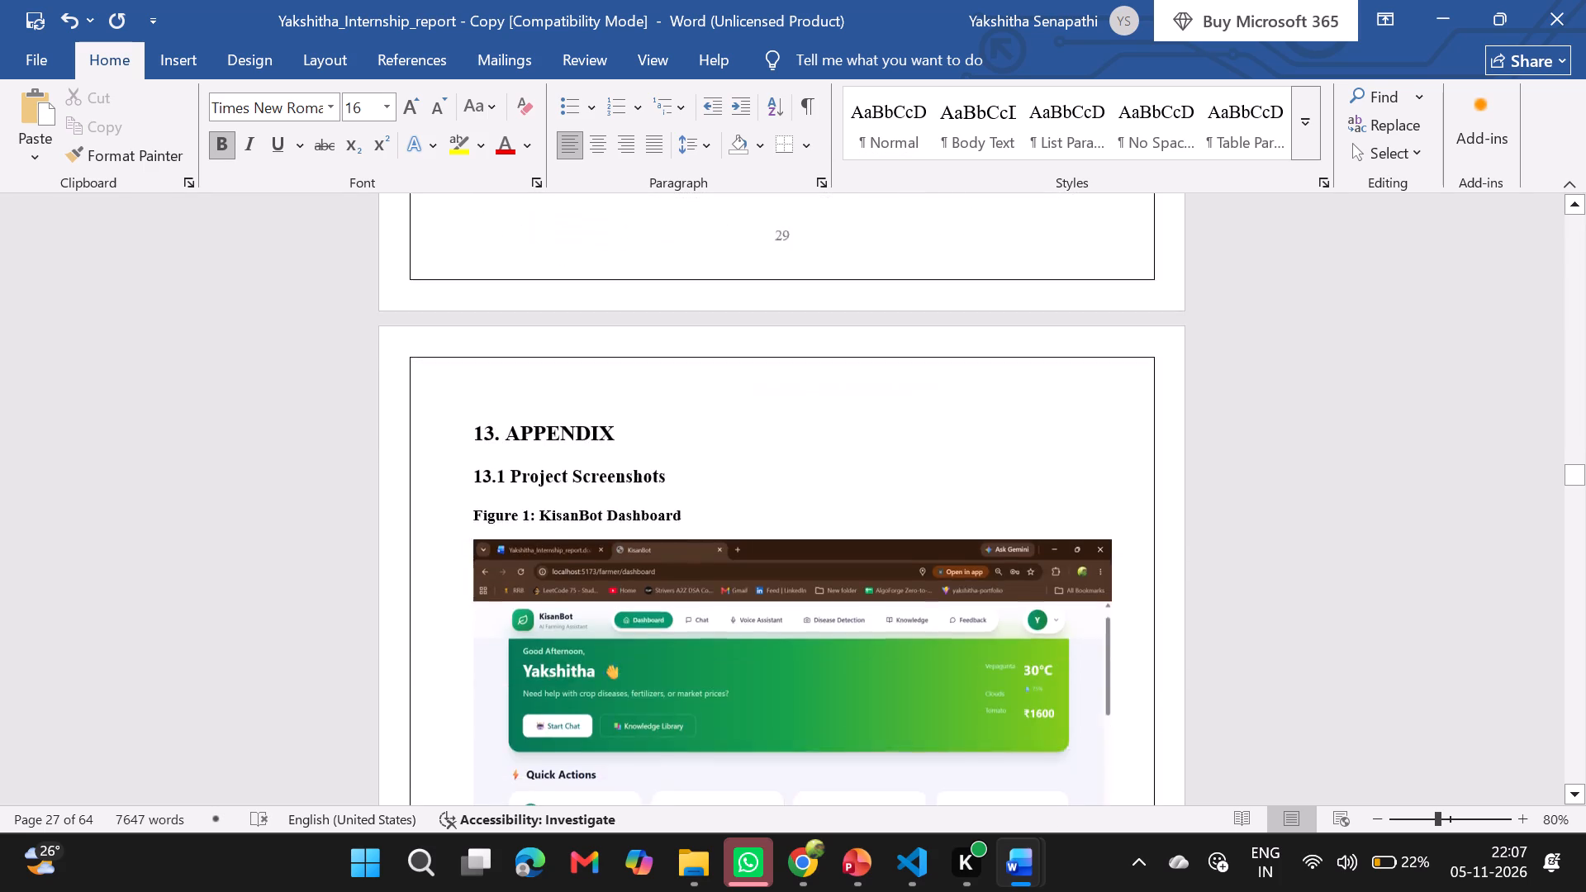
pyautogui.scroll(-4, 599, 558)
pyautogui.scroll(3, 599, 558)
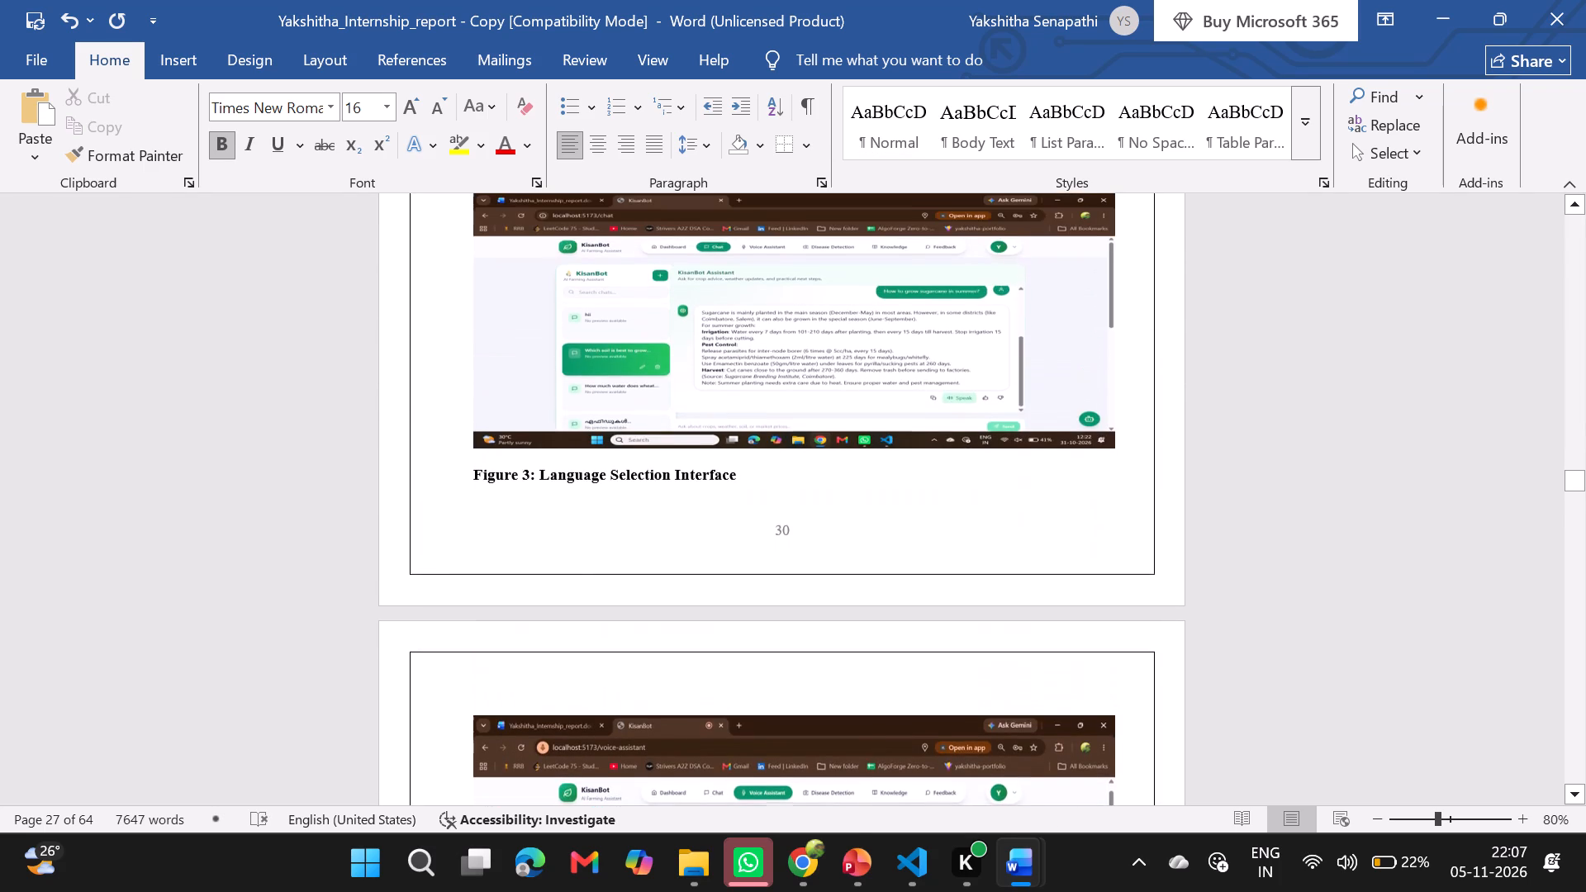
pyautogui.click(564, 475)
pyautogui.press('Home')
pyautogui.press('Return')
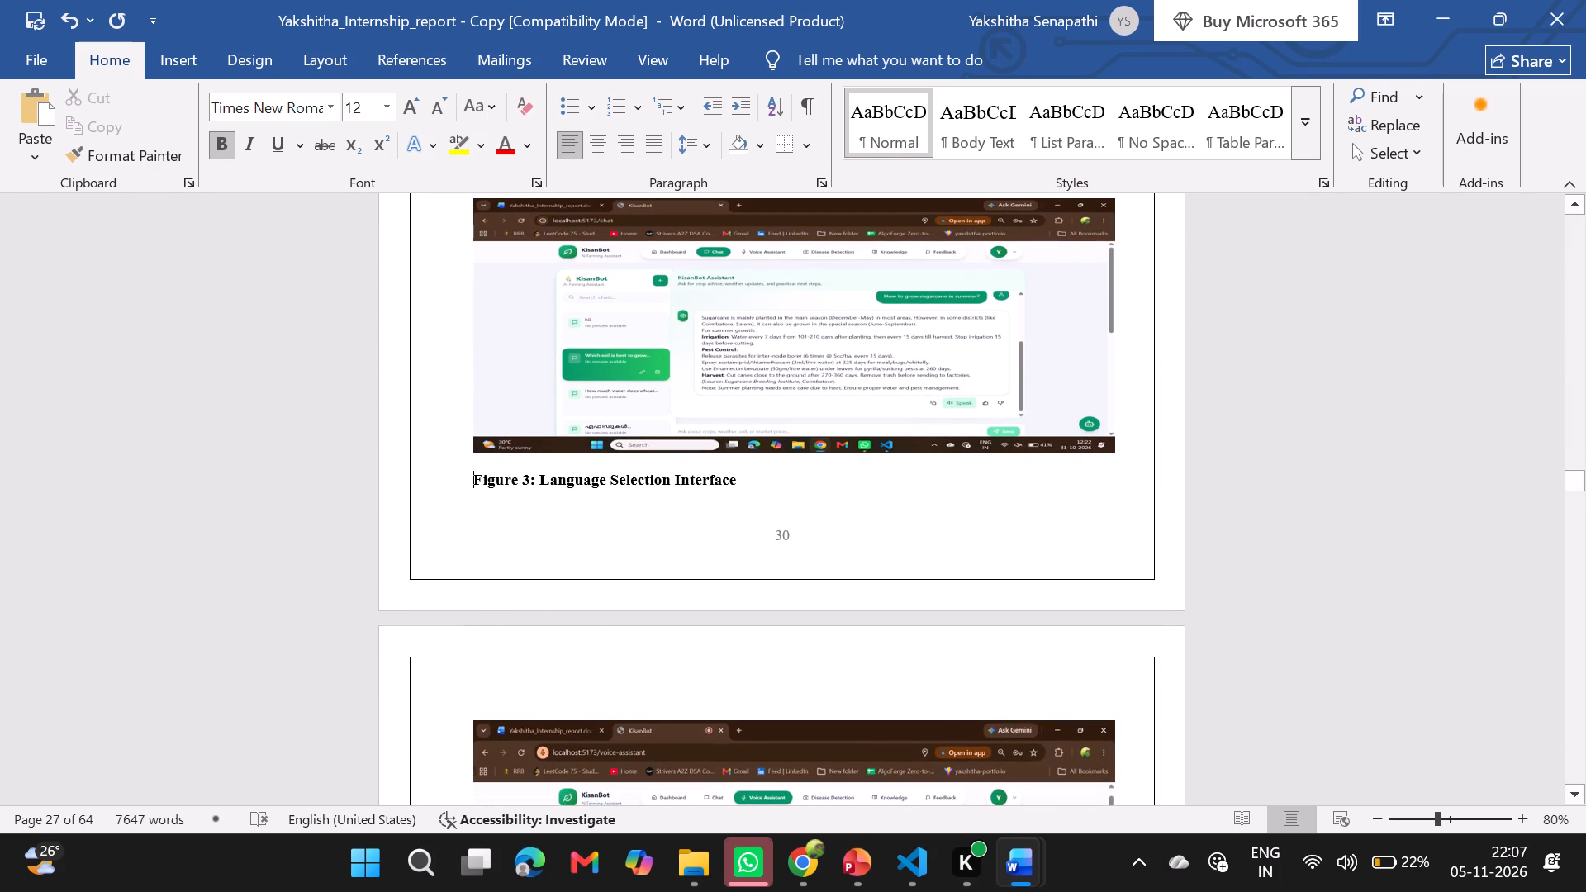
# Insert one blank line before the "Figure 5: Crop disease detection" caption to move it onto the next page with its image.
pyautogui.scroll(-4, 564, 475)
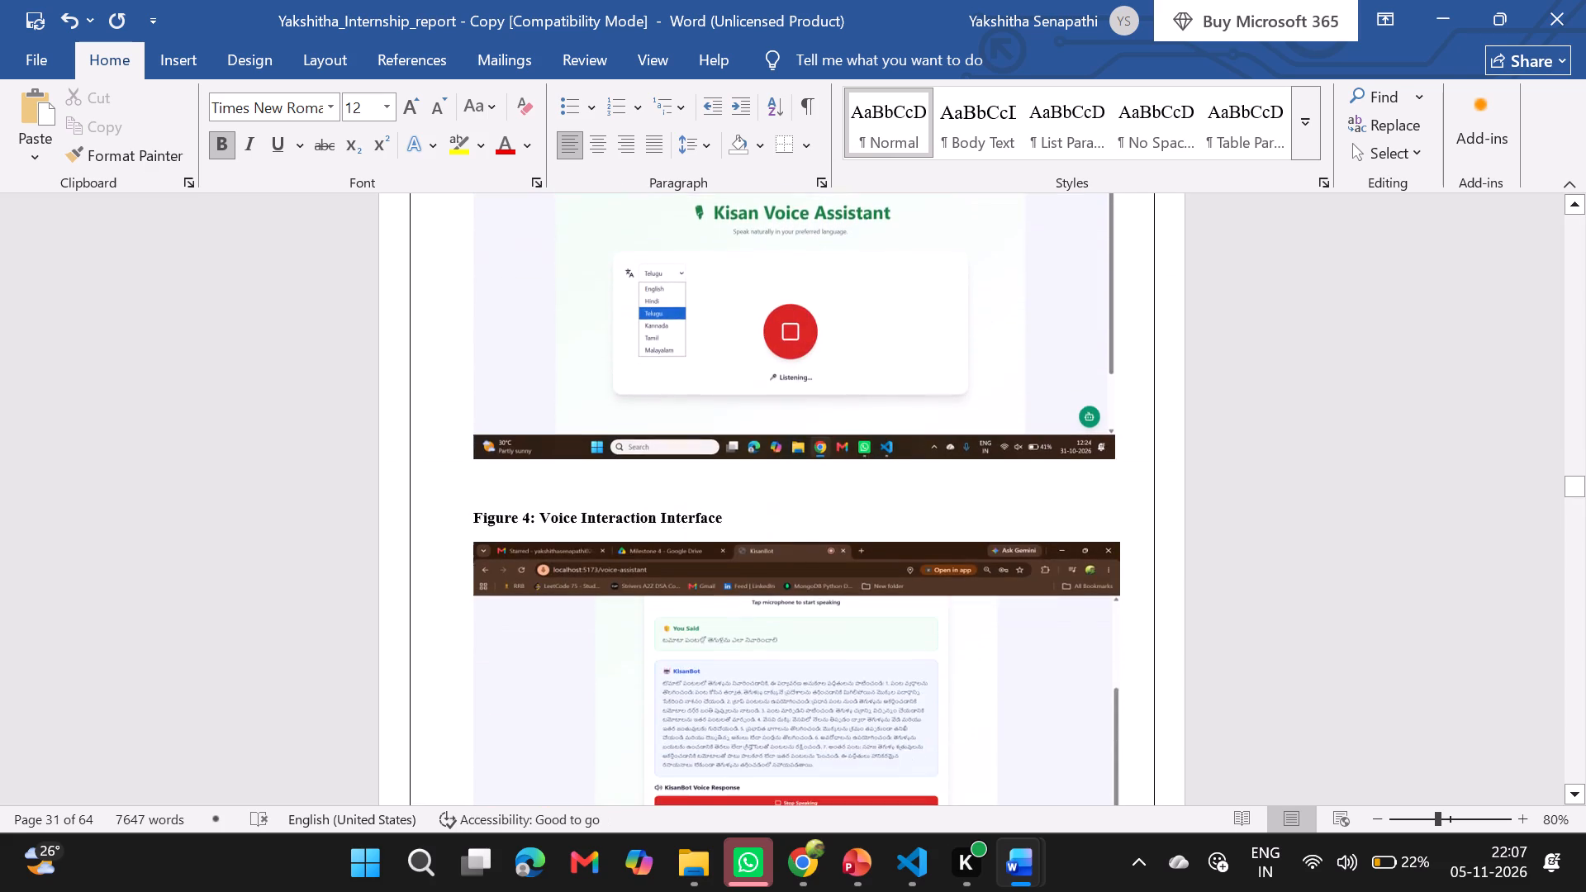
pyautogui.scroll(-2, 672, 492)
pyautogui.click(634, 431)
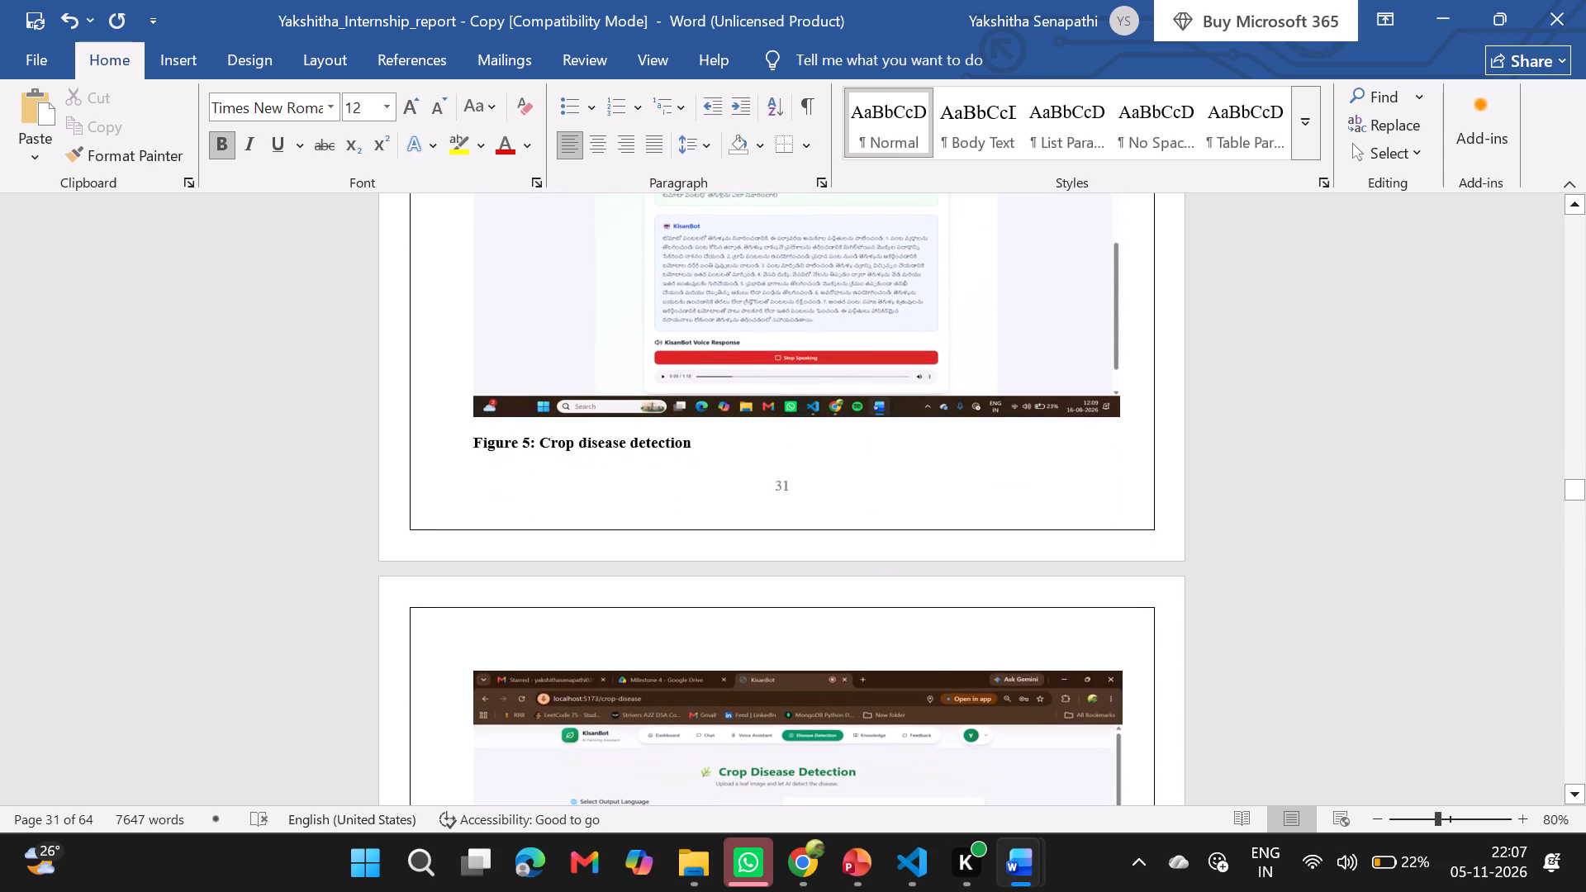
pyautogui.press('Home')
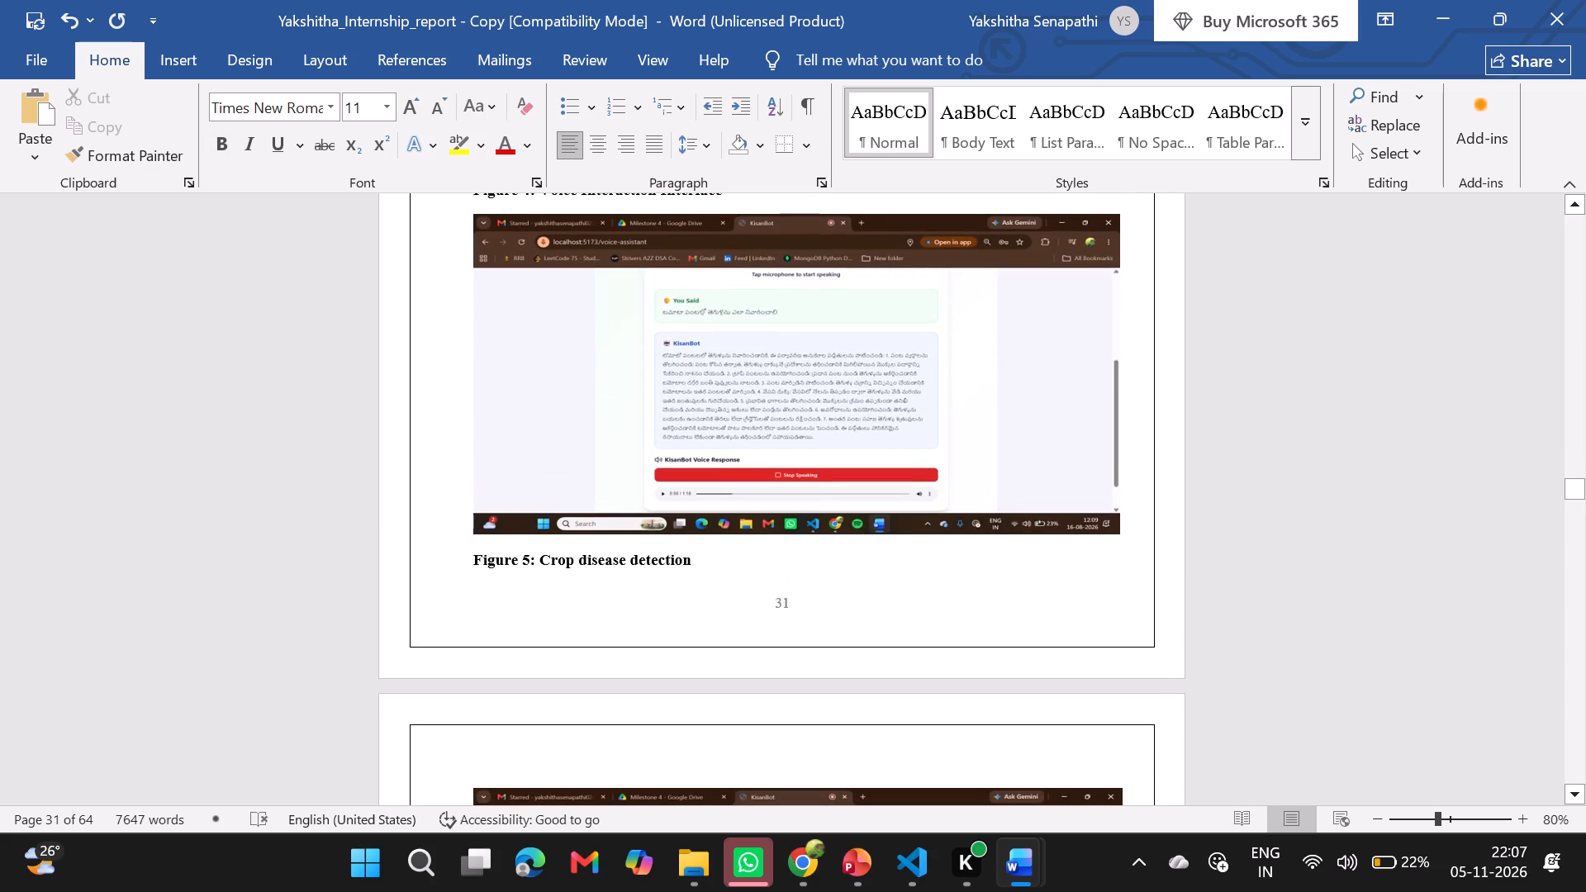
pyautogui.click(601, 552)
pyautogui.press('Home')
pyautogui.press('Return')
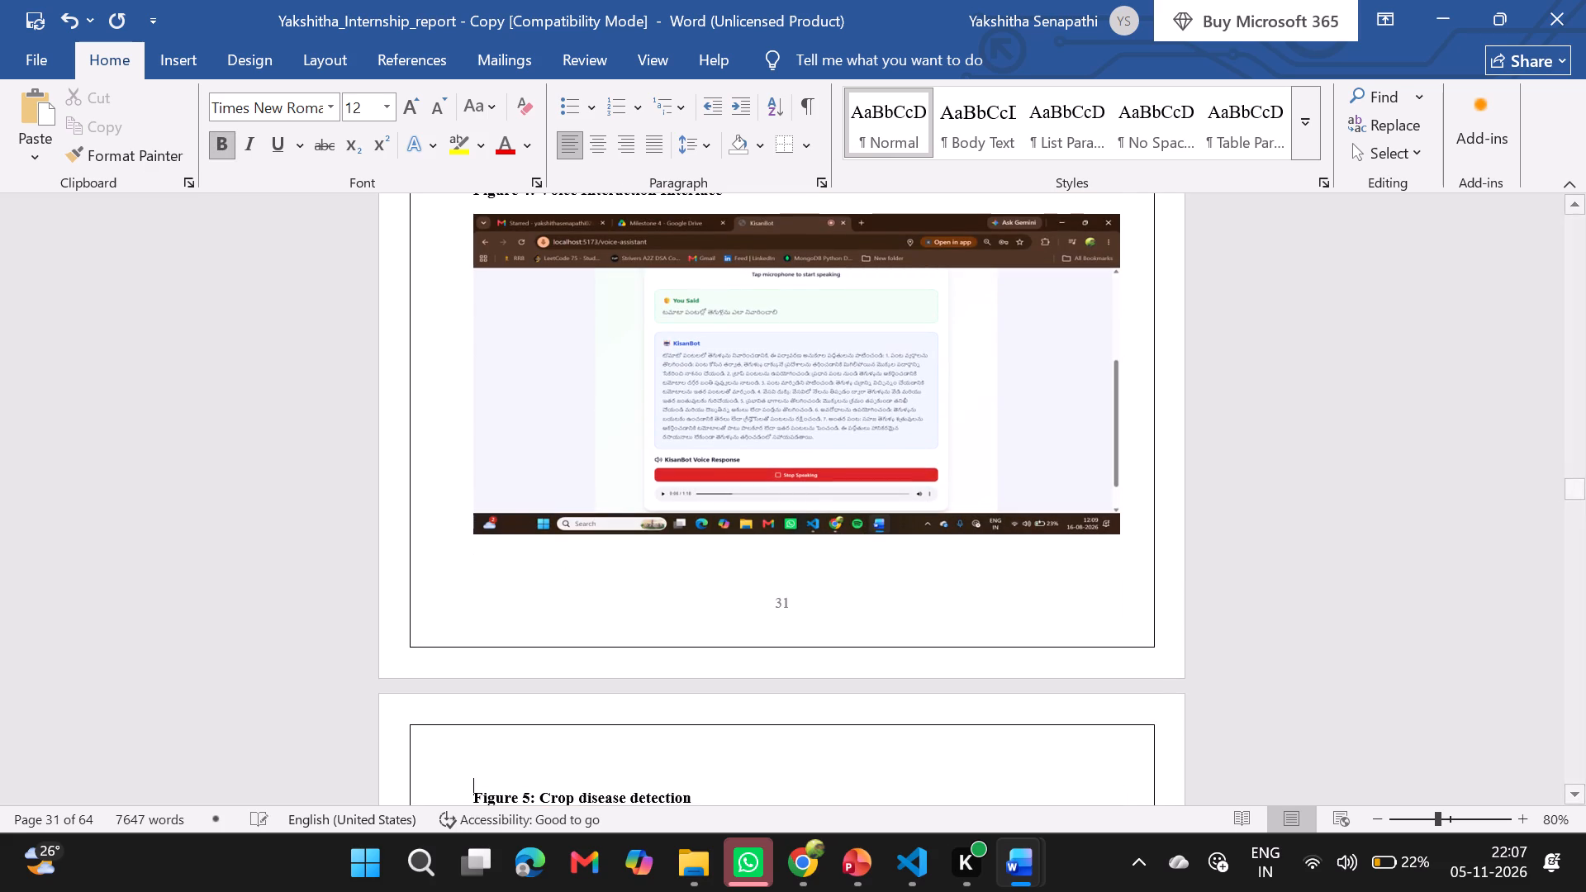
# Insert one blank line before the "Figure 7: Translate pdf" caption to move it onto the next page with its images.
pyautogui.scroll(-1, 601, 552)
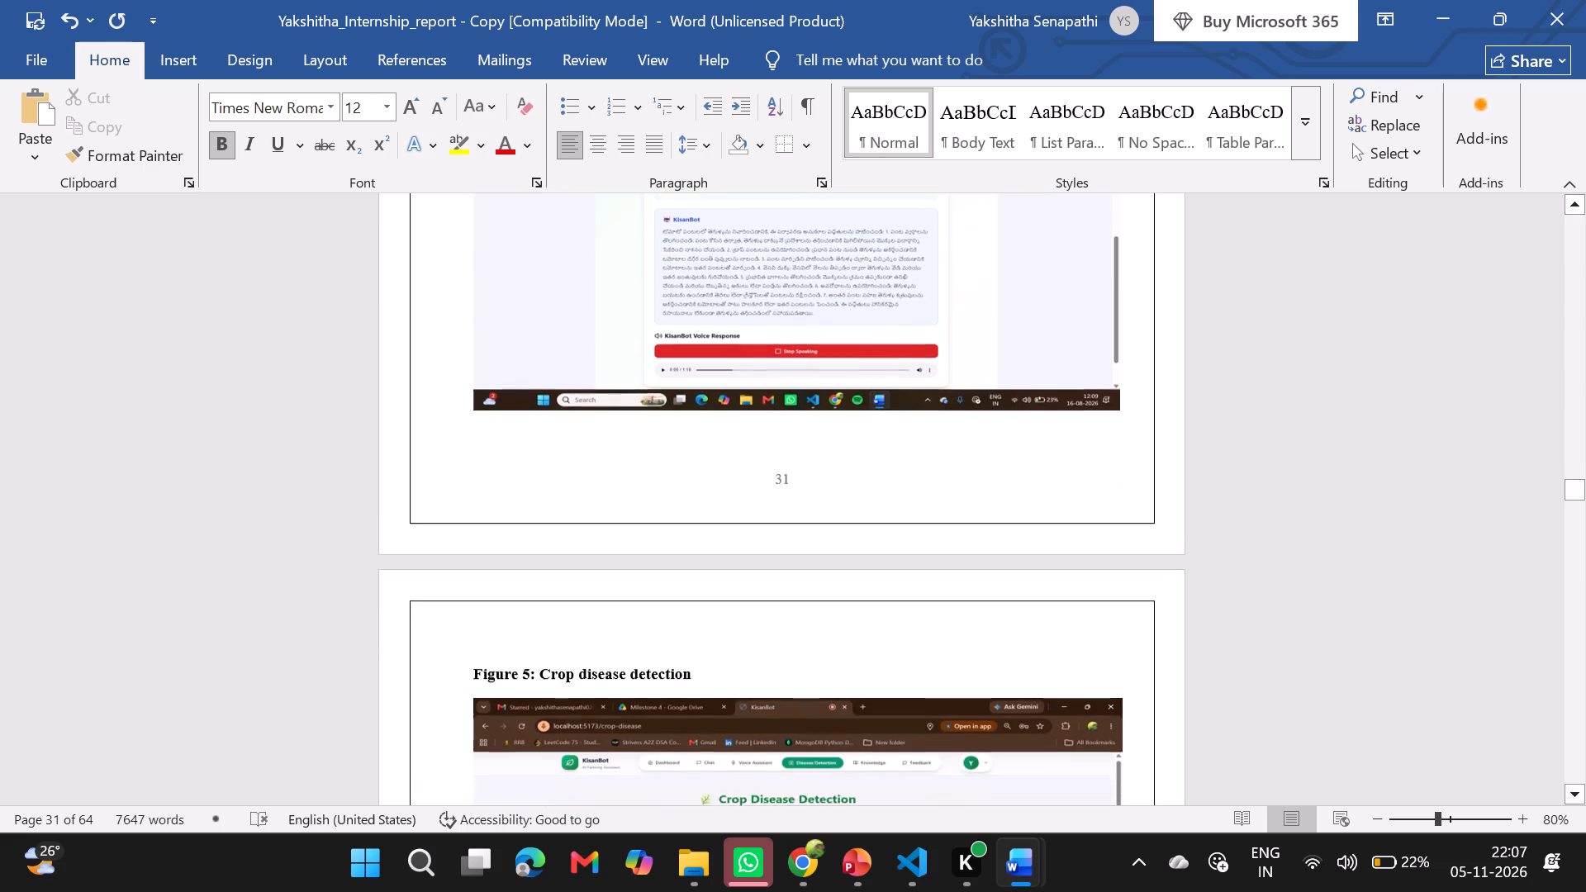
pyautogui.scroll(-2, 601, 552)
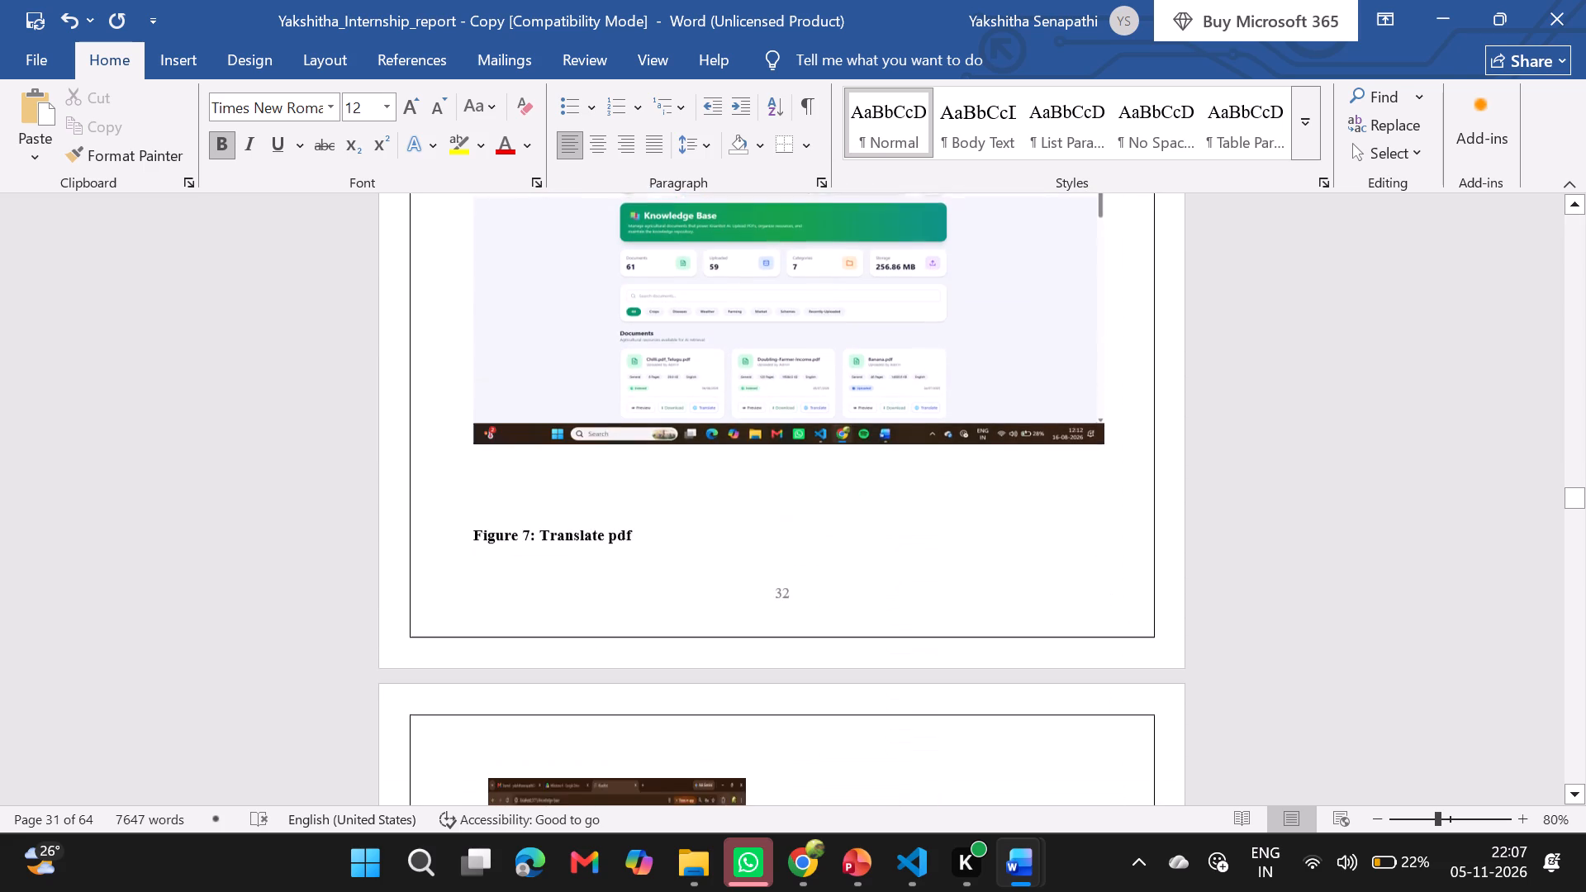
pyautogui.click(549, 522)
pyautogui.press('Home')
pyautogui.press('Return')
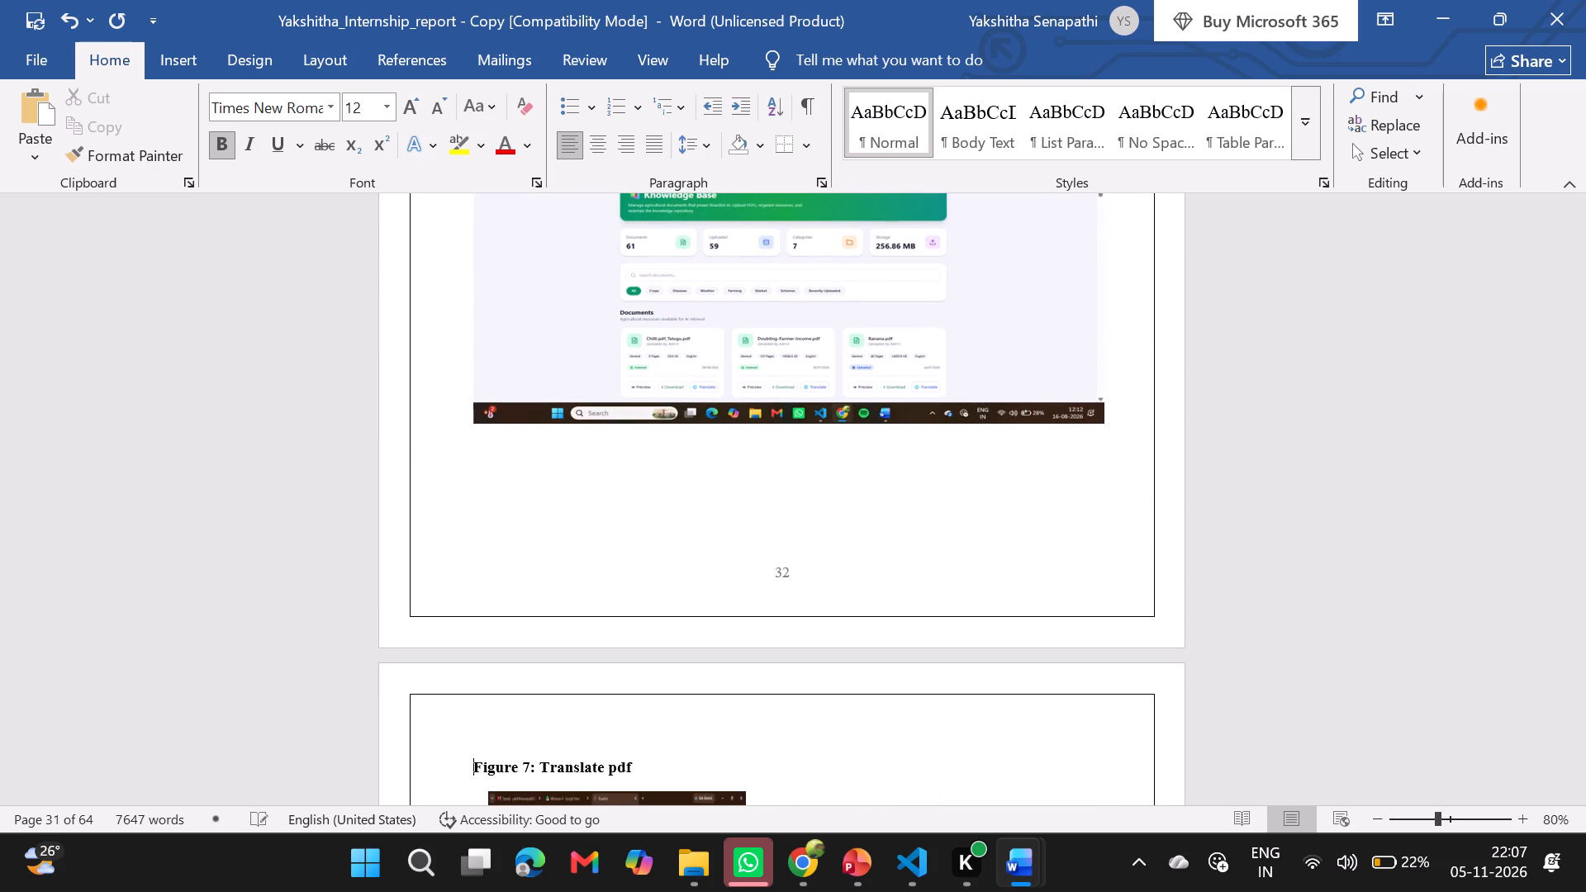
# Narrow the translated-document screenshot under Figure 7 so it fits beside the Translate PDF dialog screenshot.
pyautogui.scroll(-4, 549, 522)
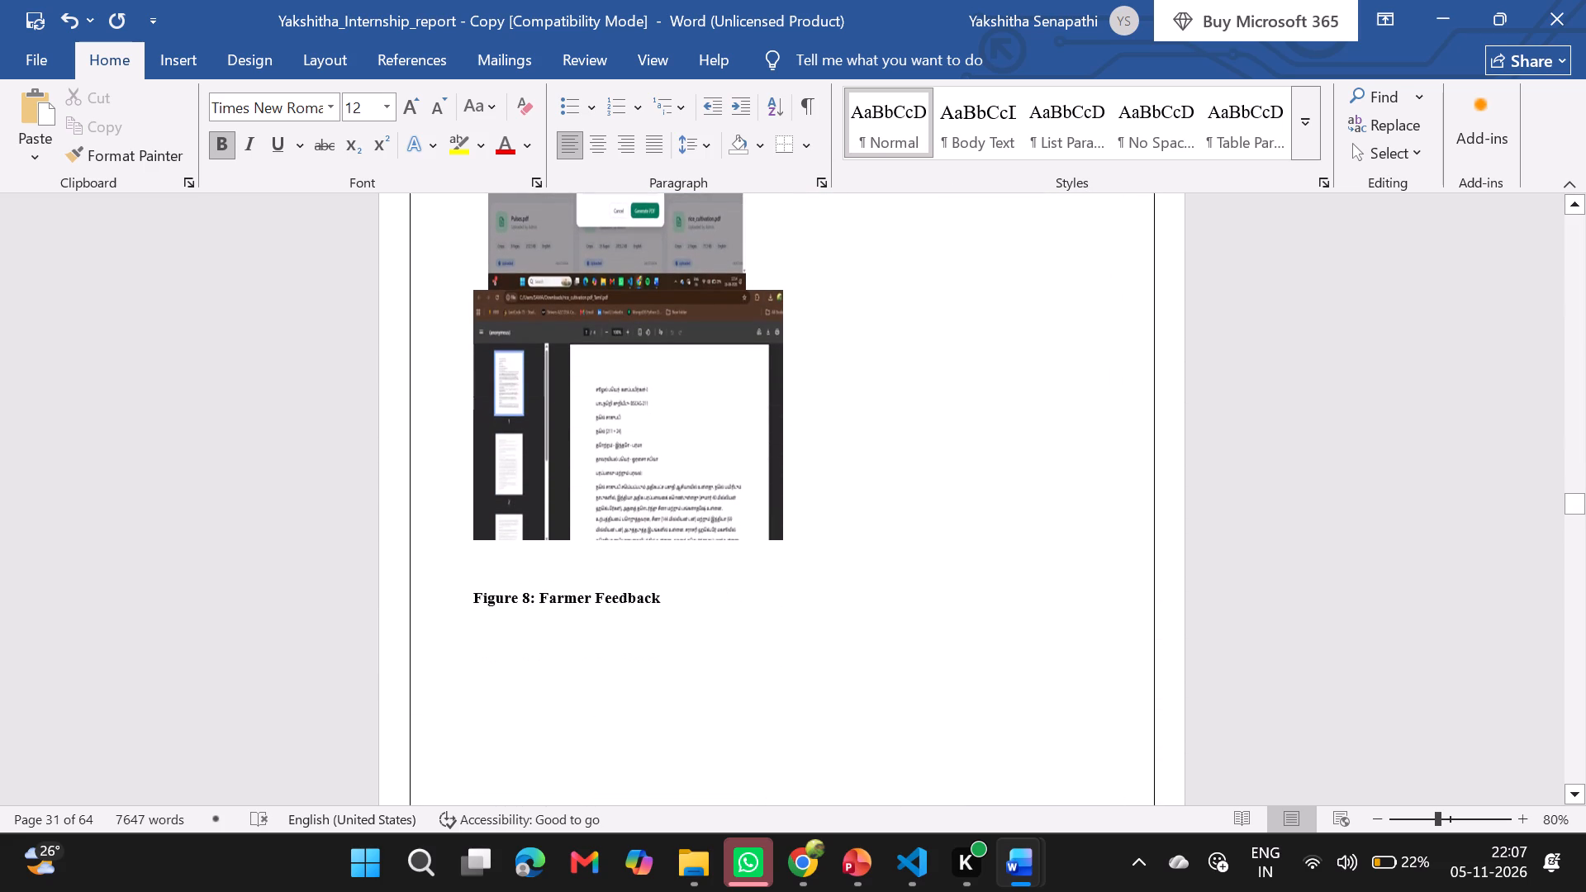
pyautogui.click(463, 437)
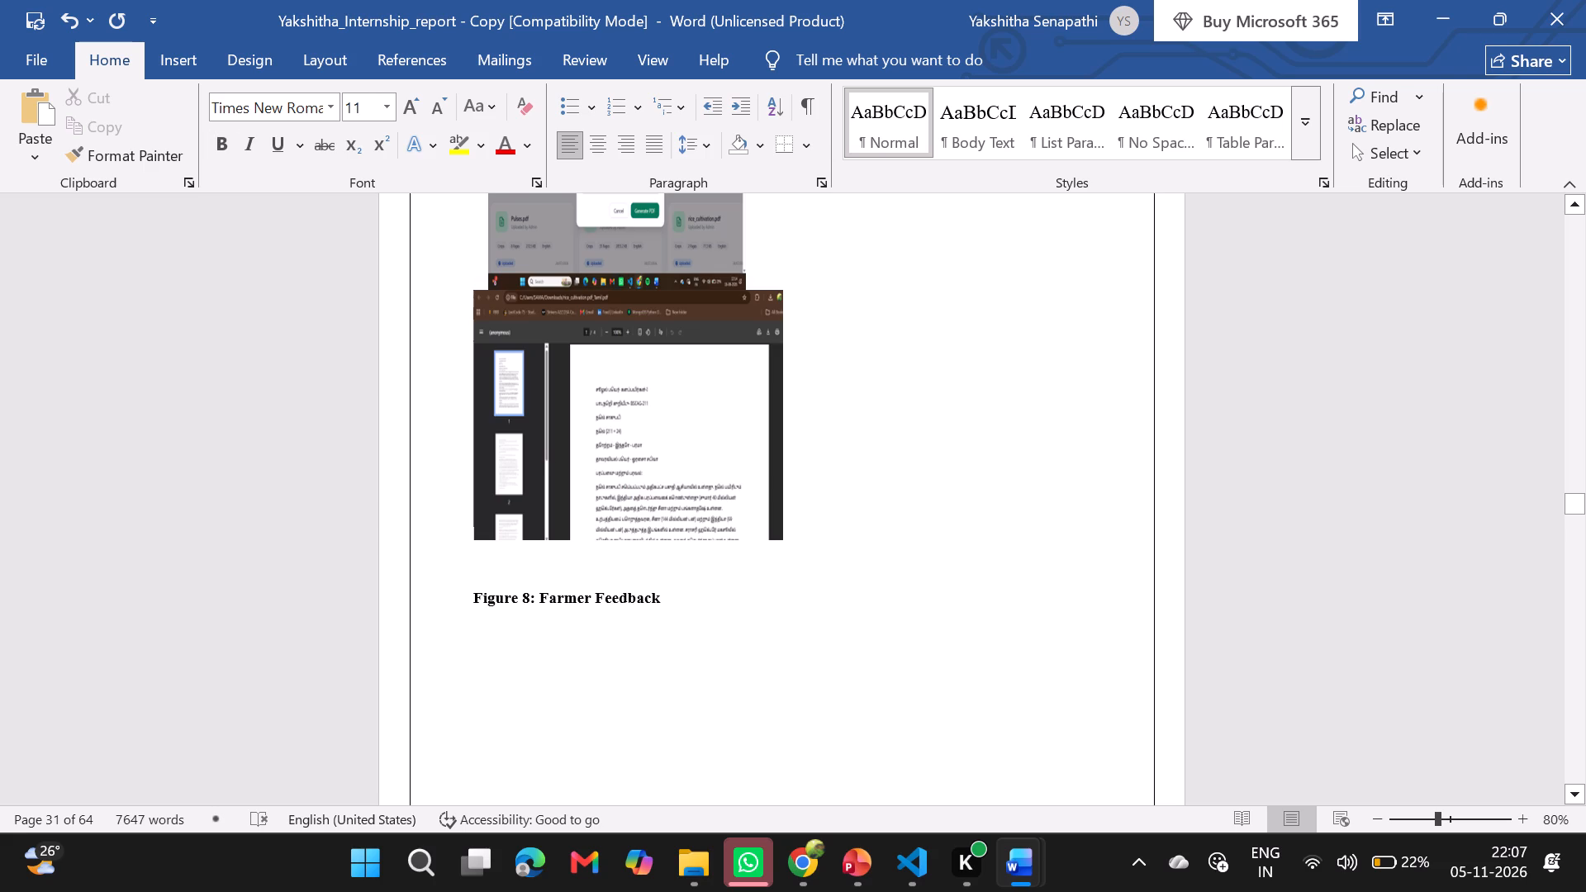
pyautogui.click(630, 431)
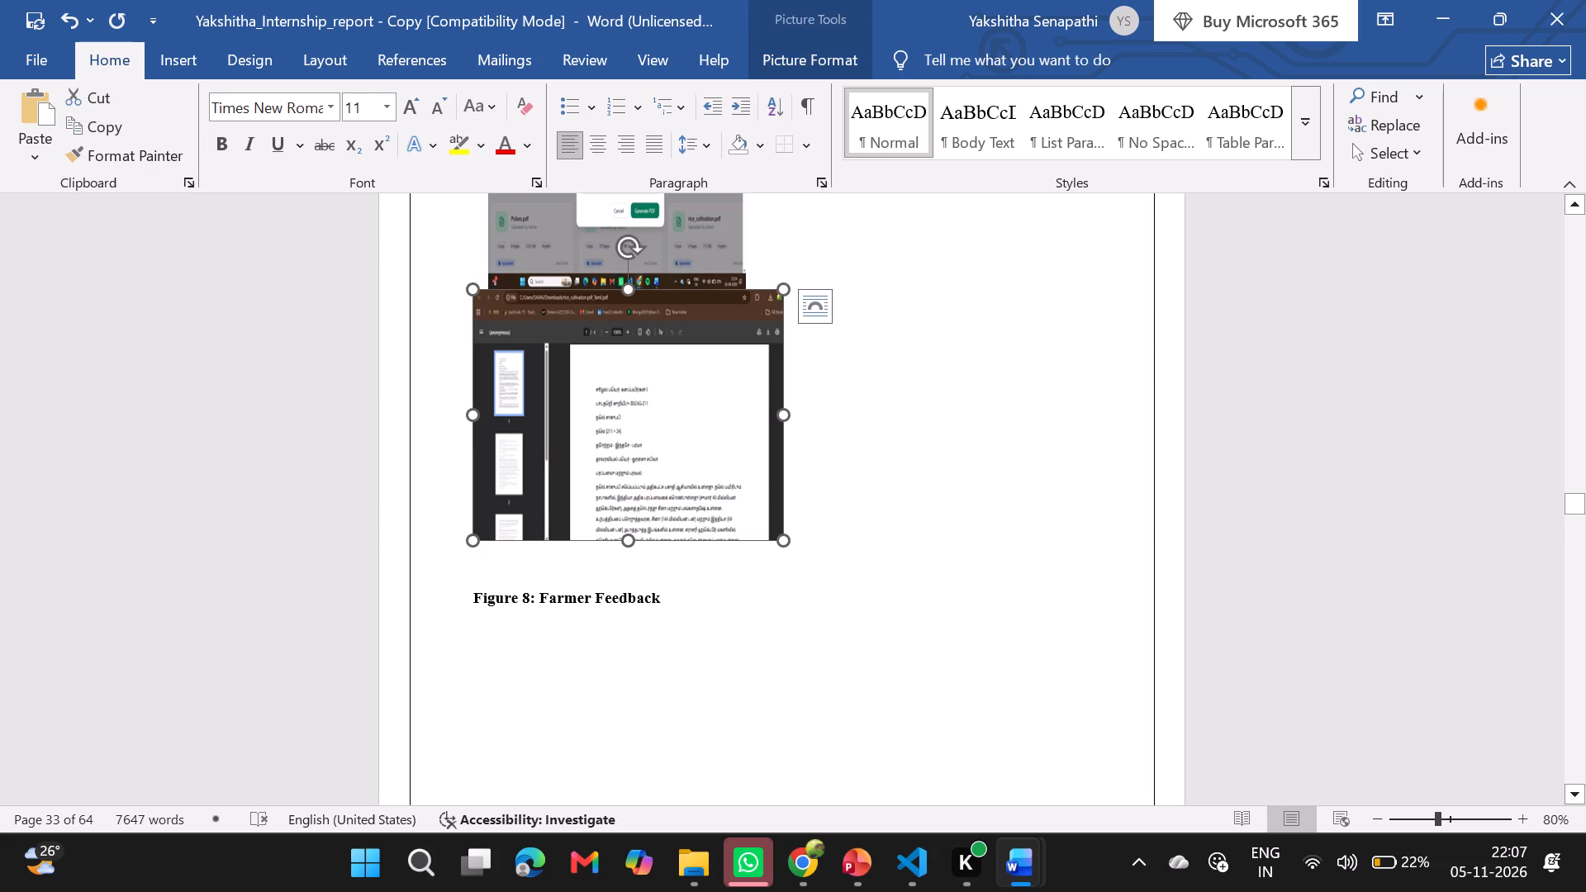
pyautogui.moveTo(785, 417); pyautogui.dragTo(750, 421)
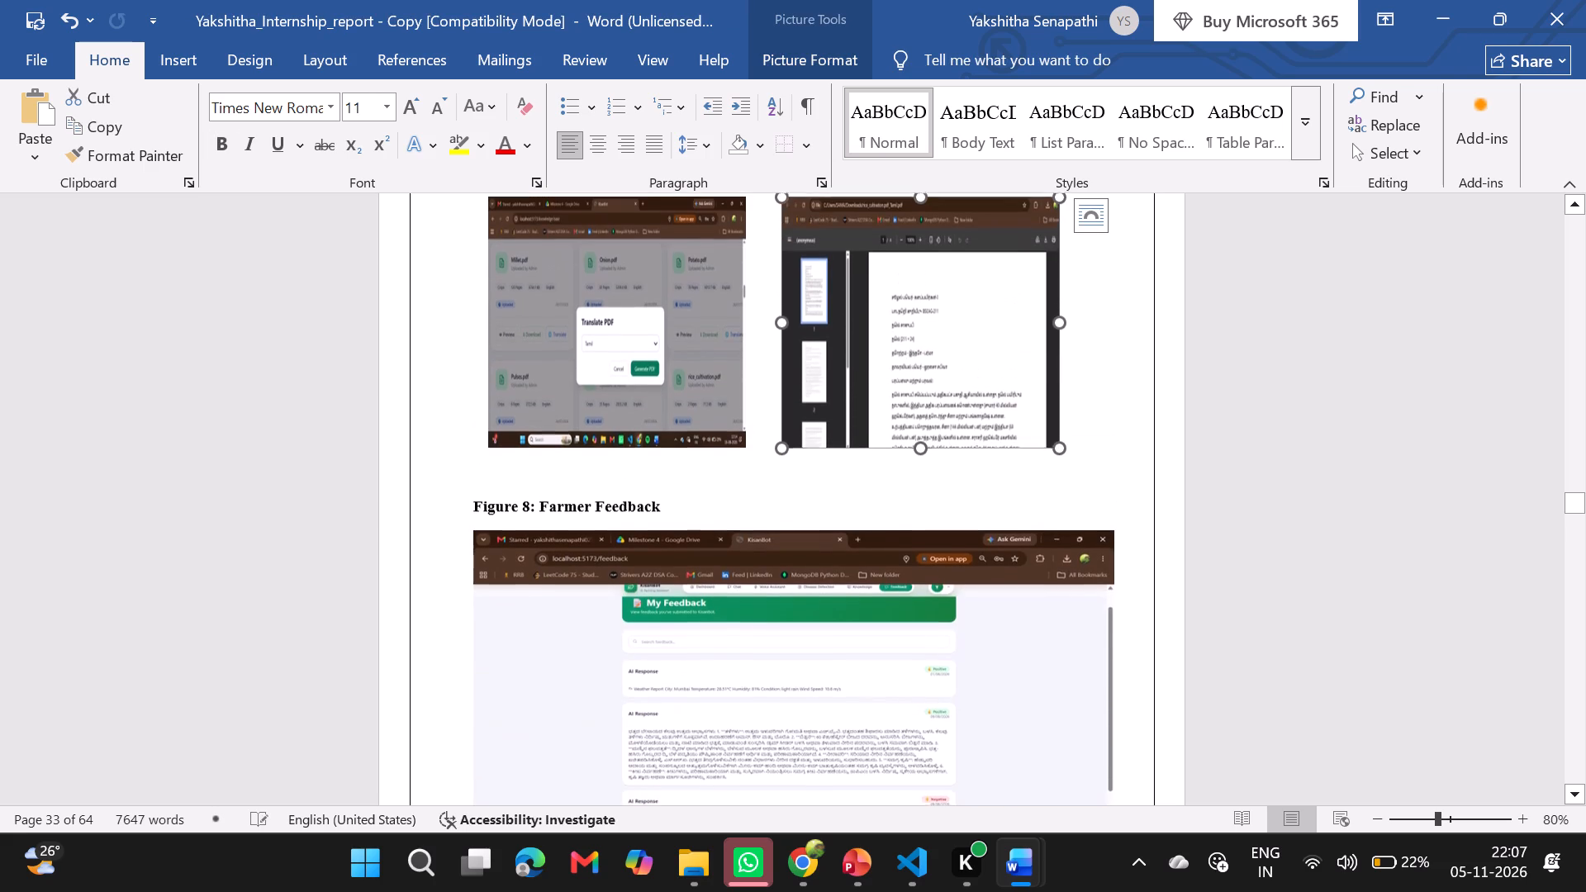
# Insert two blank lines before the "Figure 9: Weather Forecast page" caption to move it onto the next page with its image.
pyautogui.scroll(-2, 750, 421)
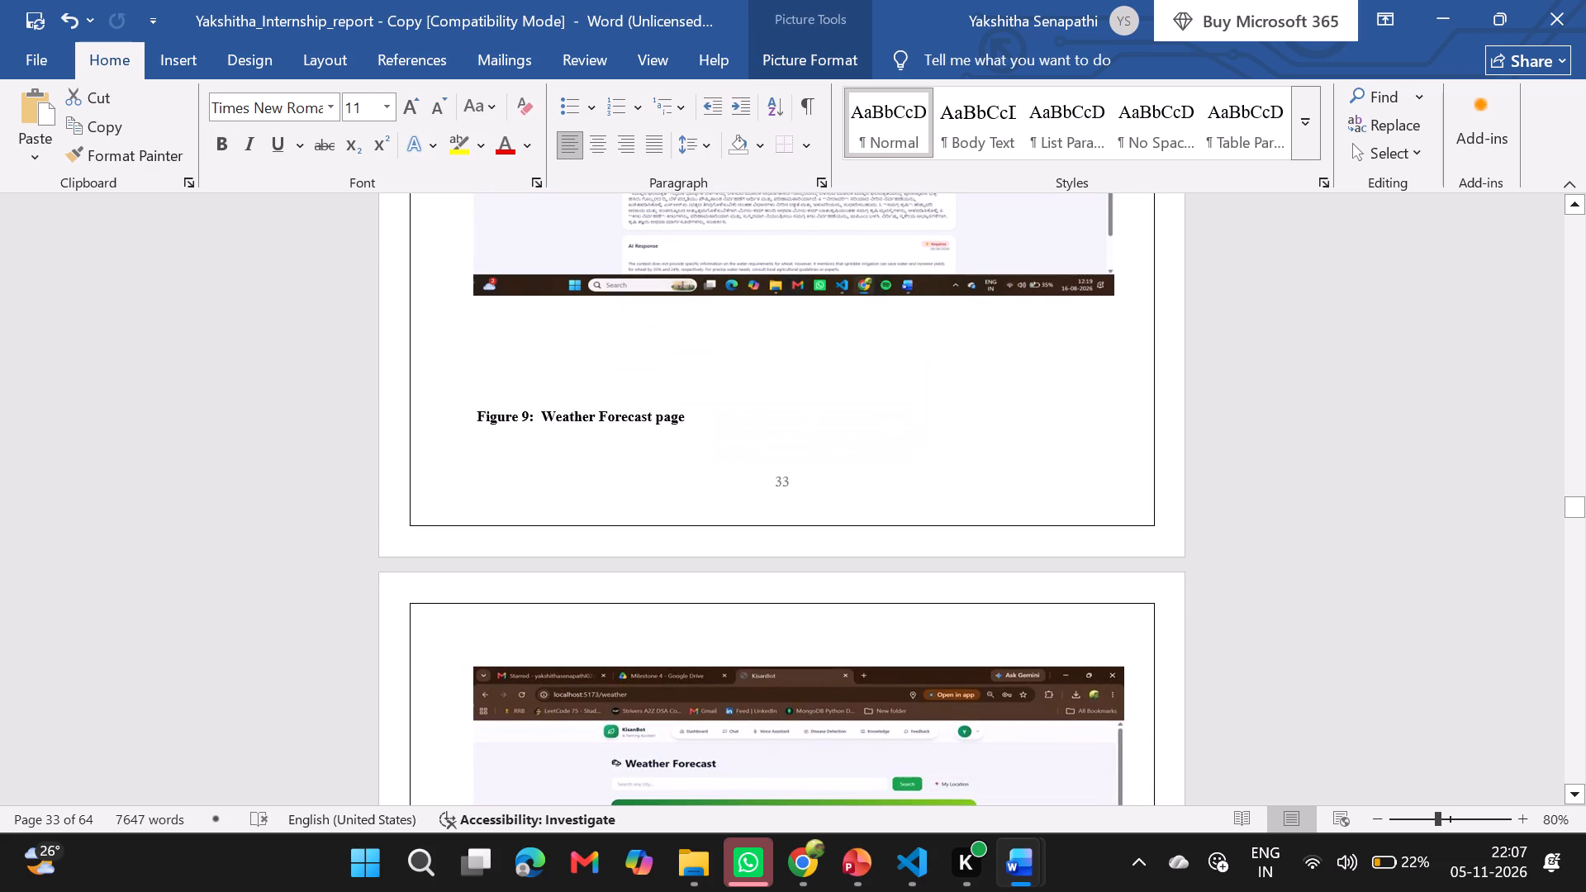
pyautogui.click(576, 400)
pyautogui.press('Home')
pyautogui.press('Return')
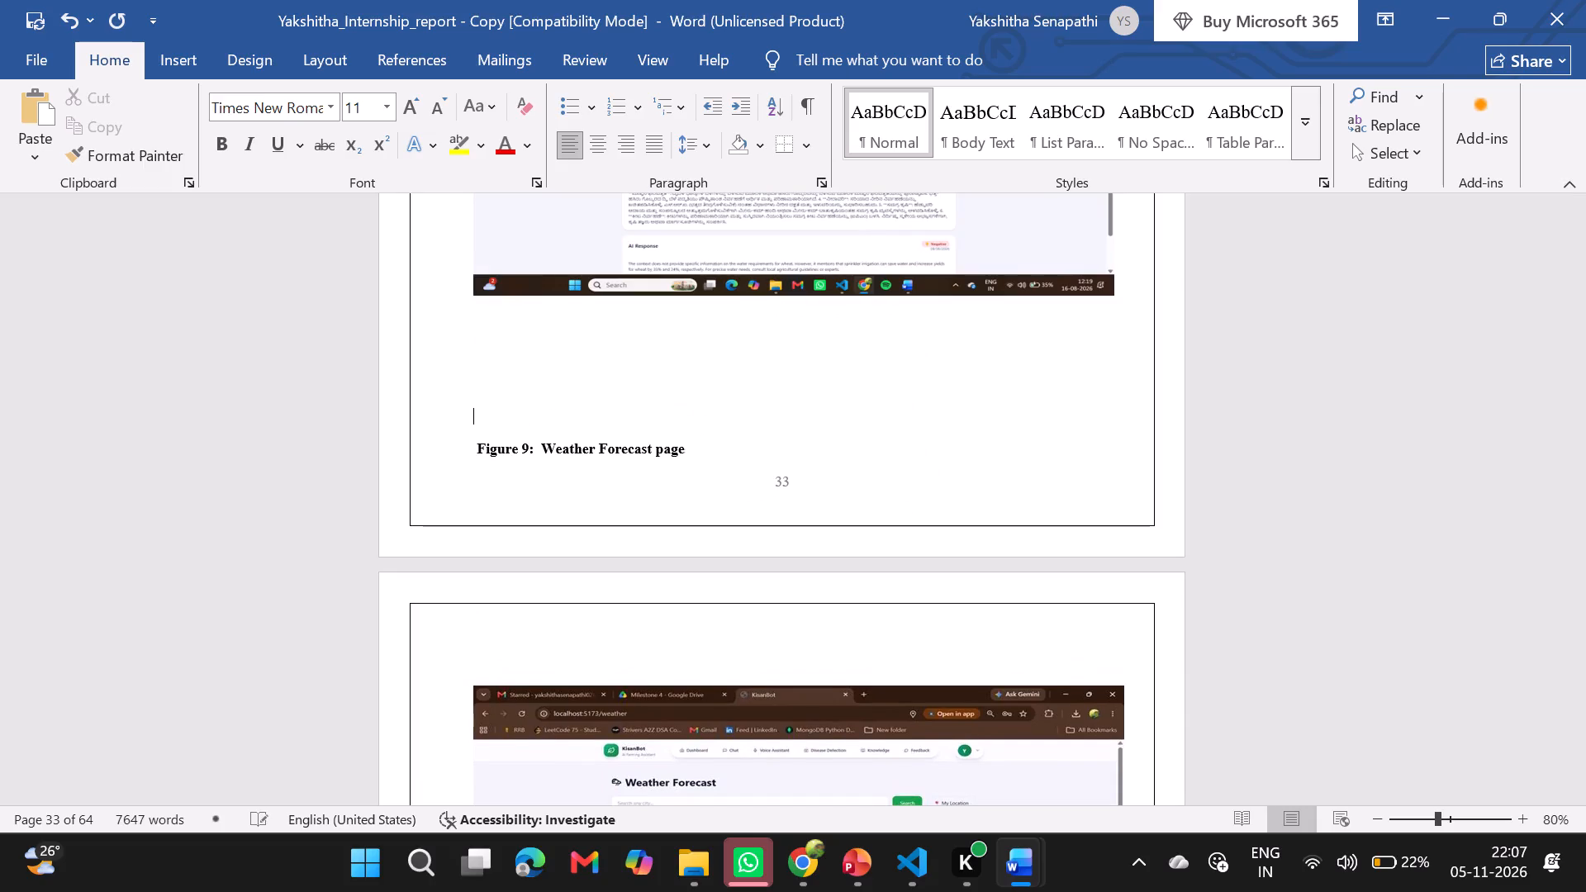
pyautogui.press('Down')
pyautogui.press('Home')
pyautogui.press('Return')
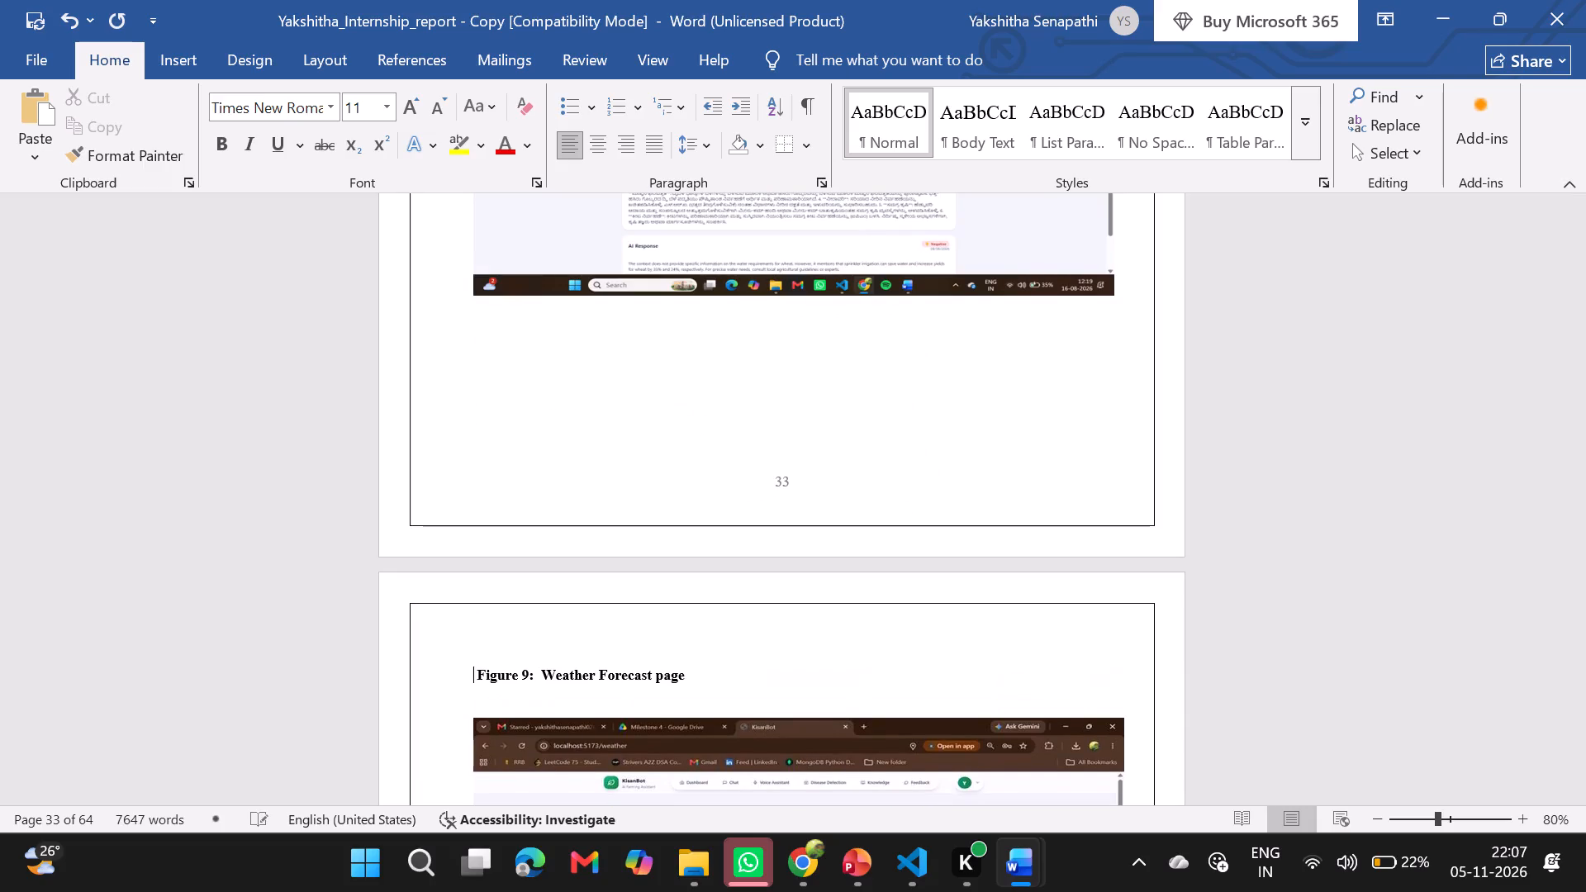
# Insert one blank line before the "Figure 11: Admin Dashboard" caption to move it onto the next page with its image.
pyautogui.scroll(-5, 576, 400)
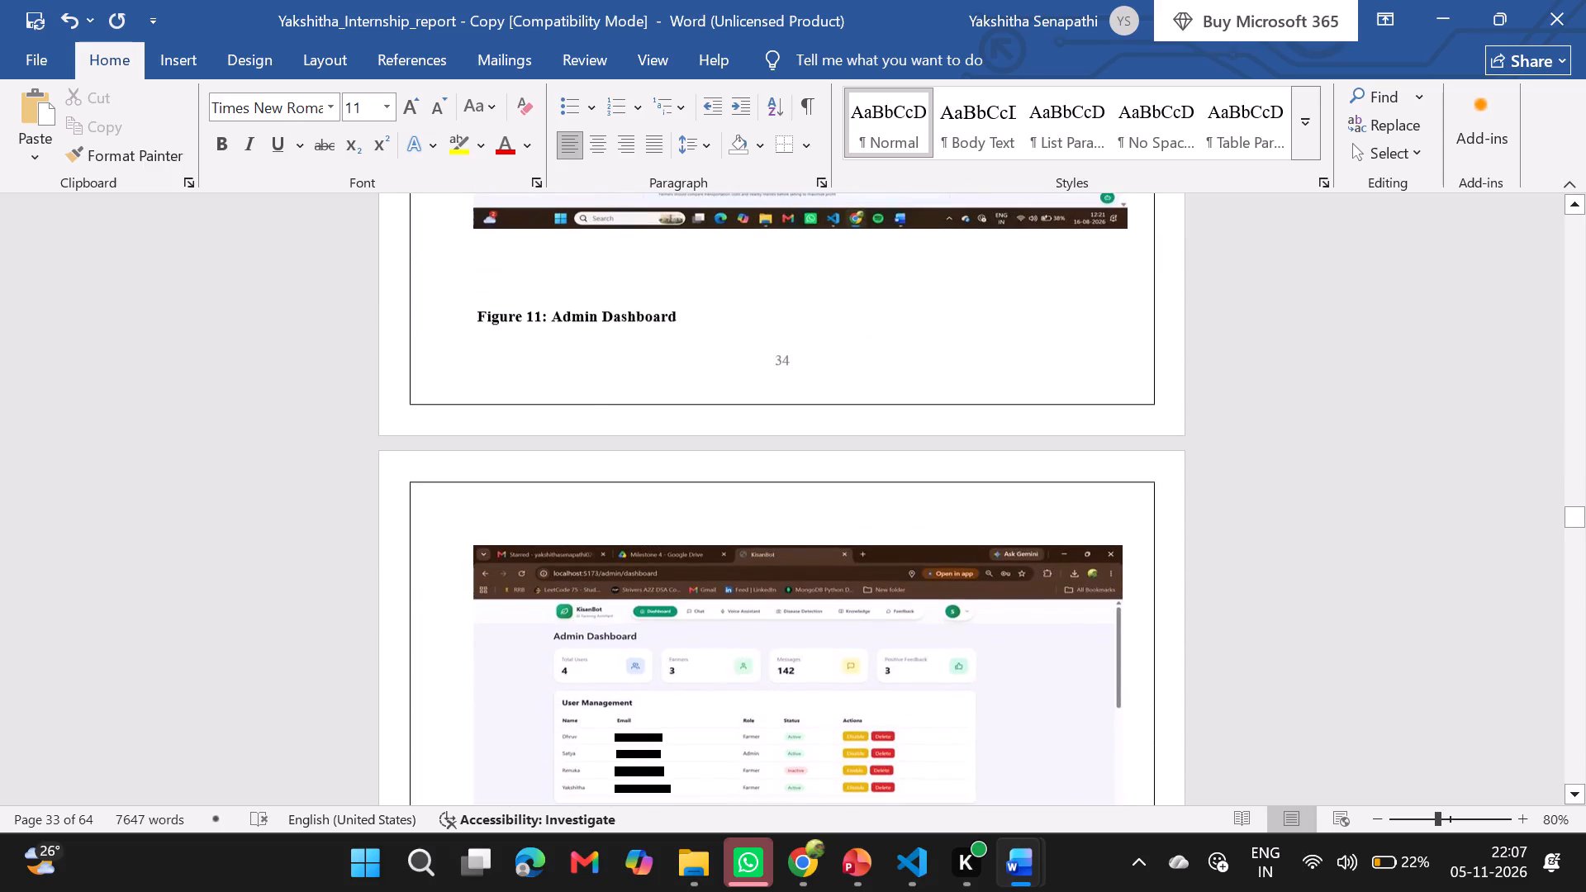
pyautogui.click(573, 309)
pyautogui.press('Home')
pyautogui.press('Return')
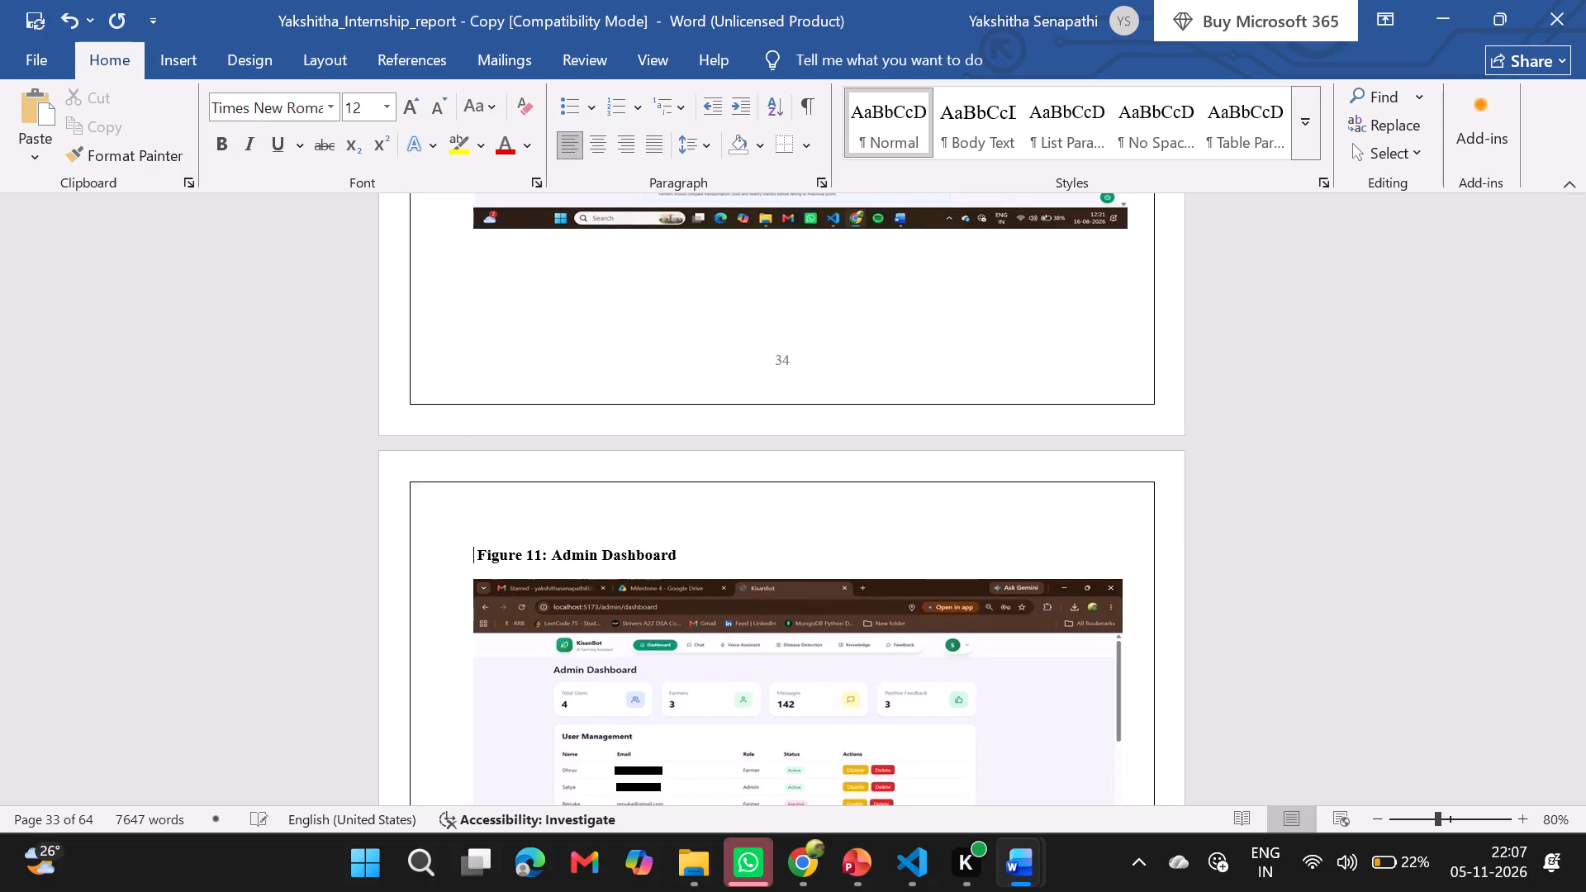
# Insert one blank line before the "Figure 13: Environment Configuration and API Key Management" caption to move it onto the next page.
pyautogui.scroll(-3, 573, 309)
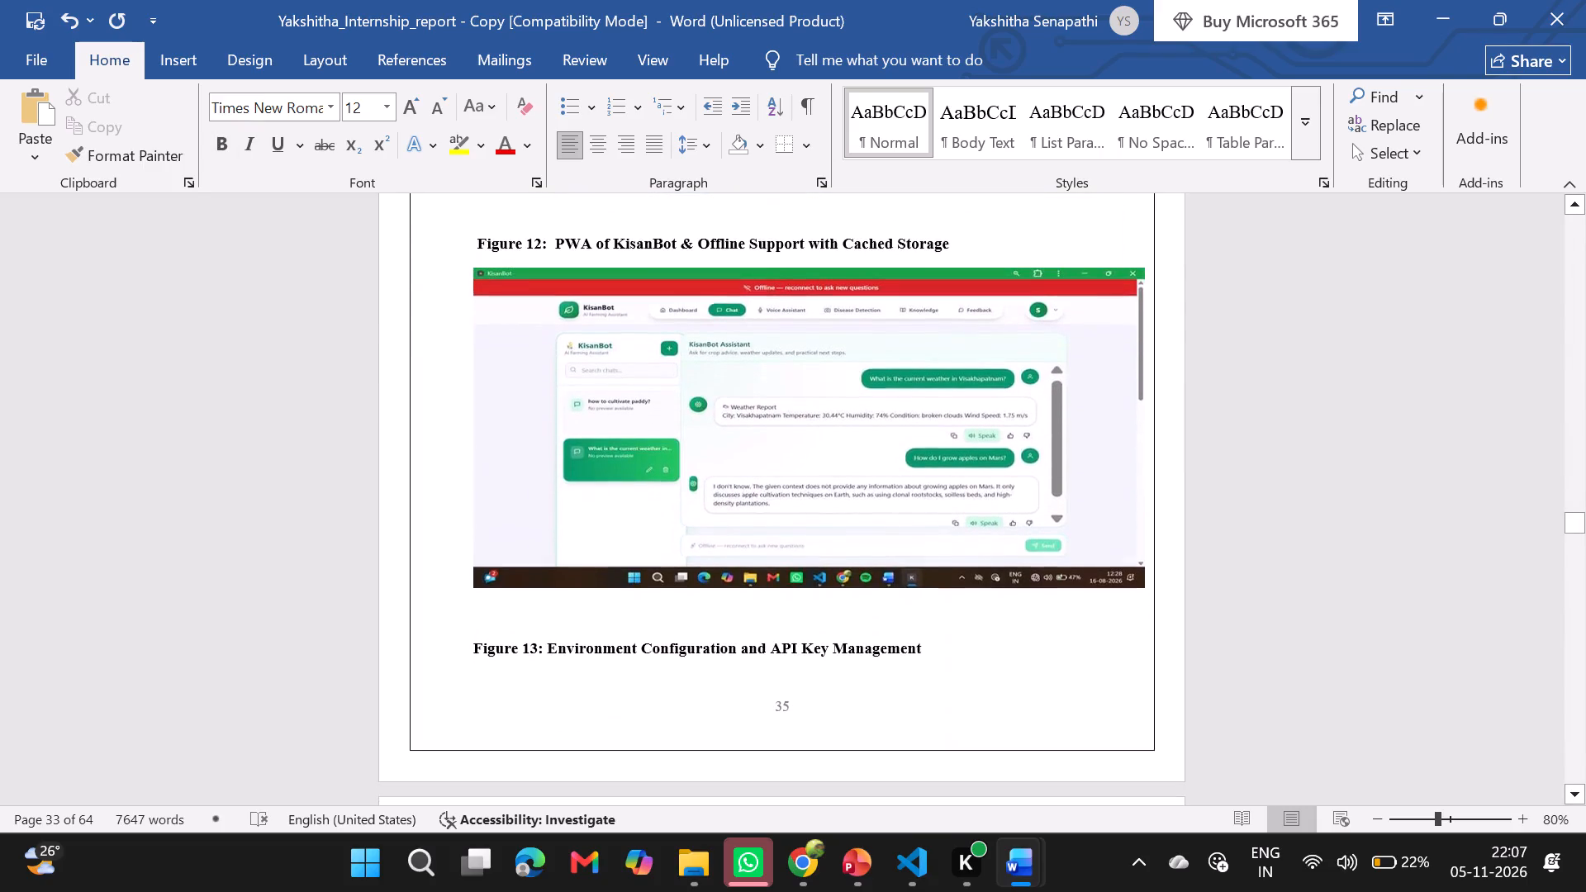
pyautogui.click(559, 645)
pyautogui.press('Home')
pyautogui.press('Return')
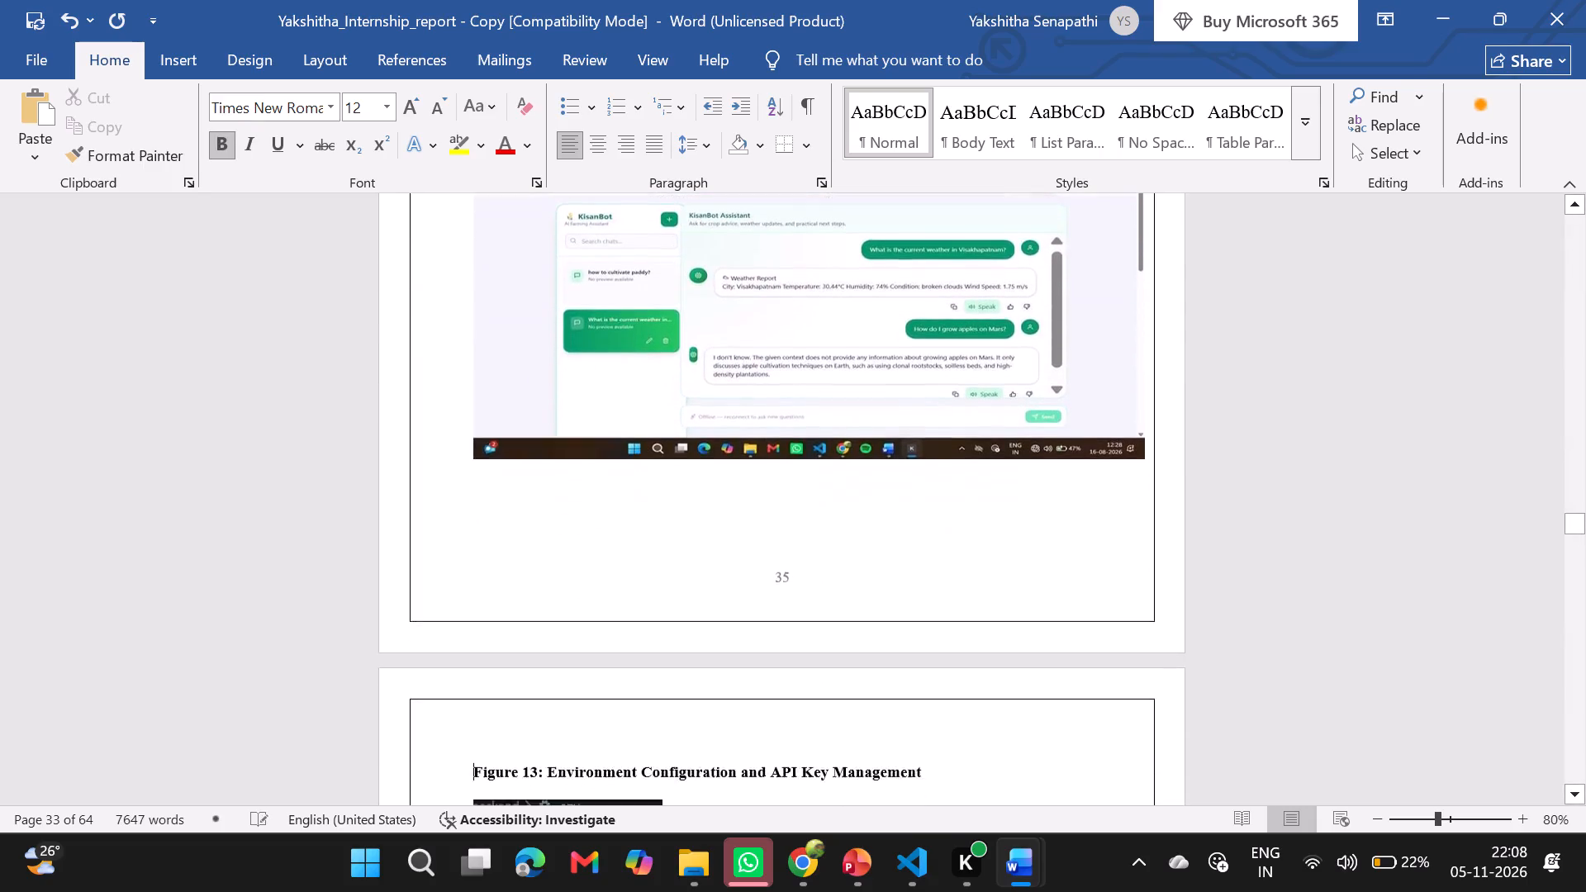
# Examine the certificate page and the pages that follow it for layout problems.
pyautogui.scroll(-7, 559, 645)
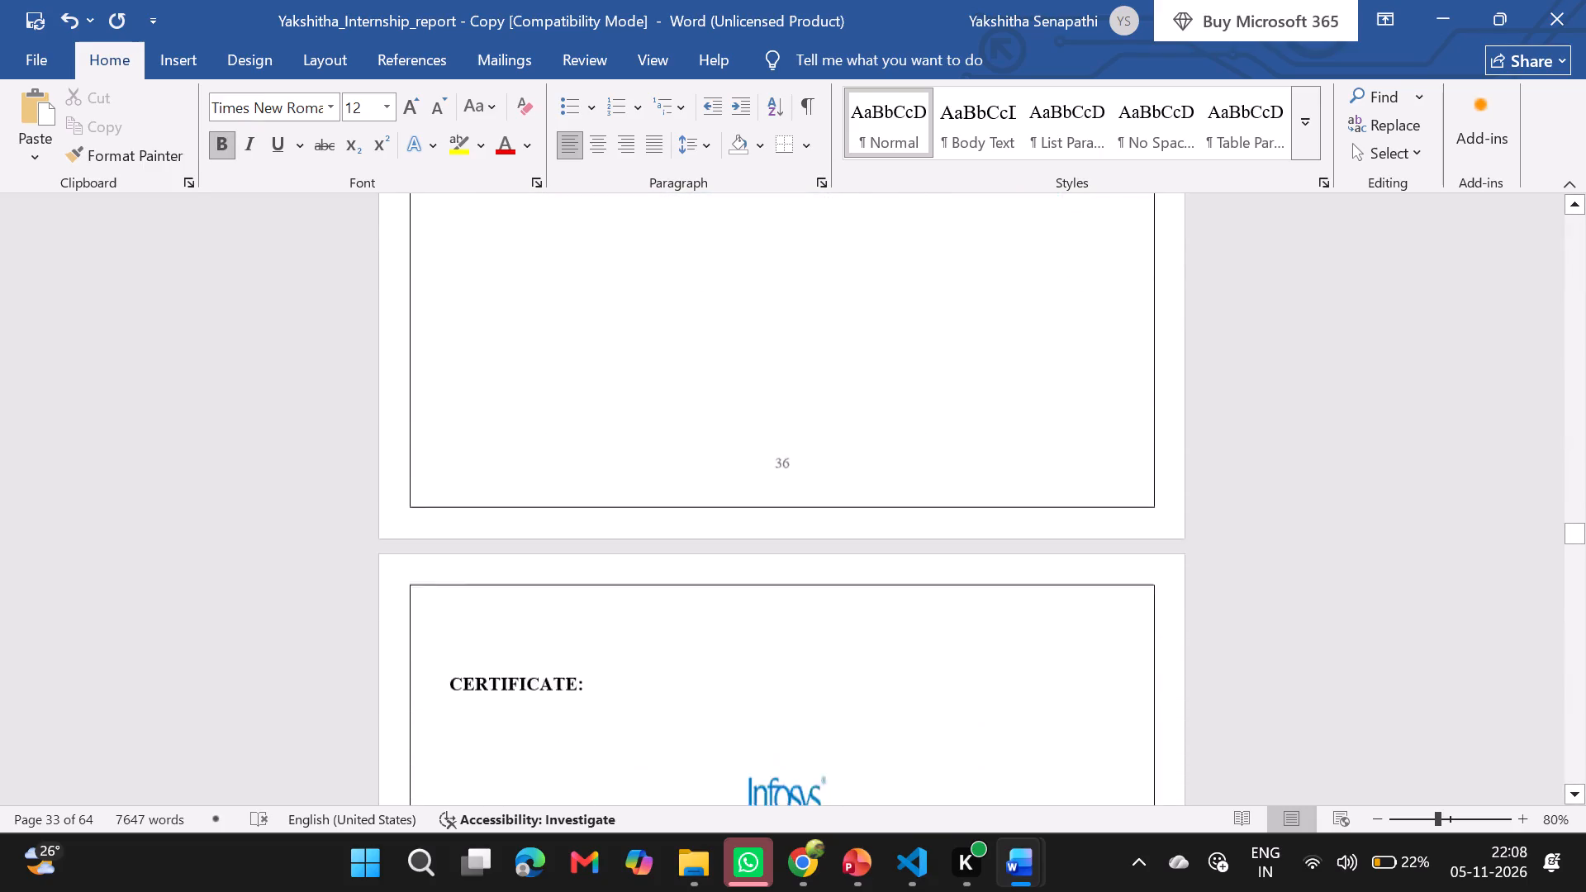
pyautogui.scroll(-1, 559, 645)
pyautogui.scroll(-2, 844, 549)
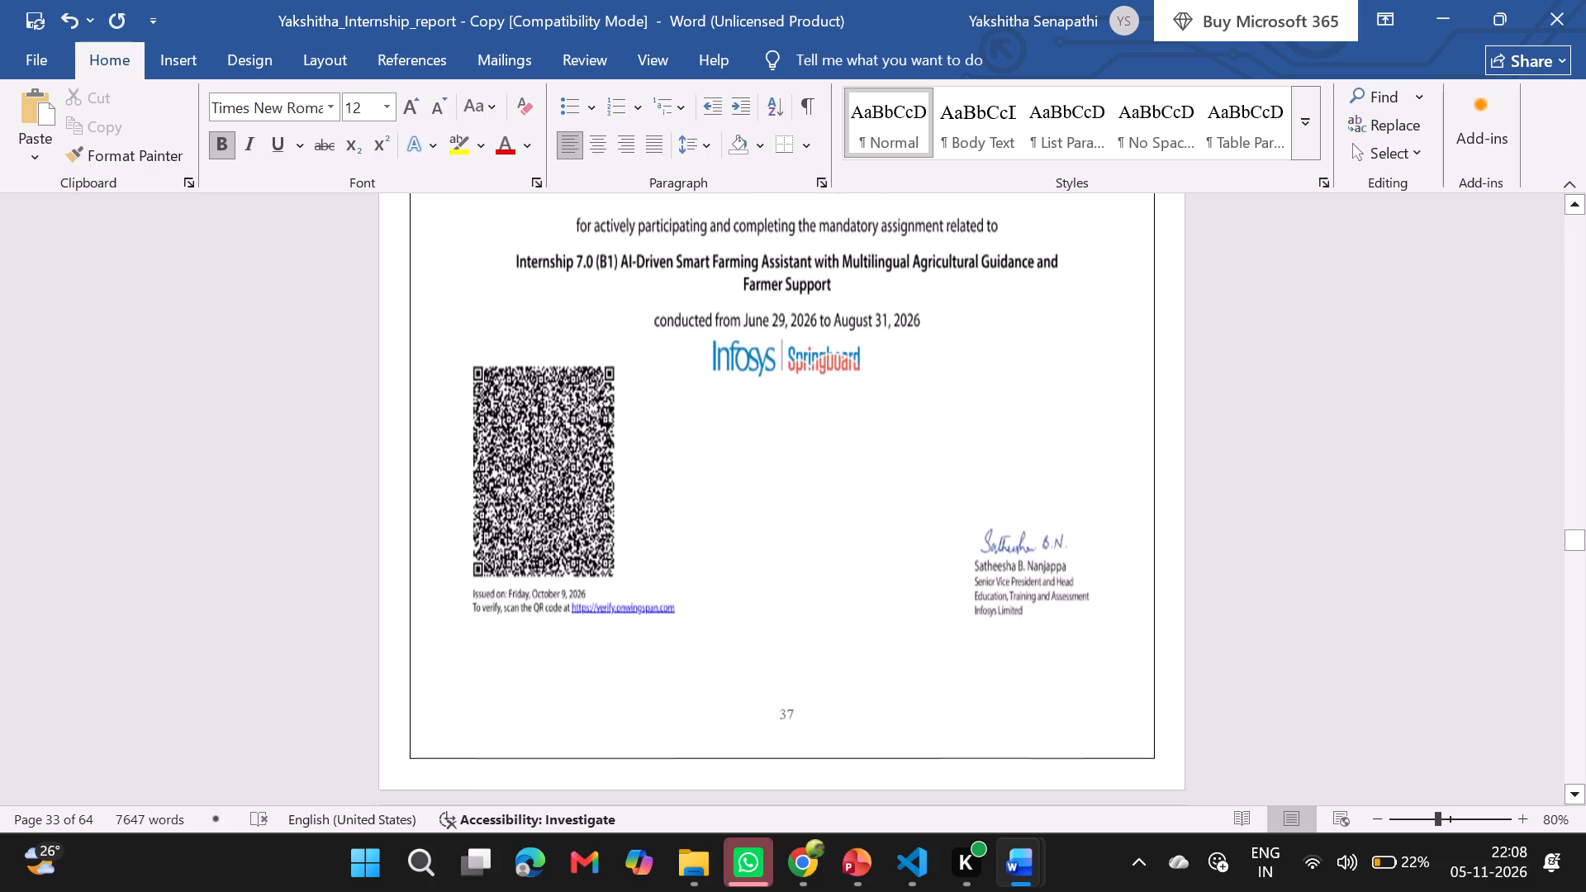
pyautogui.scroll(-6, 844, 549)
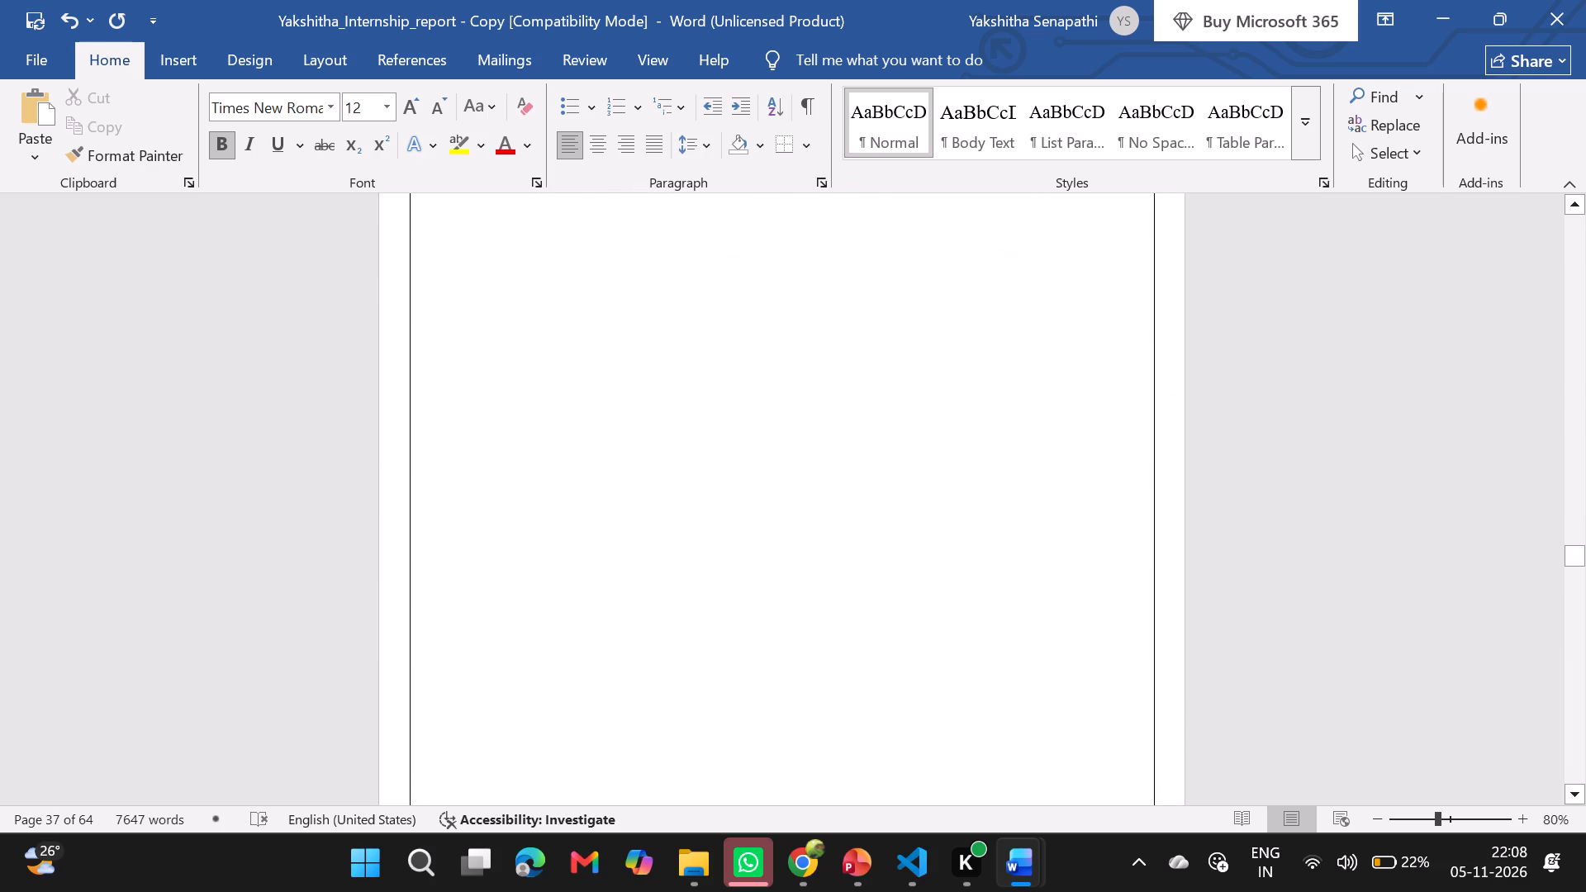
pyautogui.scroll(-1, 844, 549)
pyautogui.scroll(11, 844, 549)
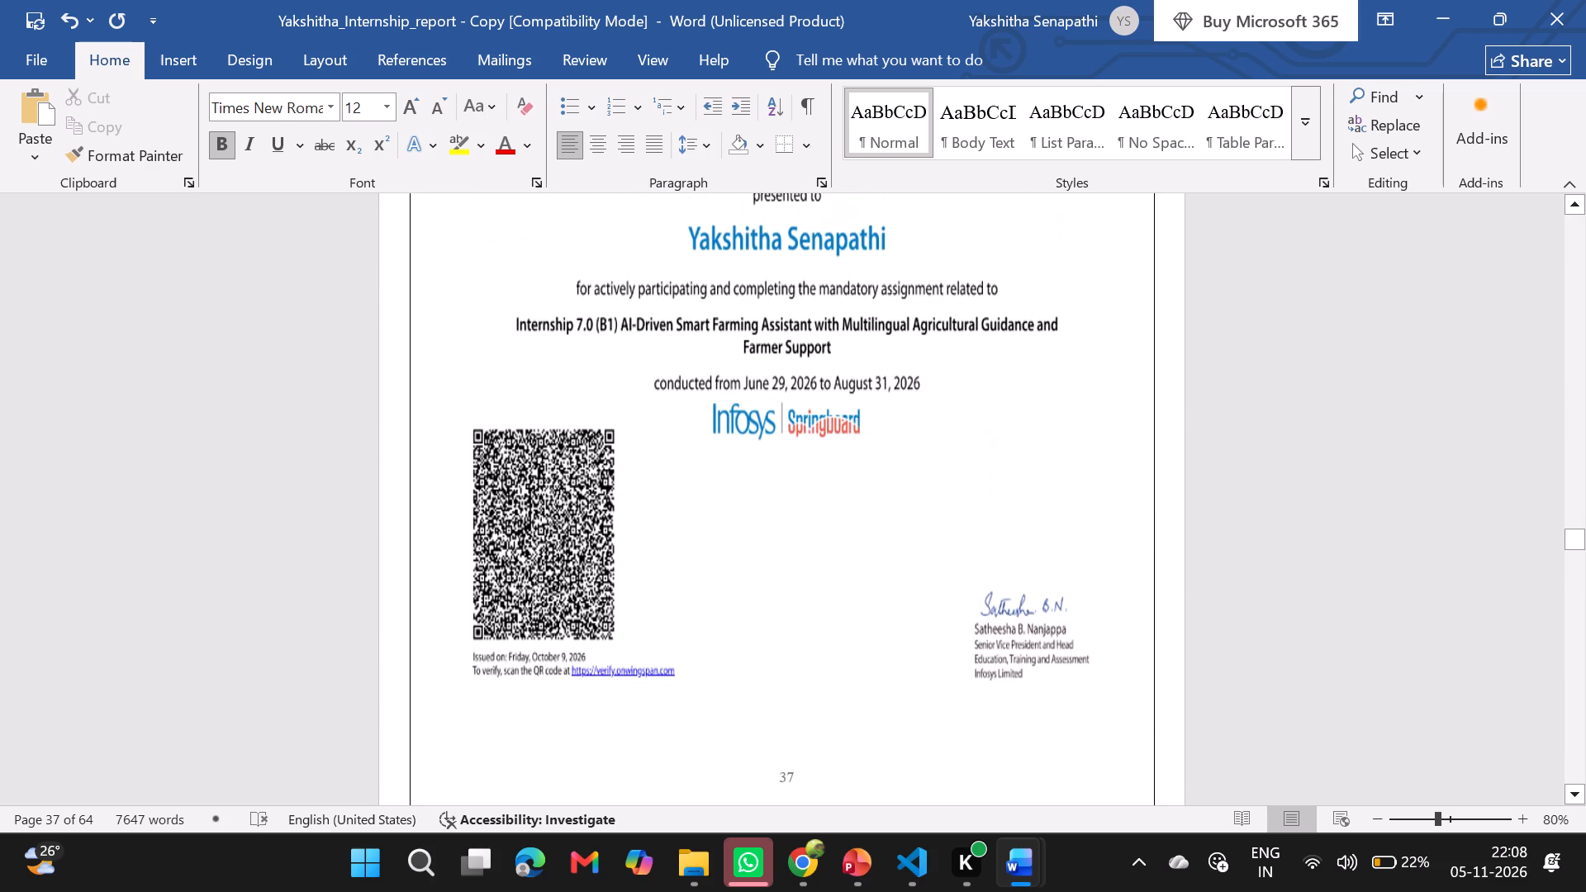
pyautogui.click(844, 549)
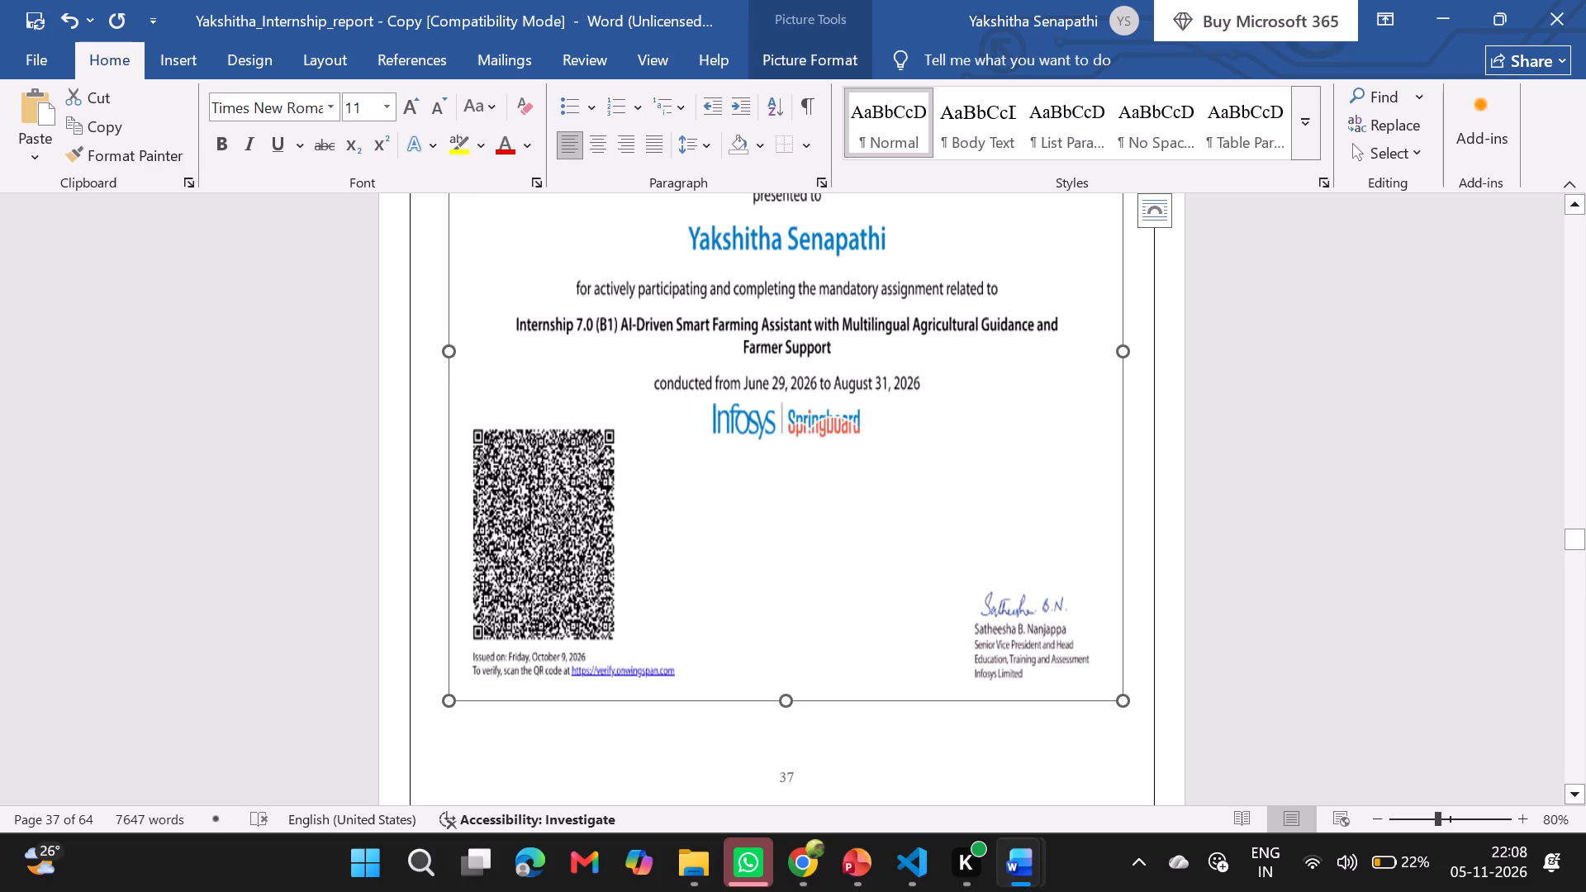
# Indent the class teacher's "ANITS" line on the bonafide certificate page with four spaces to align it with the department line above.
pyautogui.scroll(5, 891, 548)
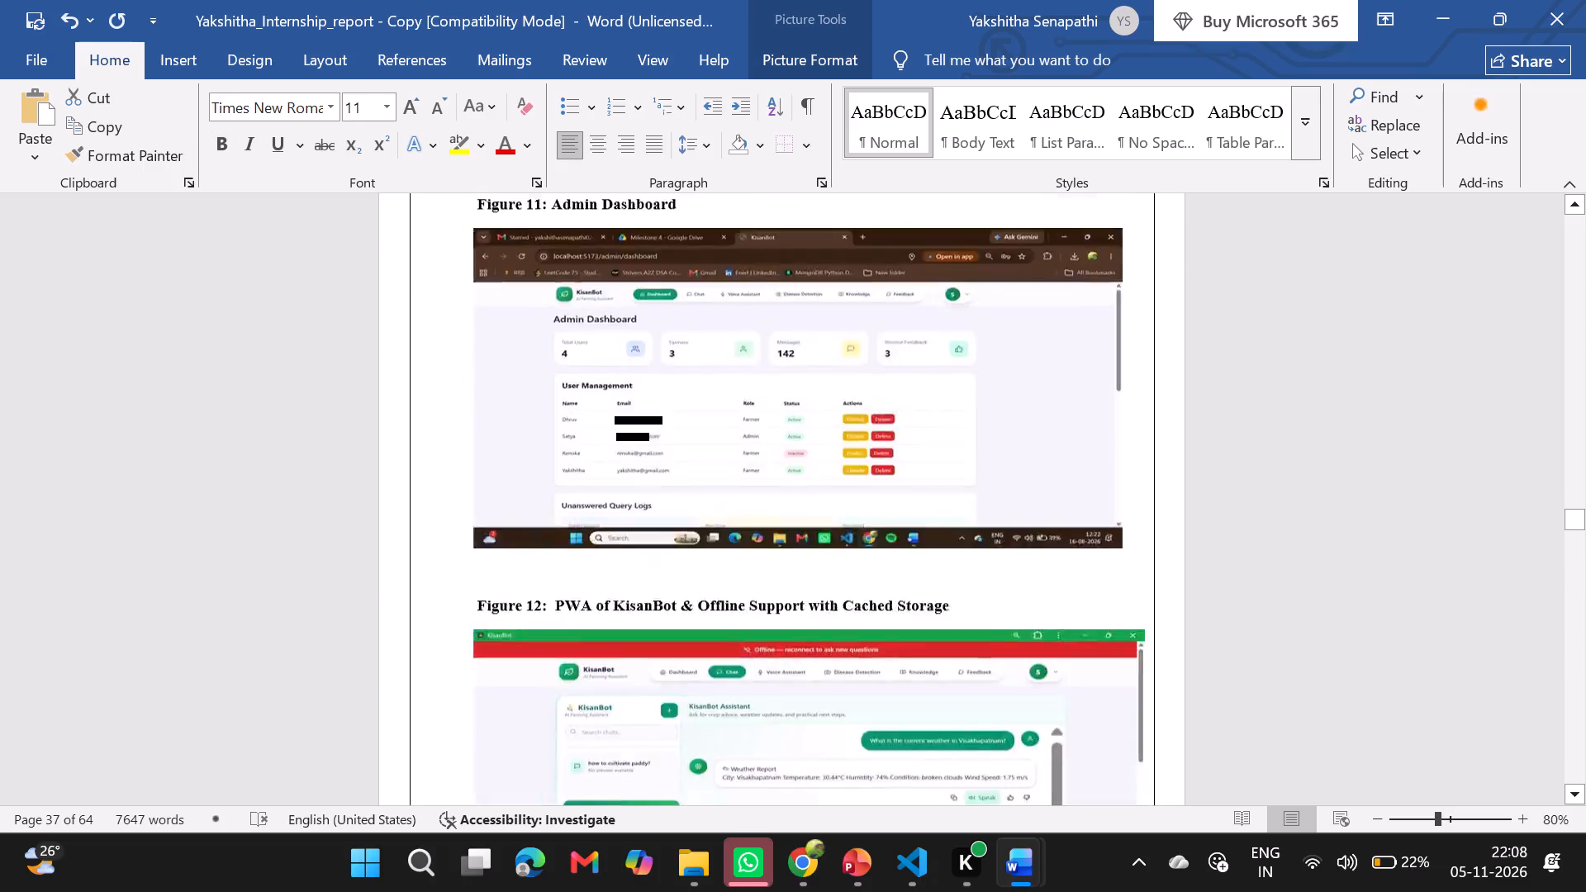
pyautogui.scroll(1, 891, 548)
pyautogui.scroll(20, 891, 548)
pyautogui.scroll(20, 891, 548)
pyautogui.scroll(20, 891, 548)
pyautogui.scroll(7, 891, 548)
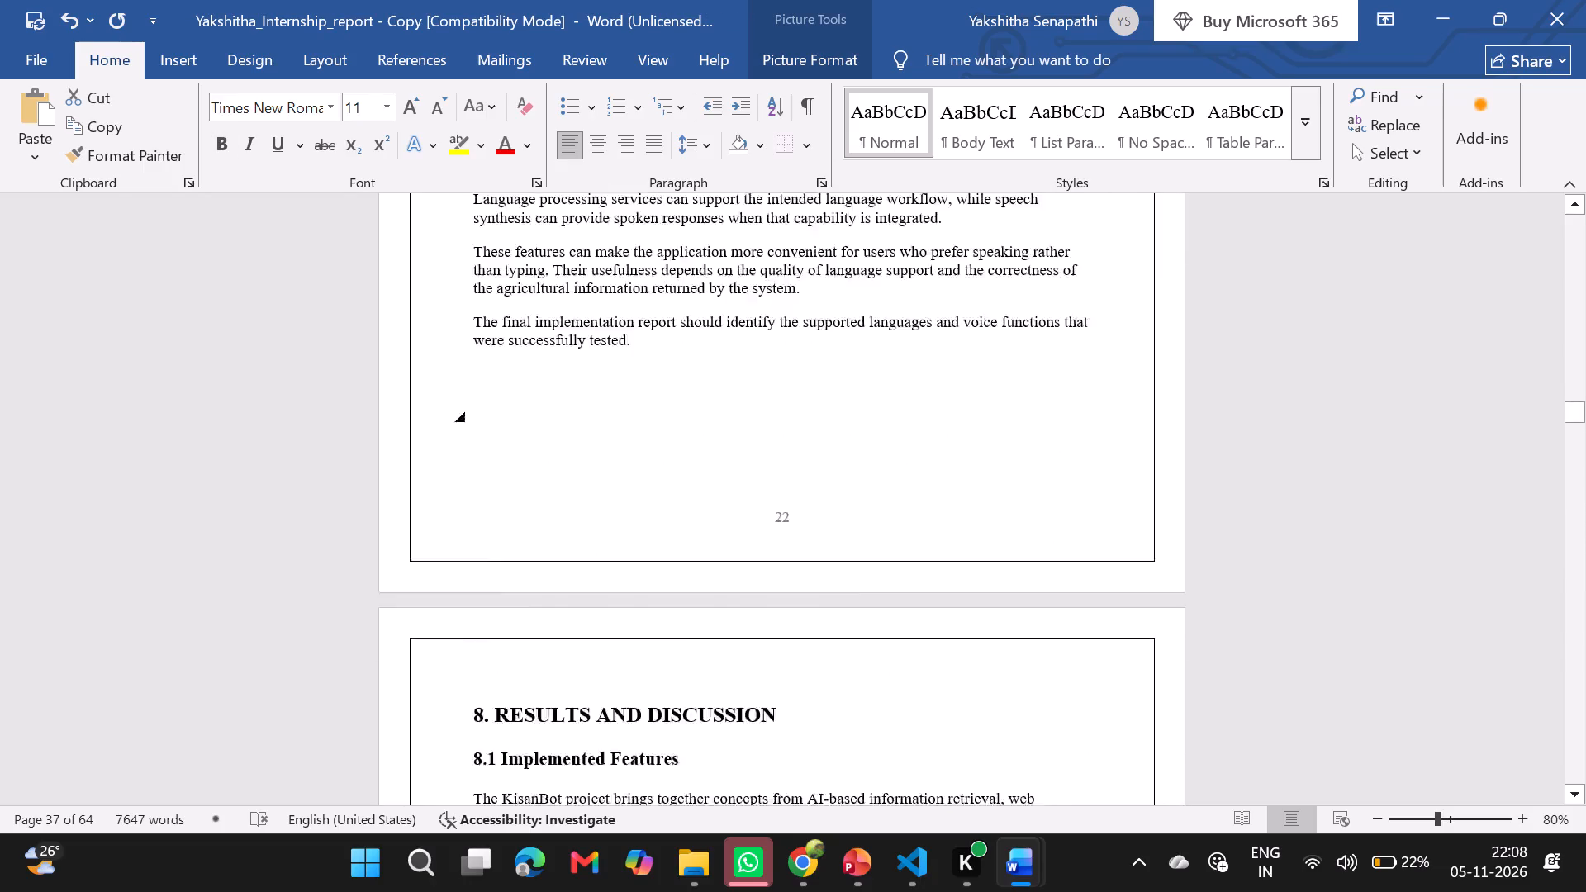
pyautogui.scroll(20, 891, 548)
pyautogui.scroll(20, 891, 548)
pyautogui.scroll(20, 891, 548)
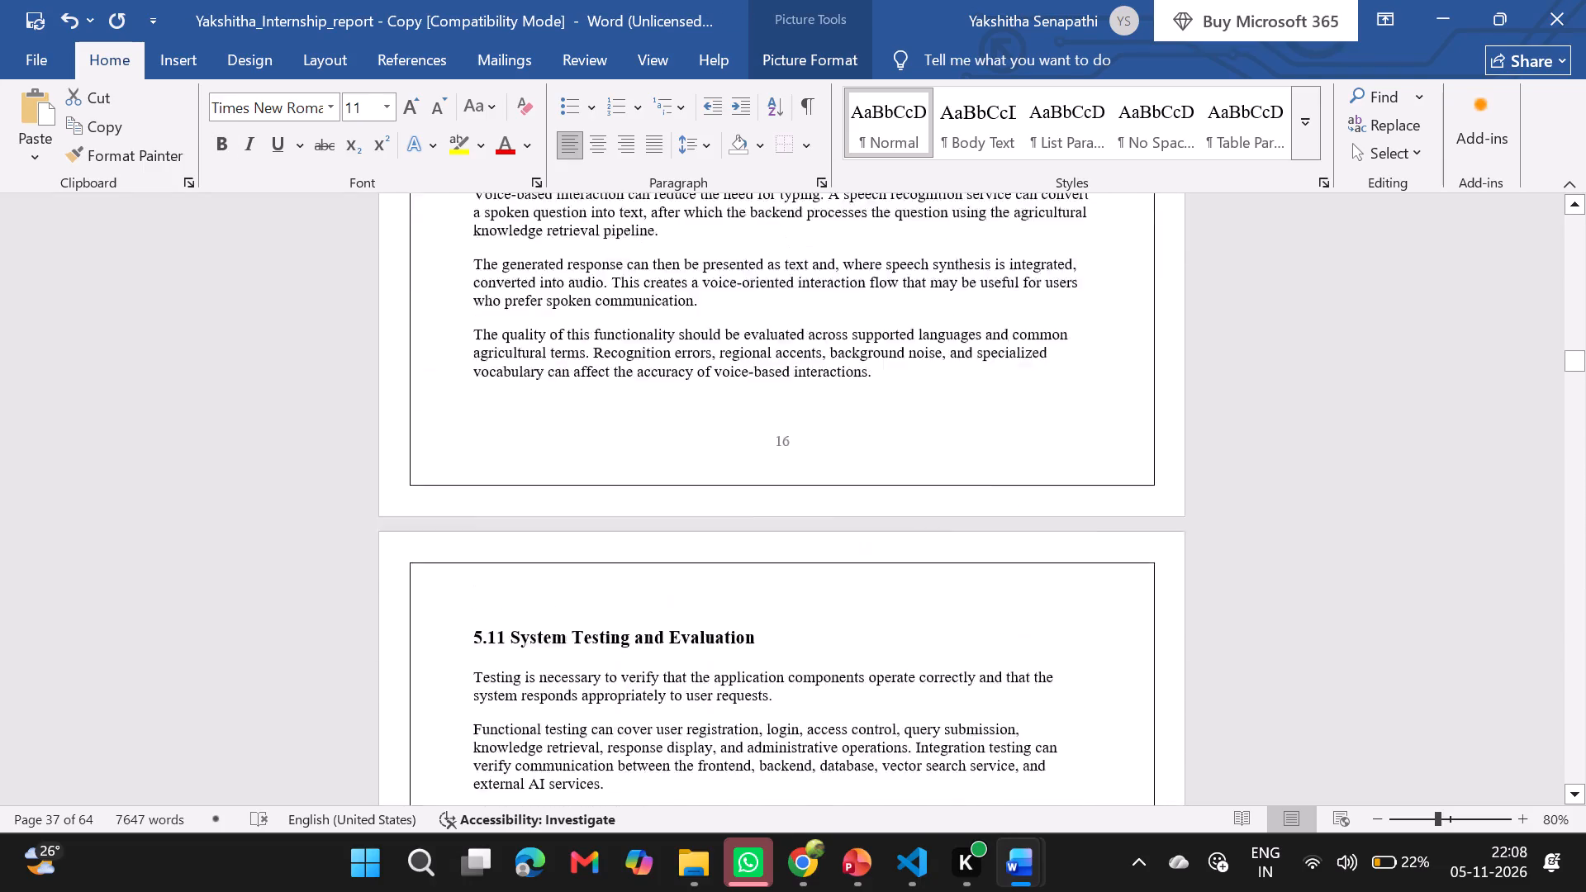
pyautogui.scroll(20, 891, 548)
pyautogui.scroll(5, 891, 548)
pyautogui.scroll(-20, 891, 548)
pyautogui.scroll(-5, 891, 548)
pyautogui.scroll(20, 891, 548)
pyautogui.scroll(20, 891, 548)
pyautogui.scroll(20, 891, 548)
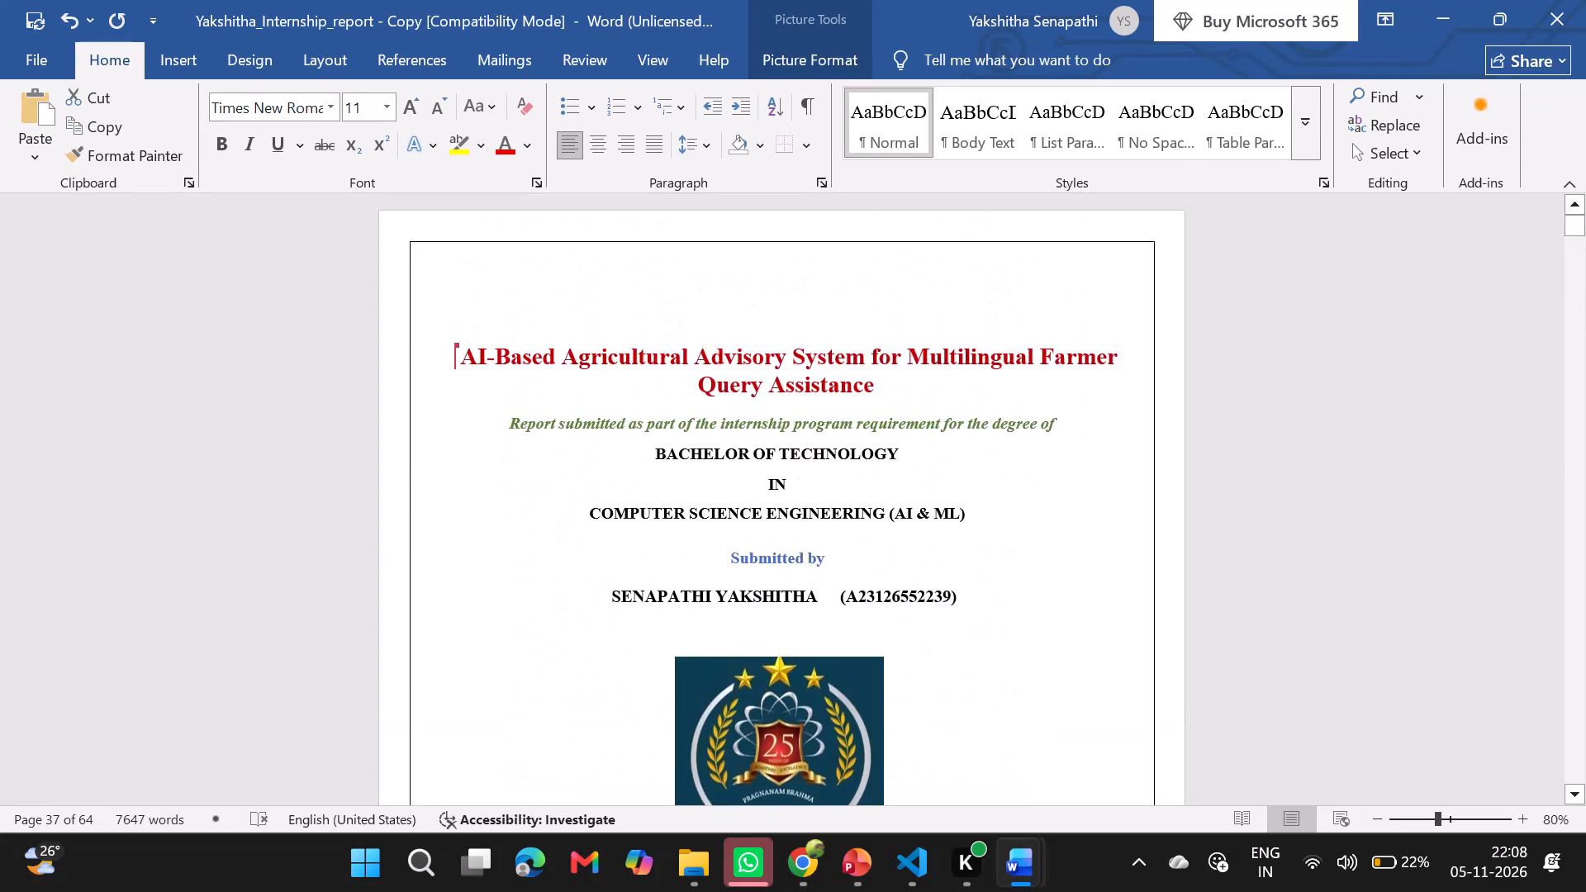
pyautogui.scroll(-1, 891, 548)
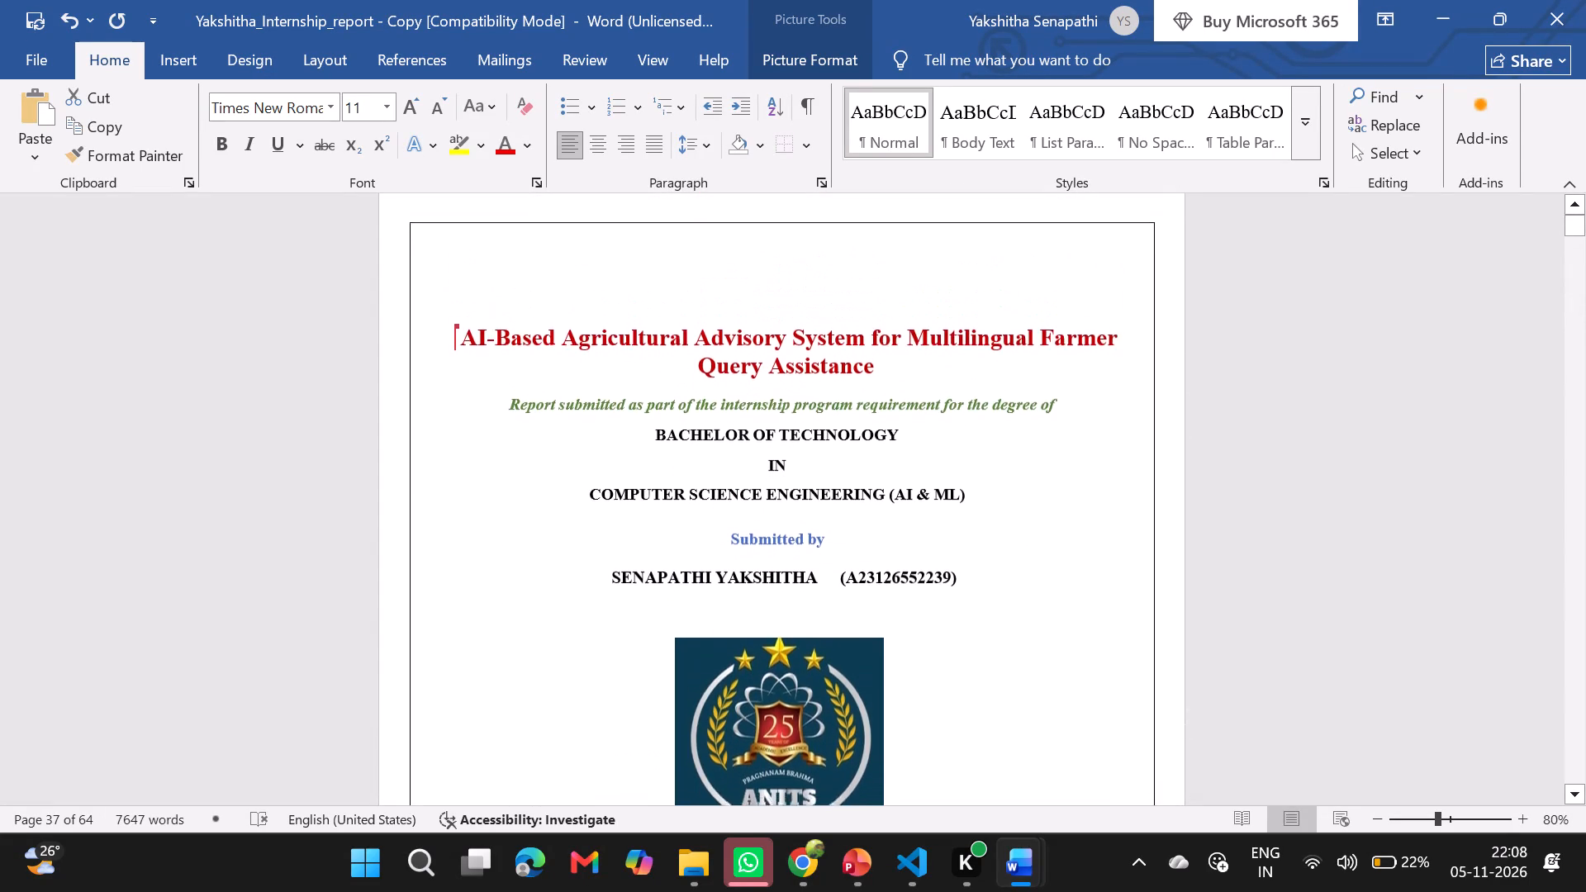
pyautogui.scroll(-4, 891, 548)
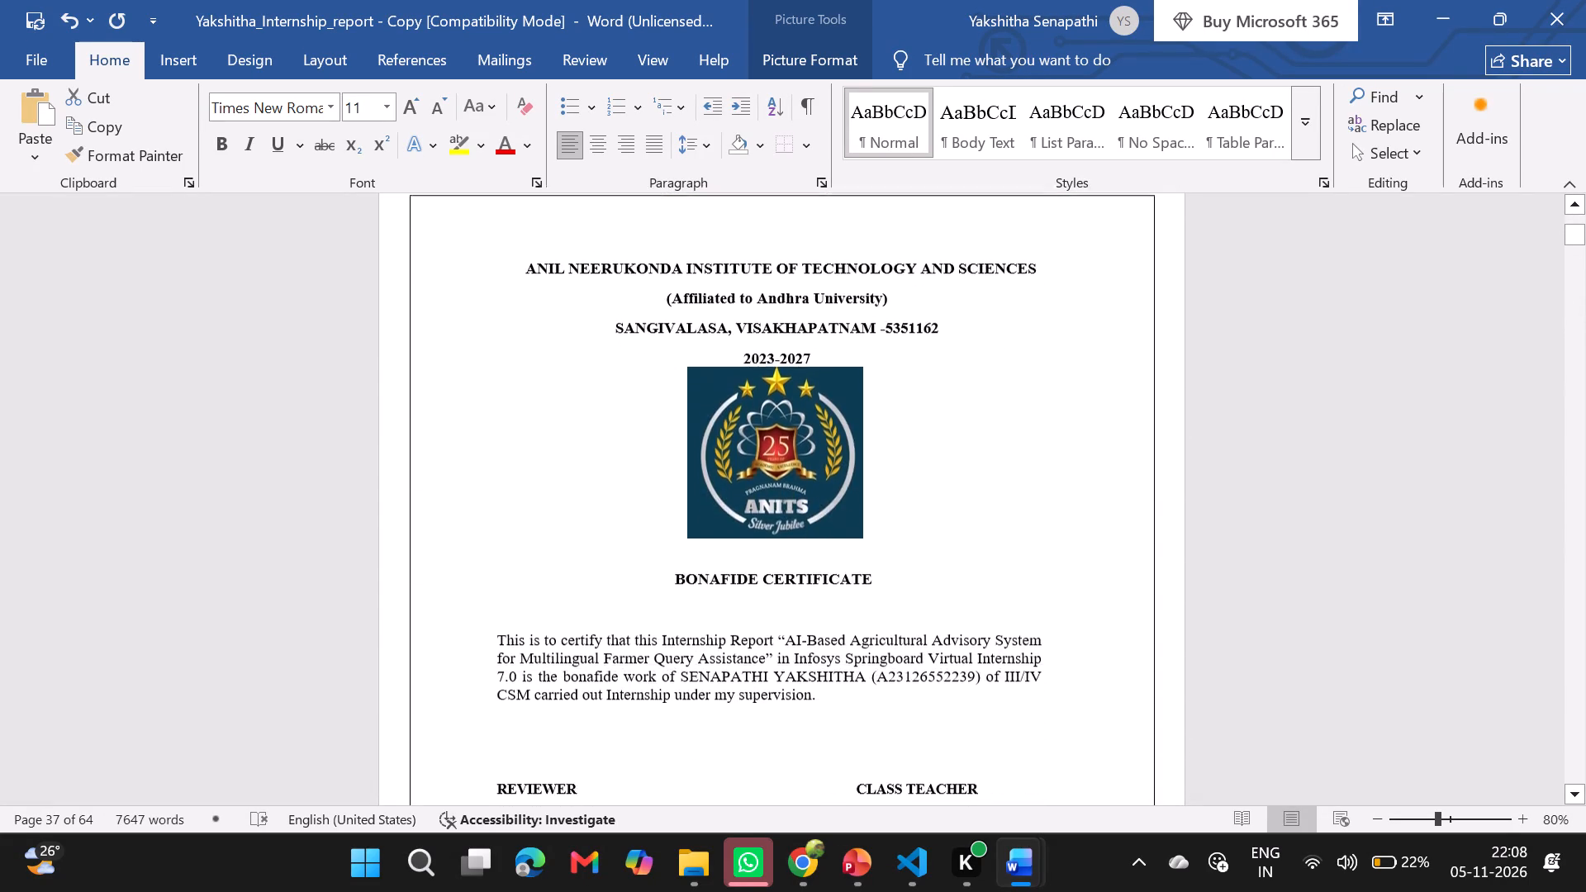
pyautogui.scroll(-1, 891, 548)
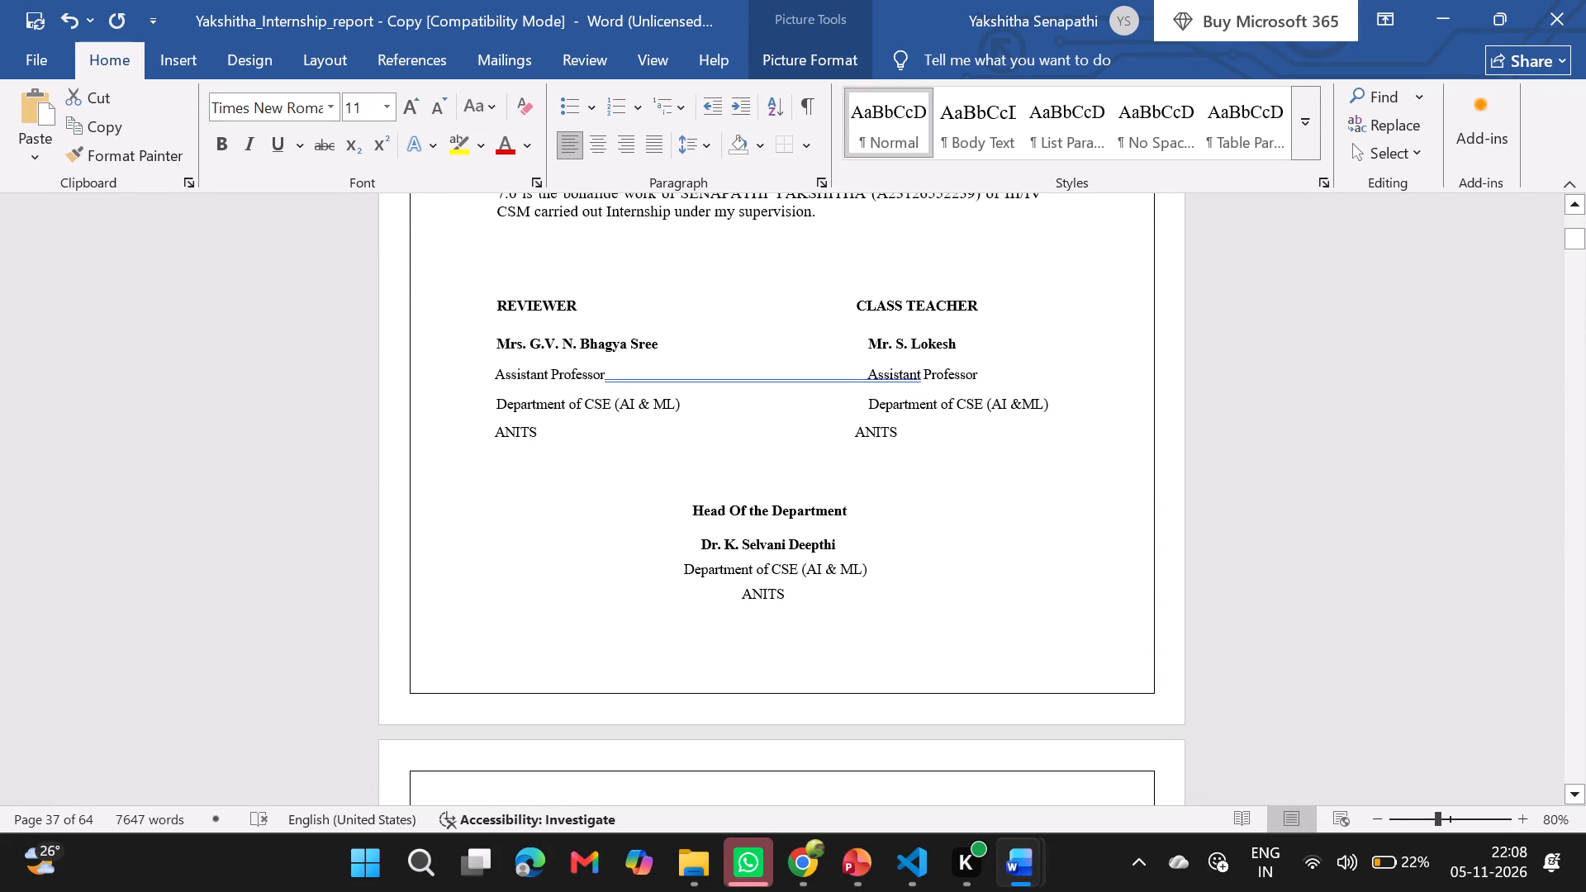
pyautogui.click(846, 445)
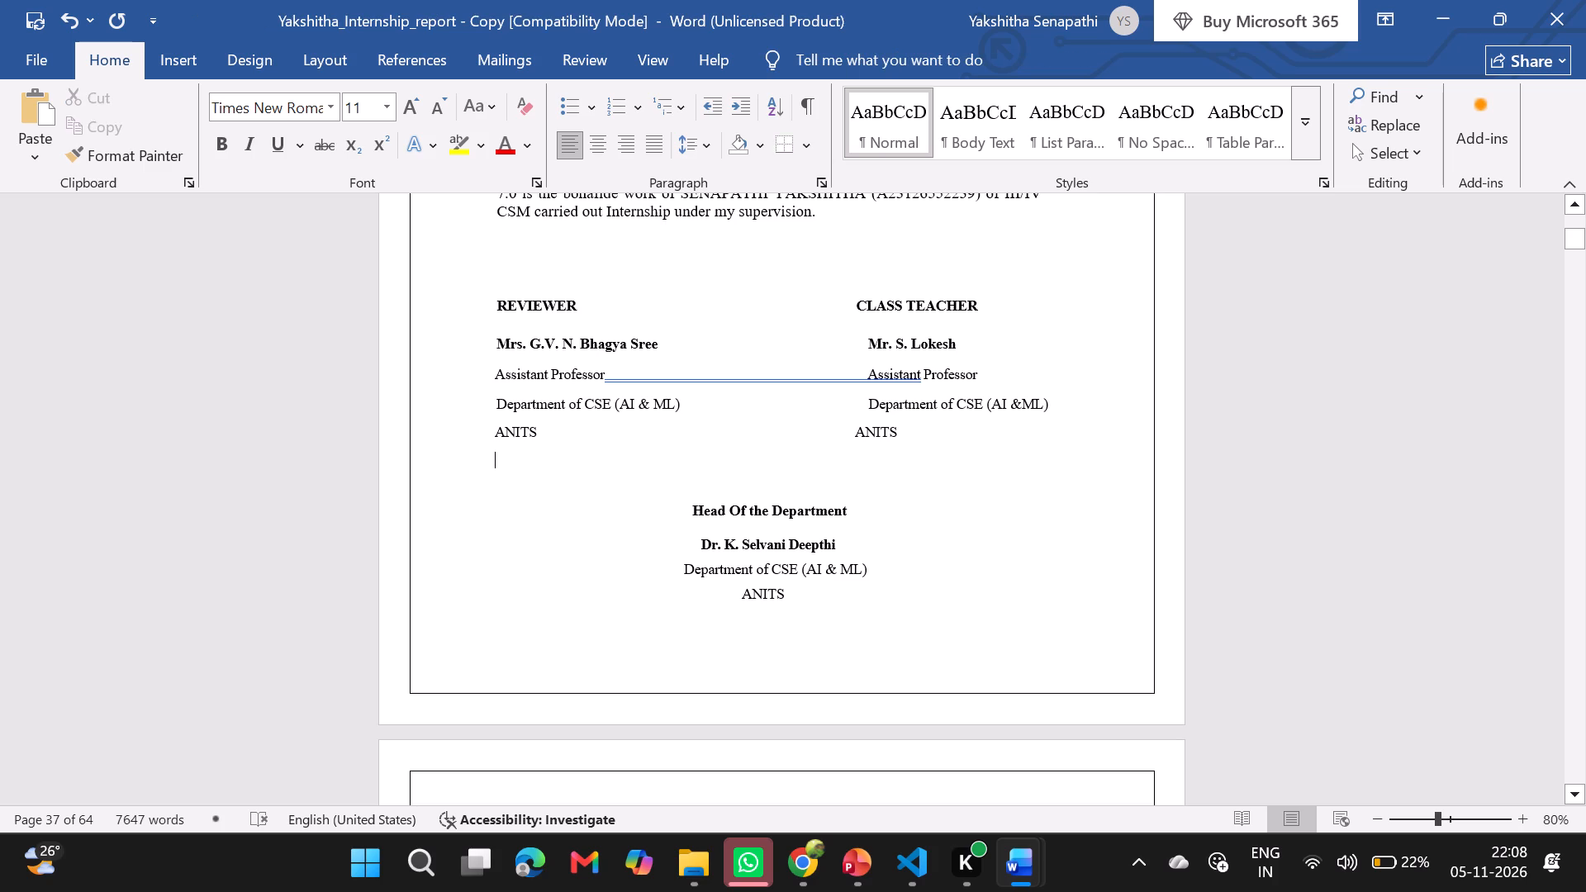
pyautogui.click(856, 438)
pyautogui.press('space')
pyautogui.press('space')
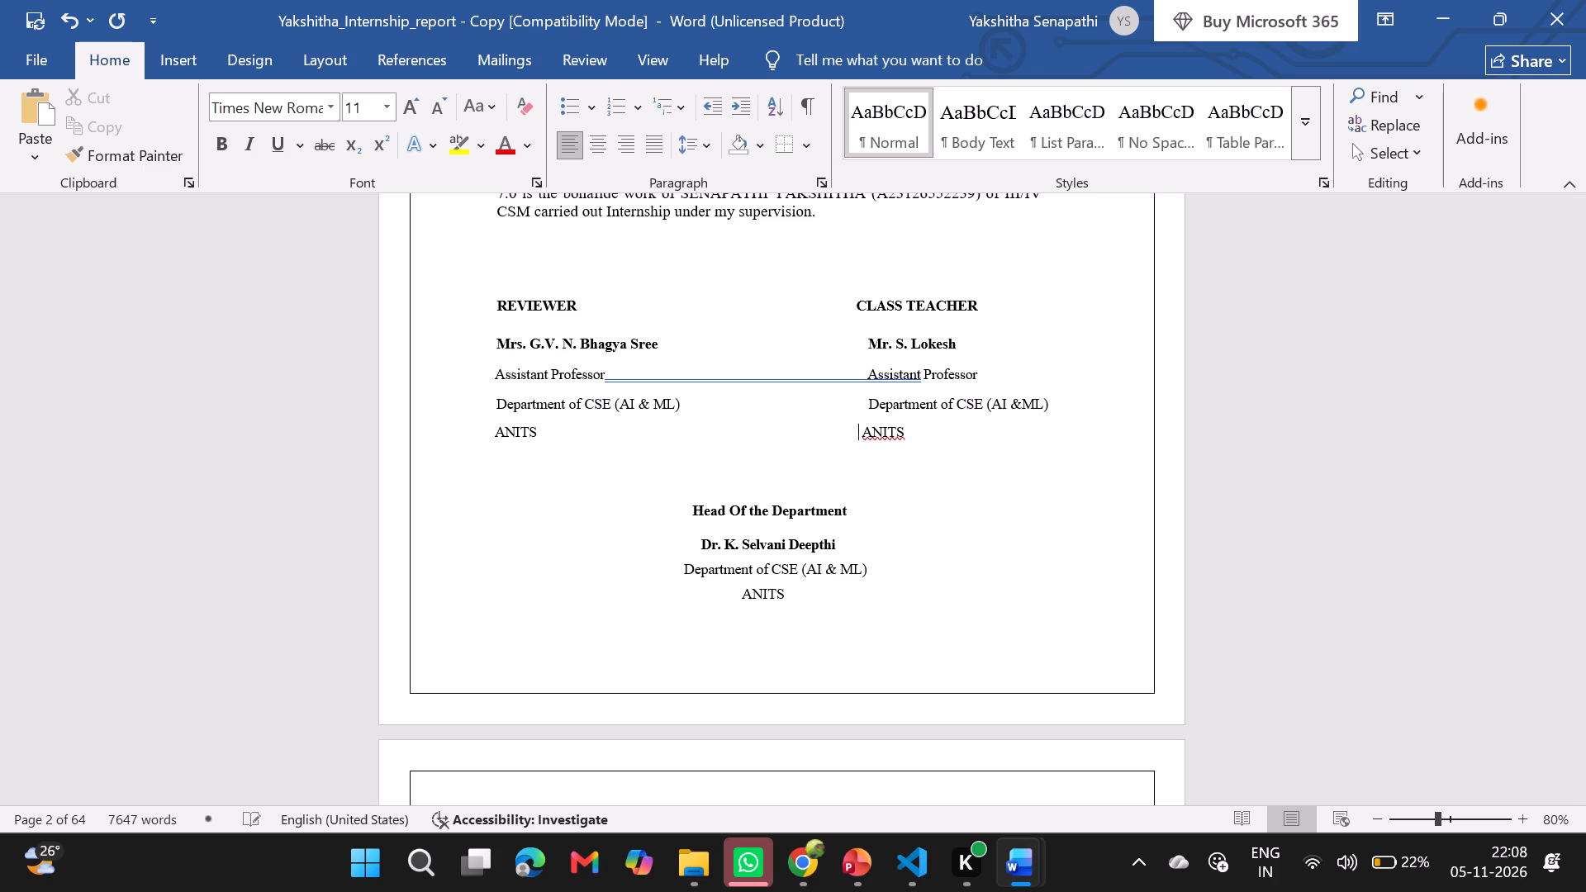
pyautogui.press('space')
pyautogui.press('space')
pyautogui.click(858, 461)
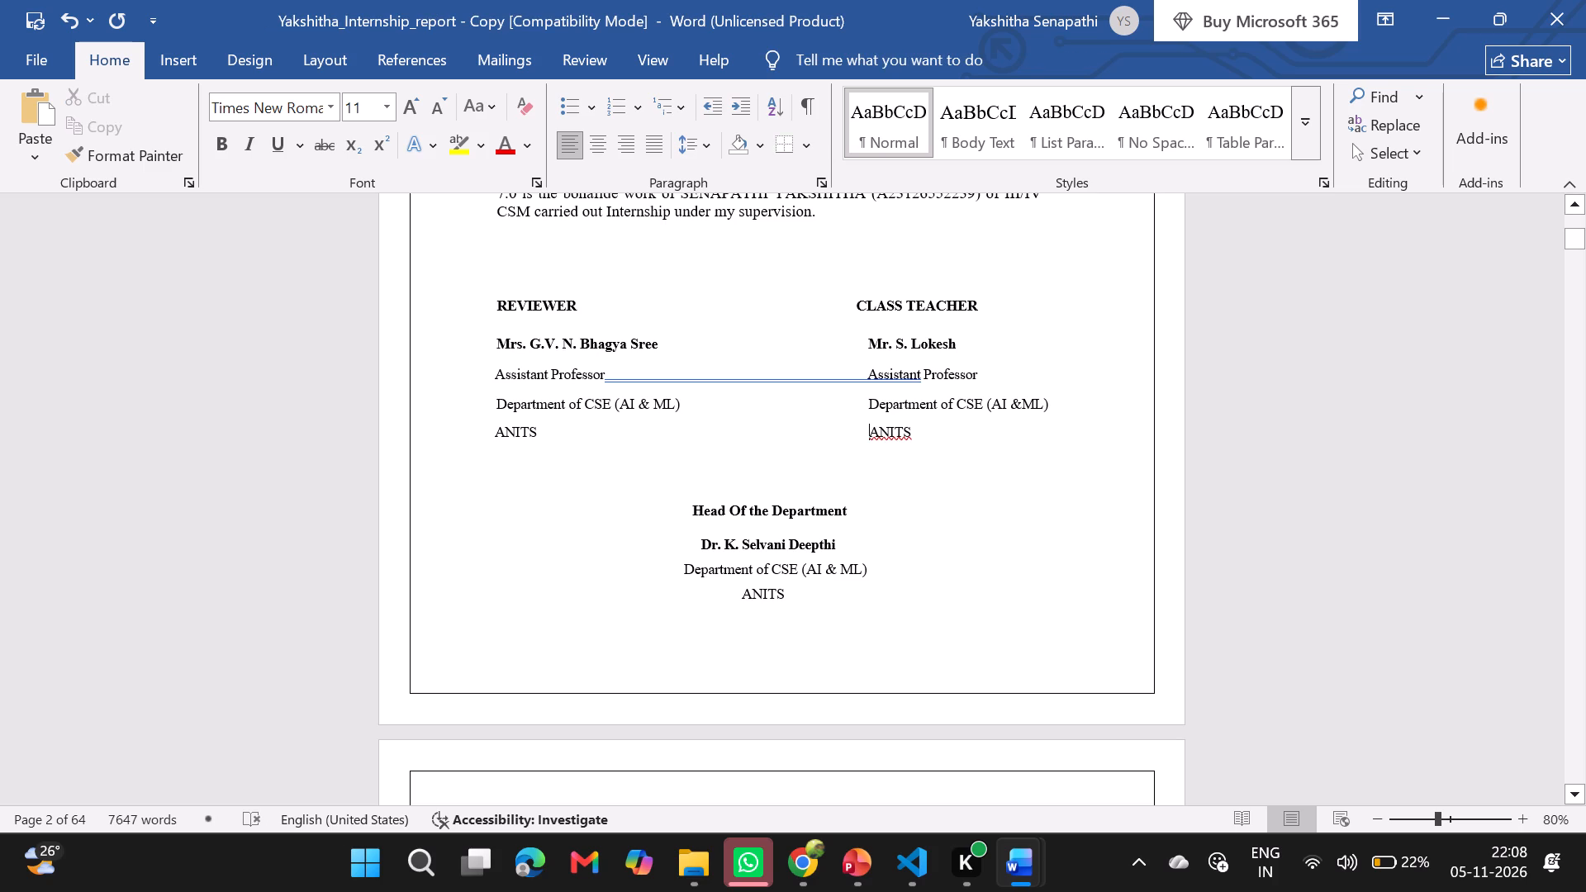
pyautogui.click(879, 519)
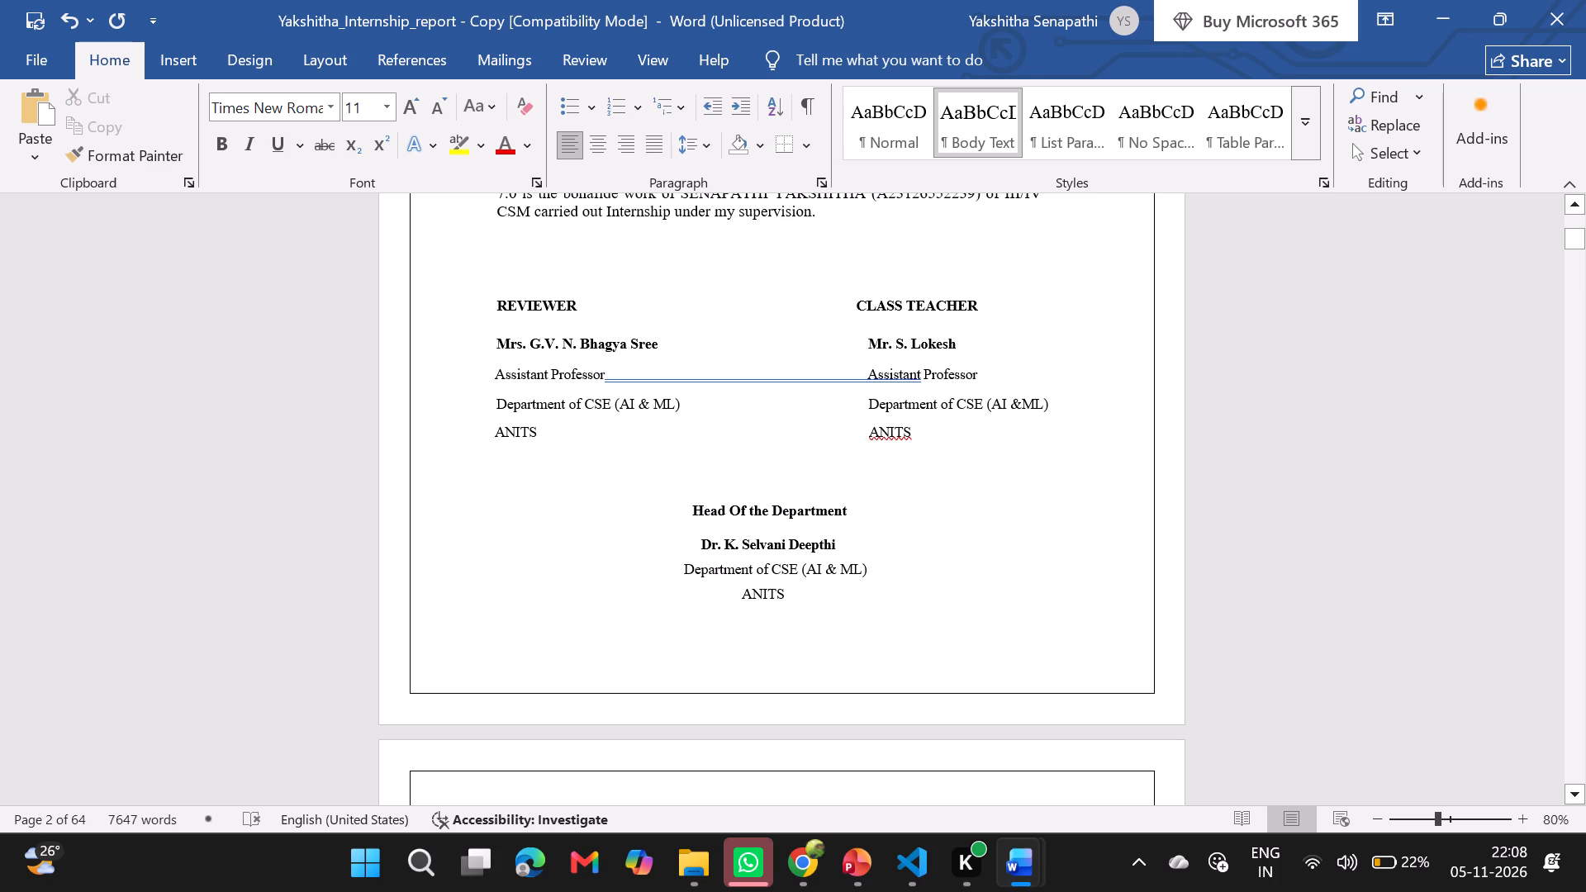
# Clear the grammar mark between the two "Assistant Professor" entries on the bonafide certificate page.
pyautogui.click(831, 380)
pyautogui.click(823, 382)
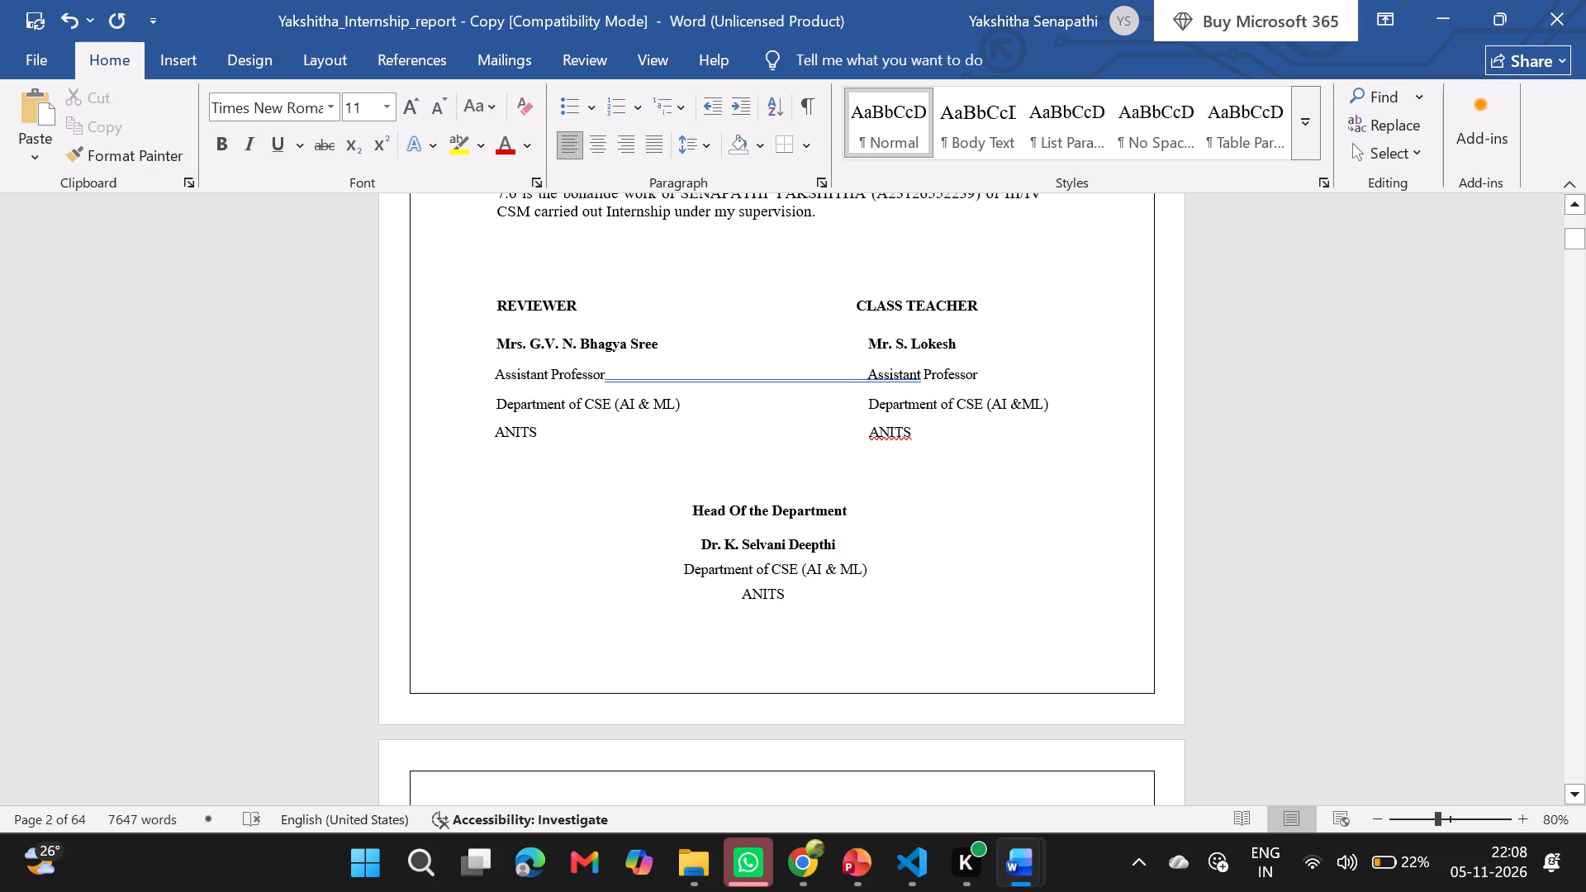
pyautogui.doubleClick(823, 382)
pyautogui.doubleClick(823, 382)
# Restart the footer page numbering at 1 for the section that begins with the "1. INTRODUCTION" page.
pyautogui.scroll(-3, 885, 472)
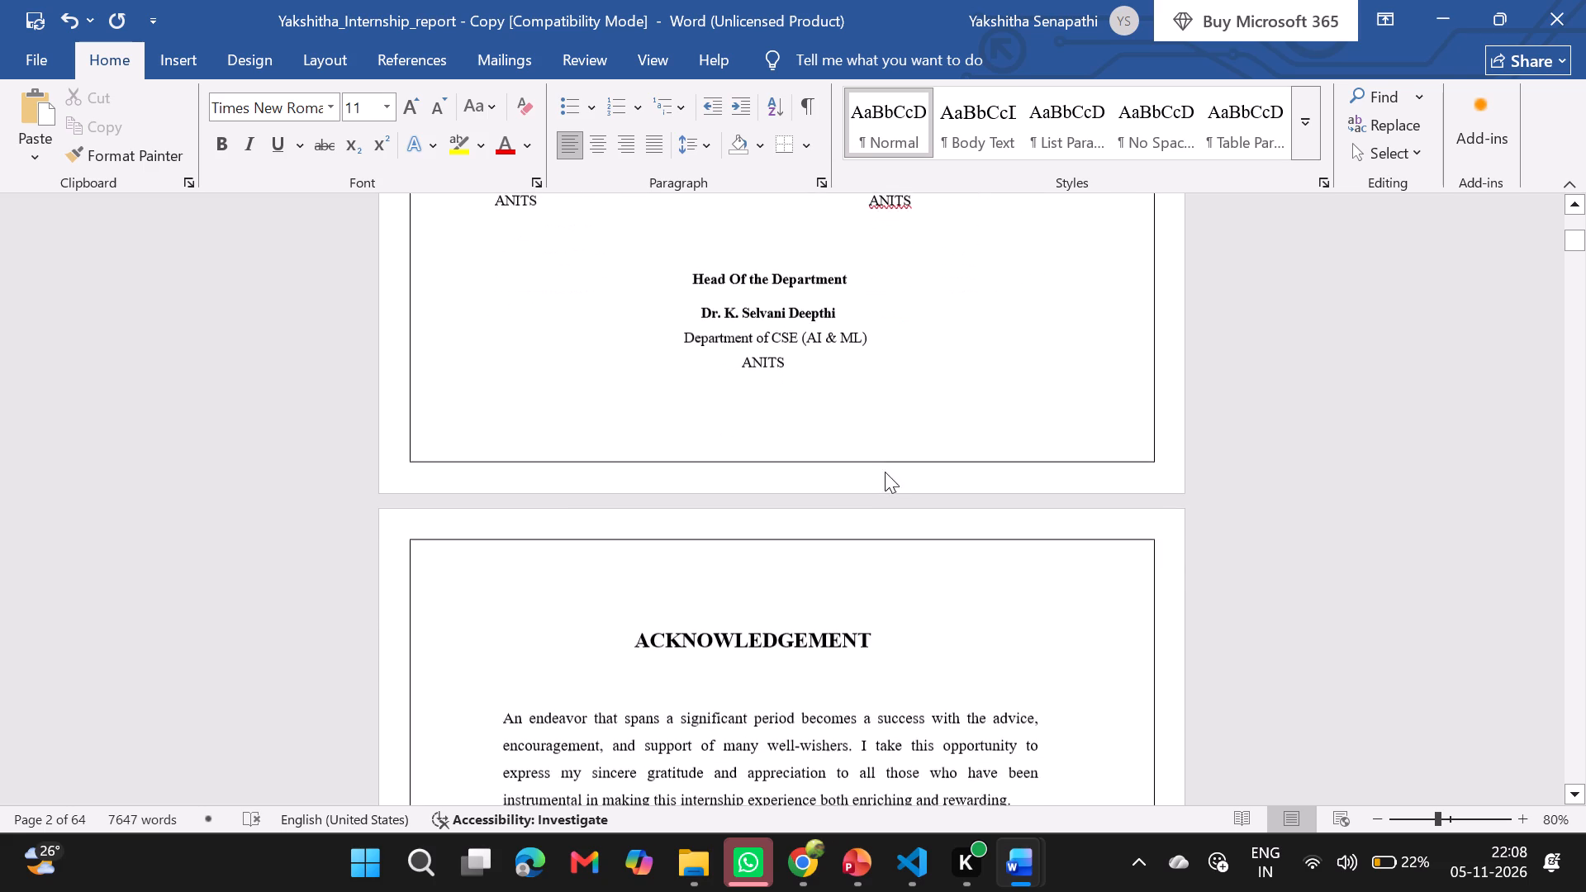
pyautogui.scroll(-7, 885, 472)
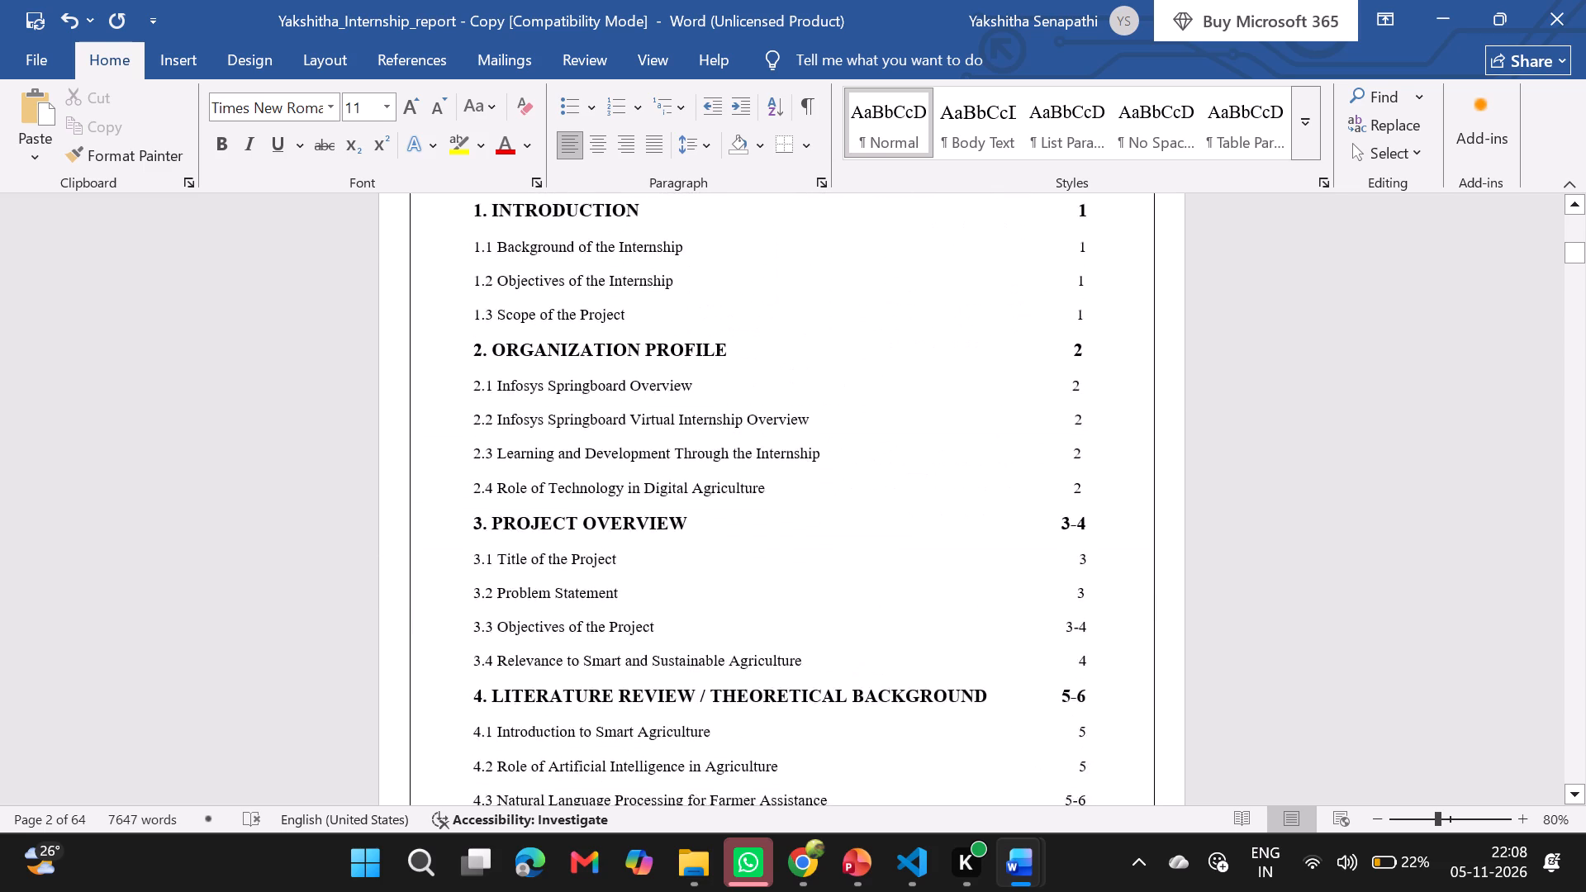
pyautogui.scroll(-5, 885, 472)
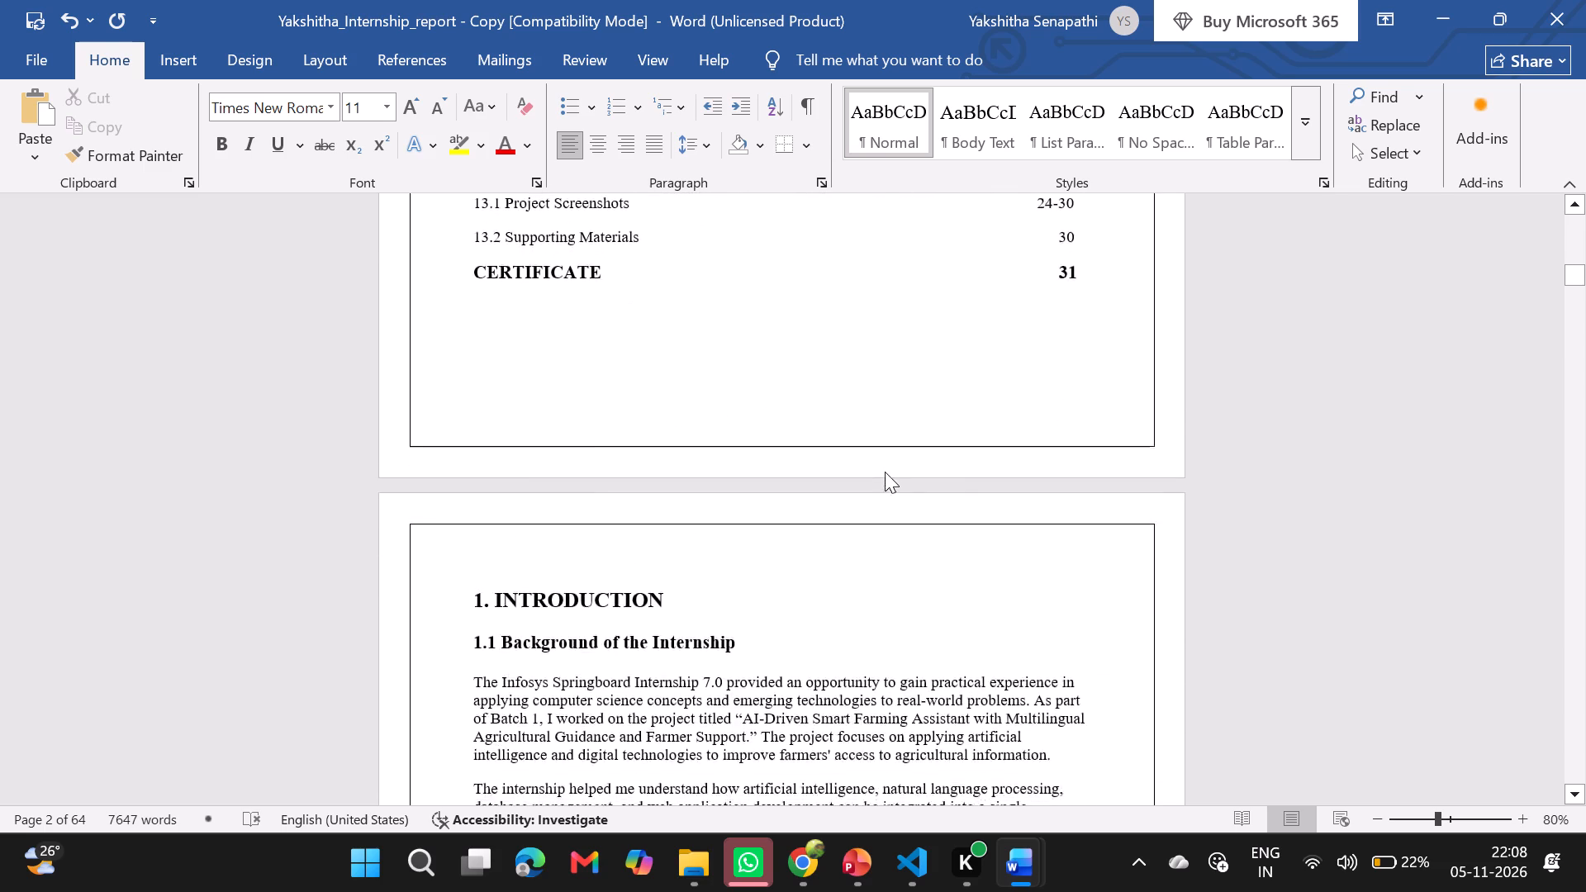
pyautogui.scroll(-1, 885, 472)
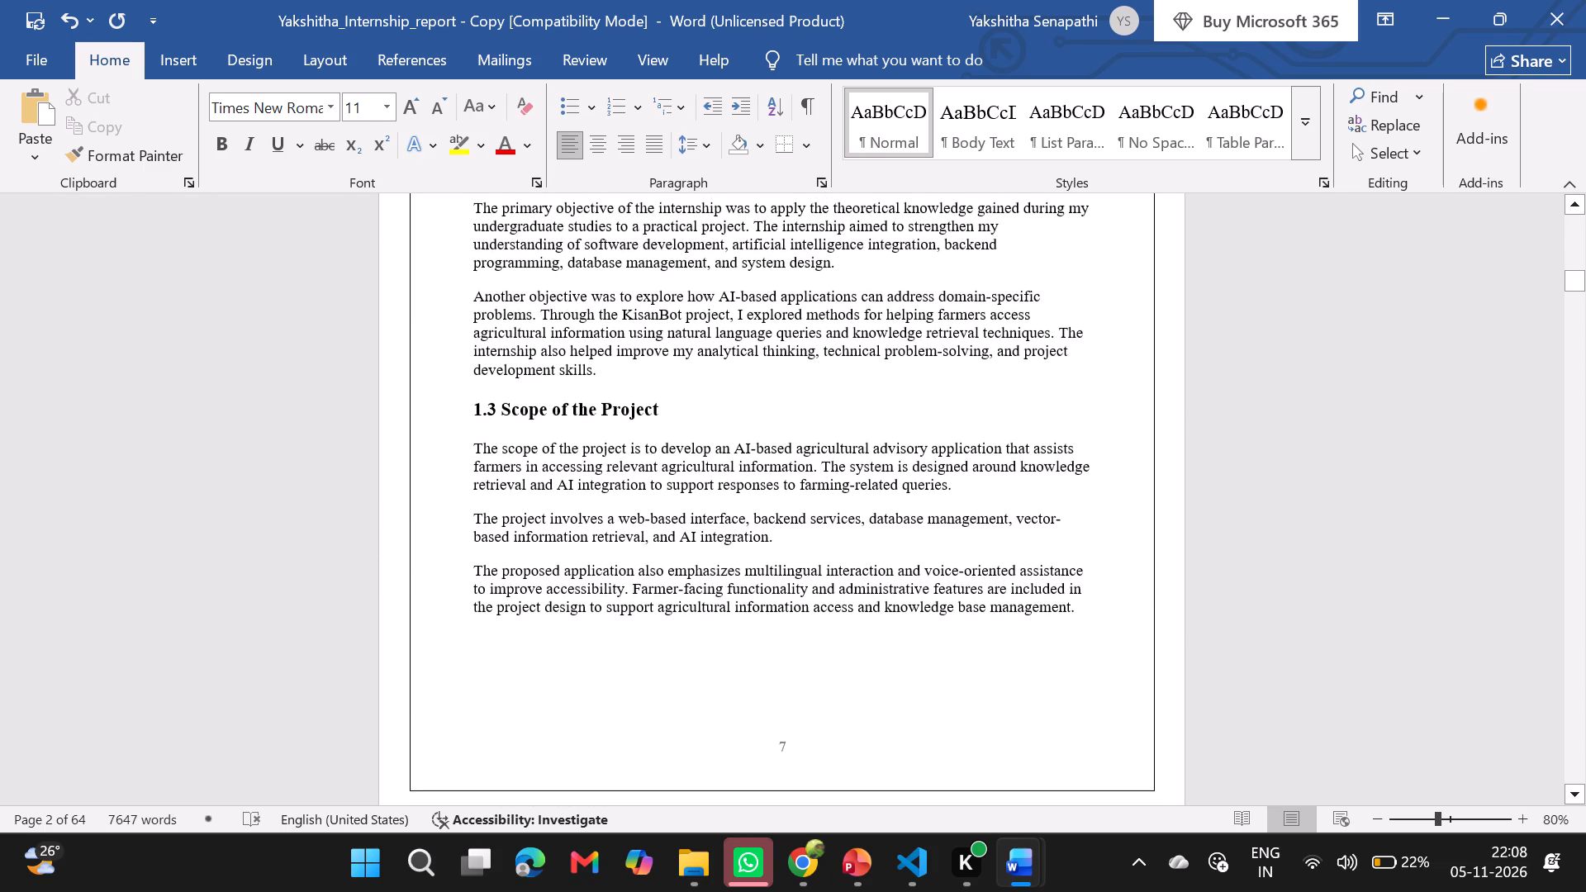
pyautogui.doubleClick(784, 743)
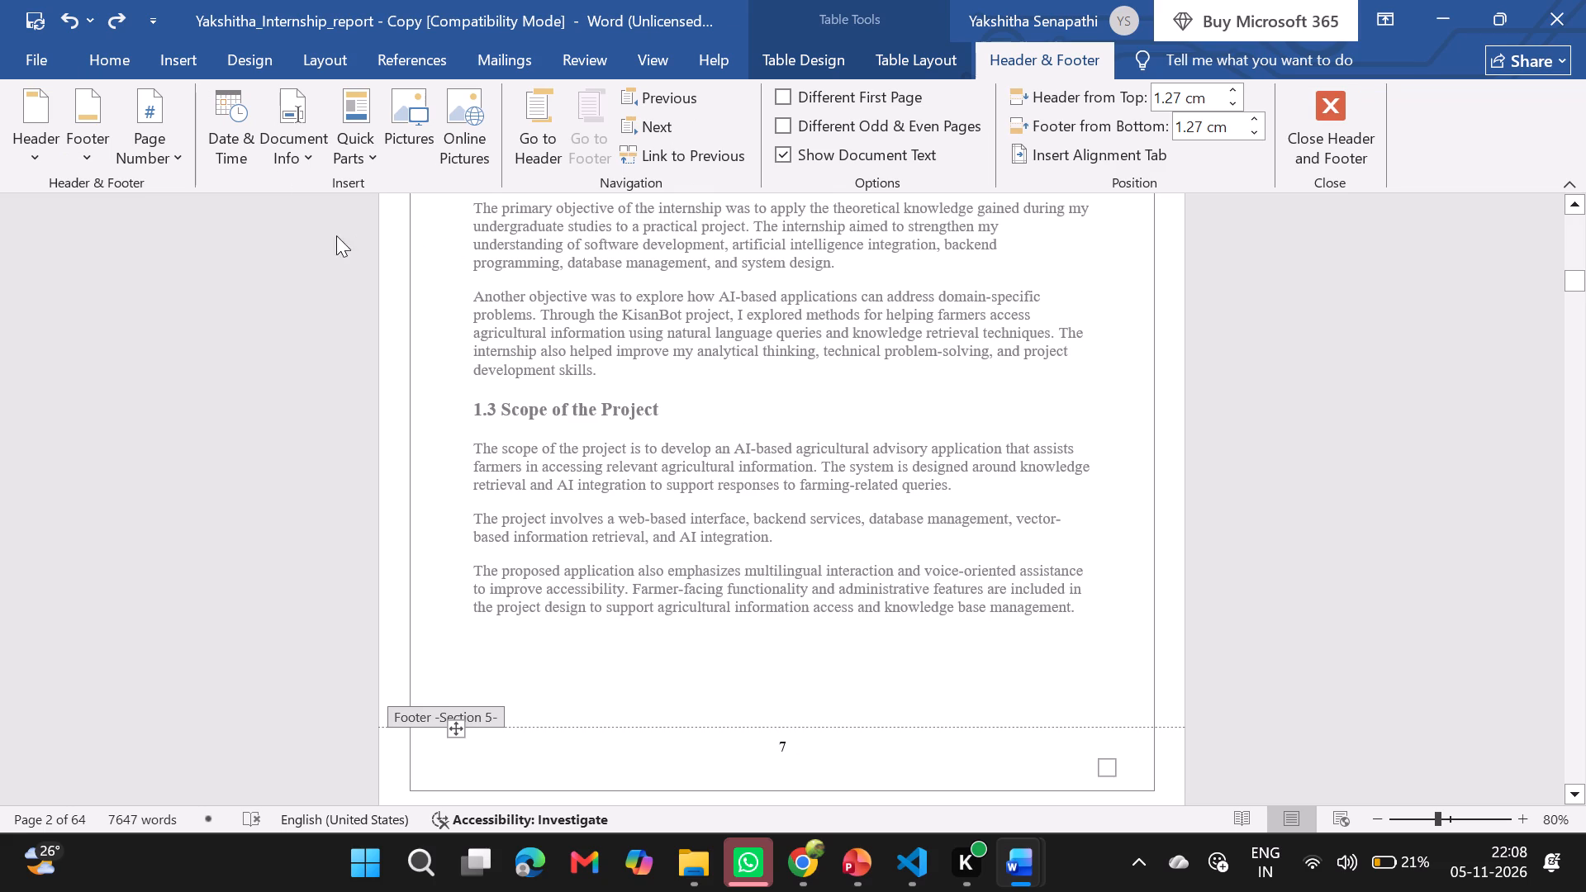
pyautogui.click(159, 139)
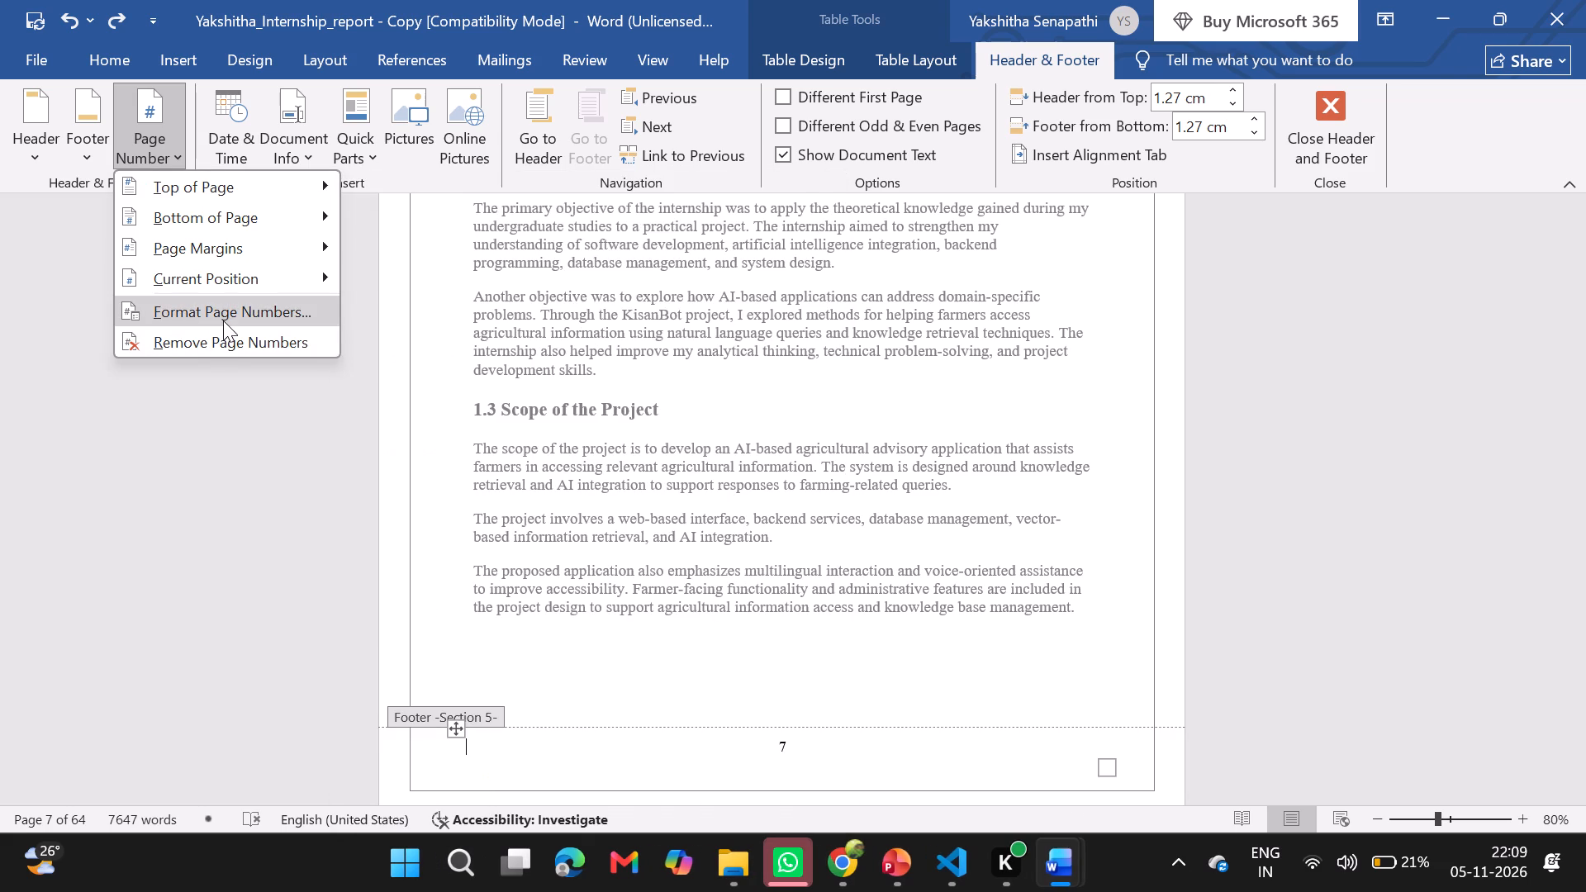
pyautogui.click(228, 351)
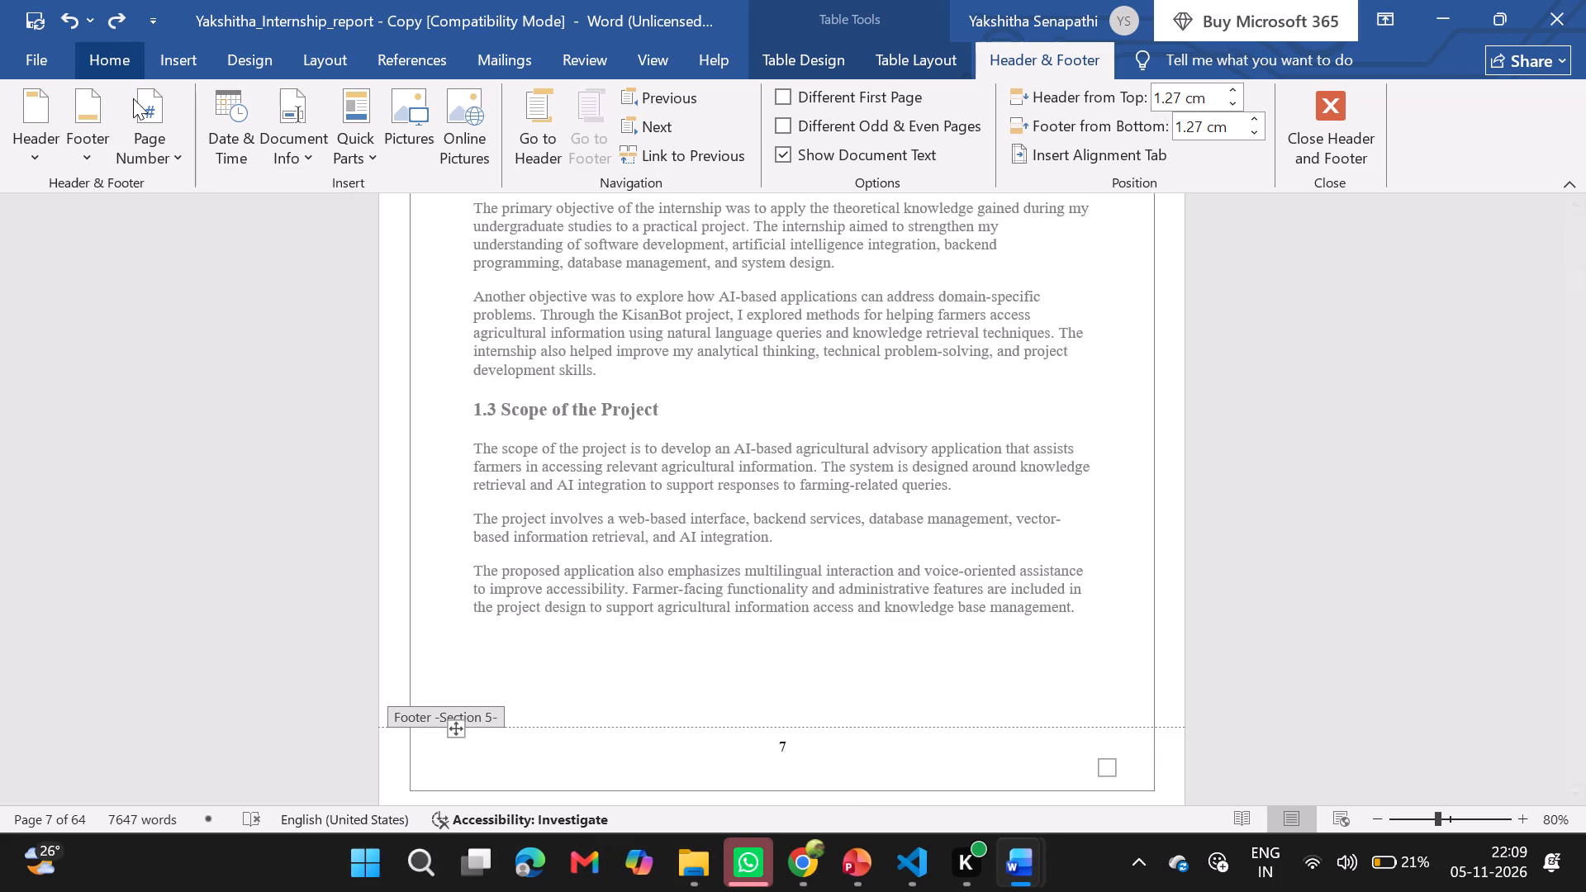
pyautogui.click(154, 145)
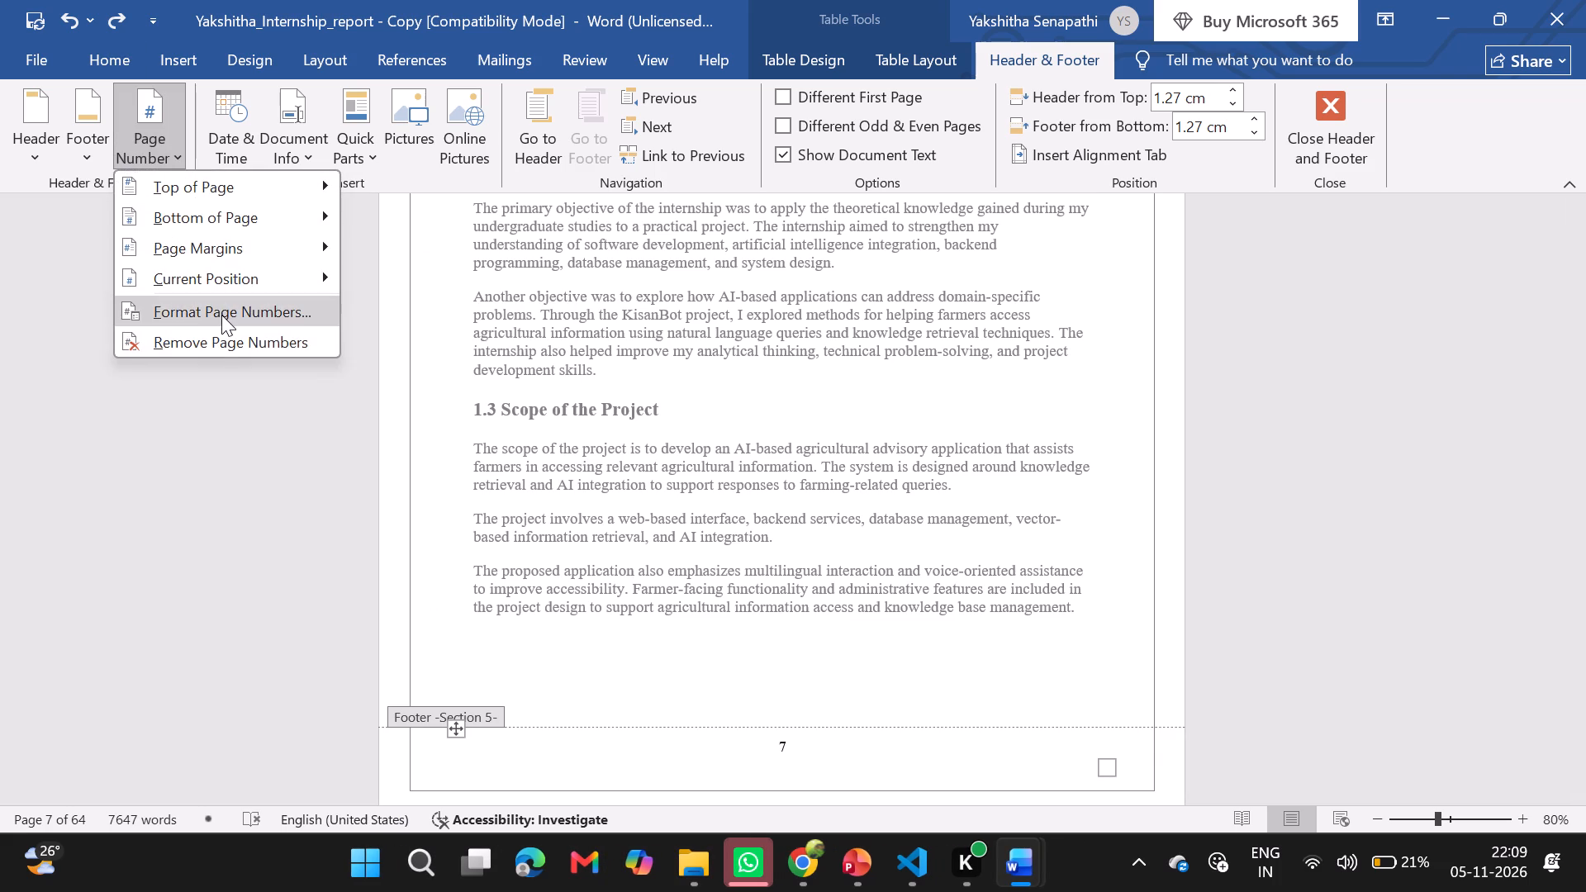
pyautogui.click(221, 315)
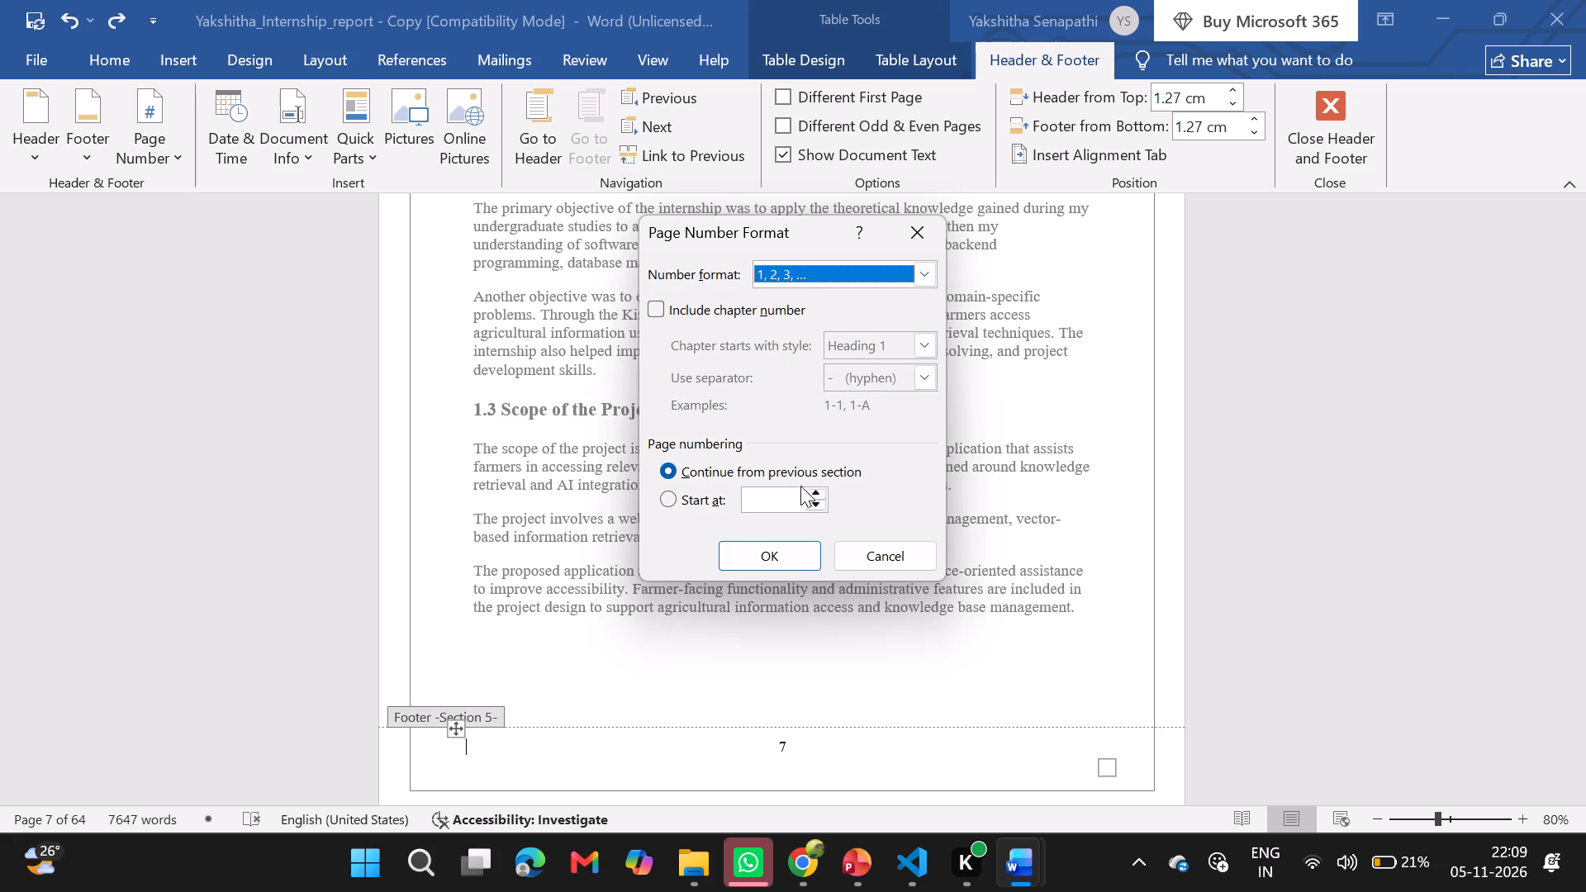
pyautogui.click(666, 499)
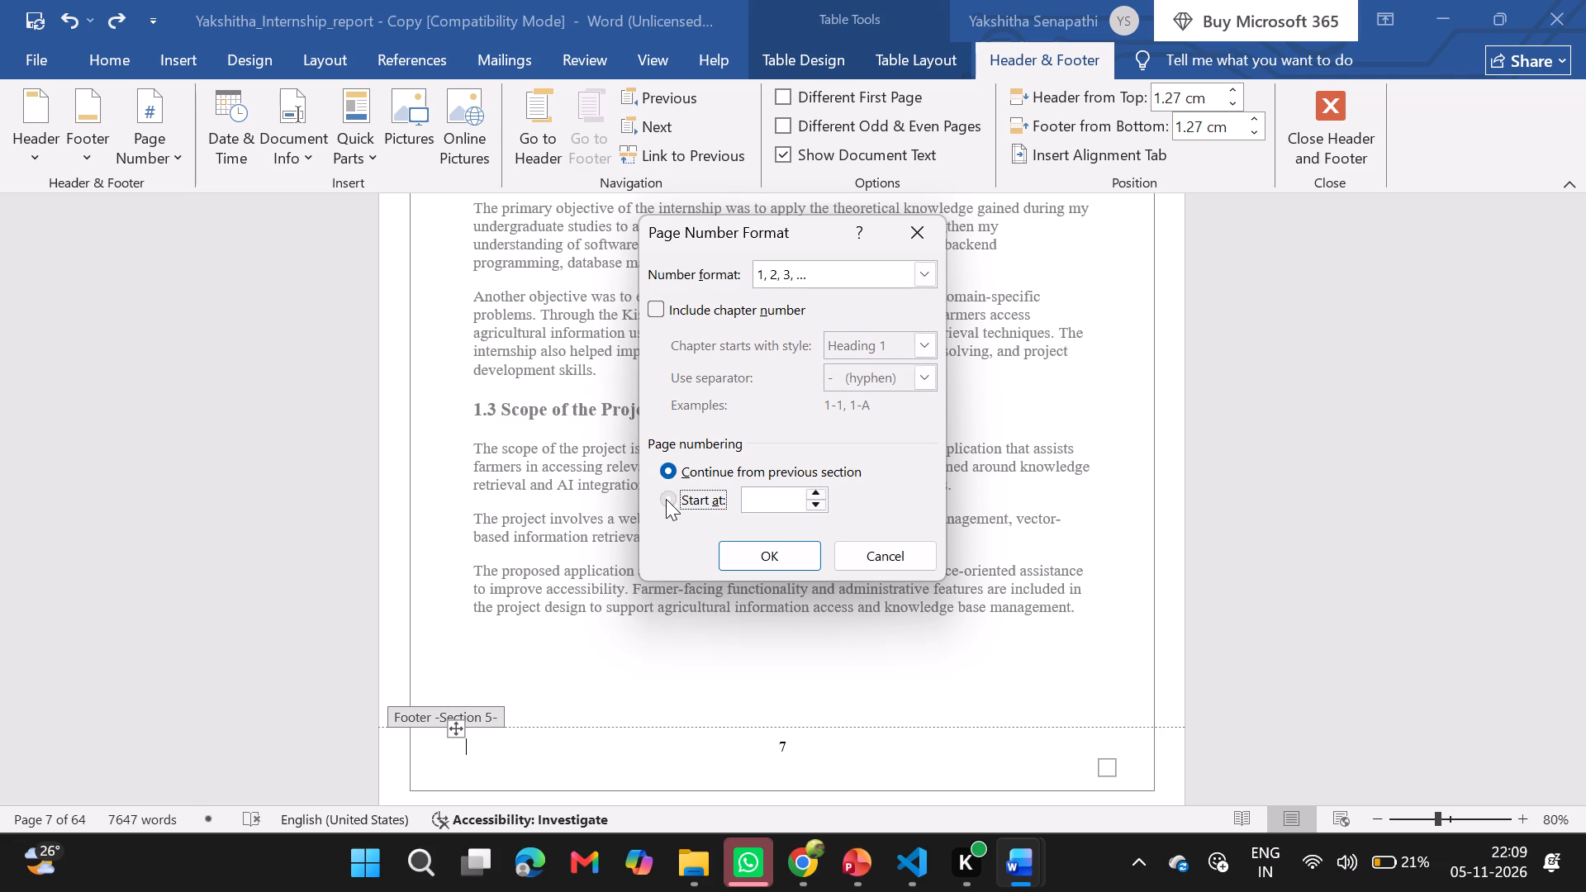
pyautogui.click(776, 557)
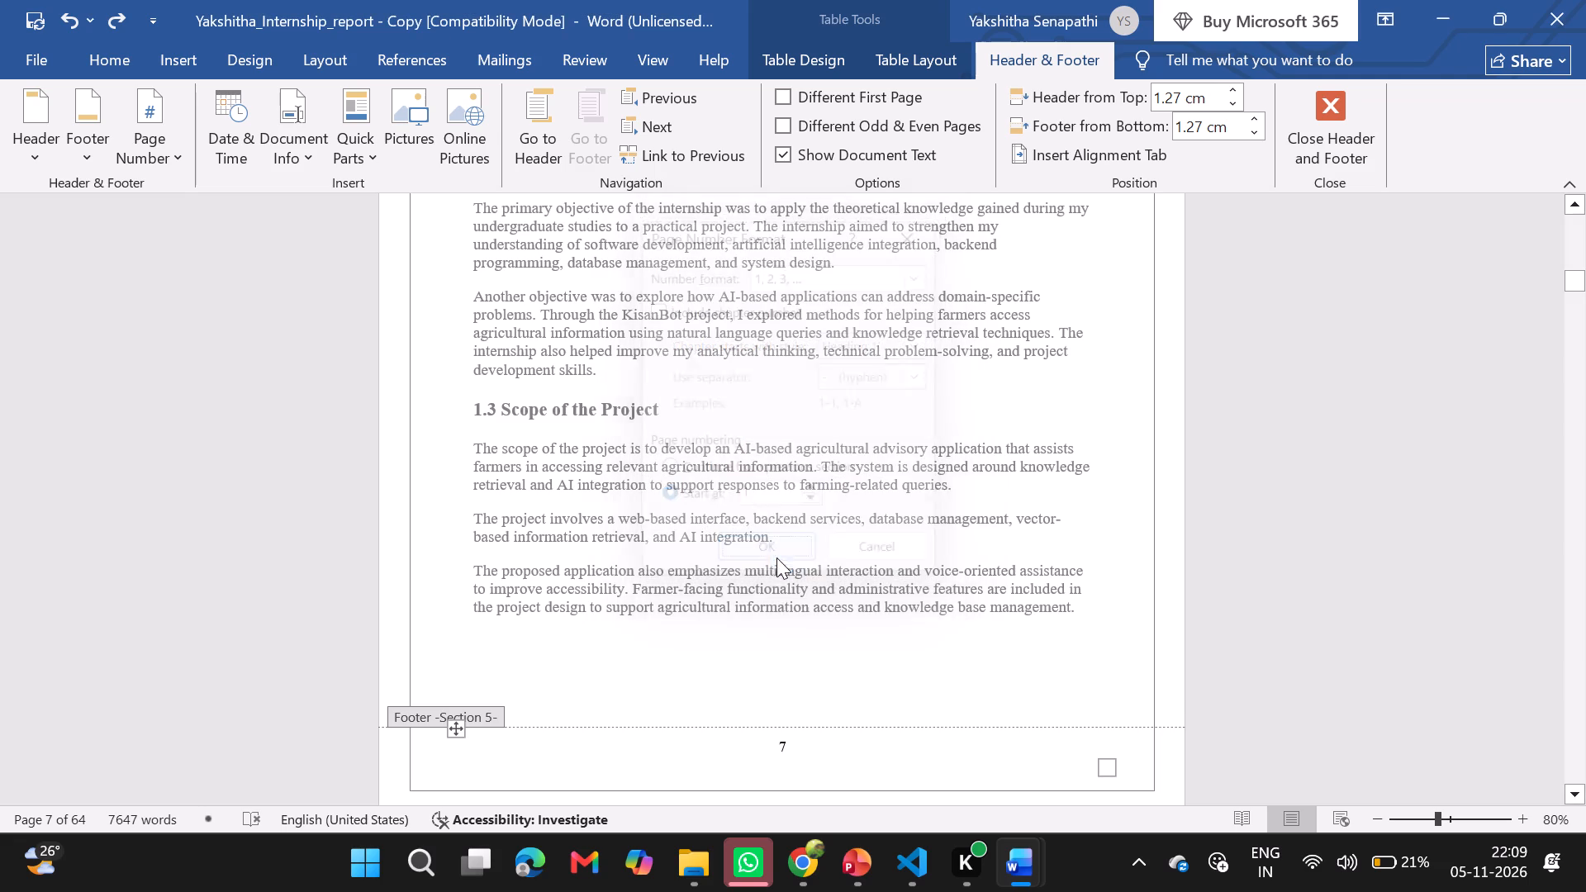
# Check the footer page numbers from the Introduction through the Literature Review chapter.
pyautogui.scroll(-11, 958, 627)
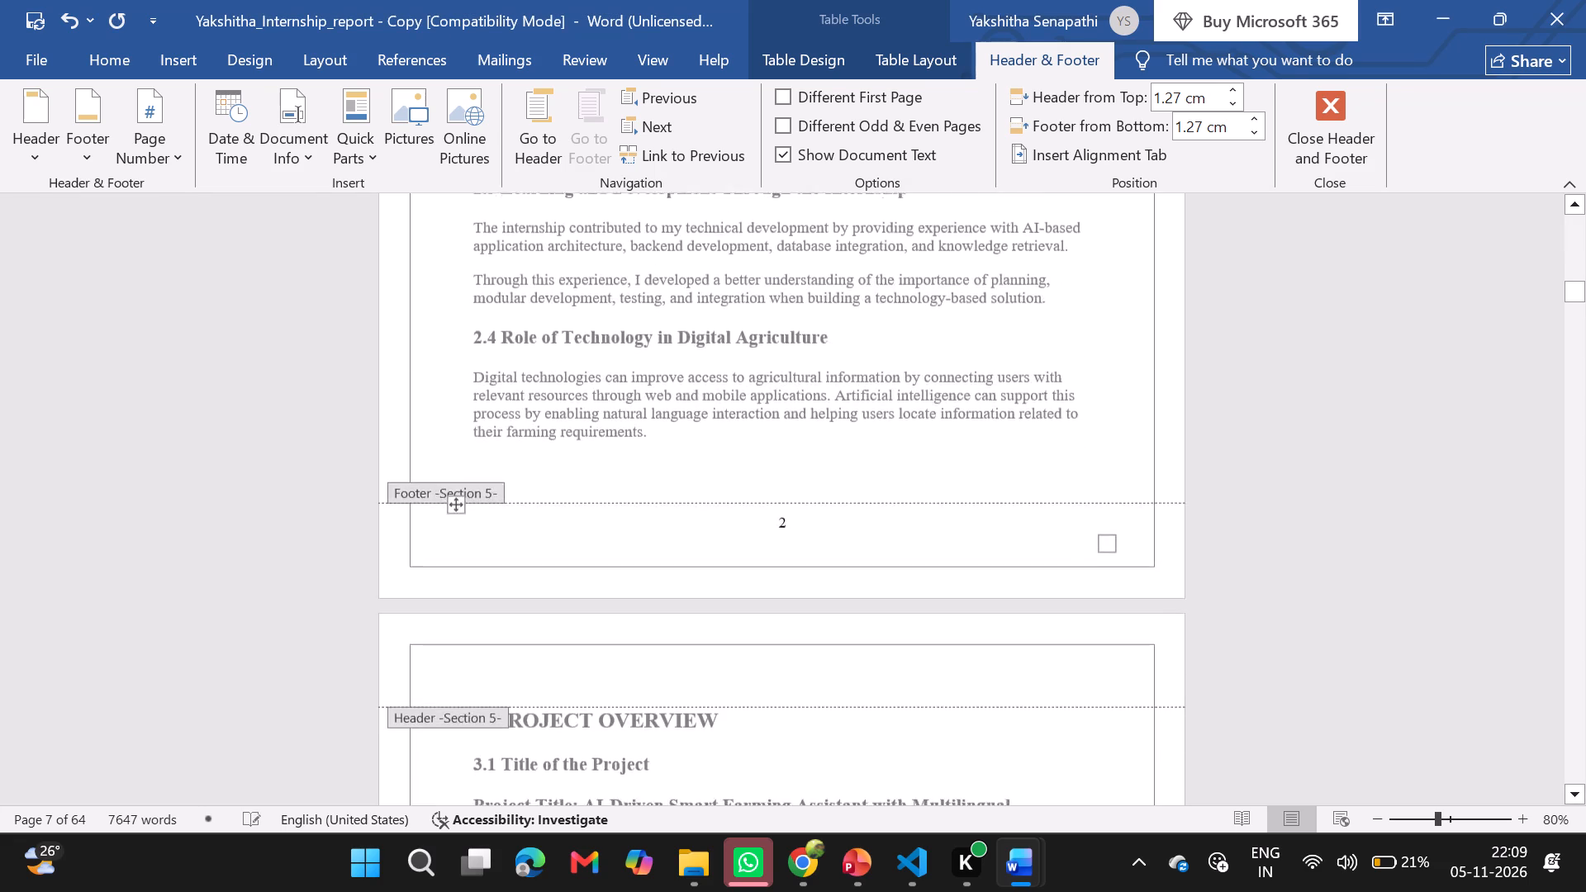
pyautogui.scroll(-16, 958, 627)
pyautogui.scroll(1, 958, 627)
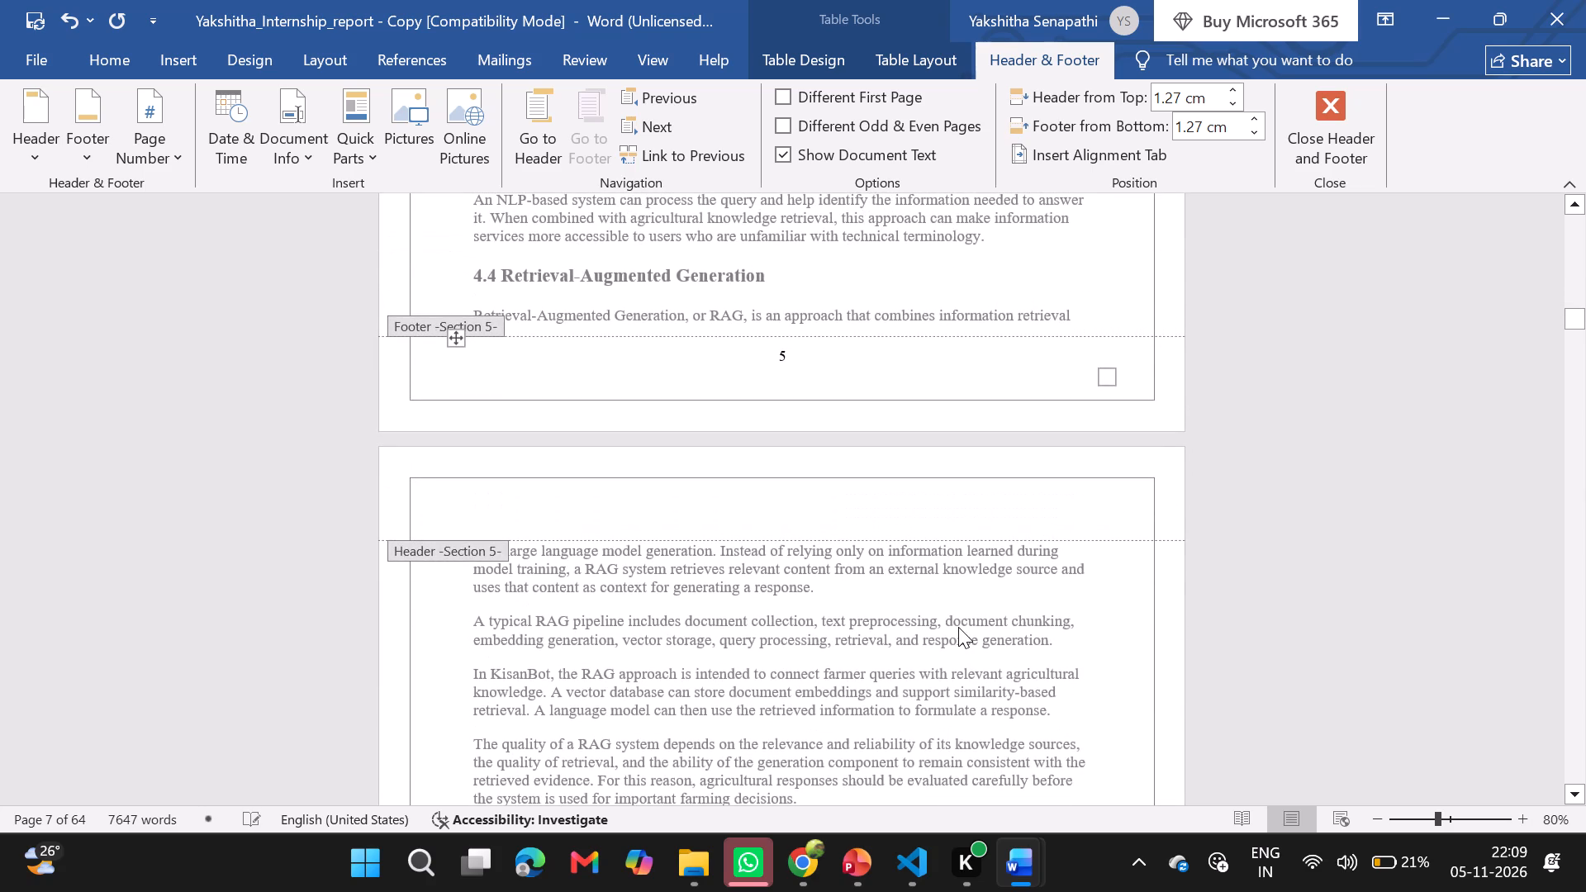
pyautogui.scroll(3, 958, 627)
pyautogui.click(1287, 569)
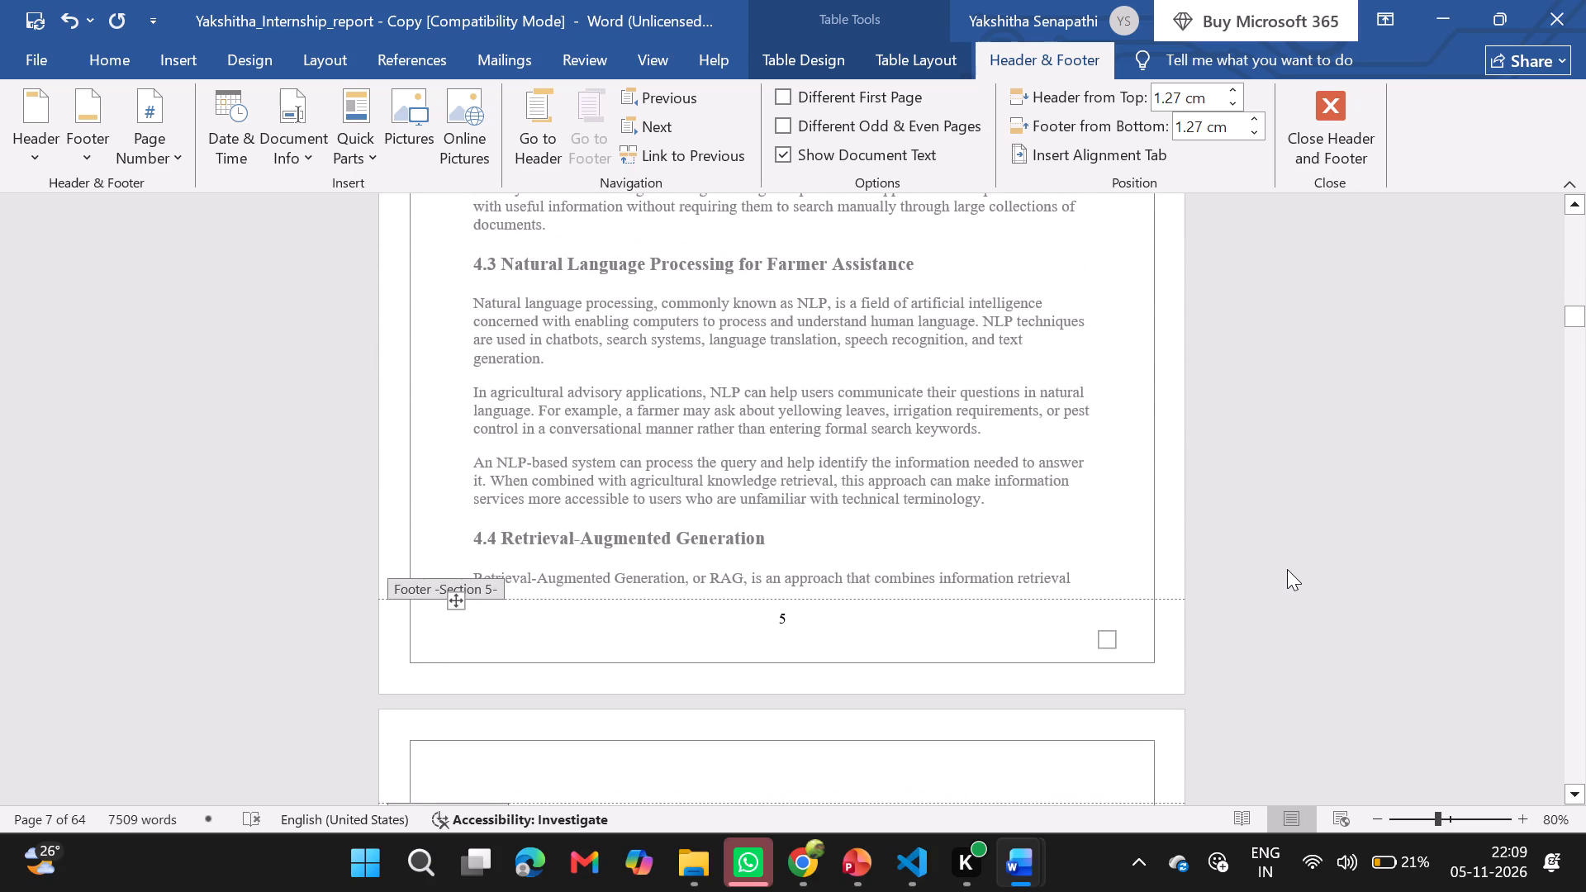
pyautogui.scroll(2, 1287, 569)
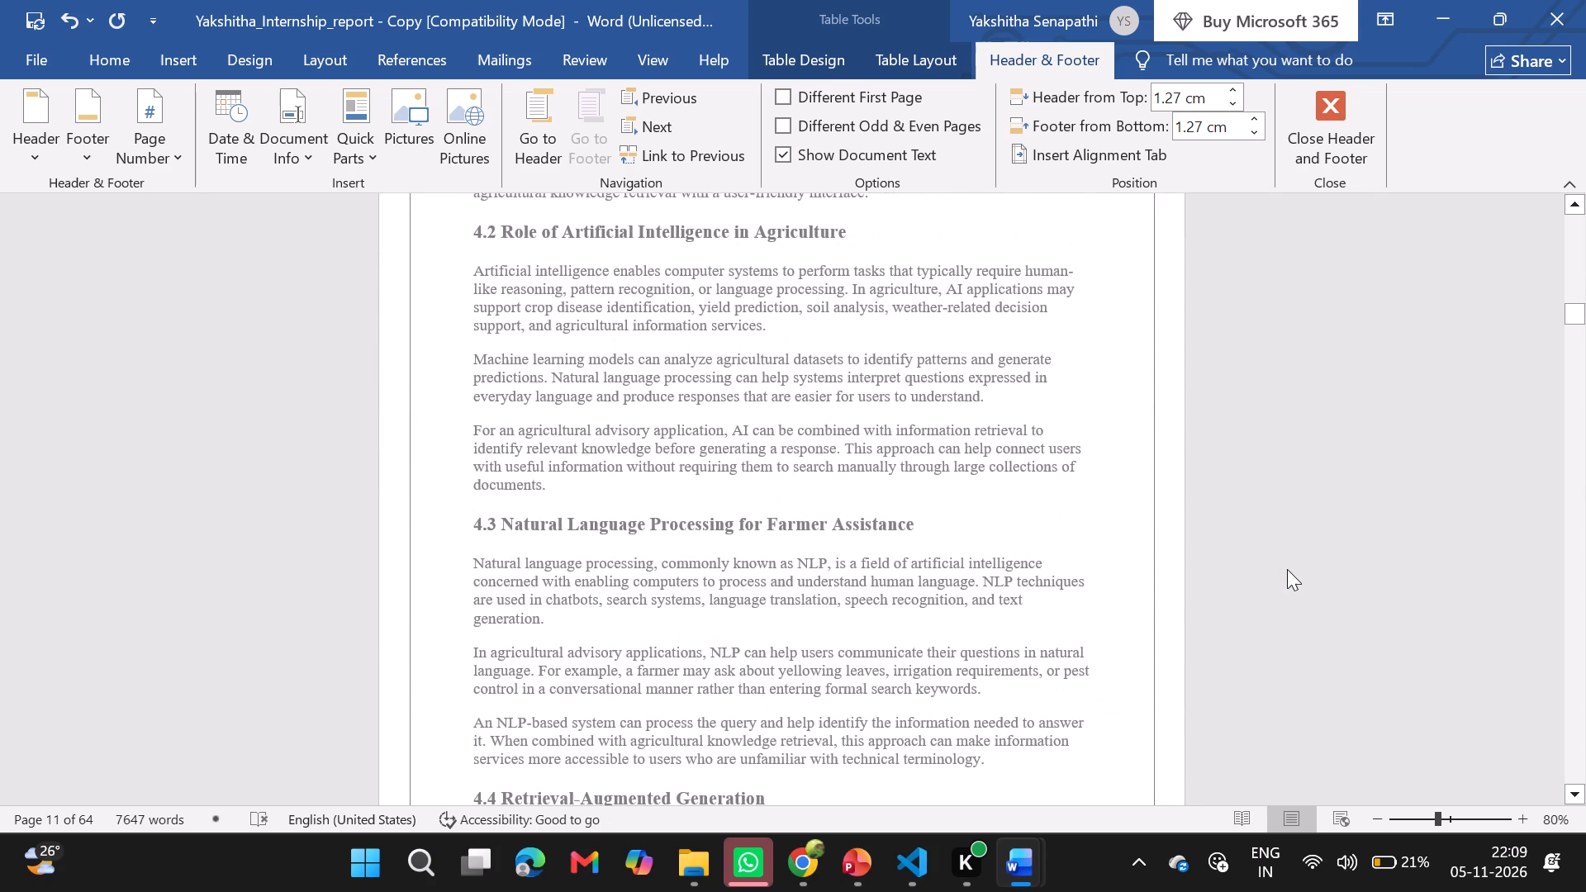
pyautogui.scroll(6, 1287, 569)
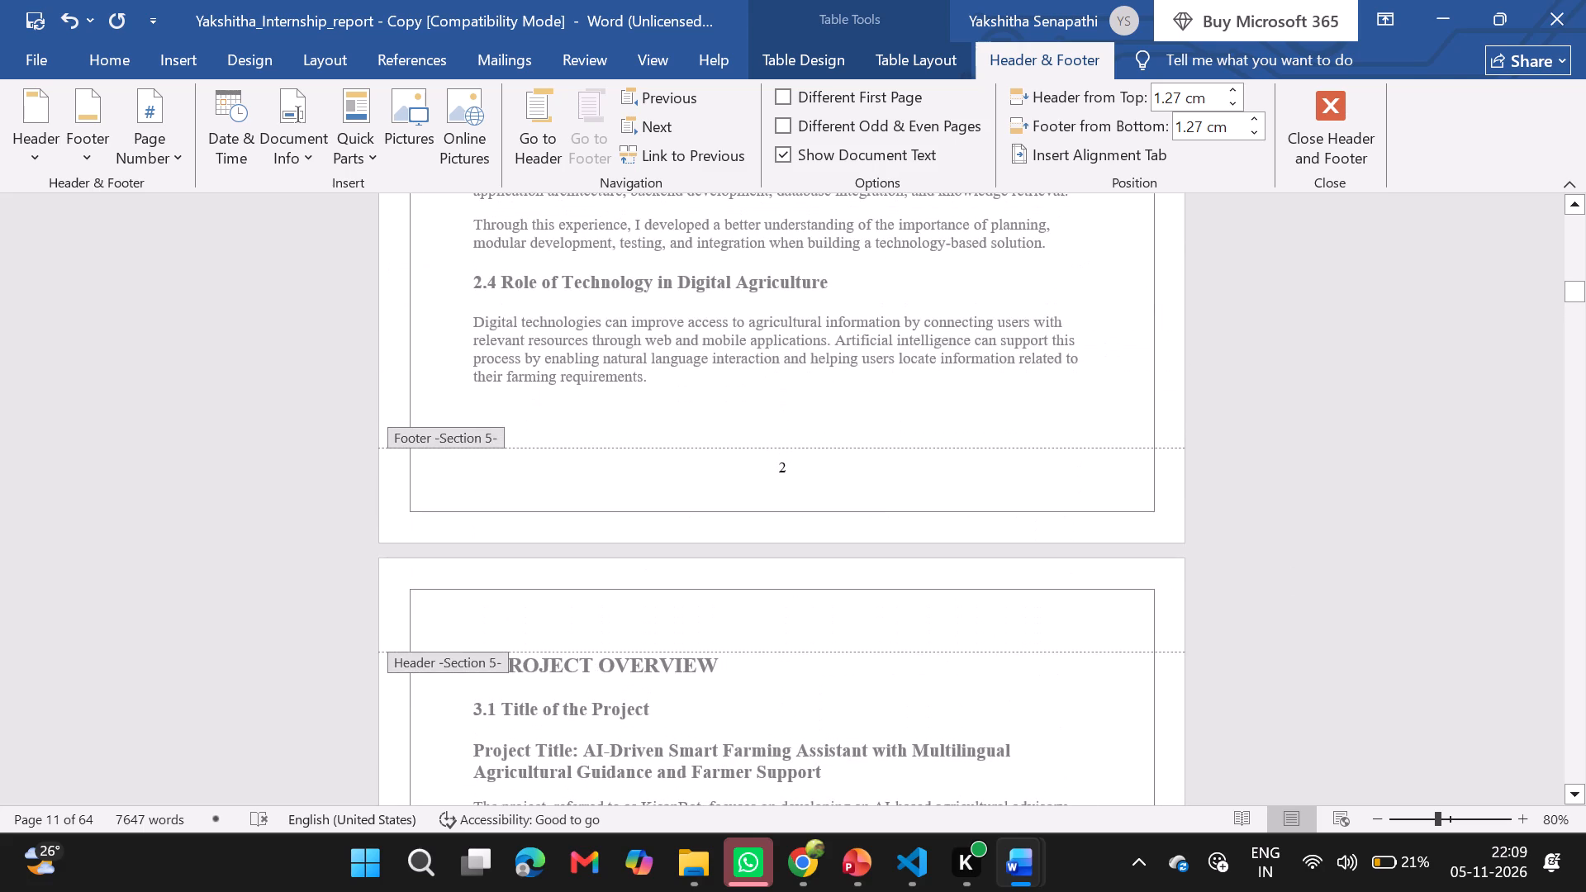
pyautogui.scroll(3, 1287, 569)
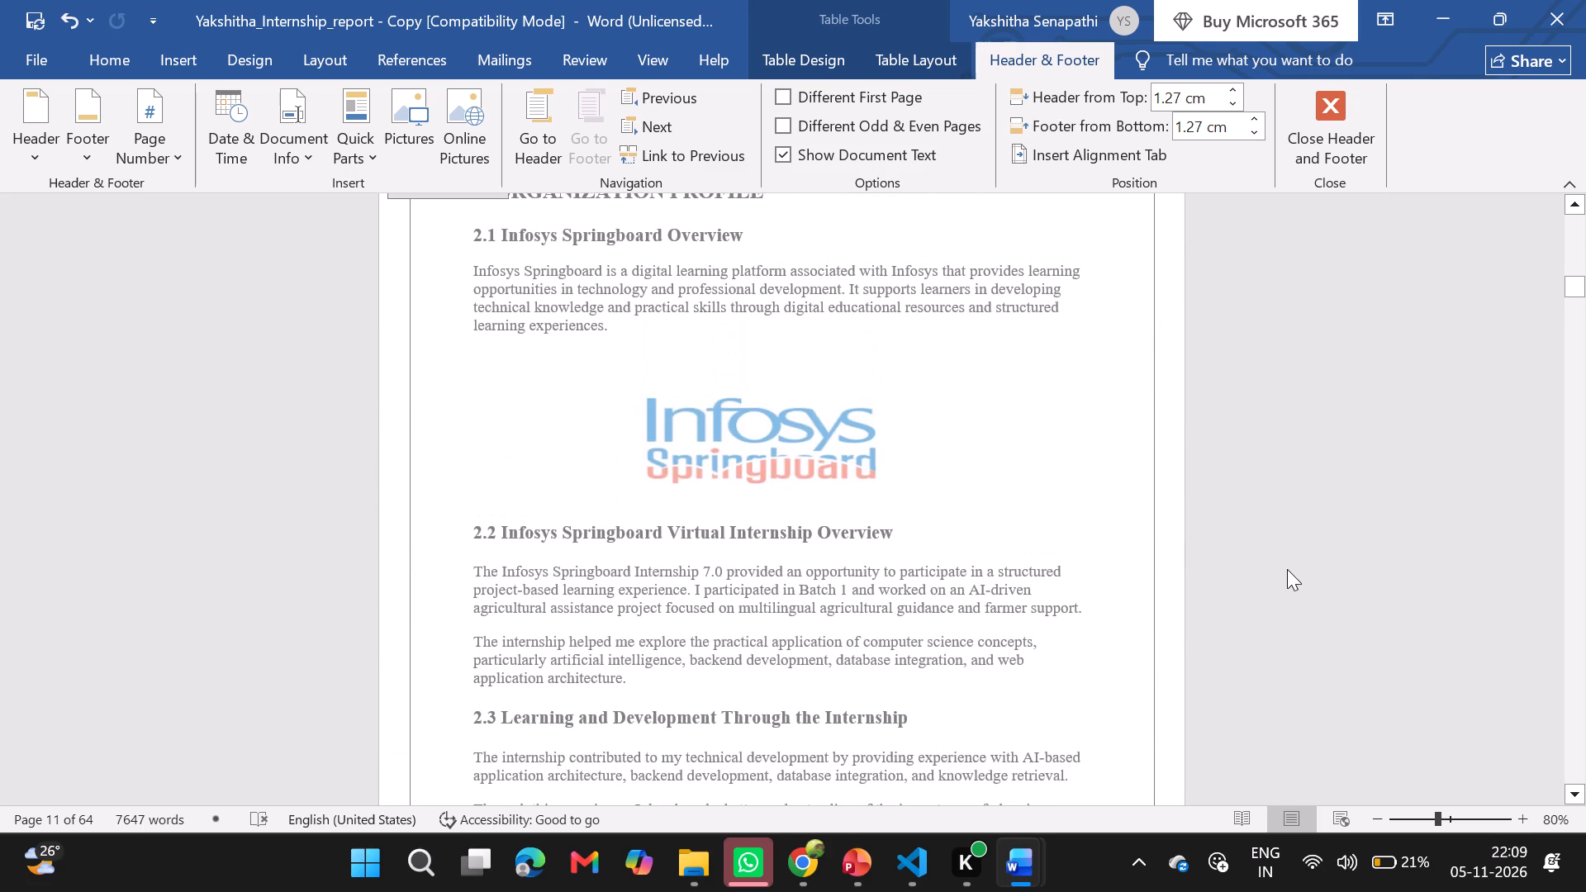
pyautogui.scroll(4, 1287, 569)
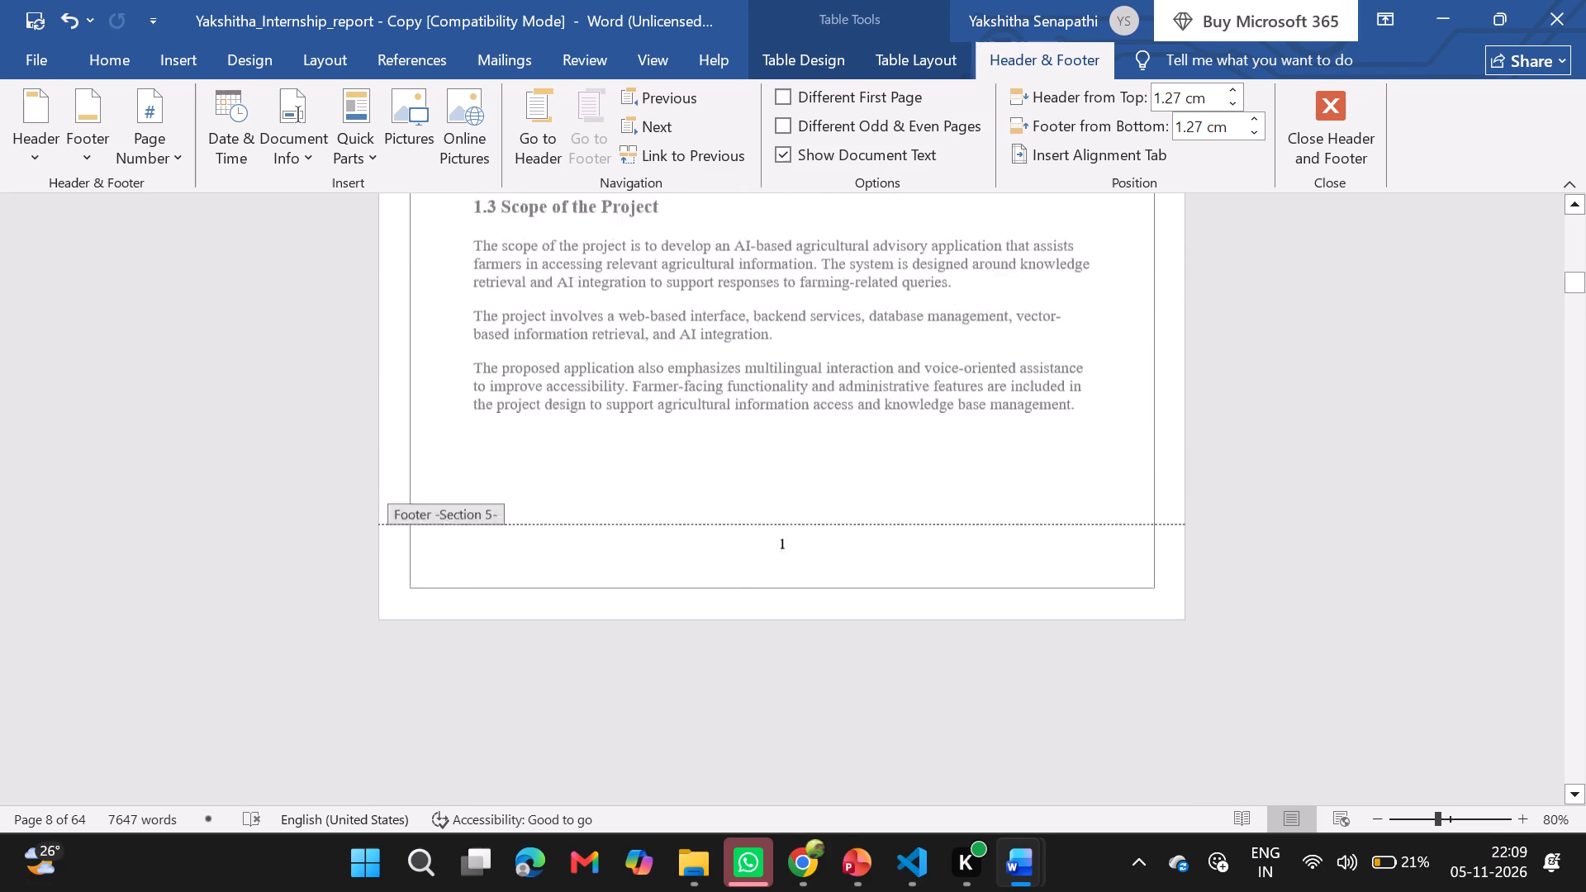
# Review the page numbers listed in the table of contents, from "1. INTRODUCTION" through "CERTIFICATE".
pyautogui.scroll(16, 1287, 569)
pyautogui.scroll(-1, 1287, 569)
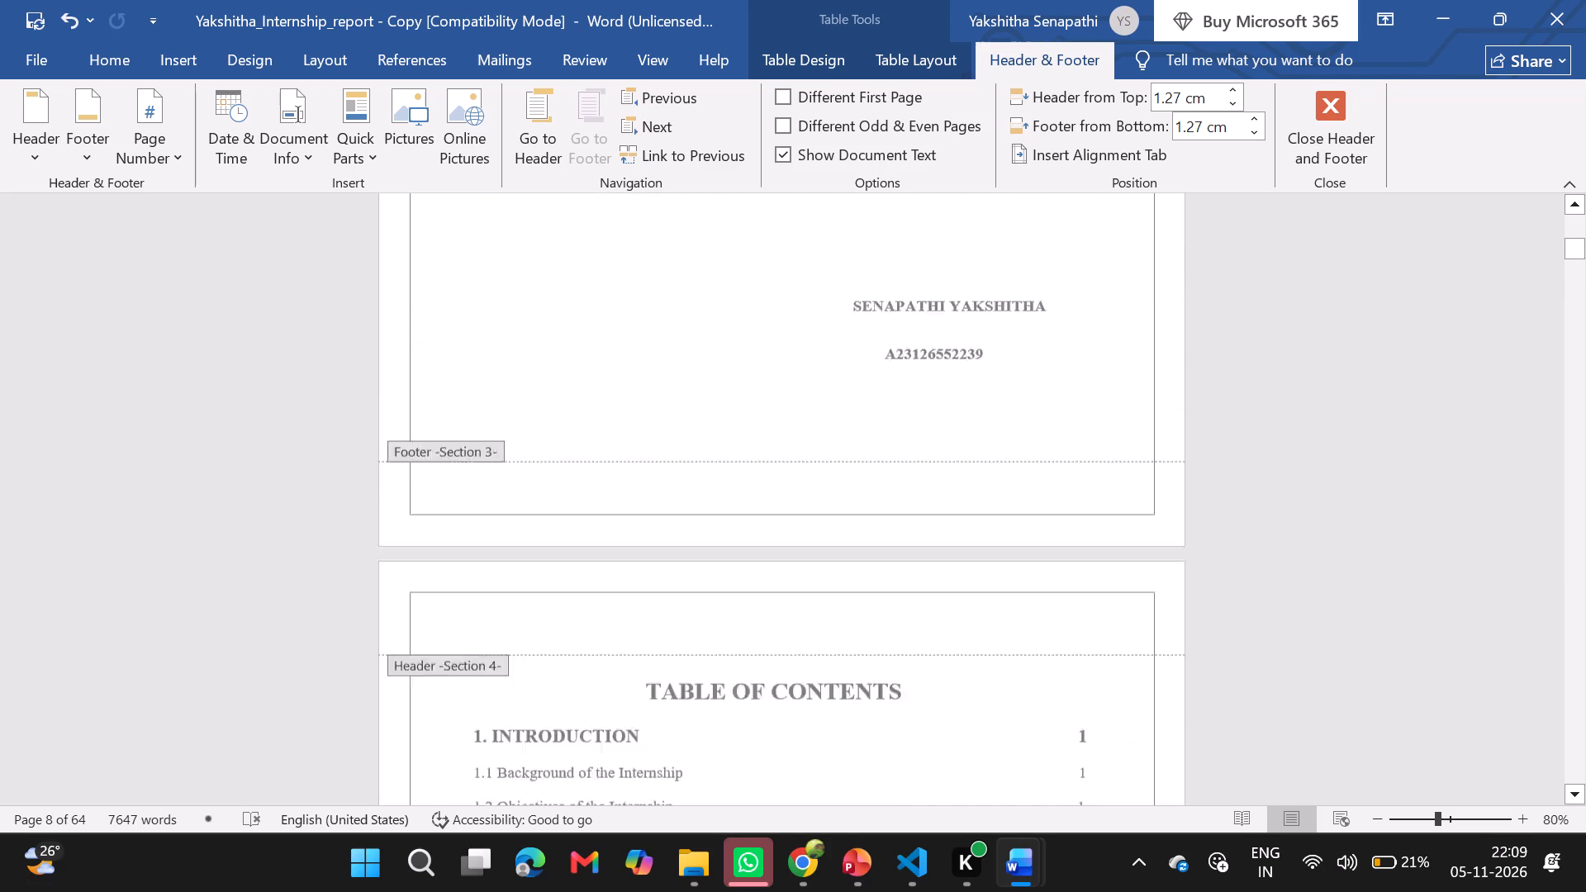
pyautogui.scroll(-2, 1287, 569)
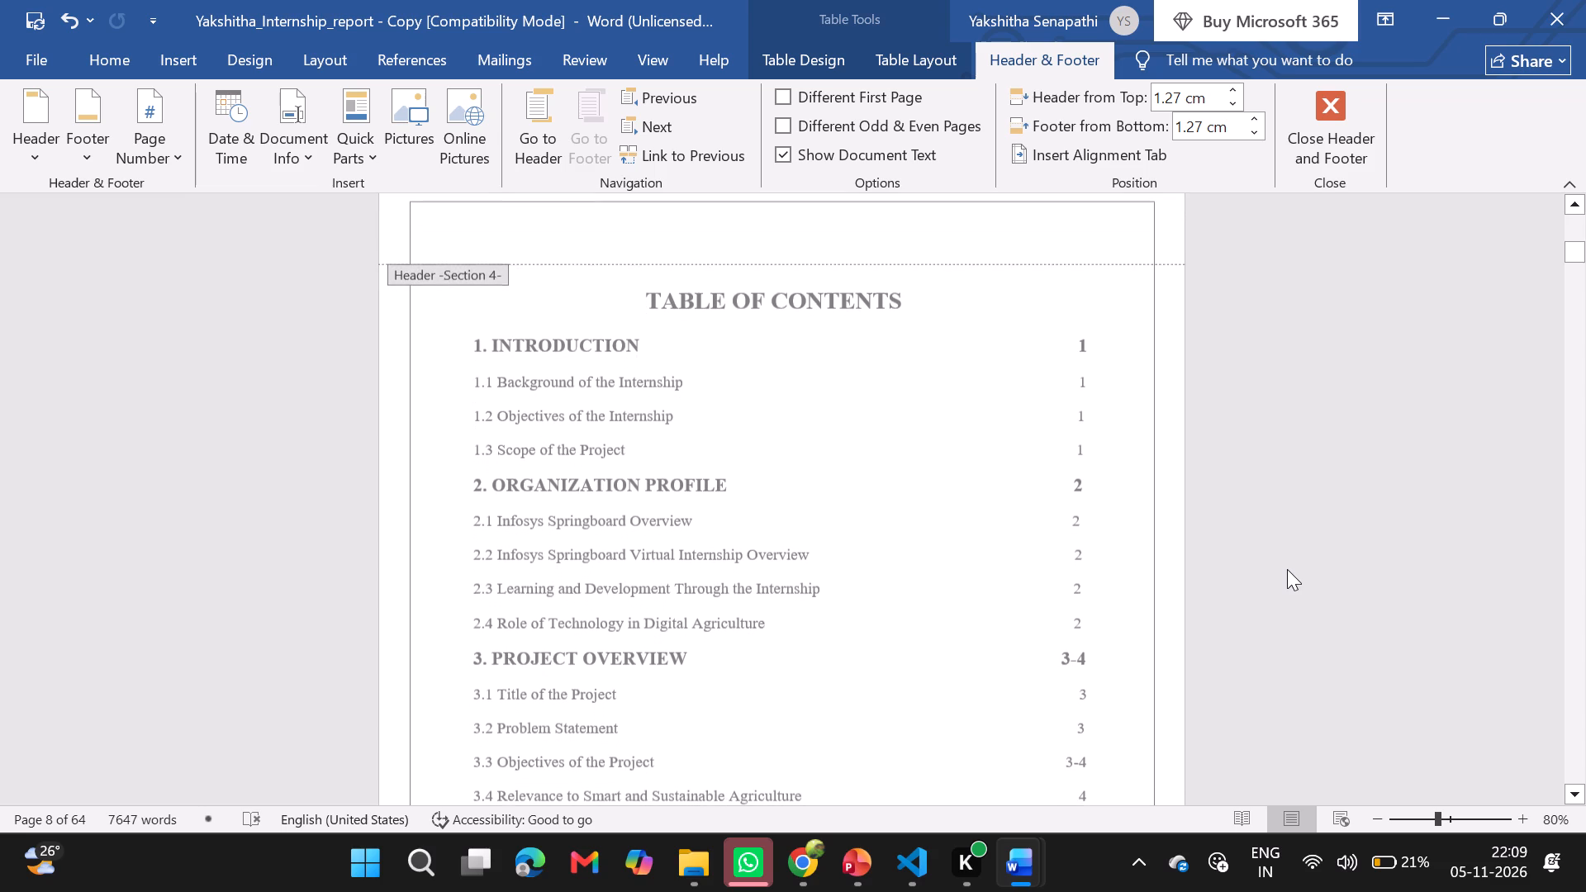
pyautogui.scroll(-1, 1287, 569)
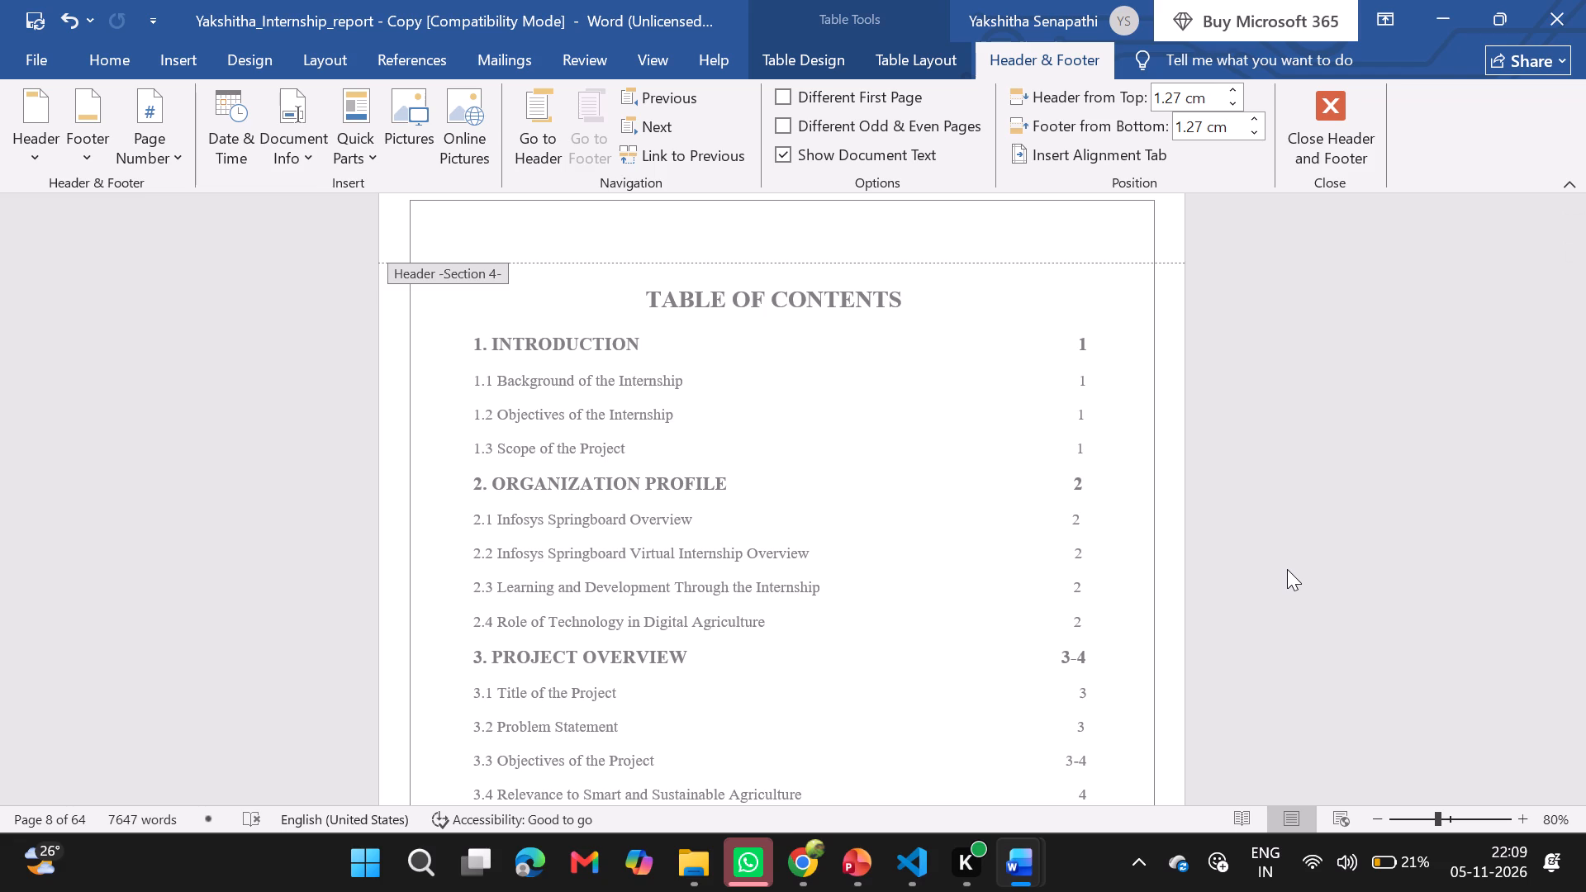
pyautogui.scroll(-4, 1287, 569)
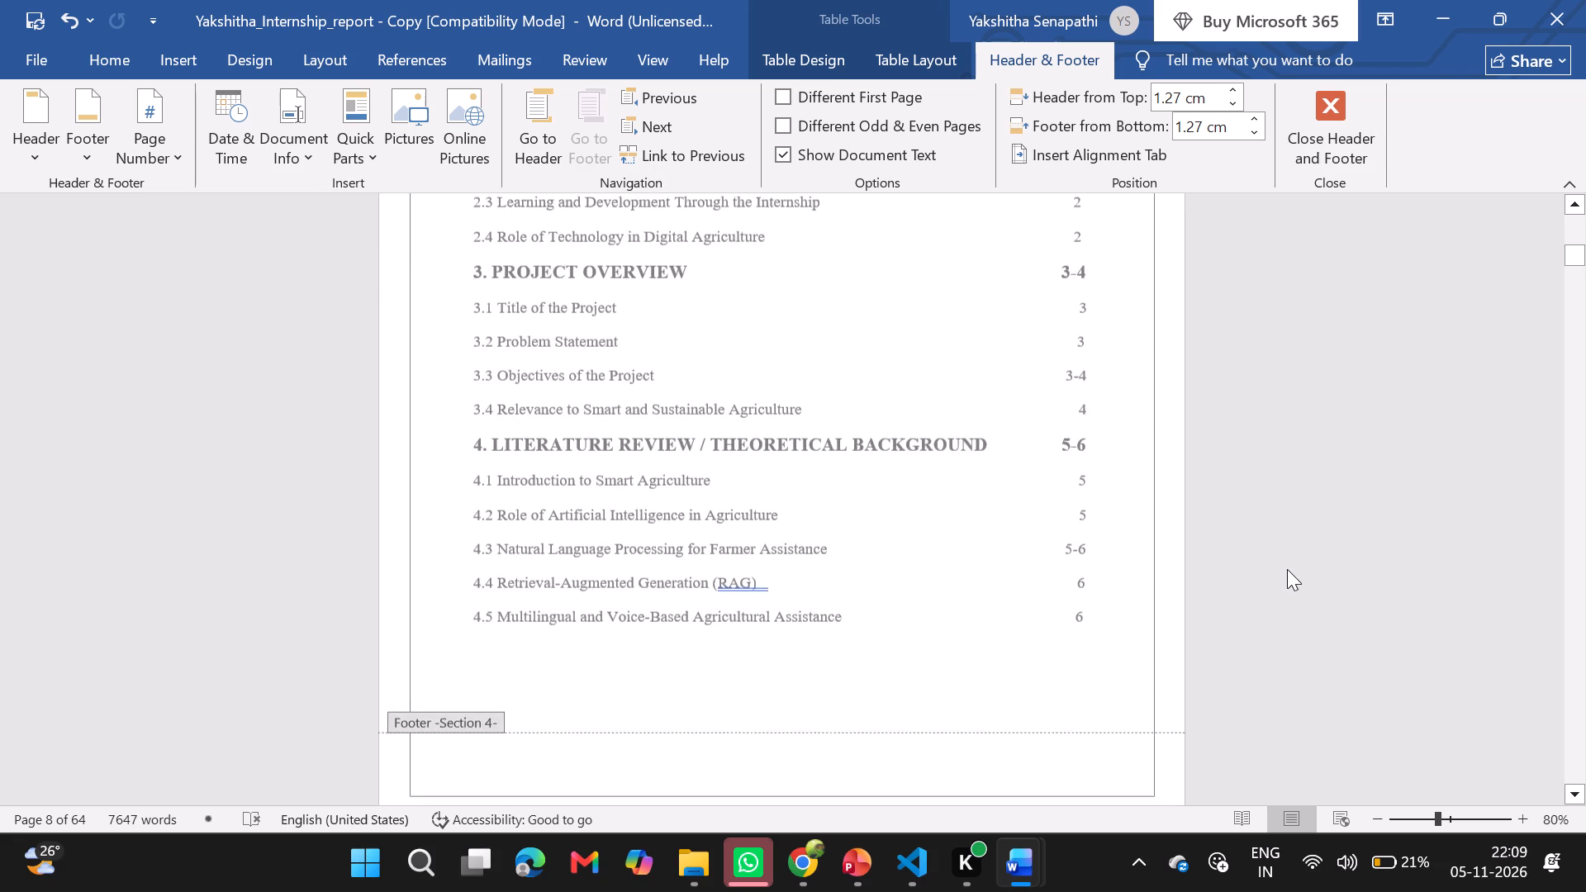
pyautogui.scroll(-4, 1287, 569)
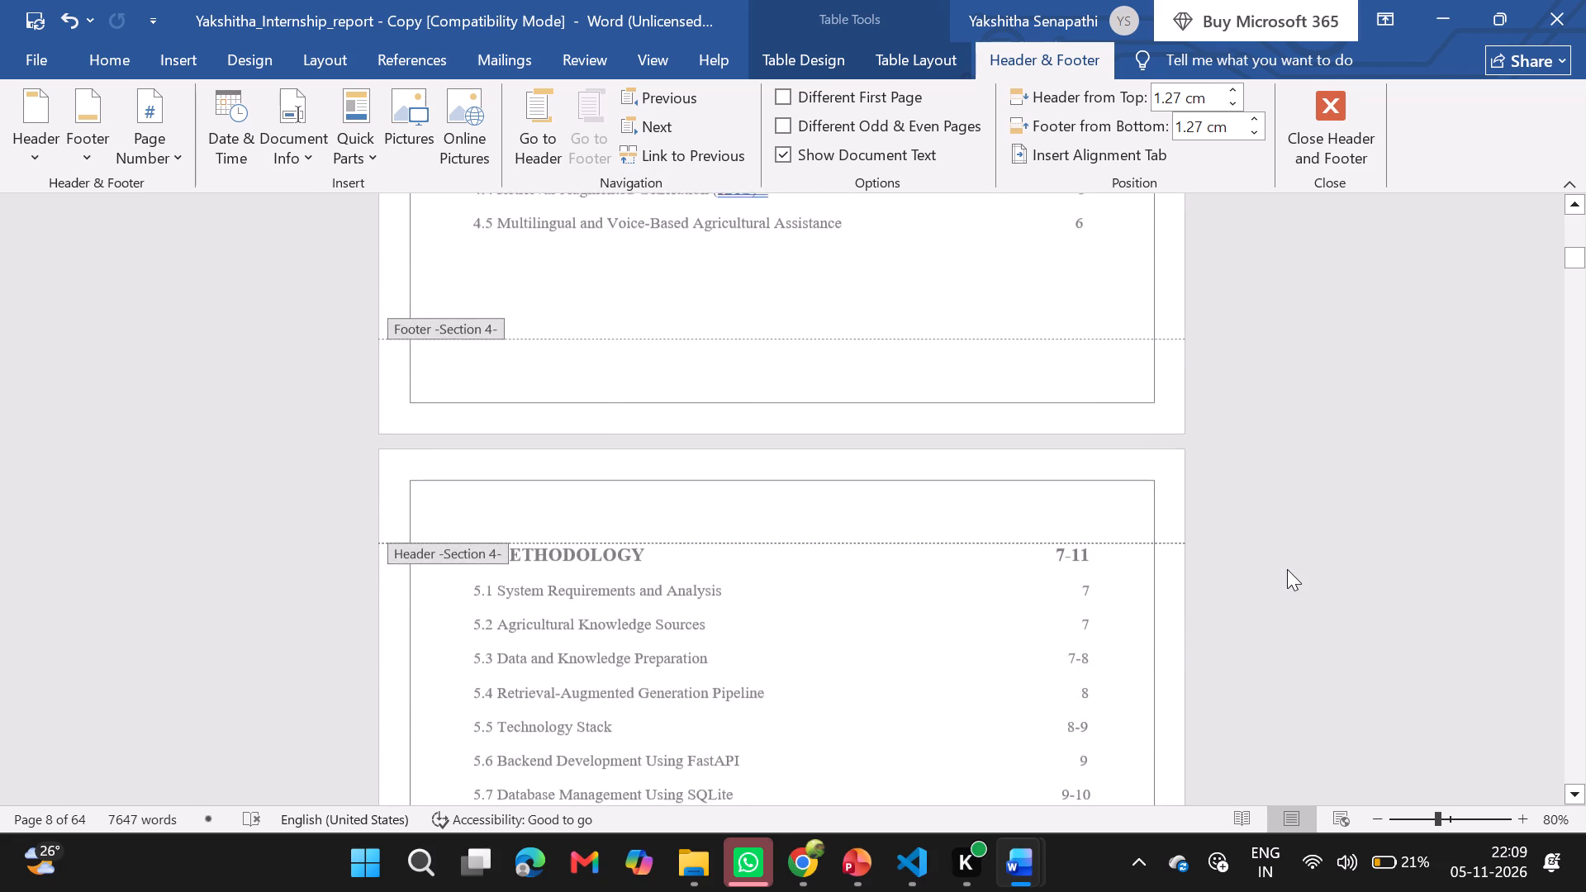
pyautogui.scroll(-2, 1287, 569)
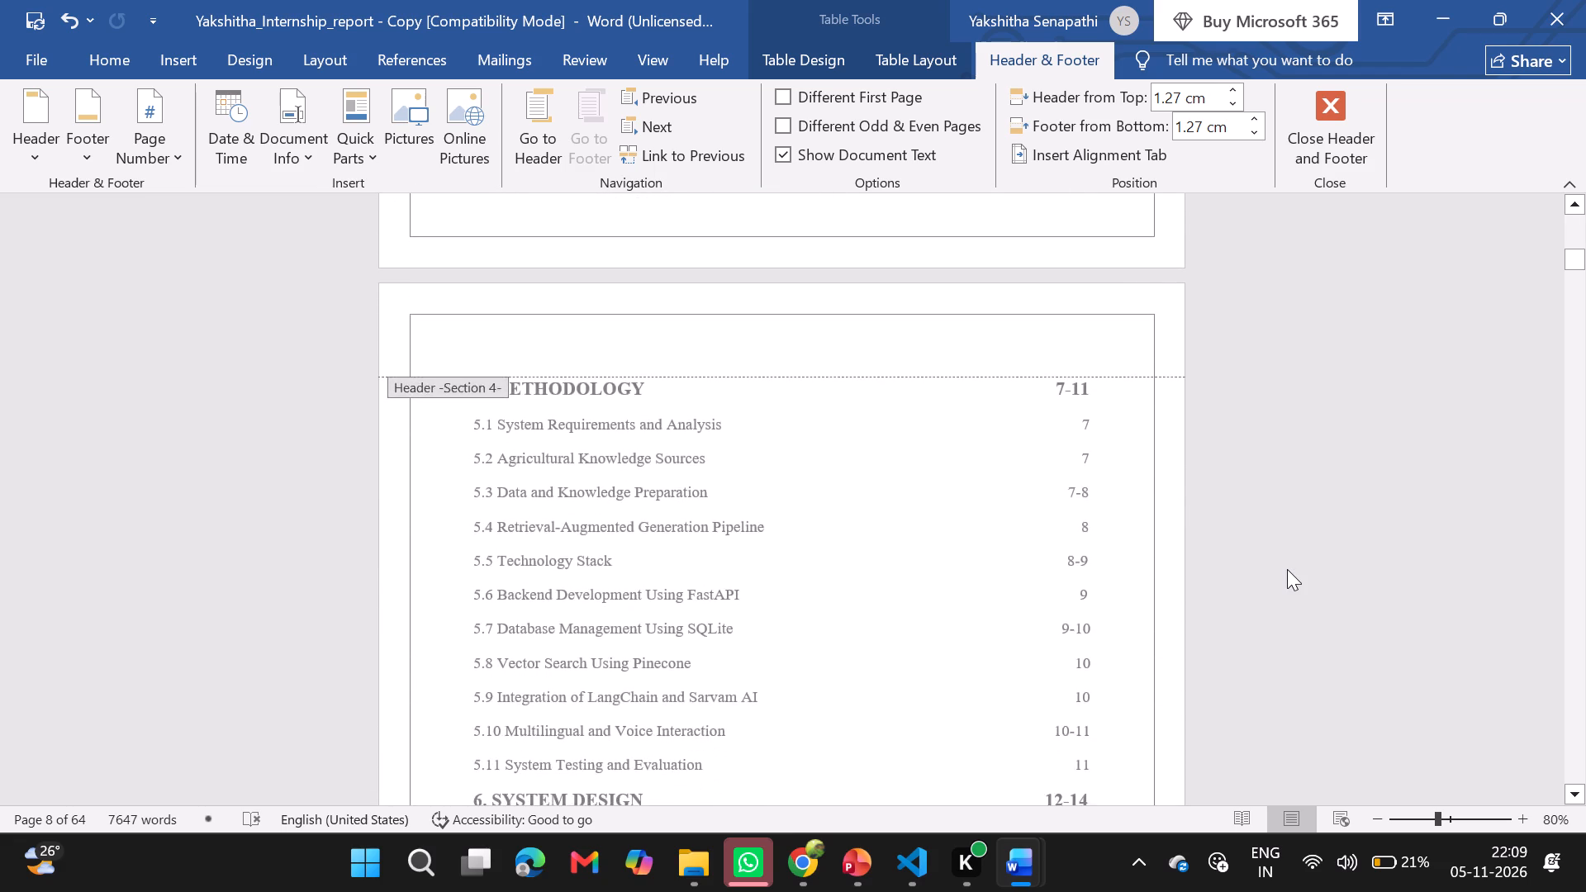
pyautogui.scroll(-1, 1287, 569)
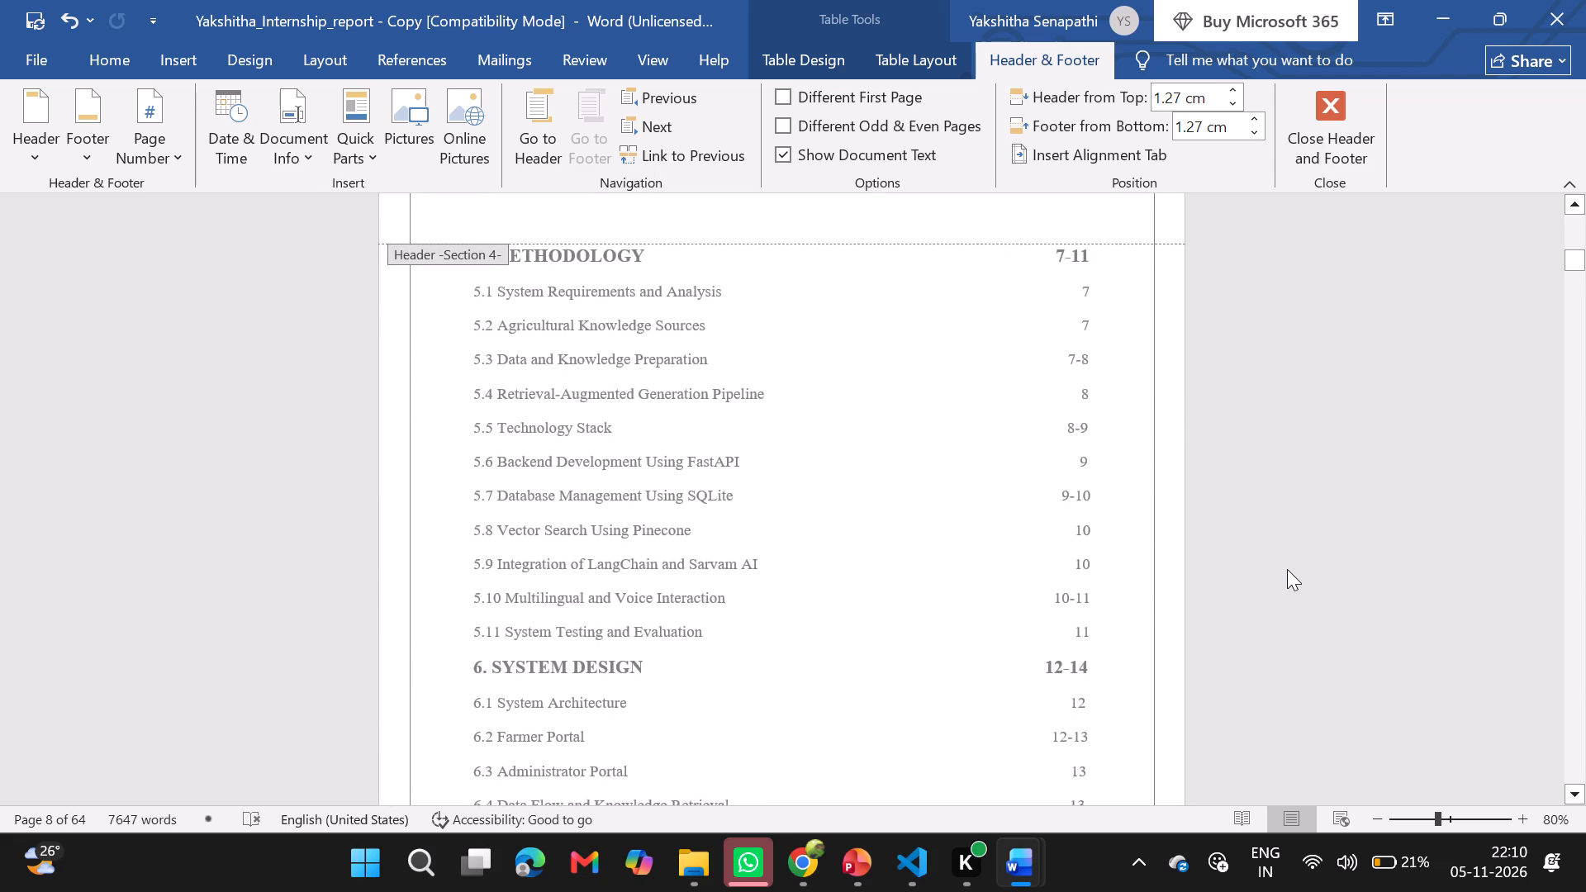
pyautogui.scroll(-3, 1287, 569)
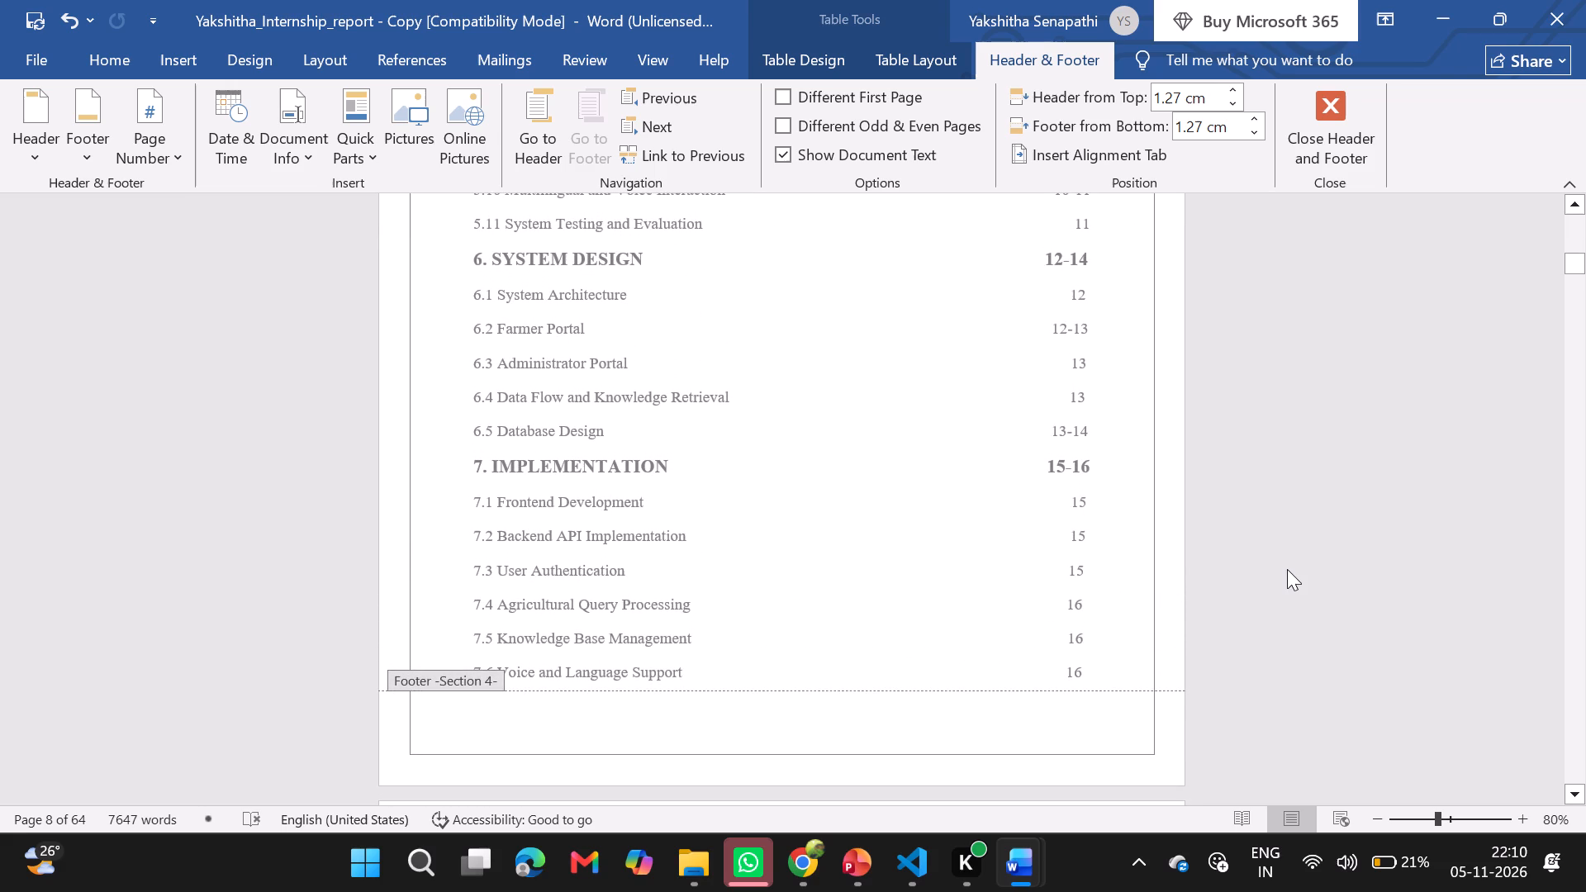
pyautogui.scroll(-5, 1287, 569)
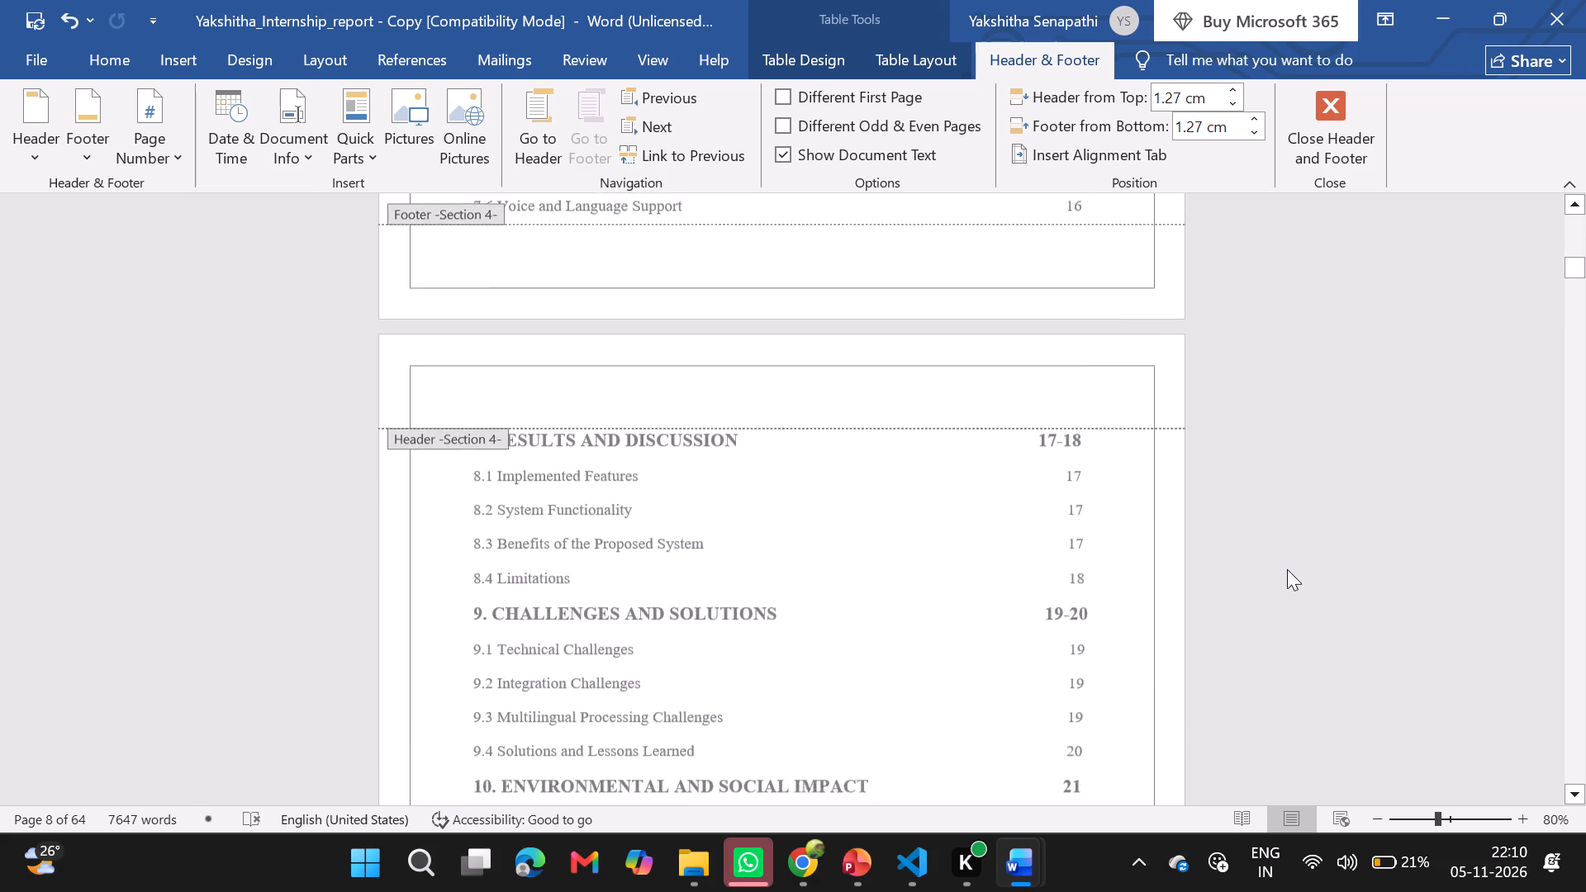
pyautogui.scroll(-2, 1287, 569)
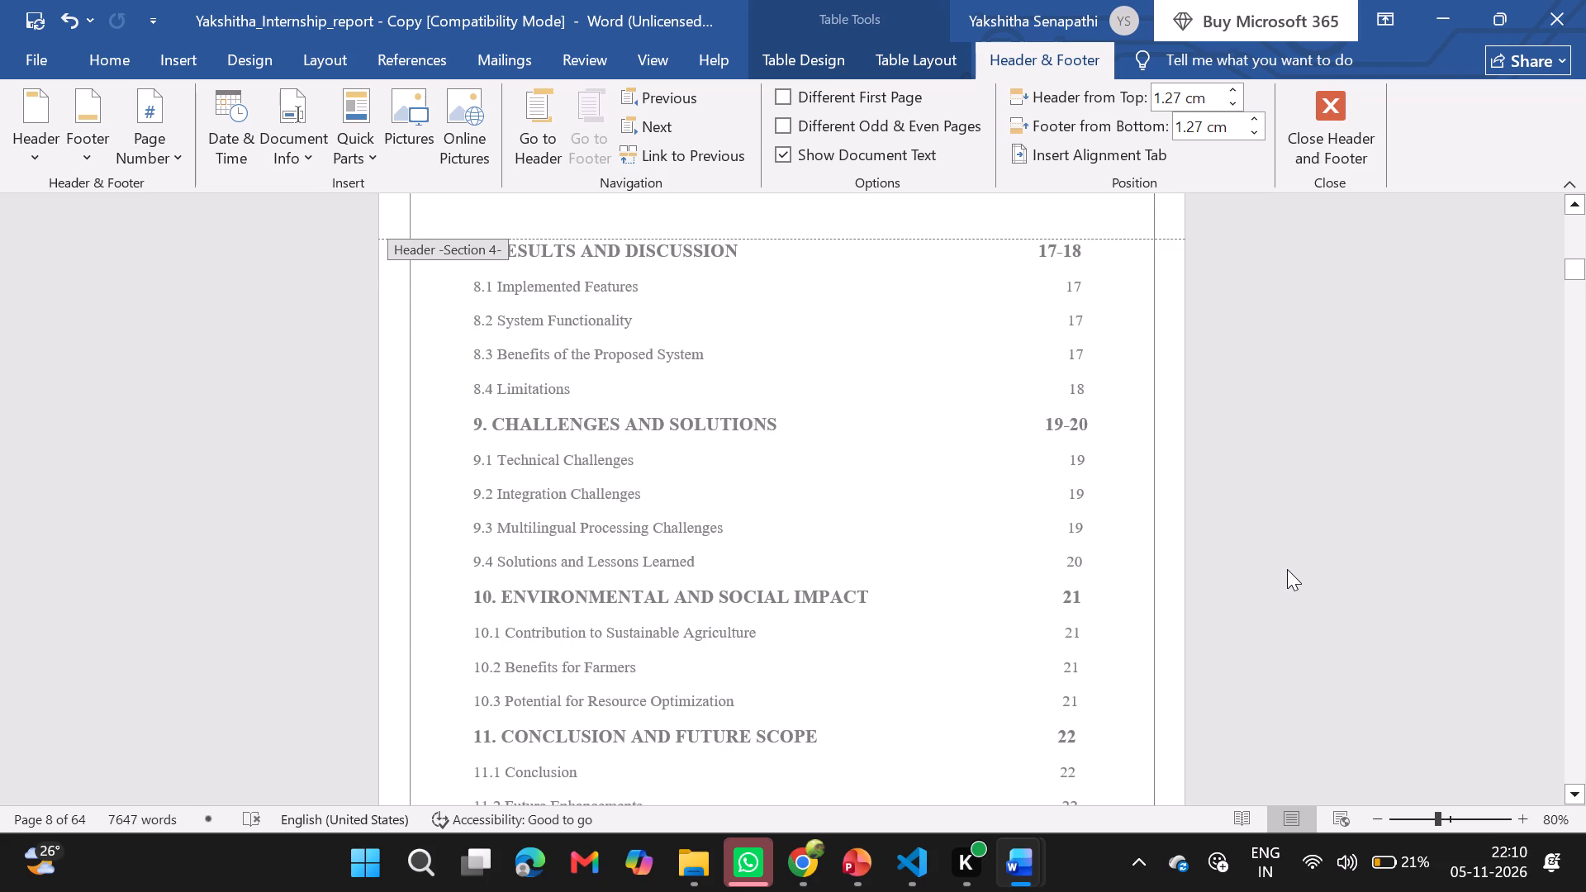
pyautogui.scroll(-4, 1287, 569)
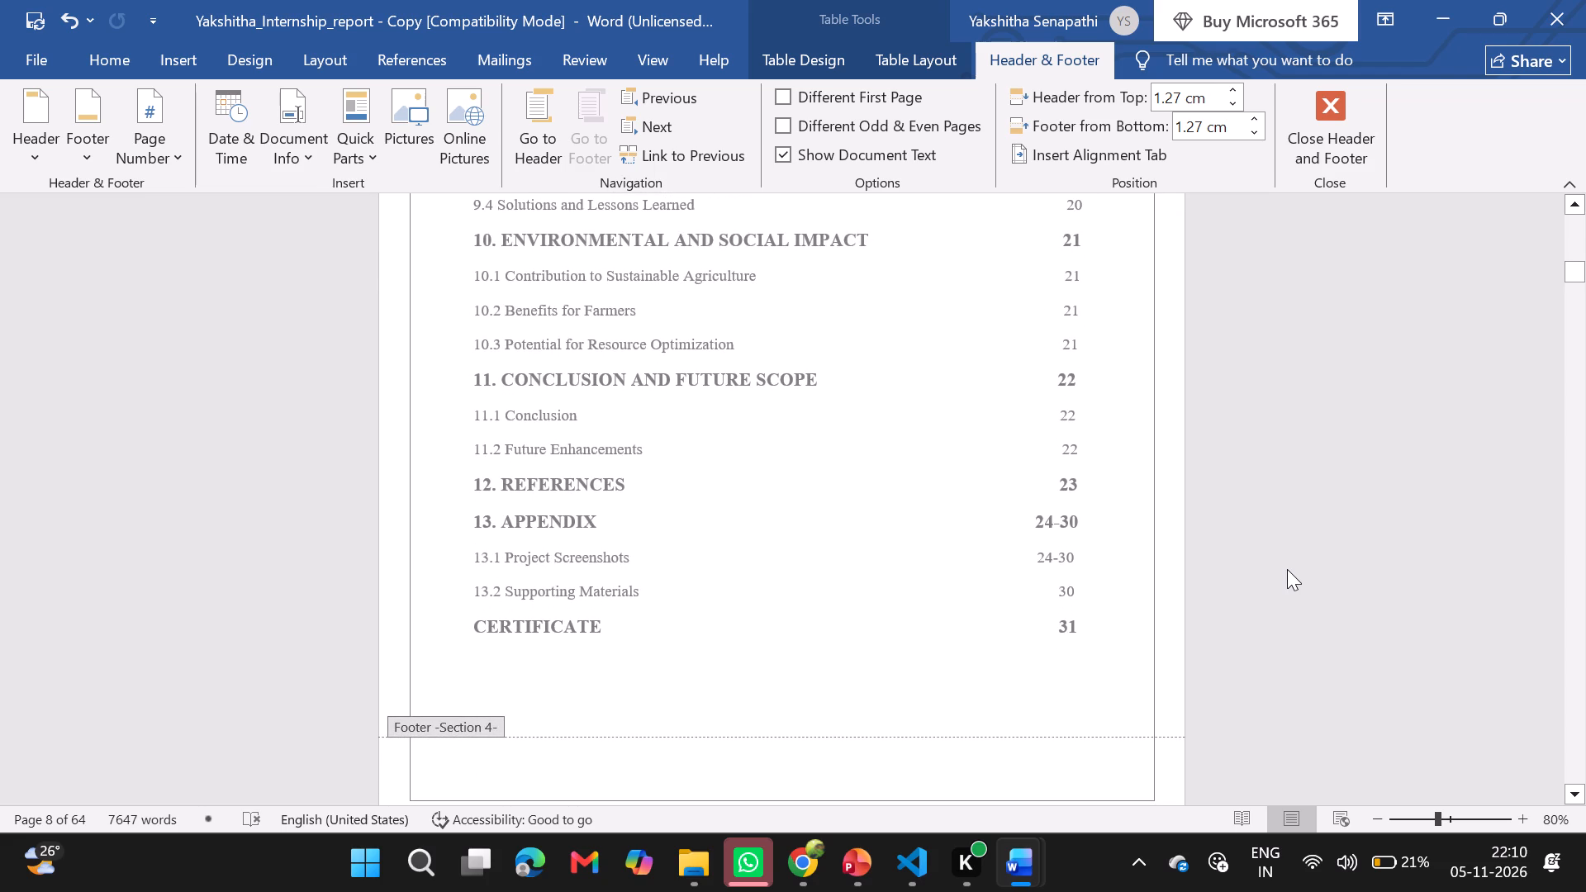
pyautogui.scroll(-20, 1287, 569)
pyautogui.scroll(-20, 1287, 569)
pyautogui.scroll(-20, 1287, 569)
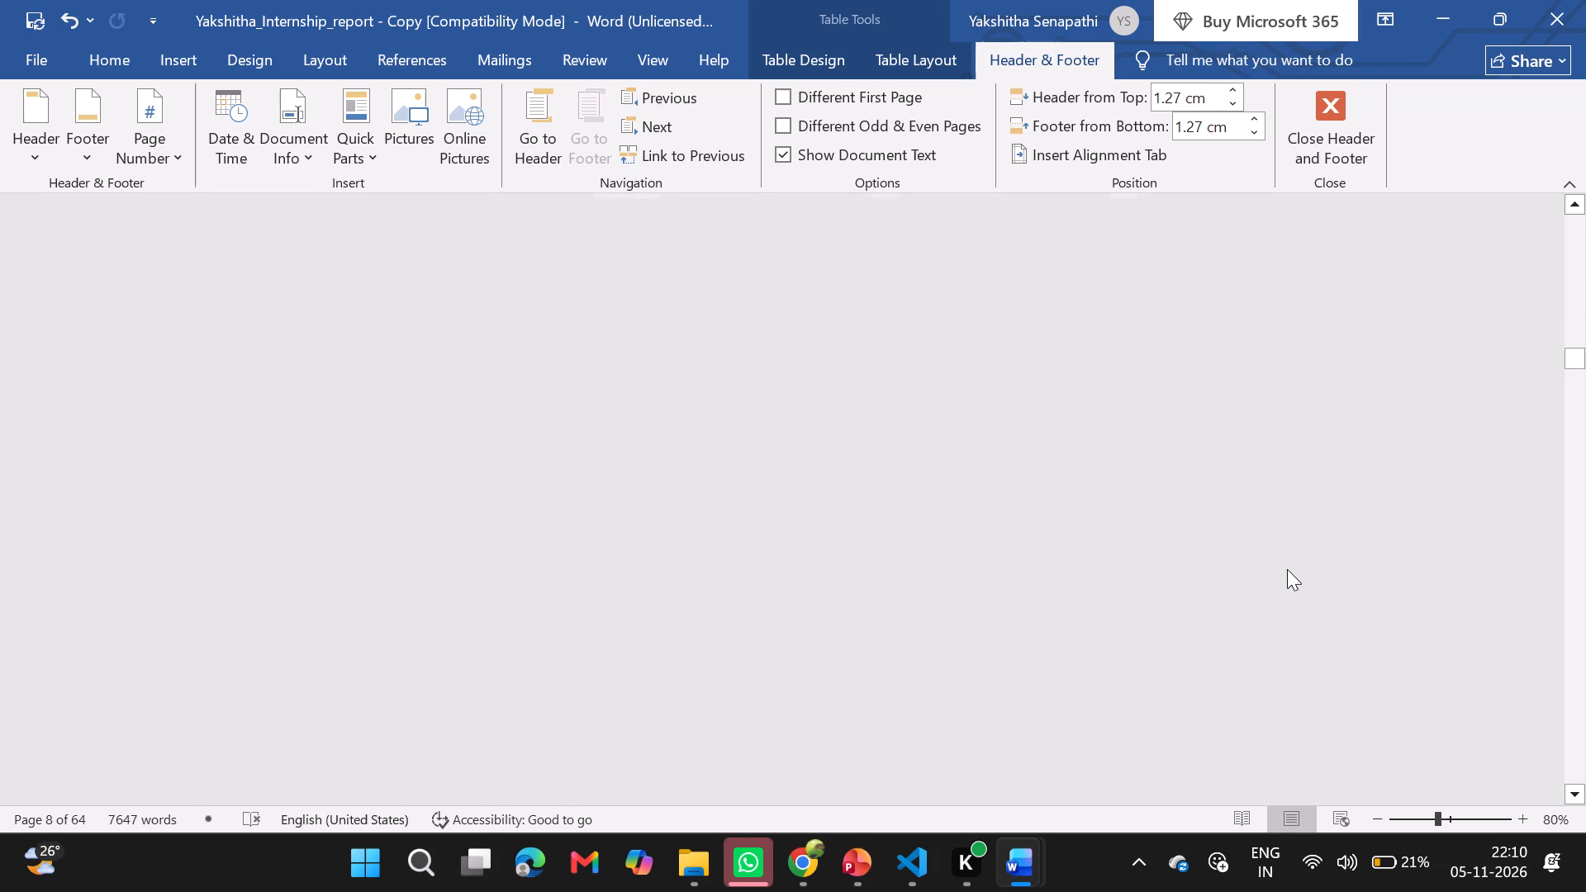
# Leave footer editing and return to the body text on the report page numbered 20.
pyautogui.scroll(-20, 1287, 569)
pyautogui.scroll(-5, 1287, 569)
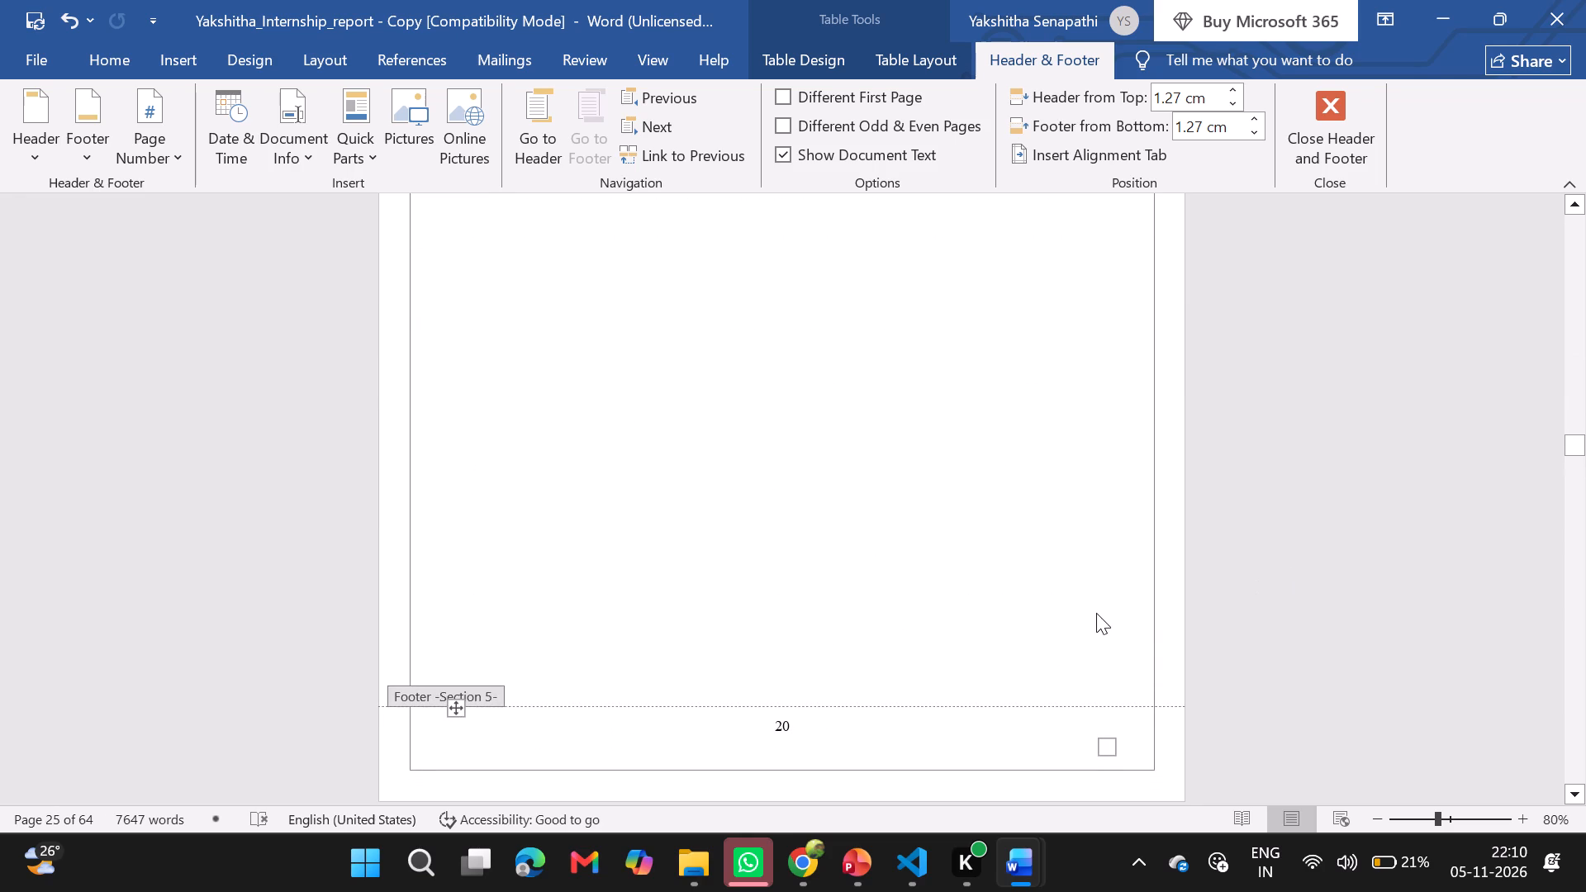
pyautogui.click(965, 572)
pyautogui.doubleClick(965, 572)
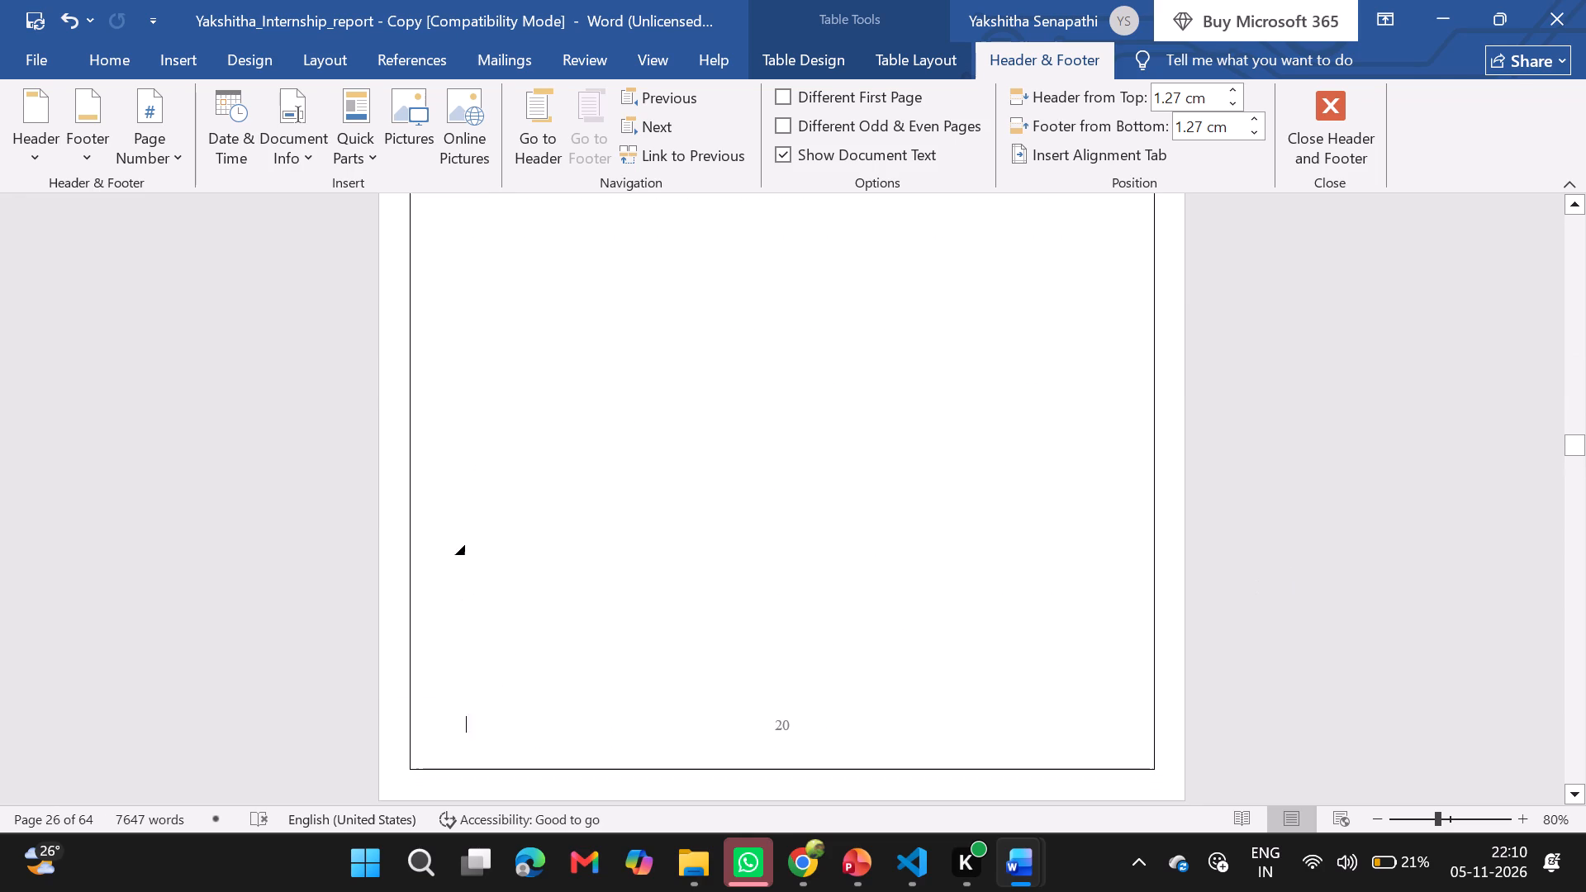
# Check the footer numbers and page layout from the appendix screenshots to the certificate and the pages after it.
pyautogui.scroll(-6, 1228, 549)
pyautogui.scroll(6, 1228, 549)
pyautogui.scroll(-20, 1228, 549)
pyautogui.scroll(-20, 1228, 549)
pyautogui.scroll(-20, 1228, 549)
pyautogui.scroll(20, 1228, 549)
pyautogui.scroll(10, 1228, 549)
pyautogui.scroll(-20, 1228, 549)
pyautogui.scroll(-20, 1228, 549)
pyautogui.scroll(-20, 1228, 549)
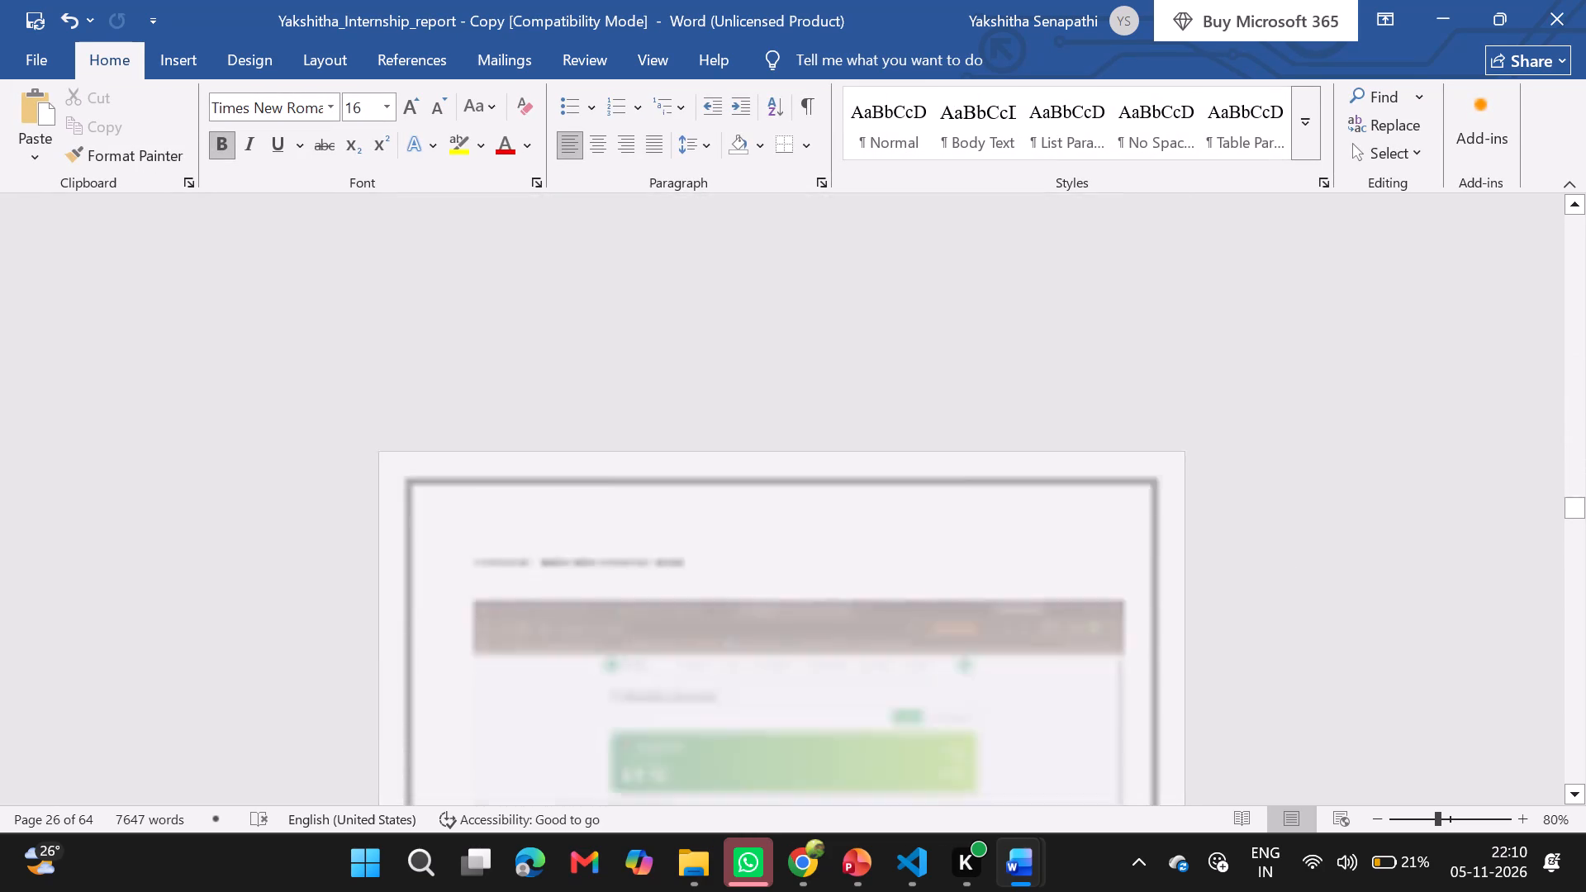
pyautogui.scroll(-1, 1228, 549)
pyautogui.scroll(5, 1228, 549)
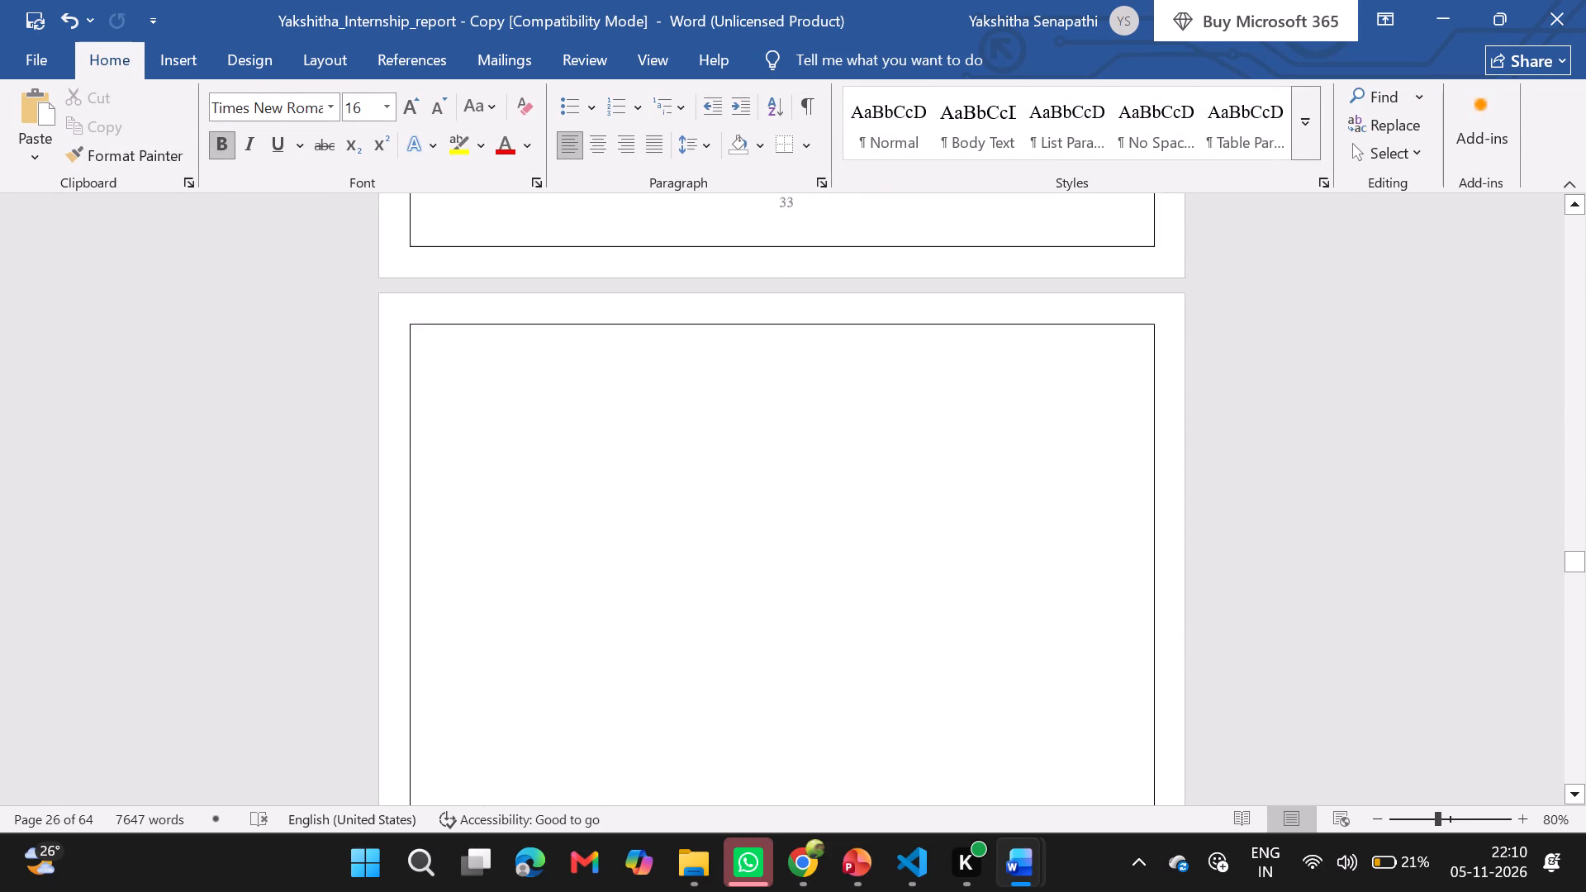
pyautogui.scroll(4, 1228, 549)
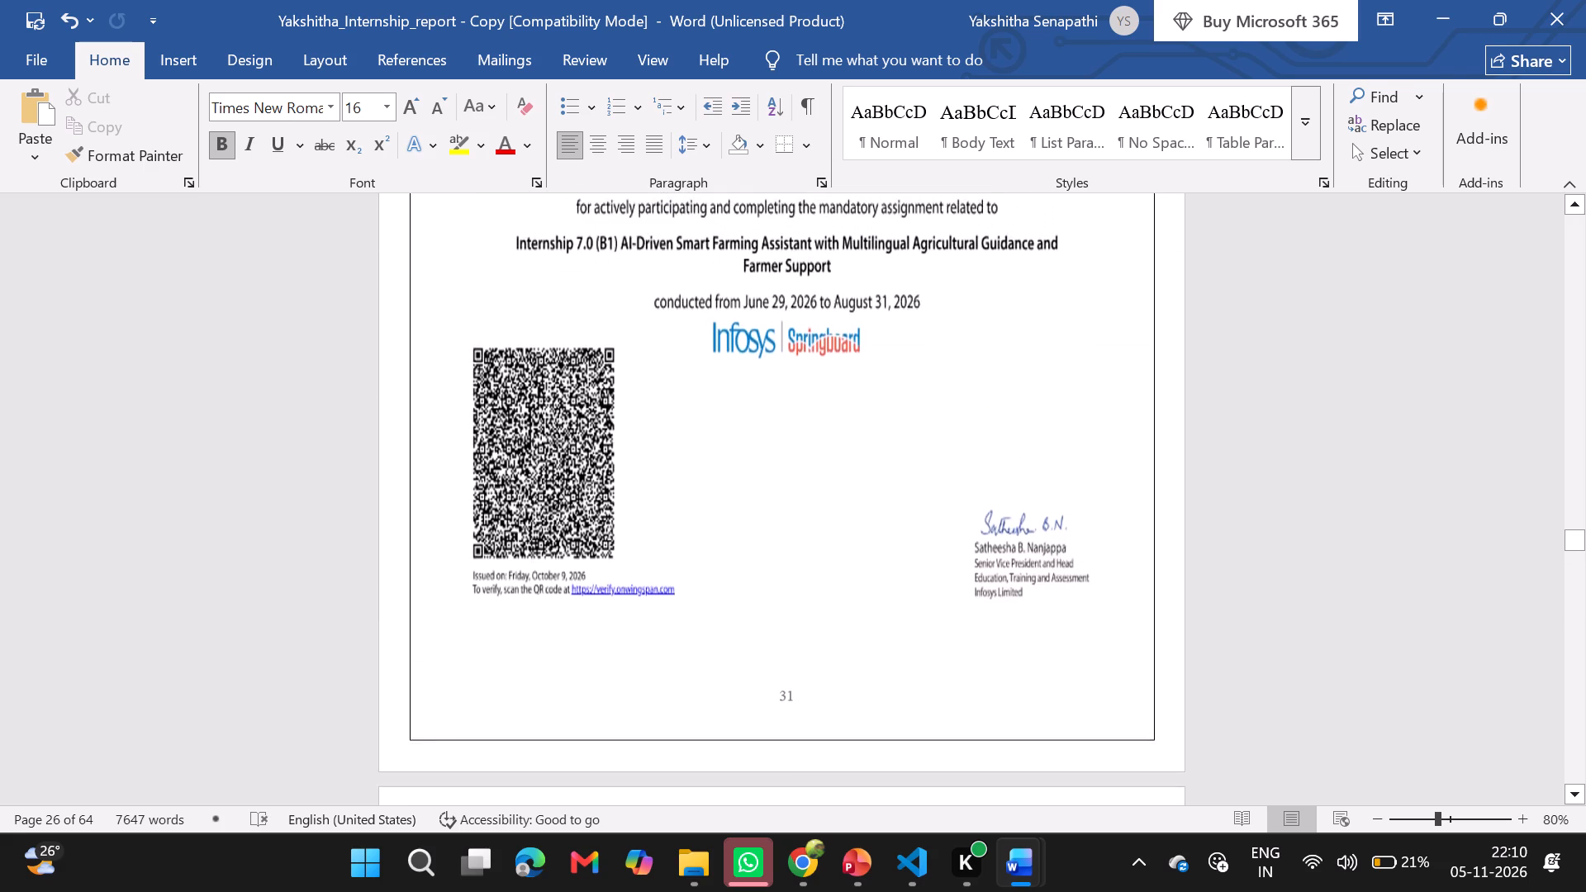
# Check the footer numbers and page layout from the certificate page back through the appendix to its "13. APPENDIX" heading.
pyautogui.scroll(1, 1228, 549)
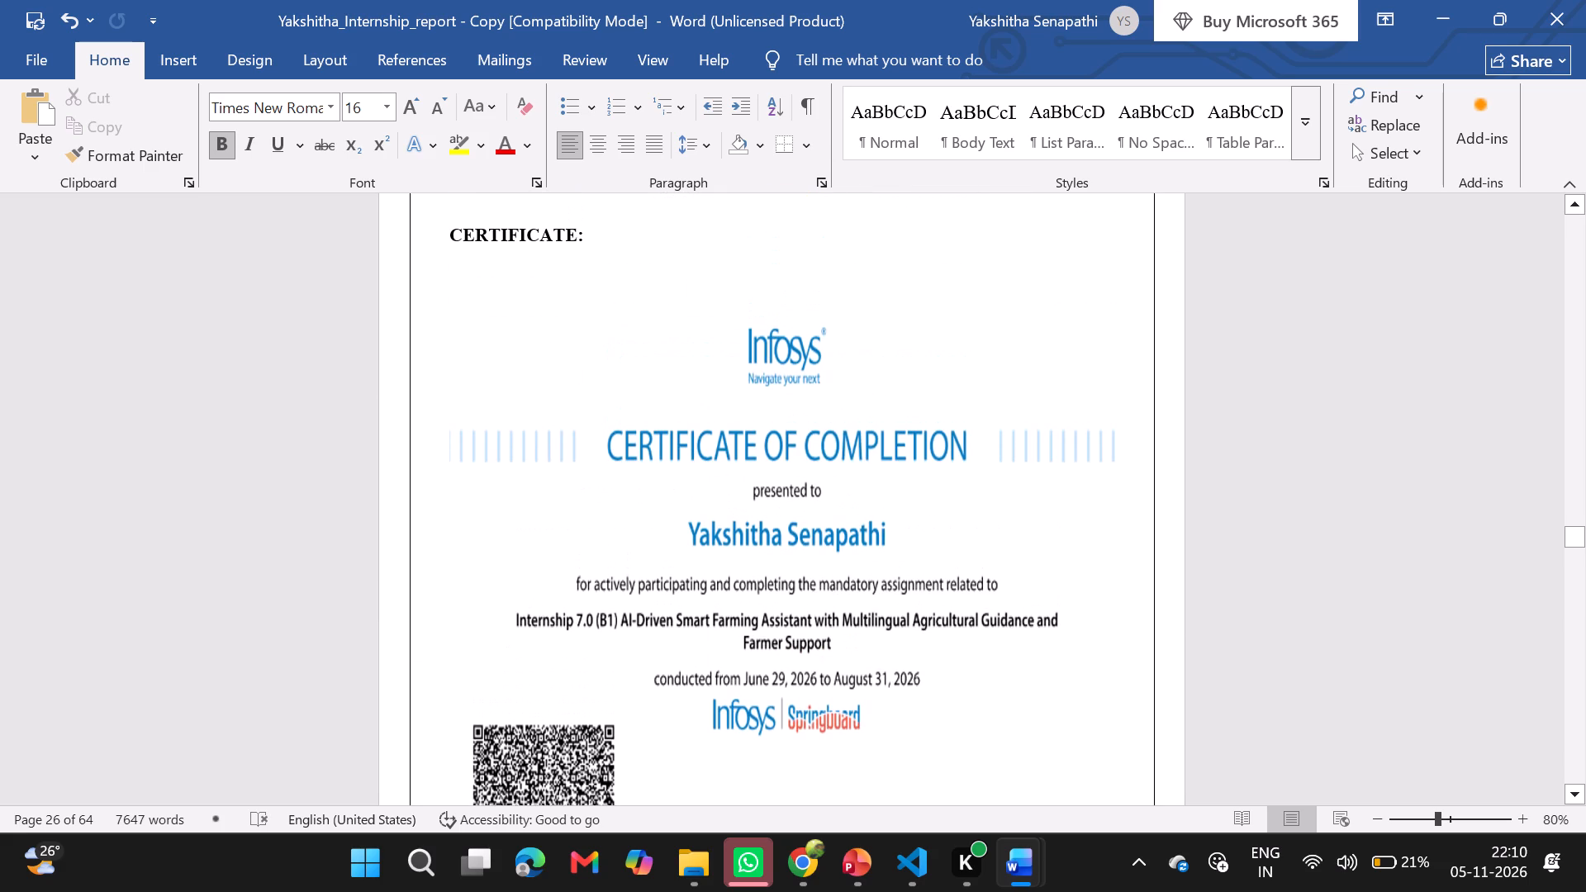
pyautogui.scroll(1, 1228, 549)
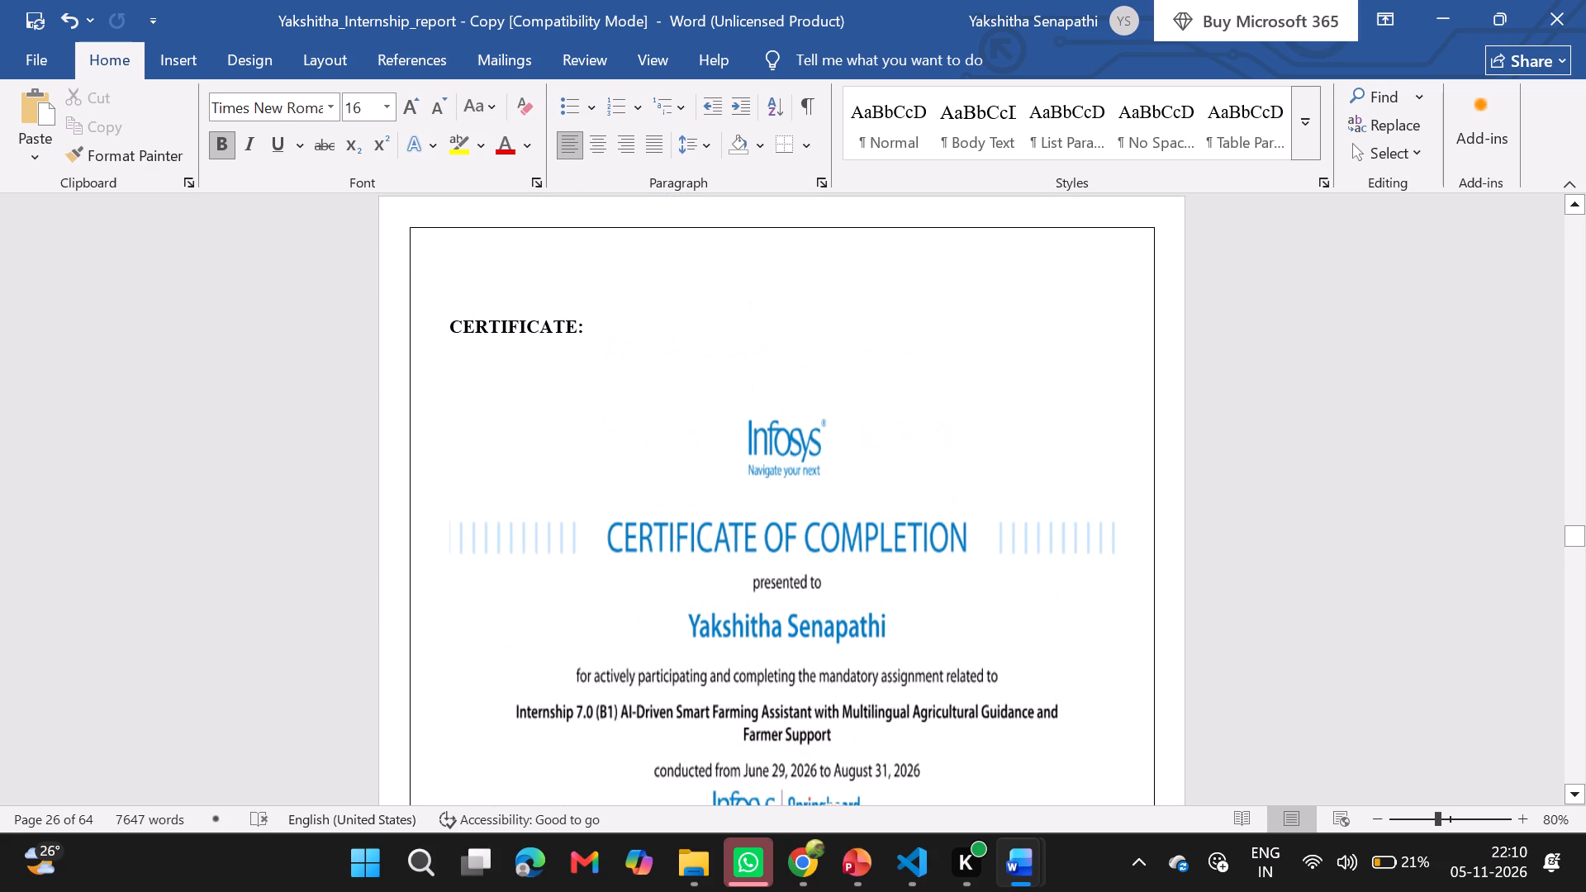
pyautogui.scroll(4, 1228, 549)
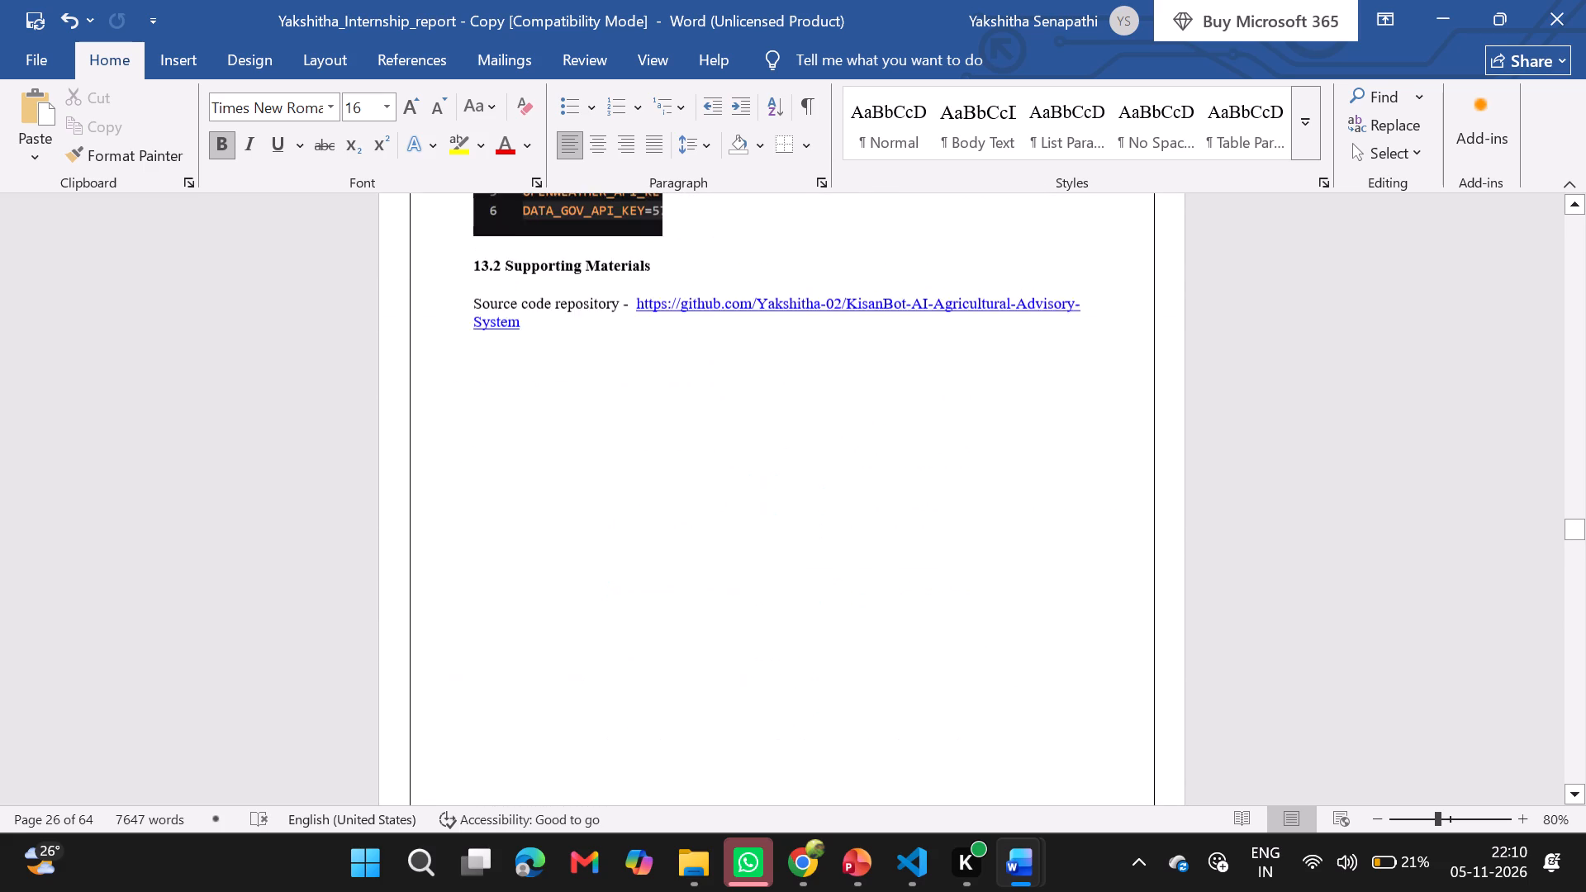
pyautogui.scroll(2, 1228, 549)
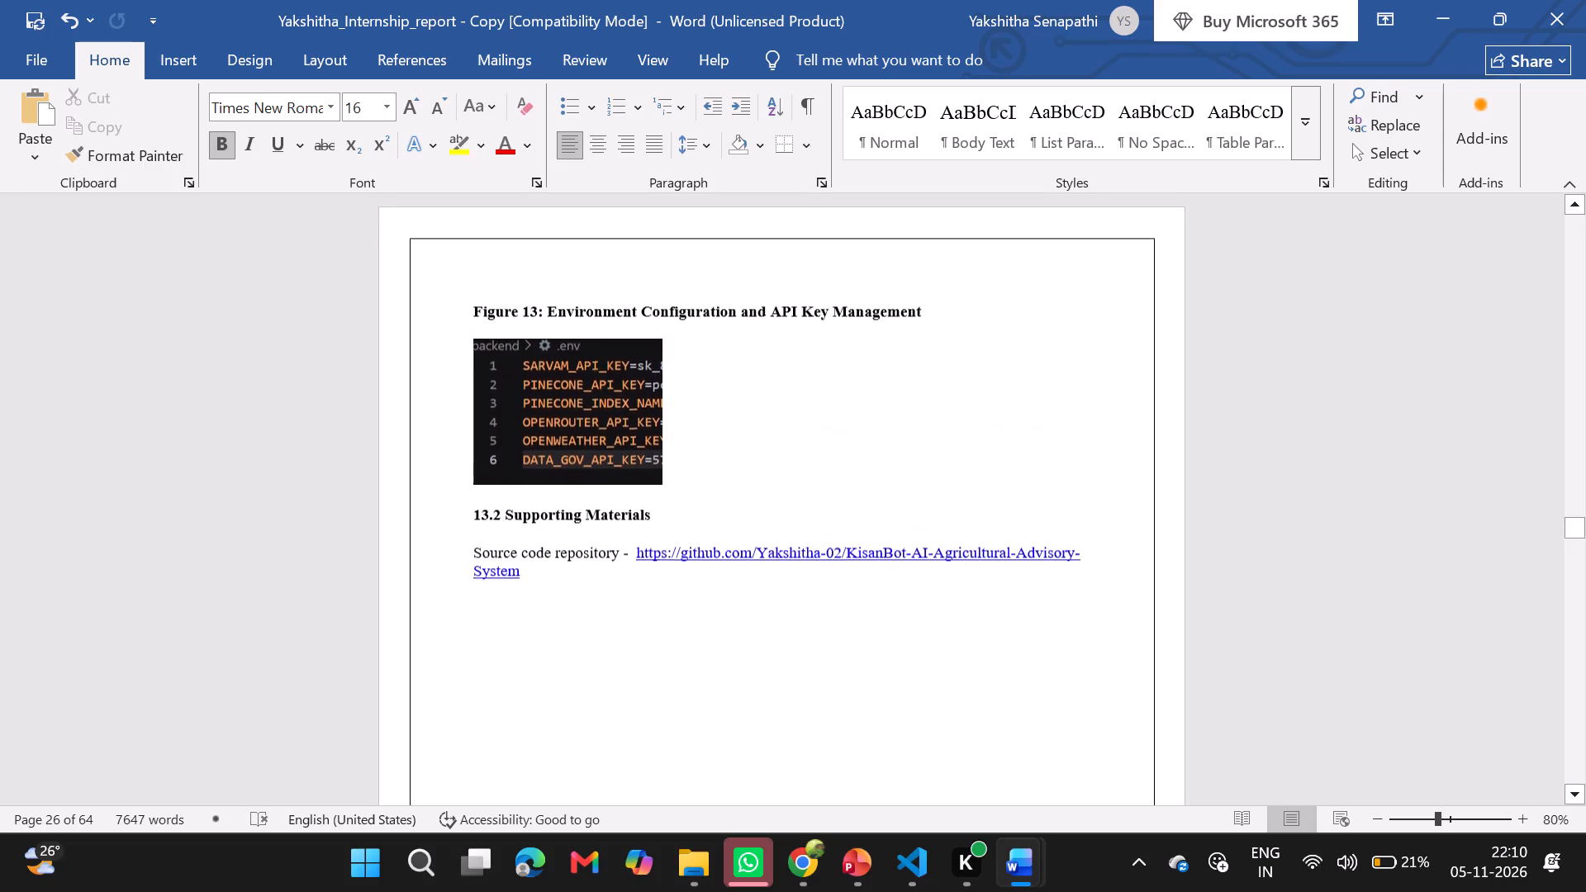
pyautogui.scroll(3, 1228, 549)
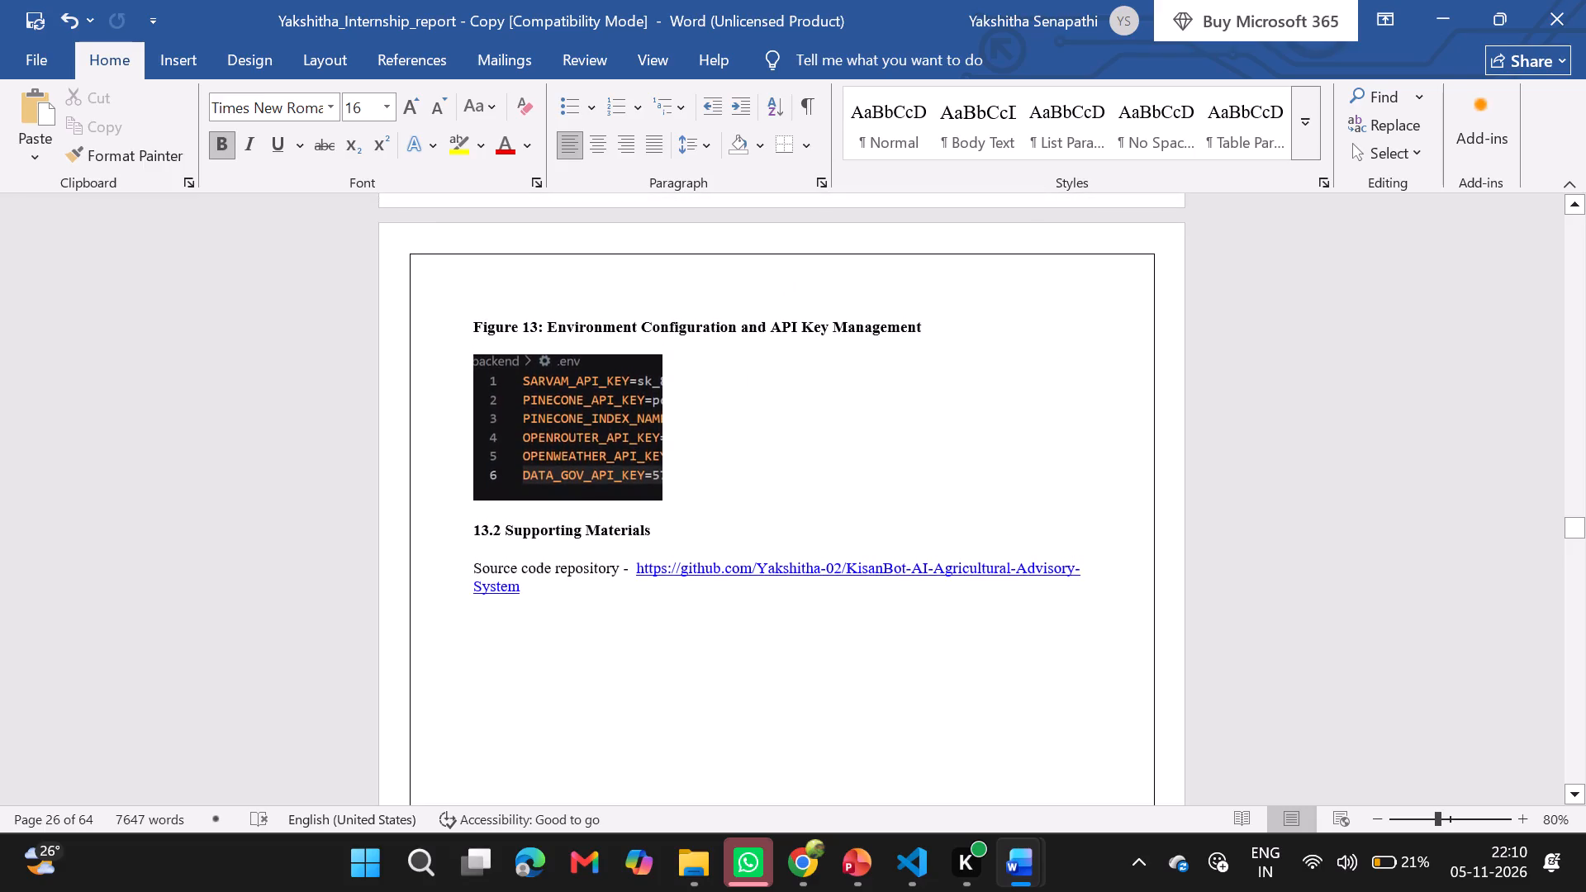
pyautogui.scroll(2, 1228, 549)
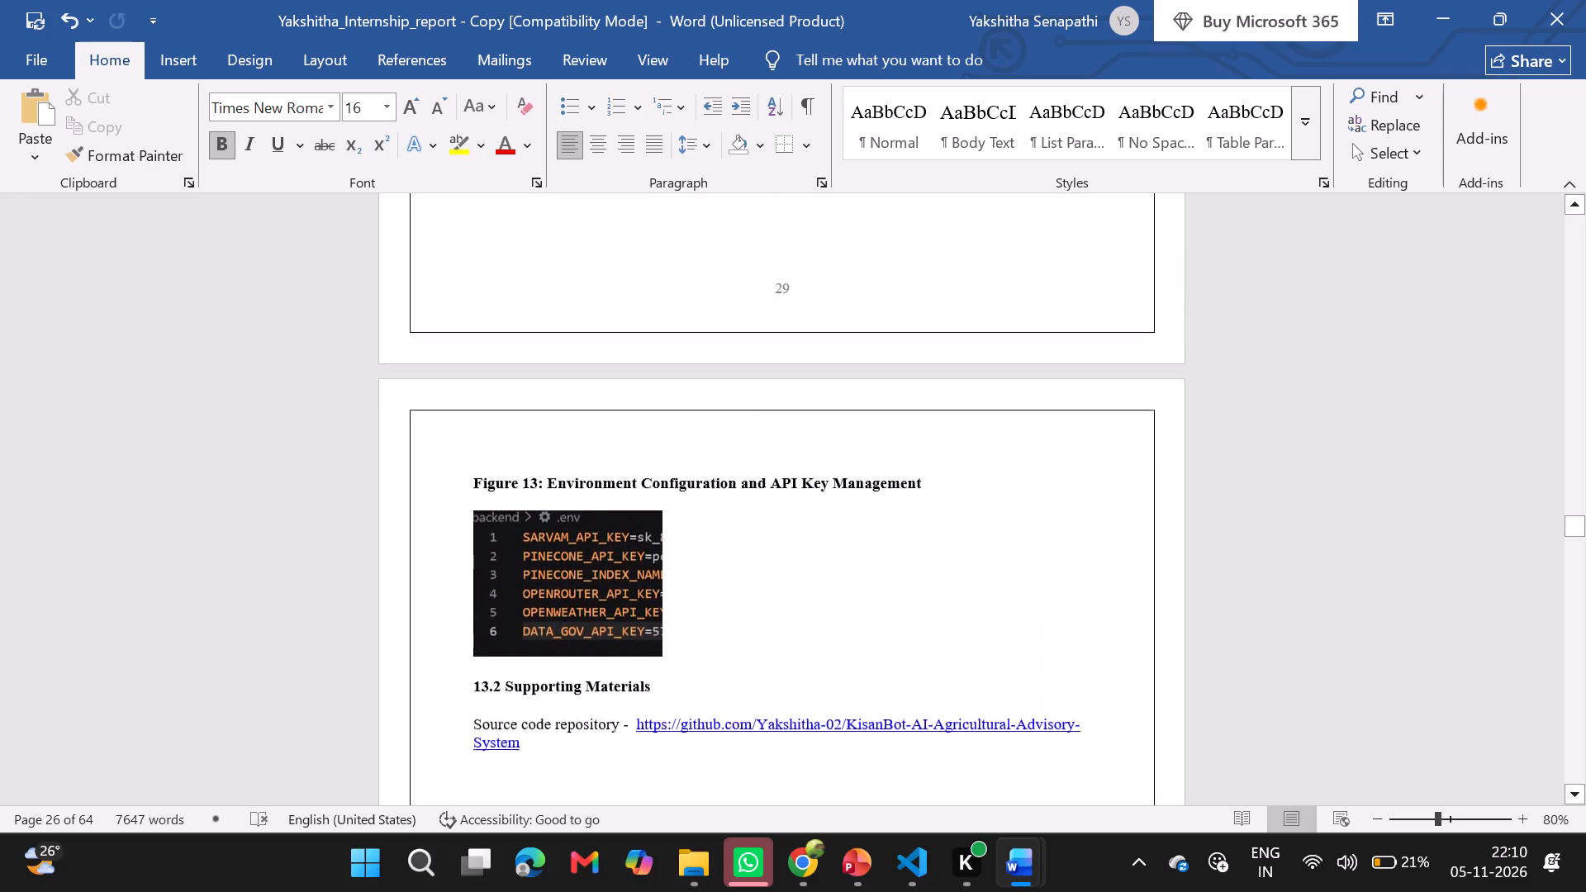
pyautogui.scroll(4, 1228, 549)
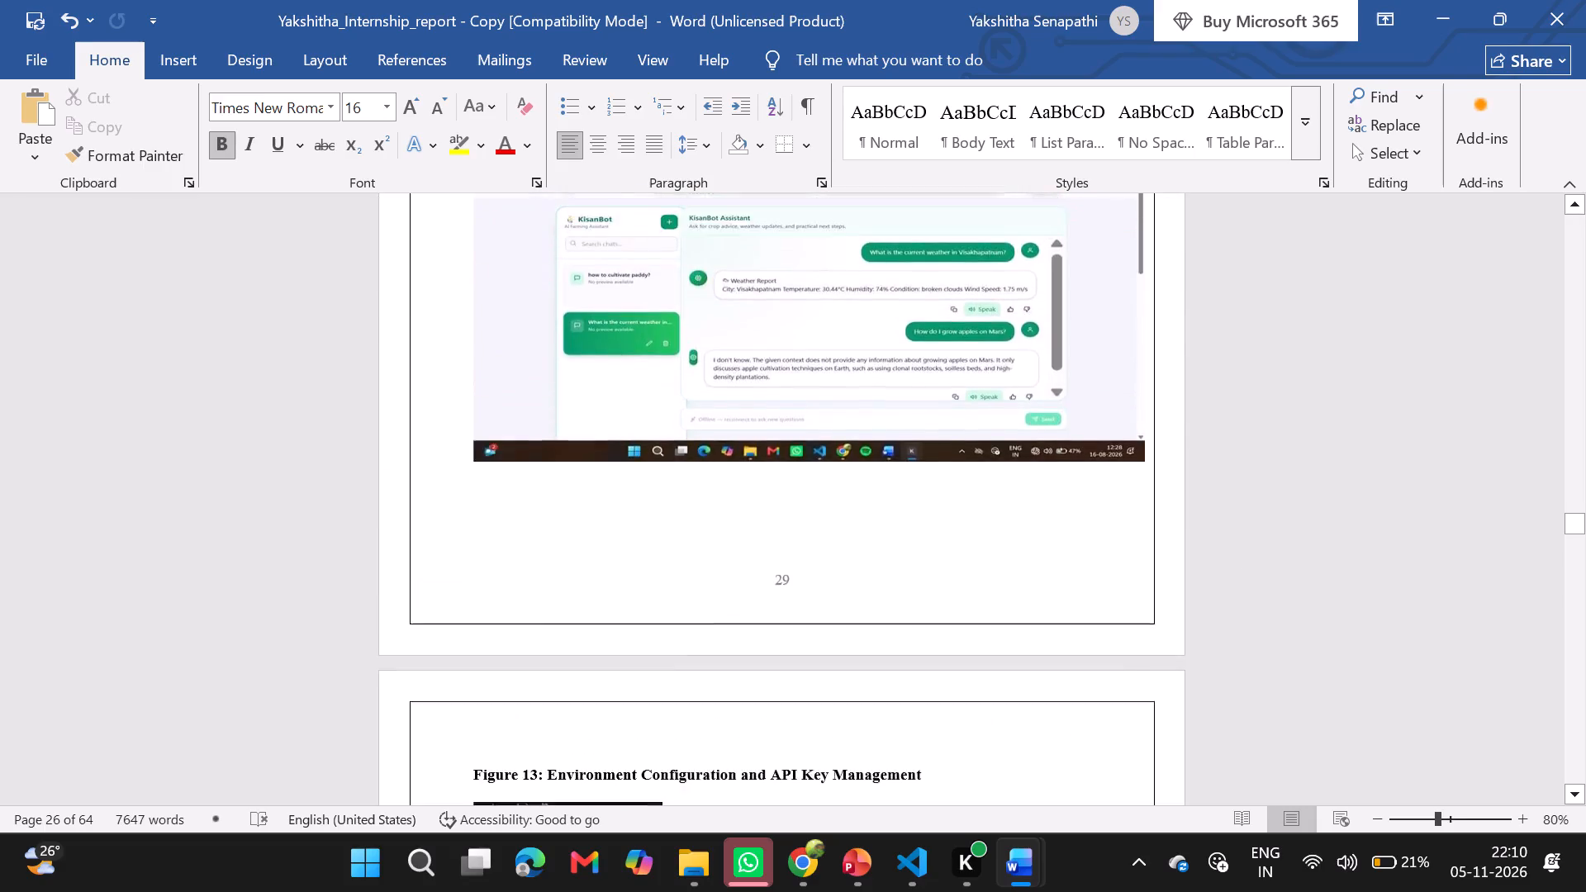
pyautogui.scroll(5, 1228, 549)
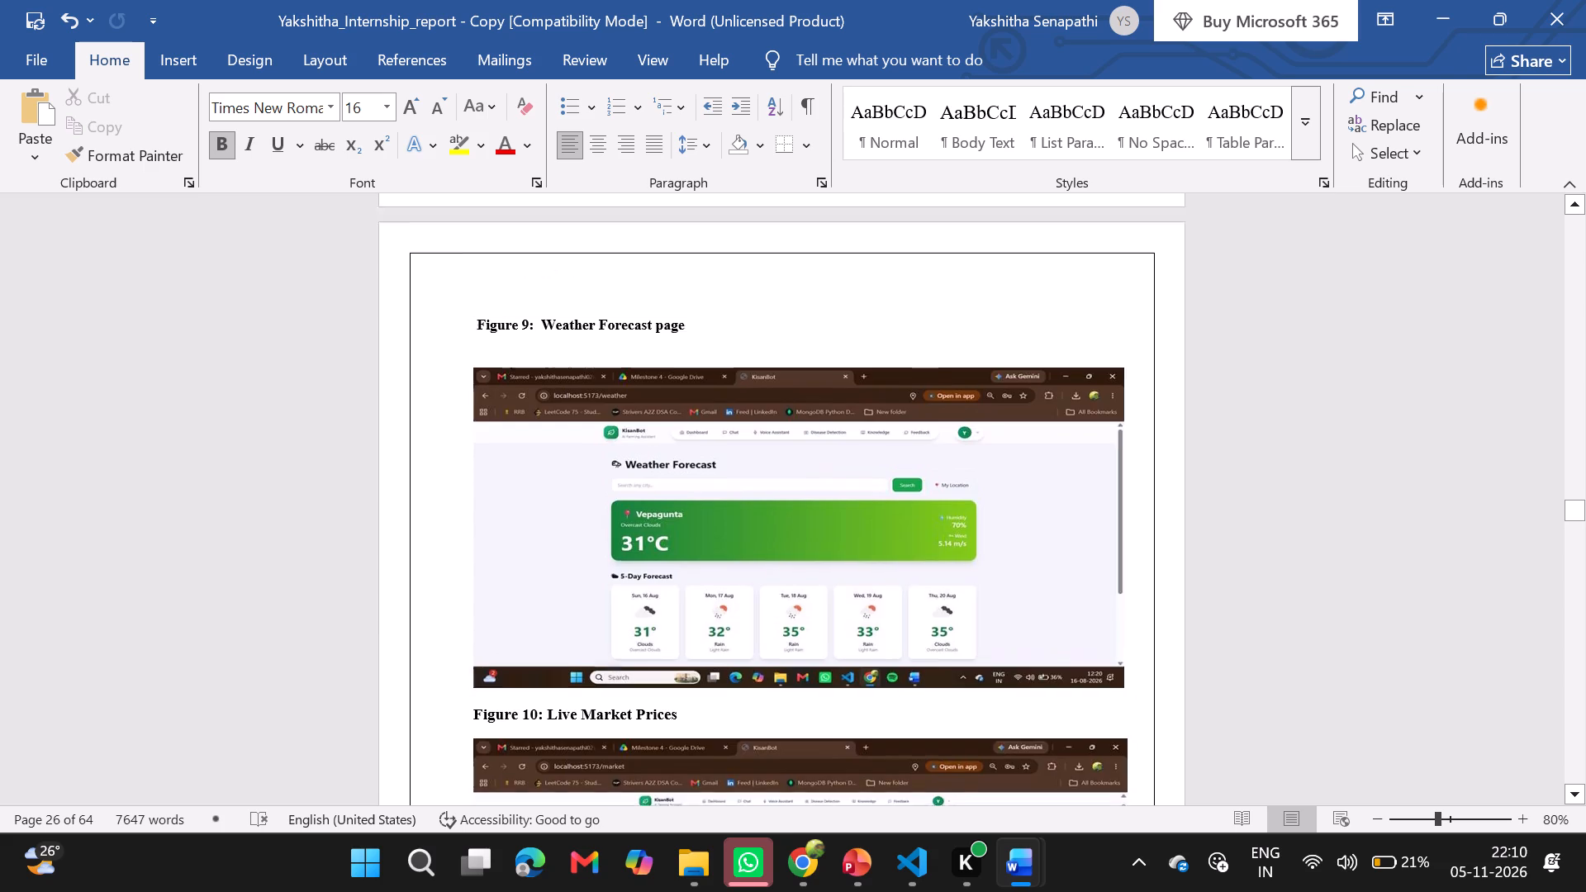
pyautogui.scroll(6, 1228, 549)
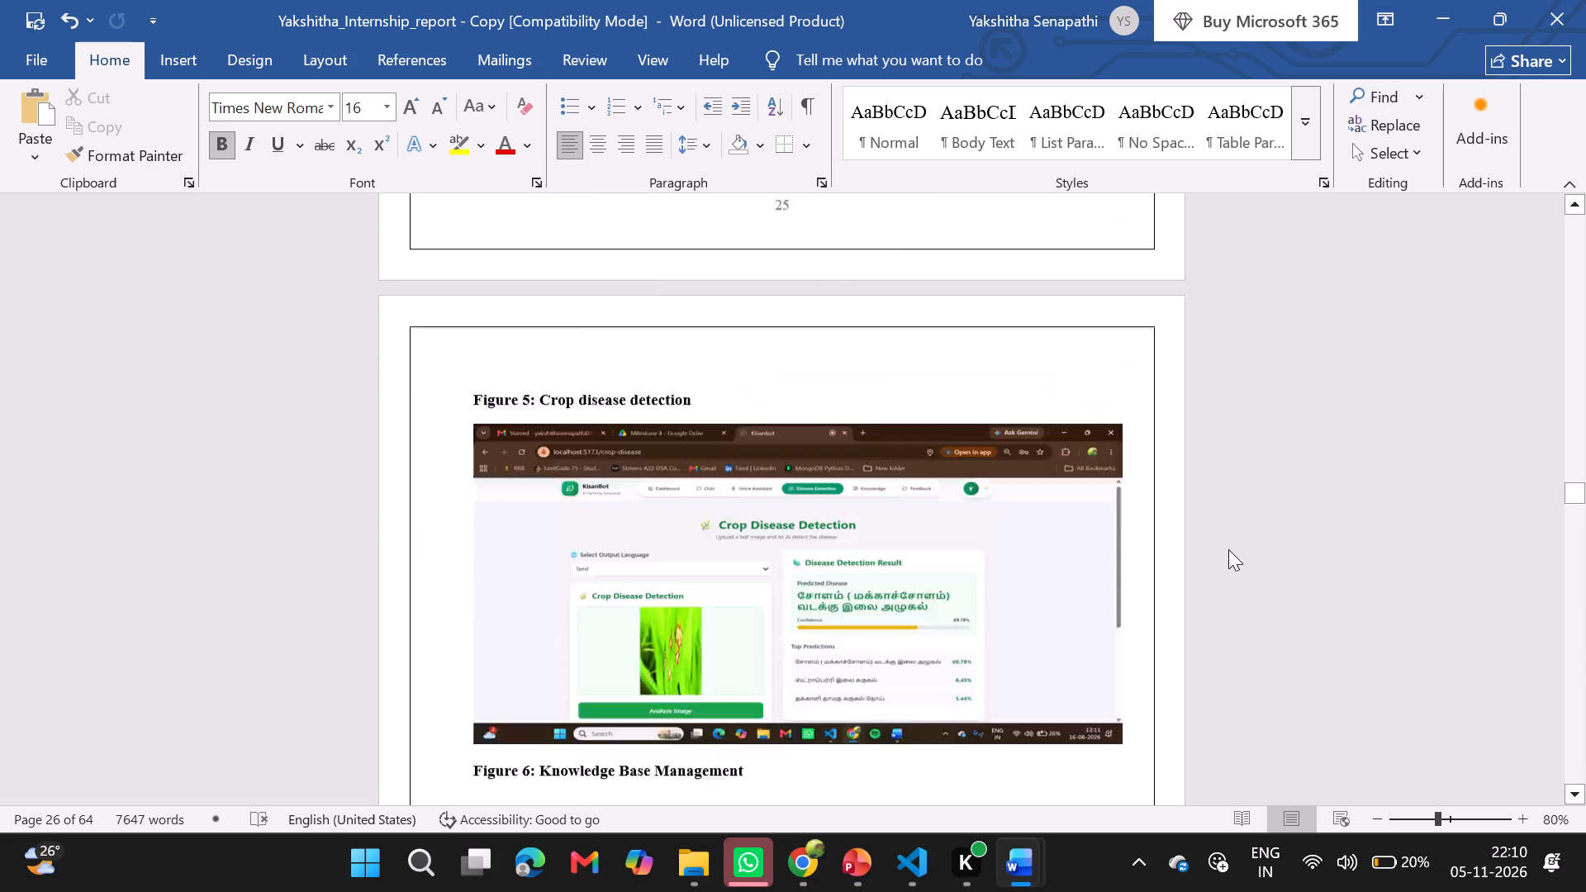
pyautogui.scroll(4, 1228, 549)
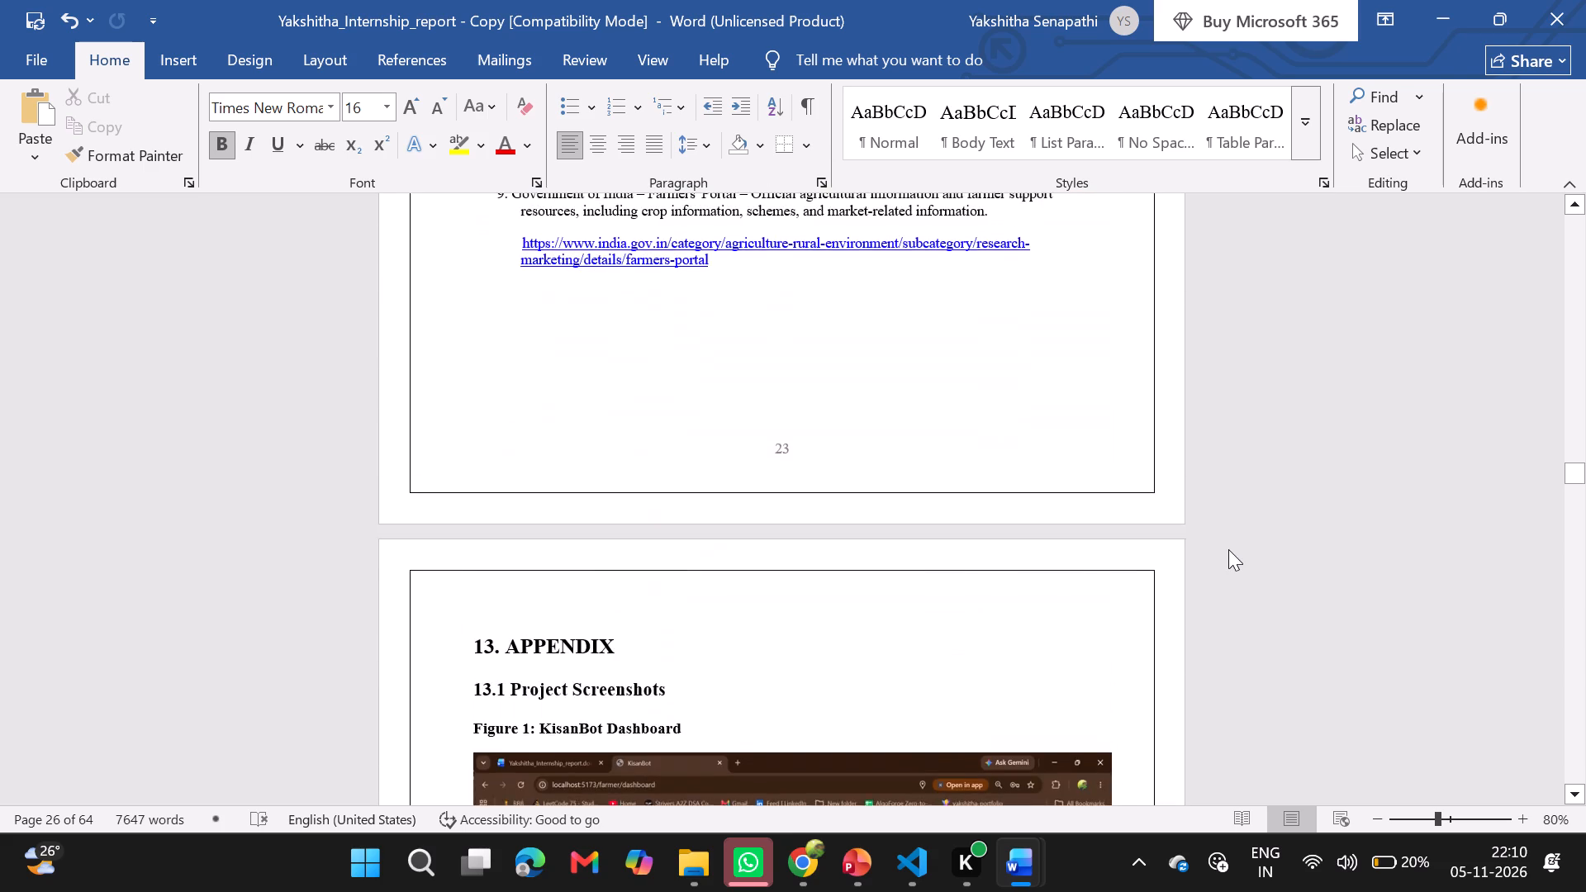
# Check the footer numbers and page layout from the References chapter back to section 9.4 Solutions and Lessons Learned.
pyautogui.scroll(2, 1228, 549)
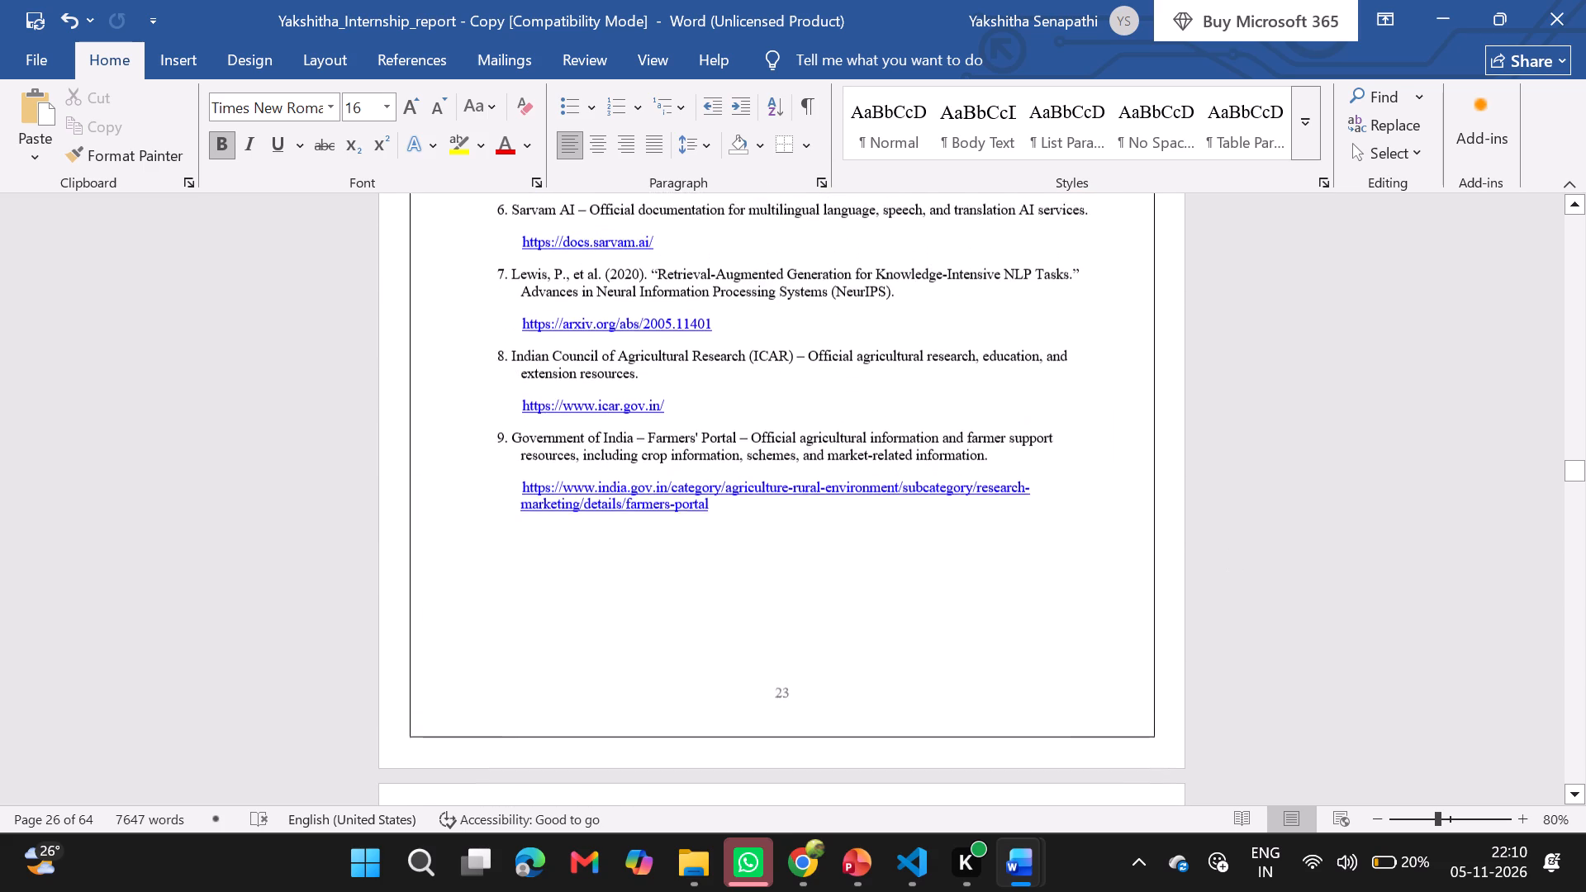
pyautogui.scroll(1, 1228, 549)
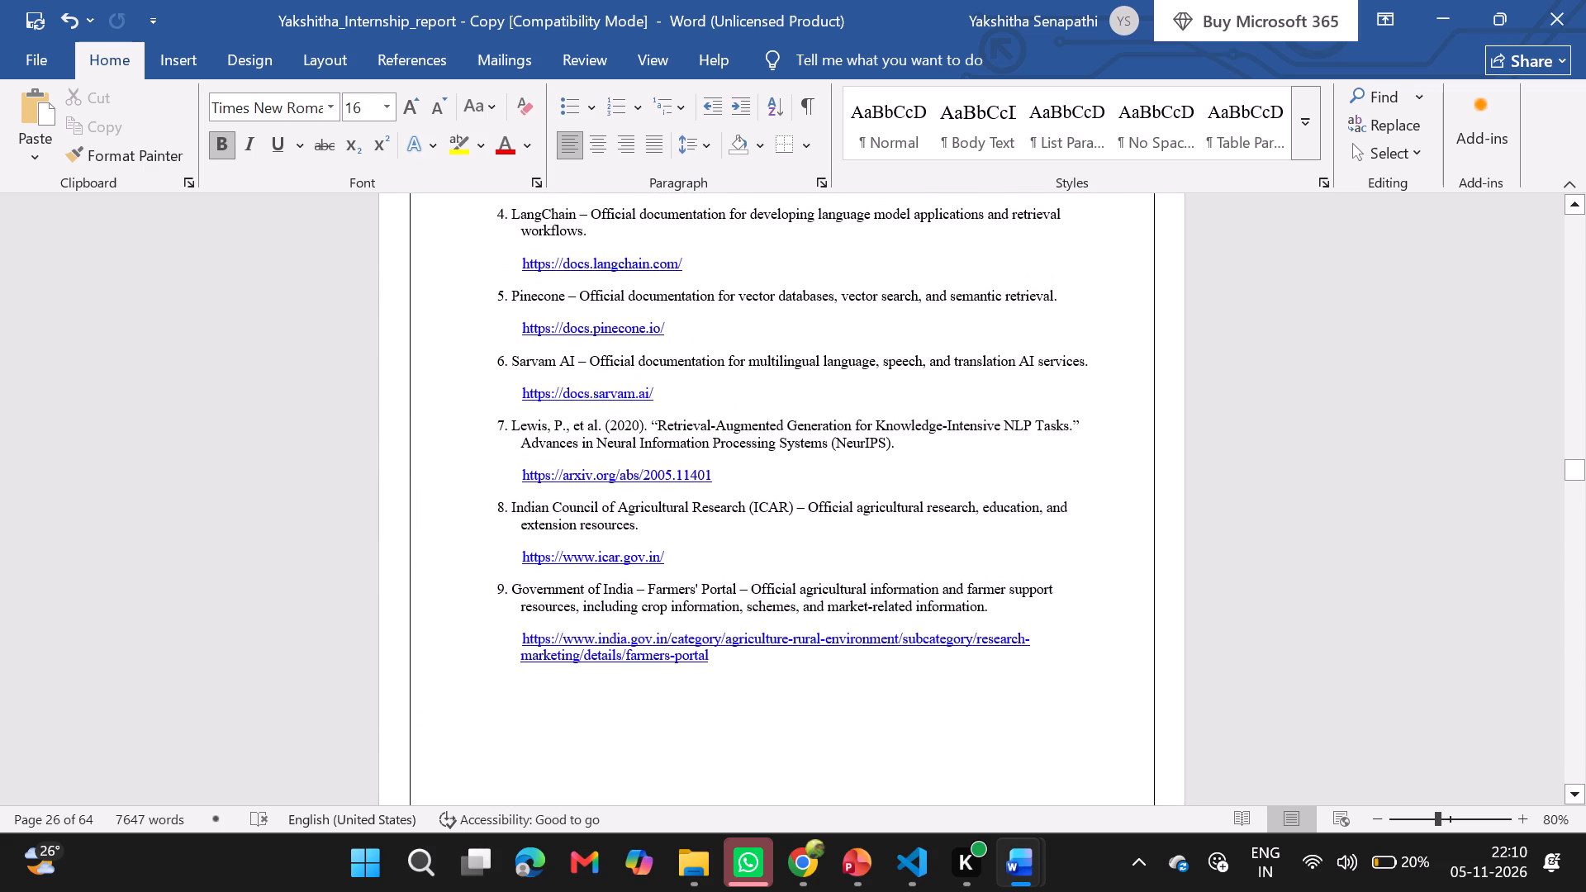
pyautogui.scroll(3, 1228, 549)
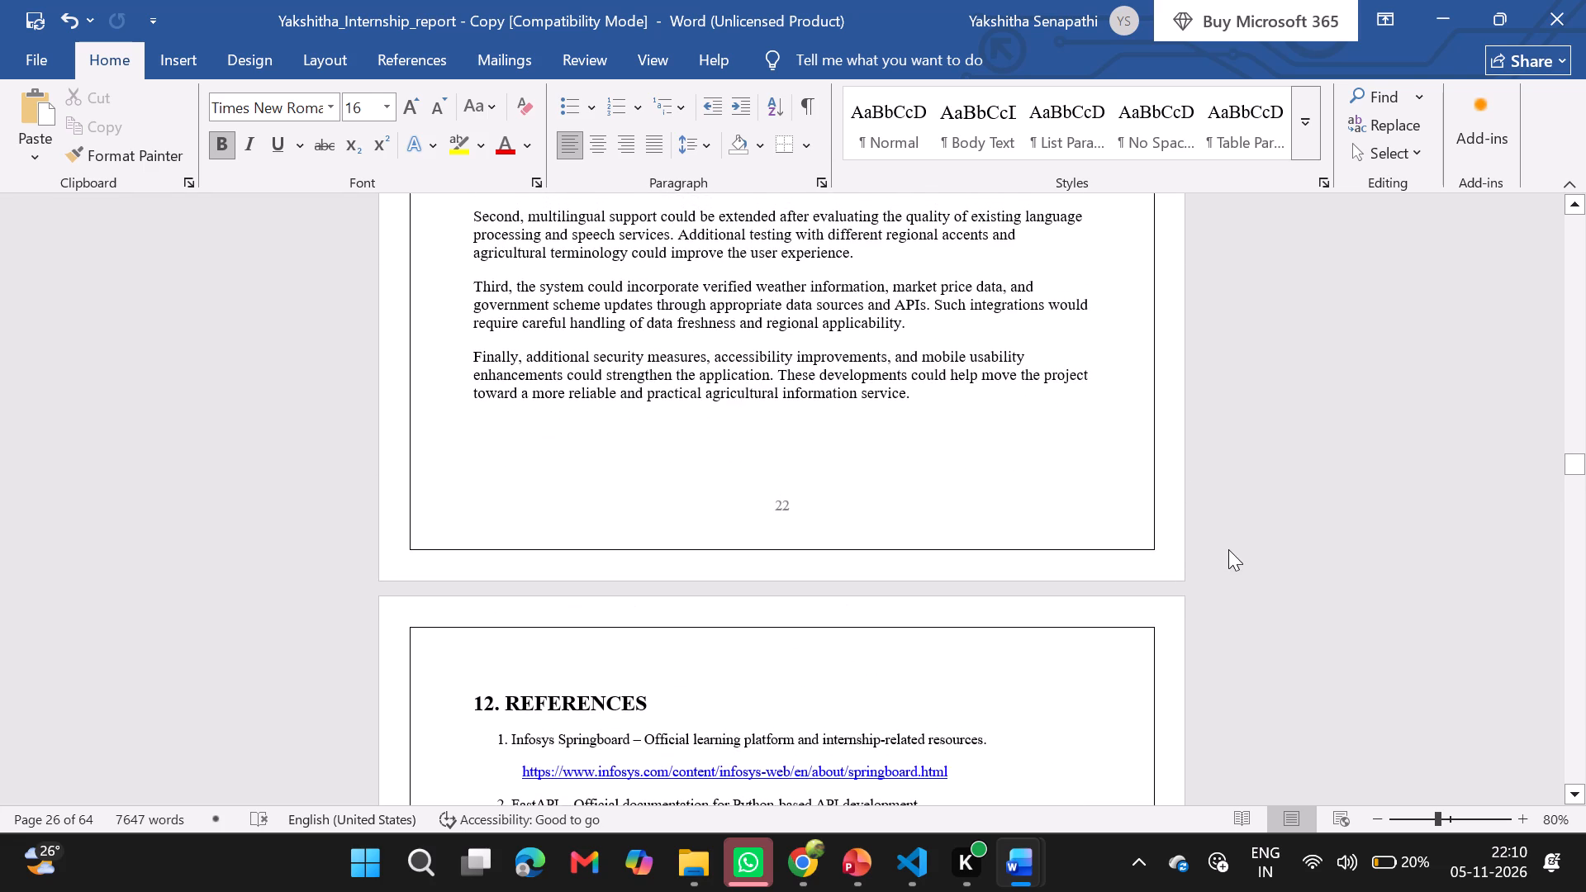
pyautogui.scroll(3, 1228, 549)
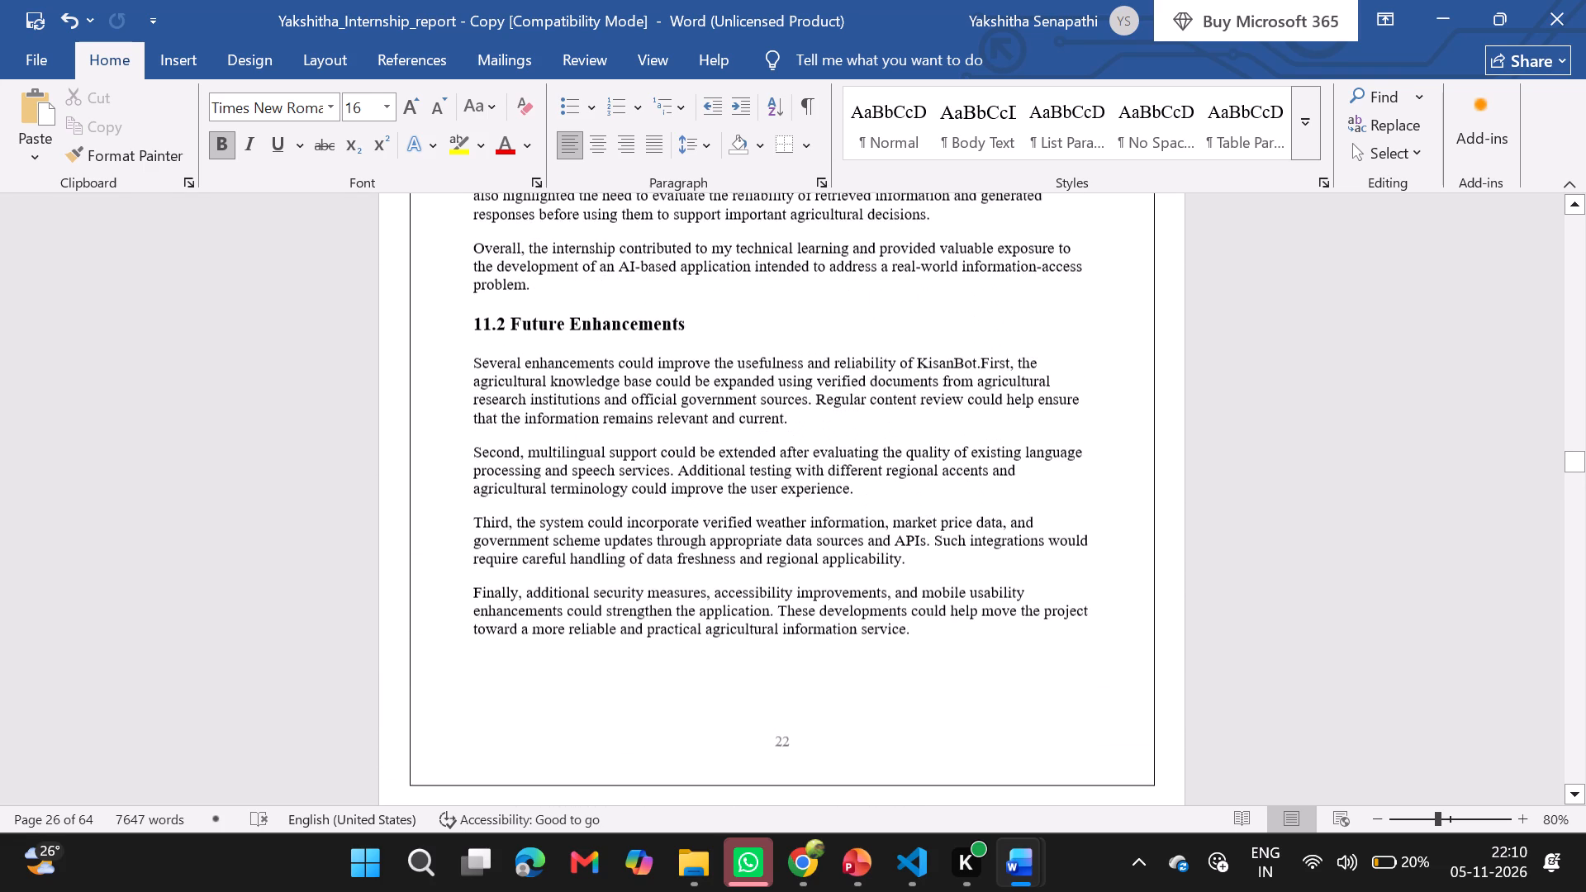
pyautogui.scroll(6, 1228, 549)
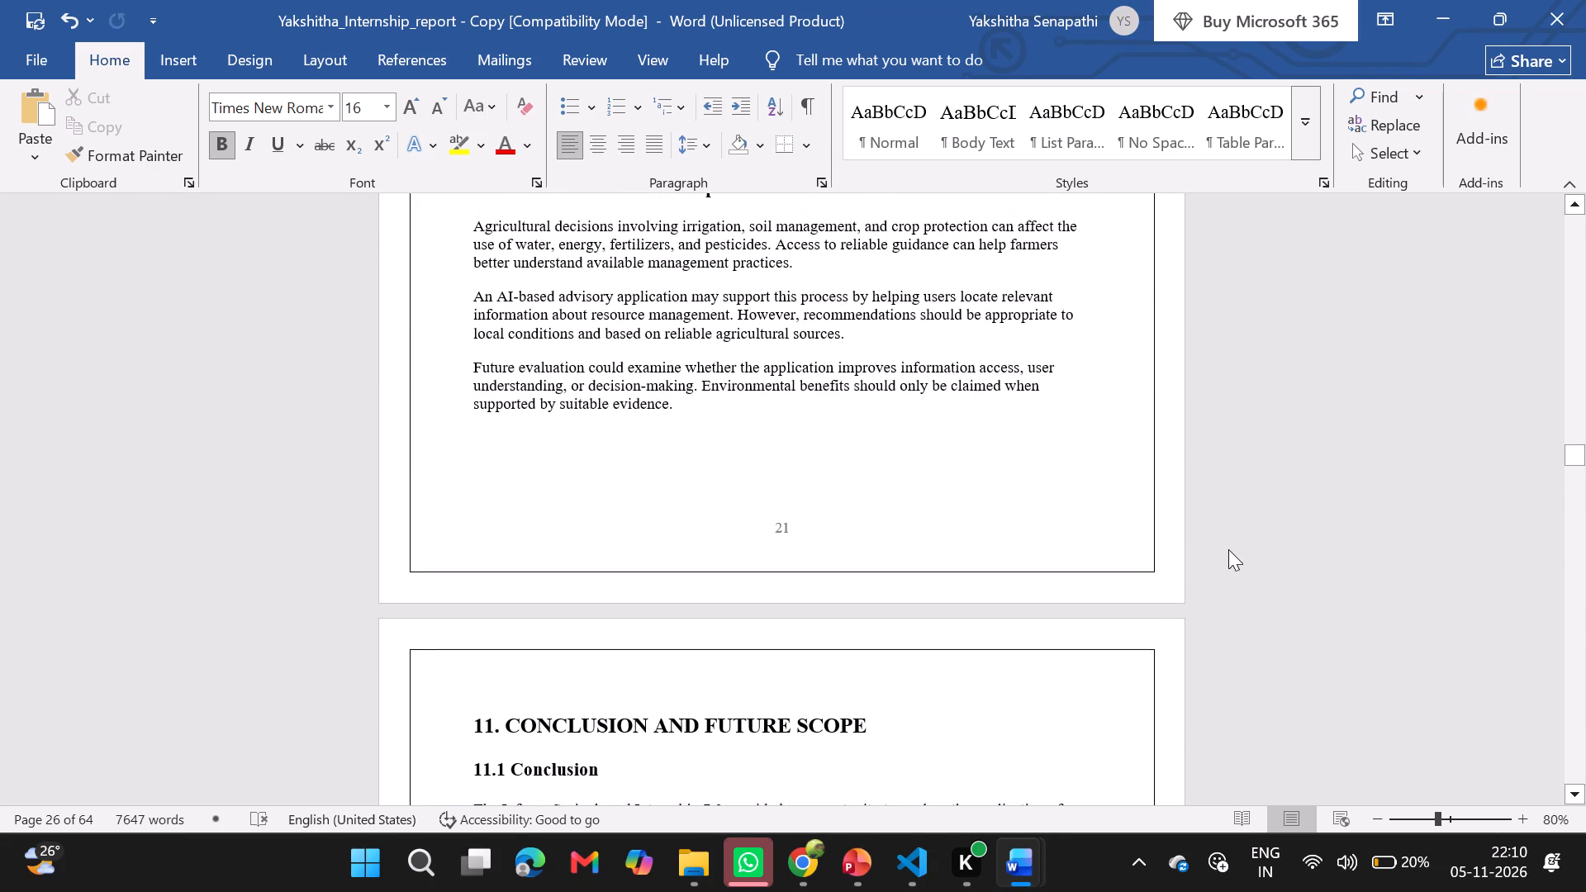
pyautogui.scroll(1, 1228, 549)
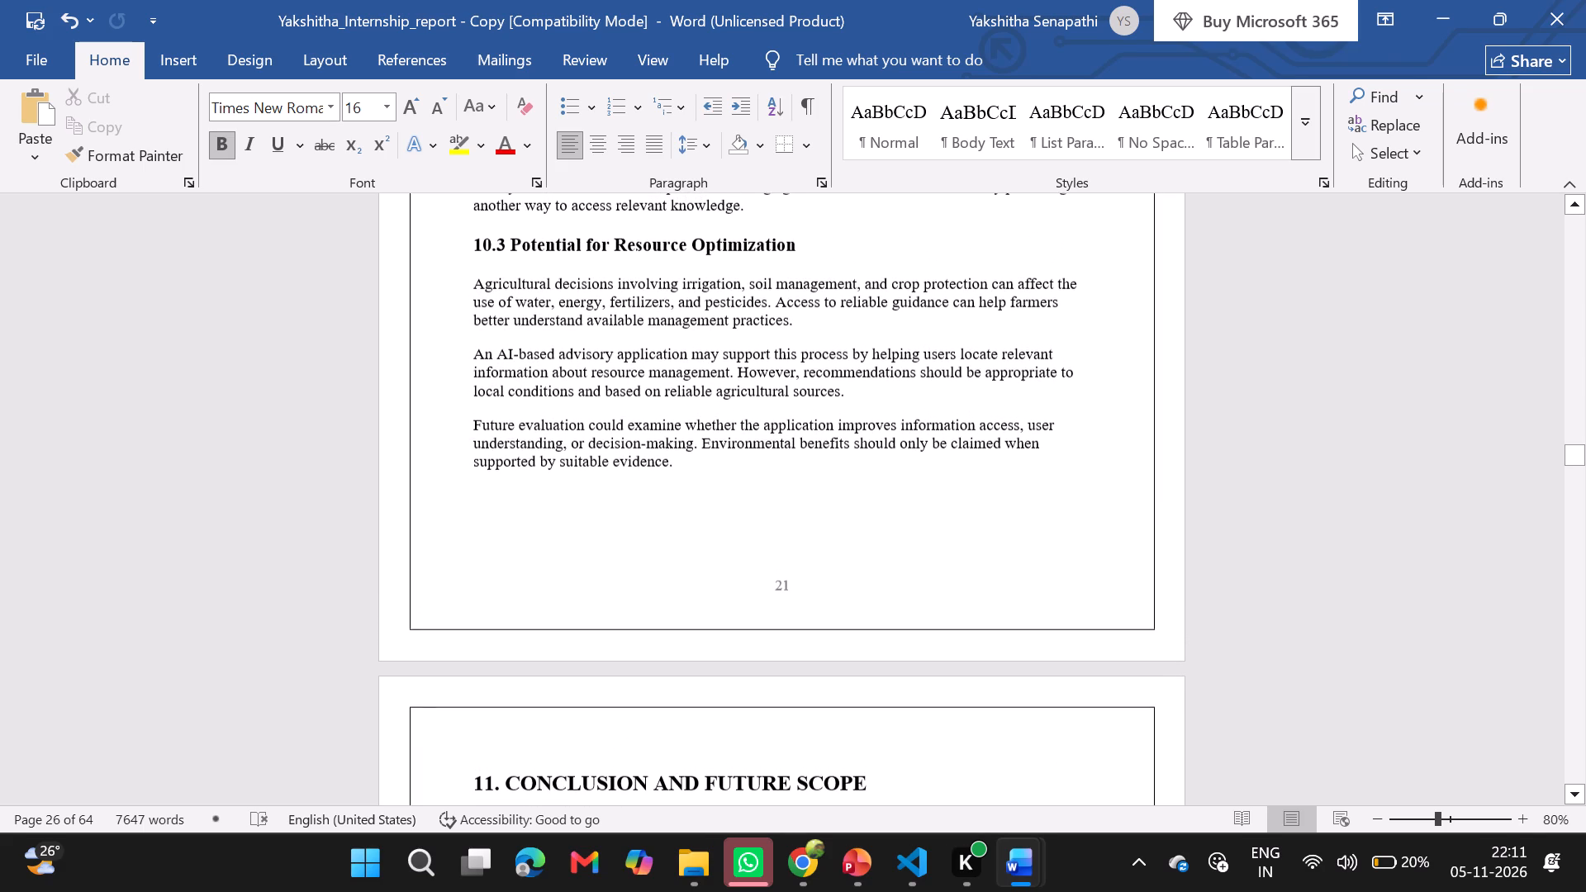
pyautogui.scroll(4, 1228, 549)
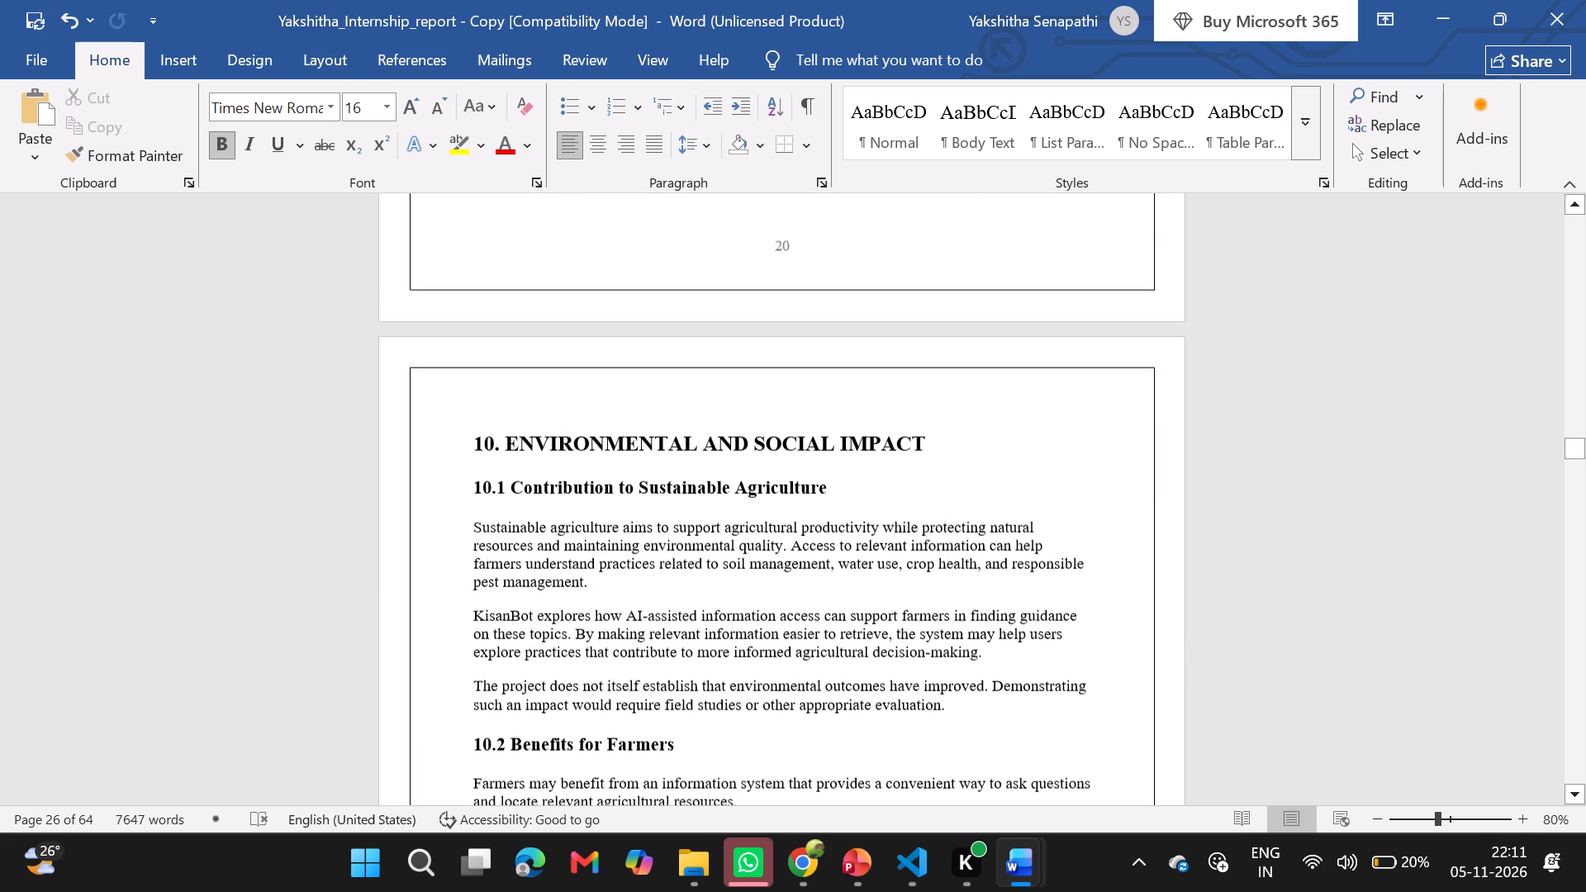
pyautogui.scroll(3, 1228, 549)
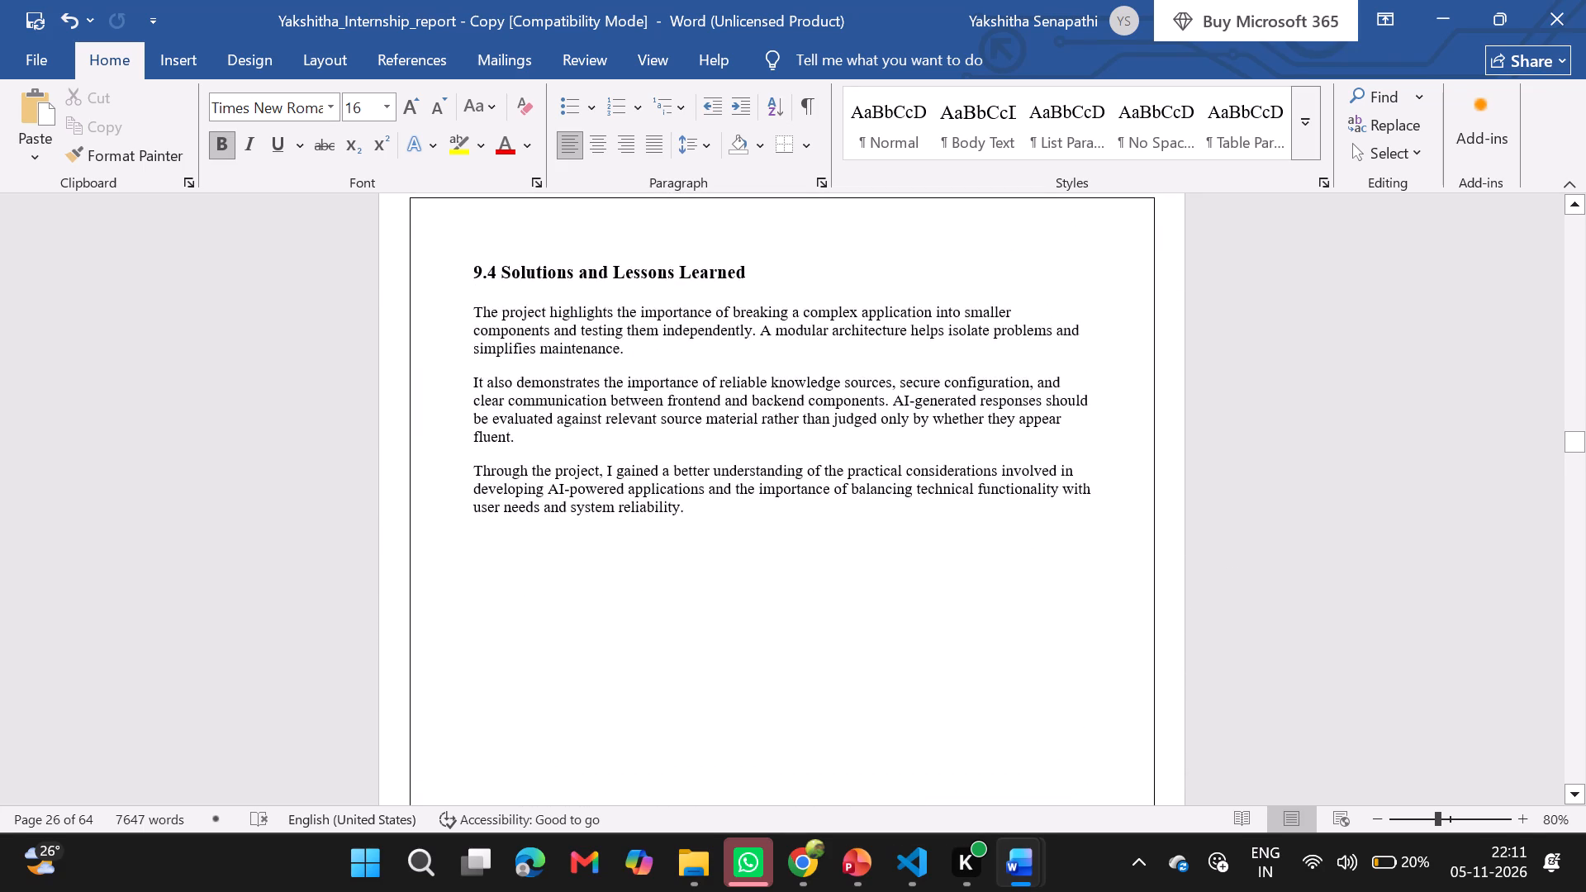
# Check the footer numbers and page layout from section 9.4 back through the Results and Discussion chapter to section 7.6.
pyautogui.scroll(1, 1228, 549)
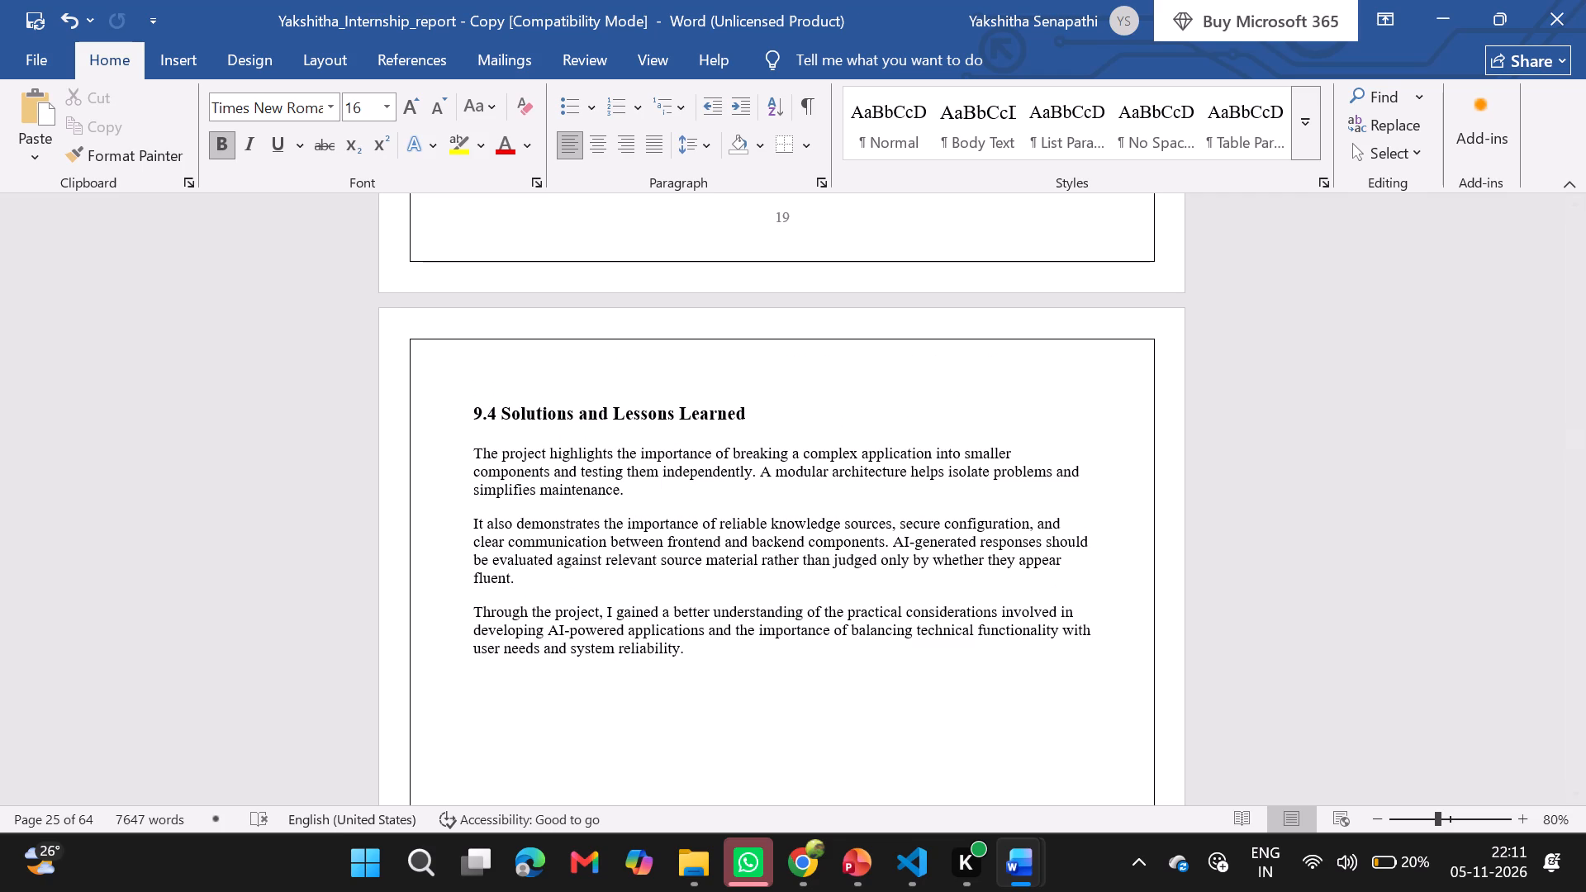
pyautogui.scroll(3, 1228, 549)
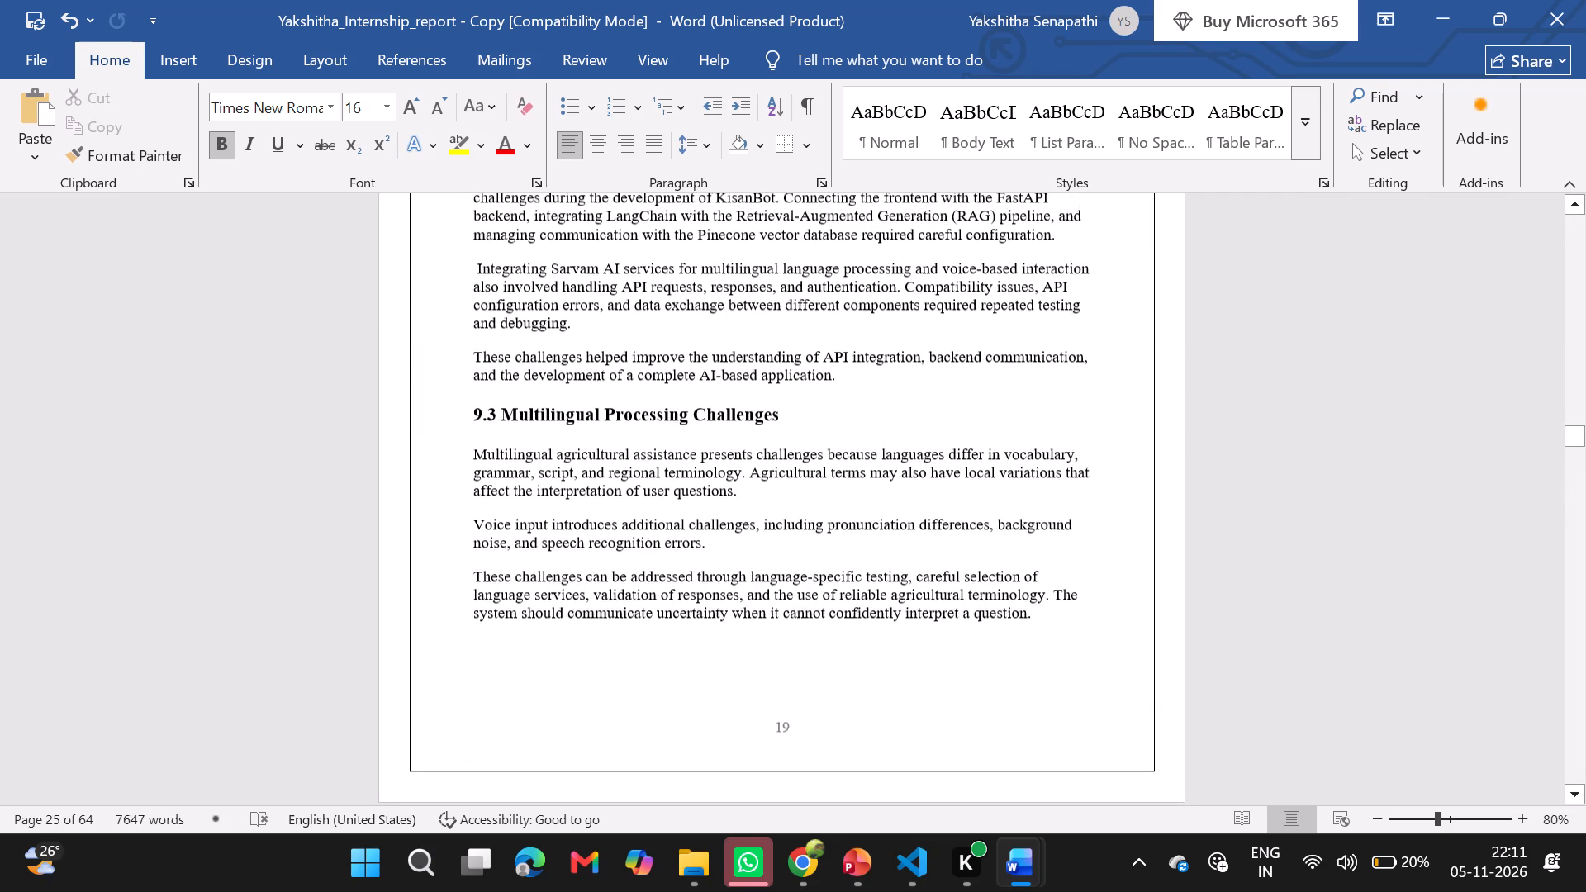
pyautogui.scroll(3, 1228, 549)
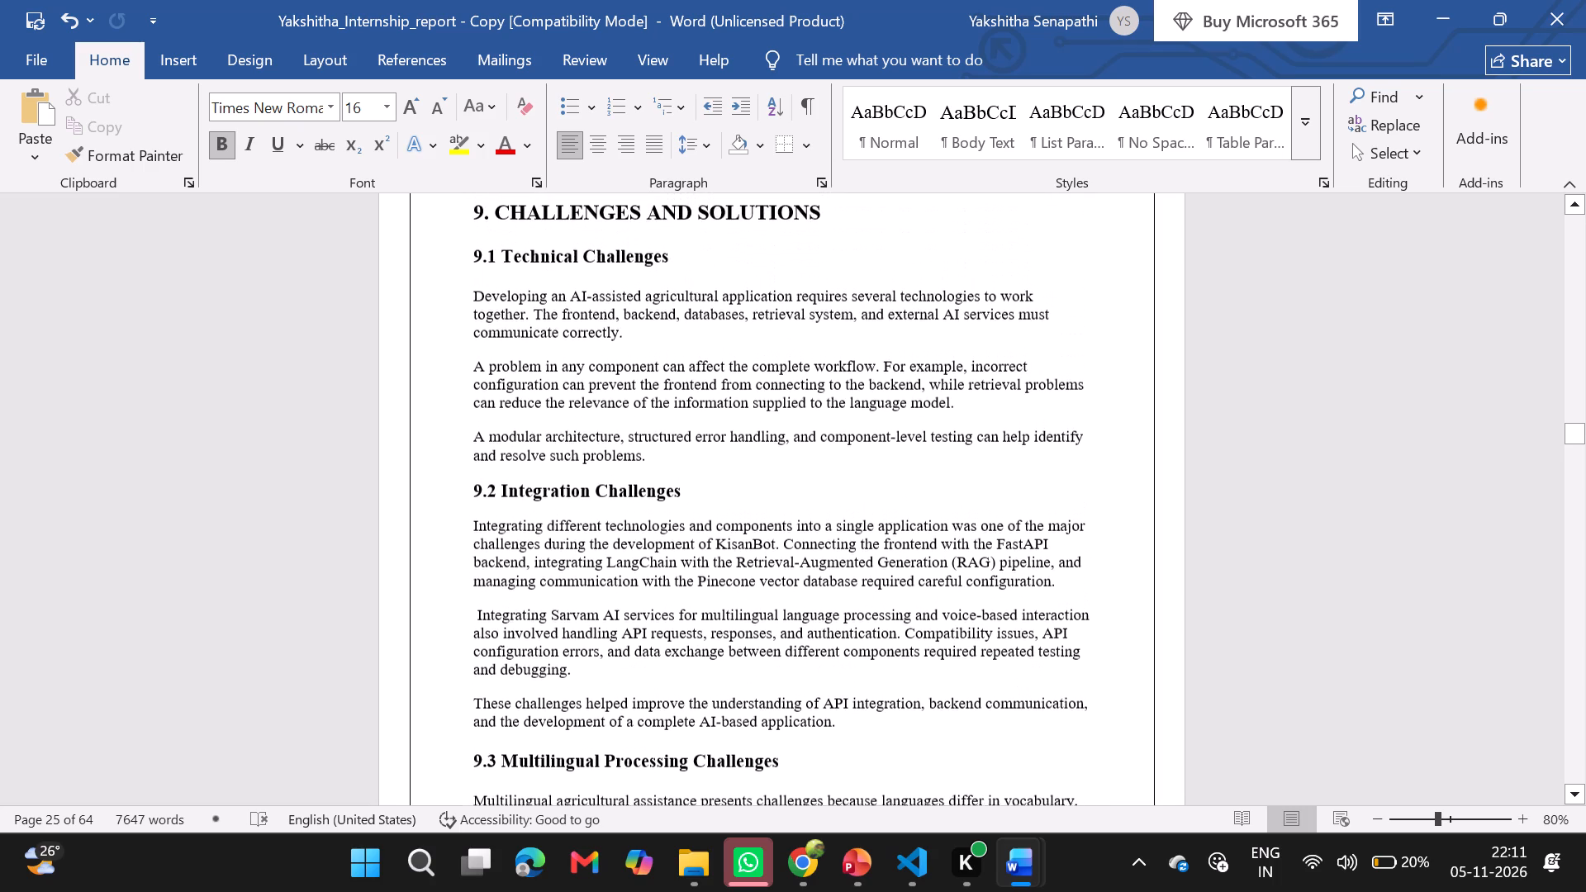
pyautogui.scroll(7, 1228, 549)
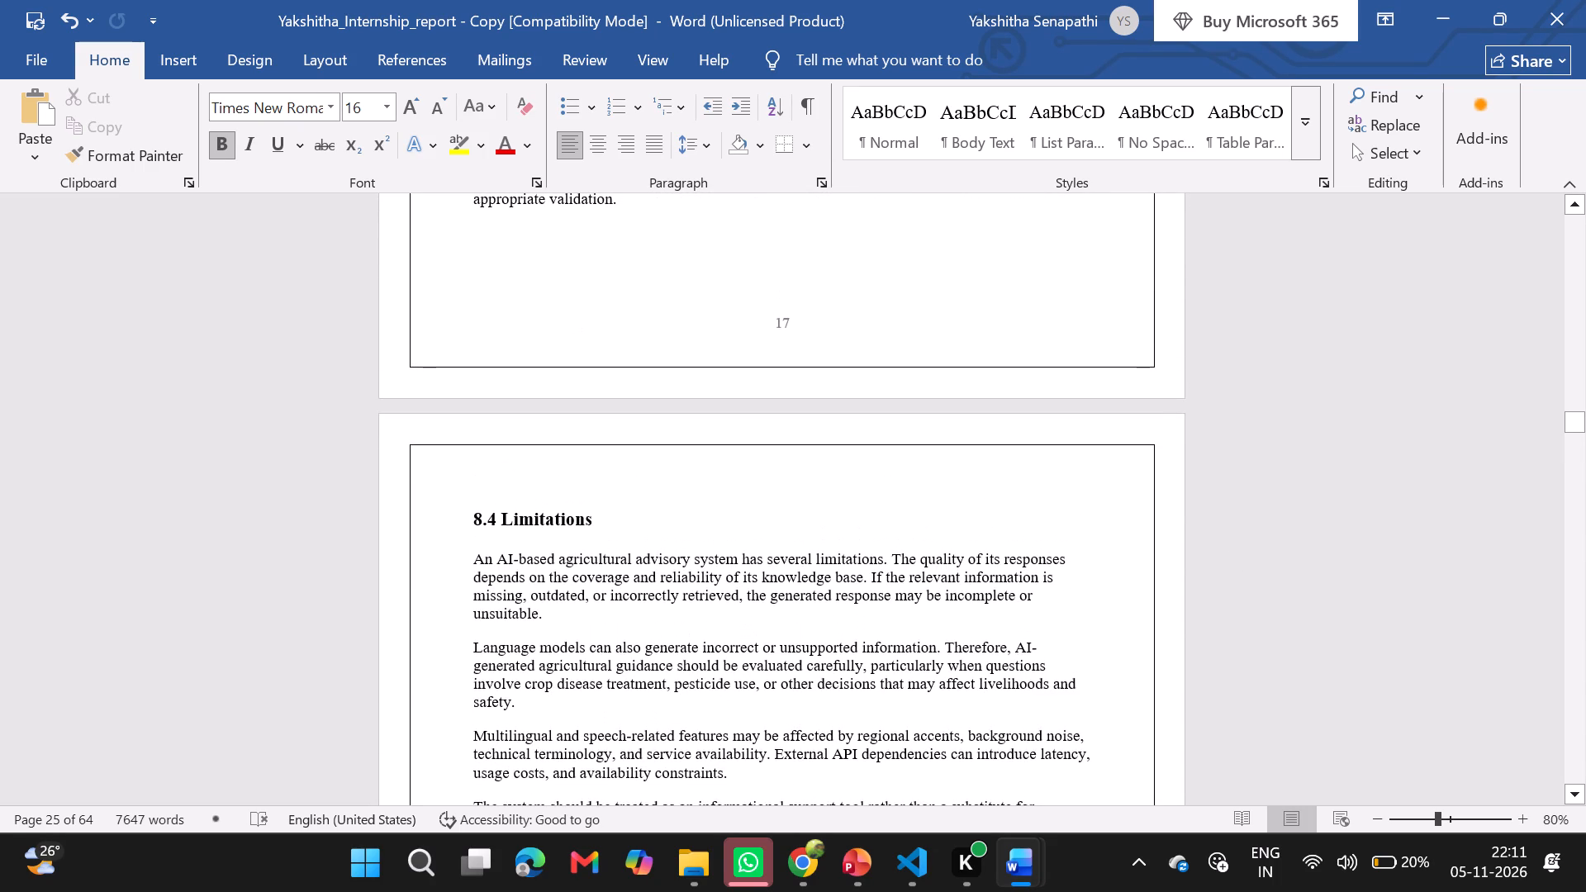
pyautogui.scroll(-3, 1228, 549)
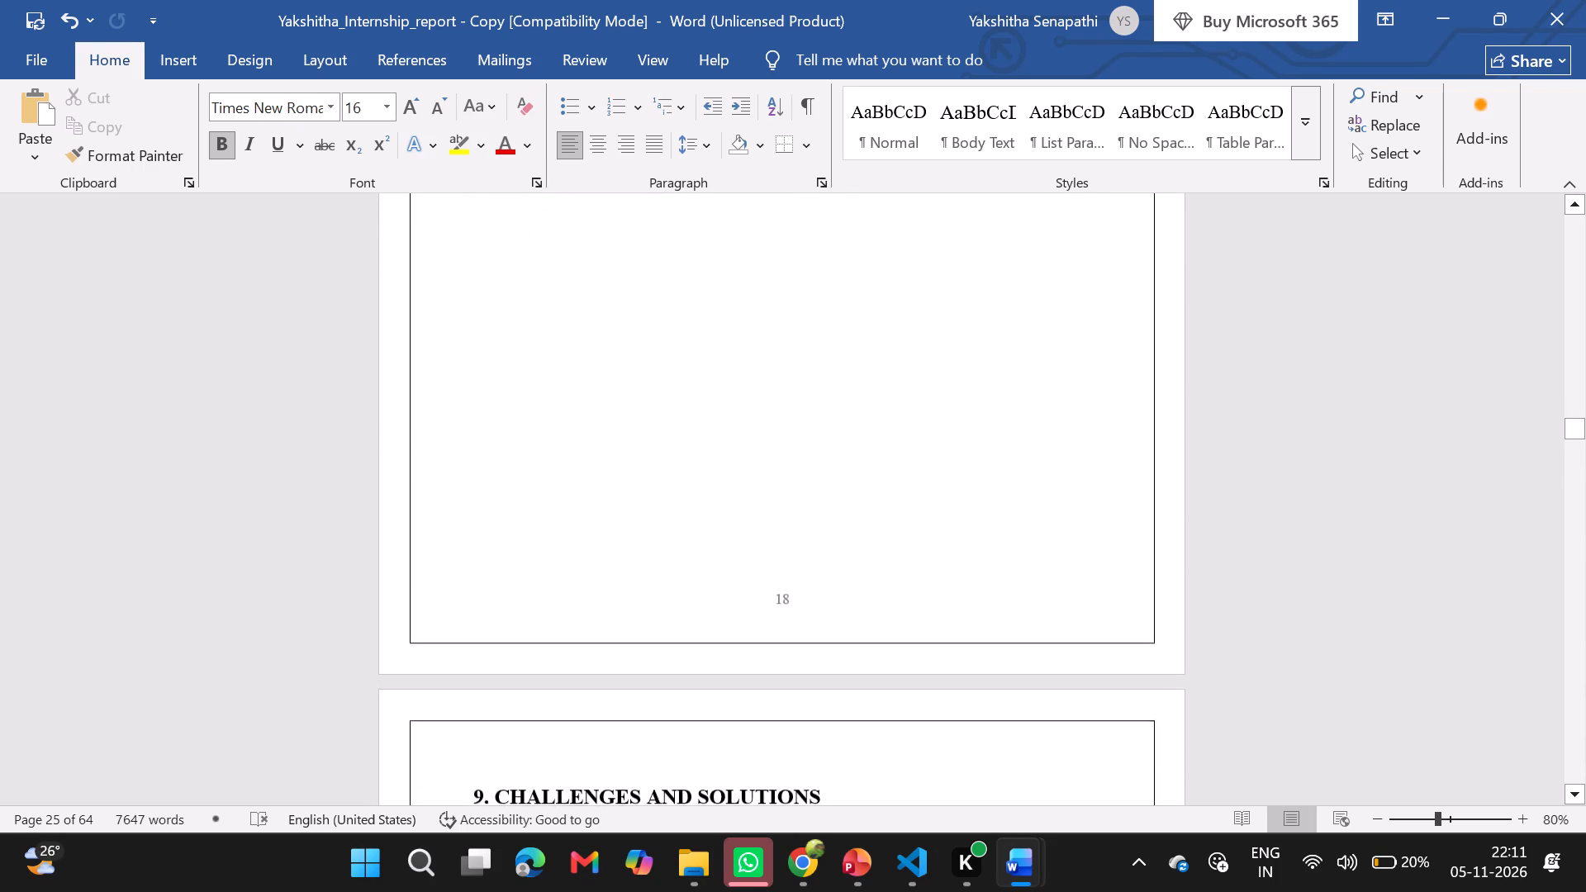
pyautogui.scroll(2, 1228, 549)
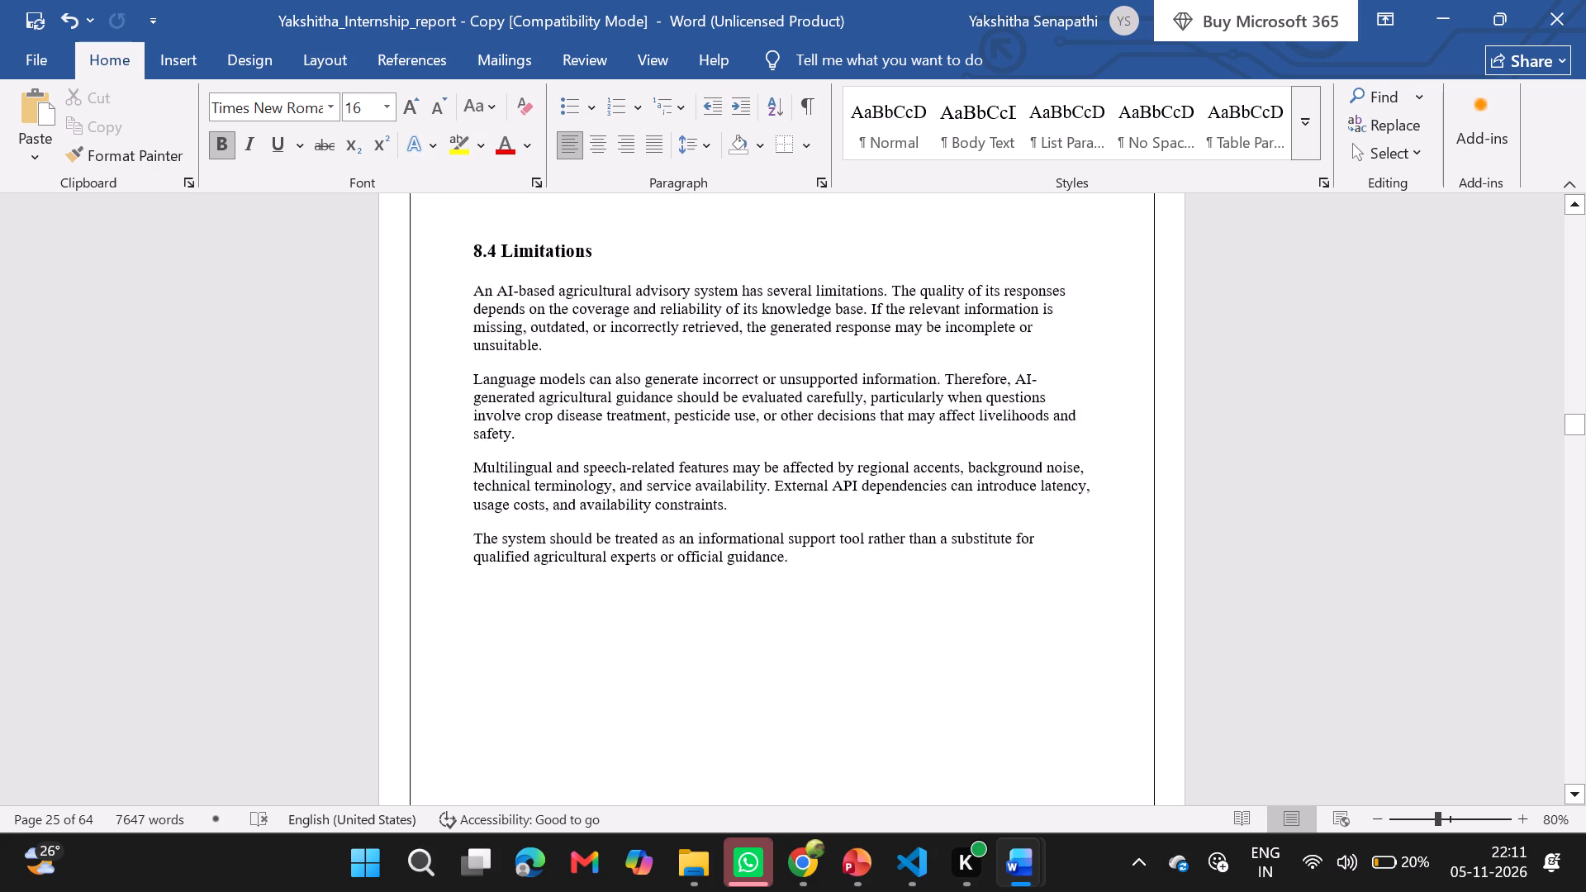
pyautogui.scroll(3, 1228, 549)
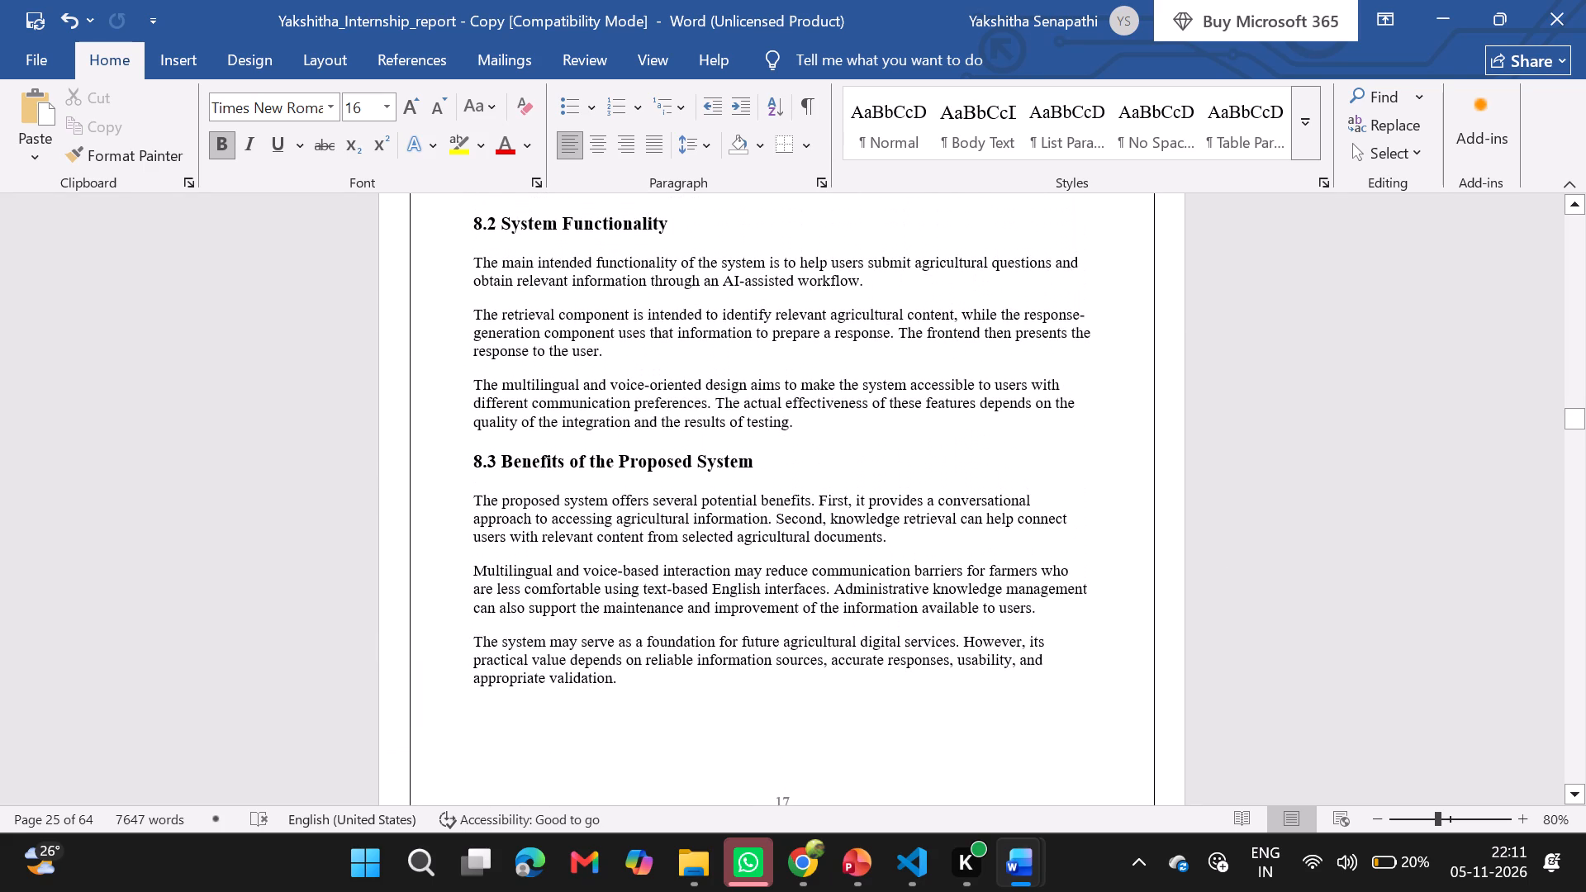
pyautogui.scroll(4, 1228, 549)
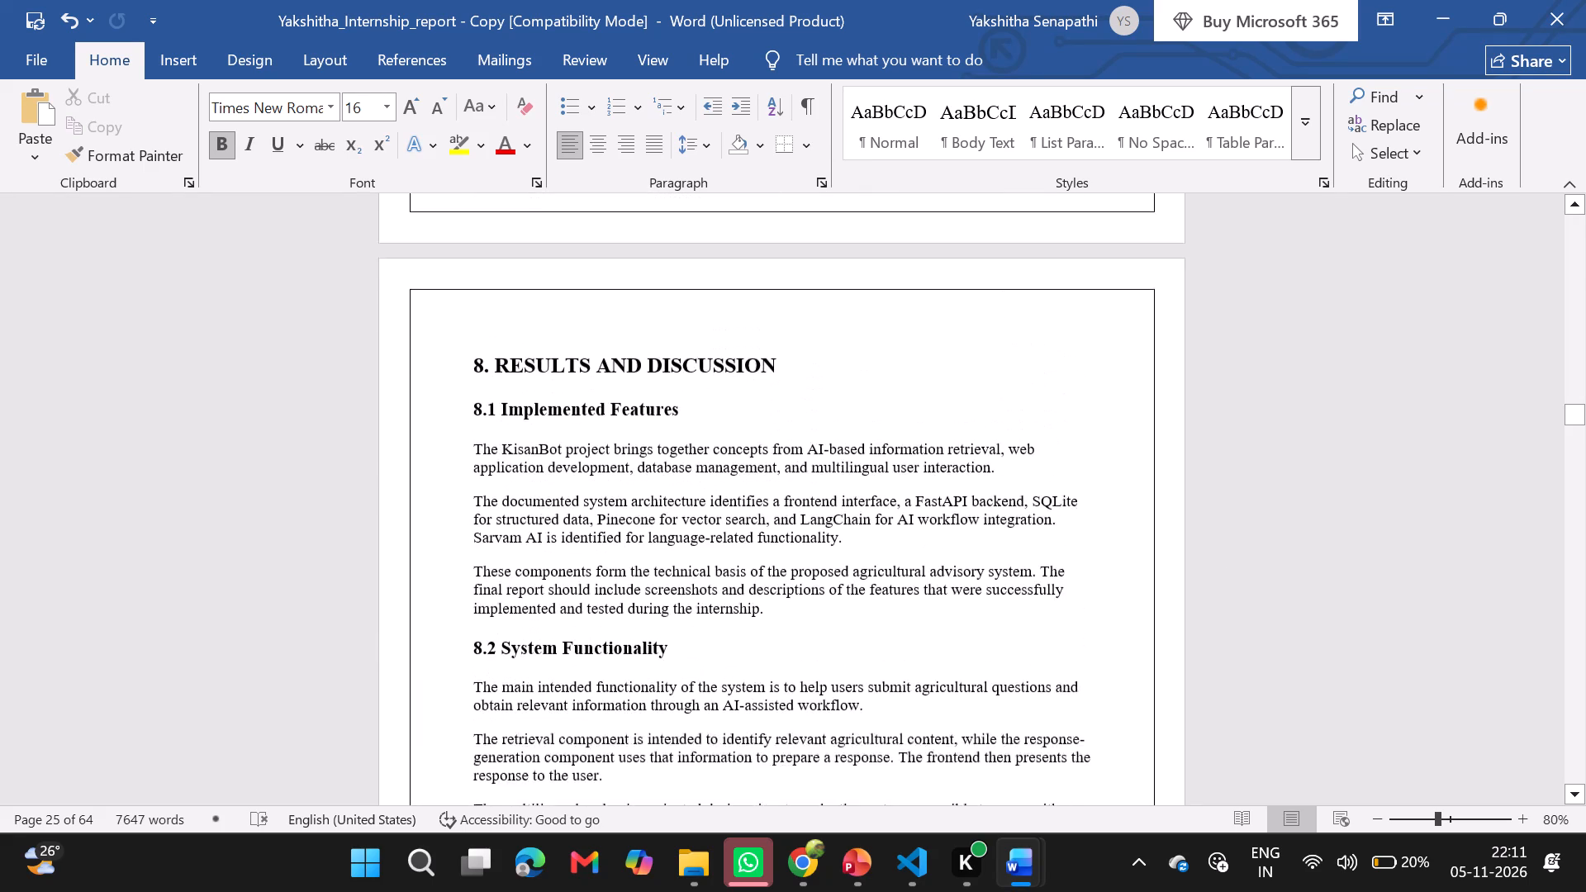
pyautogui.scroll(4, 1228, 549)
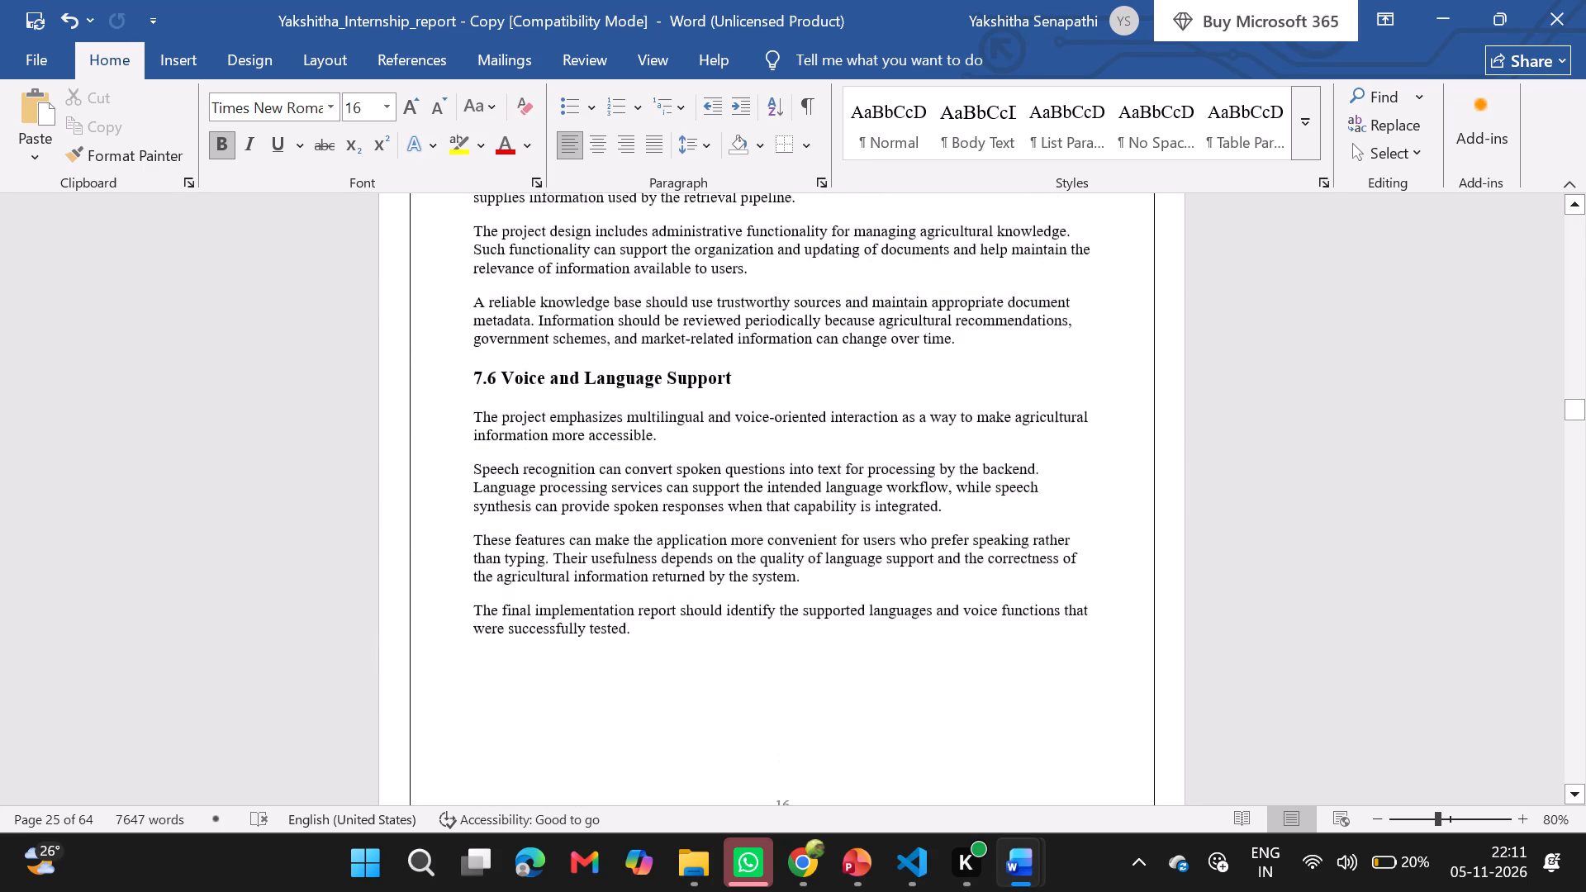
# Insert an empty line before the "7.4 Agricultural Query Processing" heading to push it onto the next page with its text.
pyautogui.scroll(1, 1228, 549)
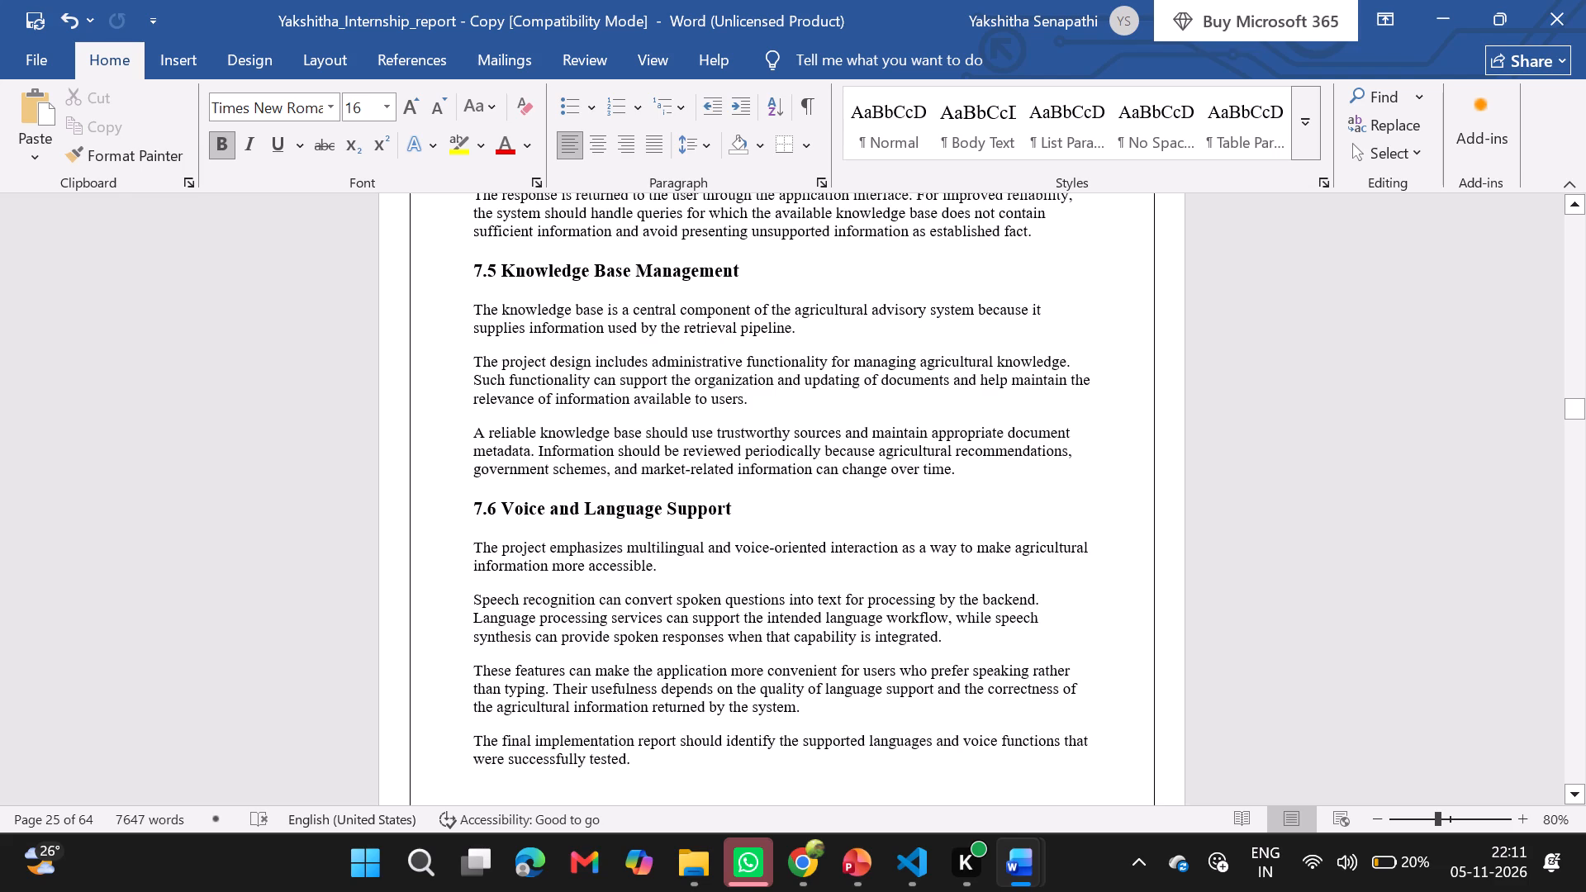
pyautogui.scroll(-1, 1228, 549)
pyautogui.scroll(1, 1228, 549)
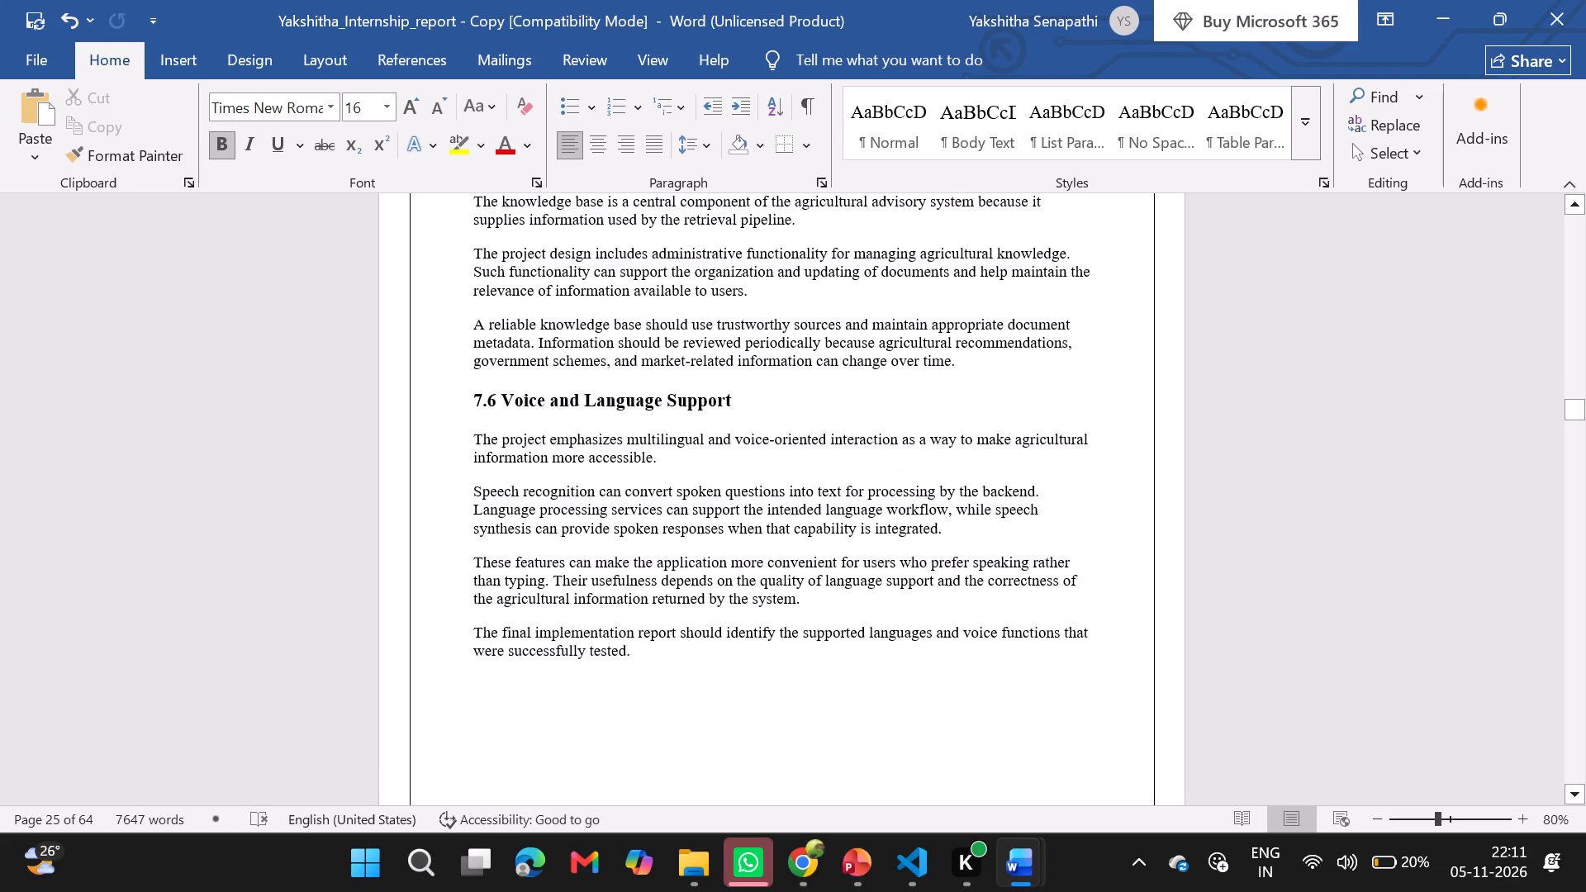
pyautogui.scroll(1, 1228, 549)
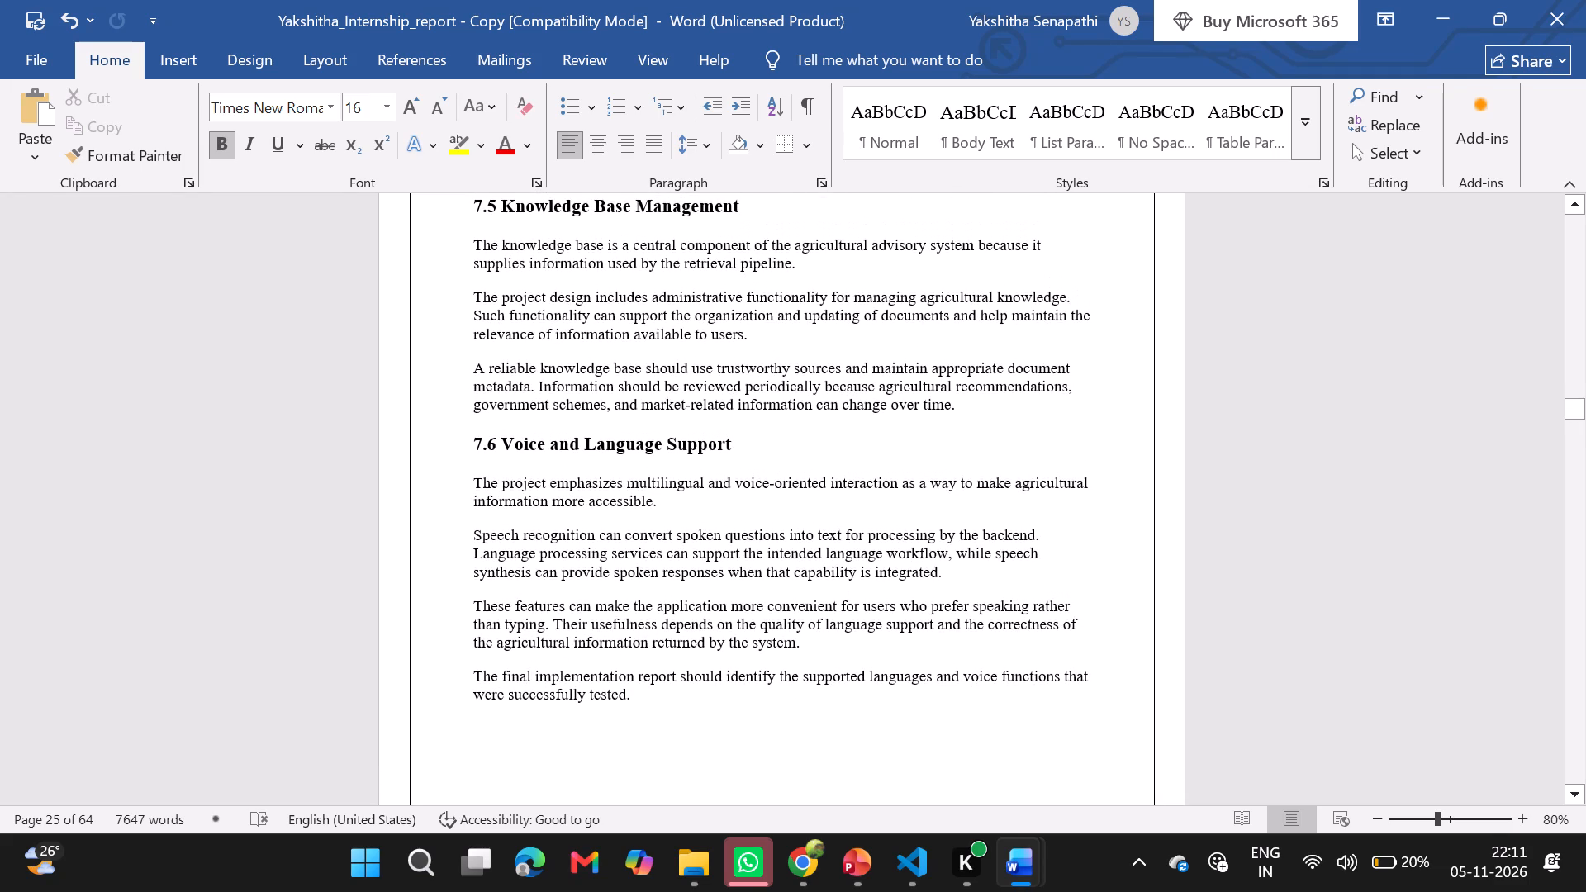
pyautogui.scroll(5, 1228, 549)
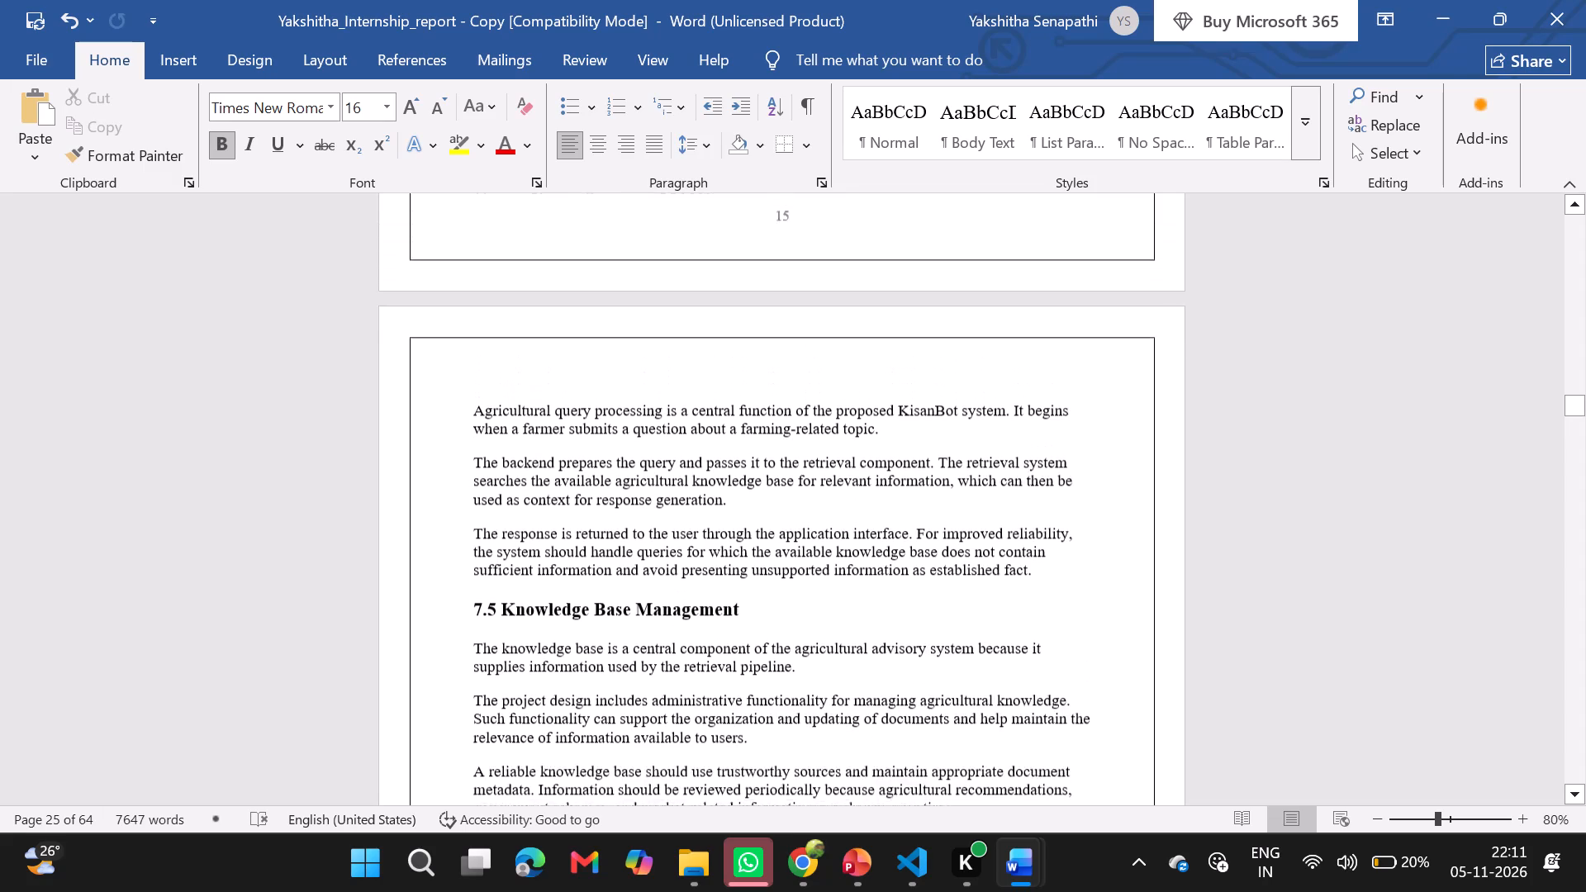
pyautogui.scroll(1, 1228, 549)
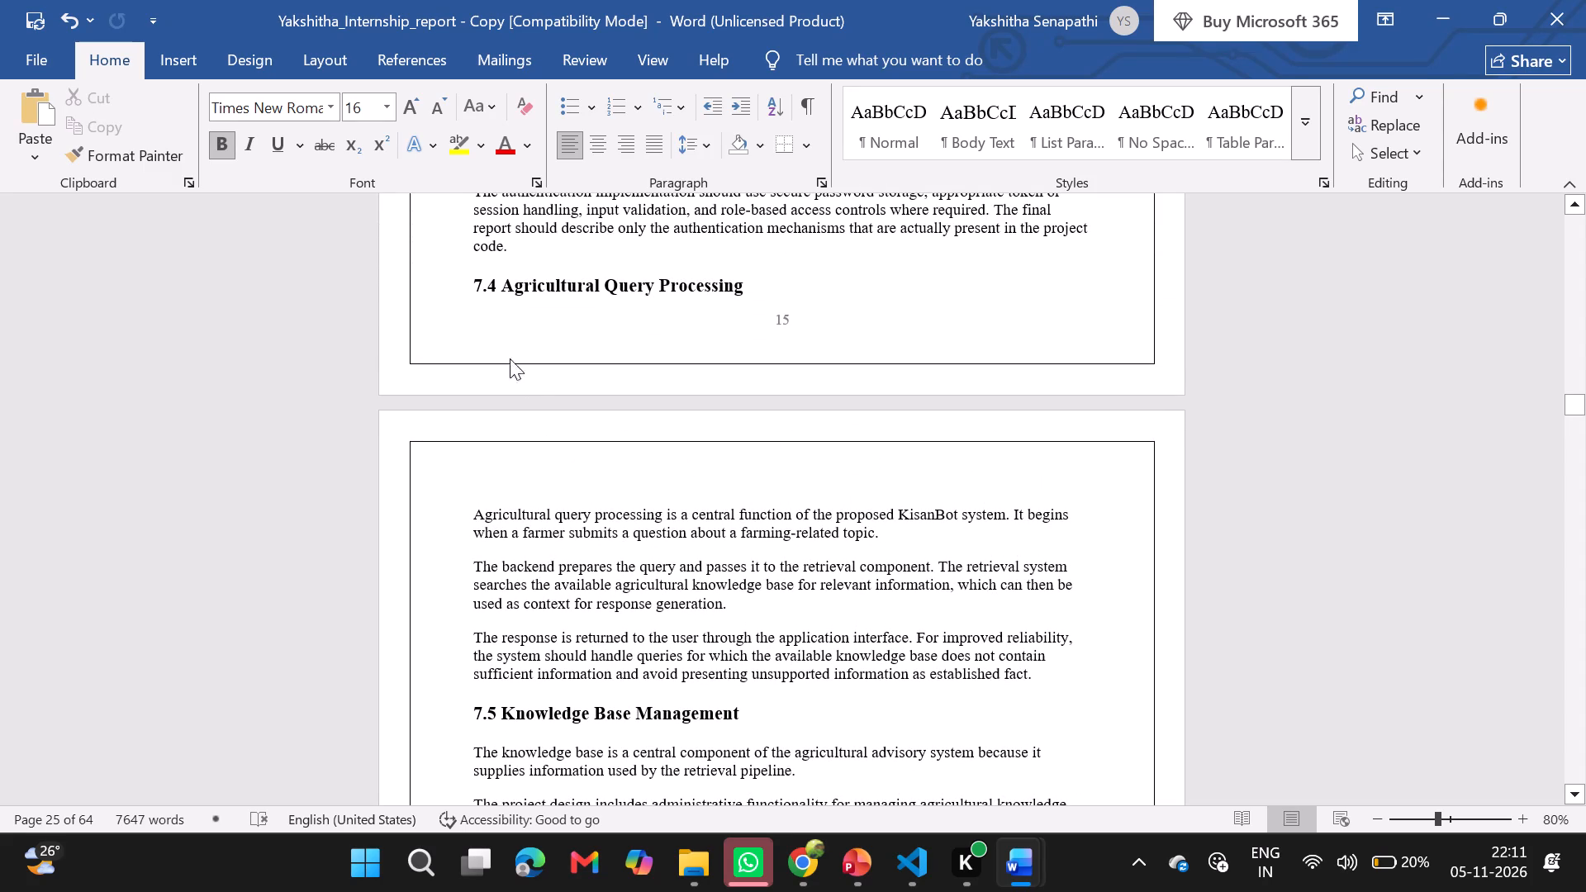
pyautogui.click(470, 282)
pyautogui.press('Return')
# Delete the extra empty line above the "8. RESULTS AND DISCUSSION" heading on the page after page 16.
pyautogui.scroll(-5, 470, 282)
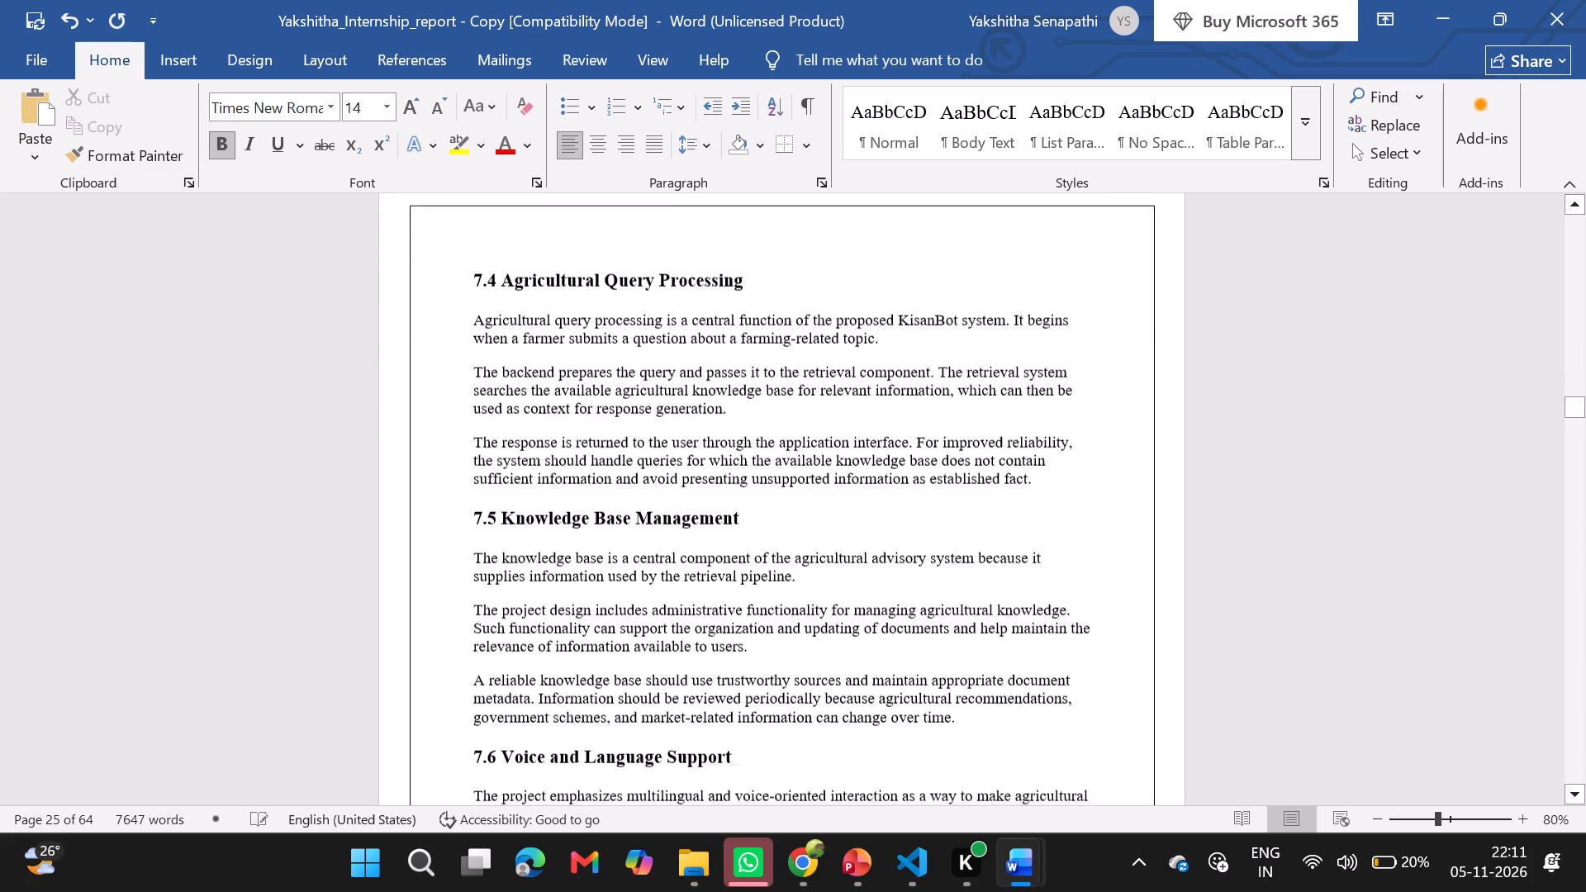
pyautogui.scroll(-8, 470, 282)
pyautogui.scroll(1, 470, 282)
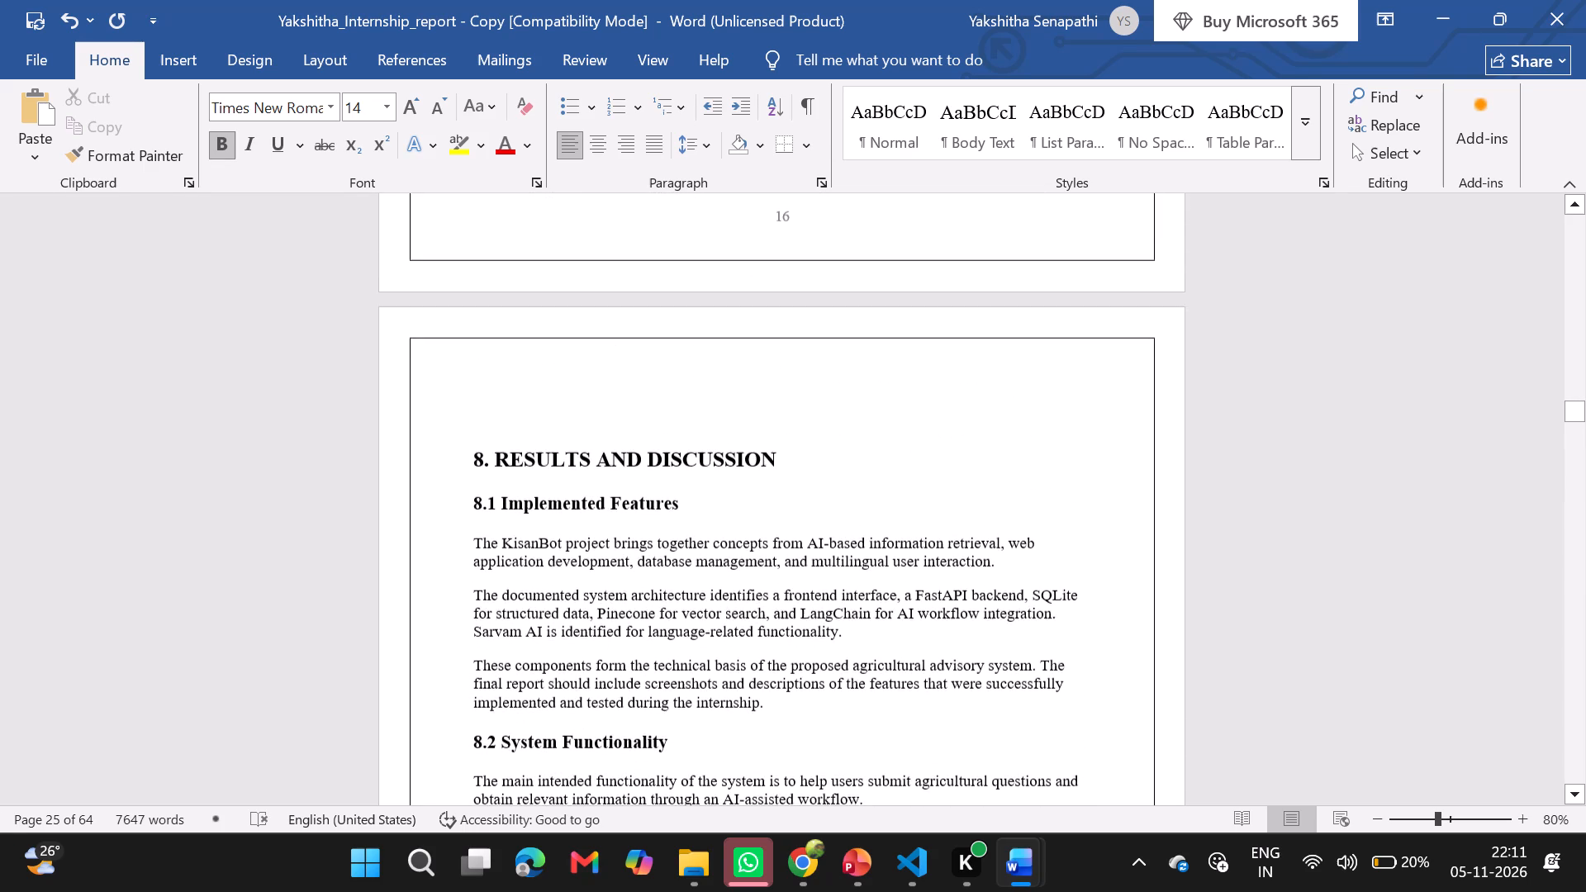
pyautogui.click(472, 462)
pyautogui.press('BackSpace')
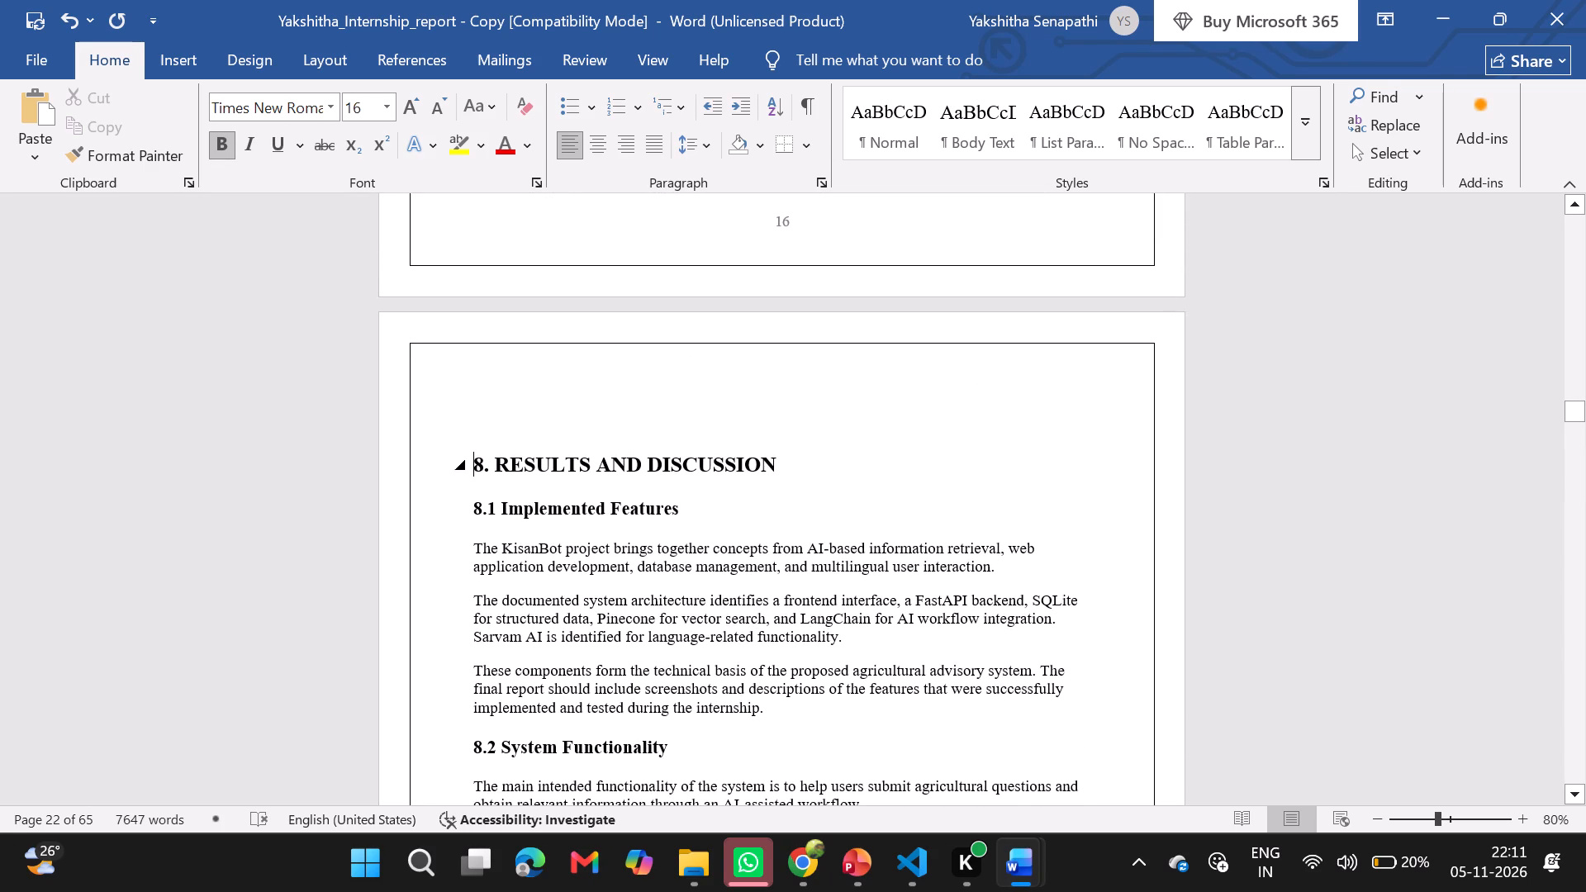
# Adjust the empty lines above the "8. RESULTS AND DISCUSSION" heading so it starts at the top of the page after page 16.
pyautogui.press('BackSpace')
pyautogui.press('Return')
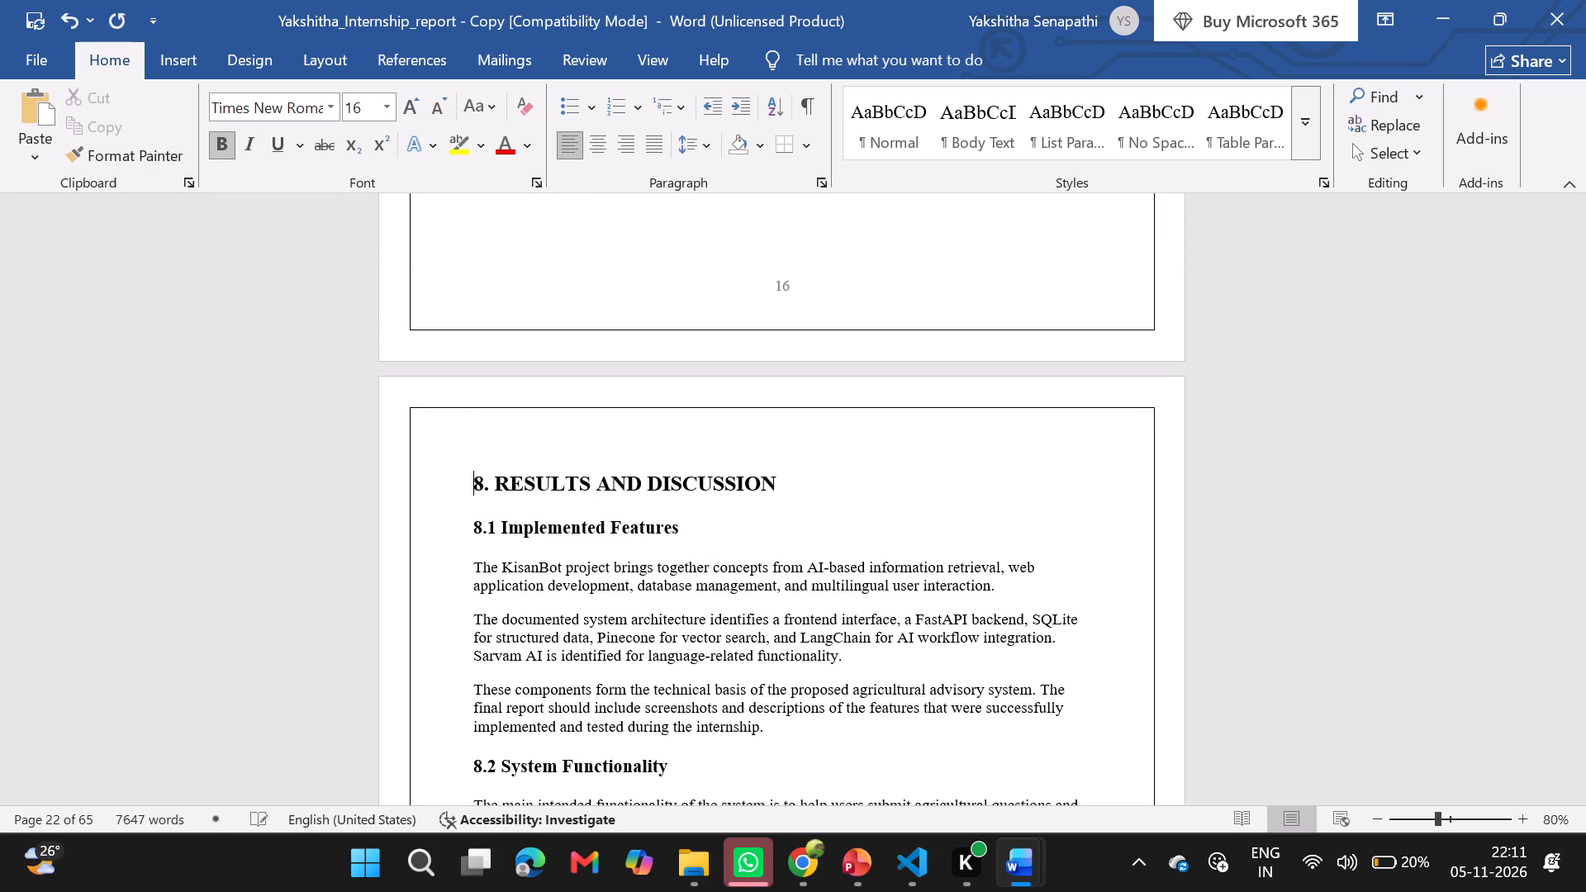
# Check the footer numbers and page layout from the Results and Discussion heading back through the Implementation chapter to page 14.
pyautogui.scroll(4, 472, 462)
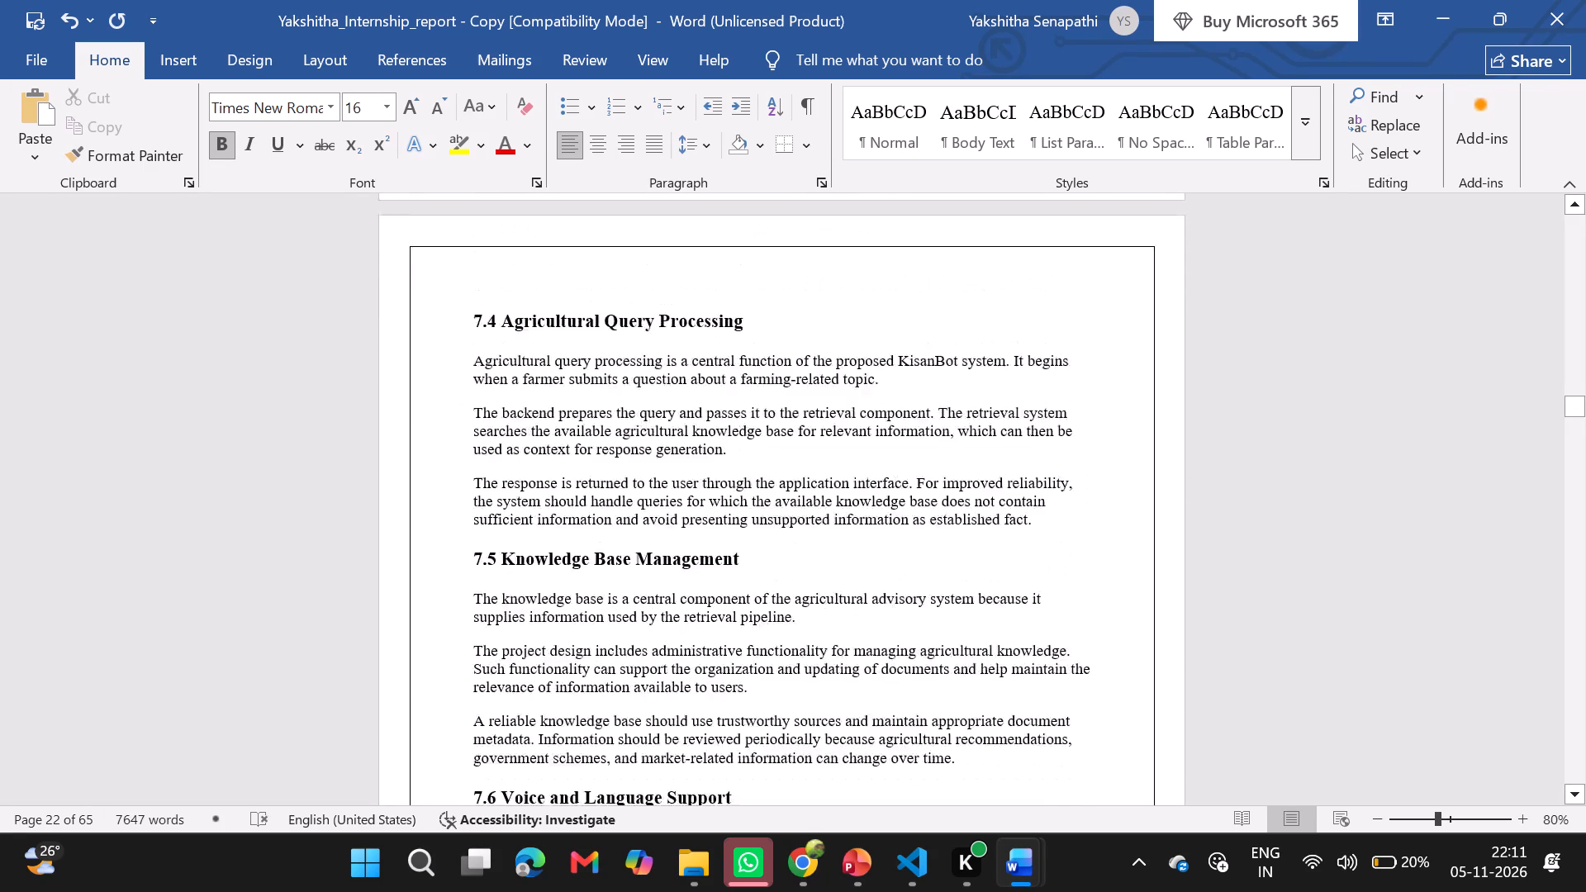
pyautogui.scroll(4, 472, 462)
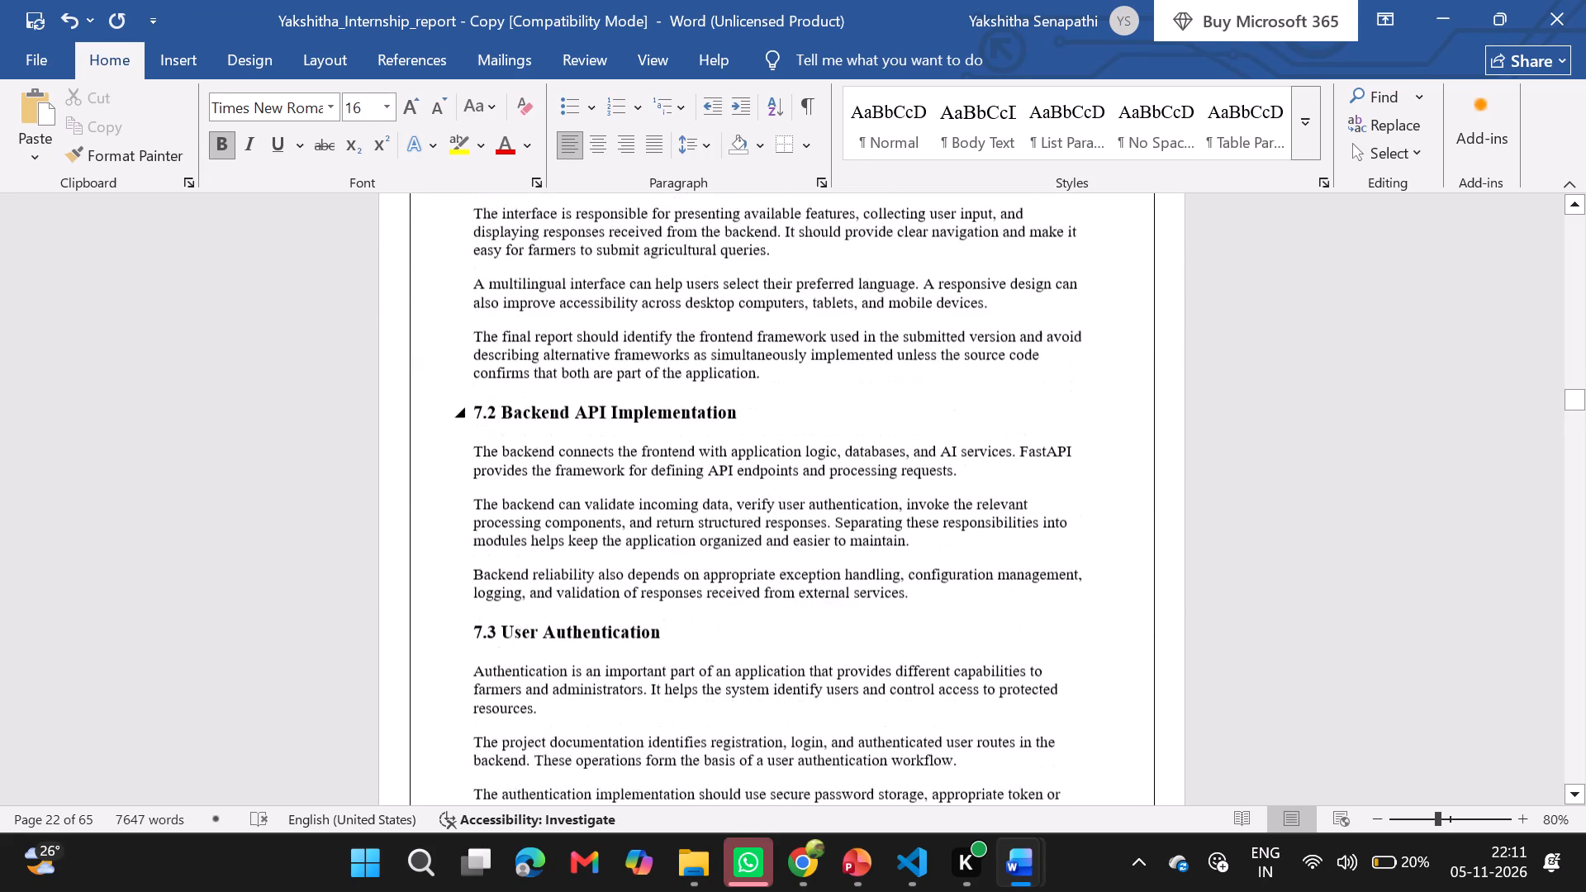
pyautogui.scroll(2, 472, 462)
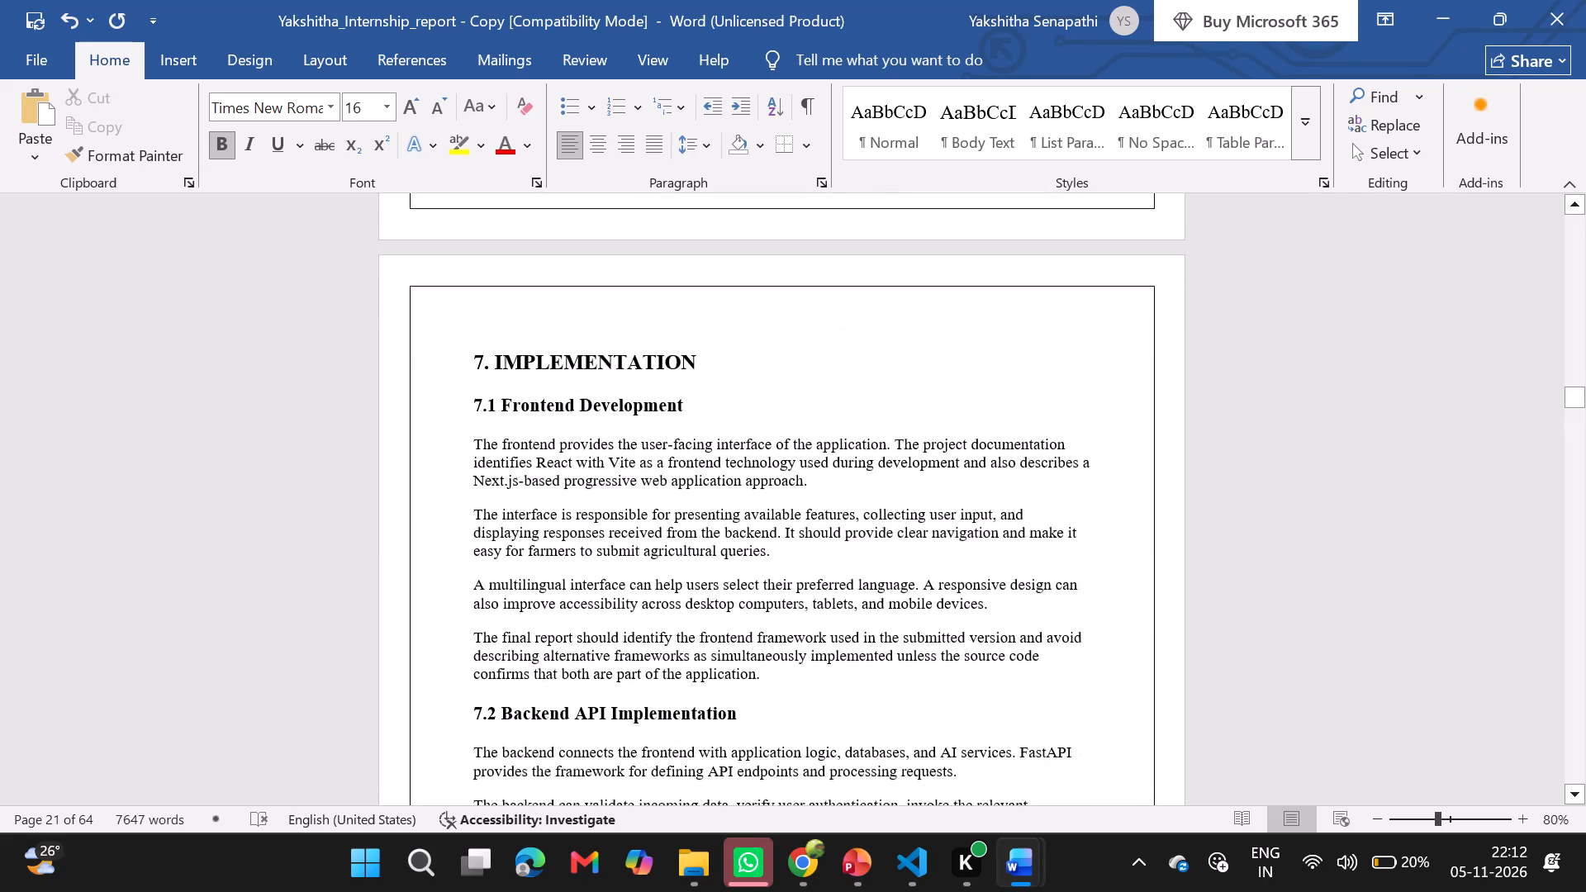
pyautogui.scroll(3, 472, 462)
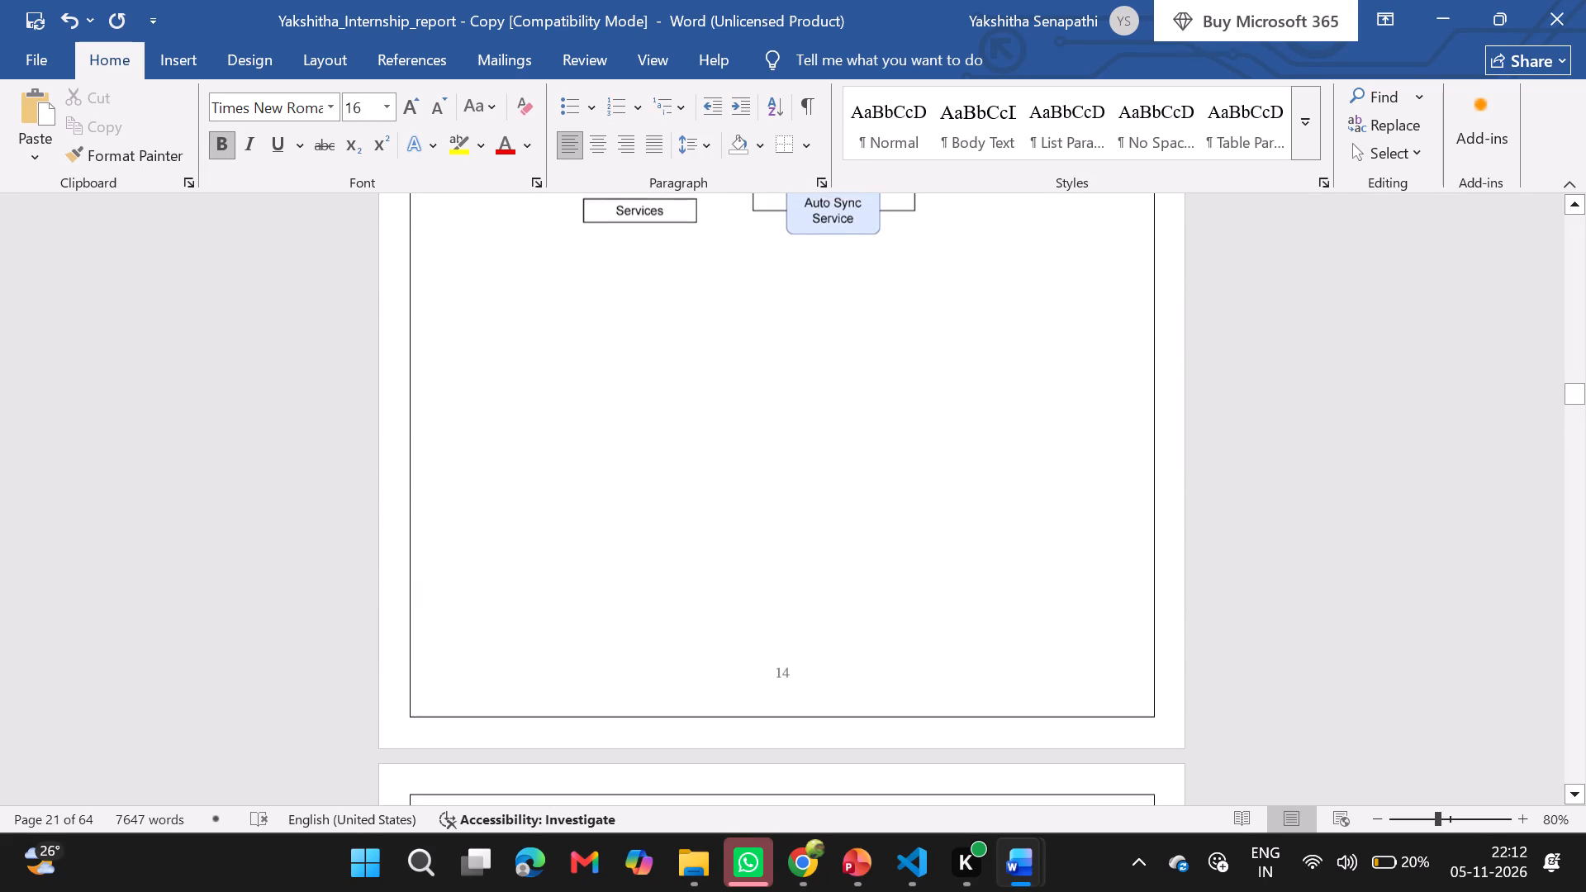
pyautogui.scroll(1, 472, 462)
pyautogui.scroll(-1, 472, 462)
pyautogui.scroll(1, 472, 462)
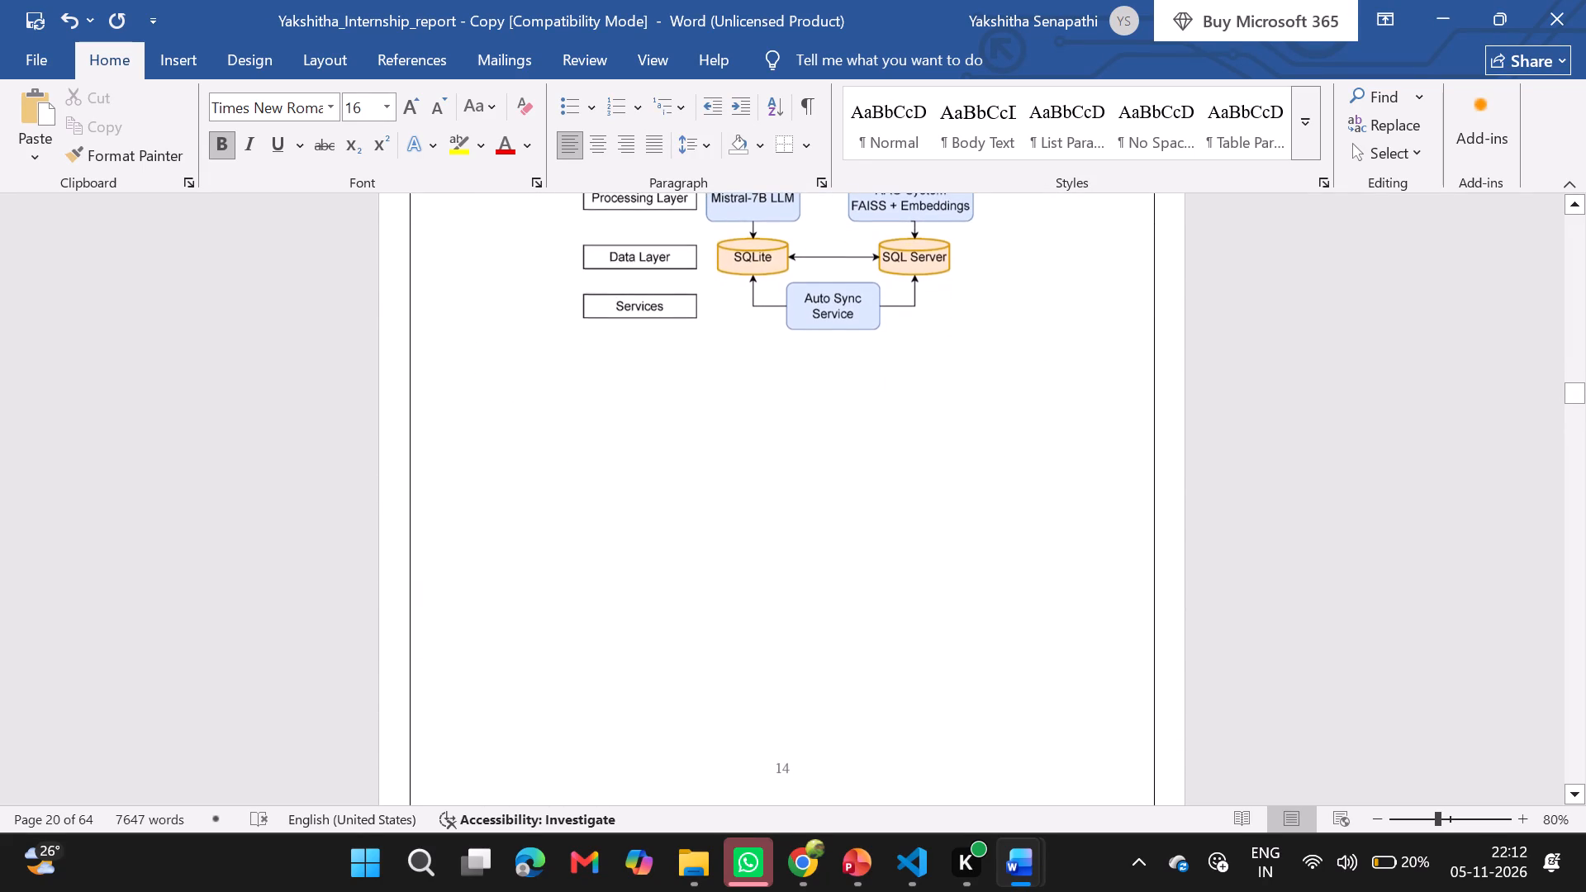
# Check the footer numbers and page layout from the layered architecture diagram on page 14 back through chapter 6 to page 11.
pyautogui.scroll(3, 472, 462)
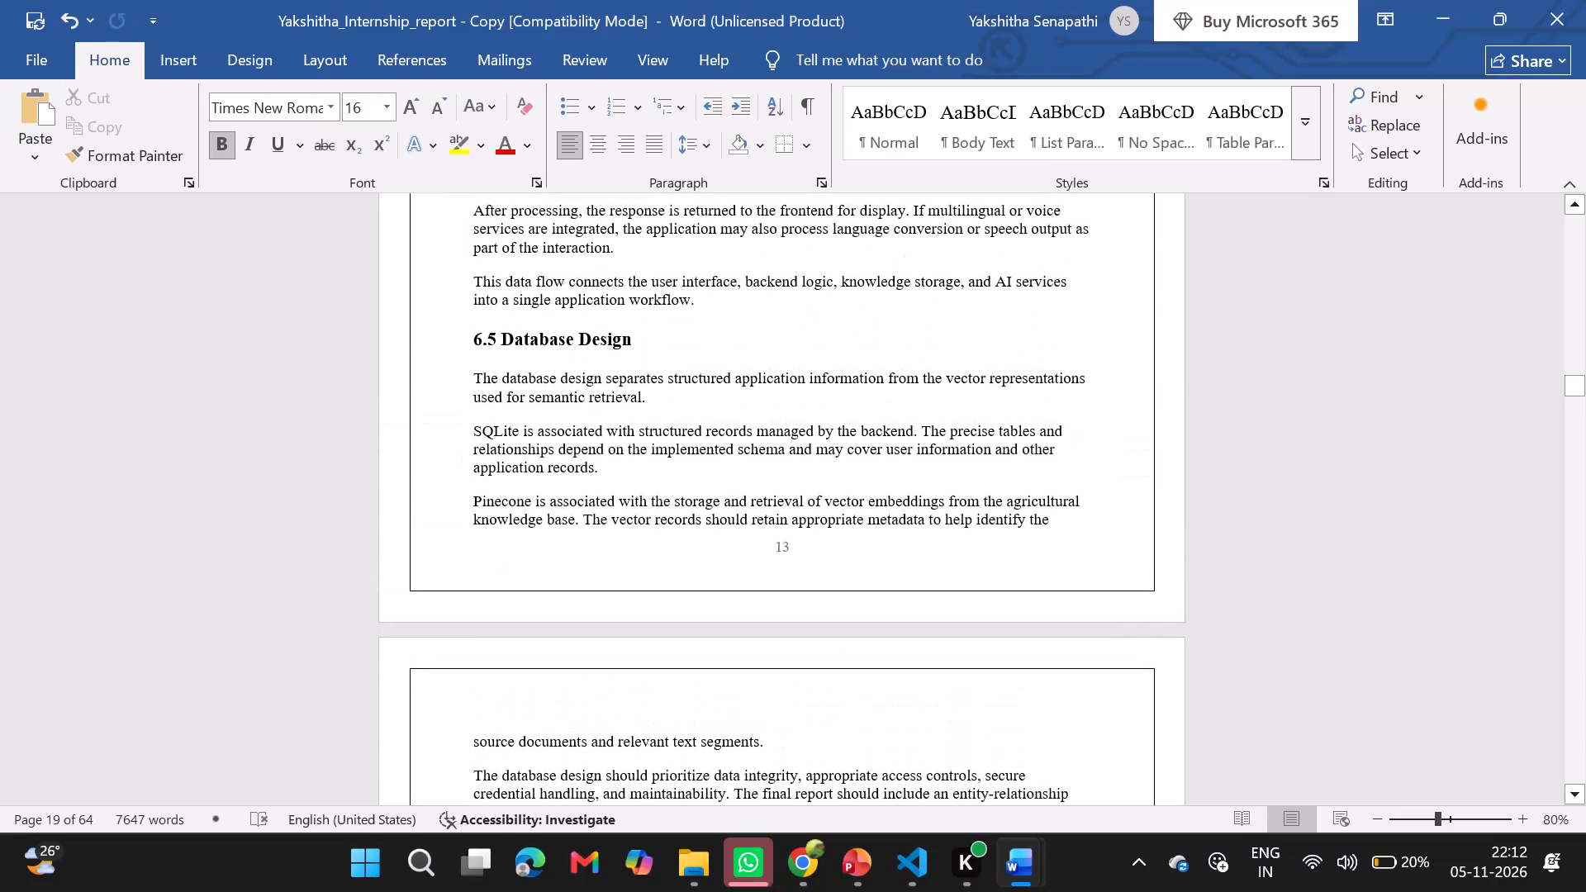
pyautogui.scroll(-2, 472, 462)
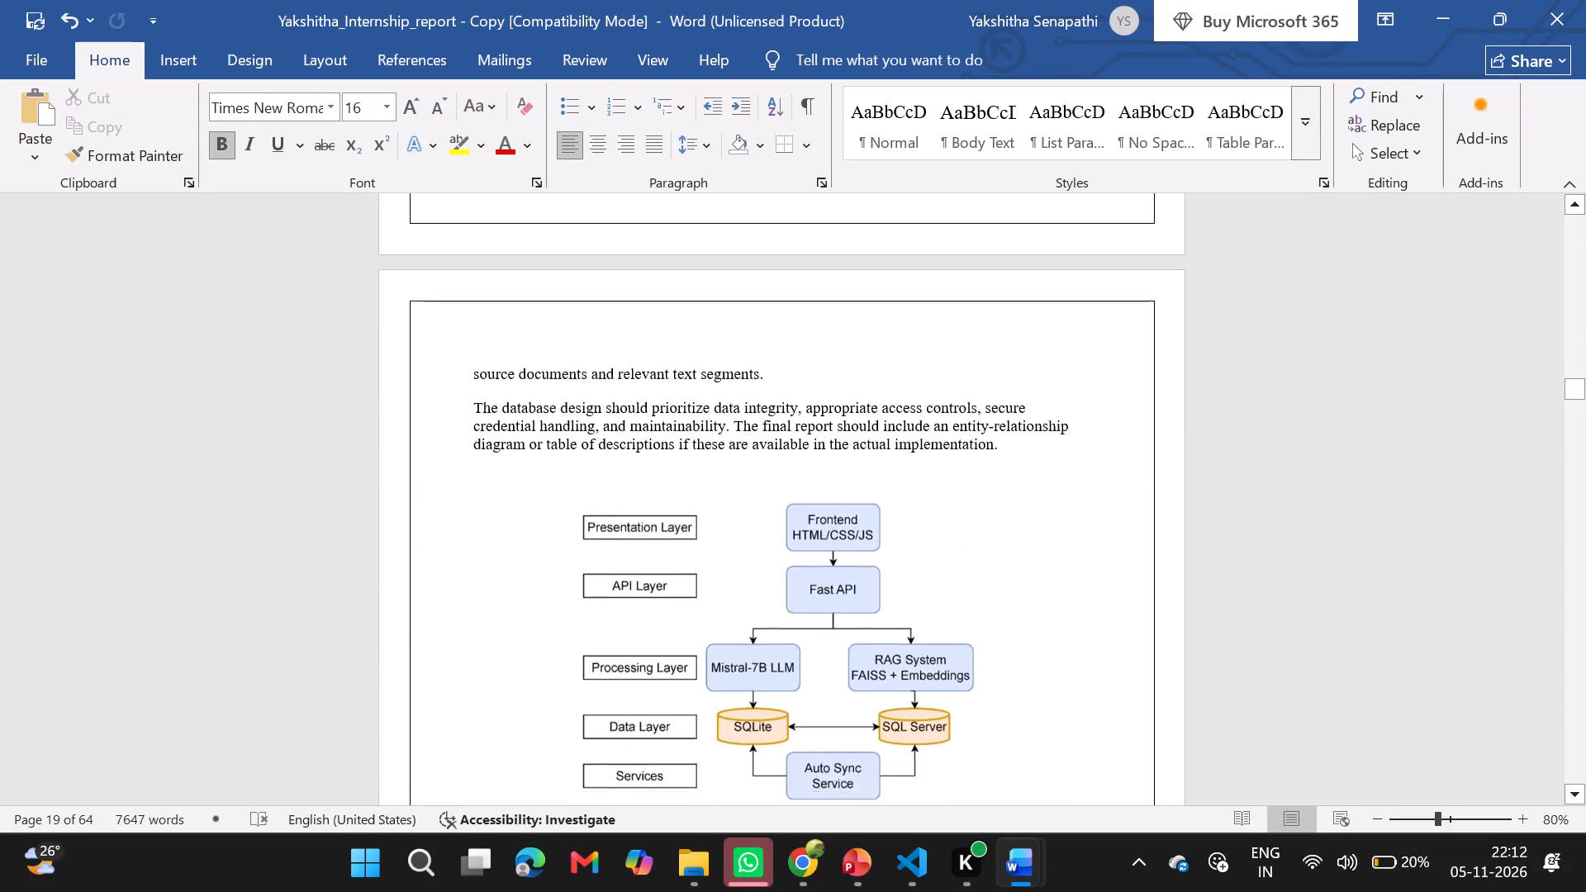
pyautogui.scroll(6, 472, 462)
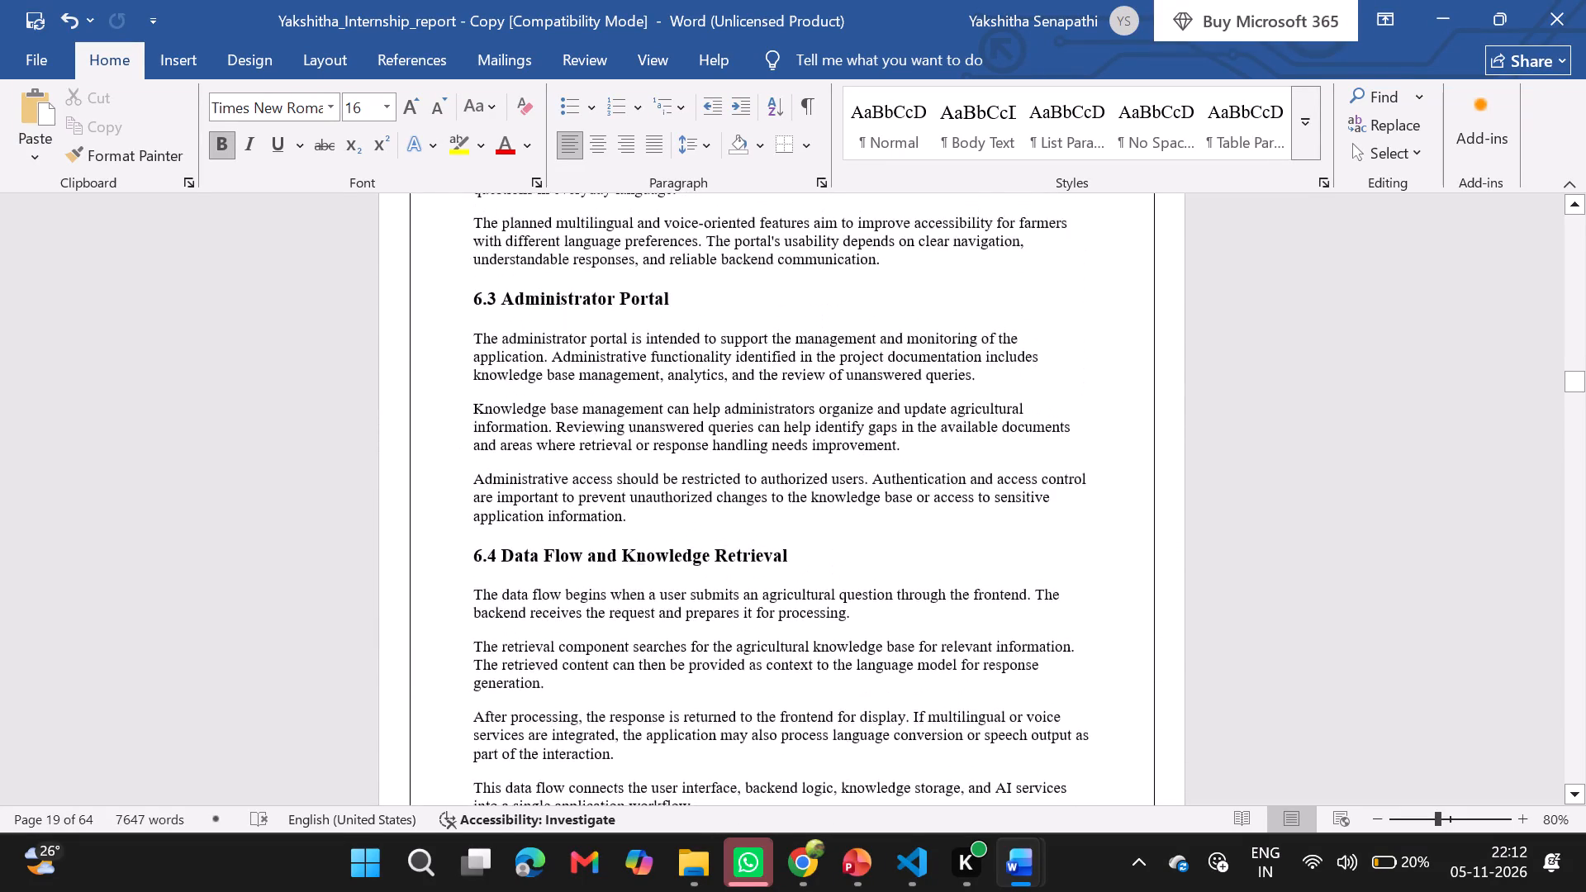
pyautogui.scroll(4, 472, 462)
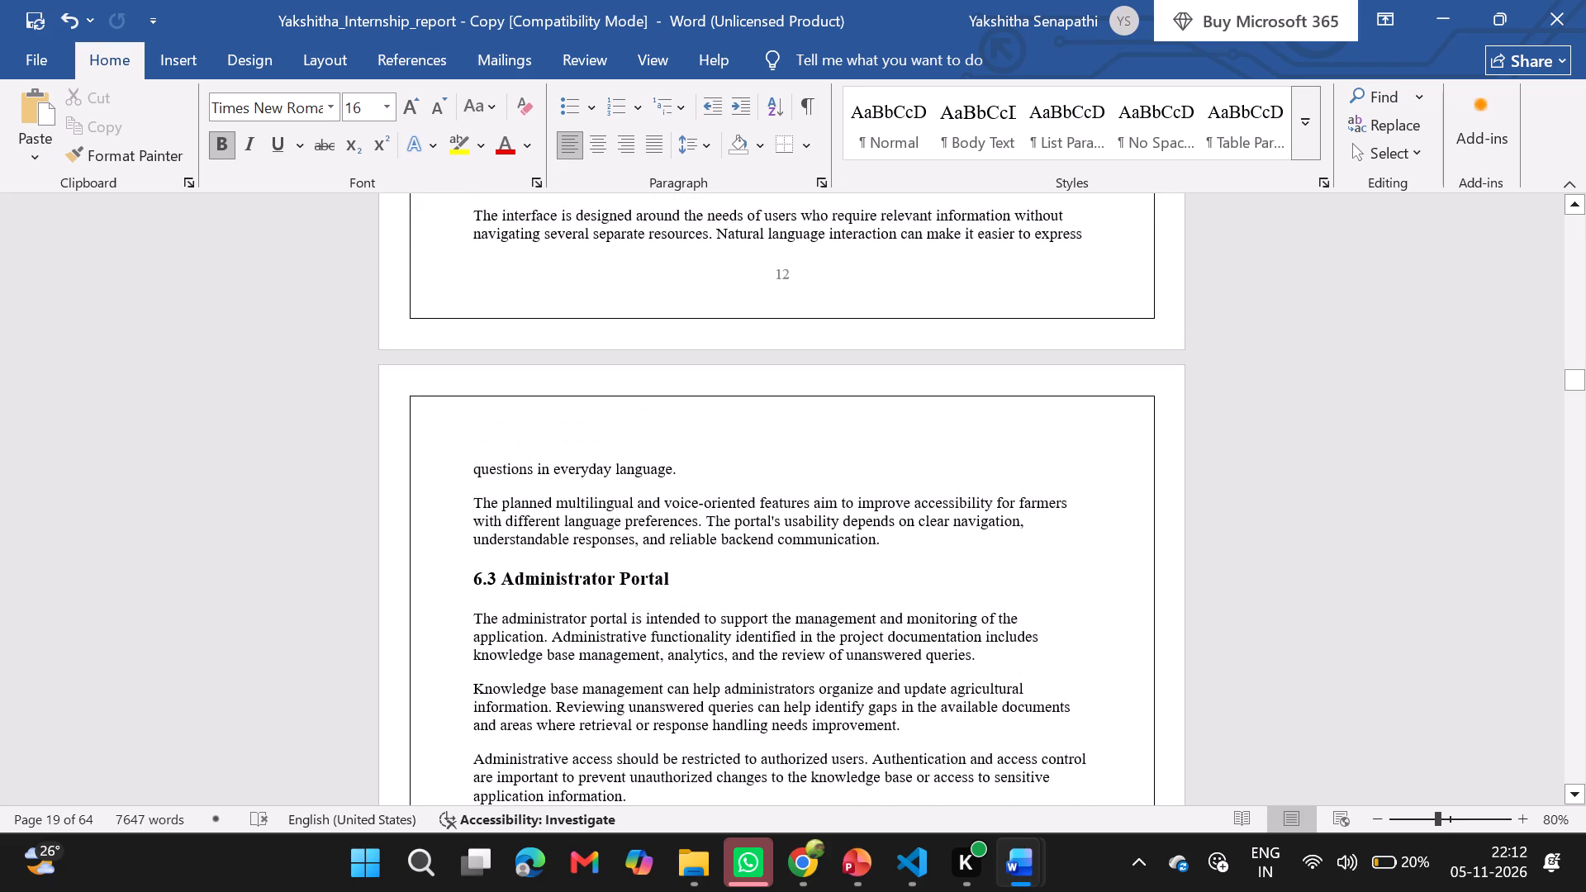
pyautogui.scroll(1, 472, 462)
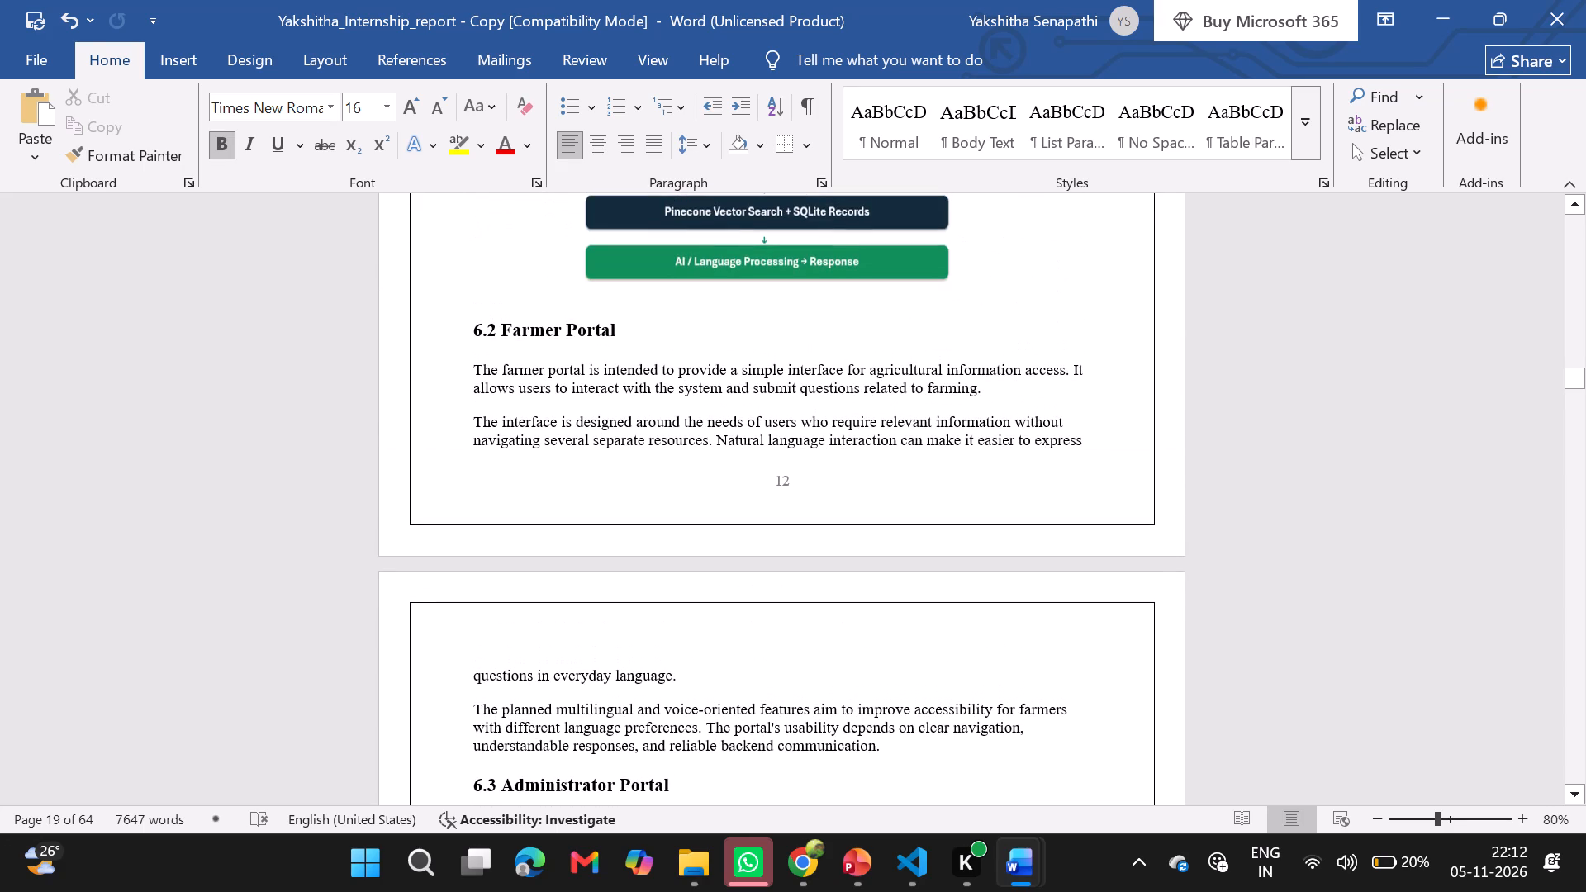
pyautogui.scroll(3, 472, 462)
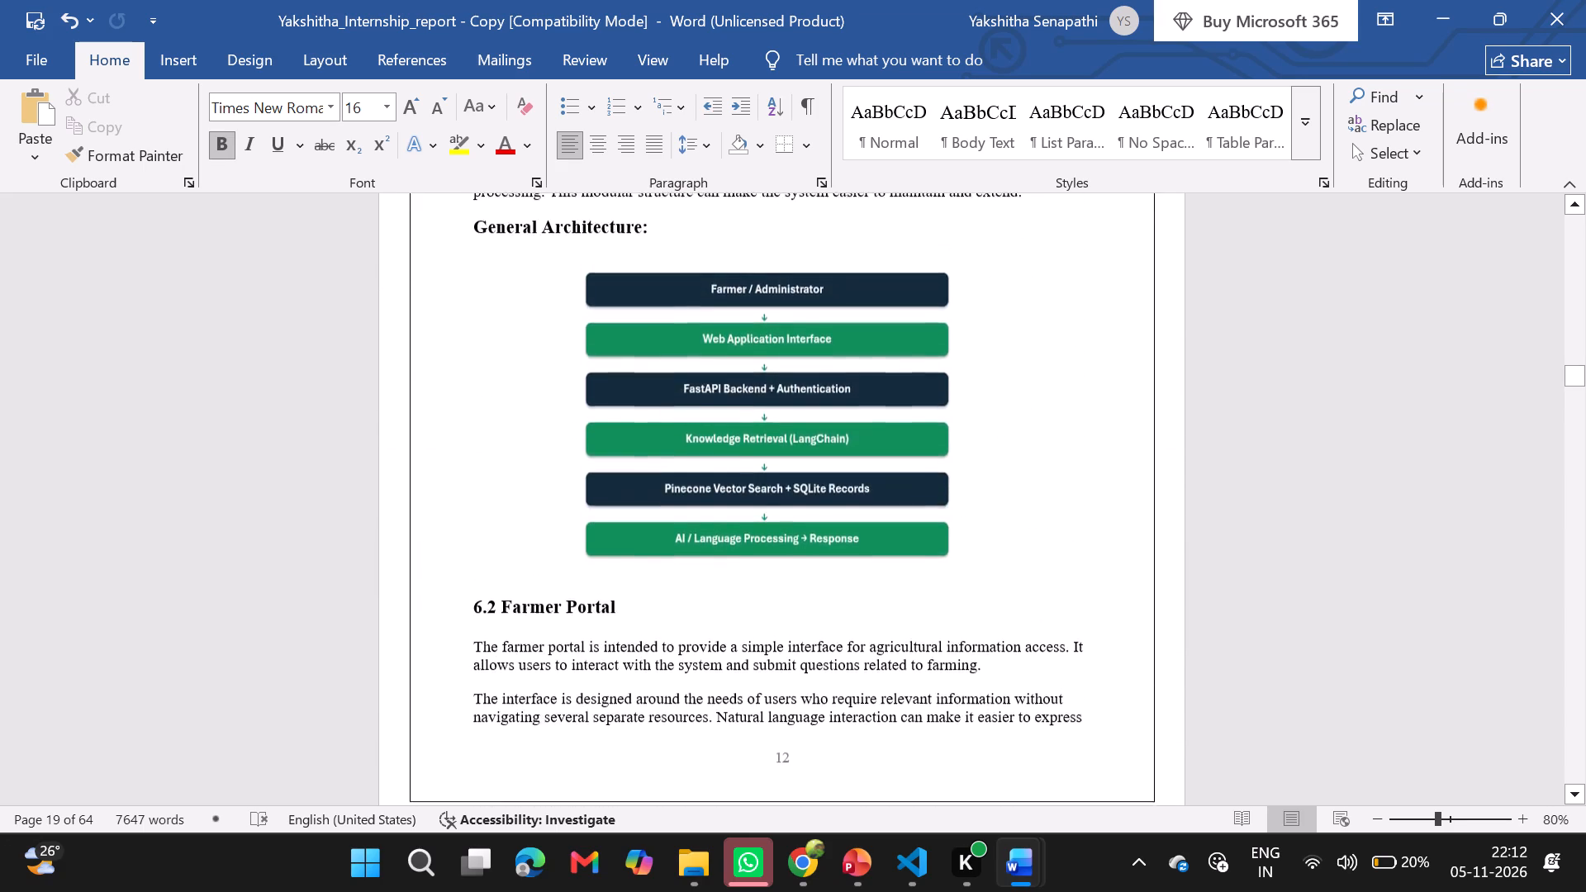
pyautogui.scroll(4, 472, 462)
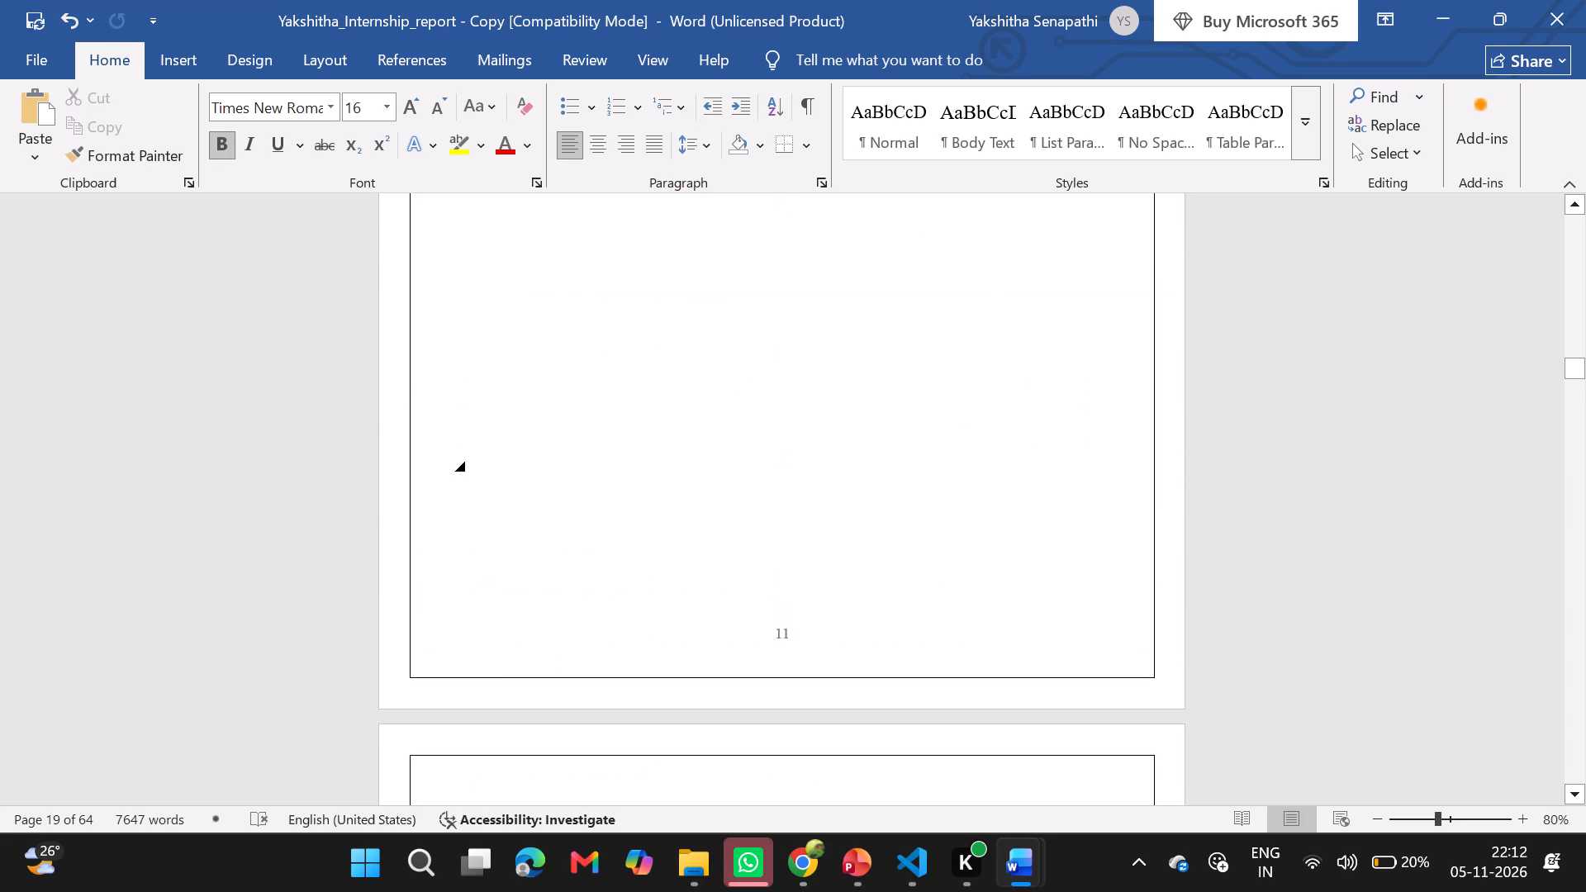
# Examine how sections 5.10 Multilingual and Voice Interaction and 5.11 System Testing and Evaluation break across pages 10 and 11.
pyautogui.scroll(3, 472, 462)
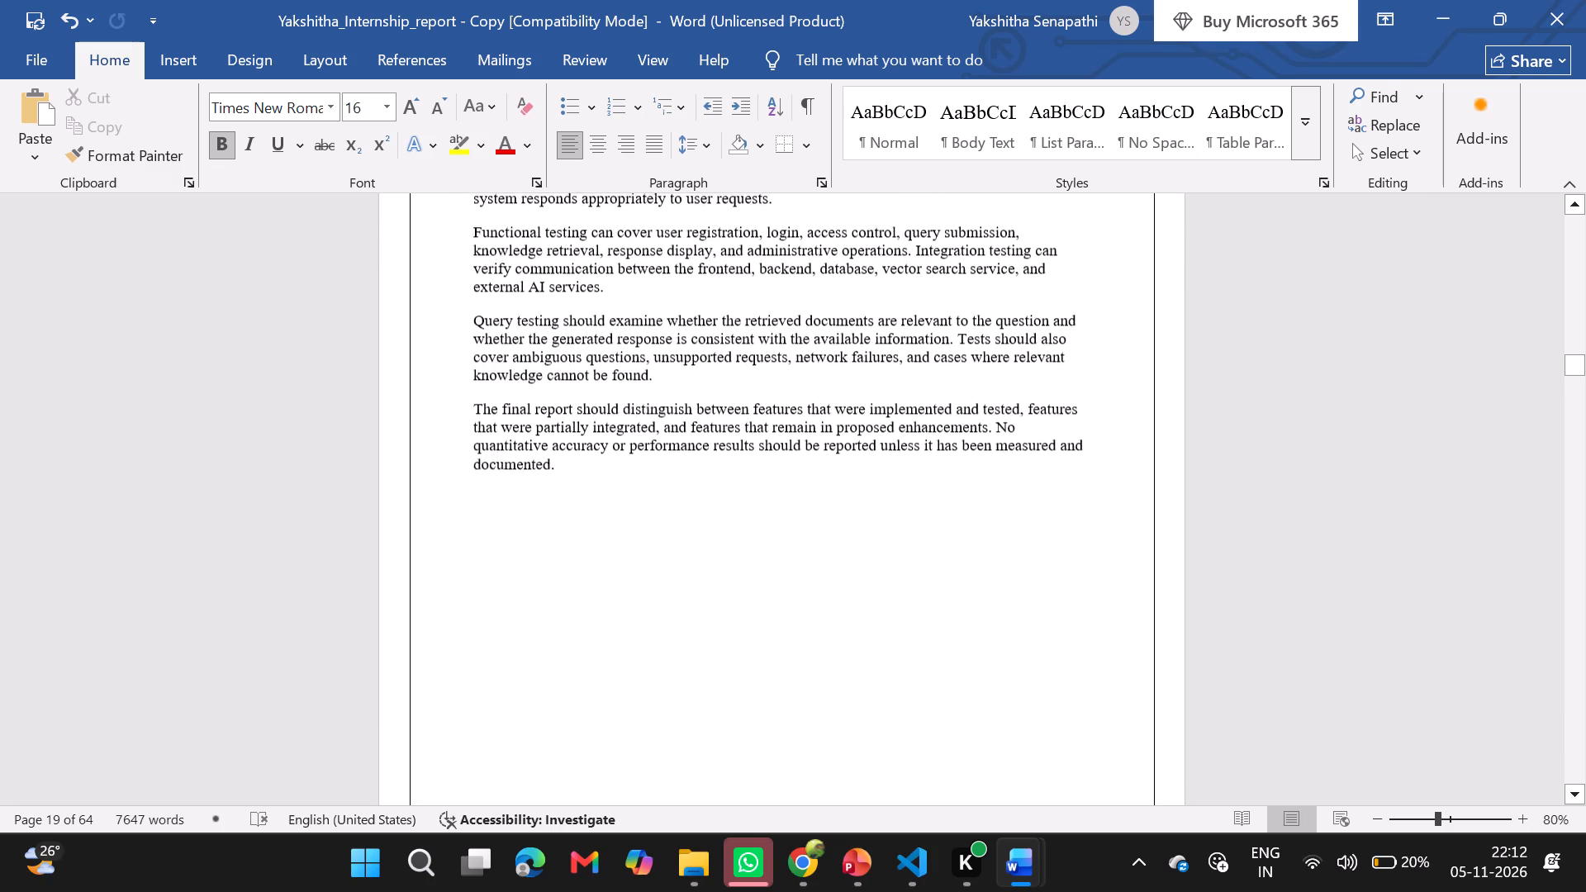
pyautogui.scroll(1, 472, 462)
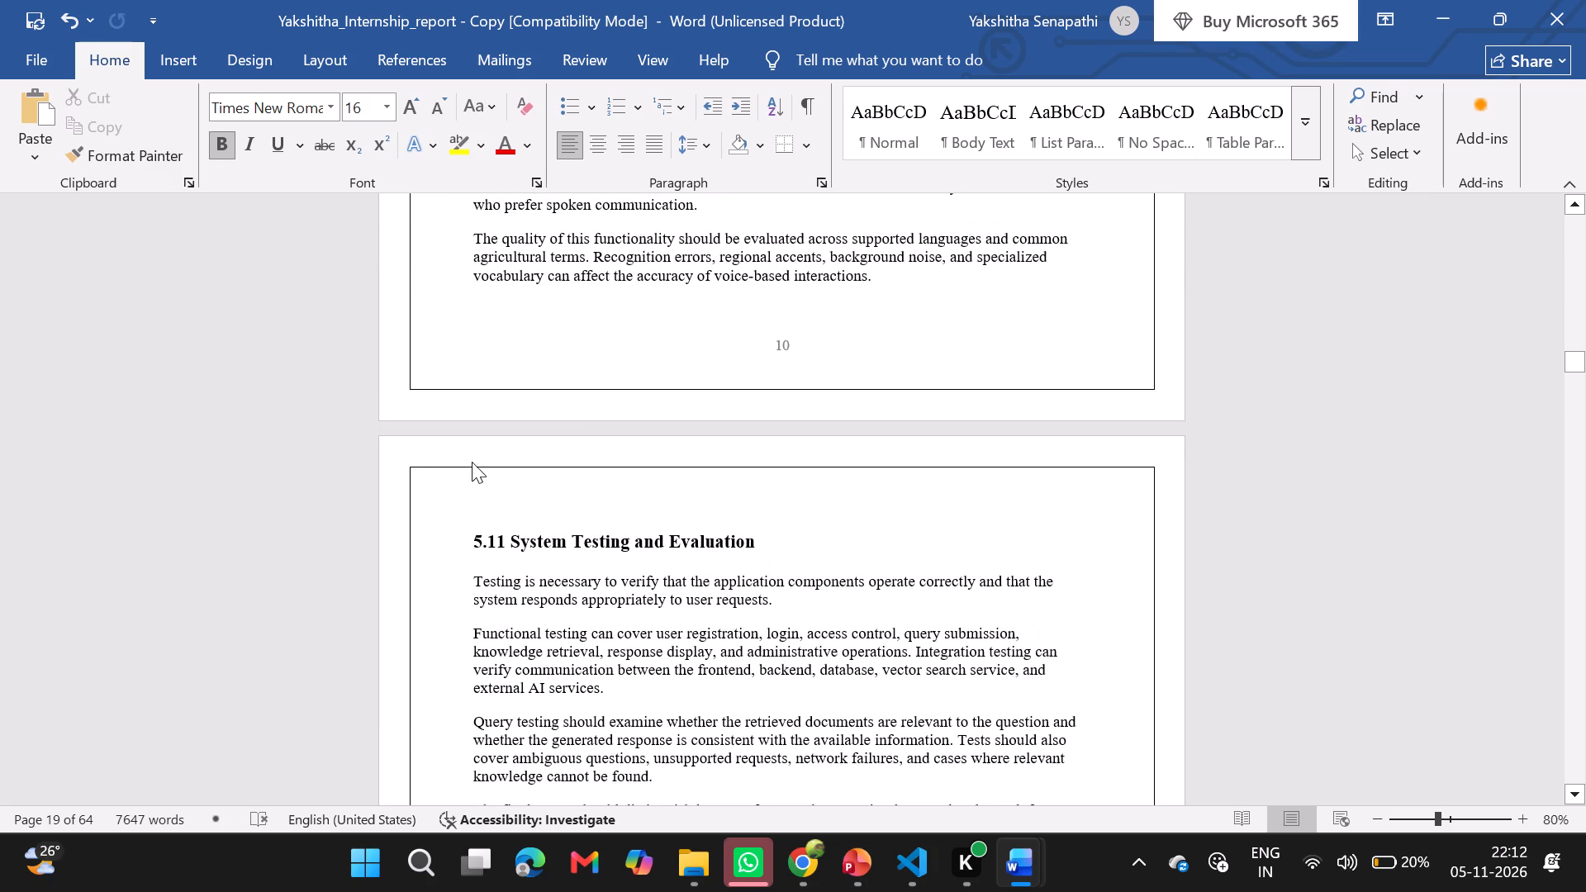
pyautogui.scroll(1, 472, 462)
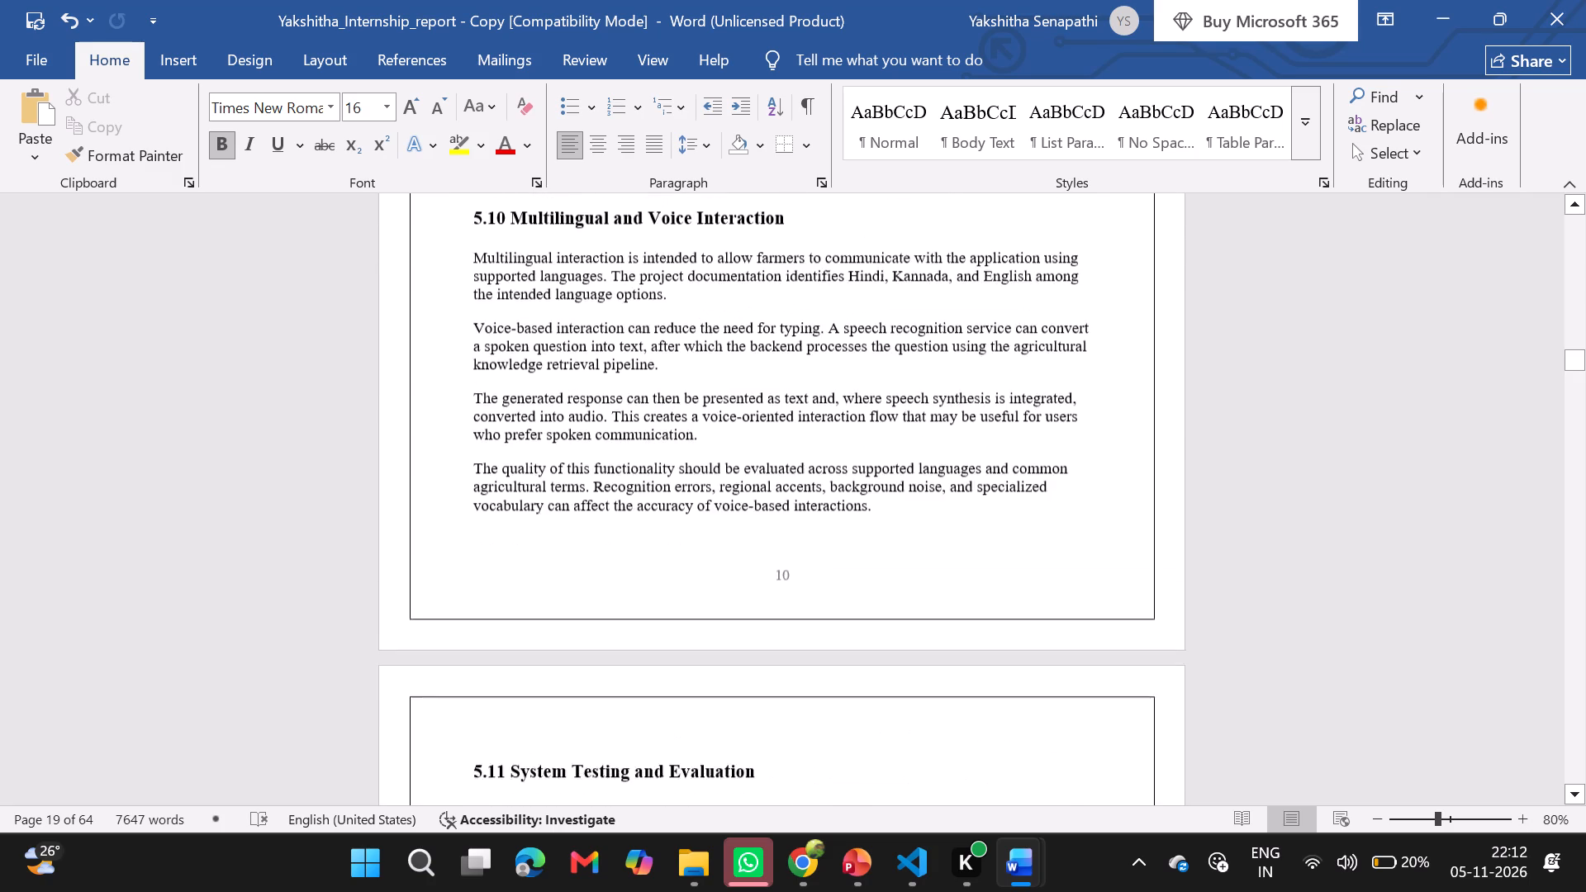
pyautogui.scroll(2, 472, 462)
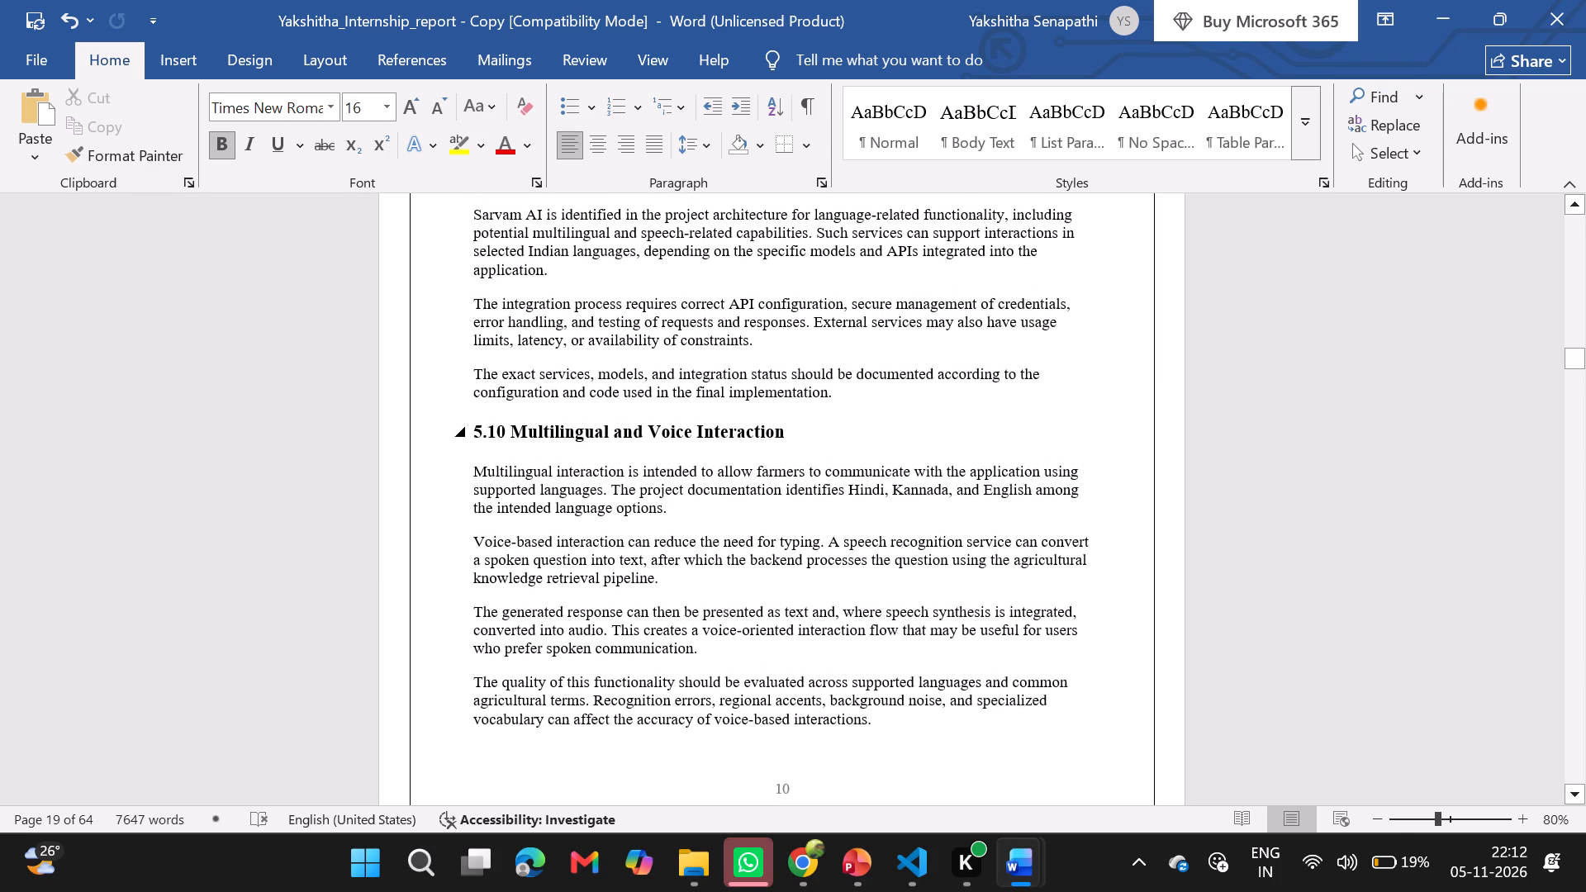
pyautogui.scroll(2, 472, 462)
pyautogui.scroll(-2, 472, 462)
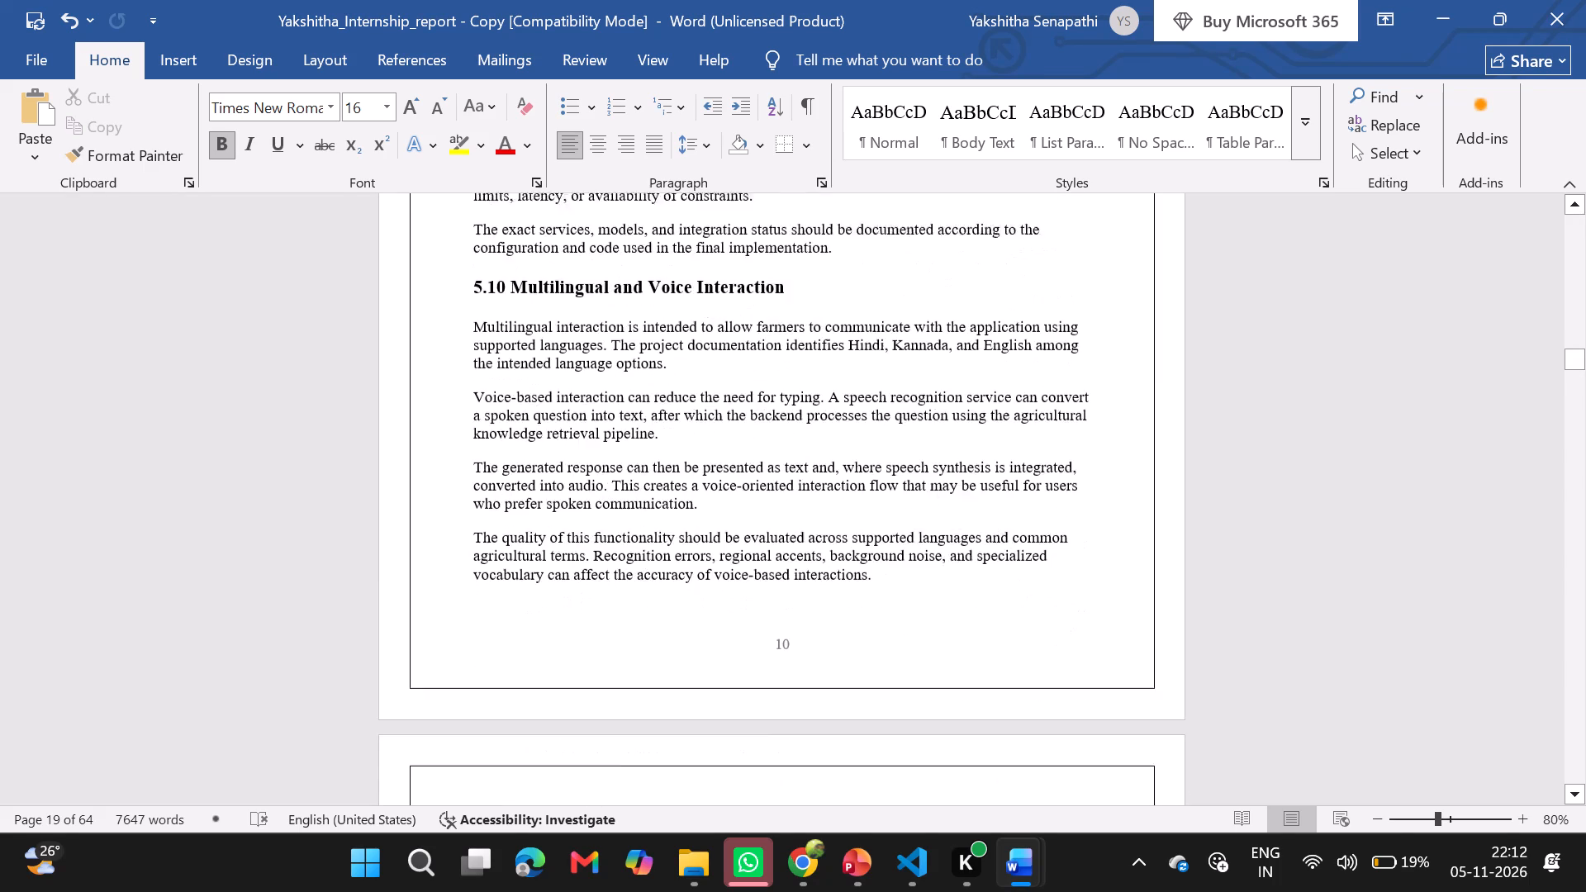
pyautogui.scroll(-1, 472, 462)
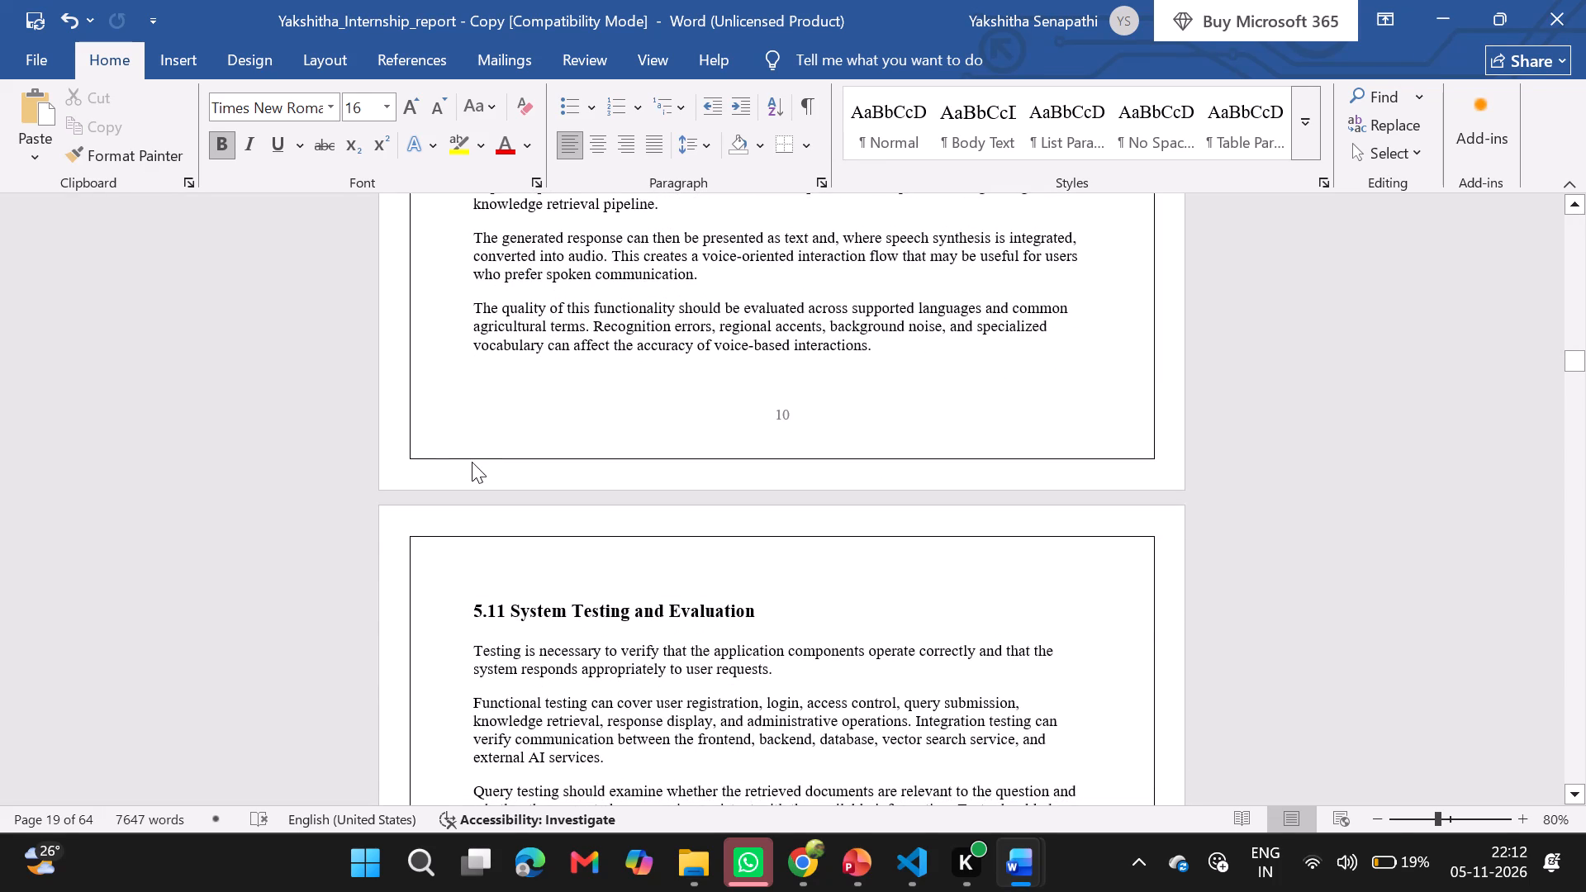
pyautogui.scroll(-2, 472, 462)
pyautogui.scroll(2, 472, 462)
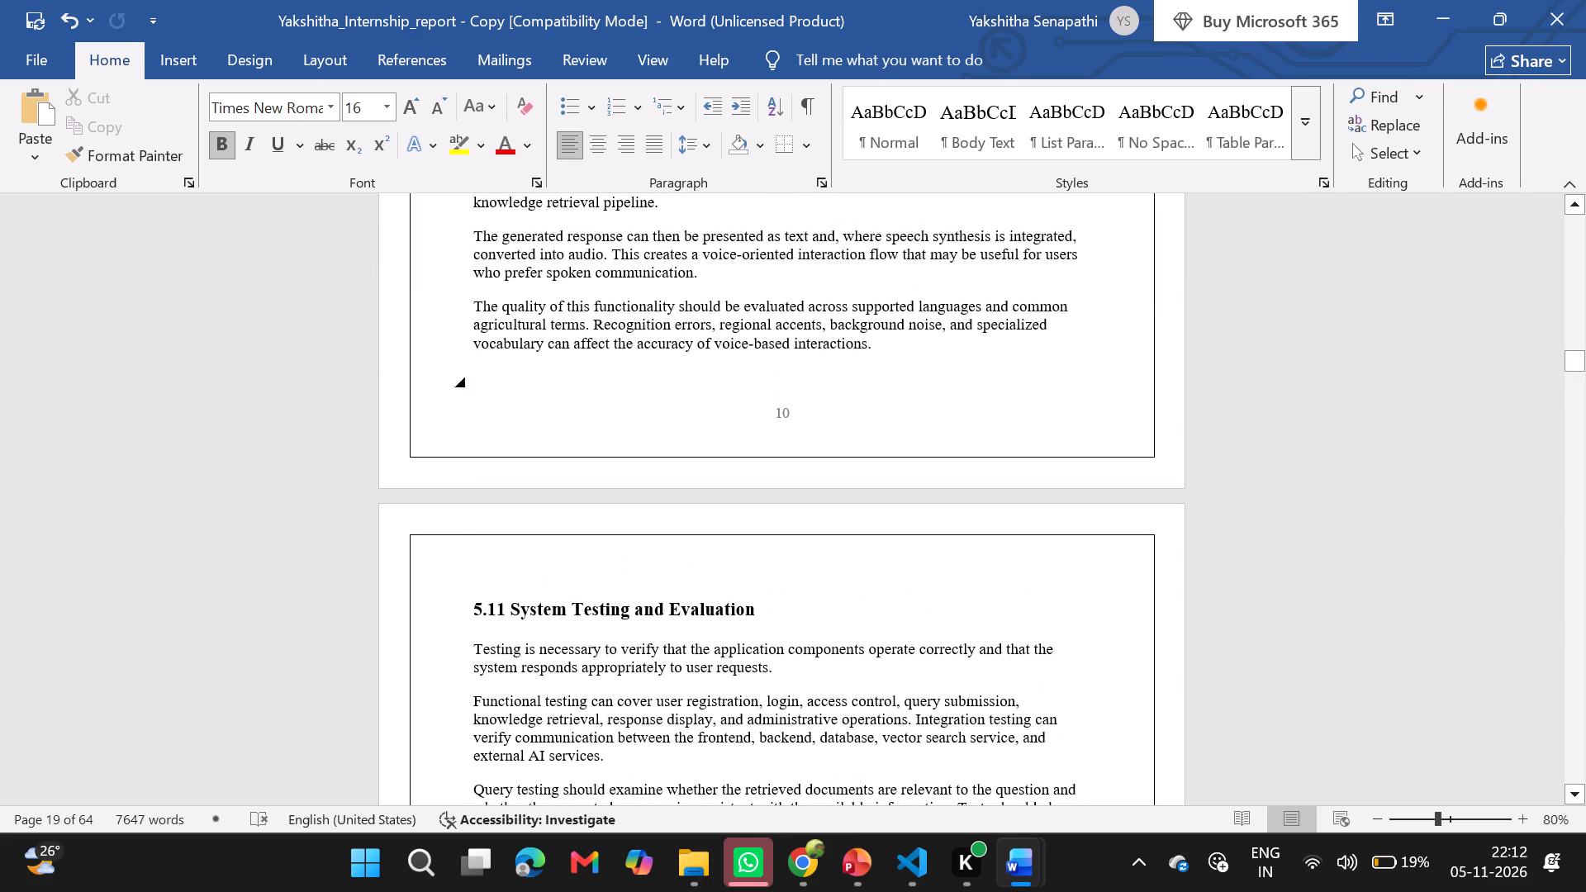
# Check the layout of sections 5.8 to 5.10 across pages 9 and 10, including the space at the bottom of page 10.
pyautogui.click(472, 290)
pyautogui.scroll(3, 472, 290)
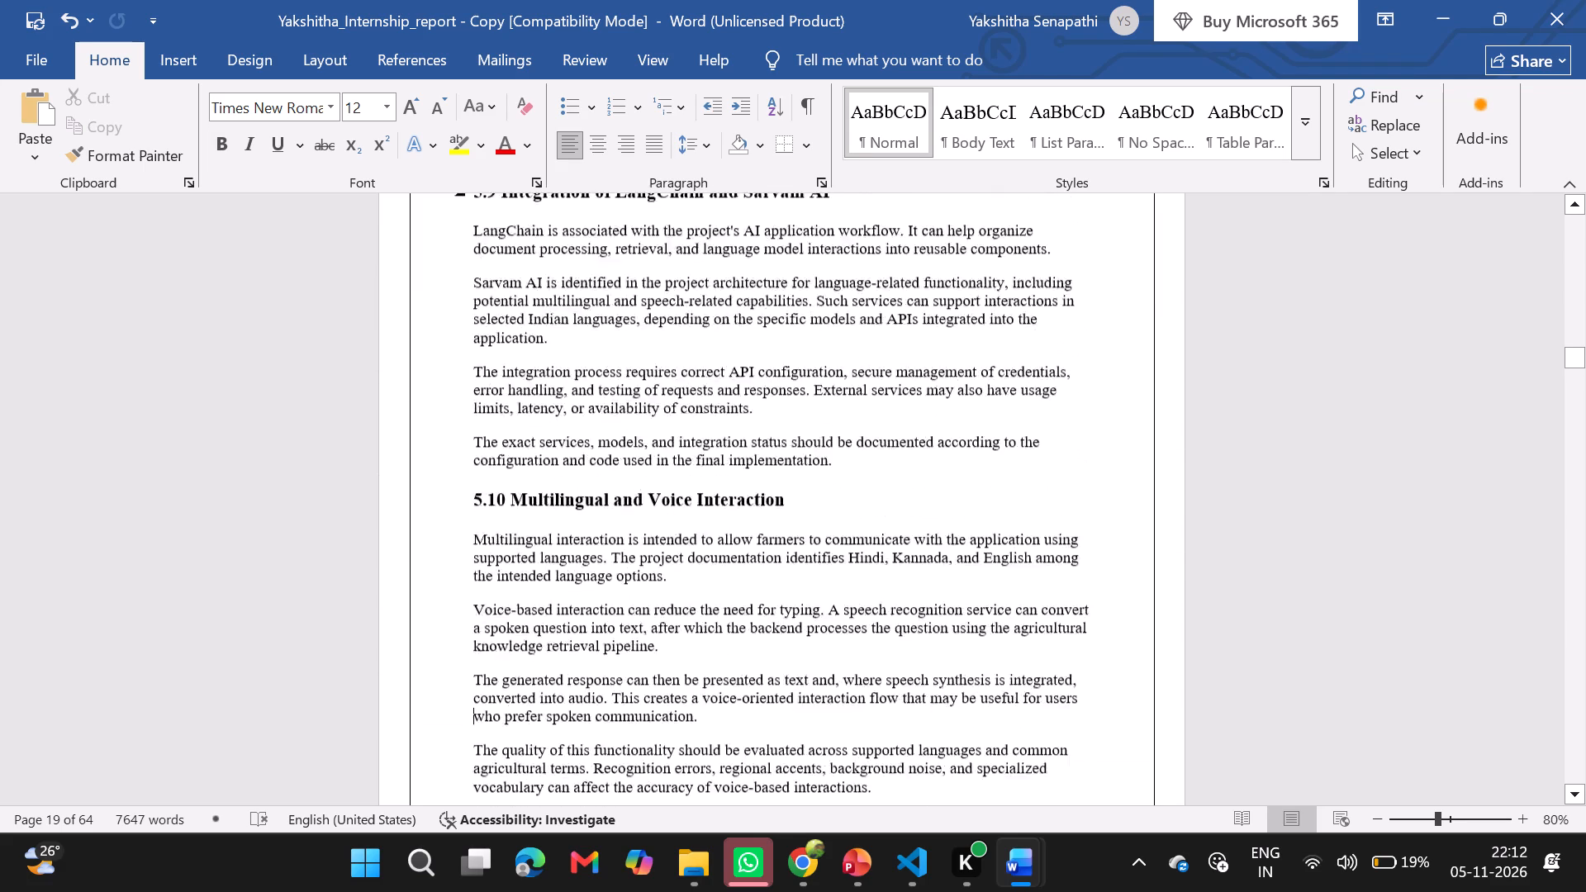
pyautogui.scroll(3, 472, 290)
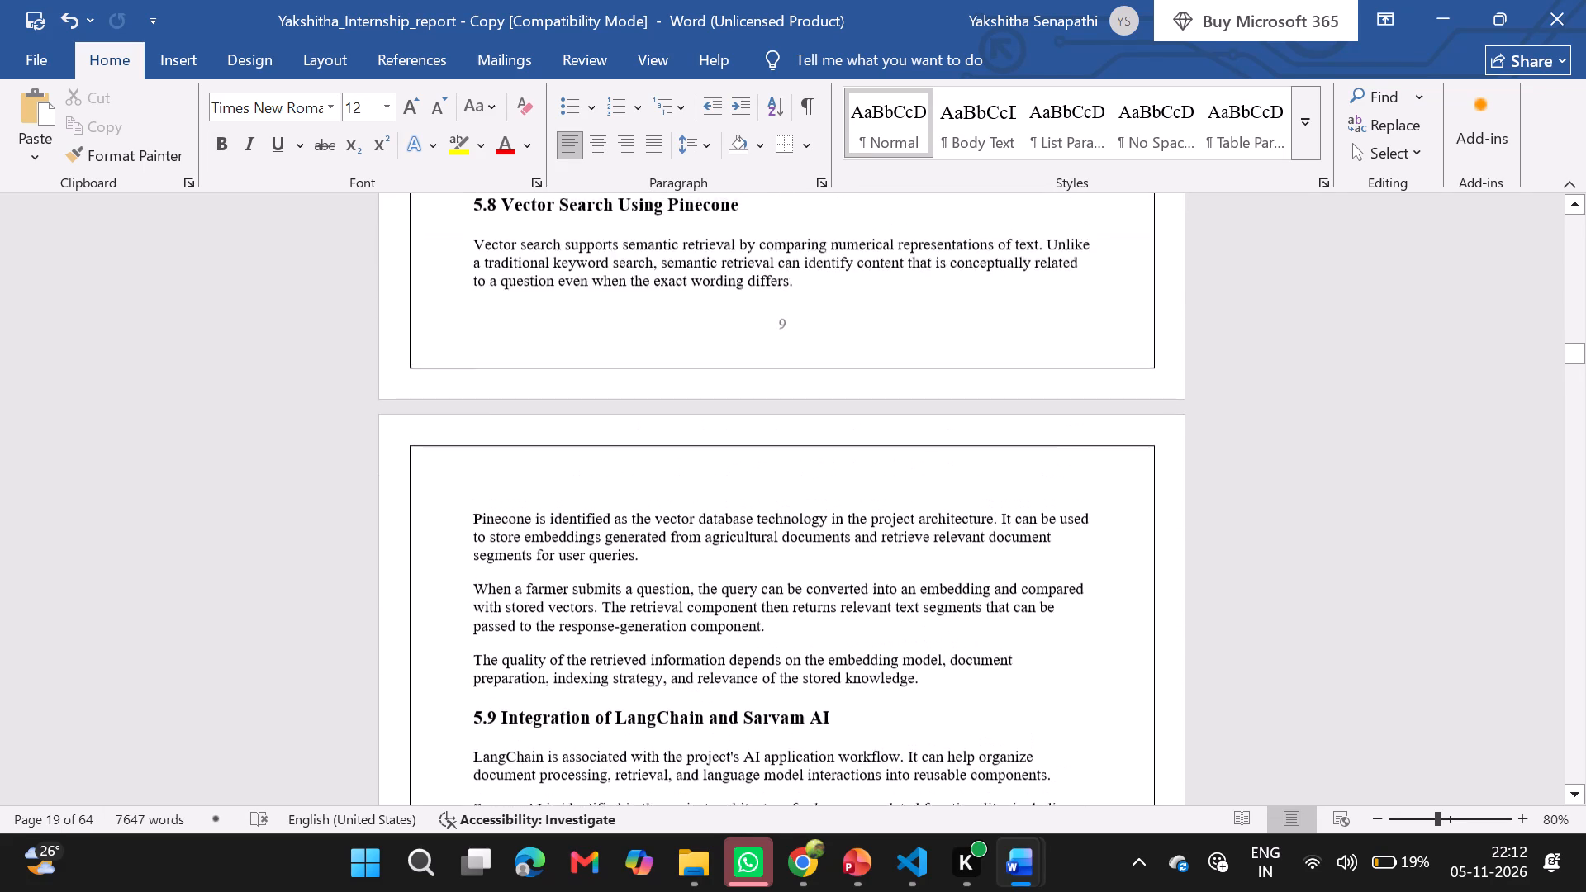
pyautogui.scroll(2, 472, 290)
pyautogui.scroll(-4, 472, 290)
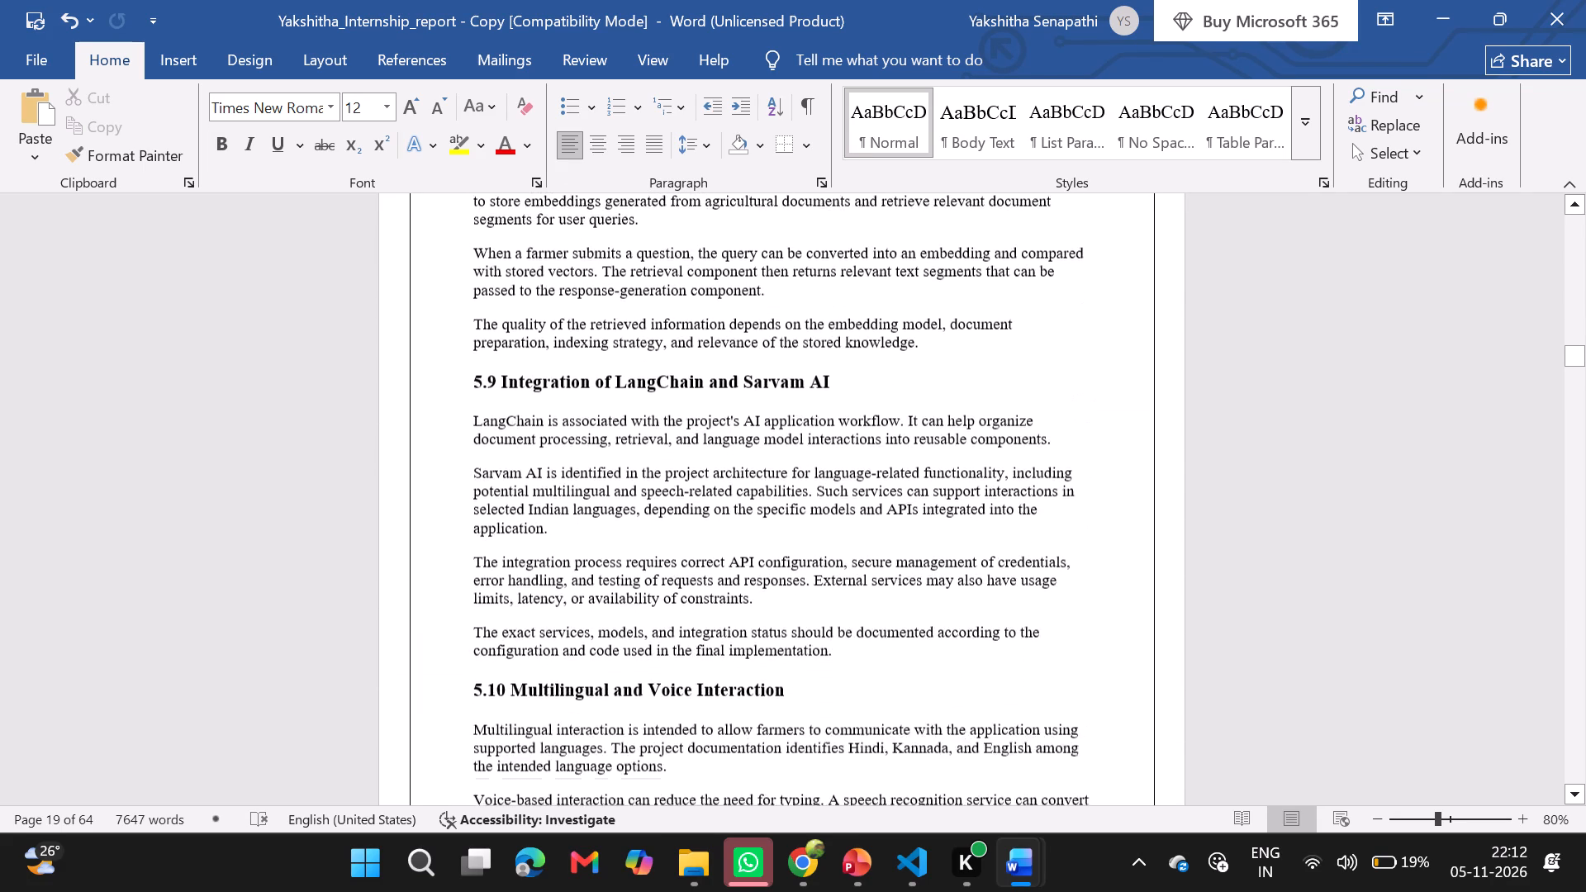
pyautogui.scroll(-1, 472, 290)
pyautogui.scroll(-1, 711, 548)
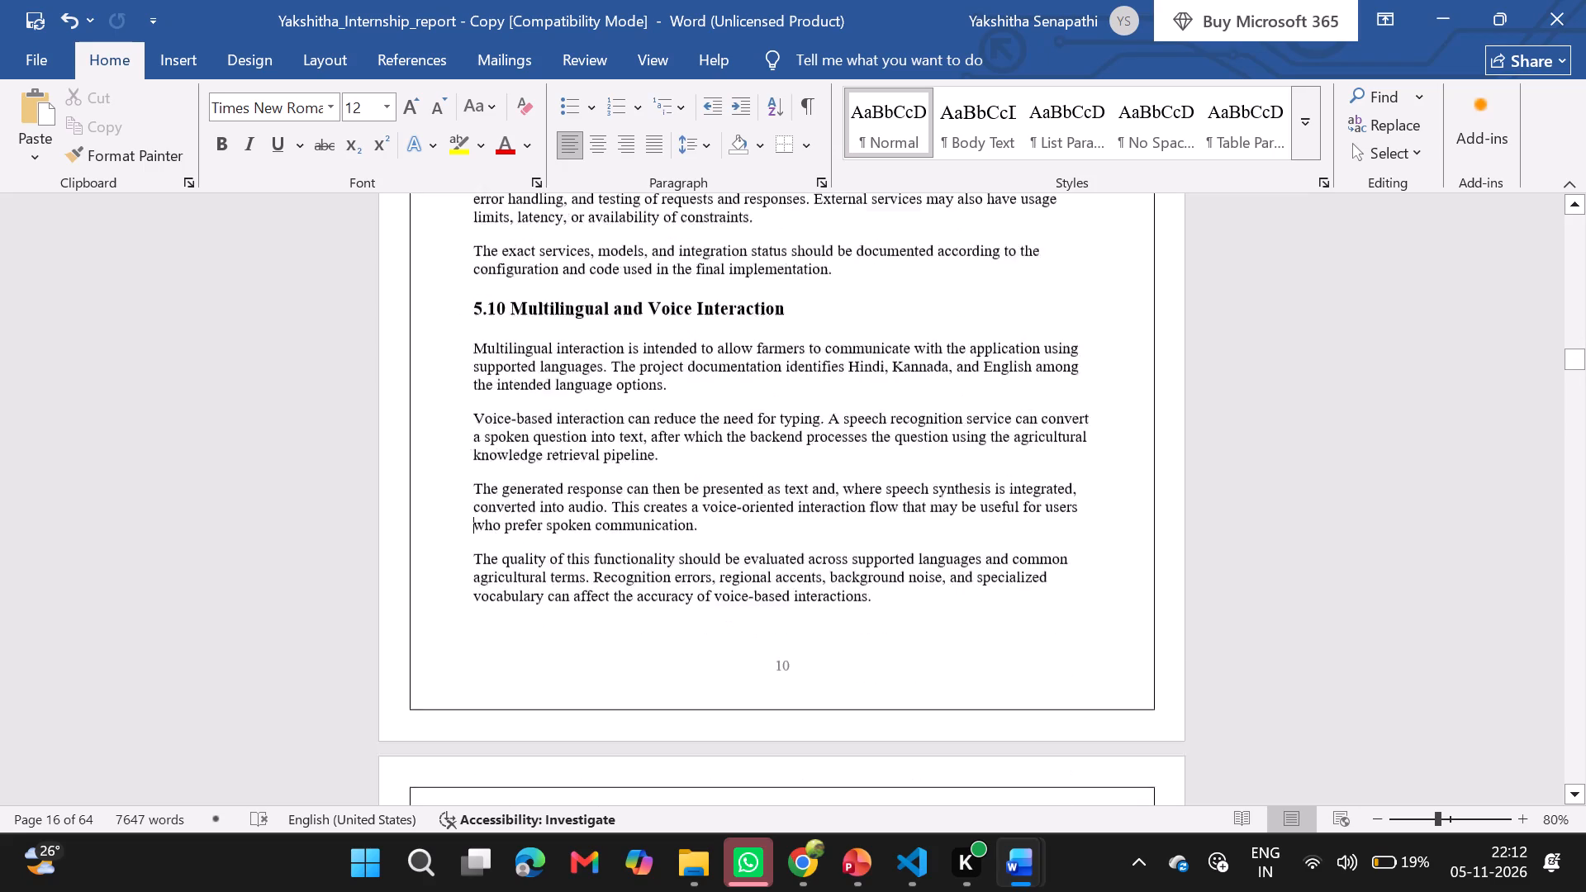
pyautogui.scroll(-1, 711, 548)
pyautogui.scroll(4, 711, 548)
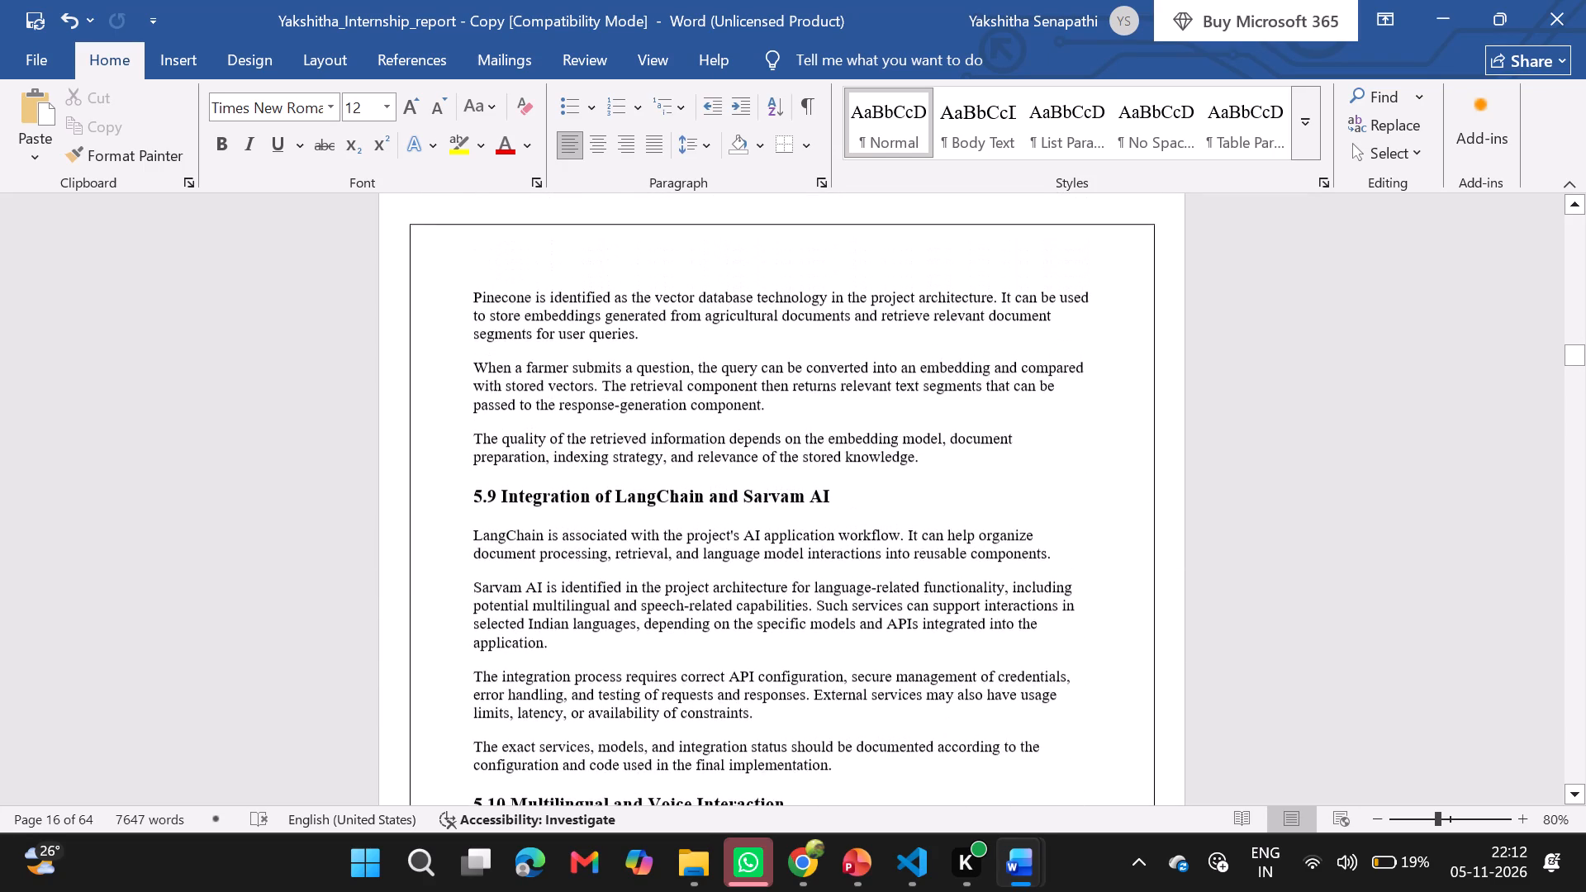
# Check the footer numbers and page layout from section 5.8 back to the start of the Methodology chapter.
pyautogui.scroll(3, 711, 548)
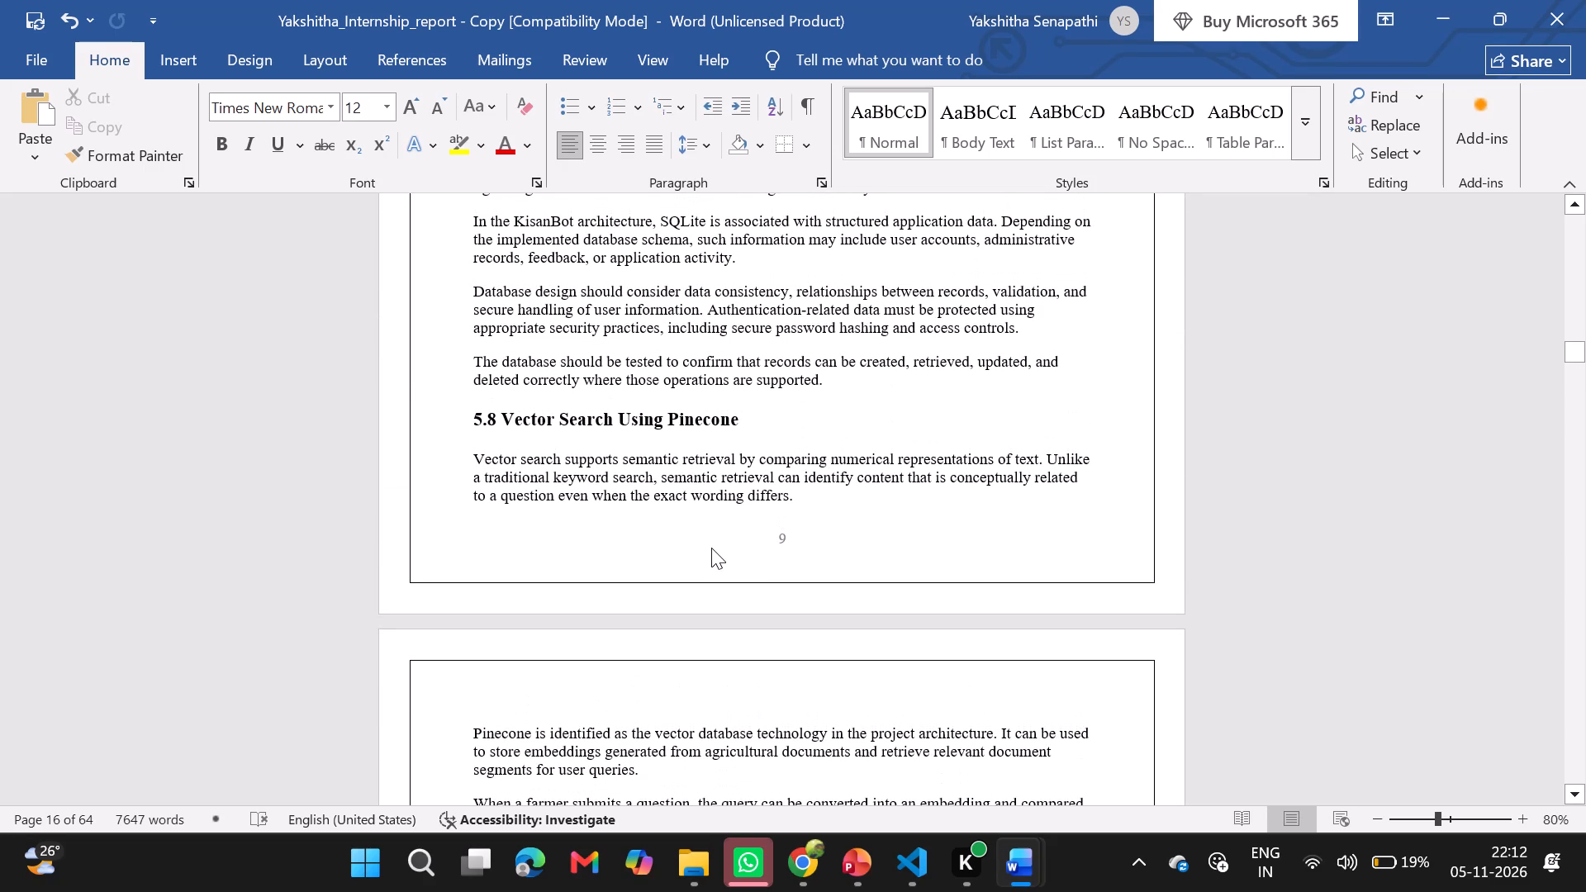
pyautogui.scroll(3, 833, 572)
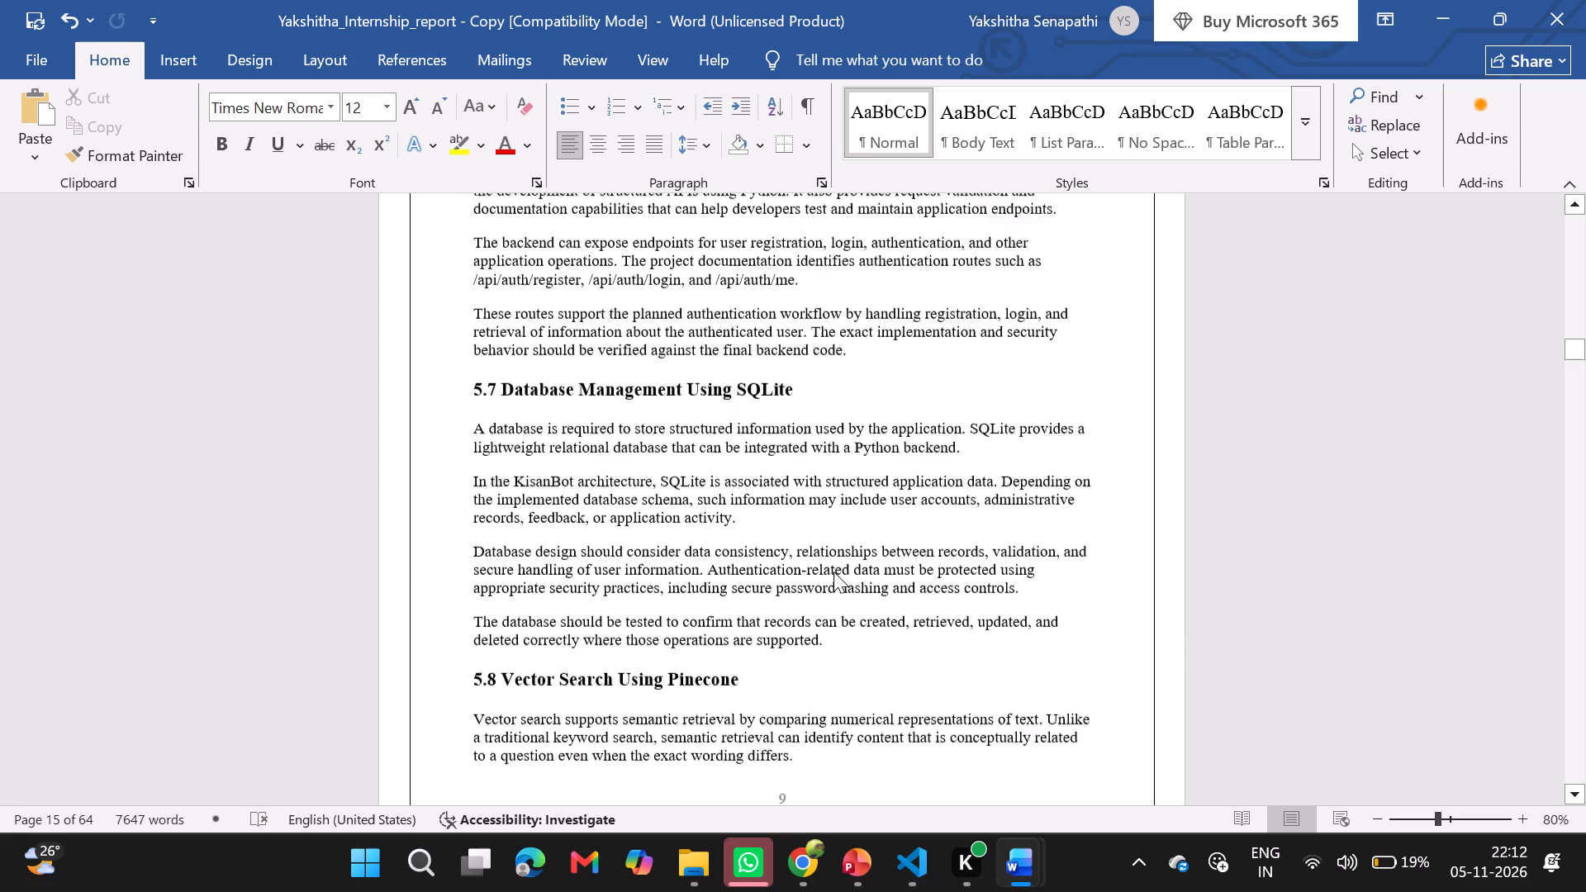
pyautogui.scroll(4, 833, 572)
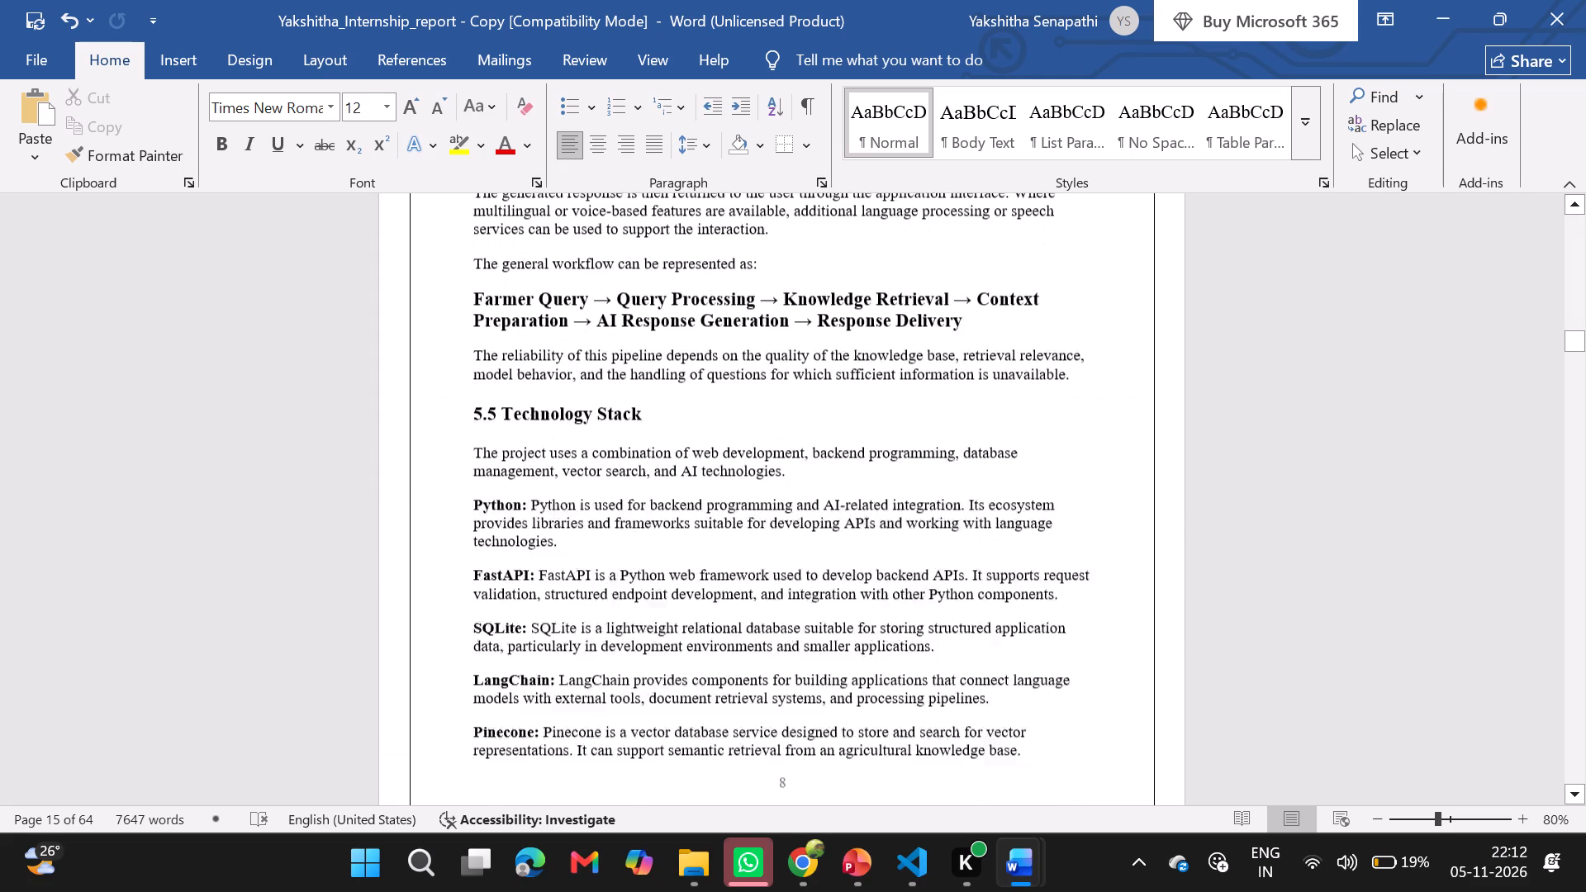
pyautogui.scroll(1, 833, 572)
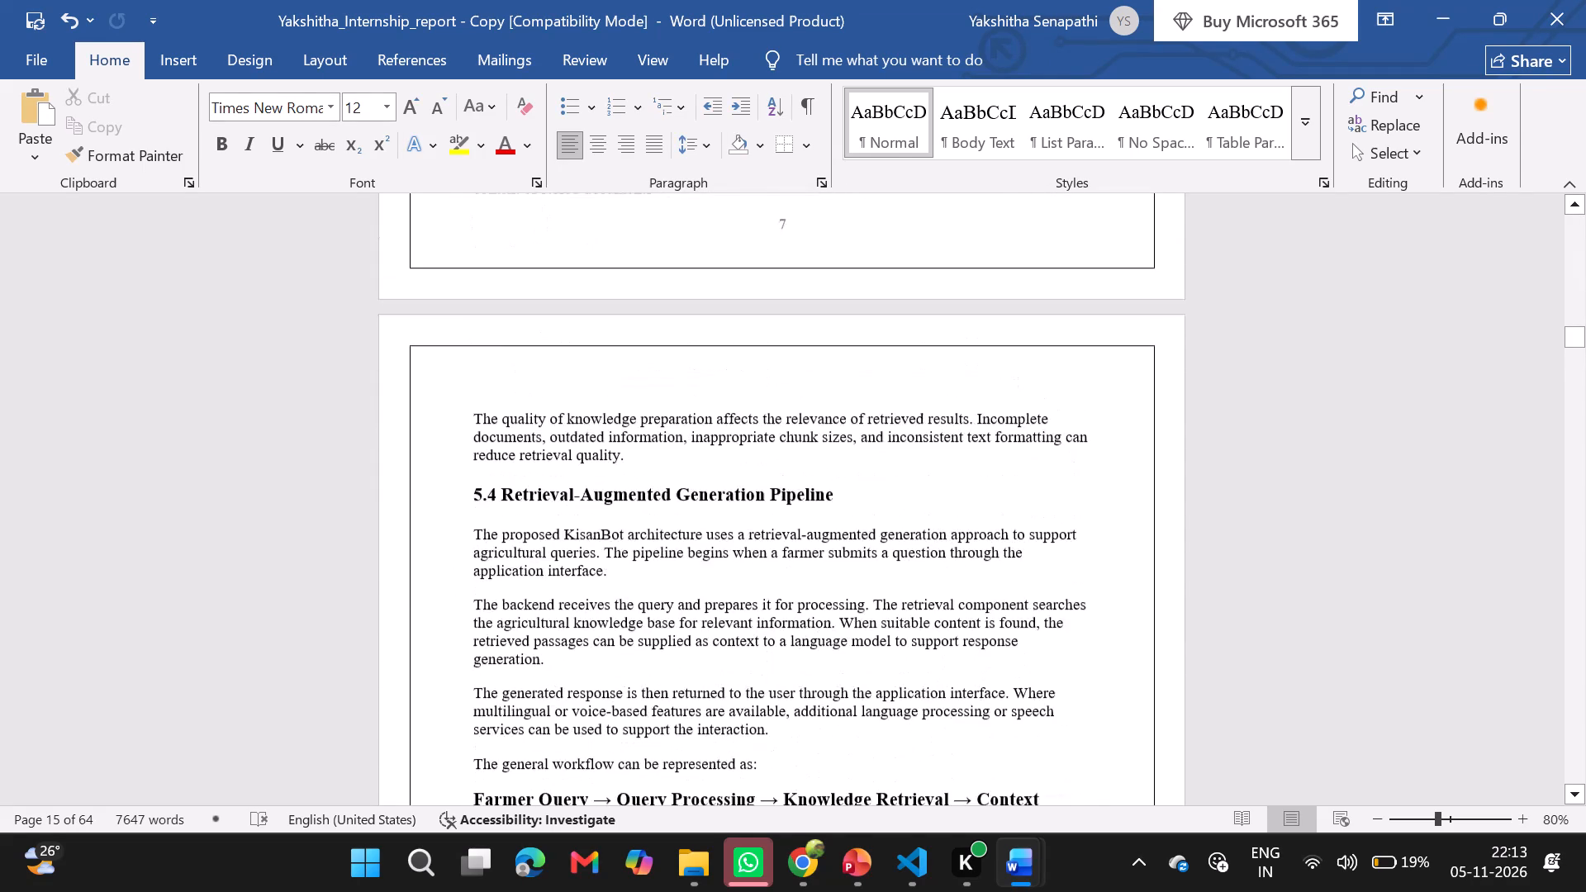
pyautogui.scroll(2, 833, 572)
# Recheck the page layout forward from the Methodology chapter heading to section 5.11 System Testing and Evaluation.
pyautogui.scroll(-1, 833, 572)
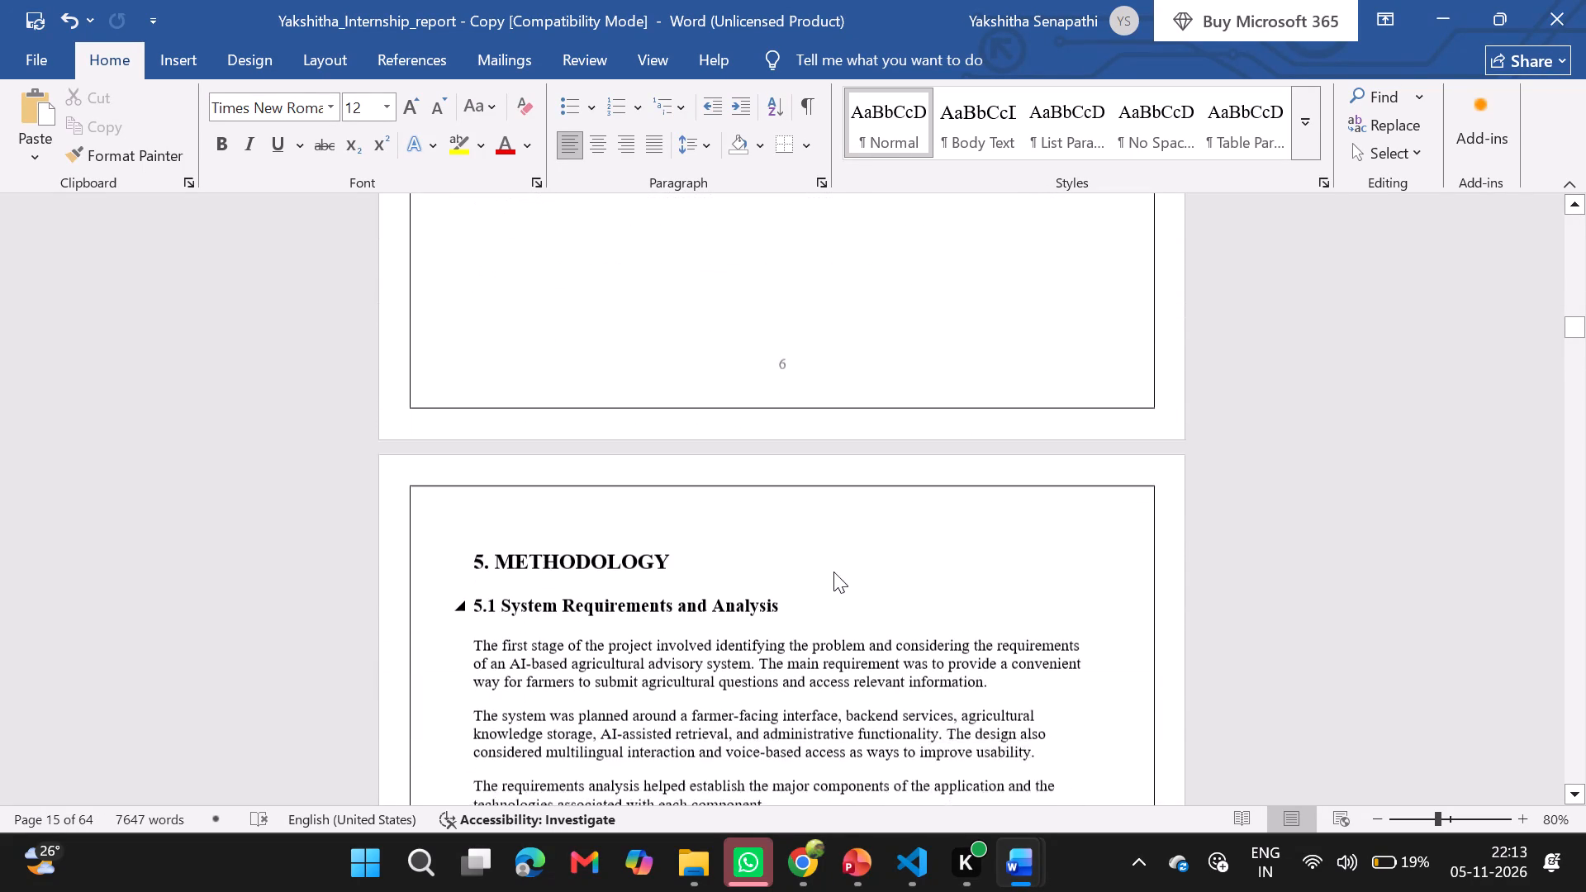
pyautogui.scroll(-1, 833, 572)
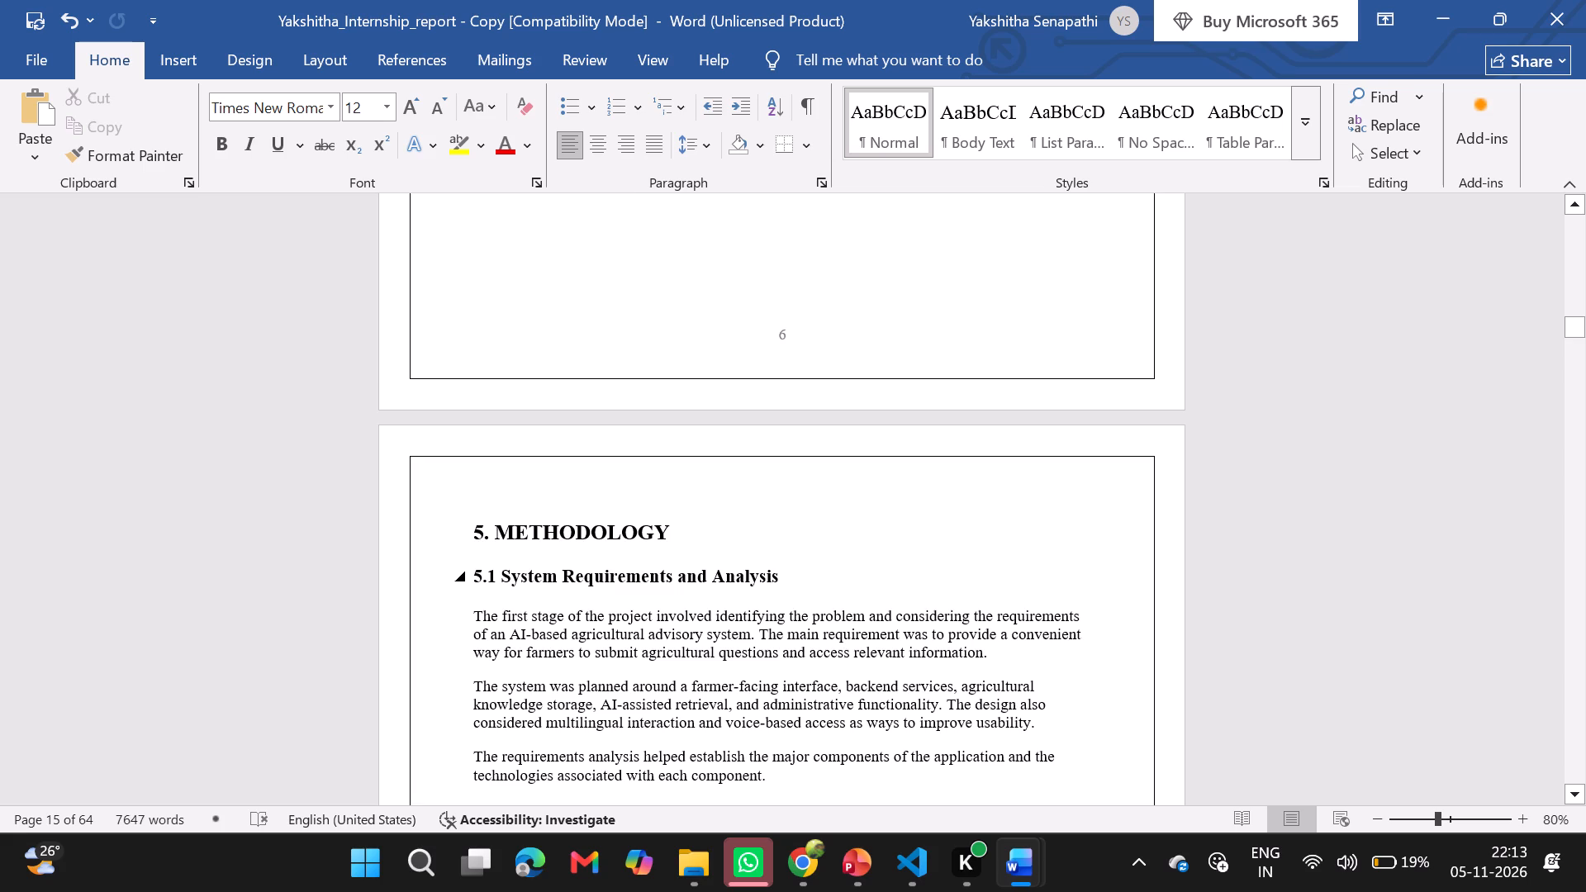
pyautogui.scroll(-7, 833, 572)
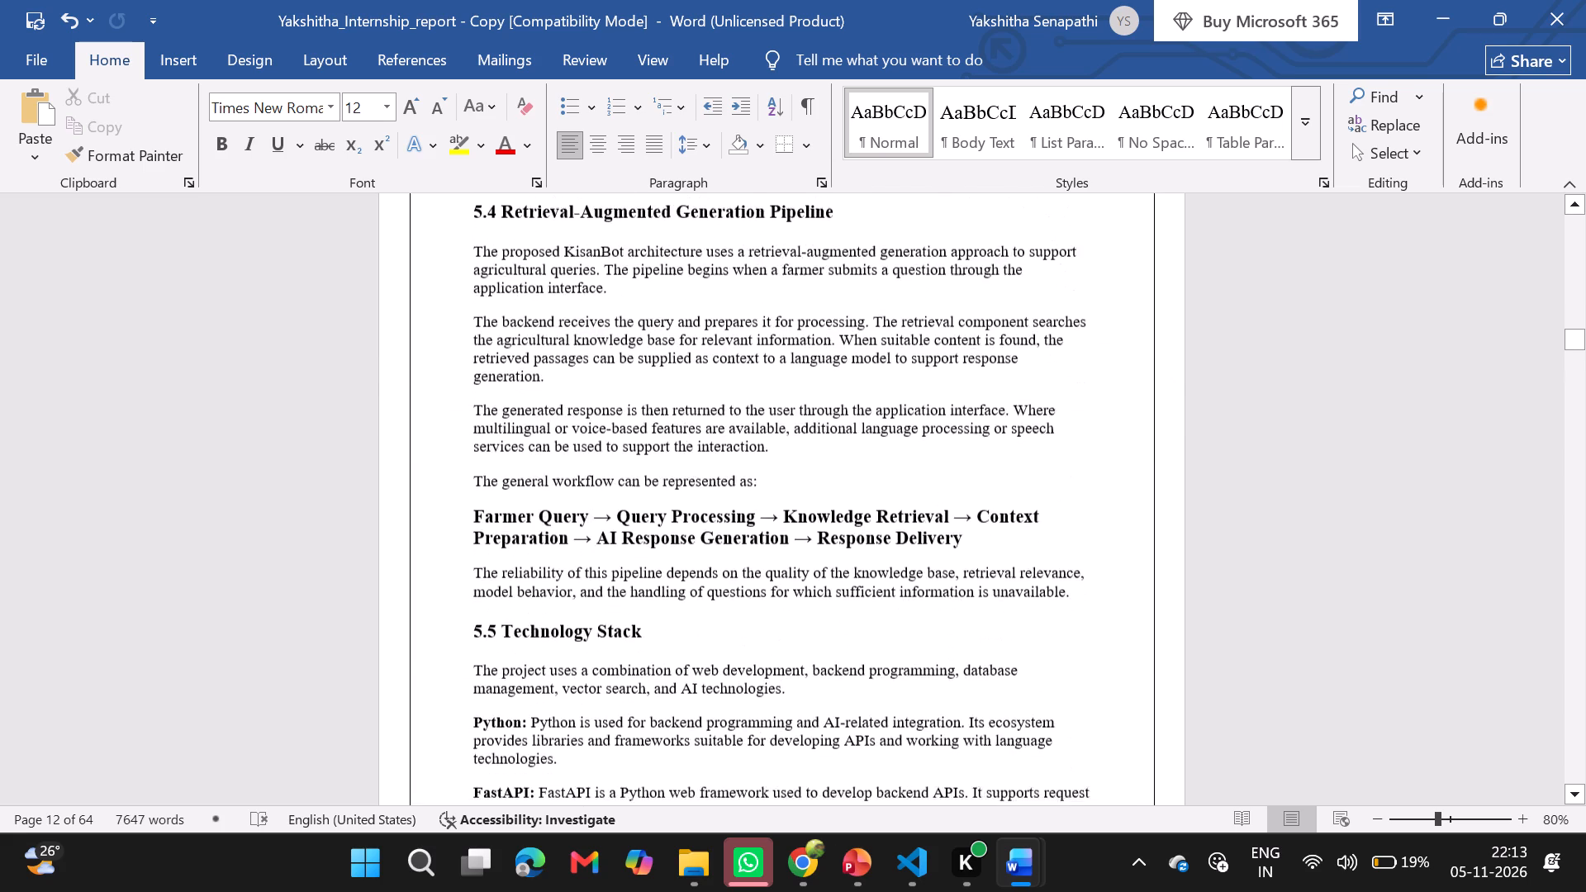
pyautogui.scroll(-2, 833, 572)
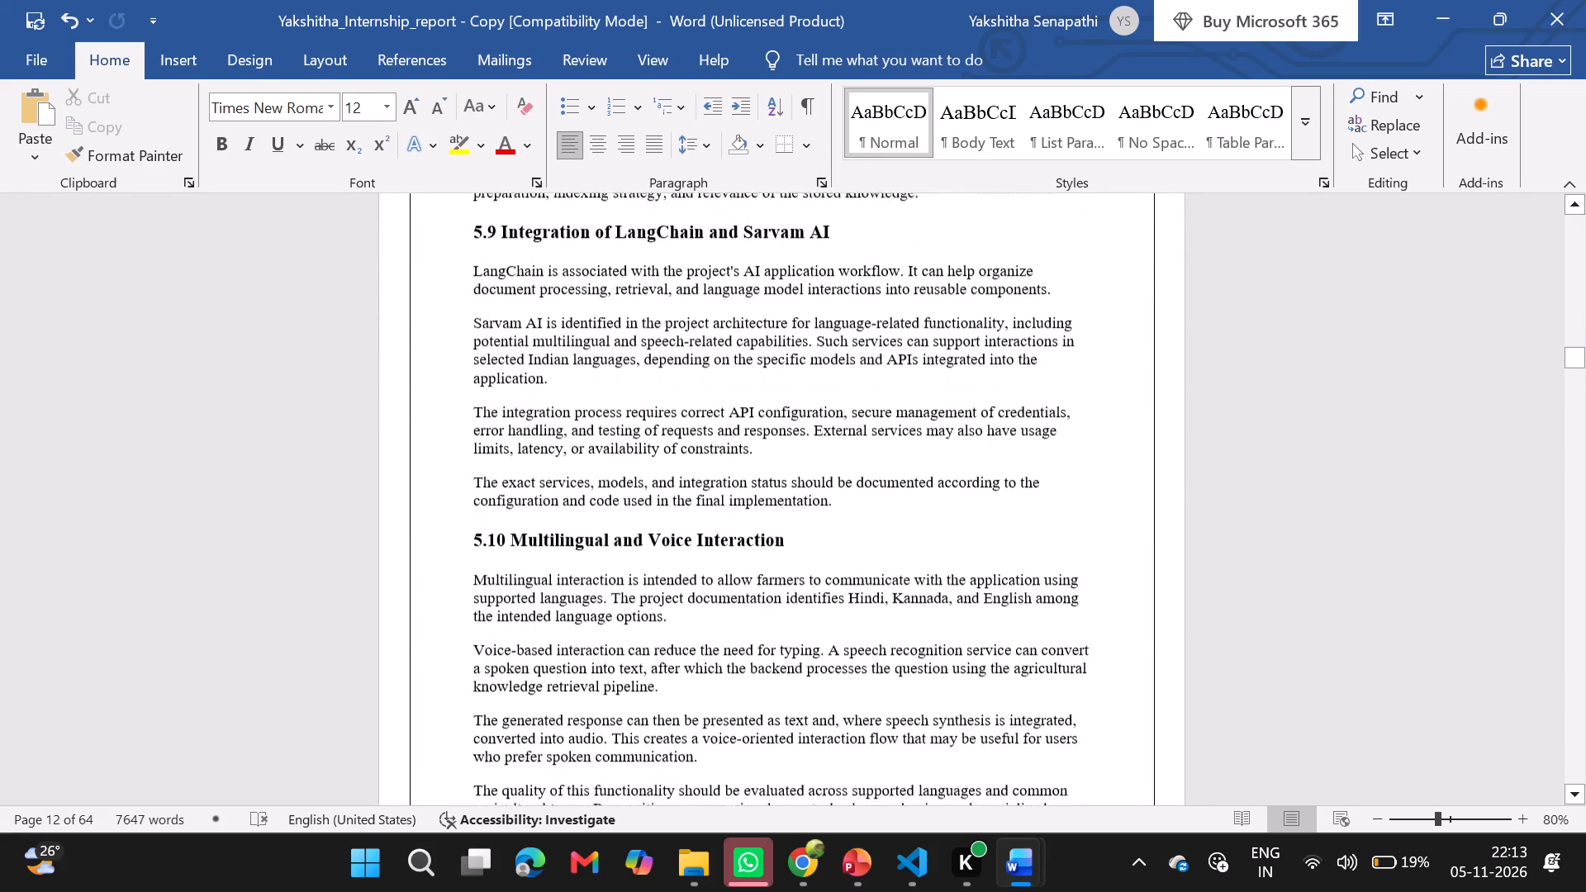
pyautogui.scroll(-5, 833, 572)
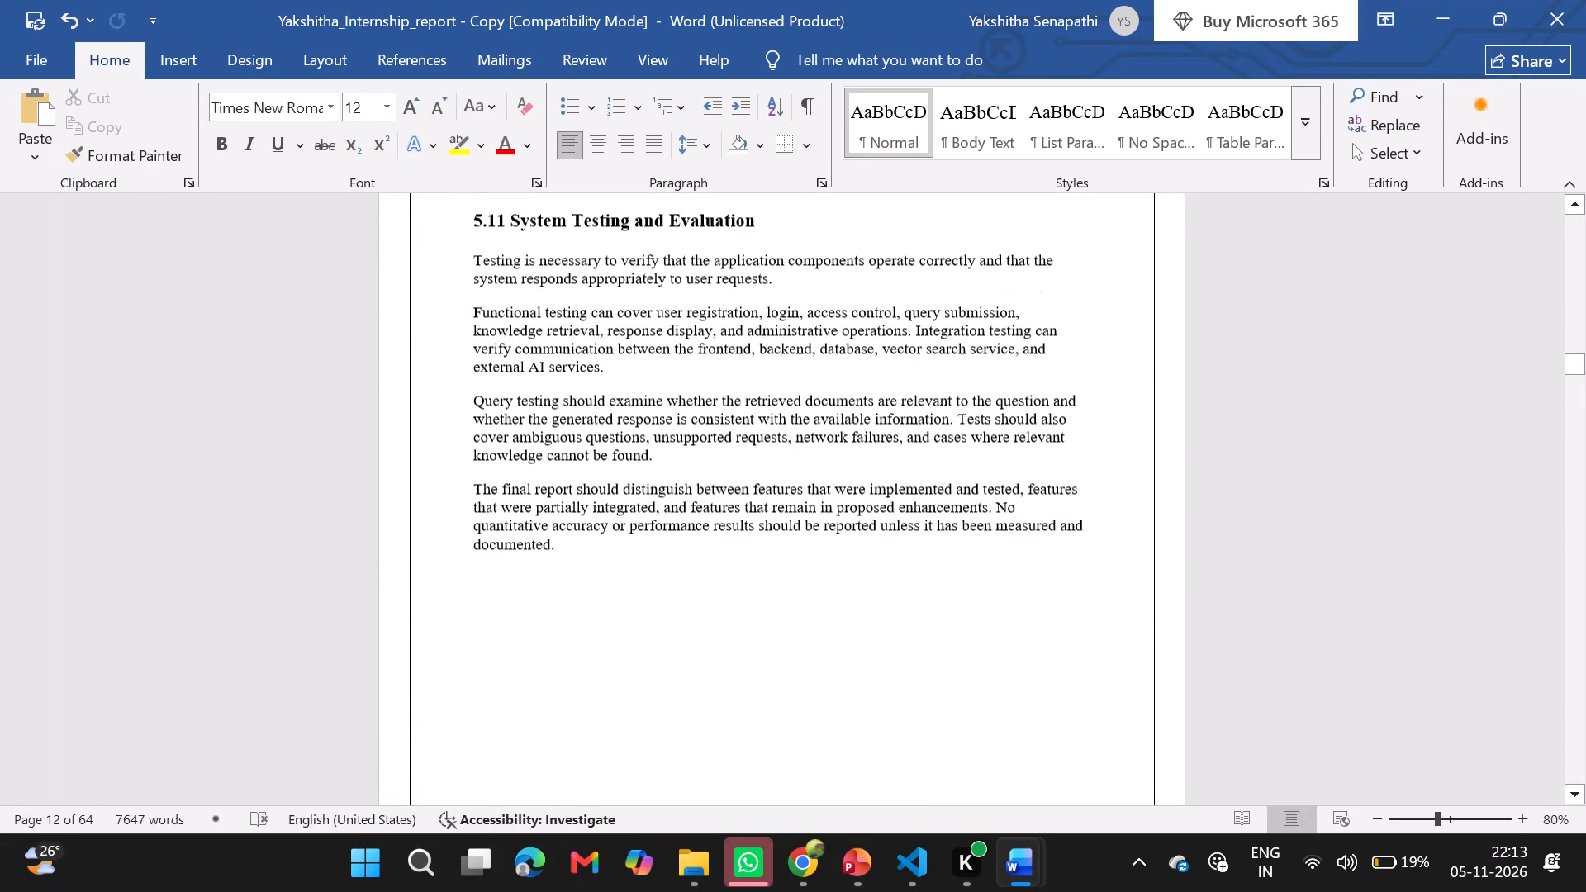
# Check which footer page numbers sections 5.11 back to 5.6 fall on, including the breaks between pages 9, 10 and 11.
pyautogui.scroll(-1, 833, 572)
pyautogui.scroll(1, 833, 572)
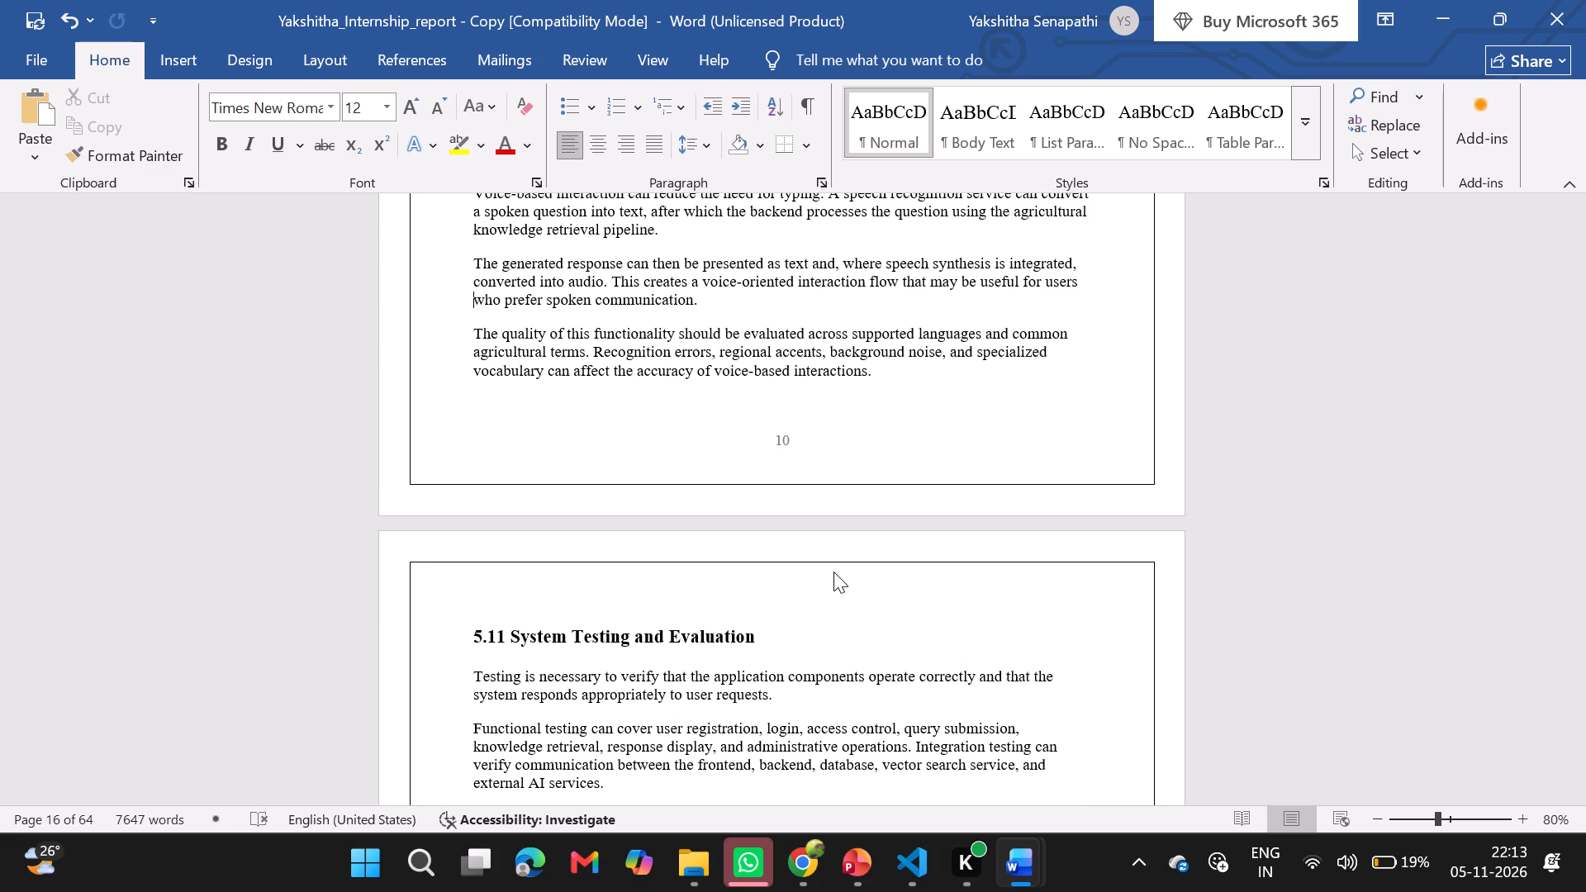
pyautogui.scroll(2, 833, 572)
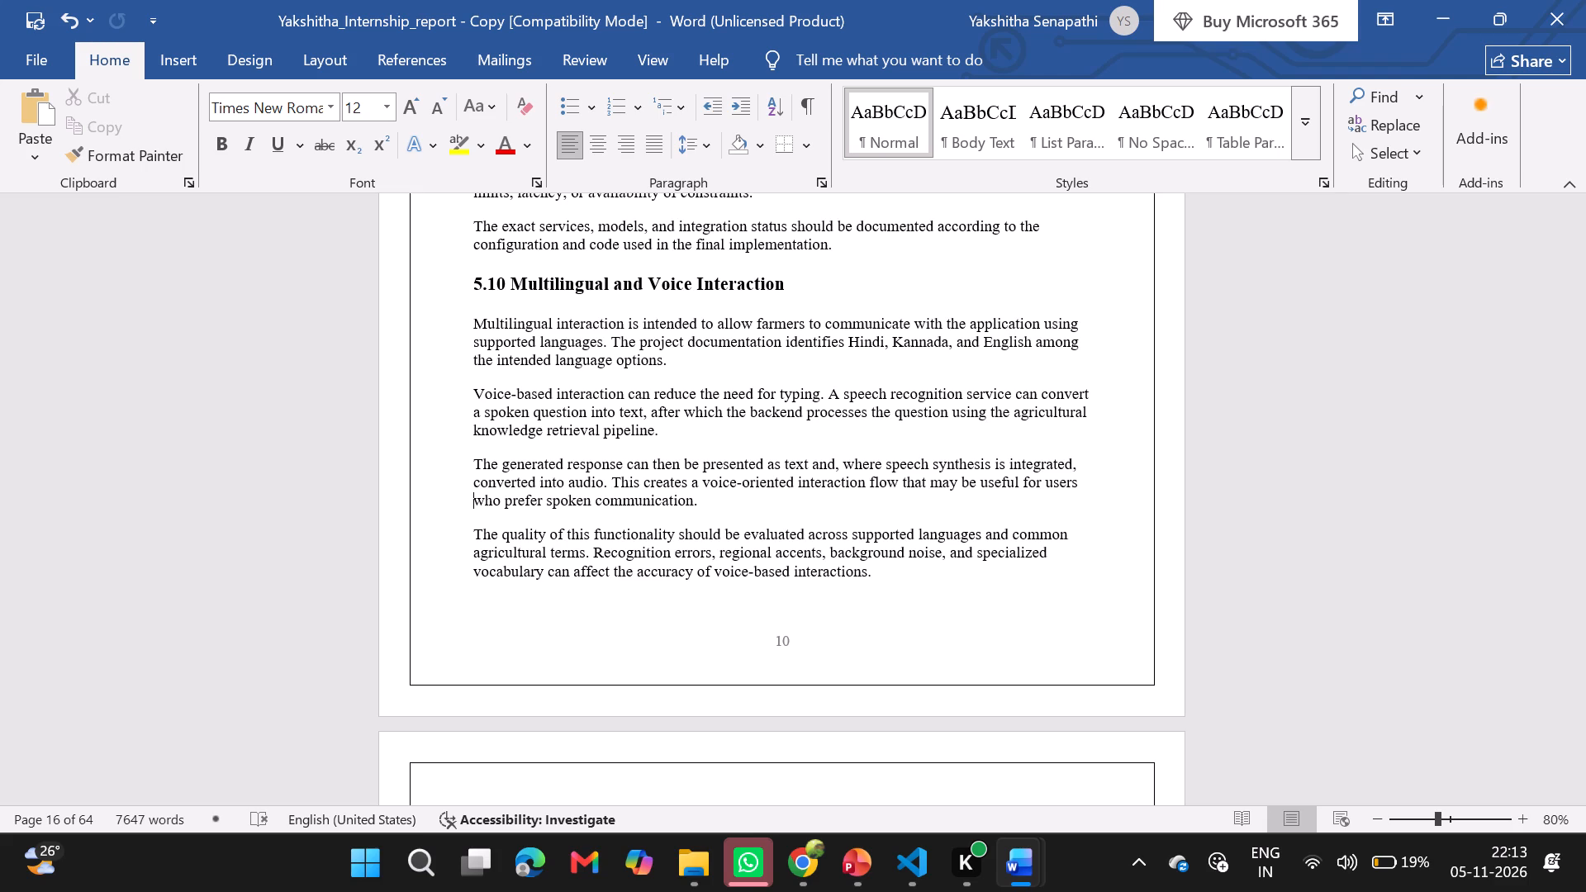
pyautogui.scroll(4, 833, 572)
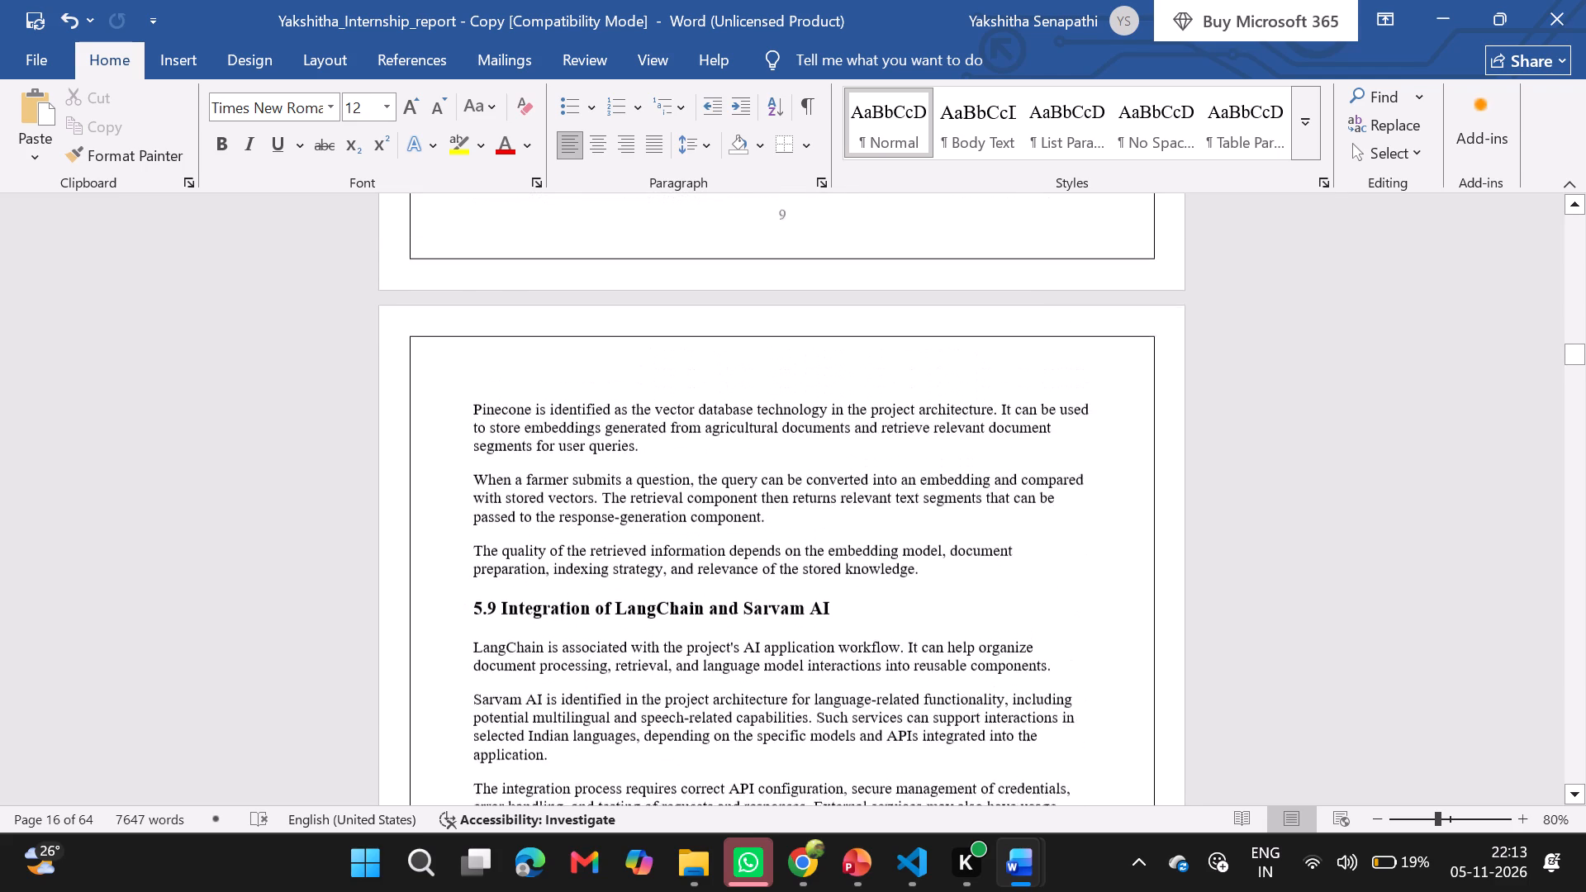
pyautogui.scroll(1, 833, 572)
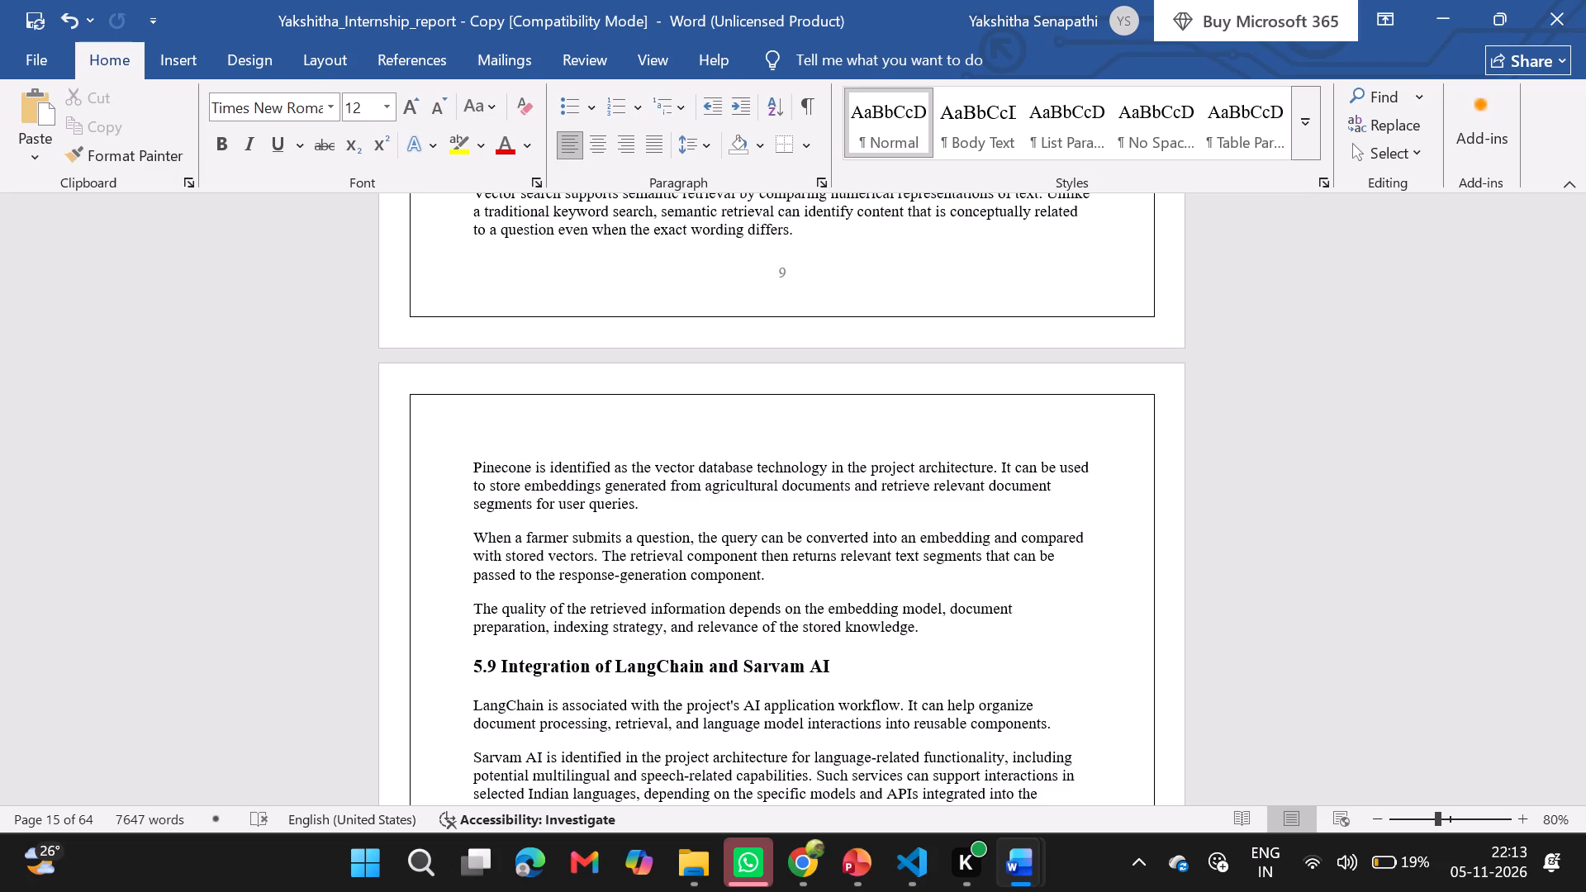
pyautogui.scroll(1, 833, 572)
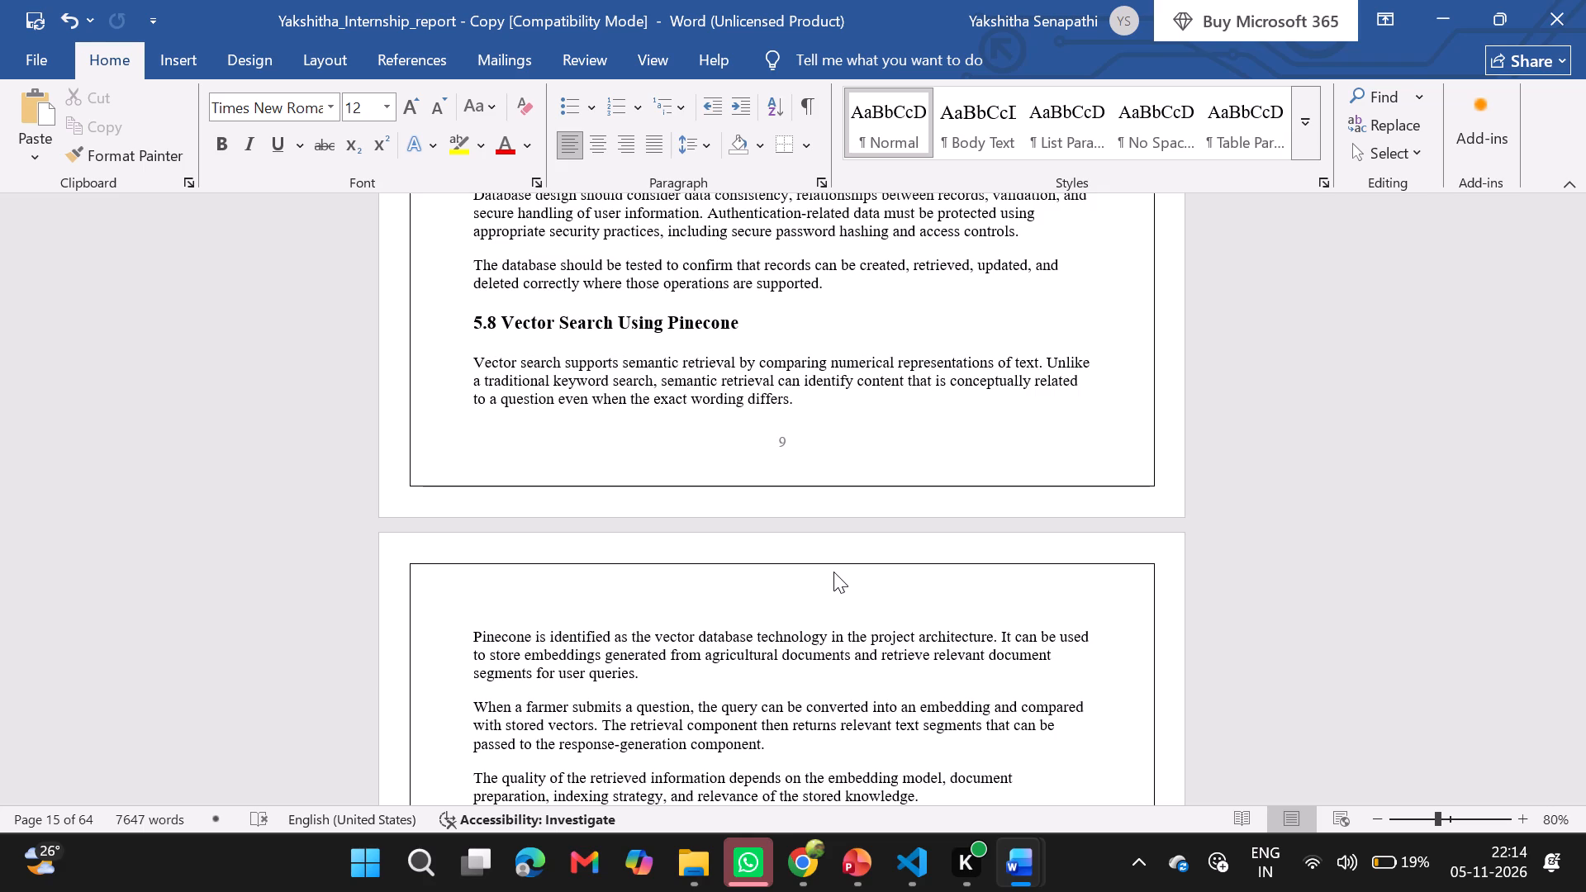
pyautogui.scroll(4, 833, 572)
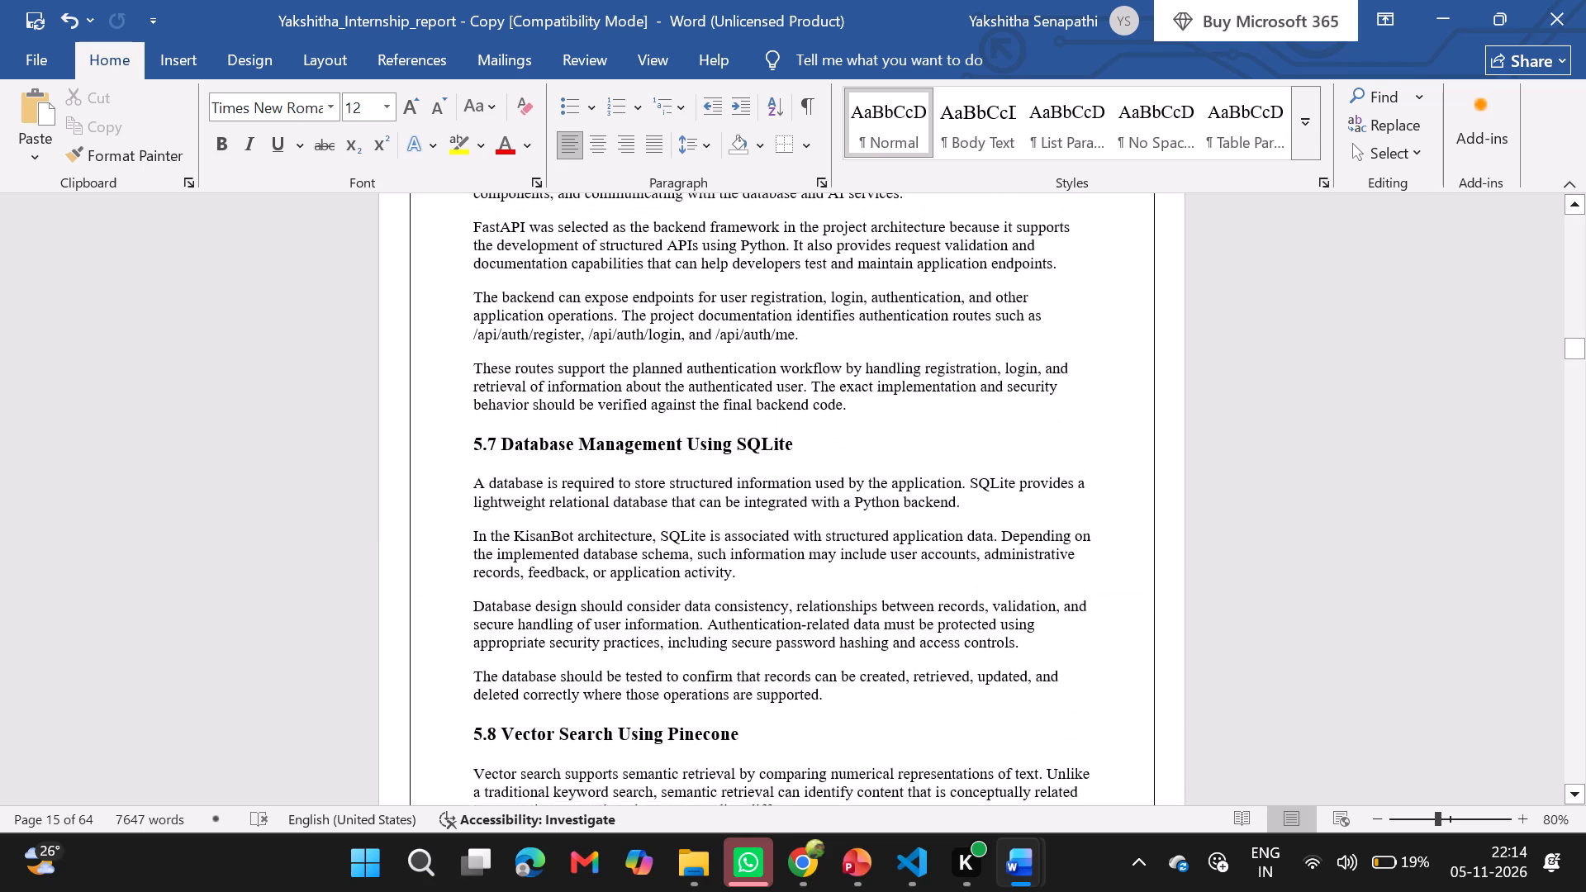
pyautogui.scroll(3, 833, 572)
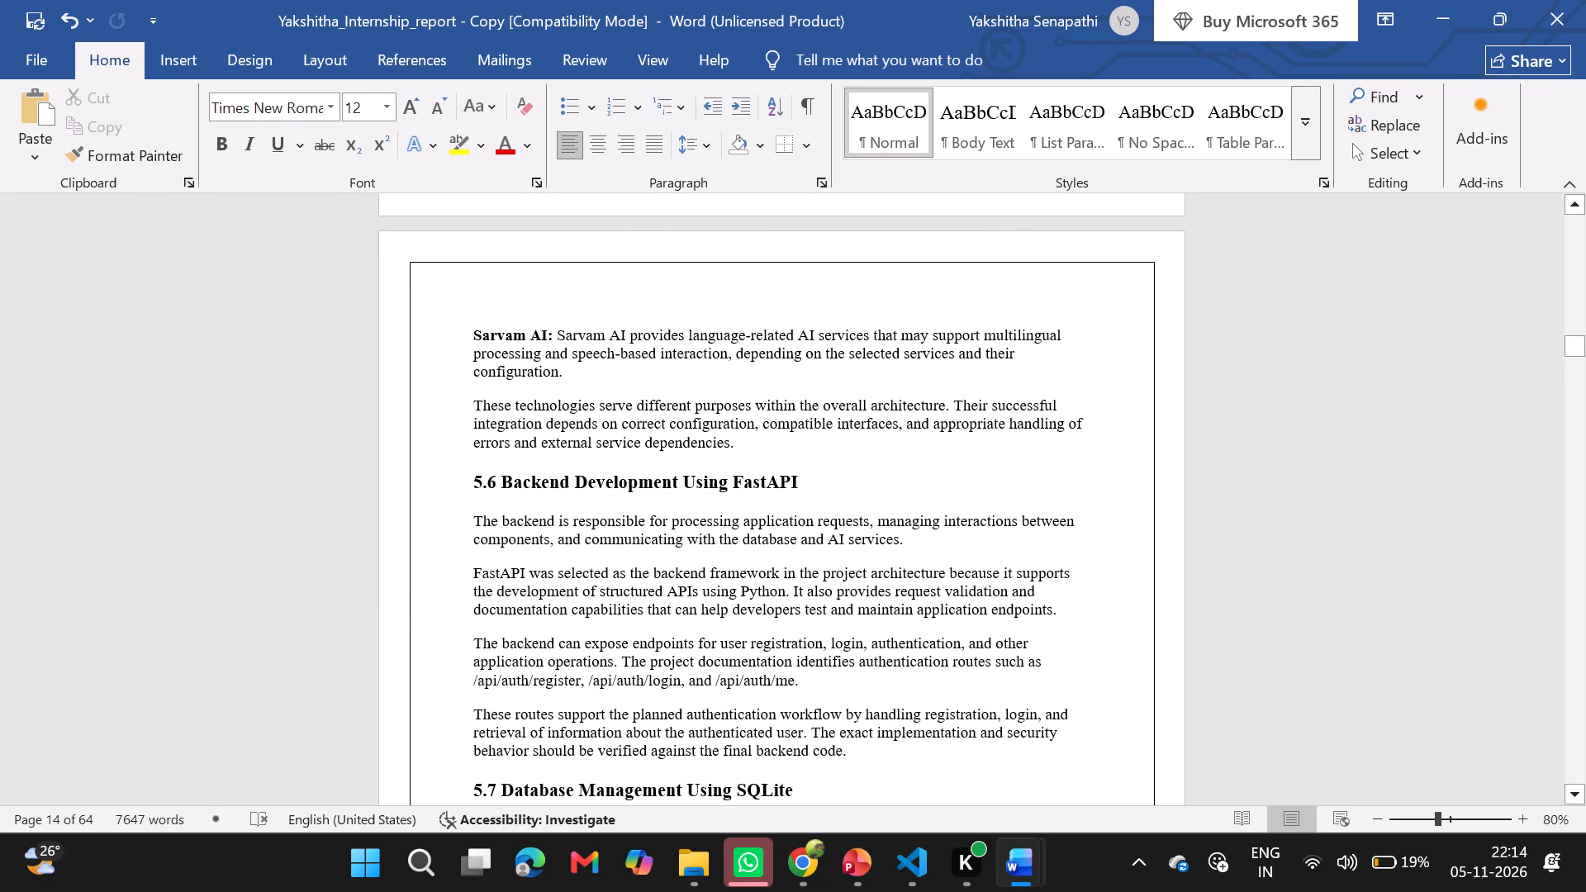
pyautogui.scroll(-4, 833, 572)
pyautogui.scroll(1, 833, 572)
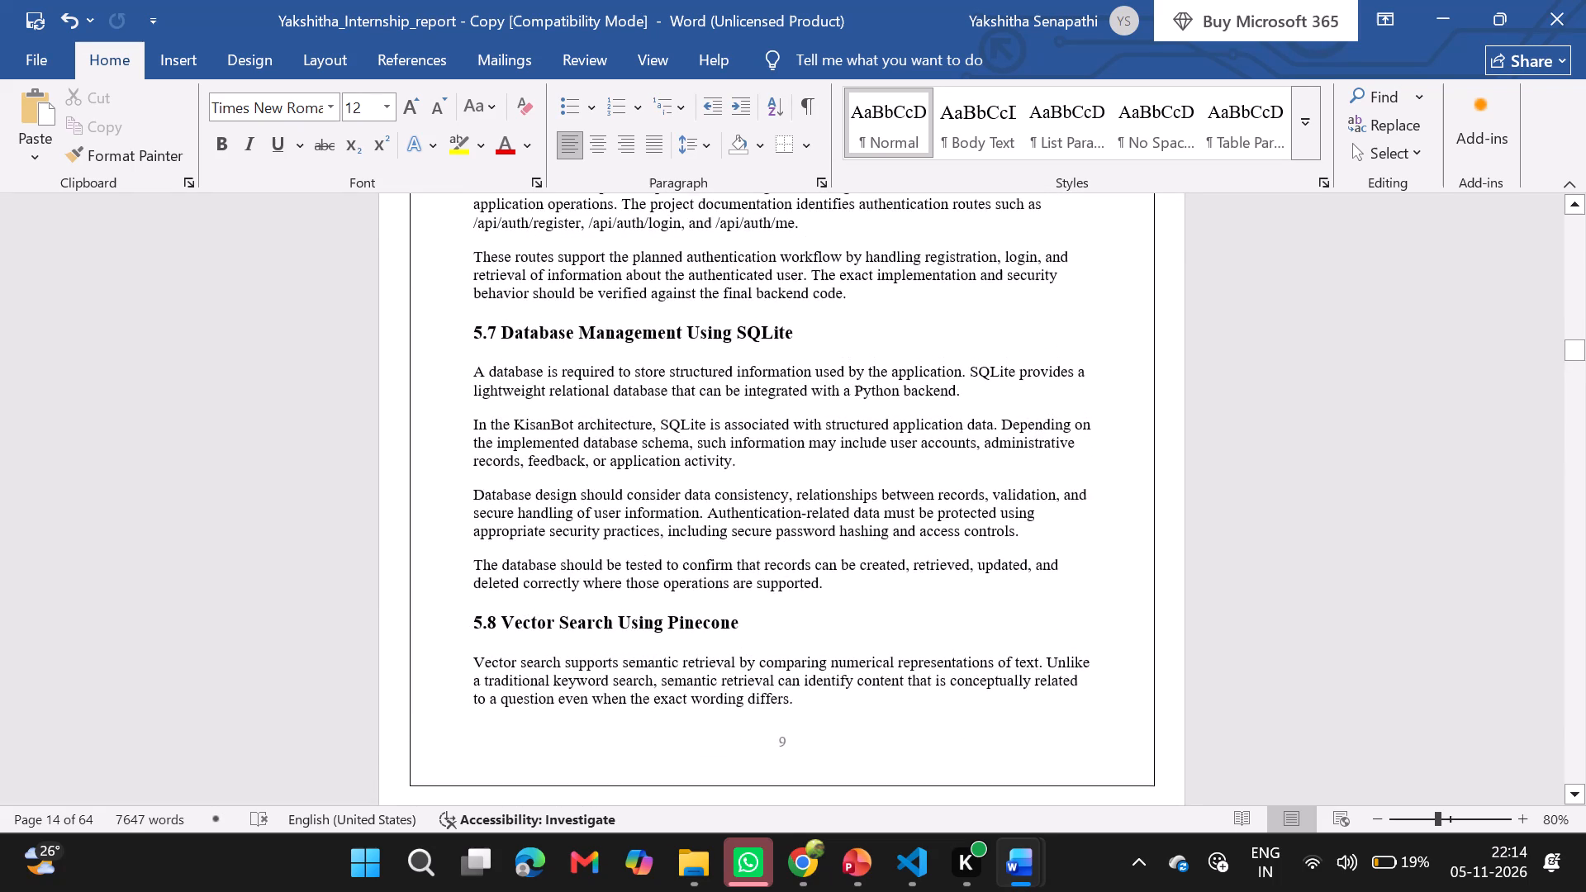
# Recheck where sections 5.5 to 5.8 start and end across footer pages 8, 9 and 10.
pyautogui.scroll(2, 833, 572)
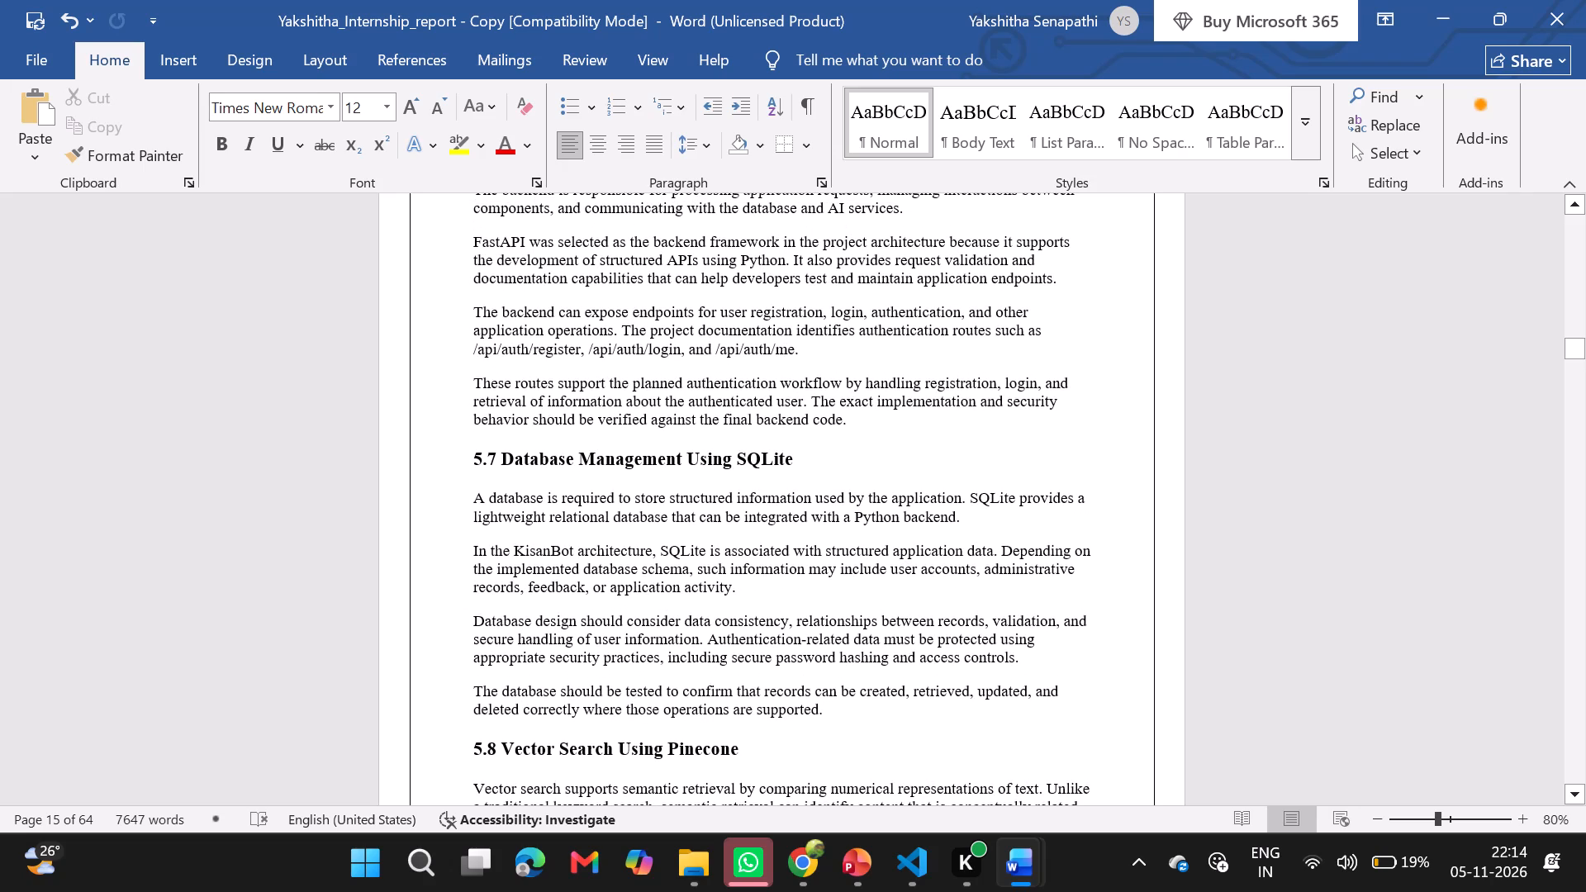
pyautogui.scroll(3, 833, 572)
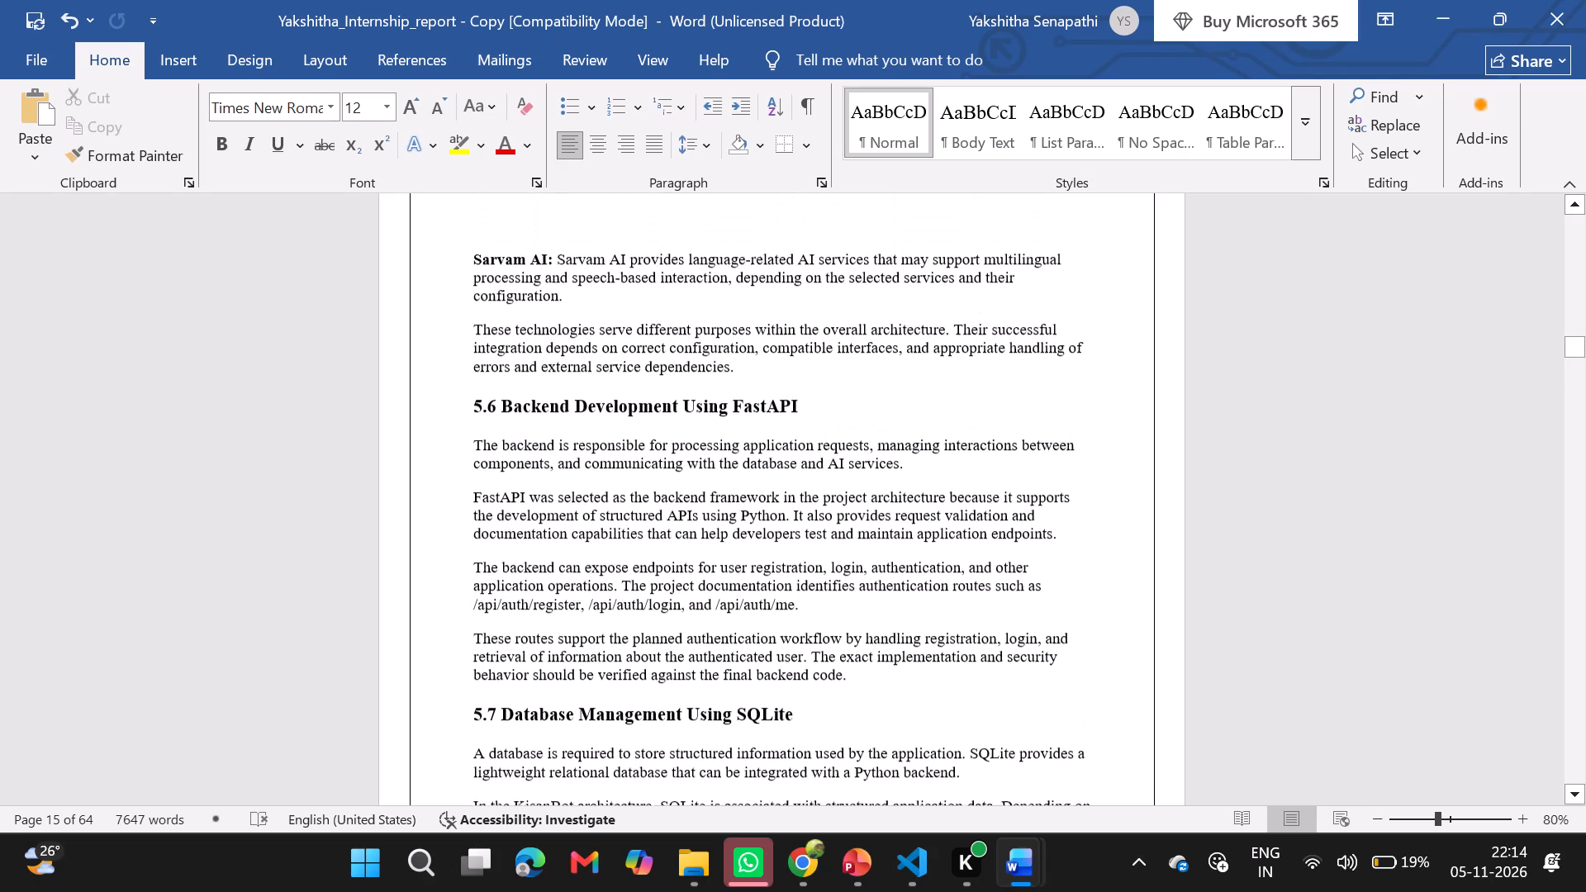
pyautogui.scroll(5, 833, 572)
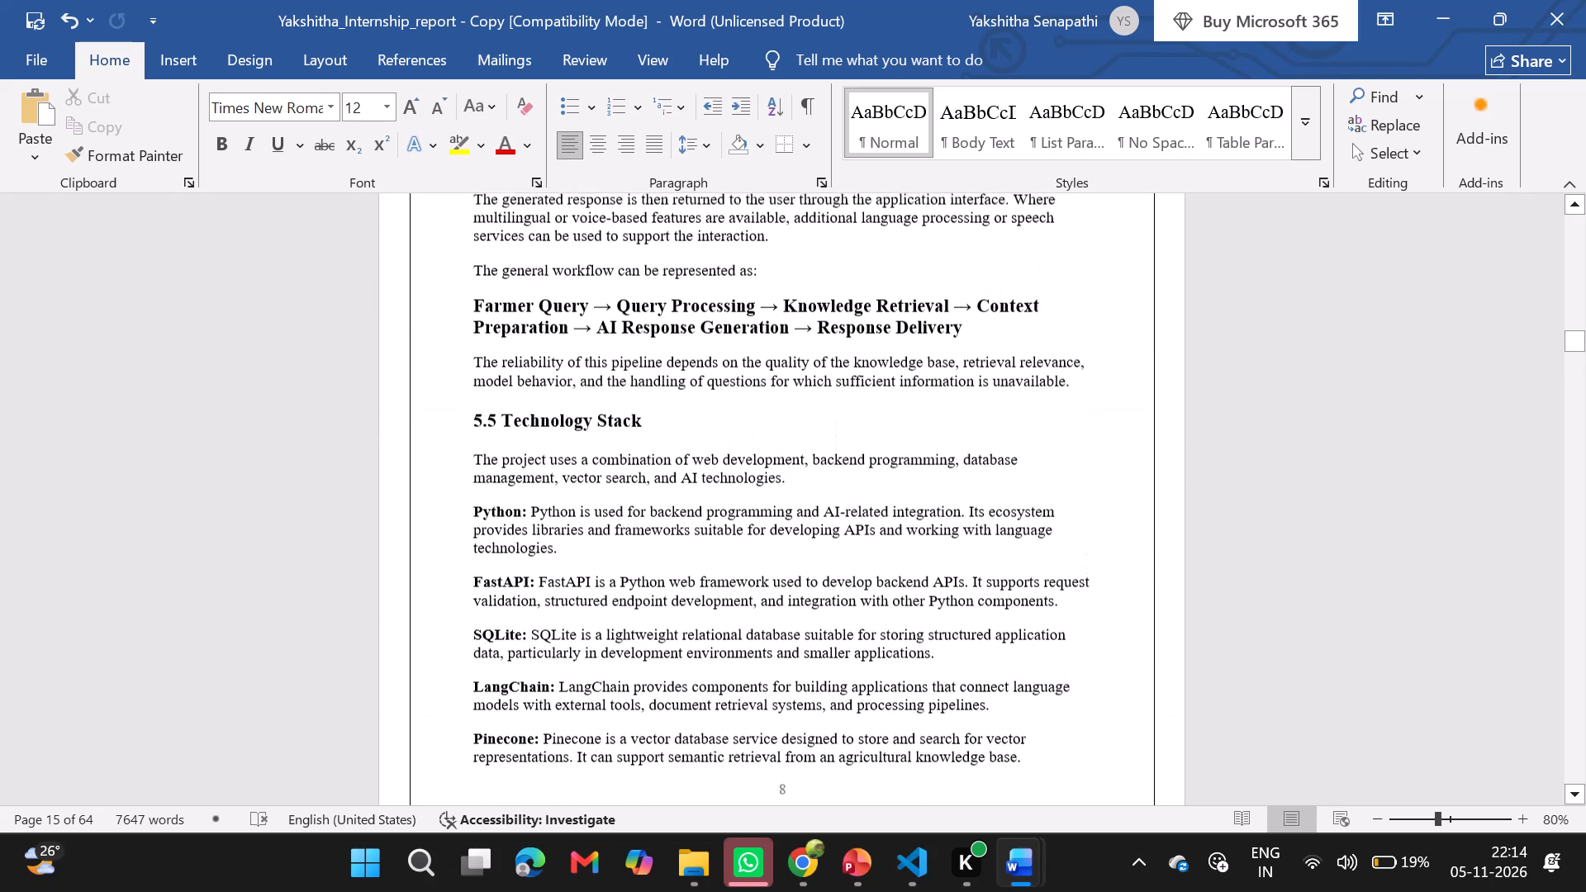
pyautogui.scroll(1, 833, 572)
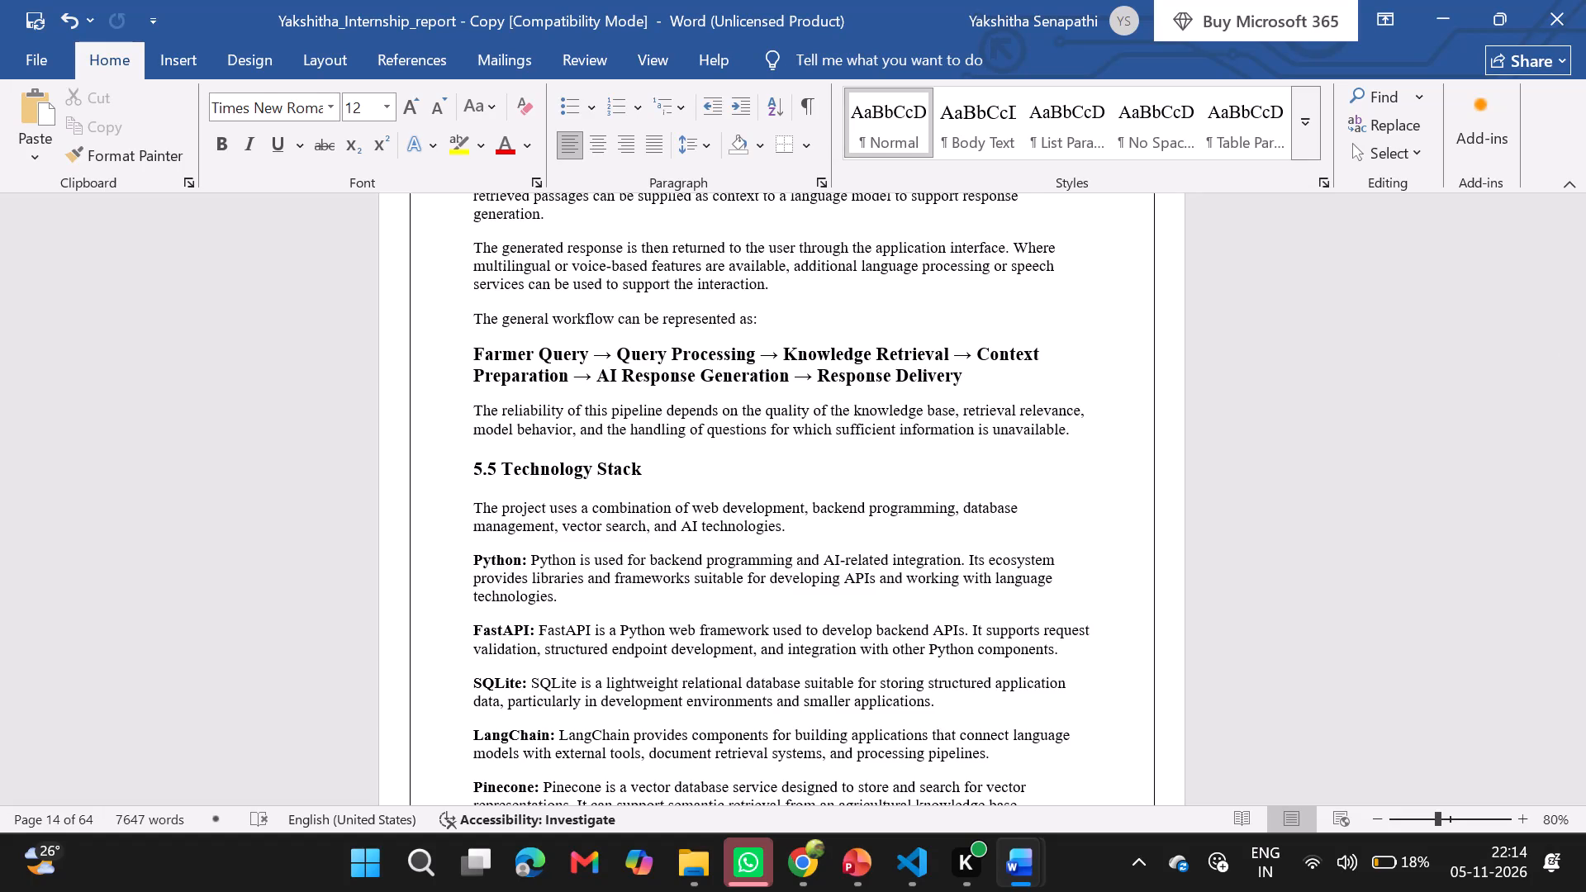
pyautogui.scroll(-6, 833, 572)
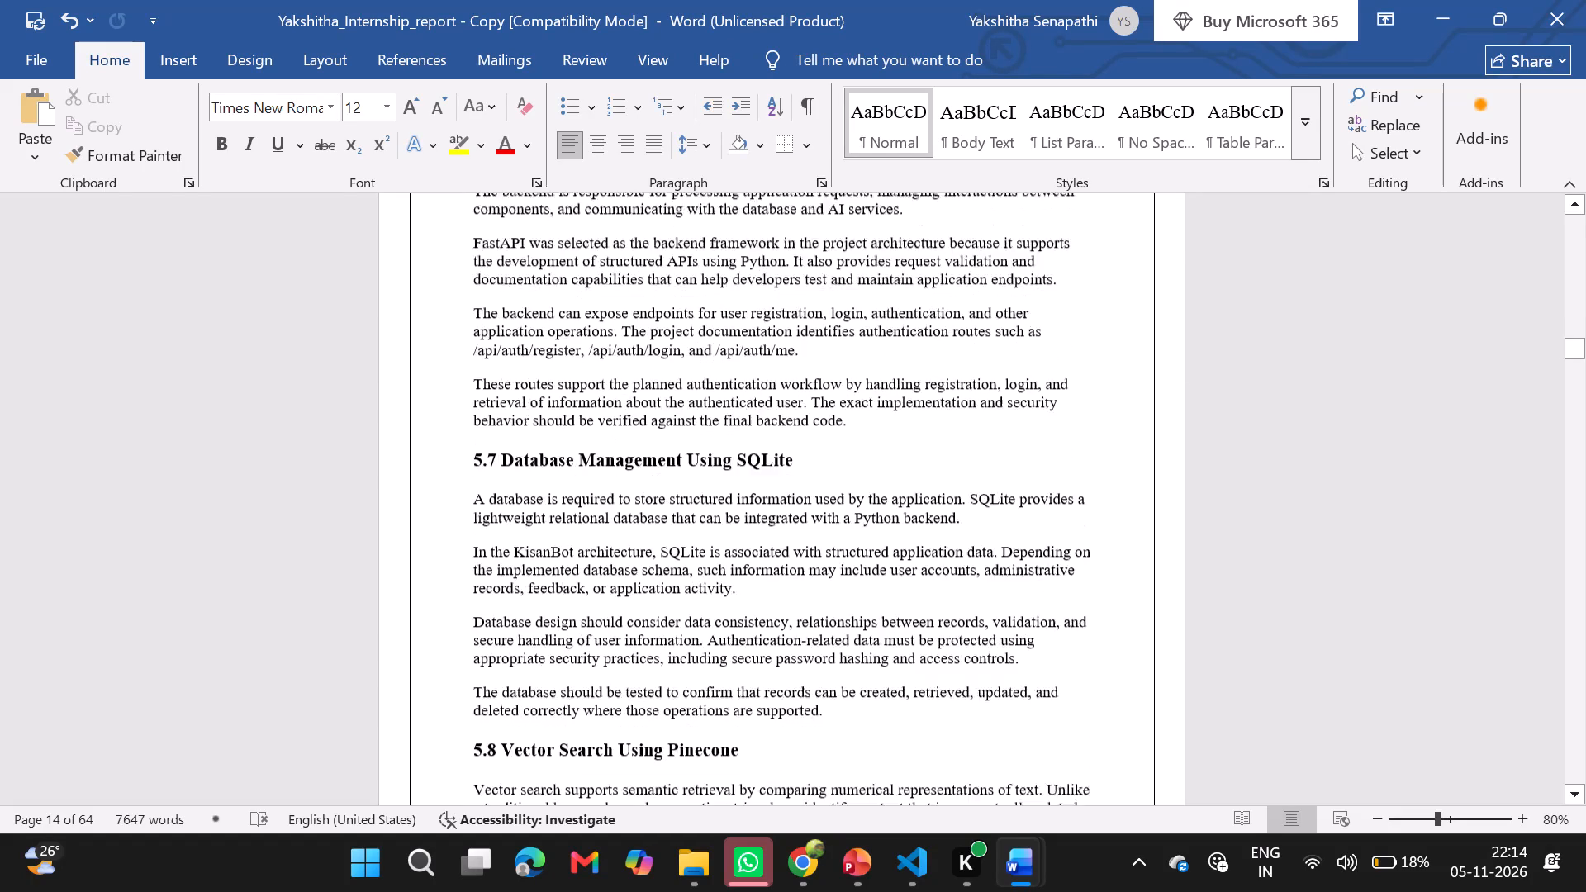
pyautogui.scroll(-2, 833, 572)
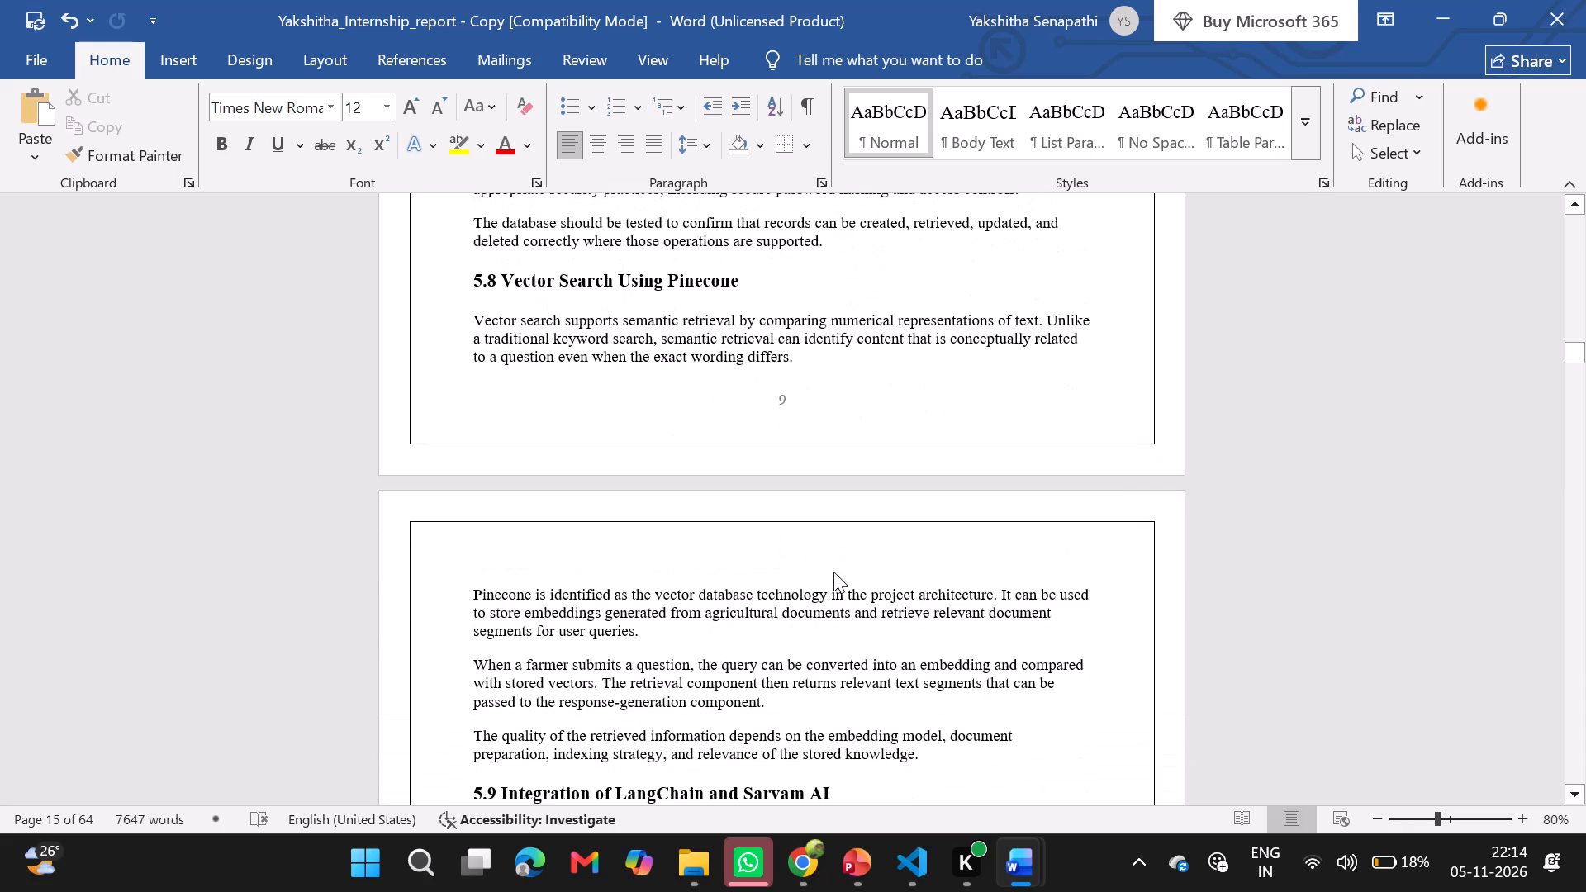
pyautogui.scroll(7, 833, 572)
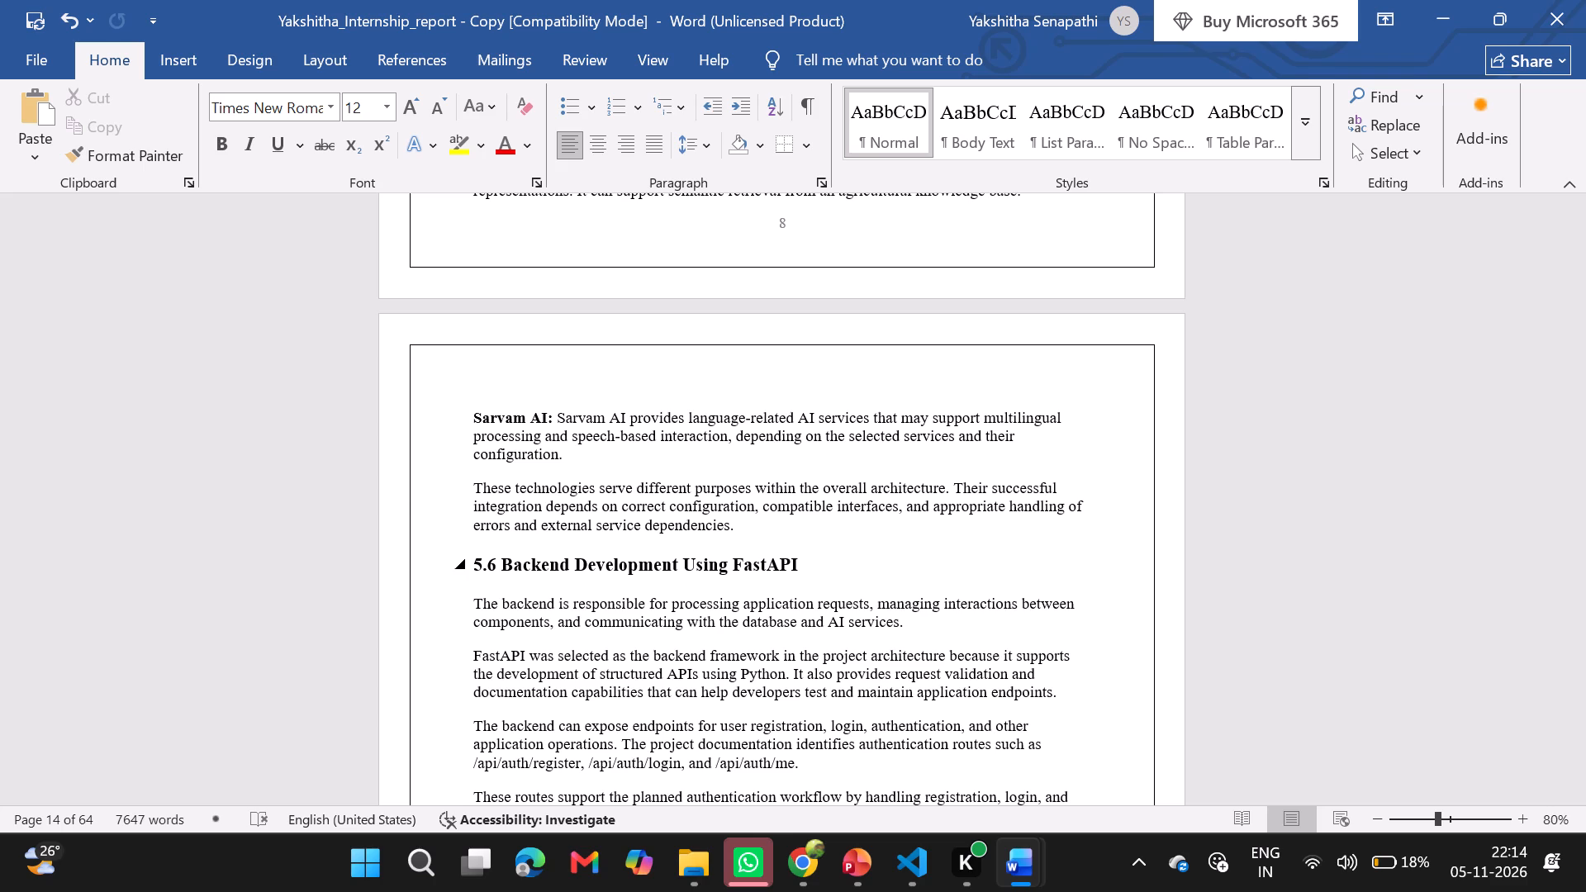
# Check the page positions of sections 5.5 back to 5.2 across footer pages 8 and 7.
pyautogui.scroll(6, 833, 572)
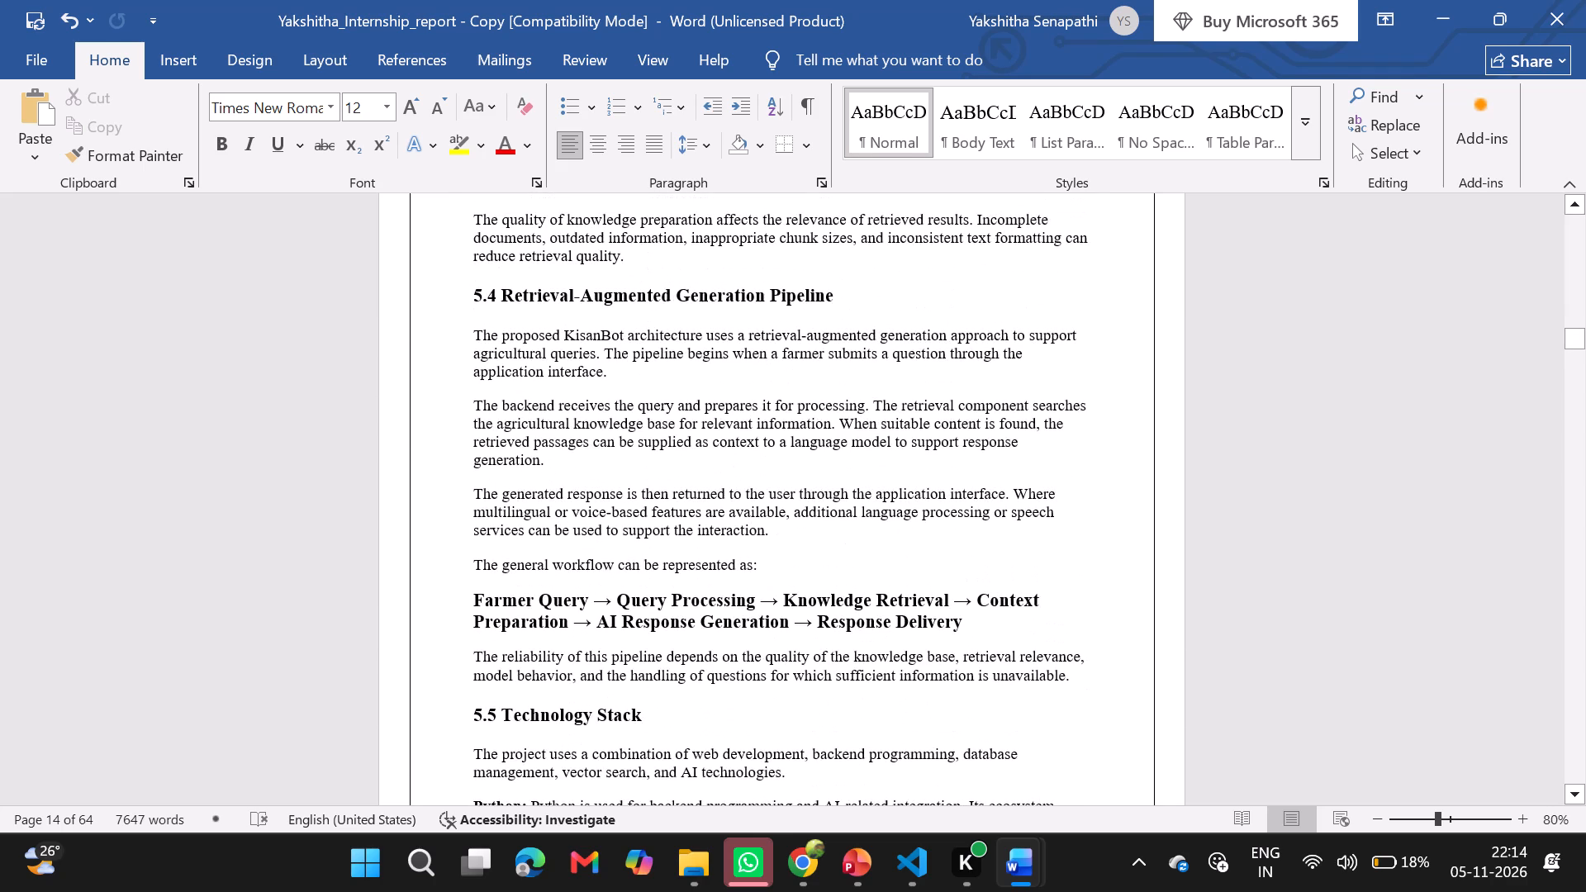
pyautogui.scroll(3, 833, 572)
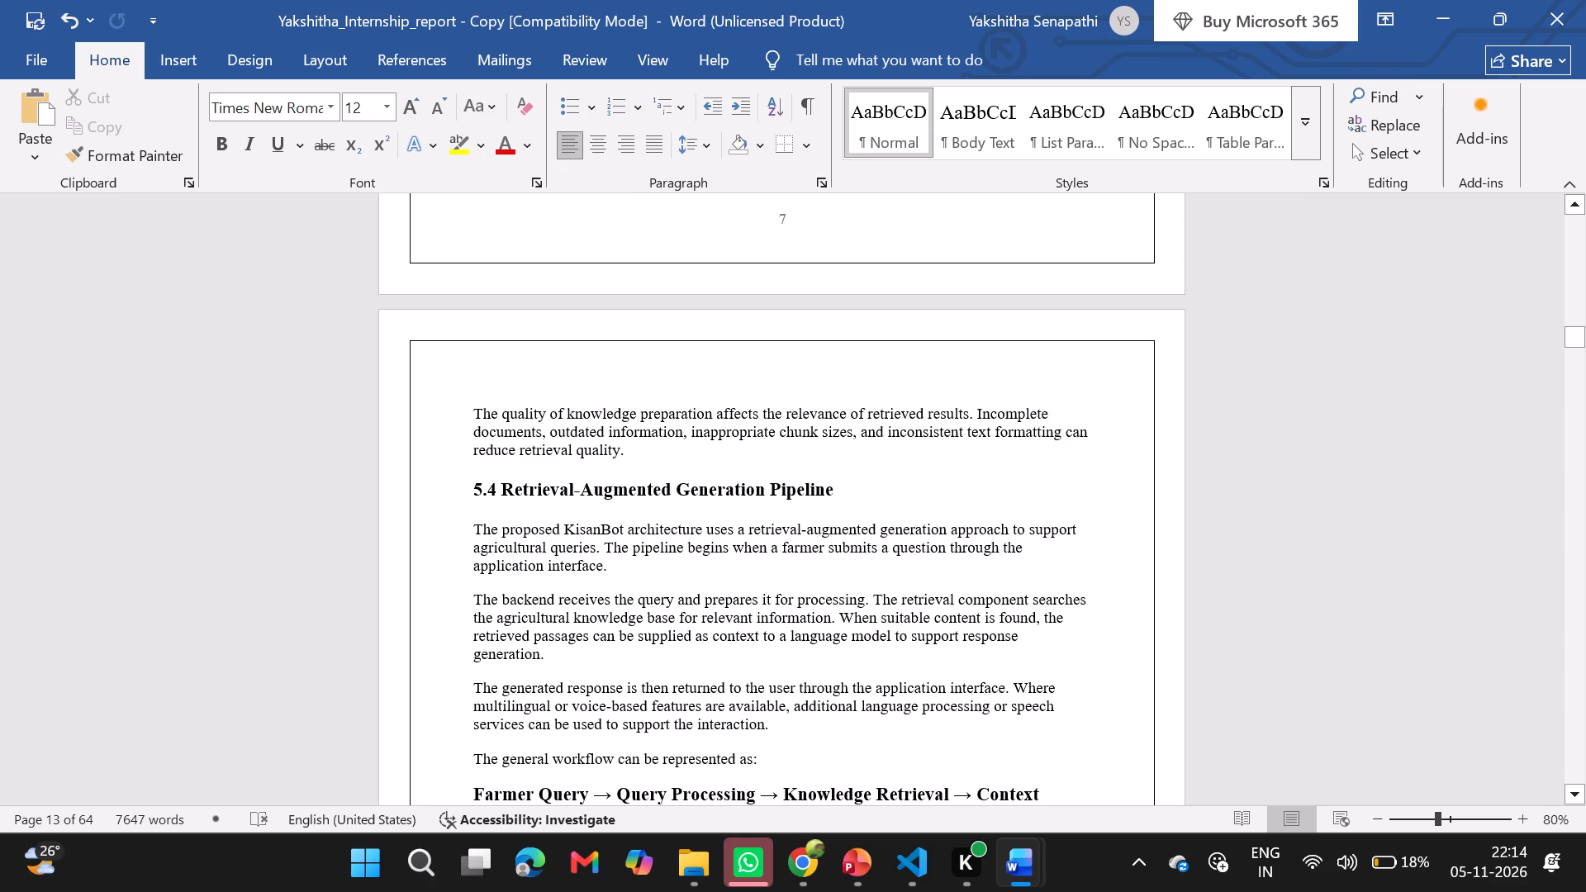
pyautogui.scroll(3, 833, 572)
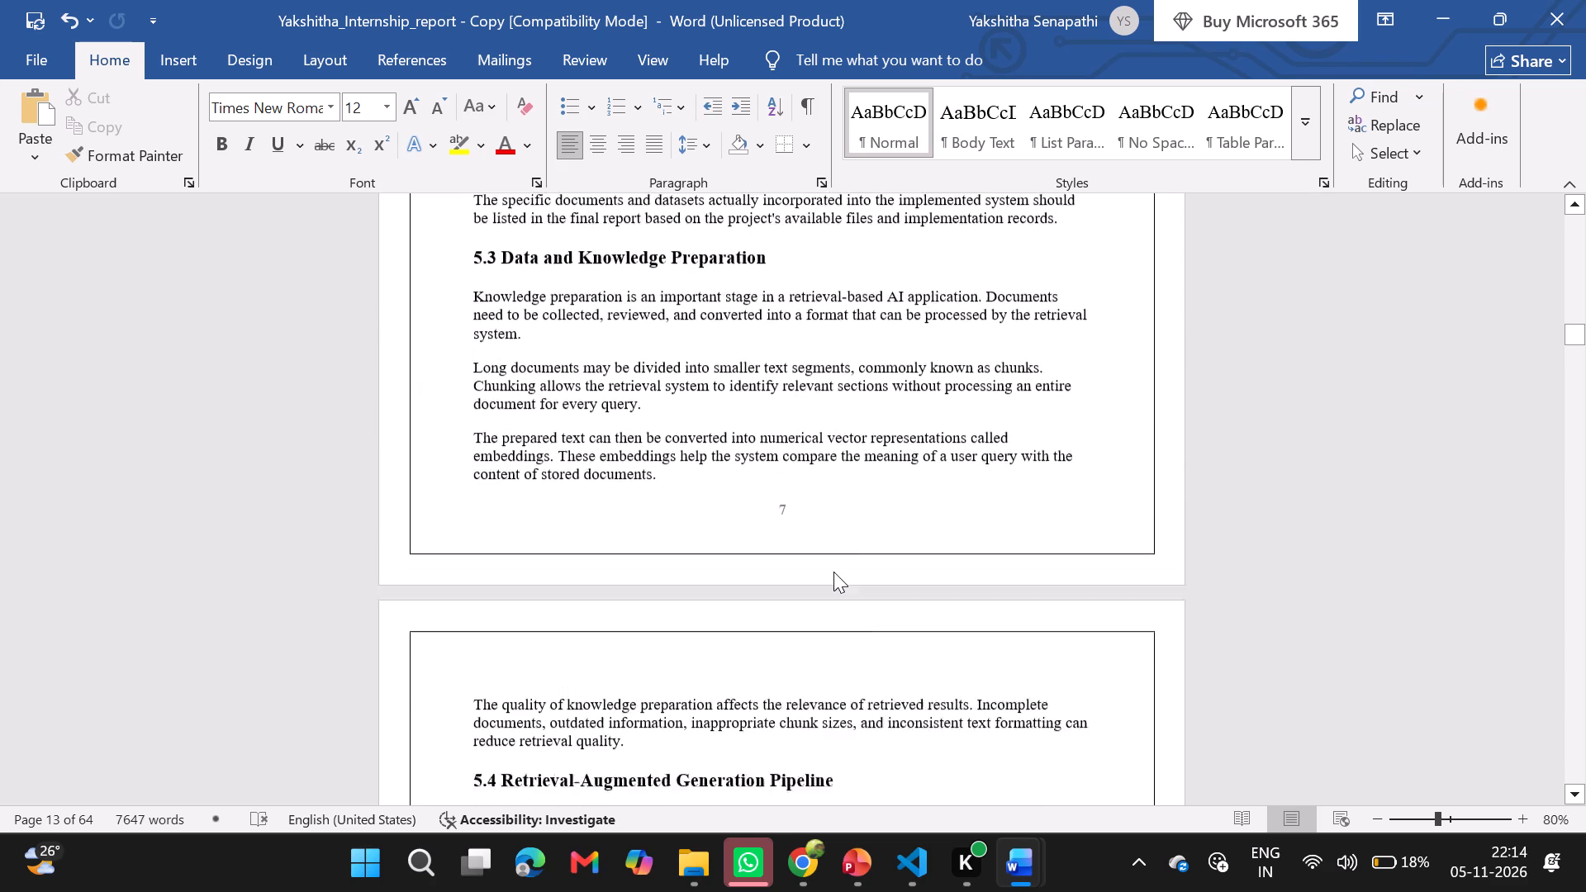
pyautogui.scroll(1, 833, 572)
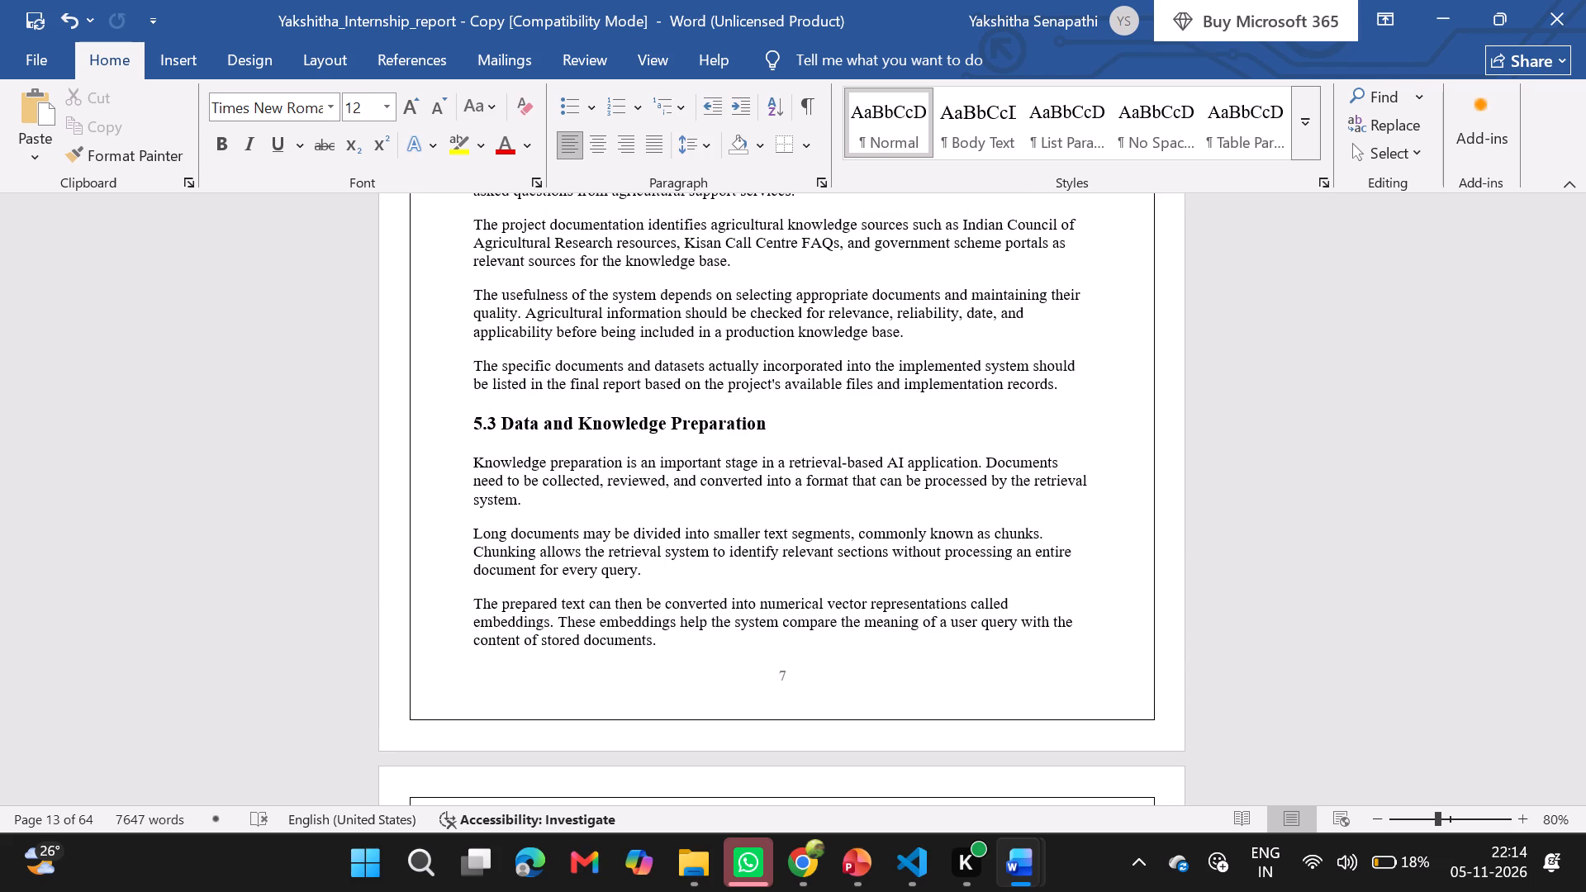
pyautogui.scroll(1, 833, 572)
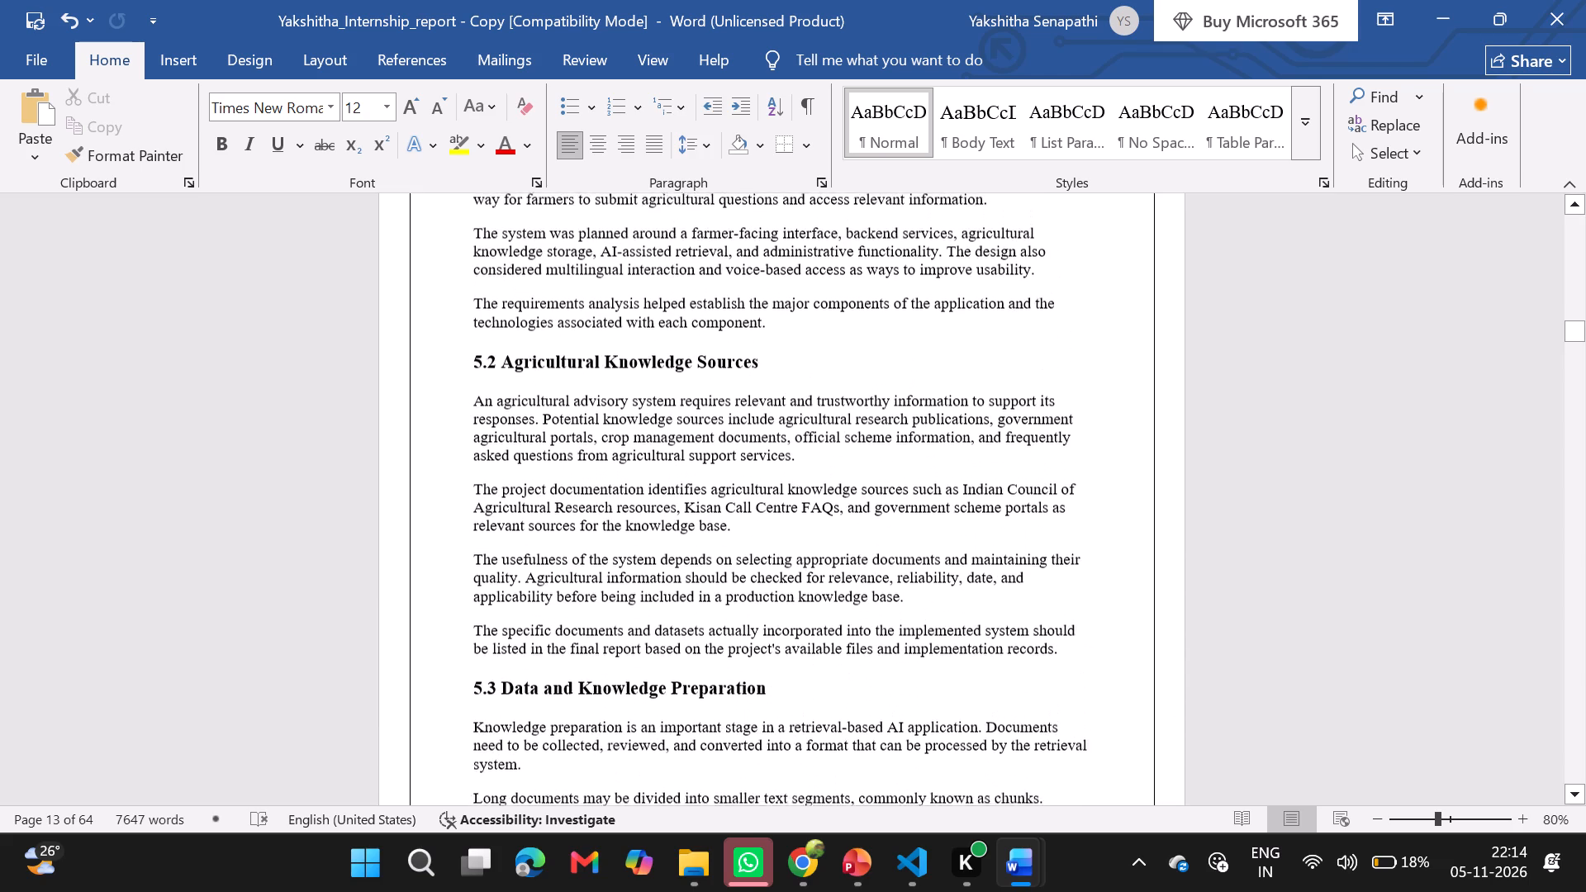
pyautogui.scroll(2, 833, 572)
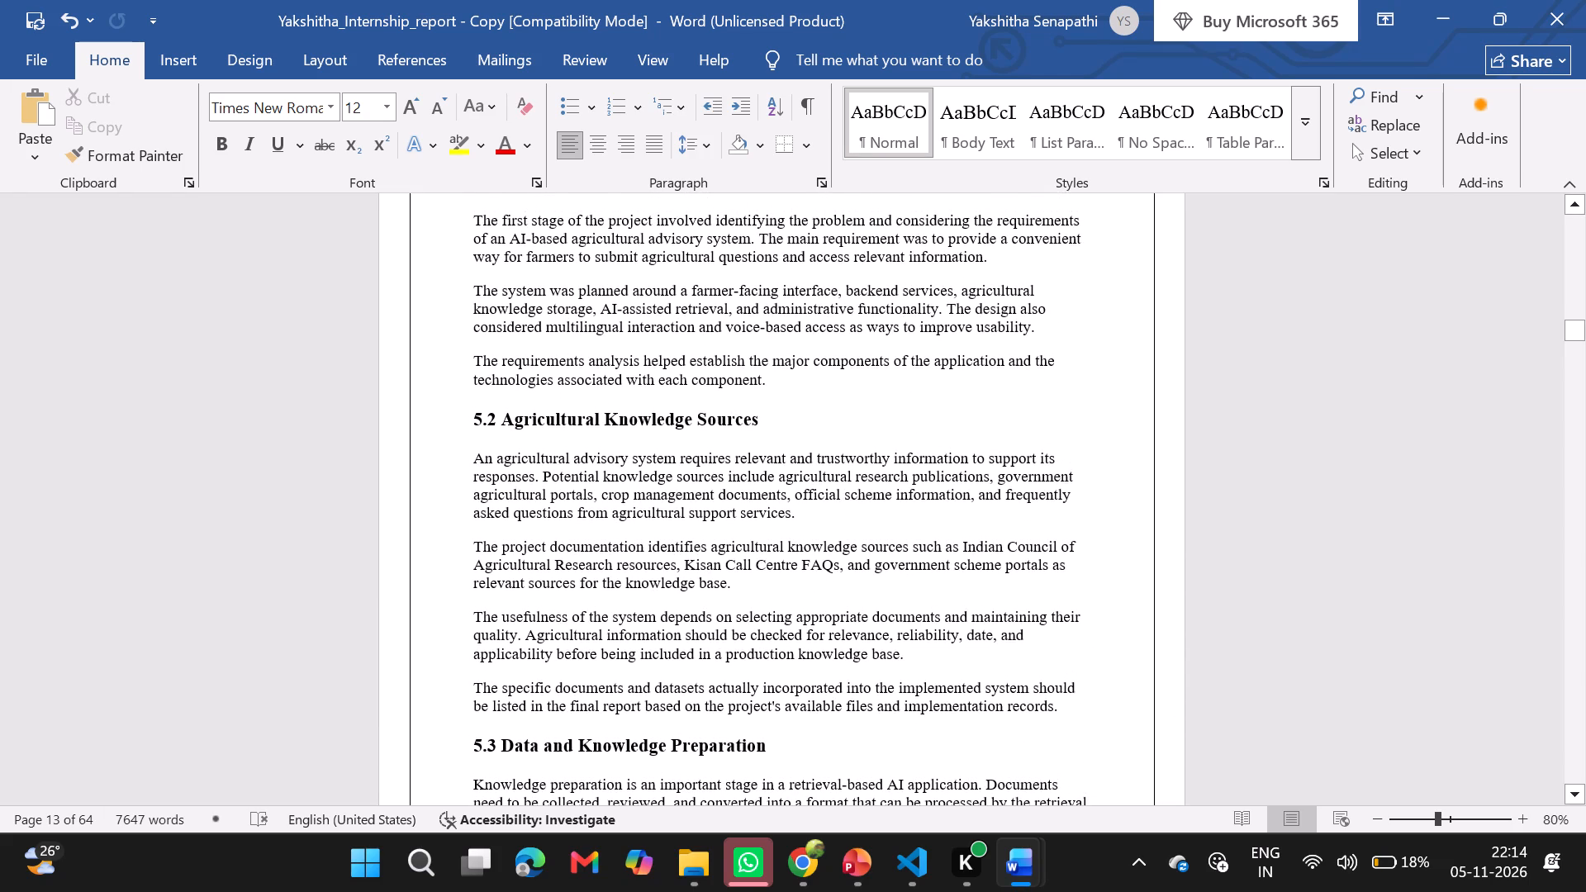
pyautogui.scroll(1, 833, 572)
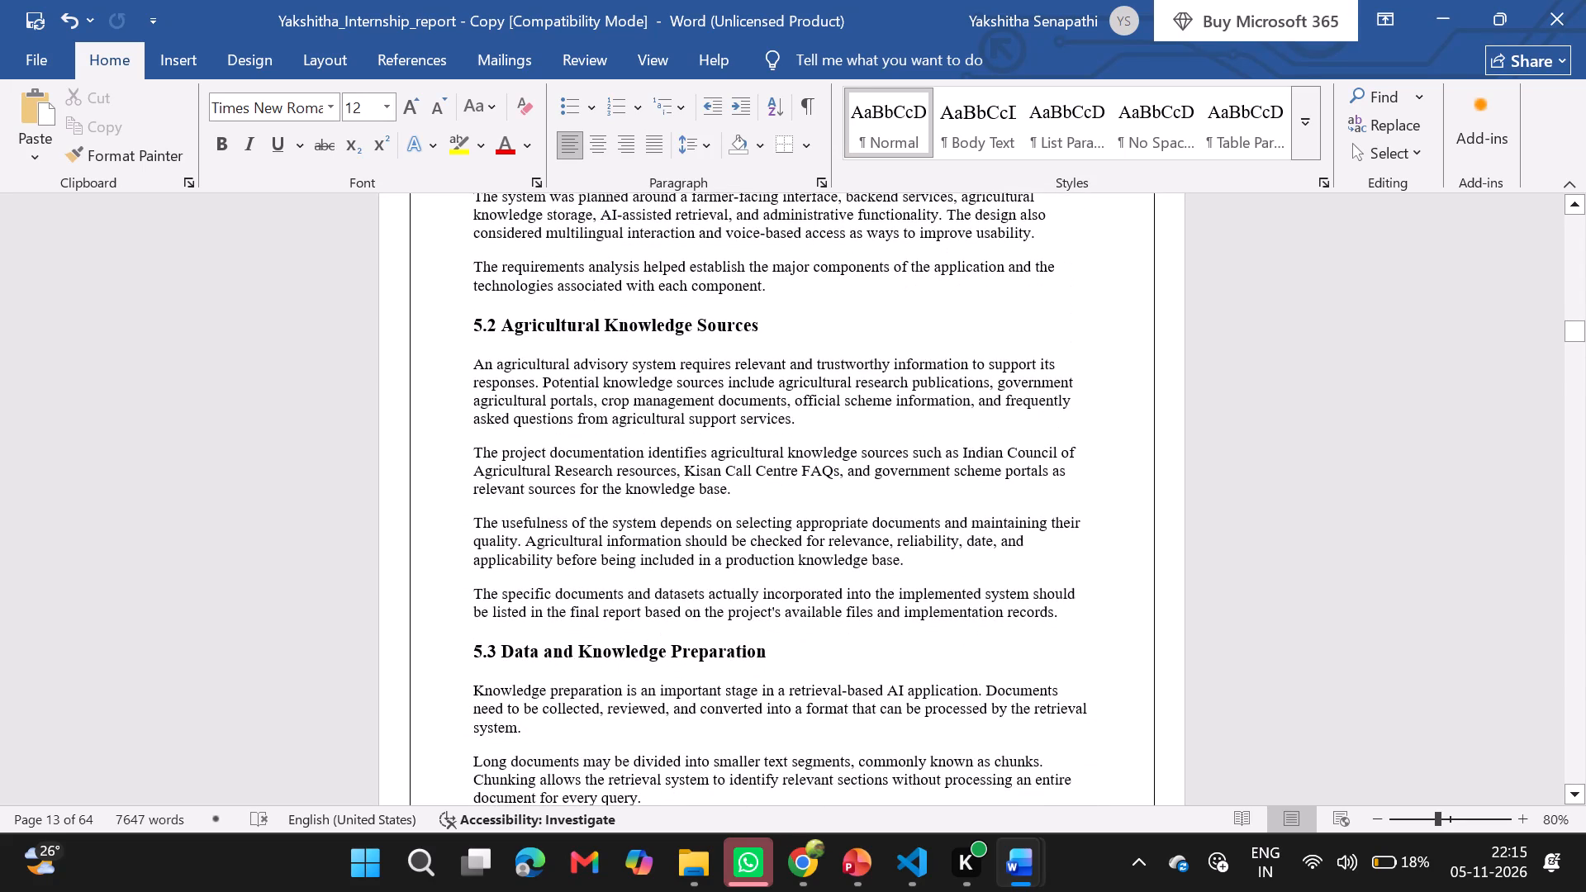
# In the table of contents, set the 5.10 Multilingual and Voice Interaction page number to 10 and realign it with the number column.
pyautogui.scroll(20, 833, 572)
pyautogui.scroll(20, 833, 572)
pyautogui.scroll(20, 833, 572)
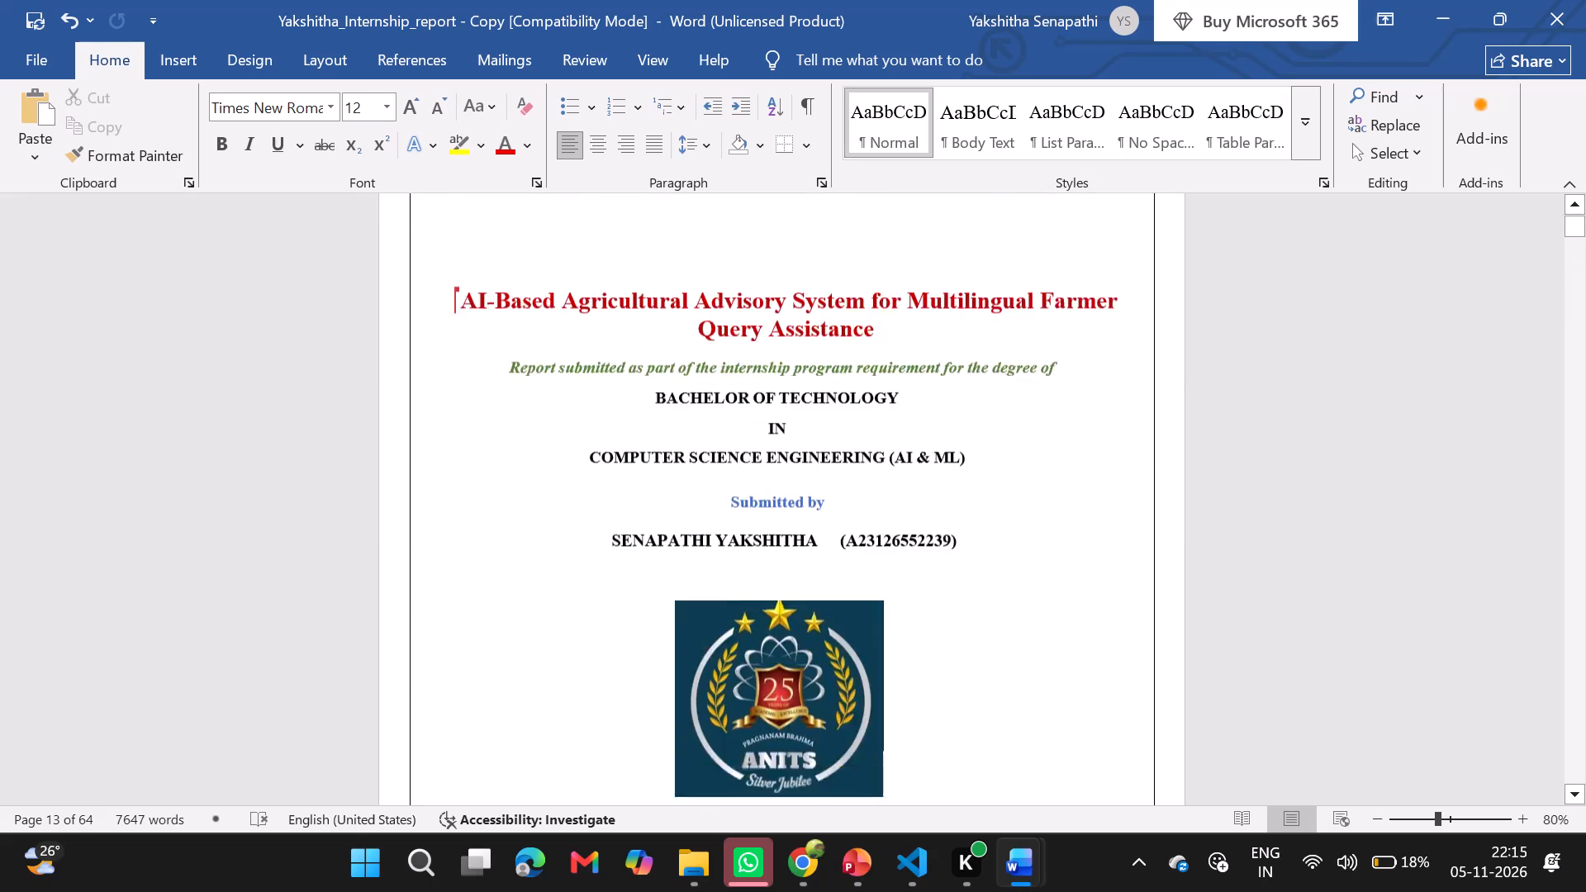
pyautogui.scroll(-7, 833, 572)
pyautogui.scroll(5, 833, 572)
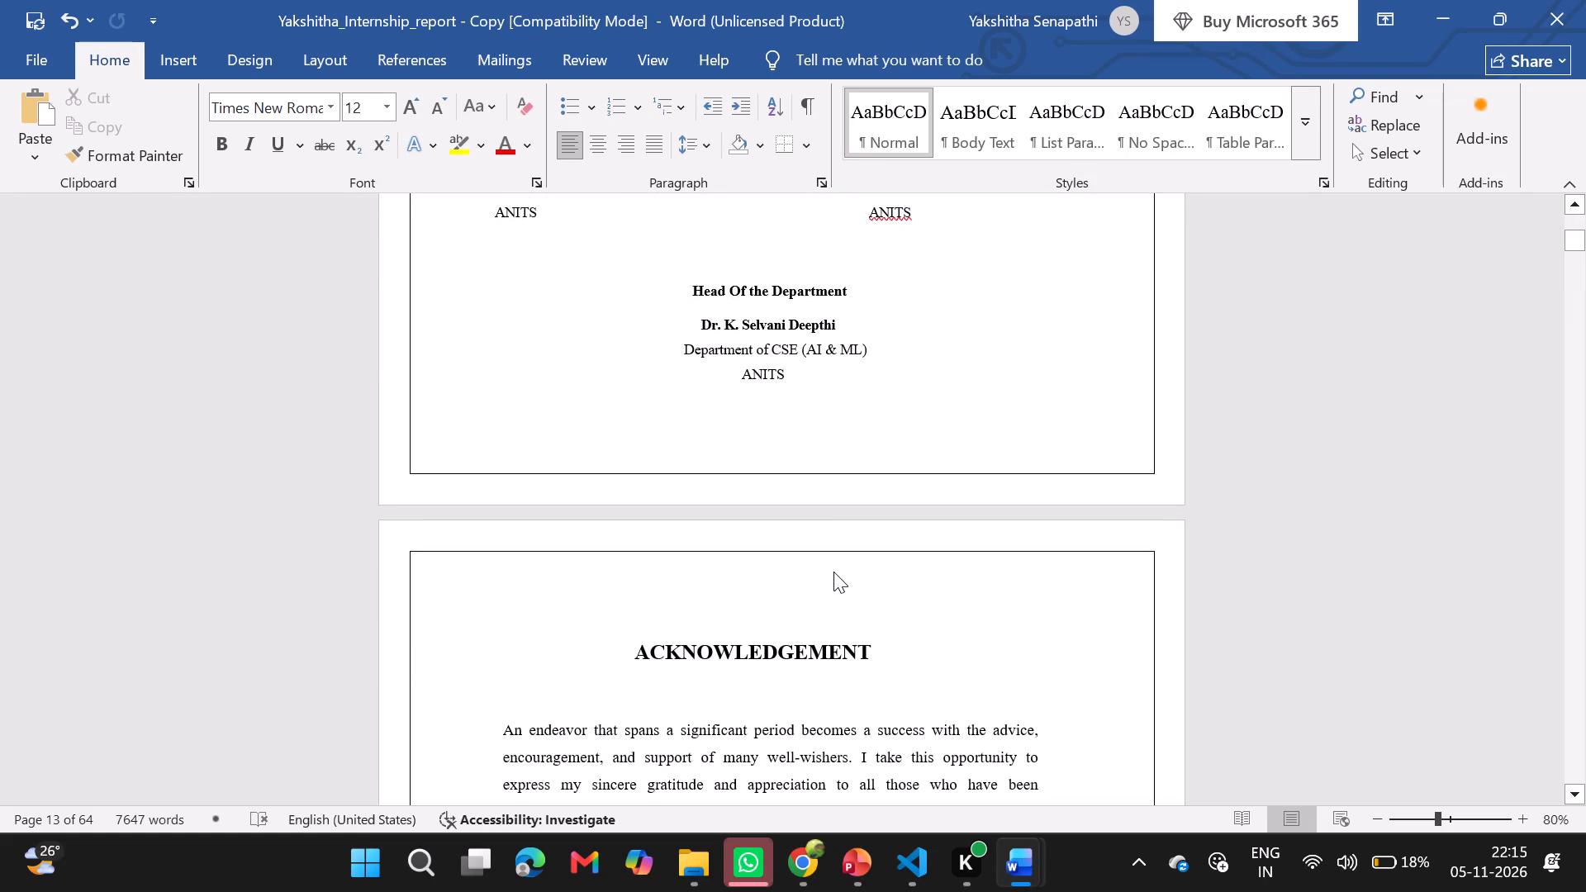
pyautogui.scroll(-4, 833, 572)
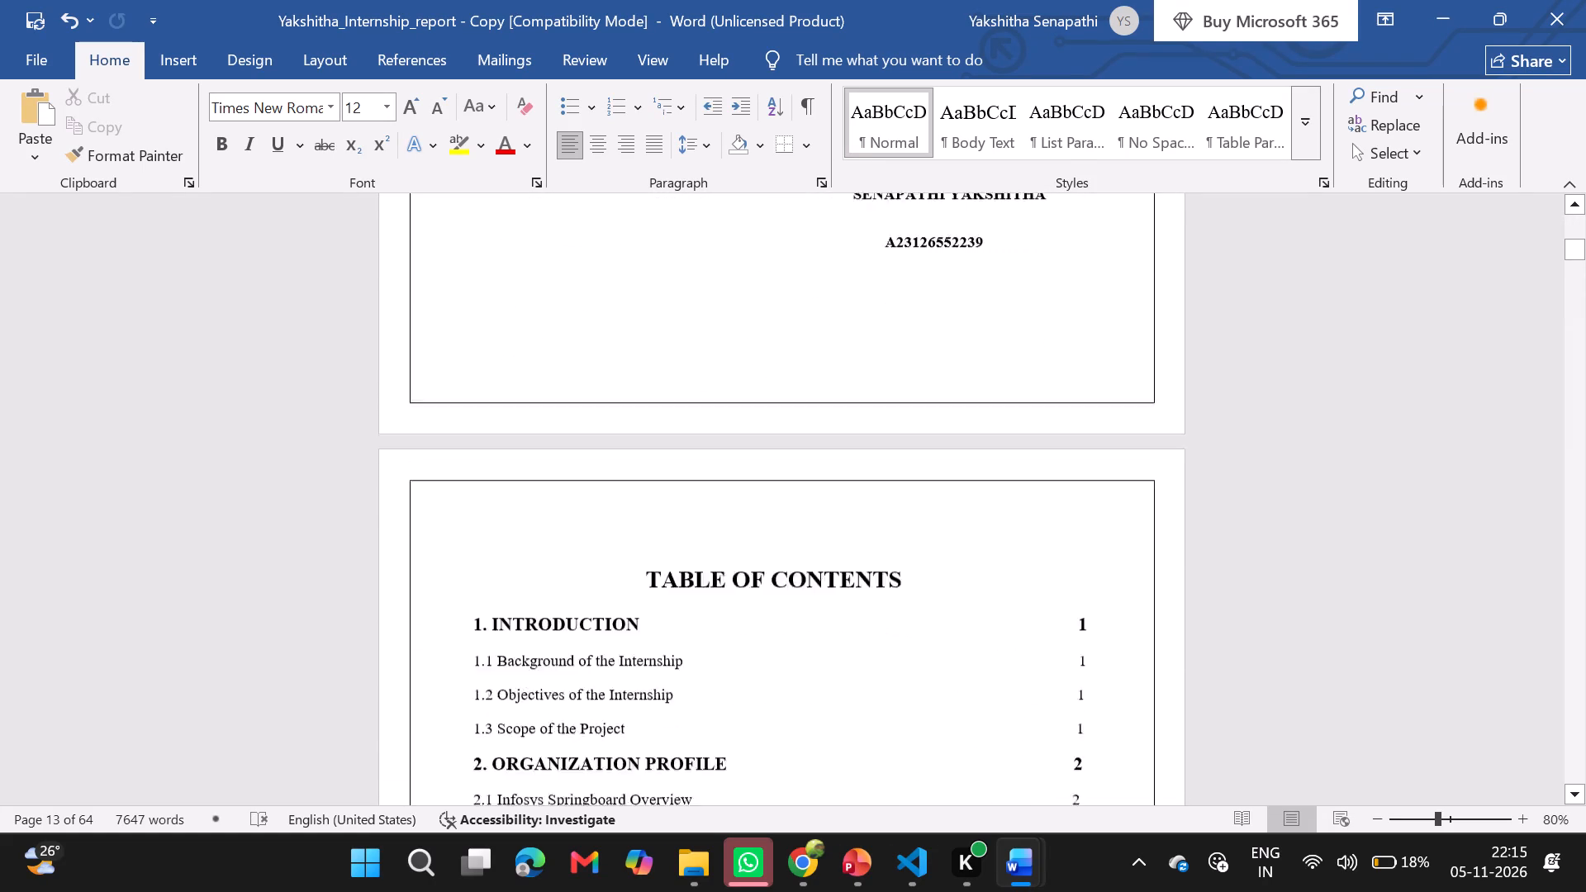
pyautogui.scroll(-4, 833, 572)
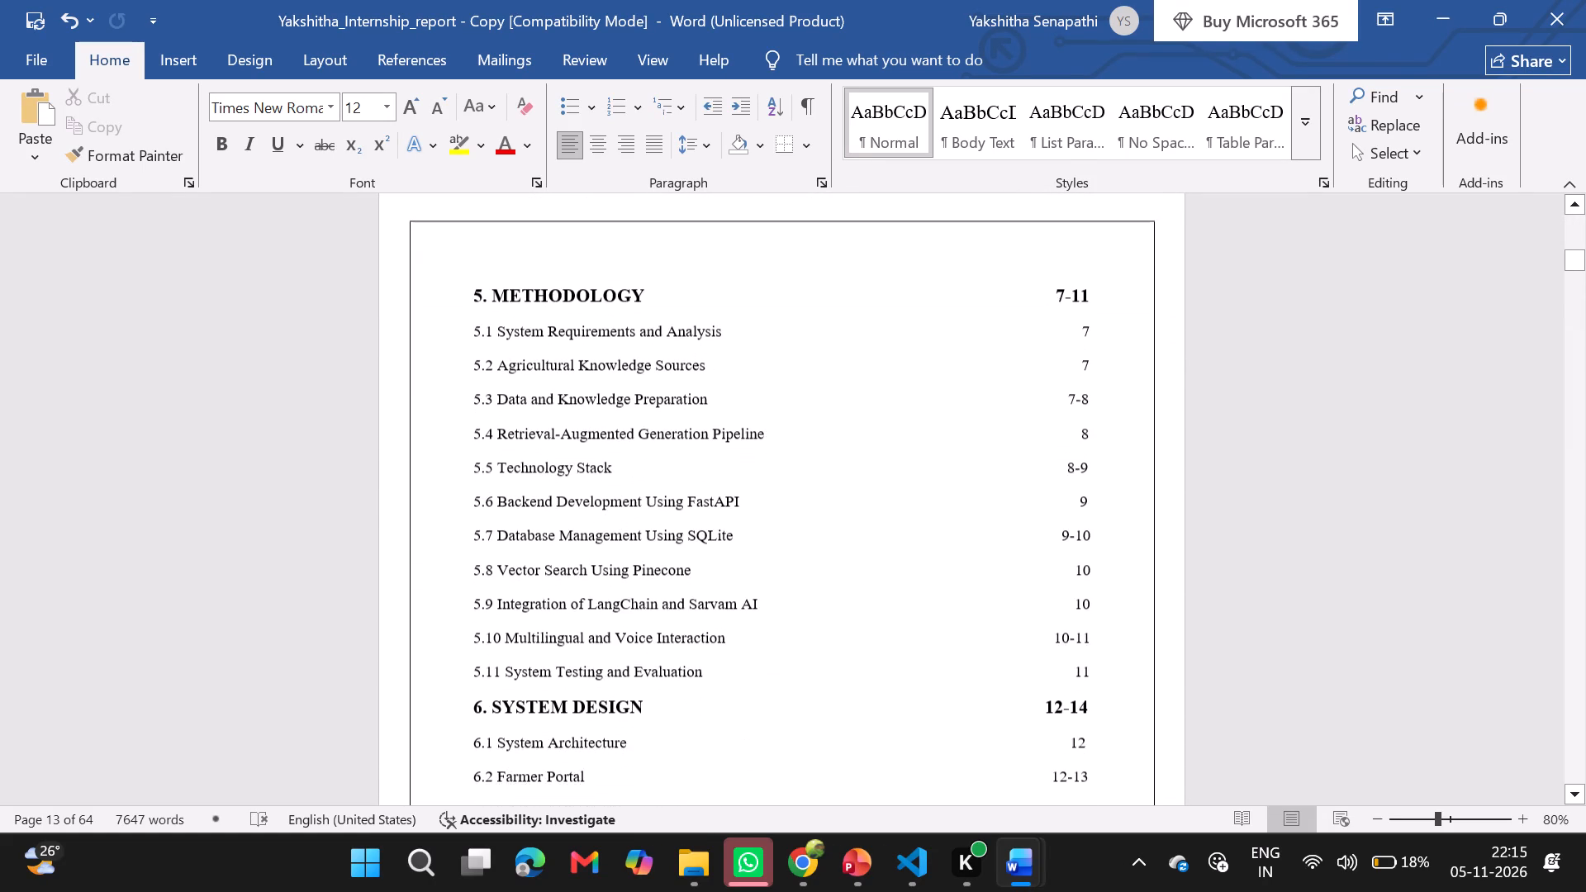
pyautogui.scroll(-2, 833, 572)
pyautogui.scroll(1, 833, 572)
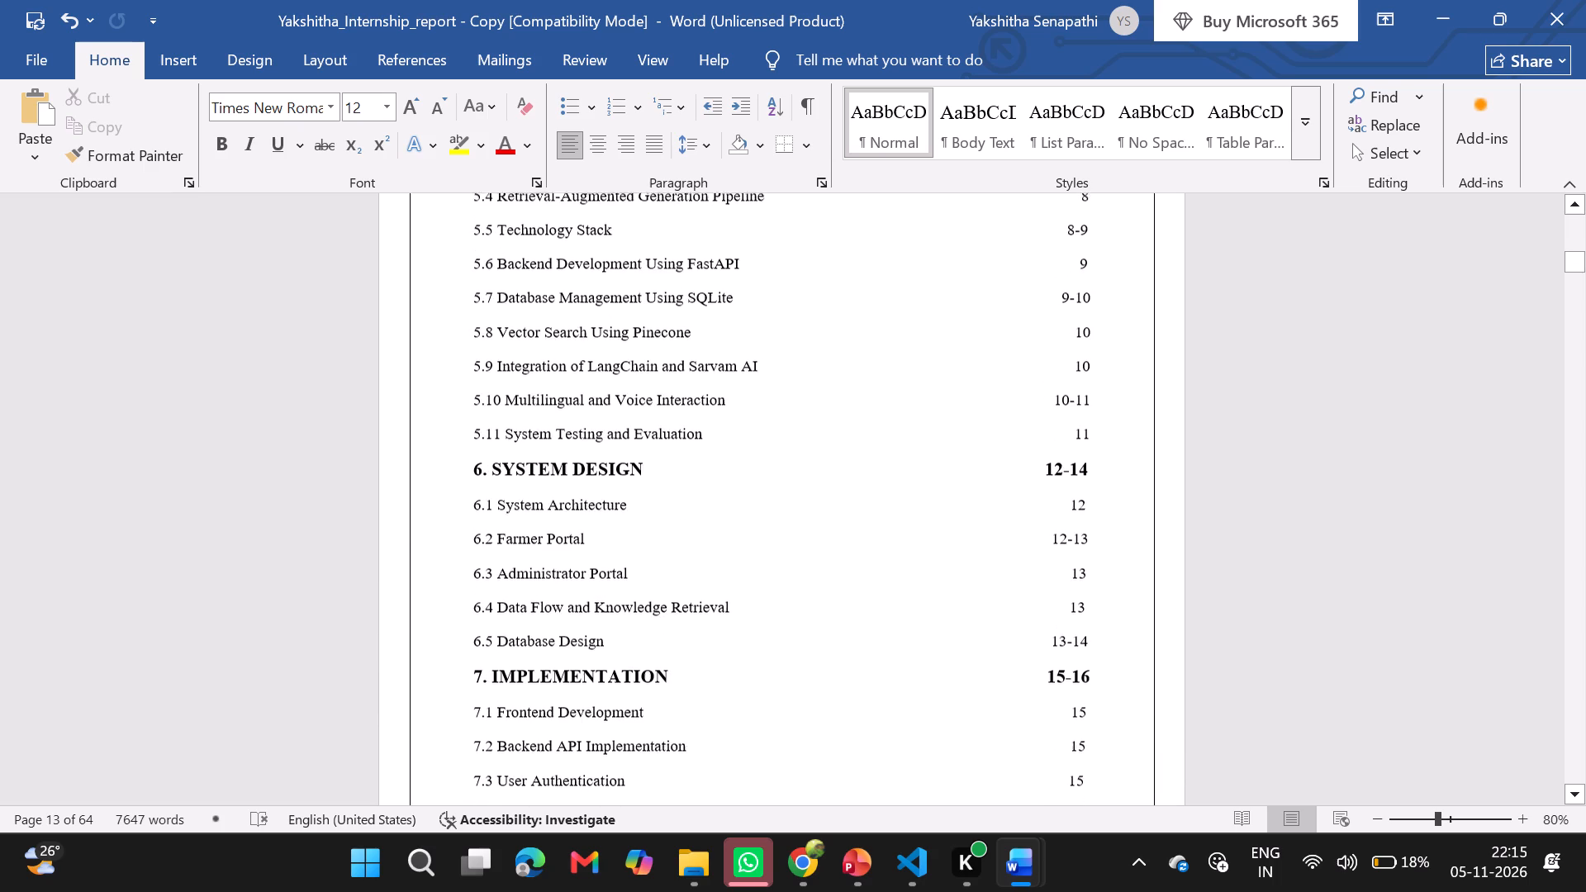
pyautogui.scroll(1, 957, 526)
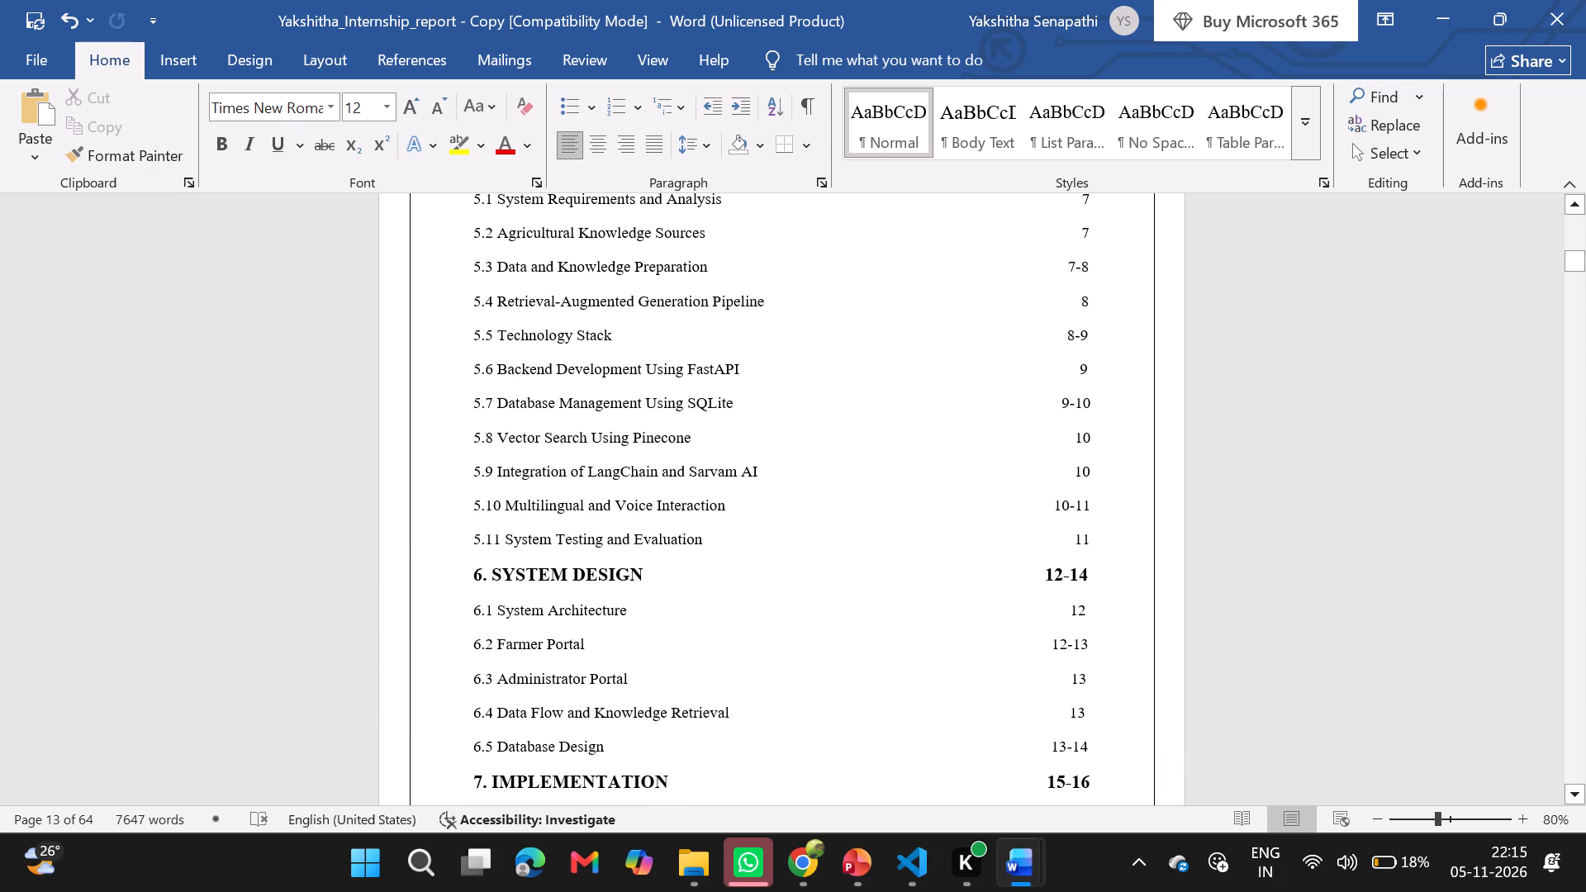
pyautogui.click(1101, 502)
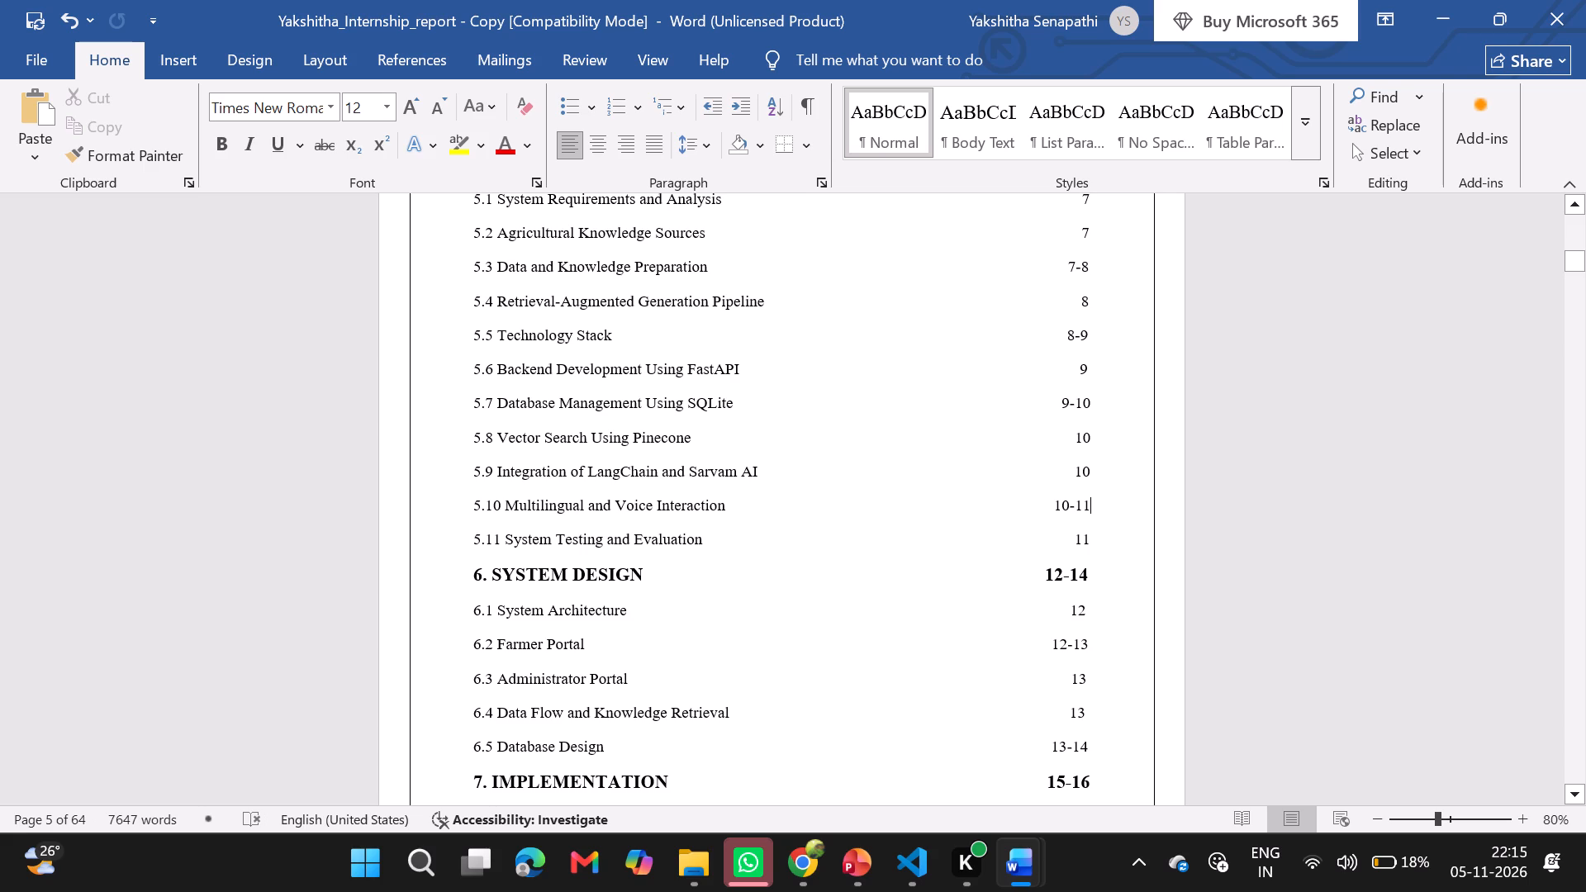
pyautogui.press('BackSpace')
pyautogui.press('BackSpace')
pyautogui.press('BackSpace')
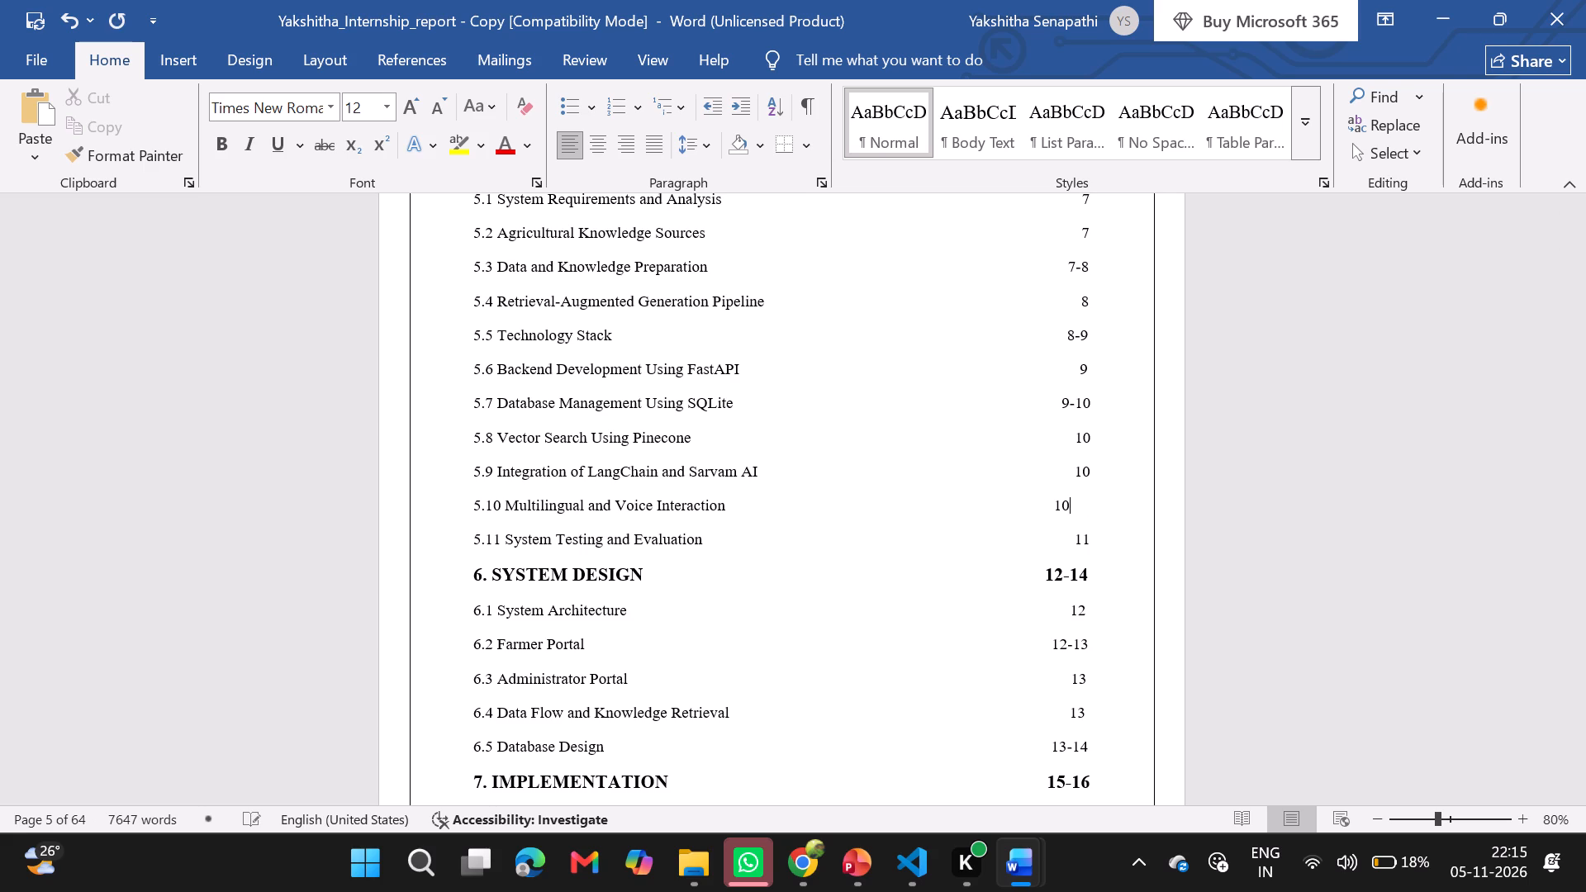
pyautogui.press('Left')
pyautogui.press('Left')
pyautogui.press('Left')
pyautogui.press('Right')
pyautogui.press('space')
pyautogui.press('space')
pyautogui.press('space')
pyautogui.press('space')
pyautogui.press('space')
# In the table of contents, set the 5.8 Vector Search Using Pinecone page number to 9-10 and align it with the number column.
pyautogui.click(1101, 435)
pyautogui.press('BackSpace')
pyautogui.press('BackSpace')
pyautogui.press('BackSpace')
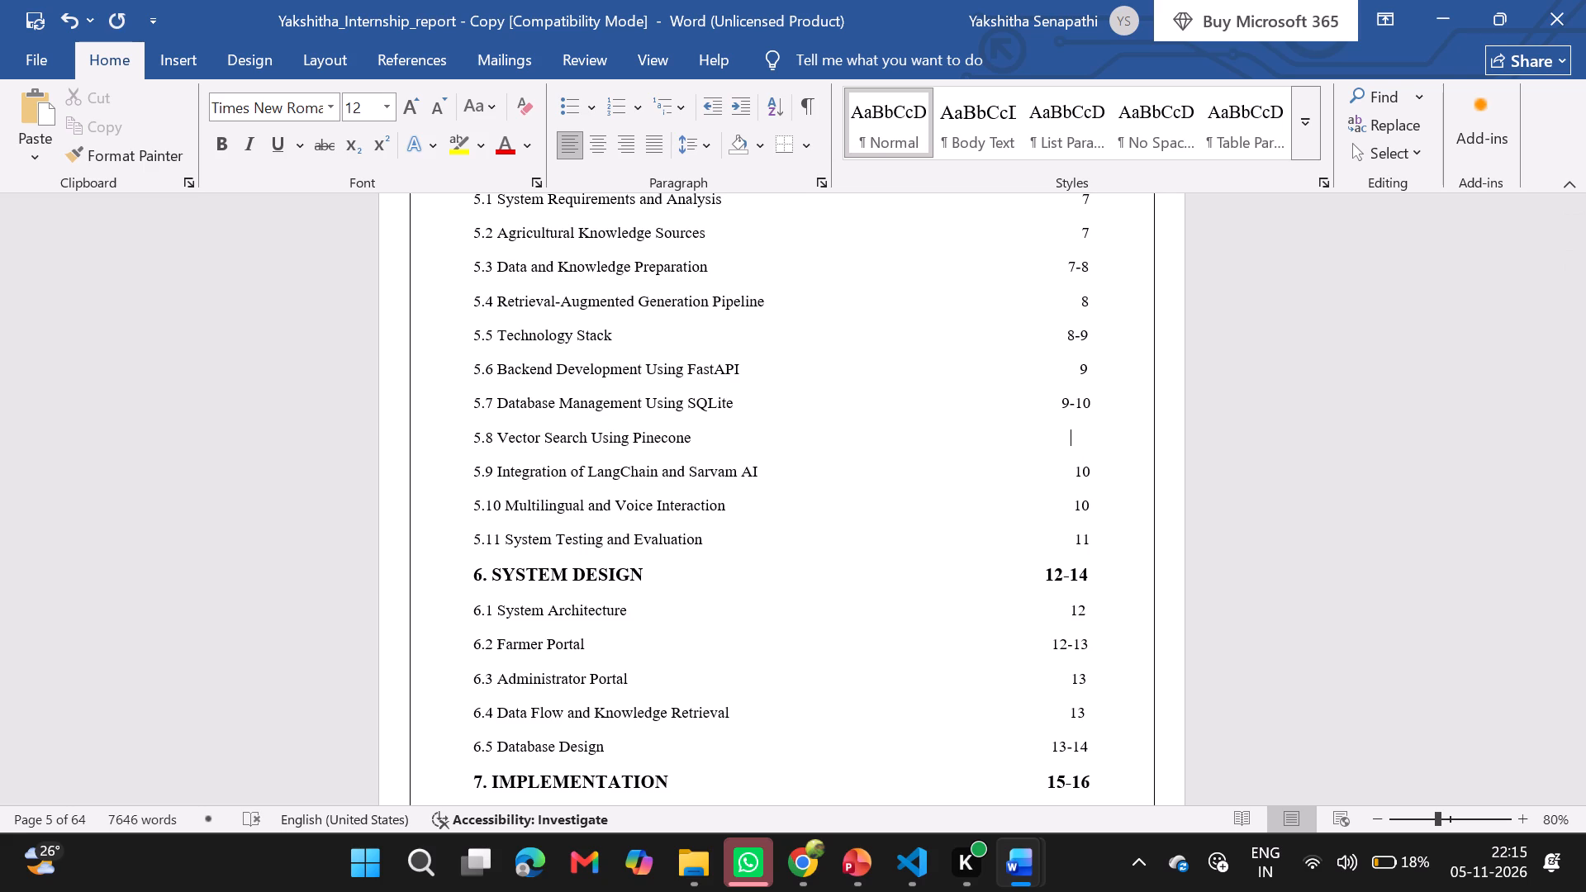
pyautogui.press('BackSpace')
pyautogui.press('BackSpace')
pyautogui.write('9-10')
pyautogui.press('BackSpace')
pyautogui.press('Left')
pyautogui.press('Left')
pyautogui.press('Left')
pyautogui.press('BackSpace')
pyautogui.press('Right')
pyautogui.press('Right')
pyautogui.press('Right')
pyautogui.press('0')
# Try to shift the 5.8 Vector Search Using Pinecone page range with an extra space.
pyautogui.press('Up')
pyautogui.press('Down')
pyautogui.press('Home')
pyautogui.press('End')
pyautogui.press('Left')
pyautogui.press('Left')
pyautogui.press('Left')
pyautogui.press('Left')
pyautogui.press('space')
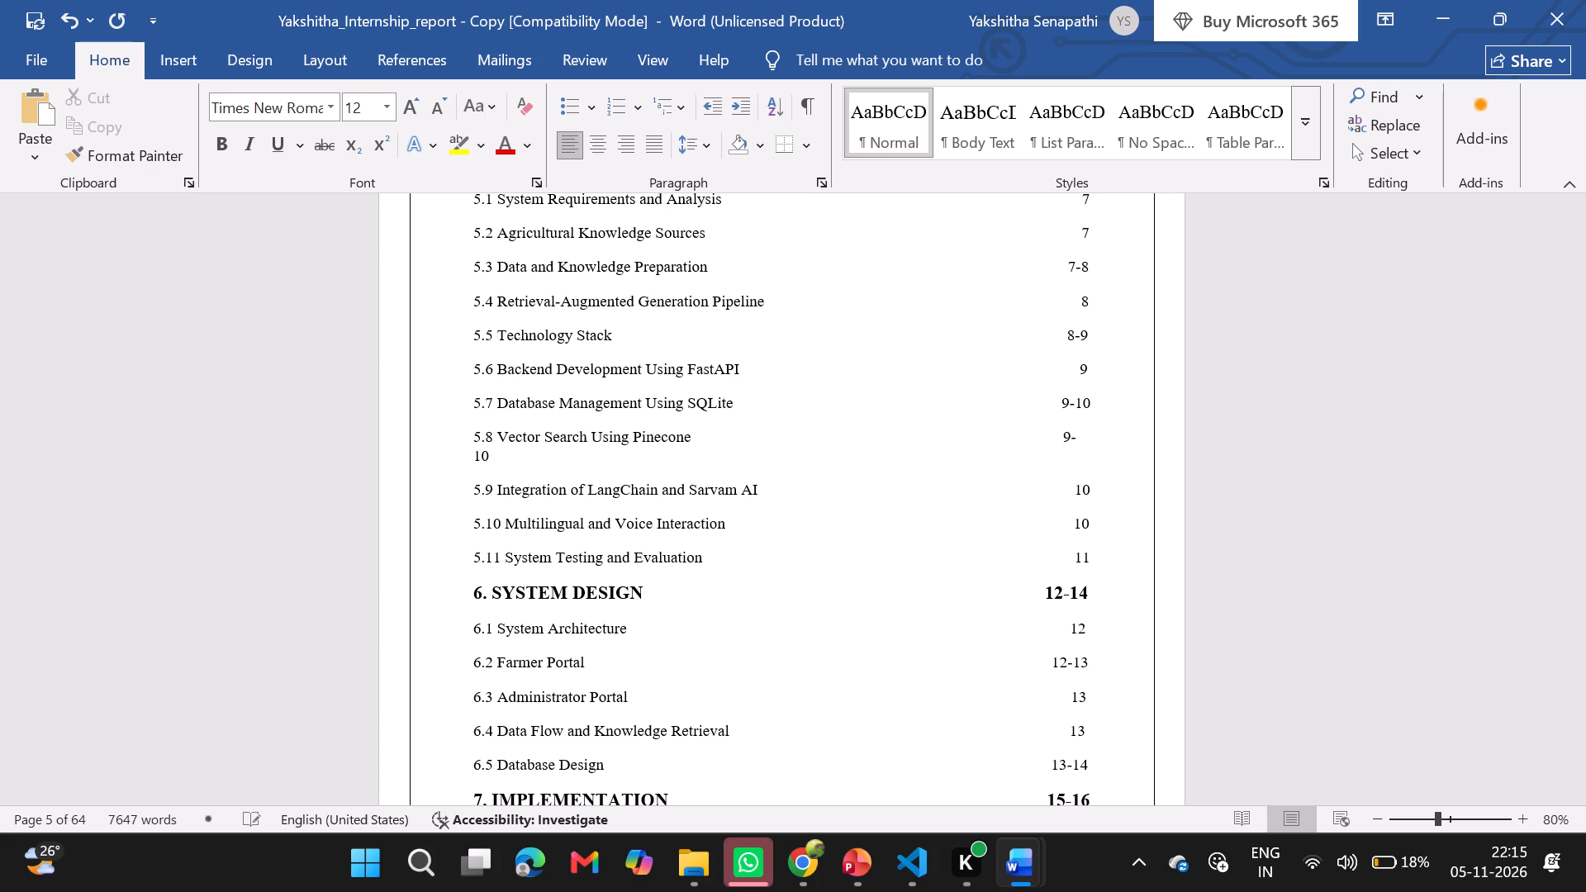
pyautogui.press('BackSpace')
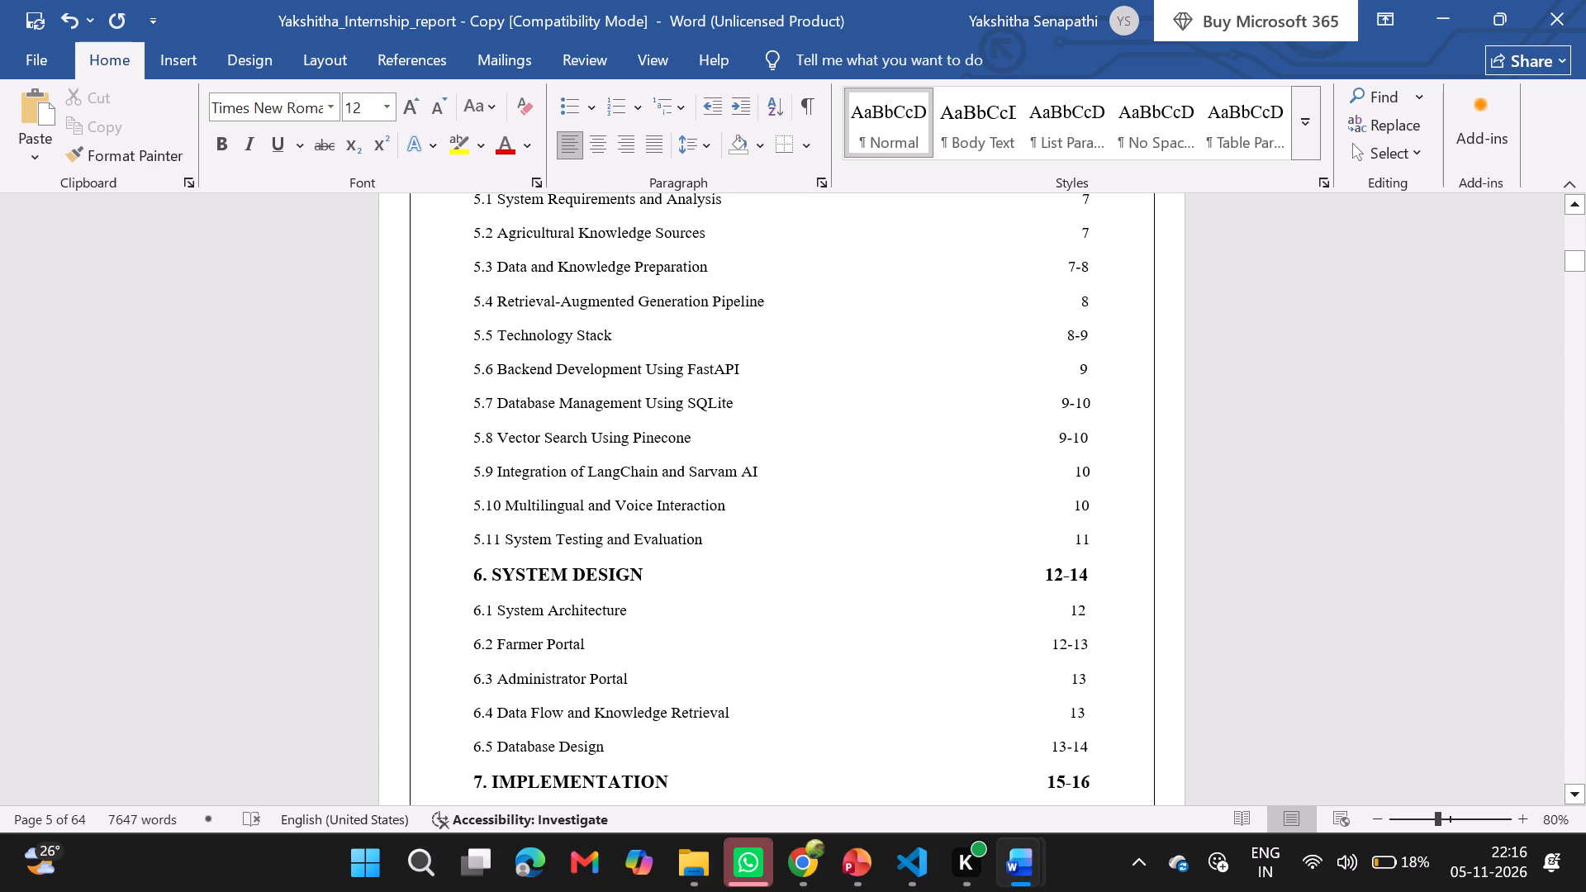
# In the table of contents, set the 5.7 Database Management Using SQLite page number to 9 and realign it with the number column.
pyautogui.click(1099, 406)
pyautogui.press('BackSpace')
pyautogui.press('BackSpace')
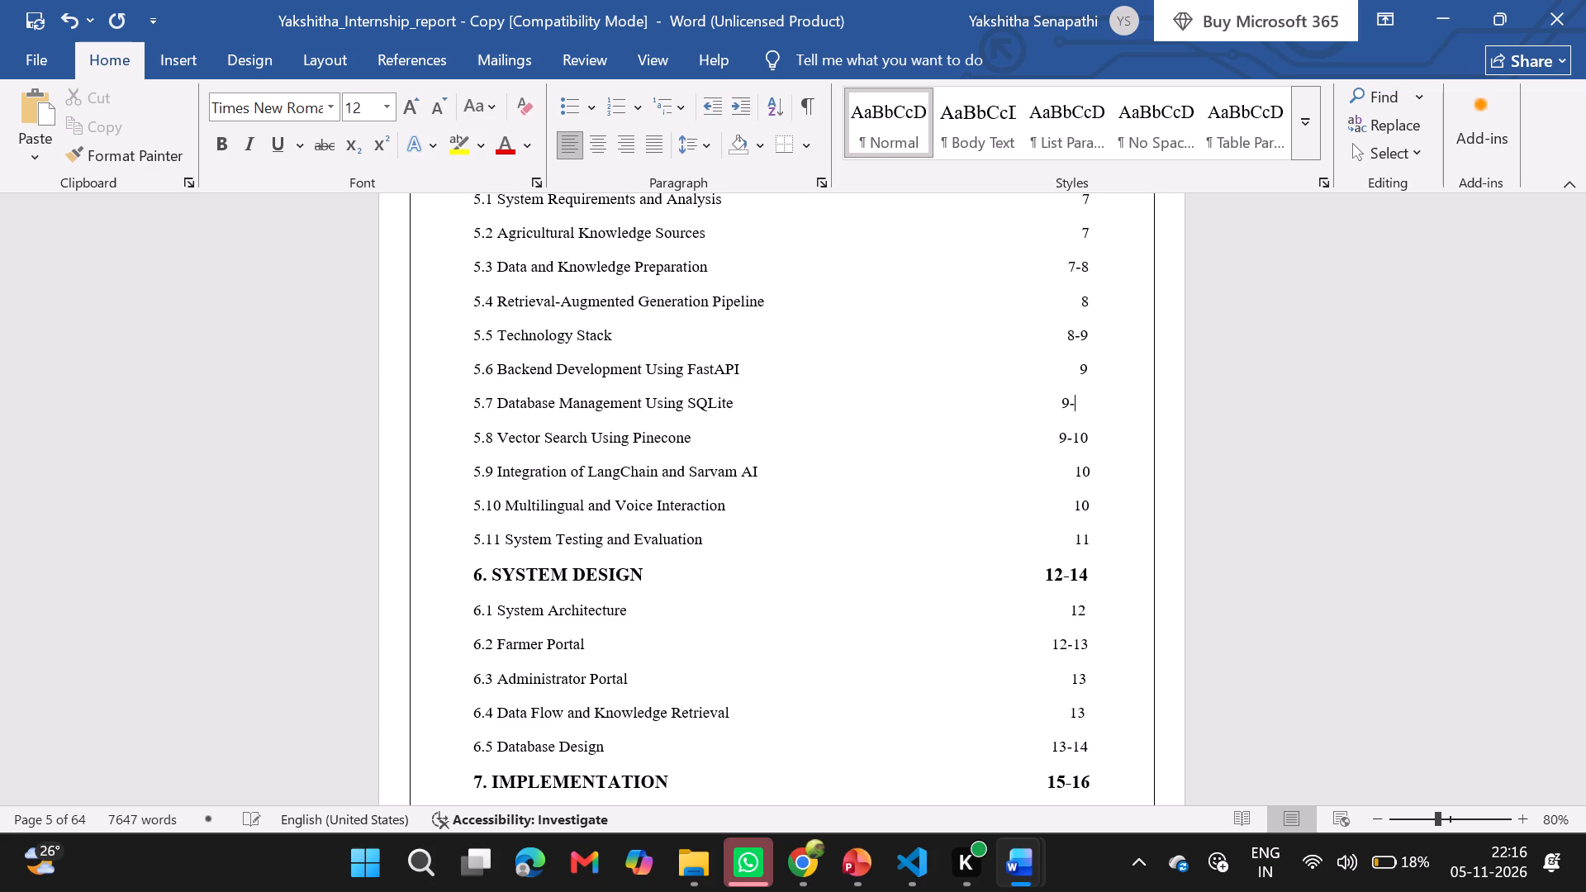
pyautogui.press('BackSpace')
pyautogui.press('Left')
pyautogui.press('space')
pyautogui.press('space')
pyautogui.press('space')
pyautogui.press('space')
# Review the chapter 5 contents entries and check the page positions of sections 5.8 back to 4.4 in the report body.
pyautogui.scroll(2, 1099, 406)
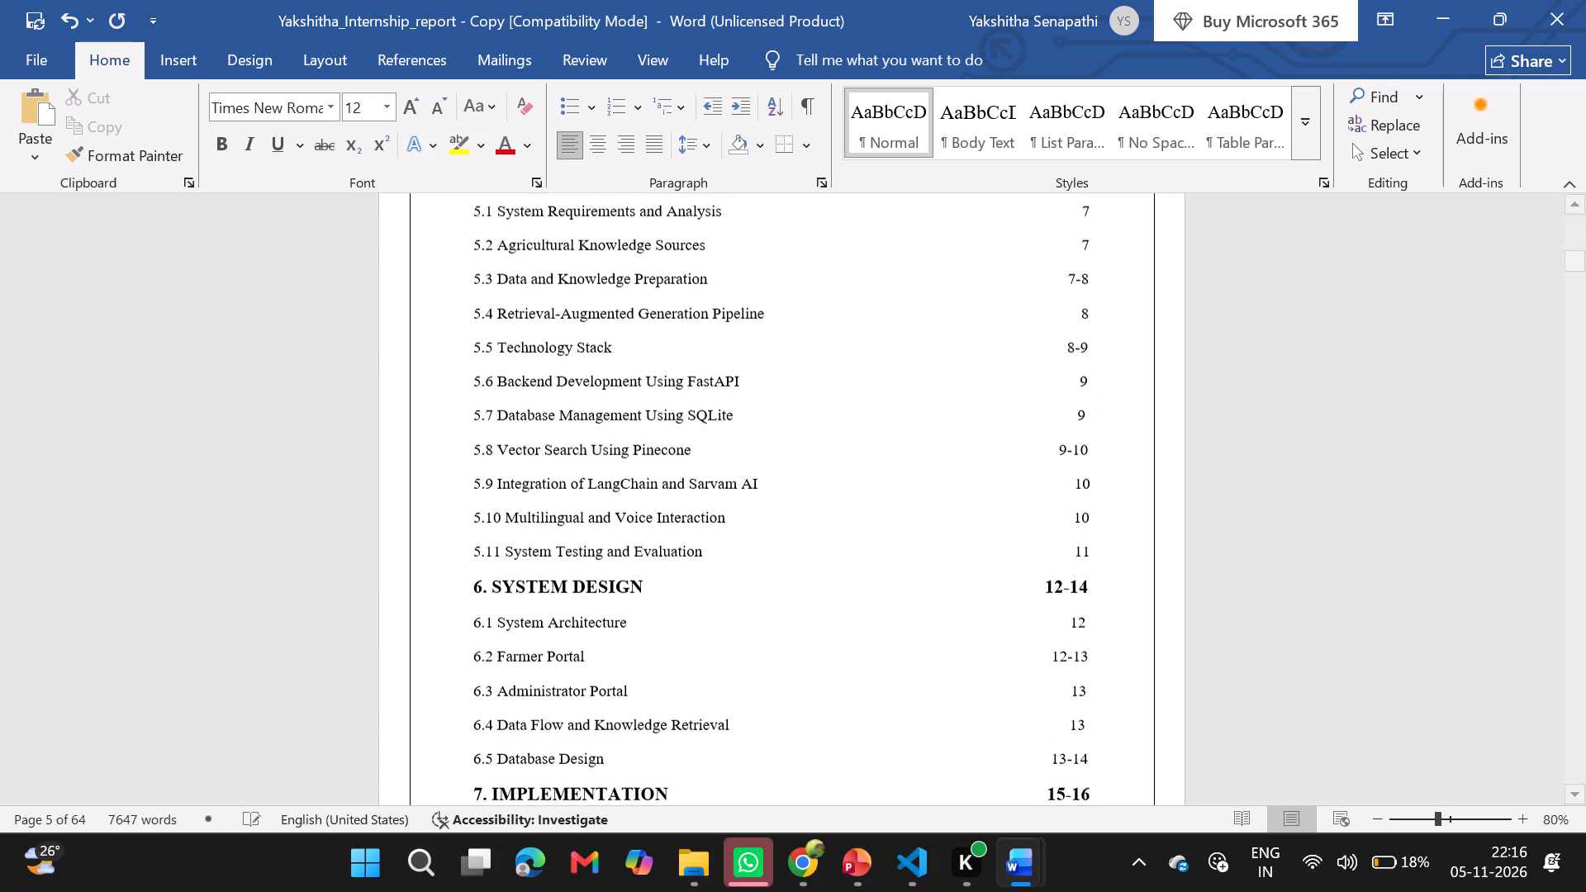
pyautogui.scroll(2, 1099, 406)
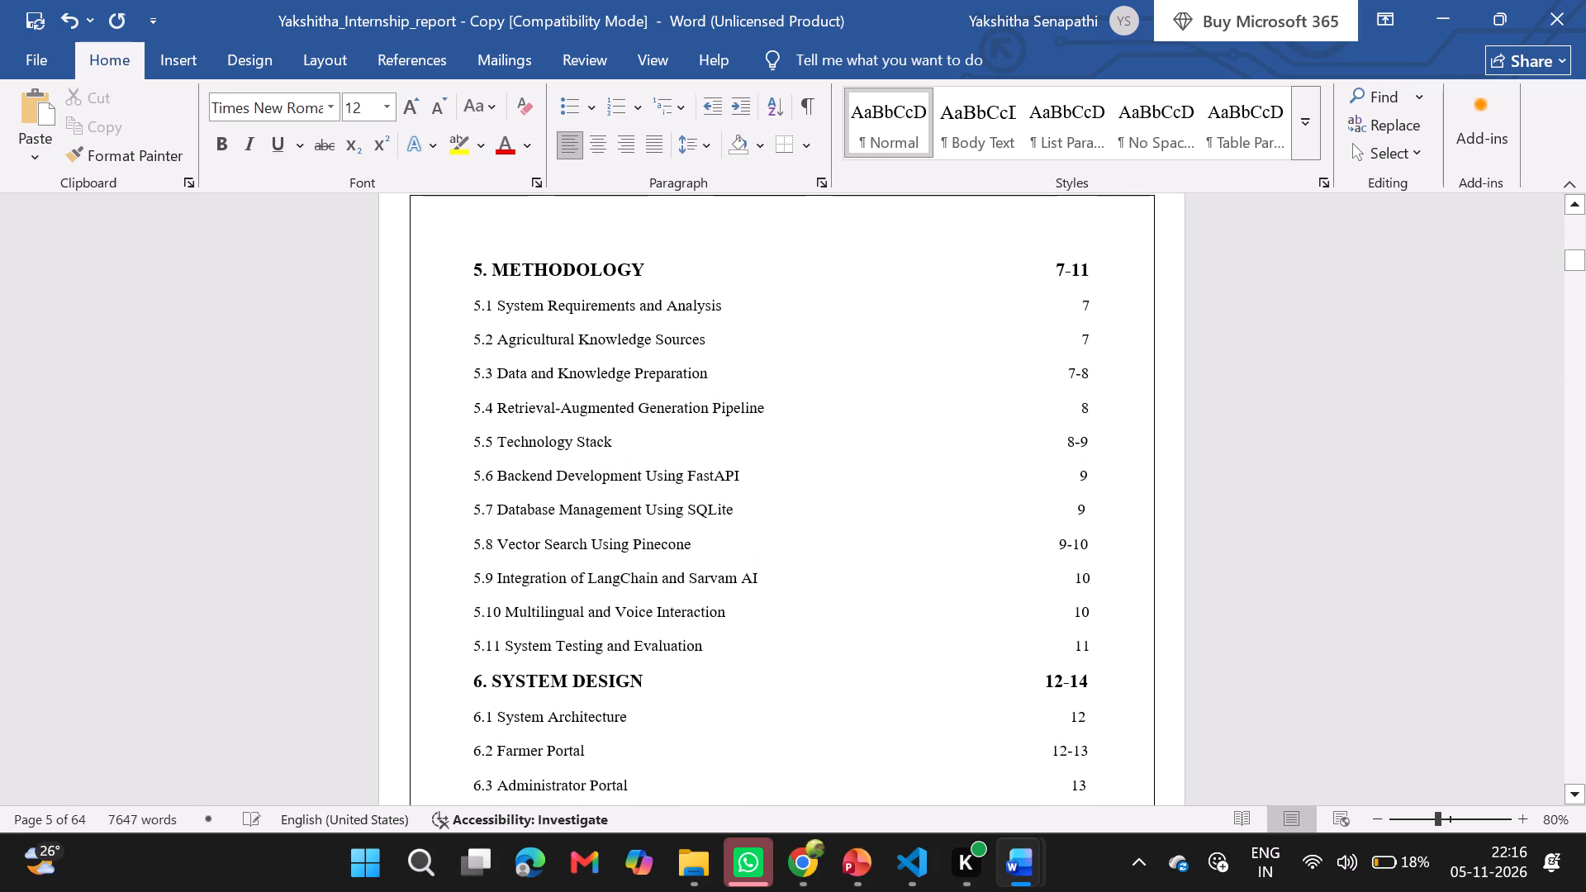
pyautogui.scroll(1, 1099, 406)
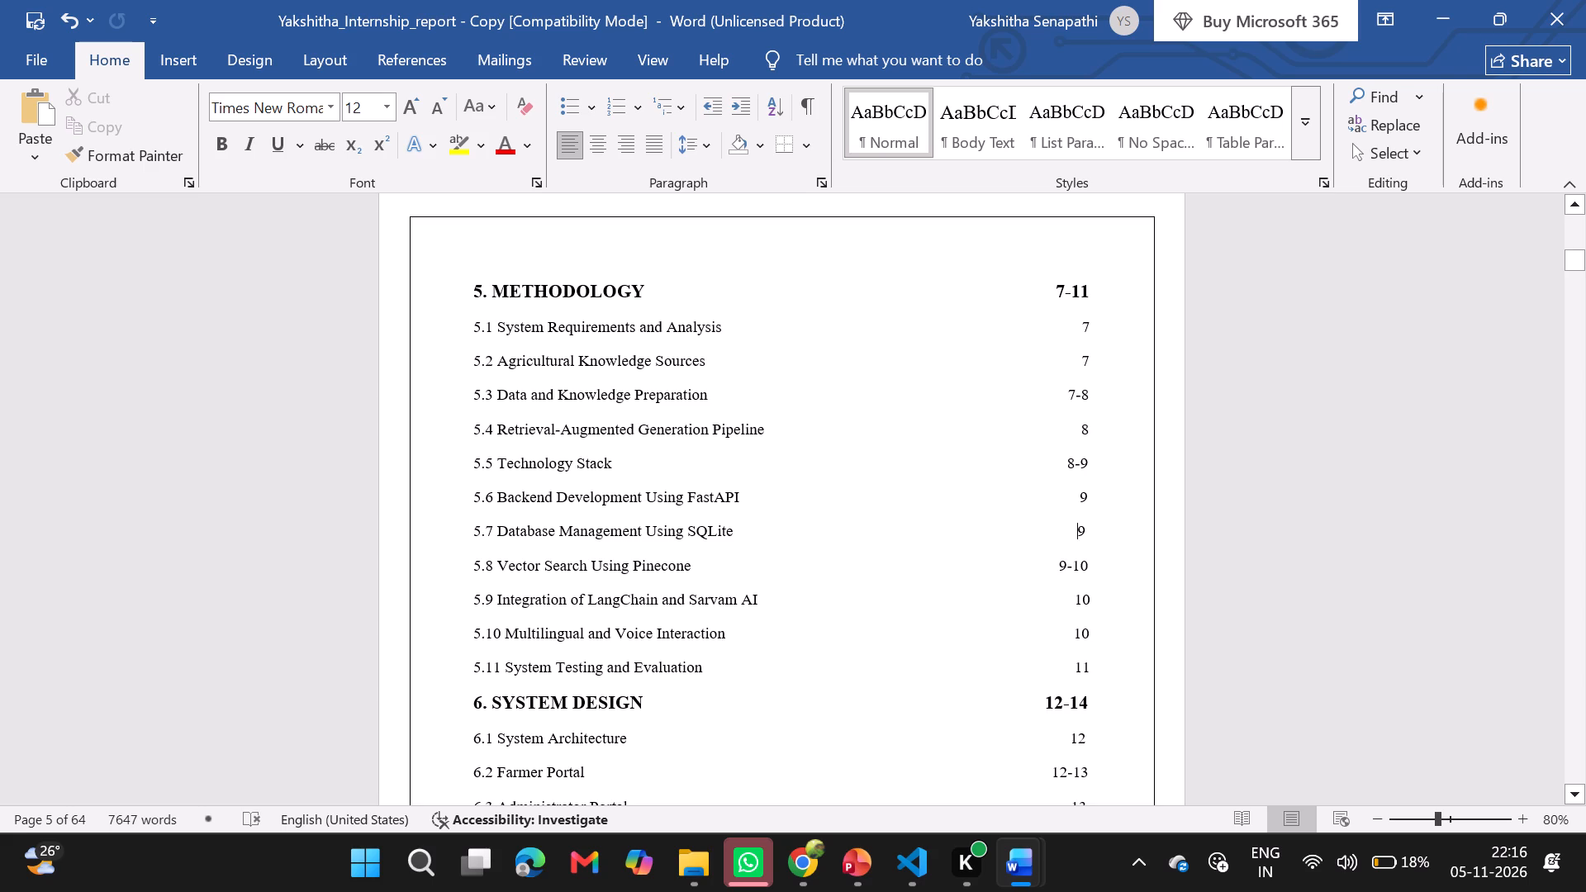
pyautogui.scroll(-20, 1142, 454)
pyautogui.scroll(-20, 1142, 454)
pyautogui.scroll(-20, 1142, 454)
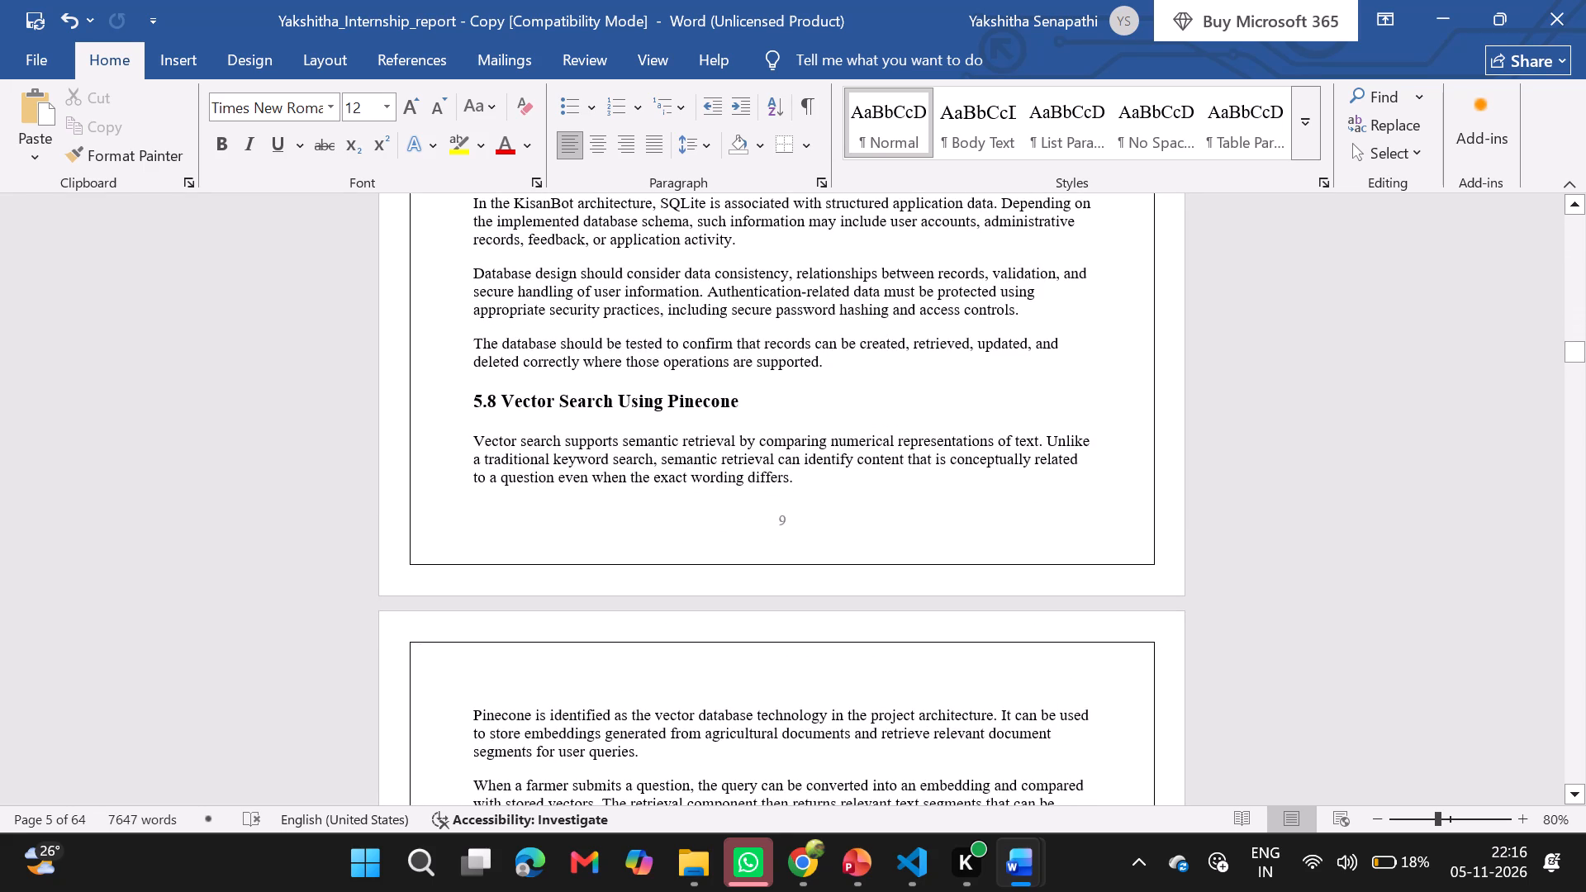
pyautogui.scroll(4, 1142, 454)
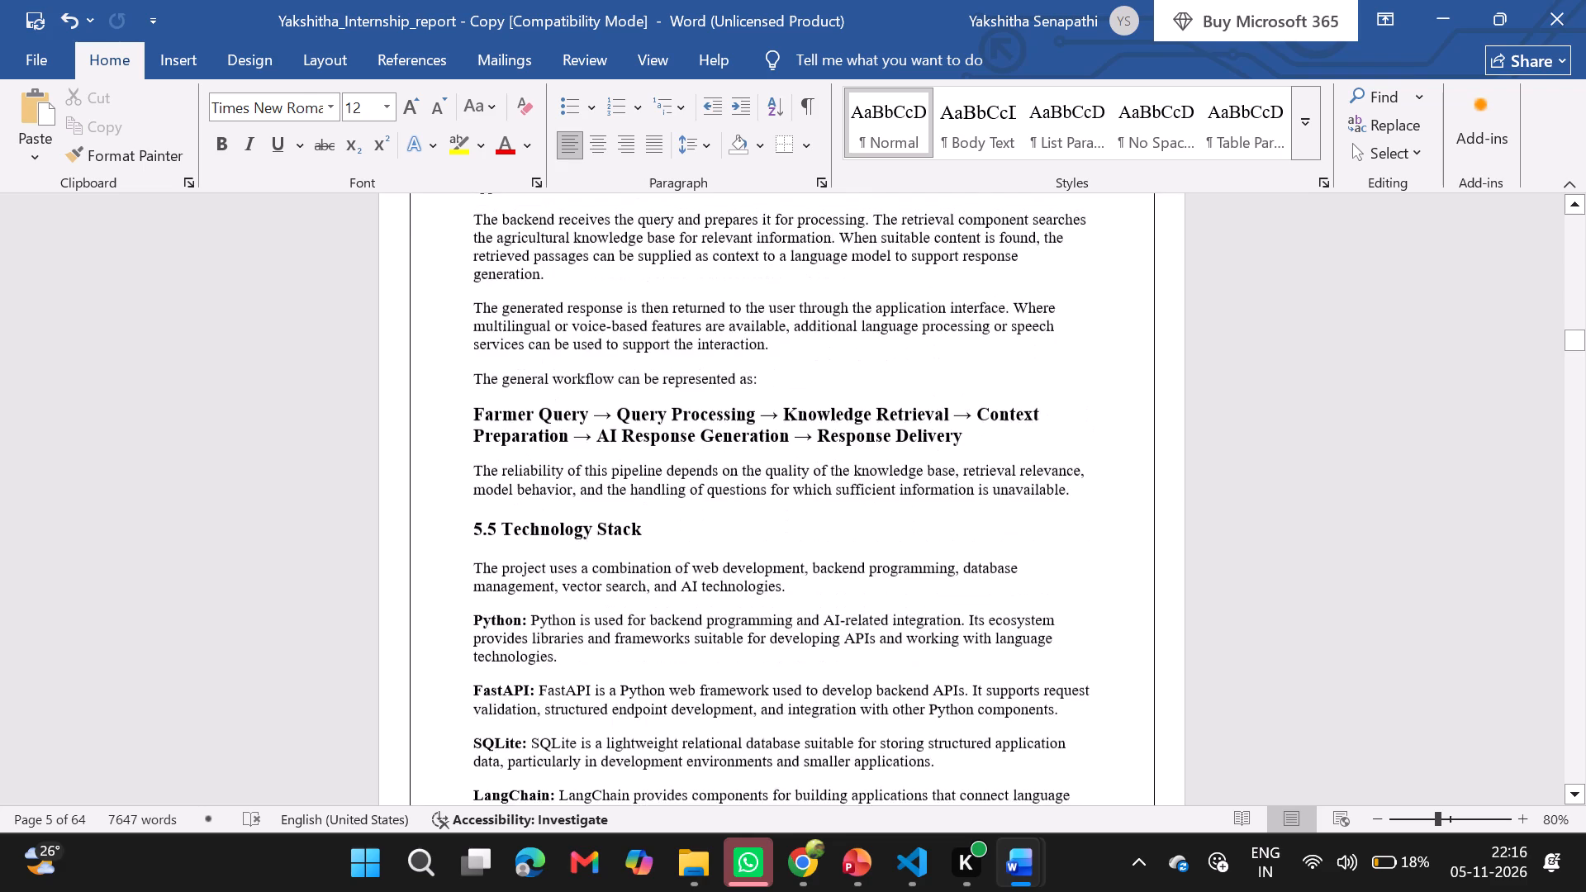
pyautogui.scroll(6, 1142, 454)
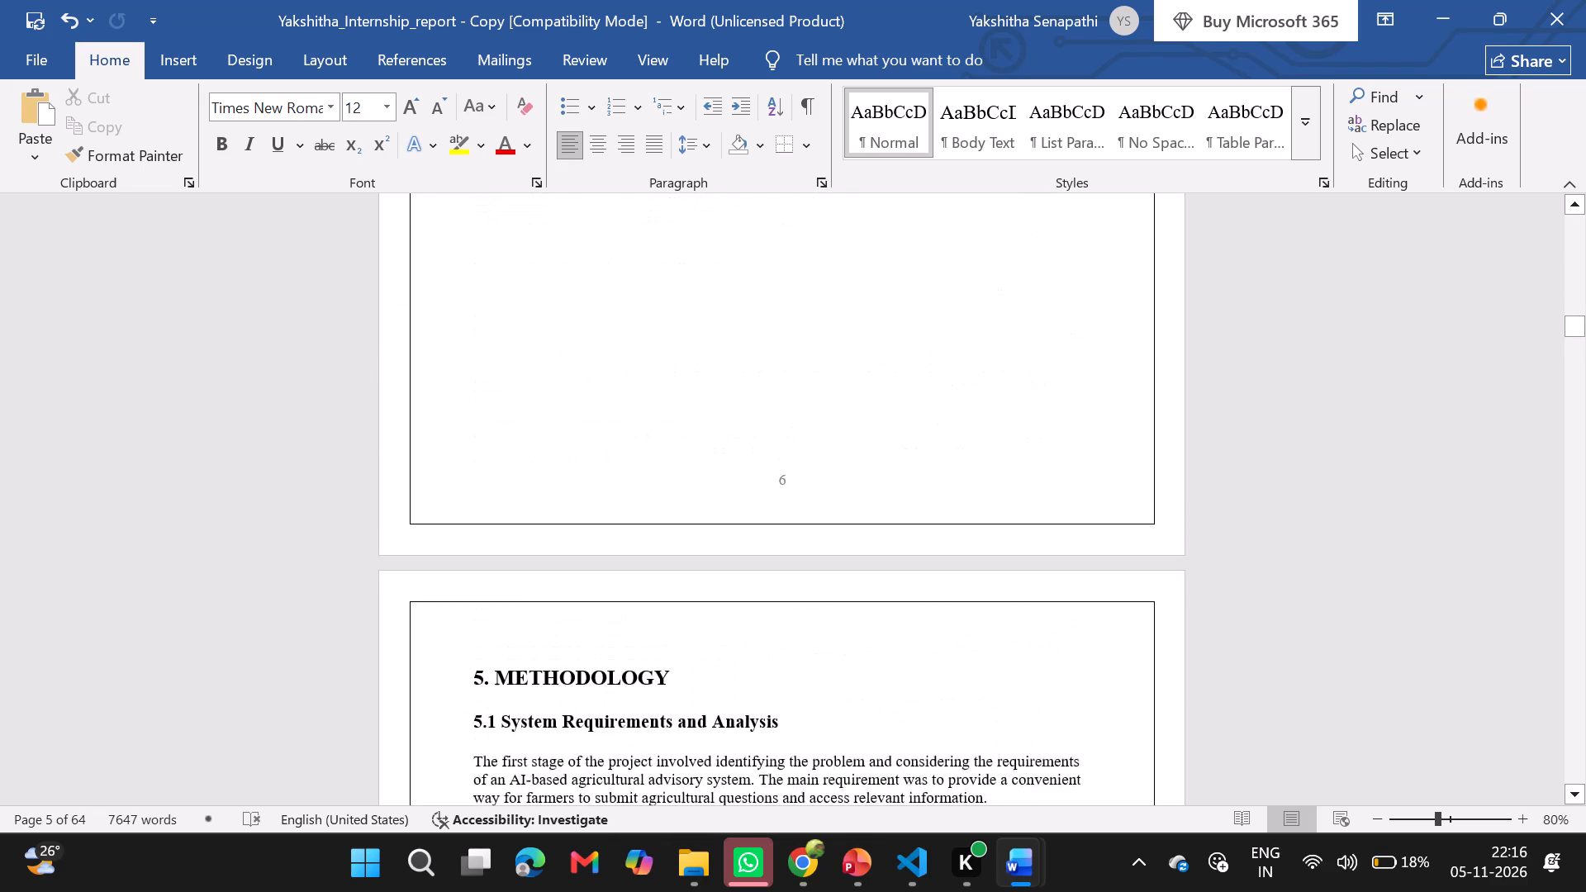
pyautogui.scroll(2, 1142, 454)
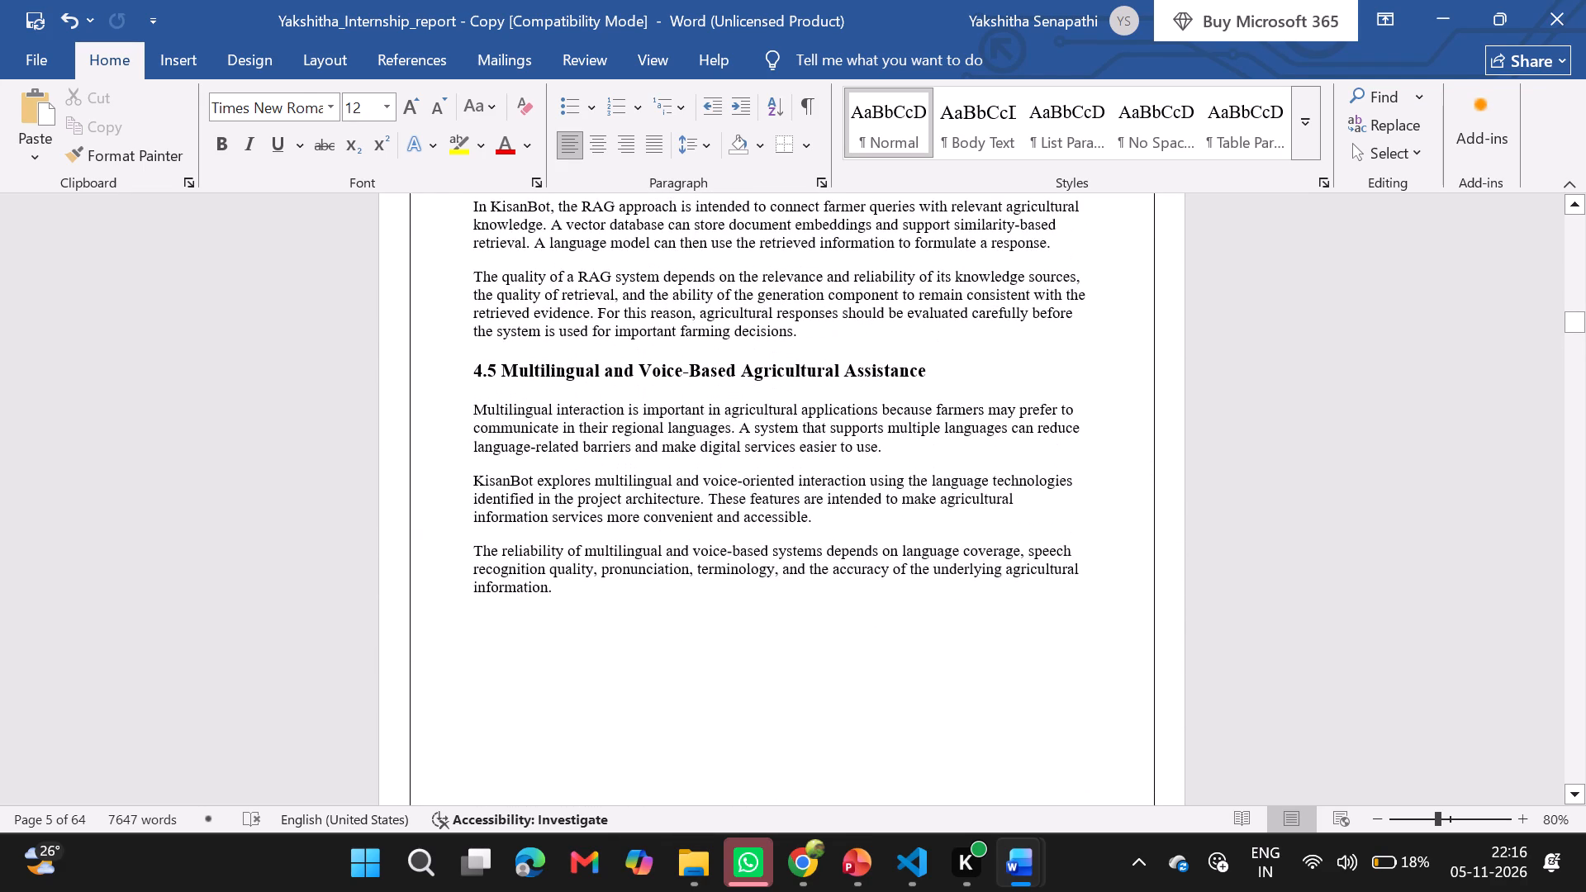
pyautogui.scroll(2, 1142, 454)
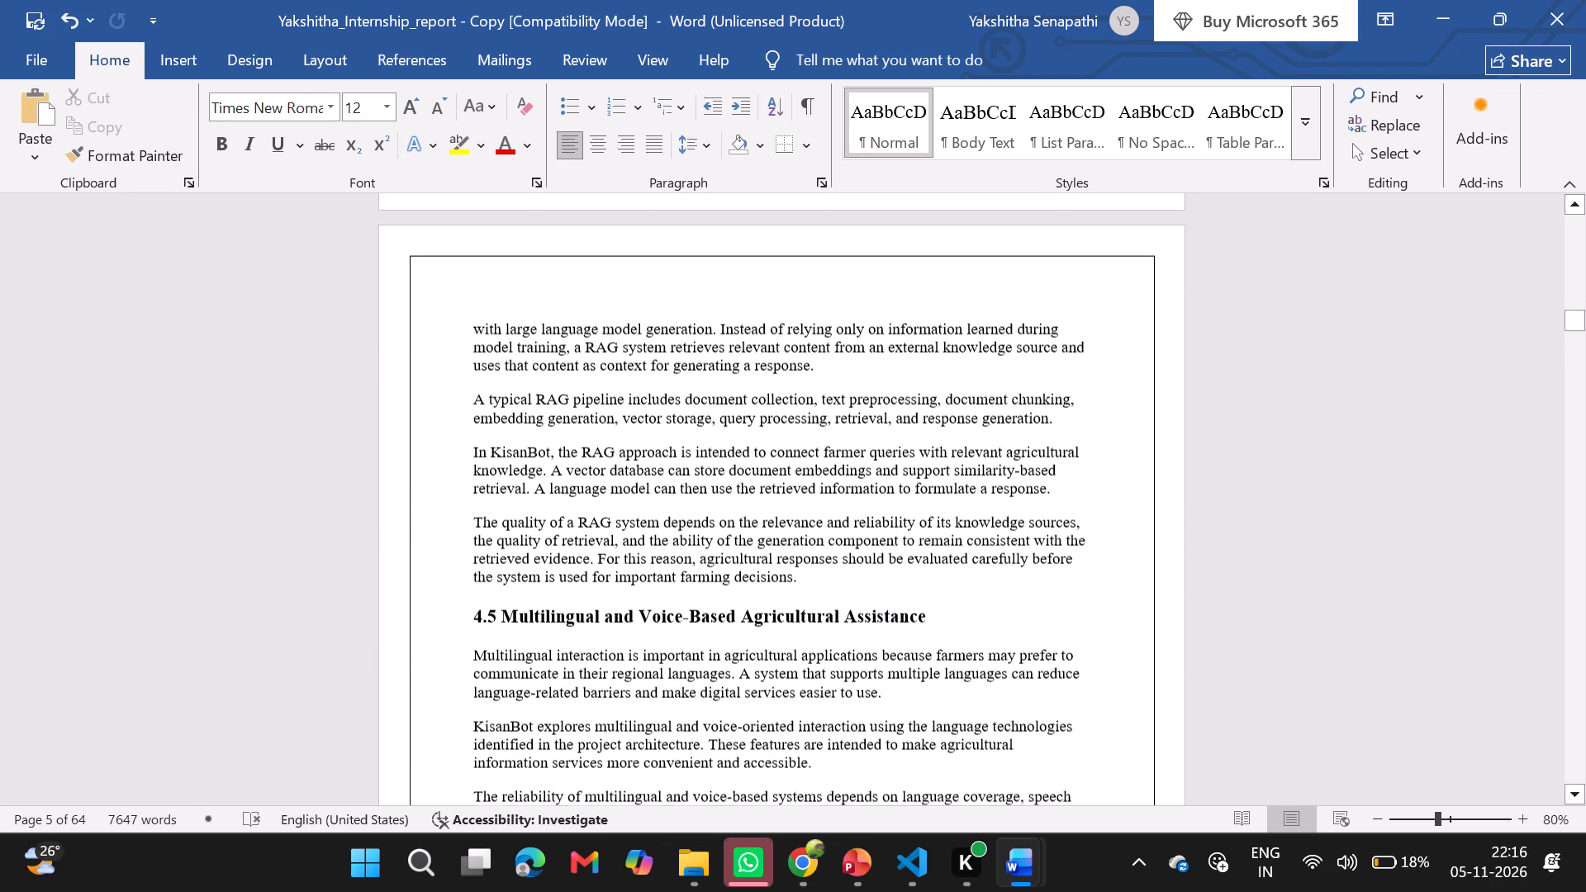
pyautogui.scroll(3, 1142, 454)
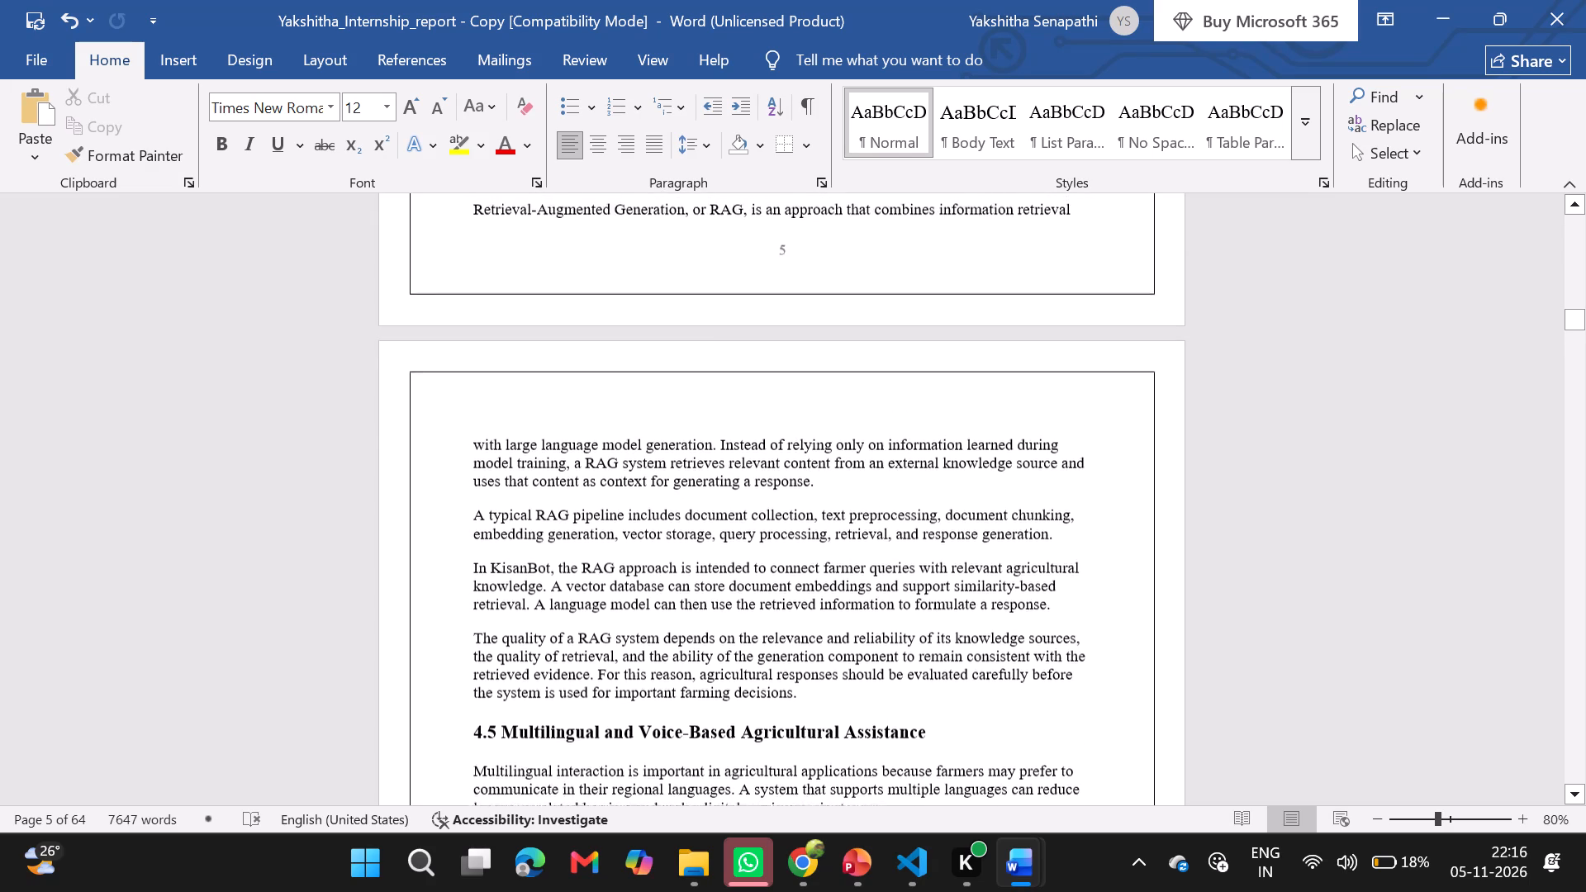
pyautogui.scroll(2, 1142, 454)
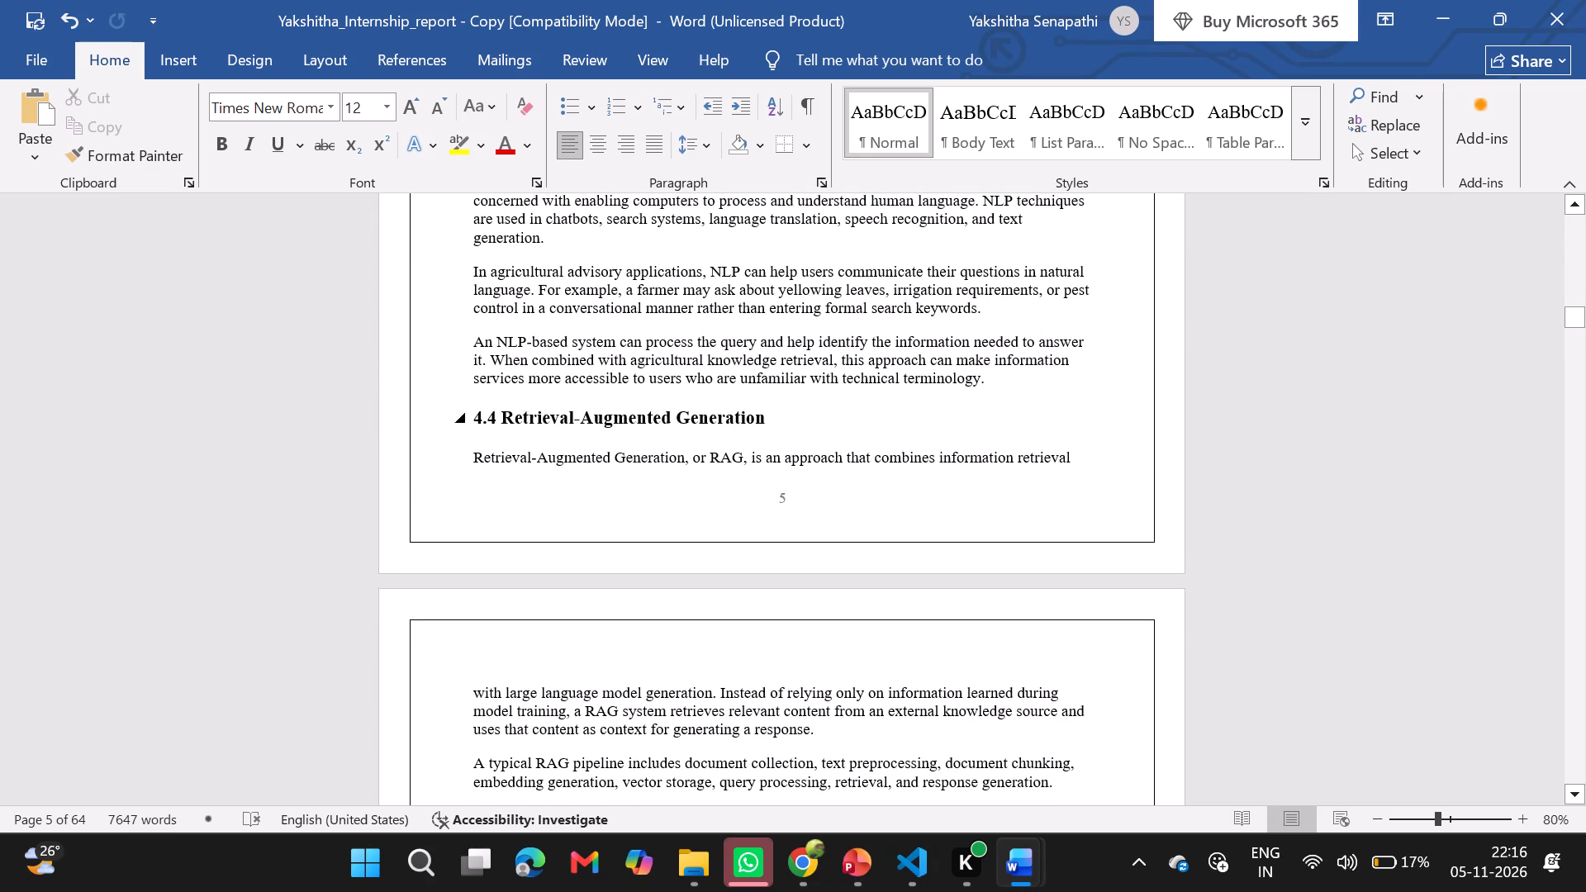
# Insert two blank lines before the 4.4 Retrieval-Augmented Generation heading to move it onto footer page 6 with its text.
pyautogui.click(475, 421)
pyautogui.press('Return')
pyautogui.scroll(-1, 475, 421)
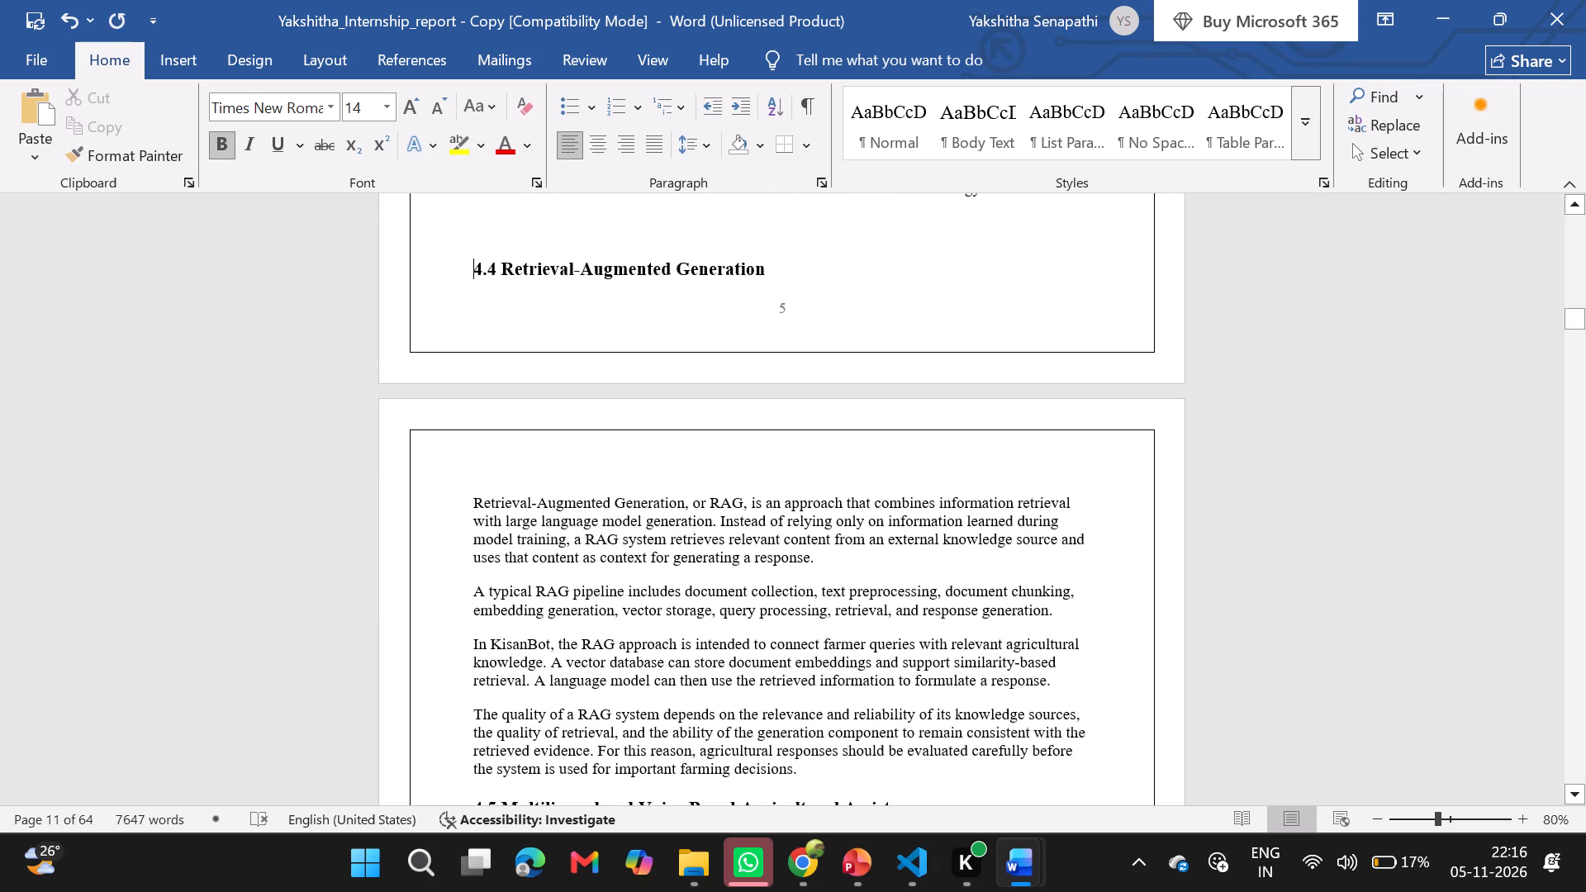
pyautogui.press('Return')
# Remove the extra blank line above the 5. METHODOLOGY heading, keeping the heading at the top of its own page.
pyautogui.scroll(-6, 475, 421)
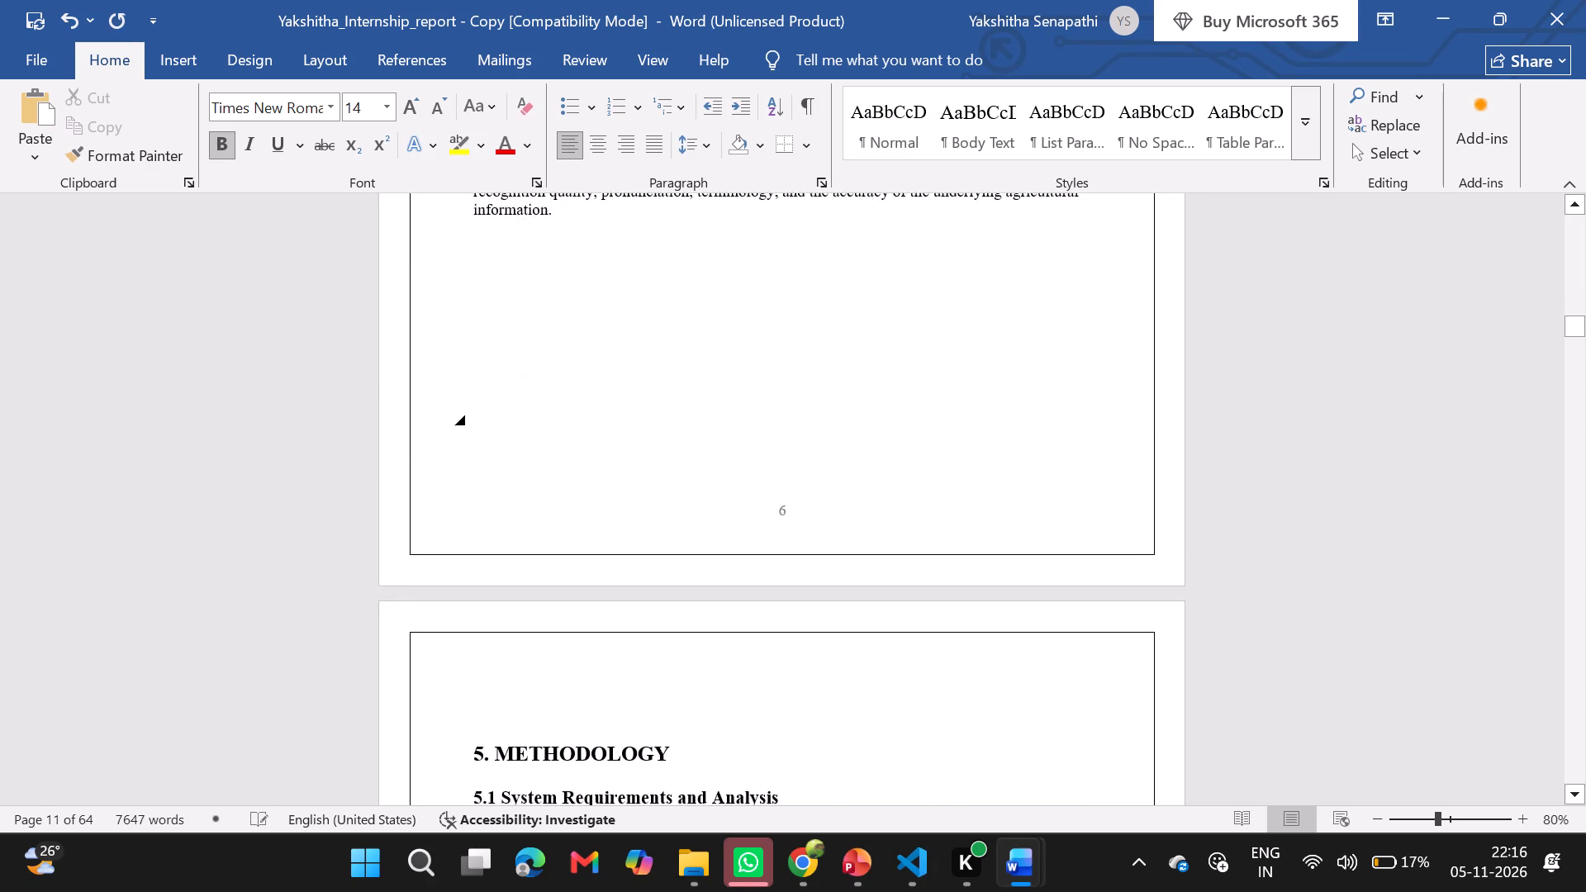
pyautogui.scroll(-1, 475, 421)
pyautogui.click(474, 598)
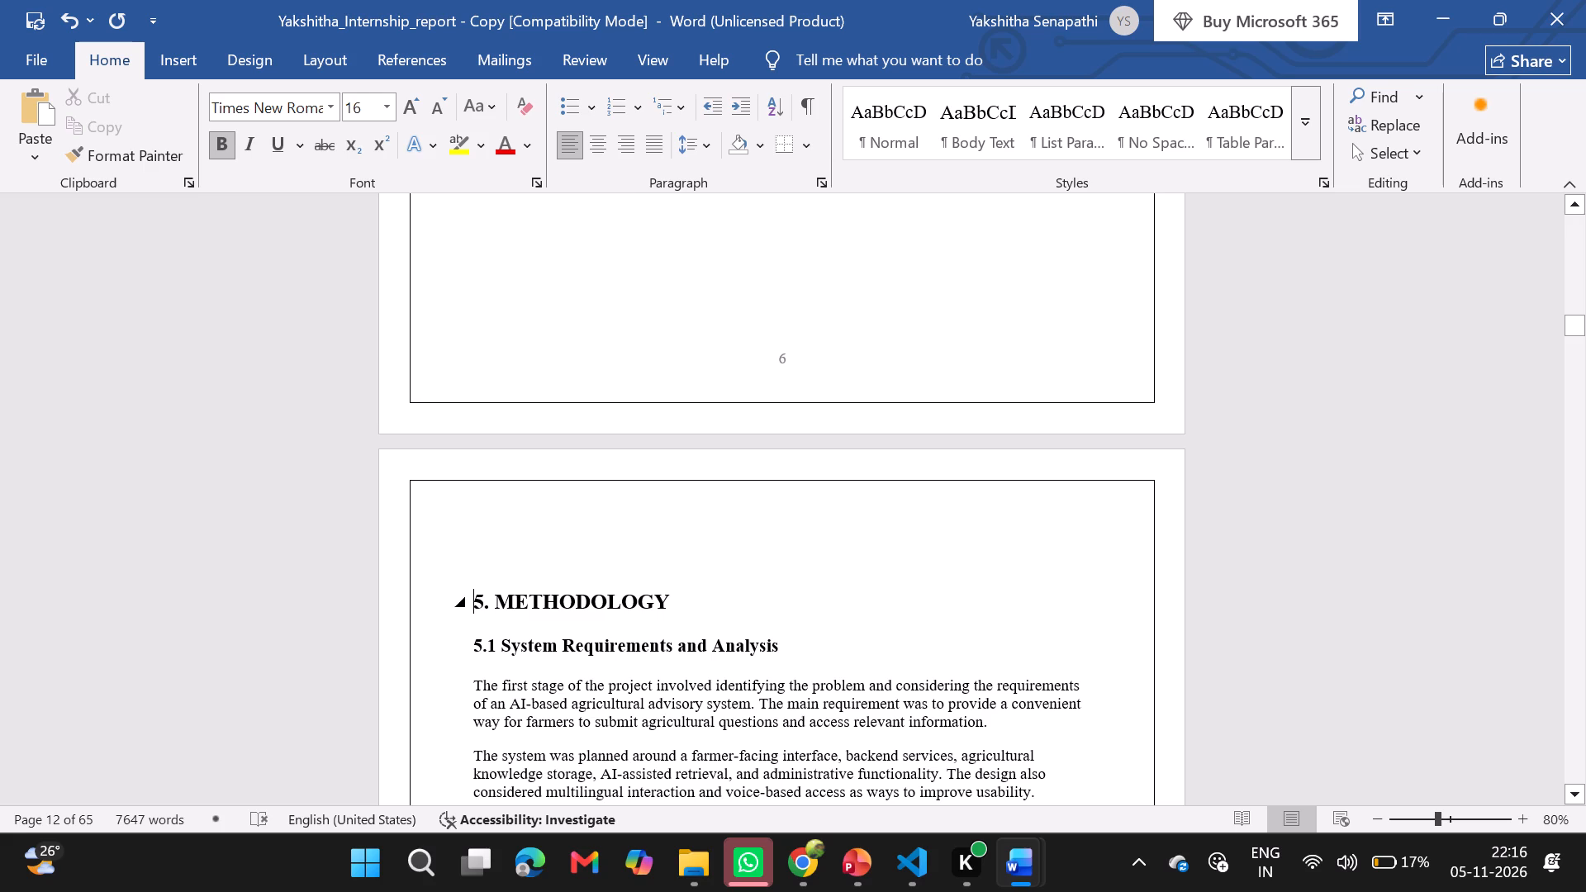
pyautogui.press('BackSpace')
pyautogui.press('BackSpace')
pyautogui.press('Return')
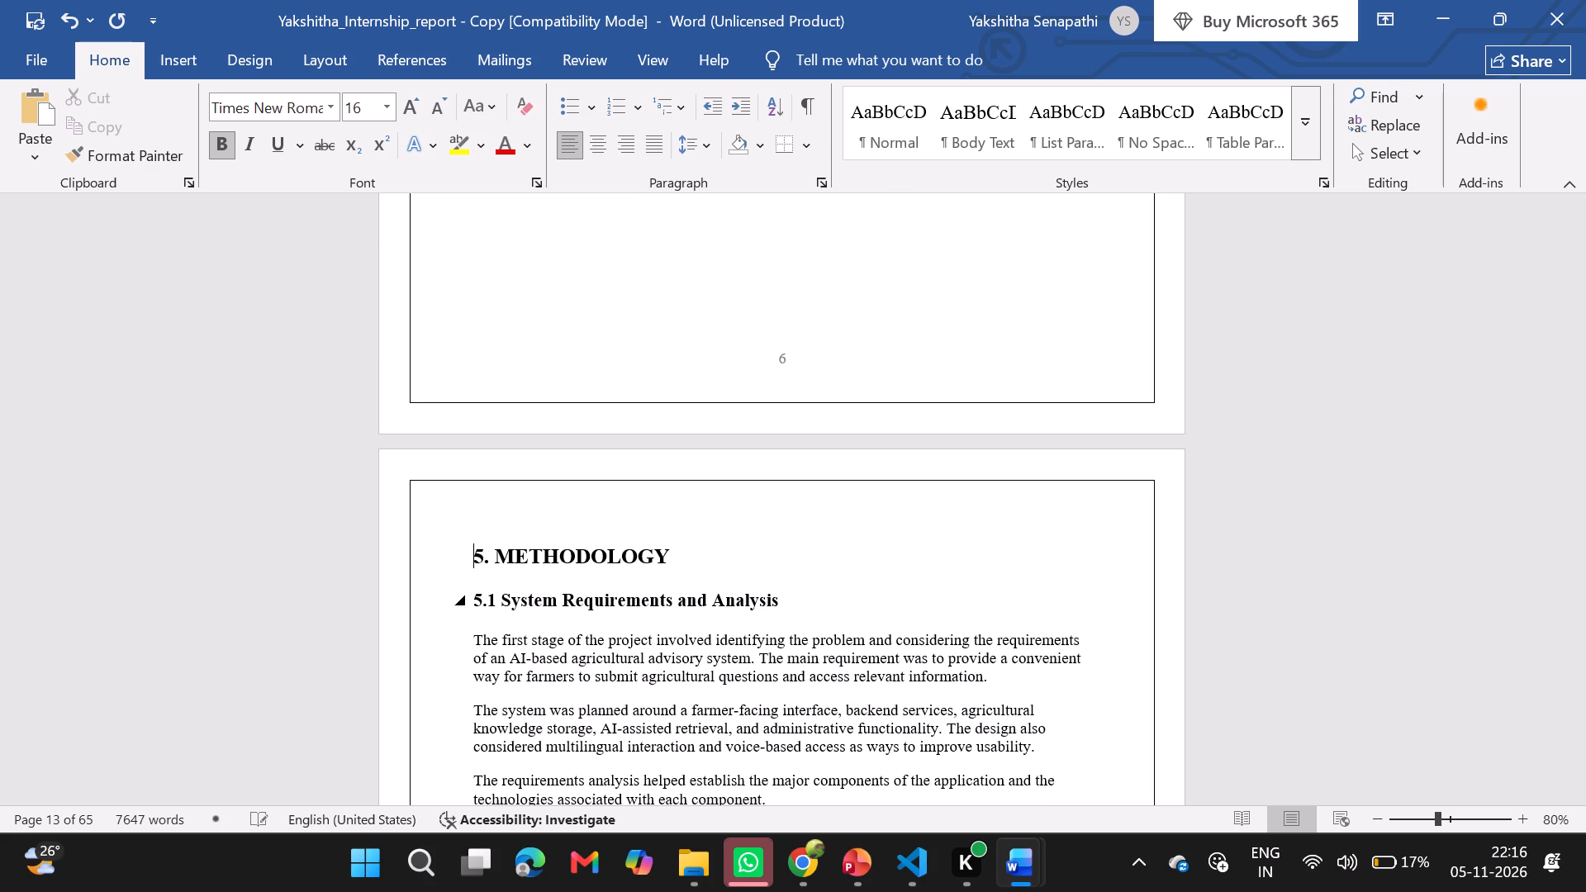
# Check the page breaks of sections 4.5 back to 4.1 across footer pages 6, 5 and 4.
pyautogui.scroll(3, 474, 598)
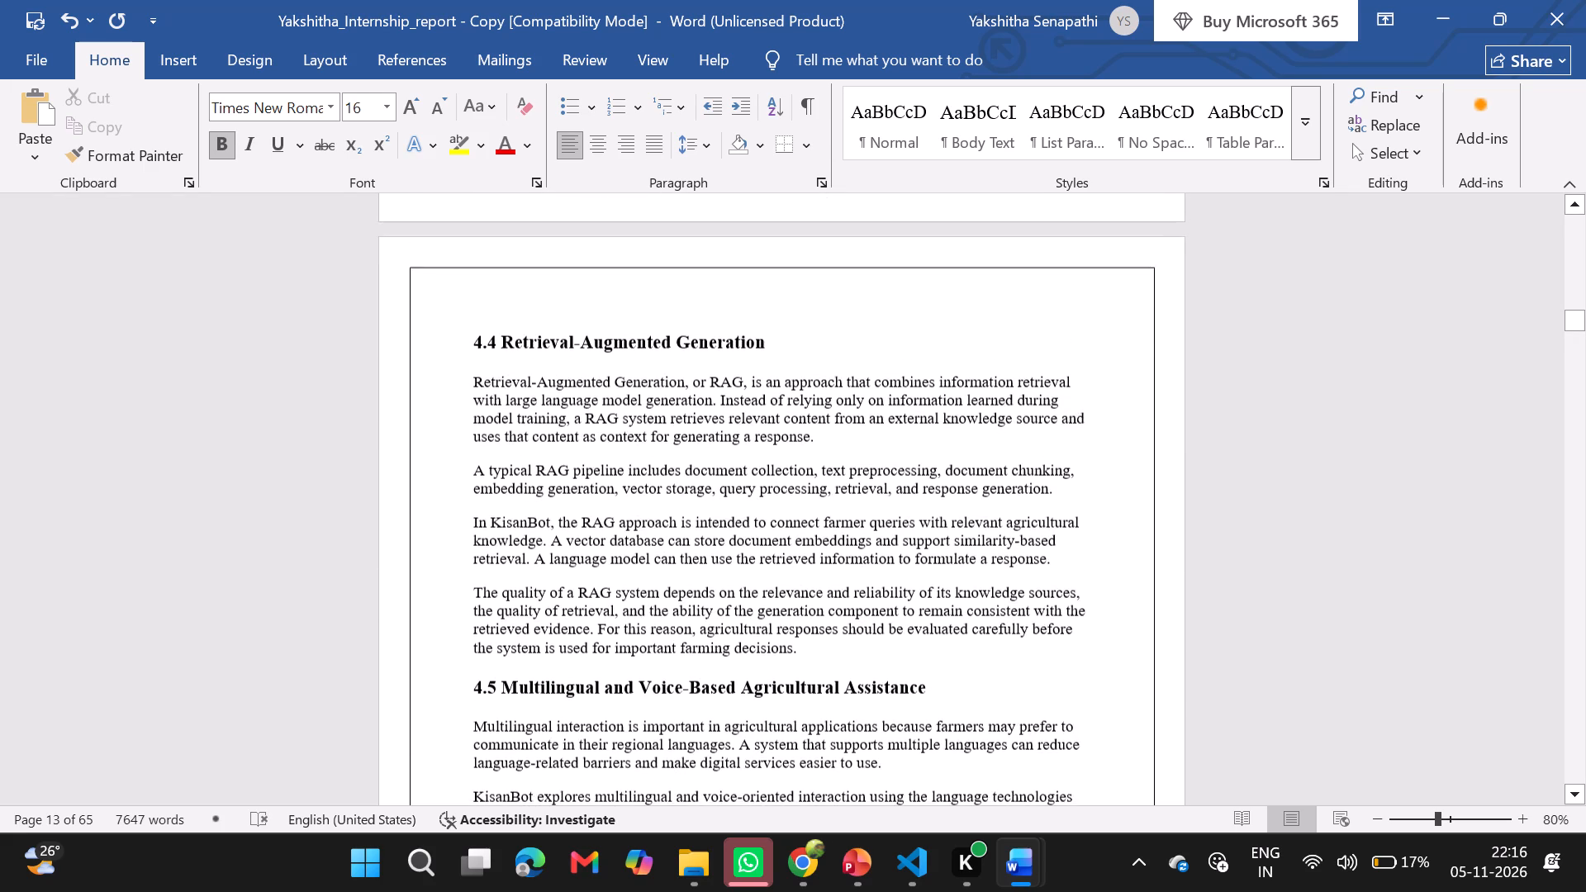
pyautogui.scroll(1, 474, 598)
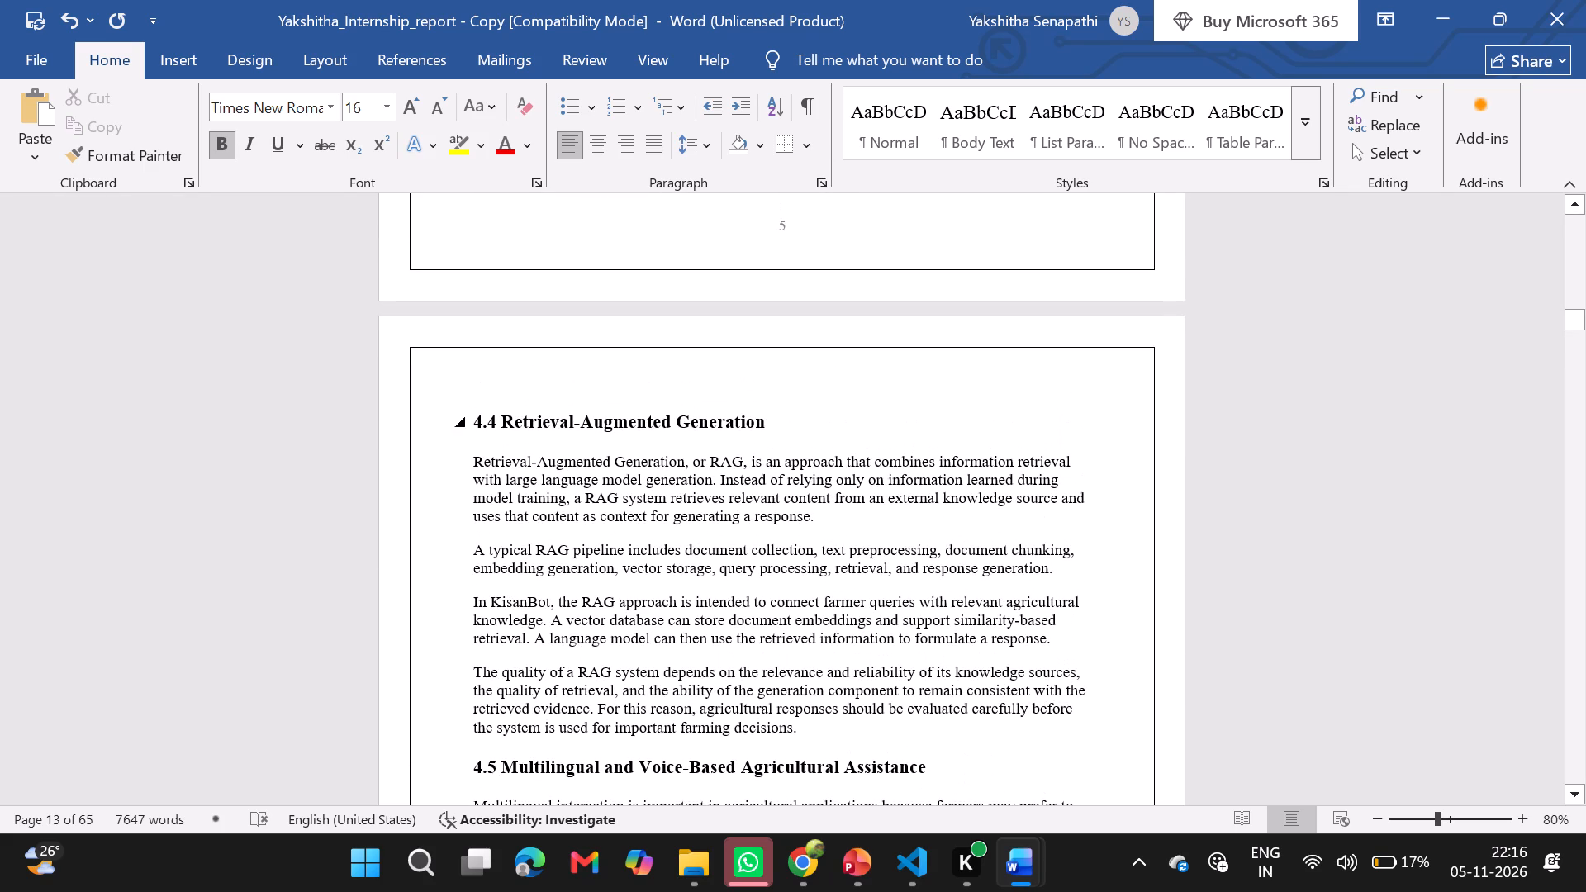
pyautogui.scroll(3, 719, 410)
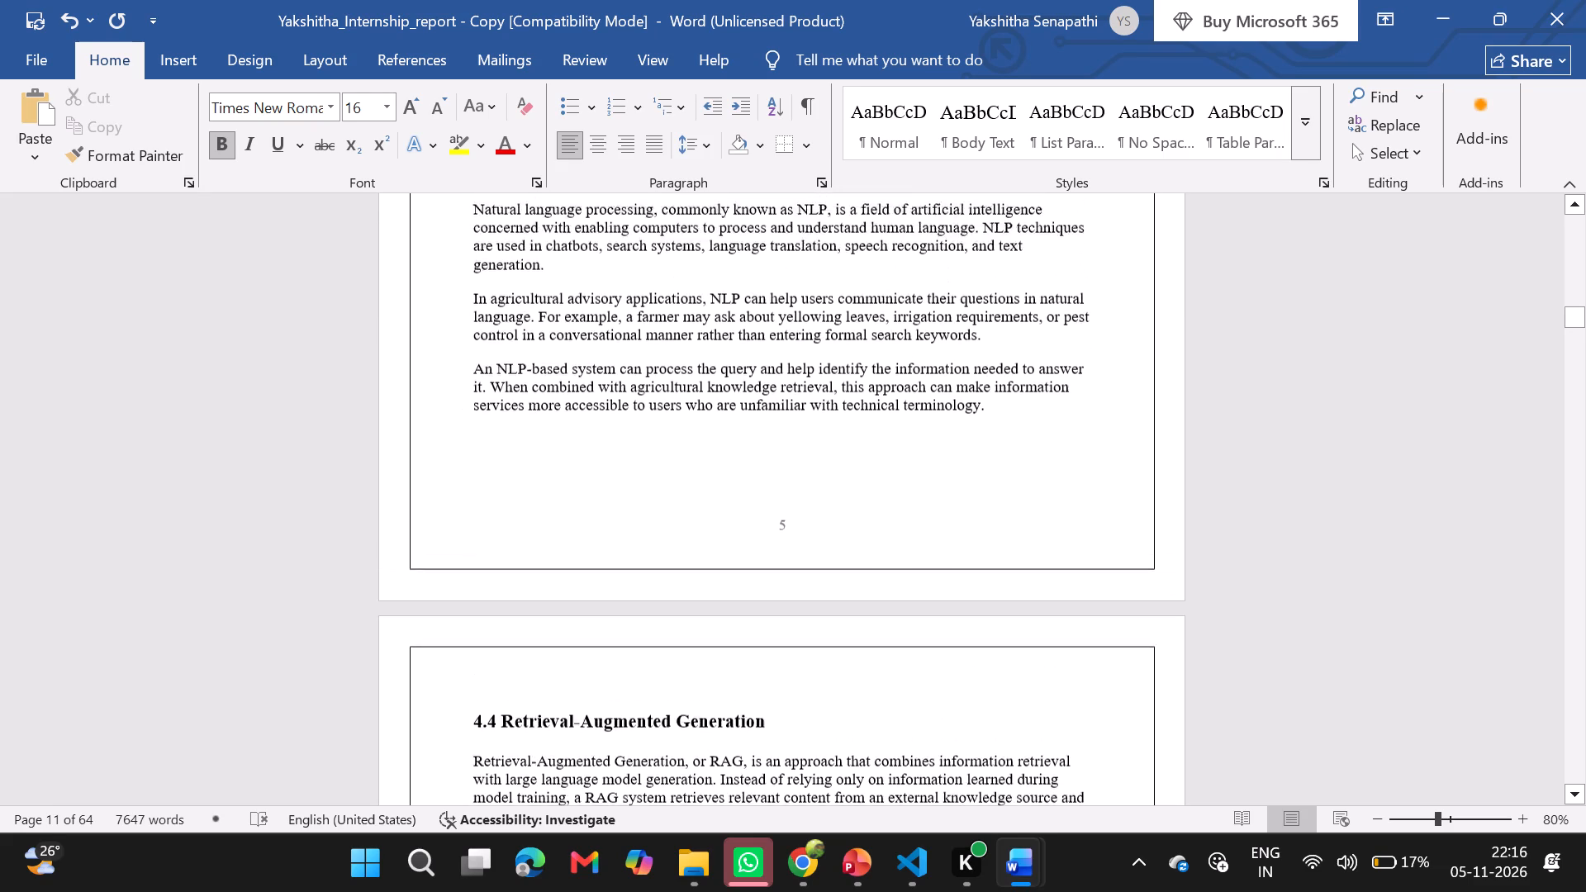
pyautogui.scroll(1, 719, 410)
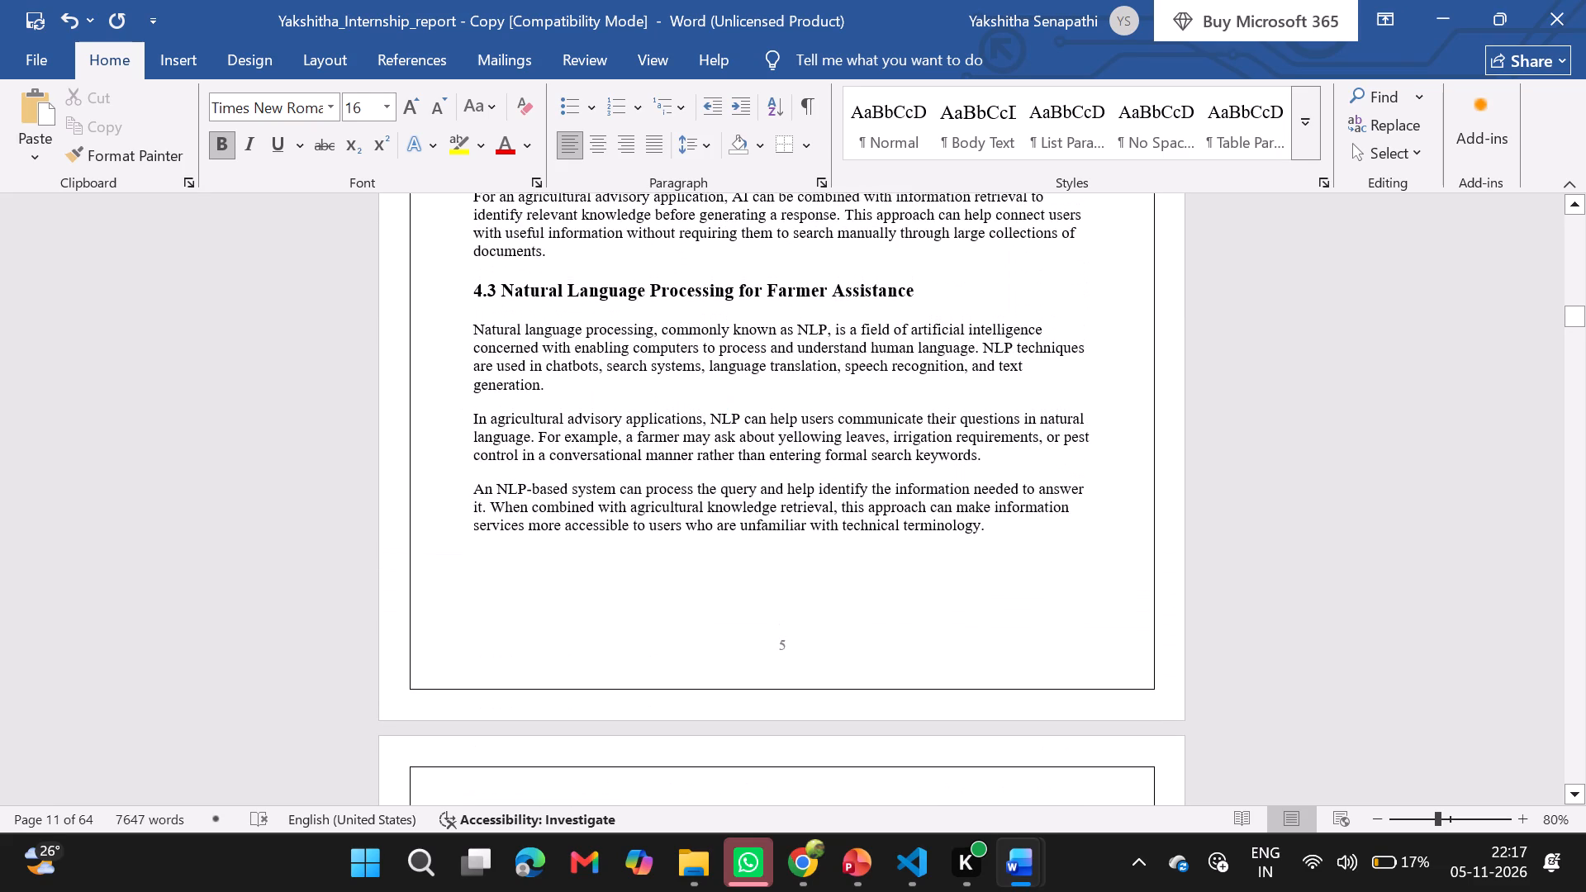
pyautogui.scroll(1, 719, 410)
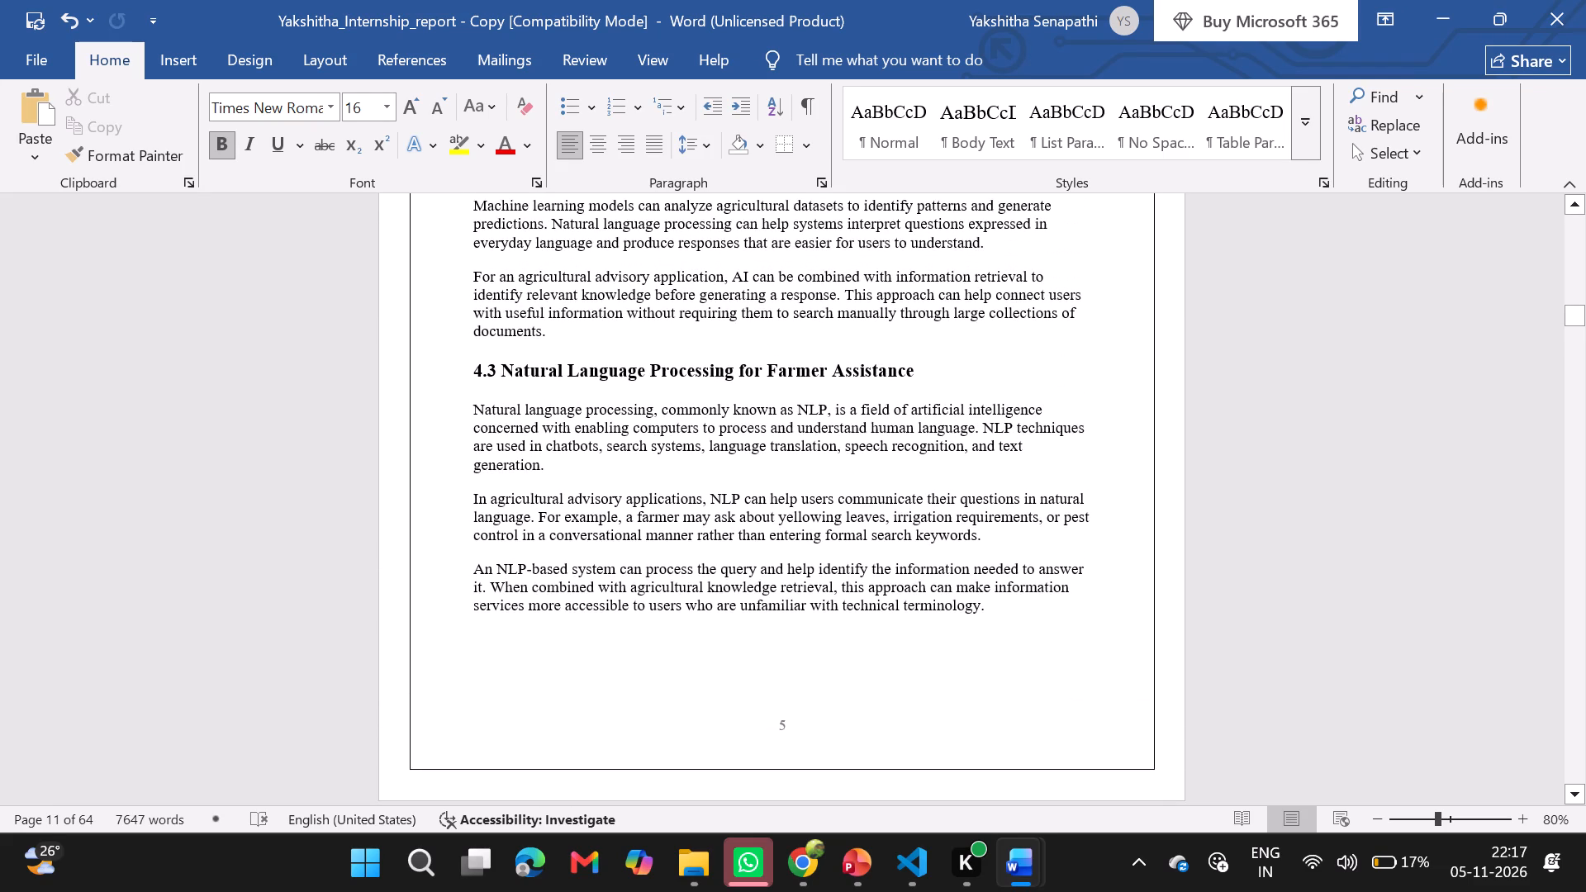
pyautogui.scroll(1, 719, 410)
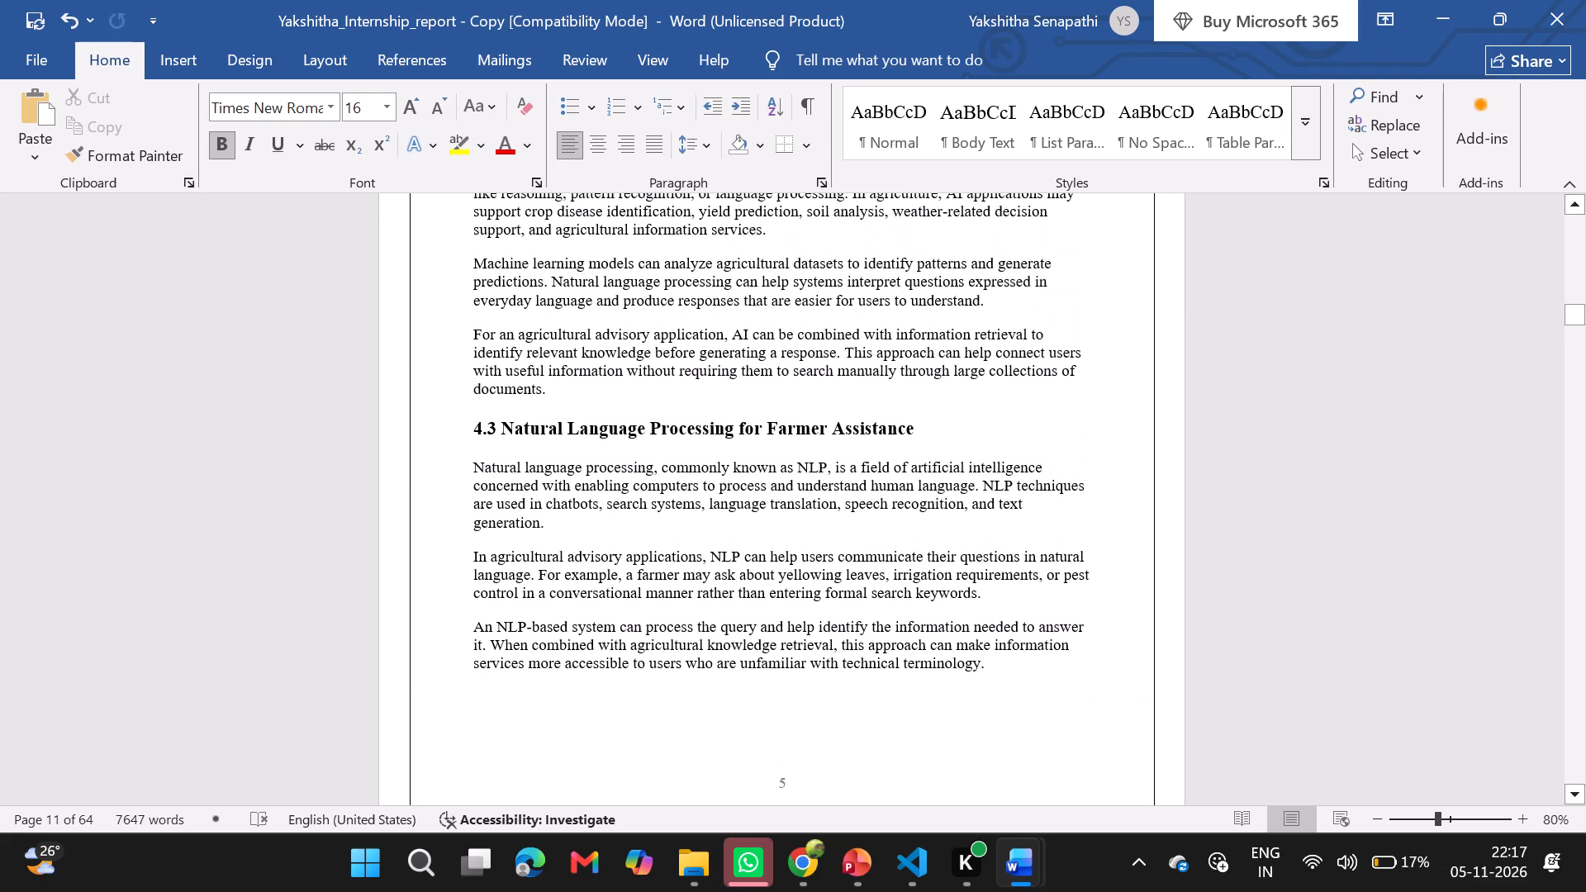
pyautogui.scroll(2, 719, 410)
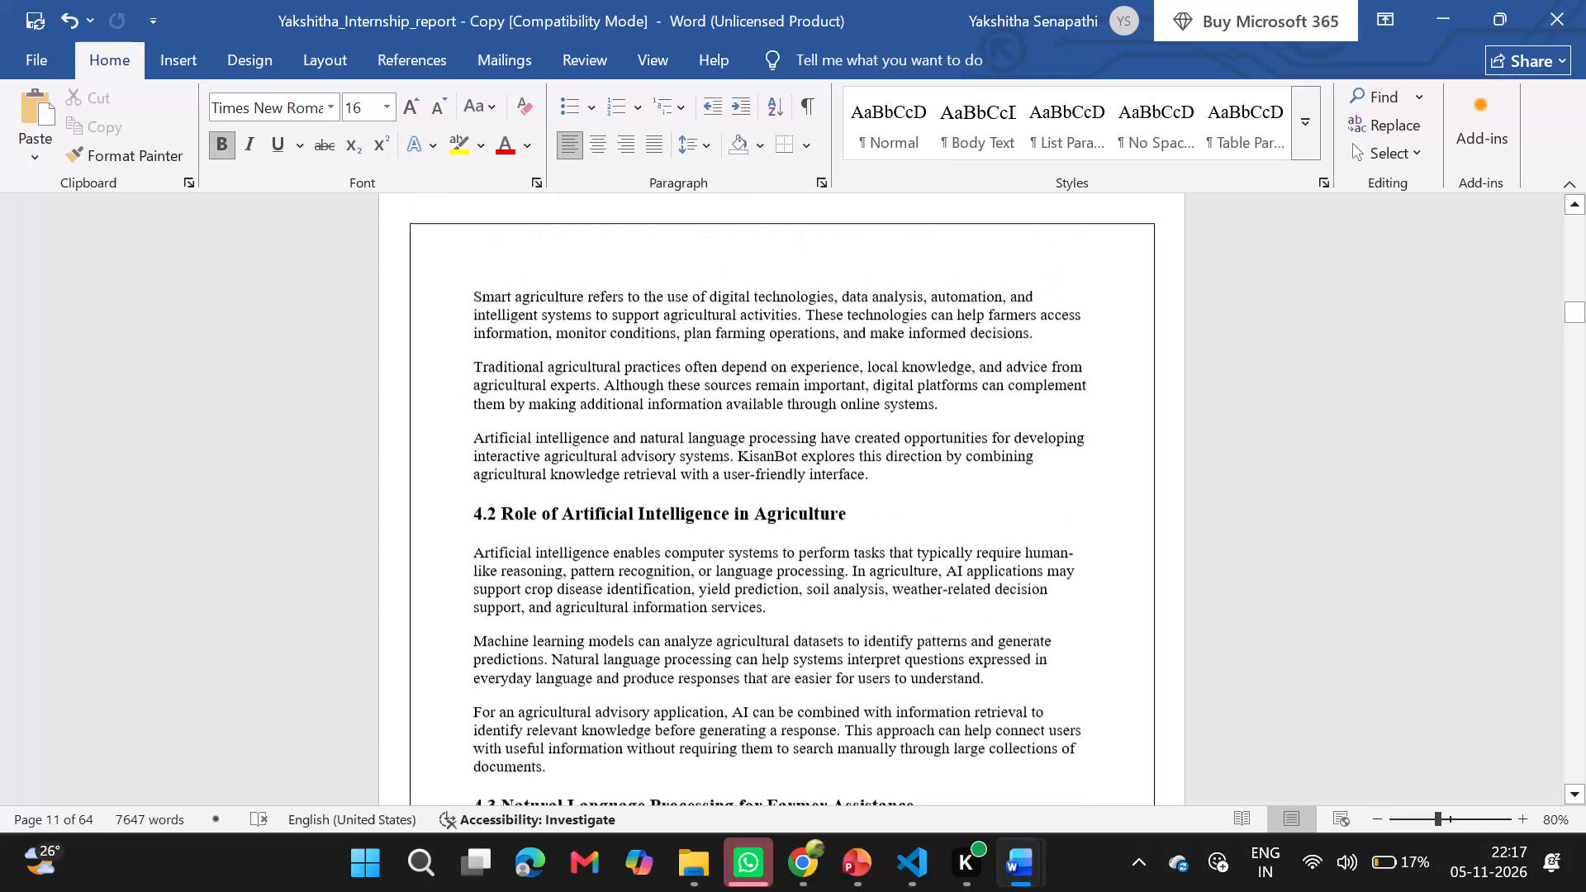
pyautogui.scroll(2, 719, 410)
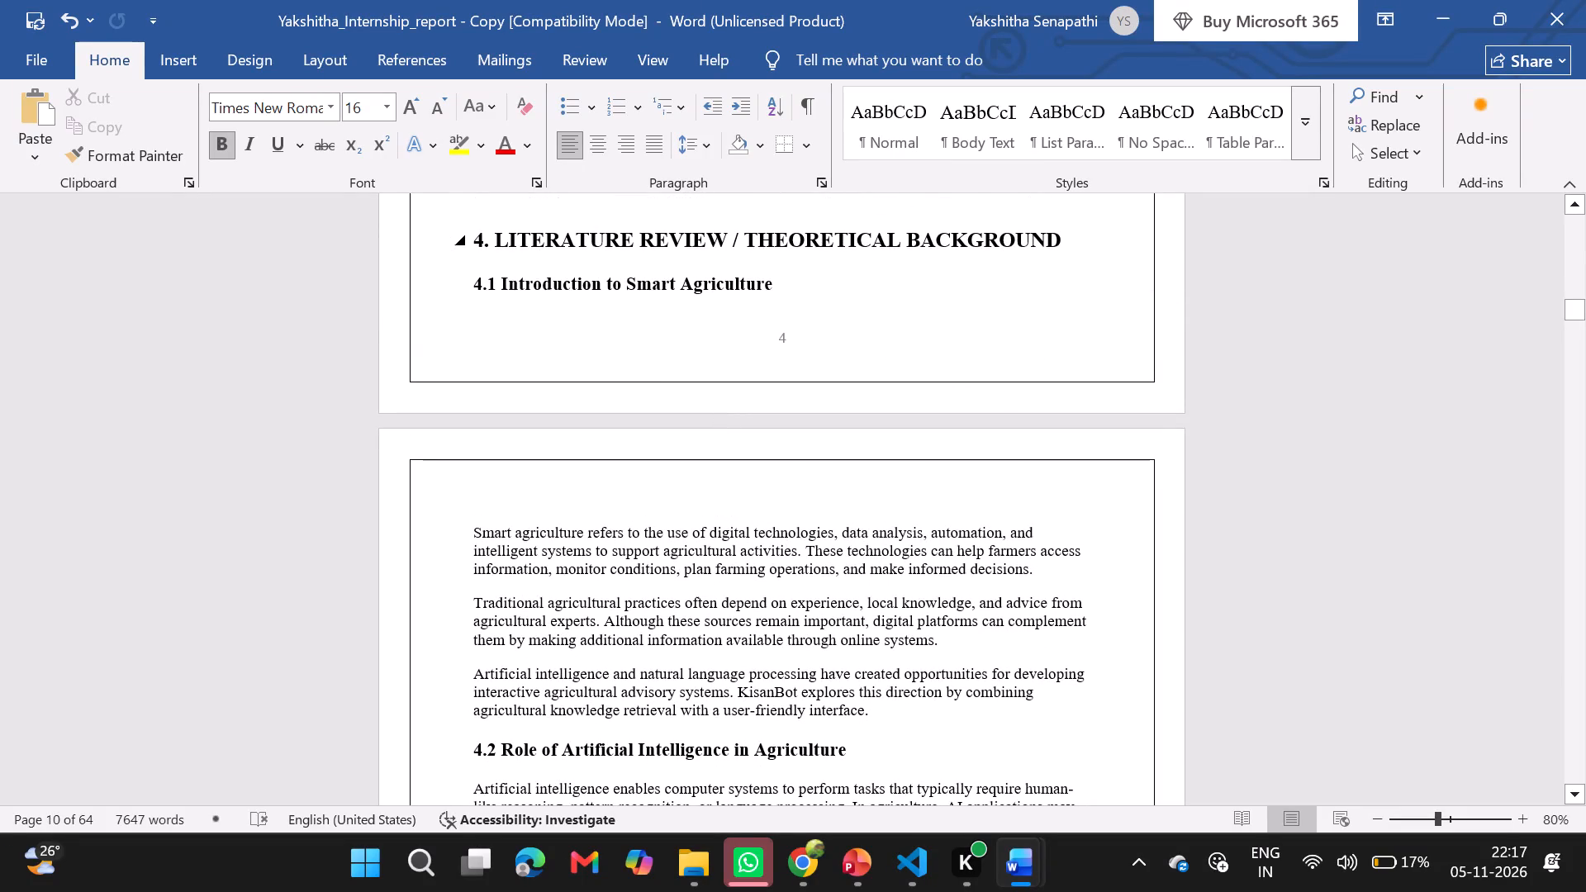
# Insert two blank lines before the 4. LITERATURE REVIEW / THEORETICAL BACKGROUND heading to move it onto footer page 5 with its text.
pyautogui.click(472, 239)
pyautogui.press('Return')
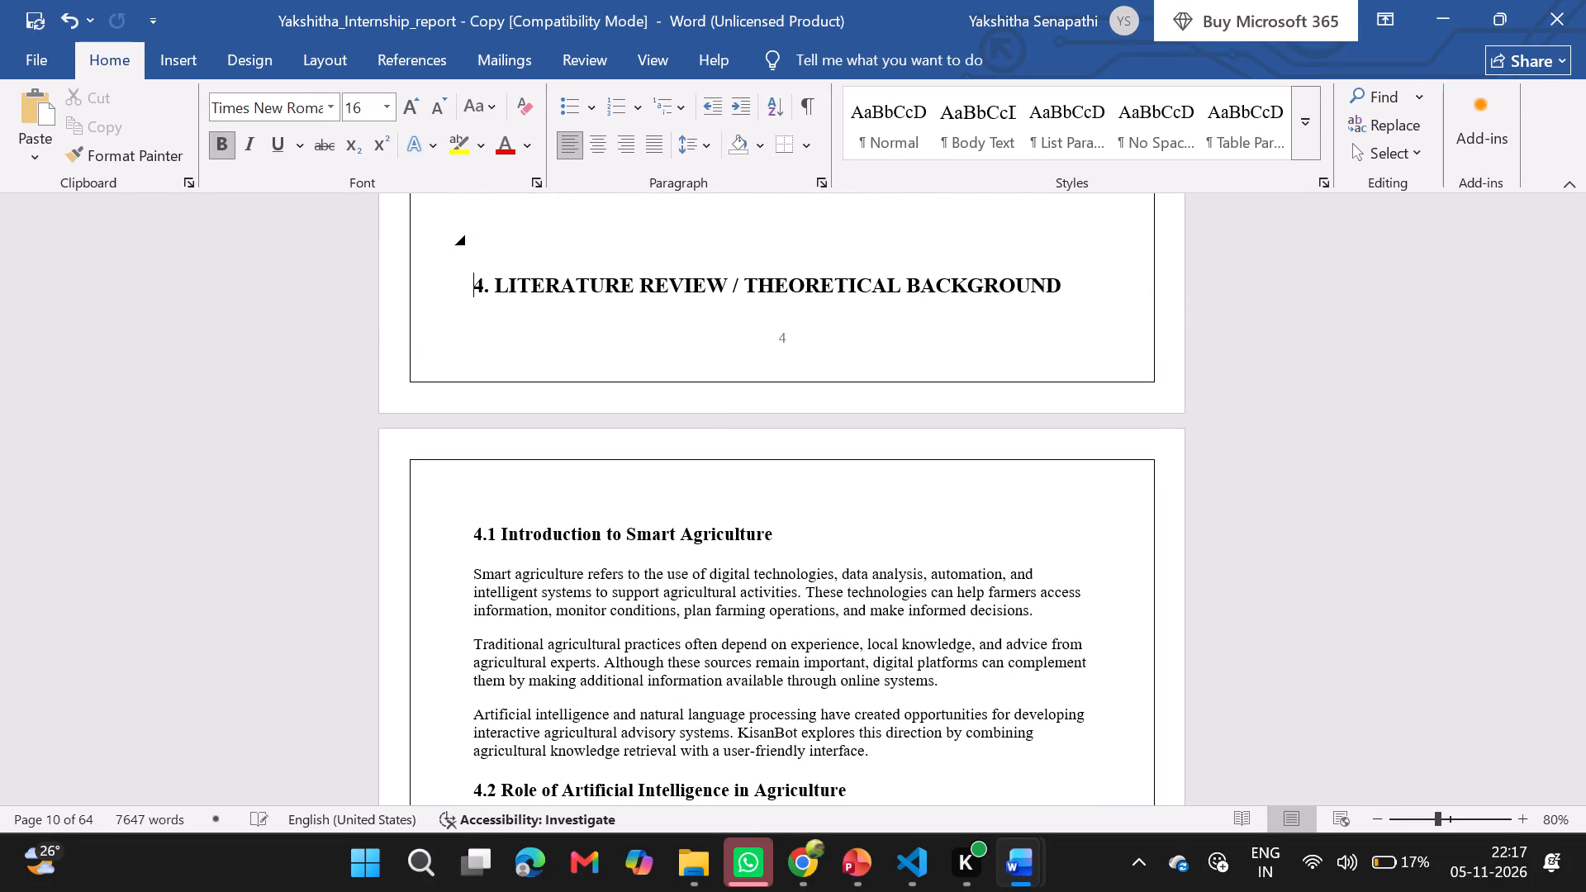
pyautogui.press('Return')
# Remove the extra blank lines above the 4.4 Retrieval-Augmented Generation heading, keeping it at the top of its page.
pyautogui.scroll(-4, 472, 239)
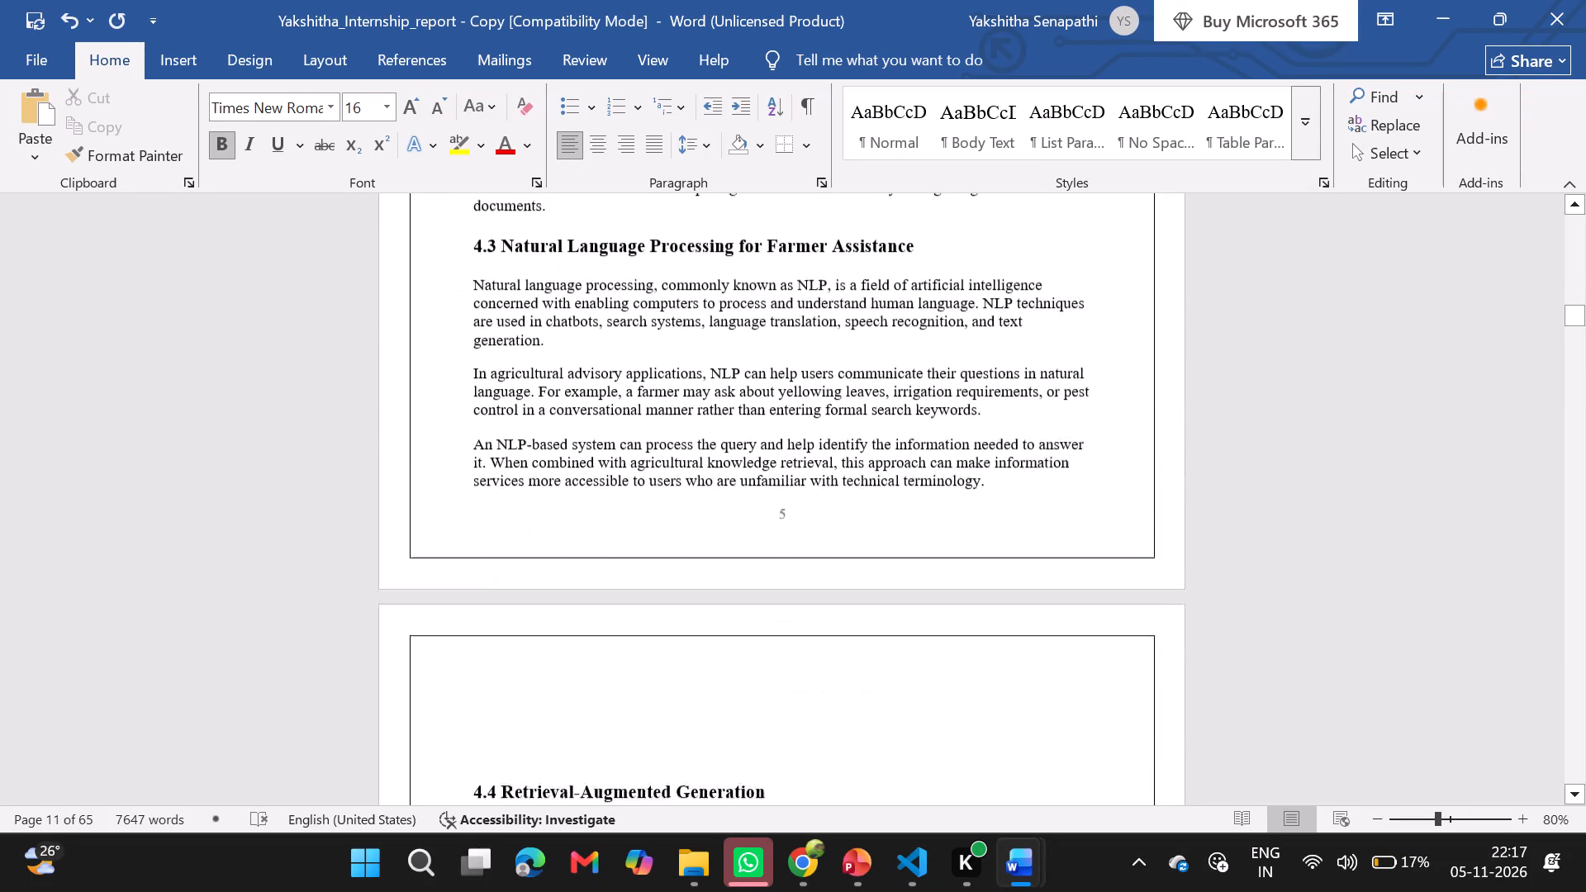
pyautogui.scroll(-1, 472, 239)
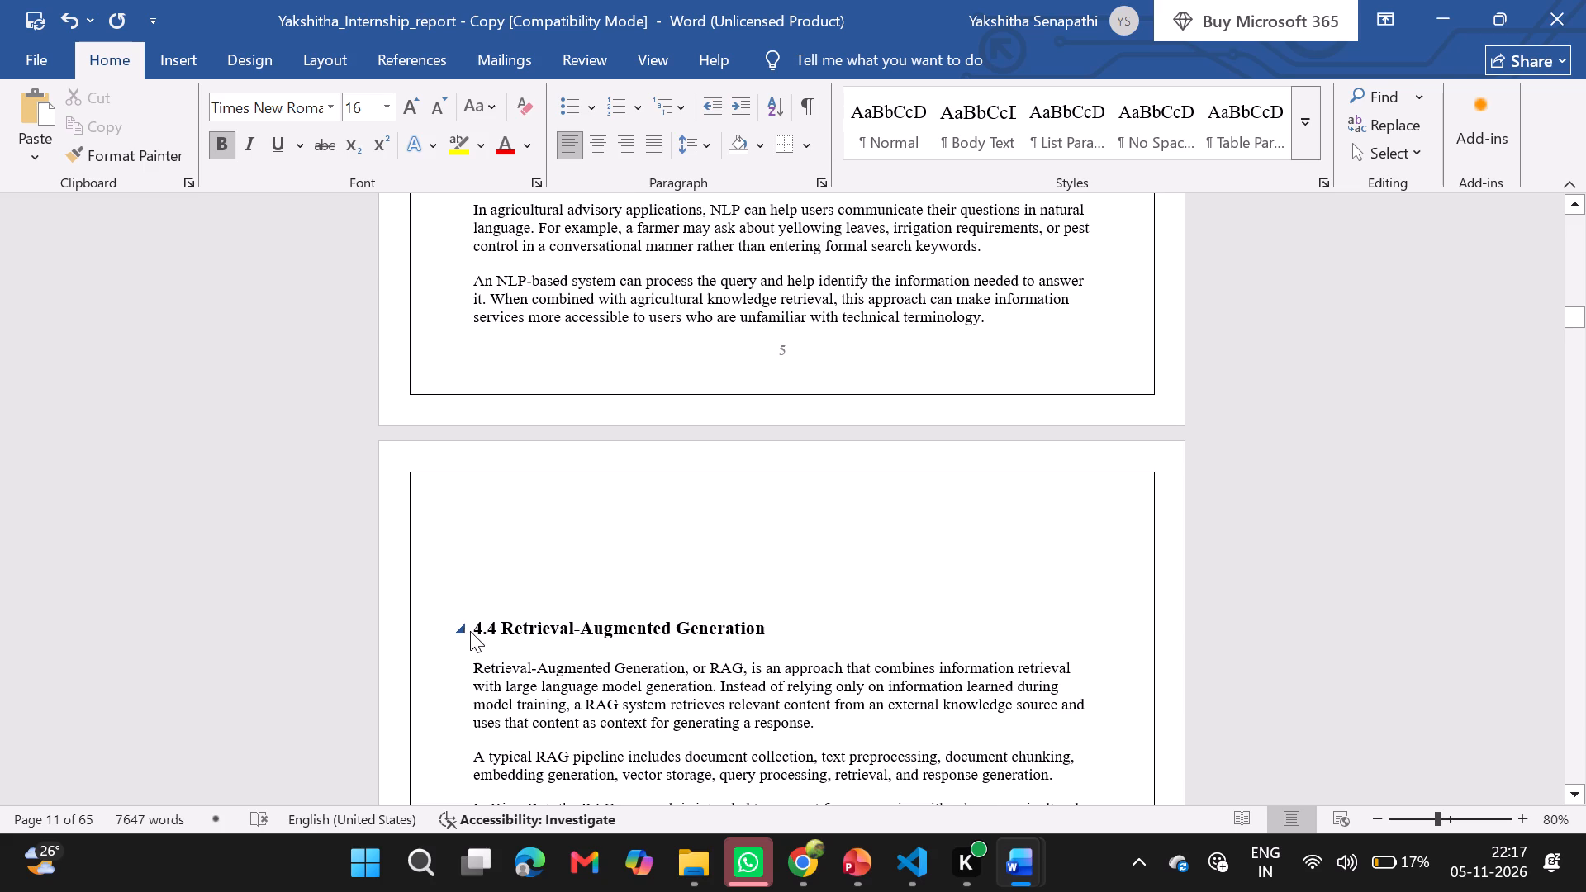
pyautogui.click(476, 628)
pyautogui.press('BackSpace')
pyautogui.press('BackSpace')
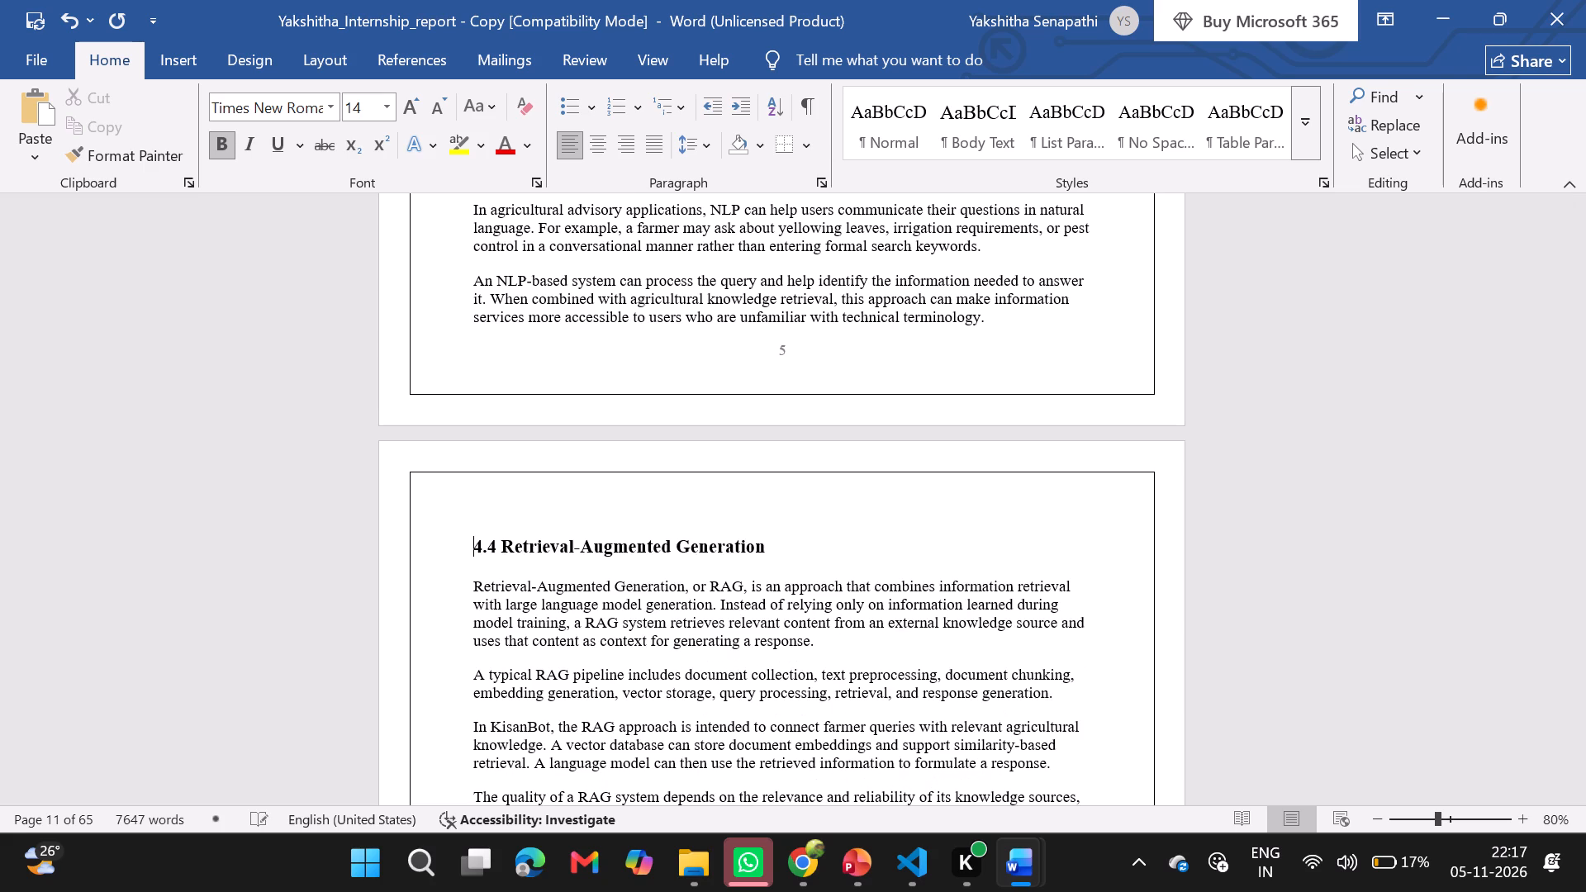
pyautogui.press('BackSpace')
pyautogui.press('Return')
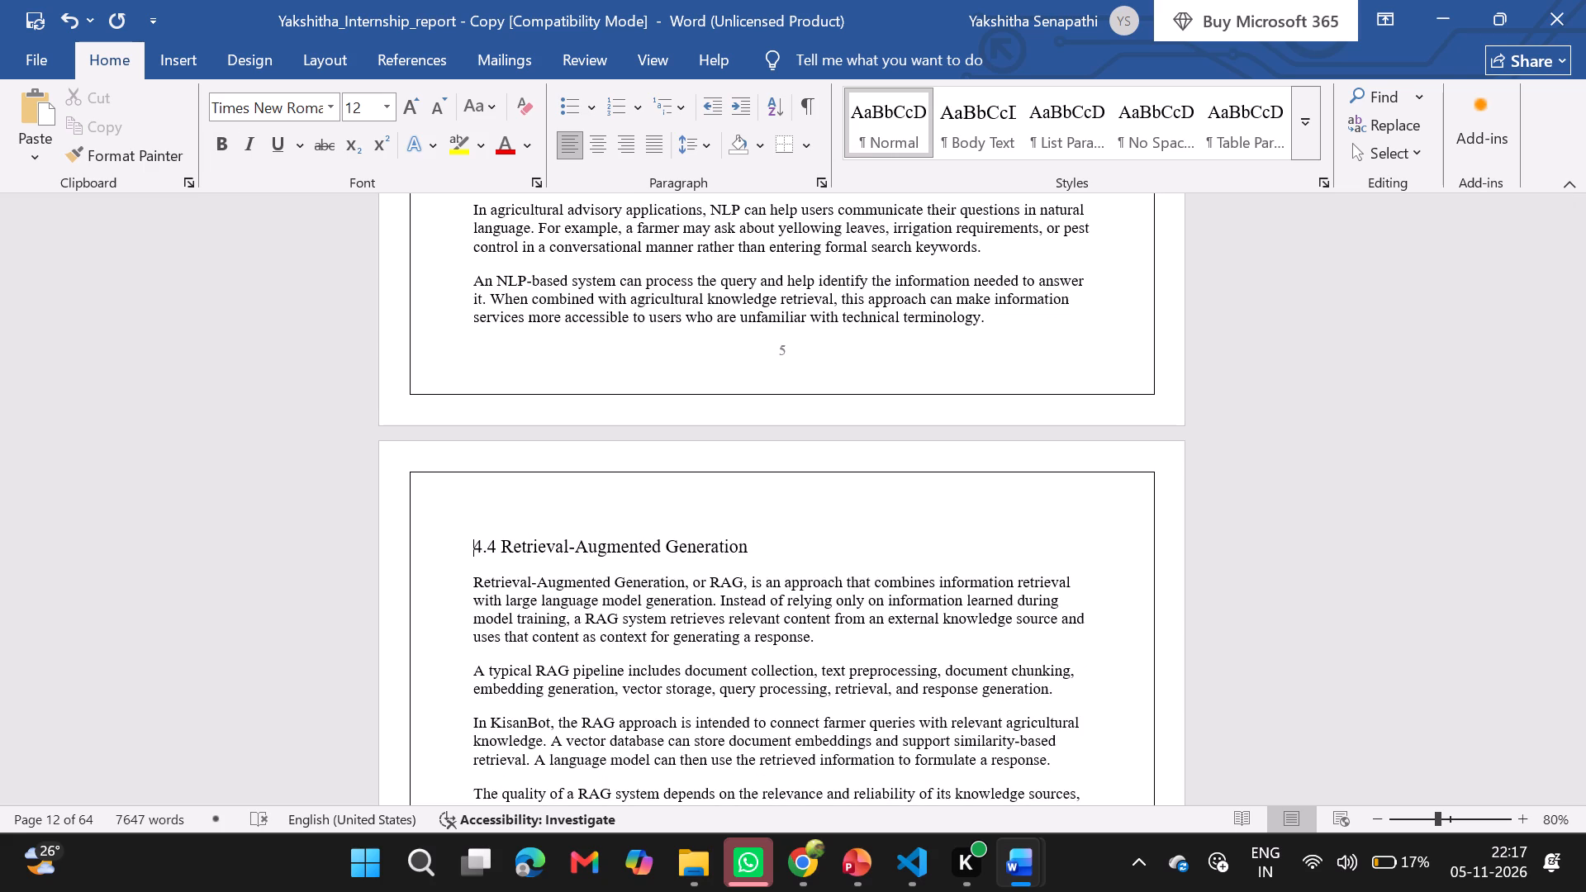
# Make the 4.4 Retrieval-Augmented Generation heading bold again.
pyautogui.tripleClick(574, 545)
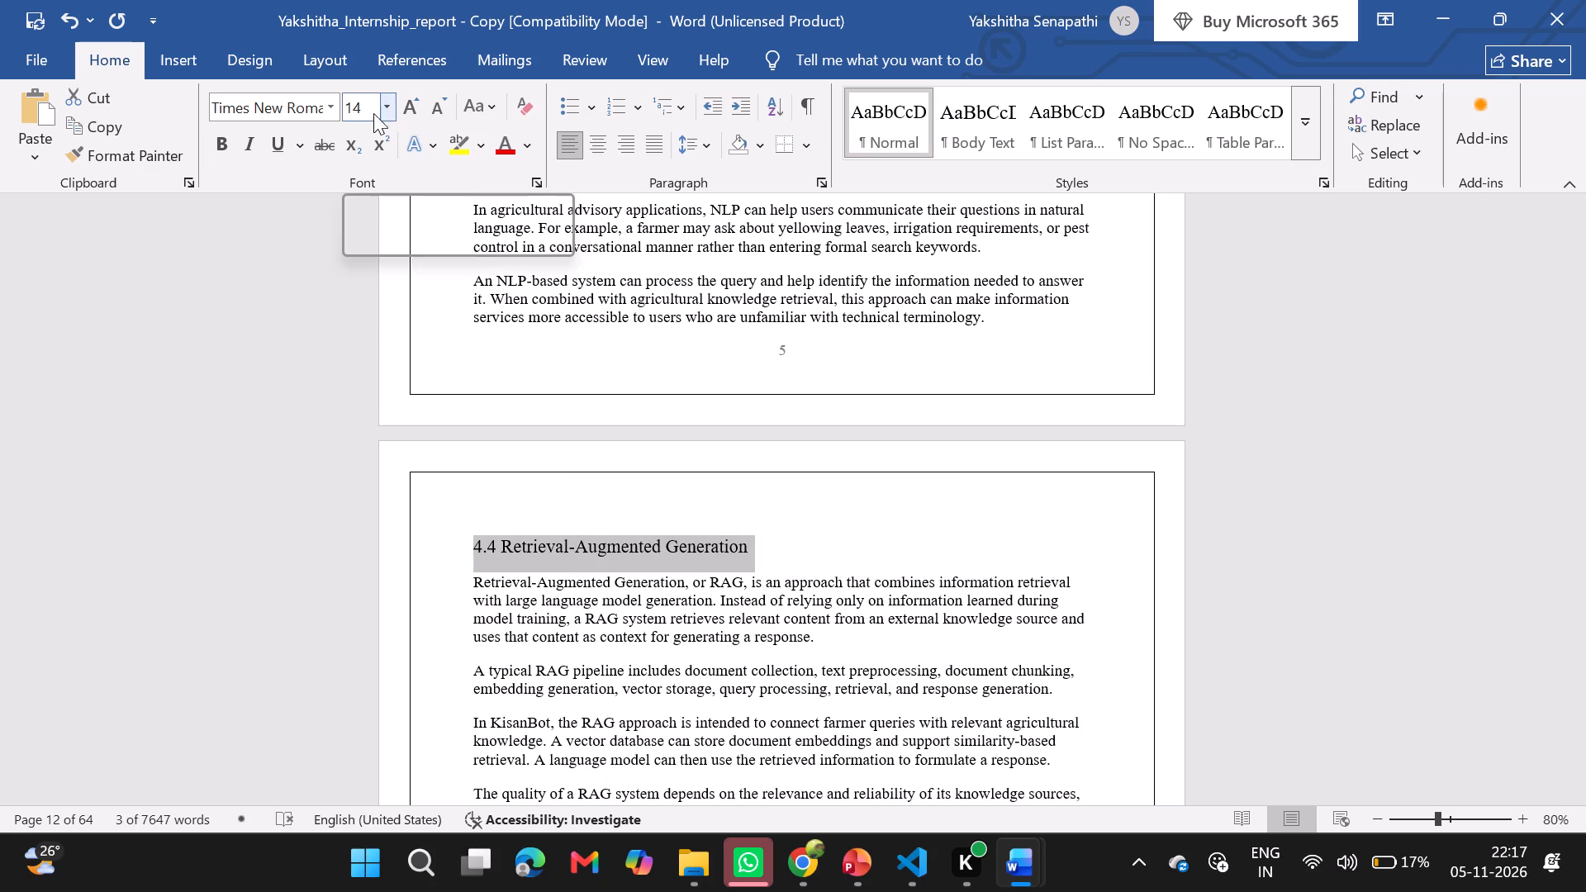
pyautogui.click(218, 154)
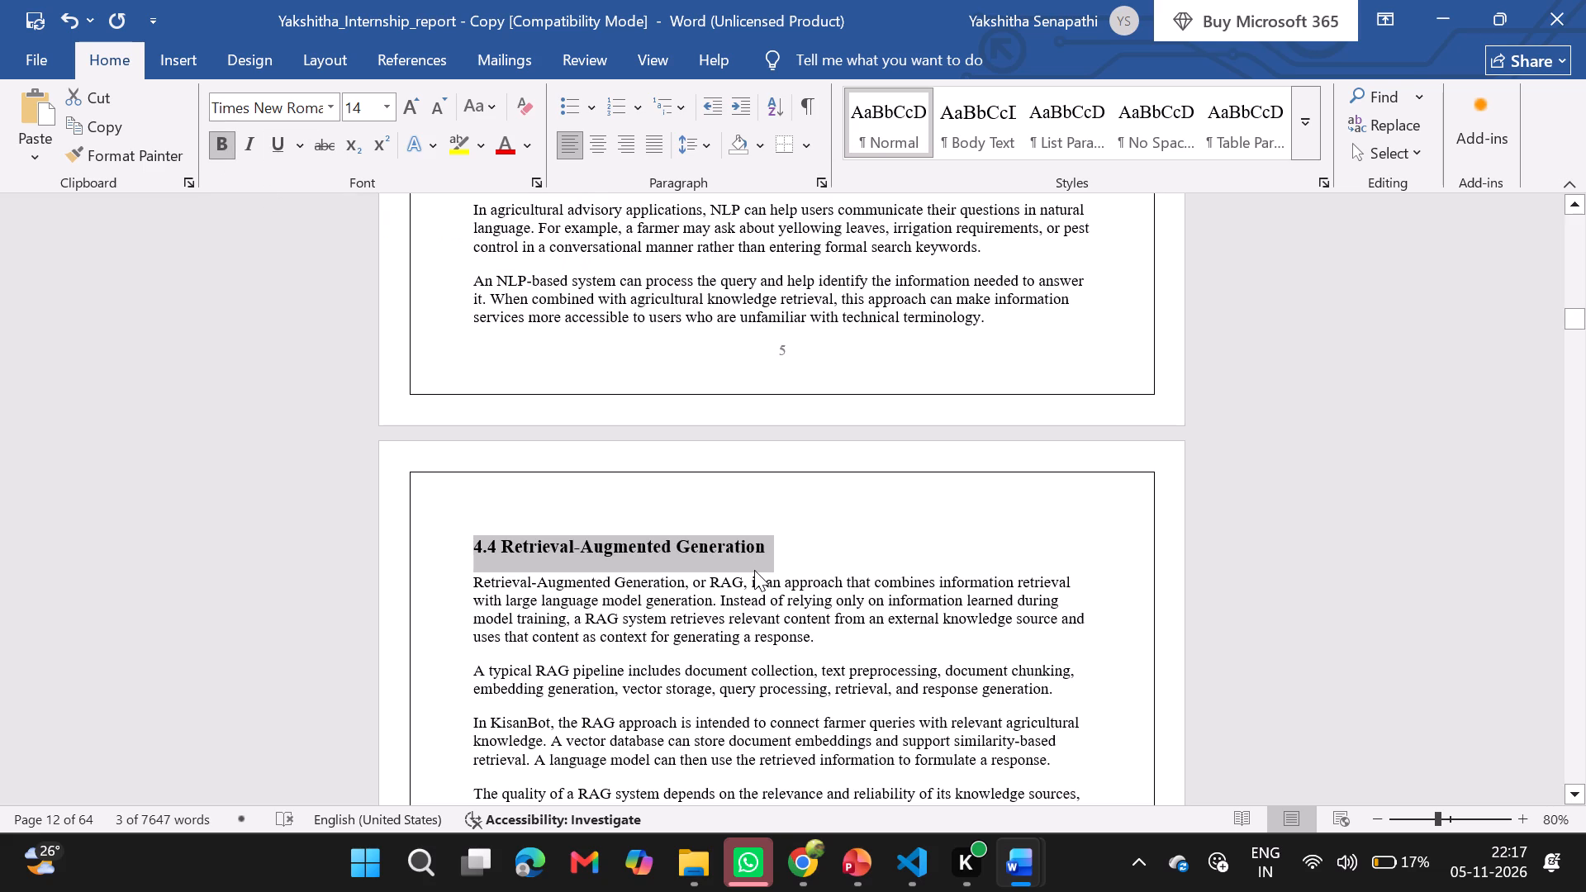
pyautogui.click(754, 570)
# Check the page breaks around the chapter 5 heading, chapter 4 and sections 3.4 and 3.3 against the page footers.
pyautogui.scroll(-2, 754, 570)
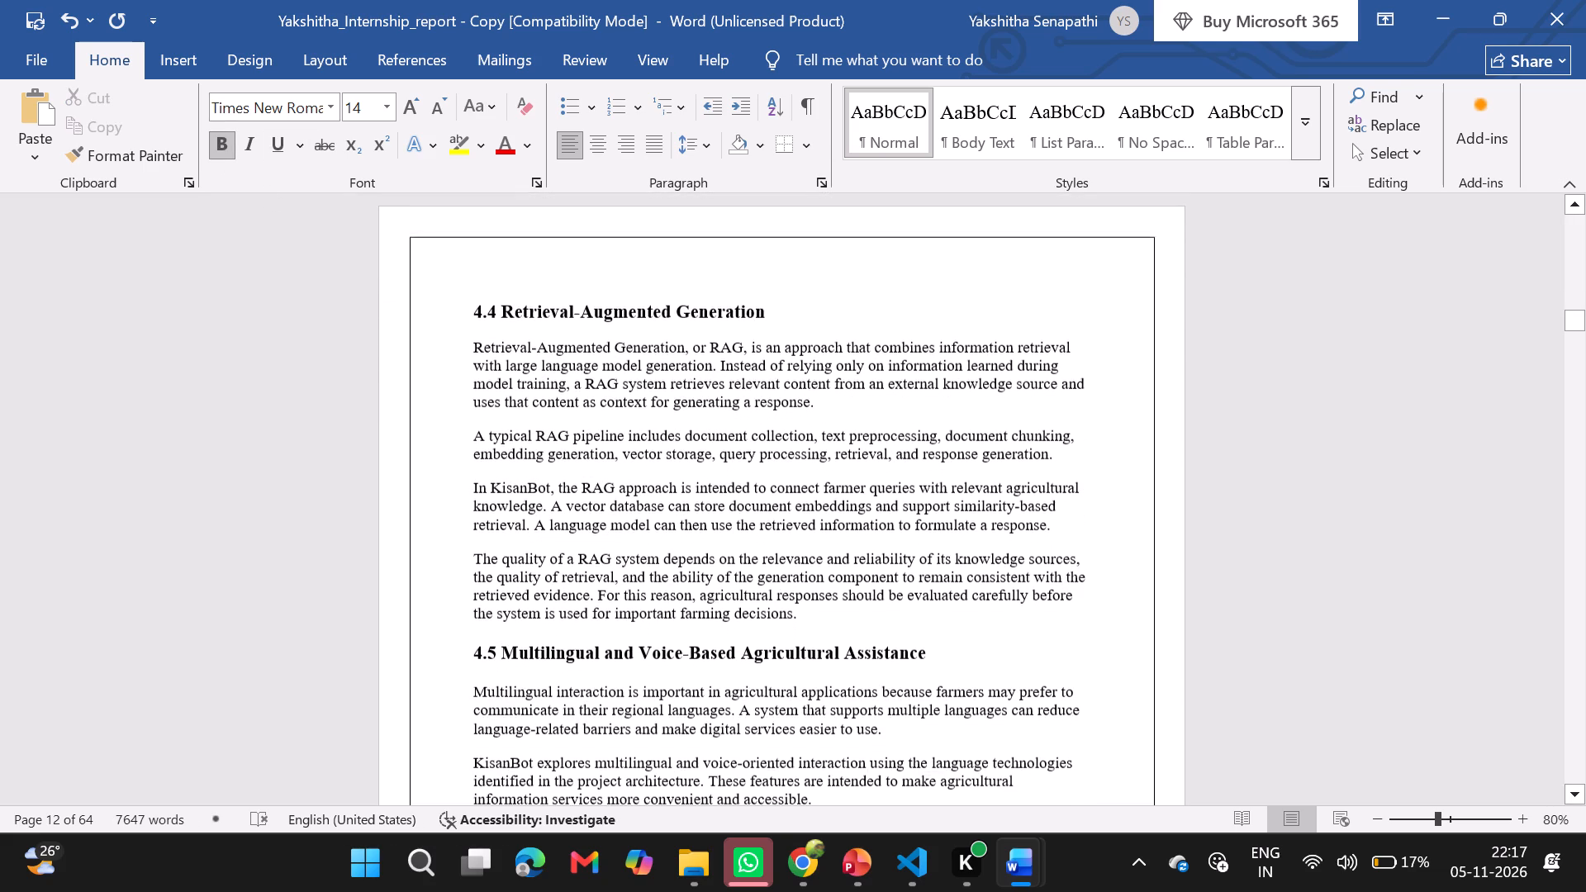
pyautogui.scroll(1, 771, 522)
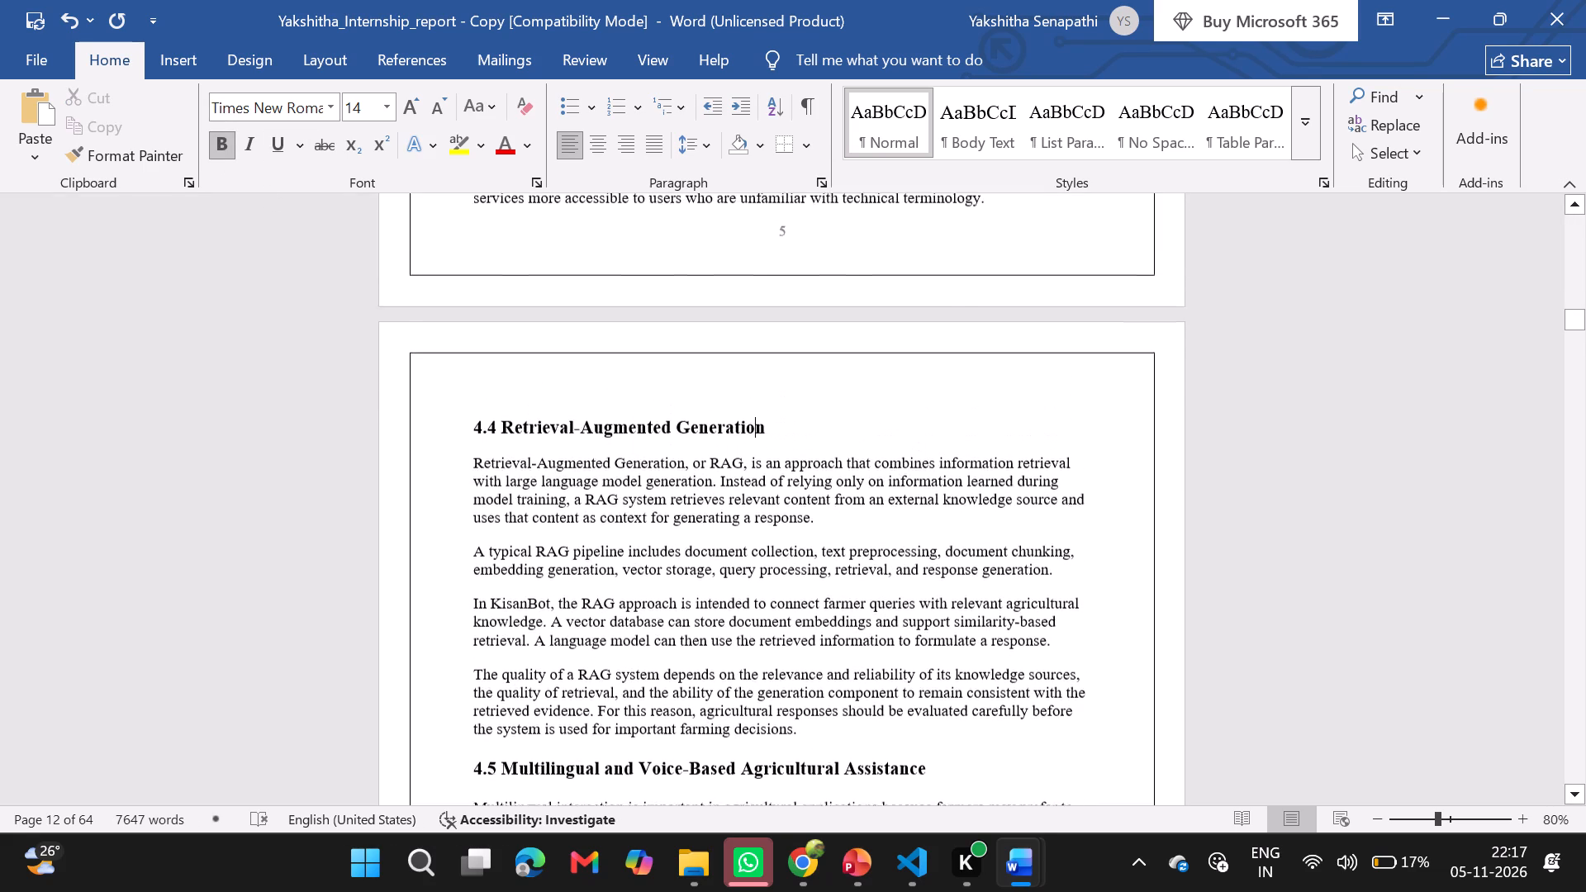
pyautogui.scroll(1, 771, 522)
pyautogui.scroll(-3, 771, 522)
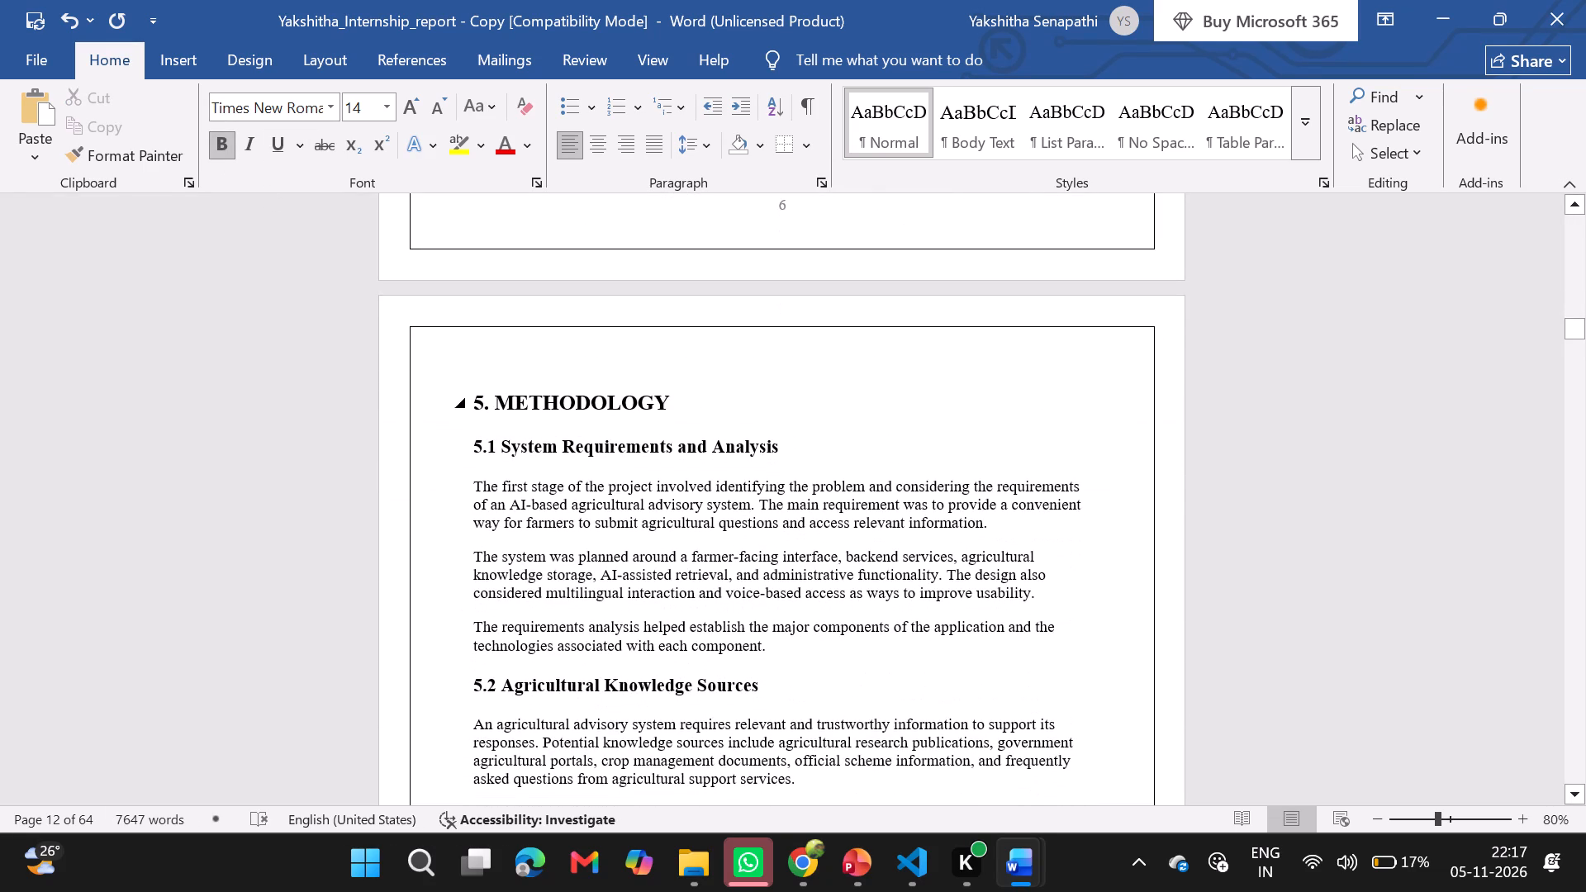
pyautogui.scroll(6, 606, 401)
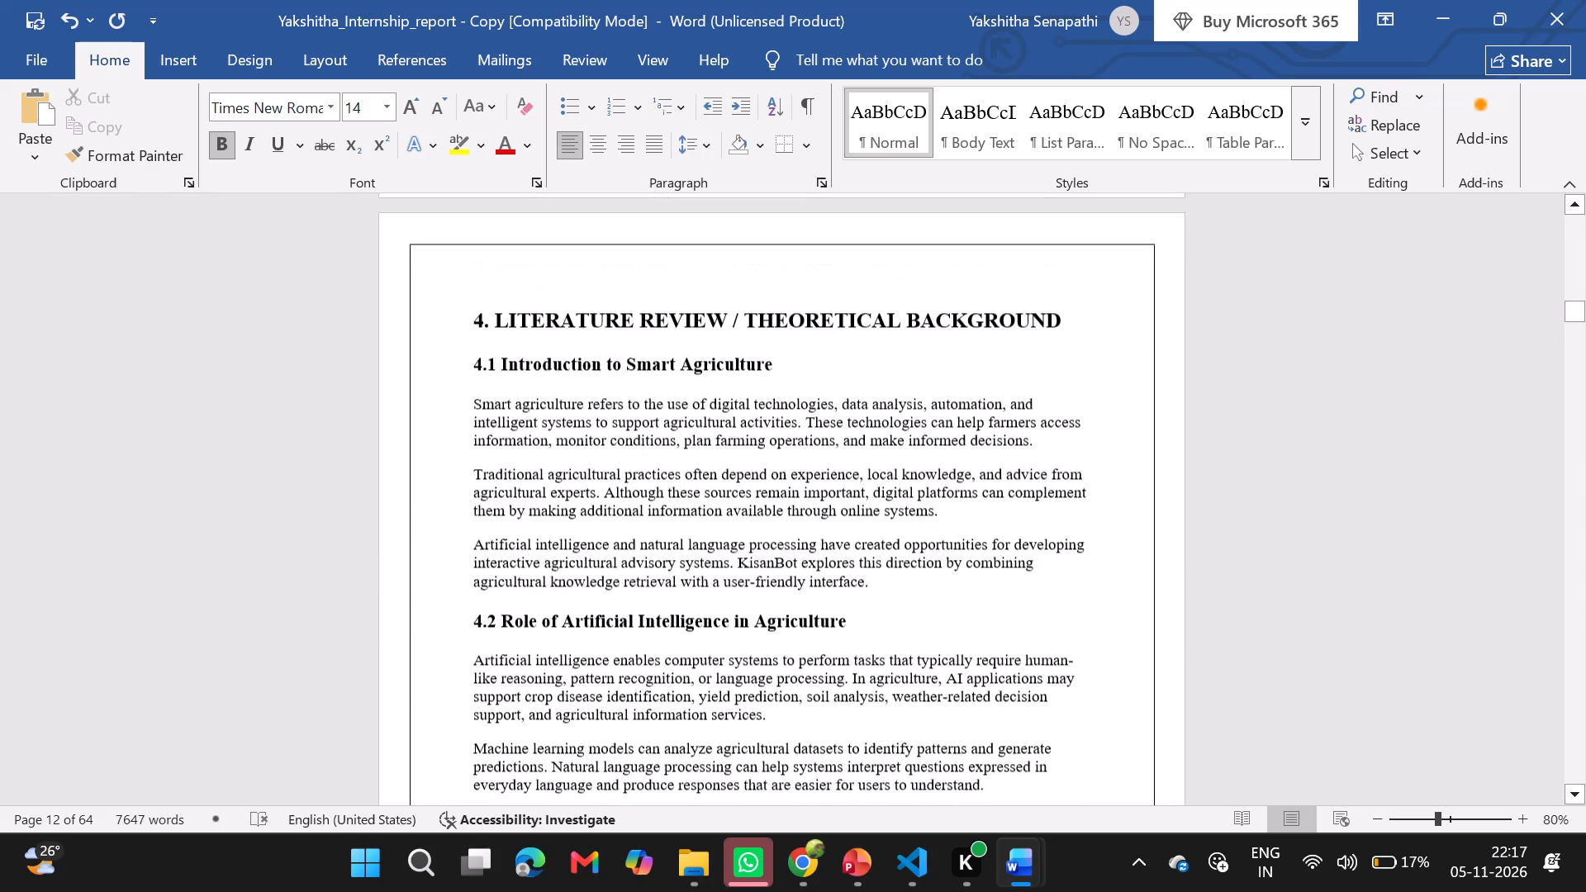
pyautogui.scroll(3, 606, 401)
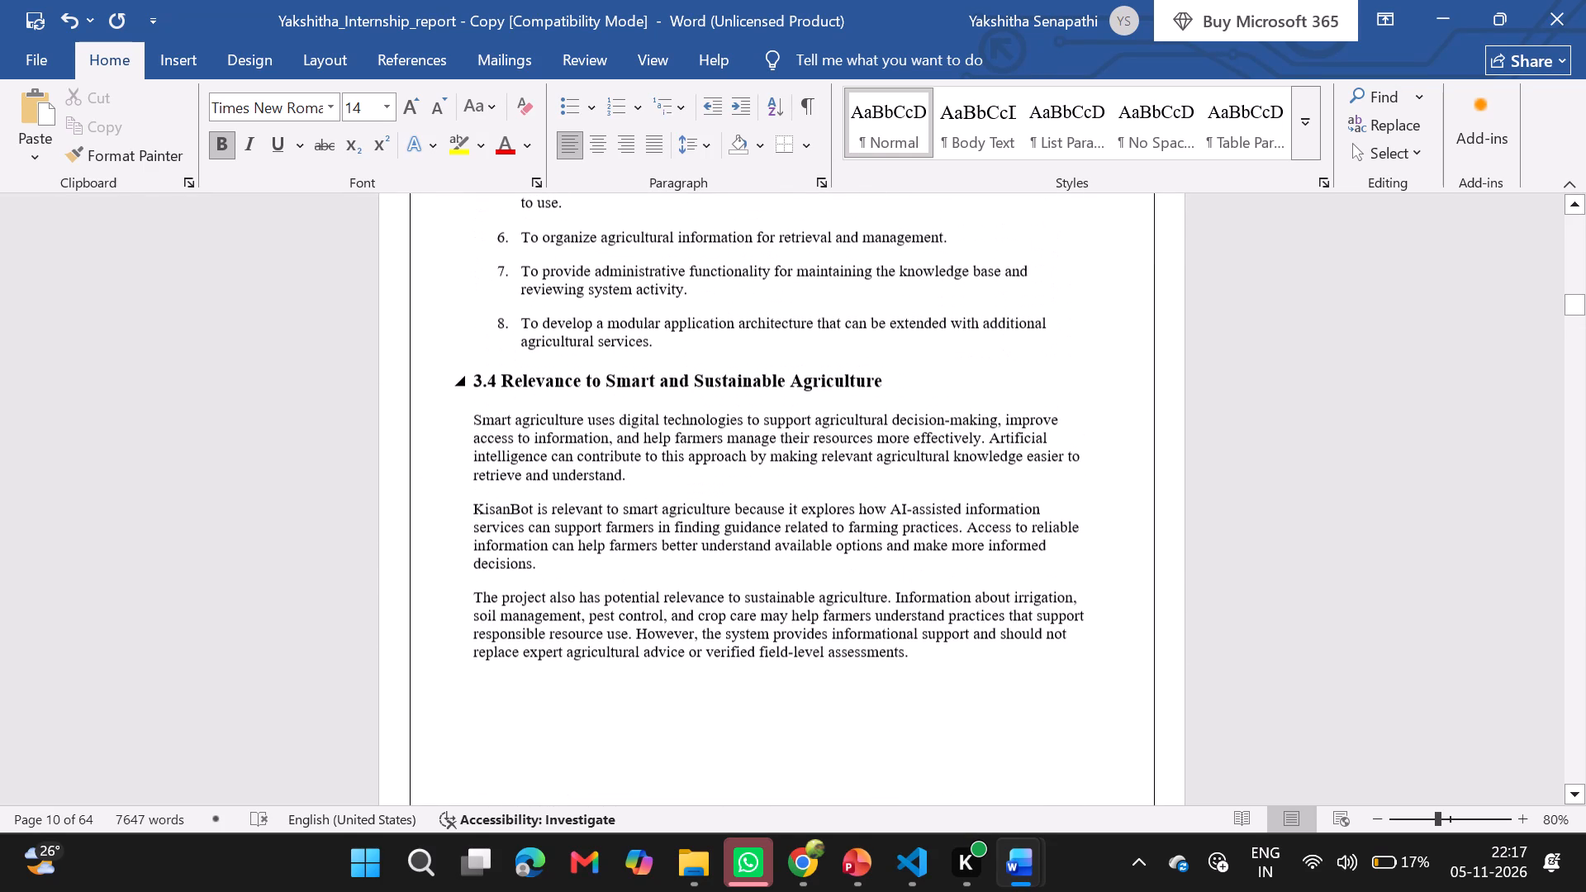
pyautogui.scroll(-3, 633, 401)
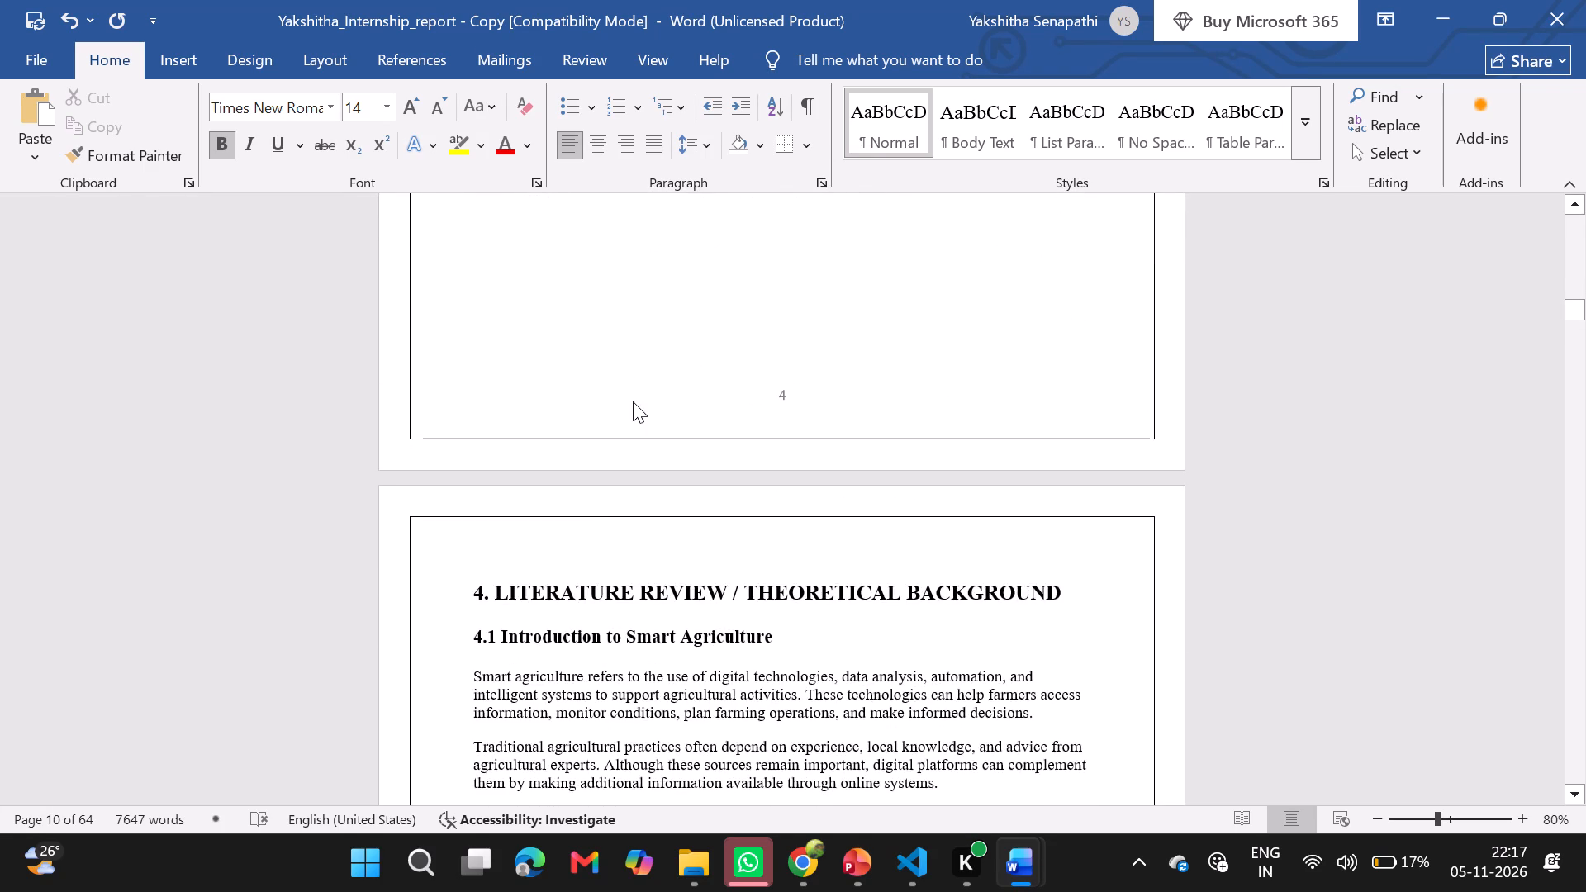
pyautogui.scroll(-4, 633, 401)
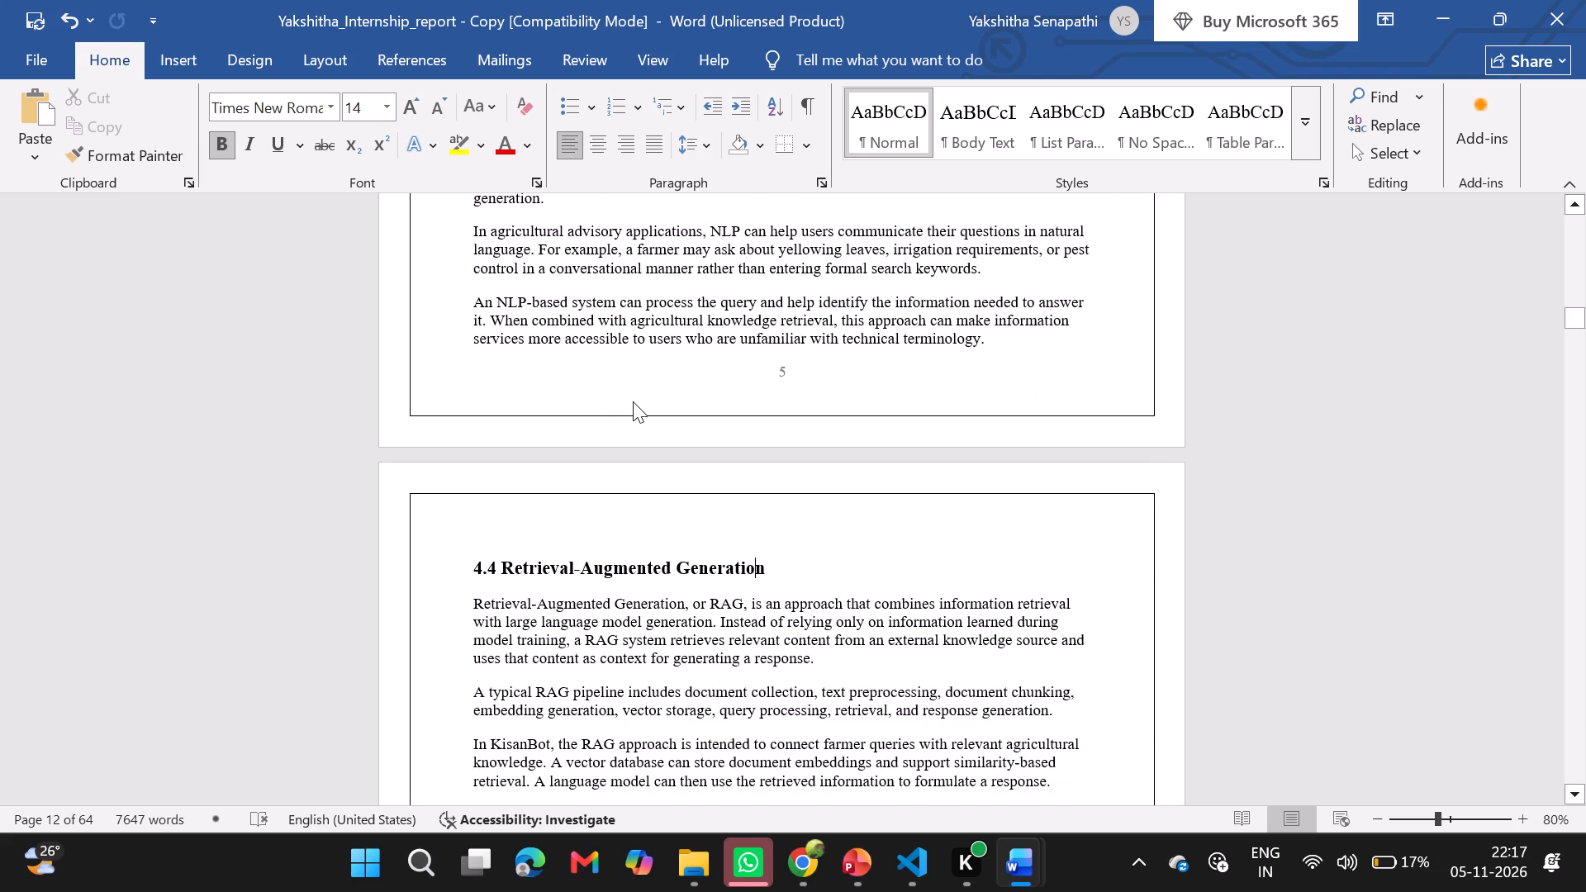
pyautogui.scroll(1, 633, 401)
pyautogui.scroll(1, 765, 394)
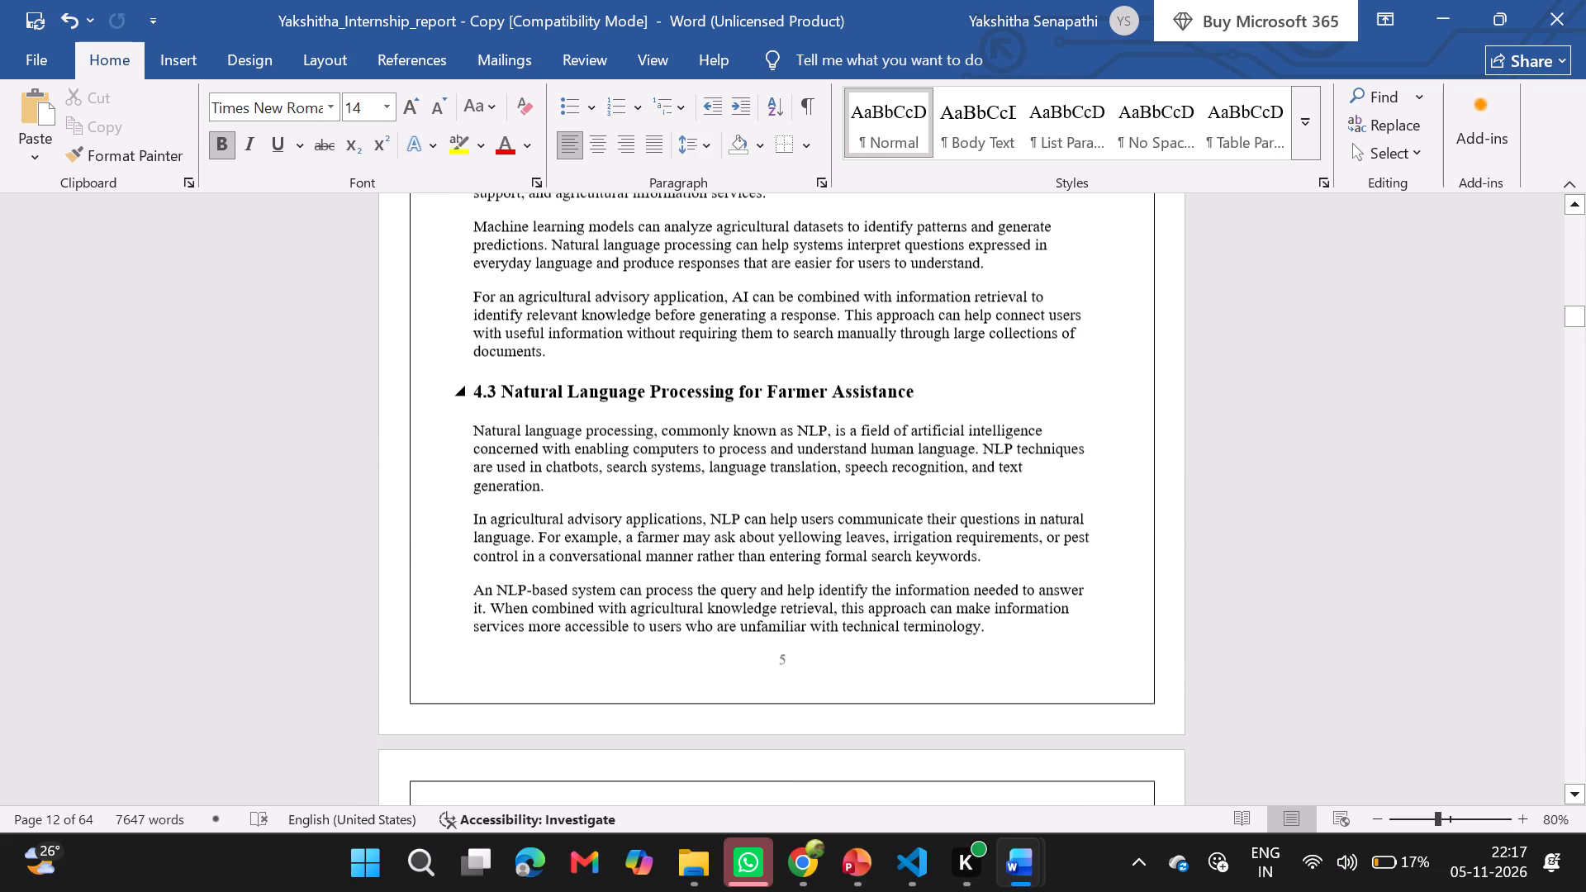
pyautogui.scroll(5, 765, 394)
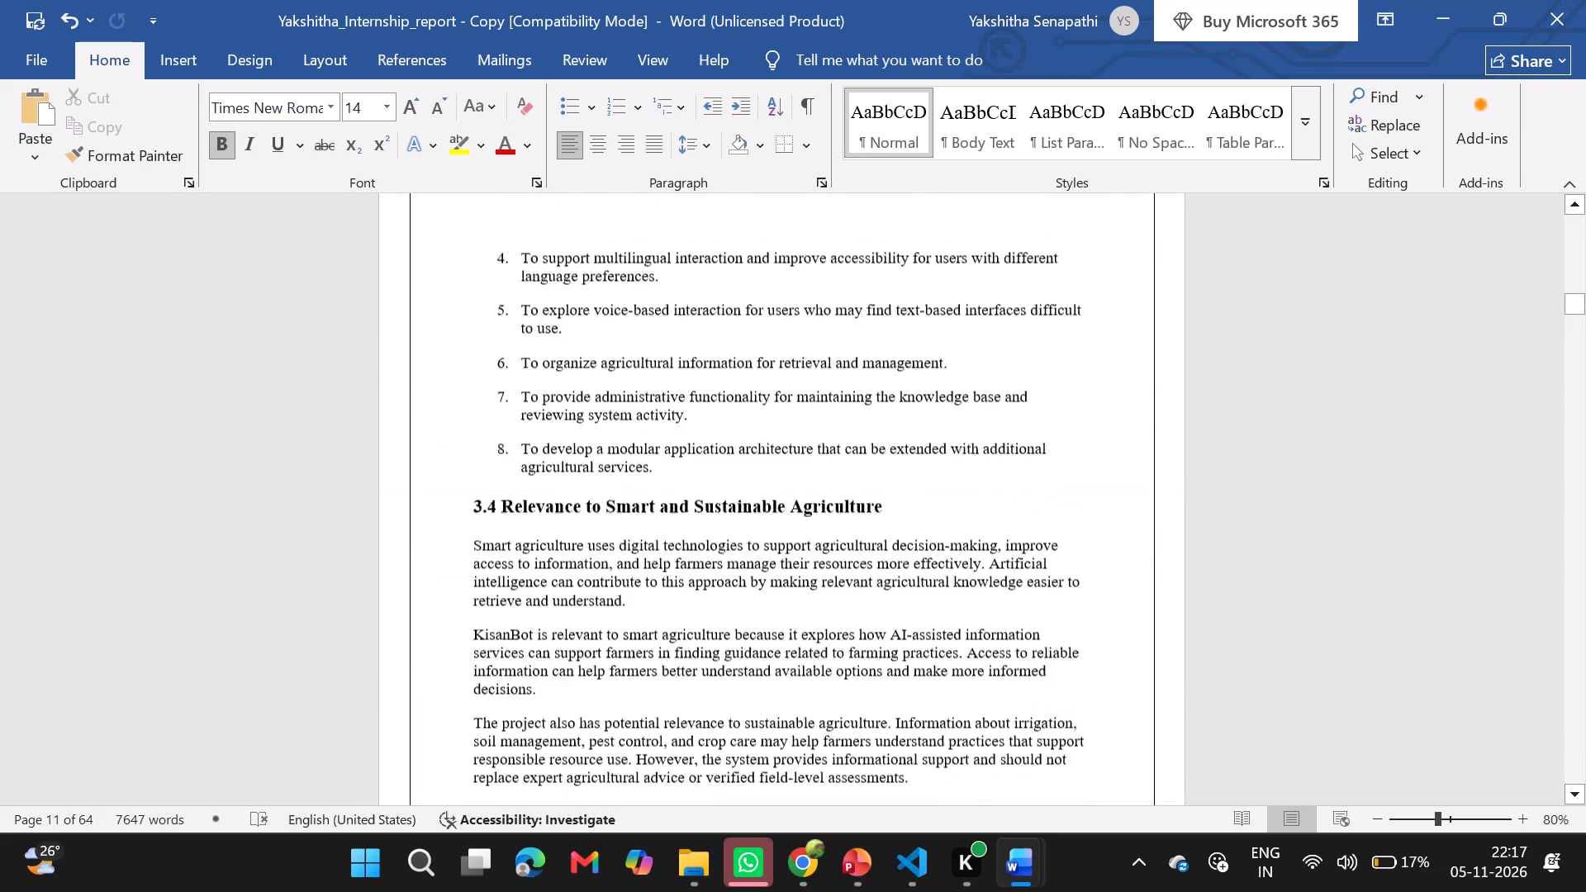
pyautogui.scroll(2, 765, 394)
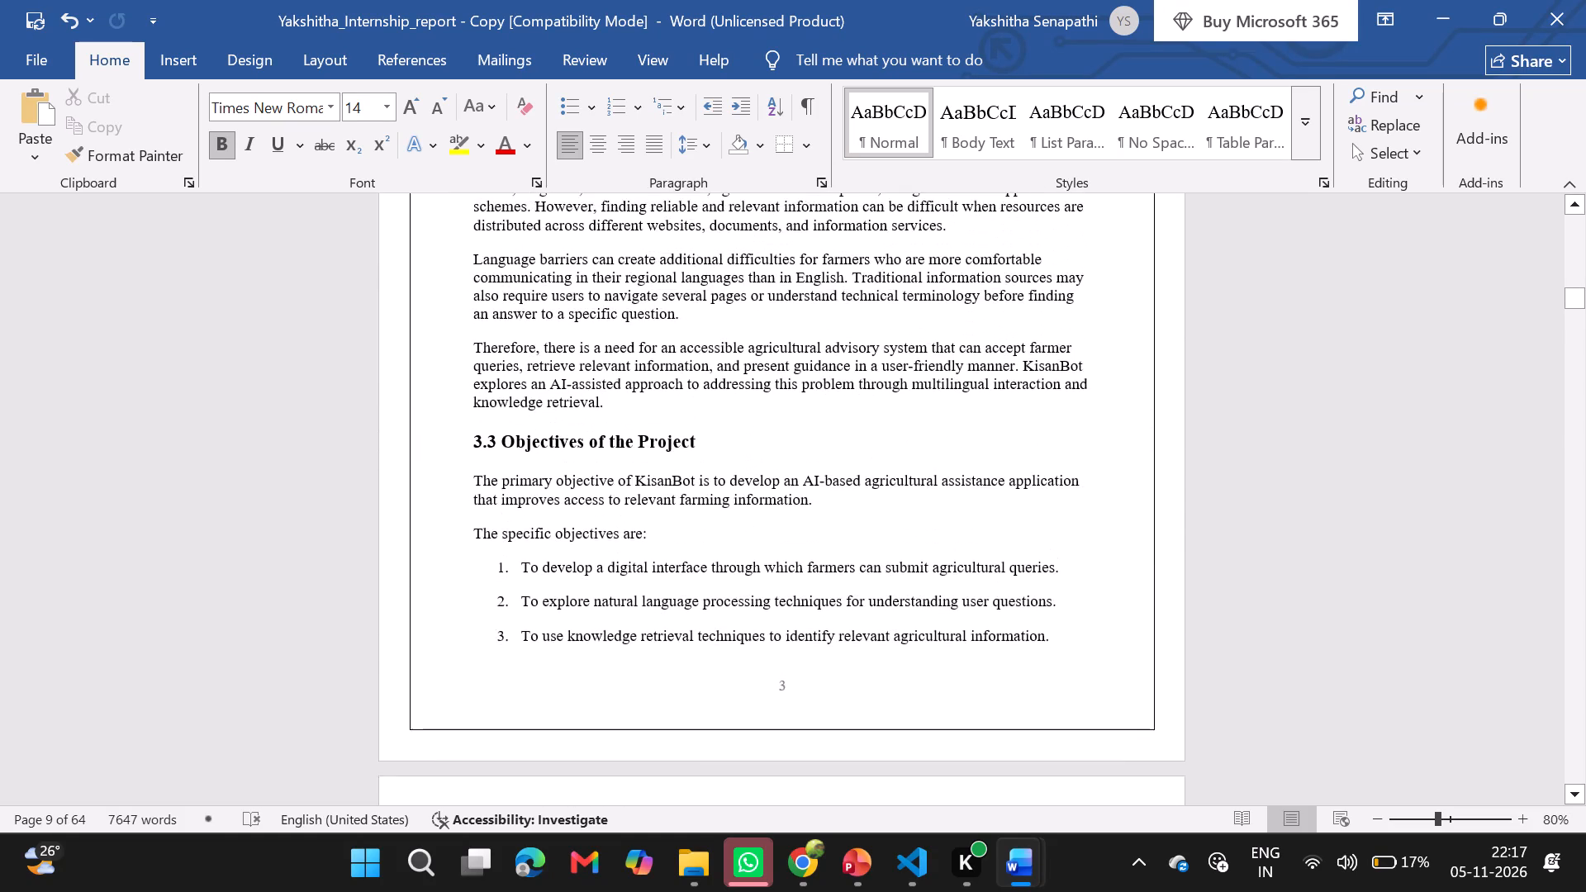
pyautogui.scroll(-2, 765, 394)
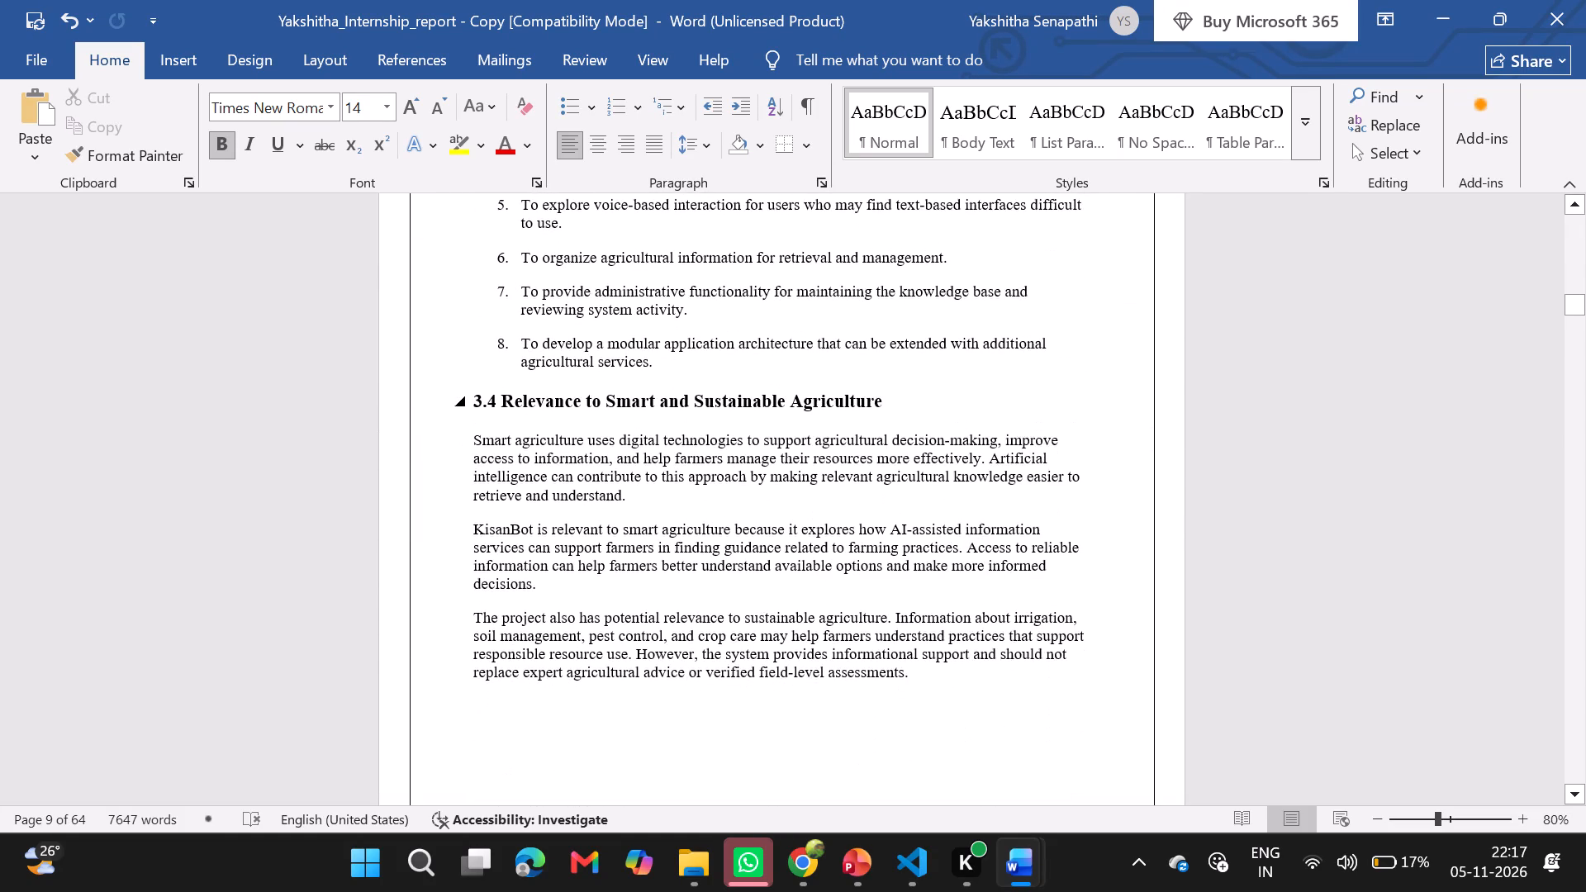
pyautogui.scroll(-1, 765, 394)
pyautogui.scroll(1, 765, 394)
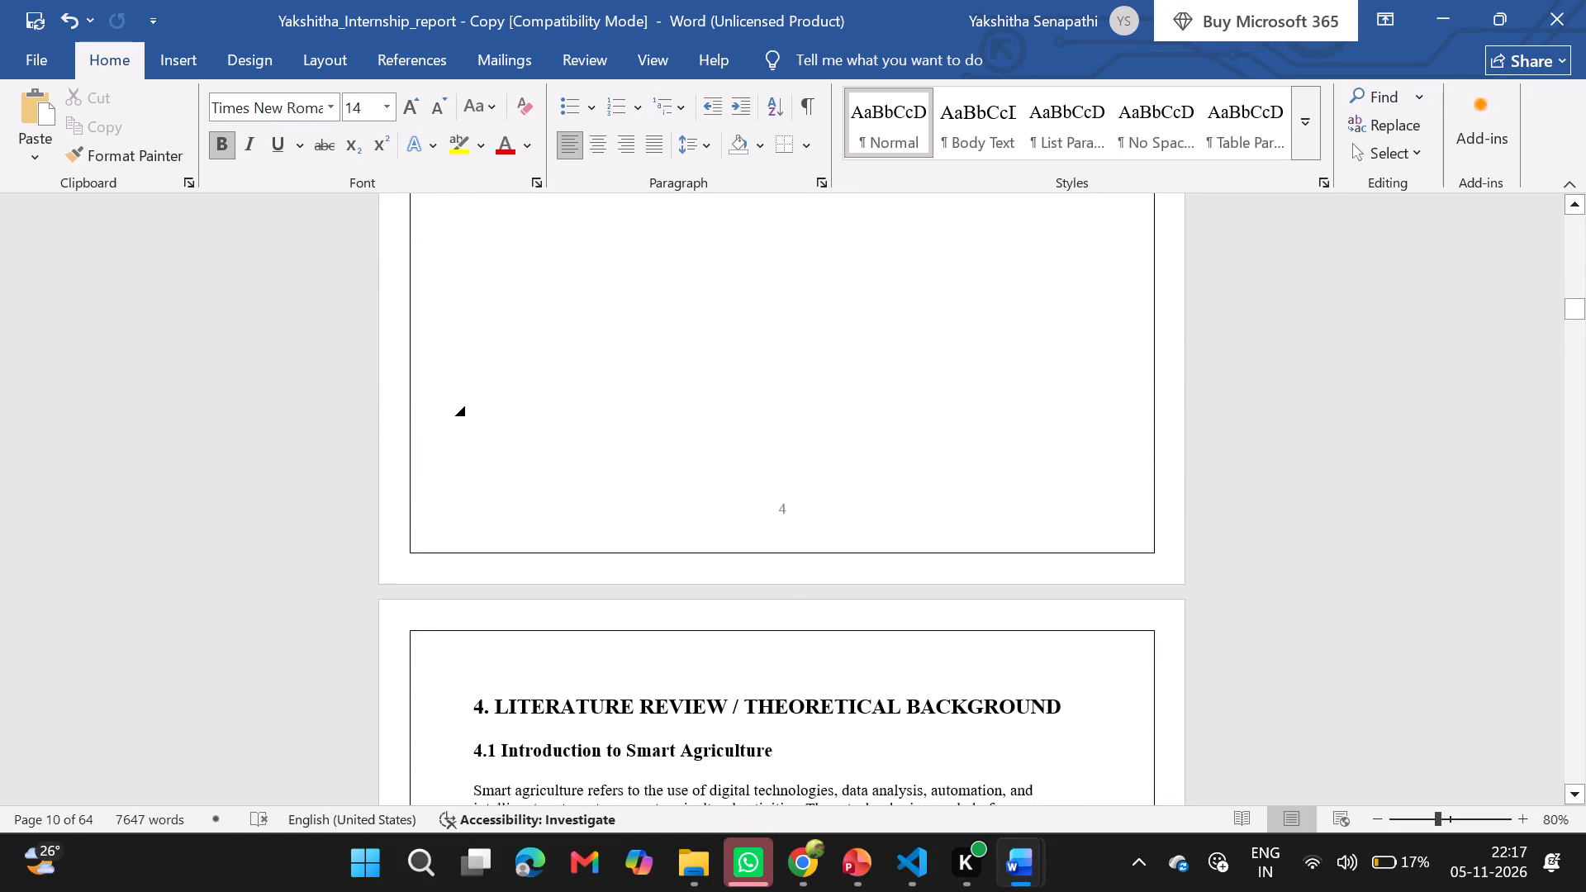
pyautogui.scroll(6, 765, 394)
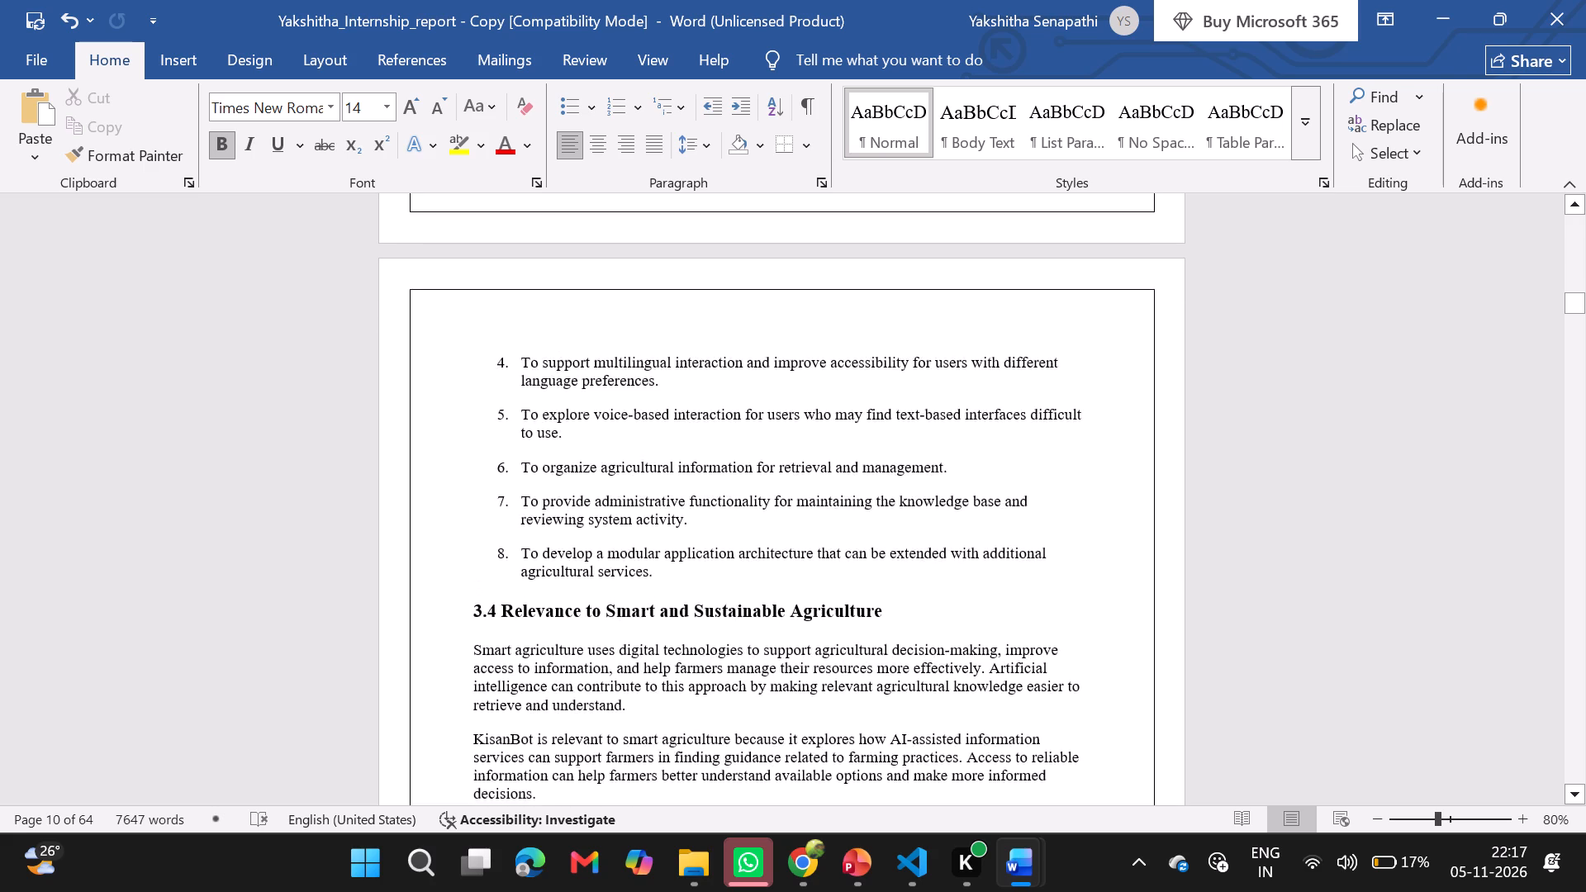
# Set the contents page number of 4.3 Natural Language Processing for Farmer Assistance to 5 and align it with the entries above.
pyautogui.scroll(3, 765, 394)
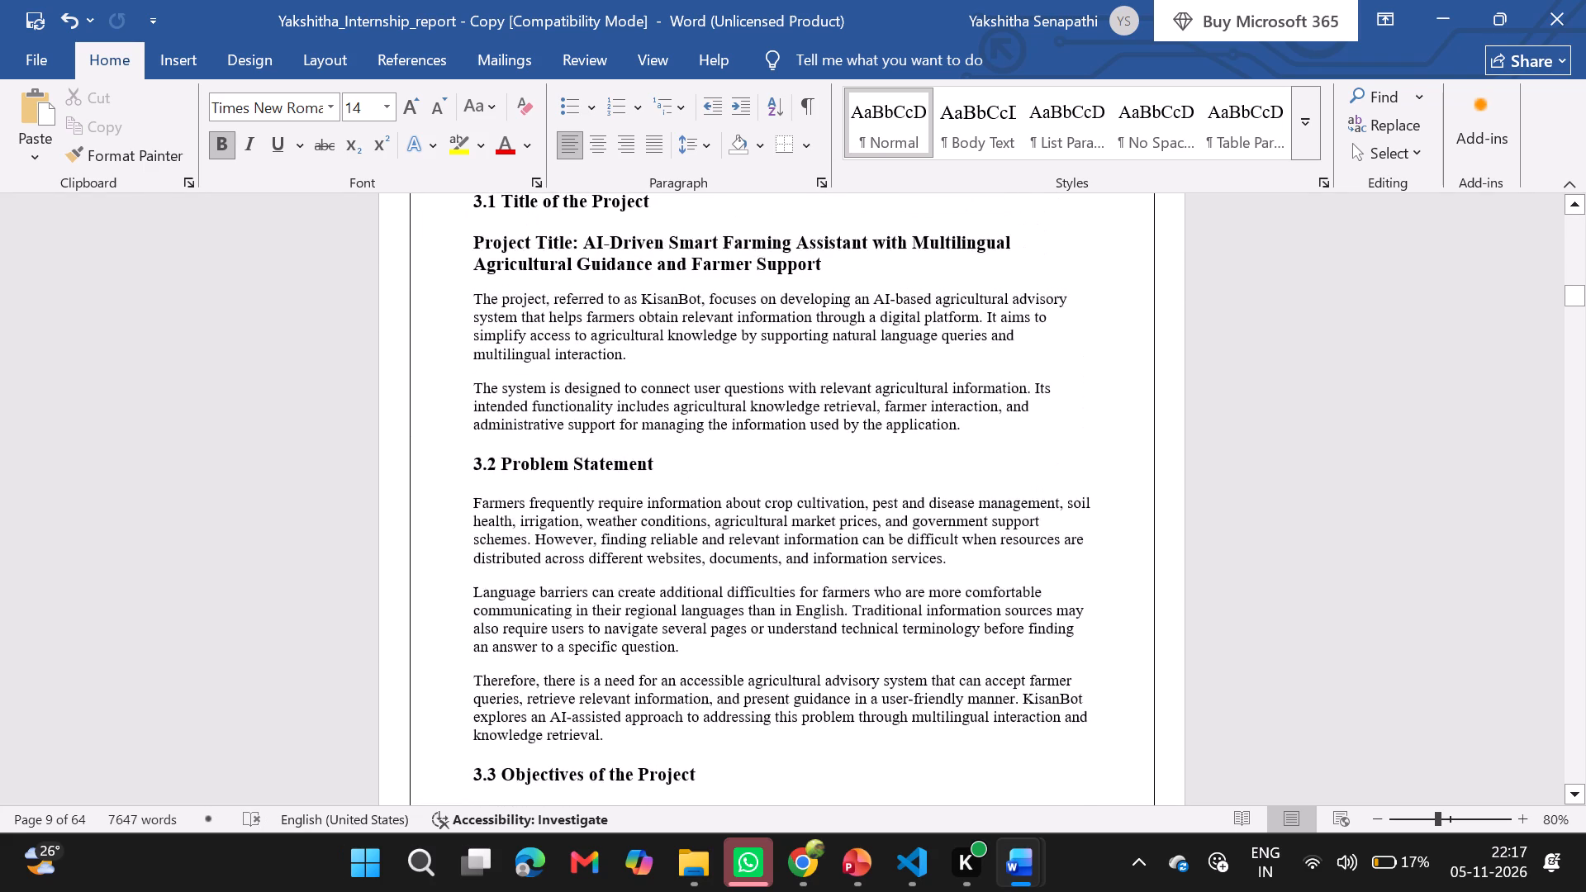
pyautogui.scroll(3, 765, 394)
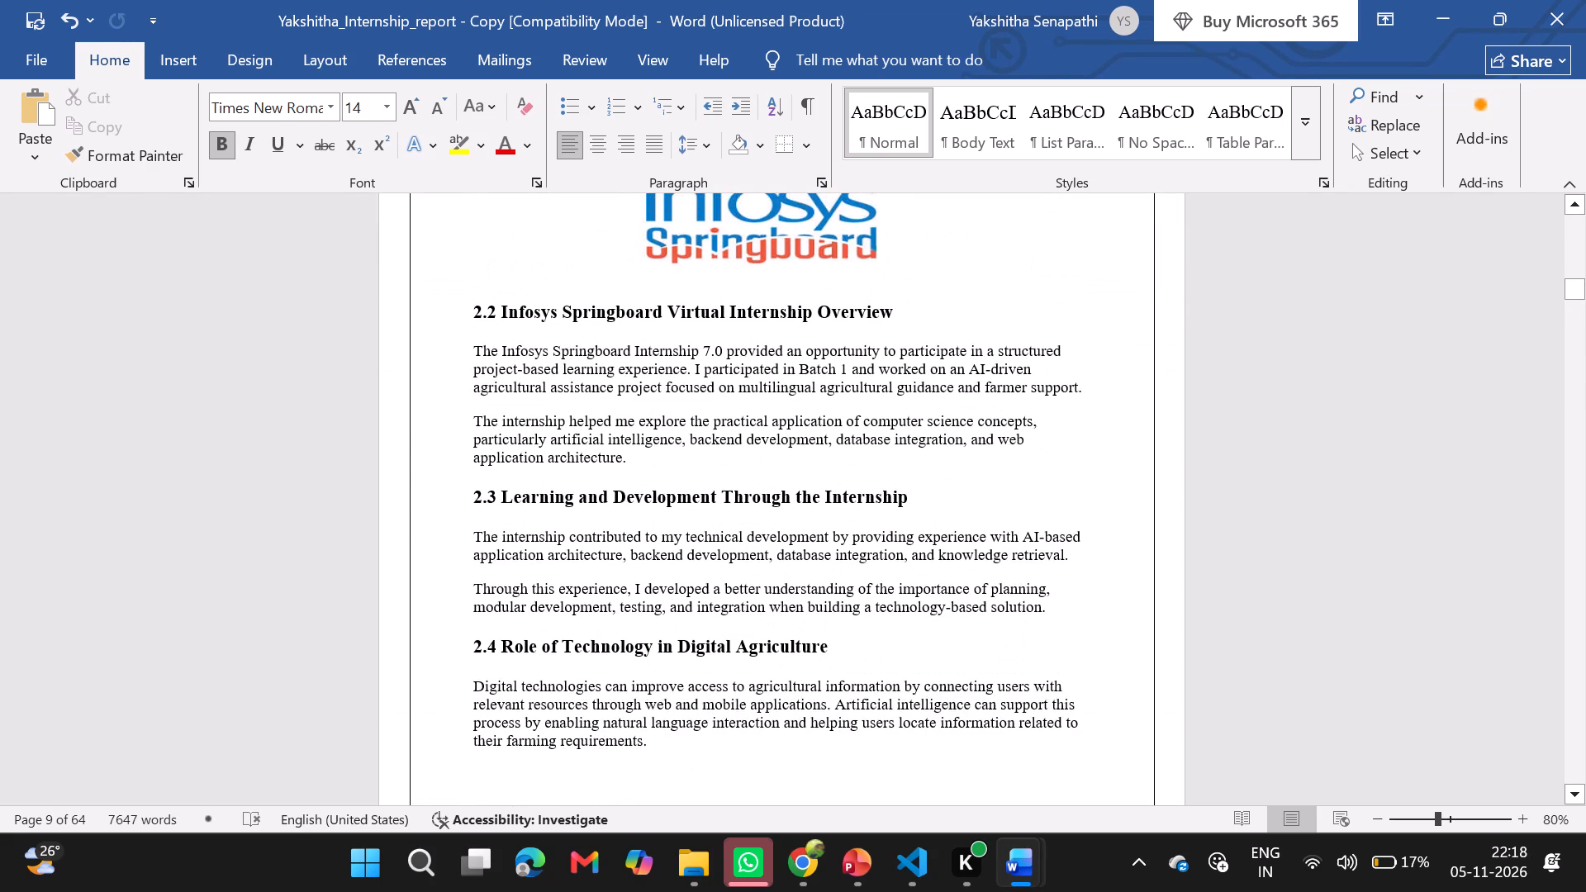
pyautogui.scroll(5, 765, 394)
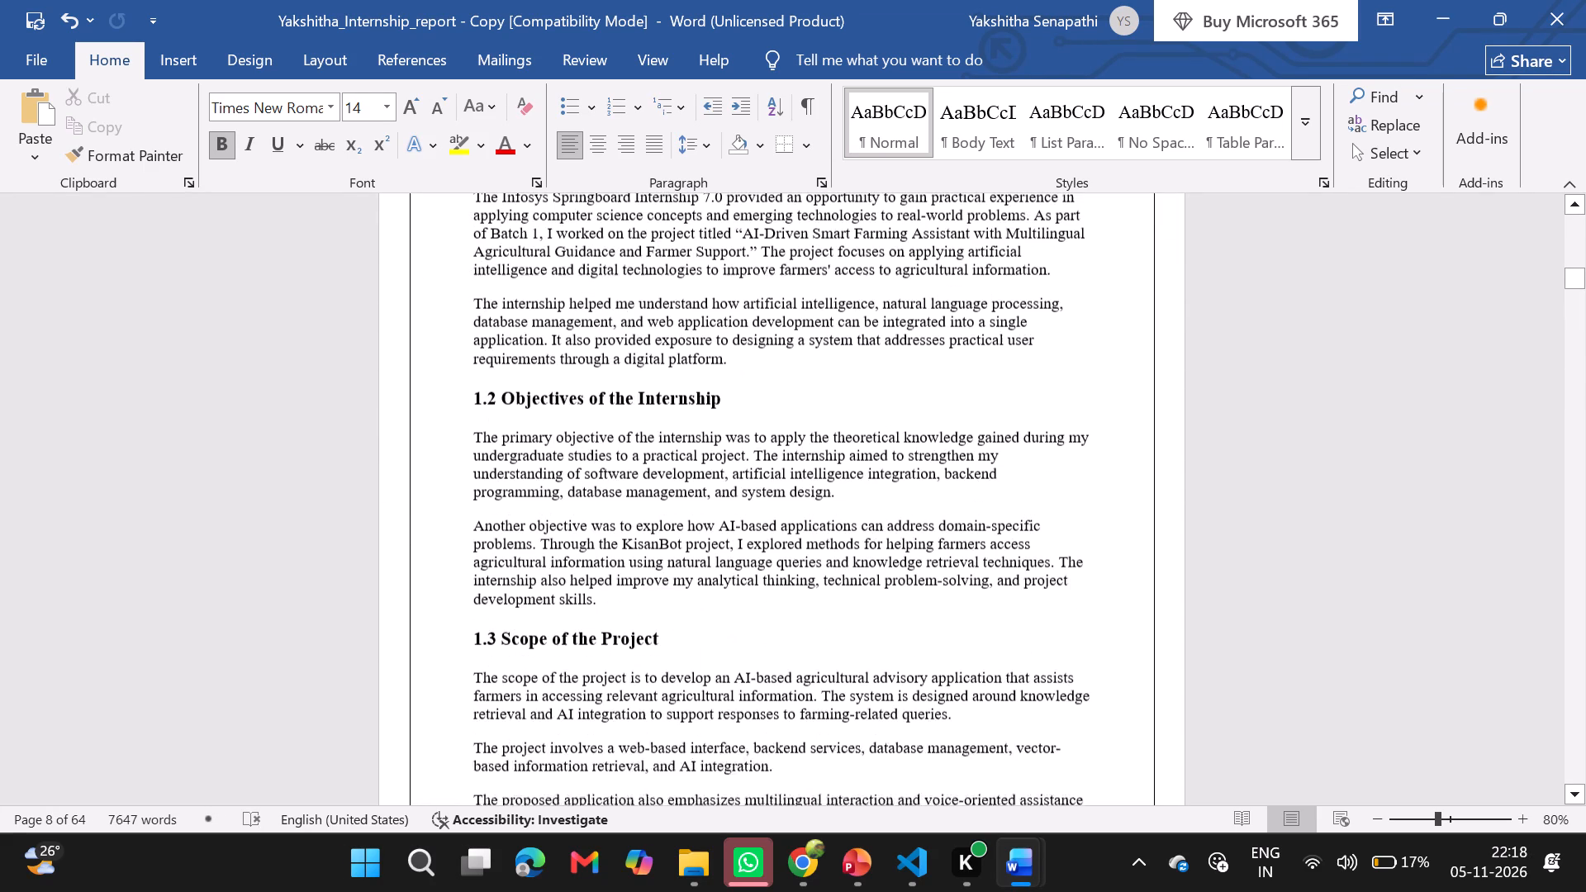
pyautogui.scroll(2, 765, 394)
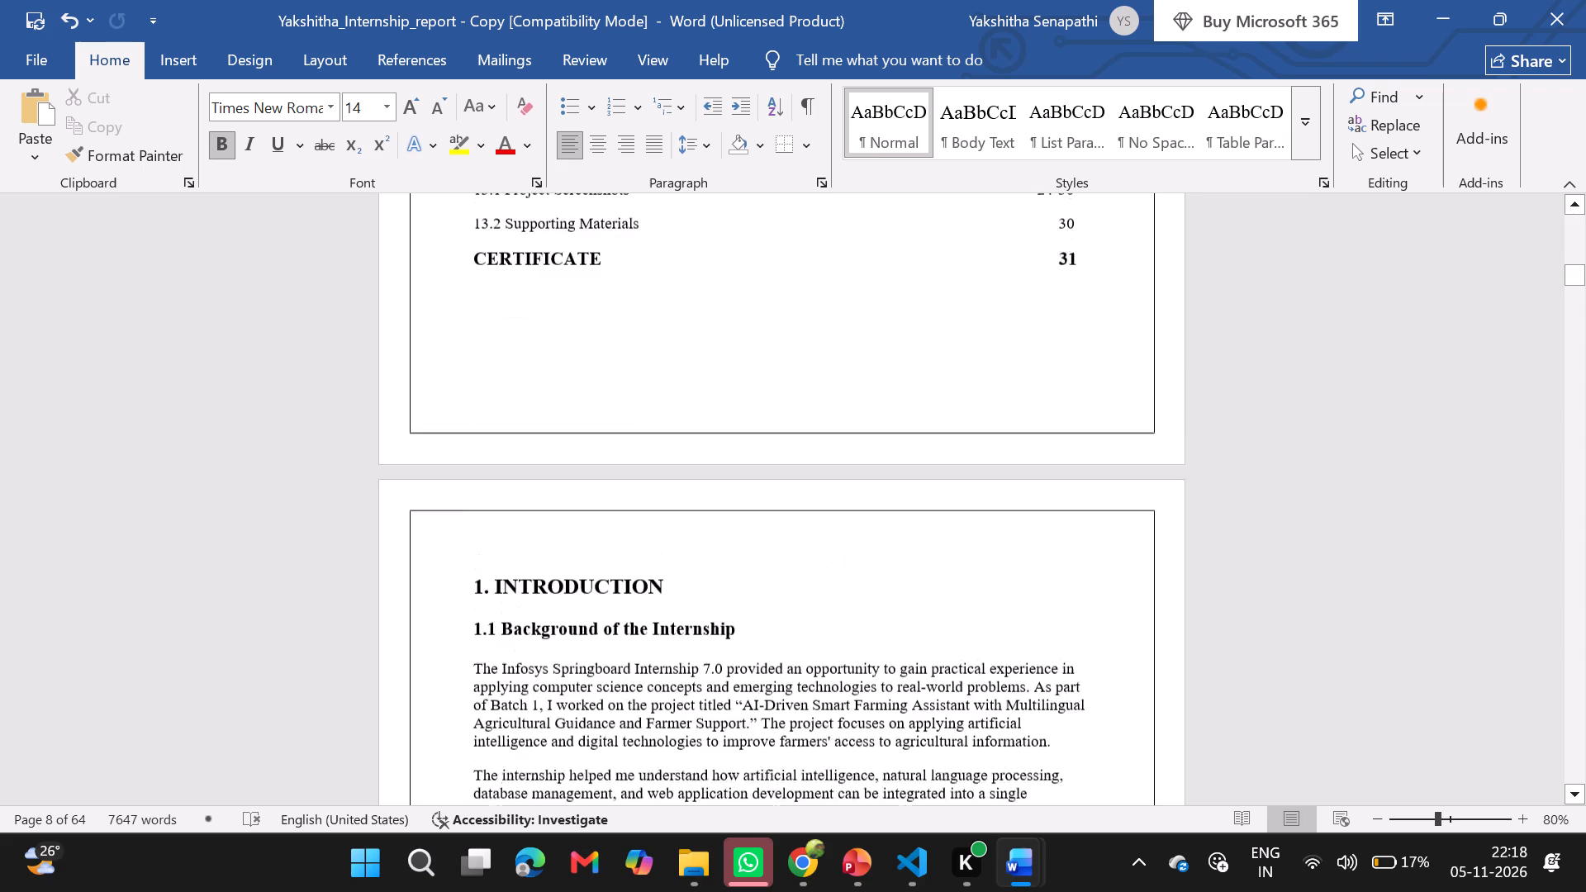
pyautogui.scroll(7, 765, 394)
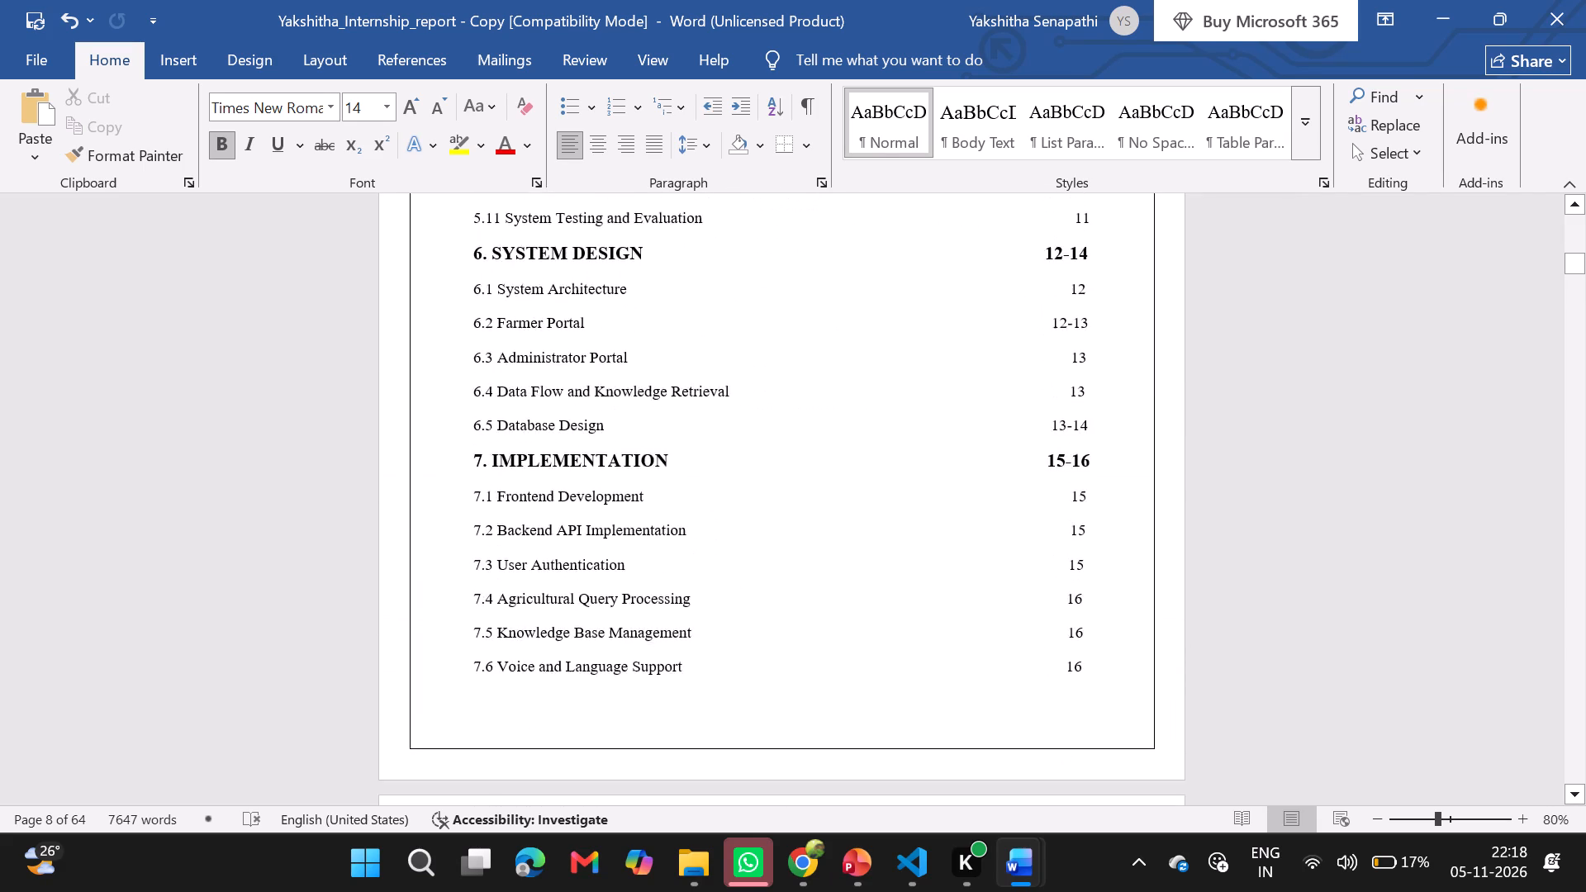
pyautogui.scroll(2, 765, 394)
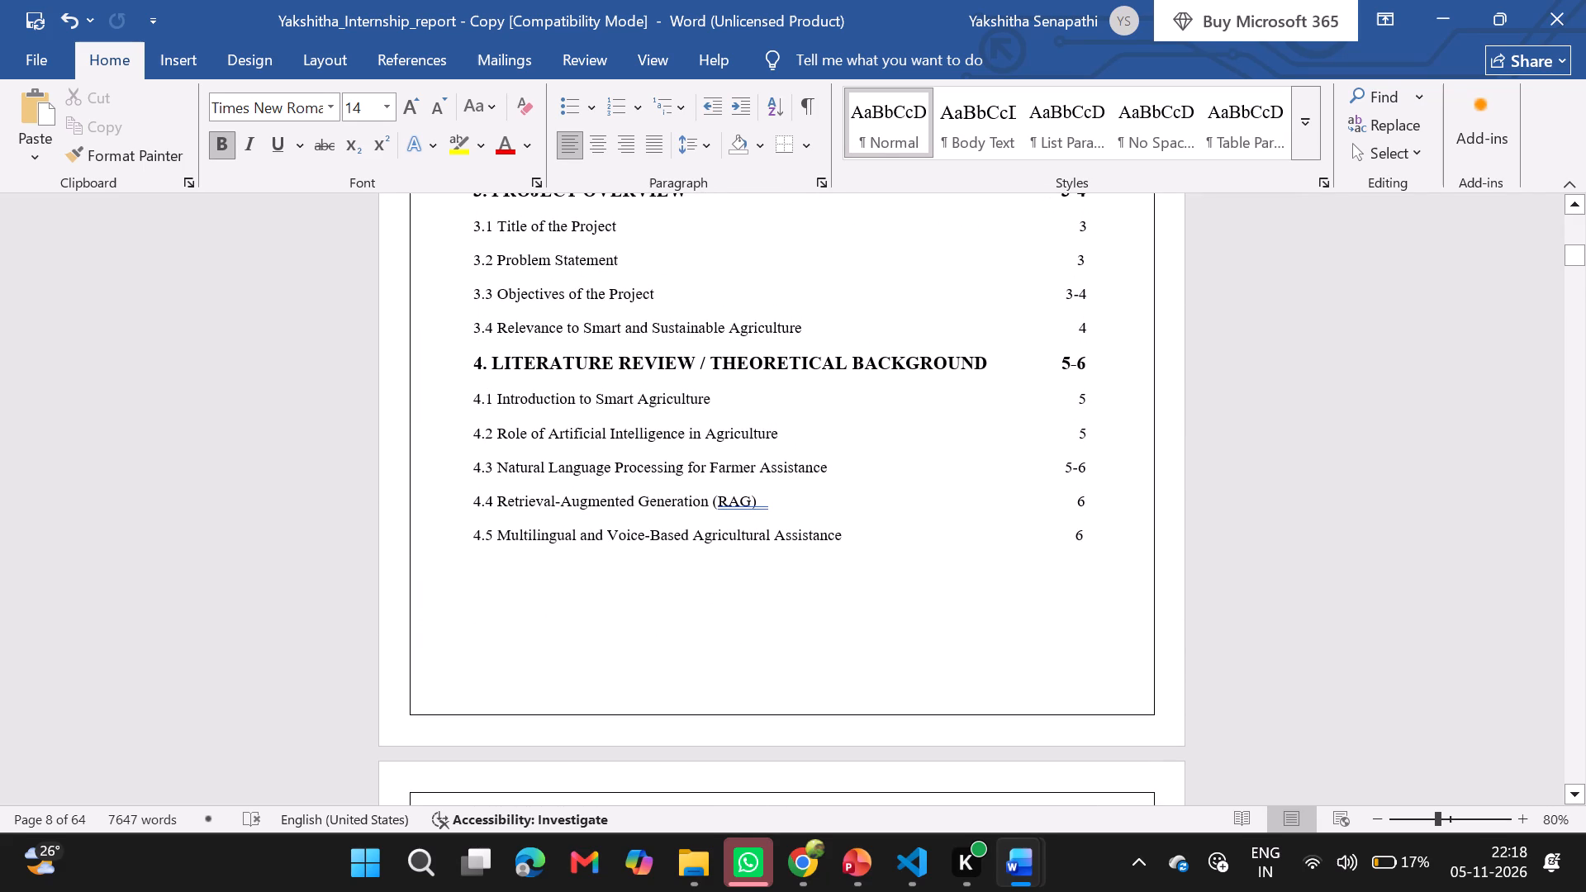
pyautogui.click(1090, 468)
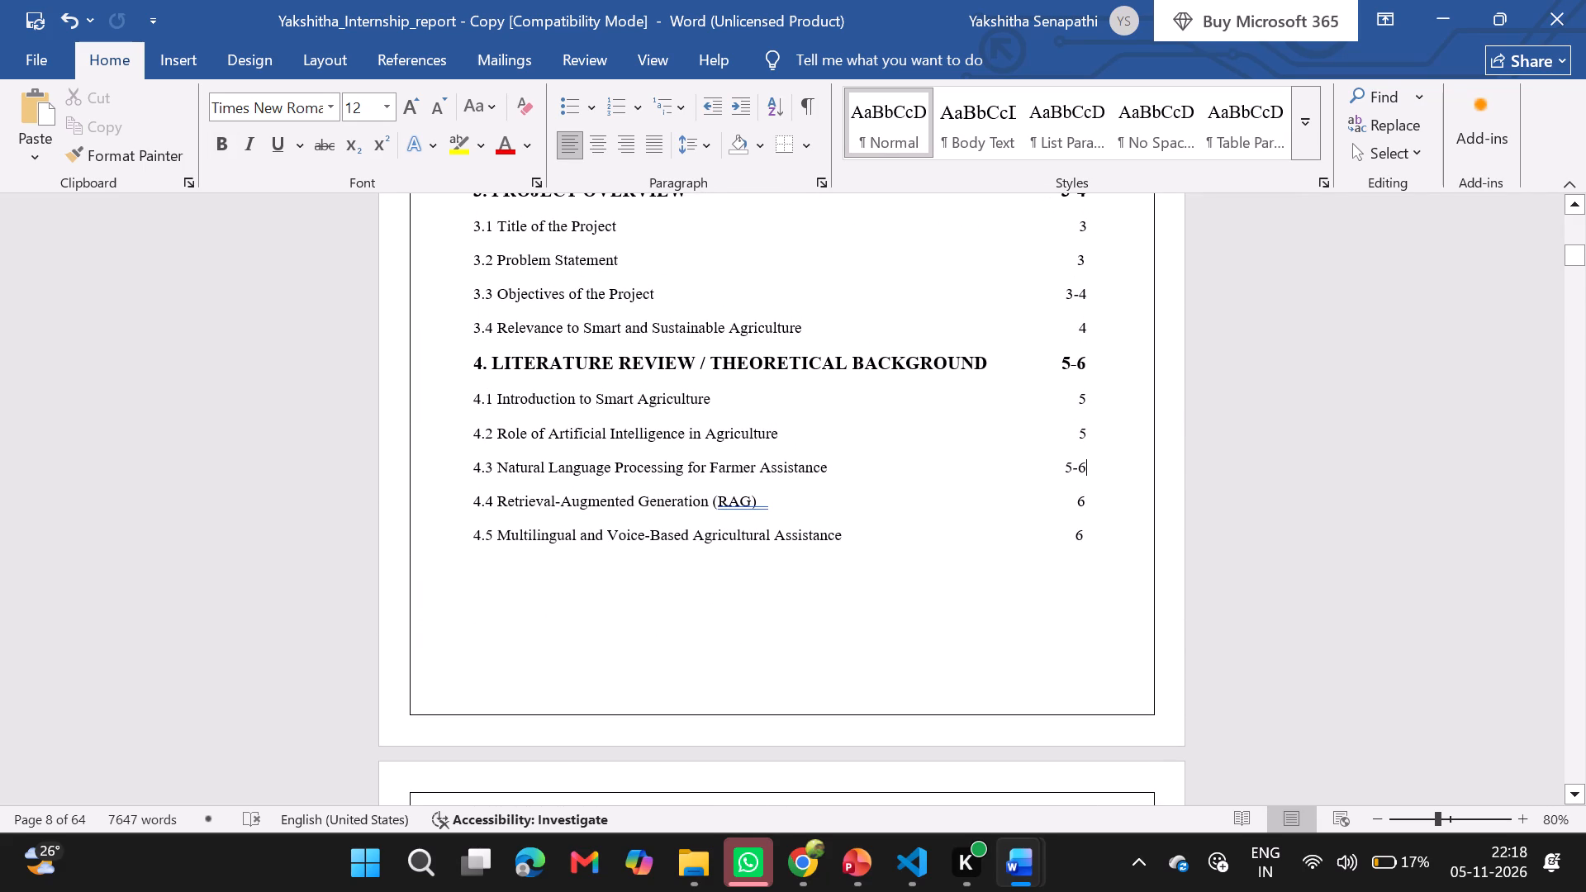
pyautogui.press('BackSpace')
pyautogui.press('BackSpace')
pyautogui.press('Left')
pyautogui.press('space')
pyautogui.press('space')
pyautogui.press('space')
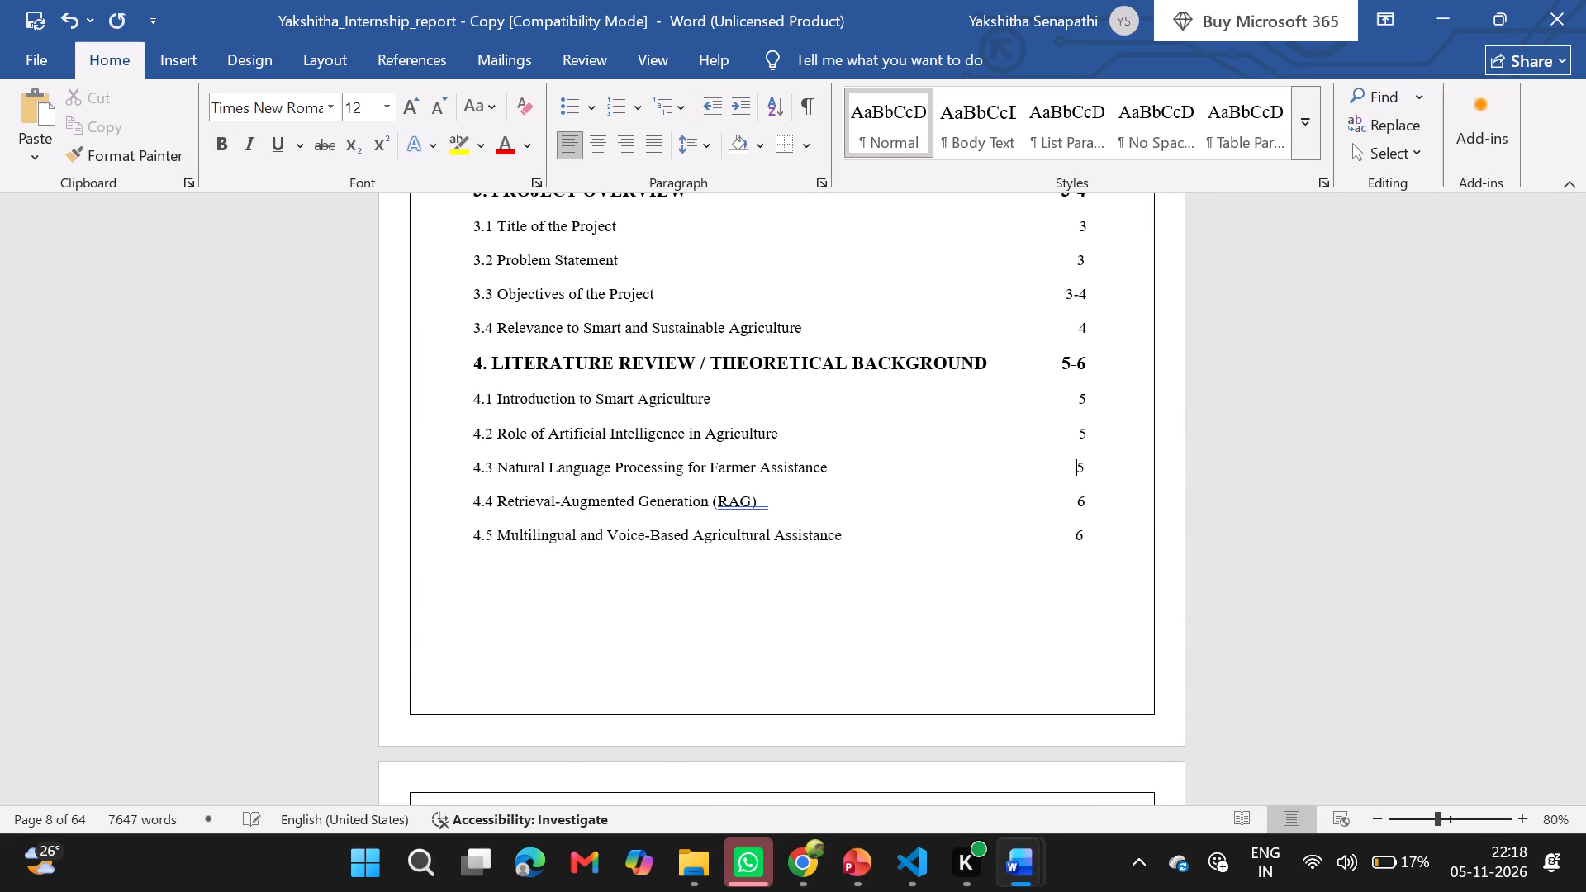
# Save the report document.
pyautogui.click(1052, 546)
pyautogui.hotkey('ctrl', 's')
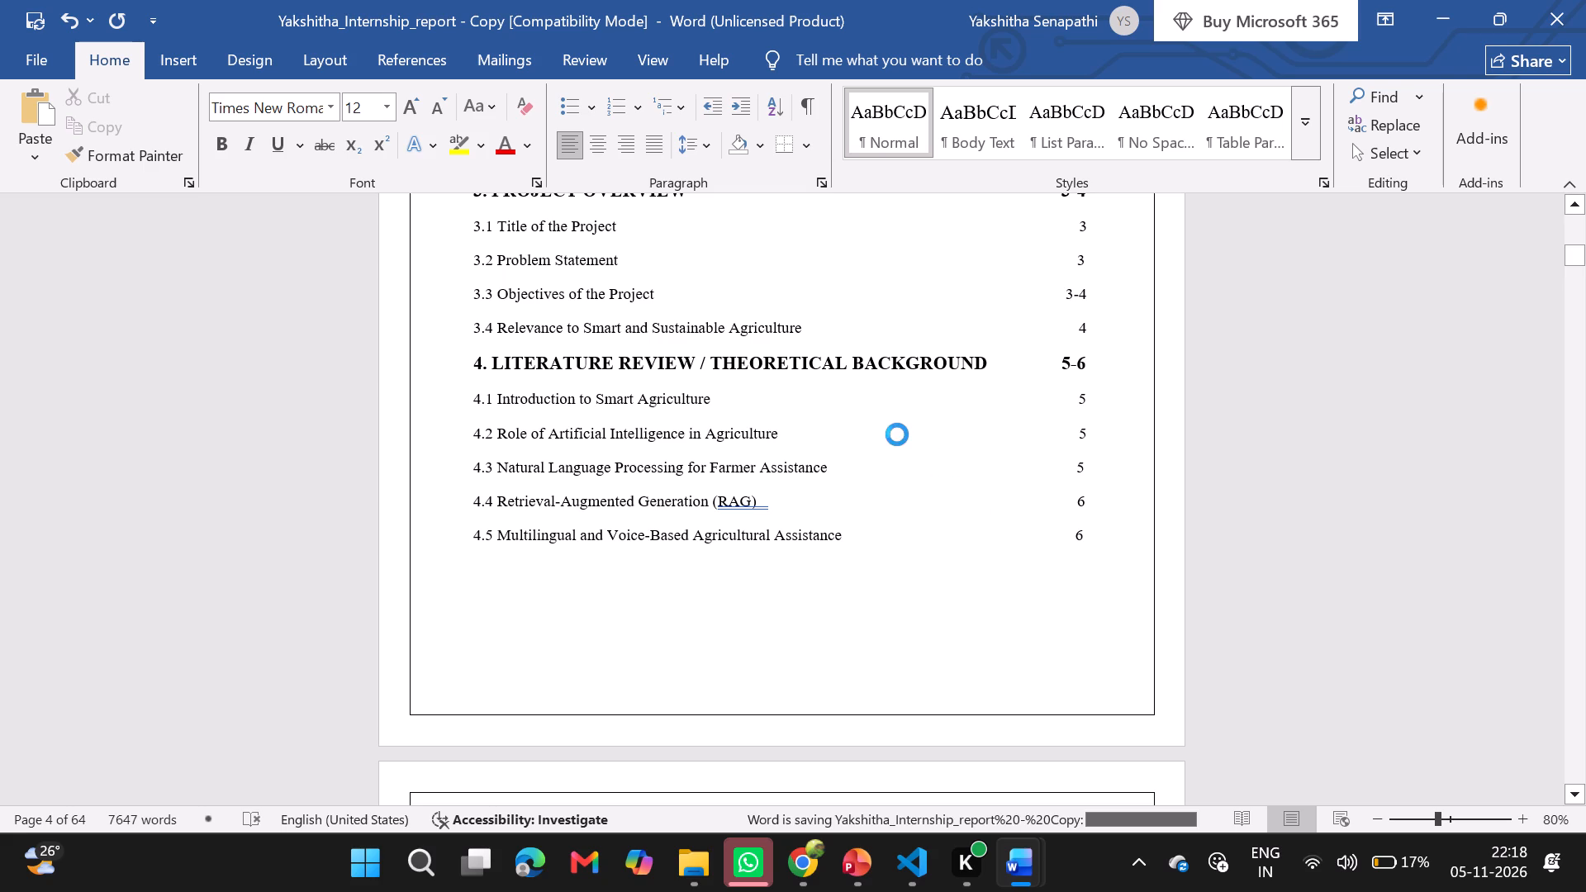
# Print the whole report to PDF with Microsoft Print to PDF, saving it in Downloads under the student's registration number.
pyautogui.click(62, 60)
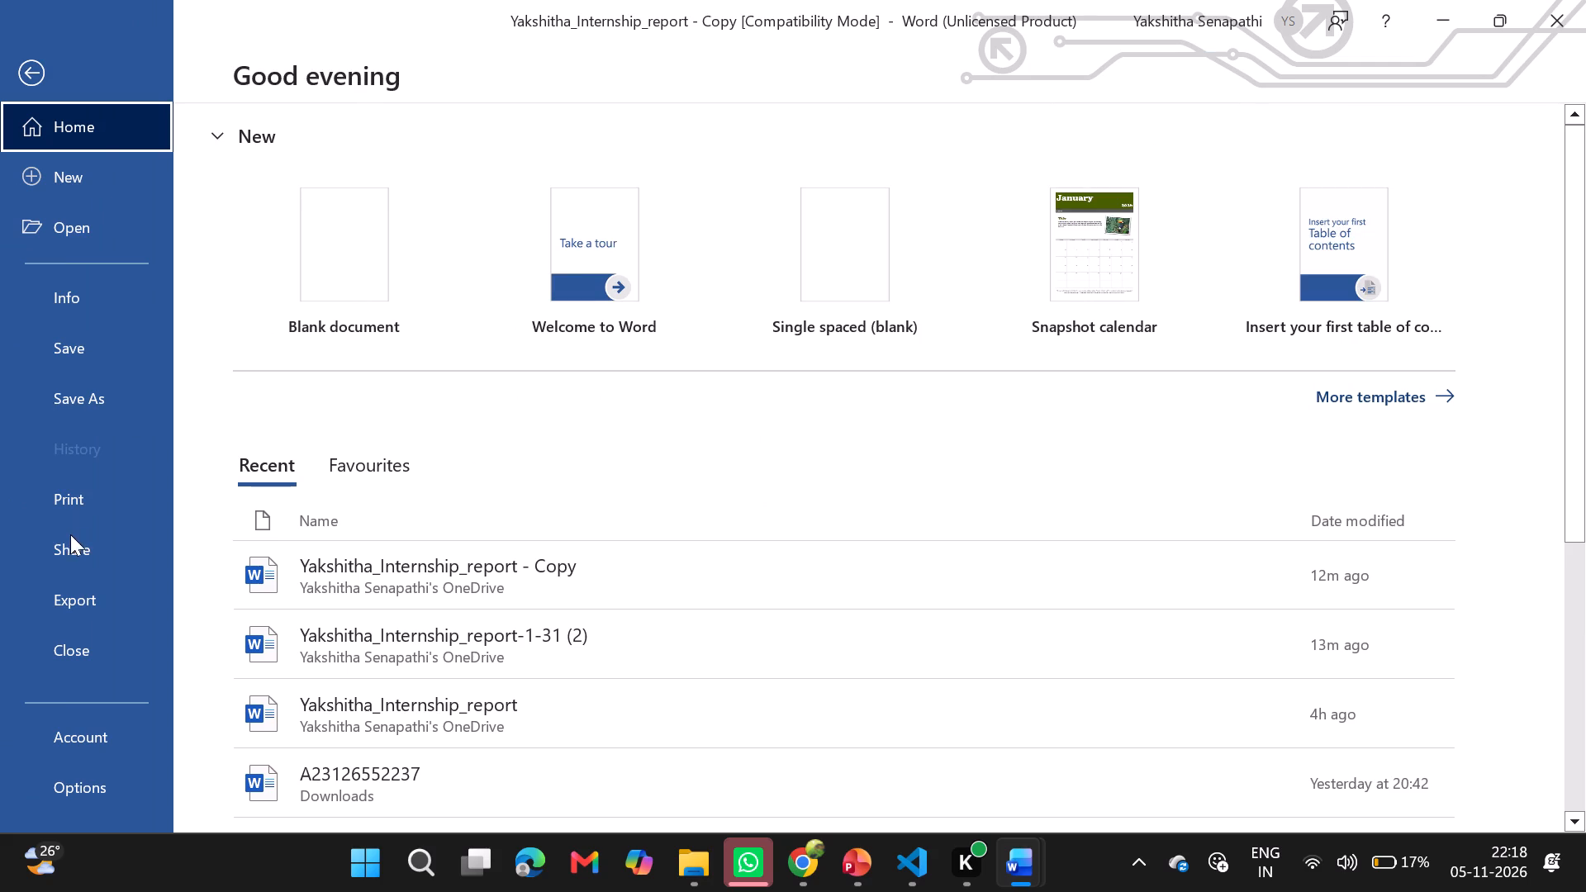
pyautogui.click(79, 511)
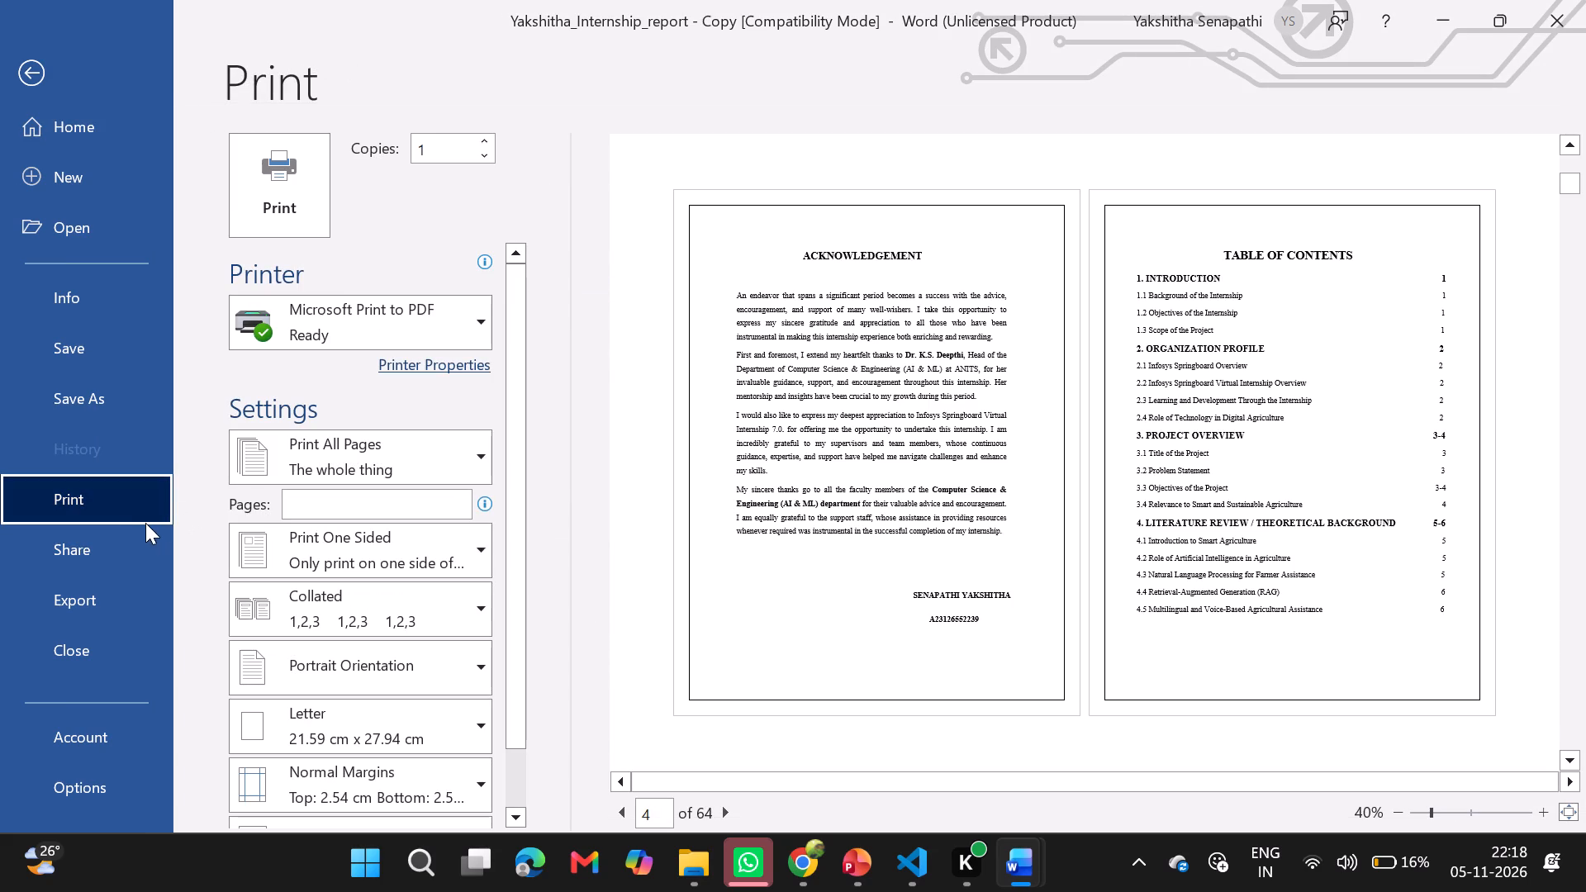
pyautogui.click(296, 219)
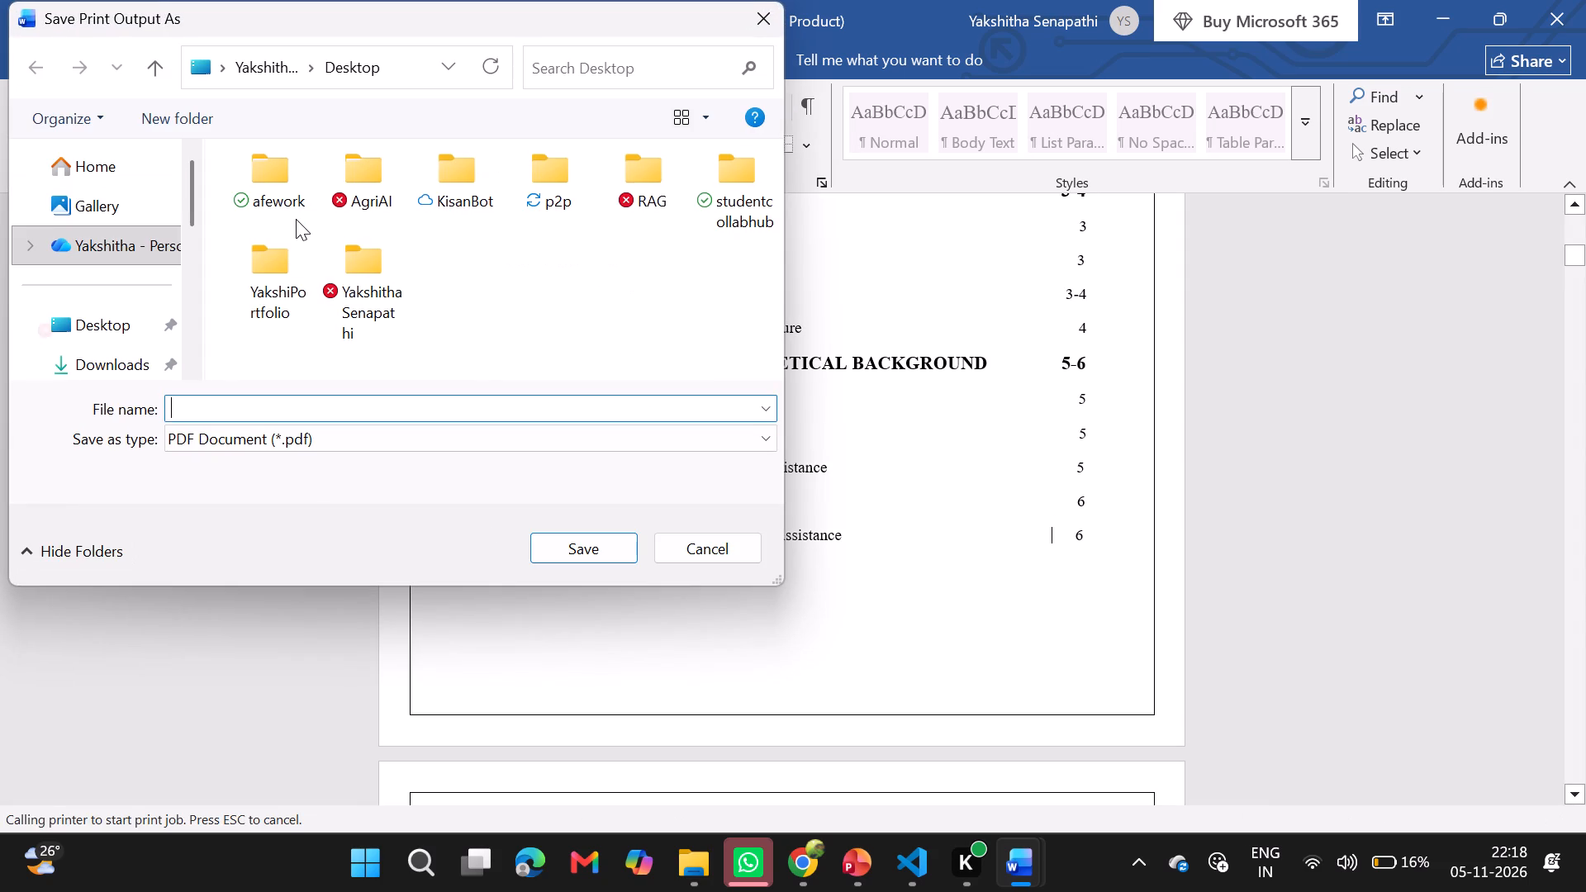
pyautogui.click(254, 403)
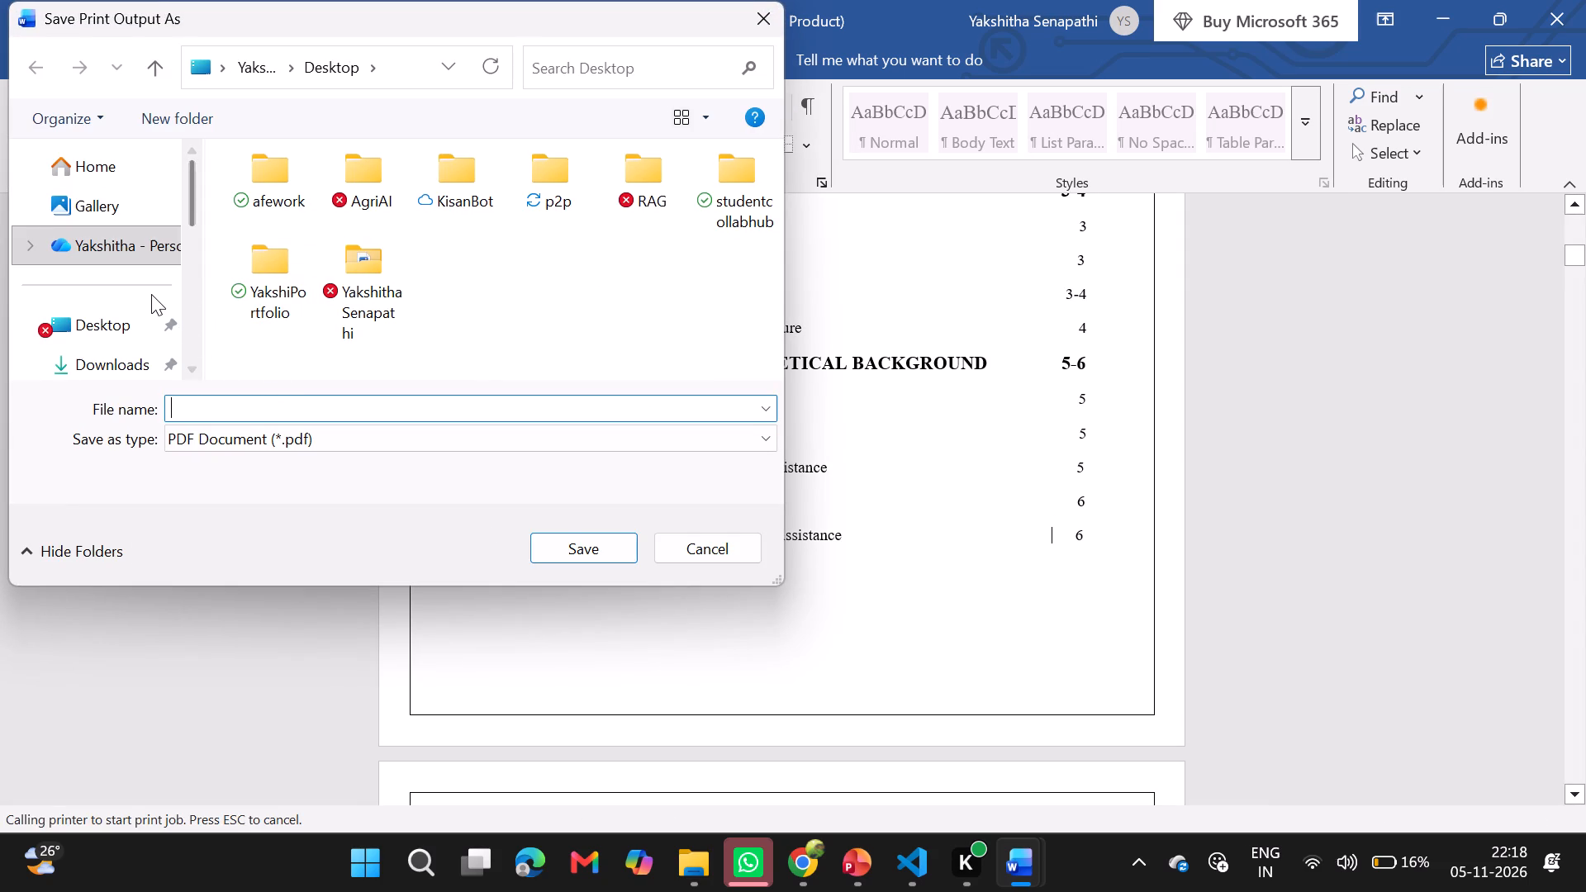
pyautogui.scroll(-1, 151, 294)
pyautogui.click(145, 245)
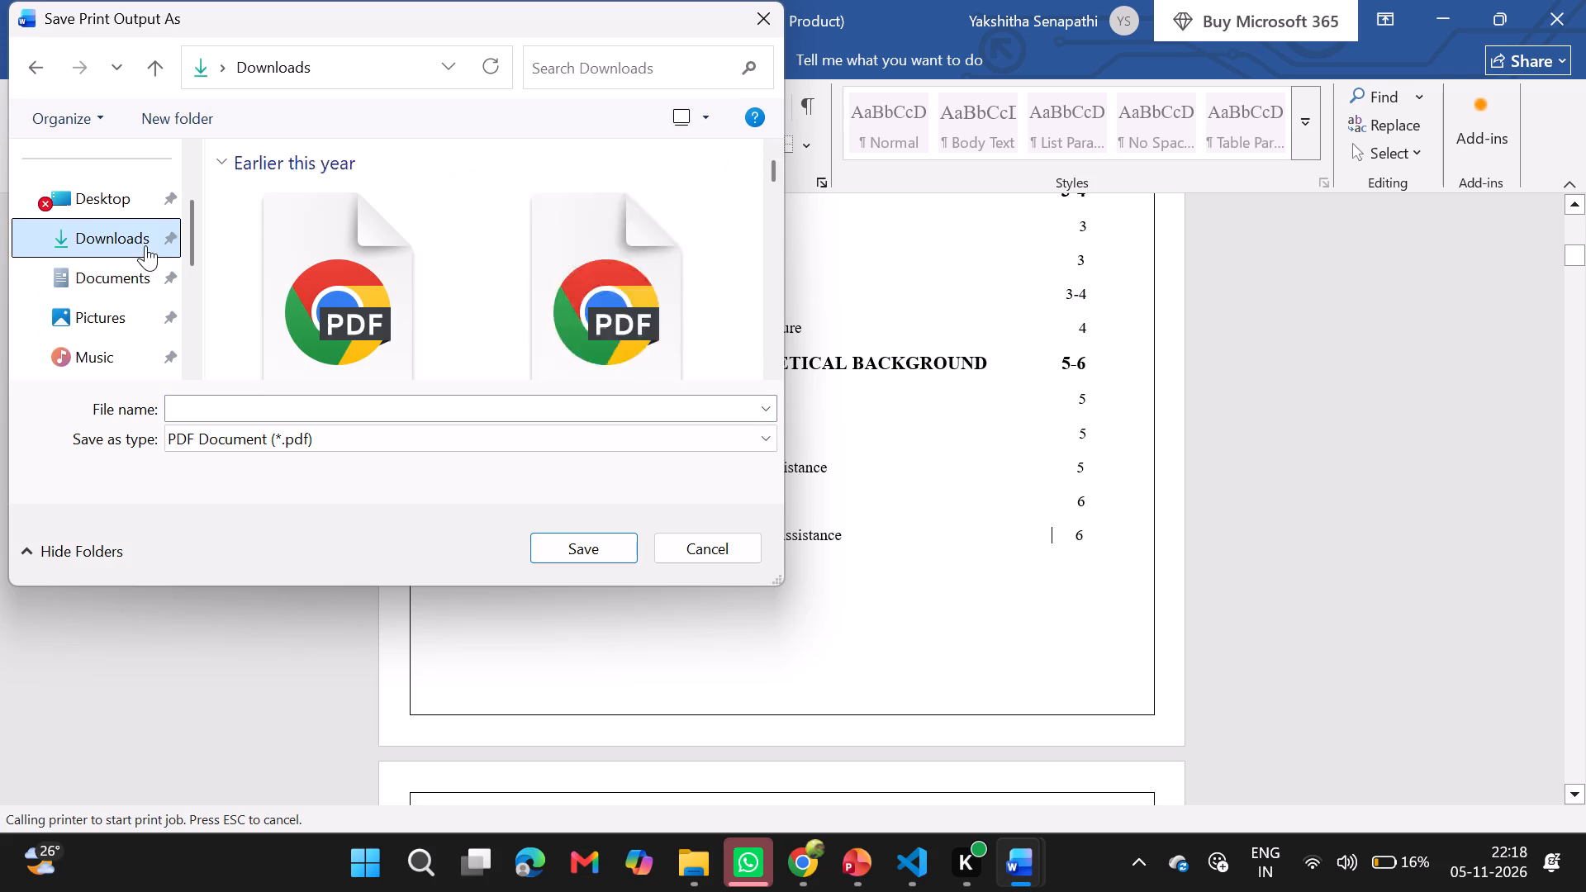
pyautogui.click(210, 407)
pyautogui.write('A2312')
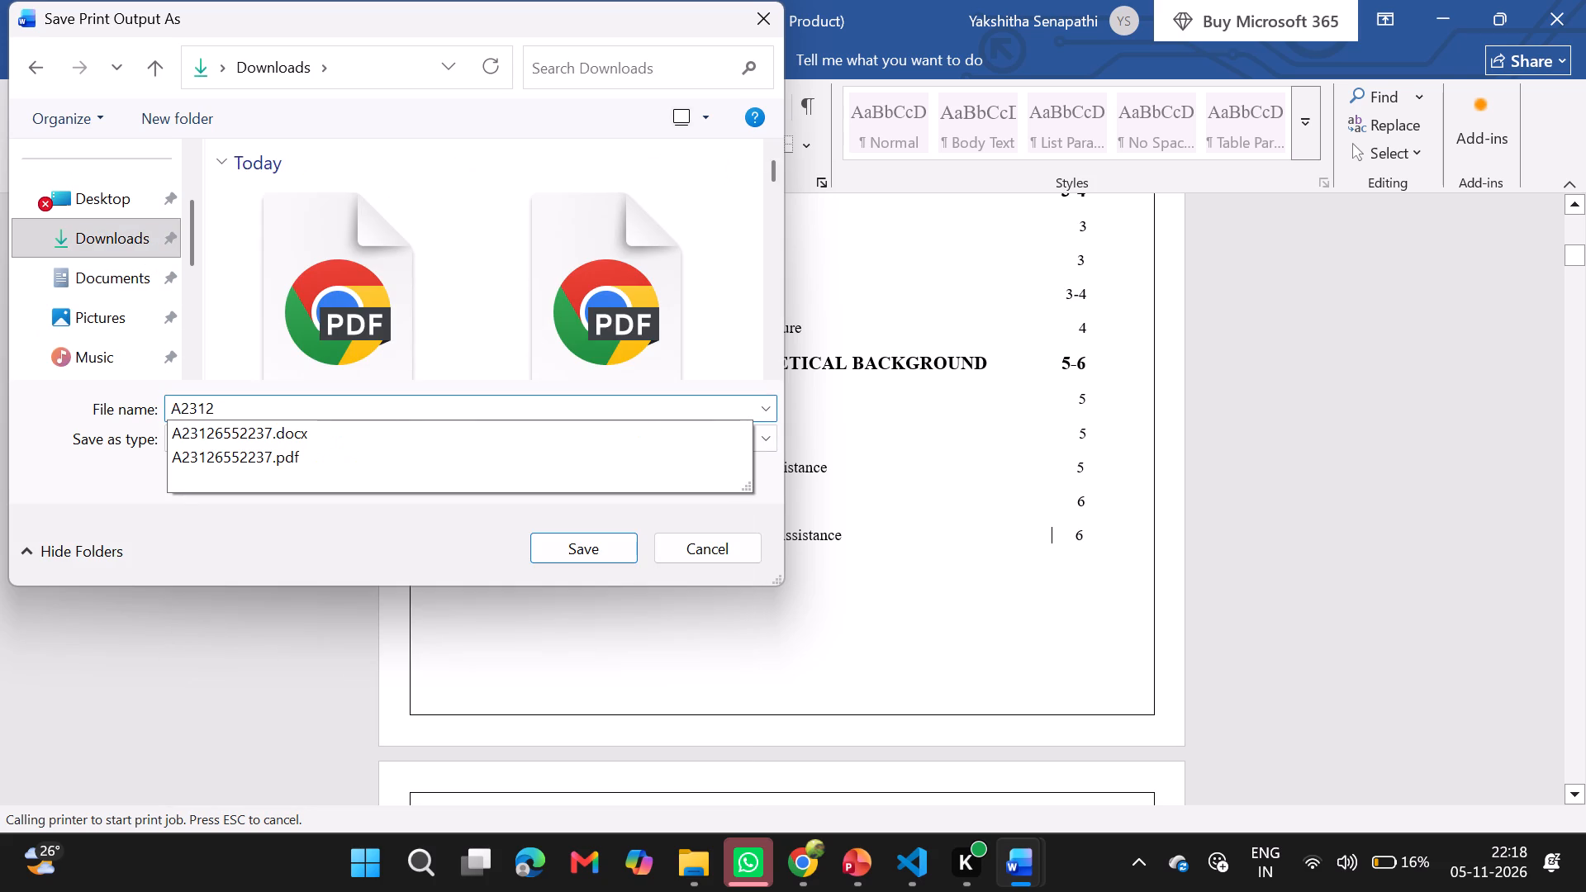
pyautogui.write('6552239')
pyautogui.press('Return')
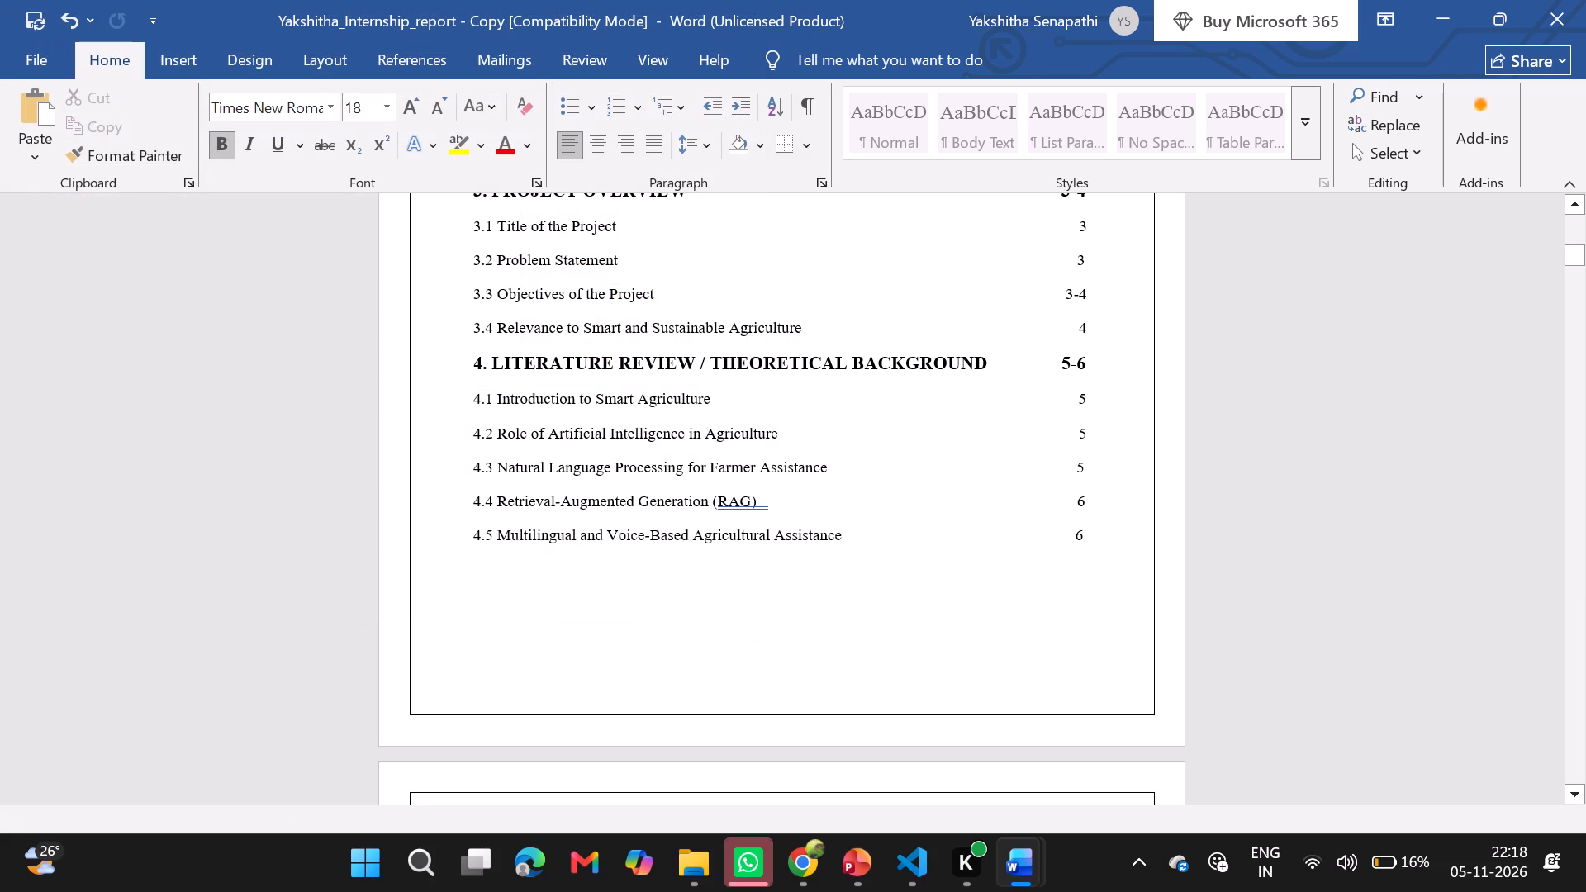
# Open the newly printed report PDF from the Downloads folder in the browser and try reloading it.
pyautogui.click(703, 873)
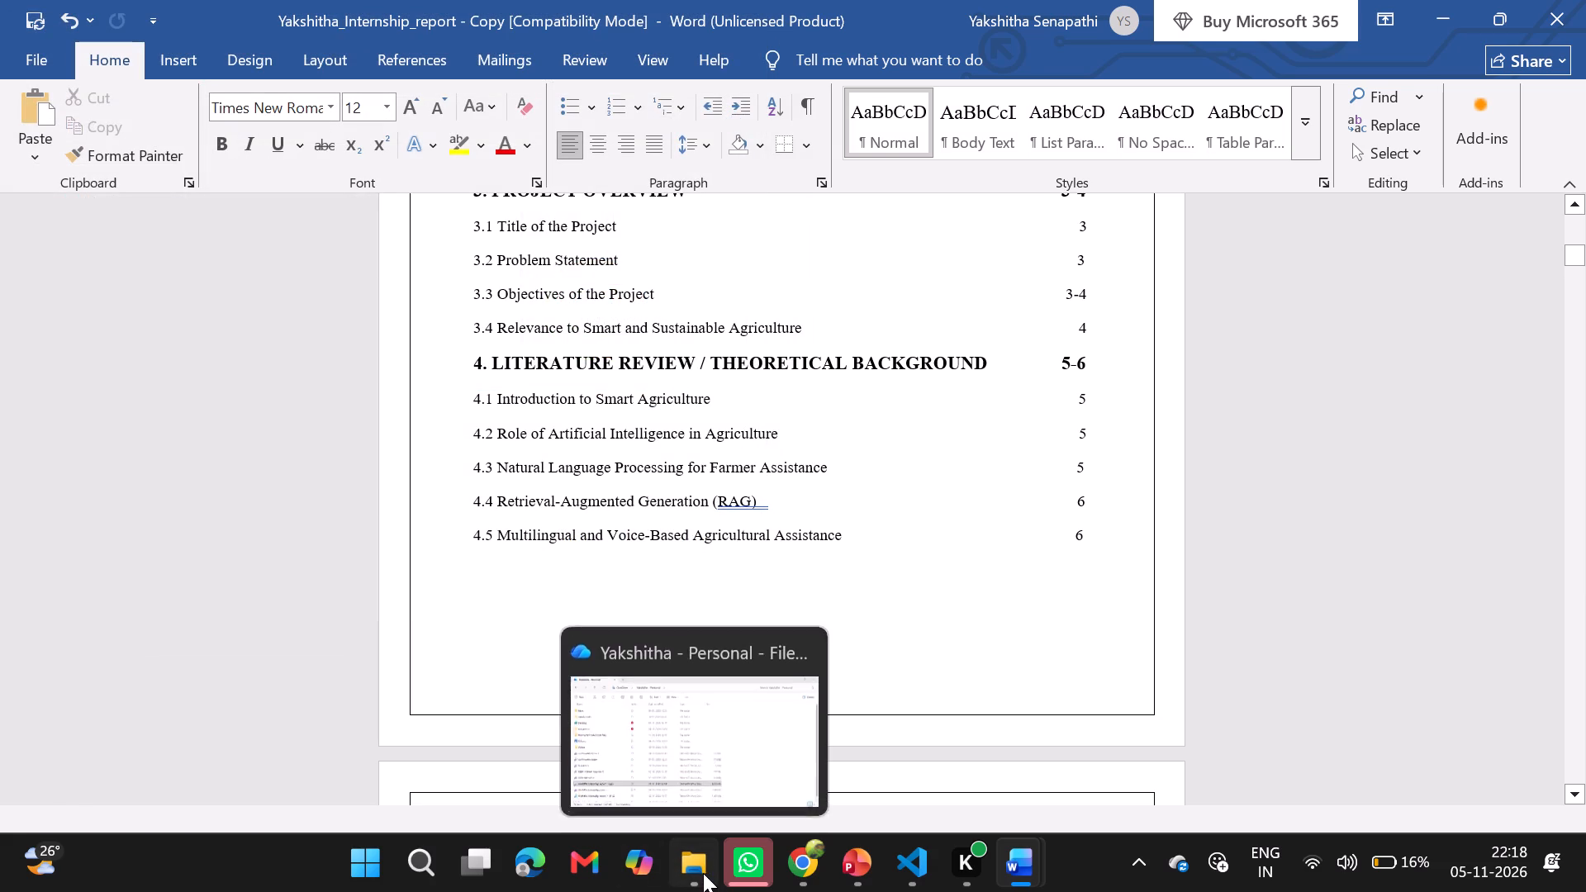
pyautogui.scroll(3, 552, 477)
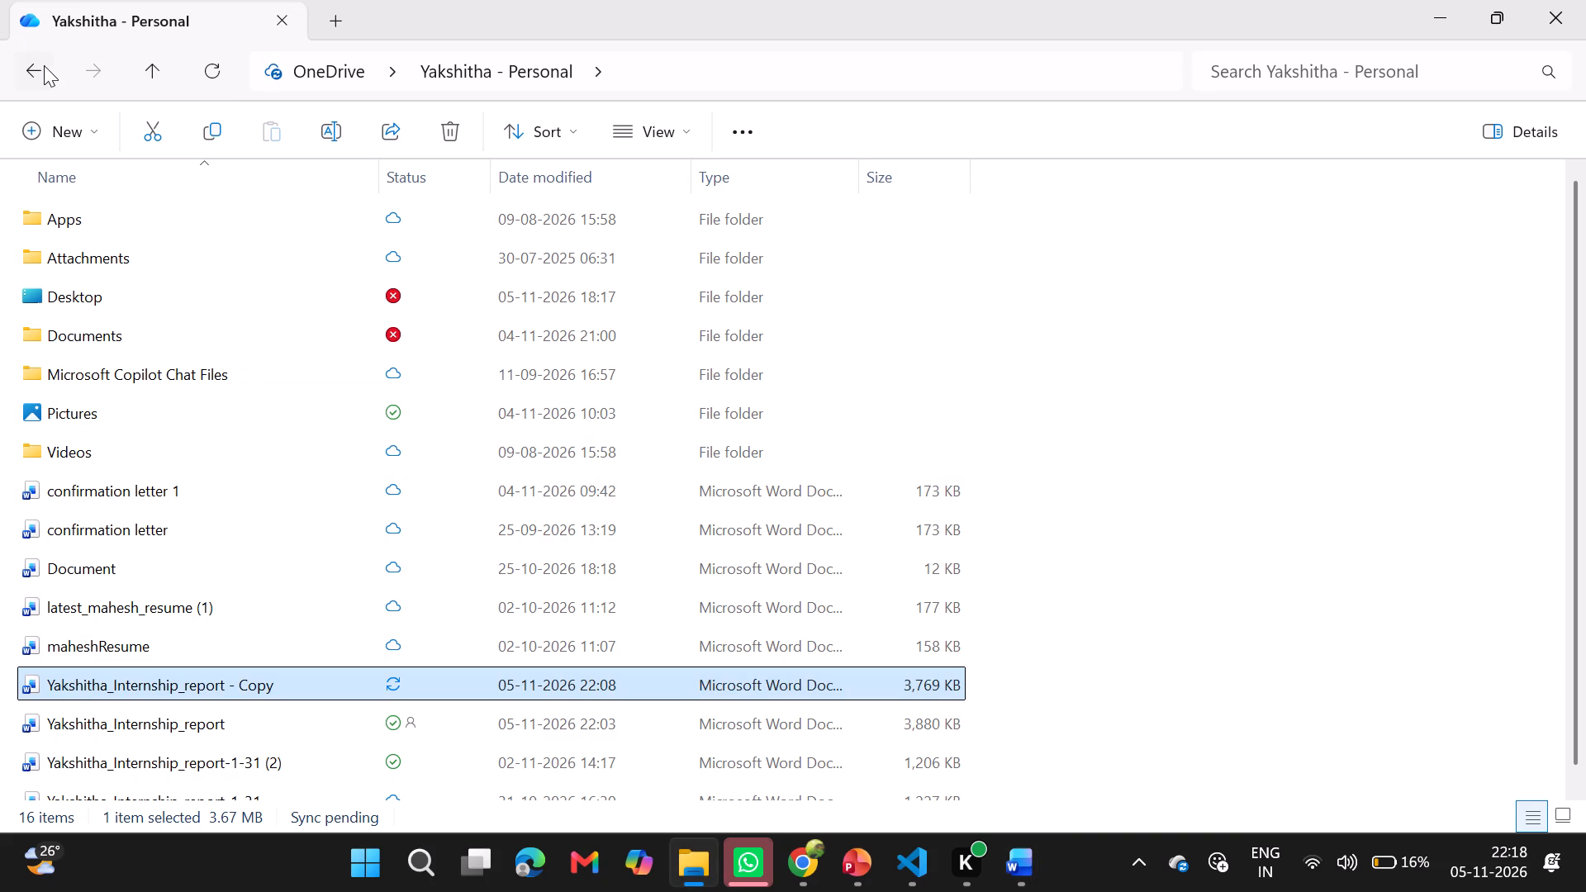
pyautogui.click(44, 65)
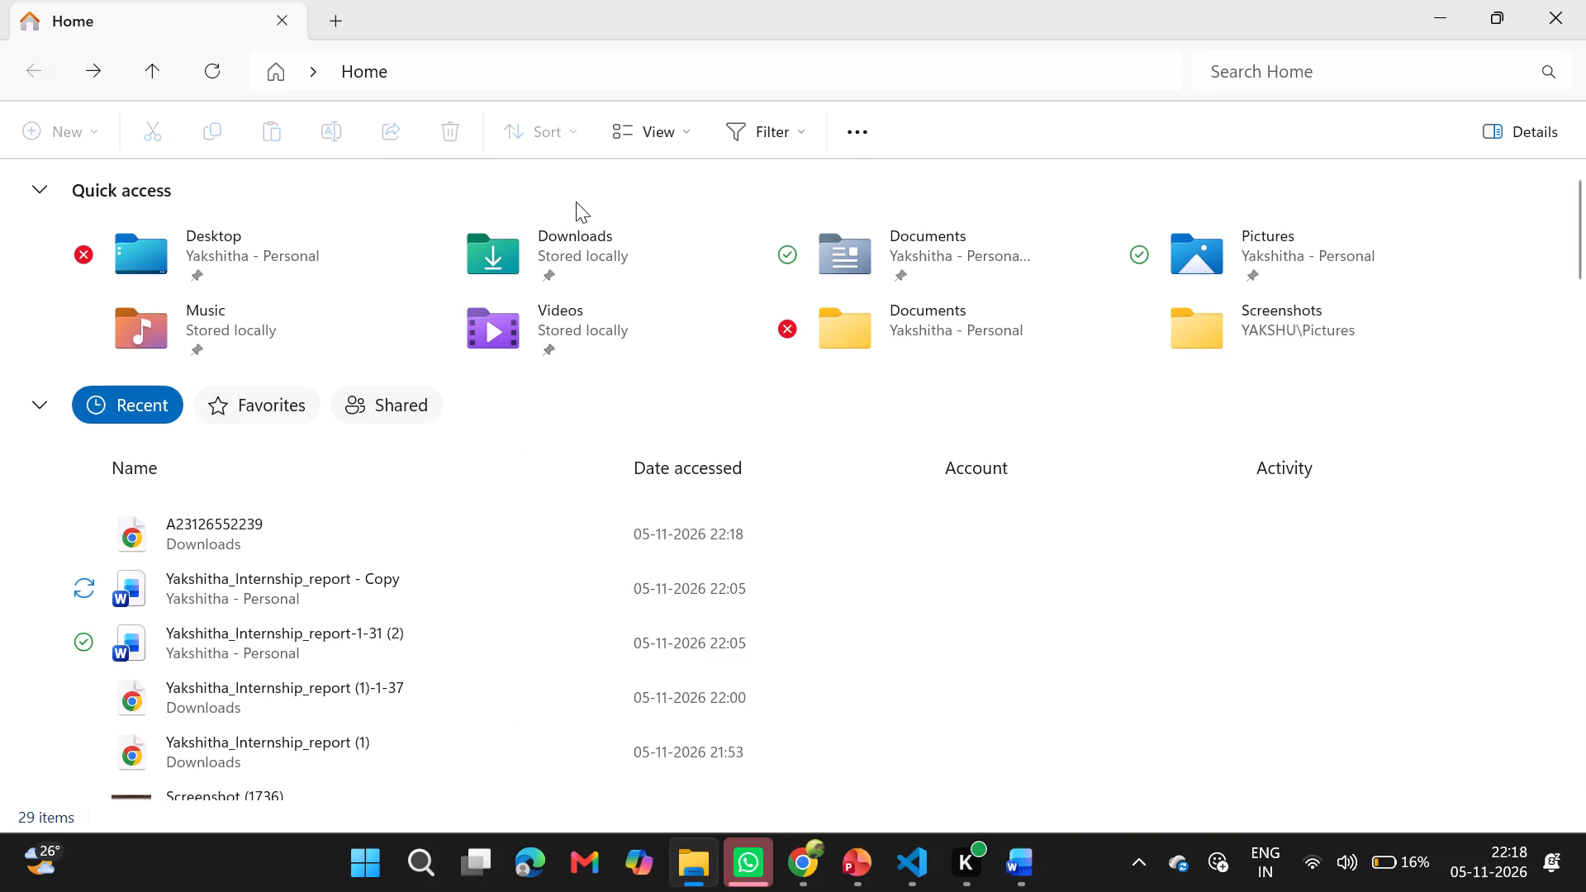
pyautogui.click(578, 241)
pyautogui.doubleClick(578, 241)
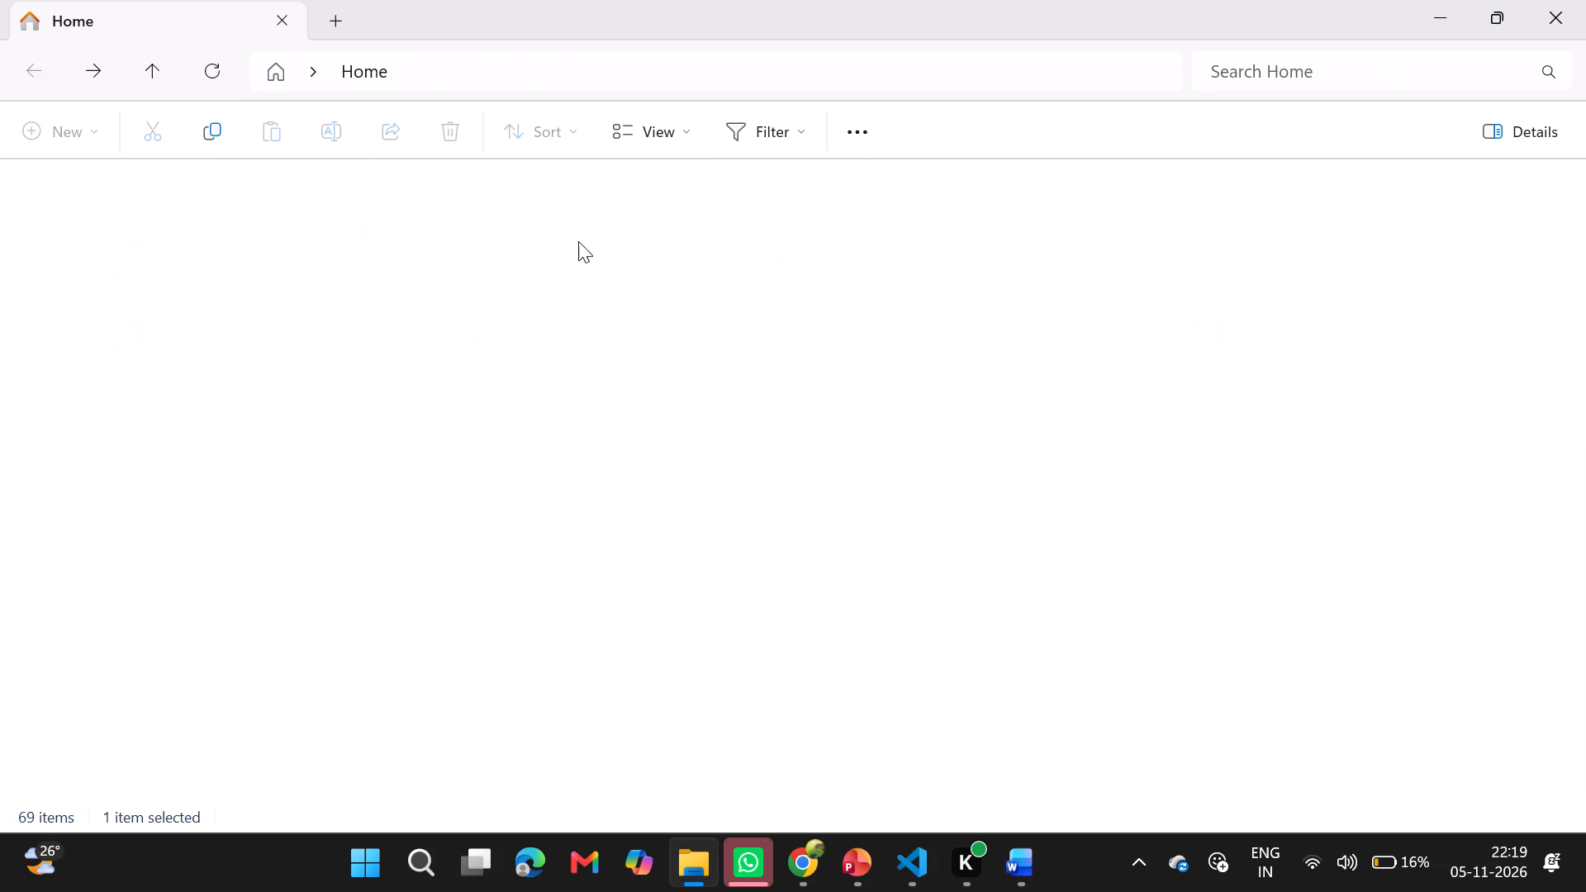
pyautogui.doubleClick(88, 300)
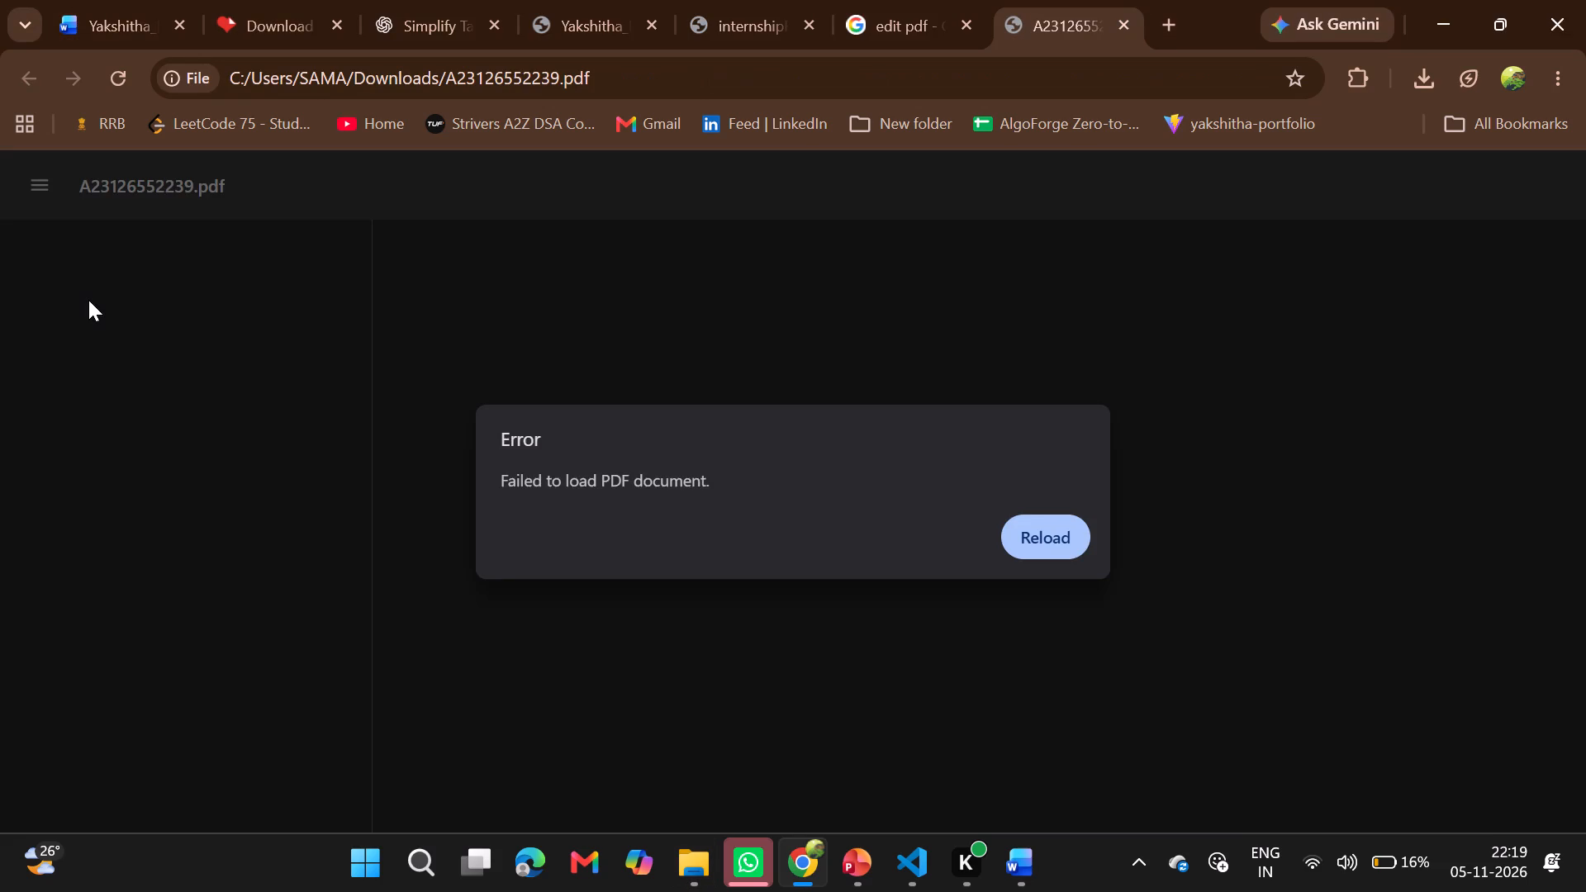
pyautogui.click(1077, 548)
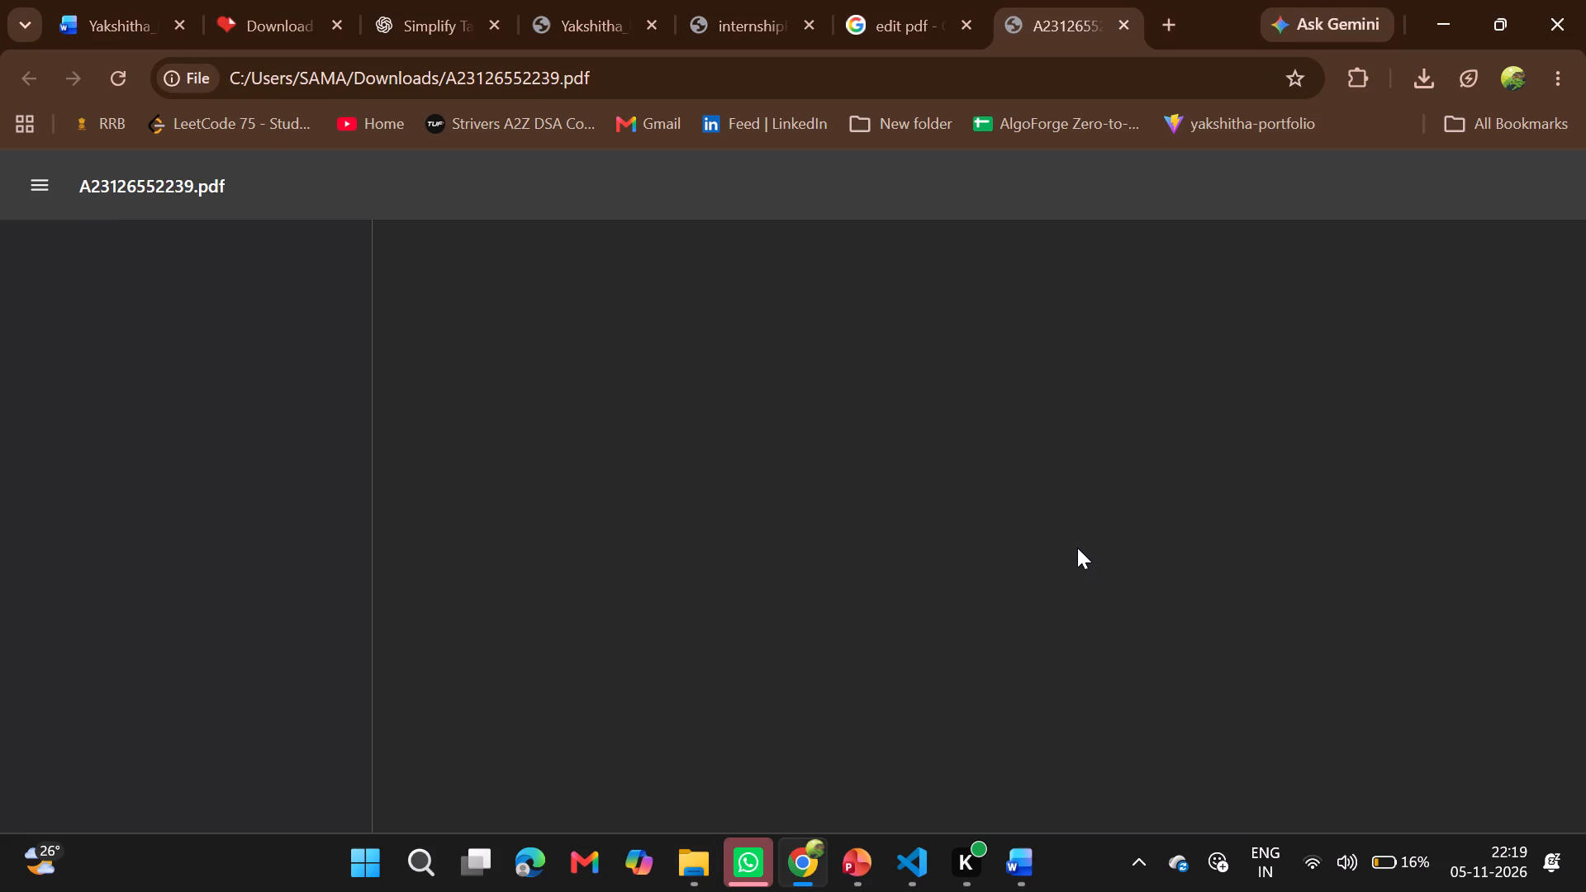
pyautogui.click(1073, 546)
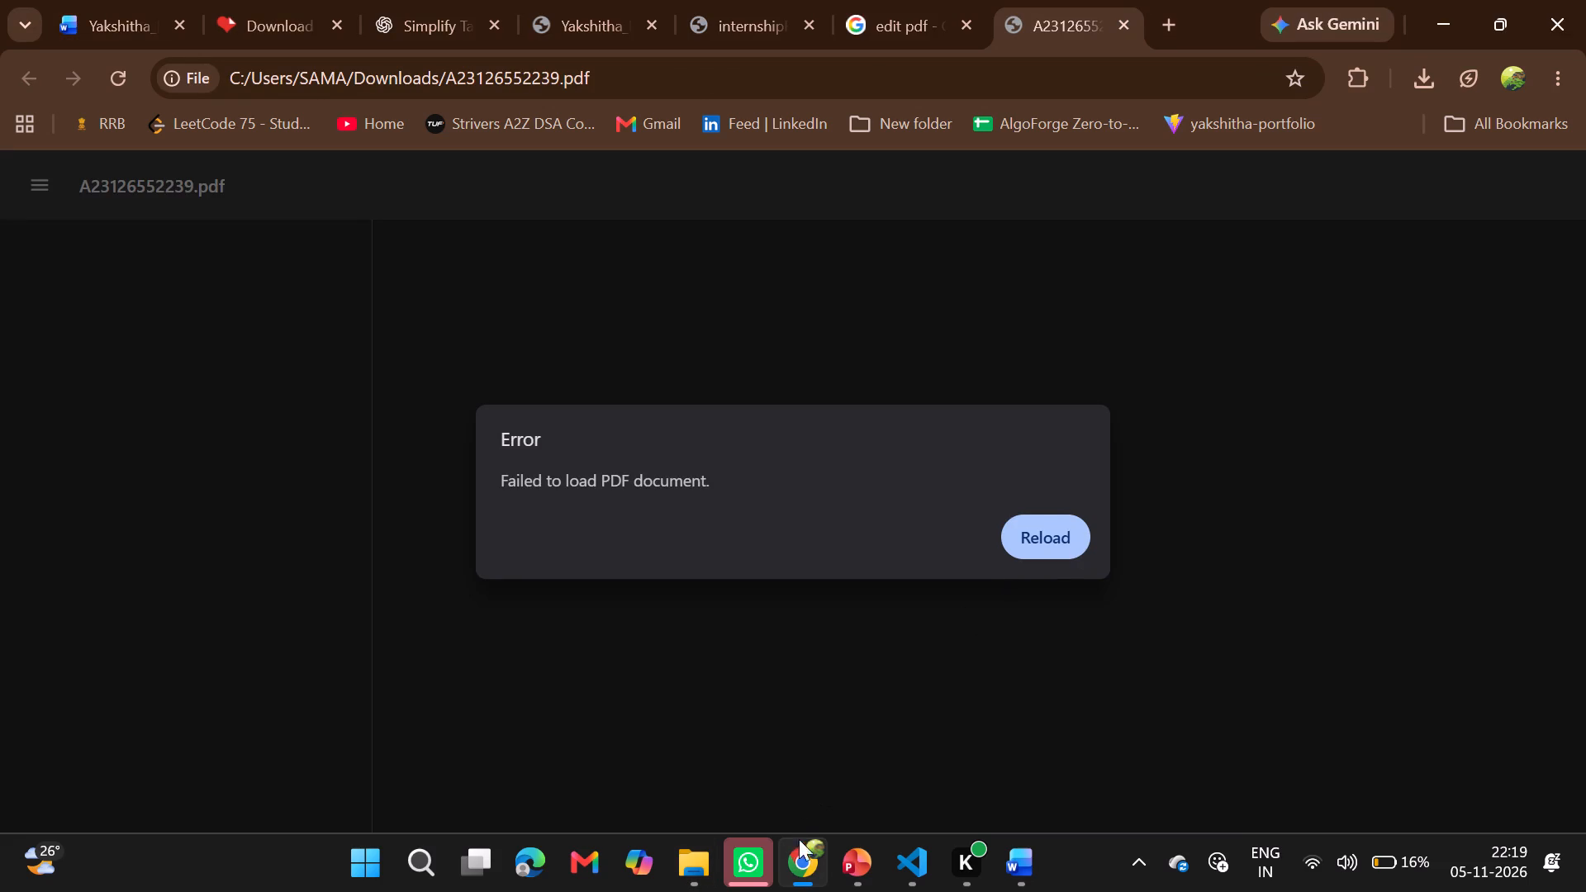
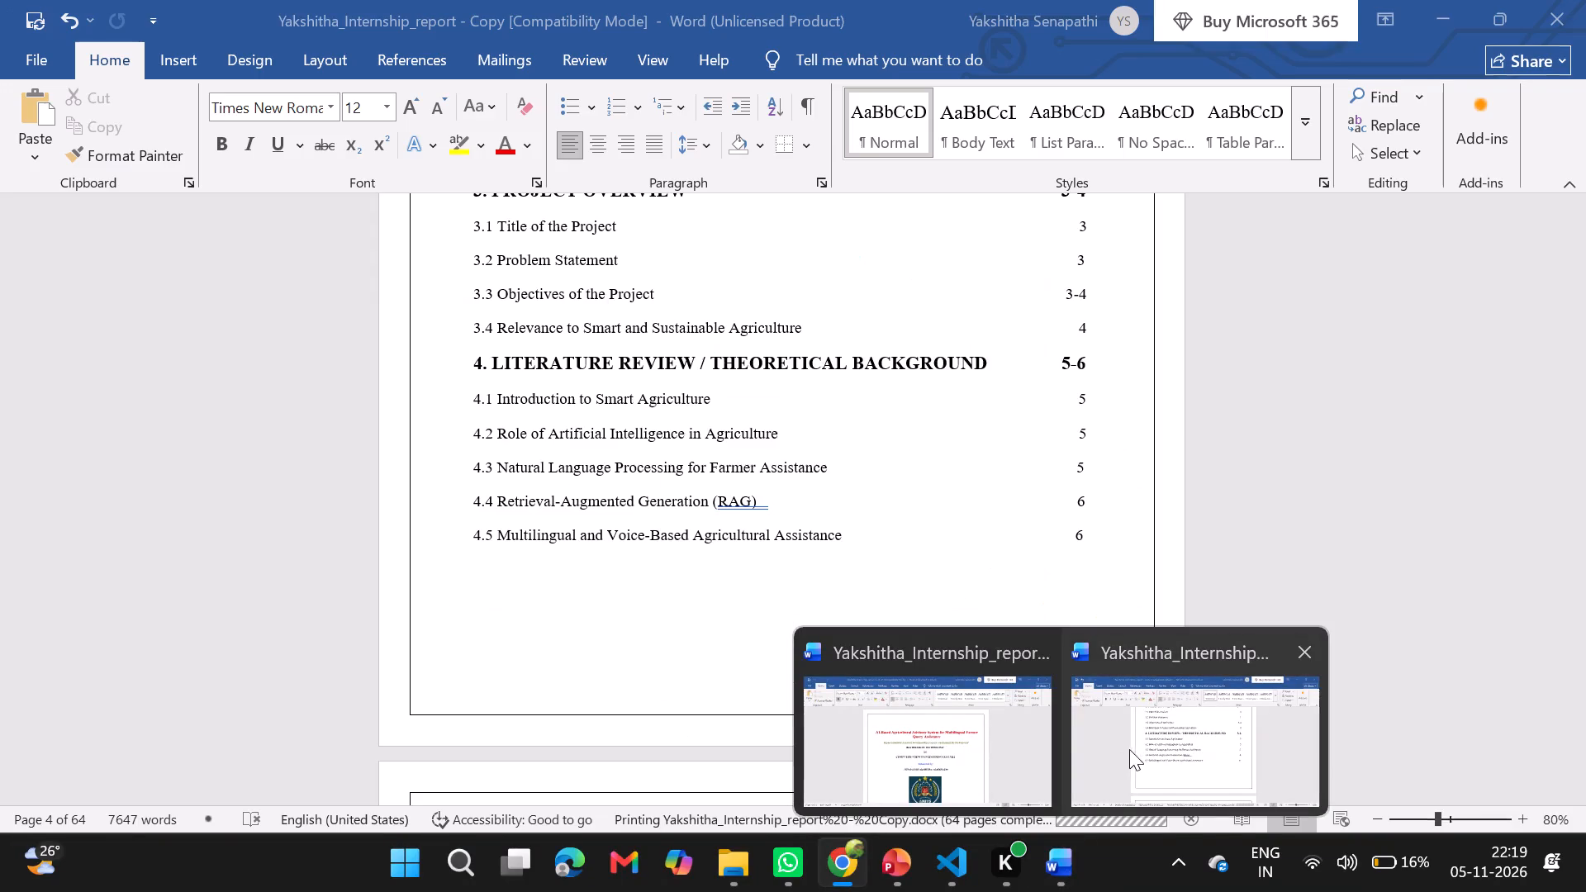
# Switch back to the Word copy of the internship report and save it.
pyautogui.click(1134, 749)
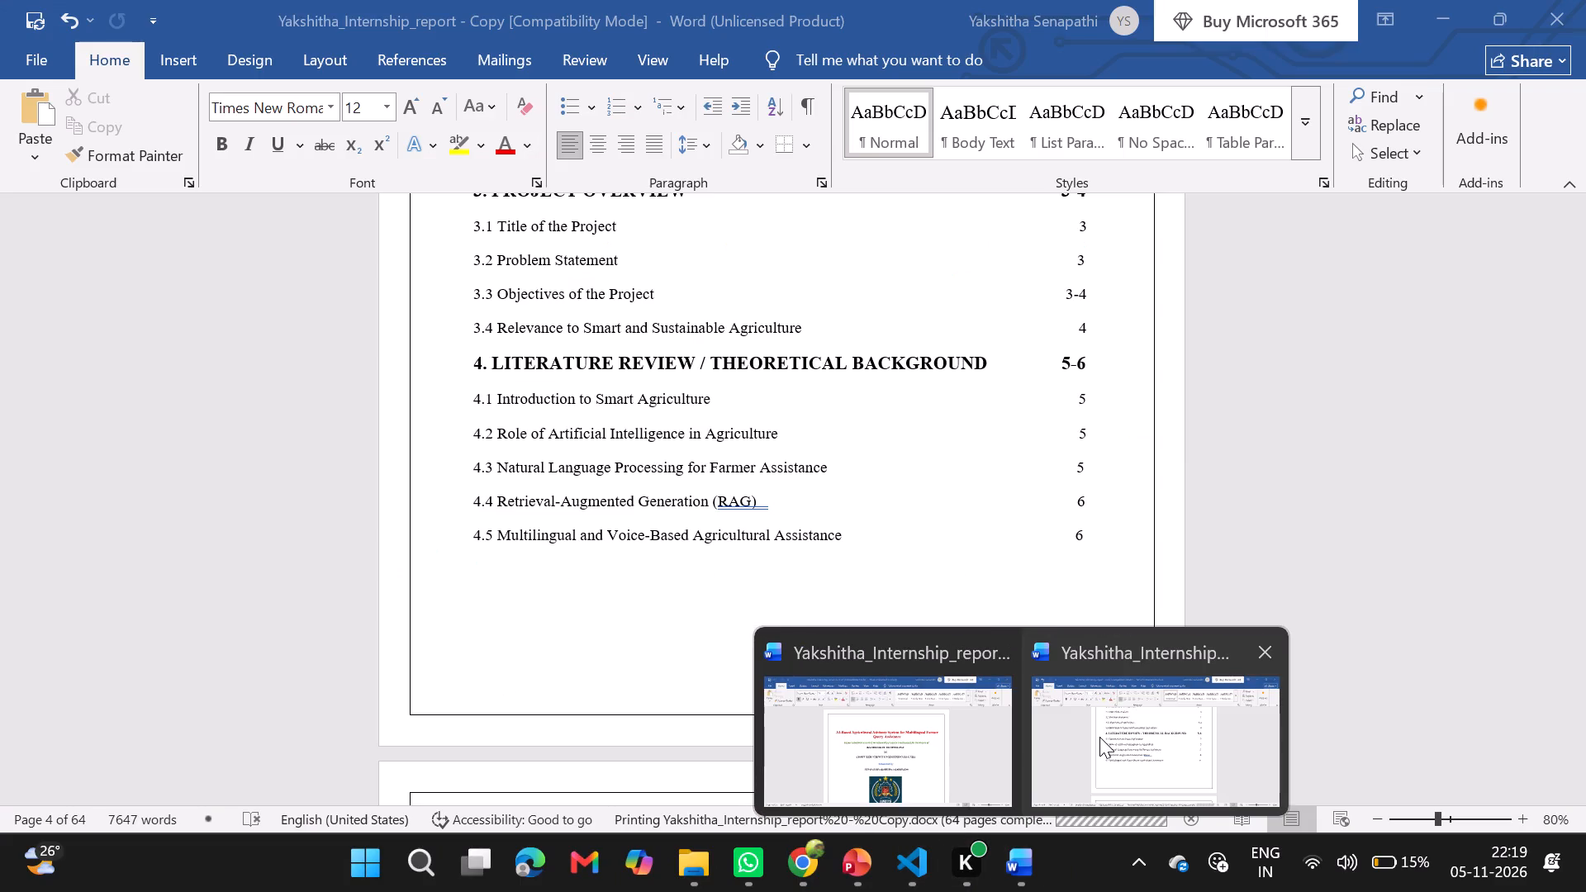
pyautogui.click(1099, 737)
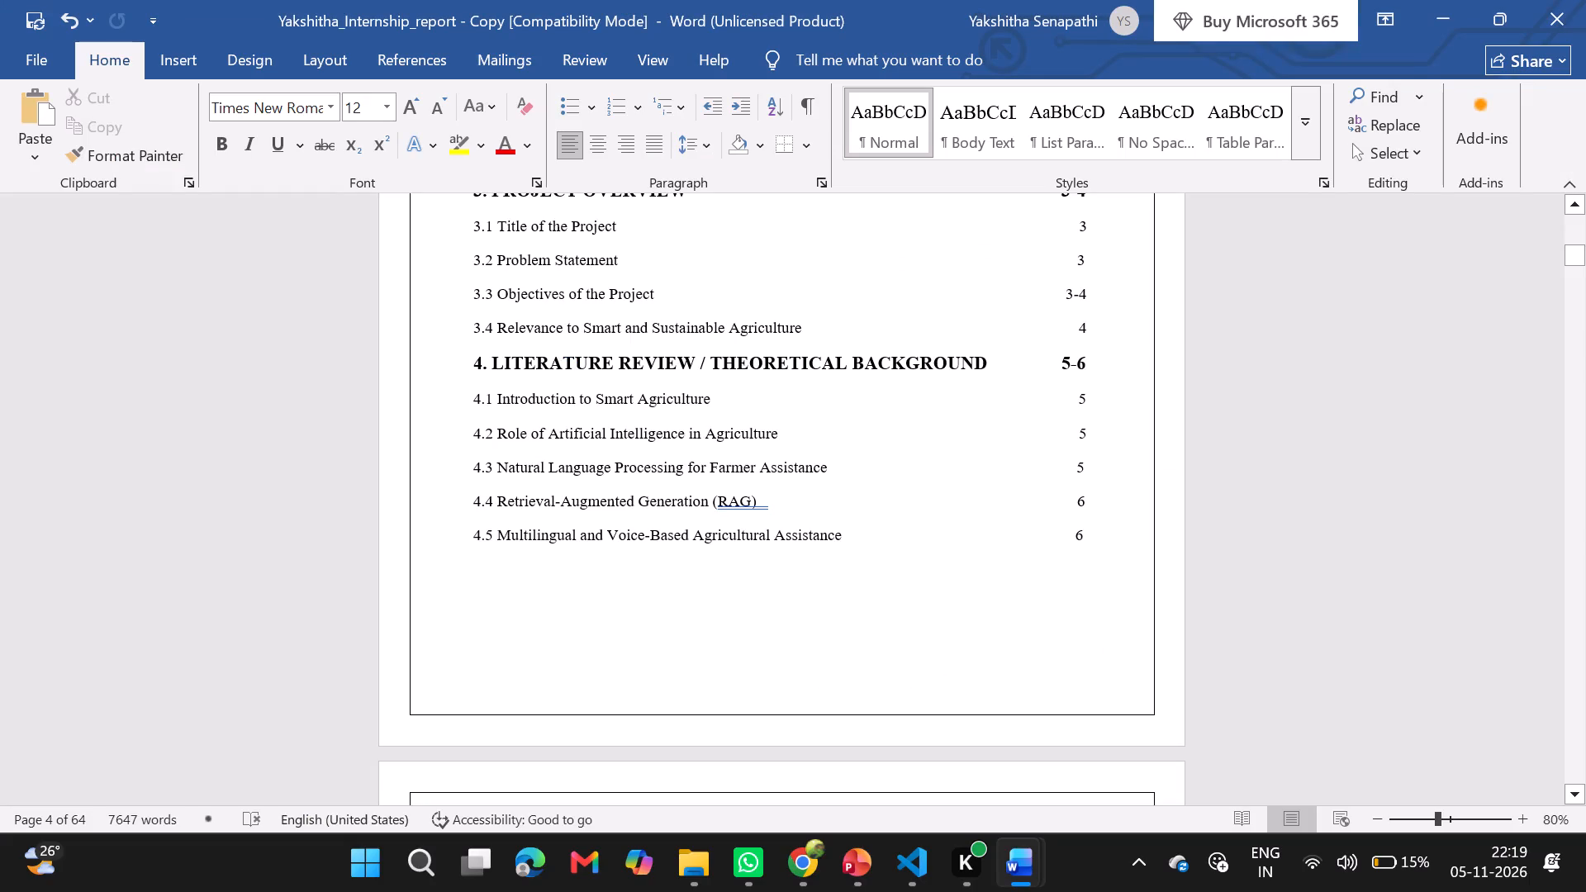
pyautogui.click(39, 51)
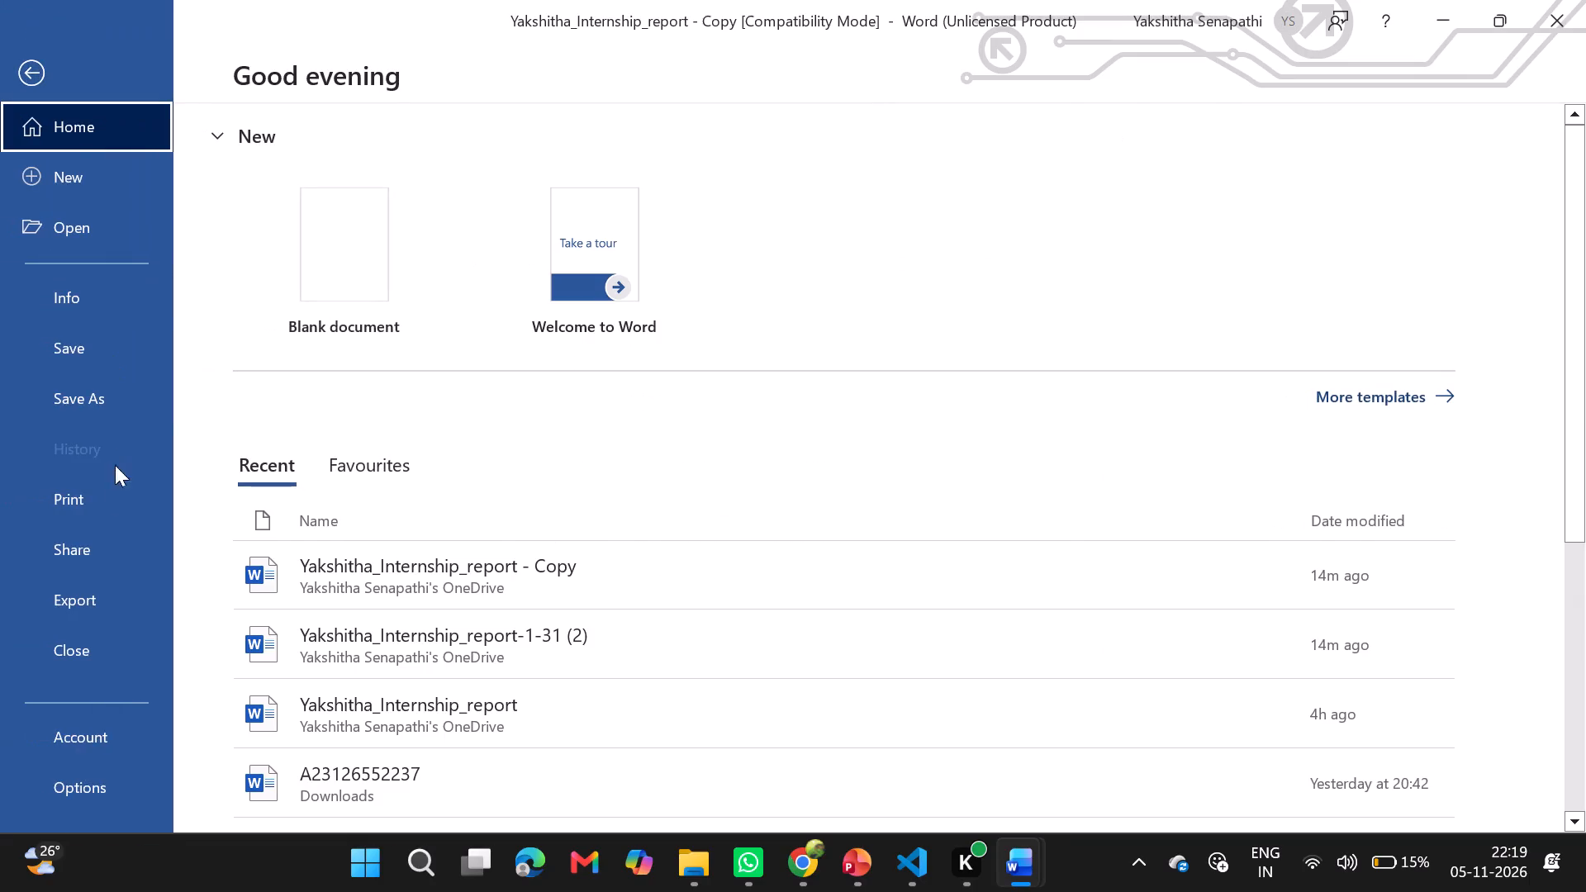
pyautogui.click(112, 400)
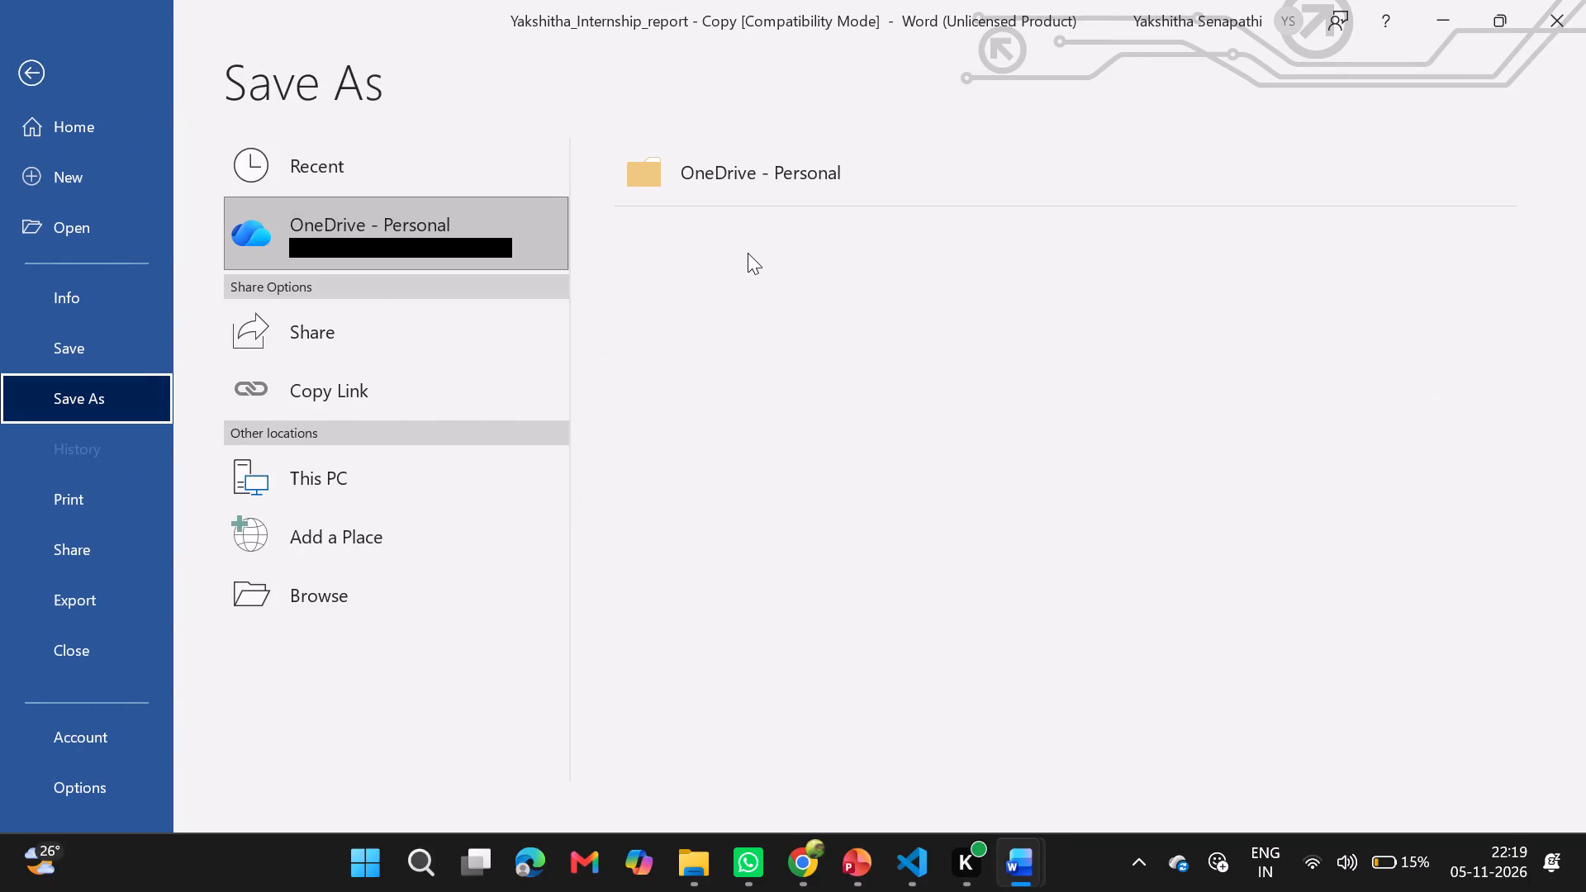
pyautogui.click(121, 356)
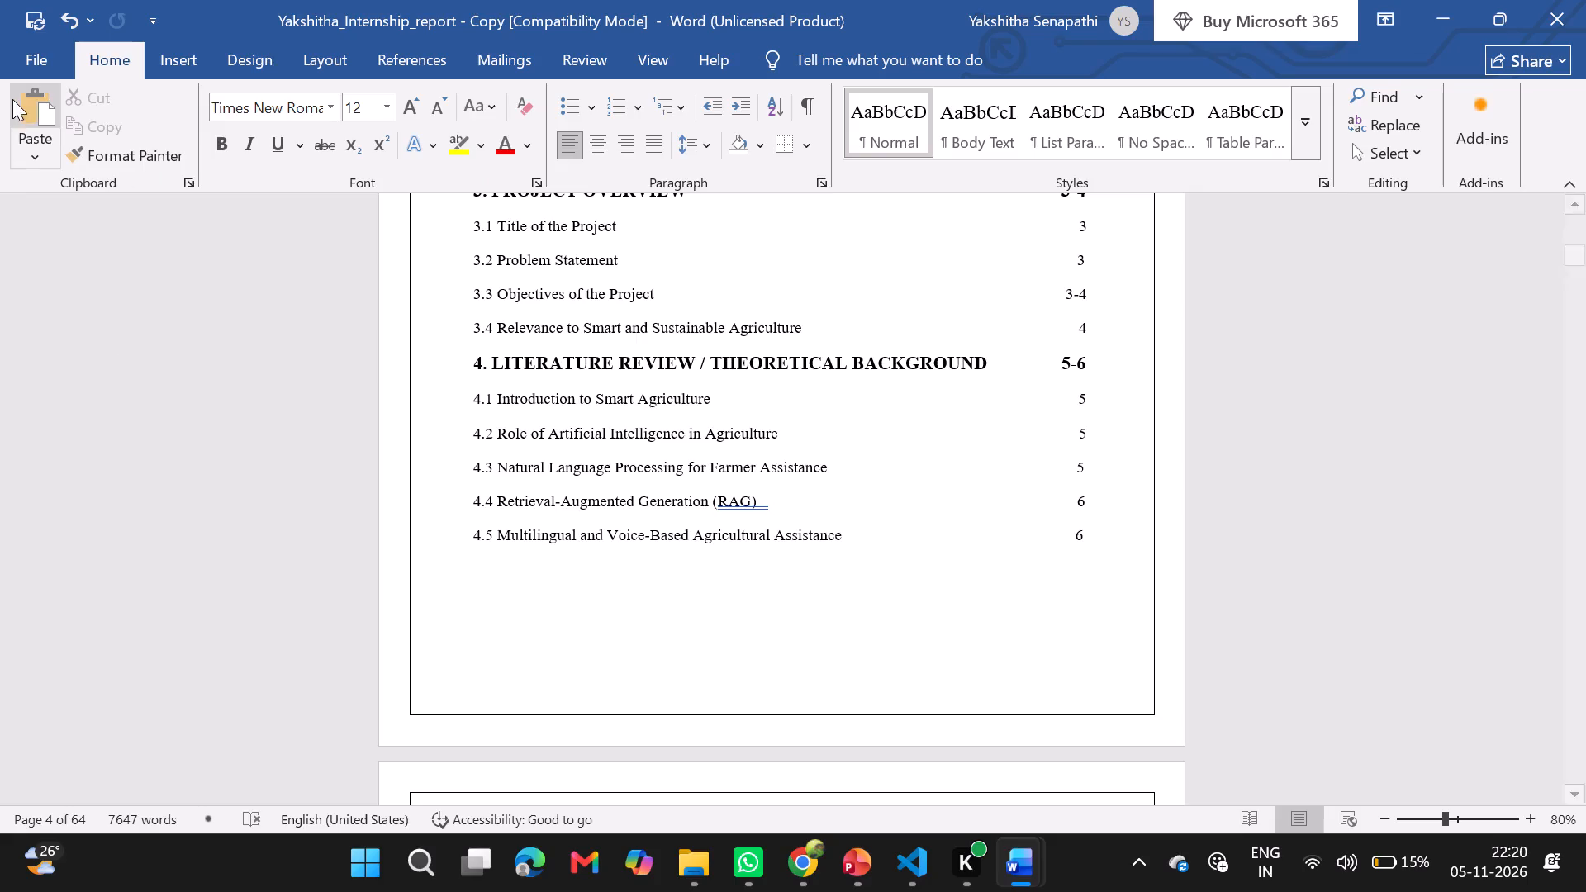
# Save the report as a PDF in the Downloads folder, named with the student's registration number, replacing the existing file.
pyautogui.click(35, 67)
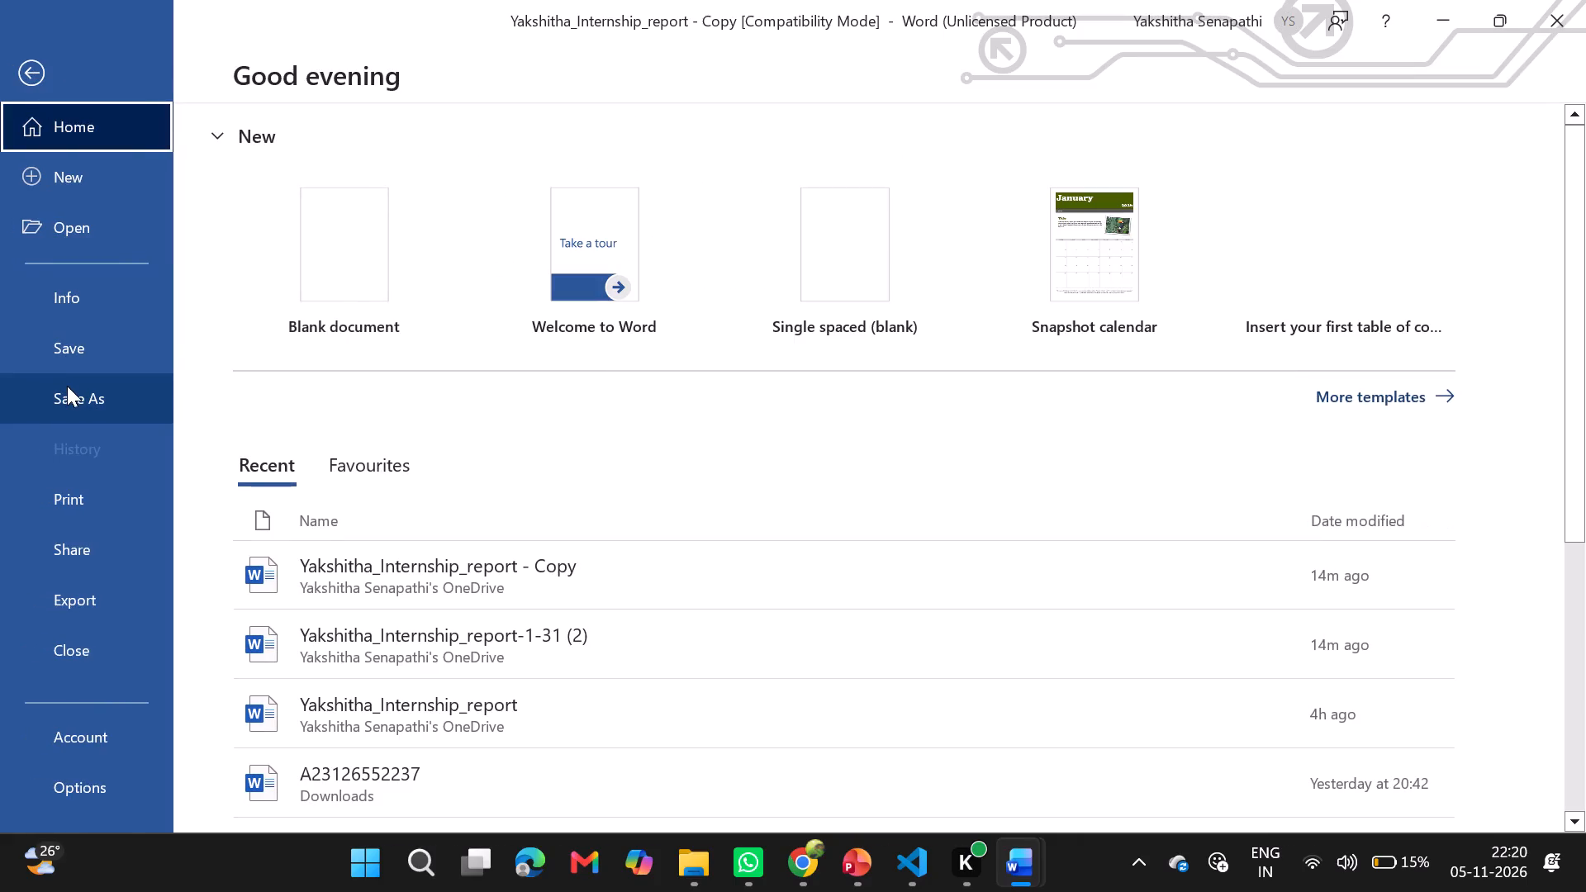
pyautogui.click(67, 386)
pyautogui.hscroll(1, 69, 386)
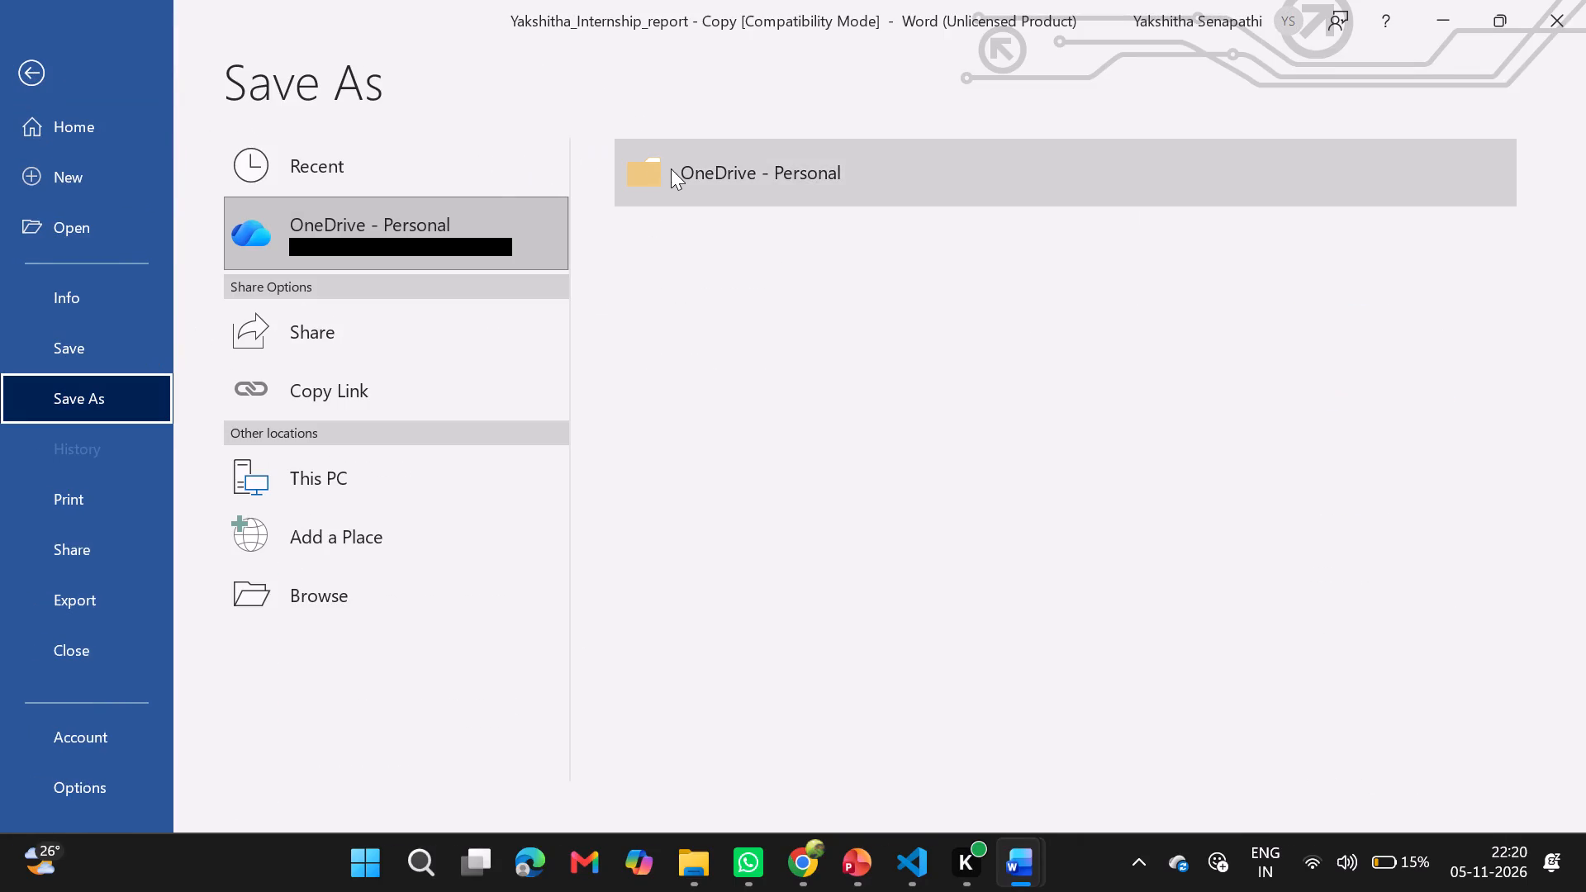
pyautogui.click(671, 168)
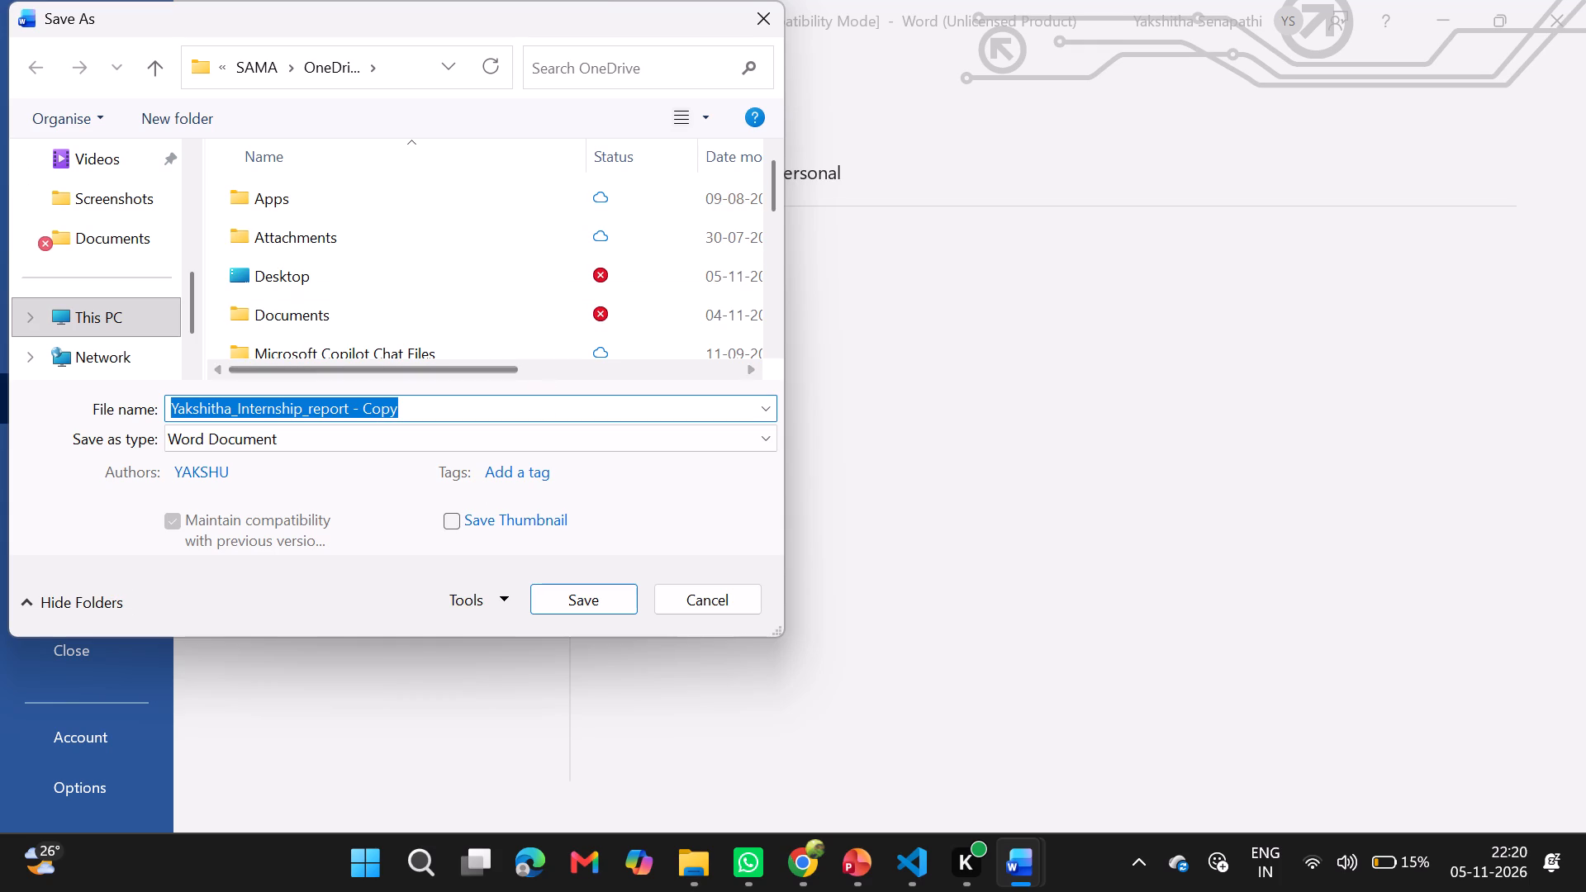
pyautogui.click(500, 407)
pyautogui.click(528, 441)
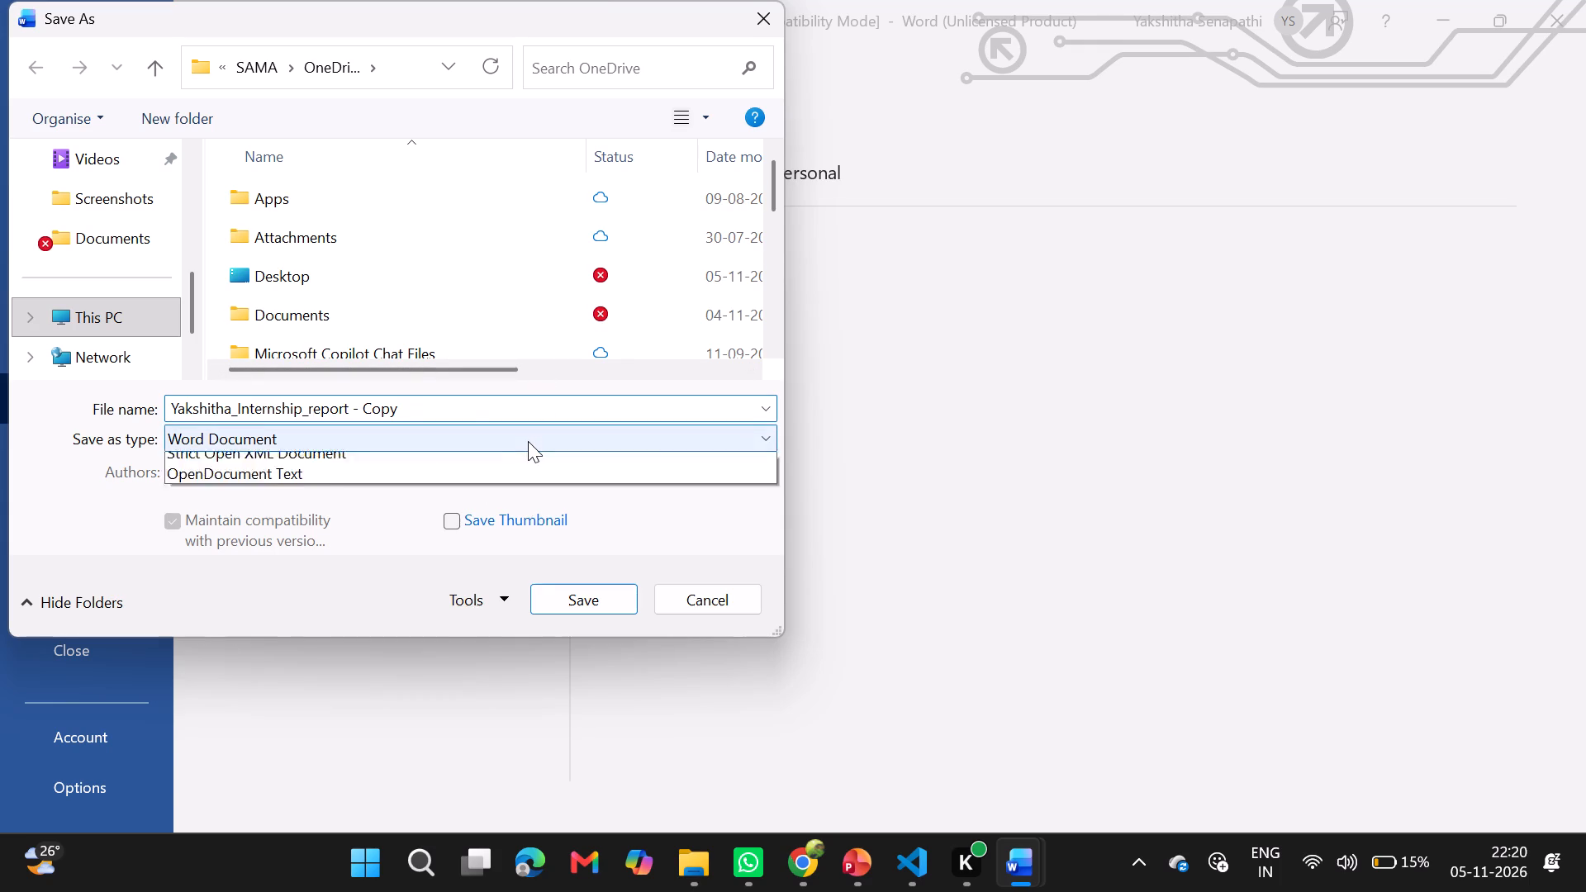
pyautogui.click(430, 582)
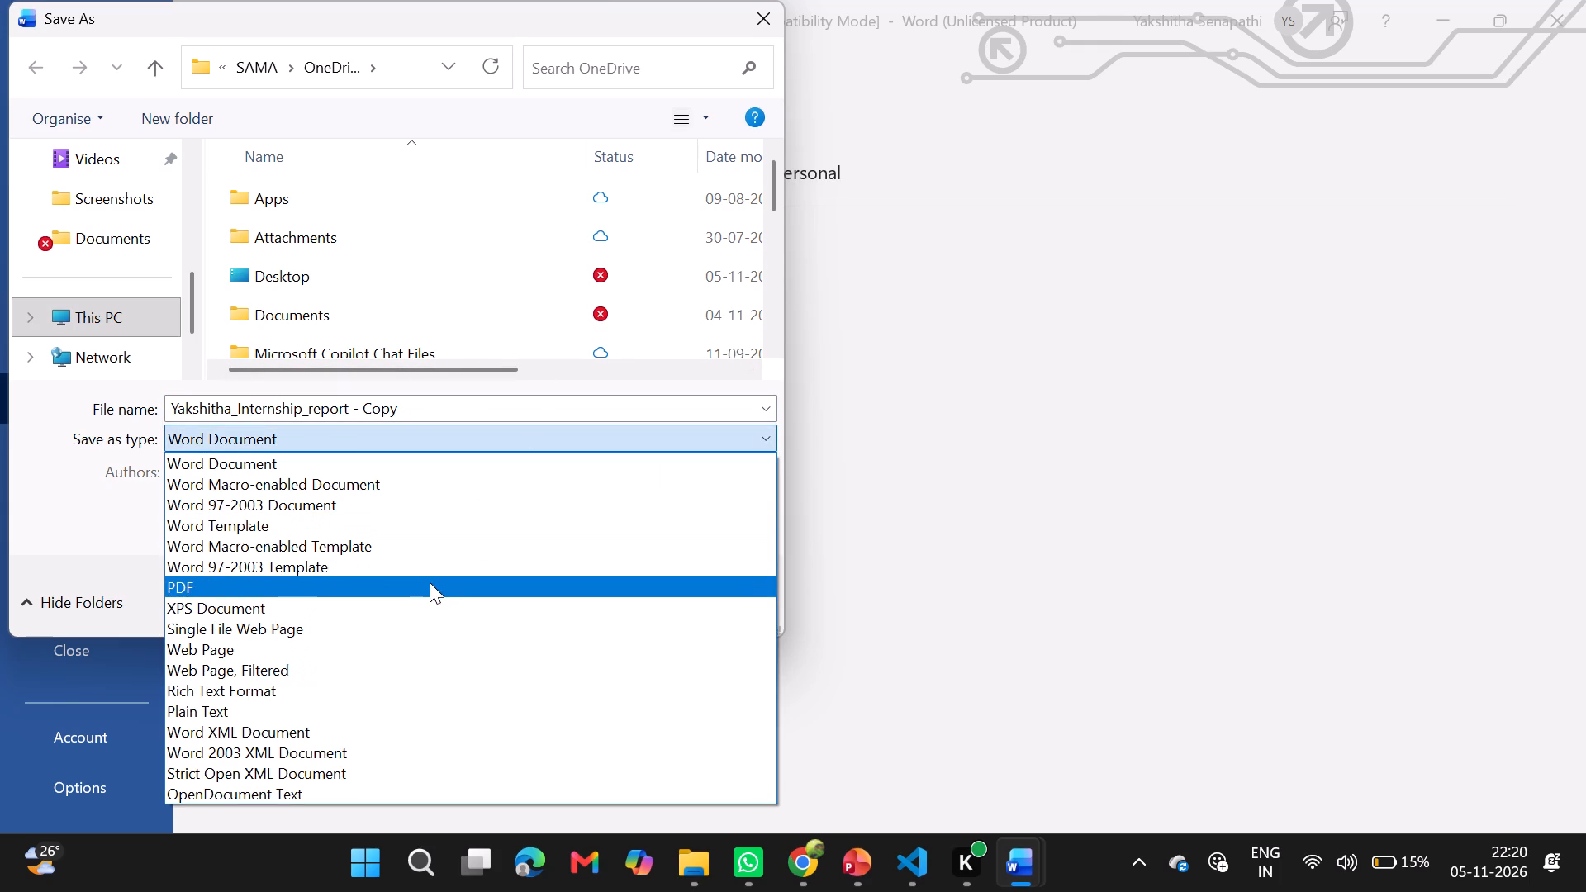
pyautogui.click(453, 407)
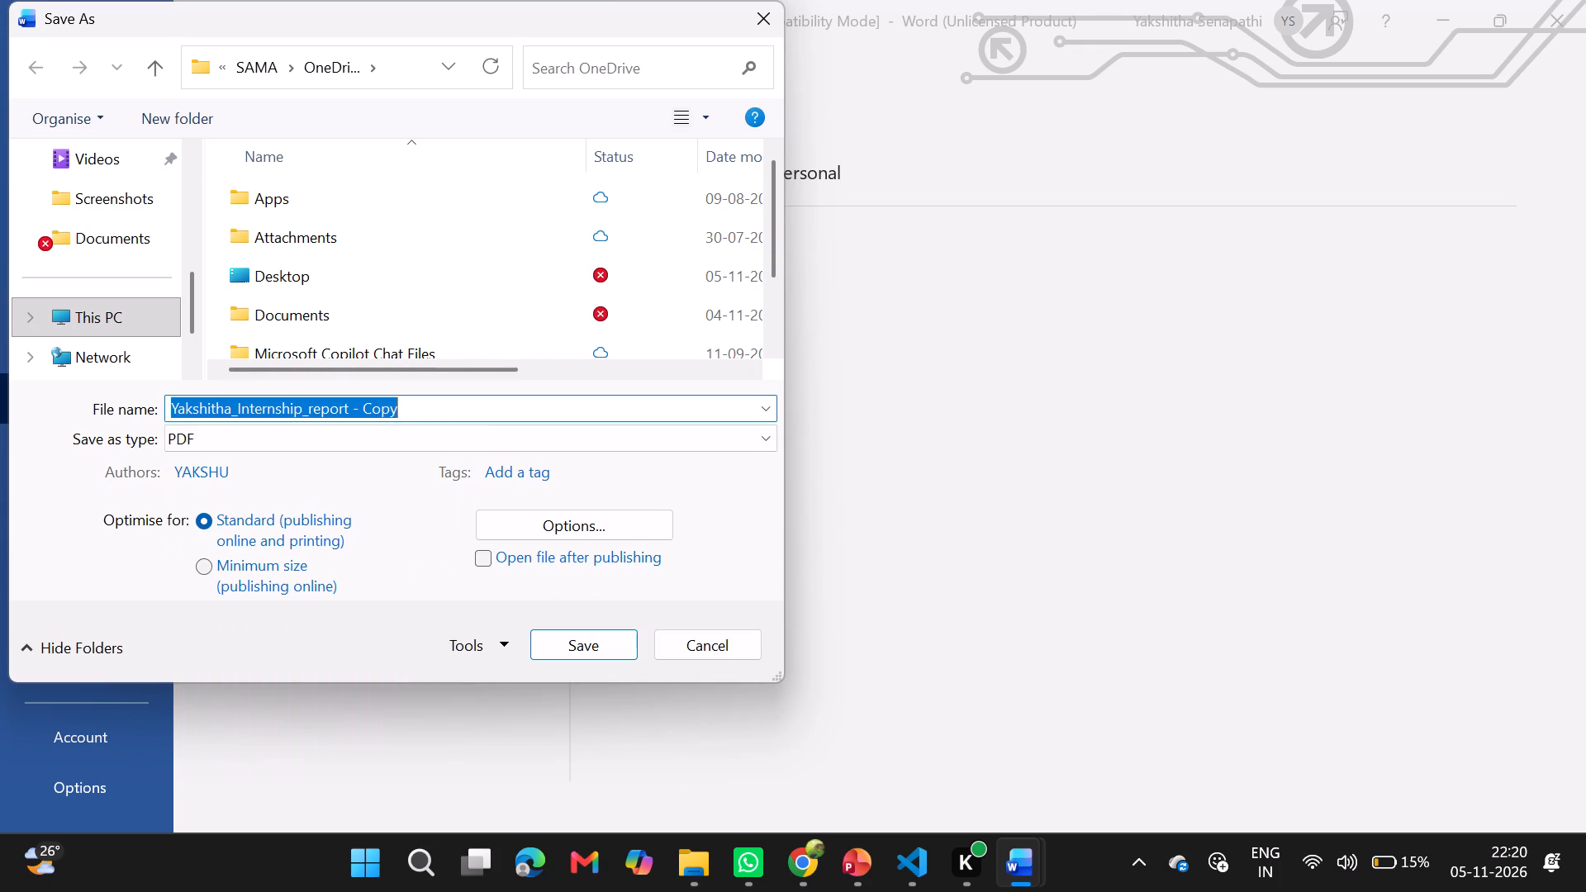
pyautogui.click(453, 407)
pyautogui.click(453, 407)
pyautogui.press('BackSpace')
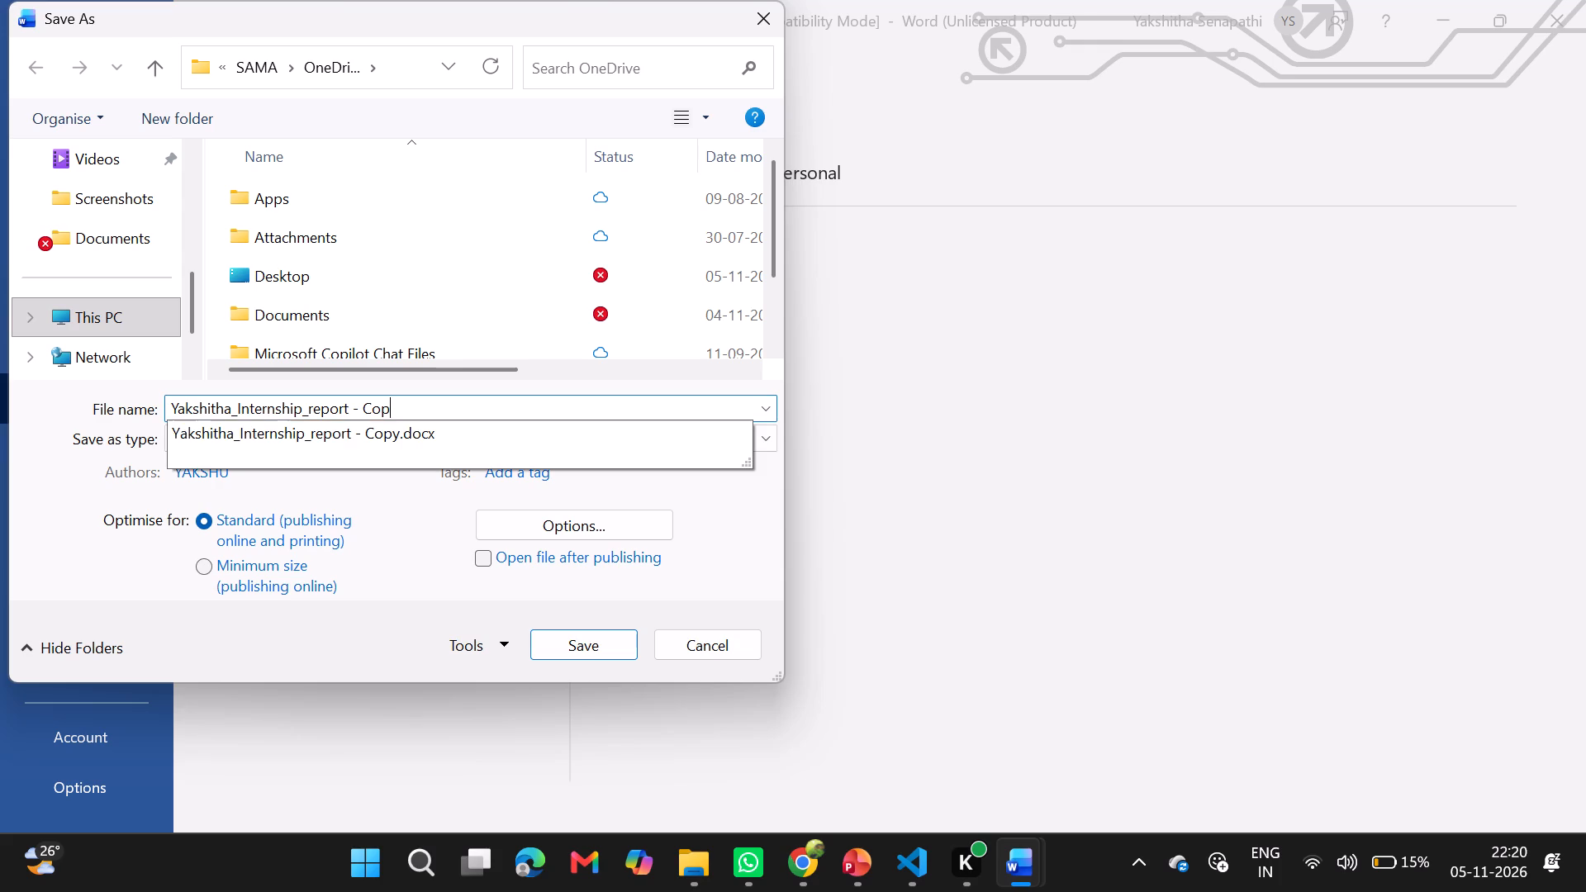
pyautogui.press('BackSpace')
pyautogui.press('BackSpace')
pyautogui.press('BackSpace')
pyautogui.press('BackSpace')
pyautogui.press('BackSpace')
pyautogui.press('BackSpace')
pyautogui.press('BackSpace')
pyautogui.press('BackSpace')
pyautogui.press('BackSpace')
pyautogui.press('BackSpace')
pyautogui.press('BackSpace')
pyautogui.press('BackSpace')
pyautogui.press('BackSpace')
pyautogui.press('BackSpace')
pyautogui.press('BackSpace')
pyautogui.press('BackSpace')
pyautogui.press('BackSpace')
pyautogui.press('BackSpace')
pyautogui.press('BackSpace')
pyautogui.press('BackSpace')
pyautogui.press('BackSpace')
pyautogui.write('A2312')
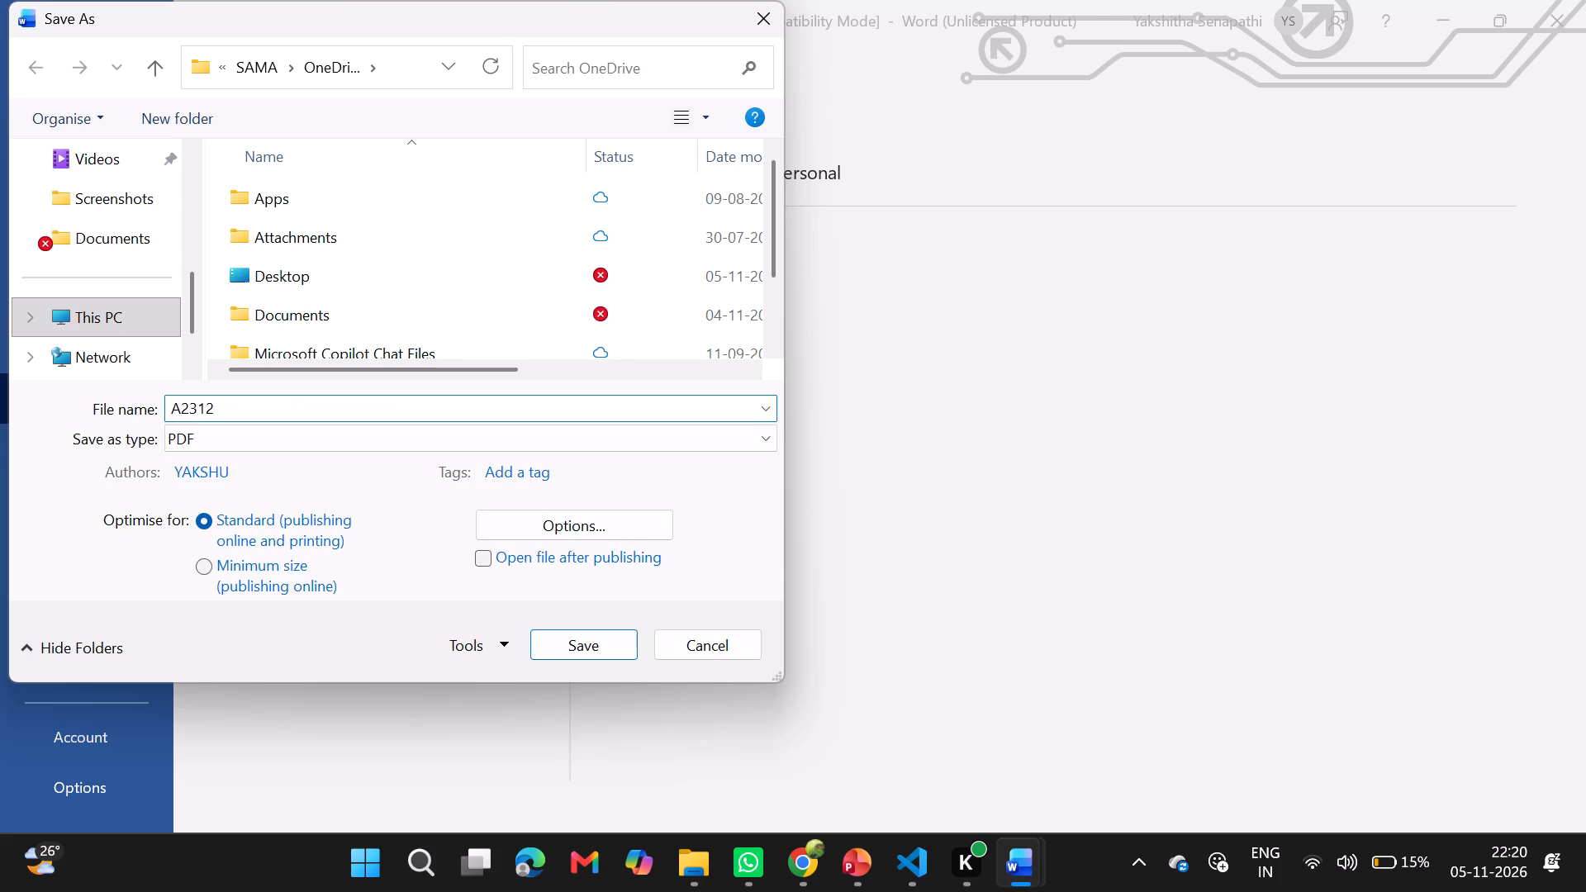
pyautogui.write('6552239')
pyautogui.scroll(3, 126, 216)
pyautogui.click(158, 364)
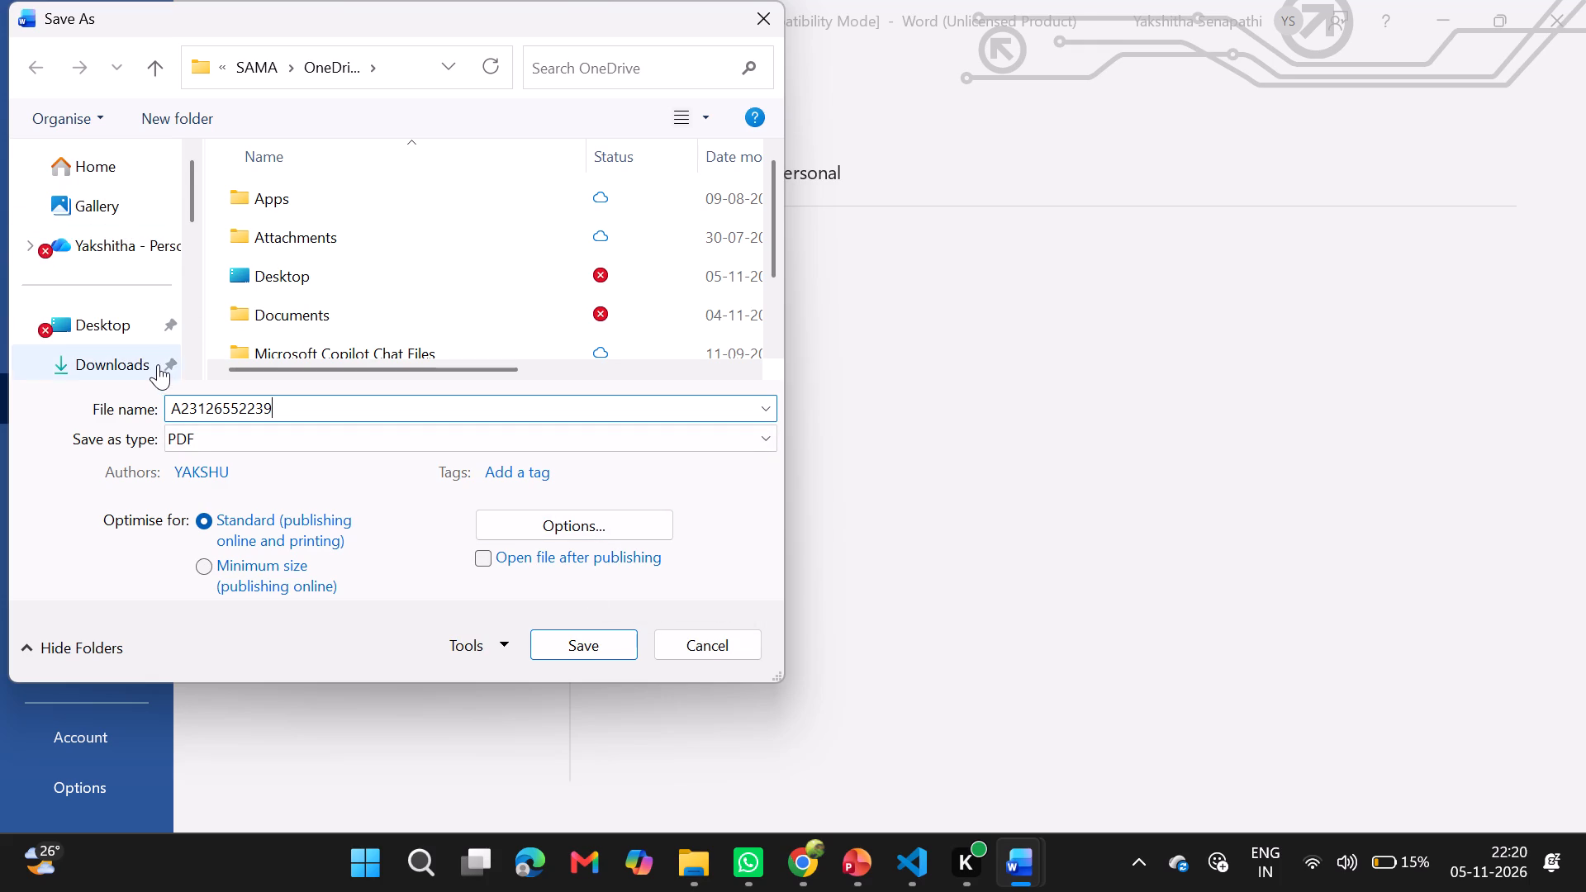
pyautogui.scroll(-1, 446, 320)
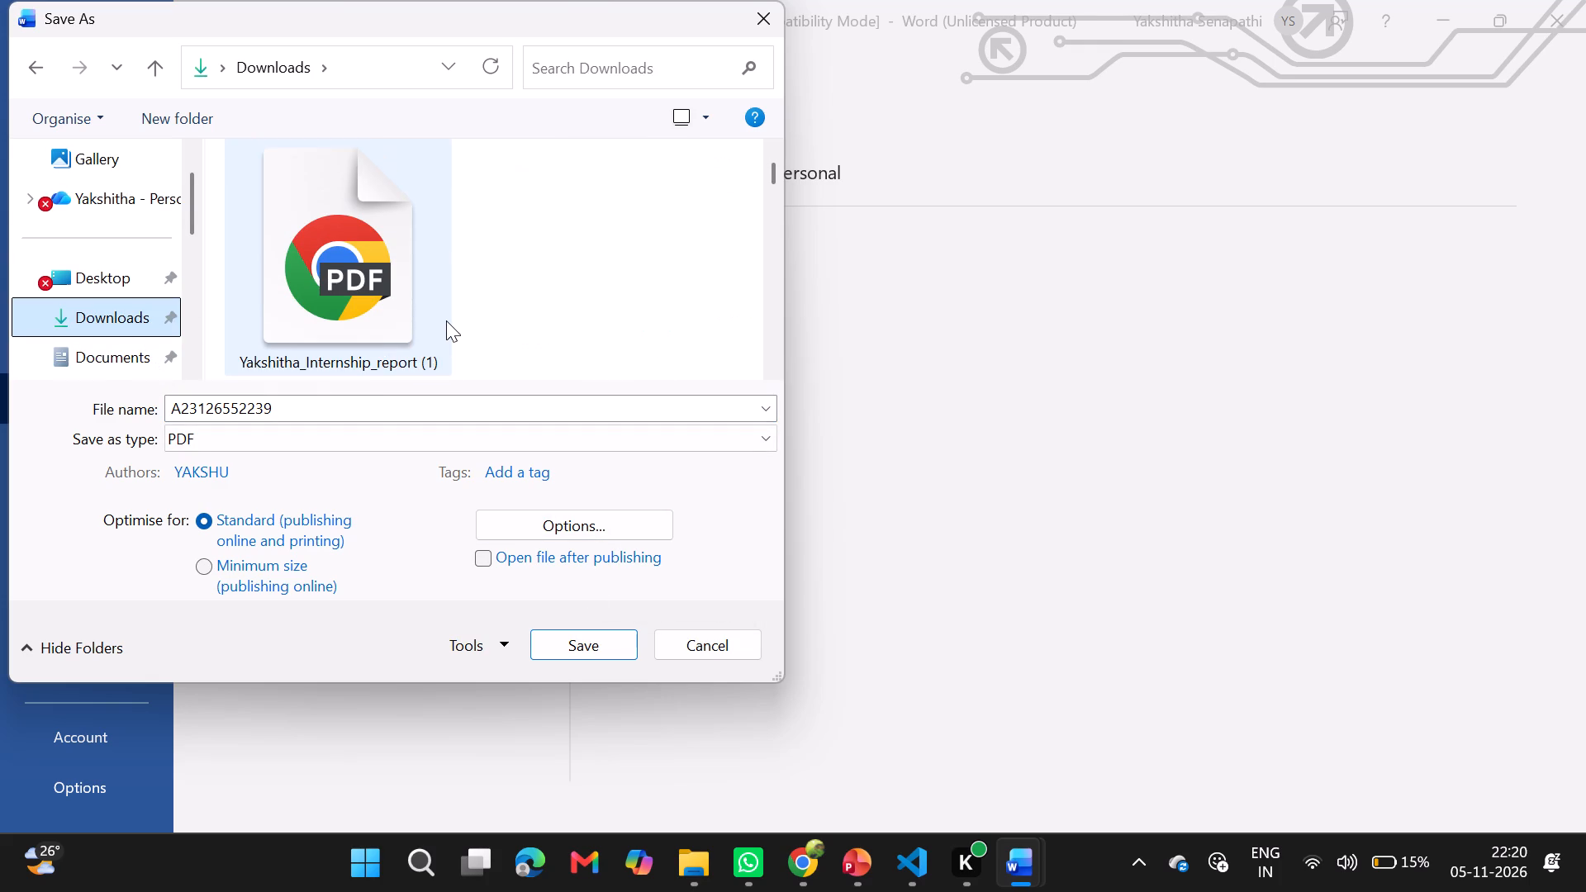
pyautogui.scroll(1, 446, 320)
pyautogui.scroll(-1, 446, 320)
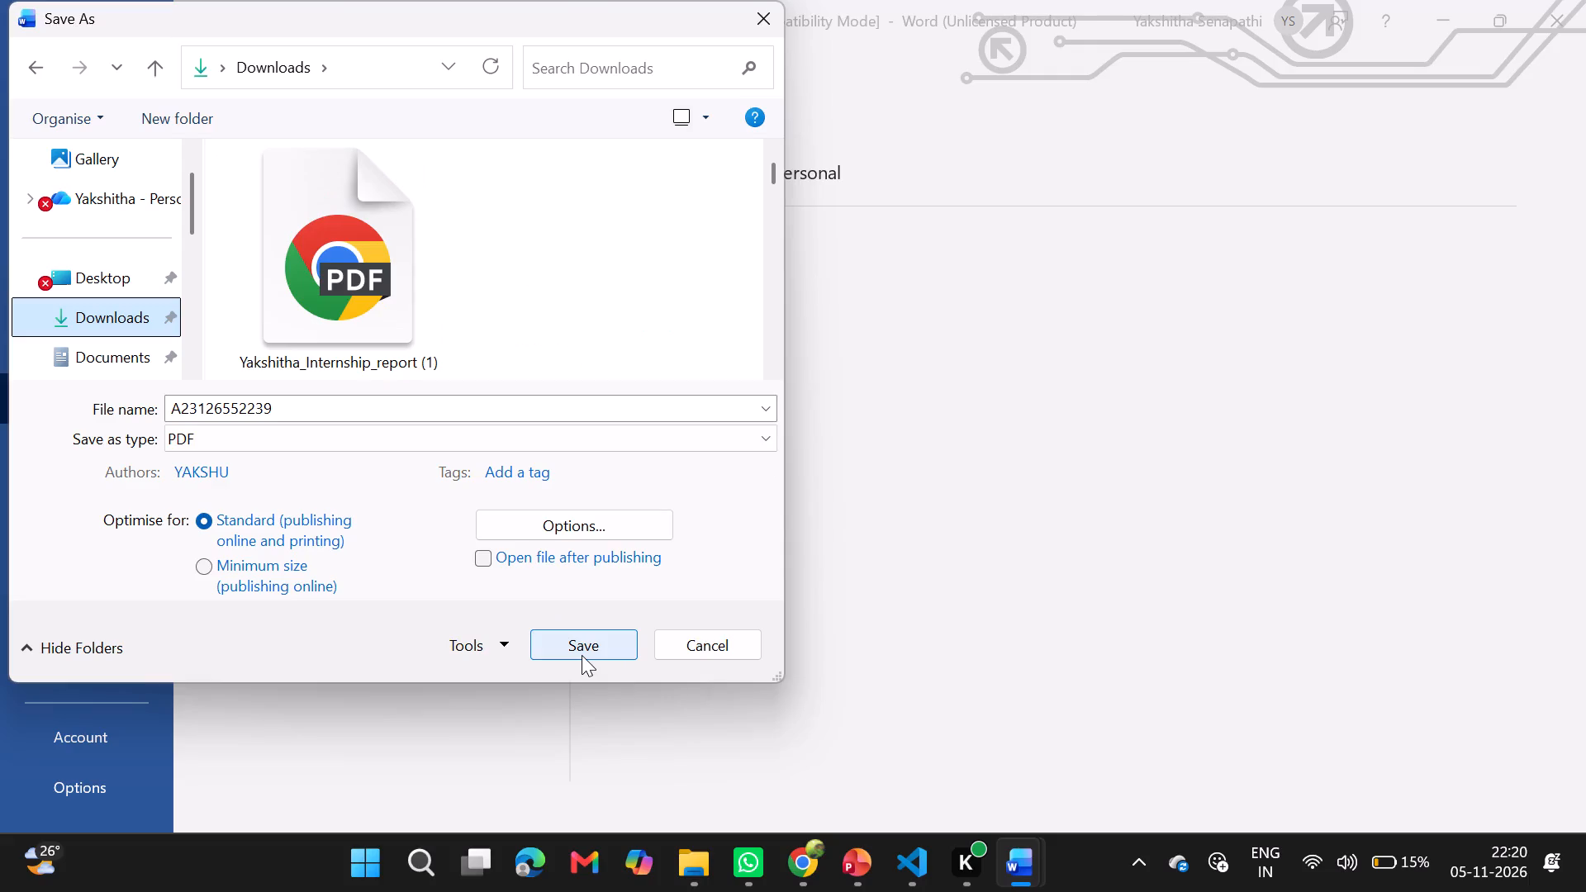
pyautogui.click(582, 655)
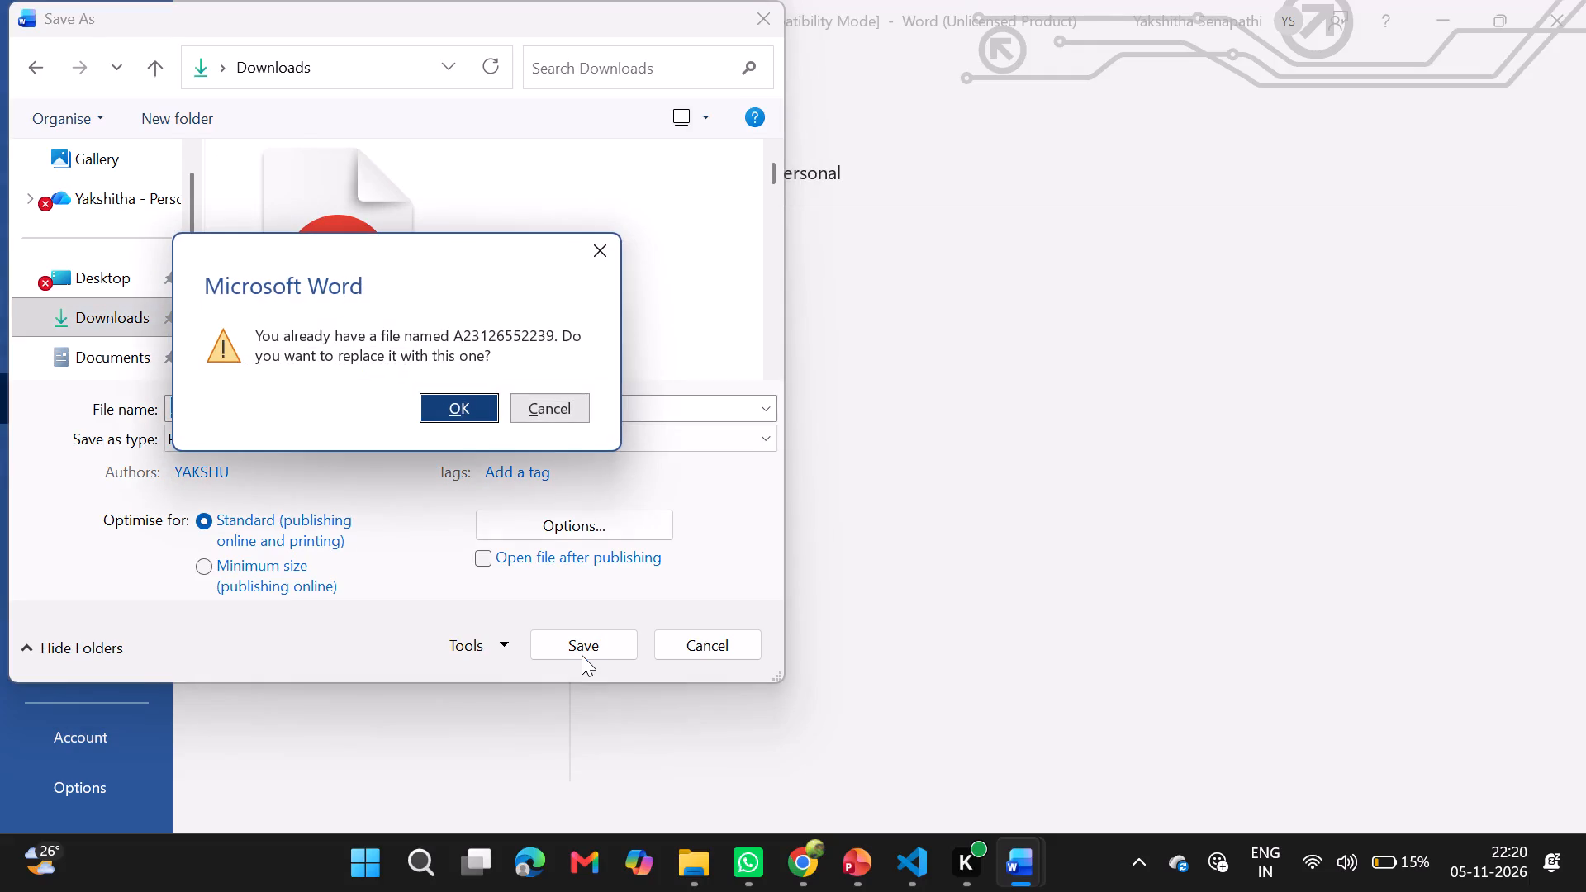
pyautogui.click(461, 403)
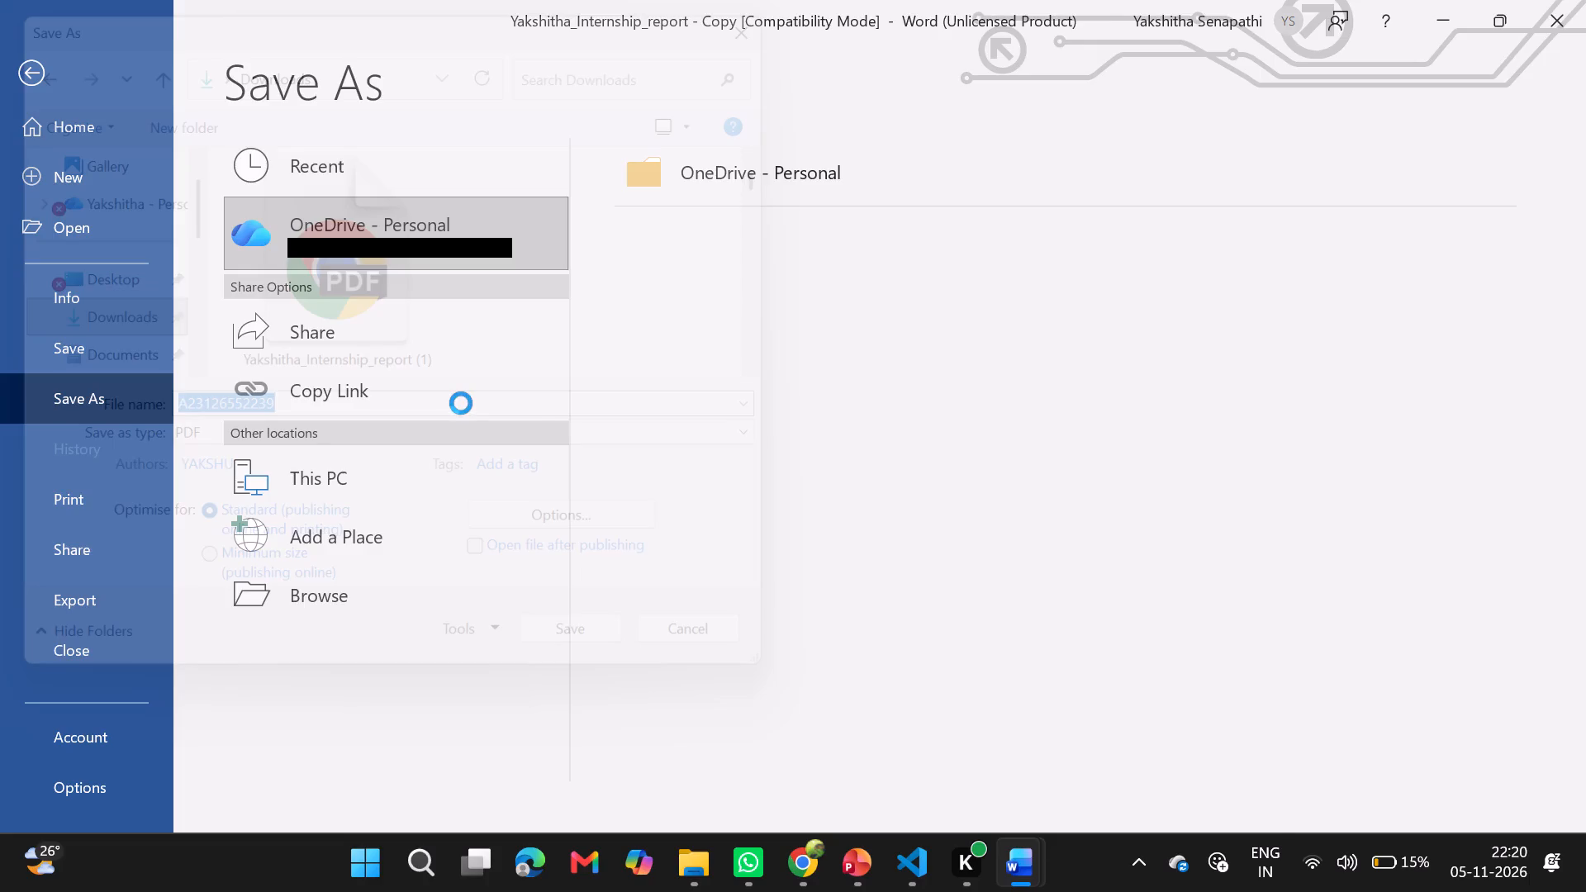
pyautogui.scroll(-2, 784, 745)
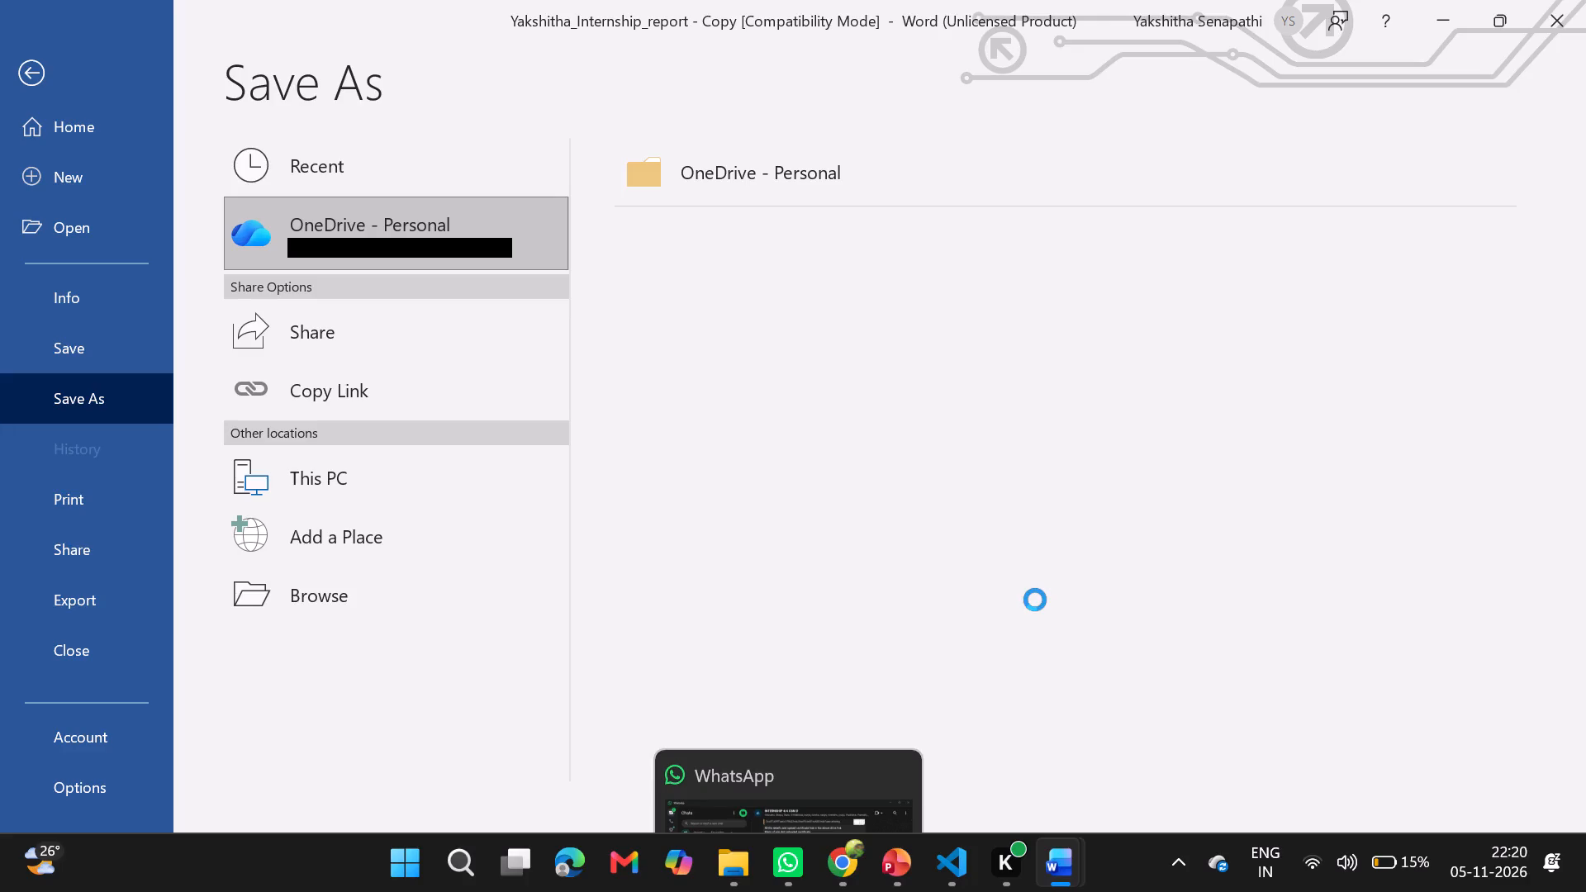
pyautogui.scroll(-6, 1035, 600)
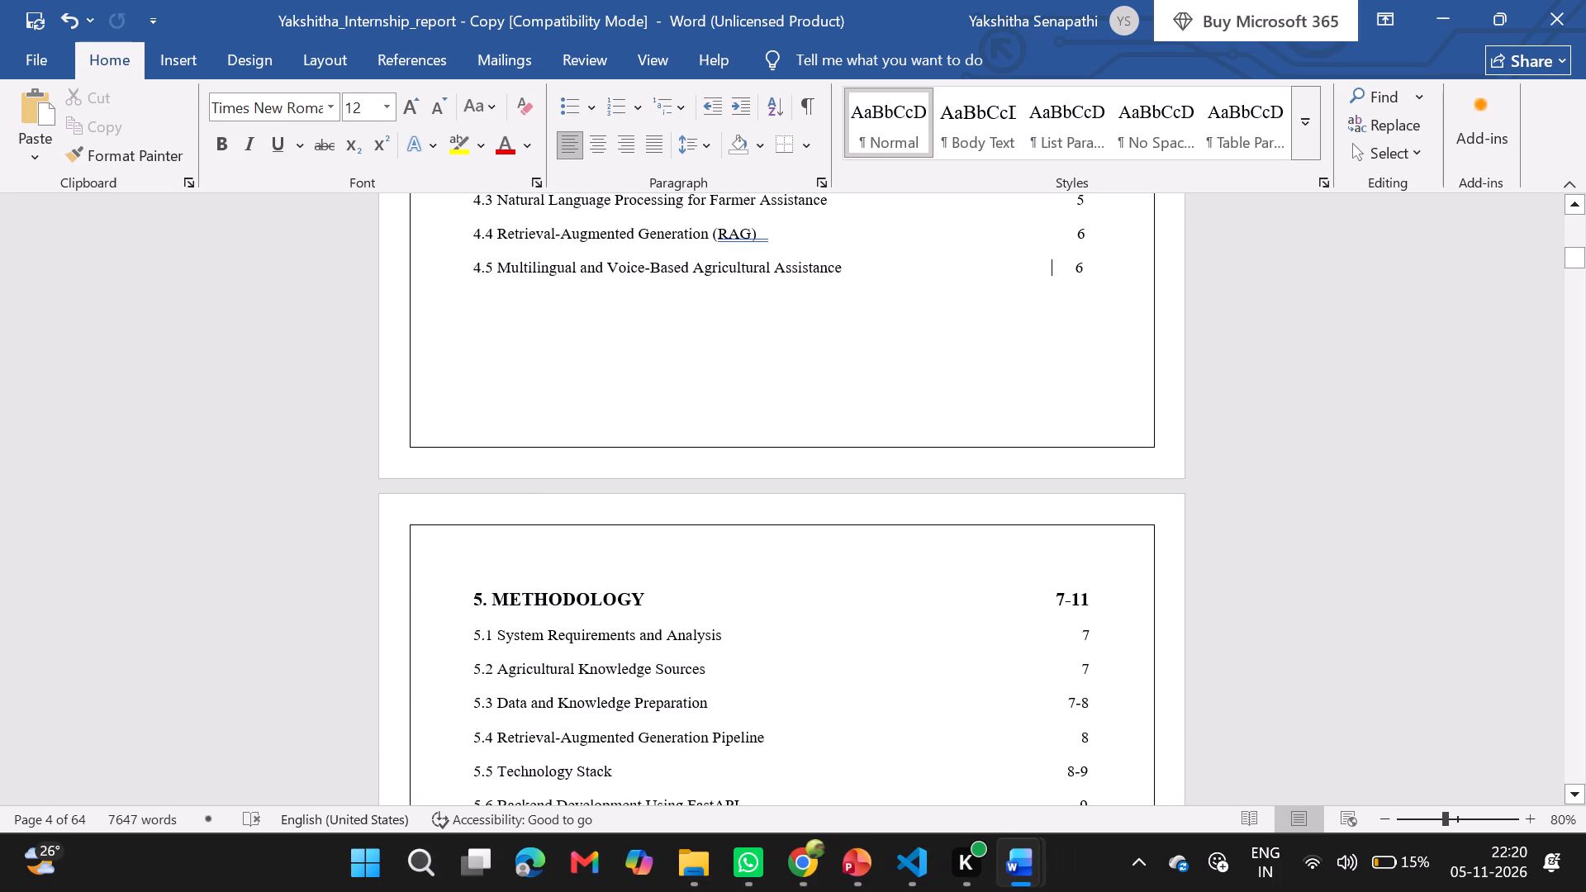
# Open the newly saved report PDF, named with the student's registration number, from the Downloads folder in the browser.
pyautogui.click(703, 873)
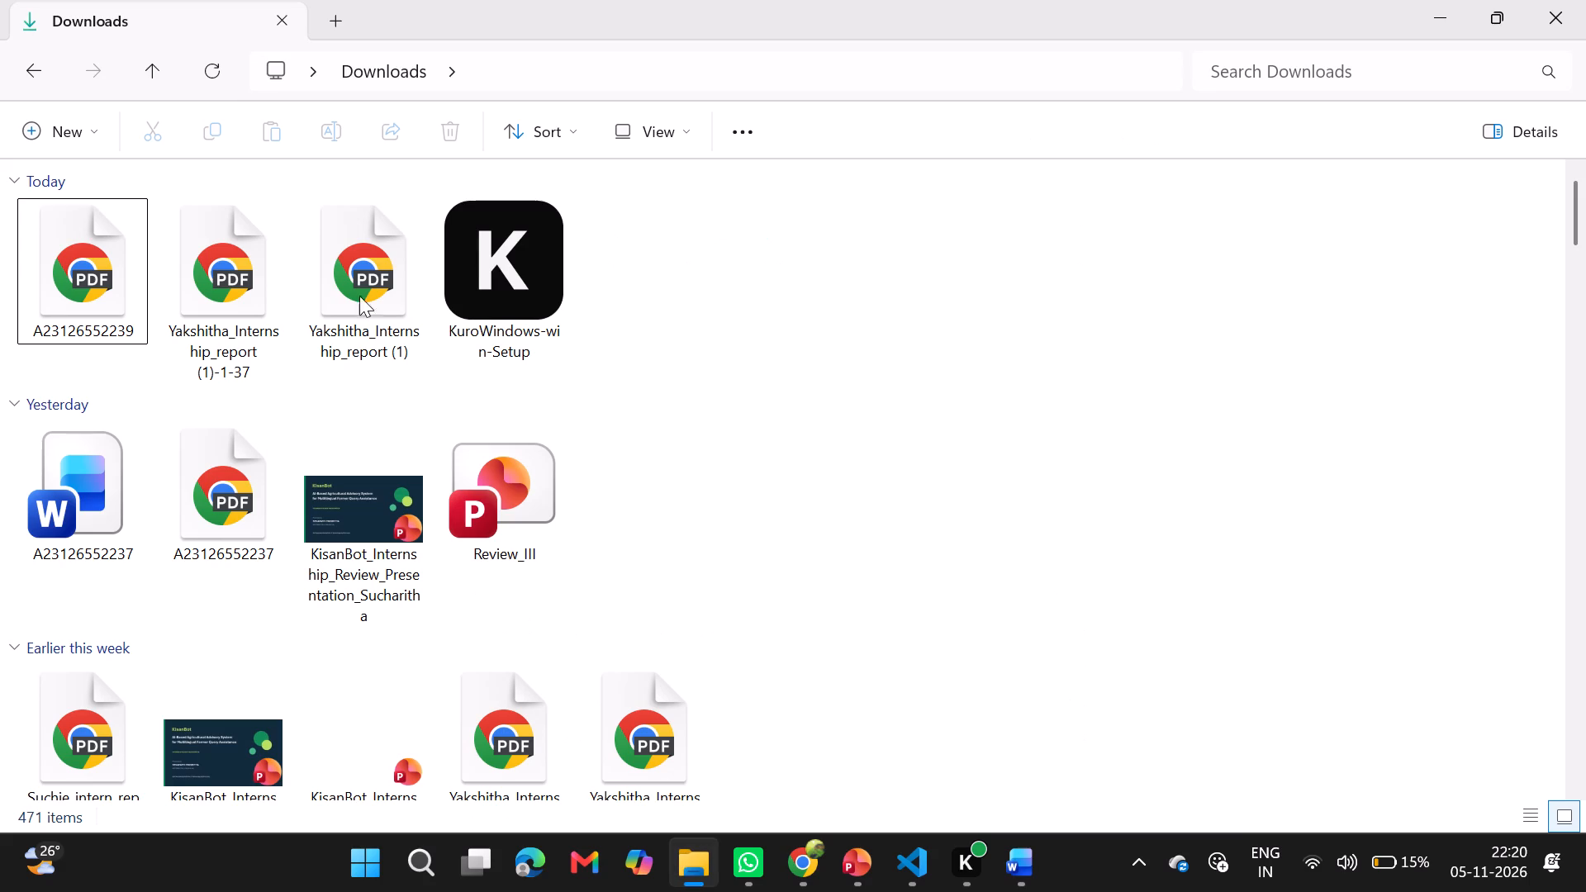
pyautogui.doubleClick(75, 276)
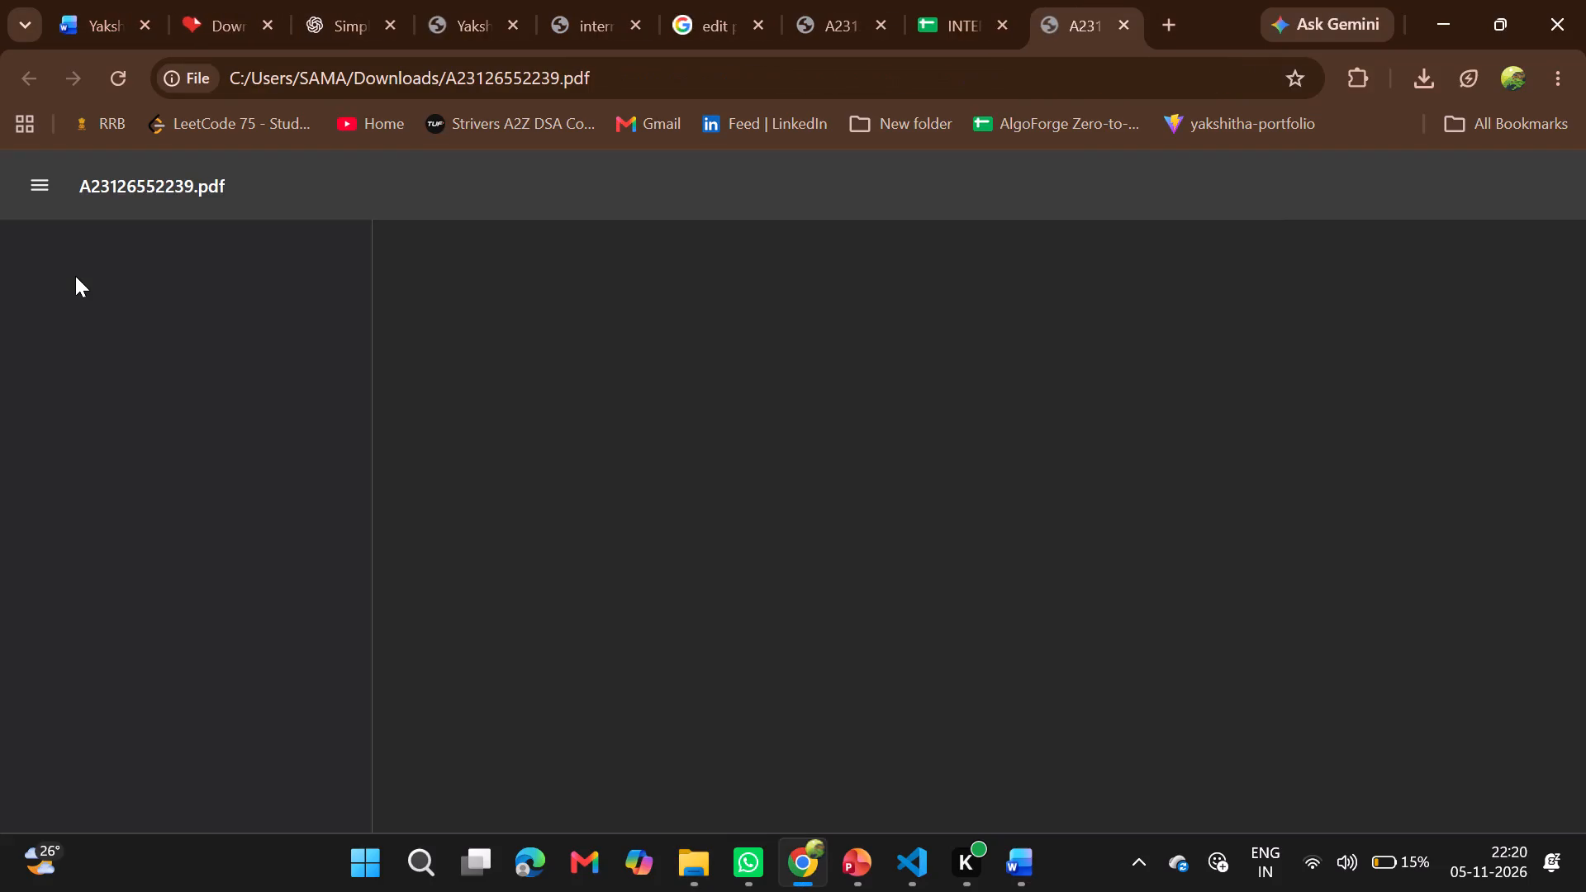
# Examine the PDF's title page, certificate page, acknowledgement and table of contents, including the contents page numbers.
pyautogui.scroll(-2, 770, 429)
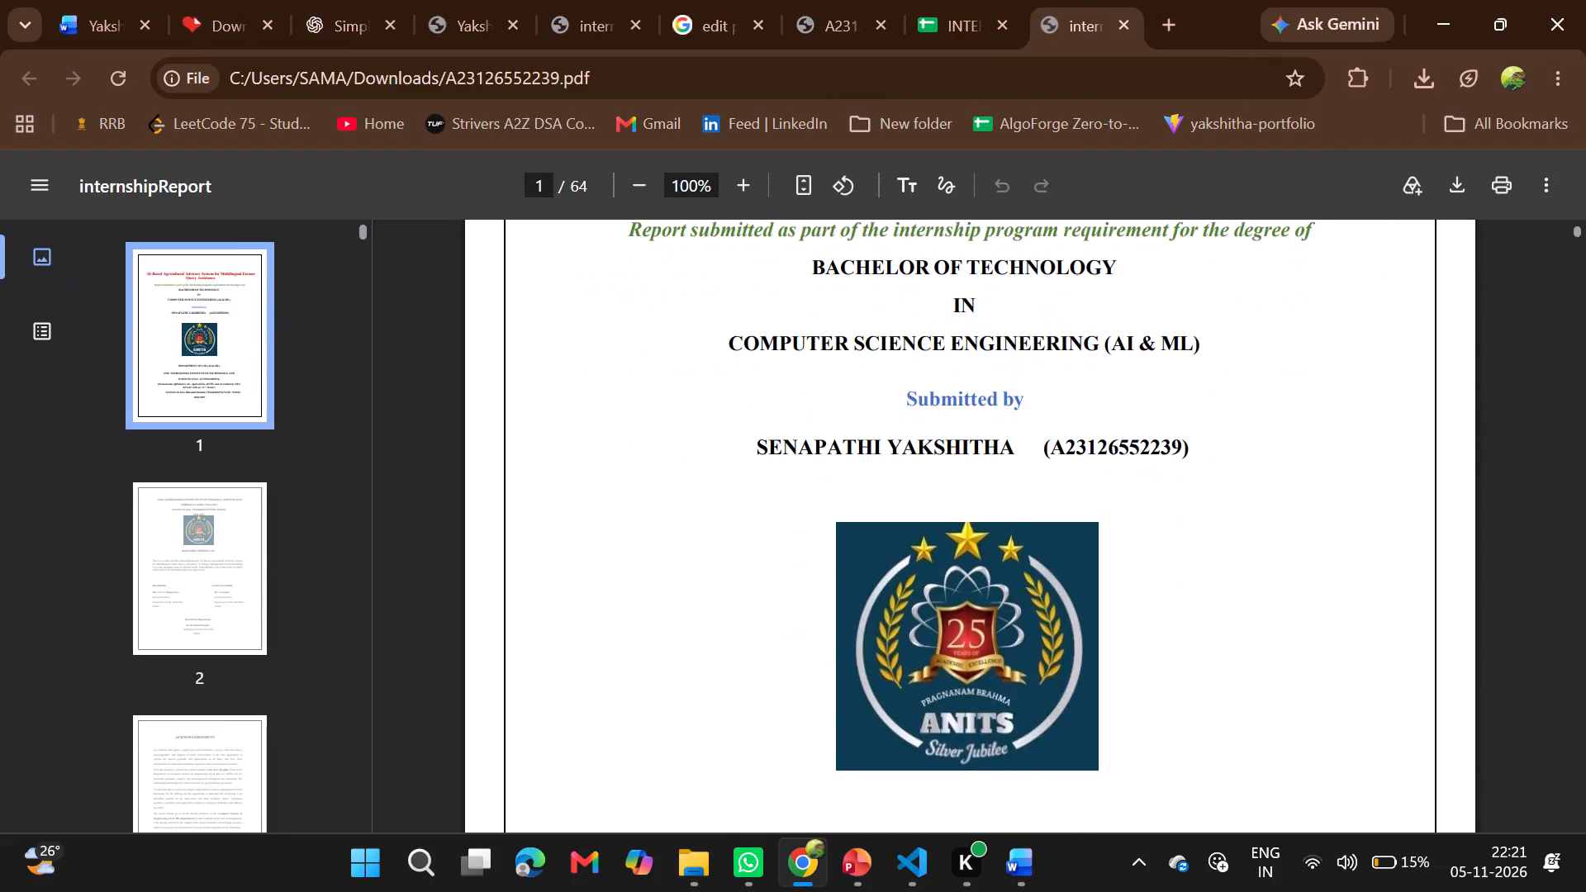
pyautogui.scroll(-8, 770, 429)
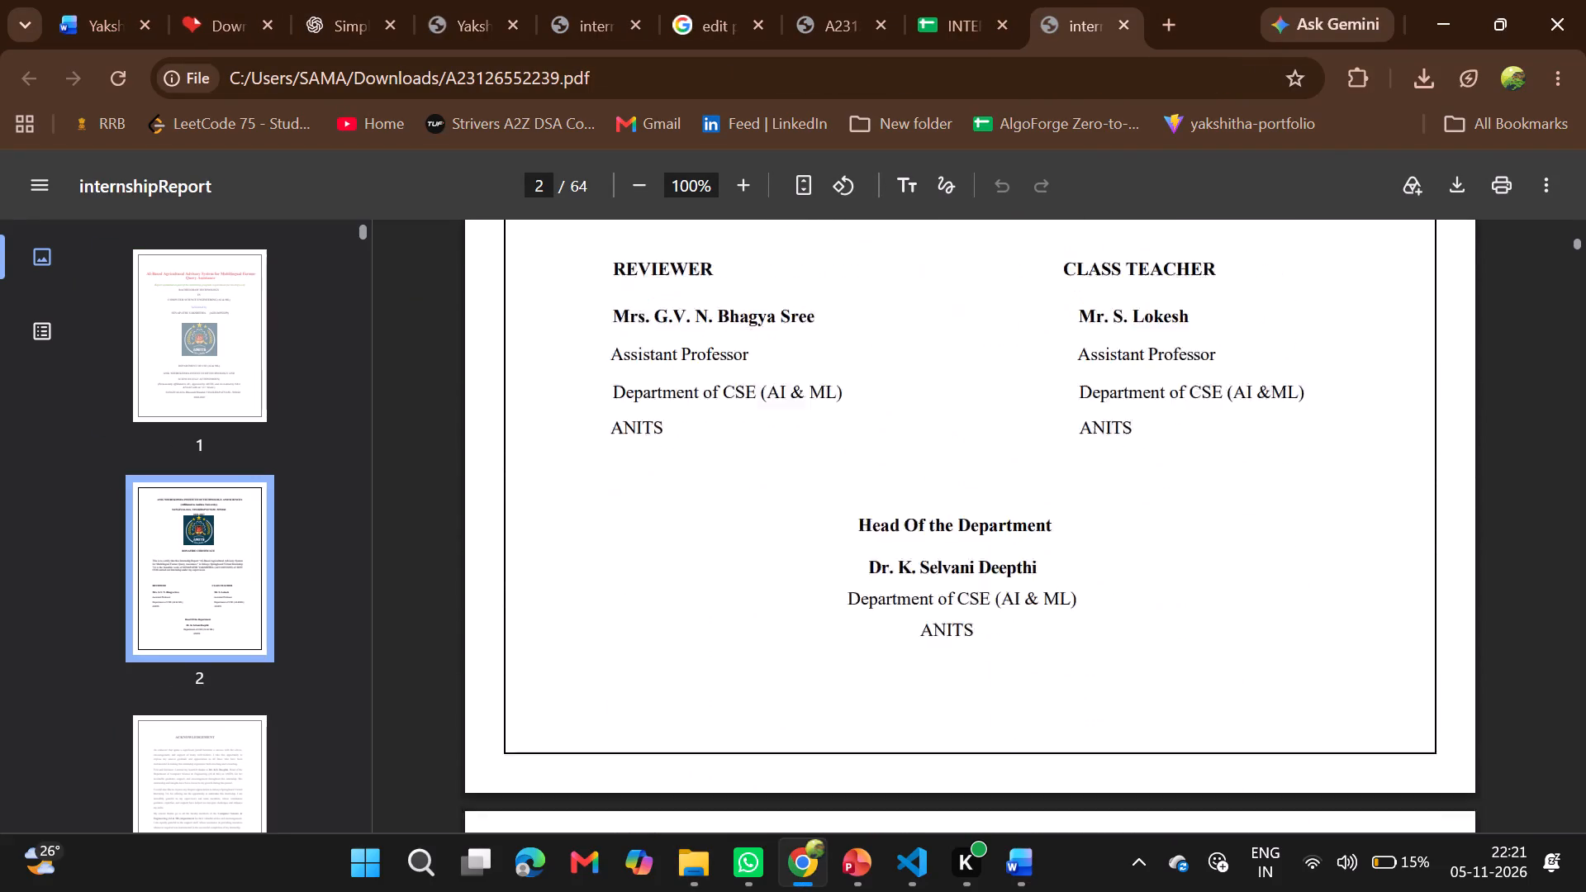
pyautogui.scroll(-1, 770, 429)
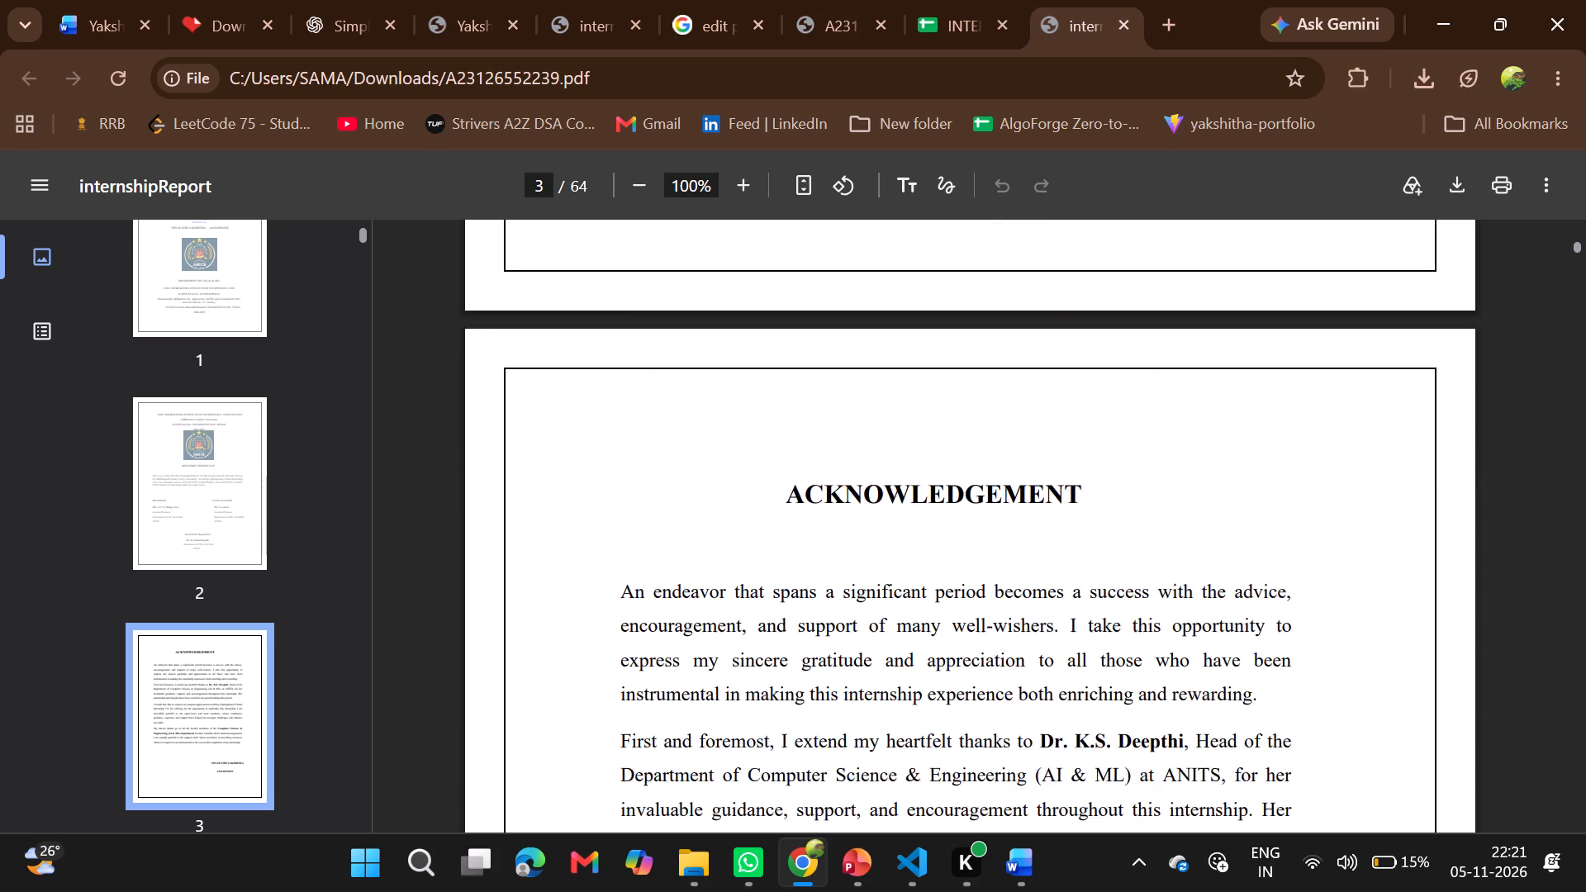
pyautogui.scroll(-2, 770, 429)
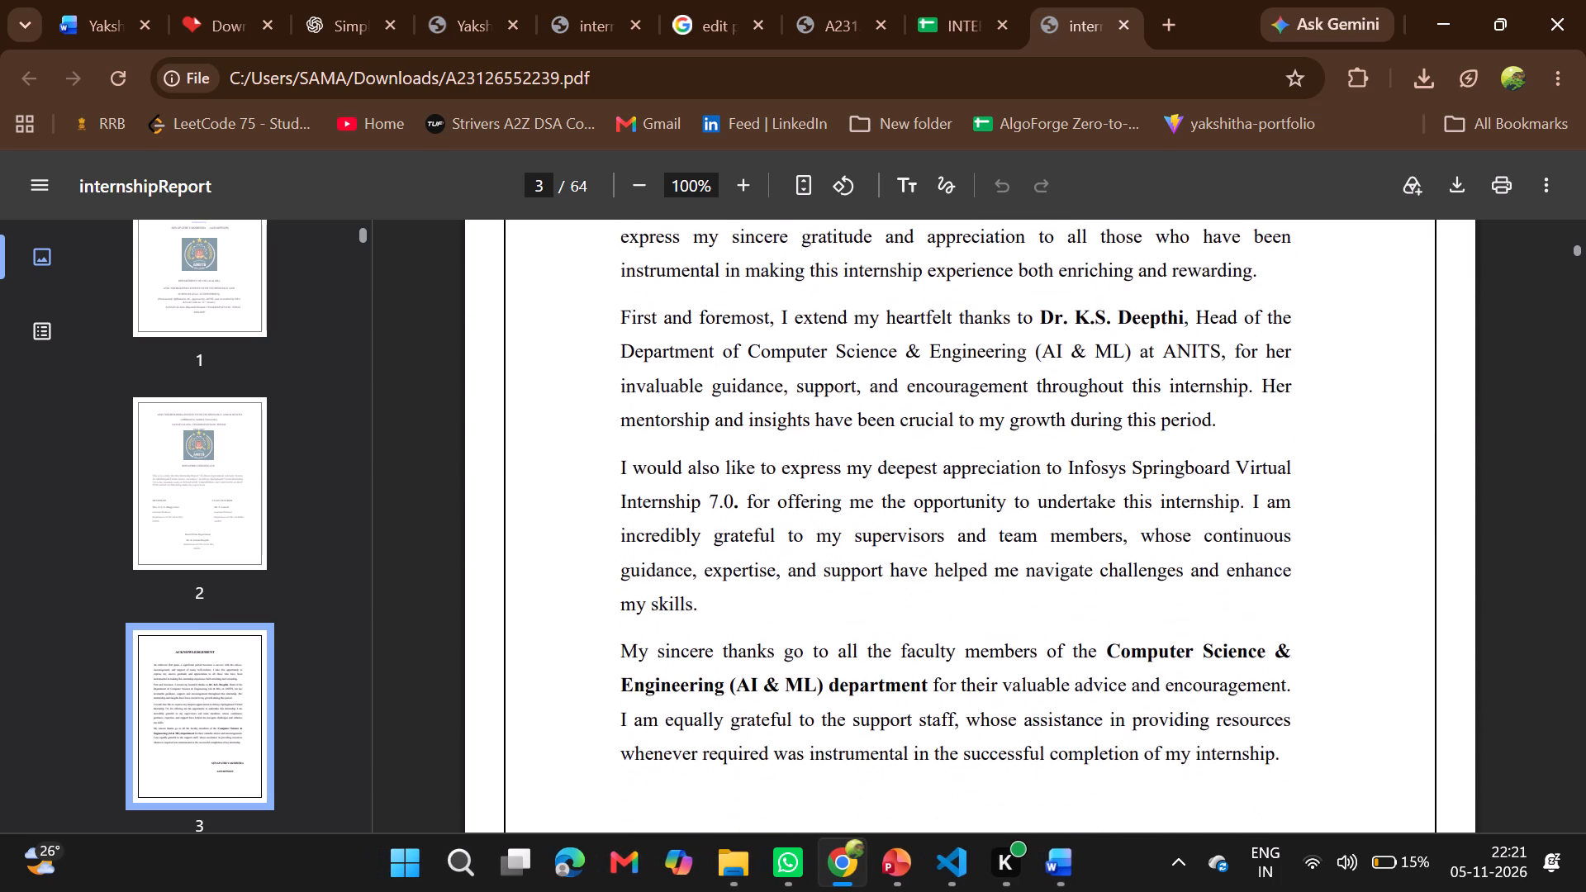
pyautogui.scroll(-3, 770, 429)
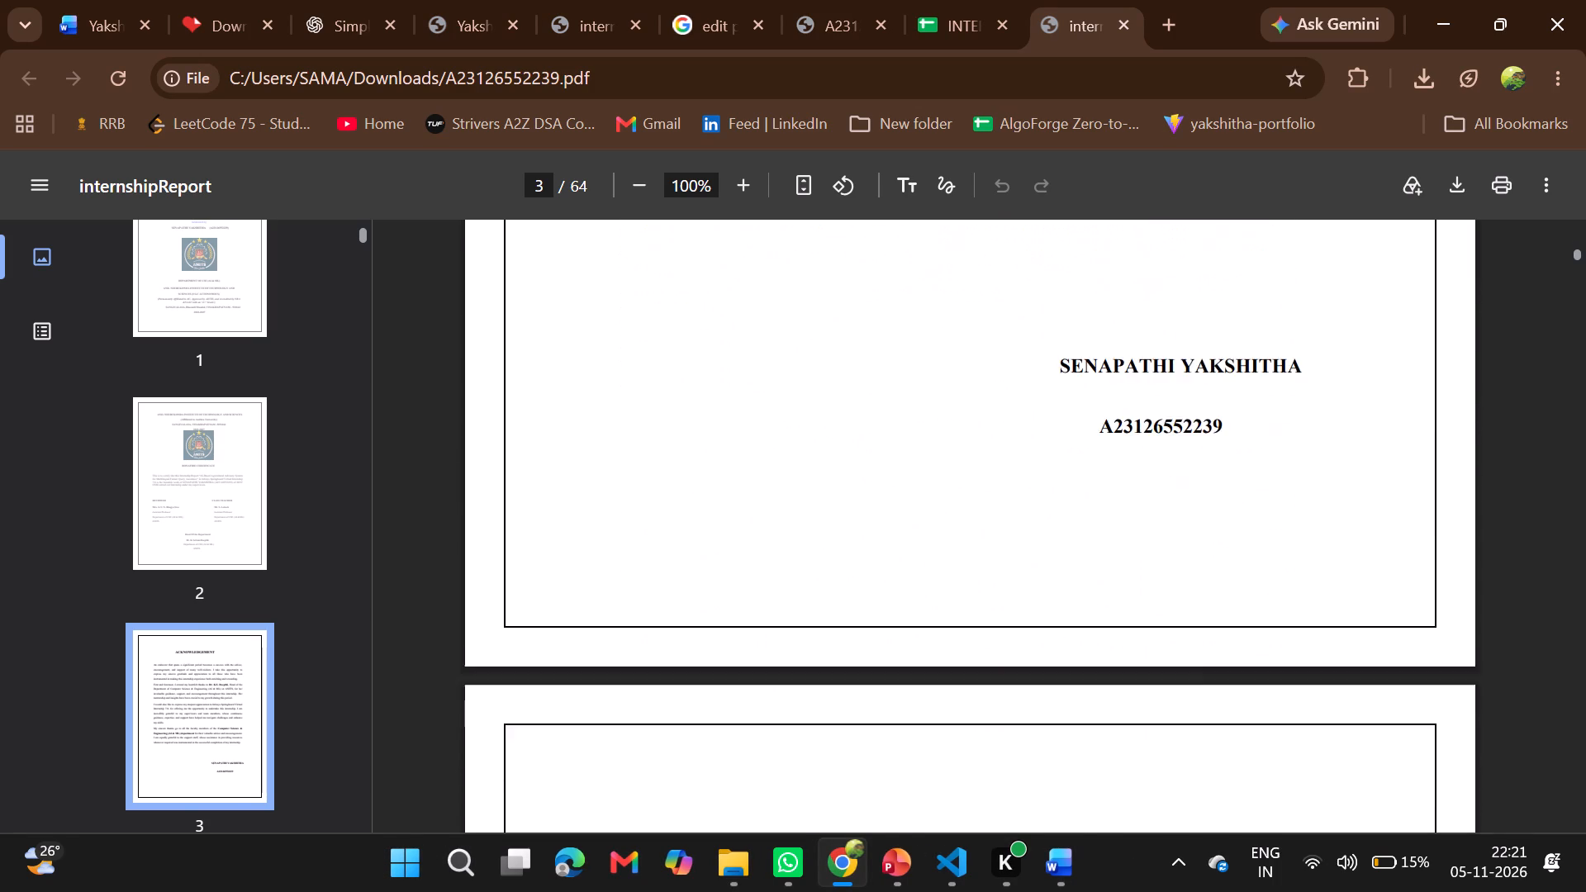
pyautogui.scroll(-3, 770, 429)
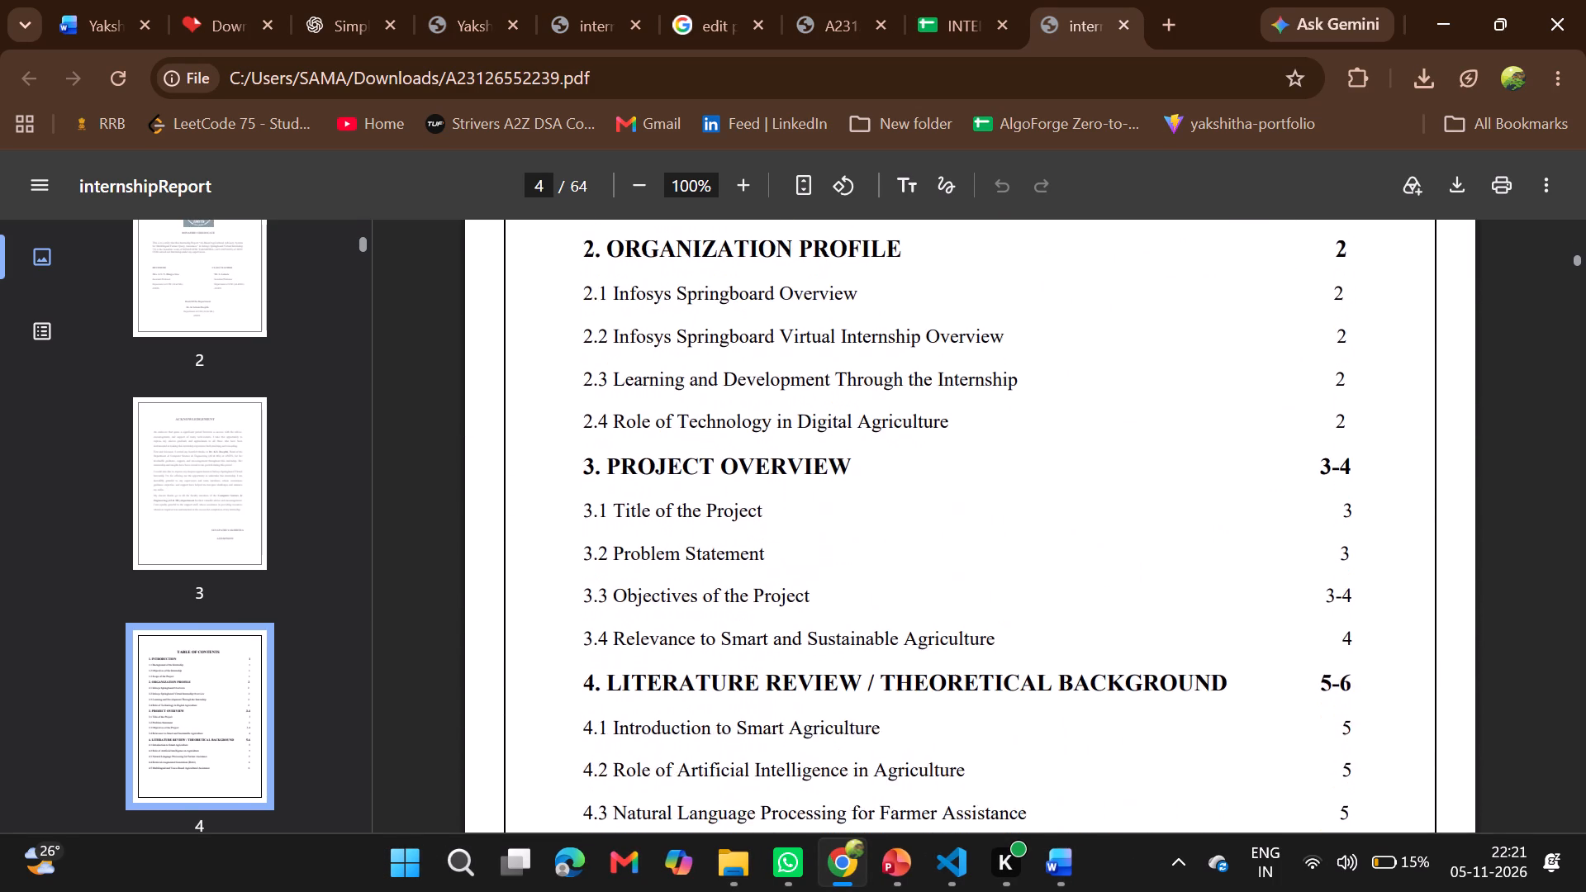
pyautogui.scroll(-2, 770, 429)
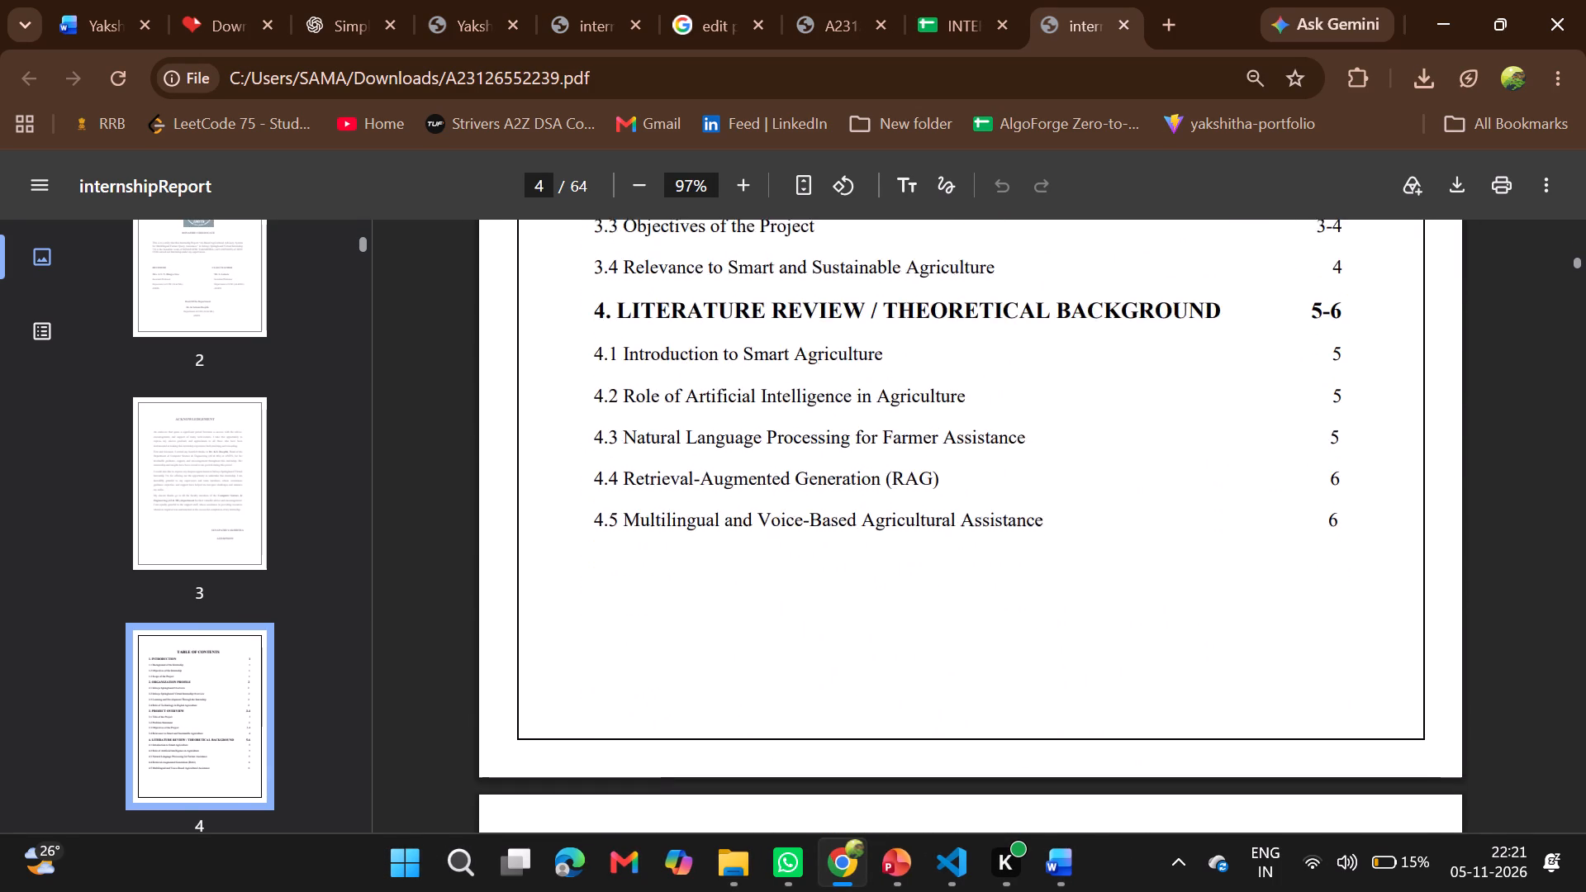
pyautogui.scroll(-4, 770, 429)
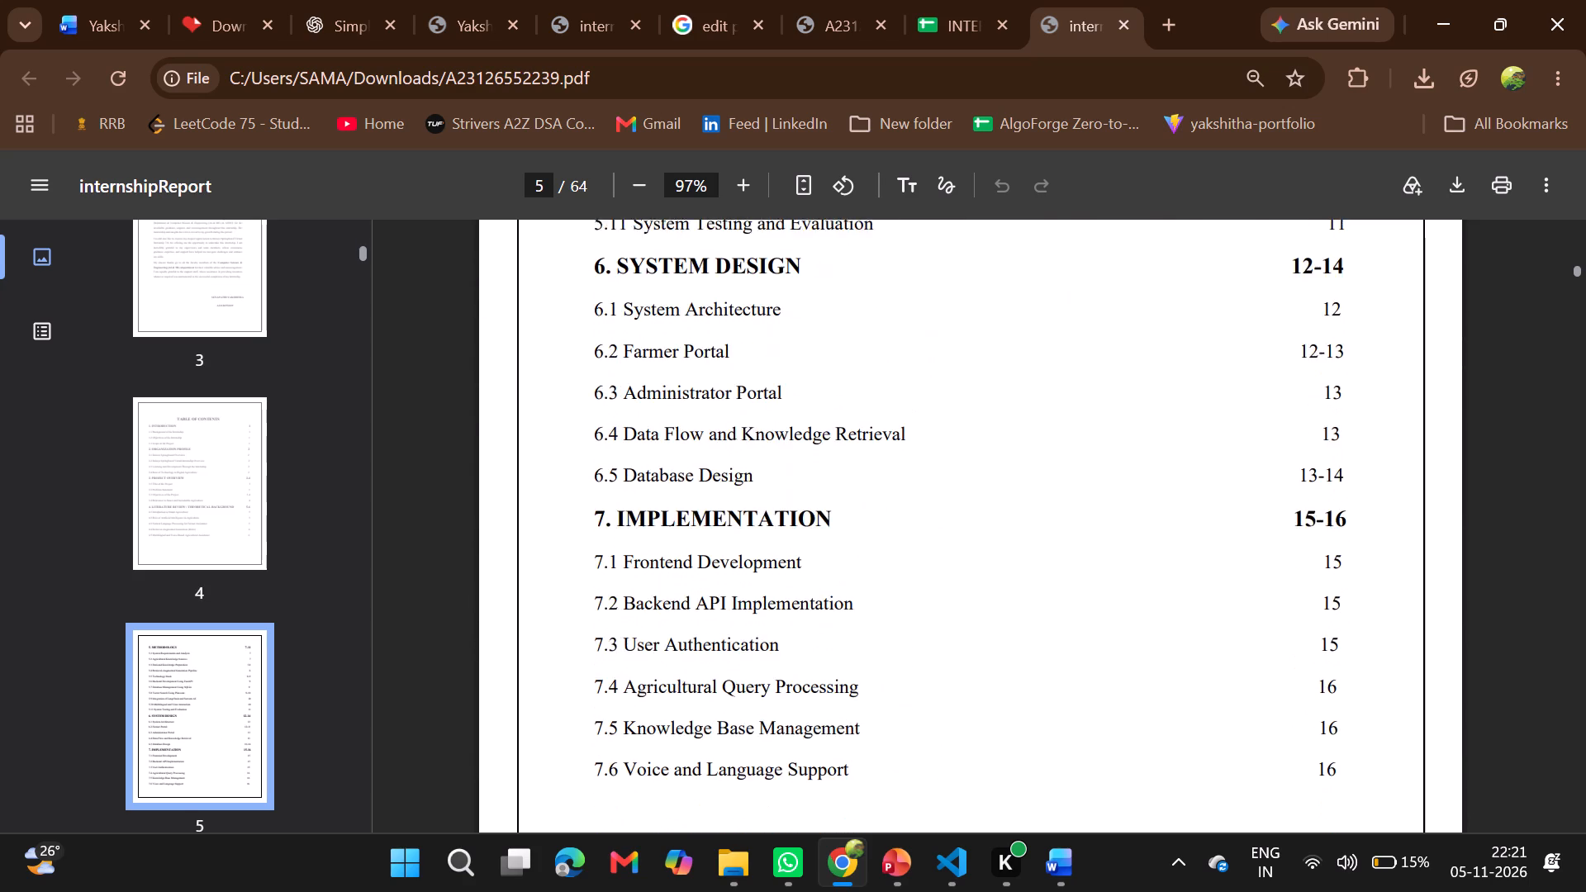
pyautogui.scroll(-3, 770, 429)
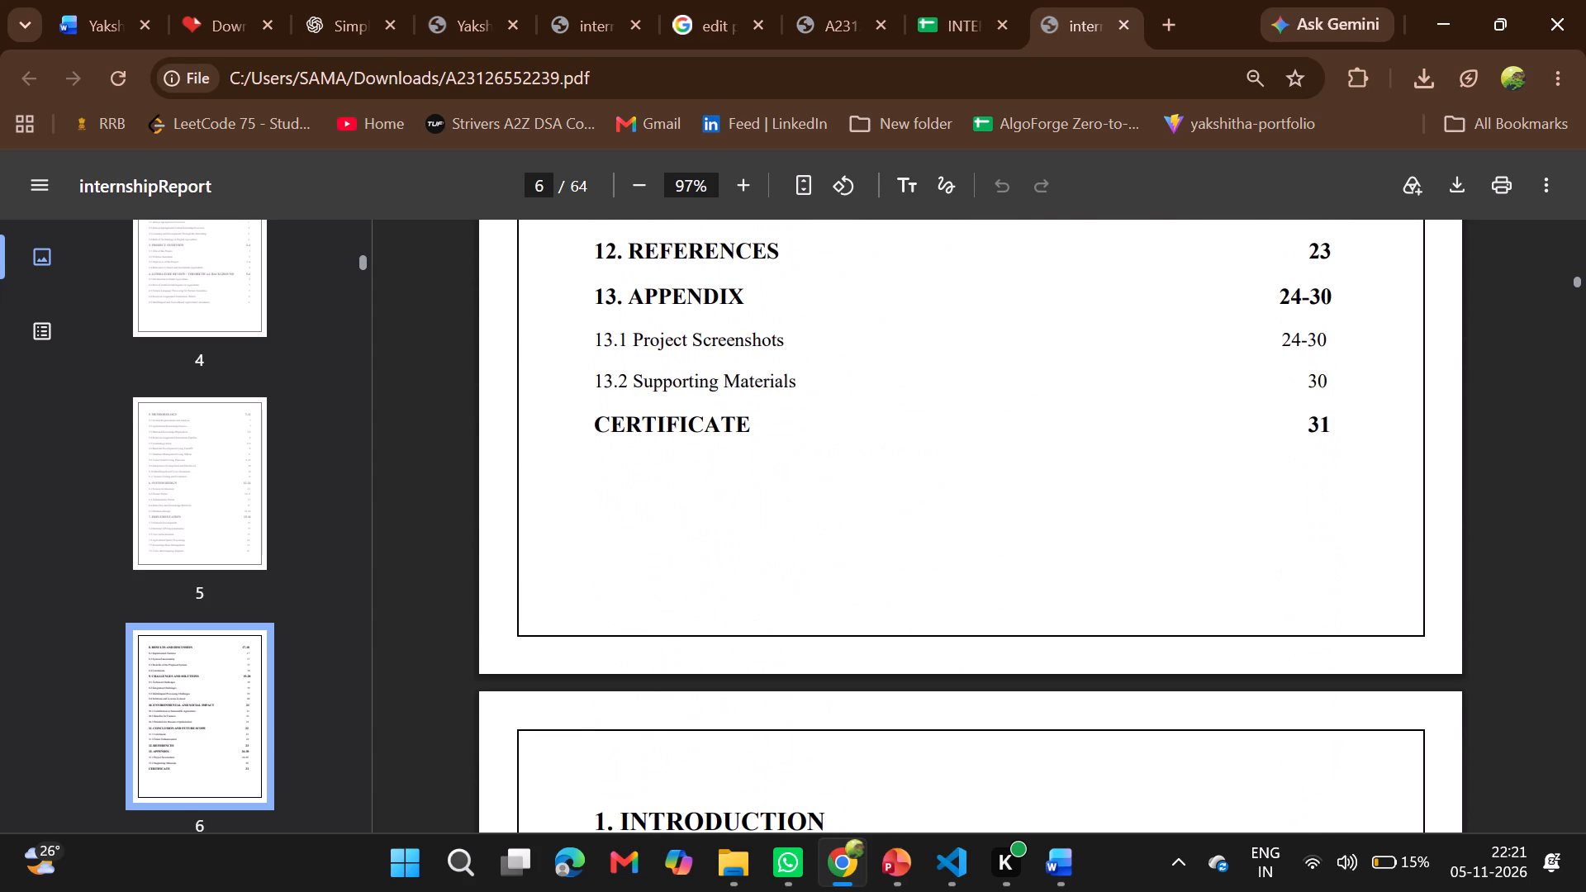
# Review the report body from the Introduction chapter to the Appendix, checking page layout, borders and footer page numbers.
pyautogui.scroll(-3, 770, 429)
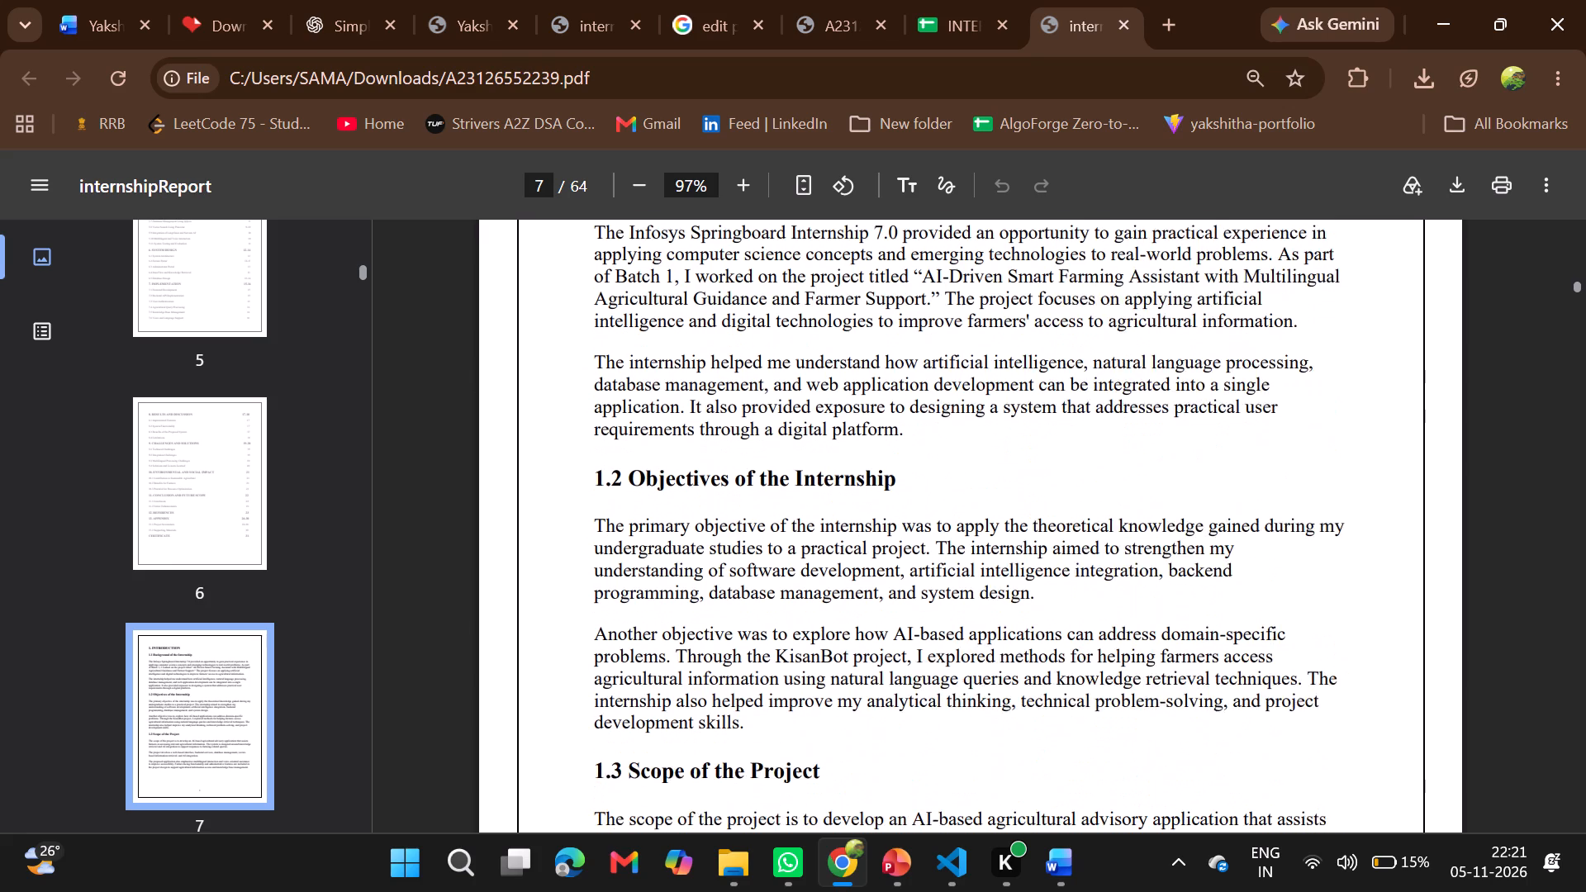
pyautogui.scroll(-7, 770, 429)
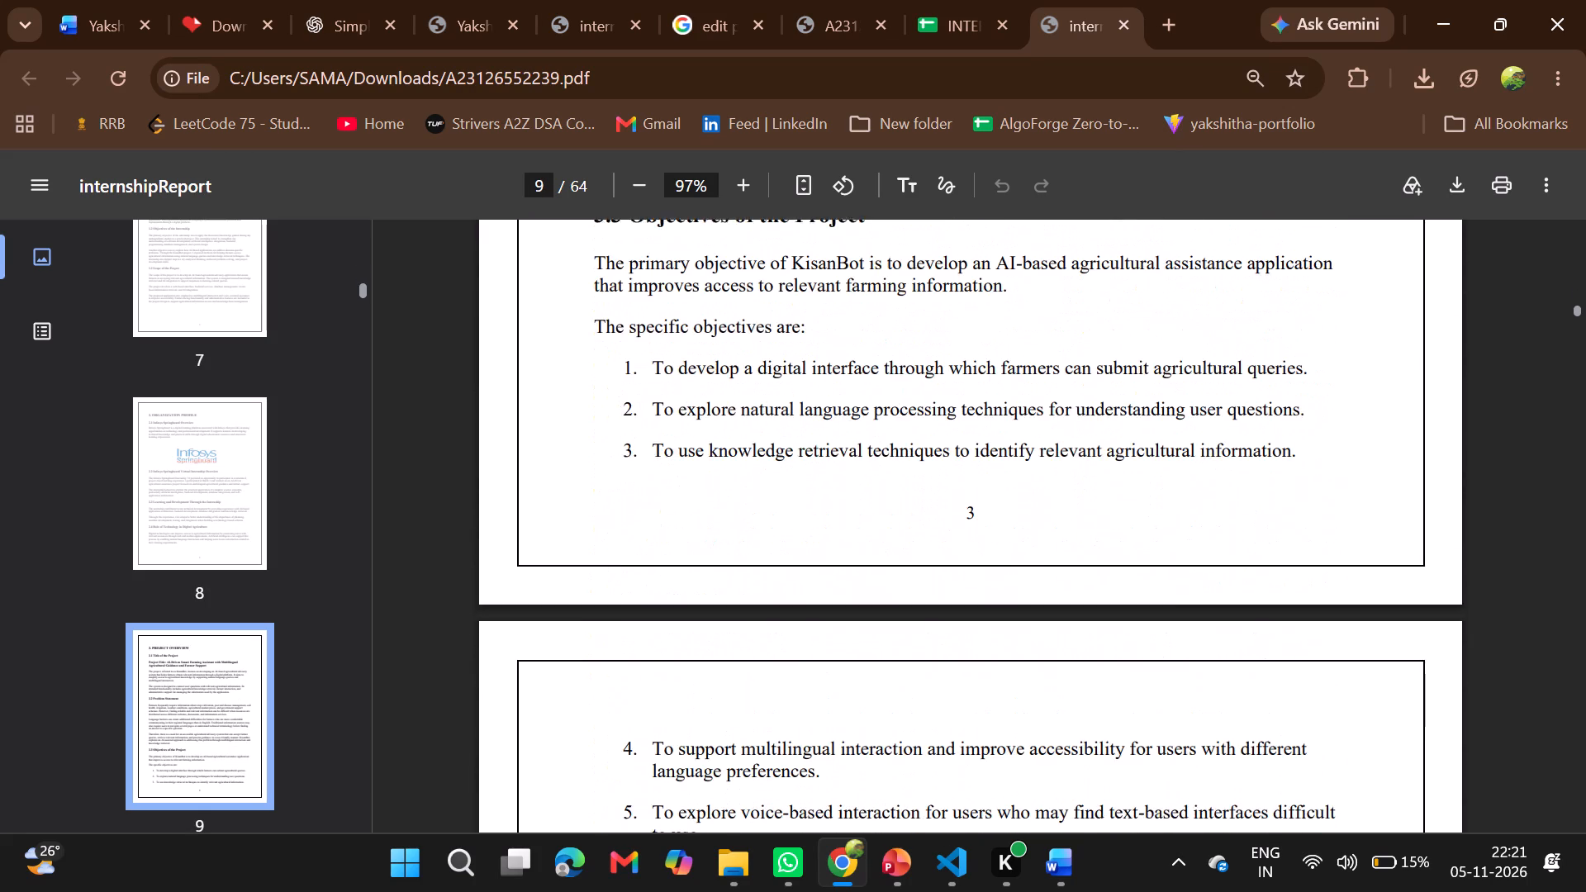
pyautogui.scroll(-4, 770, 429)
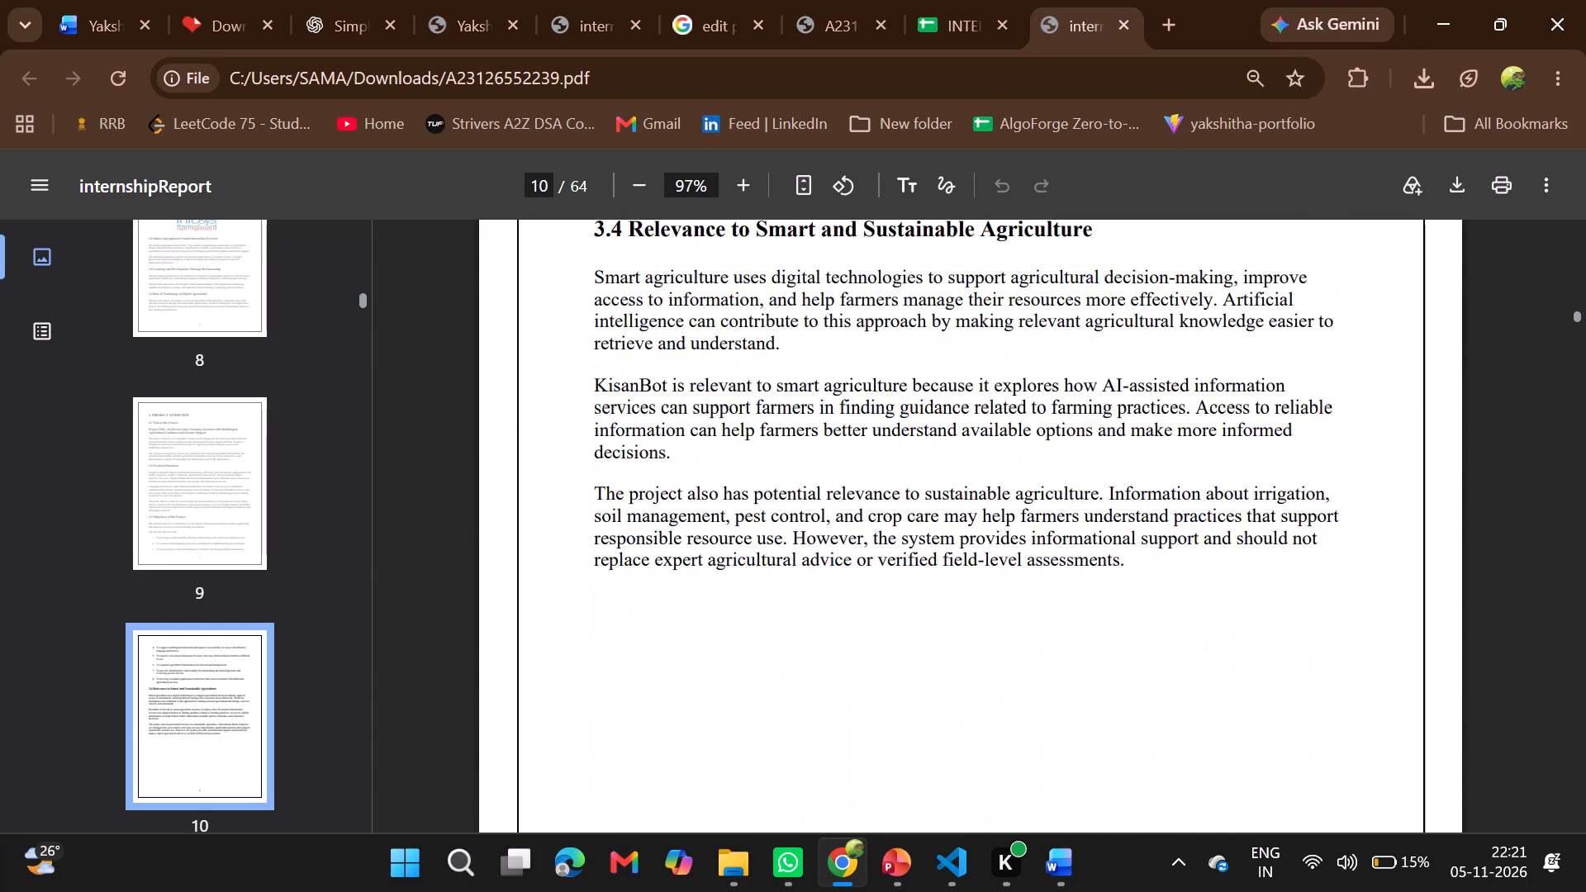
pyautogui.scroll(-4, 770, 429)
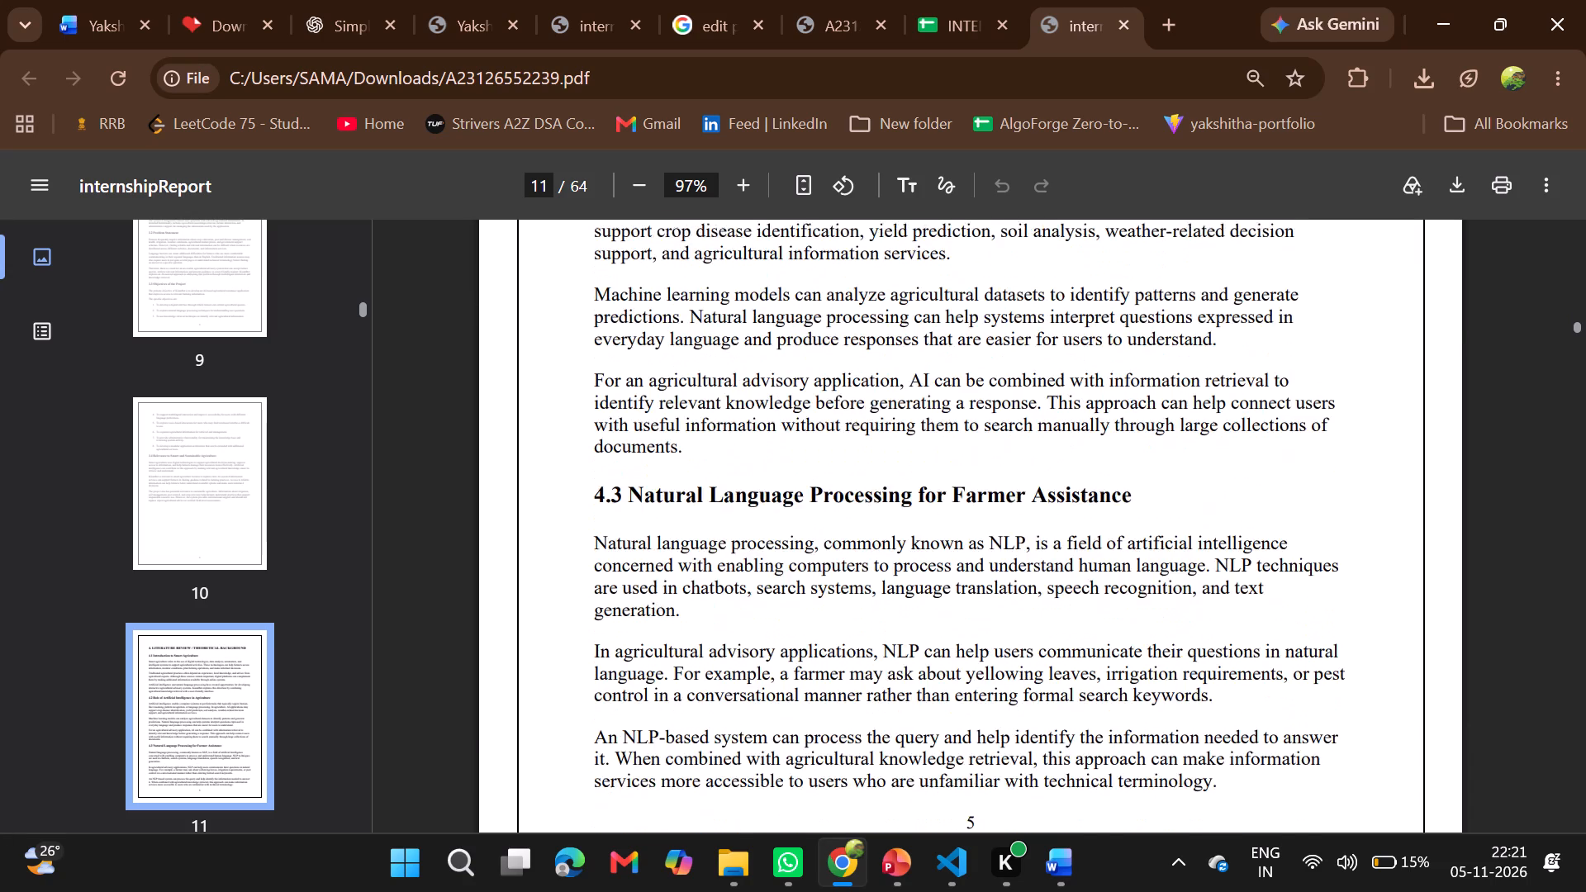
pyautogui.scroll(-4, 770, 429)
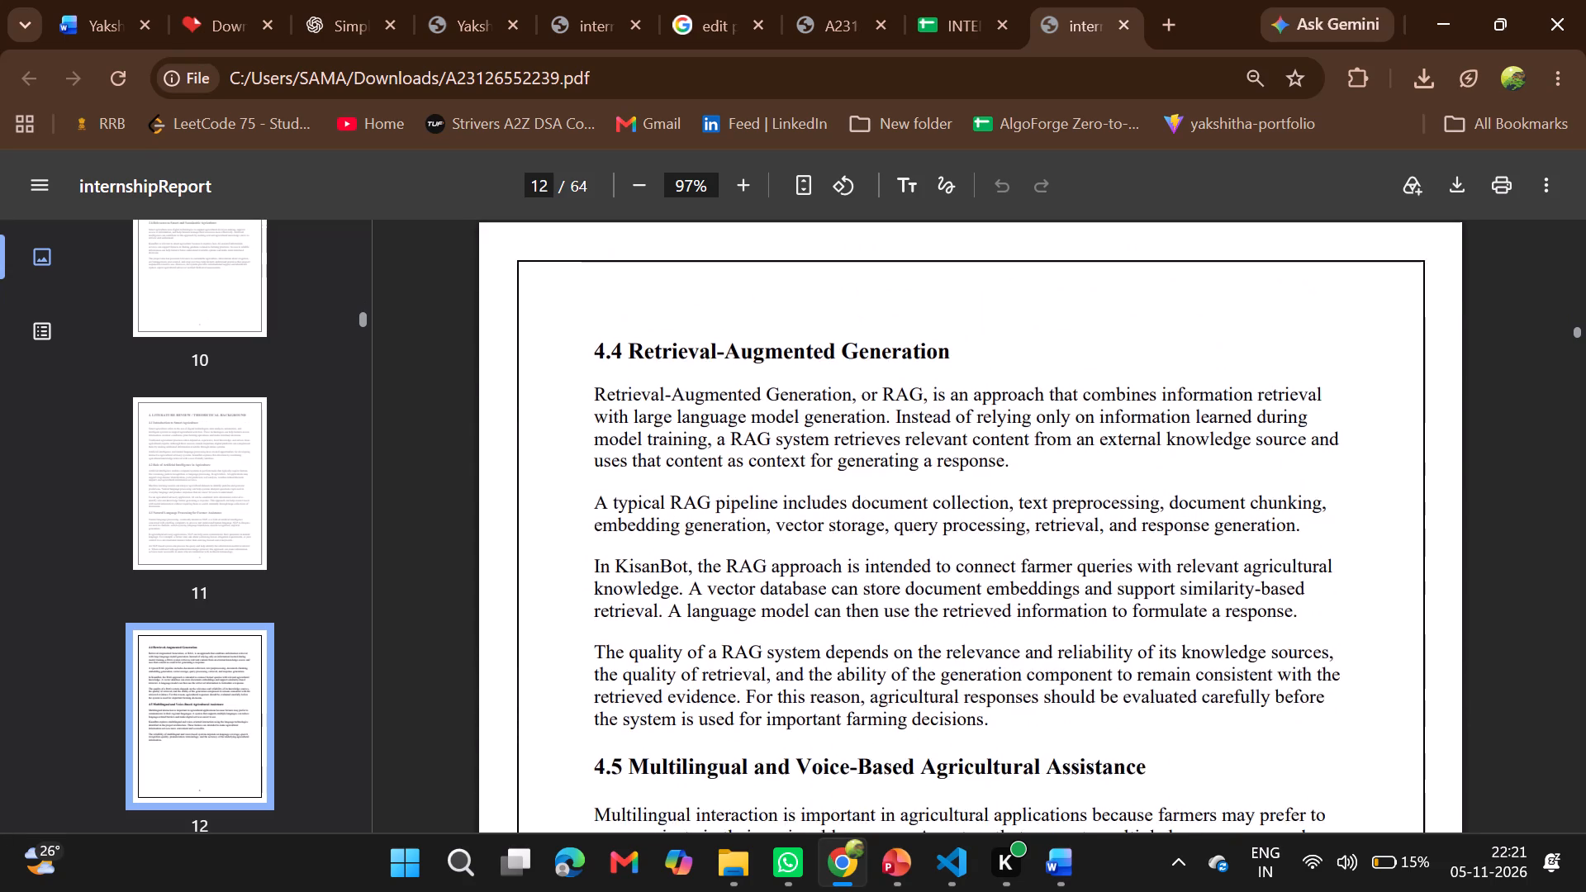
pyautogui.scroll(-4, 770, 429)
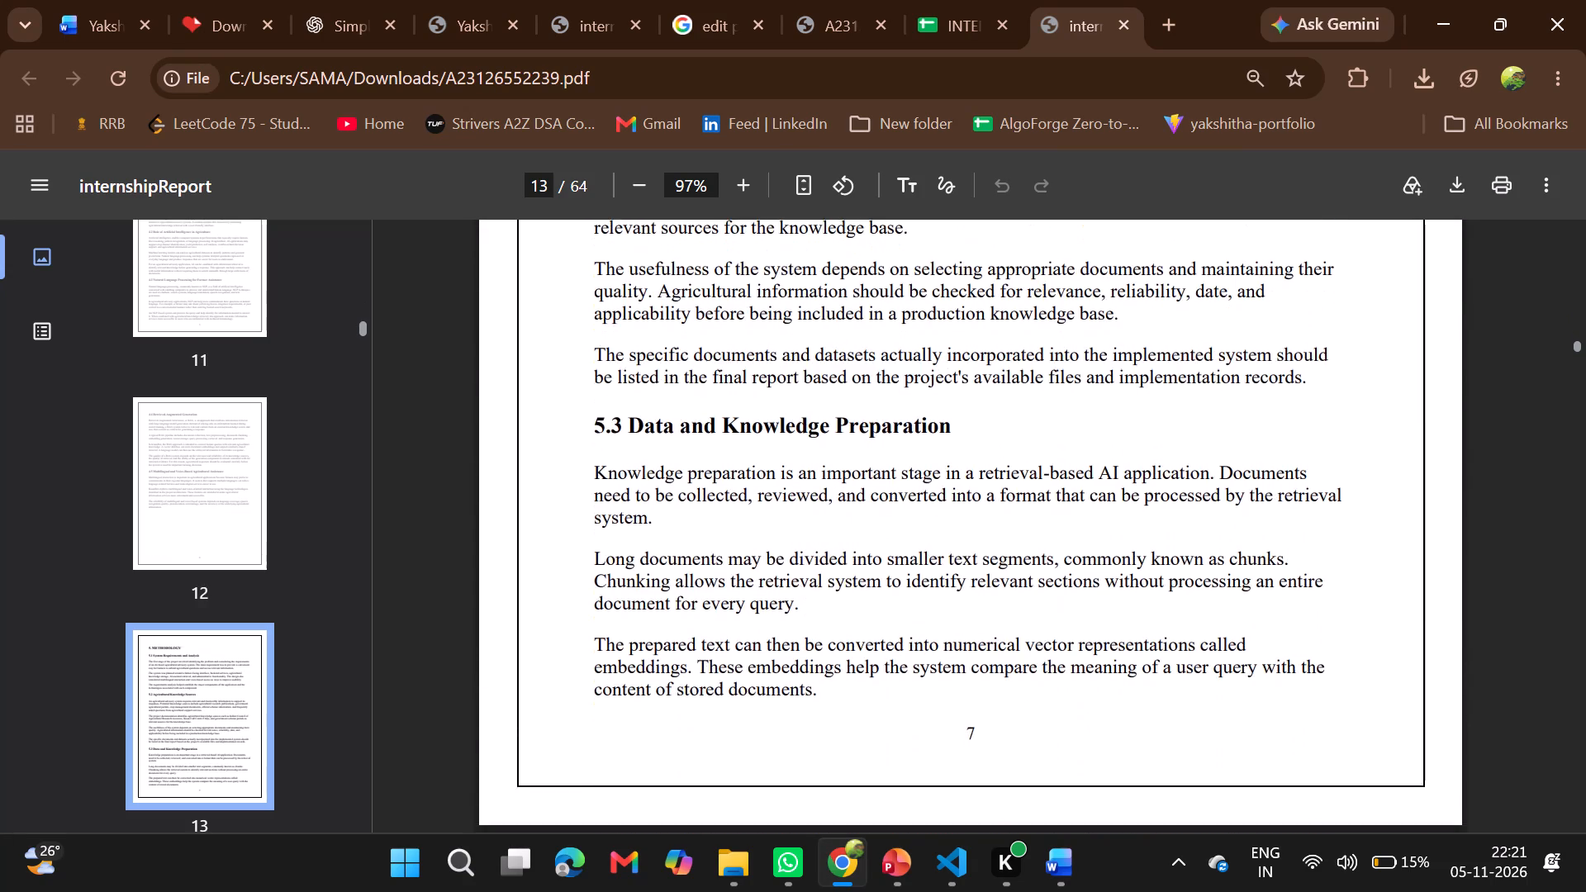
pyautogui.scroll(-4, 770, 429)
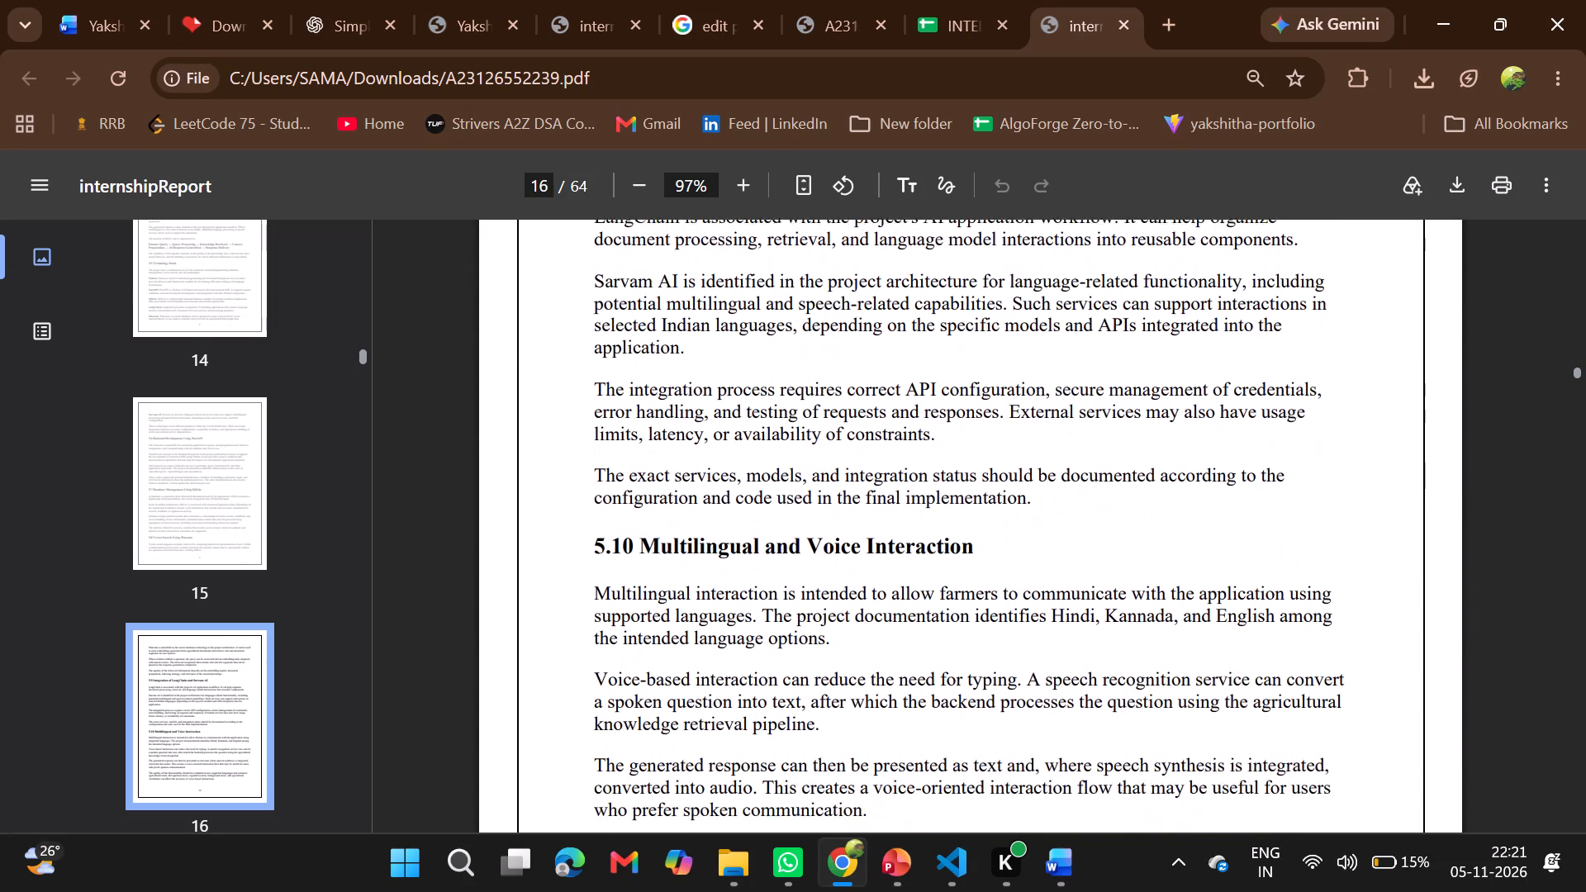
pyautogui.scroll(-4, 770, 429)
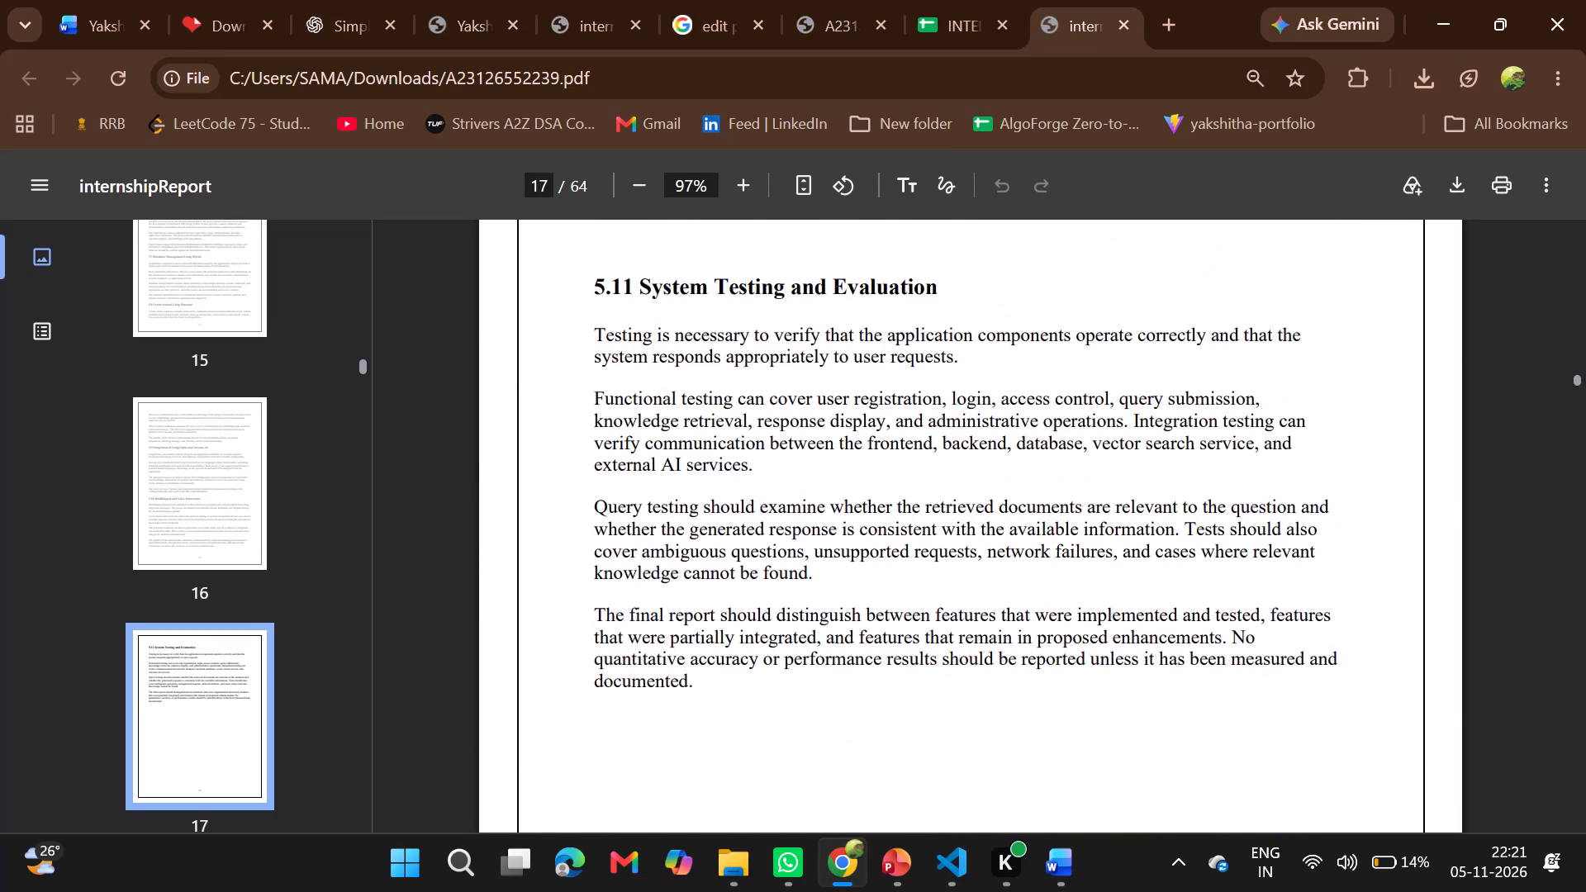
pyautogui.scroll(-4, 770, 429)
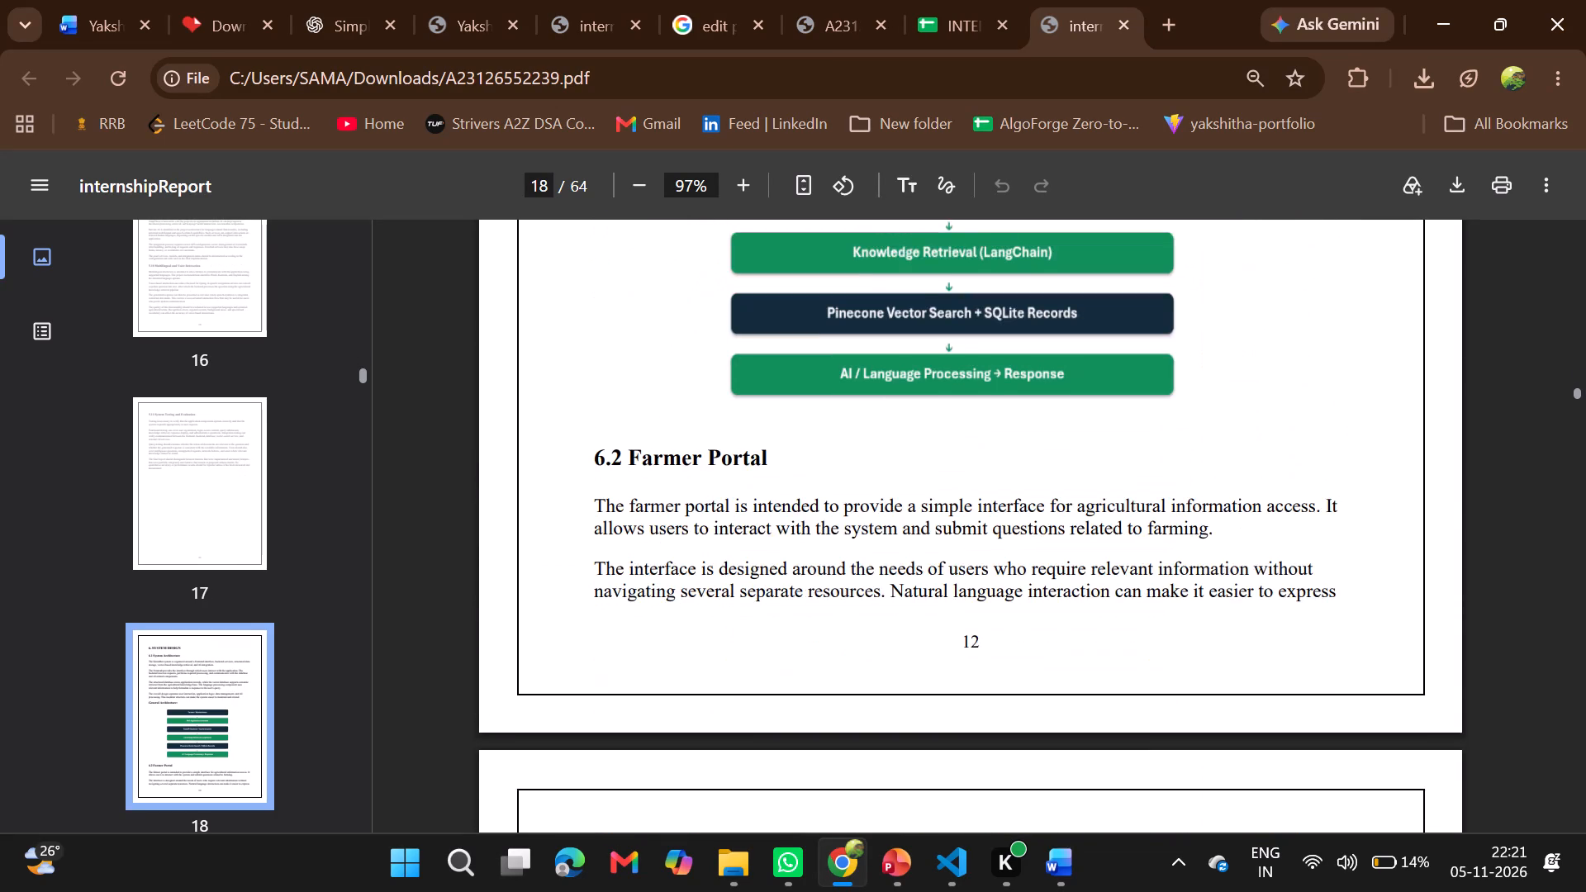
pyautogui.scroll(-4, 770, 429)
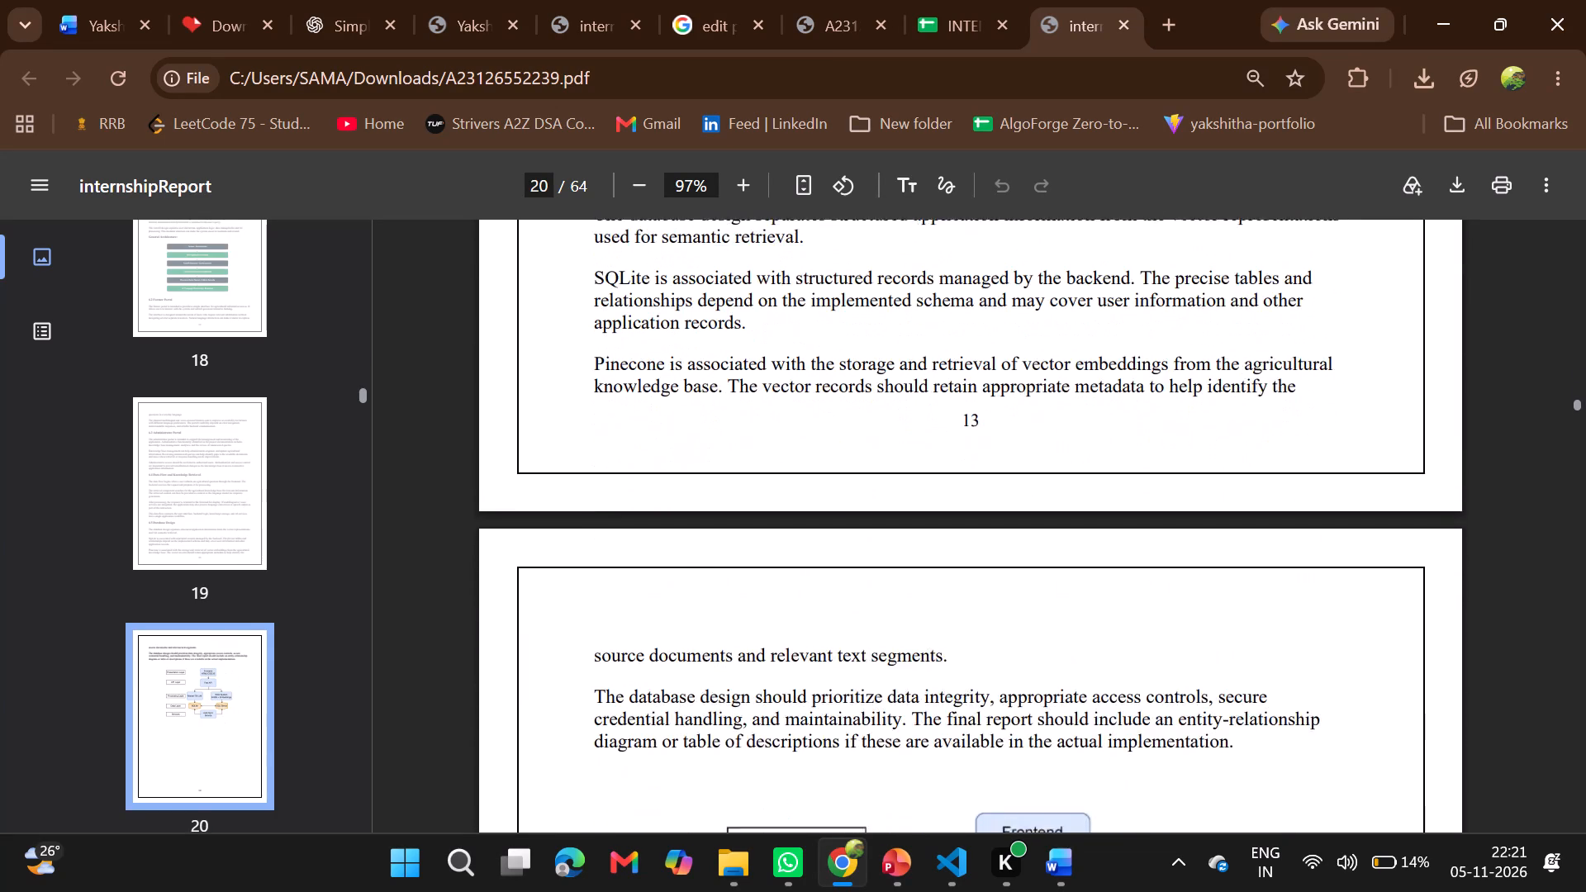
pyautogui.scroll(-4, 770, 429)
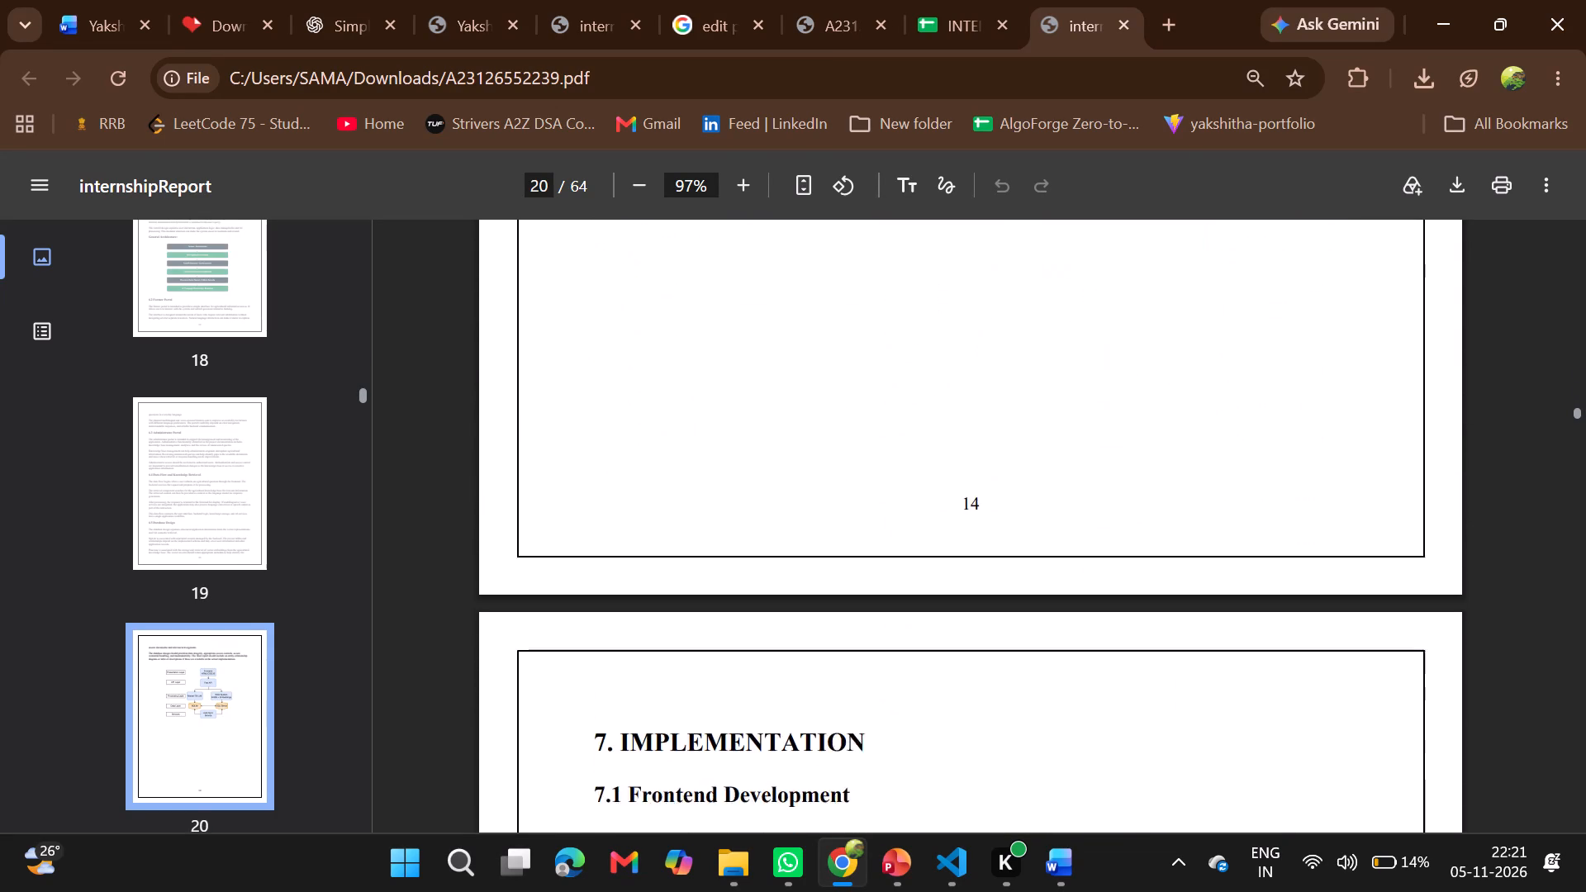
pyautogui.scroll(-4, 770, 429)
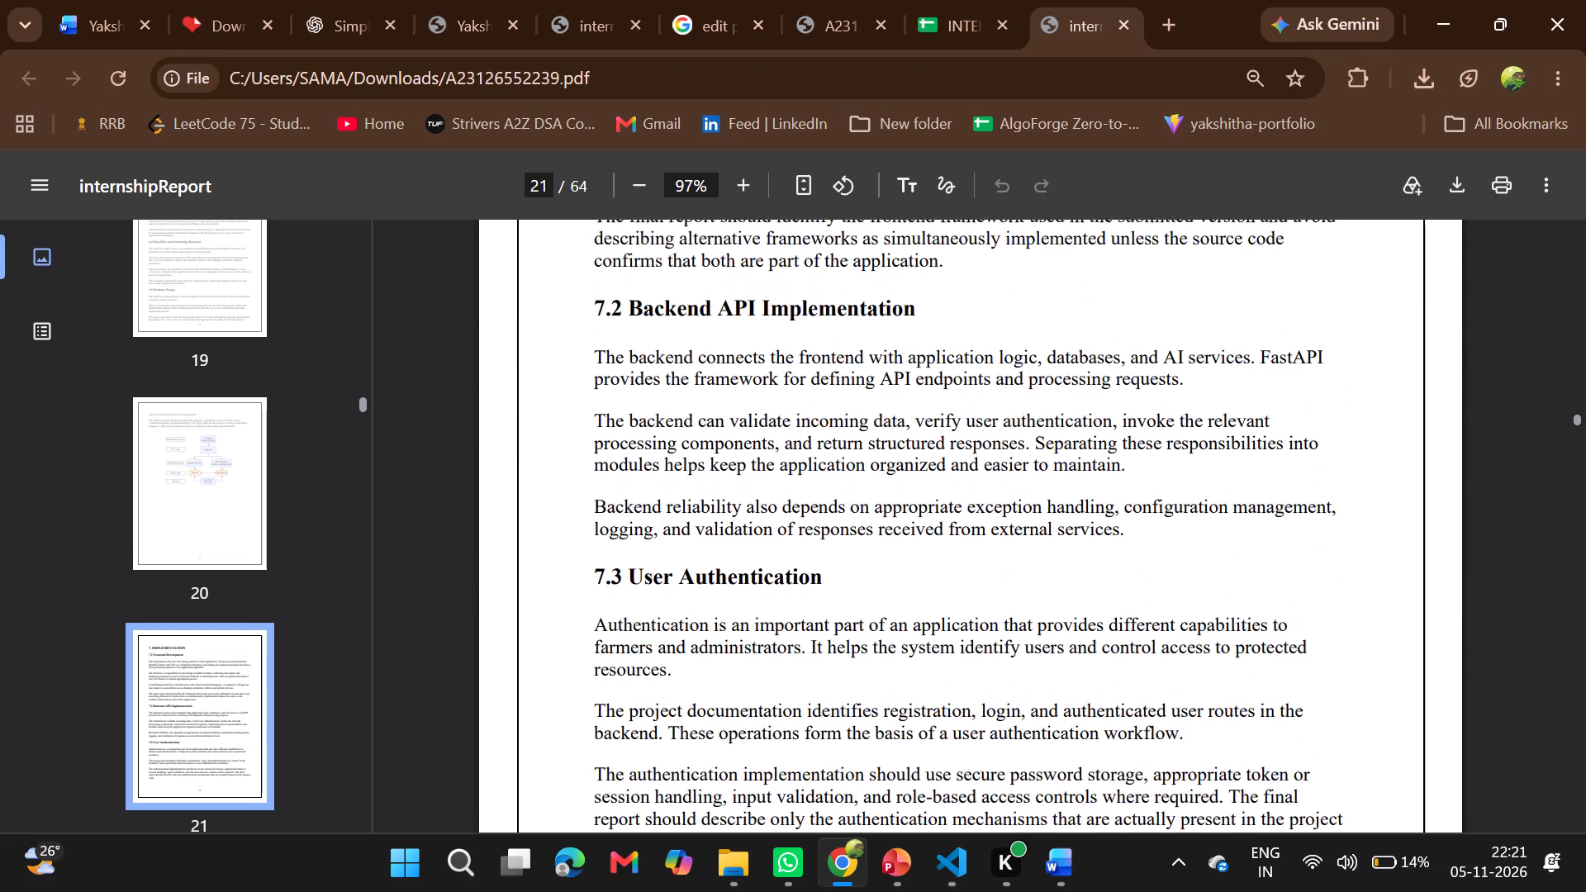
pyautogui.scroll(-3, 770, 429)
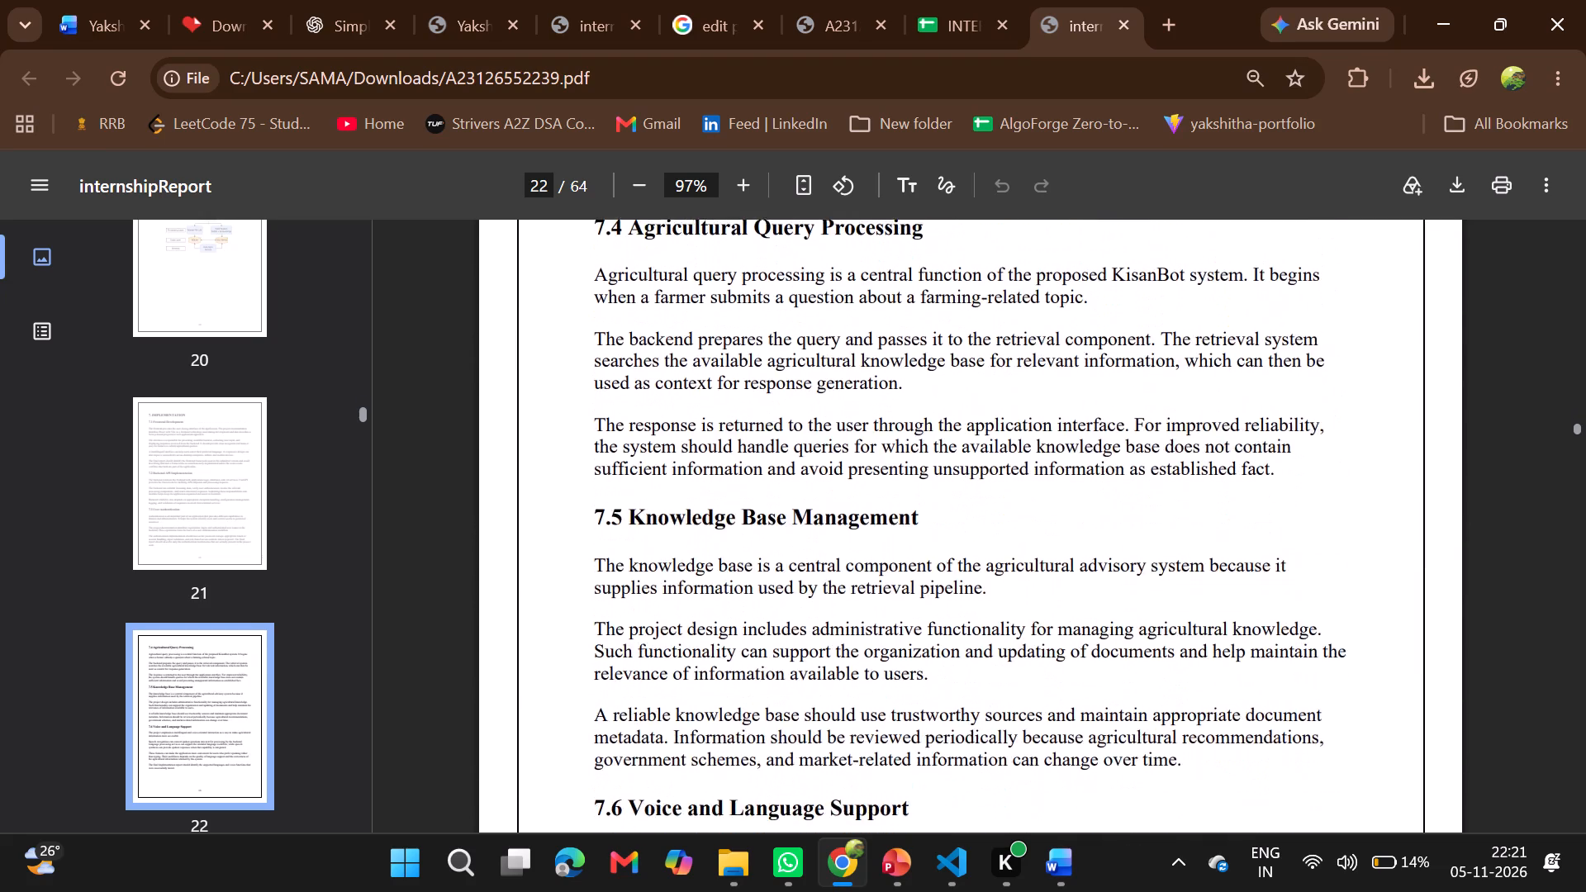
pyautogui.scroll(-3, 770, 429)
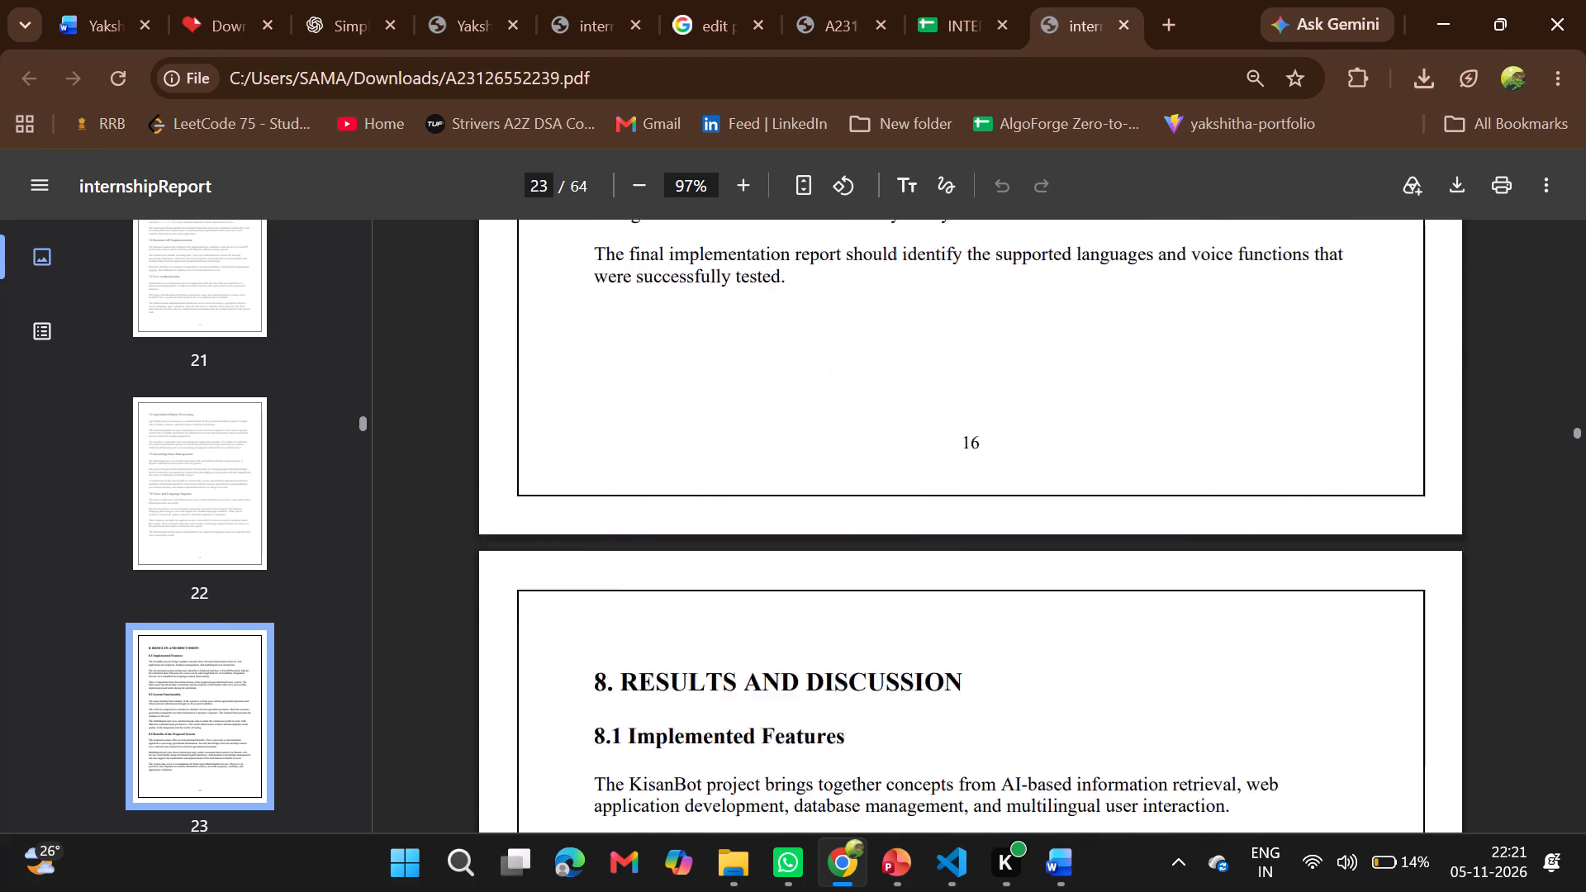
pyautogui.scroll(-1, 770, 429)
pyautogui.hscroll(20, 770, 429)
pyautogui.hscroll(5, 770, 429)
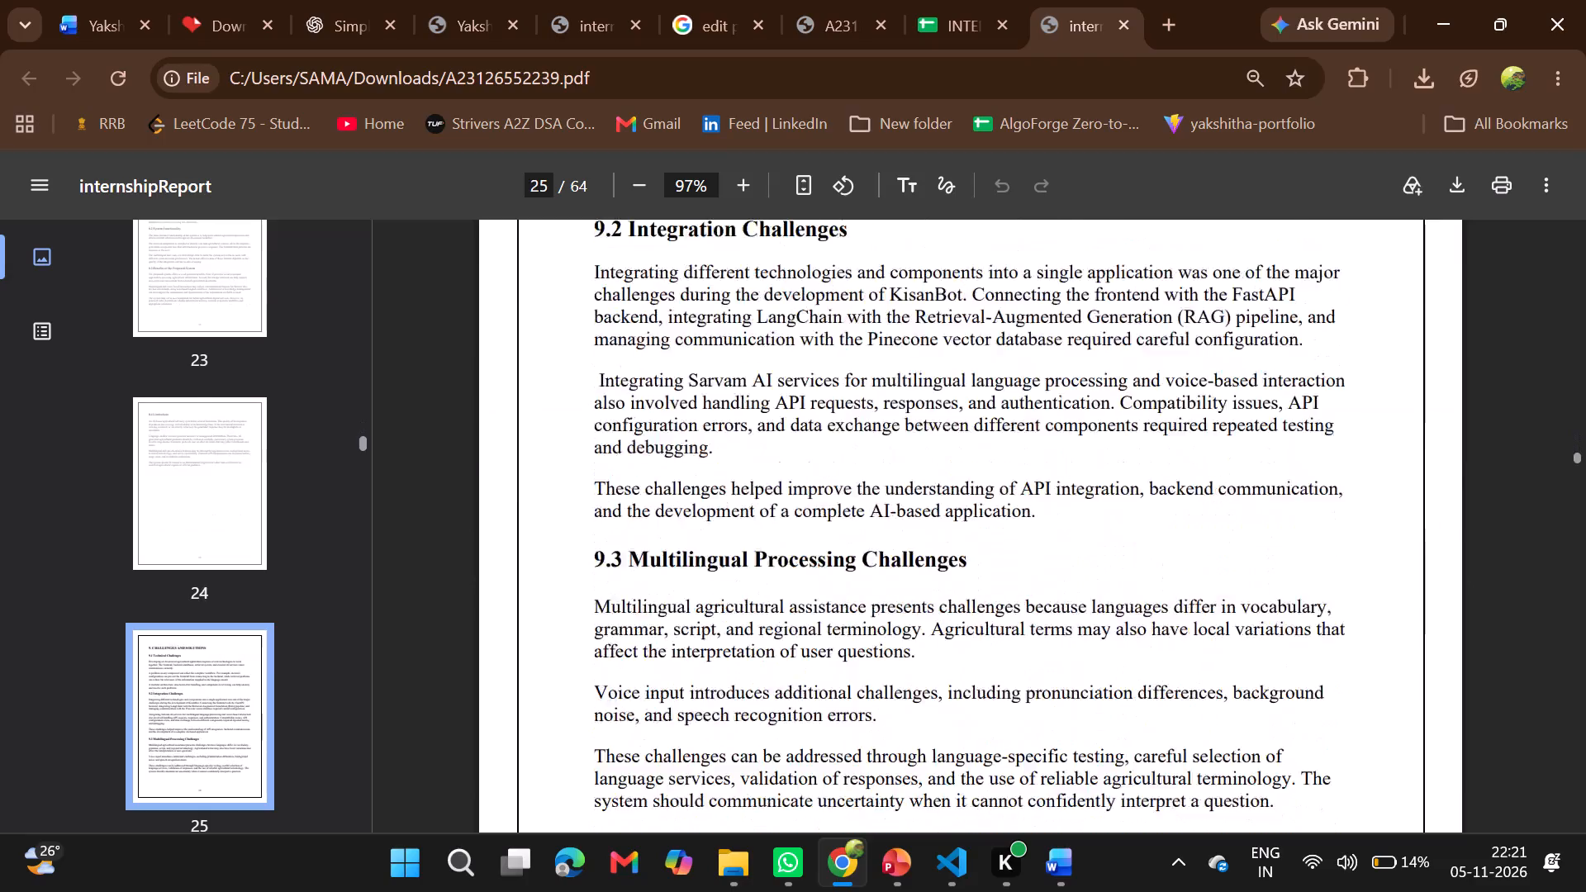
pyautogui.hscroll(5, 770, 429)
pyautogui.scroll(-7, 770, 429)
pyautogui.hscroll(9, 770, 429)
pyautogui.hscroll(20, 770, 429)
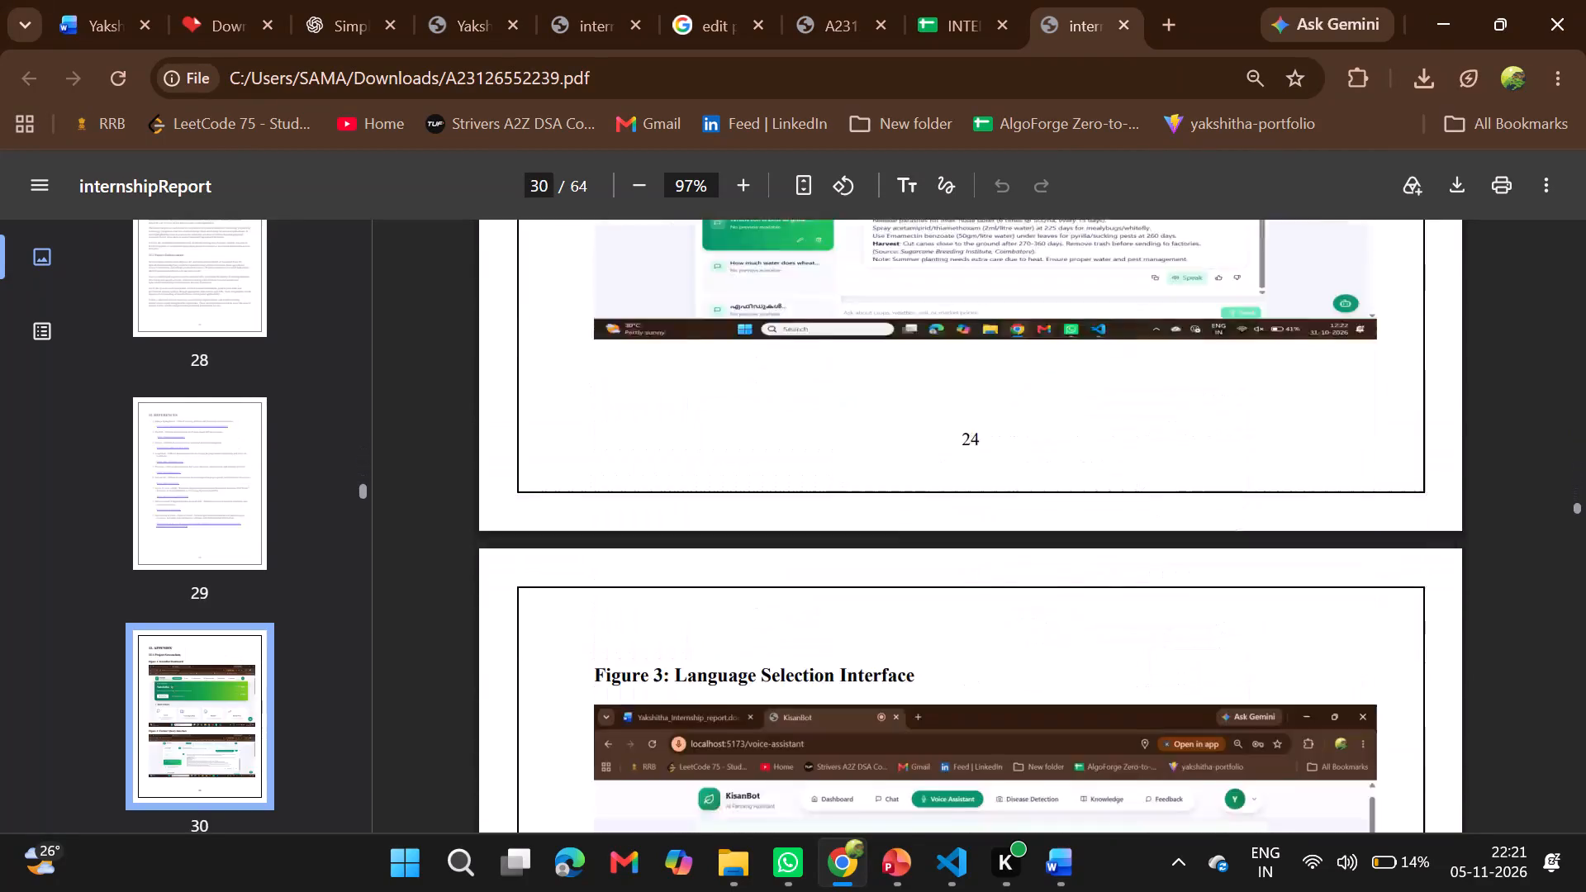
# Check the PDF's remaining pages from the appendix screenshots through to the last page.
pyautogui.hscroll(11, 770, 429)
pyautogui.scroll(-10, 770, 429)
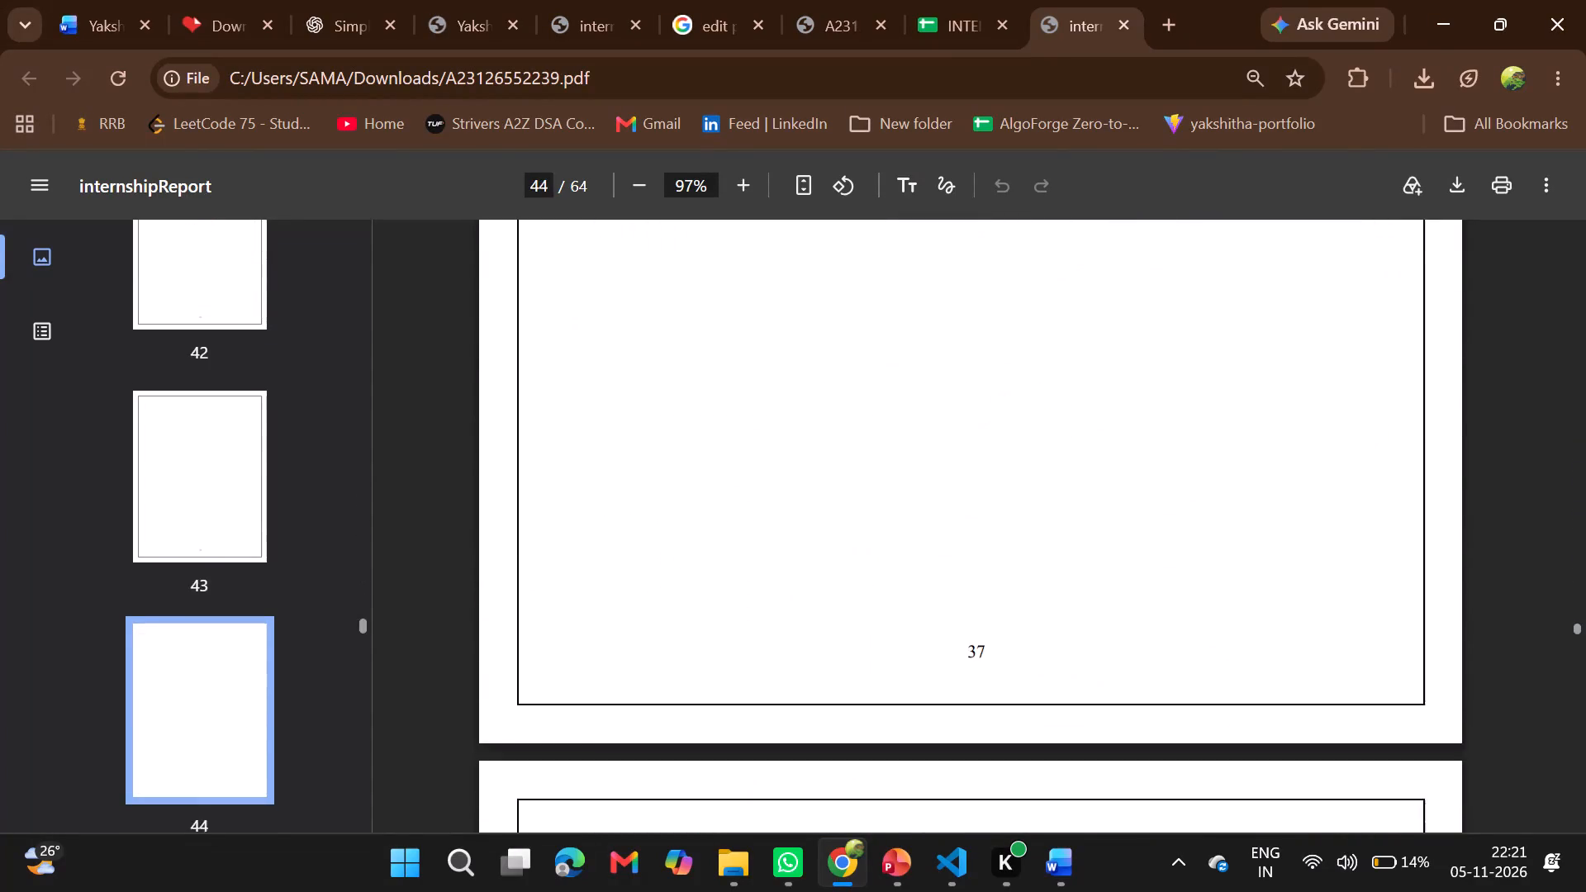
pyautogui.scroll(-19, 770, 429)
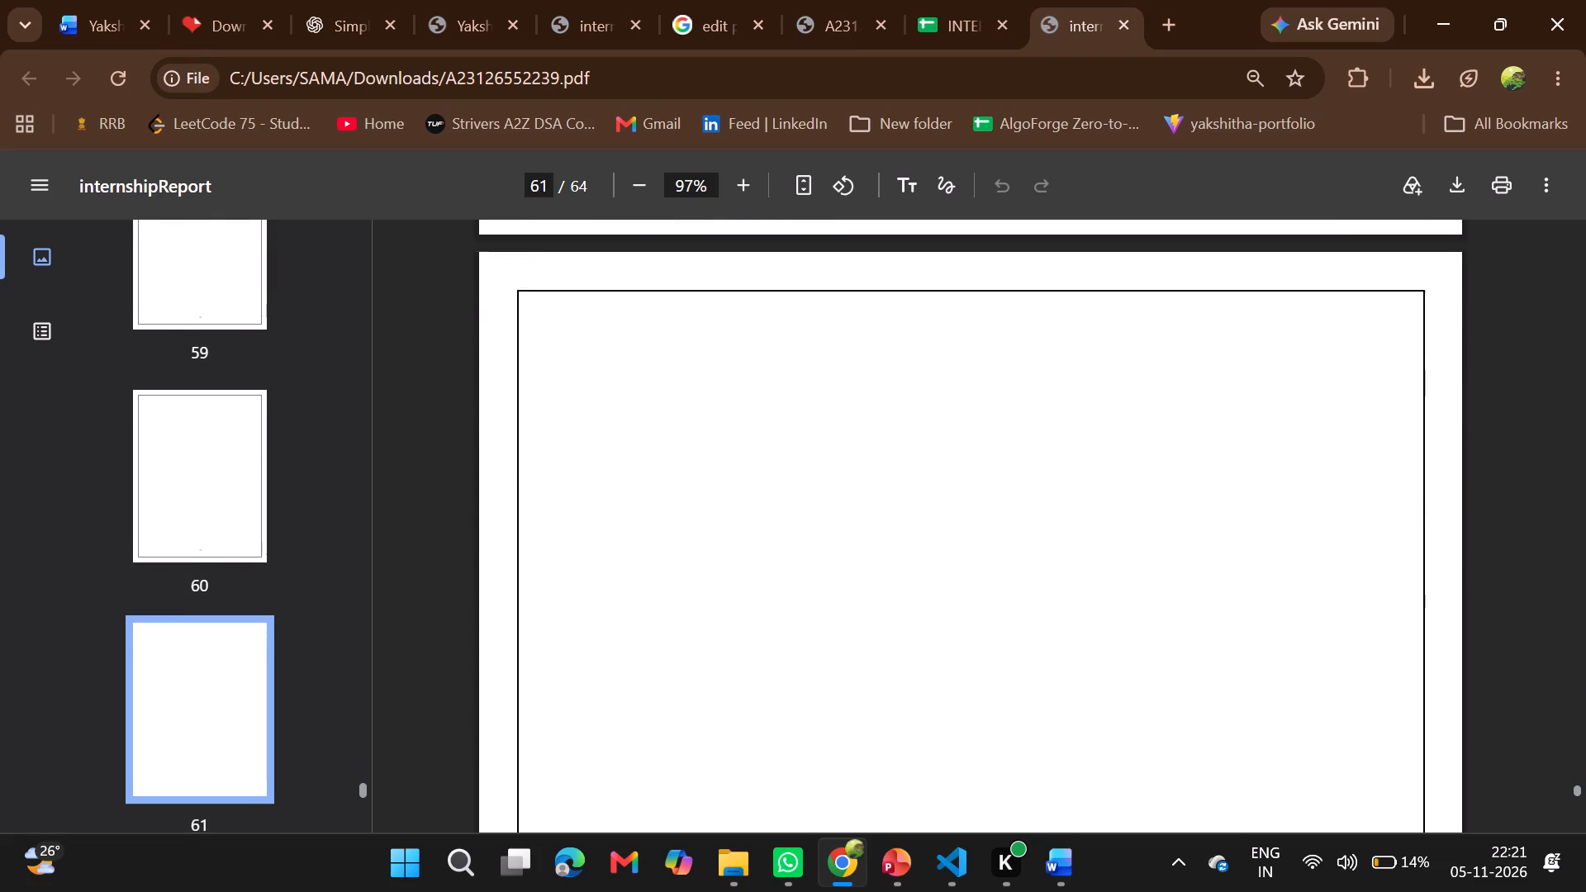
pyautogui.hscroll(18, 770, 429)
pyautogui.hscroll(4, 770, 429)
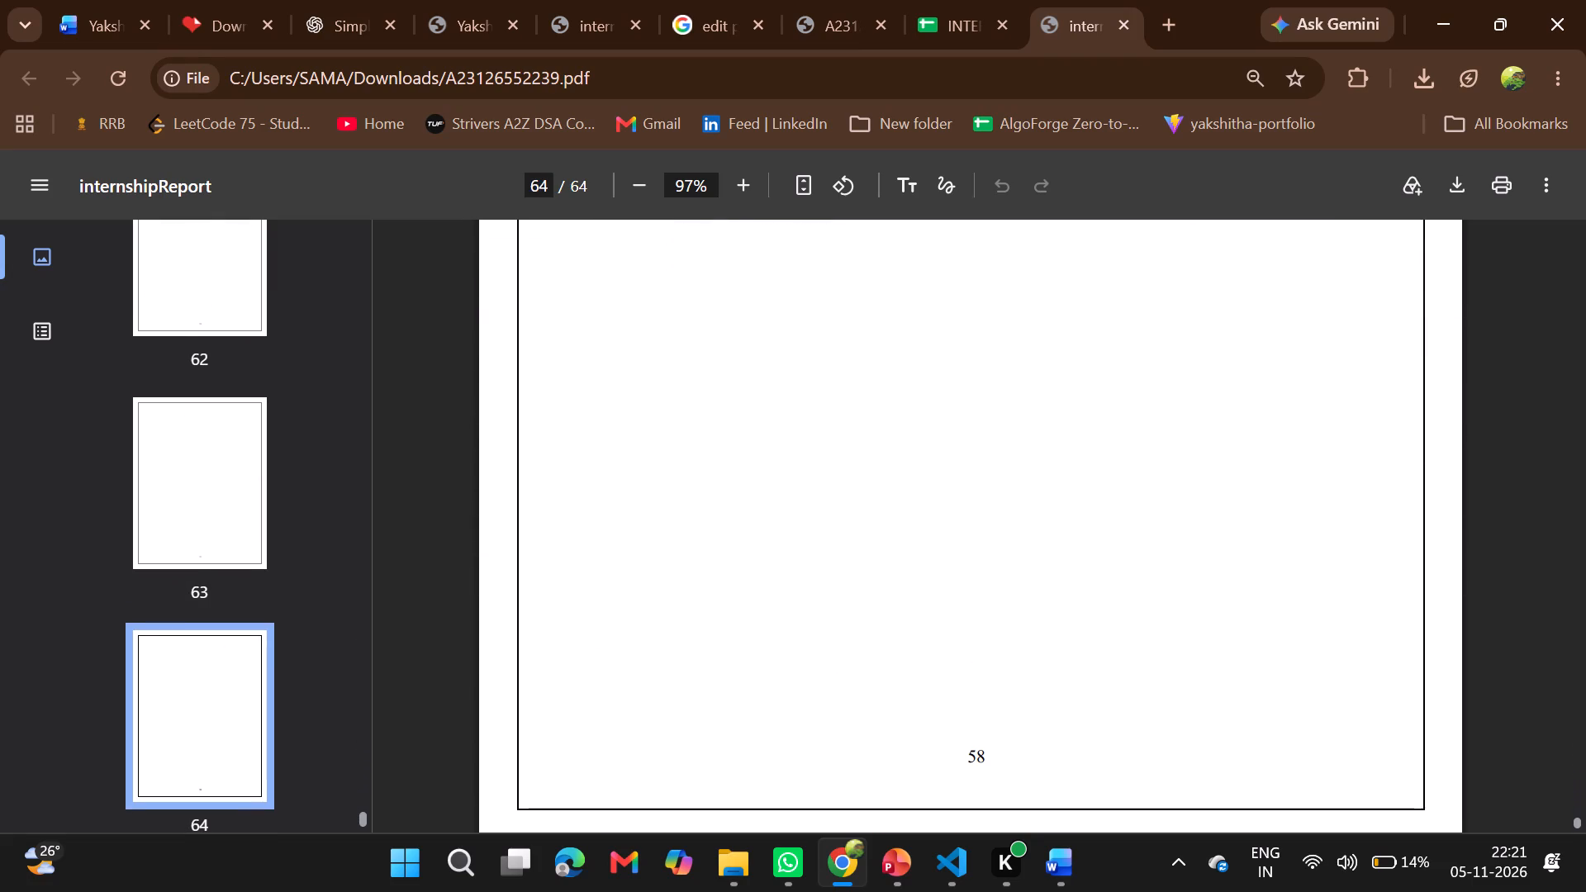
# Look back through the PDF's final pages, from the last page up to the appendix code listings.
pyautogui.scroll(11, 770, 429)
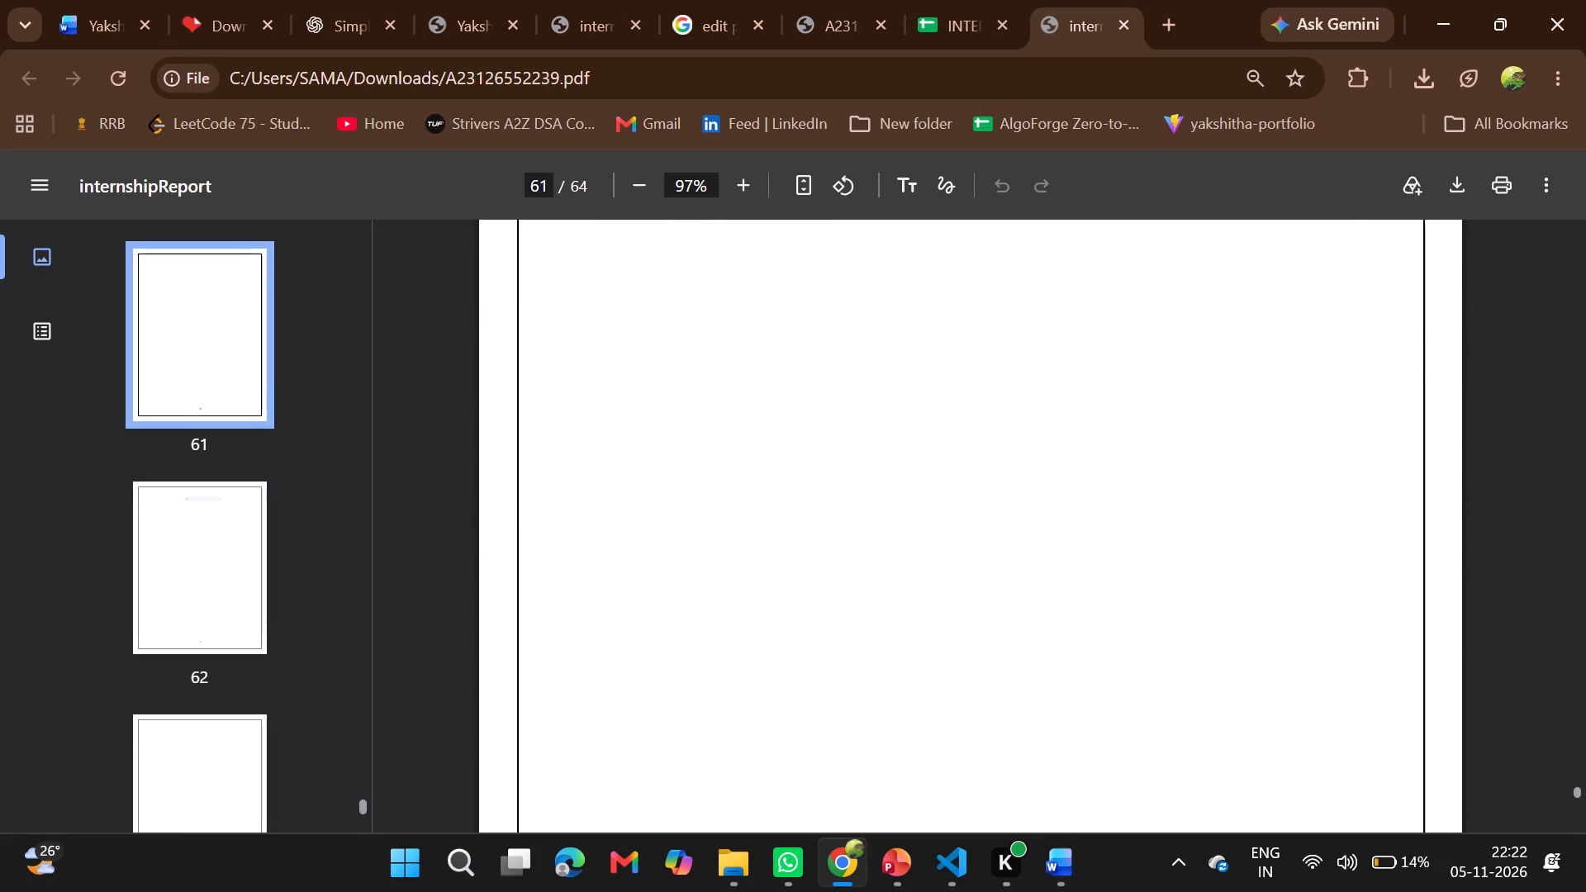
pyautogui.scroll(3, 770, 429)
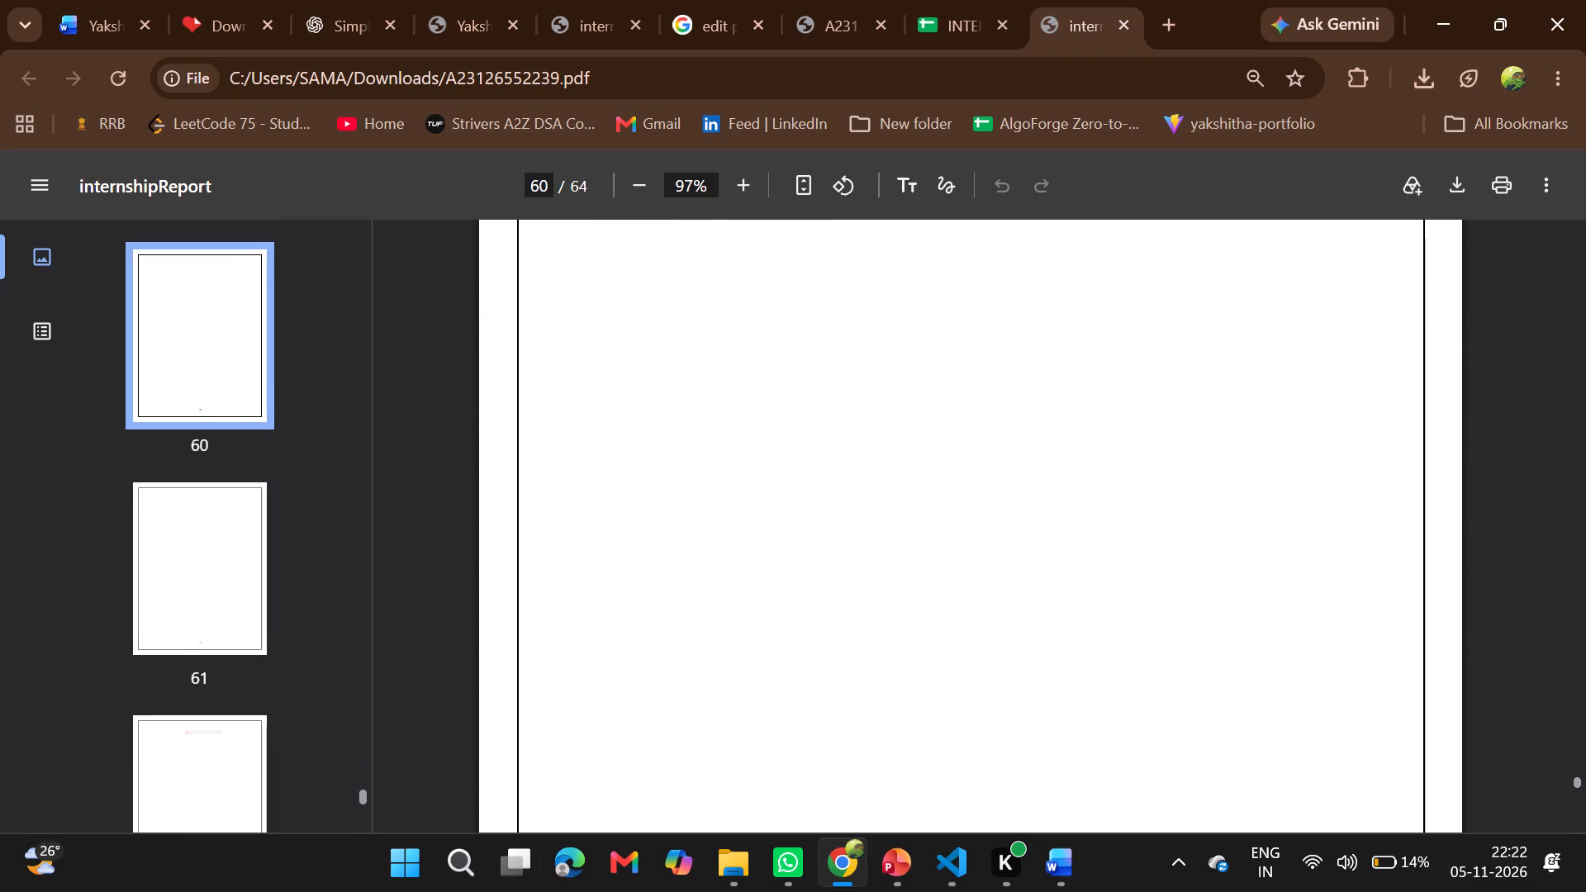
pyautogui.scroll(8, 770, 429)
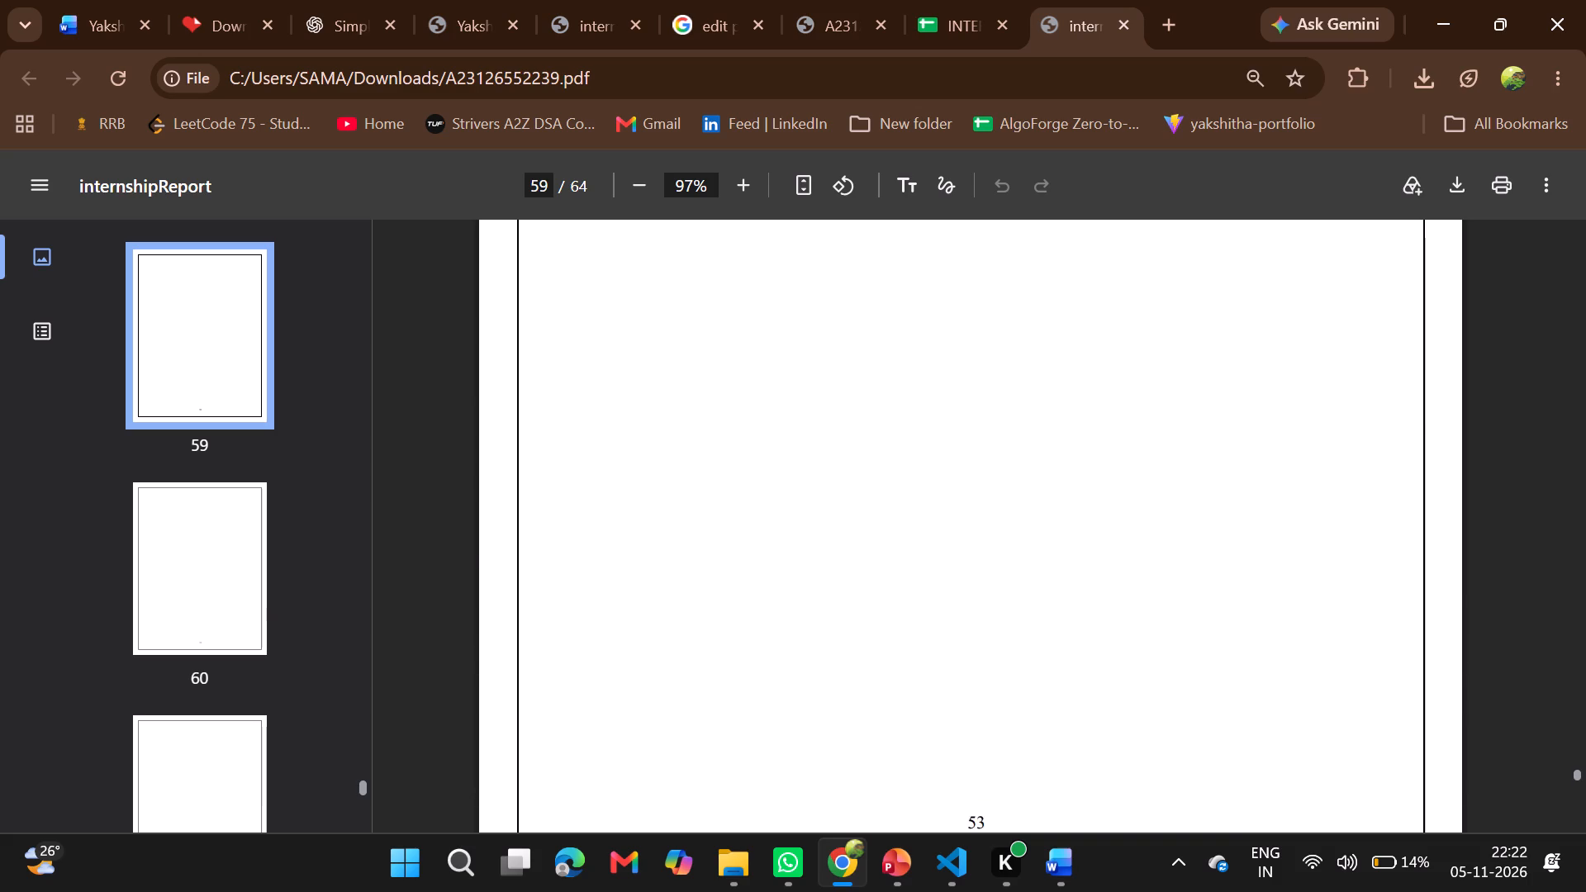
pyautogui.scroll(12, 770, 429)
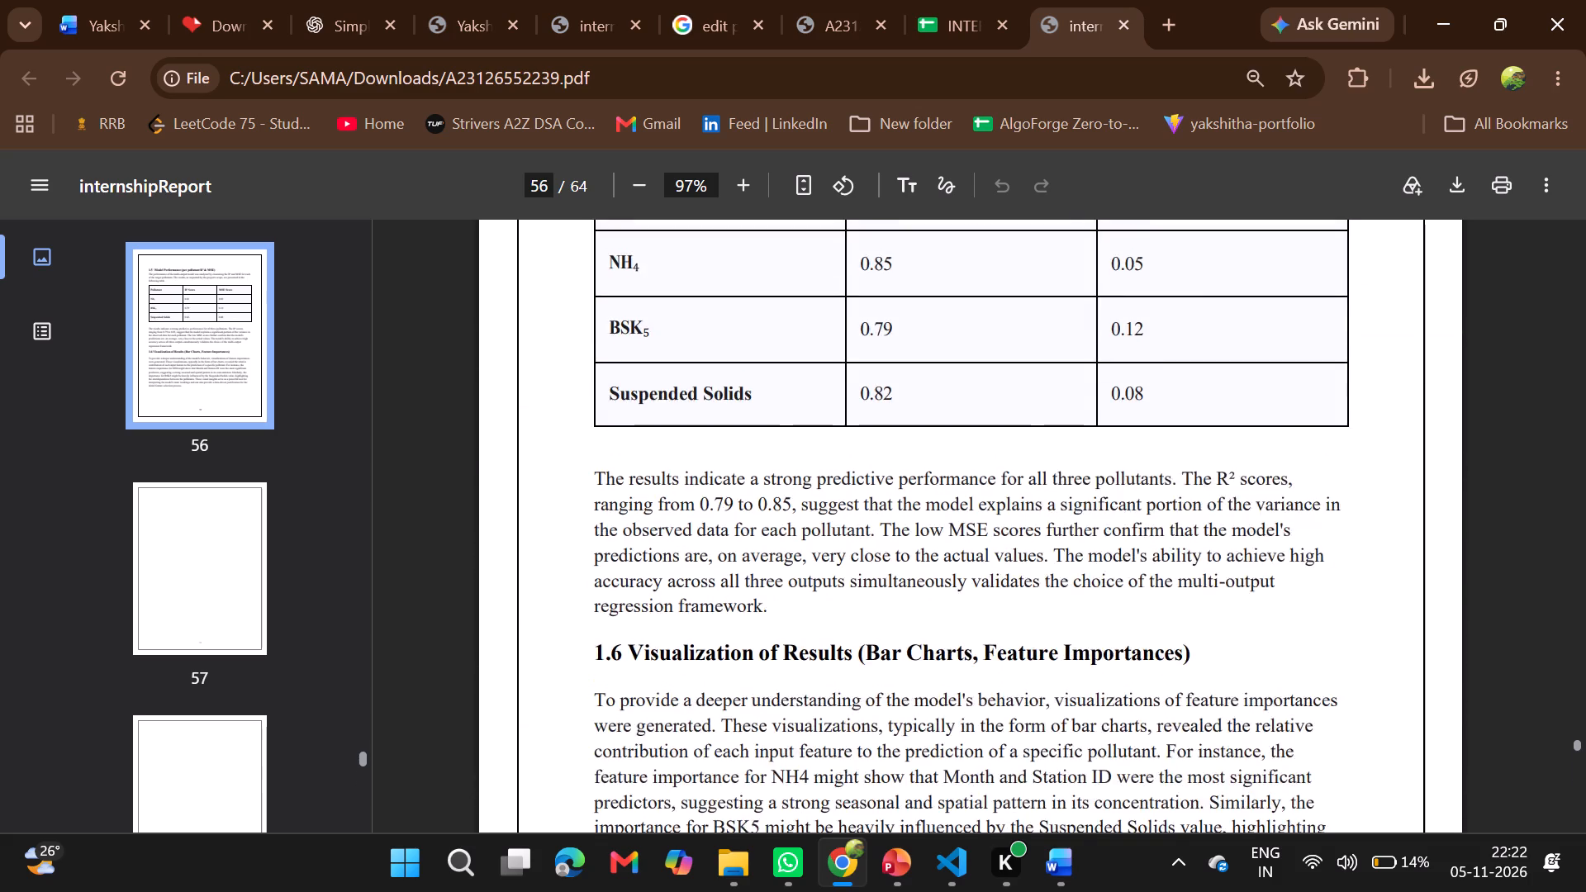
pyautogui.scroll(7, 770, 429)
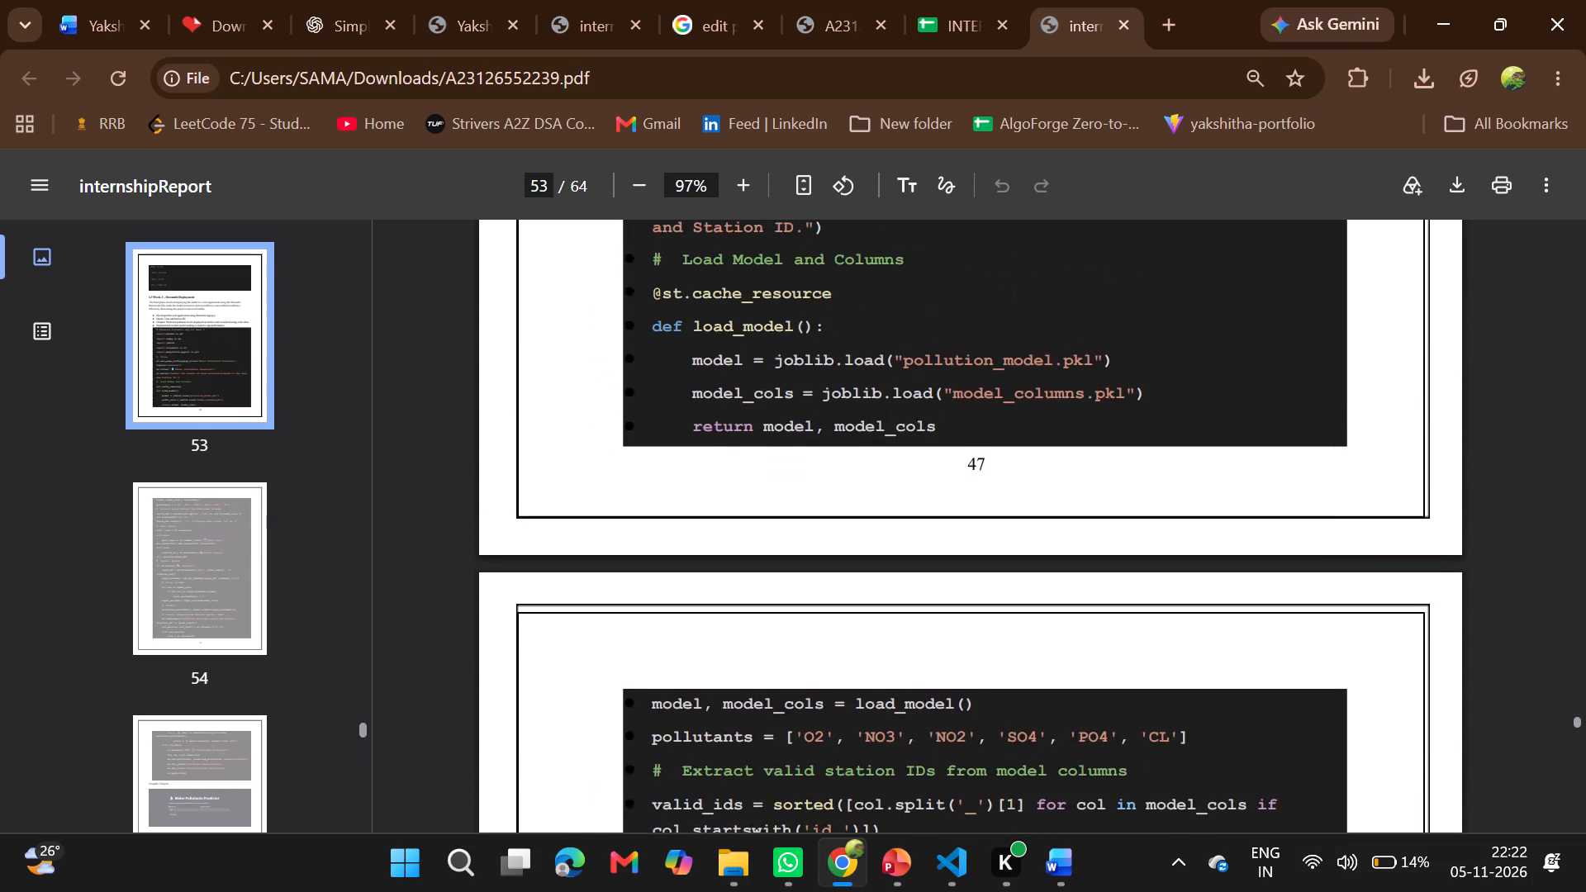
pyautogui.scroll(8, 770, 429)
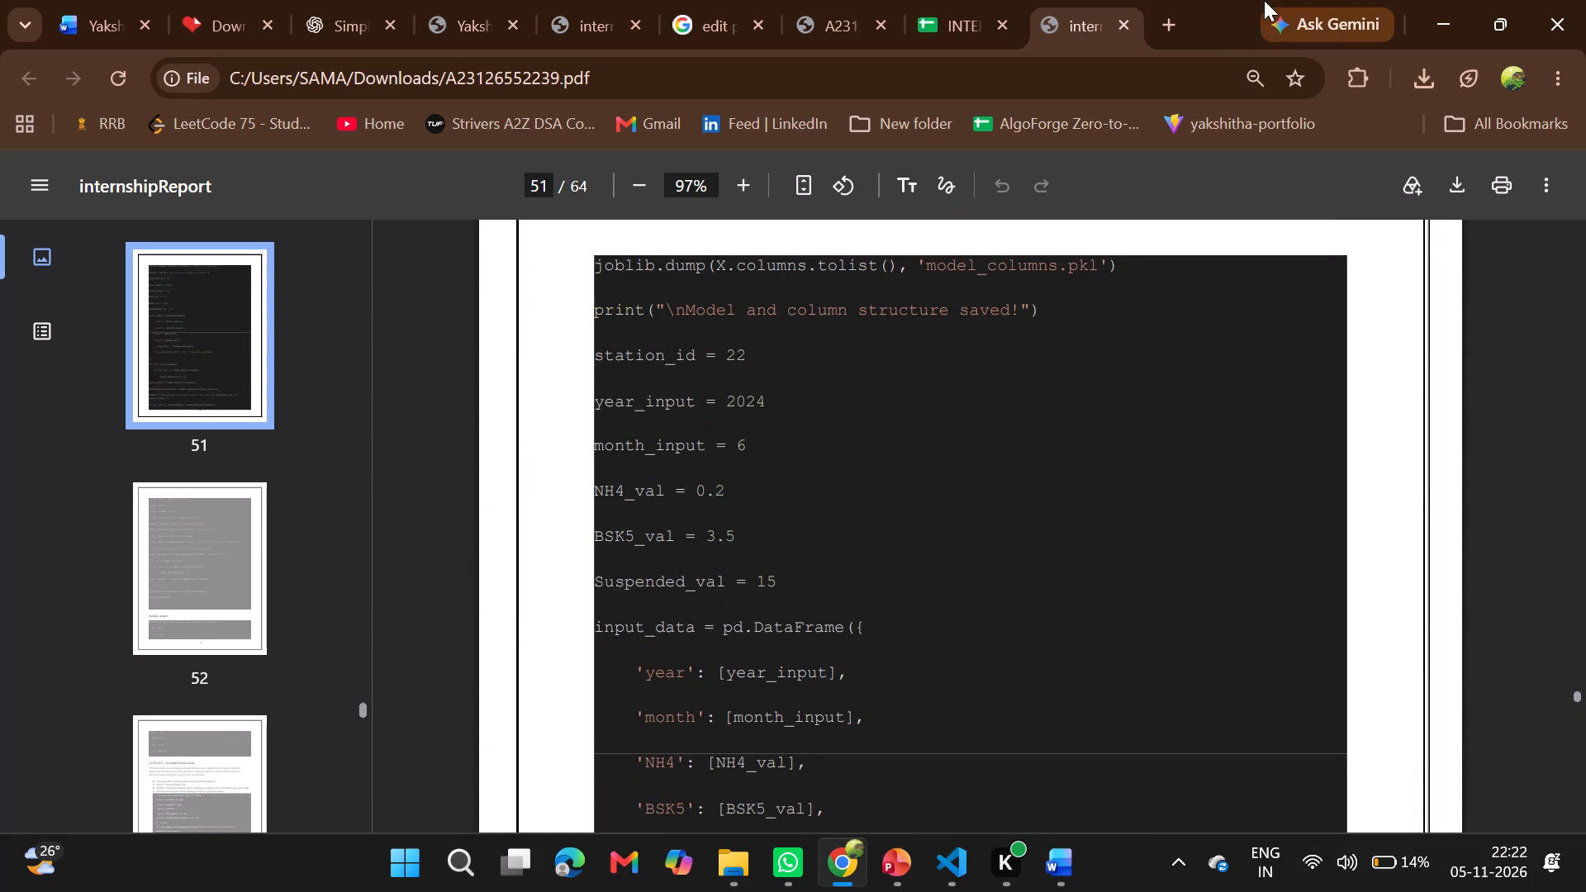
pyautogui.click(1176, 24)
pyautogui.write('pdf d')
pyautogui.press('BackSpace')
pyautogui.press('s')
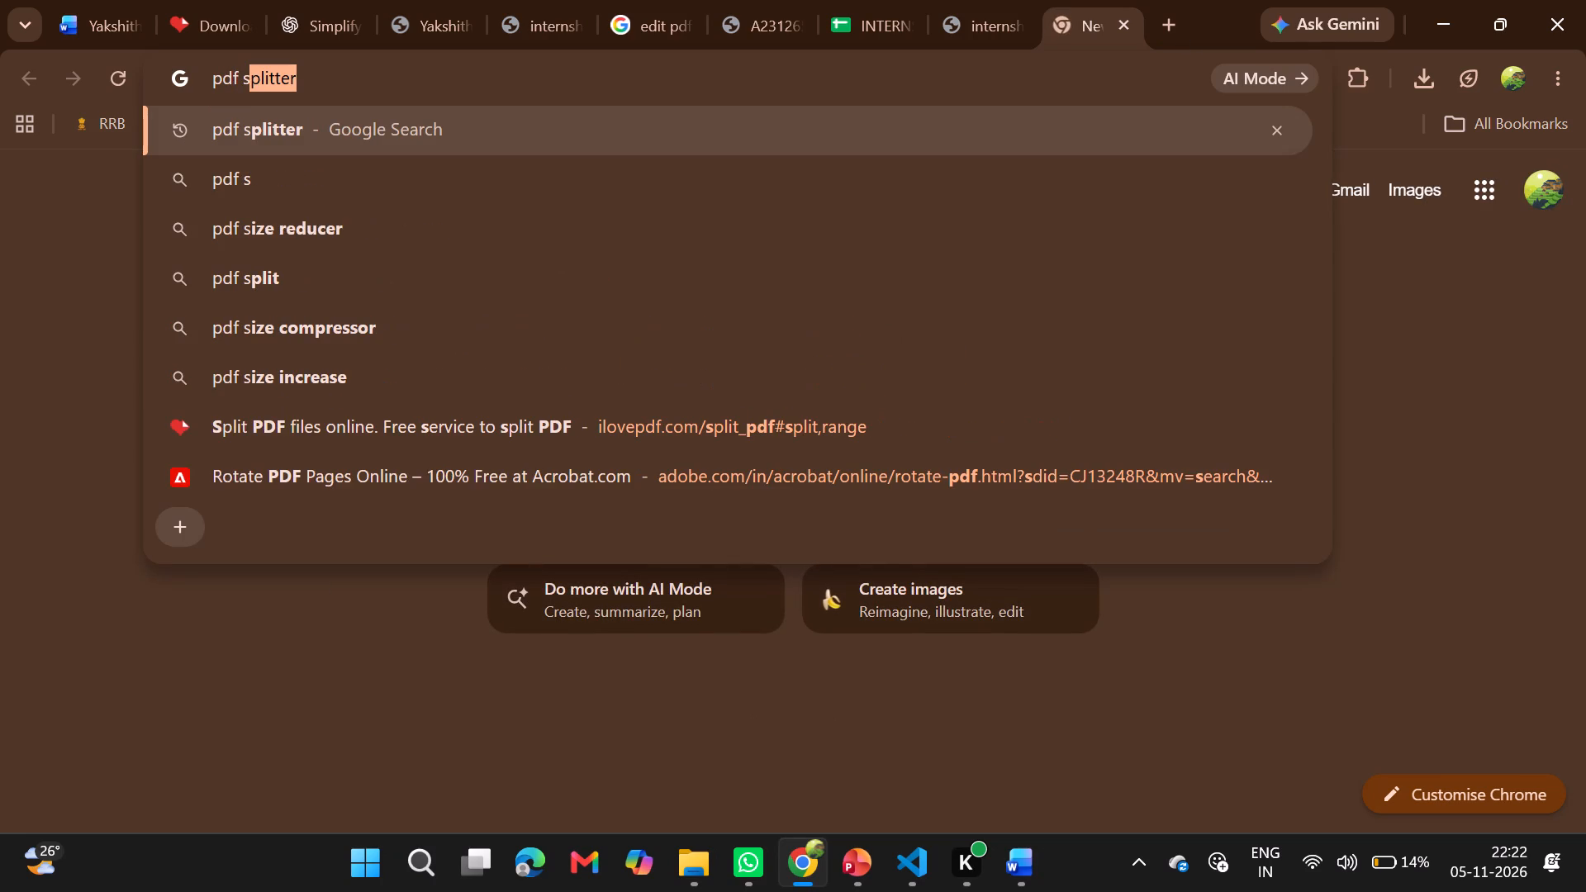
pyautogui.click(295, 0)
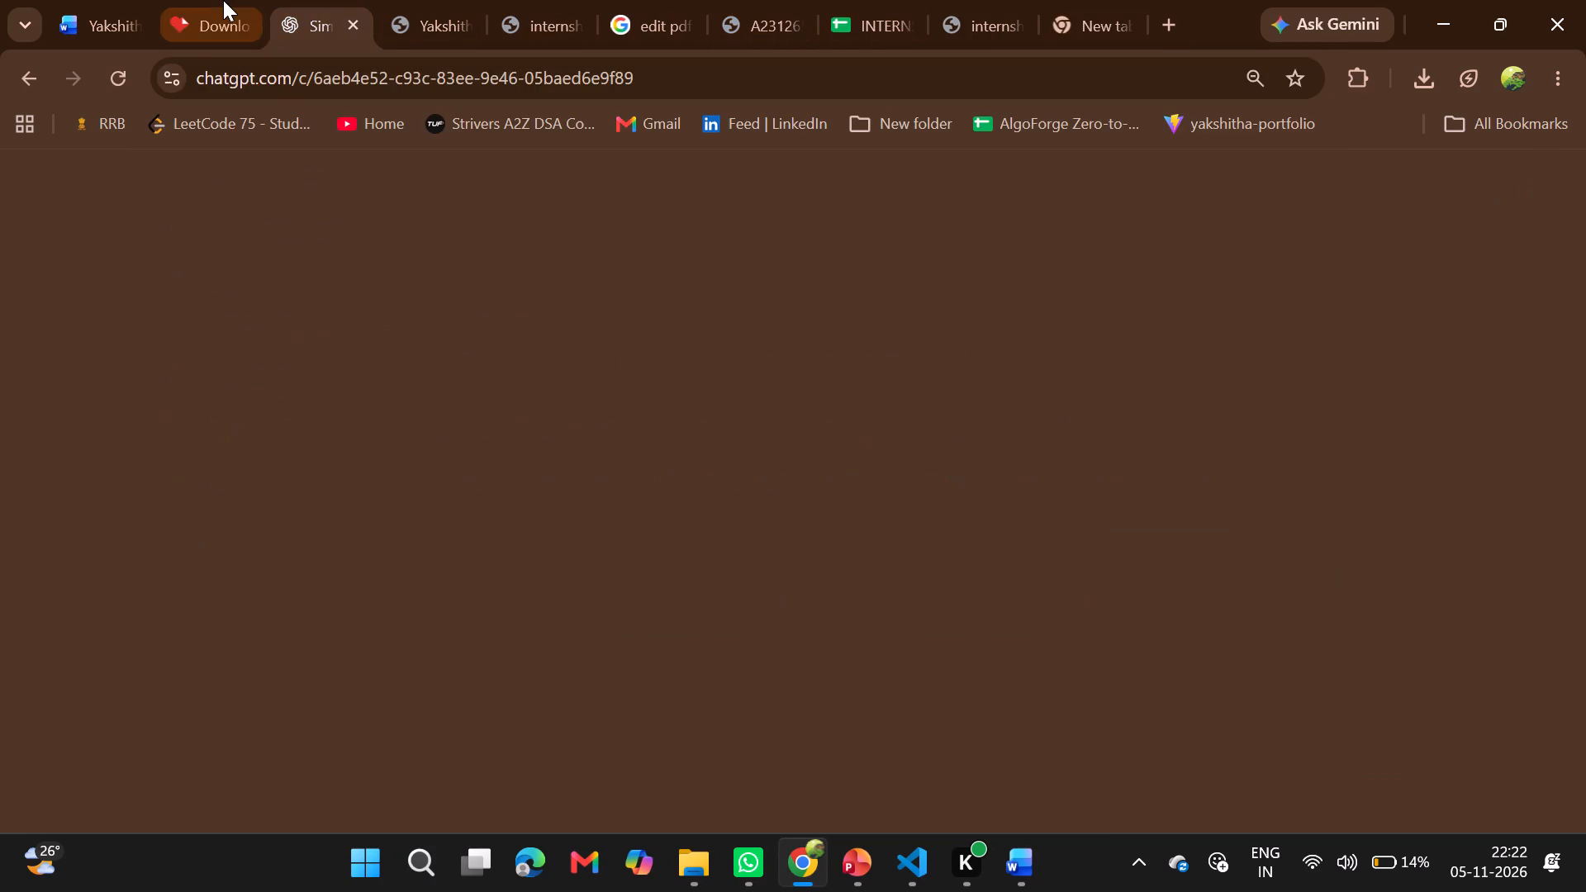
# Open the Split PDF tool on the iLovePDF site.
pyautogui.click(223, 0)
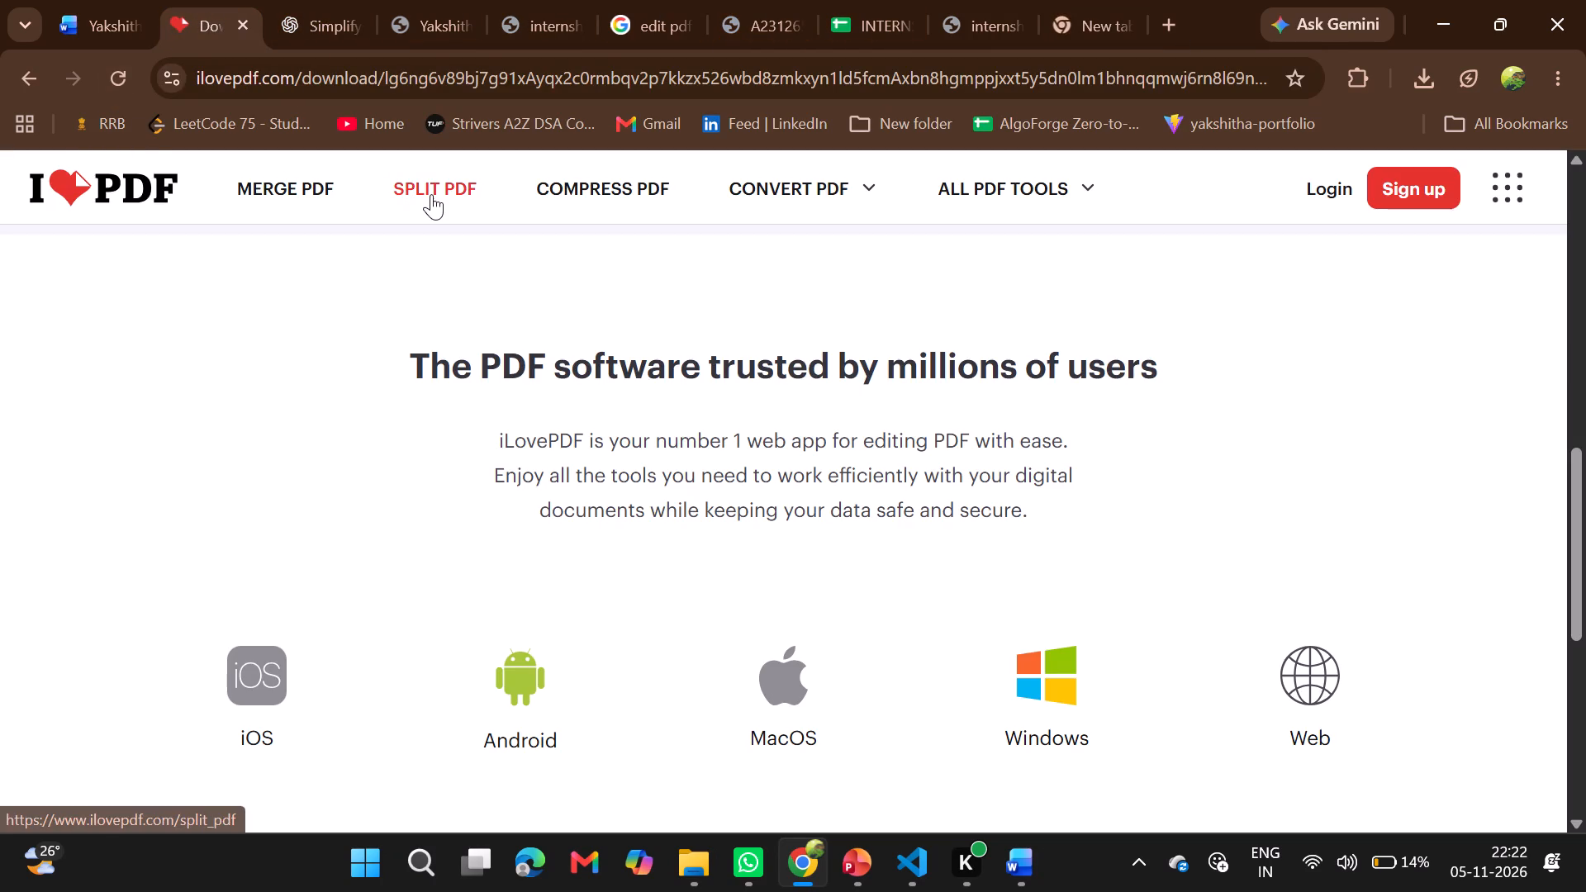
pyautogui.click(431, 194)
# Close all other browser tabs, keeping only the online Word report and the iLovePDF split page.
pyautogui.click(351, 16)
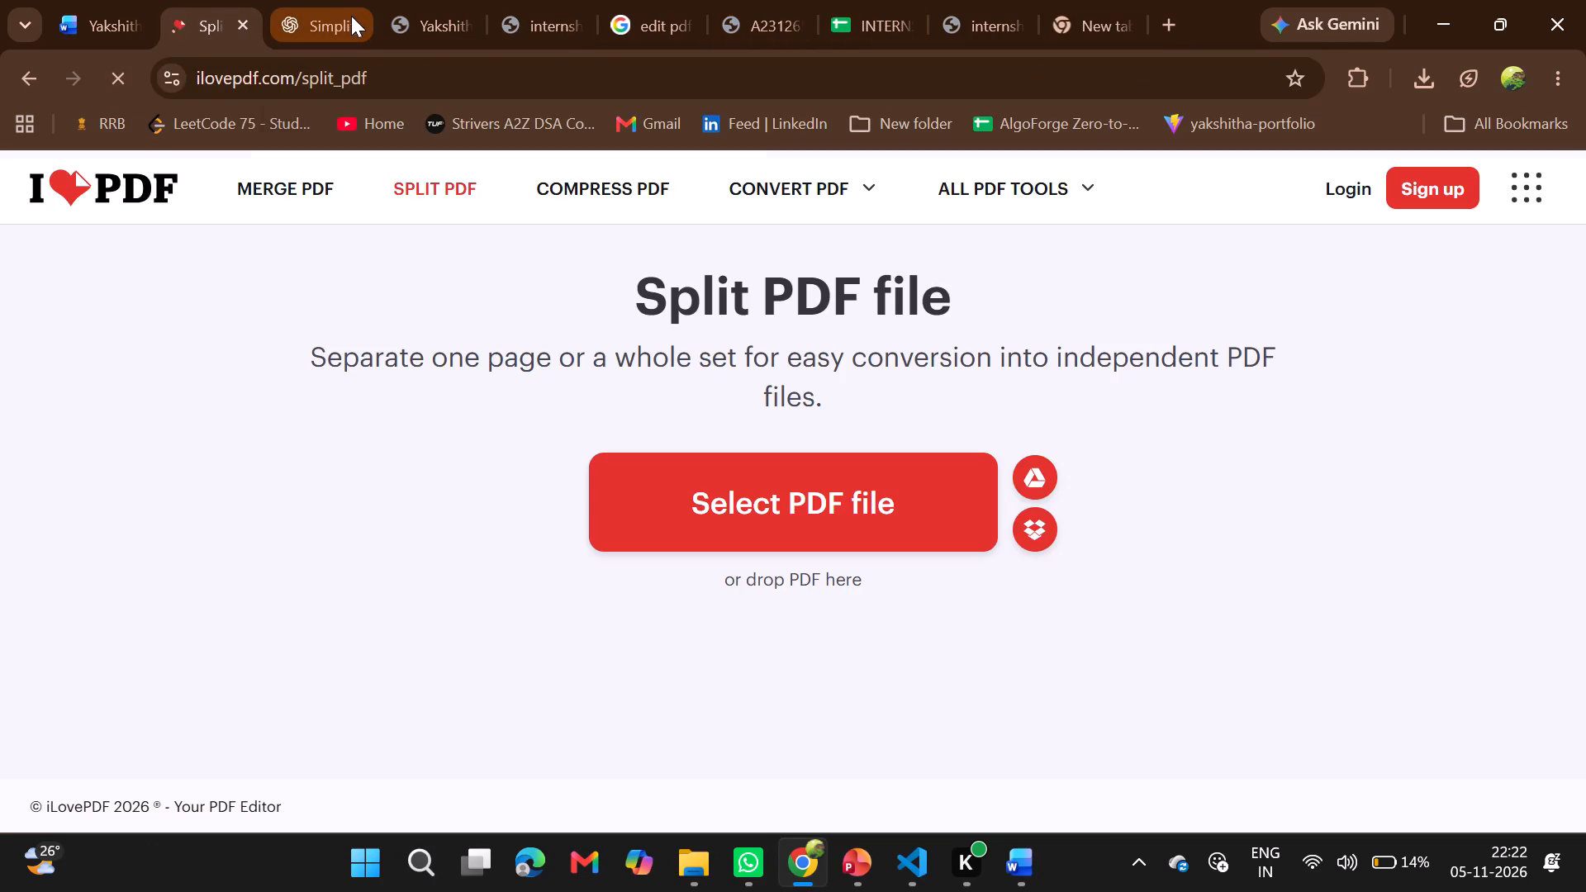
pyautogui.click(352, 21)
pyautogui.click(352, 21)
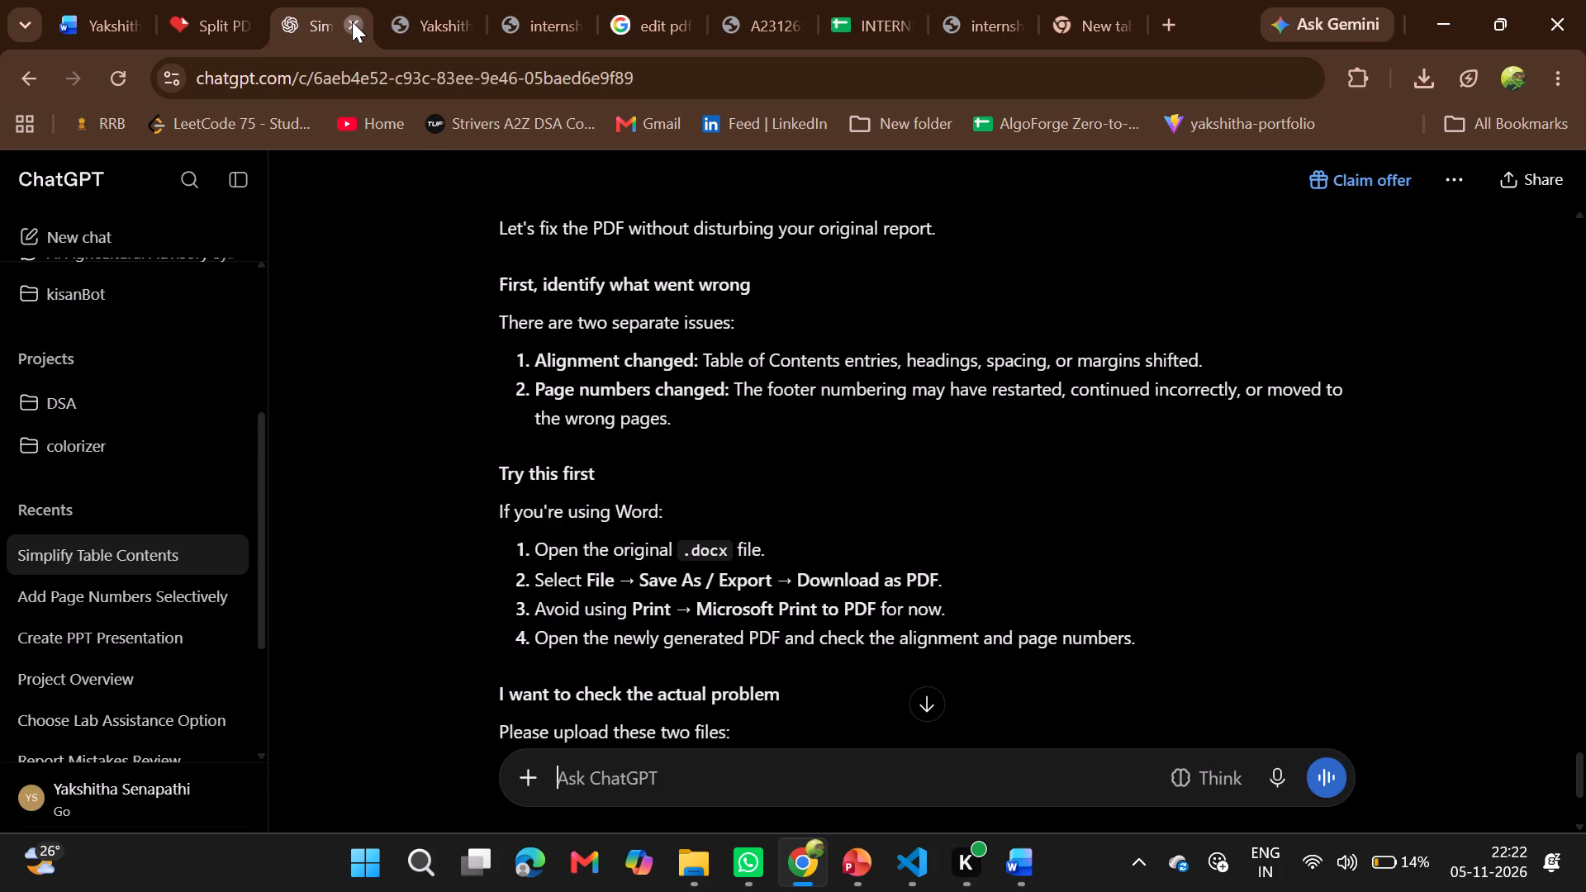
pyautogui.tripleClick(352, 21)
pyautogui.tripleClick(352, 21)
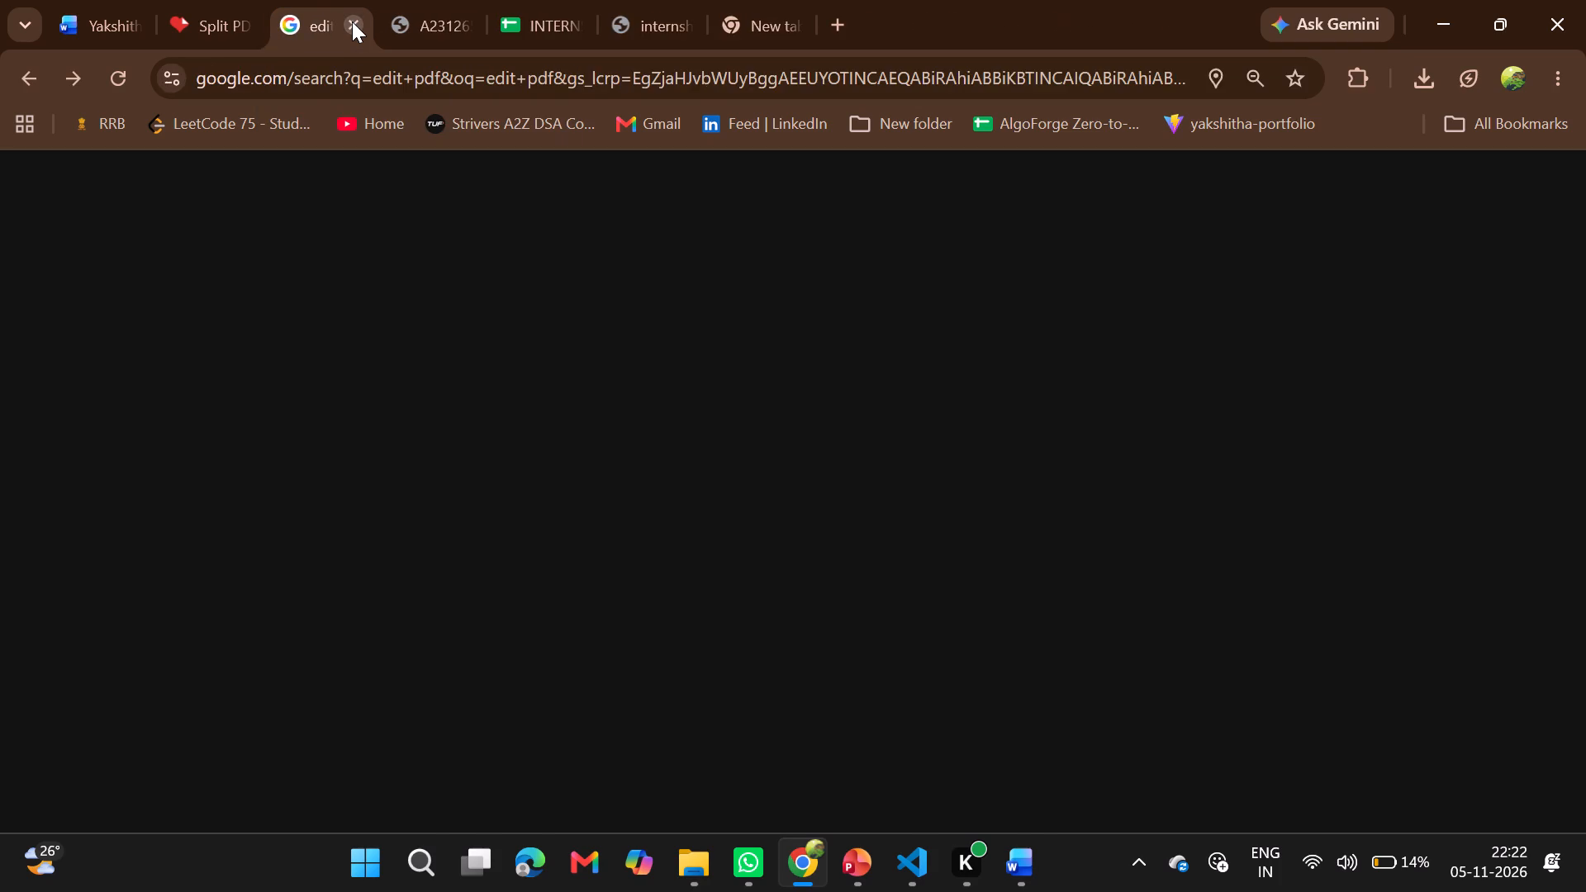
pyautogui.tripleClick(352, 21)
pyautogui.tripleClick(352, 21)
pyautogui.doubleClick(352, 21)
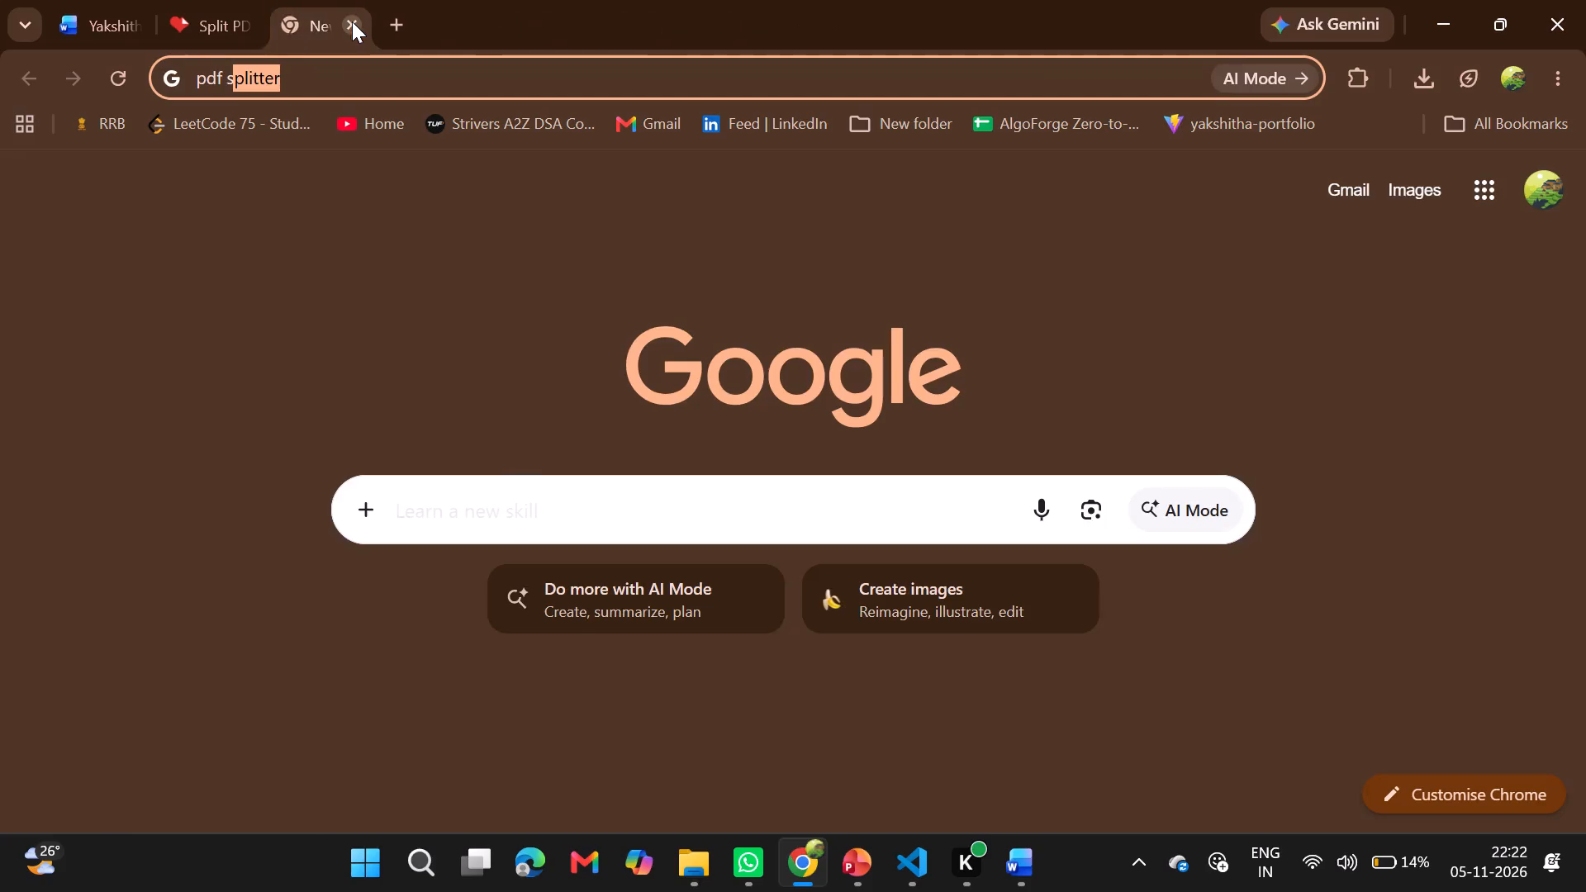
pyautogui.click(352, 21)
# Load the report PDF named with the registration number from Downloads into the split tool.
pyautogui.click(753, 486)
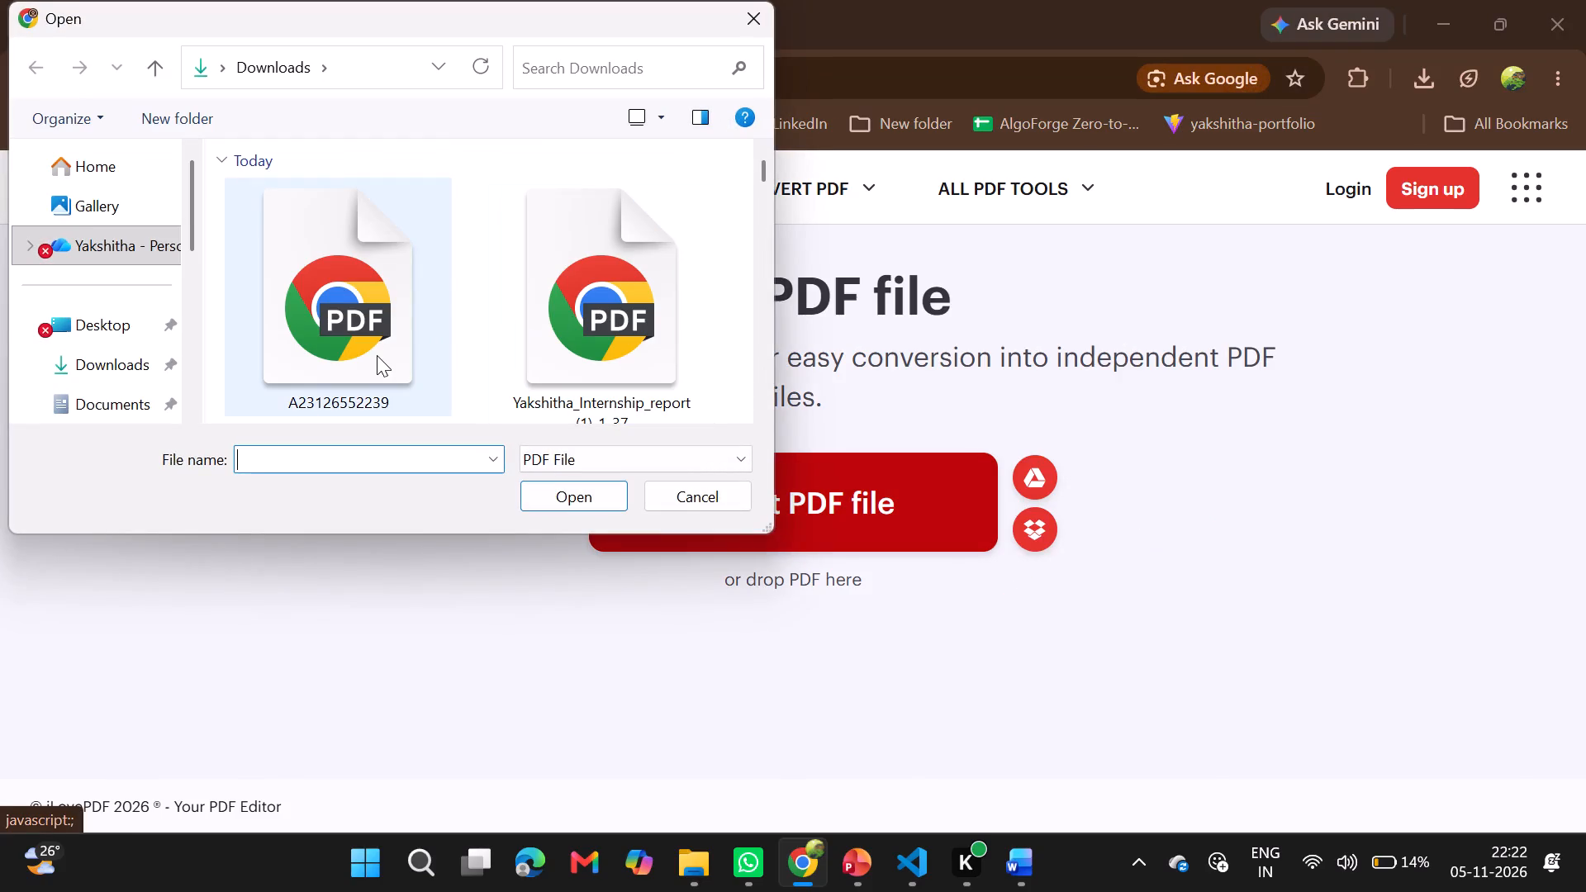
pyautogui.doubleClick(377, 355)
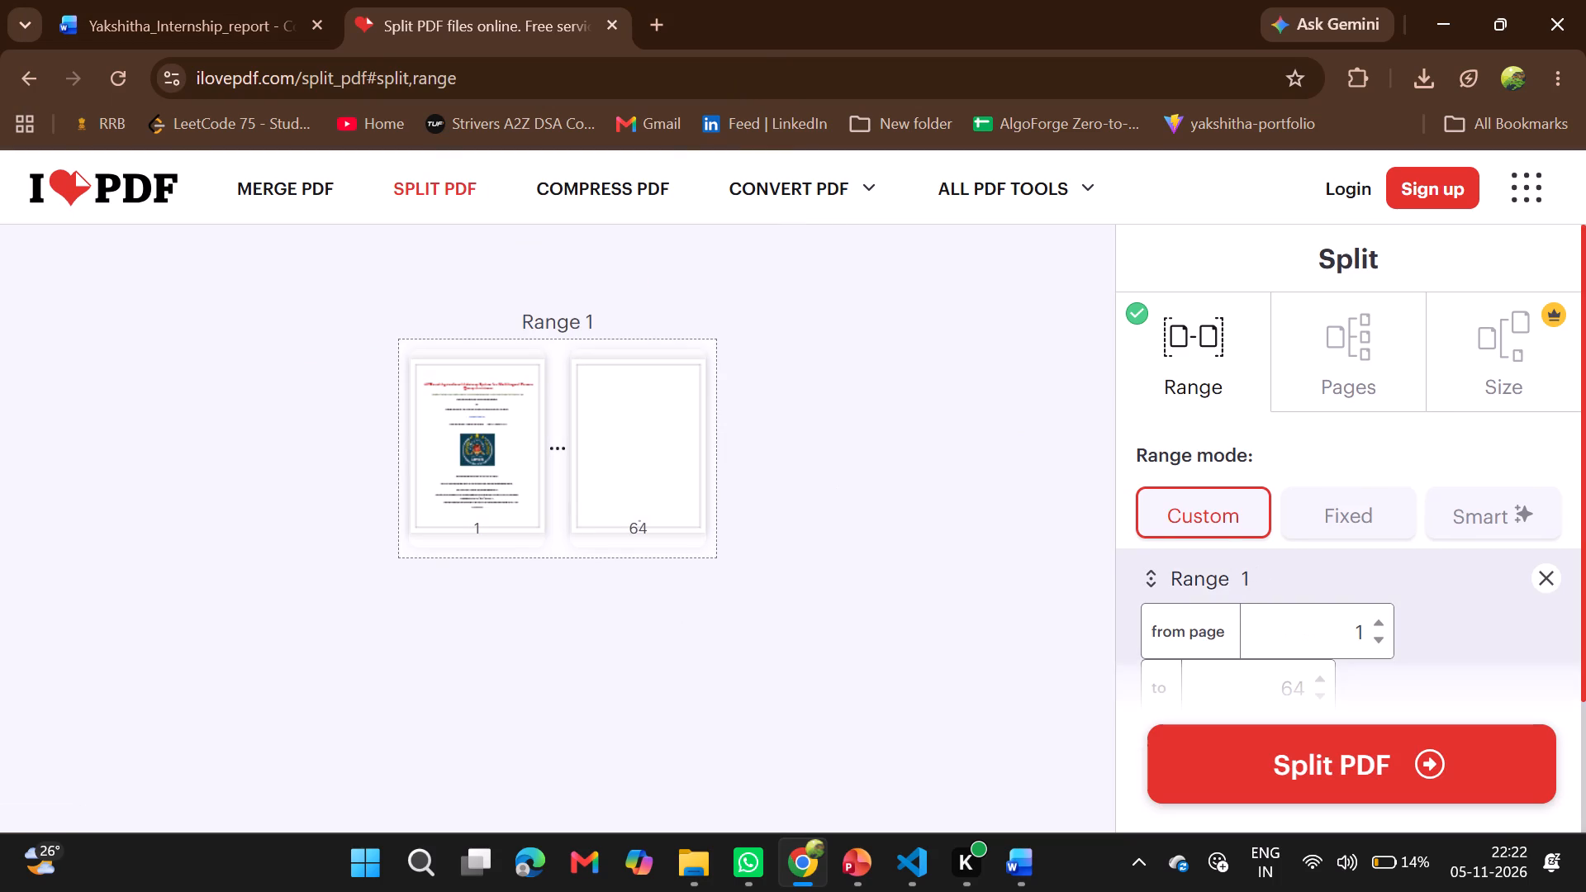
# Split the report PDF with a custom range from page 1 to 37 and download the result.
pyautogui.tripleClick(1251, 687)
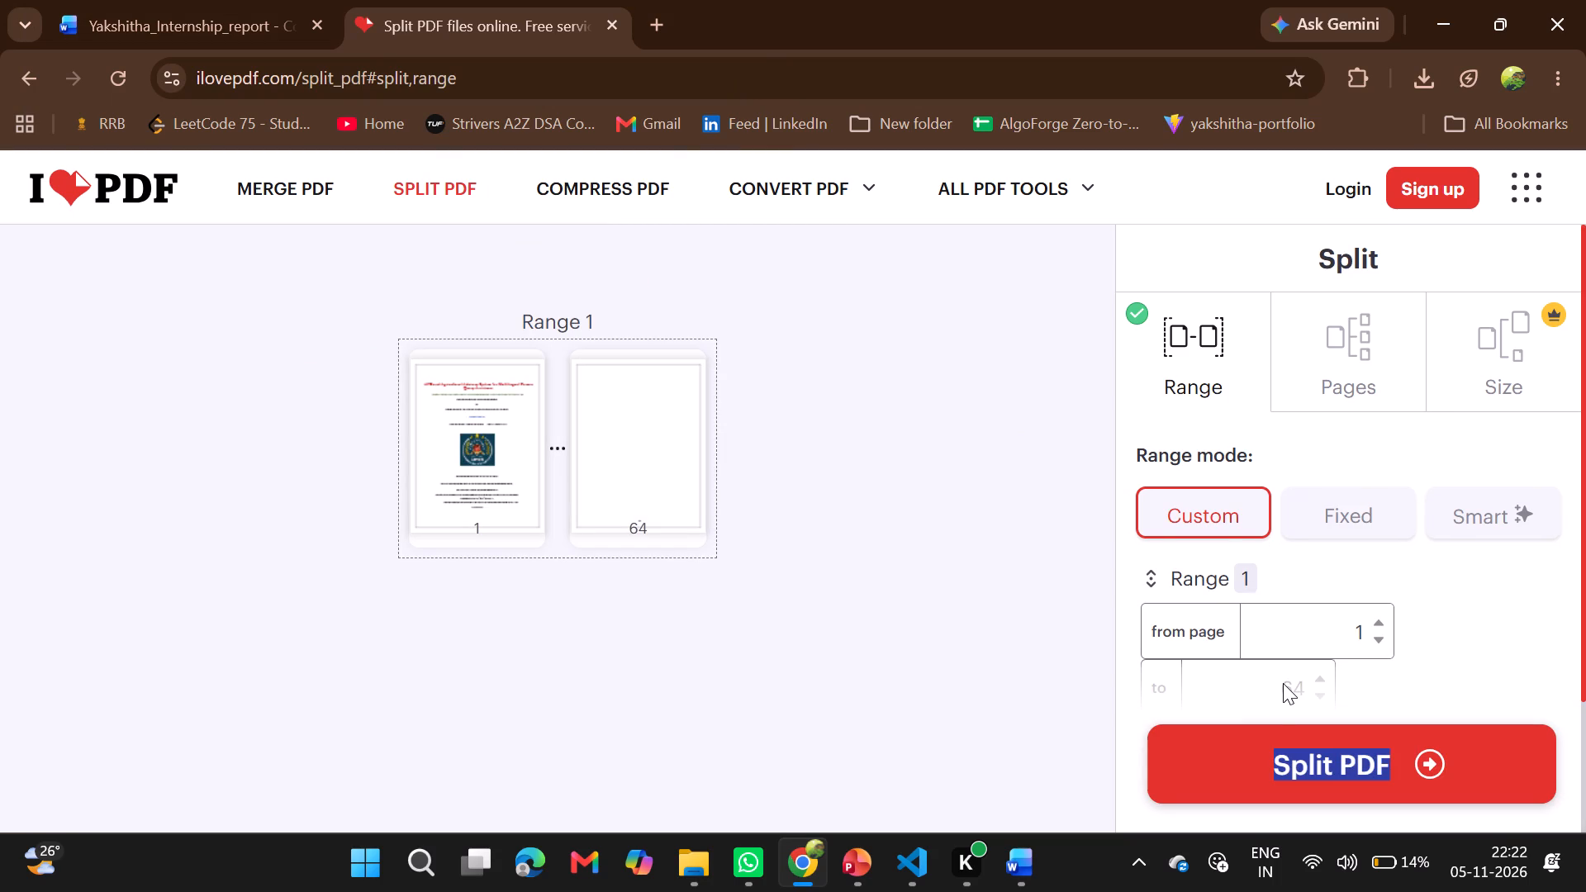
pyautogui.tripleClick(1283, 683)
pyautogui.scroll(-1, 1276, 652)
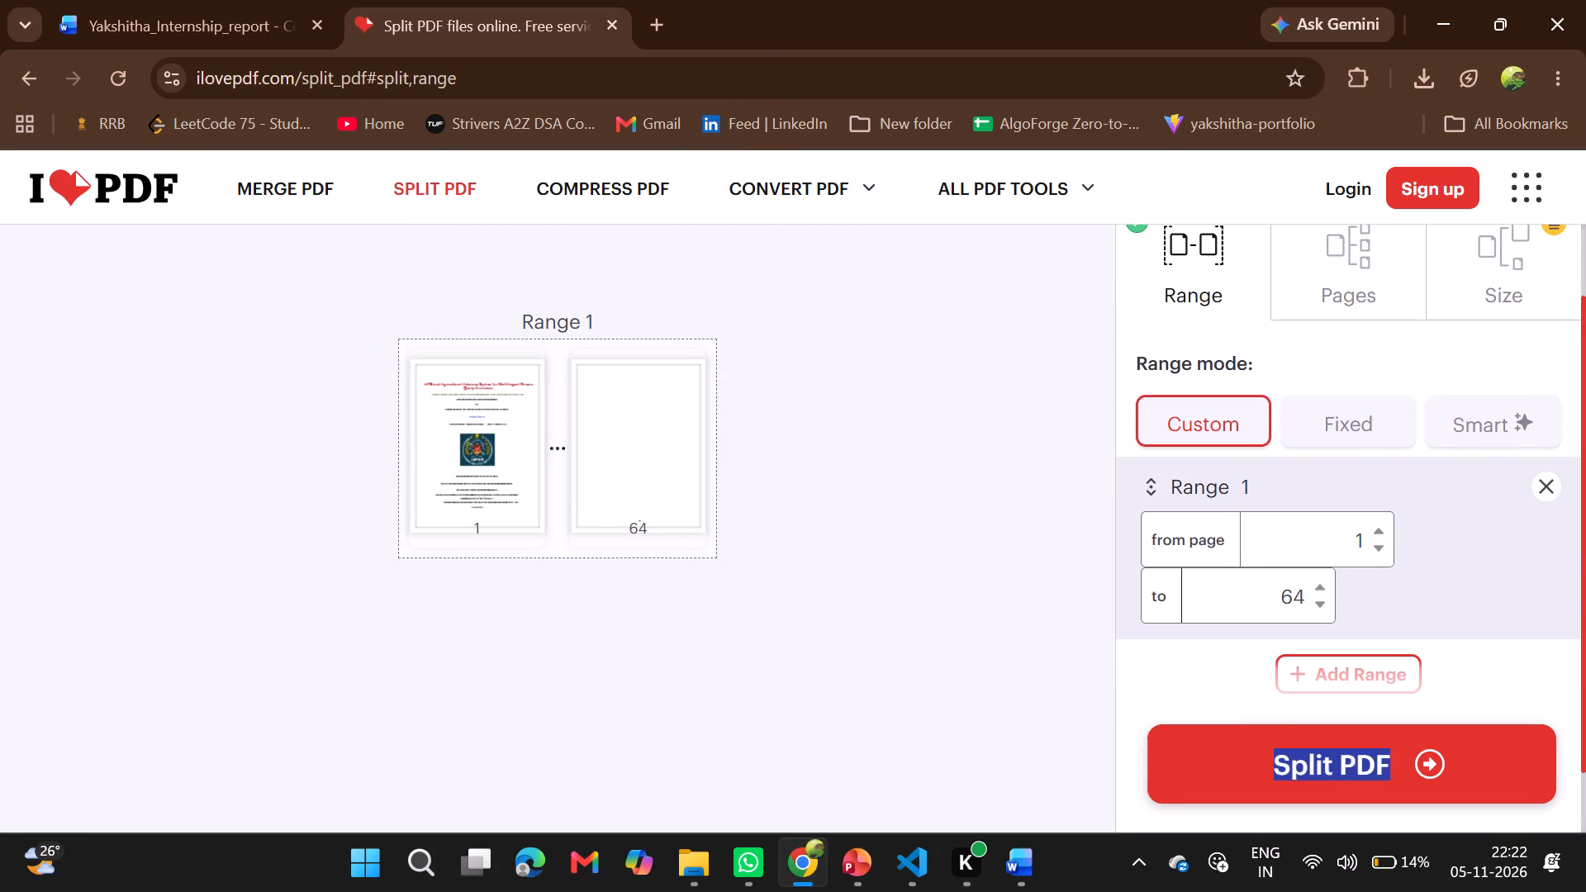
pyautogui.tripleClick(1270, 611)
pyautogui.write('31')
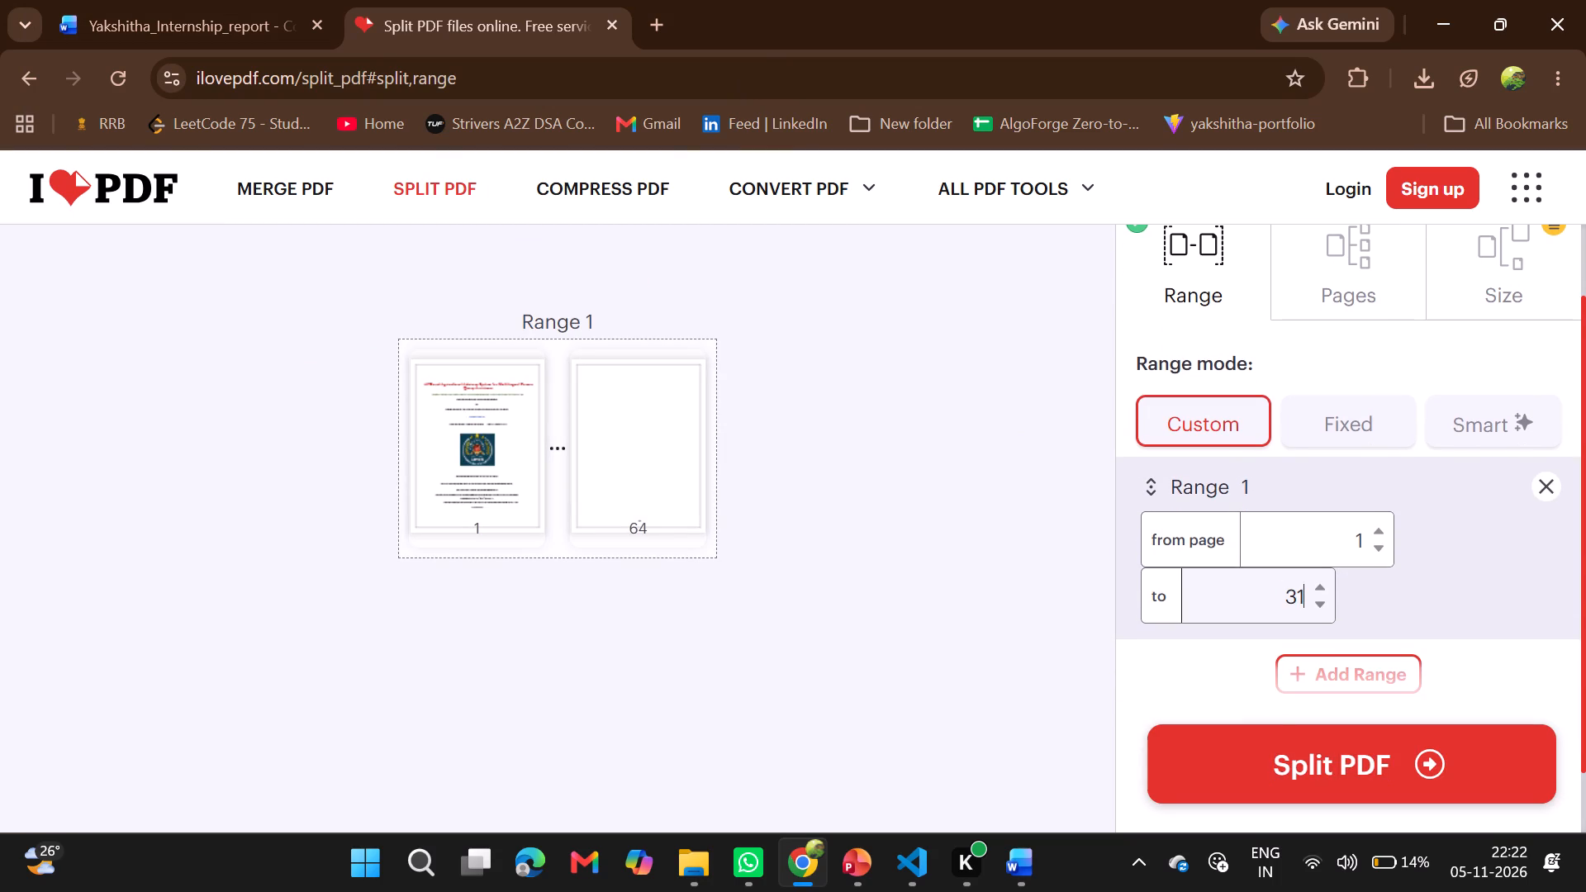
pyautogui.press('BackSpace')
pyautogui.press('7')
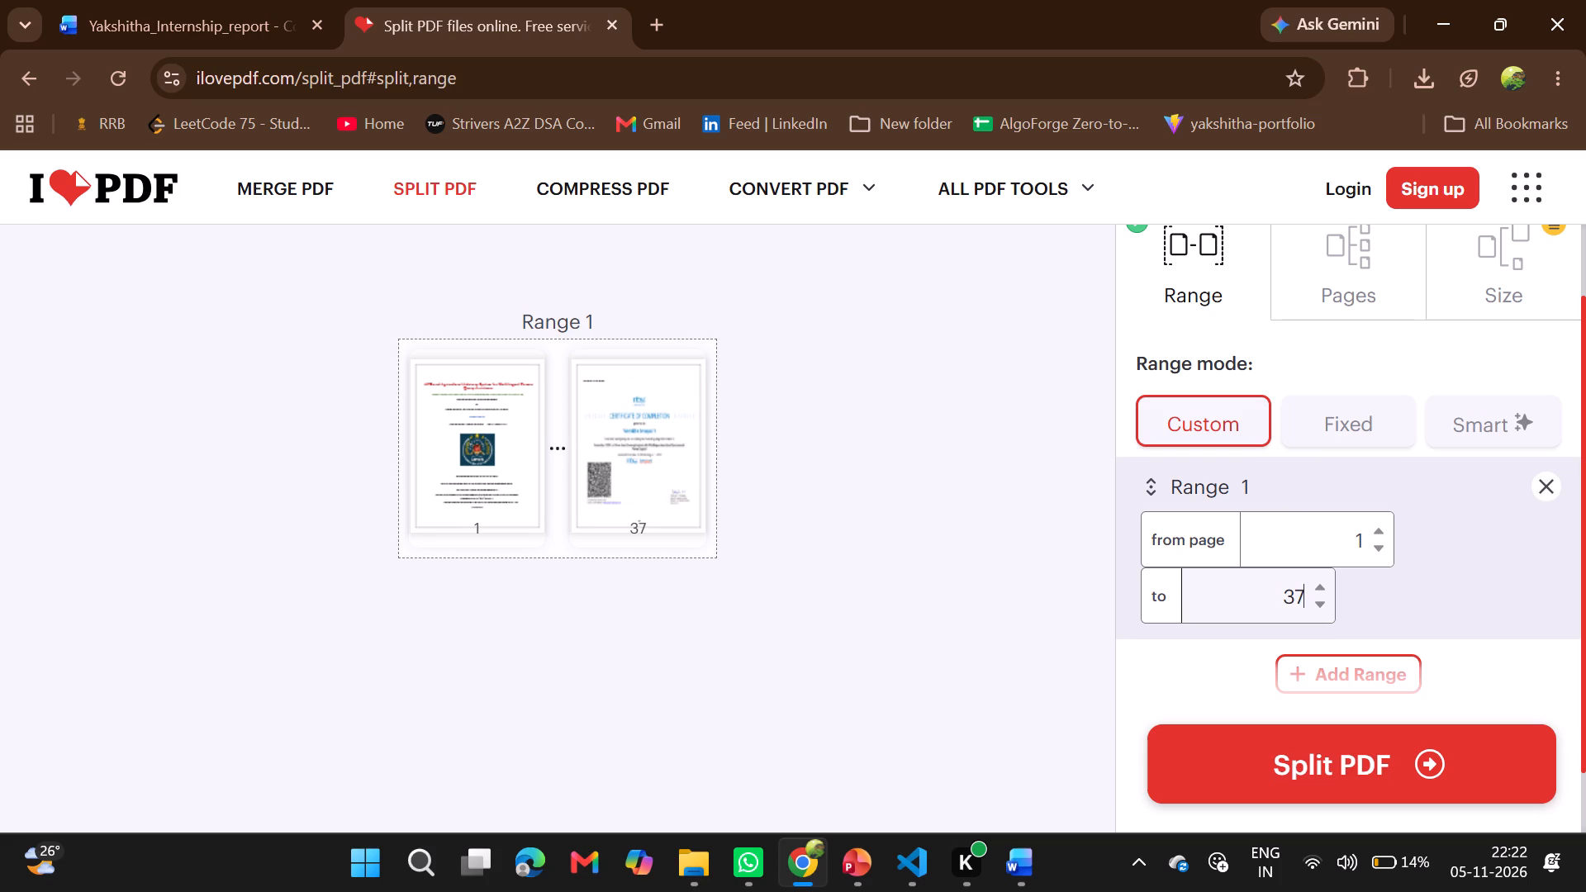
pyautogui.click(1422, 743)
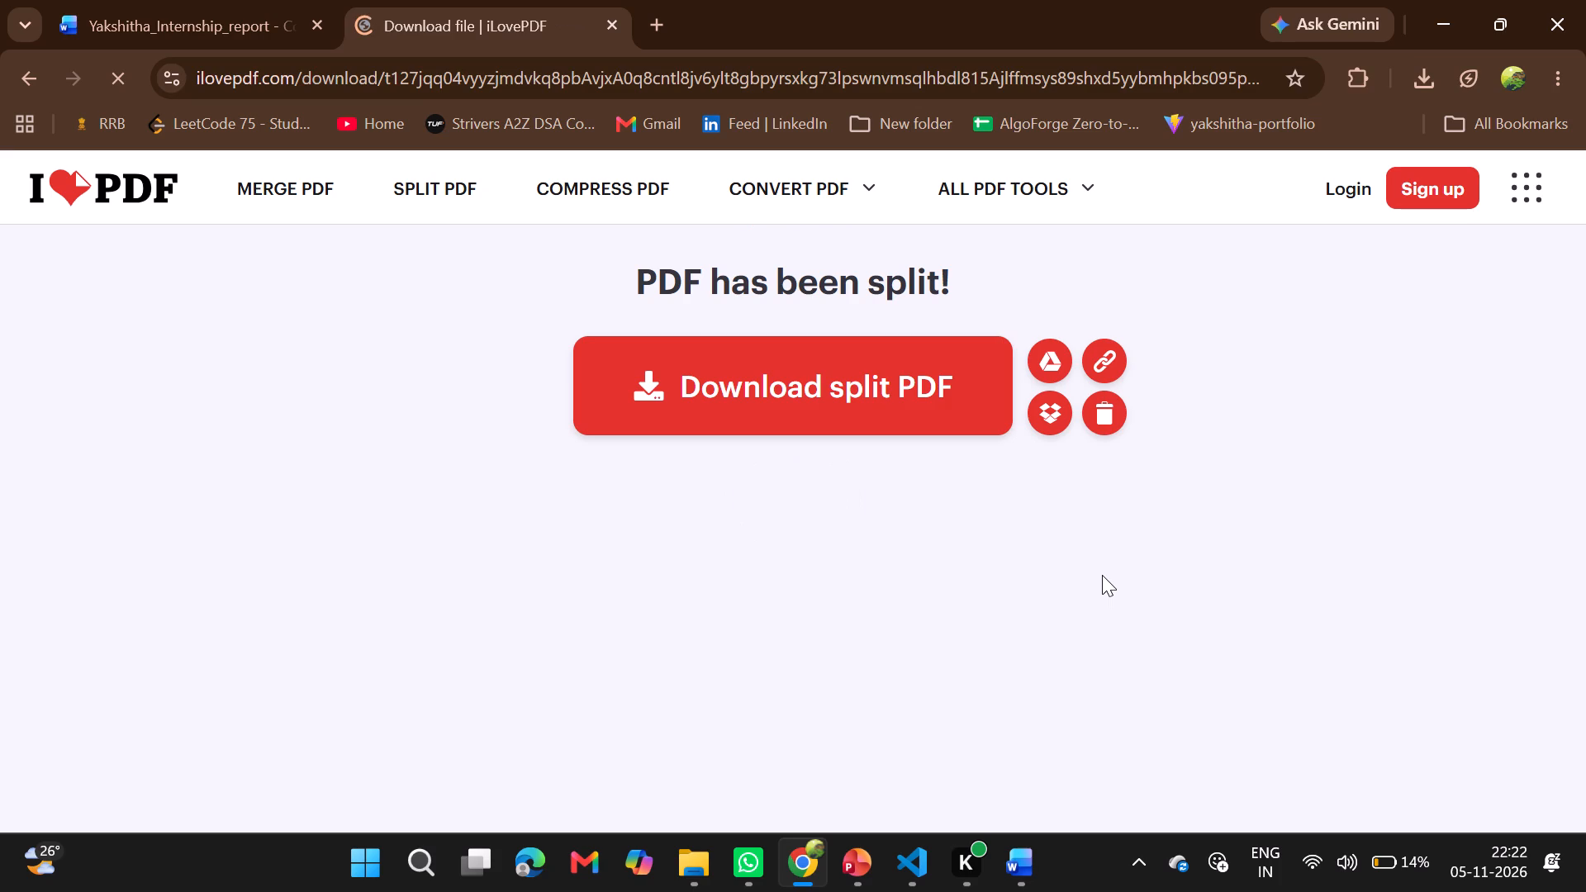
pyautogui.click(877, 401)
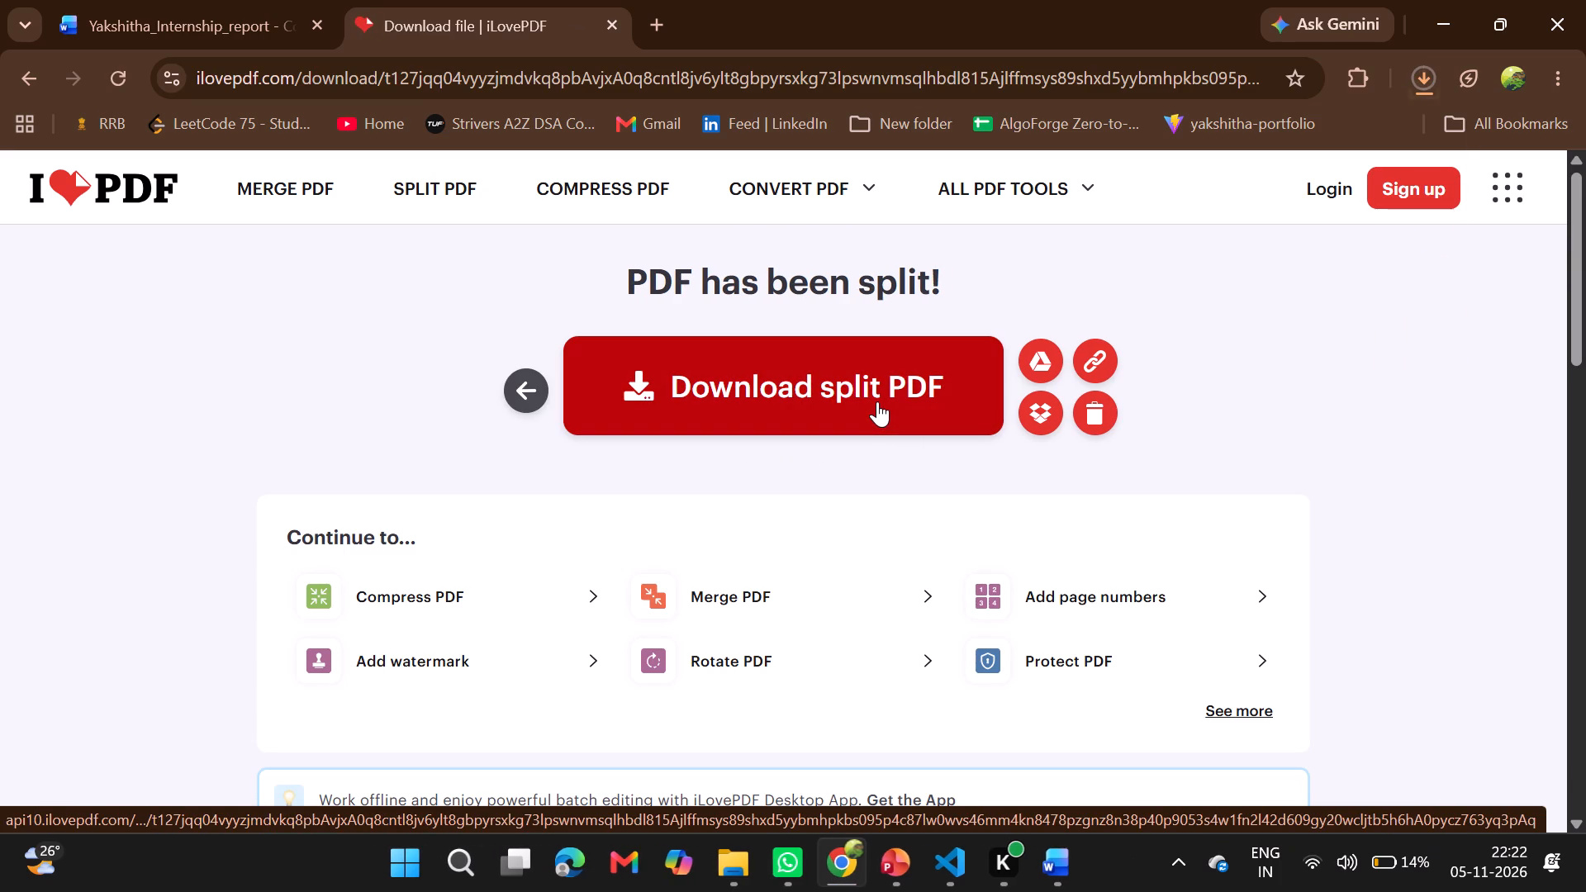
# Open the report PDF named with the registration number from File Explorer's recent files.
pyautogui.click(742, 870)
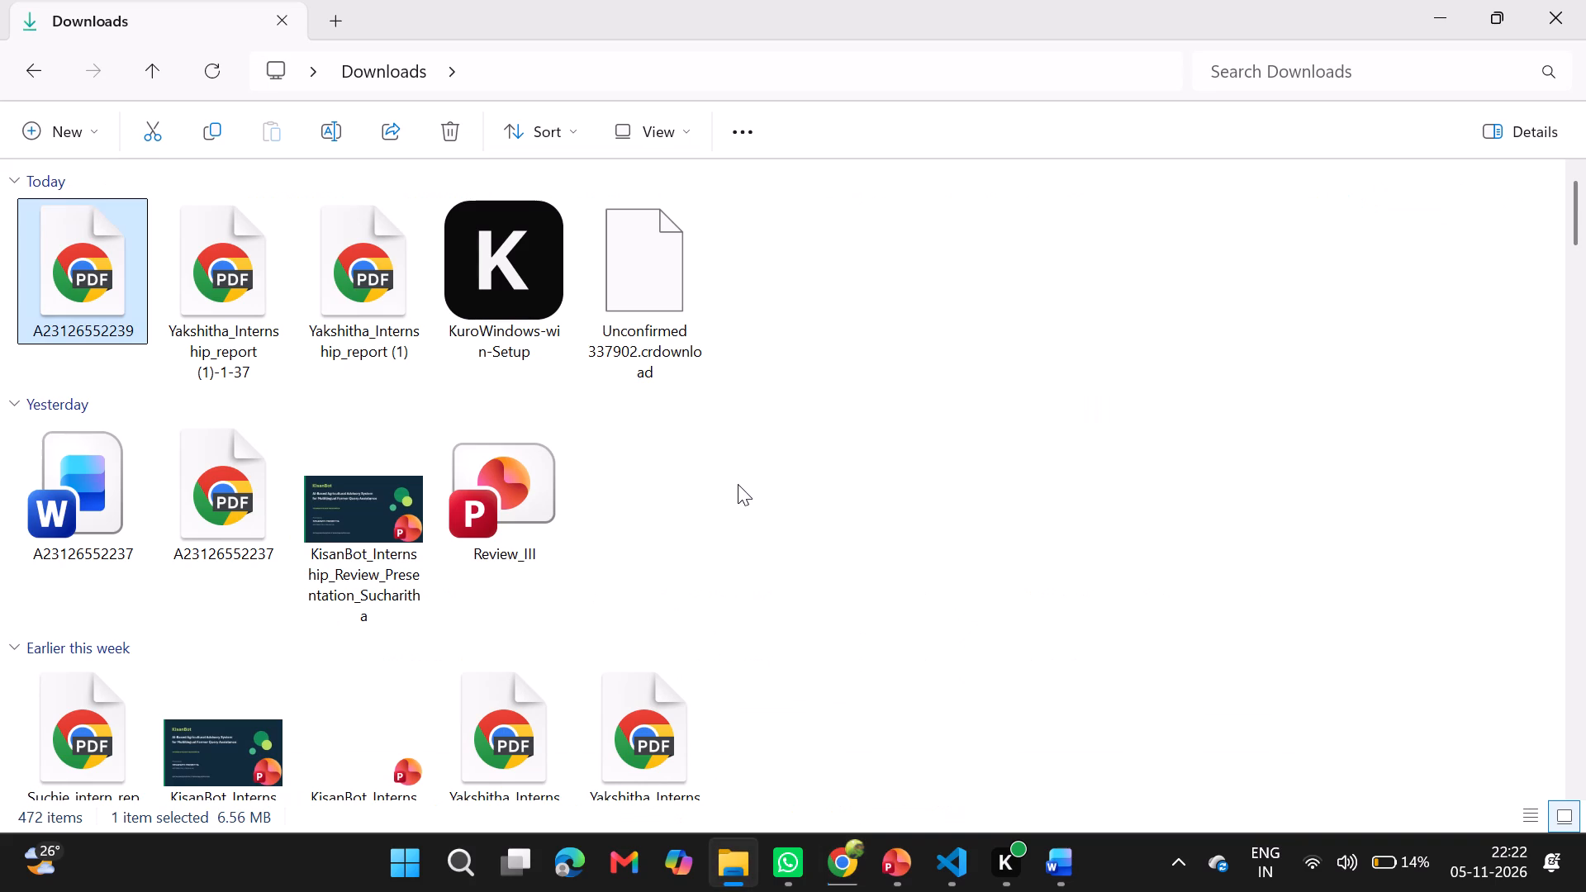
pyautogui.click(28, 88)
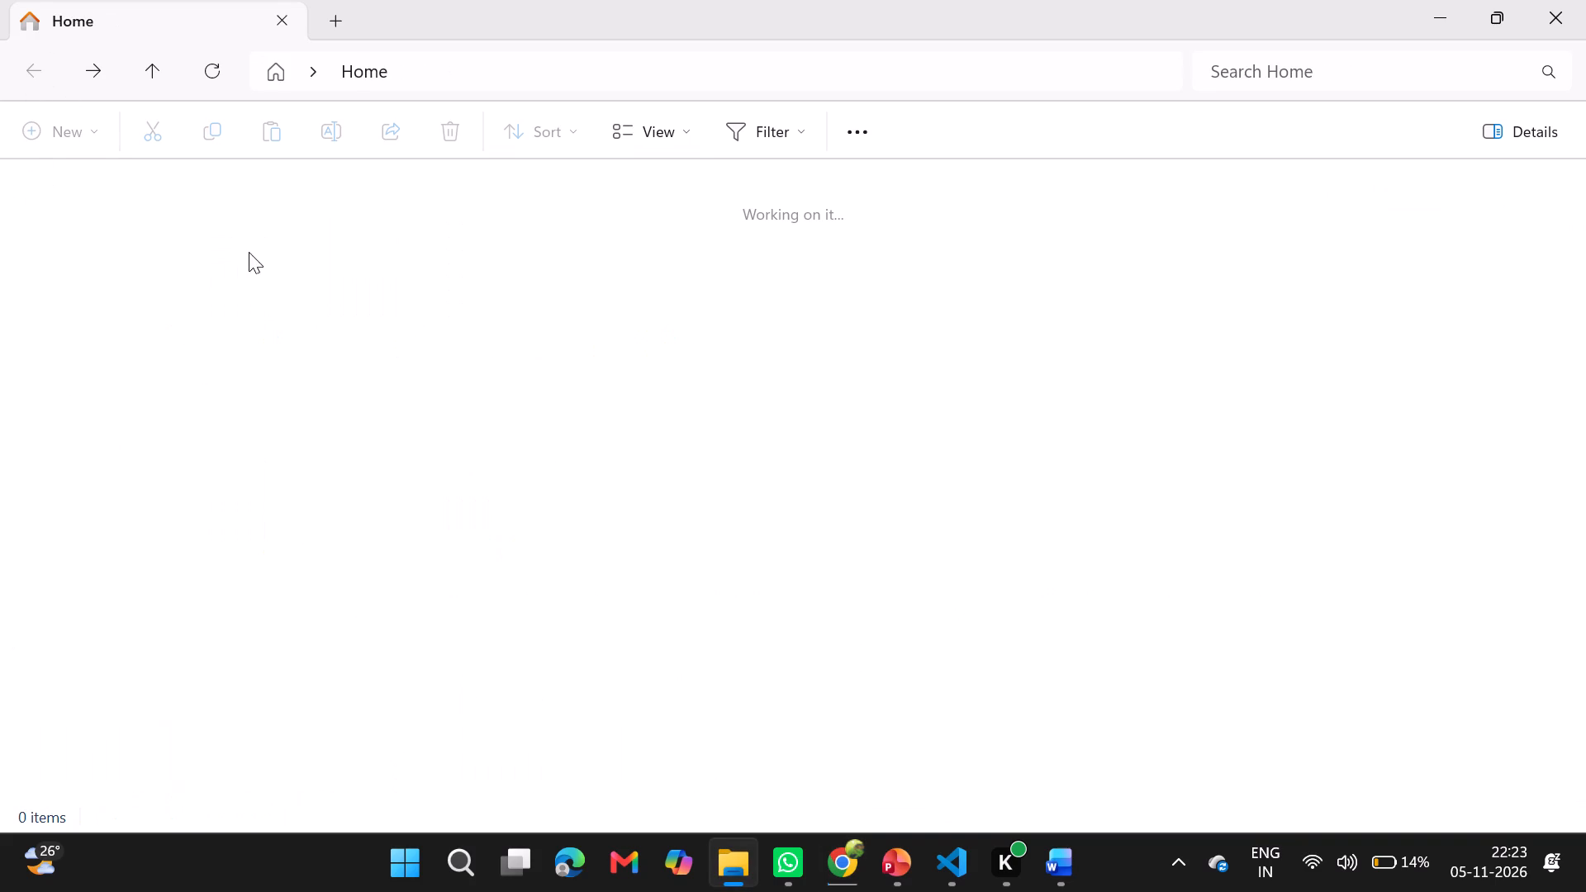
pyautogui.scroll(3, 396, 286)
pyautogui.scroll(4, 367, 618)
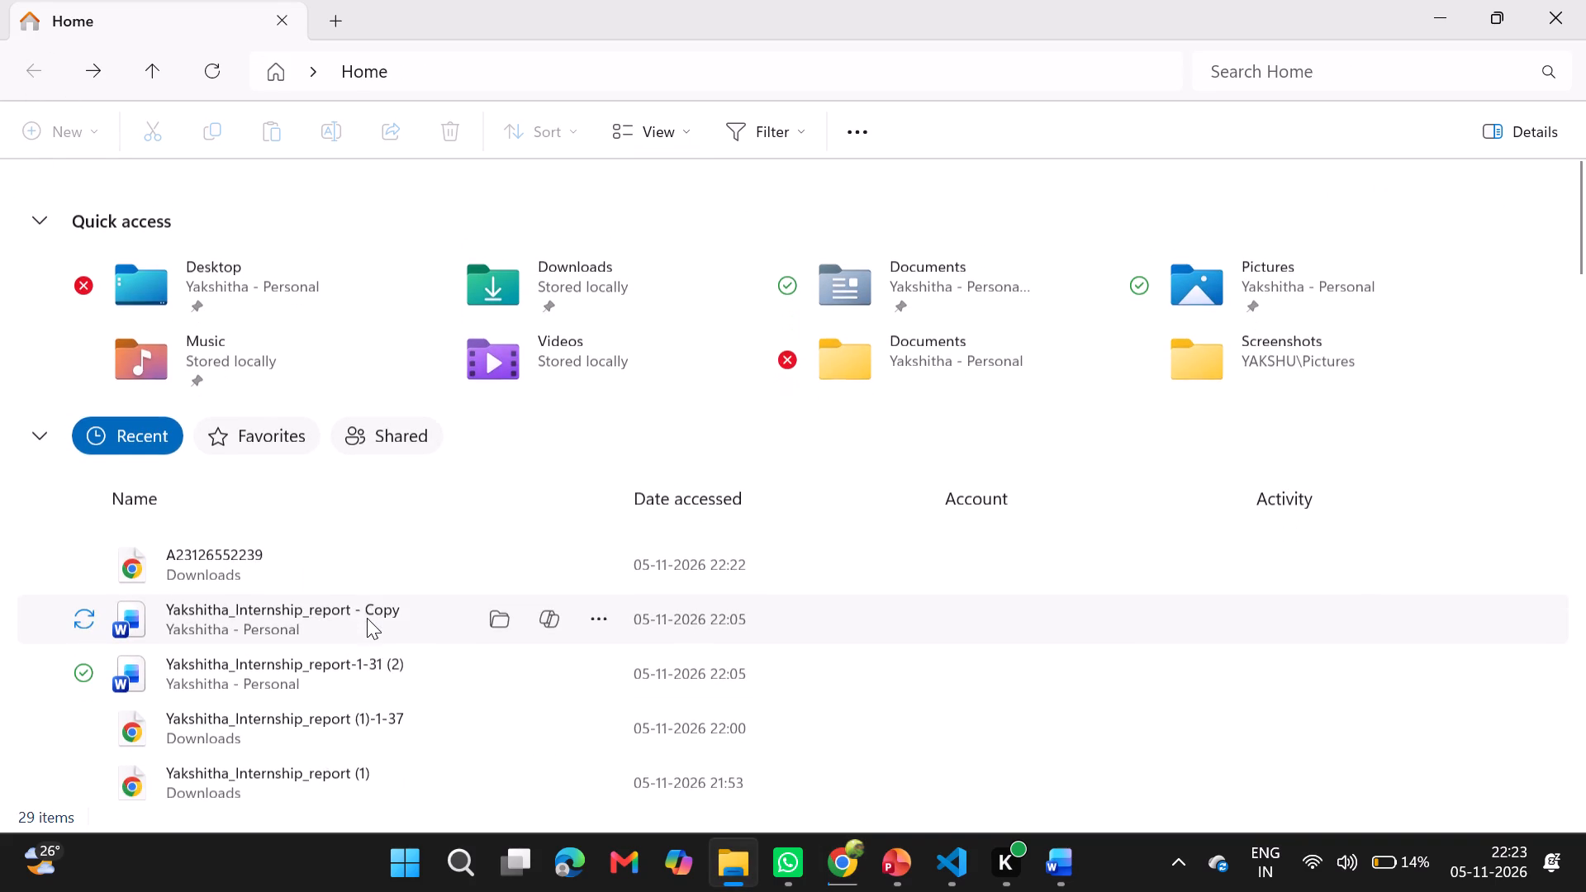
pyautogui.doubleClick(197, 535)
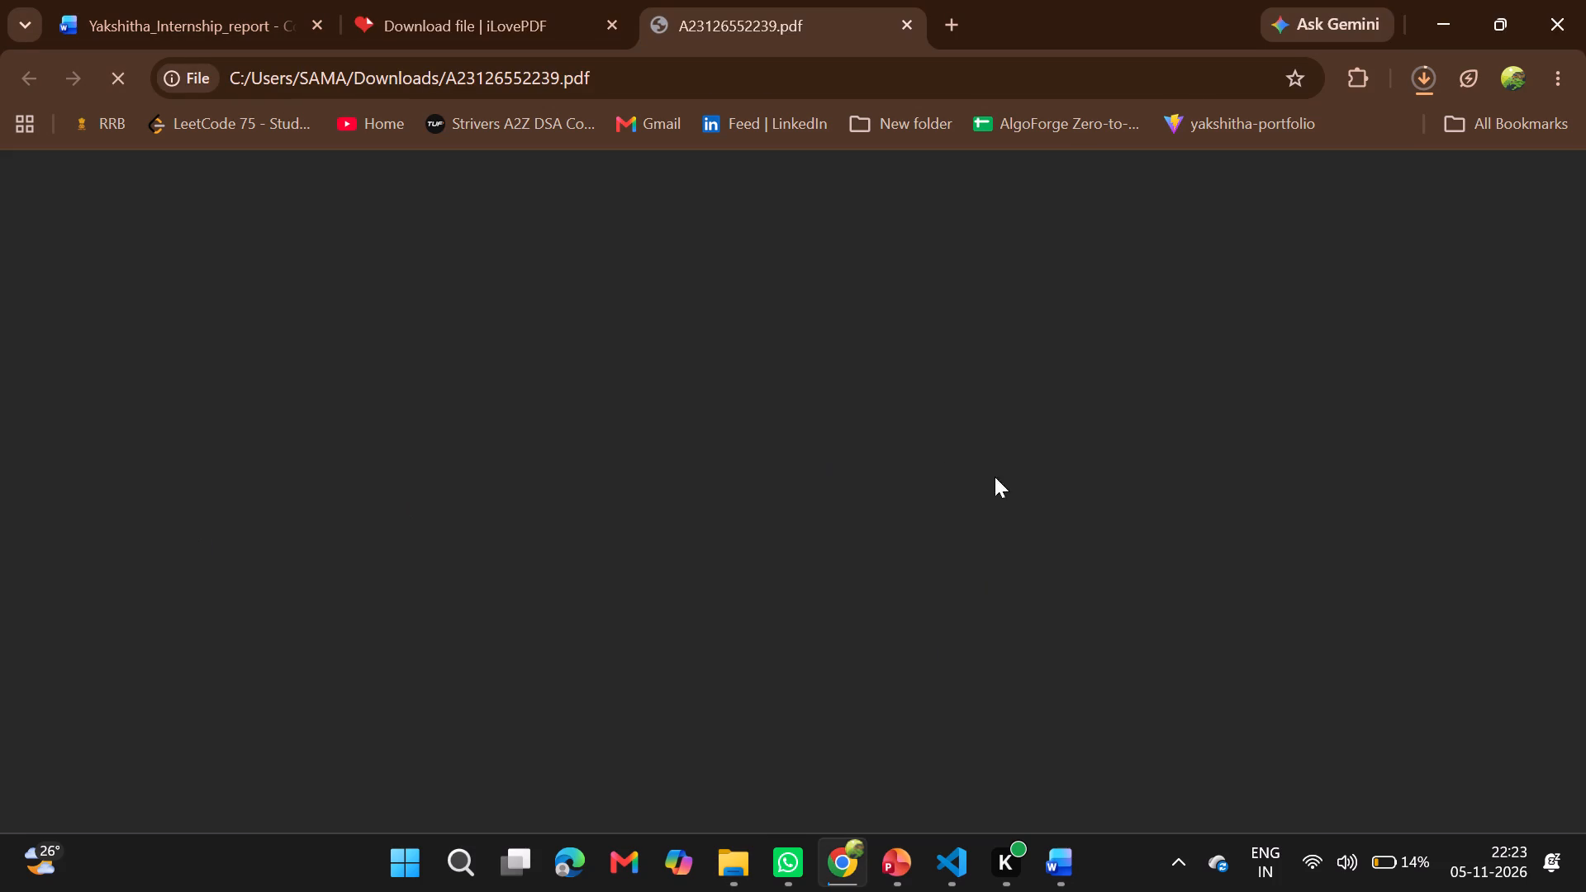
pyautogui.click(583, 0)
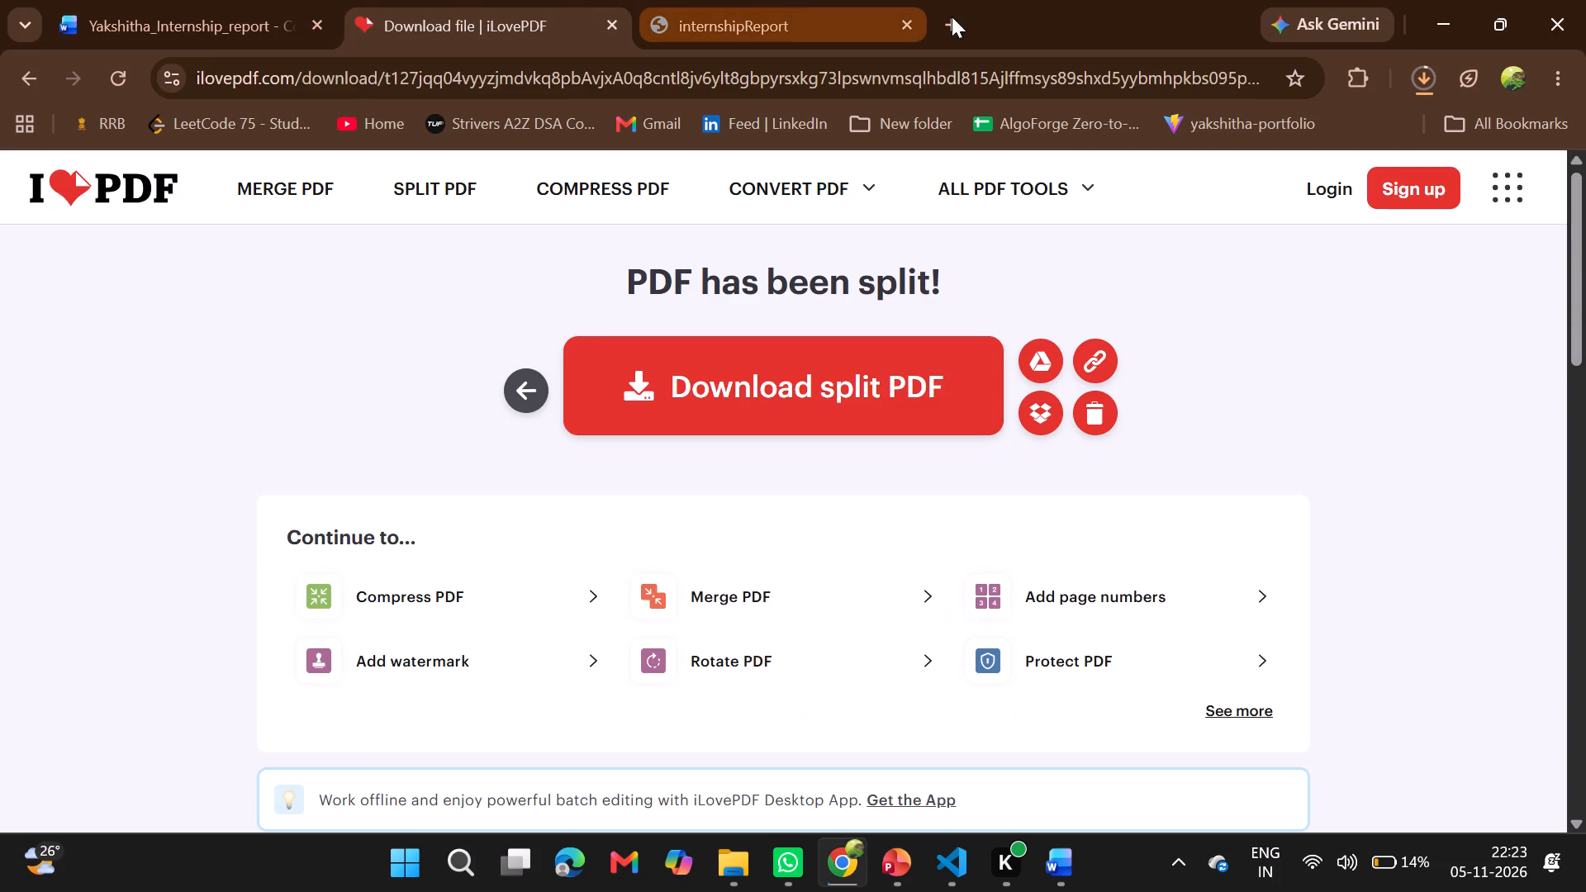
pyautogui.click(706, 0)
# Examine the PDF's title page, bonafide certificate and the start of the acknowledgement at a reduced zoom.
pyautogui.scroll(-2, 693, 656)
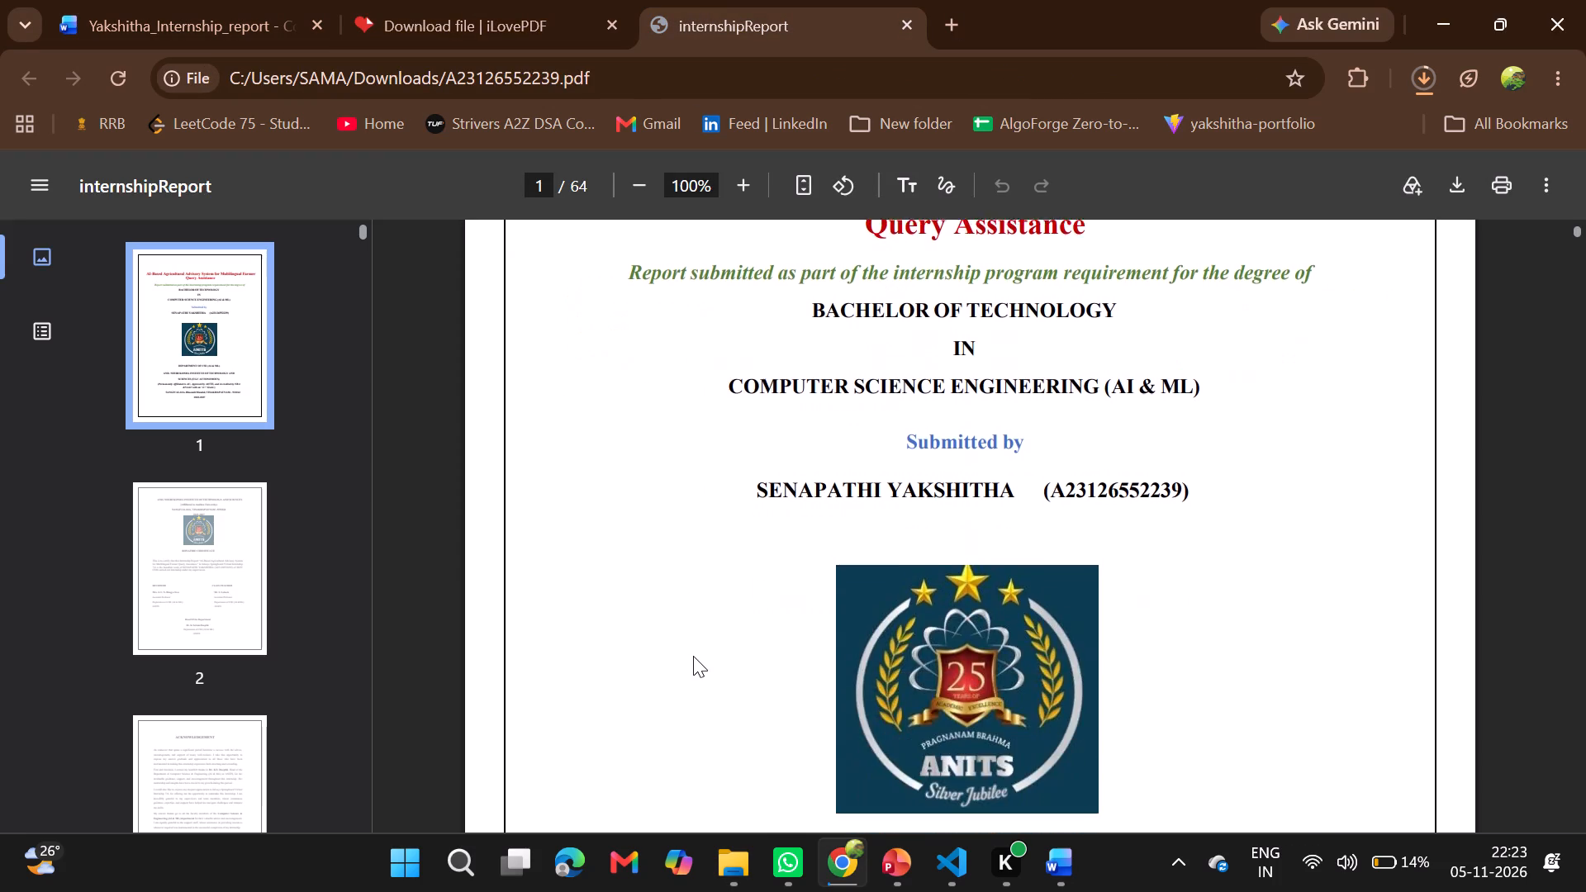
pyautogui.scroll(-4, 693, 656)
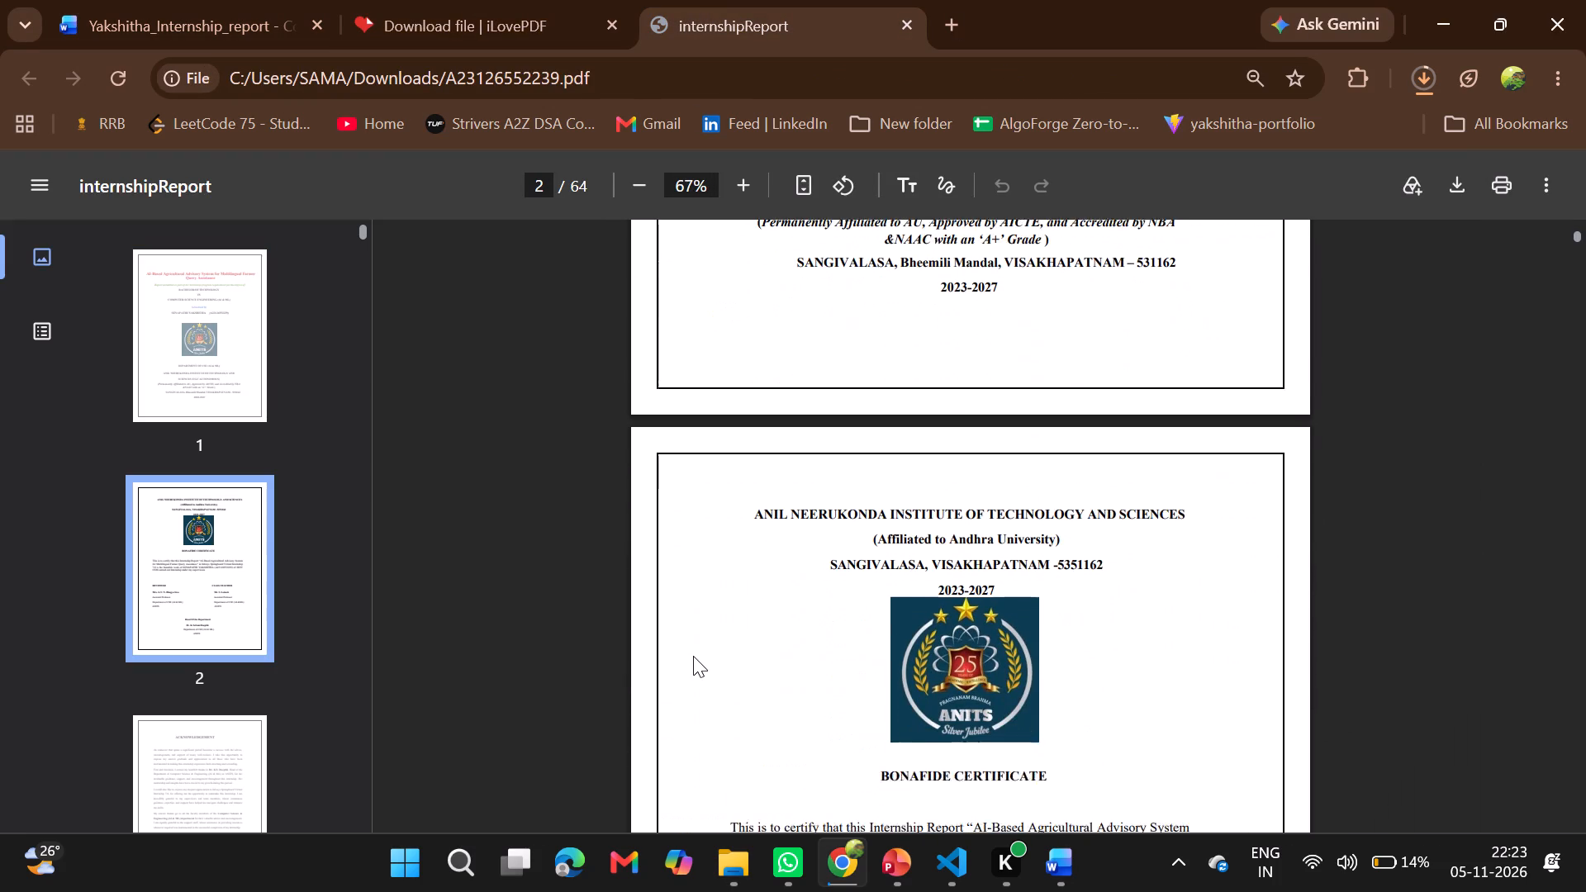
pyautogui.scroll(-3, 693, 656)
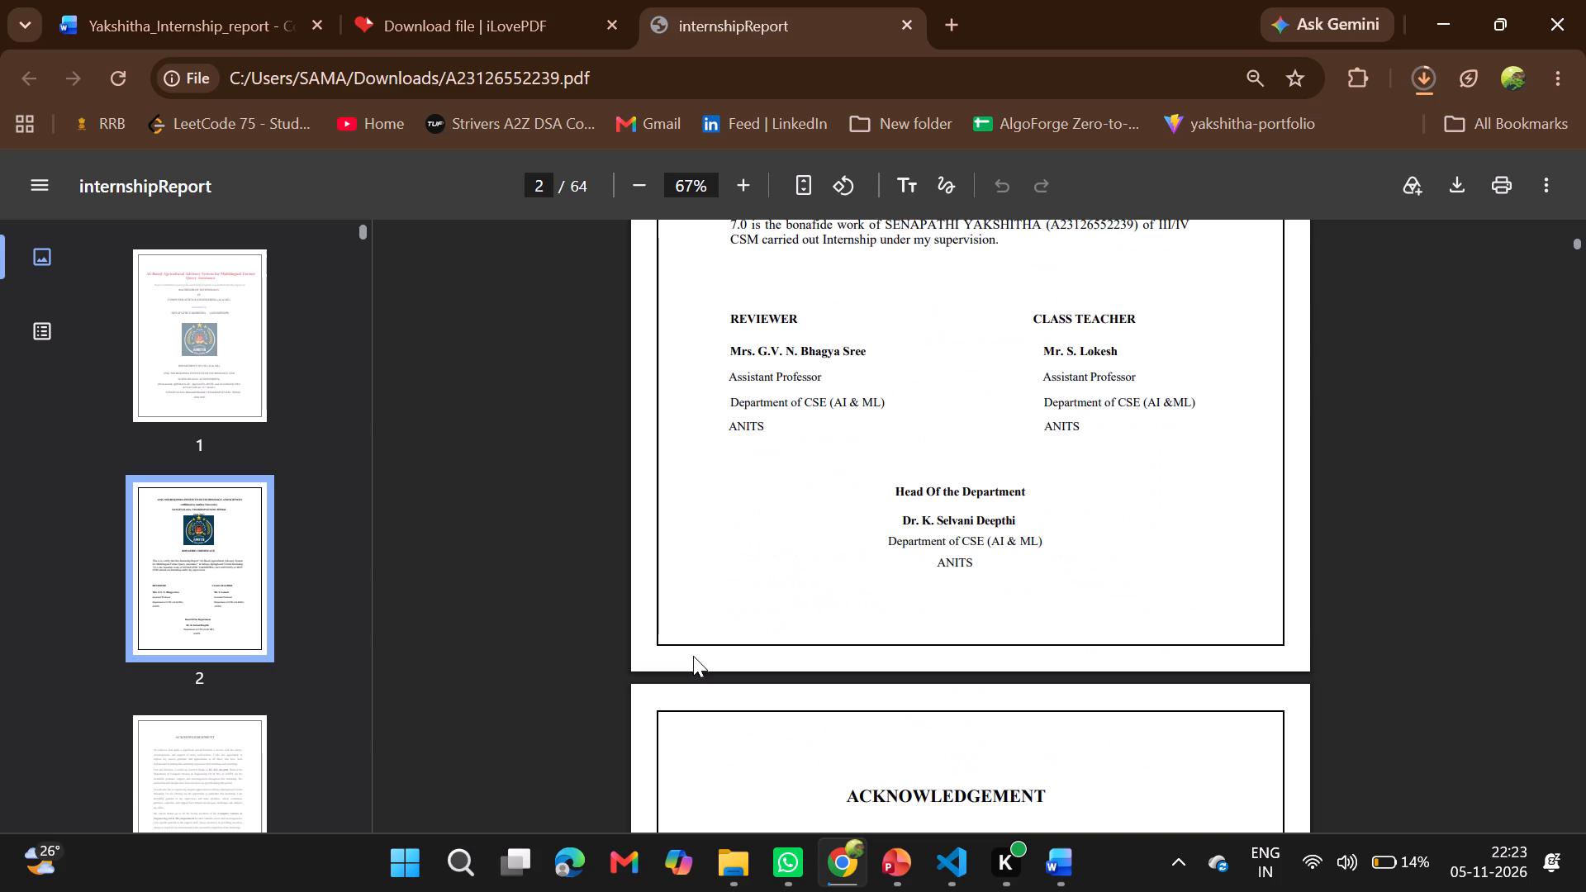
pyautogui.scroll(-2, 693, 656)
pyautogui.scroll(1, 693, 656)
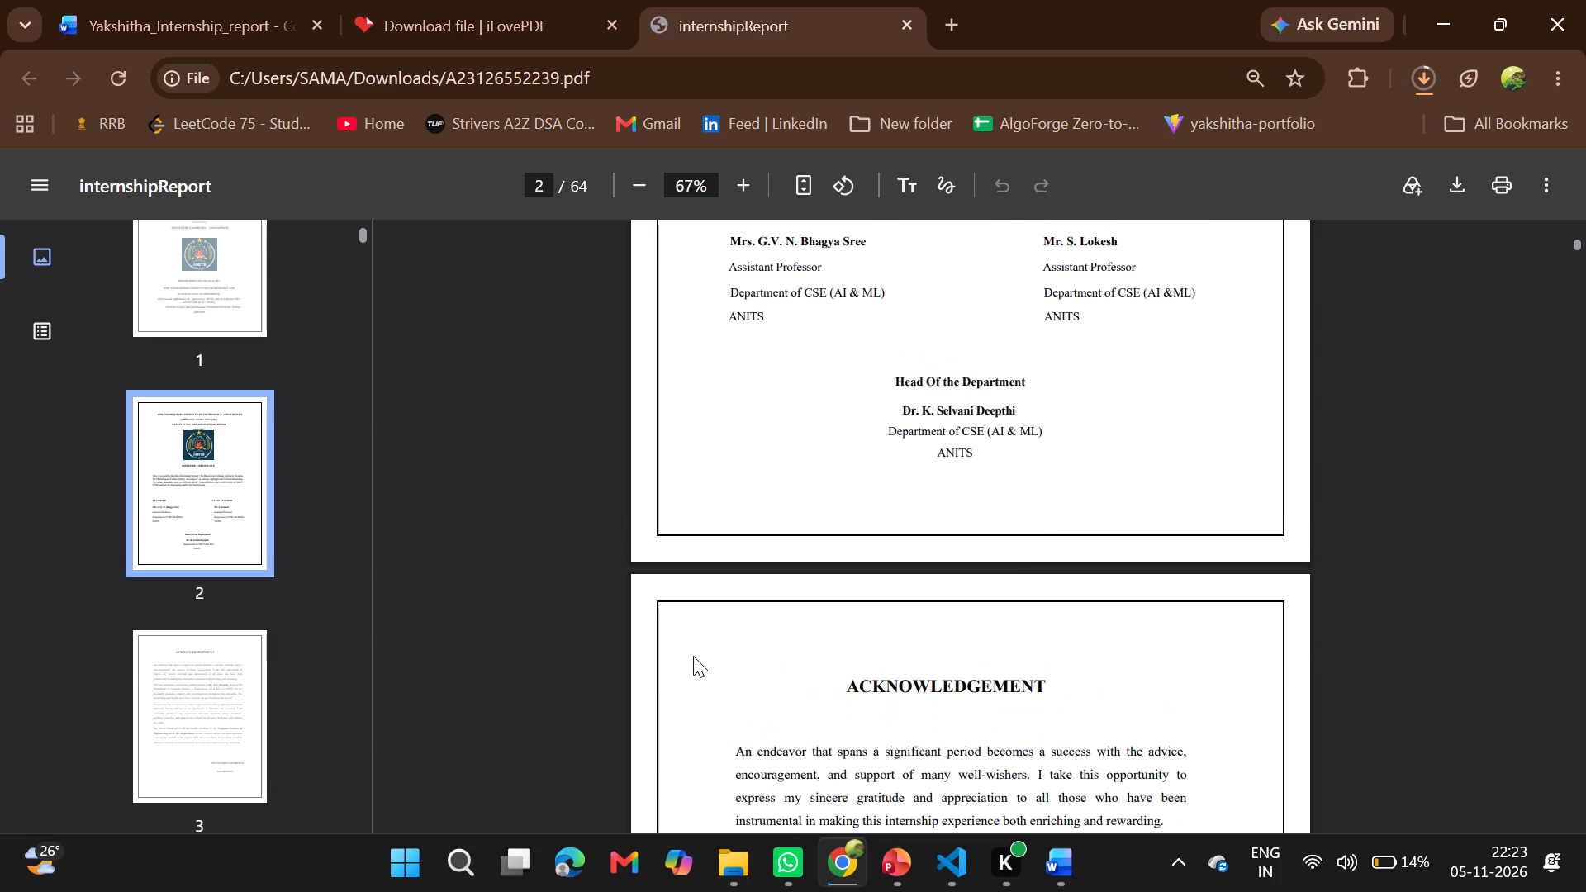
pyautogui.scroll(1, 693, 656)
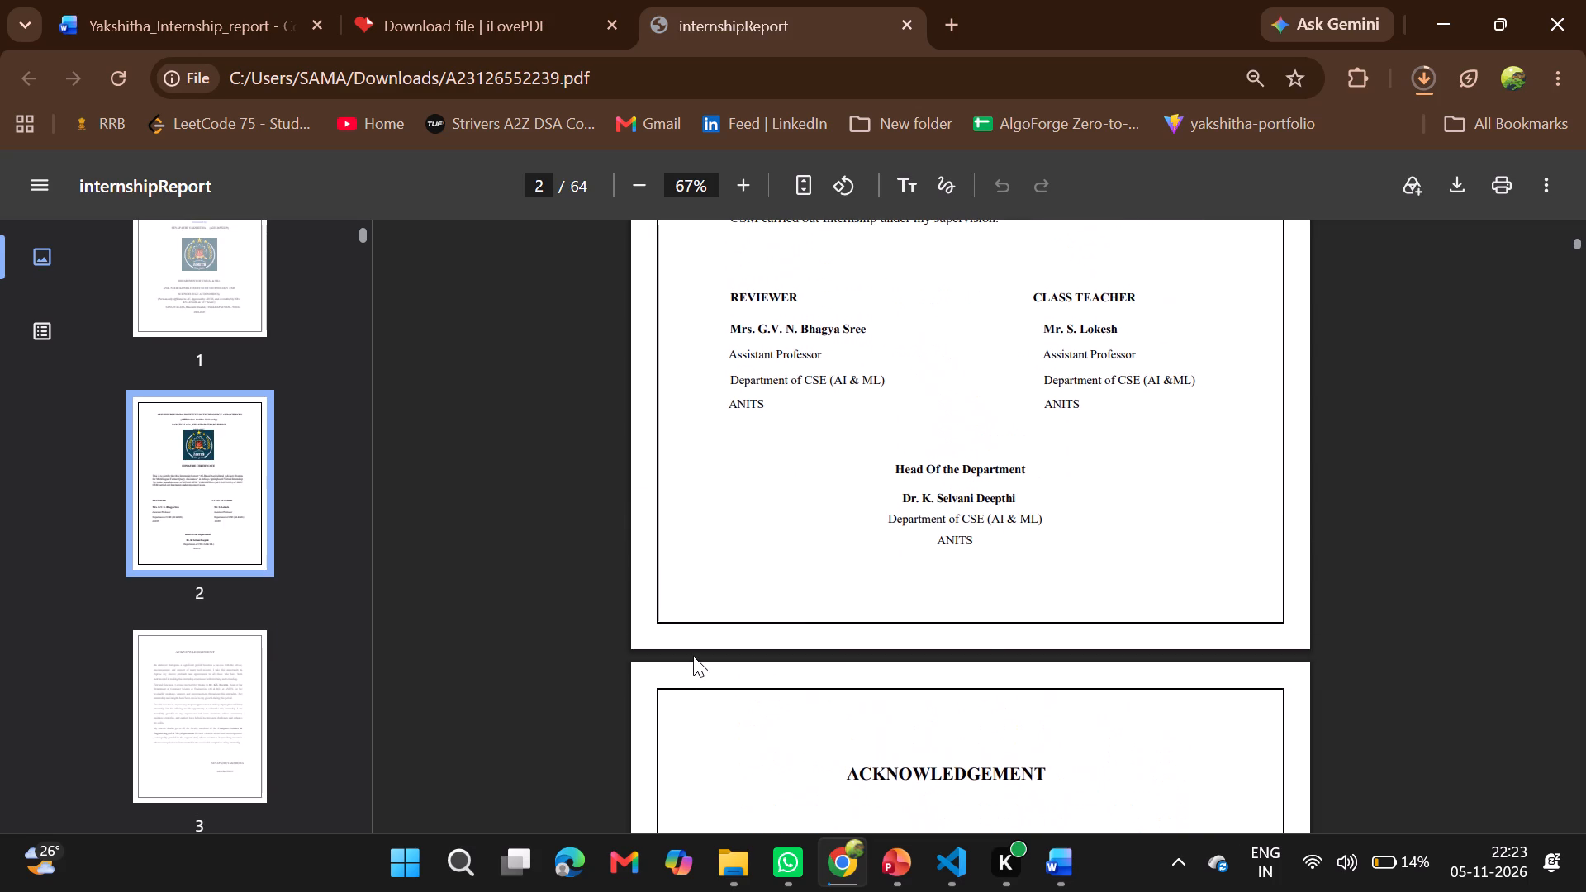
pyautogui.scroll(1, 693, 656)
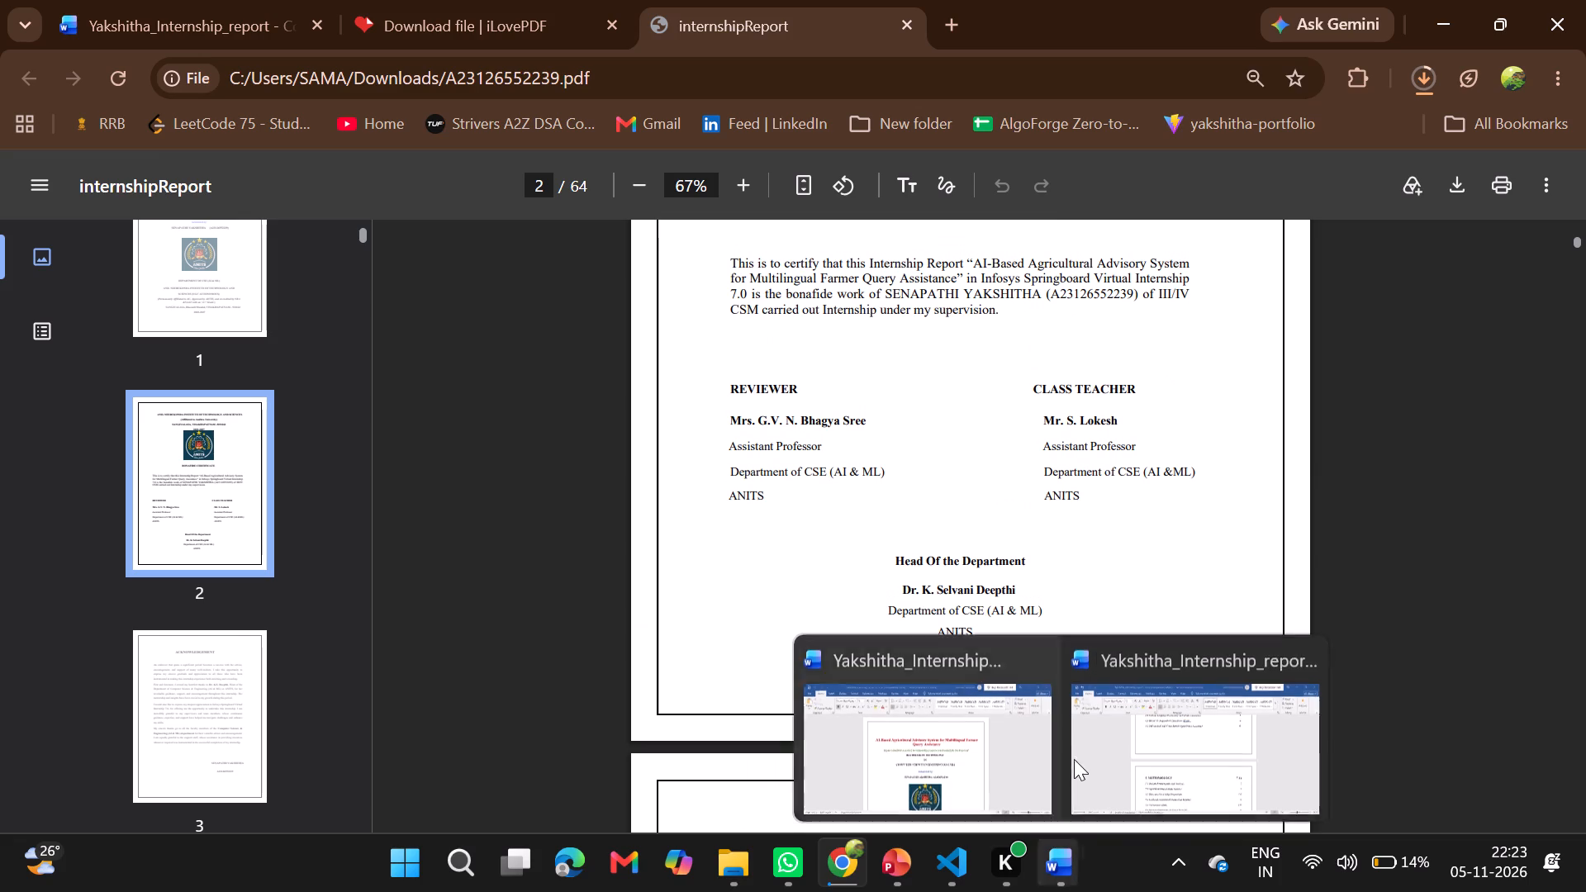
# In the Word copy of the report, add three spaces before the CLASS TEACHER heading on the bonafide certificate page to align it with the text beneath.
pyautogui.click(1160, 759)
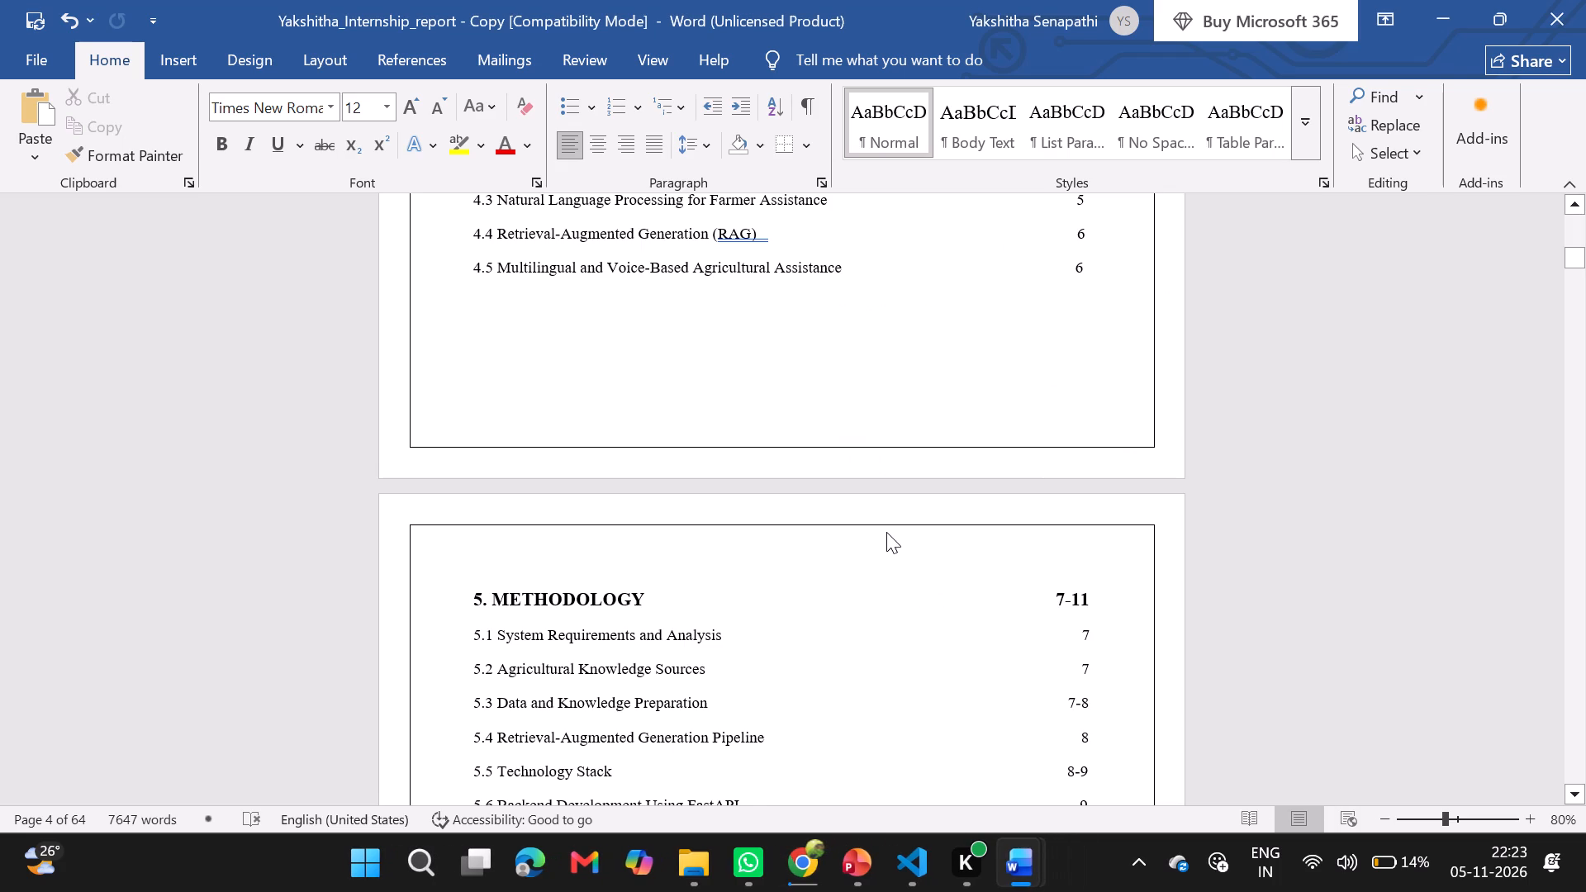
pyautogui.scroll(5, 886, 532)
pyautogui.scroll(17, 886, 532)
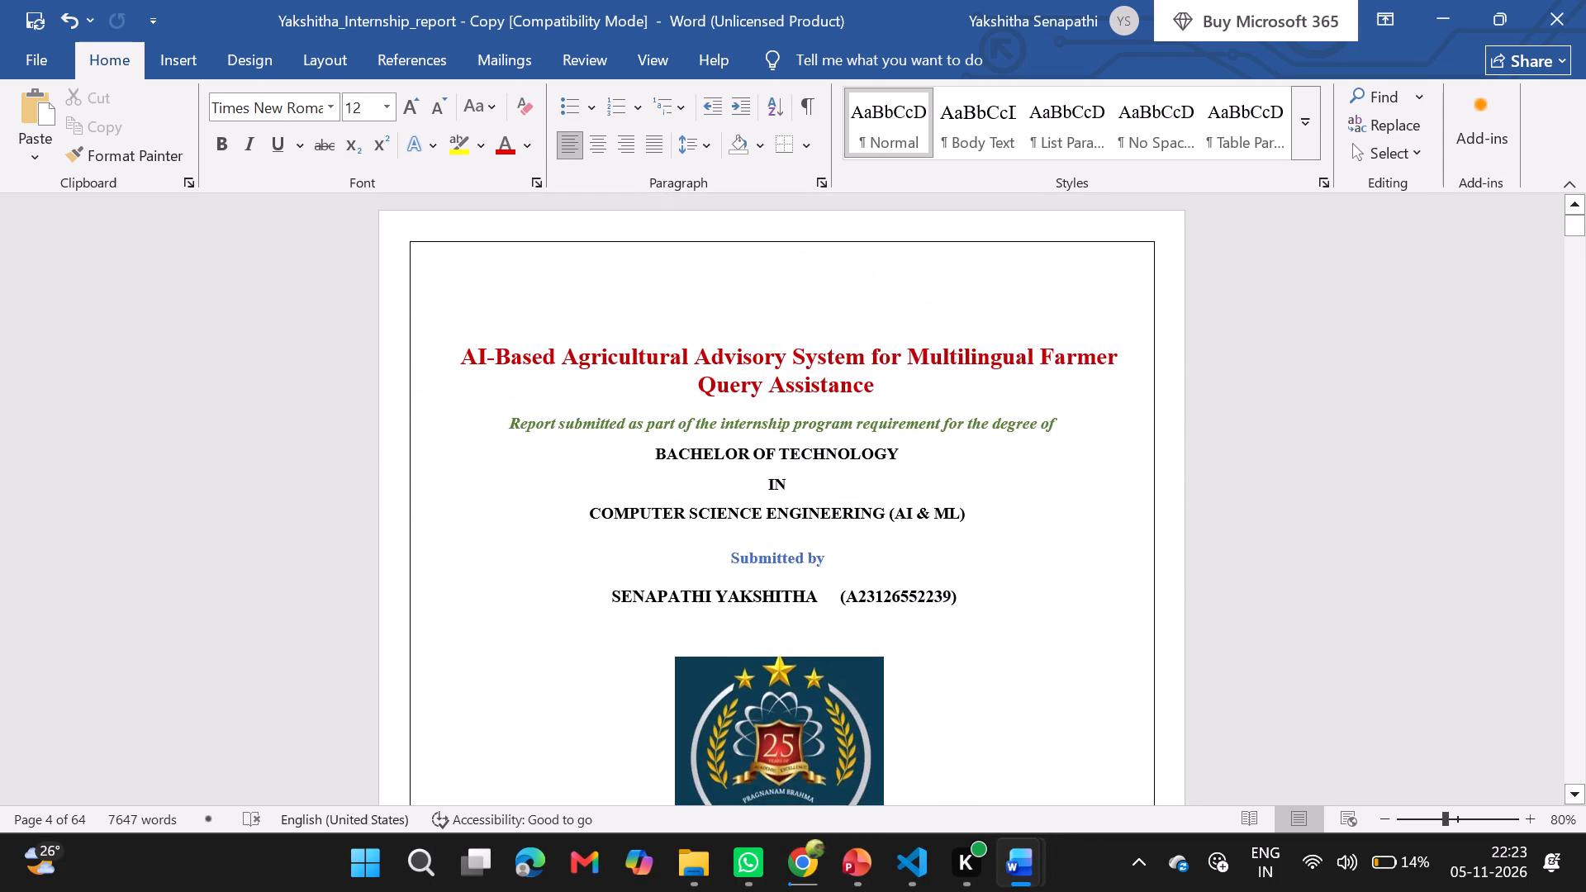
pyautogui.scroll(-6, 886, 532)
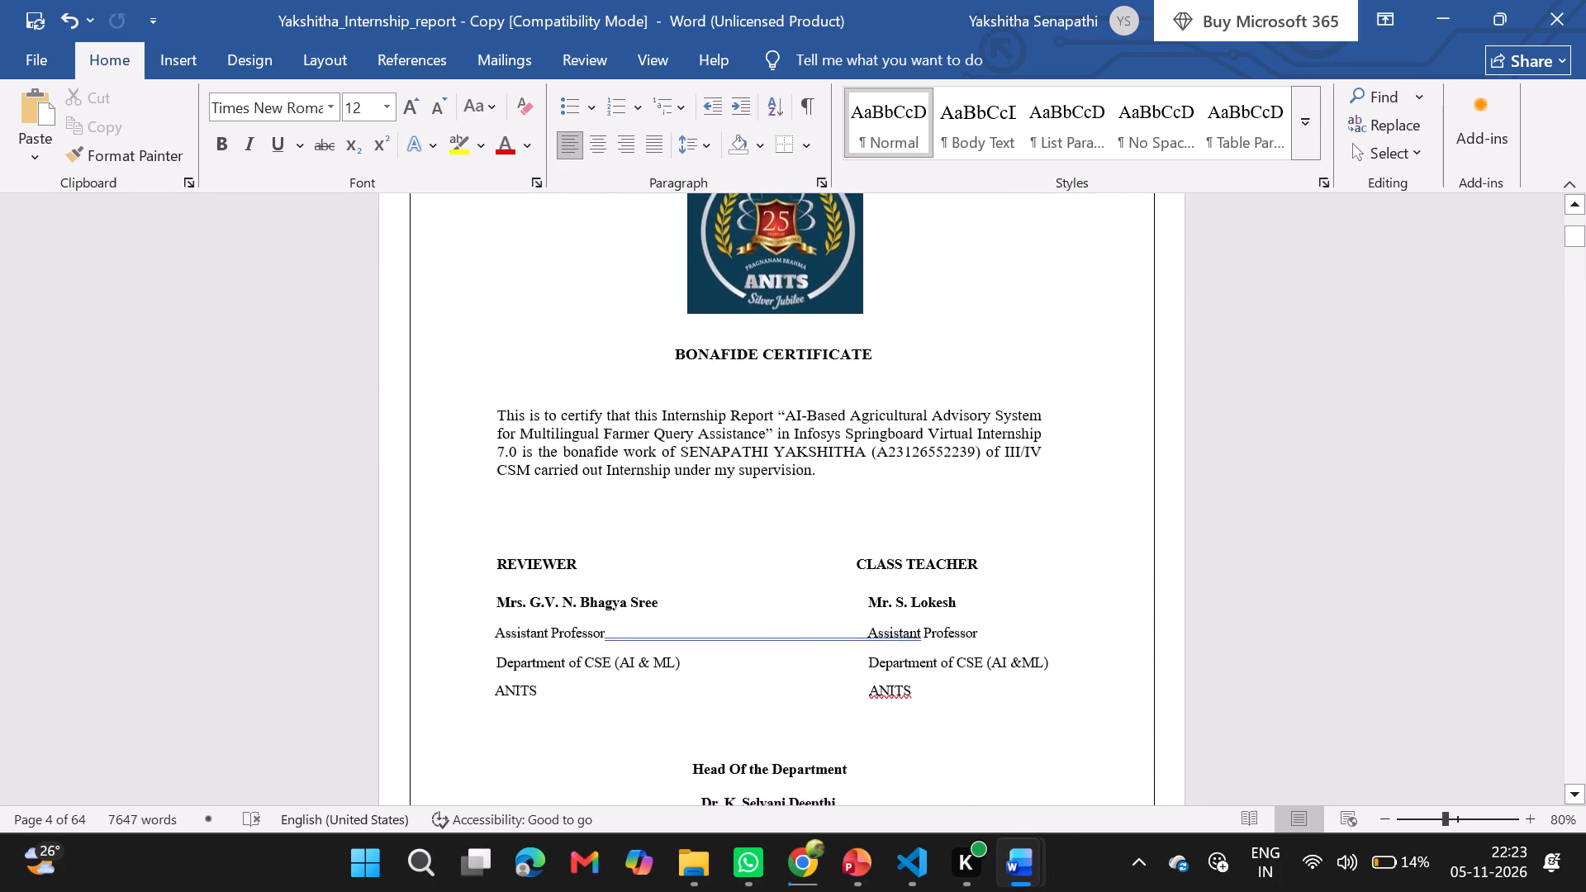
pyautogui.scroll(-1, 886, 532)
pyautogui.click(856, 487)
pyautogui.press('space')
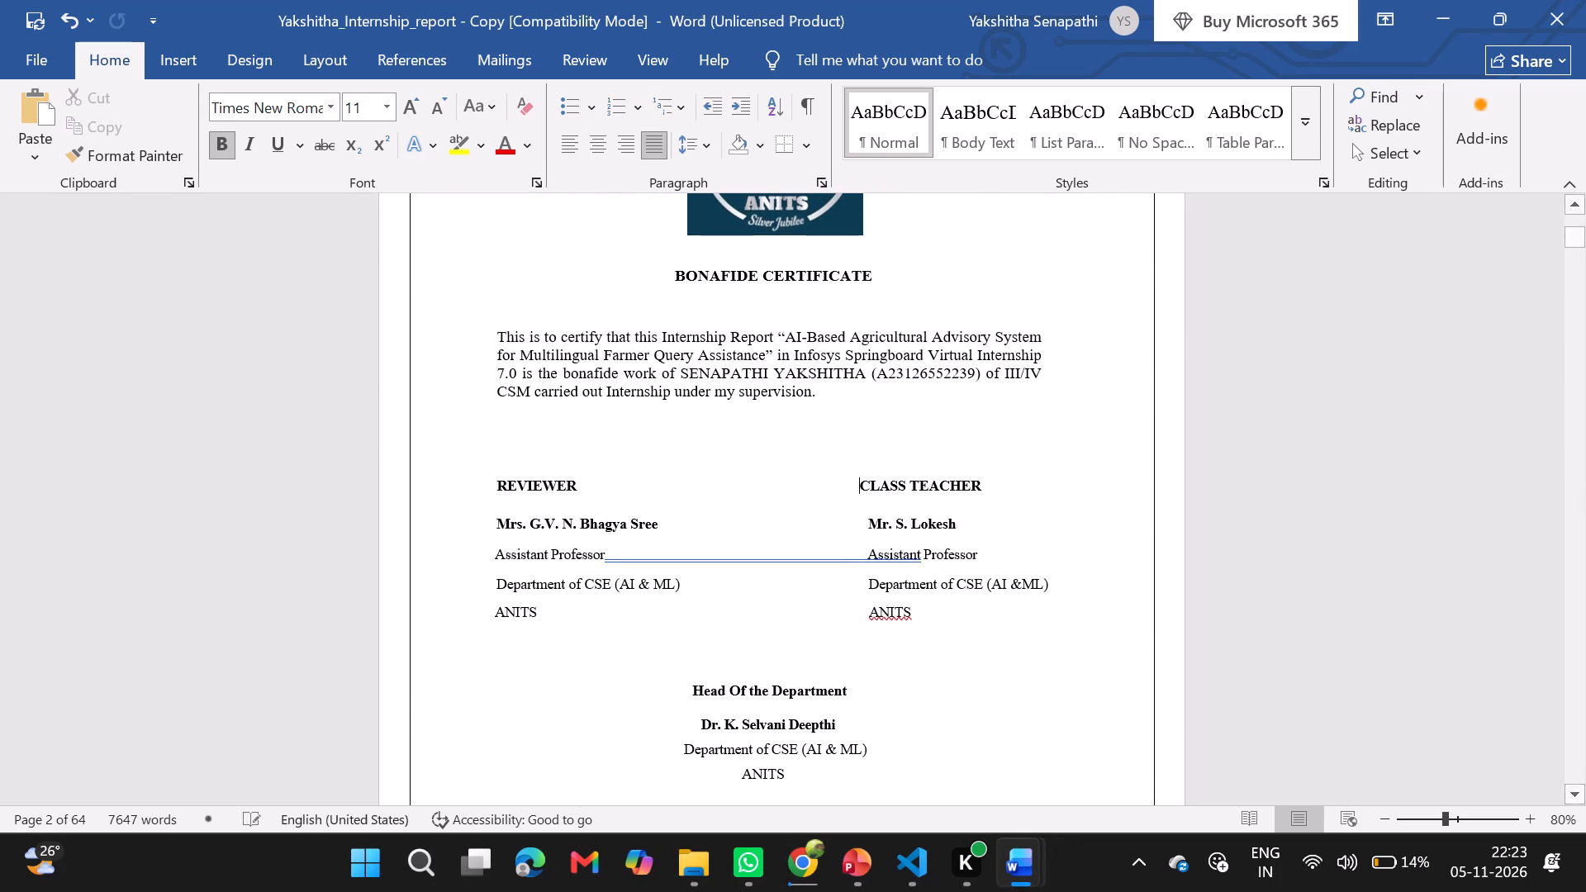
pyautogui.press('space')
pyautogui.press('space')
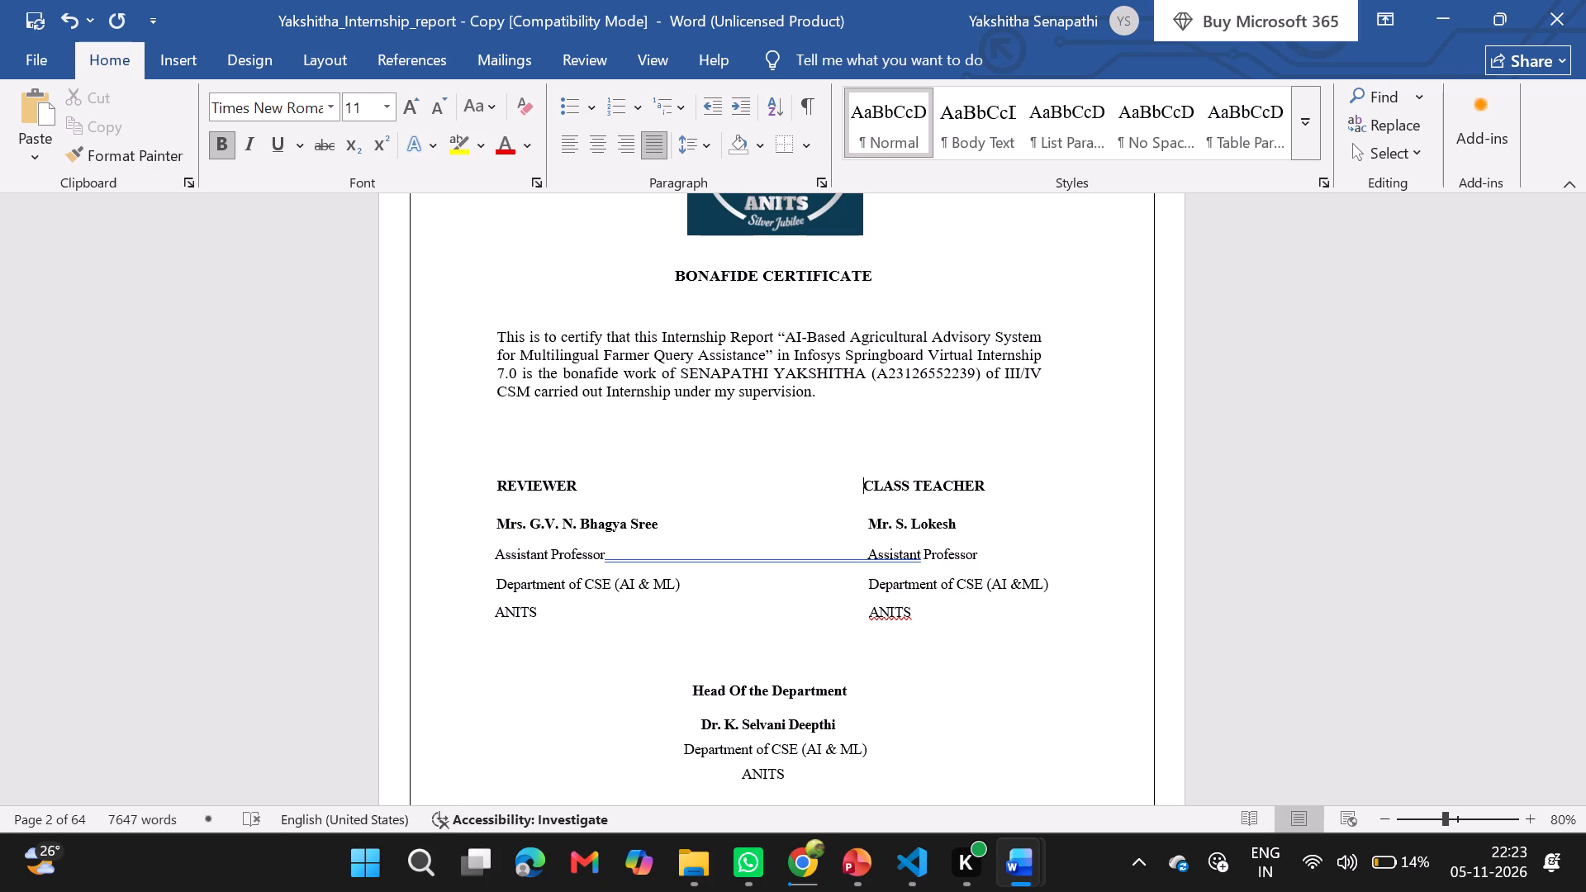
pyautogui.click(876, 620)
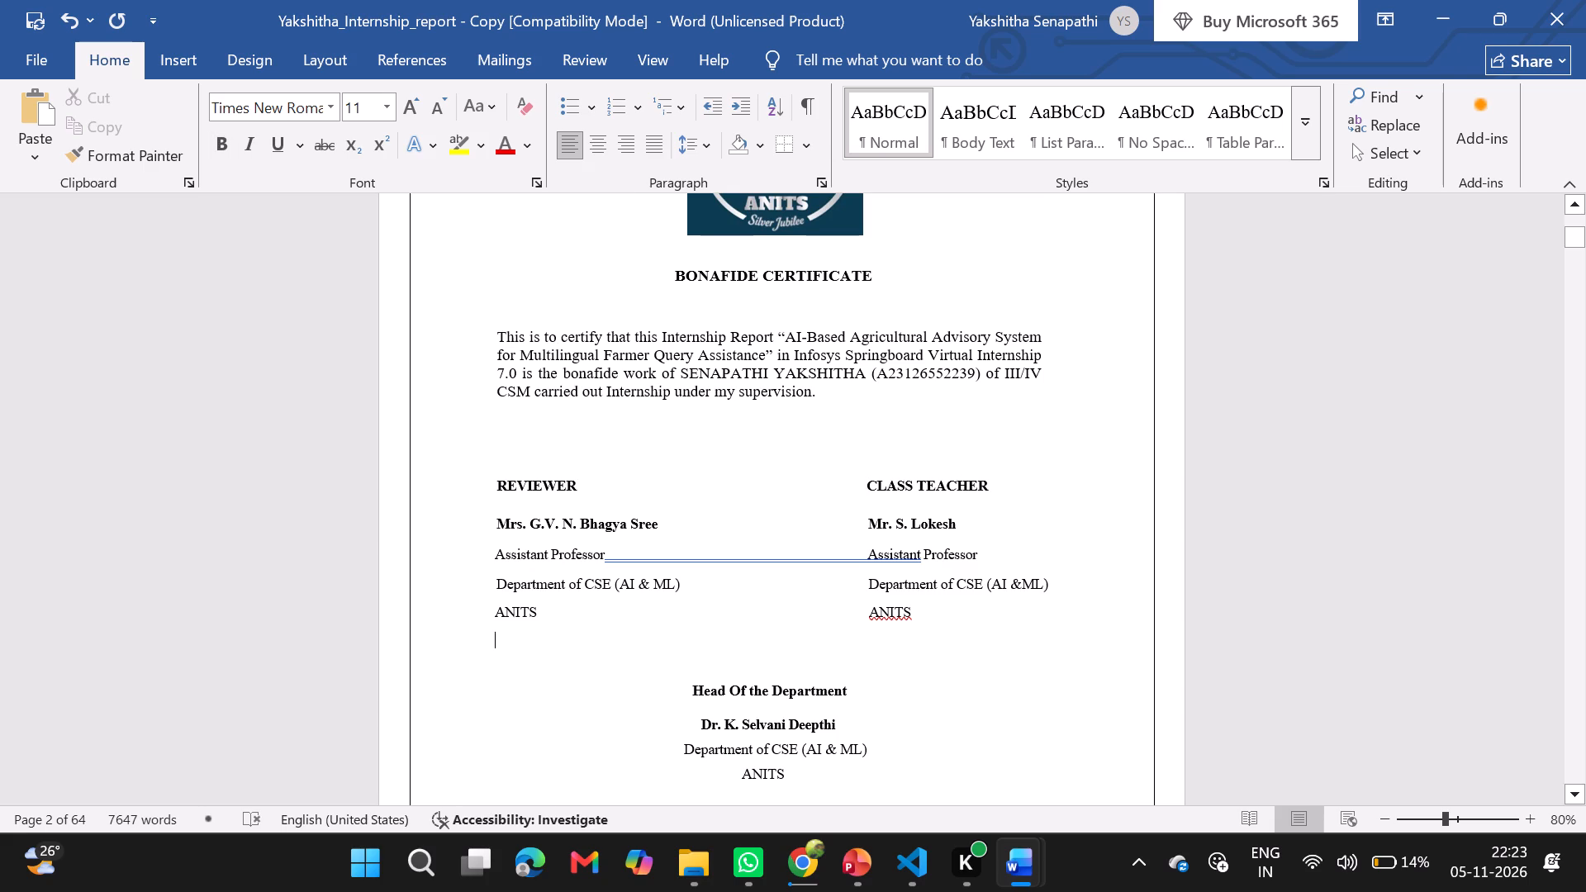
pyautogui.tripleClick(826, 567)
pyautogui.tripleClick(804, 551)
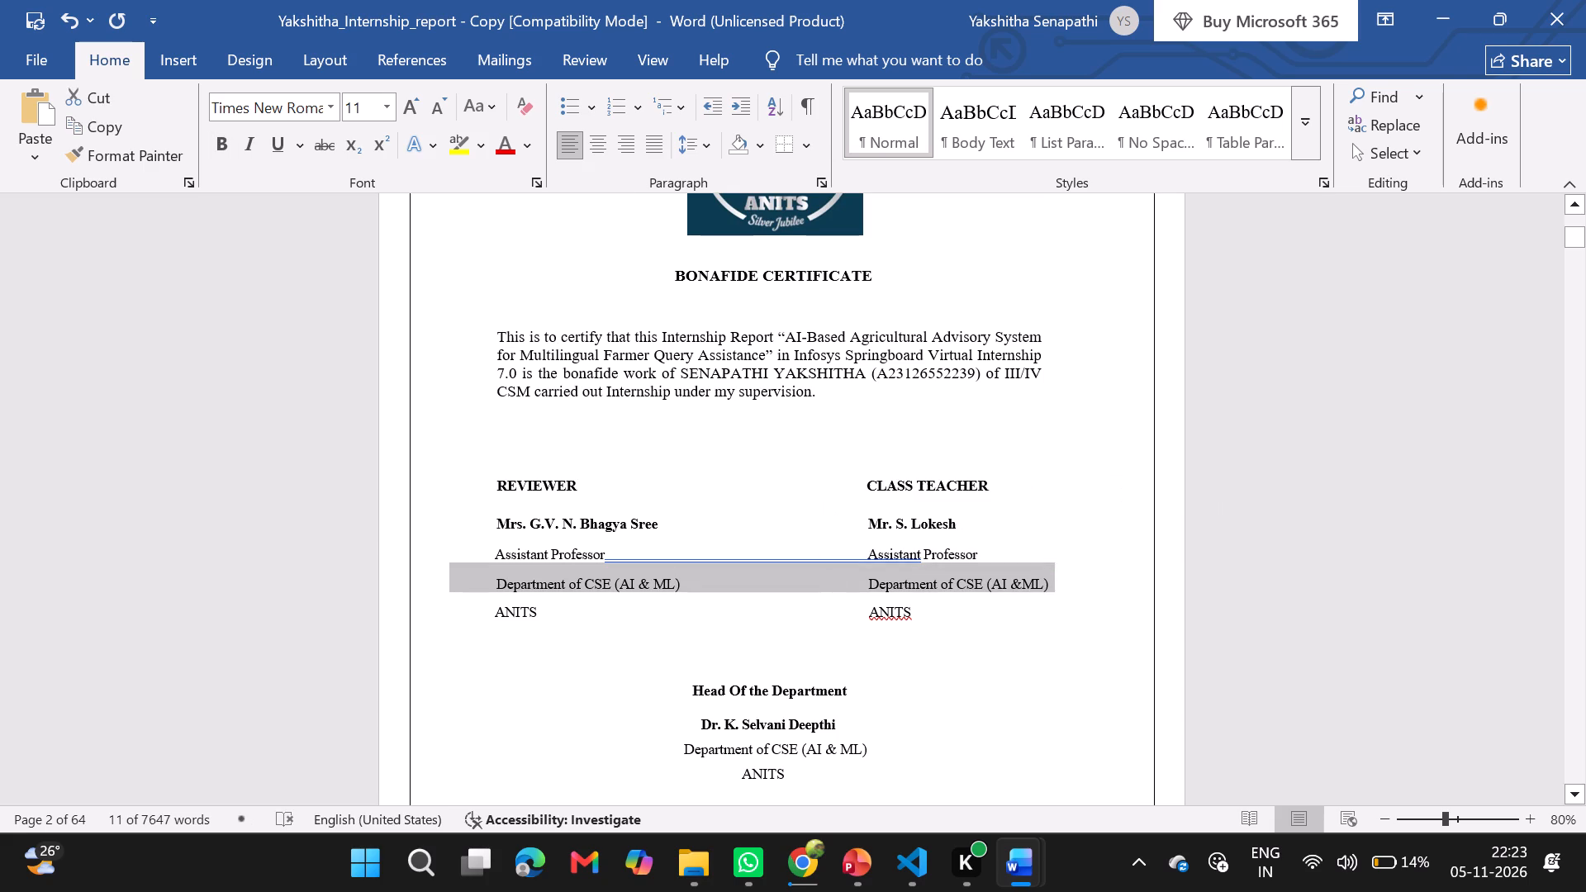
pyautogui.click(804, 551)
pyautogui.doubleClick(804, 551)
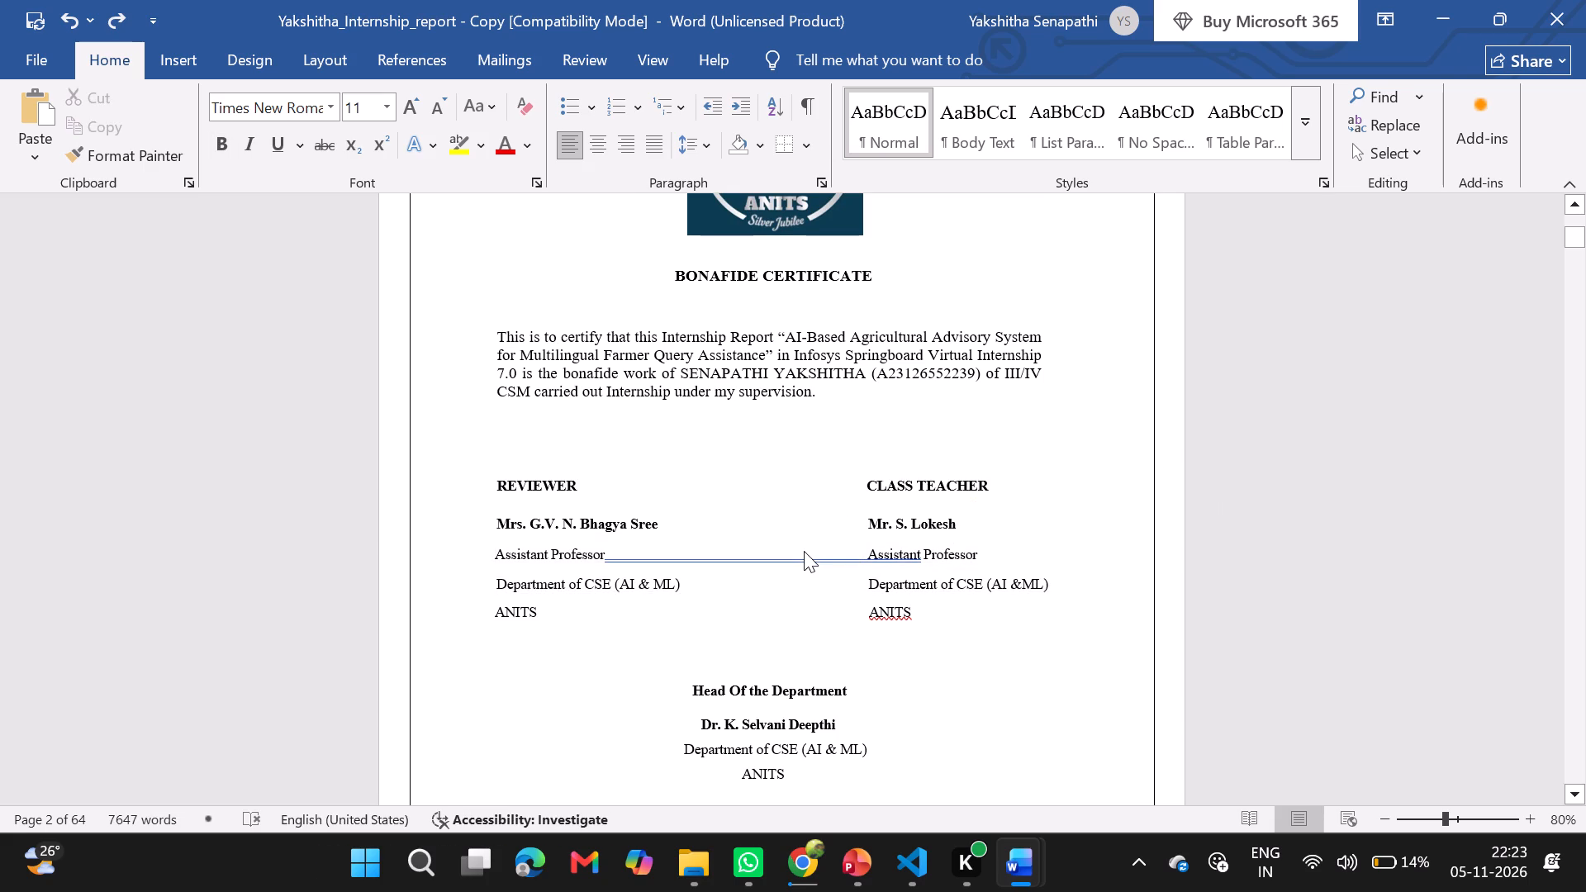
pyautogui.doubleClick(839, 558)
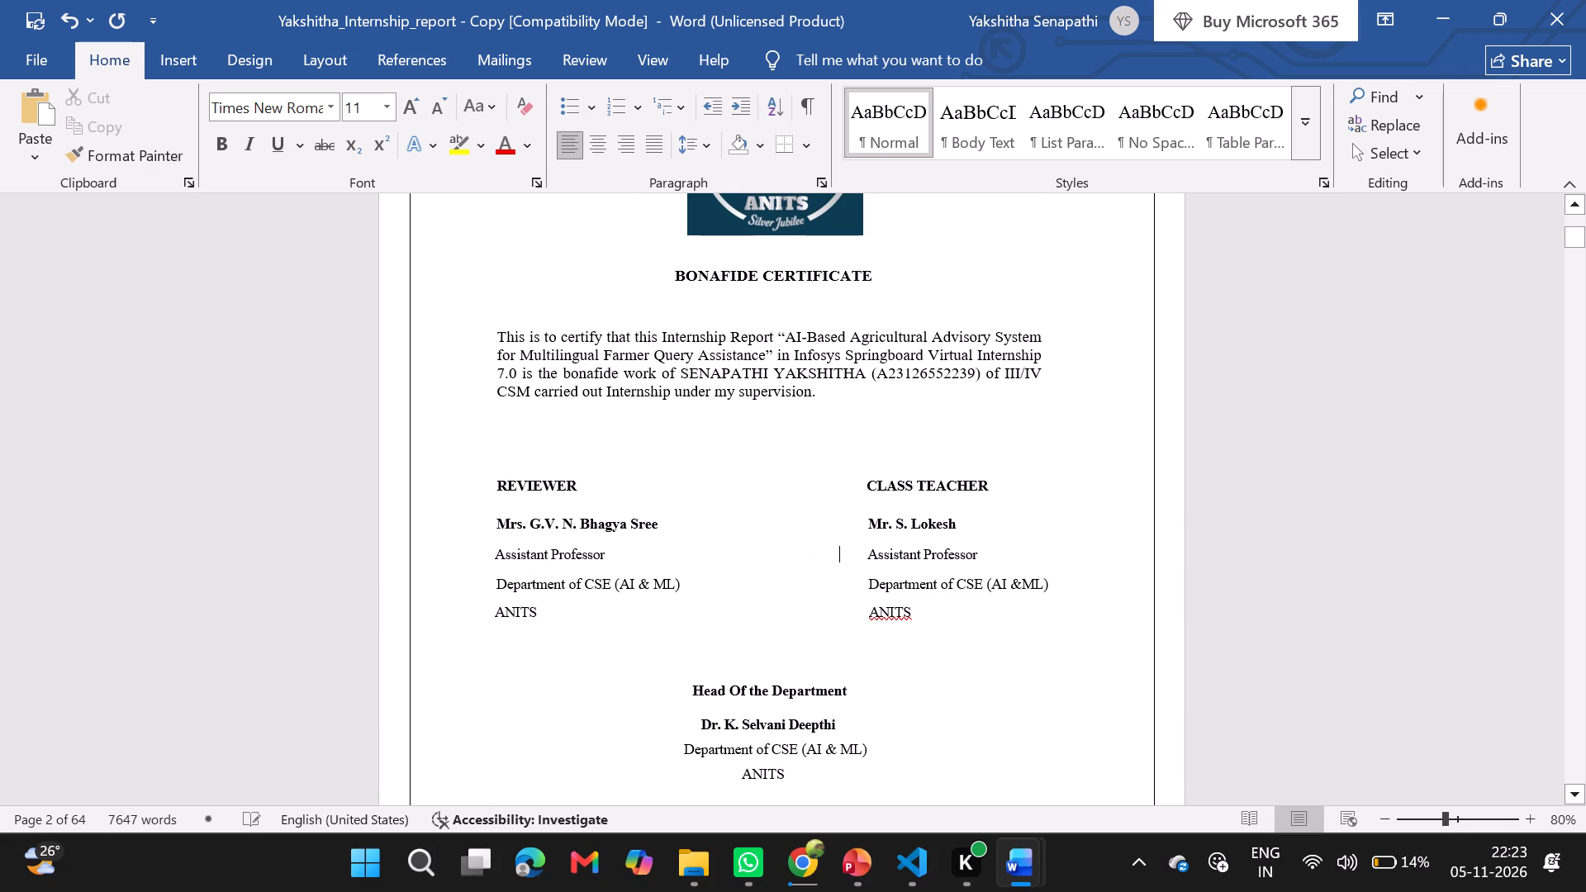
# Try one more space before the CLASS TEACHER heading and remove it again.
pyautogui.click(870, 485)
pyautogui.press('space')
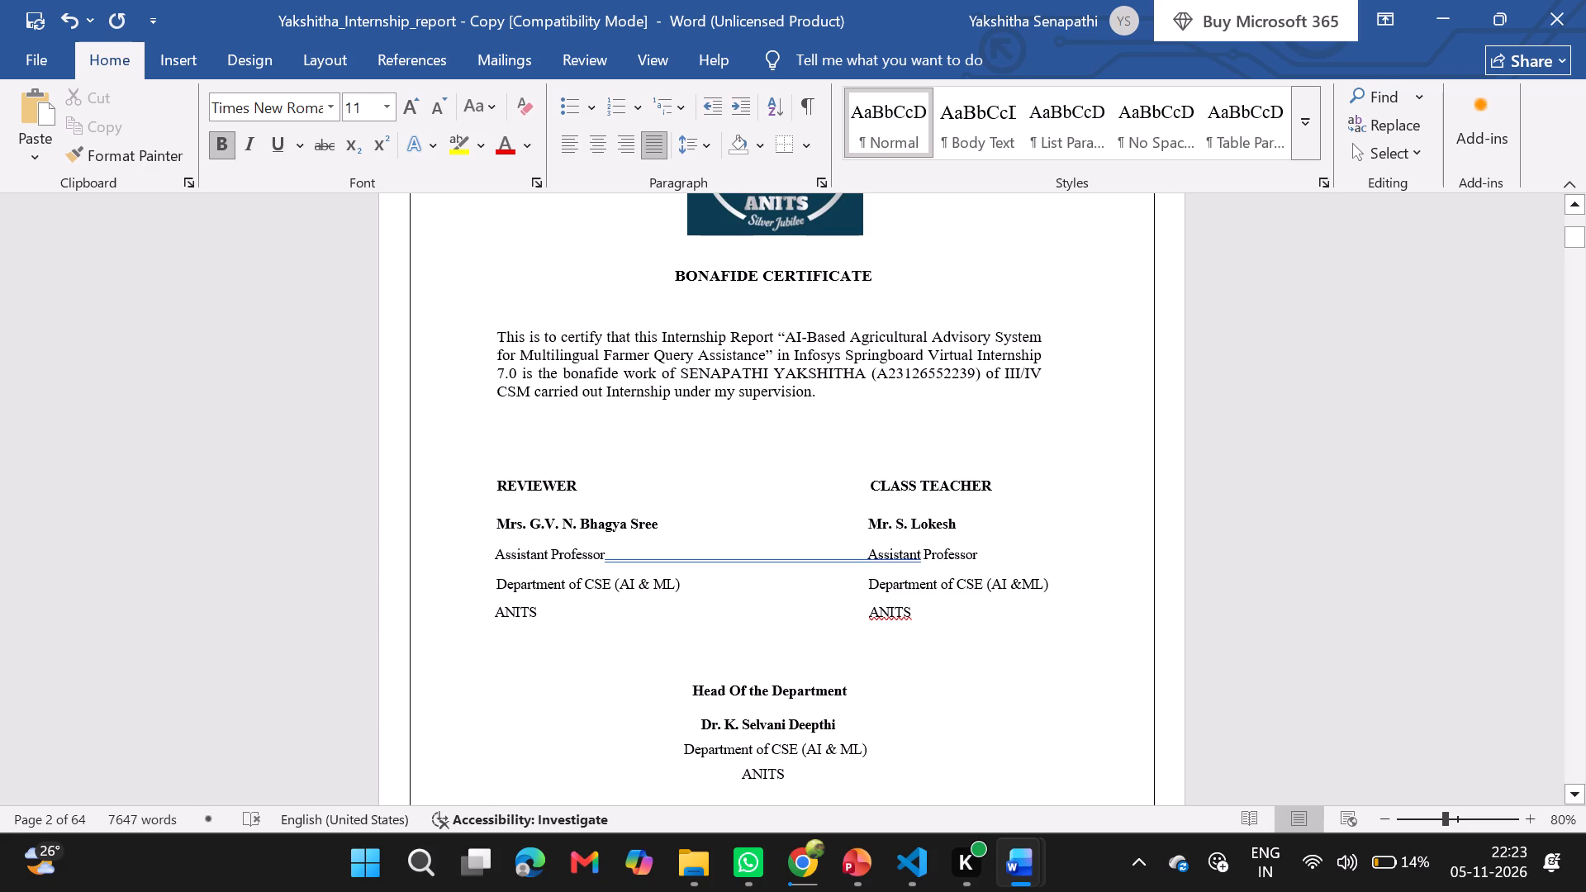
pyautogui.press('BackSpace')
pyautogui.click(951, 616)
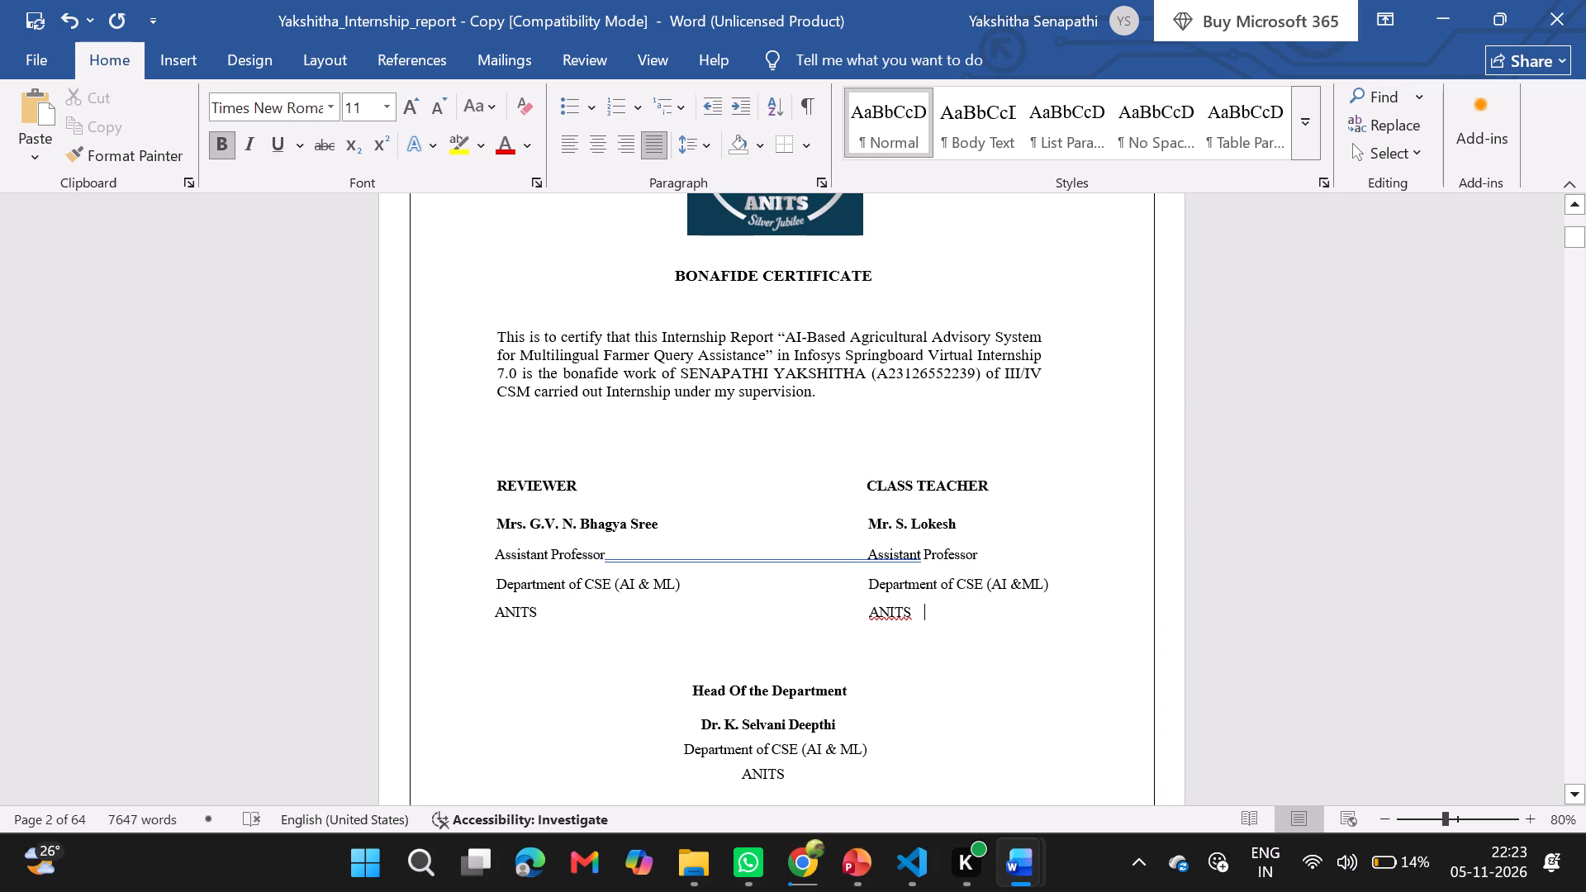
# In Chrome, cancel the running download of the split report PDF covering pages 1-37.
pyautogui.click(806, 856)
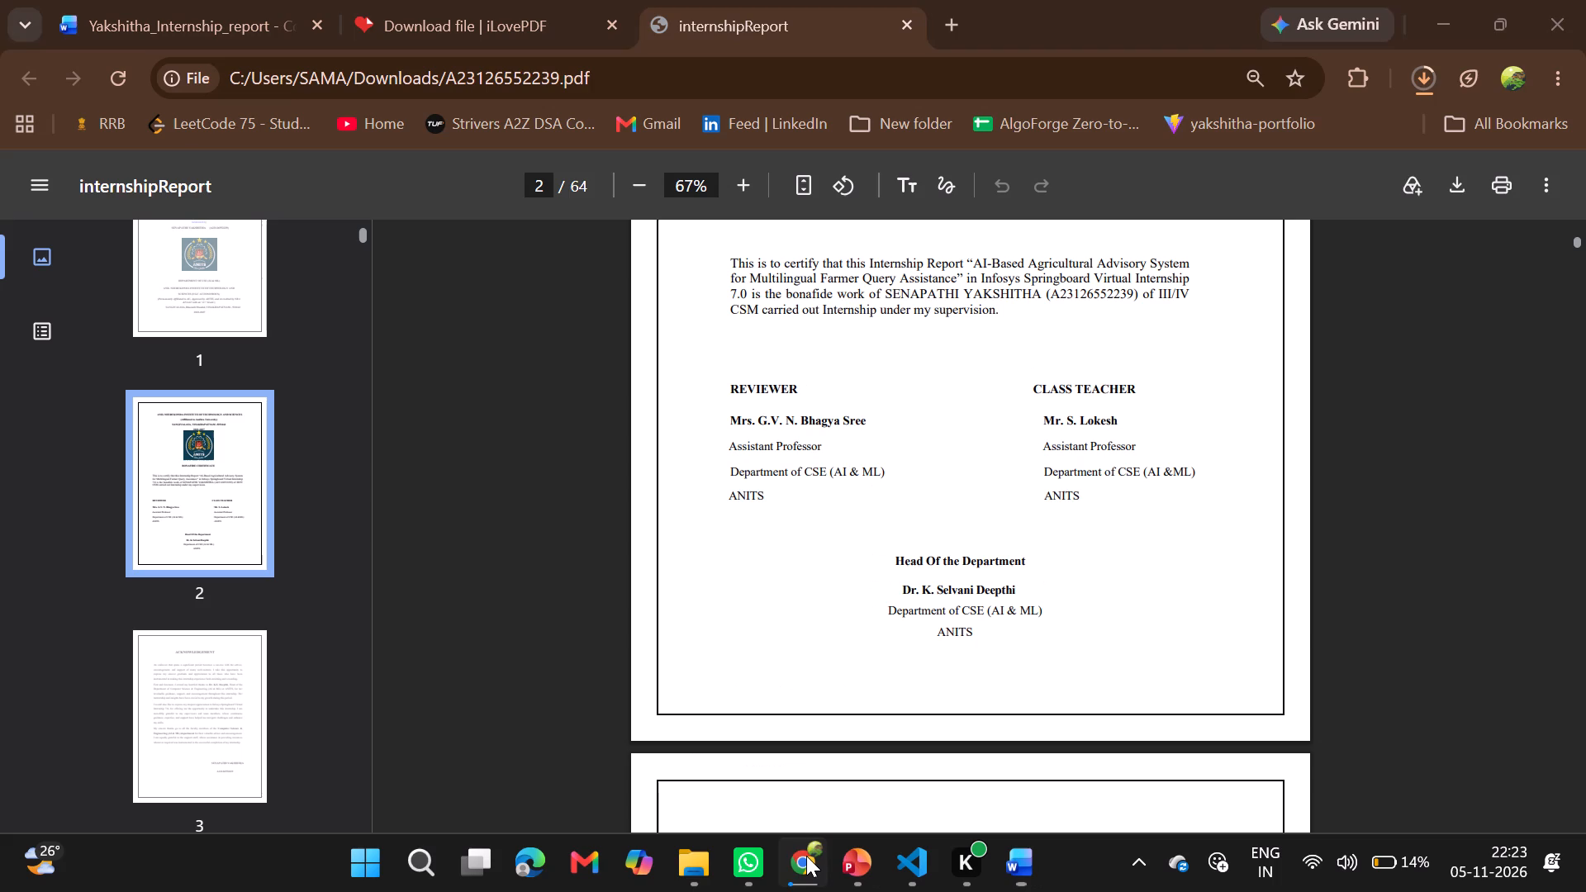
pyautogui.click(1430, 98)
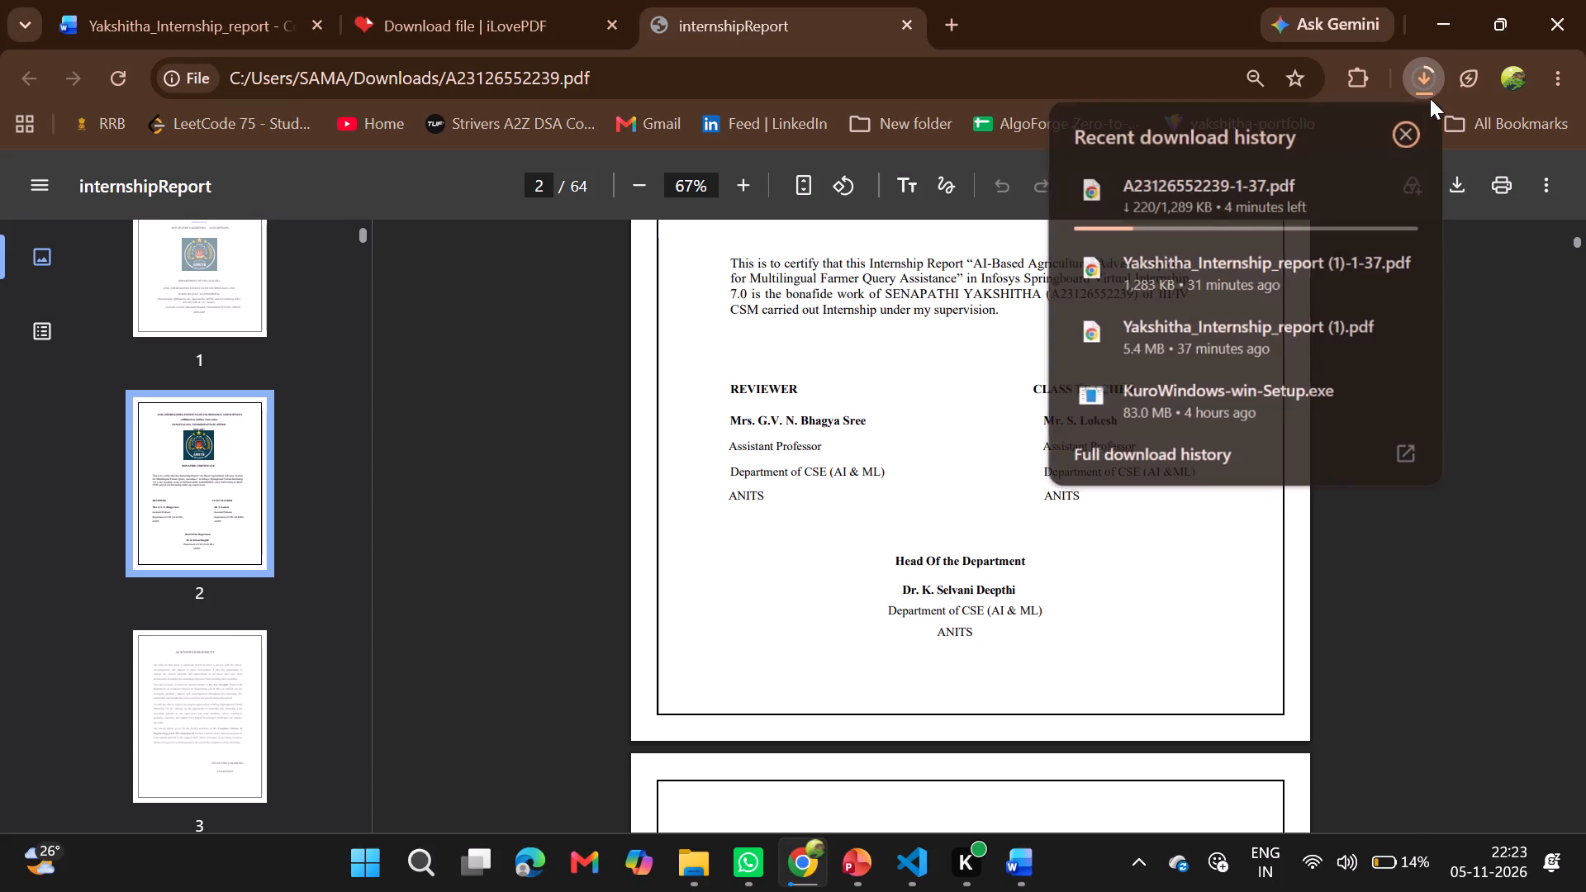
pyautogui.click(1408, 198)
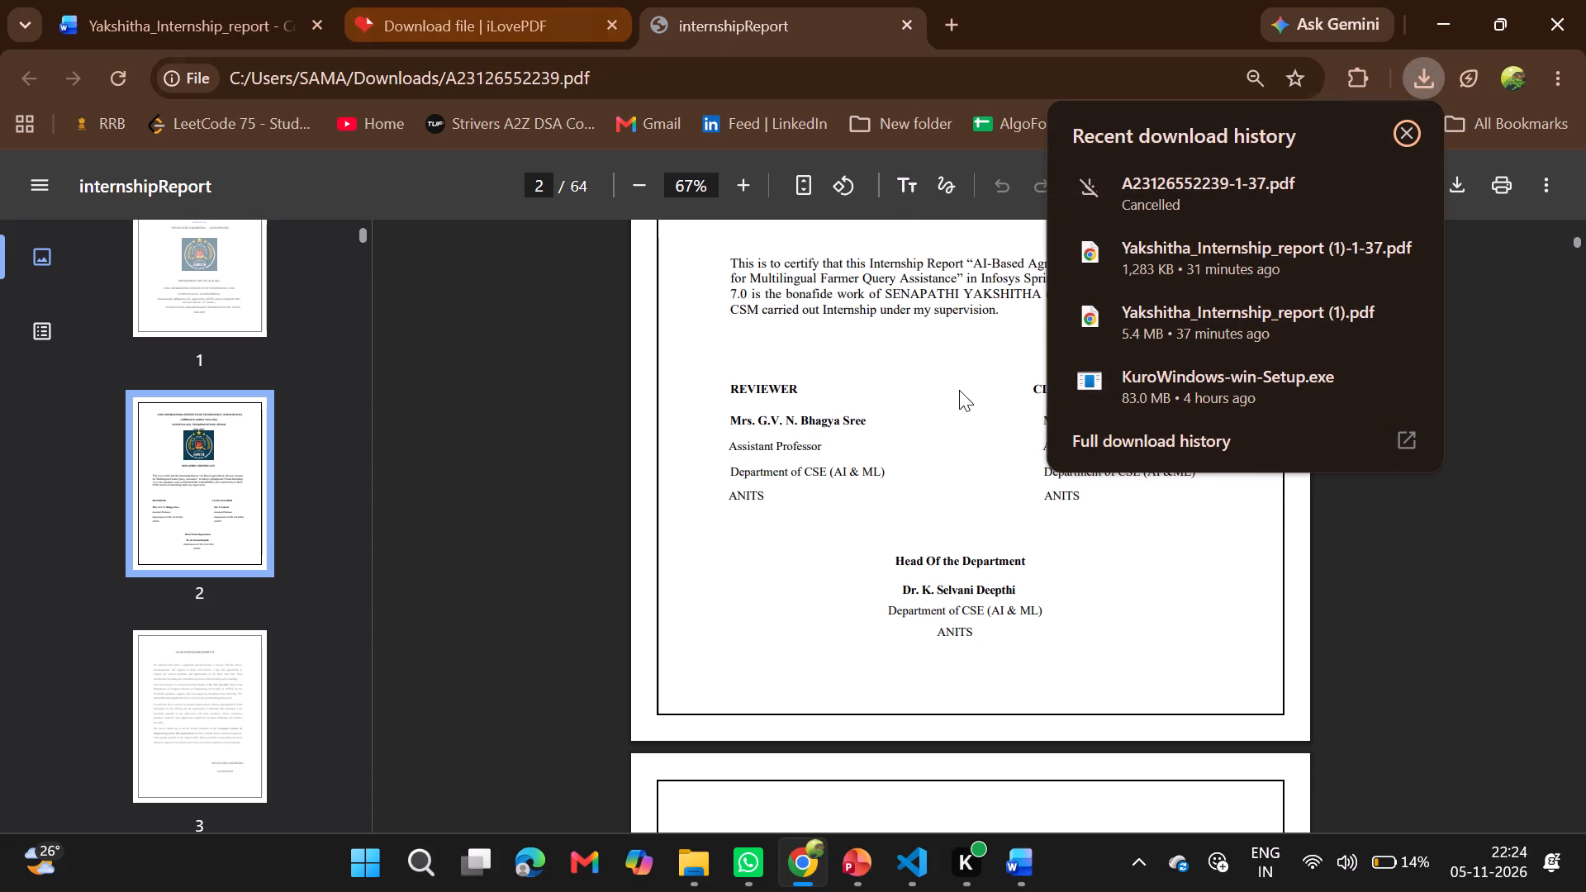
pyautogui.click(1005, 565)
# Examine the full report PDF from the bonafide certificate through the acknowledgement and the table of contents pages.
pyautogui.scroll(-2, 1005, 565)
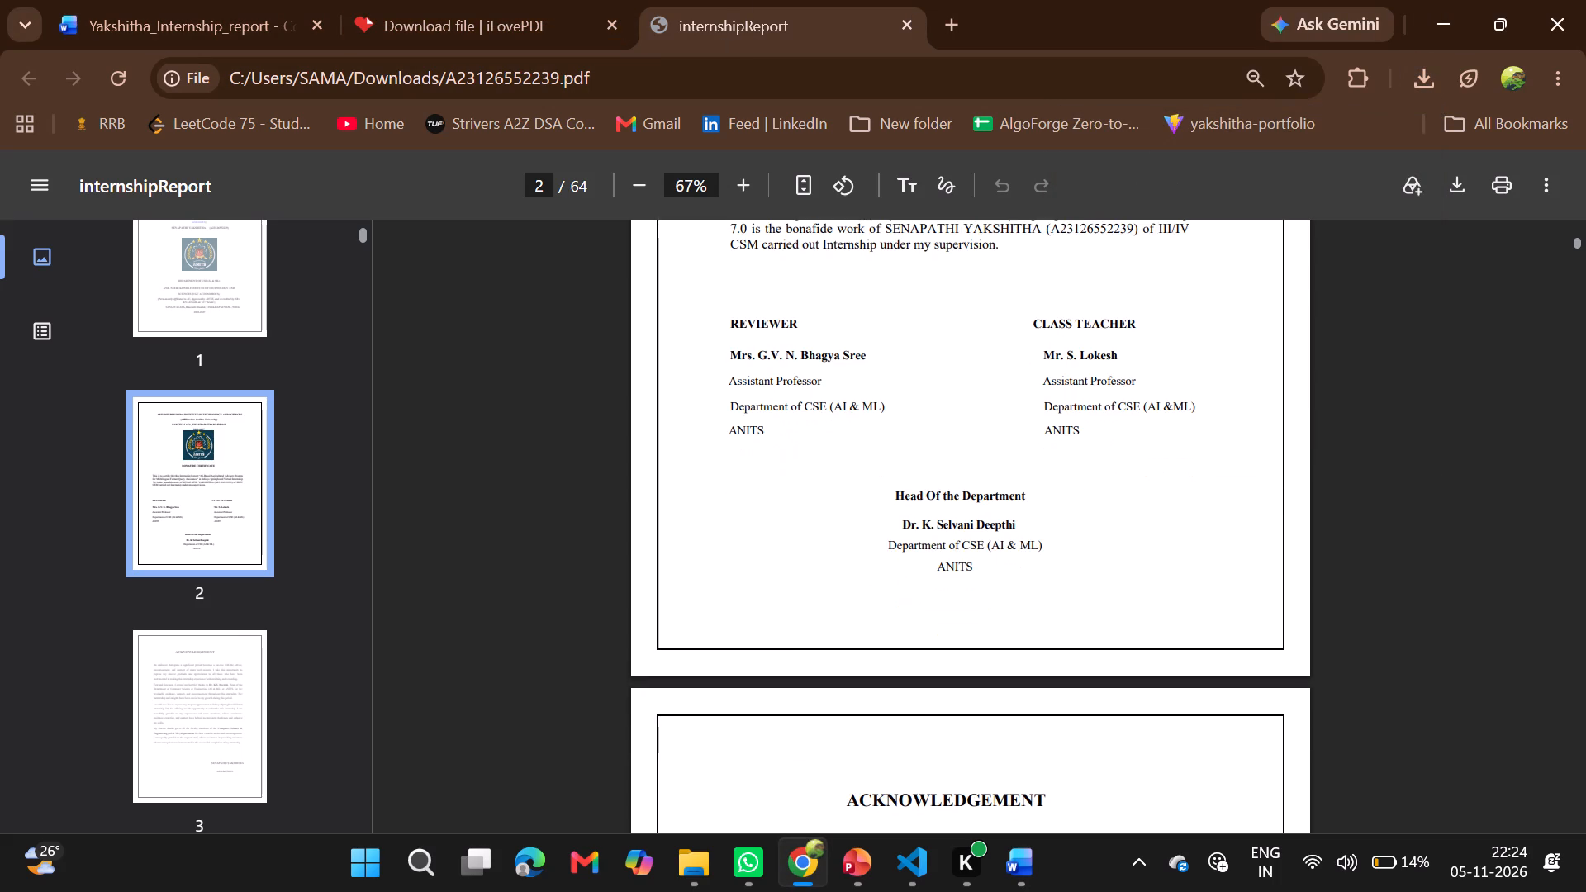
pyautogui.scroll(-4, 1005, 565)
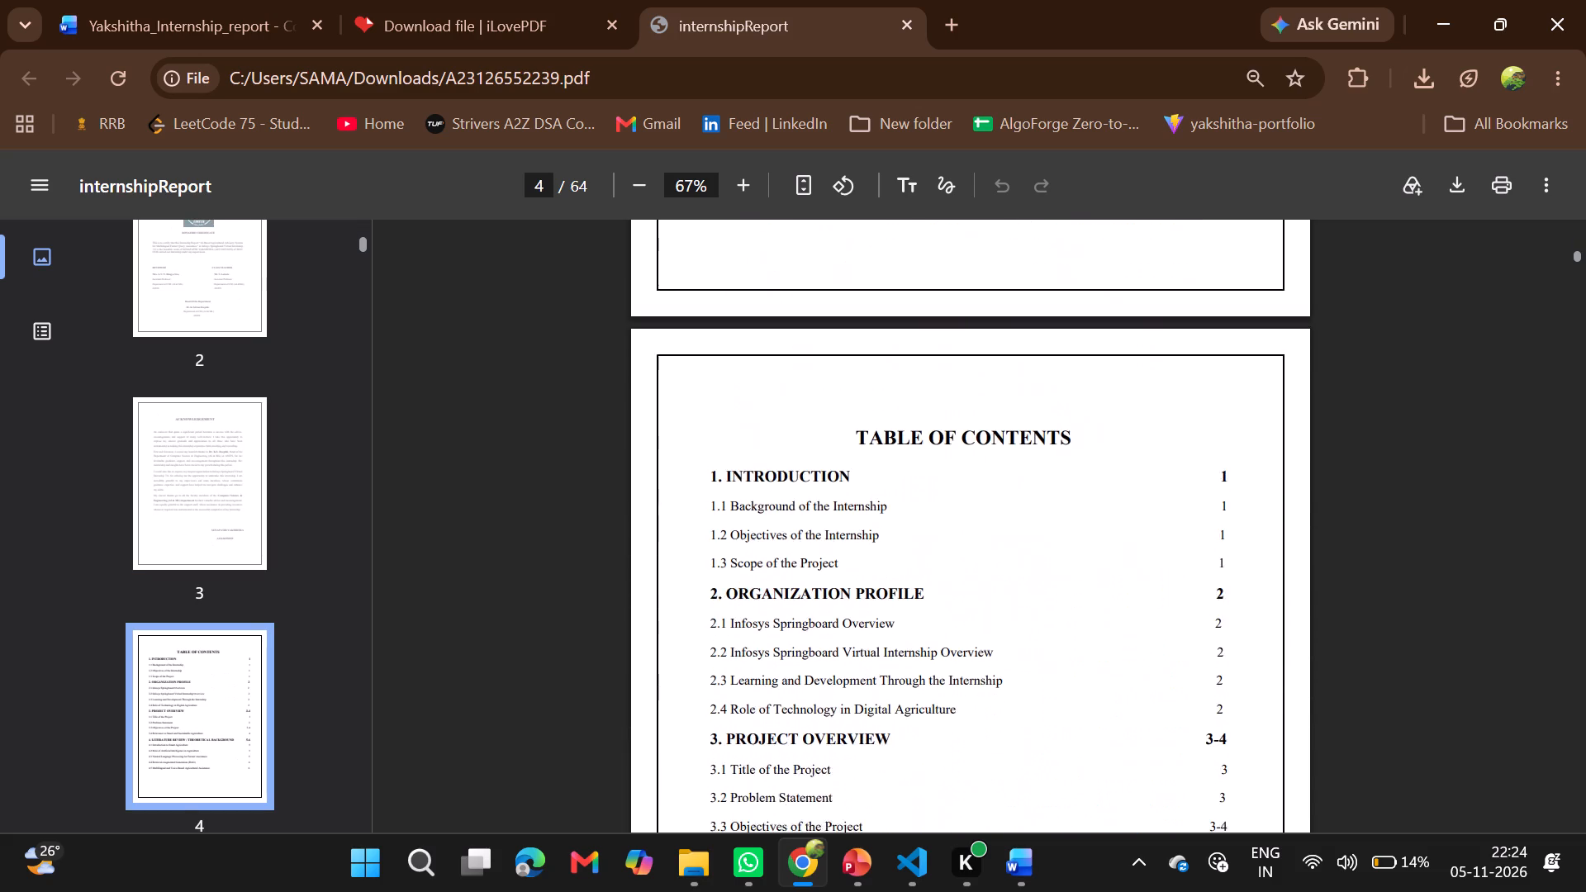
pyautogui.scroll(-3, 1005, 565)
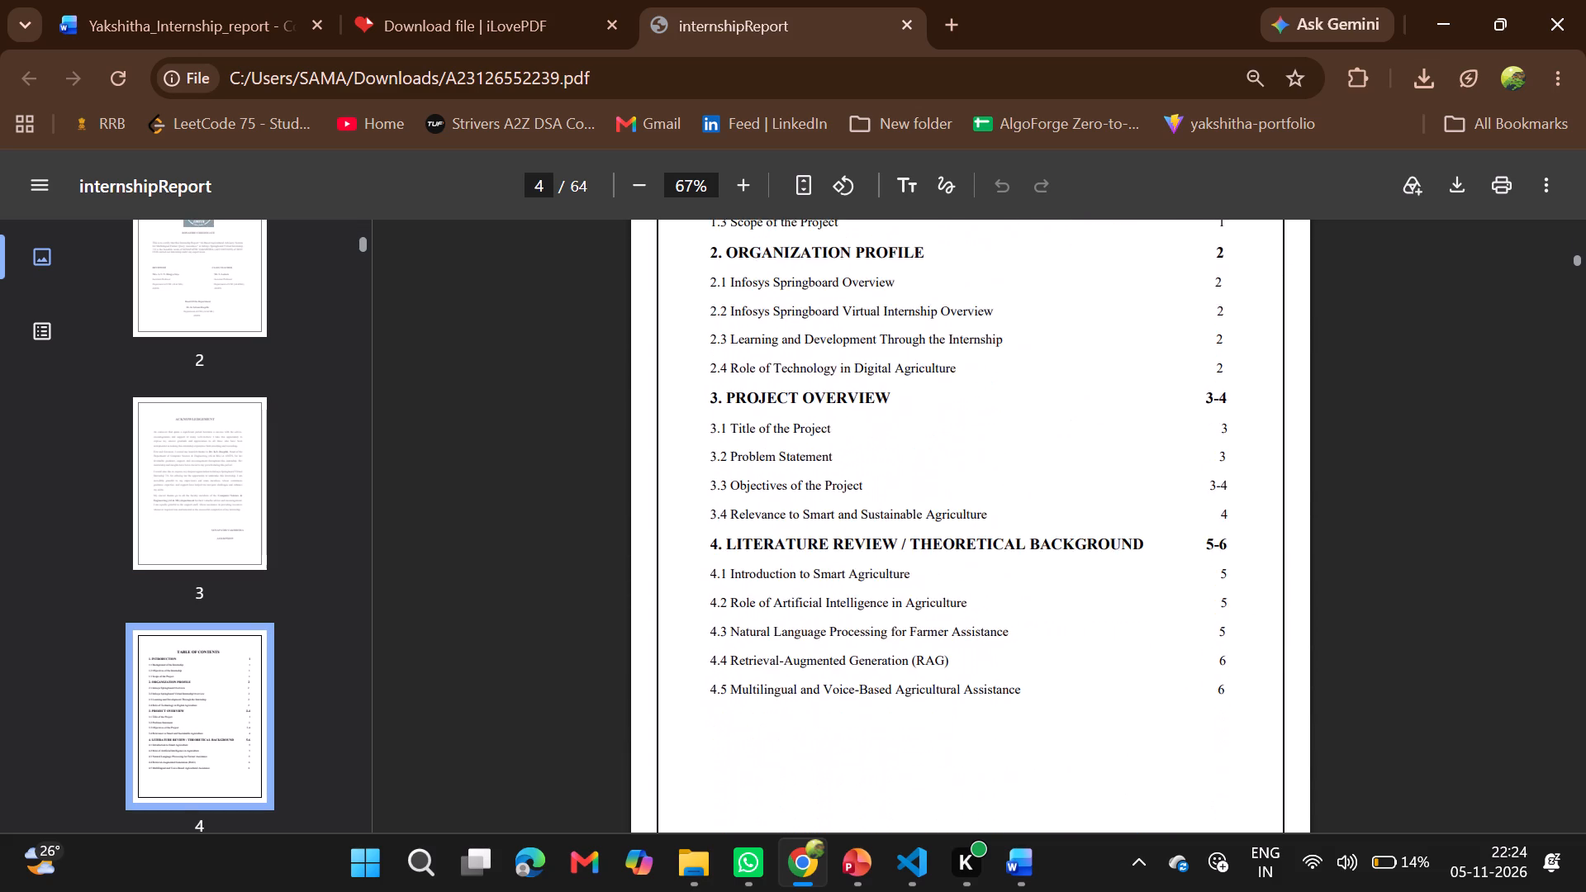
pyautogui.scroll(-4, 1005, 565)
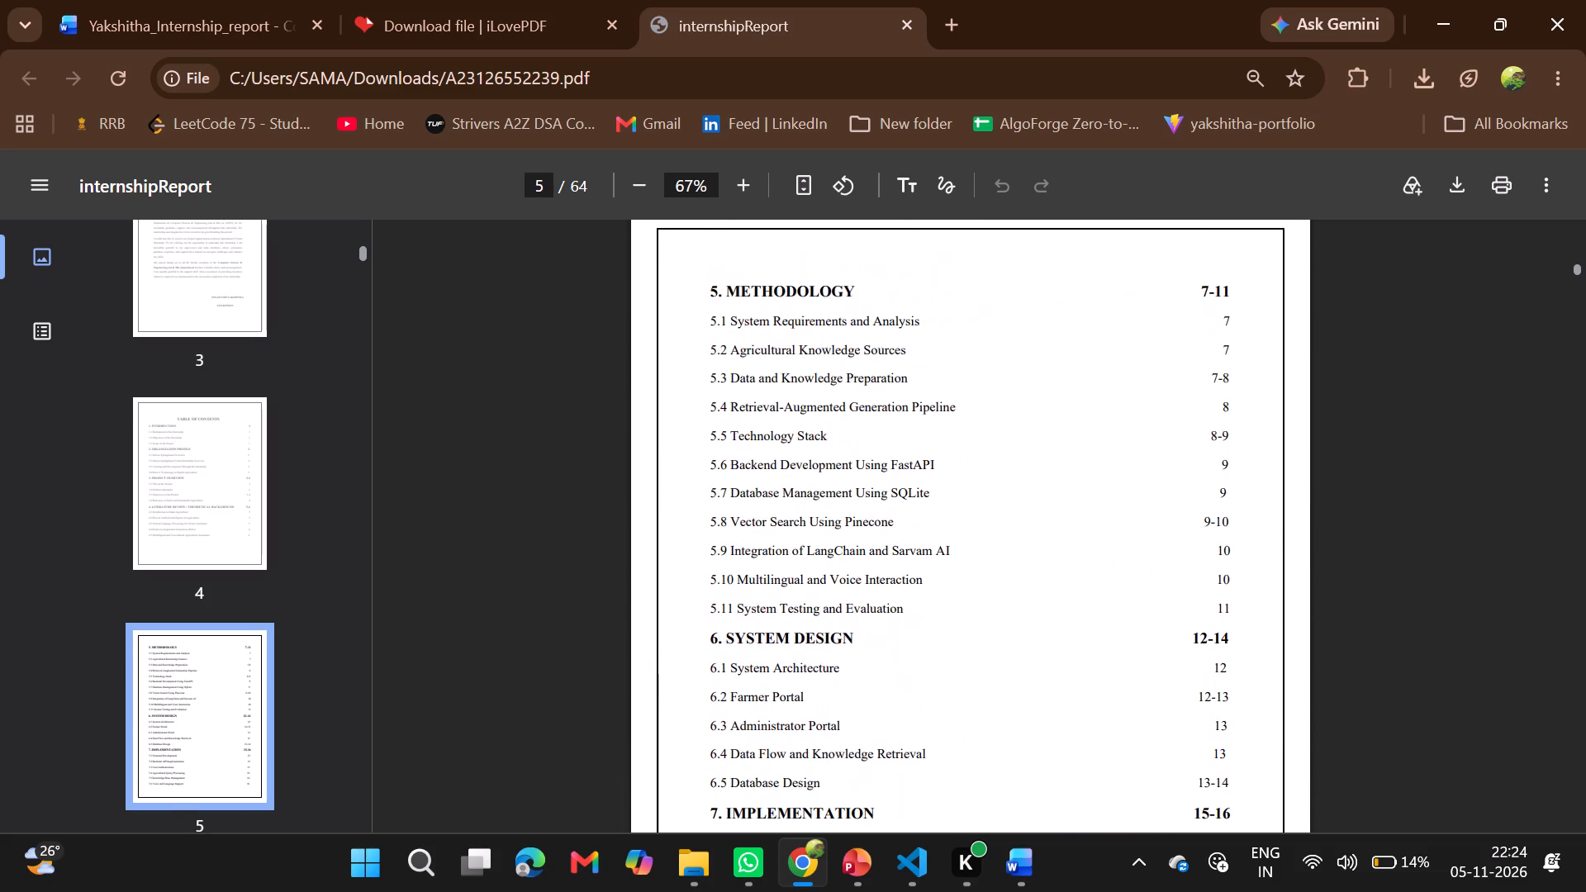
pyautogui.scroll(-4, 1005, 565)
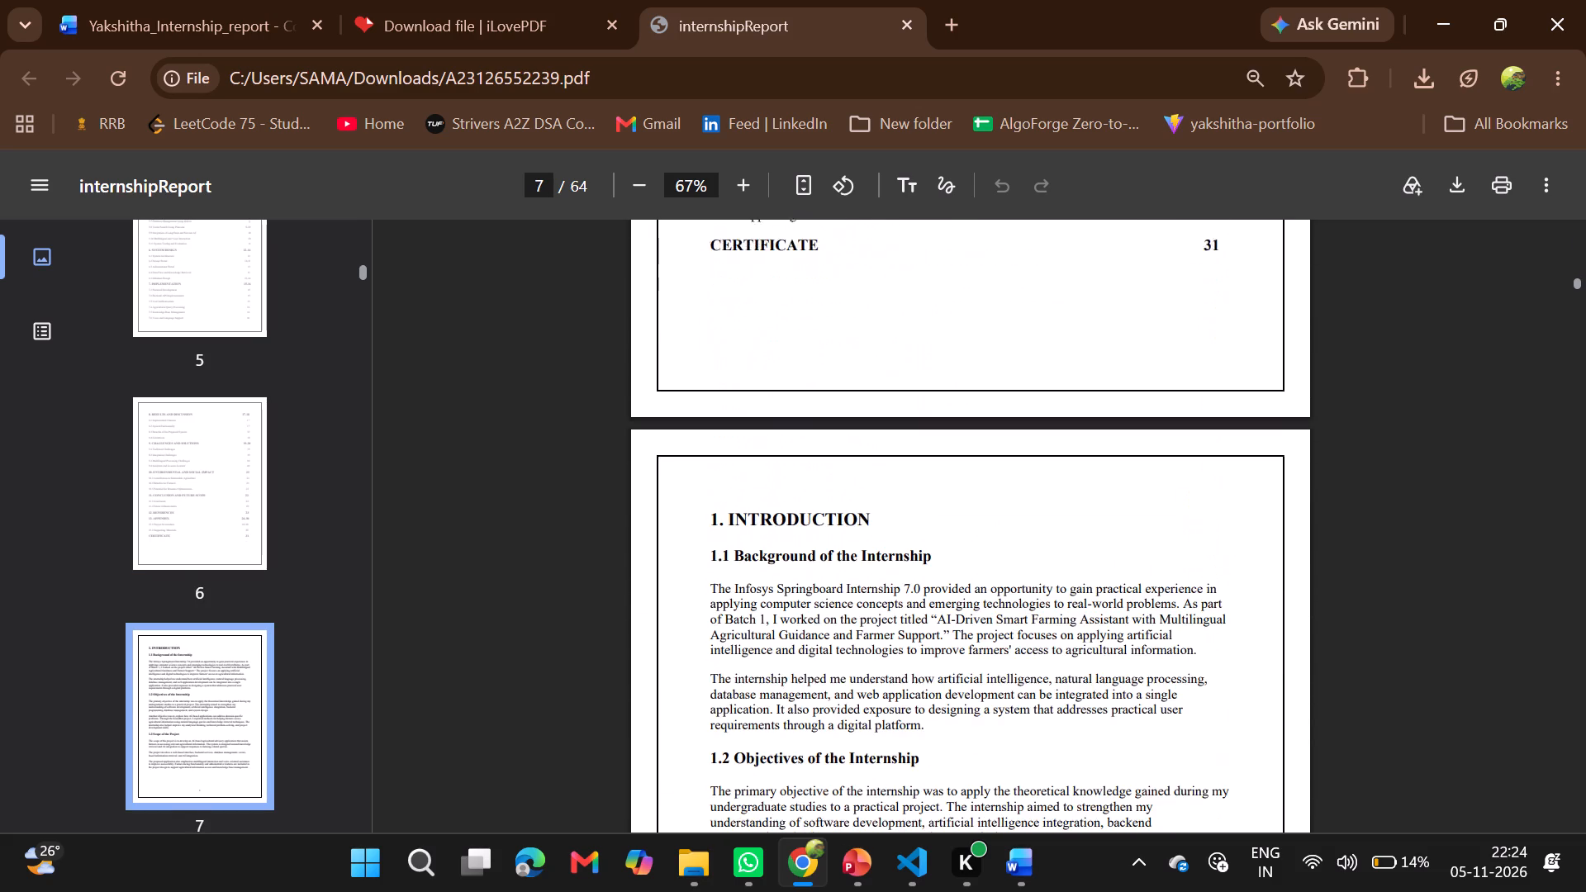
# Examine the layout and page numbers of the report PDF's chapters, from Introduction to Conclusion and Future Scope.
pyautogui.scroll(-5, 1005, 565)
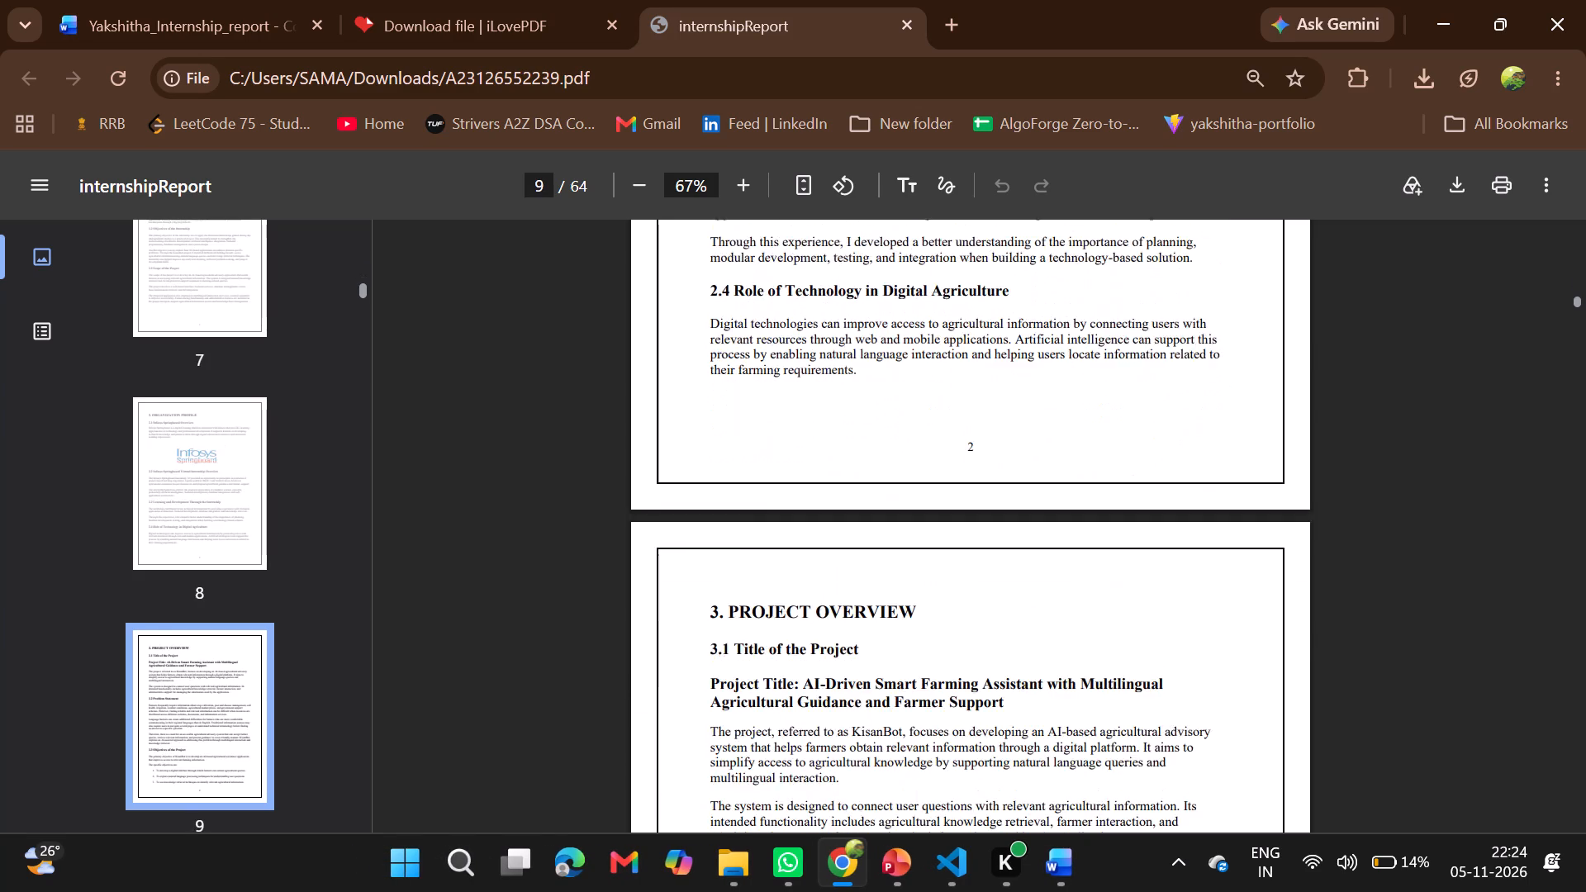
pyautogui.scroll(-6, 1005, 565)
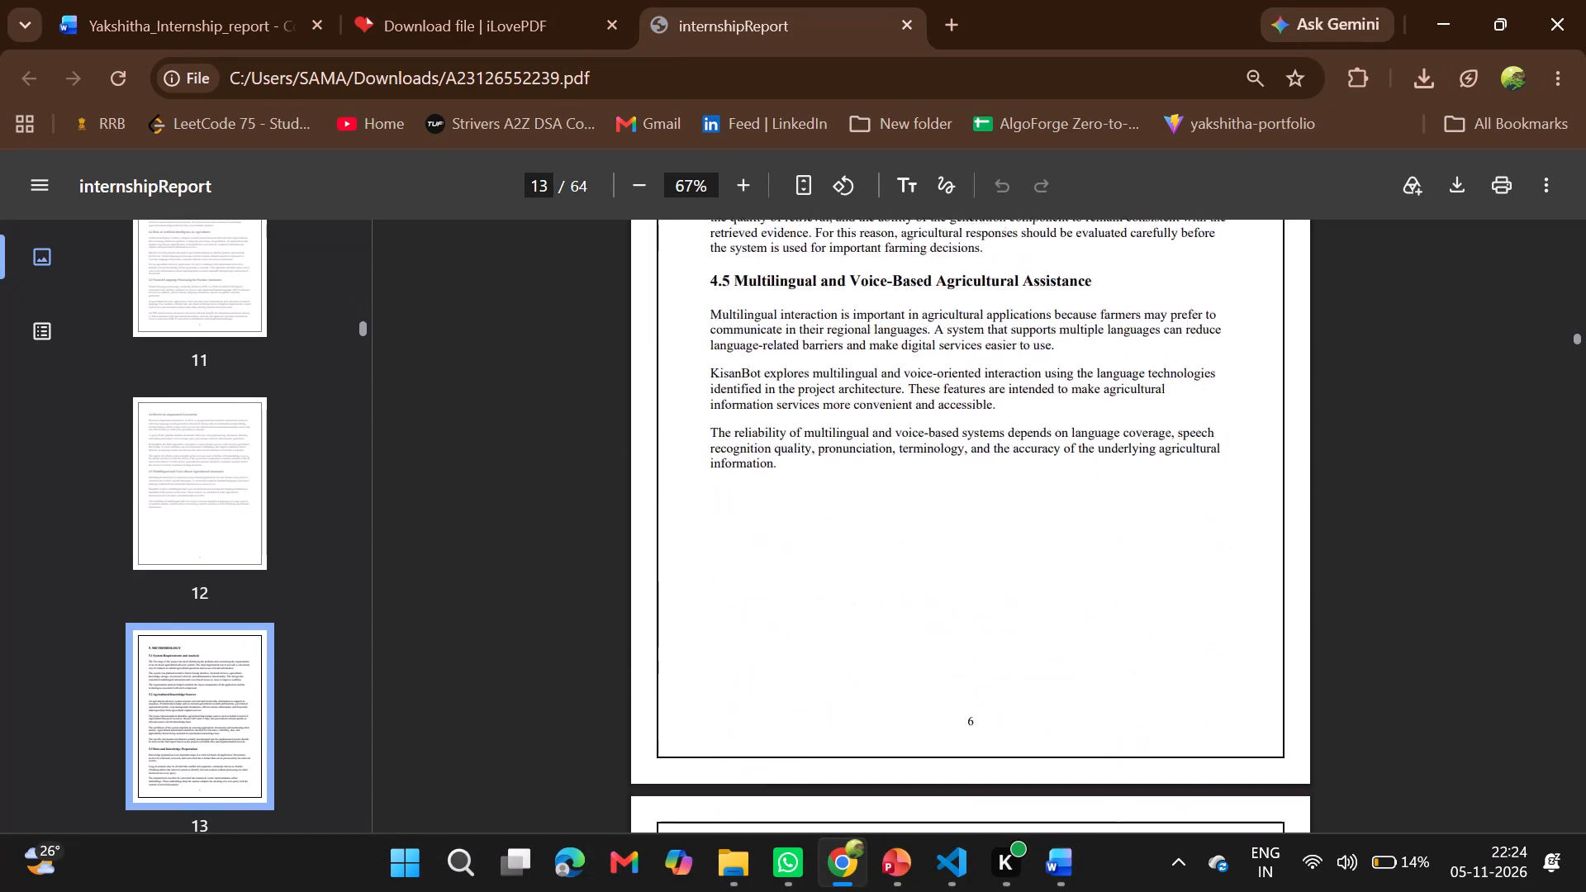
pyautogui.scroll(-6, 1005, 565)
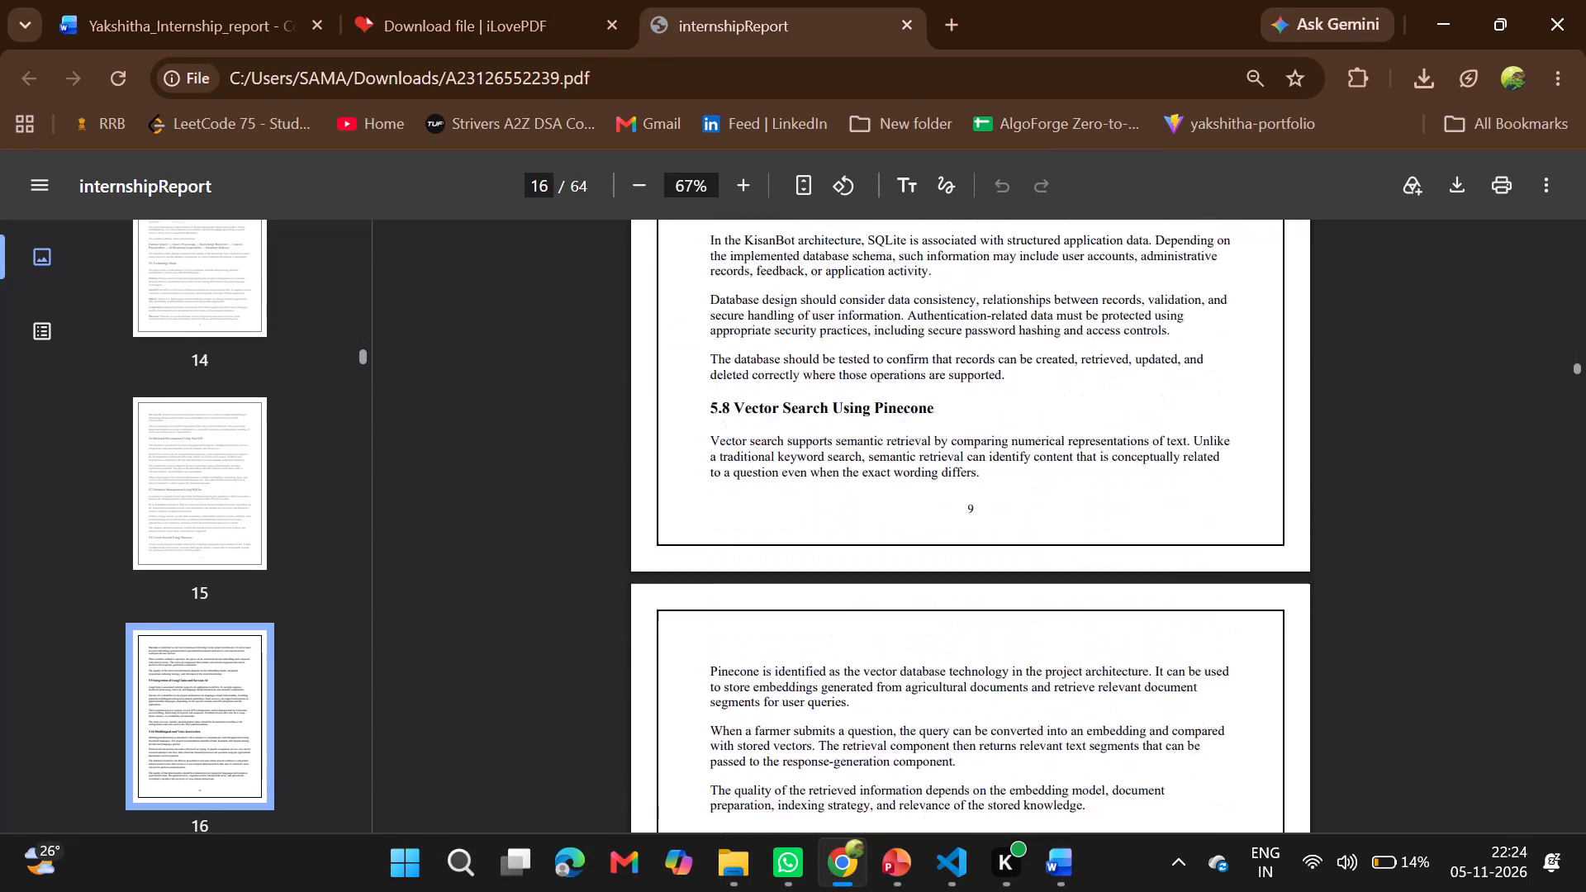
pyautogui.scroll(-6, 1005, 565)
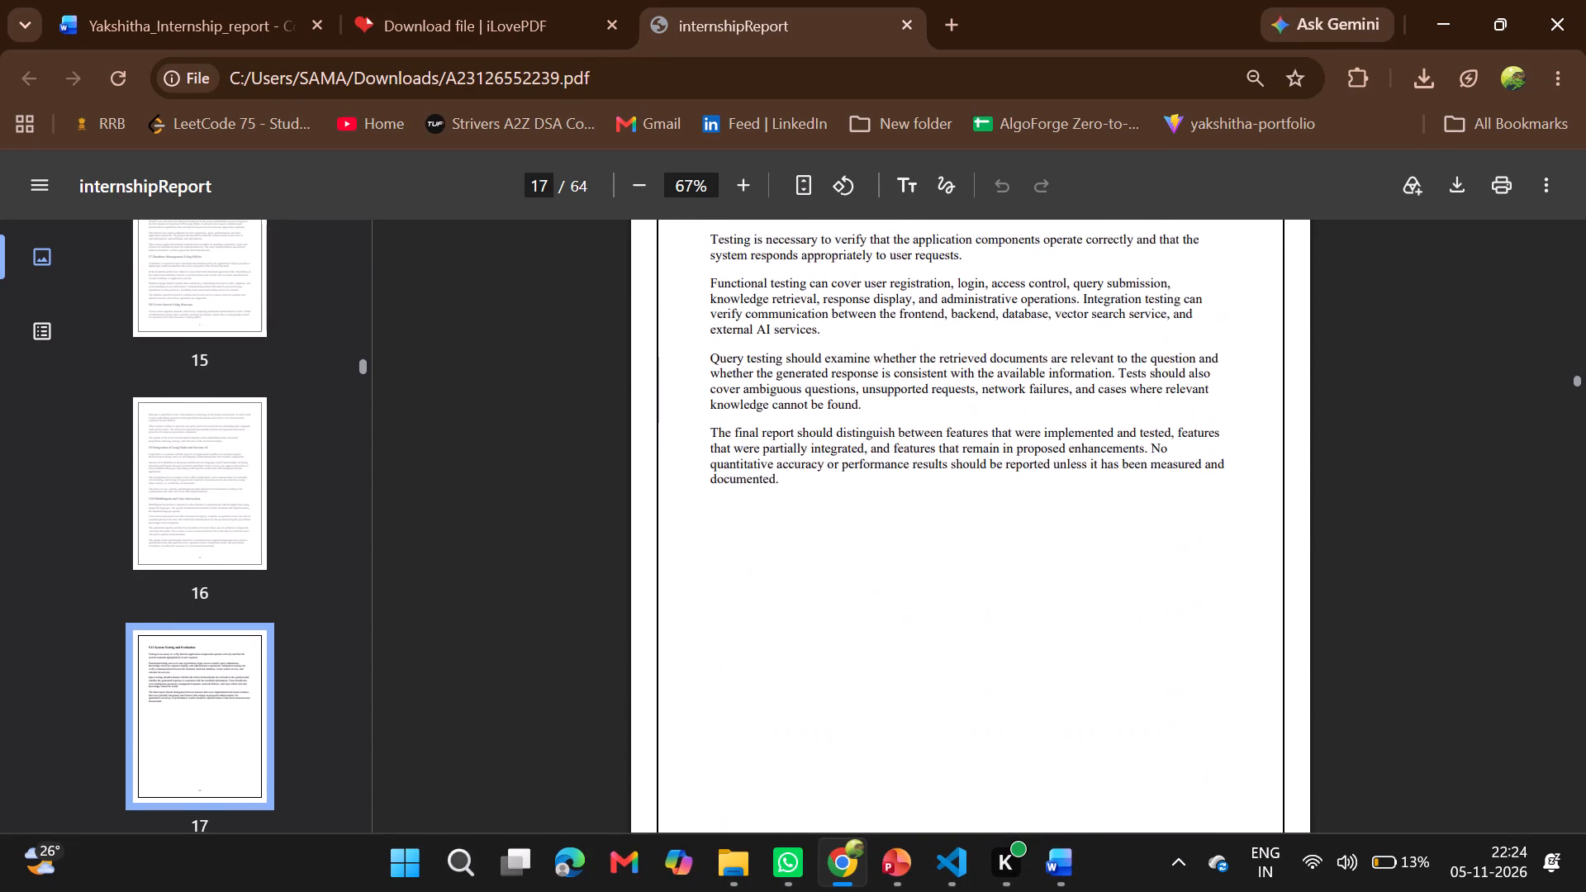
pyautogui.scroll(-6, 1005, 565)
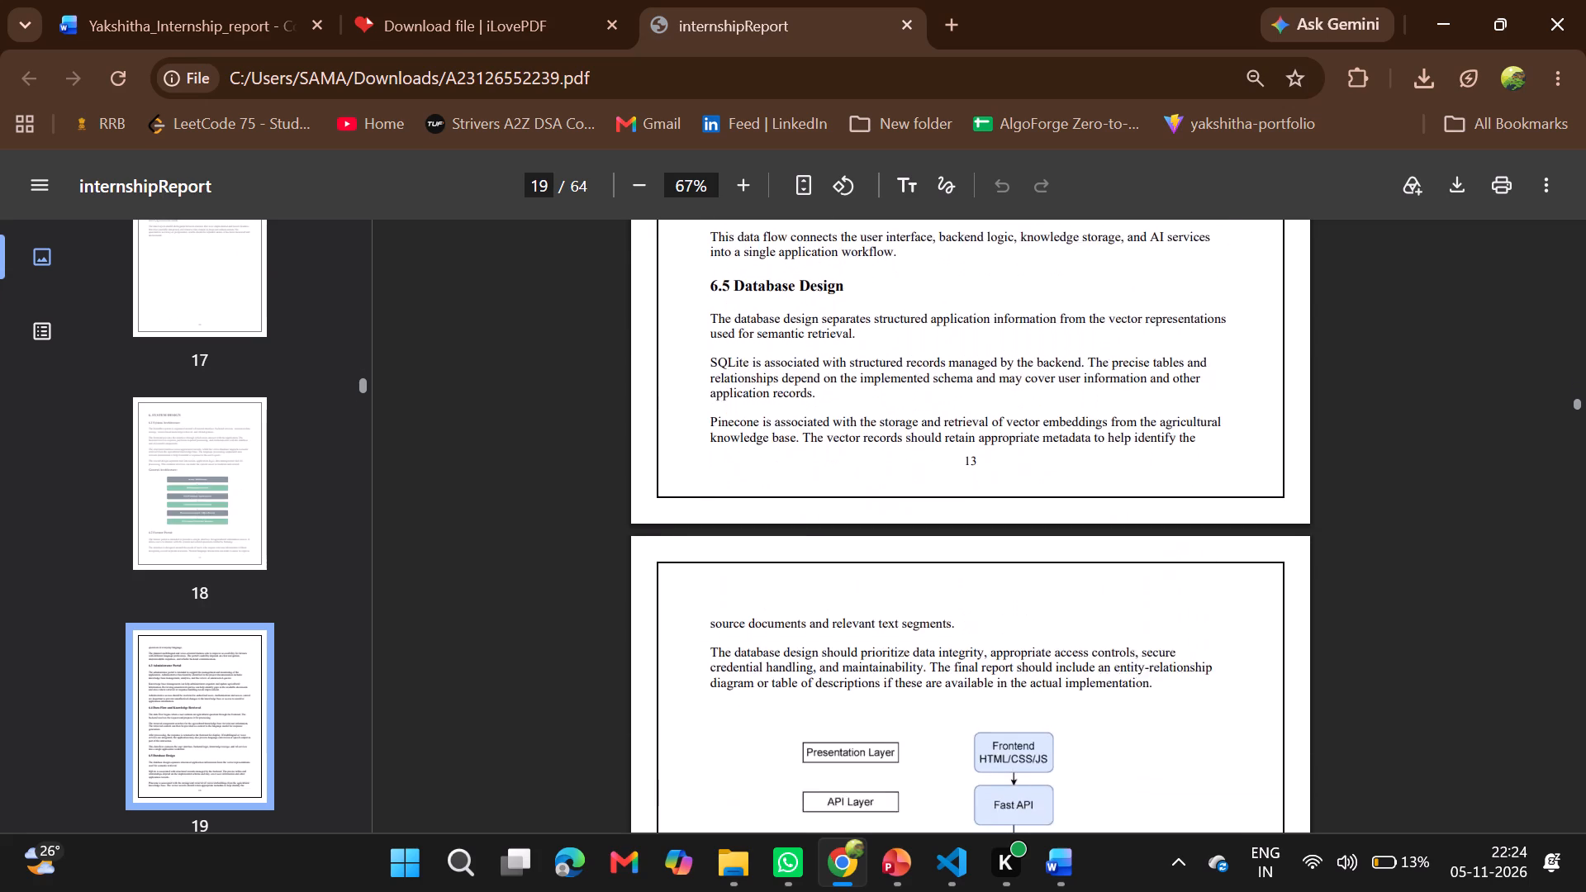
pyautogui.scroll(-6, 1005, 565)
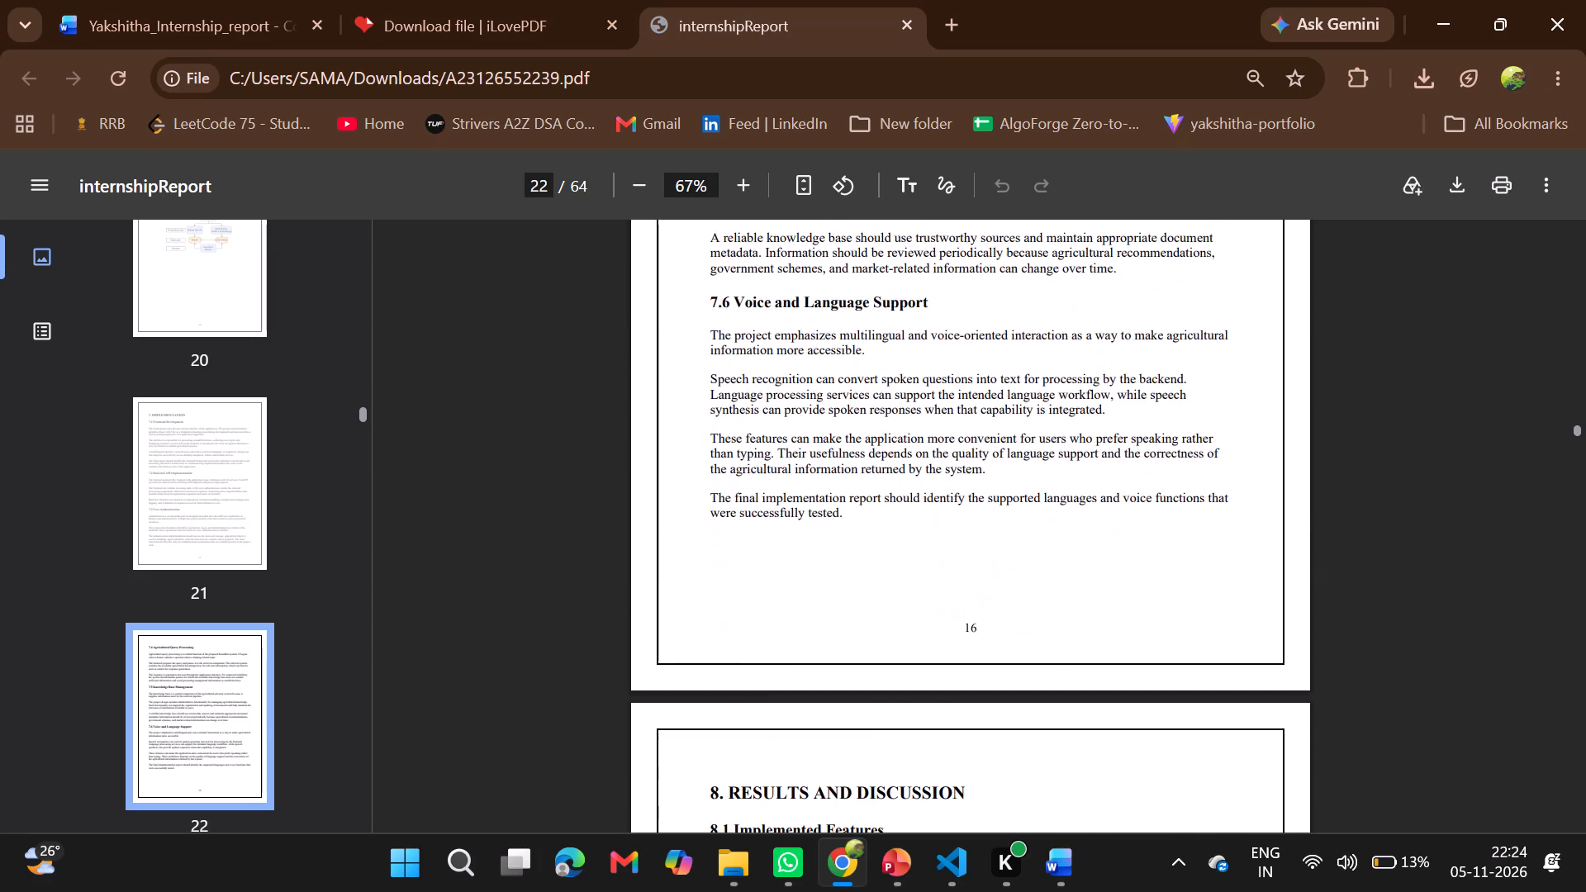
pyautogui.scroll(-6, 1005, 565)
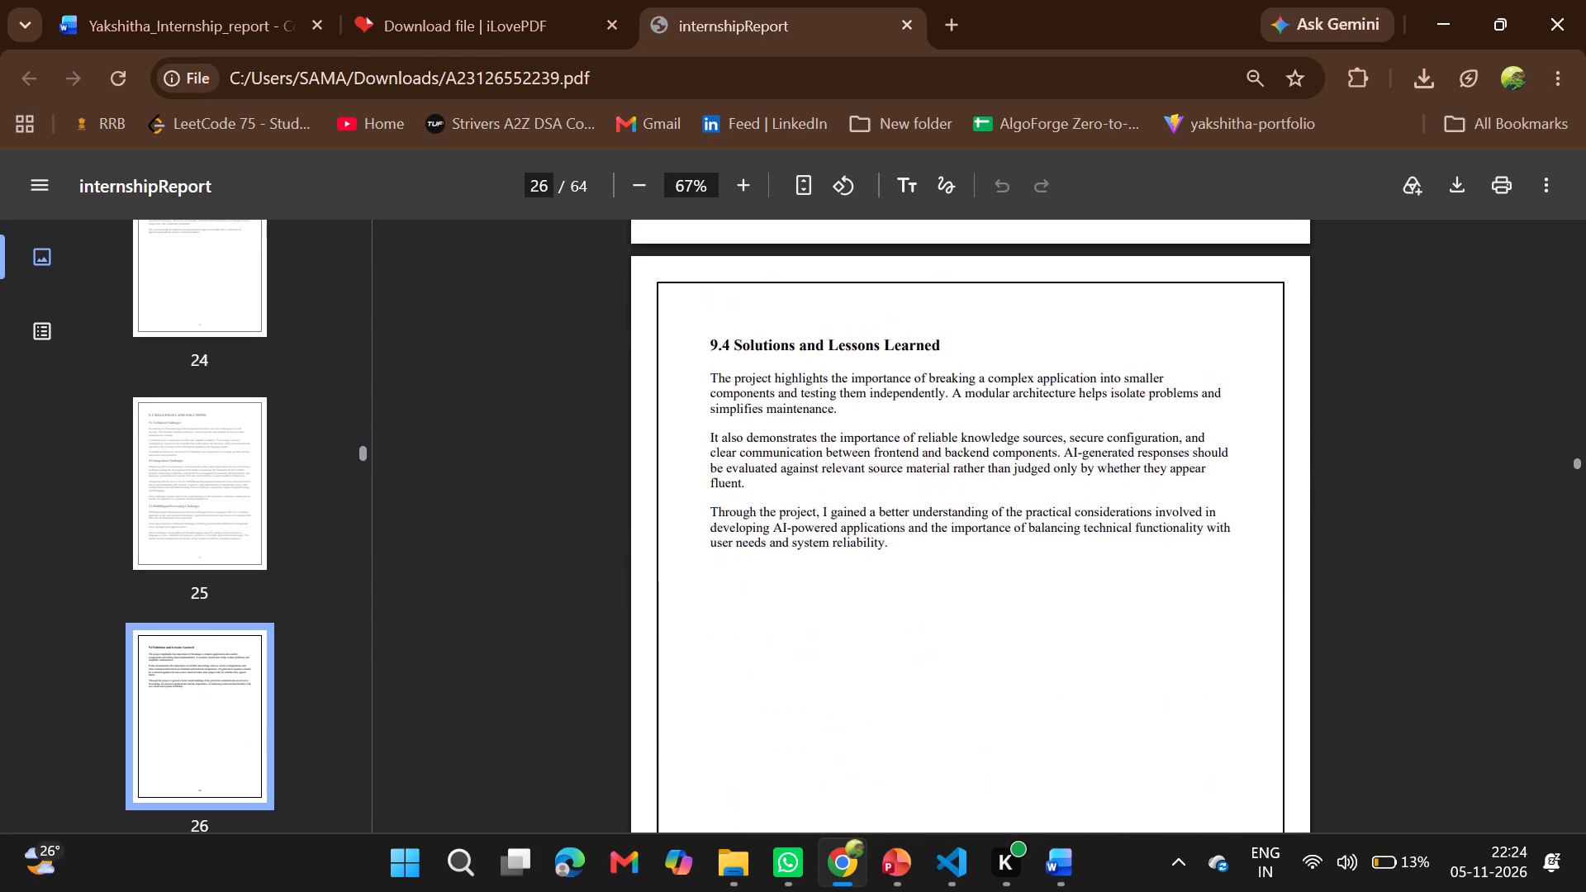
pyautogui.scroll(-6, 1005, 565)
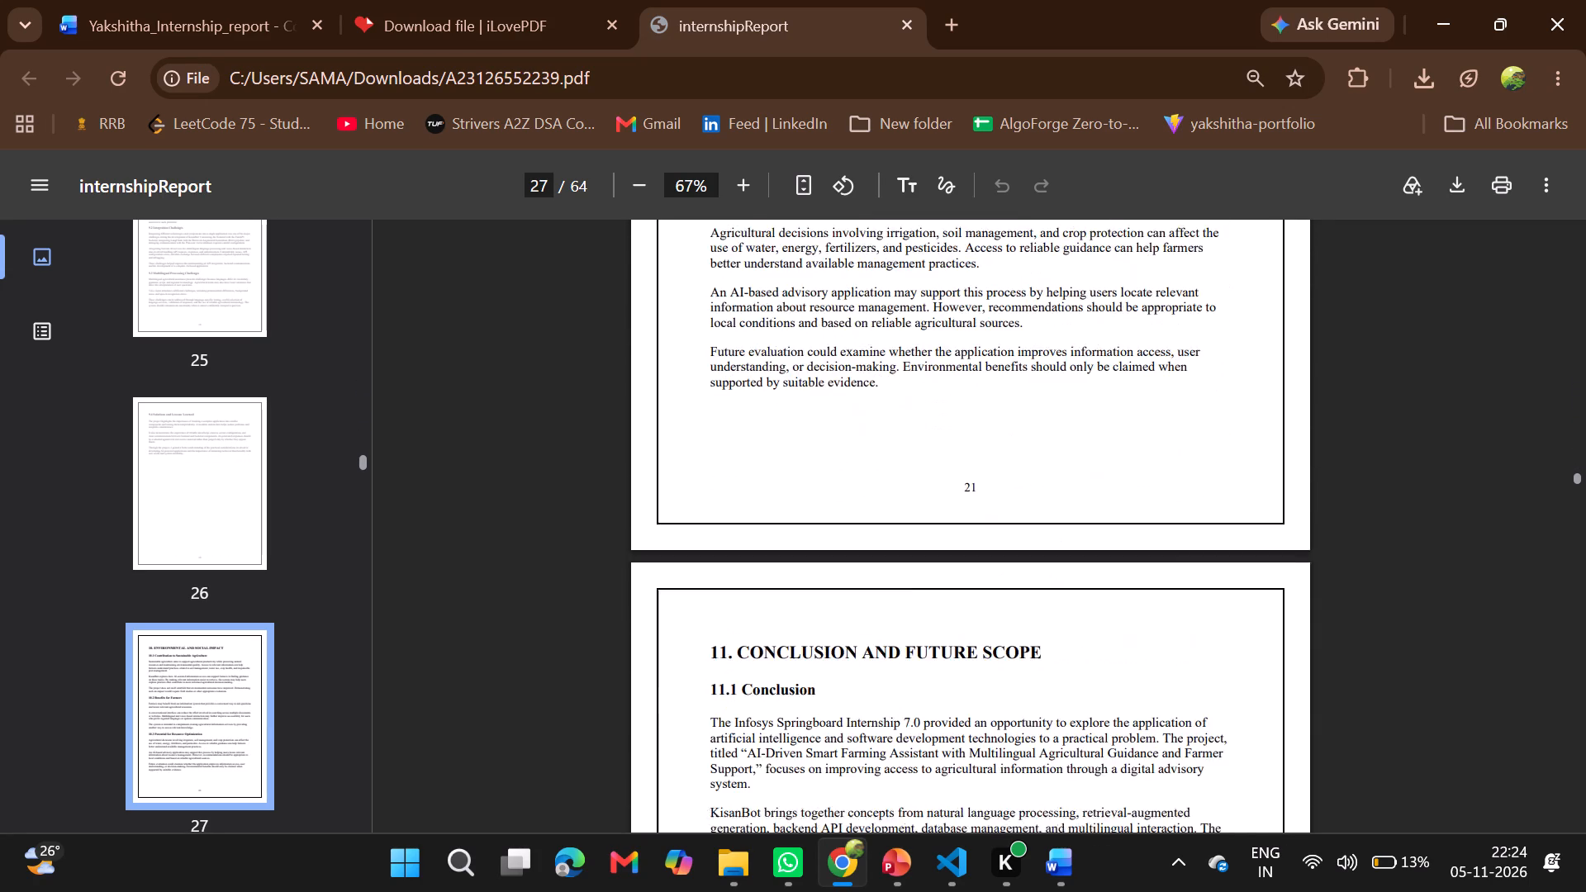
# Examine the report PDF's references, appendix figures, completion certificate and the pages that follow it.
pyautogui.scroll(-5, 1005, 565)
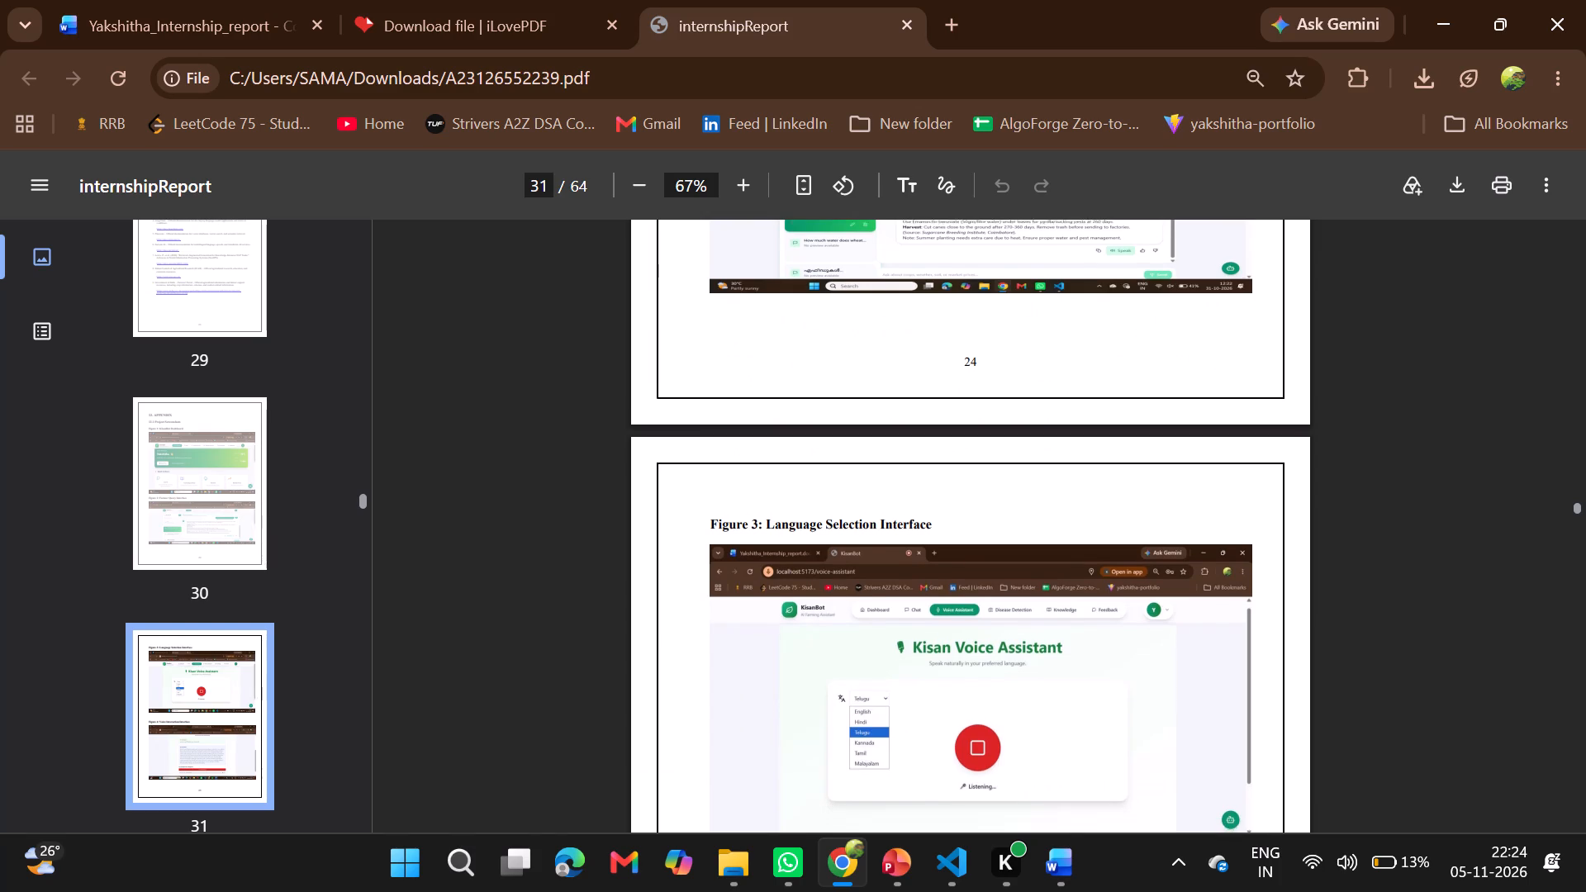
pyautogui.scroll(-5, 1005, 565)
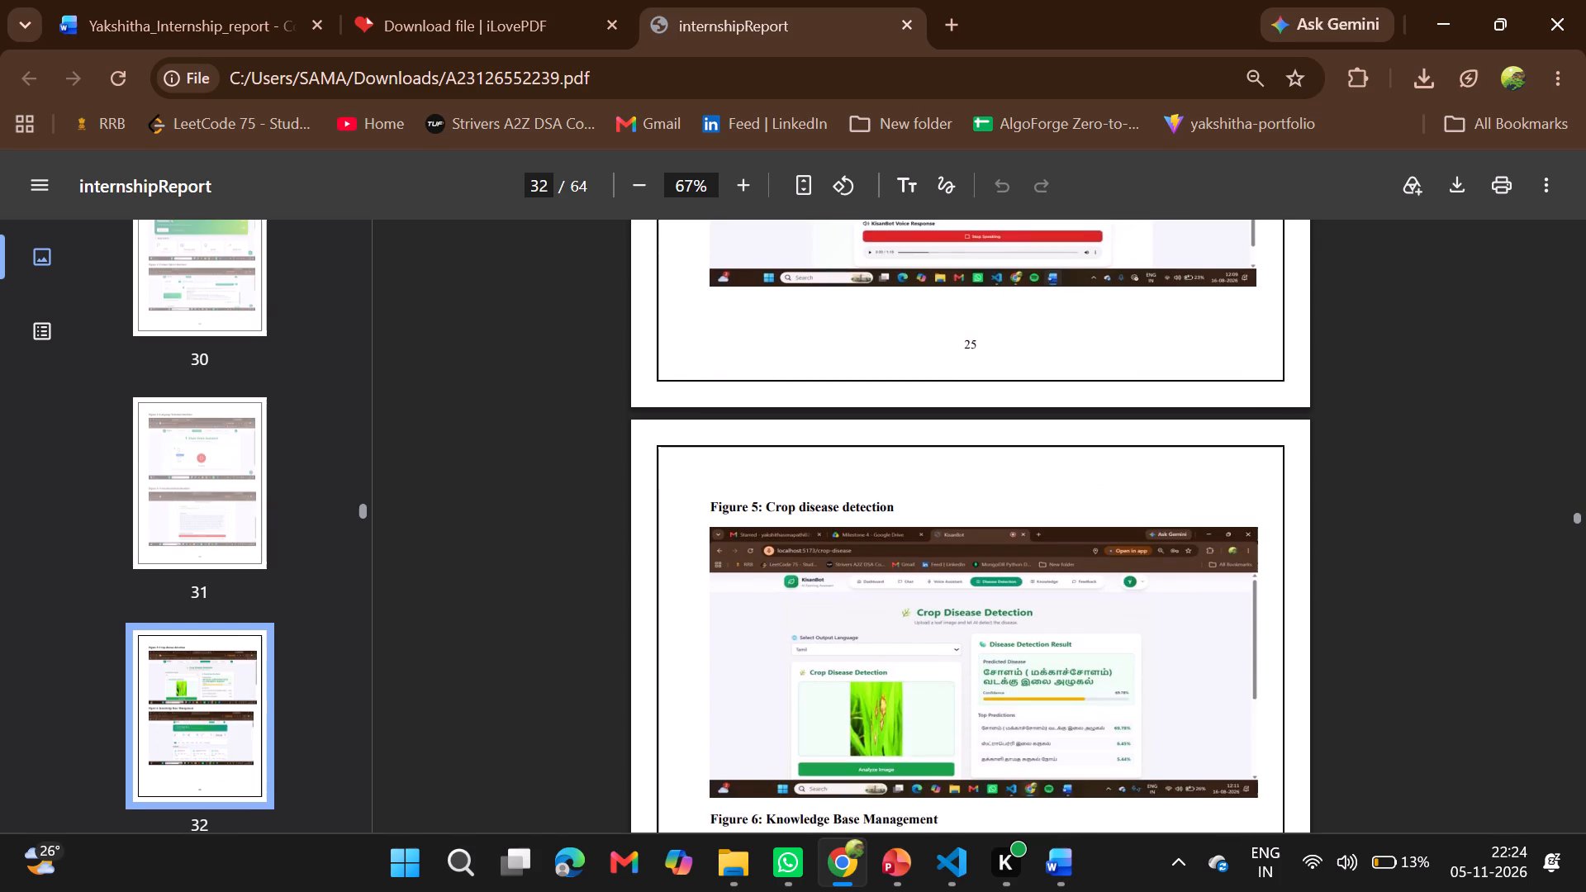
pyautogui.scroll(-4, 1005, 565)
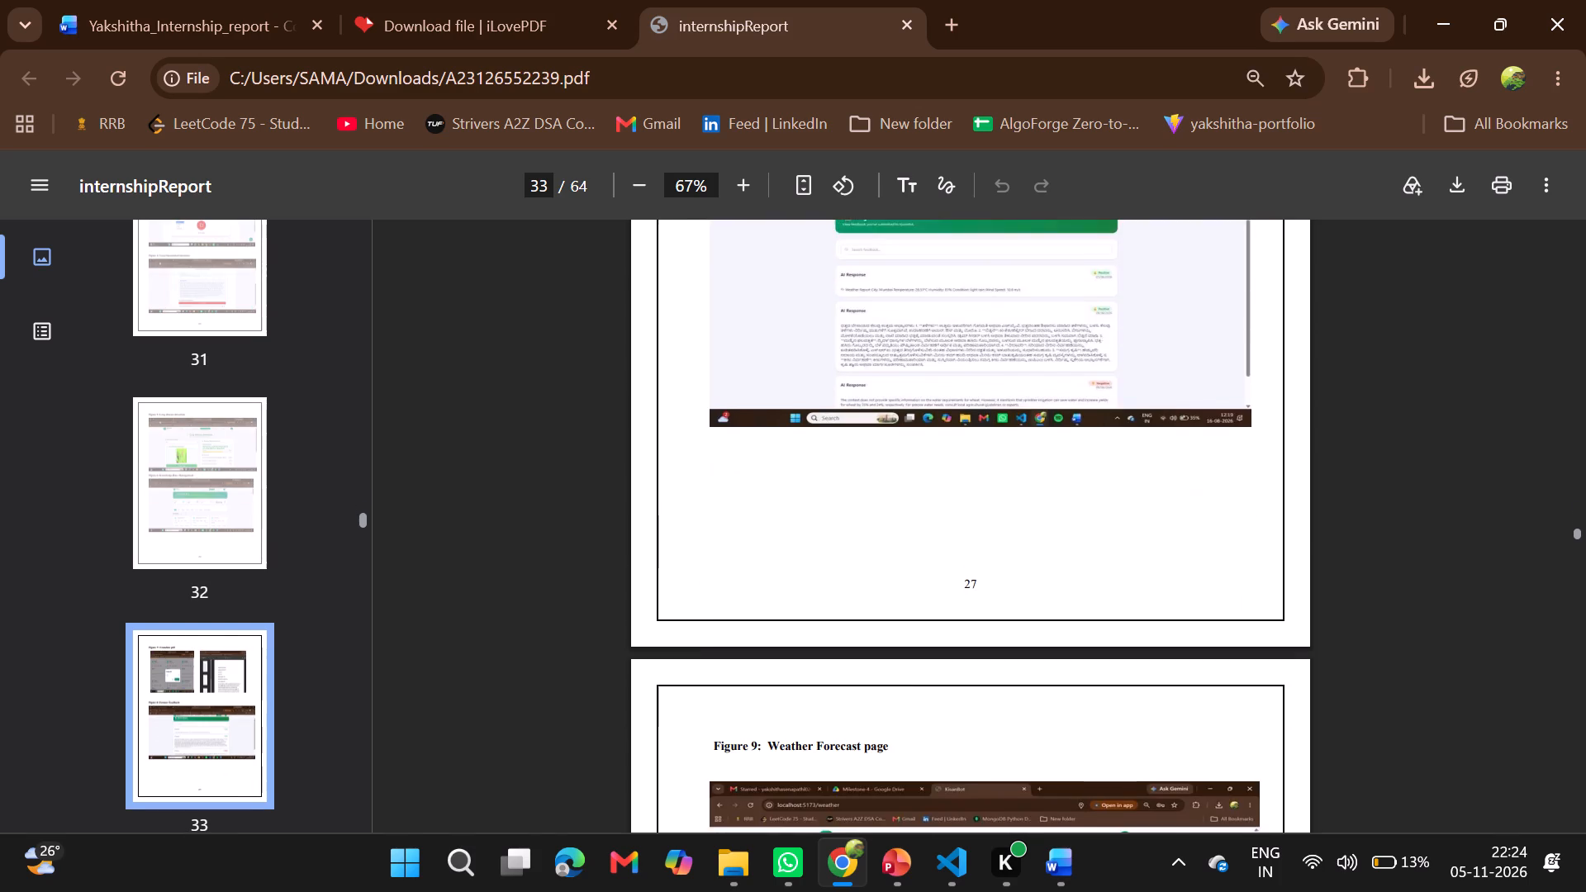
pyautogui.scroll(-4, 1005, 565)
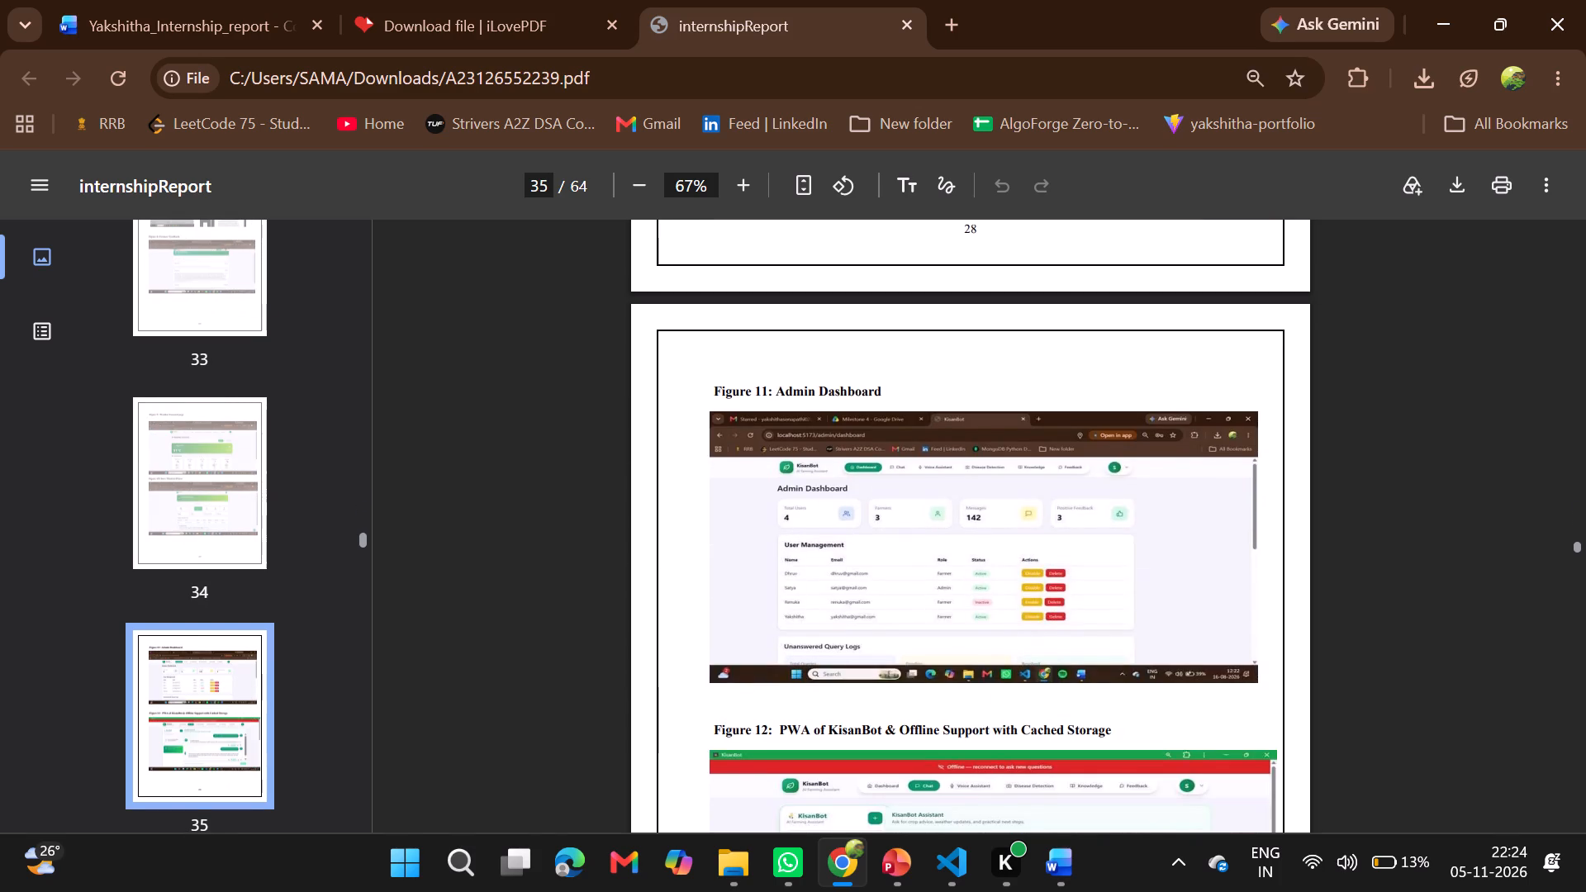
pyautogui.scroll(-4, 1005, 565)
pyautogui.scroll(1, 1005, 565)
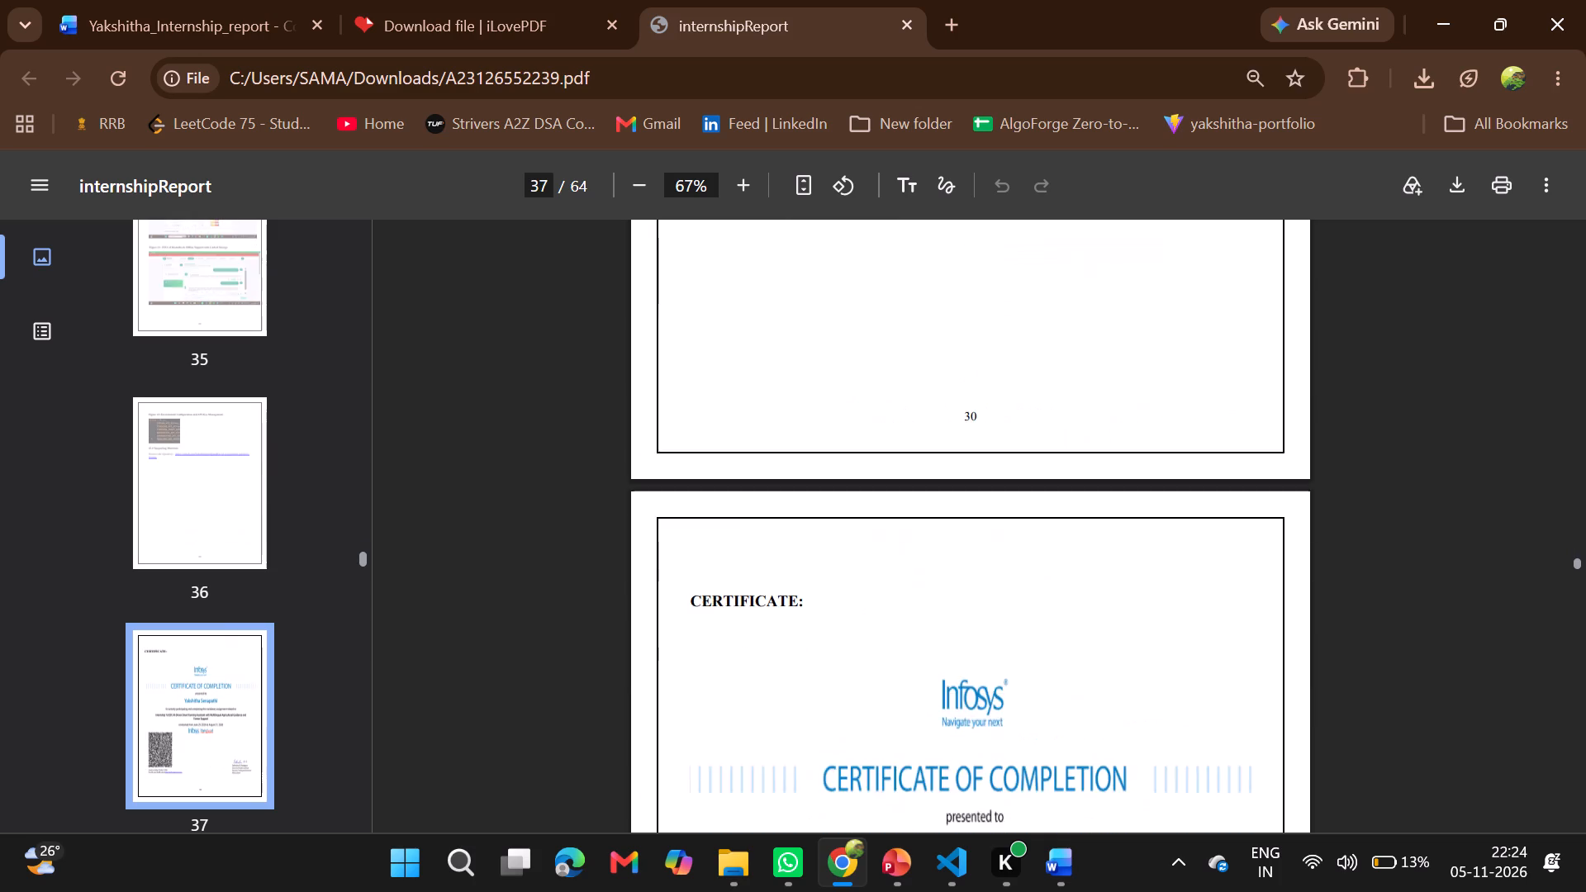
pyautogui.scroll(1, 1005, 565)
pyautogui.scroll(-2, 1005, 565)
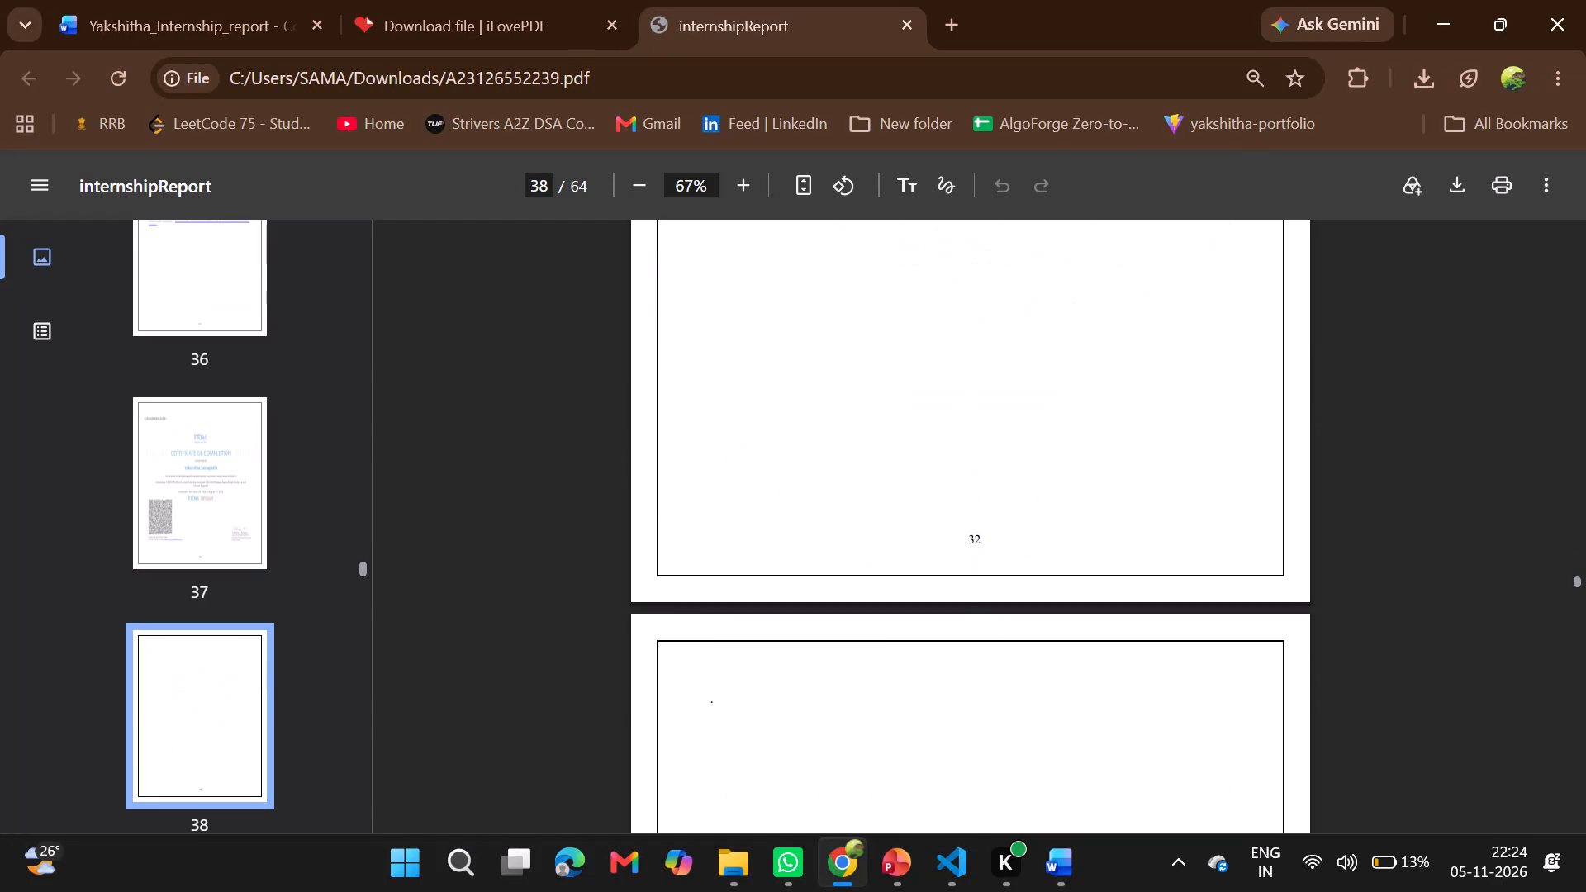
pyautogui.scroll(2, 1005, 565)
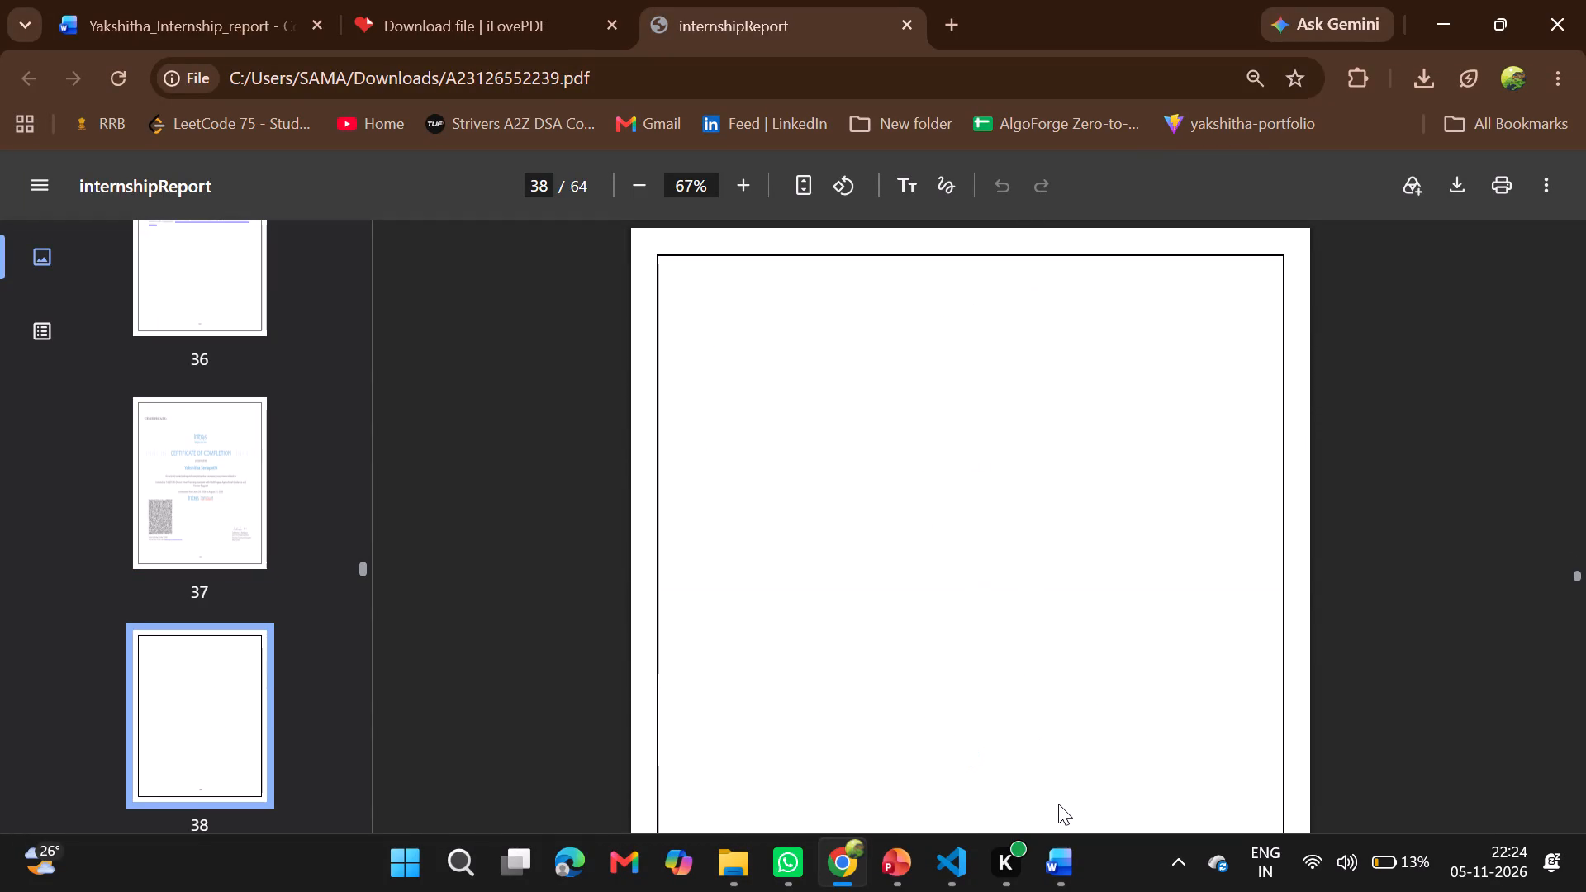
# In File Explorer, delete the three internship report PDFs listed under Today in the Downloads folder.
pyautogui.click(739, 861)
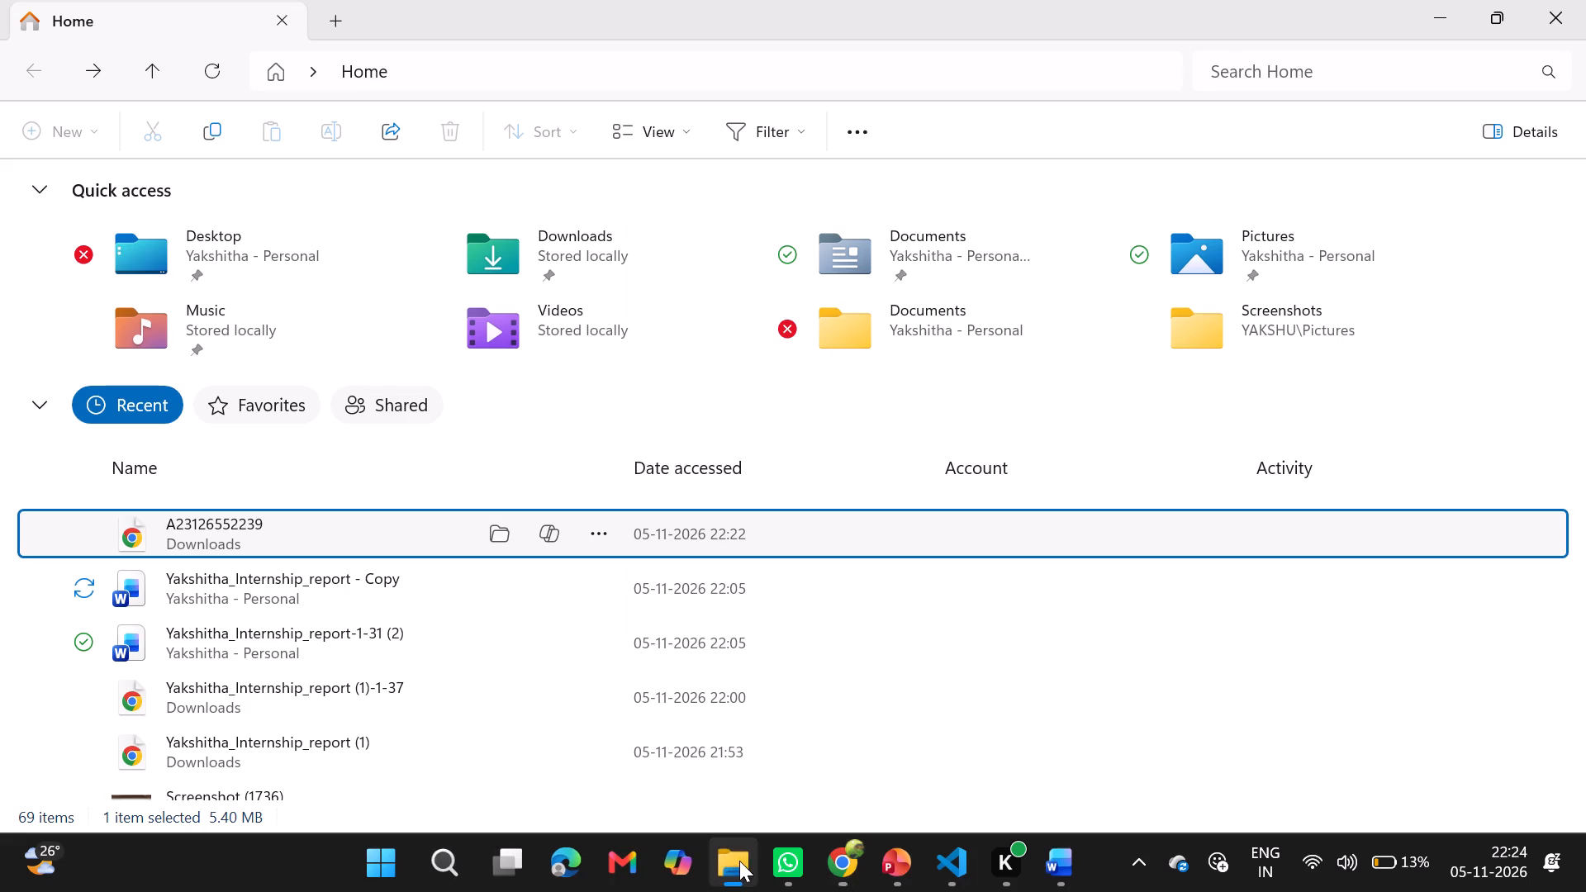
pyautogui.doubleClick(528, 258)
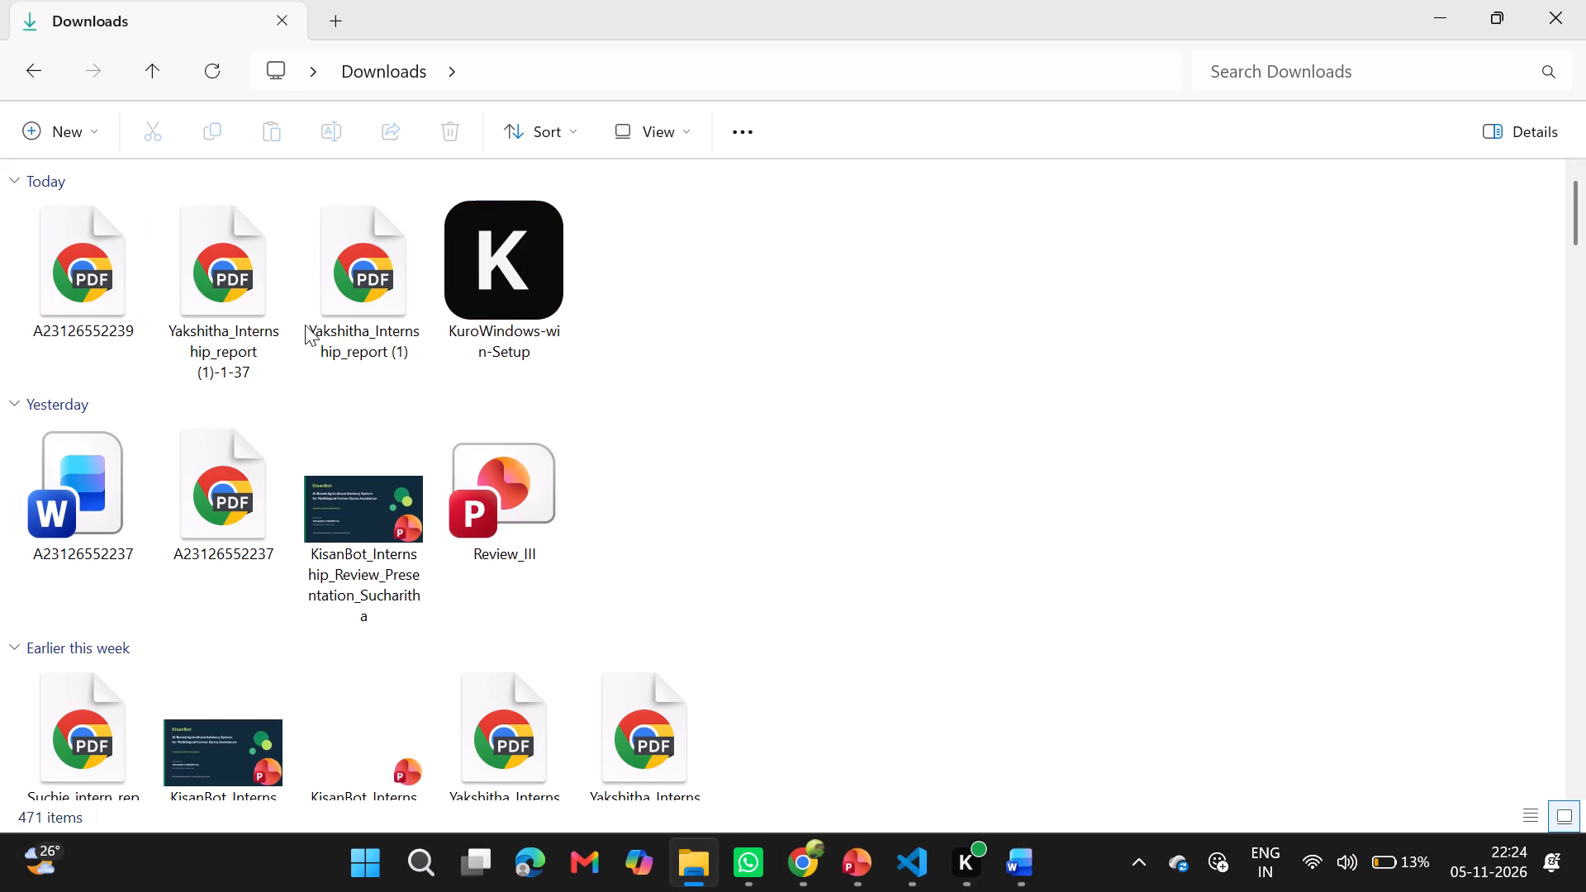
pyautogui.keyDown('ctrl'); pyautogui.click(305, 325); pyautogui.keyUp('ctrl')
pyautogui.keyDown('ctrl'); pyautogui.click(204, 320); pyautogui.keyUp('ctrl')
pyautogui.keyDown('ctrl'); pyautogui.click(97, 329); pyautogui.keyUp('ctrl')
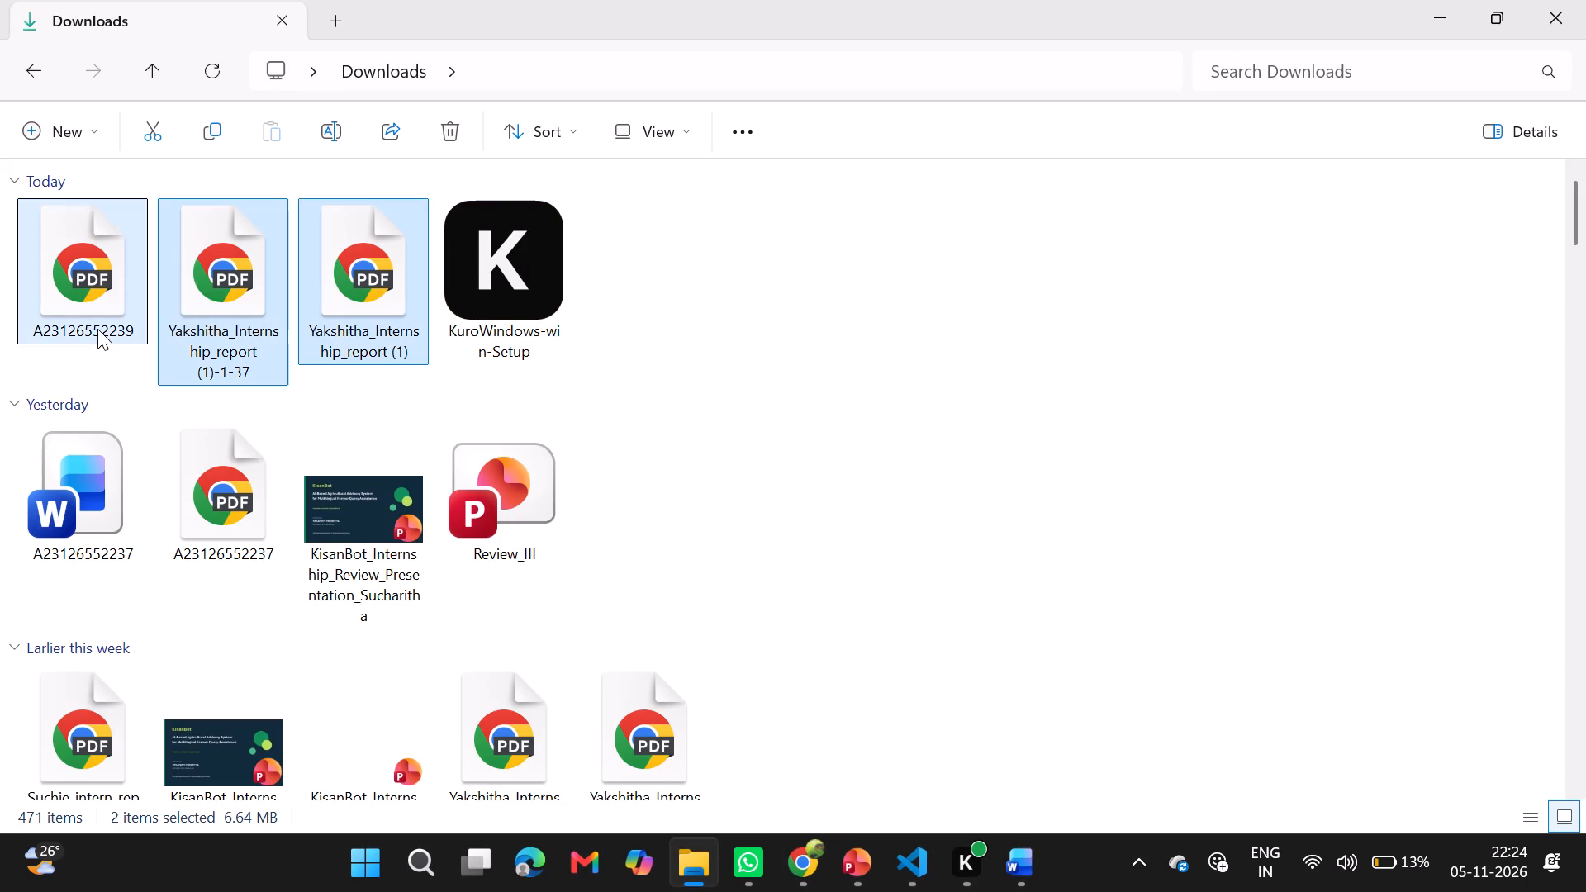
pyautogui.click(434, 145)
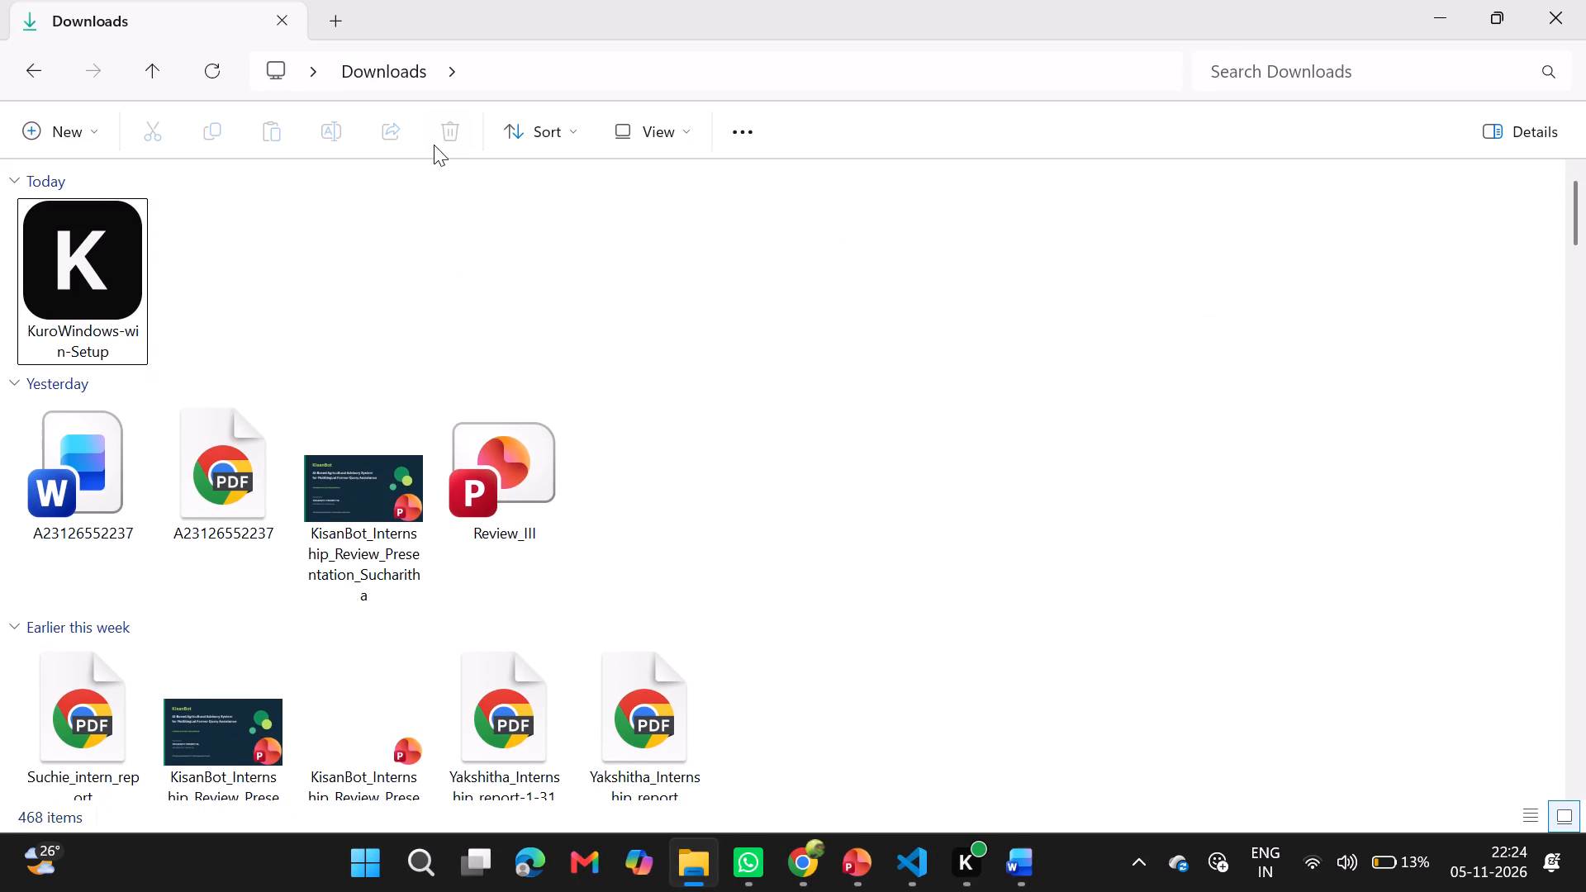
# Delete the Word document and the PDF of the same name listed under Yesterday in the Downloads folder.
pyautogui.click(259, 430)
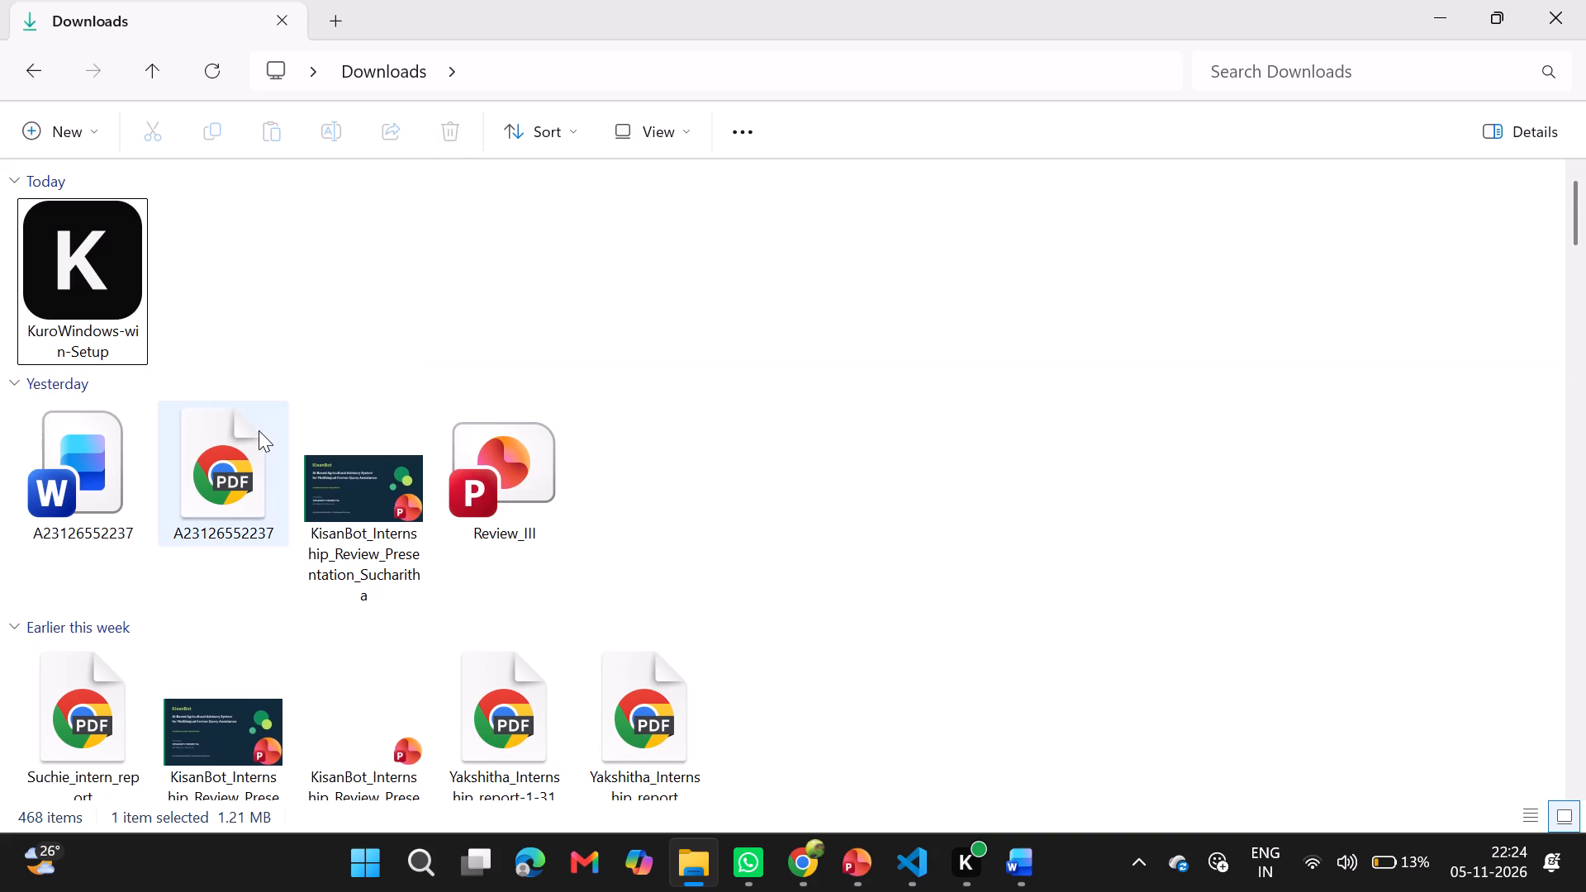
pyautogui.keyDown('ctrl'); pyautogui.click(80, 462); pyautogui.keyUp('ctrl')
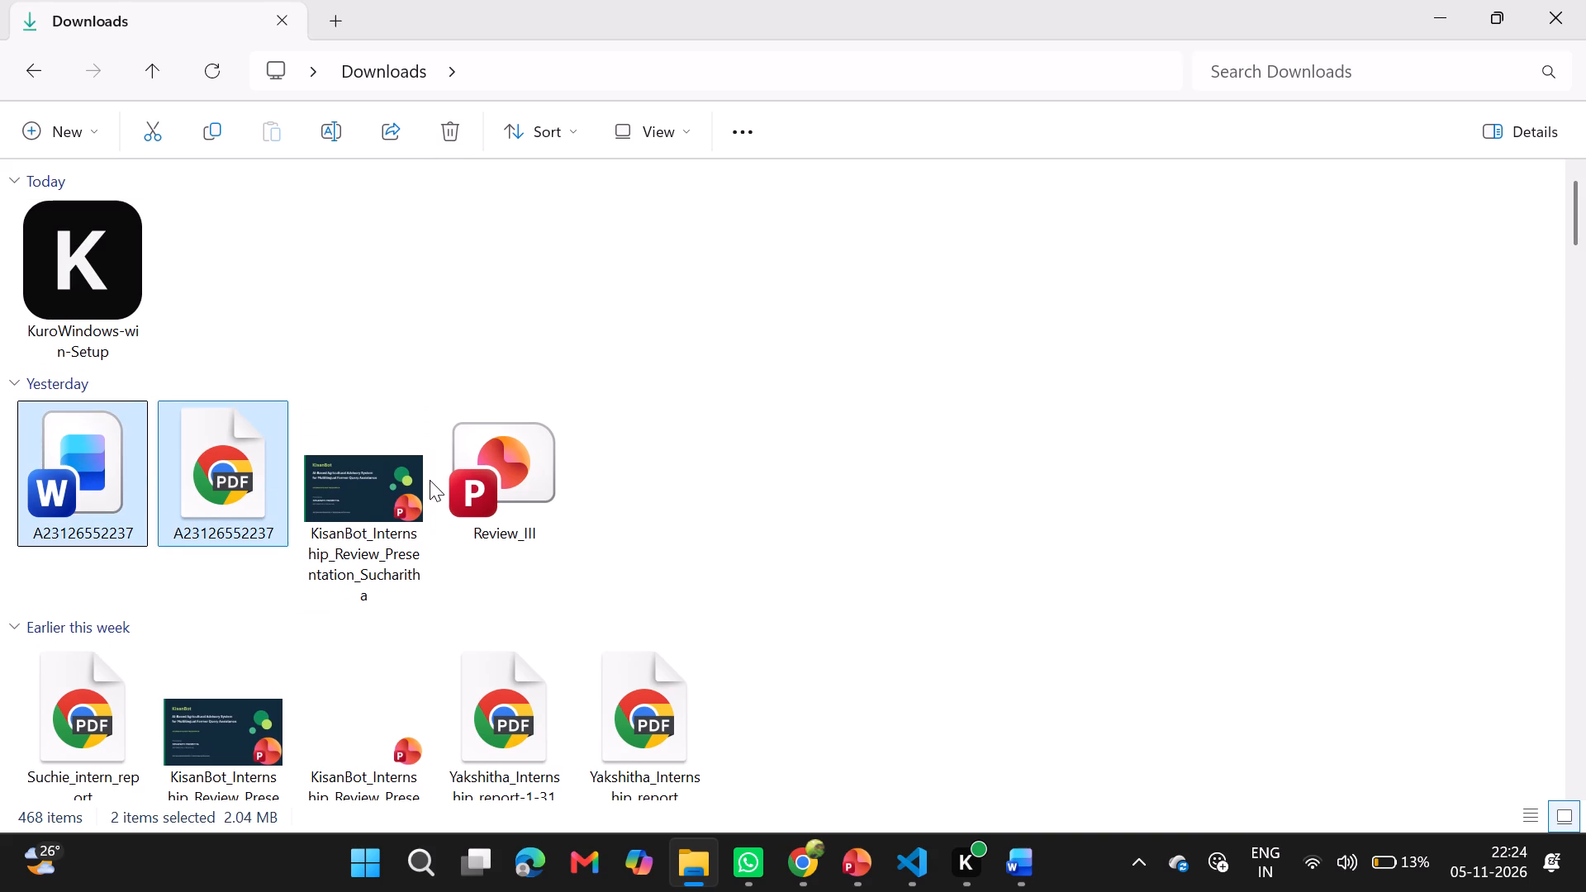
pyautogui.click(458, 126)
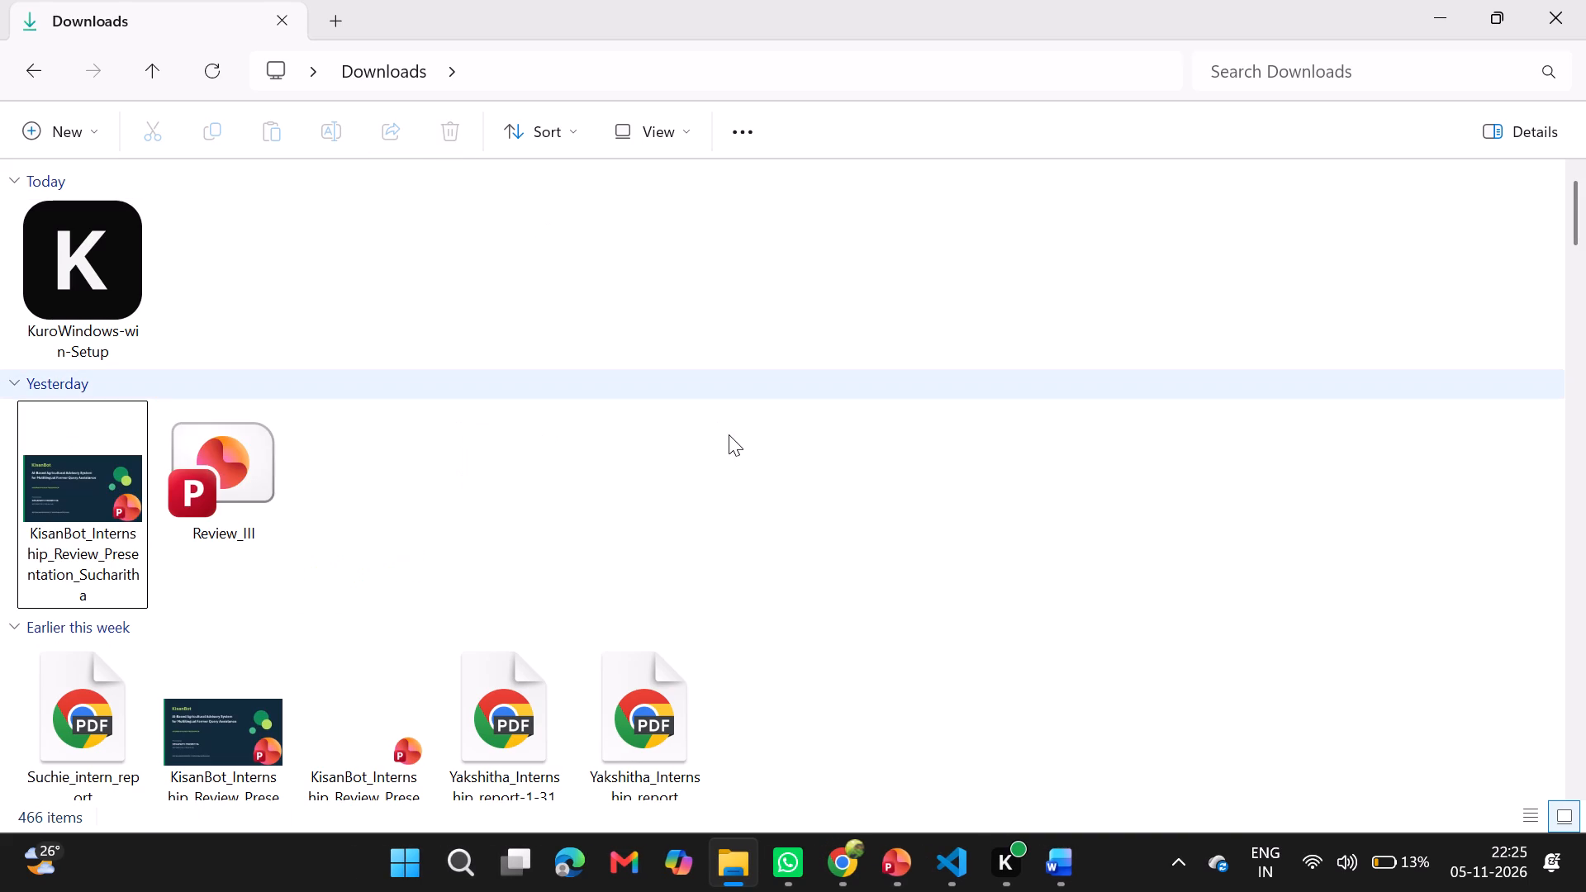
# In Word, try to remove the blank pages at the end of the report copy, including the blank page after page number 55.
pyautogui.click(861, 866)
pyautogui.scroll(3, 886, 494)
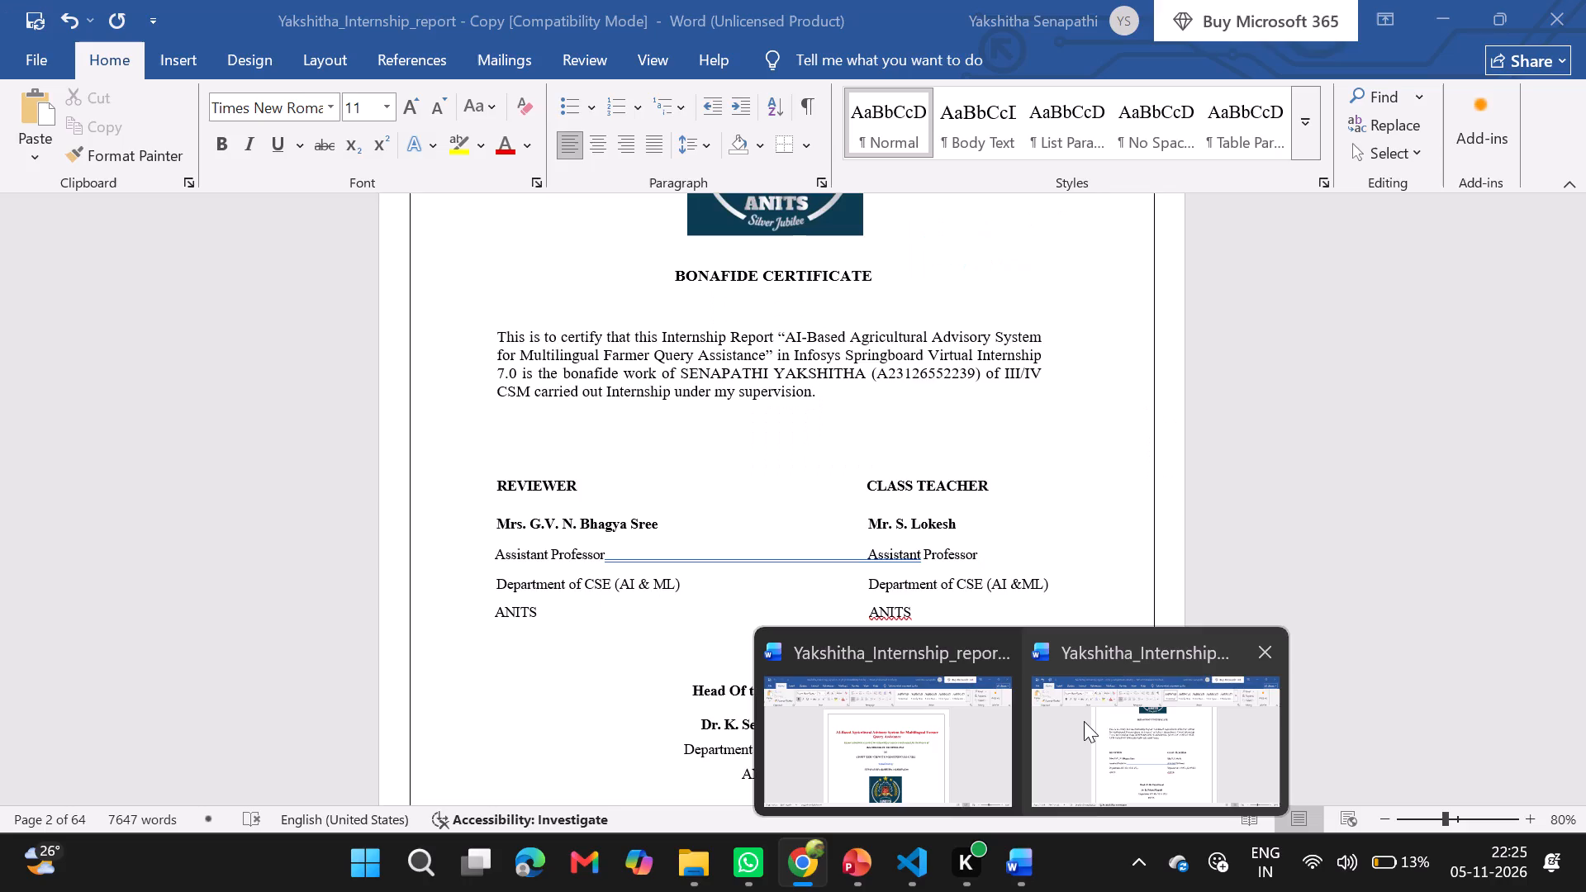
pyautogui.click(1137, 708)
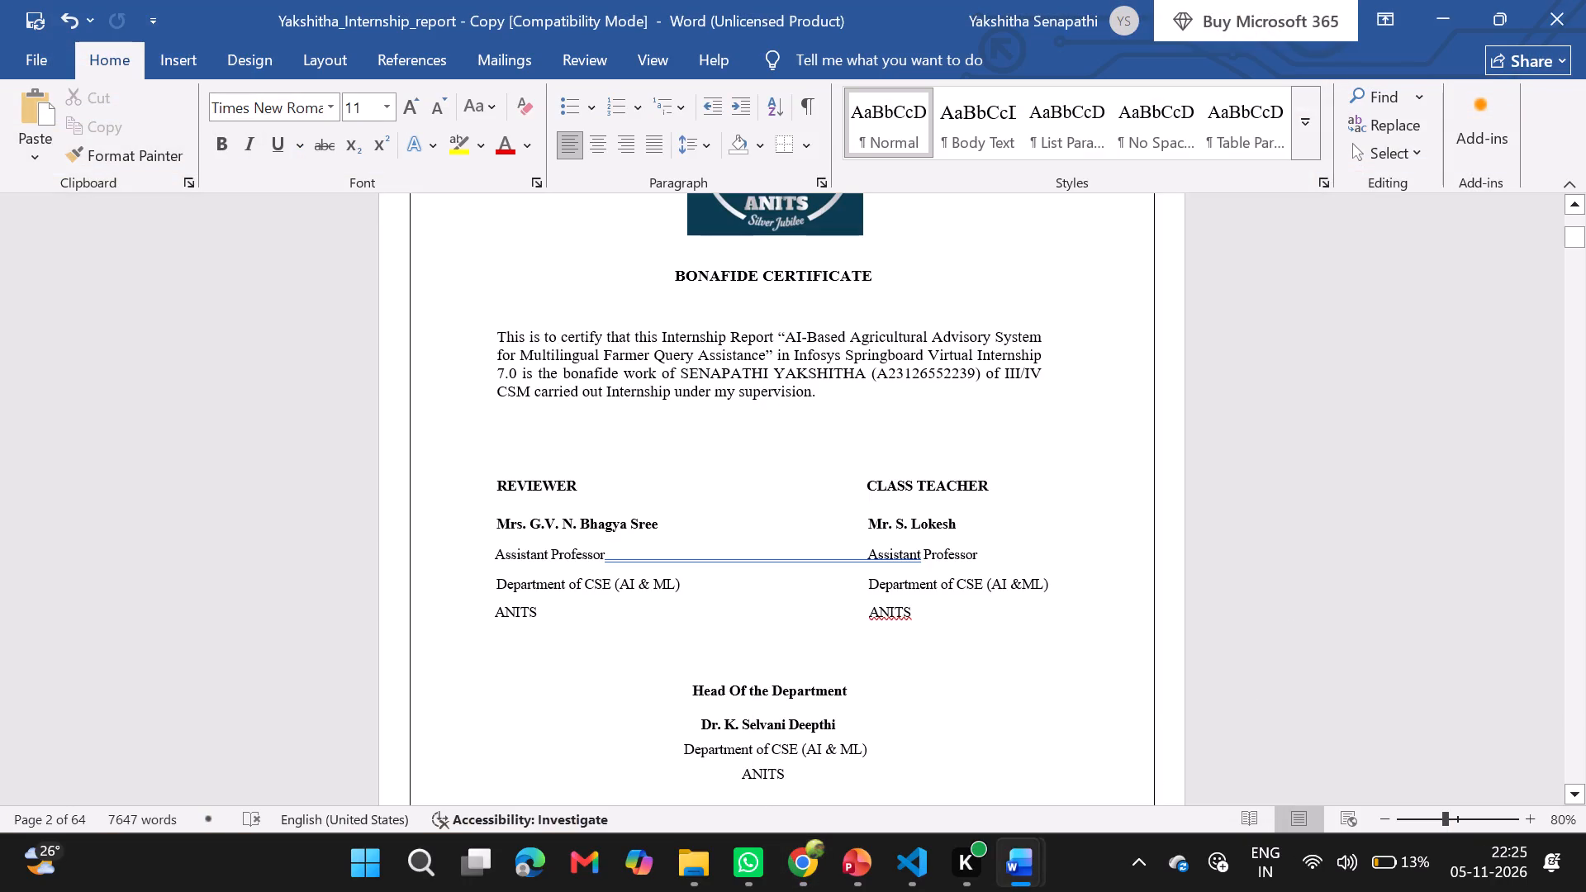
pyautogui.scroll(-1, 837, 625)
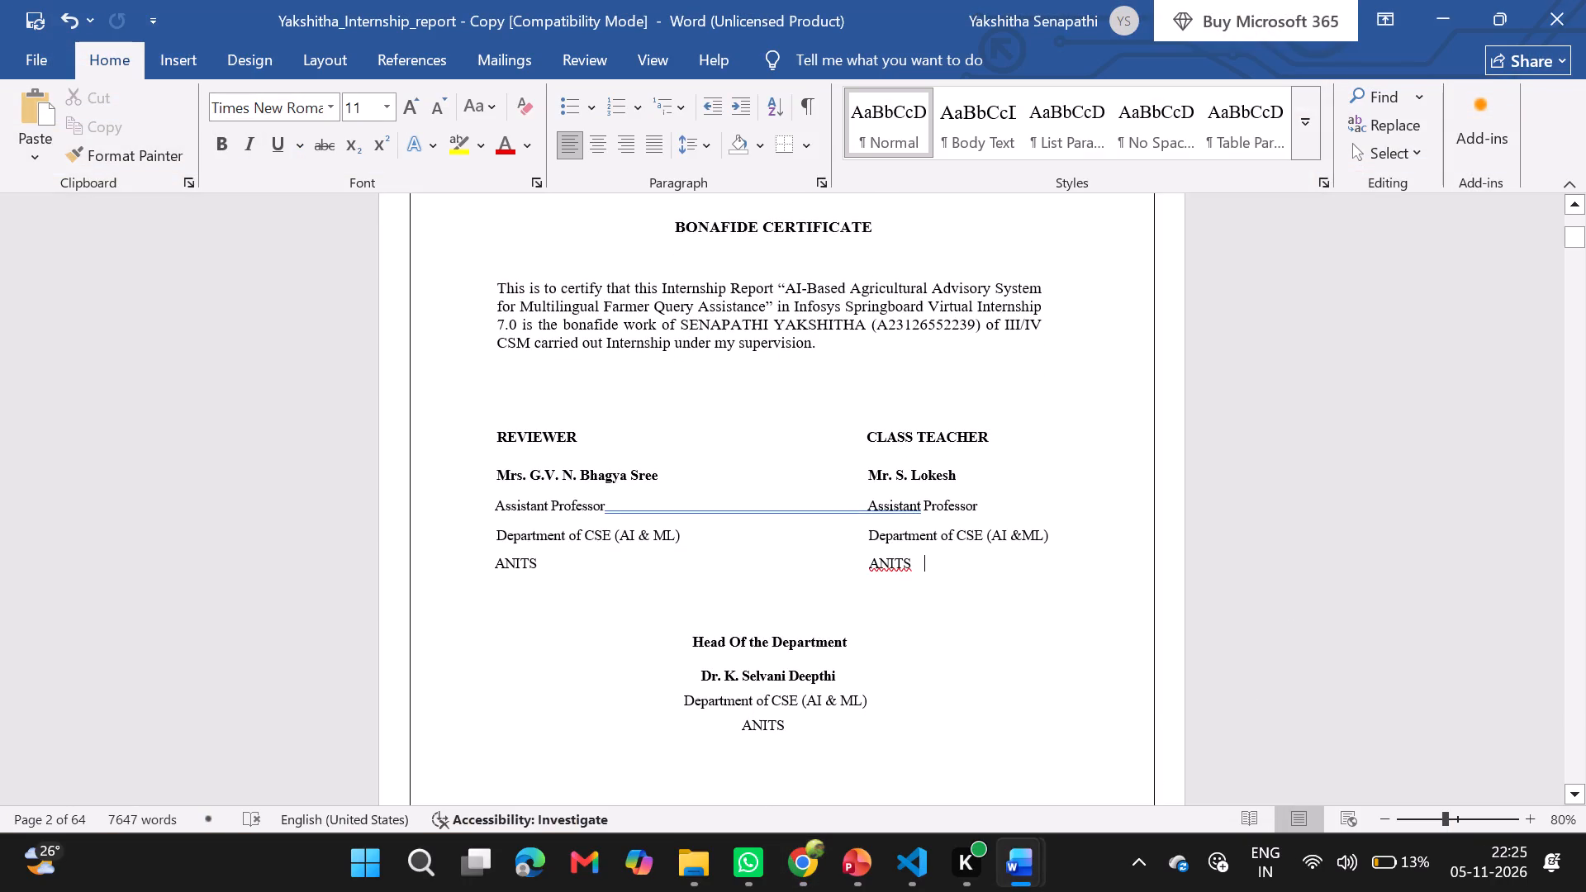
pyautogui.scroll(-9, 866, 600)
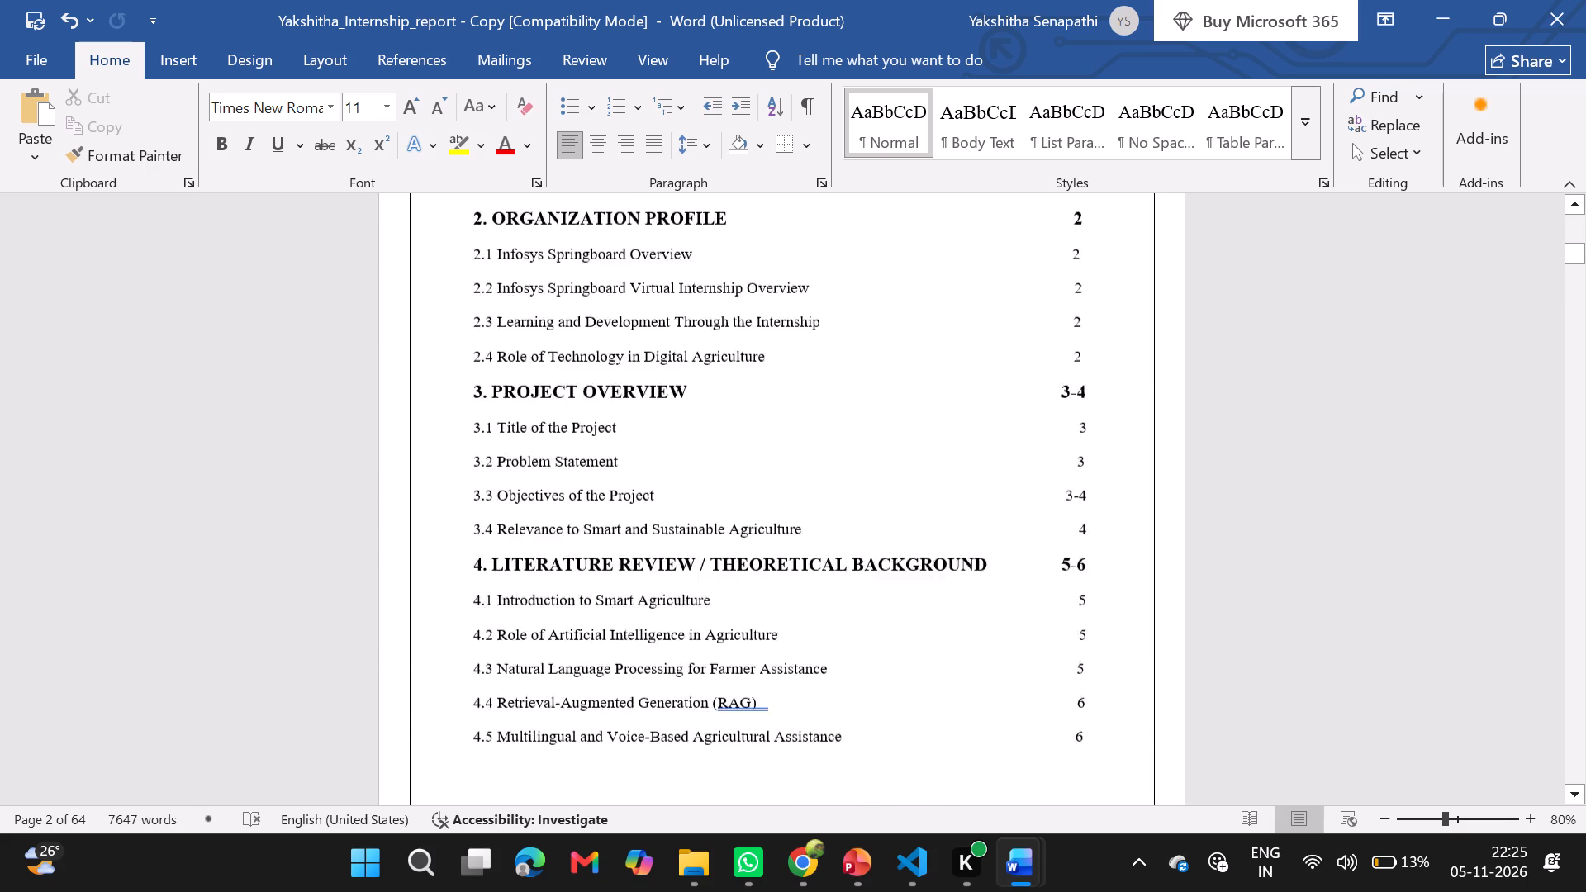
pyautogui.scroll(-1, 866, 600)
pyautogui.scroll(-20, 866, 600)
pyautogui.scroll(-20, 866, 600)
pyautogui.scroll(-20, 866, 600)
pyautogui.scroll(20, 866, 600)
pyautogui.scroll(7, 866, 600)
pyautogui.scroll(-20, 866, 600)
pyautogui.scroll(-20, 866, 600)
pyautogui.scroll(-20, 866, 600)
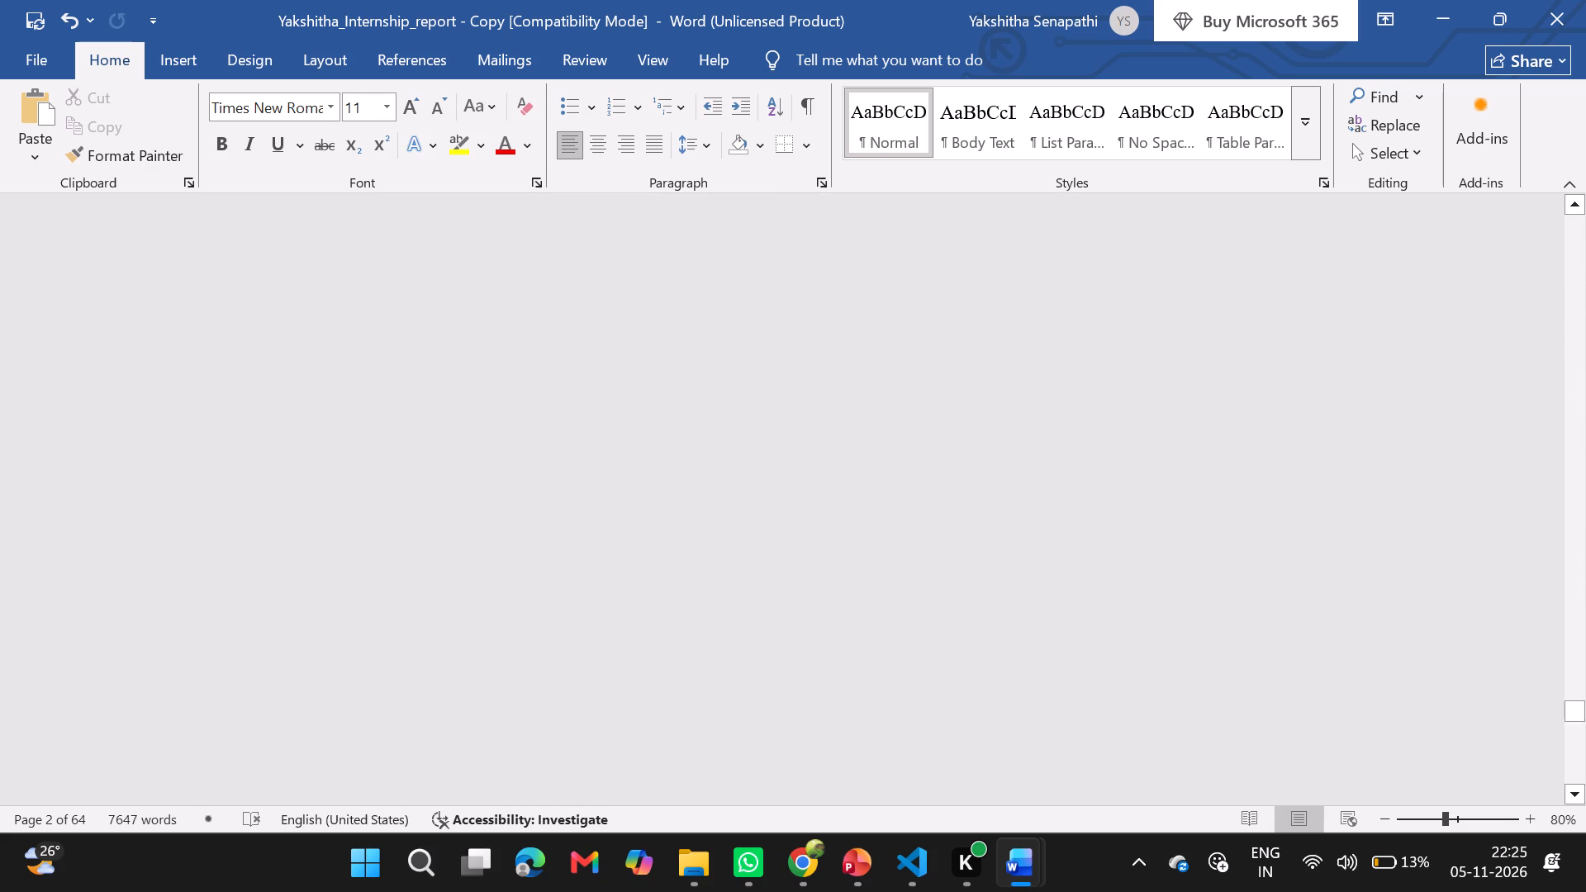
pyautogui.scroll(-20, 866, 600)
pyautogui.scroll(-20, 866, 600)
pyautogui.scroll(-20, 866, 600)
pyautogui.scroll(5, 866, 600)
pyautogui.scroll(-3, 866, 600)
pyautogui.scroll(1, 866, 600)
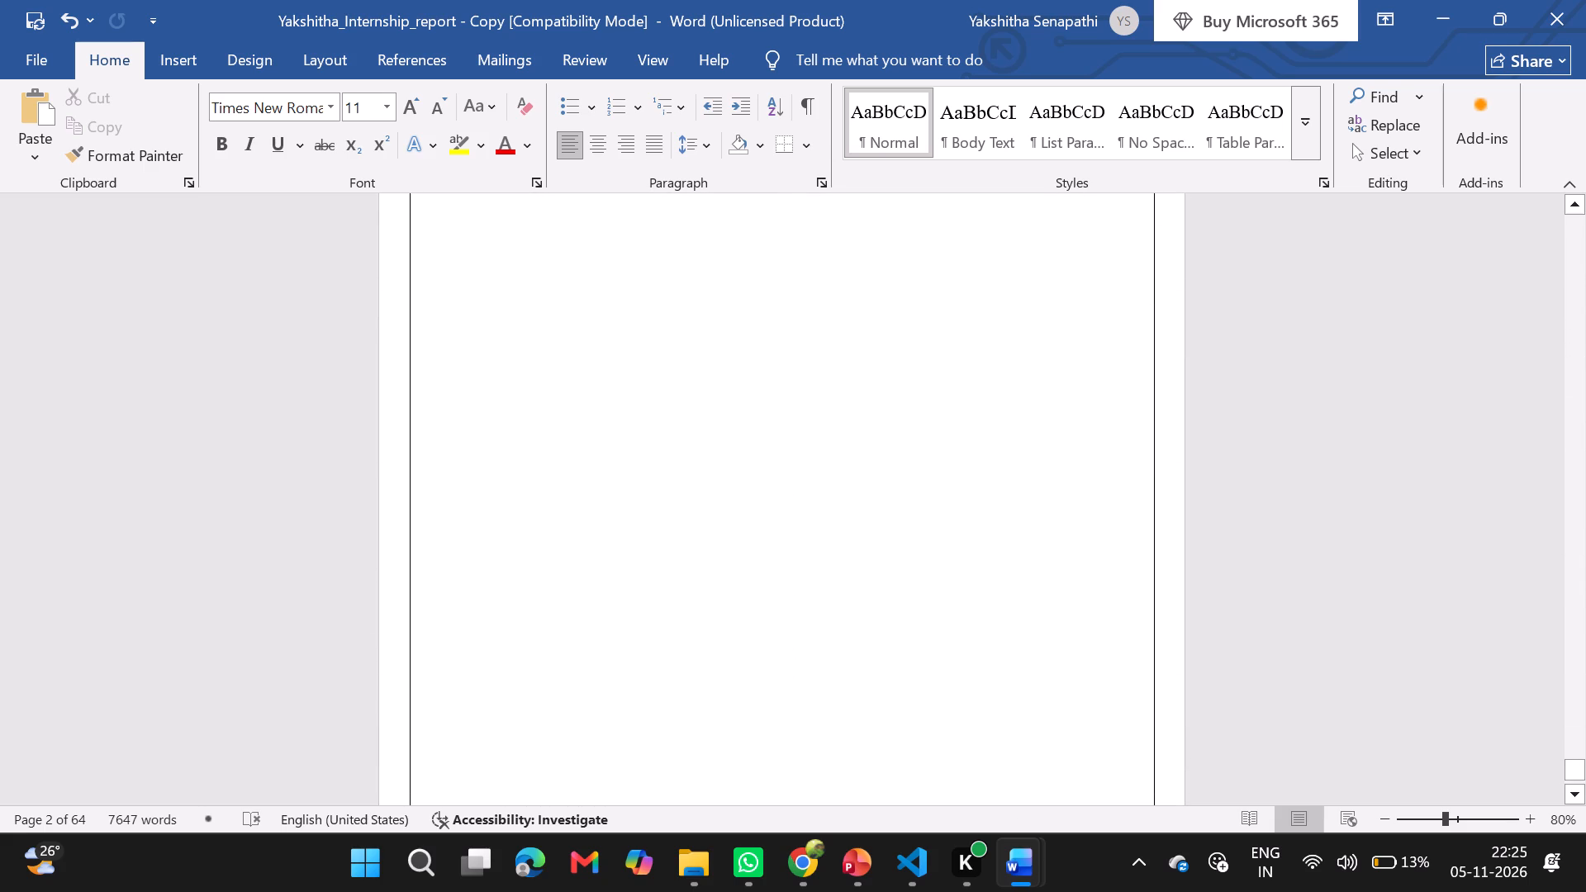
pyautogui.scroll(1, 866, 600)
pyautogui.click(803, 583)
pyautogui.press('BackSpace')
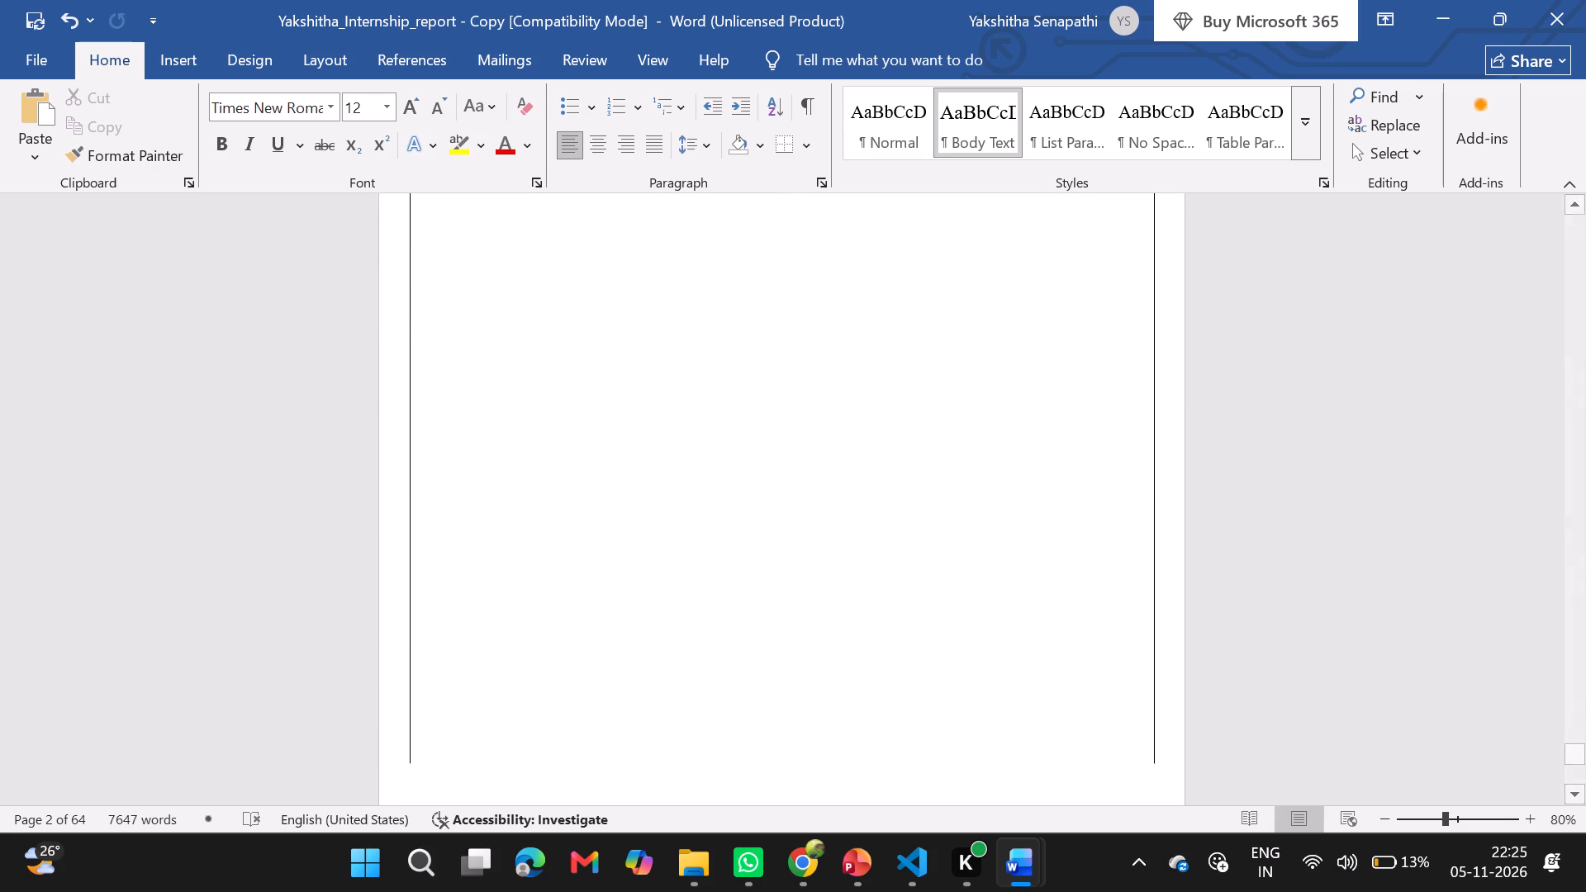
pyautogui.scroll(1, 705, 543)
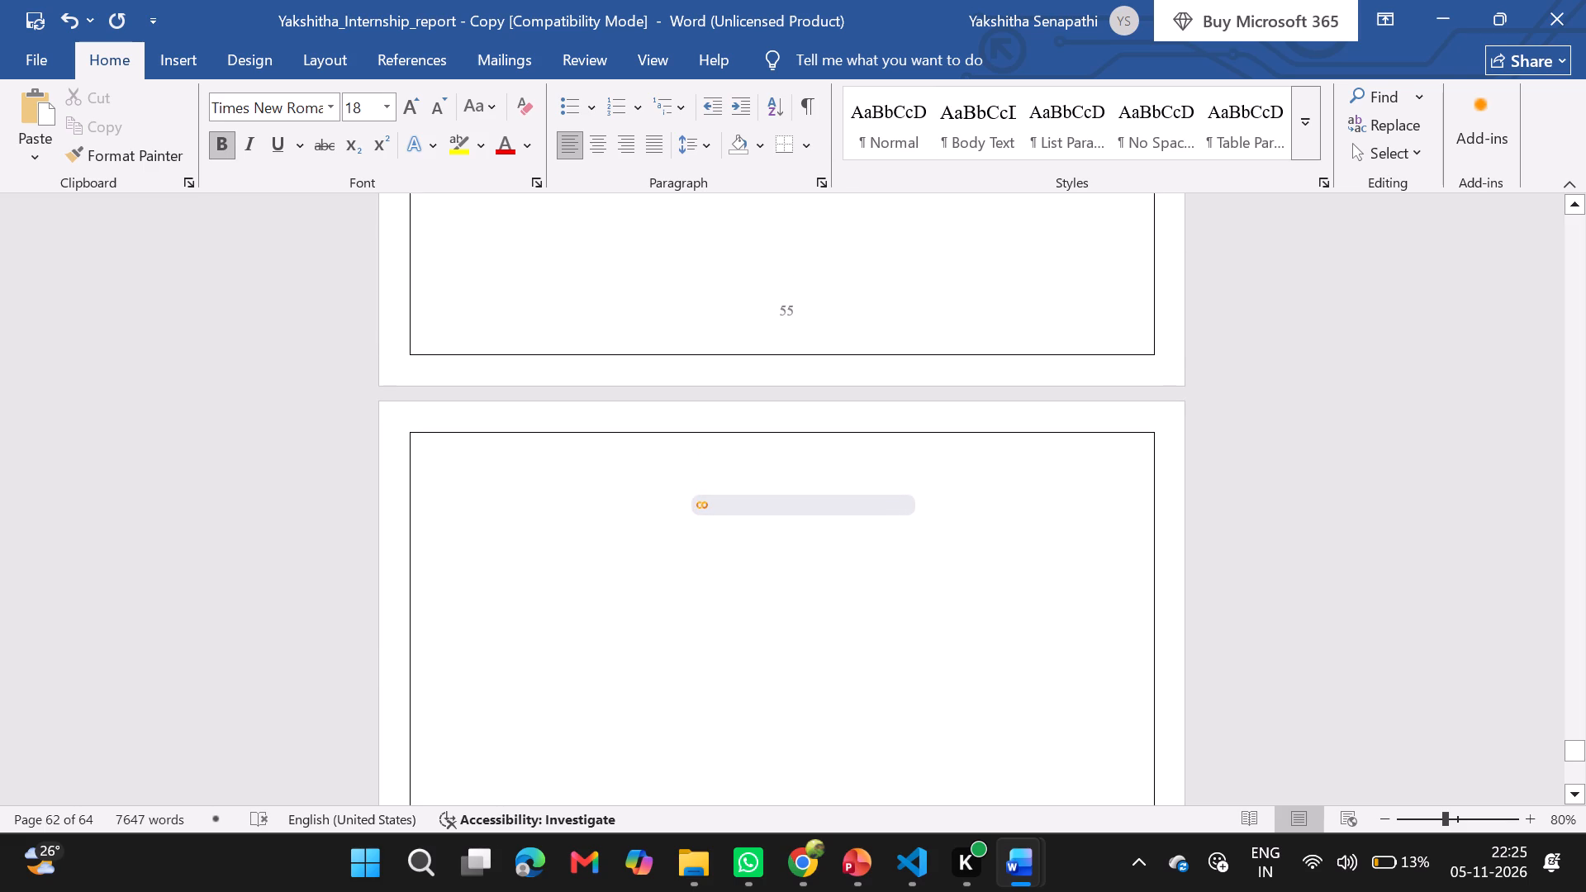
pyautogui.click(632, 530)
pyautogui.moveTo(671, 518); pyautogui.dragTo(767, 532)
pyautogui.moveTo(767, 532); pyautogui.dragTo(995, 575)
pyautogui.moveTo(901, 662); pyautogui.dragTo(523, 523)
pyautogui.press('BackSpace')
# Try to remove the blank page that follows the page numbered 53 in the report copy.
pyautogui.click(573, 483)
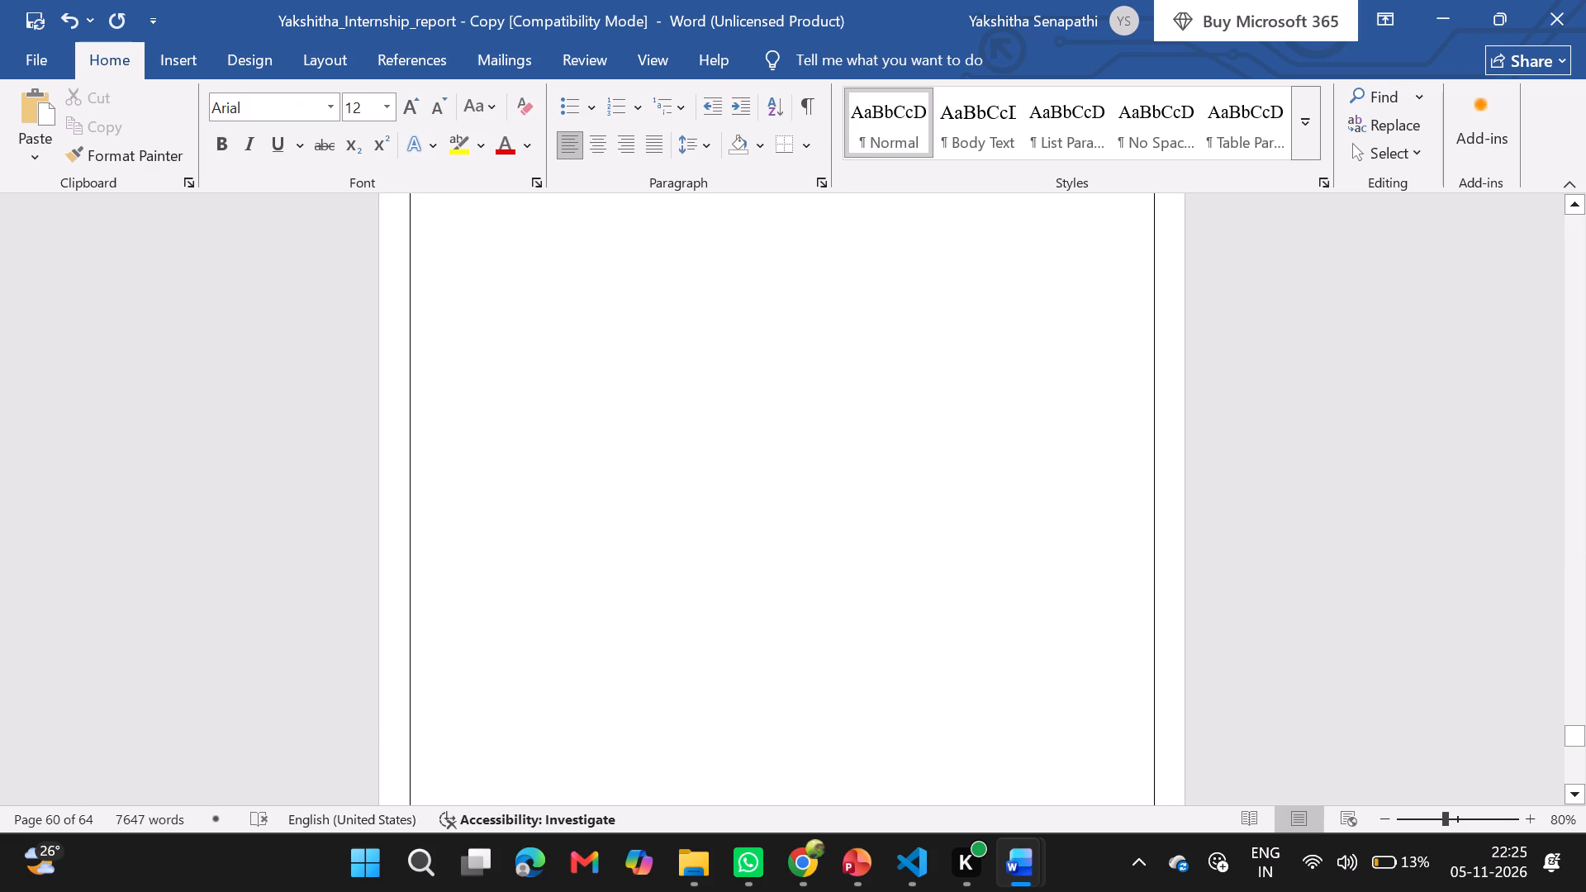
pyautogui.scroll(1, 573, 483)
pyautogui.click(586, 540)
pyautogui.doubleClick(586, 540)
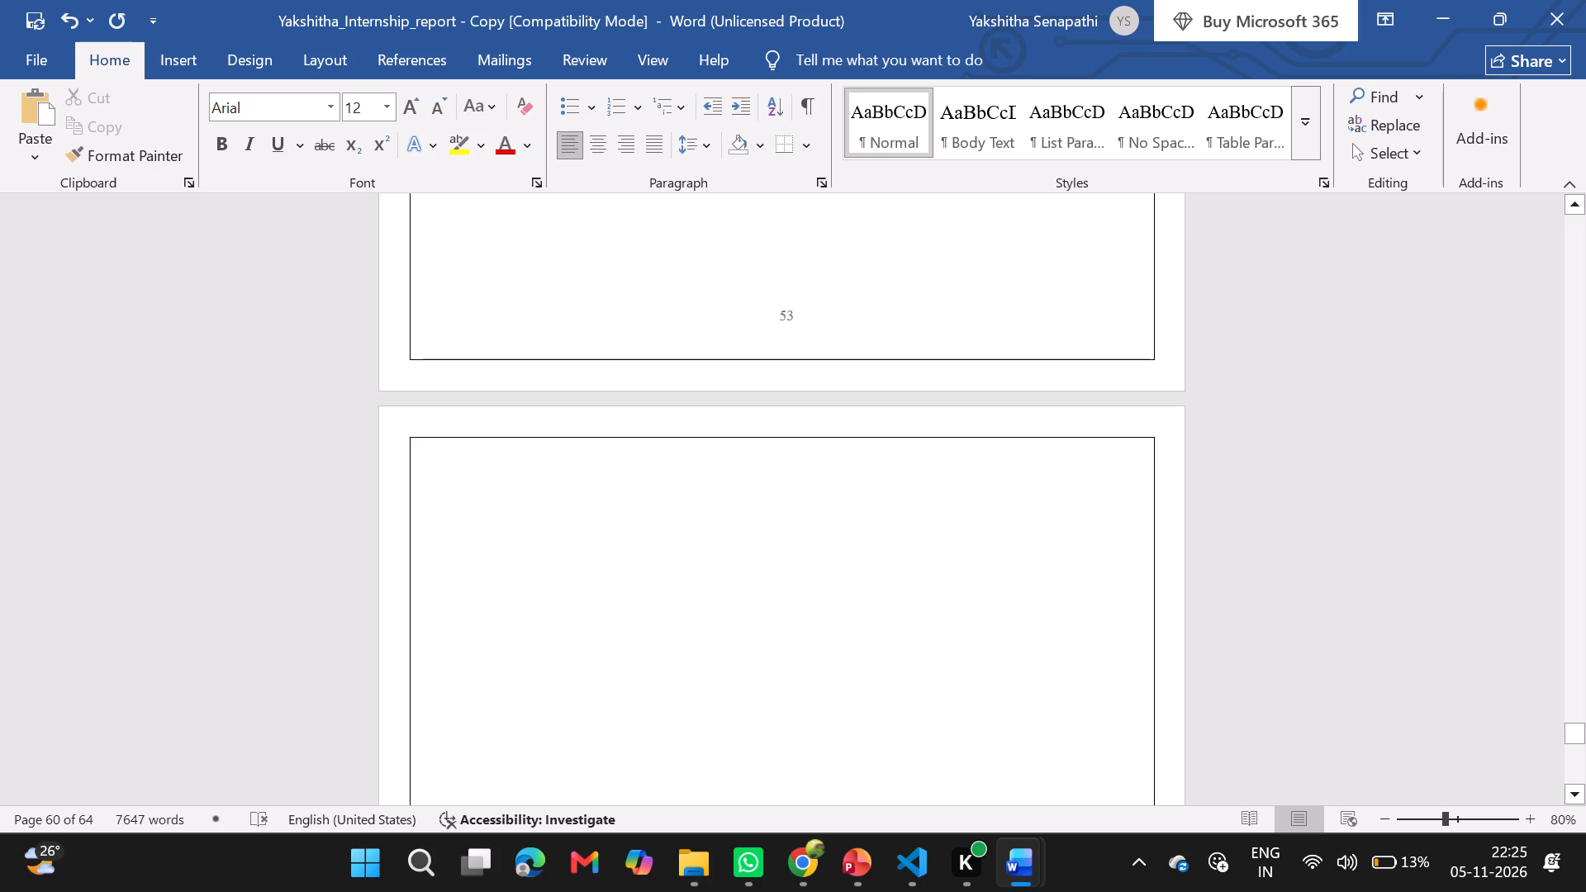
pyautogui.moveTo(586, 540); pyautogui.dragTo(524, 337)
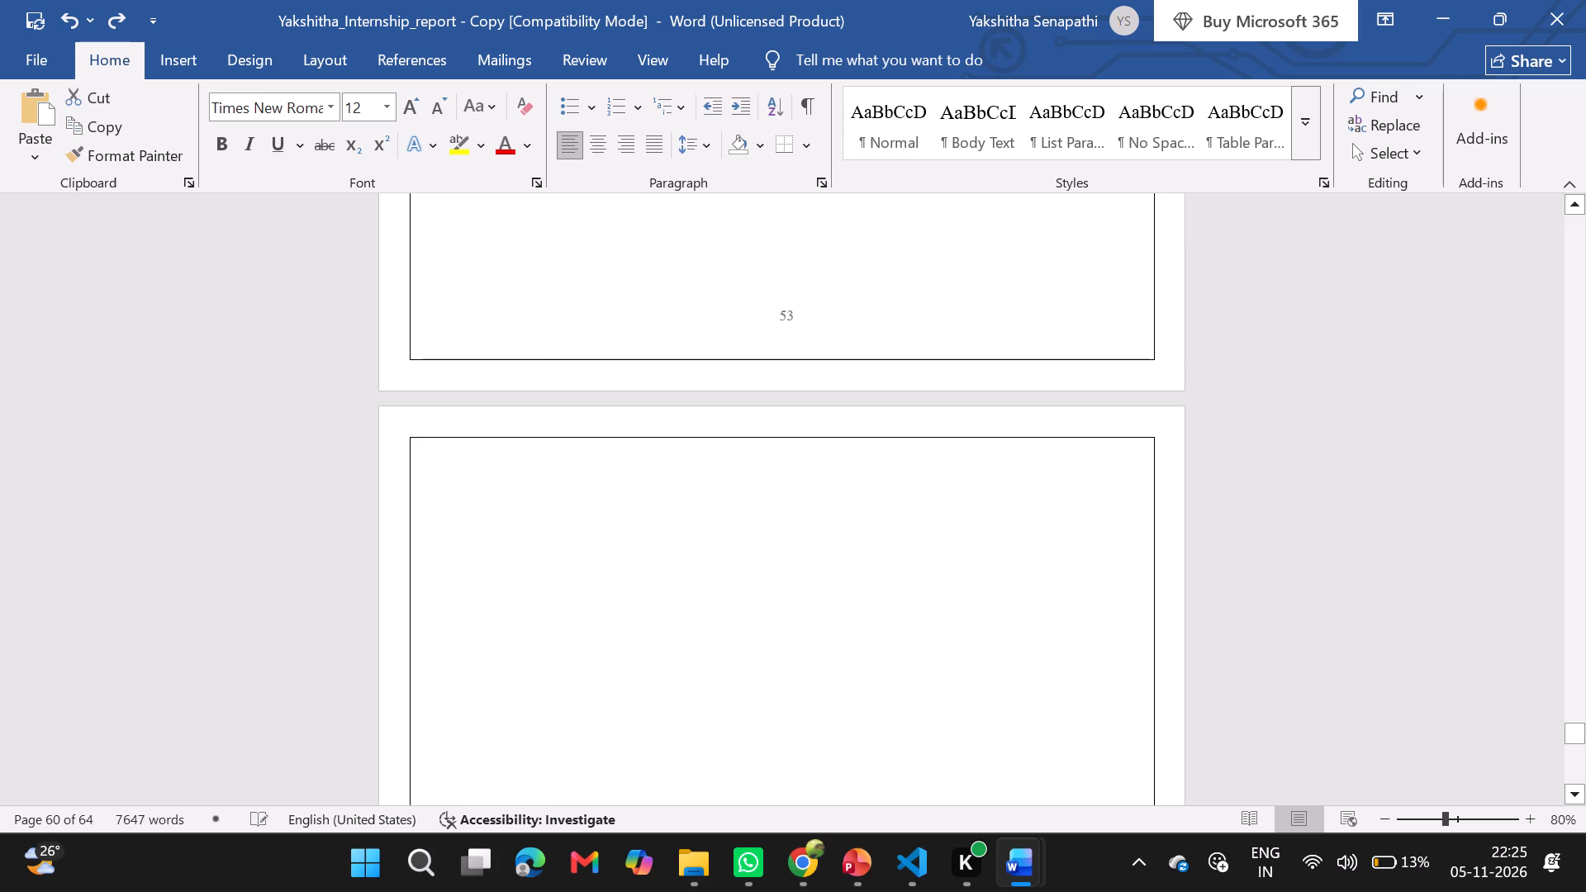
pyautogui.doubleClick(577, 531)
pyautogui.press('BackSpace')
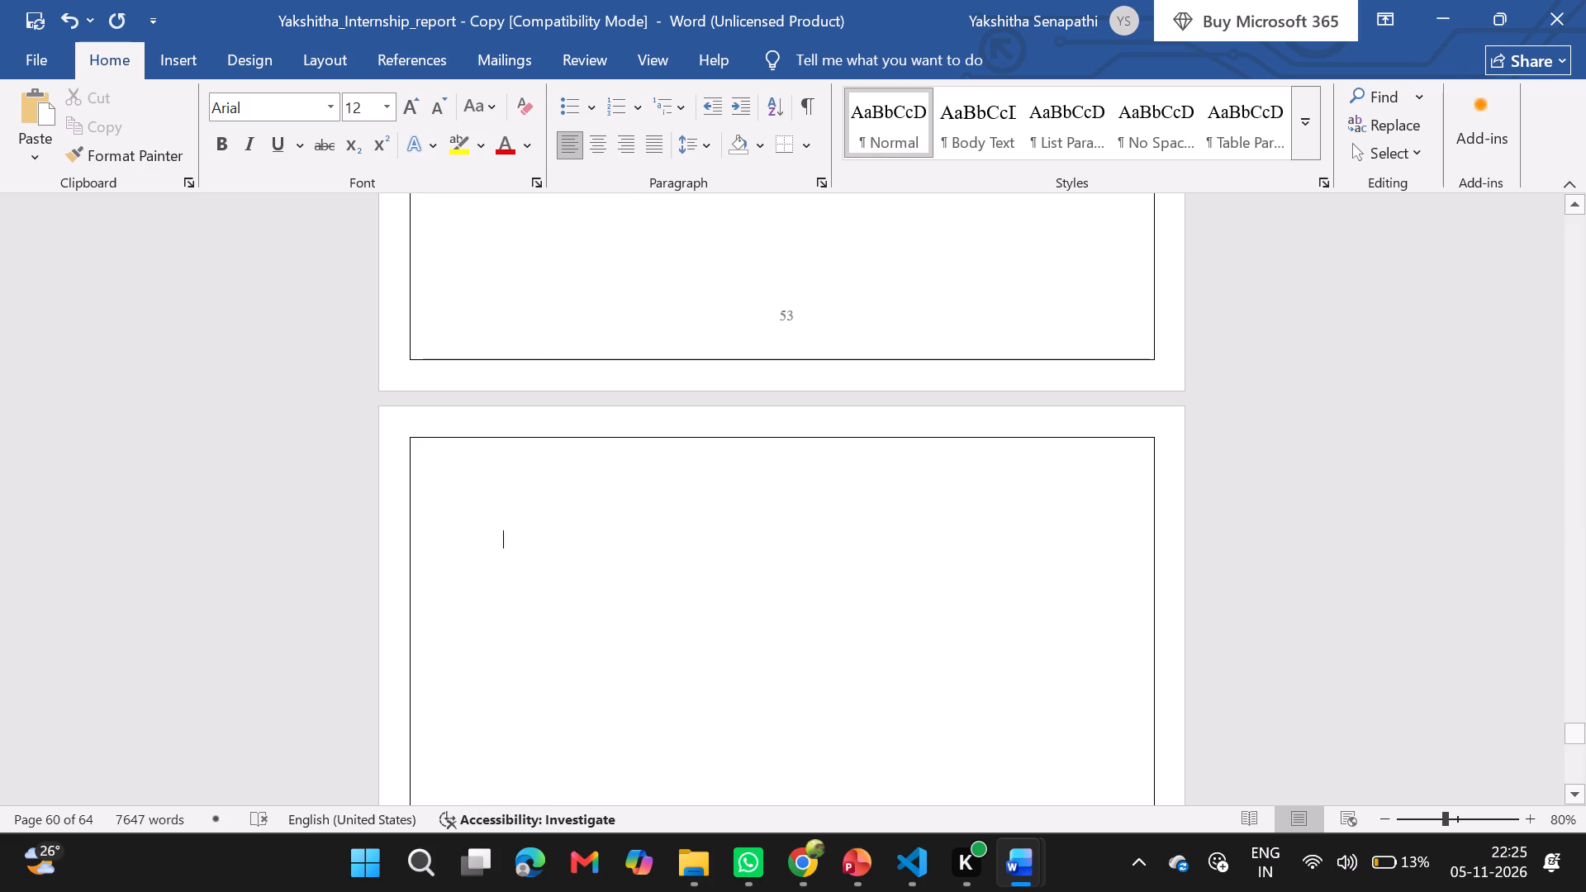
pyautogui.press('BackSpace')
pyautogui.press('BackSpace')
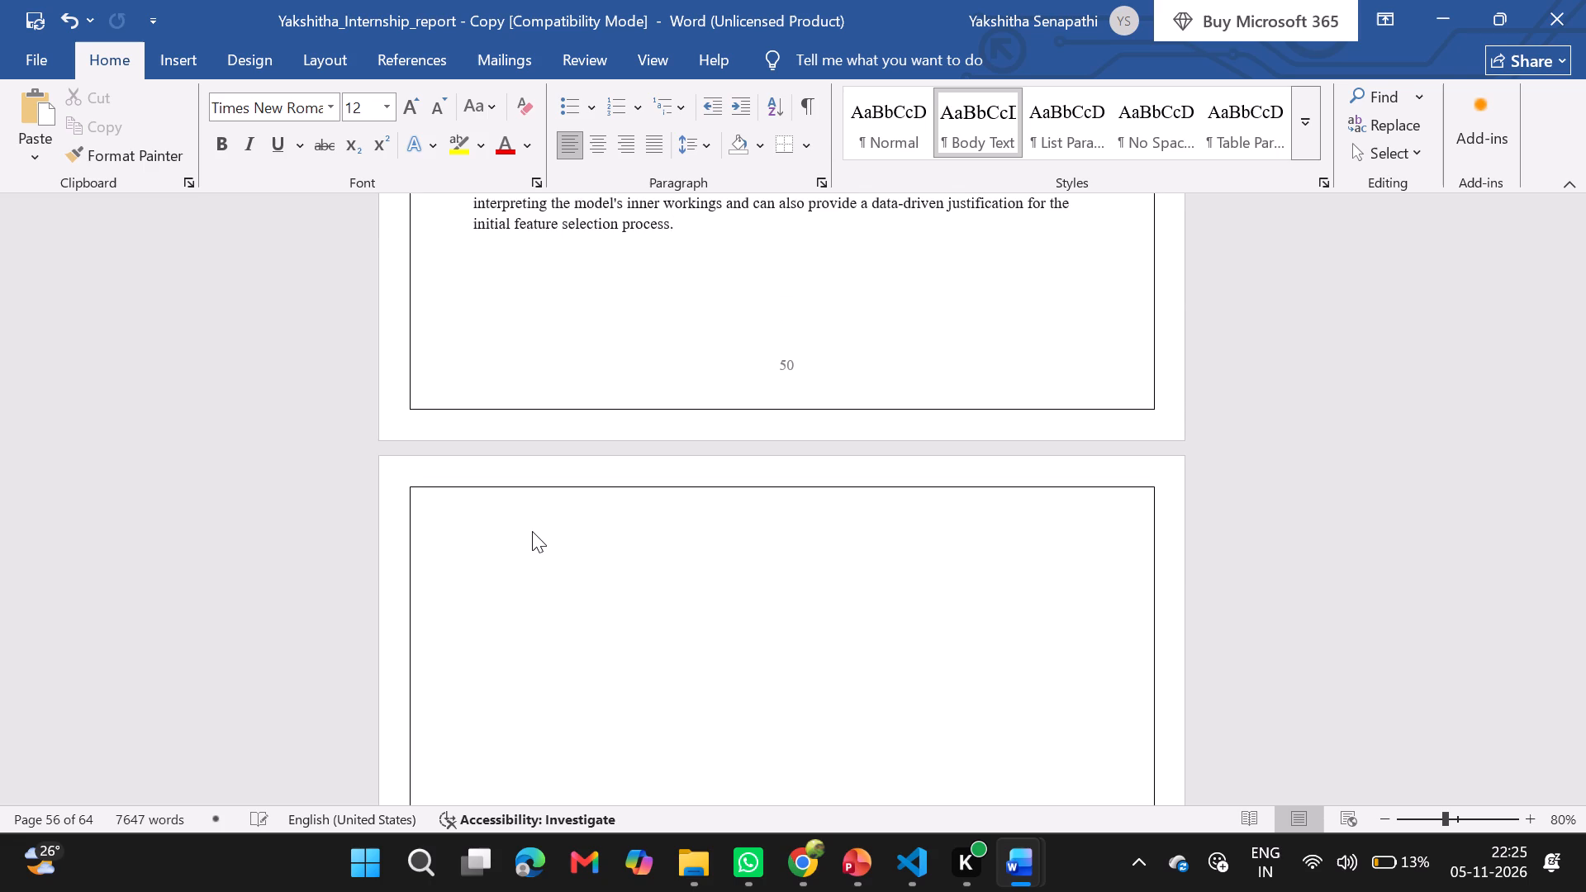
# Delete backwards from the blank page after page number 50, shortening the preceding paragraph's ending to "initial feature selection proc".
pyautogui.click(526, 590)
pyautogui.press('BackSpace')
pyautogui.press('BackSpace')
pyautogui.press('BackSpace')
pyautogui.press('BackSpace')
pyautogui.press('BackSpace')
pyautogui.press('BackSpace')
pyautogui.press('BackSpace')
pyautogui.press('BackSpace')
pyautogui.press('BackSpace')
pyautogui.press('BackSpace')
pyautogui.press('BackSpace')
pyautogui.press('BackSpace')
pyautogui.press('BackSpace')
pyautogui.press('BackSpace')
pyautogui.press('BackSpace')
pyautogui.press('BackSpace')
pyautogui.press('BackSpace')
pyautogui.press('BackSpace')
pyautogui.press('BackSpace')
pyautogui.press('BackSpace')
pyautogui.press('BackSpace')
pyautogui.press('BackSpace')
pyautogui.press('BackSpace')
pyautogui.scroll(6, 526, 590)
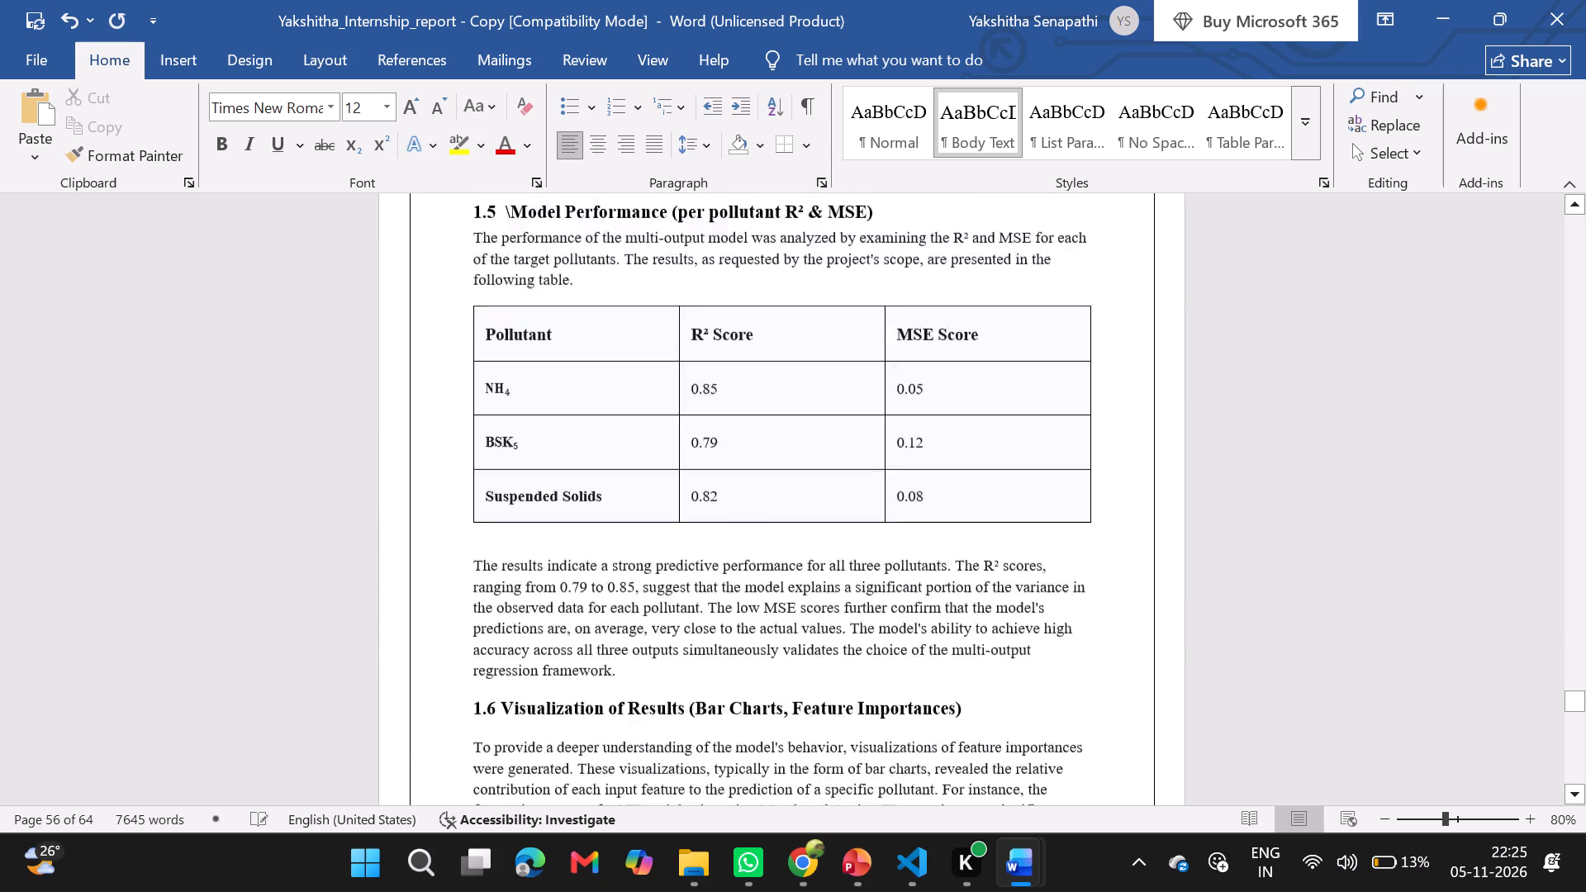
pyautogui.scroll(7, 526, 590)
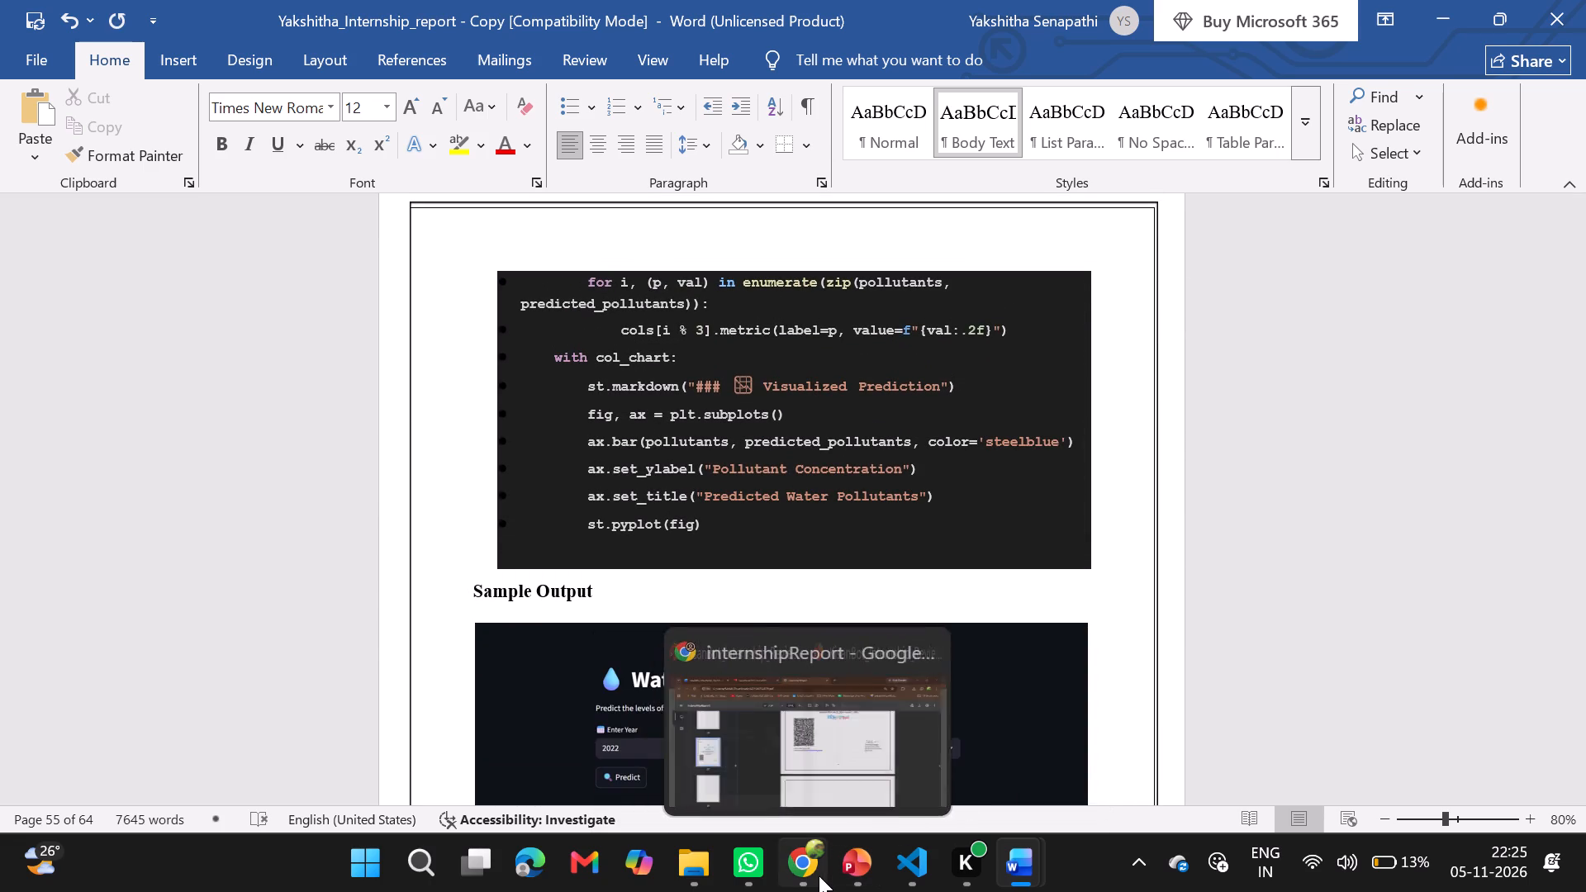
# Switch to Chrome and search the web in a new tab for "how to remove pages in word".
pyautogui.click(829, 773)
pyautogui.click(950, 17)
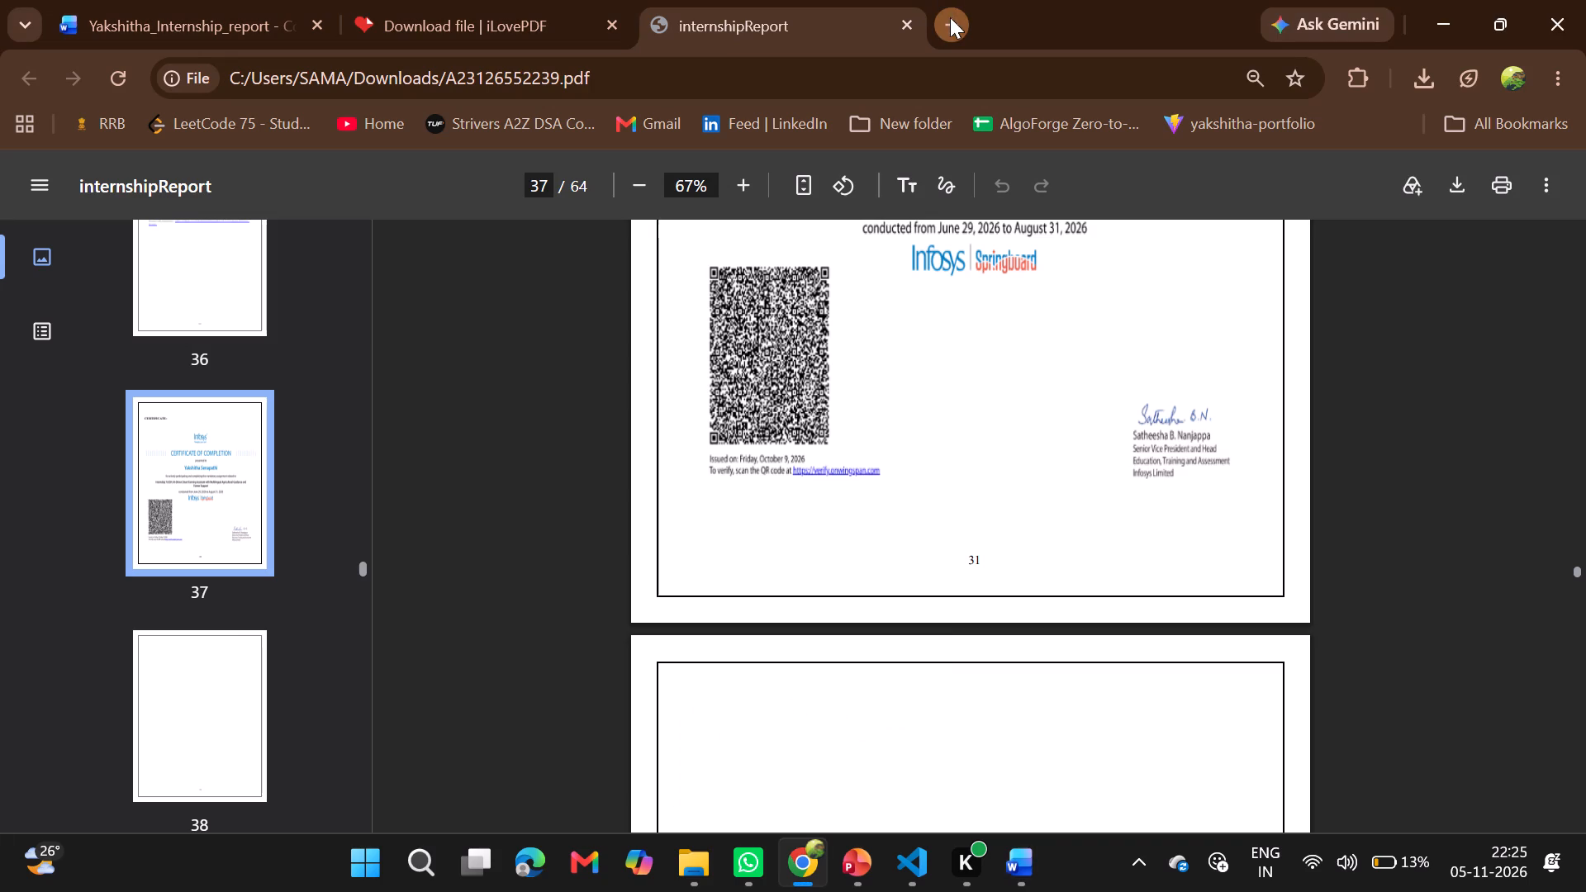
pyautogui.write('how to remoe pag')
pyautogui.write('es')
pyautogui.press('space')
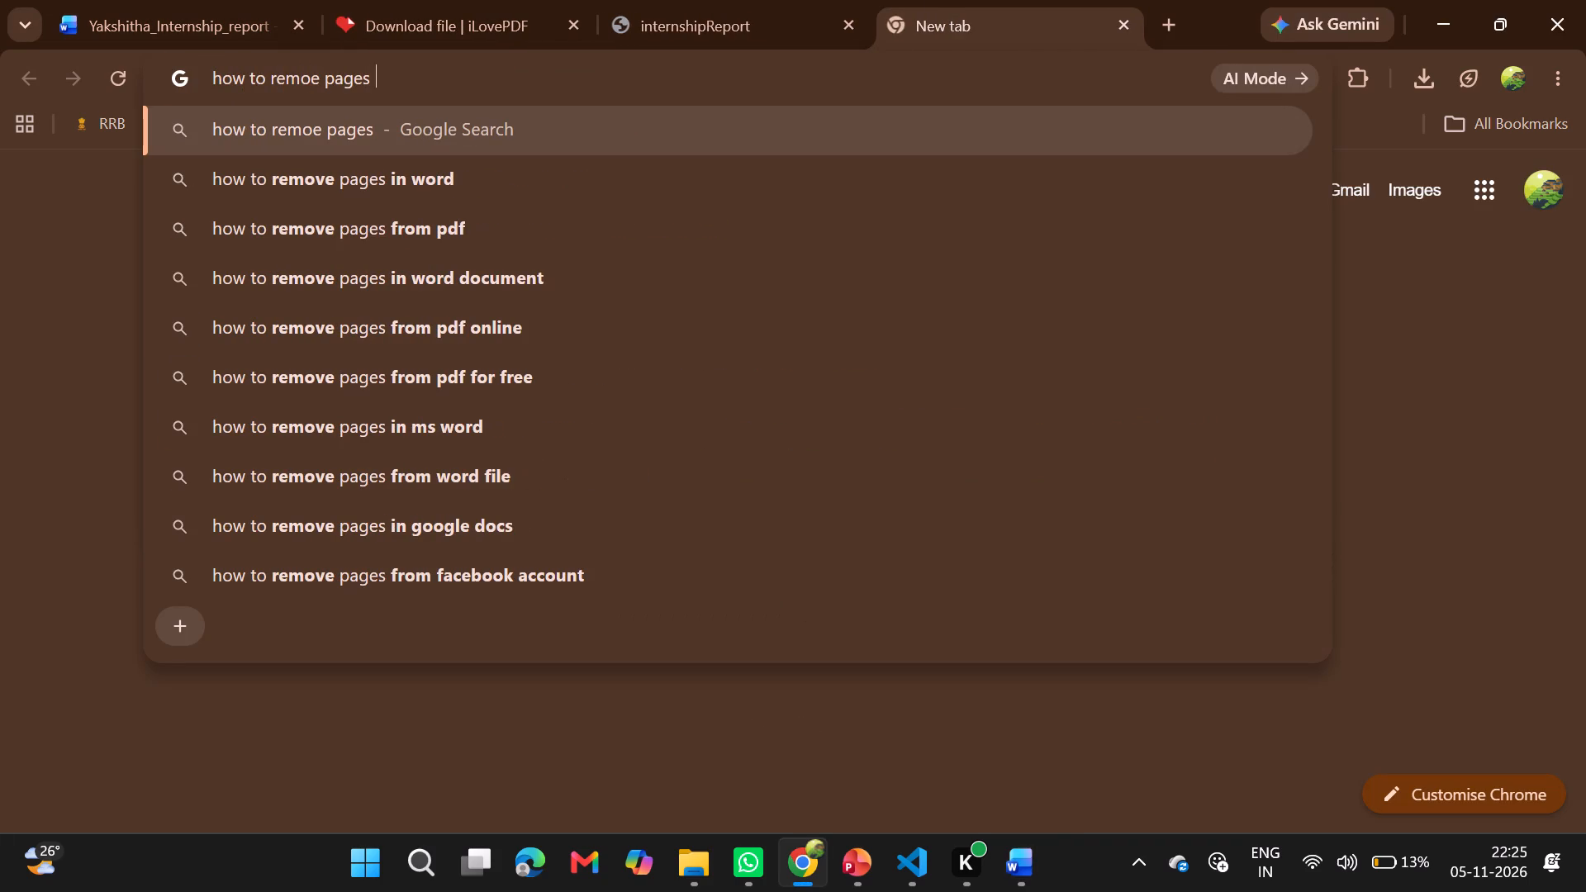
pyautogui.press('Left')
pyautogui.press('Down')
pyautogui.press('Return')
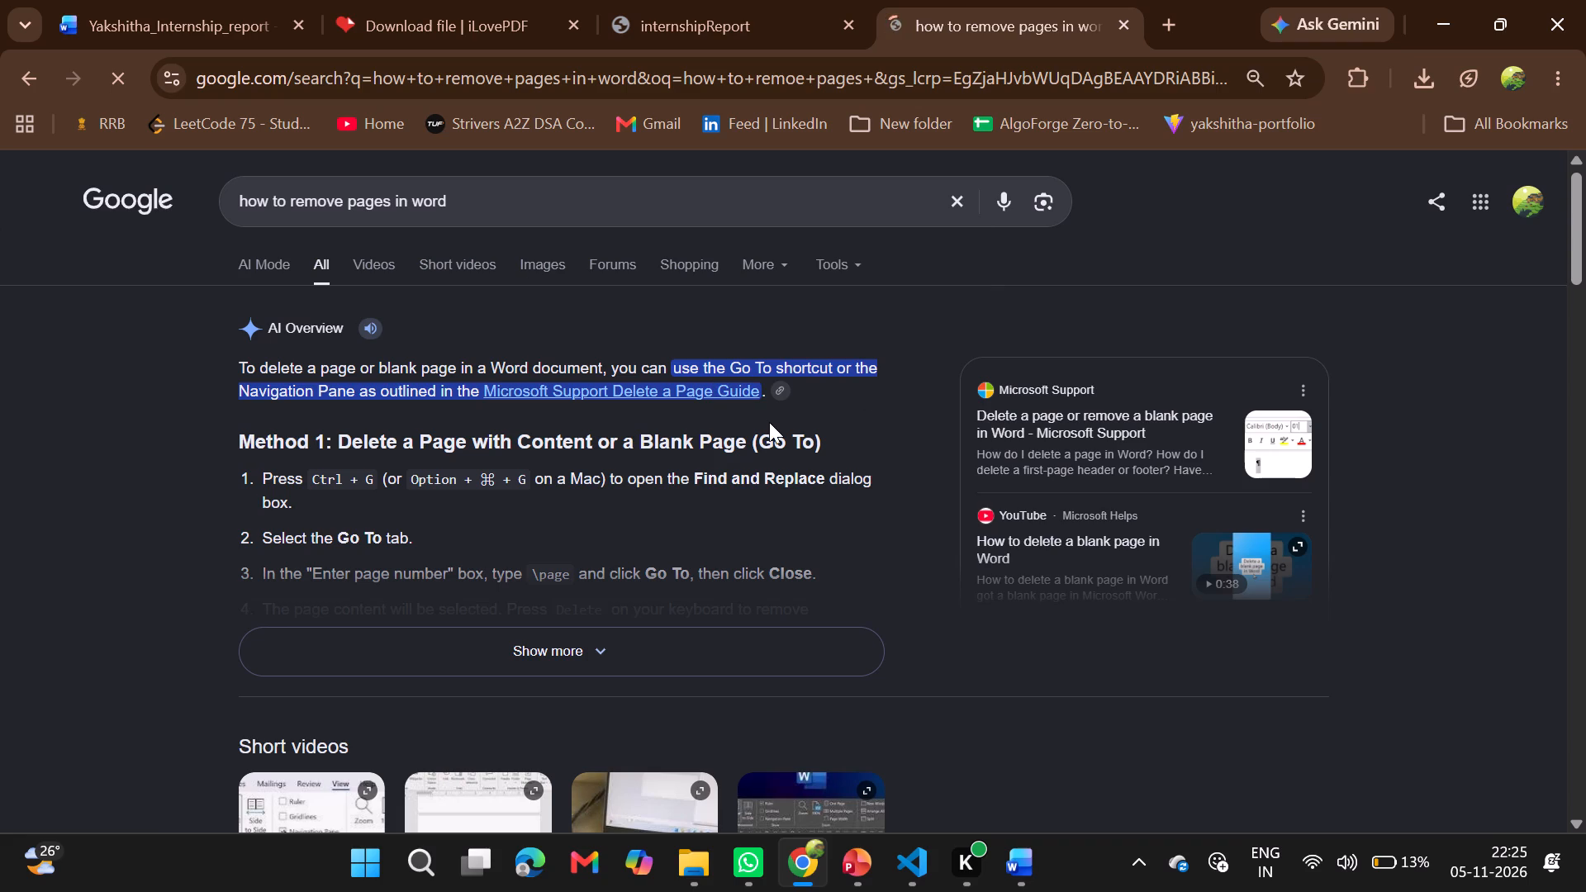
# Expand the AI overview and read its methods for deleting pages and blank pages in Word.
pyautogui.scroll(-1, 769, 422)
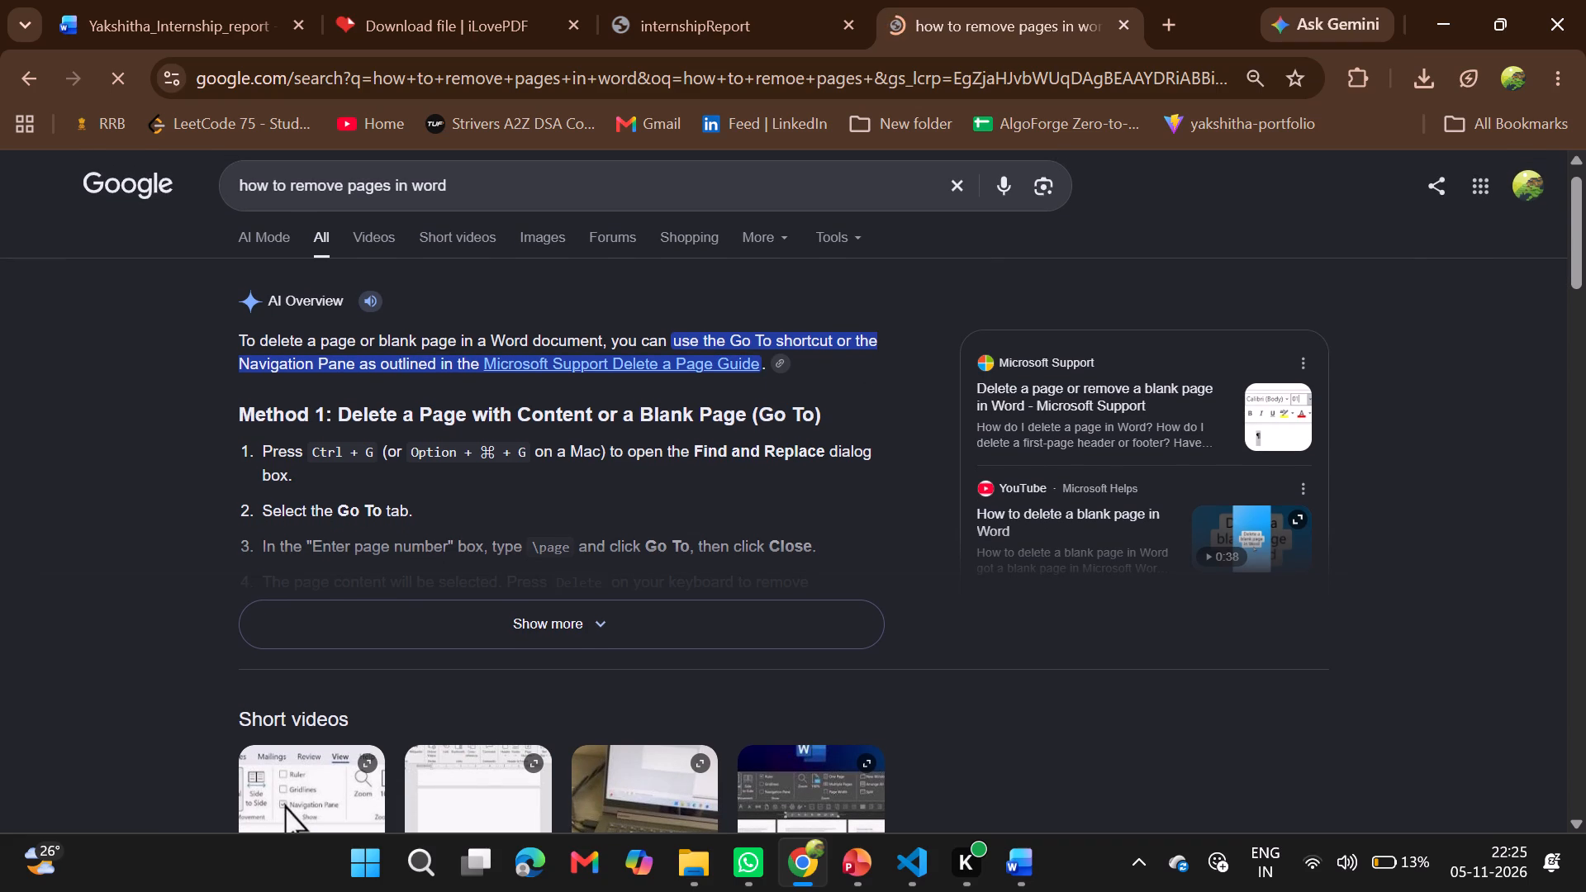
pyautogui.scroll(-1, 769, 422)
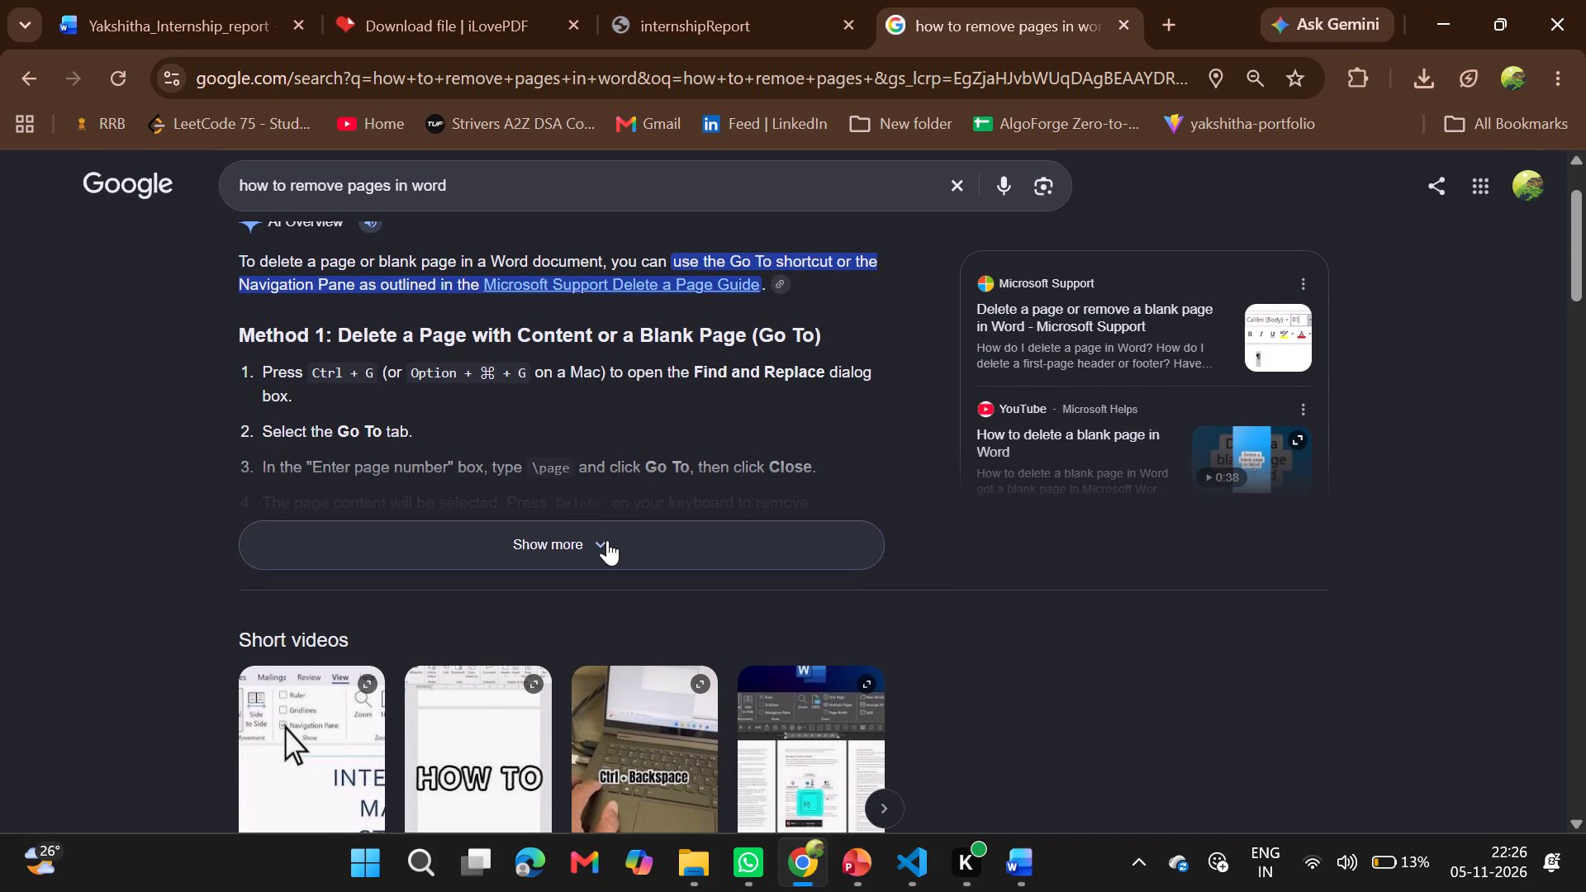
pyautogui.click(607, 542)
pyautogui.scroll(-1, 607, 542)
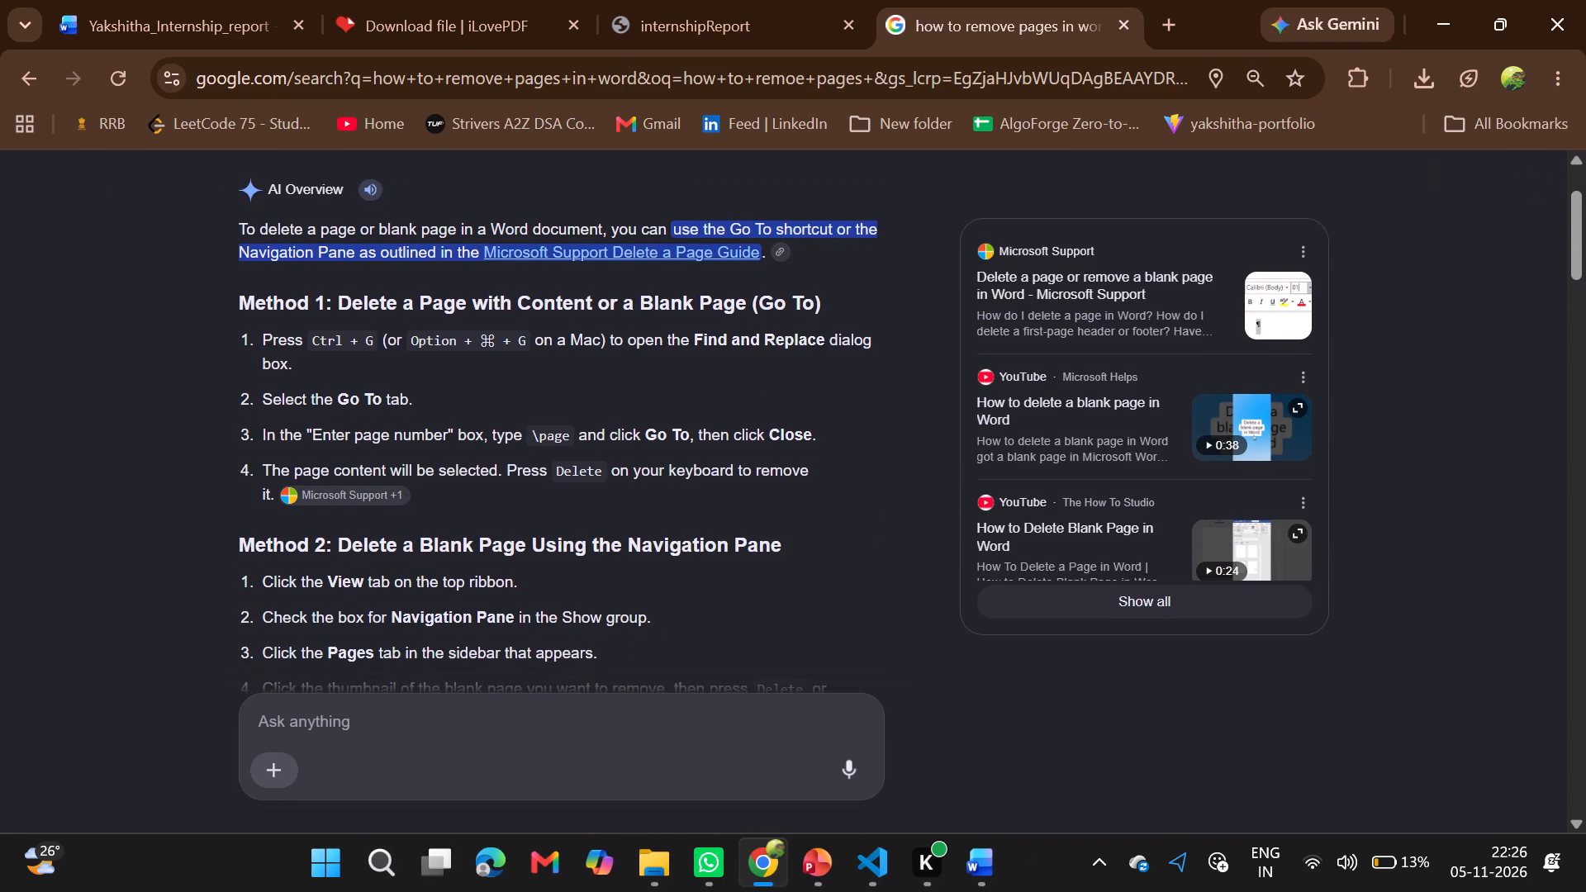
pyautogui.scroll(-2, 607, 542)
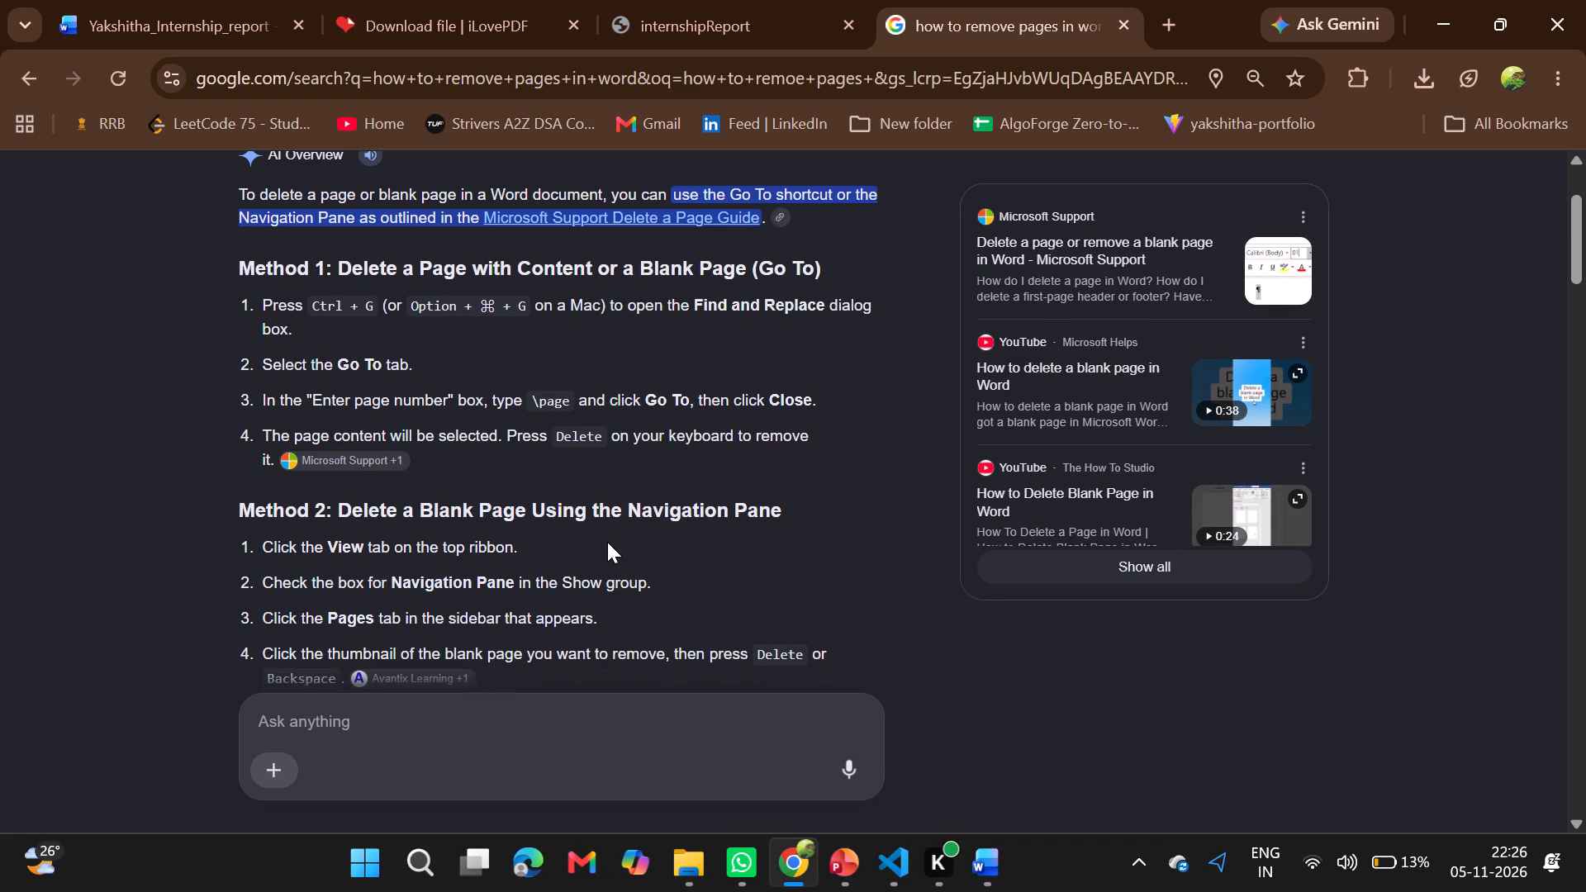
pyautogui.scroll(-2, 607, 542)
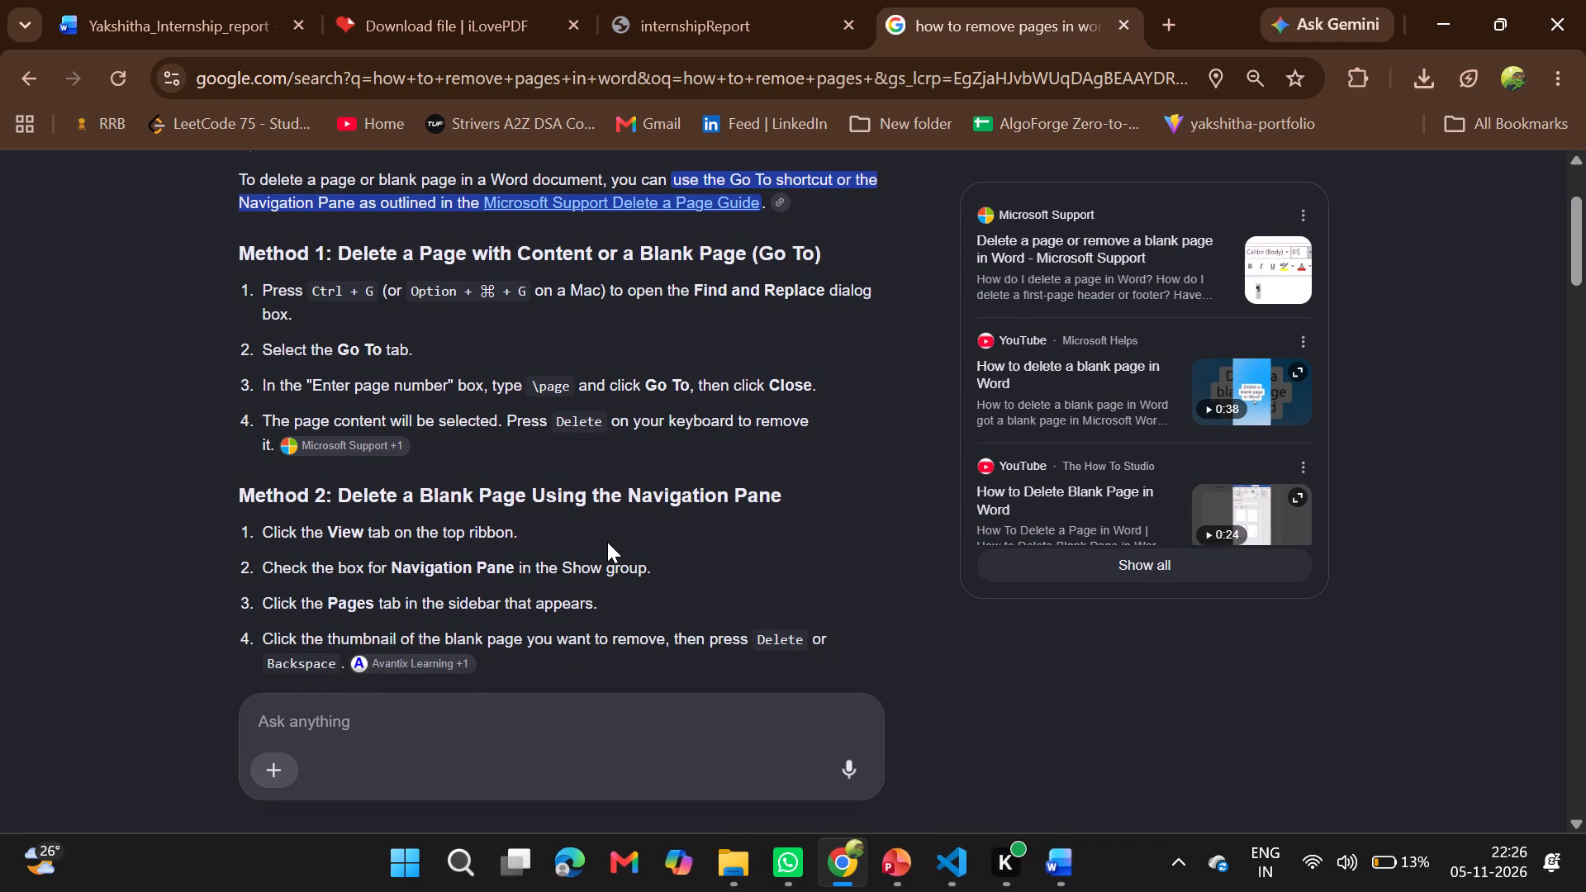
pyautogui.scroll(-2, 607, 542)
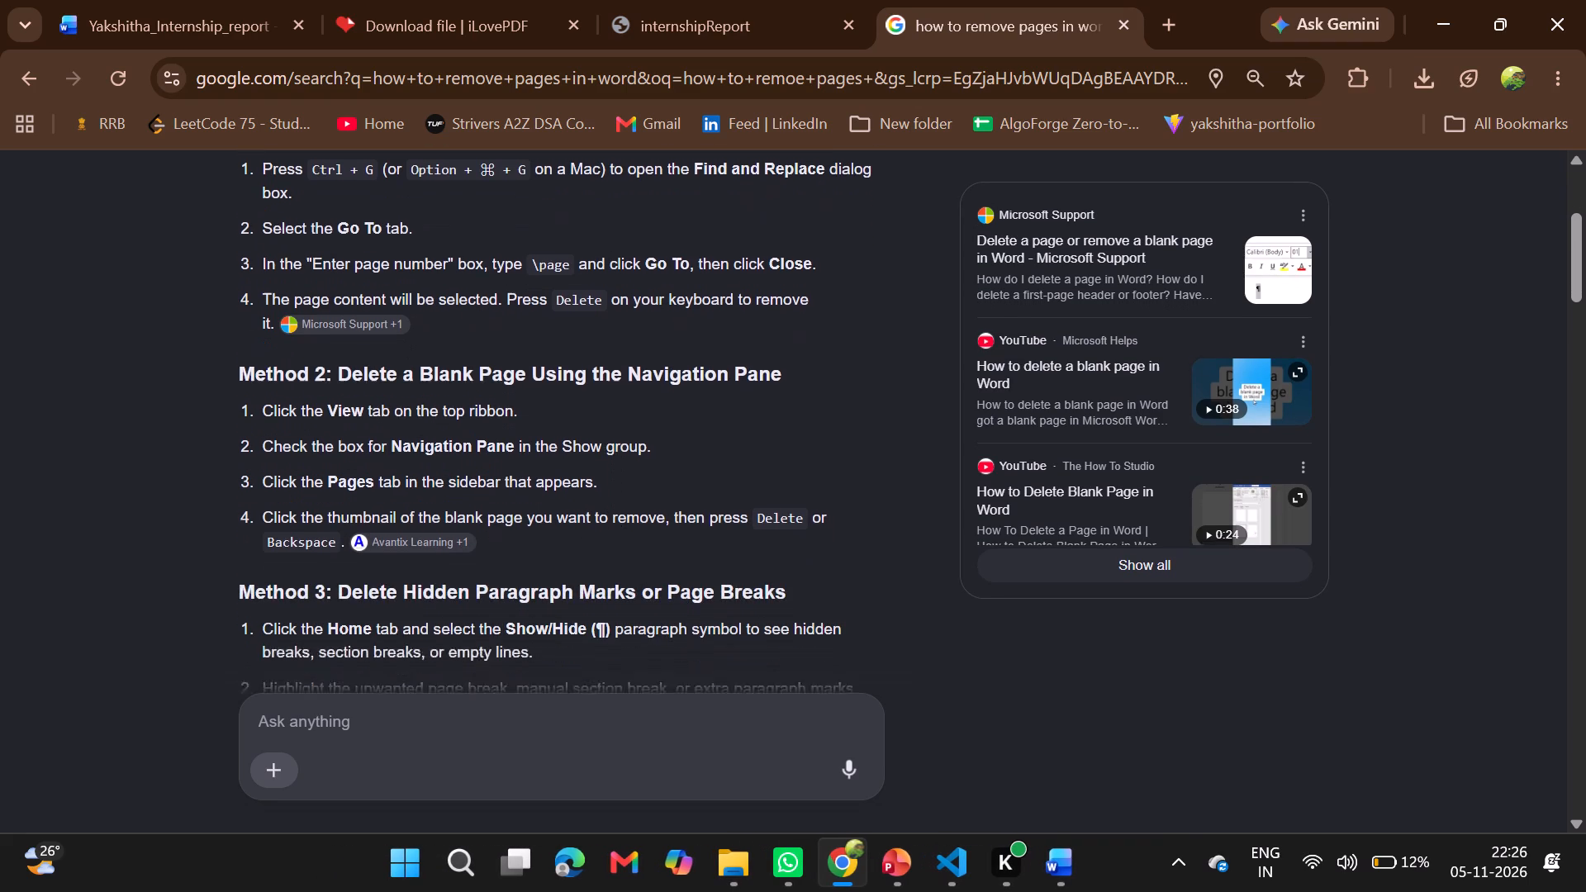
pyautogui.scroll(-4, 607, 542)
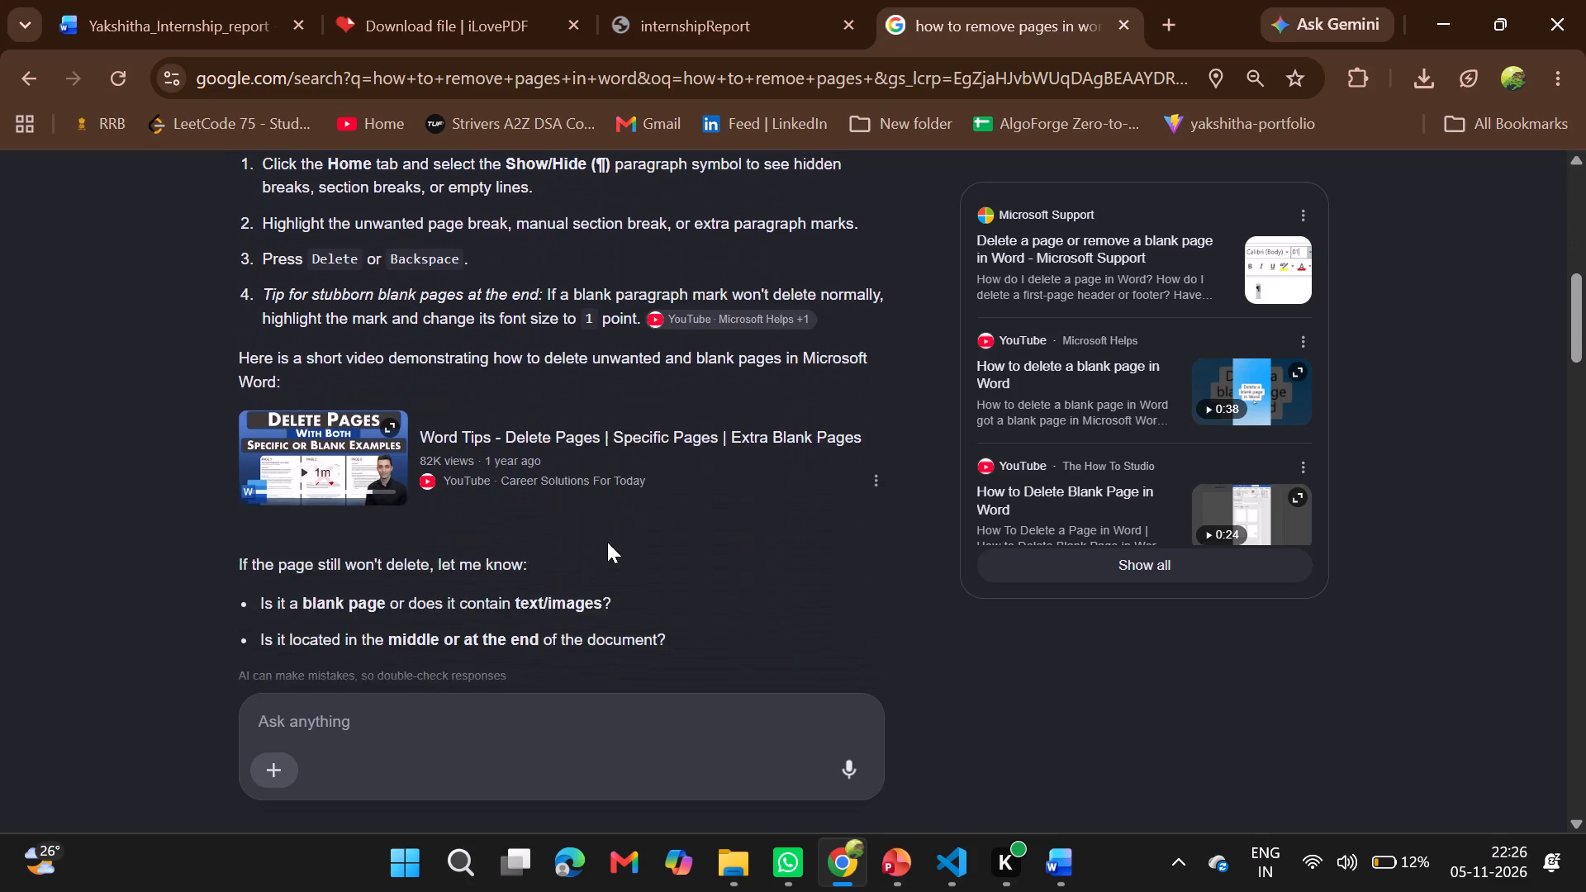
# Switch to Word and try to delete the black code text box above the Sample Output heading on page 55.
pyautogui.scroll(2, 607, 542)
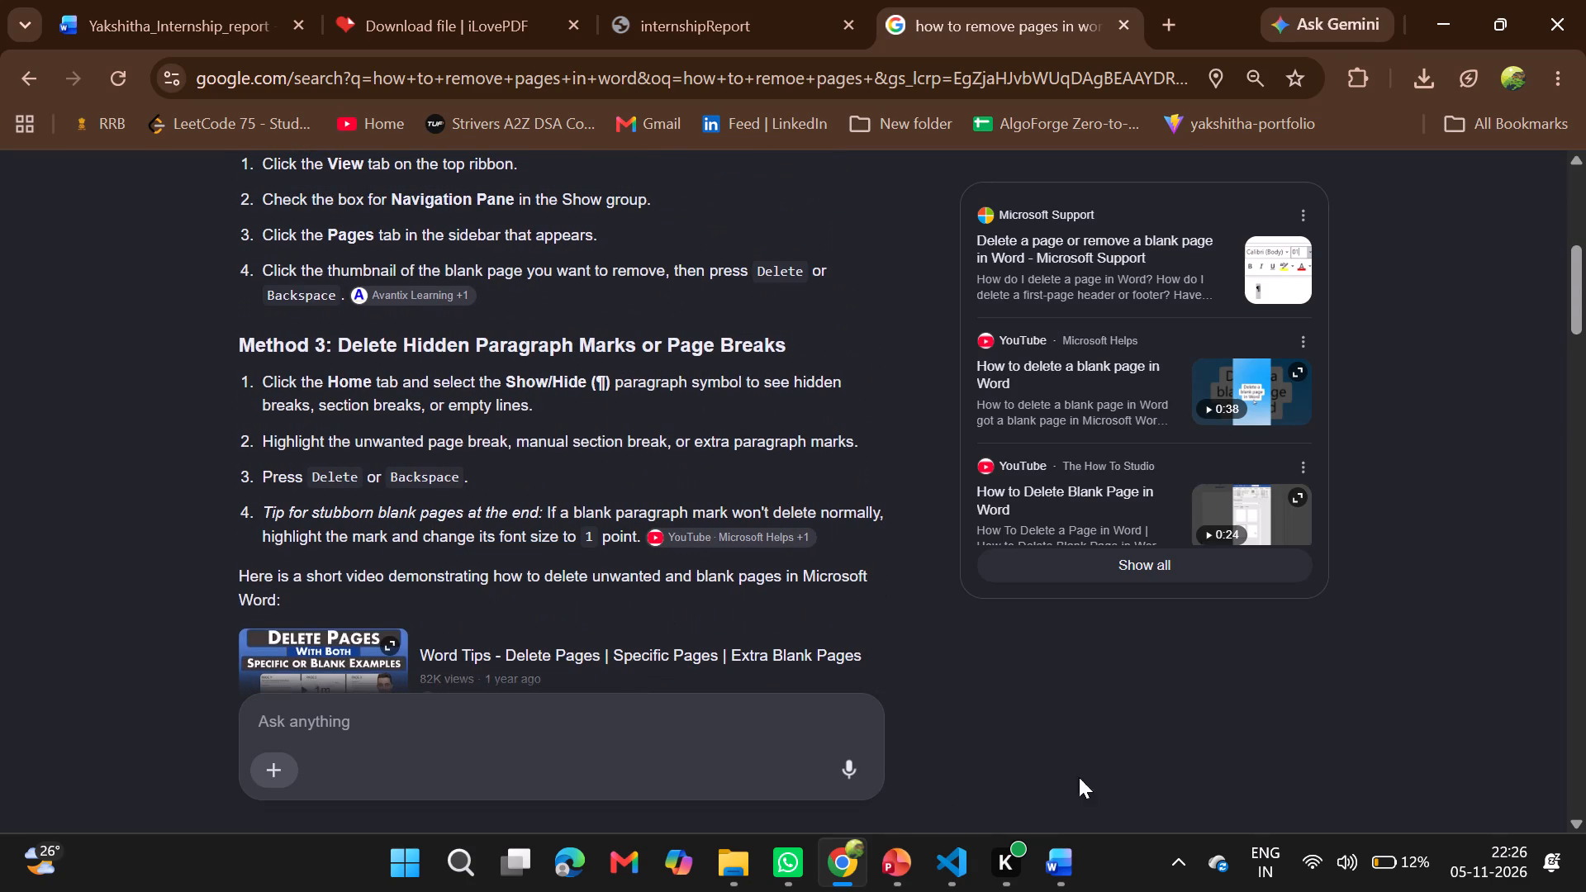
pyautogui.click(1161, 707)
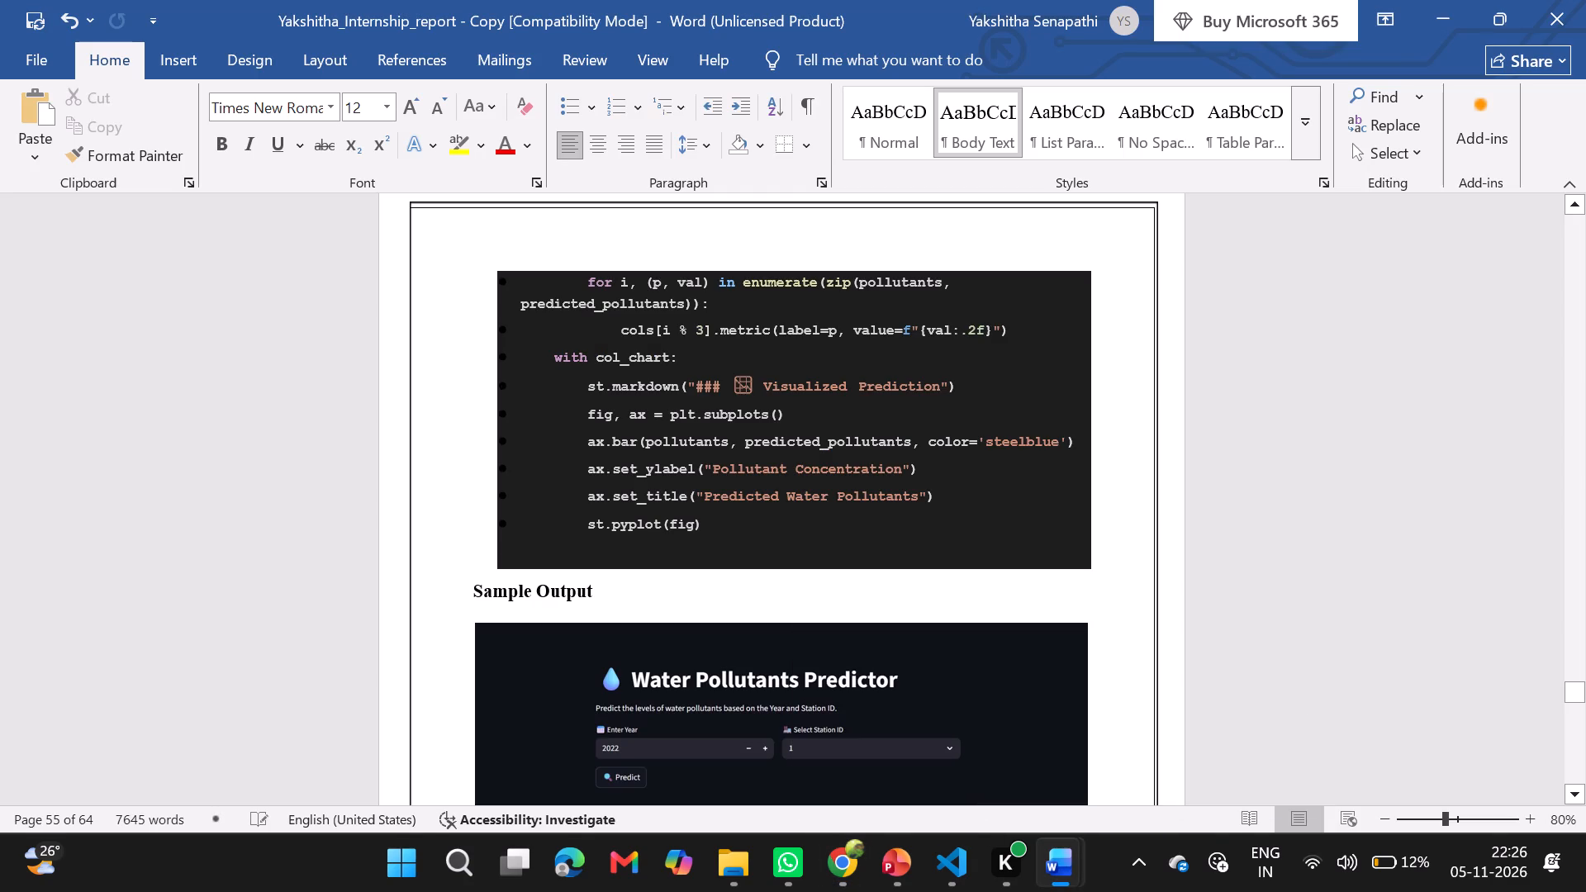
pyautogui.moveTo(472, 277); pyautogui.dragTo(577, 326)
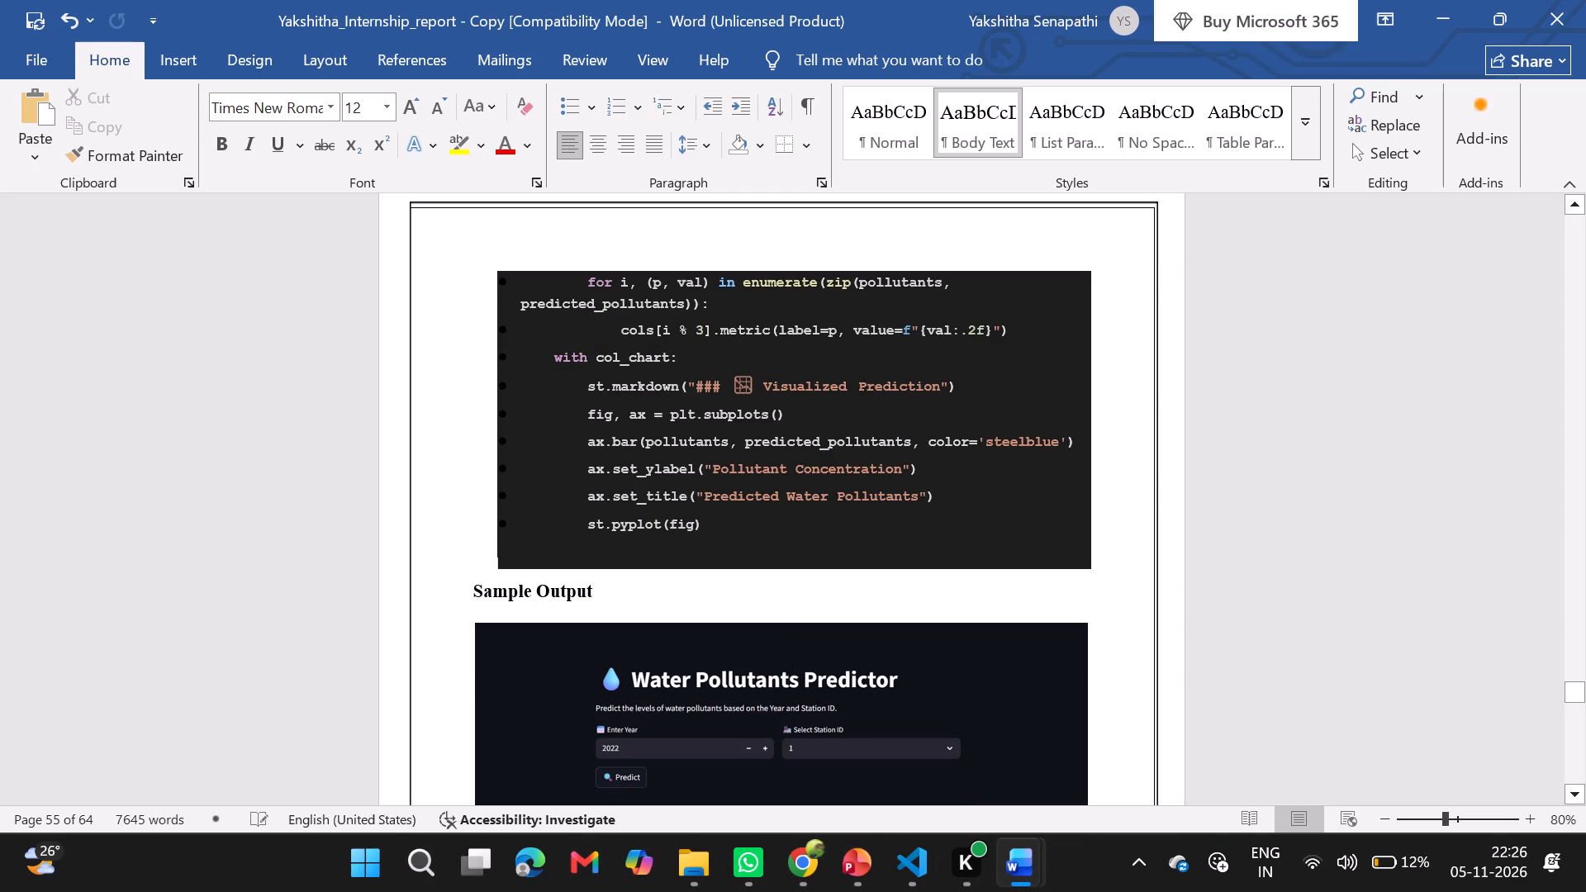
pyautogui.moveTo(577, 326); pyautogui.dragTo(777, 510)
pyautogui.press('BackSpace')
pyautogui.press('BackSpace')
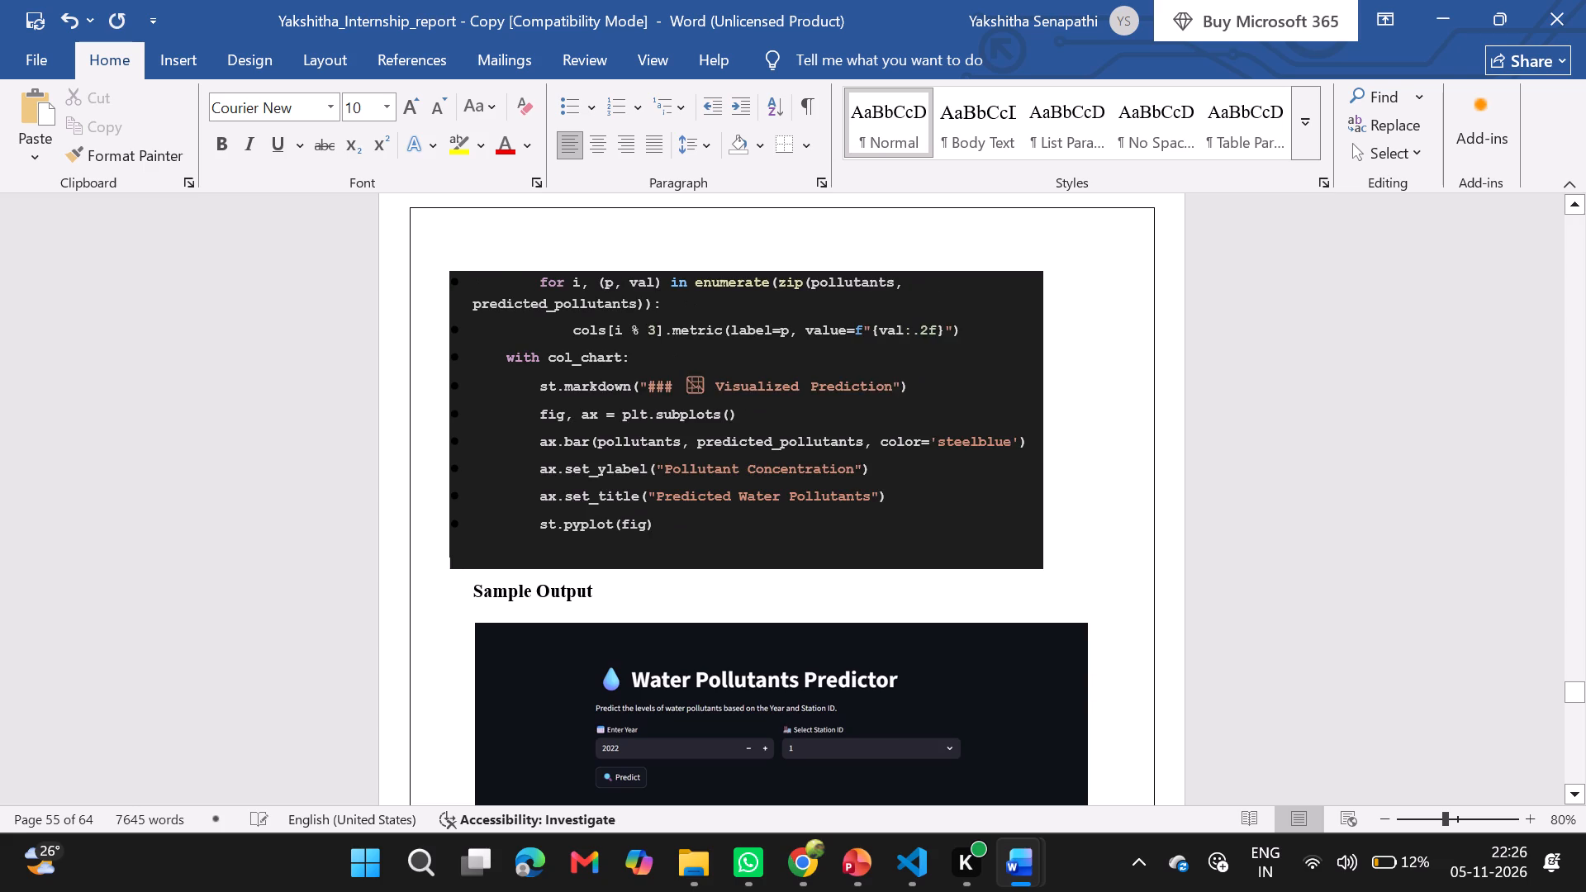
pyautogui.click(750, 515)
pyautogui.press('BackSpace')
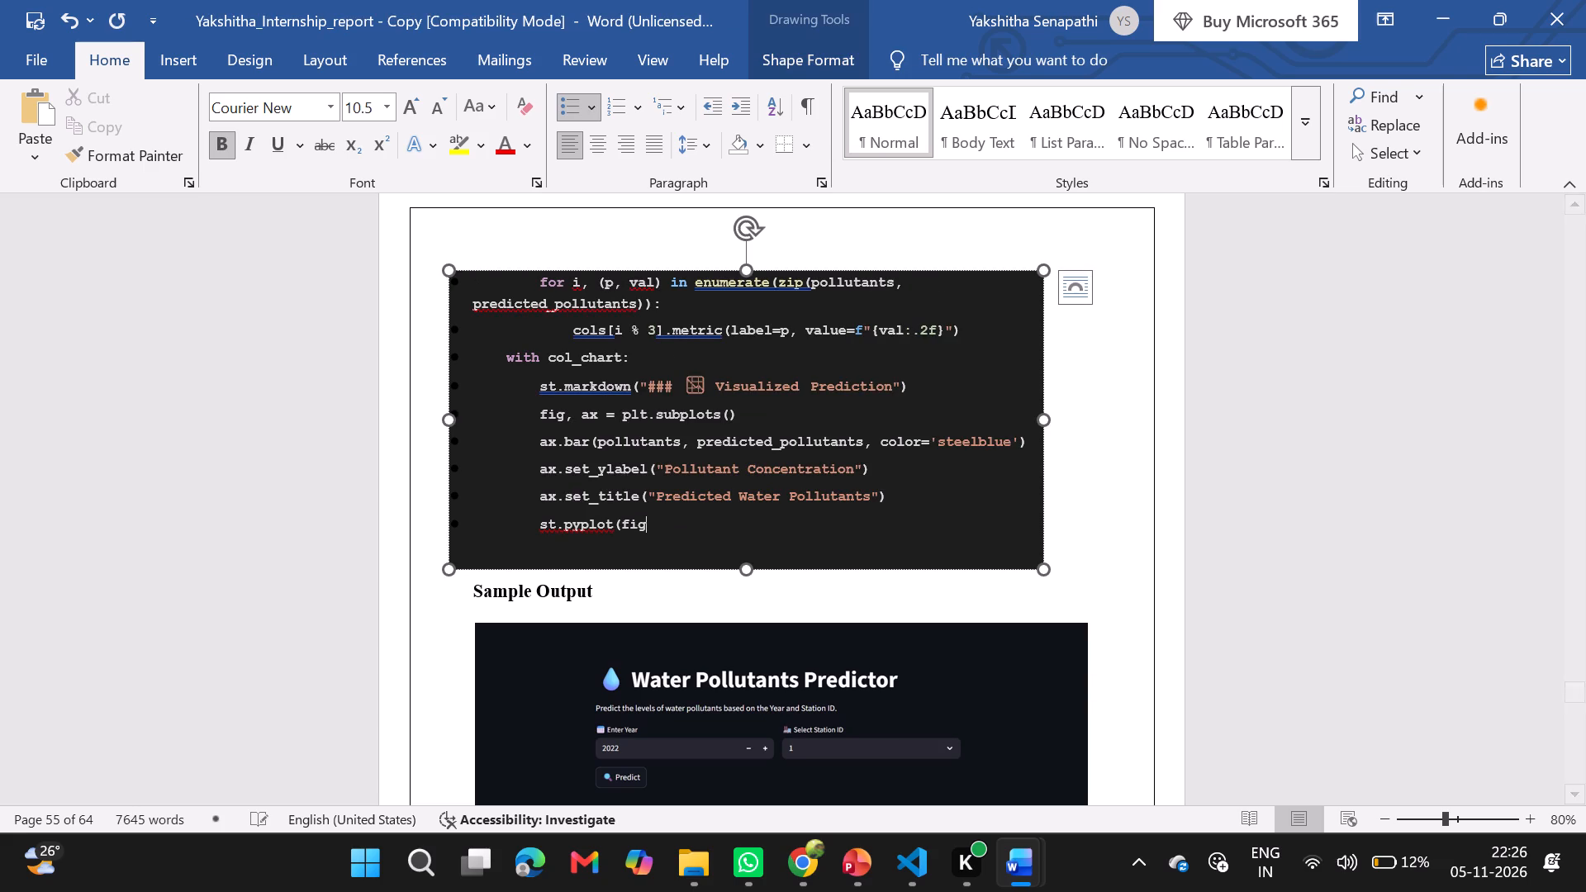
pyautogui.click(1023, 557)
pyautogui.press('BackSpace')
# Export the report copy as a PDF named finalpdf into the Downloads folder.
pyautogui.scroll(3, 871, 468)
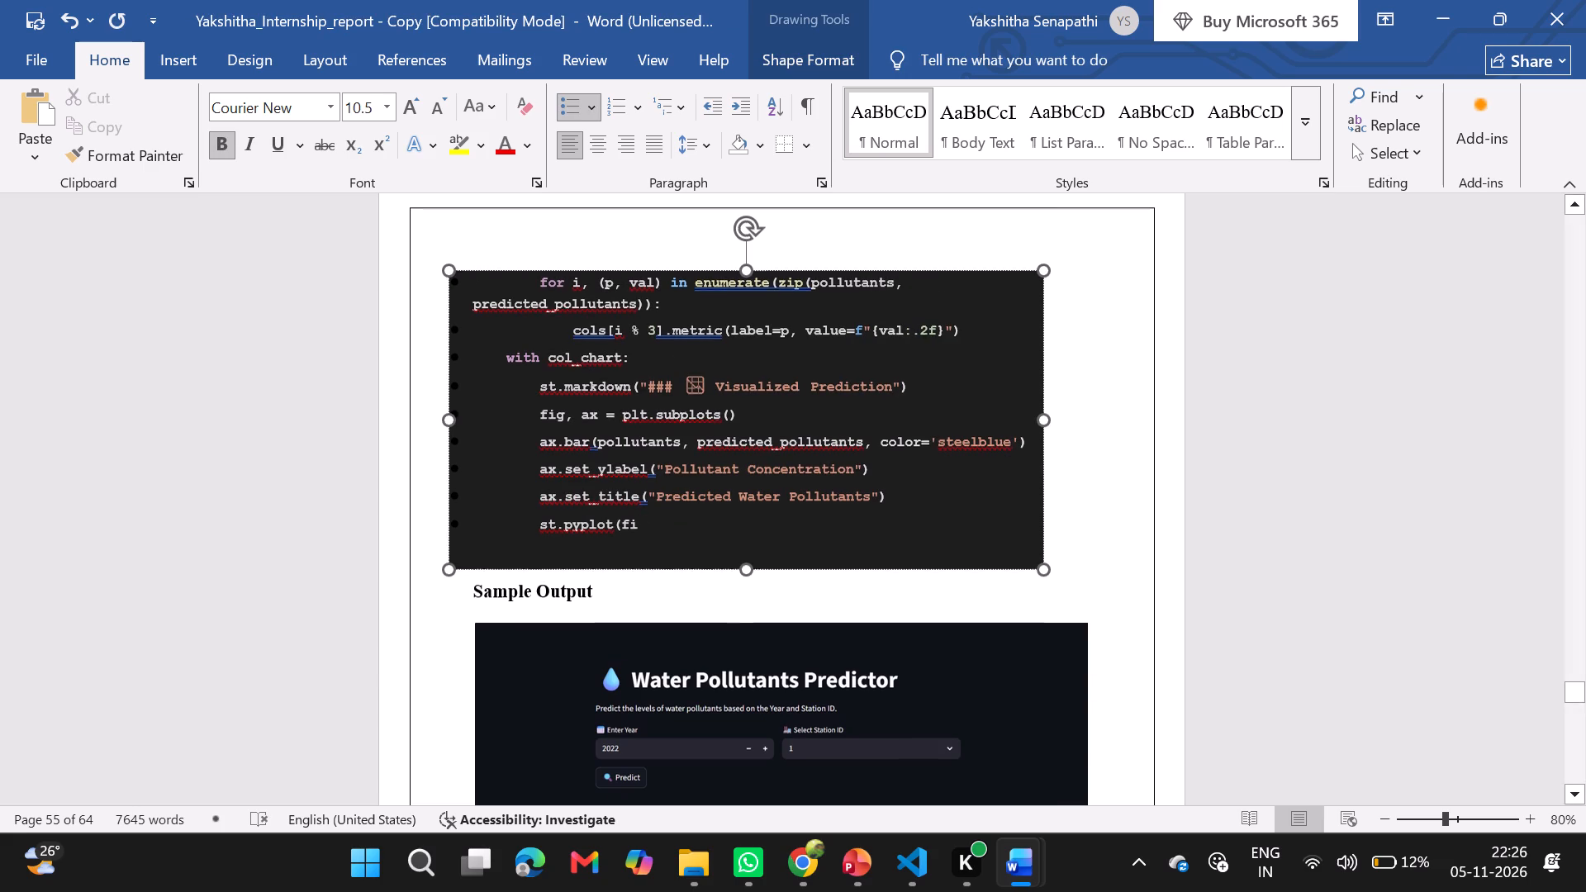
pyautogui.scroll(9, 871, 468)
pyautogui.scroll(20, 871, 468)
pyautogui.scroll(20, 871, 468)
pyautogui.scroll(20, 871, 468)
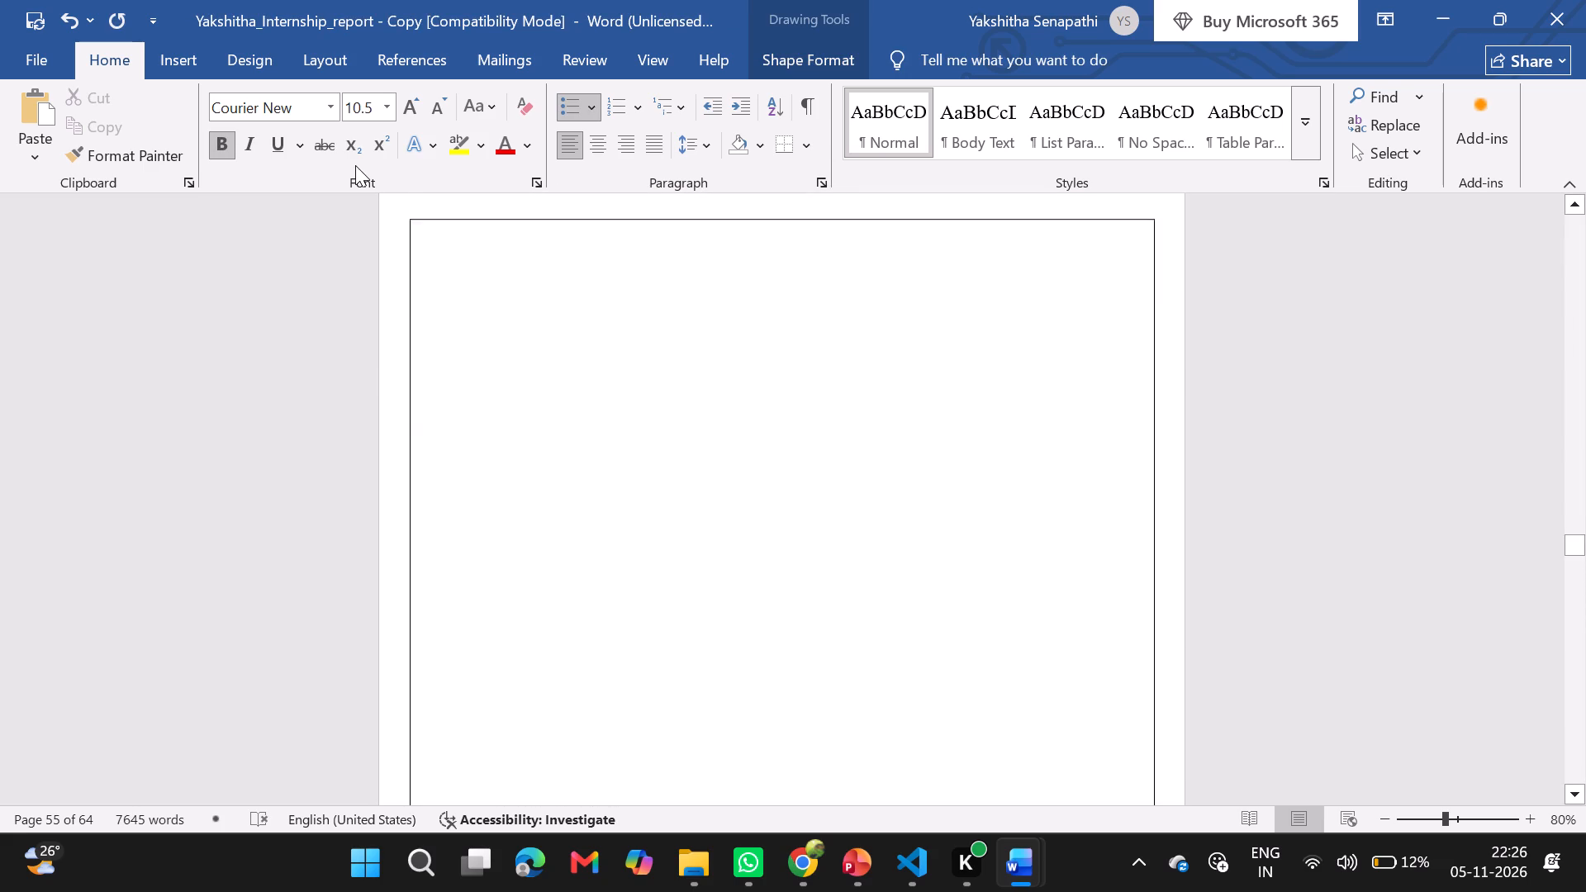
pyautogui.click(23, 58)
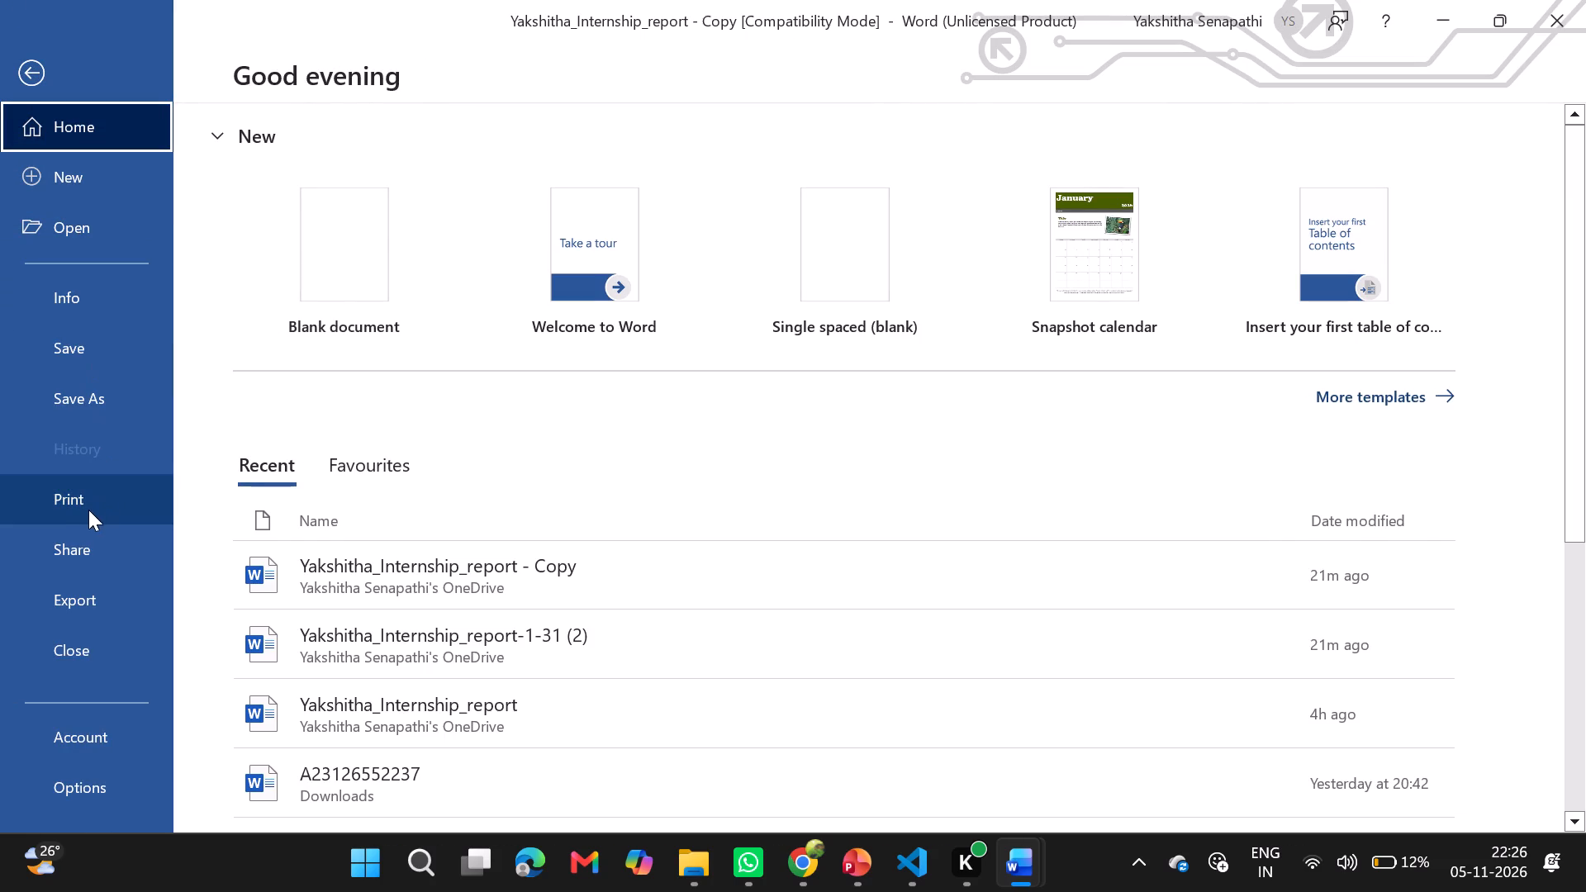
pyautogui.click(93, 599)
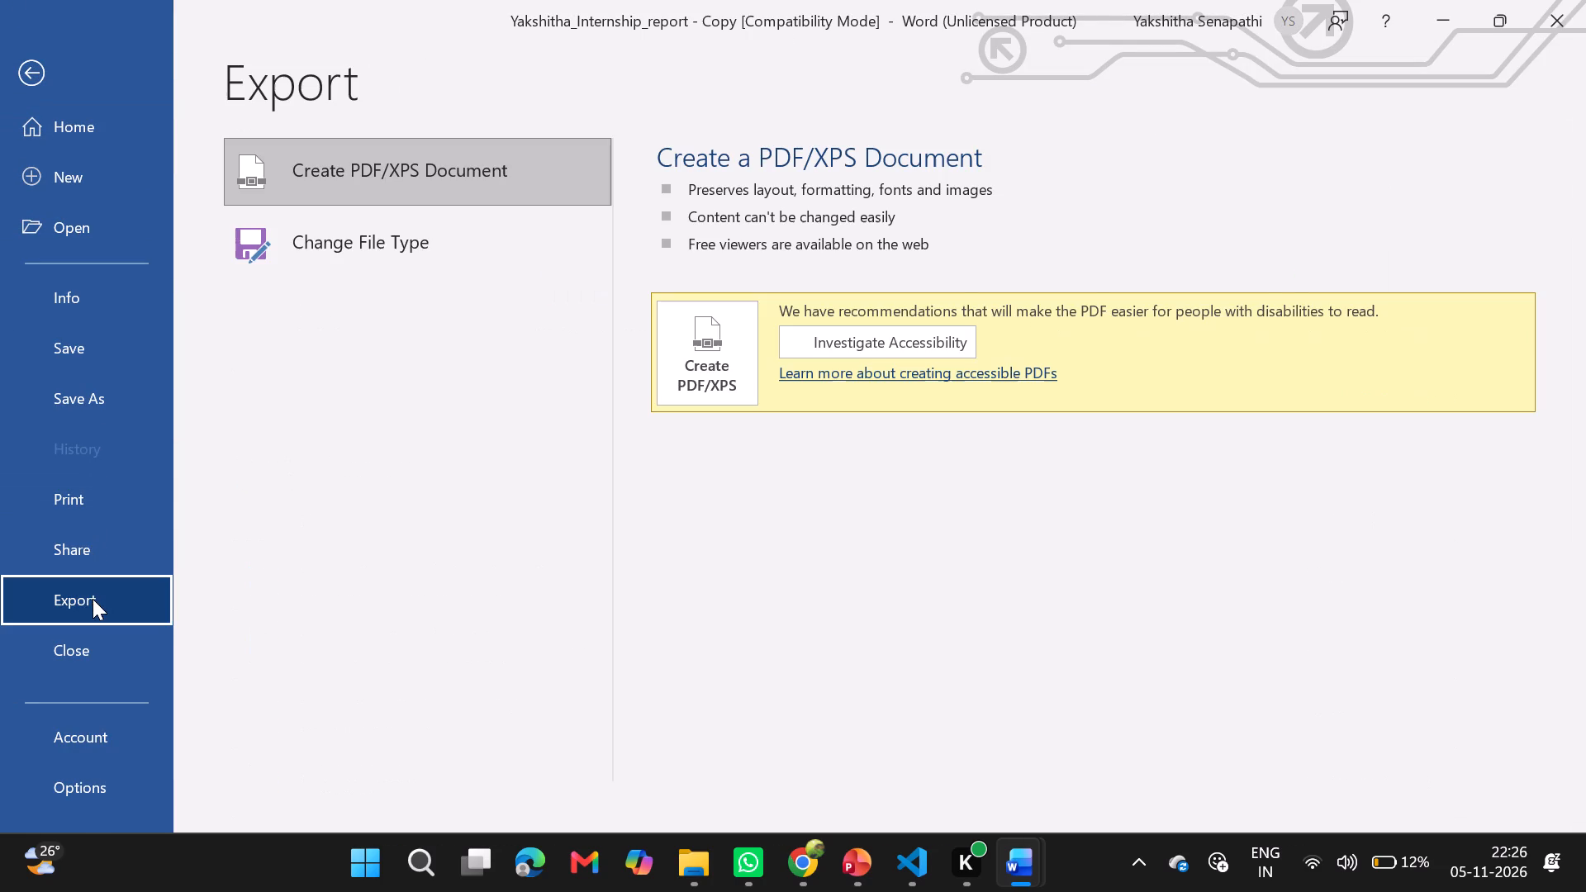
pyautogui.click(403, 173)
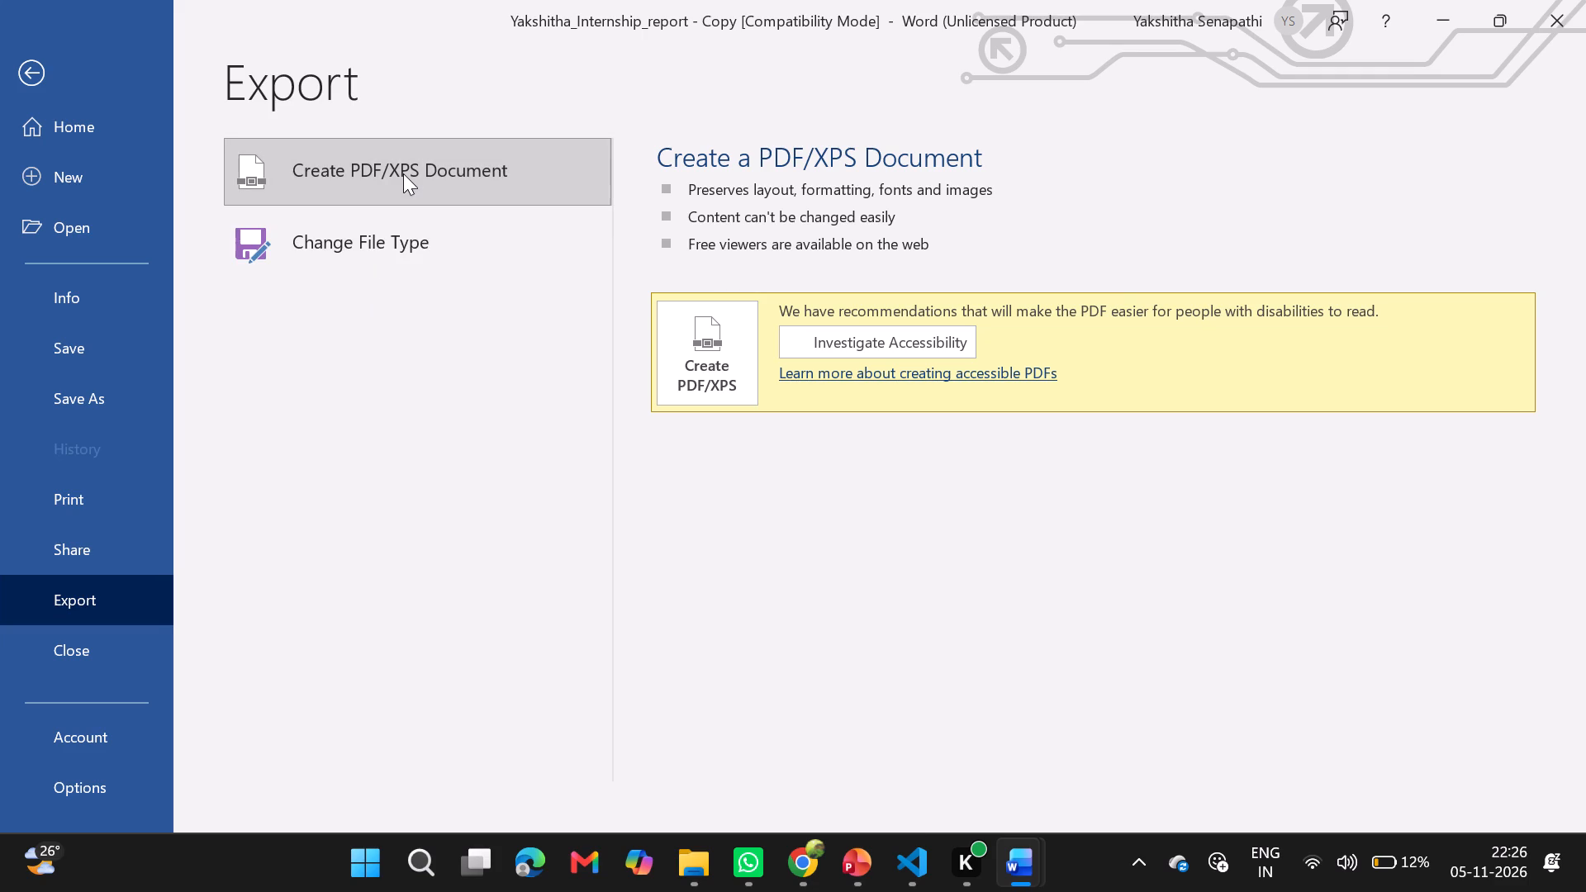
pyautogui.doubleClick(403, 173)
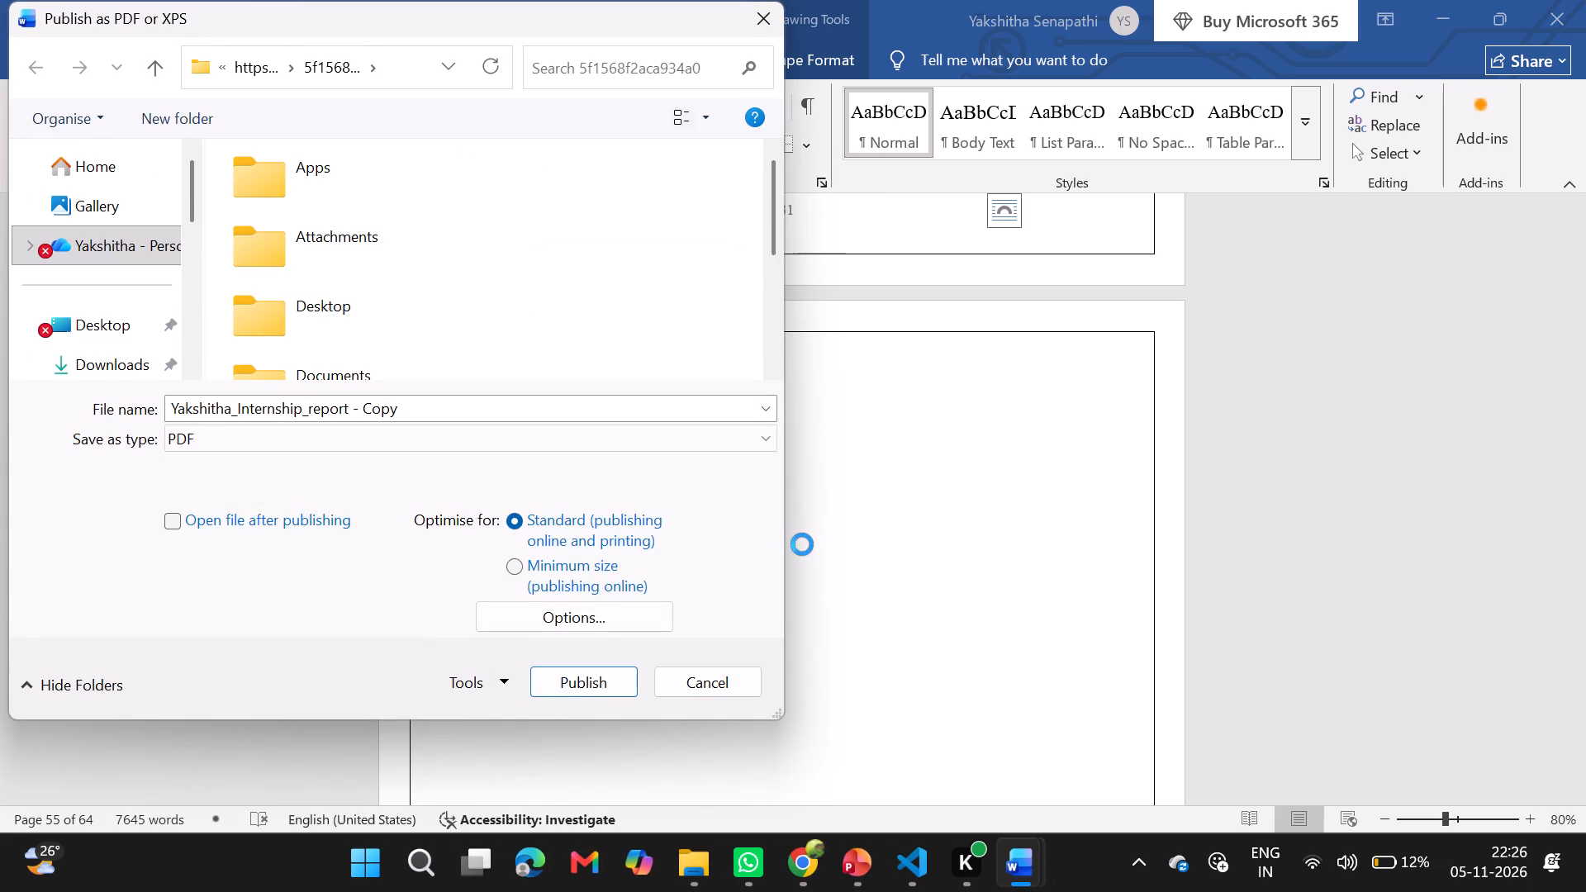
pyautogui.doubleClick(142, 360)
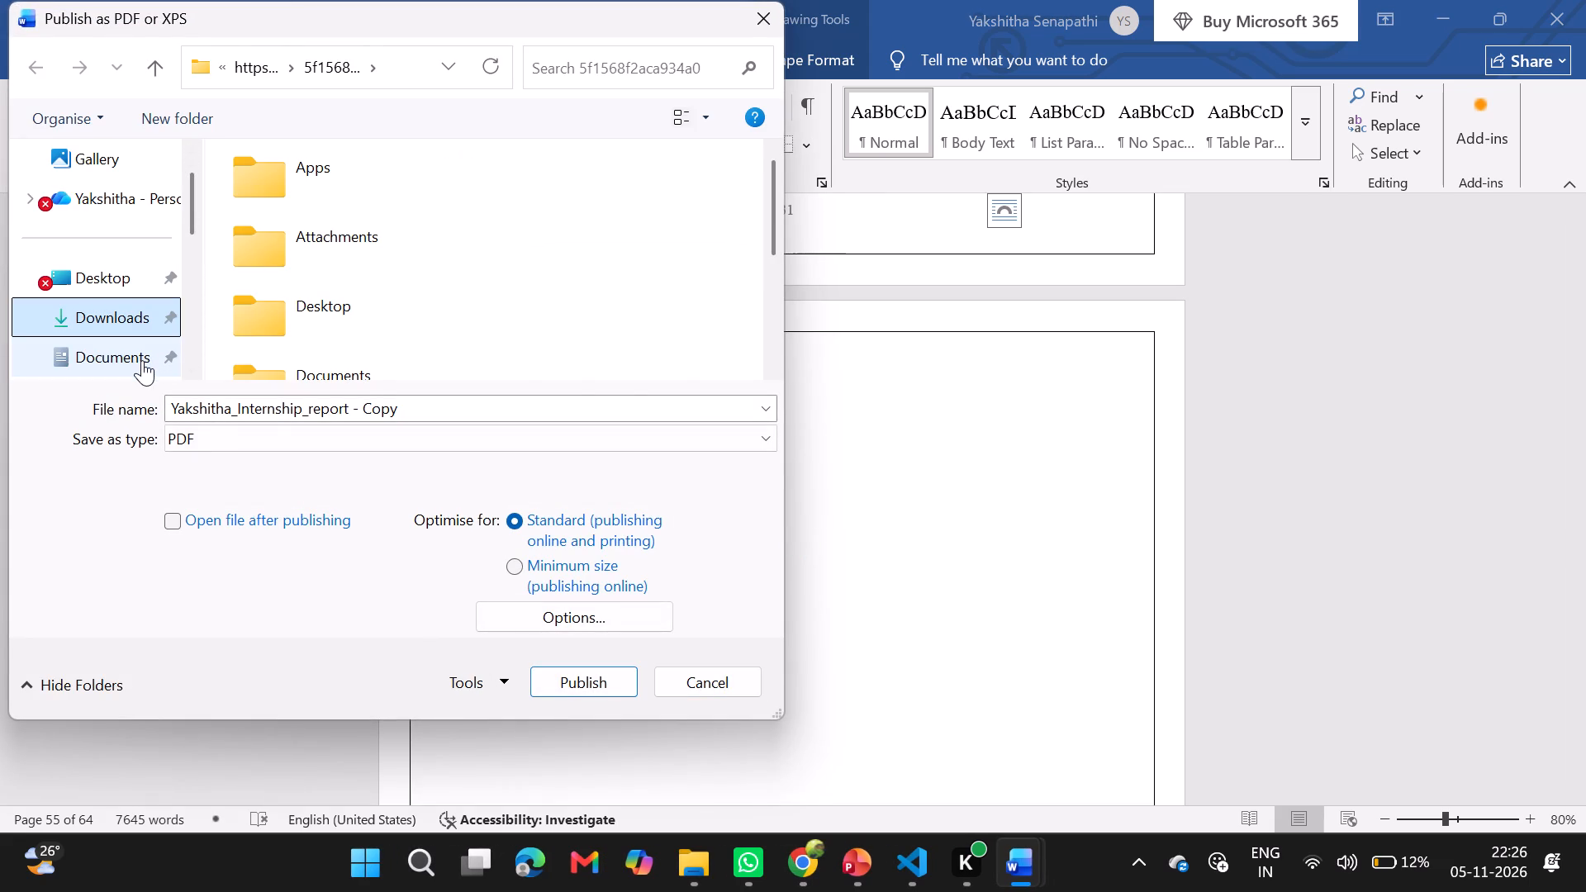
pyautogui.tripleClick(373, 407)
pyautogui.tripleClick(373, 407)
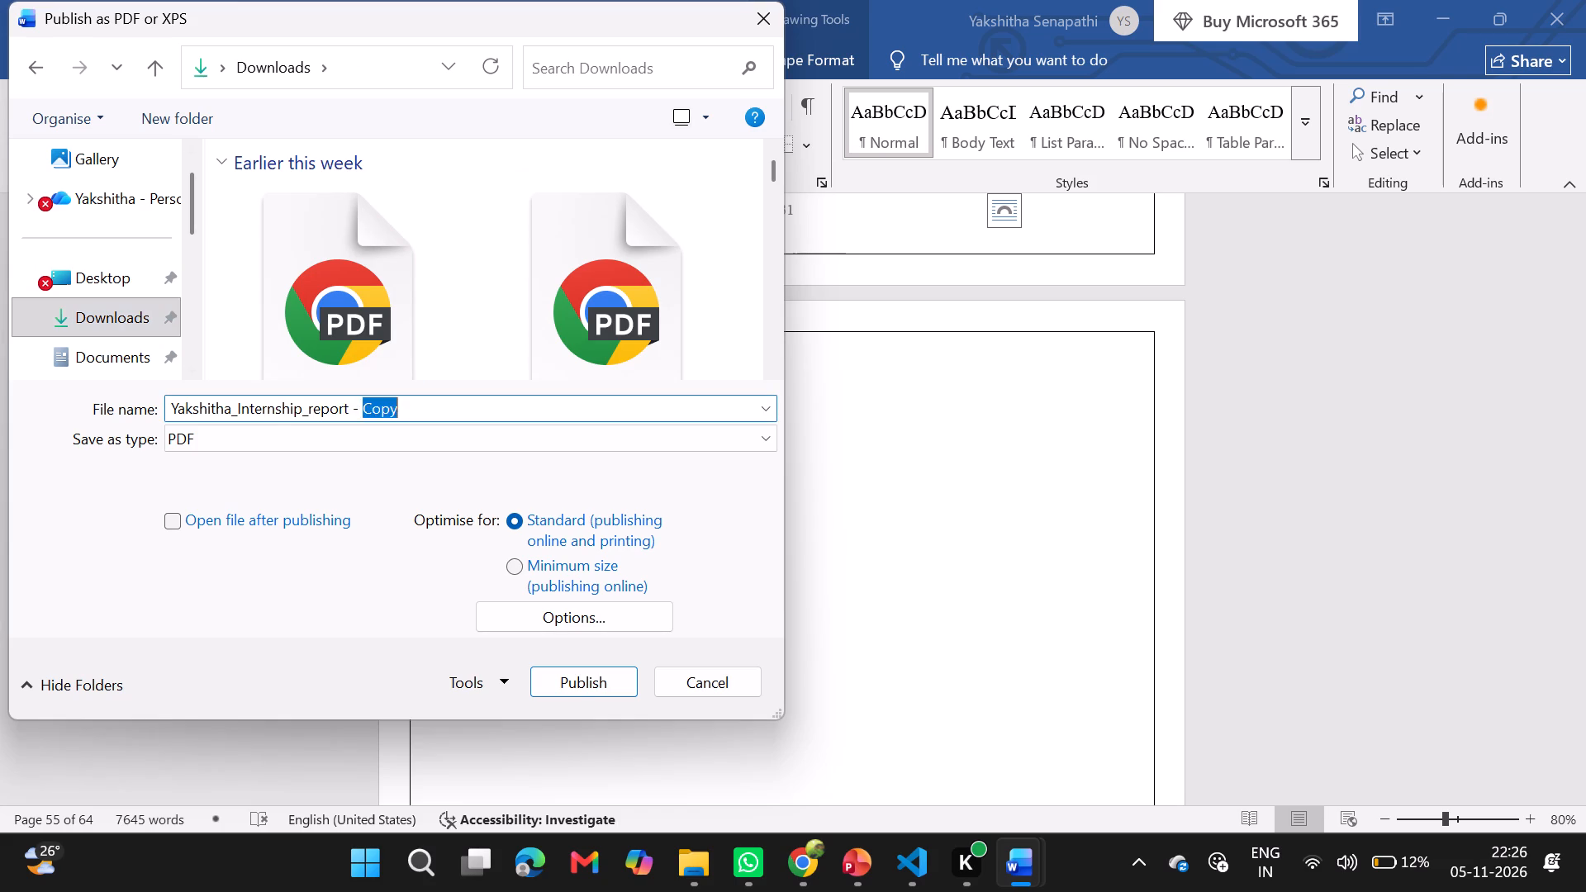
pyautogui.tripleClick(373, 407)
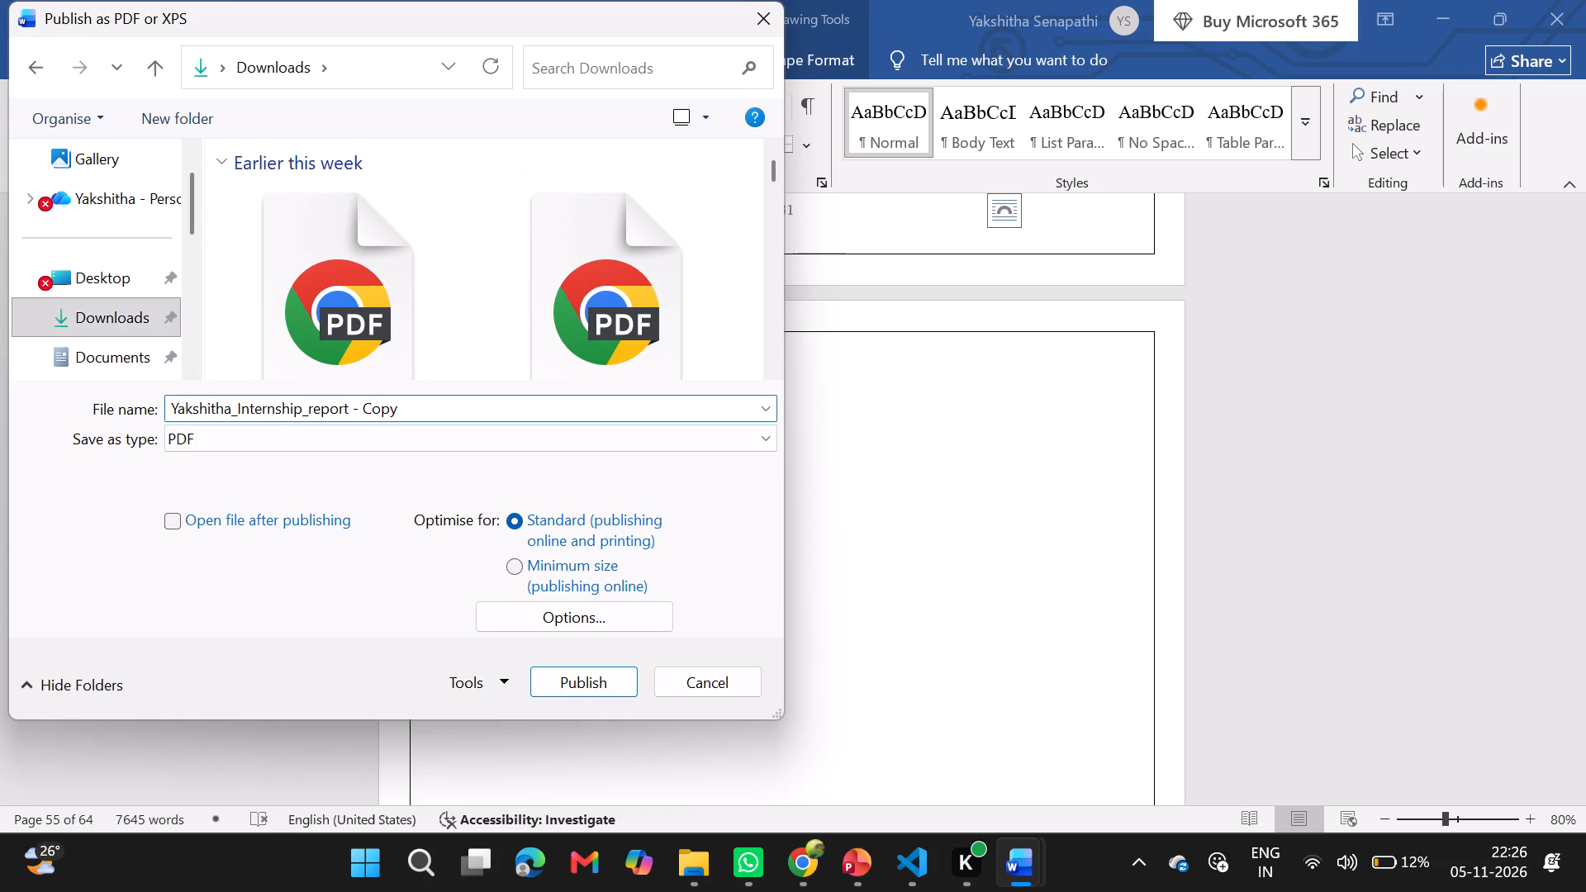
pyautogui.doubleClick(373, 407)
pyautogui.press('BackSpace')
pyautogui.press('BackSpace')
pyautogui.press('BackSpace')
pyautogui.press('BackSpace')
pyautogui.press('BackSpace')
pyautogui.press('BackSpace')
pyautogui.press('BackSpace')
pyautogui.press('BackSpace')
pyautogui.press('BackSpace')
pyautogui.press('BackSpace')
pyautogui.press('BackSpace')
pyautogui.press('BackSpace')
pyautogui.press('BackSpace')
pyautogui.press('BackSpace')
pyautogui.press('BackSpace')
pyautogui.press('BackSpace')
pyautogui.press('BackSpace')
pyautogui.press('BackSpace')
pyautogui.press('BackSpace')
pyautogui.press('BackSpace')
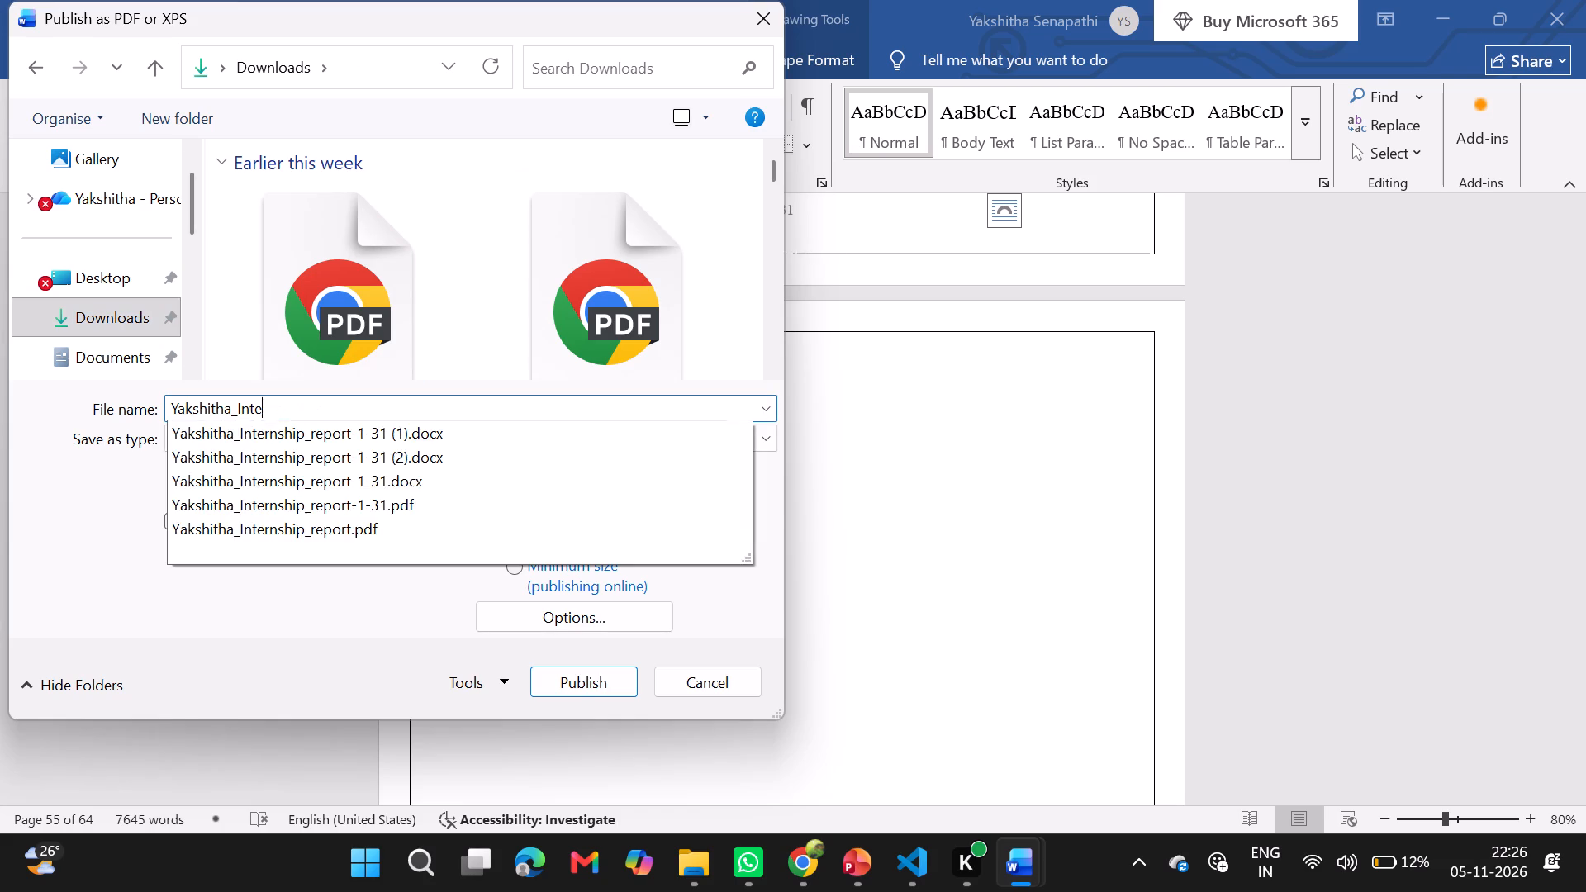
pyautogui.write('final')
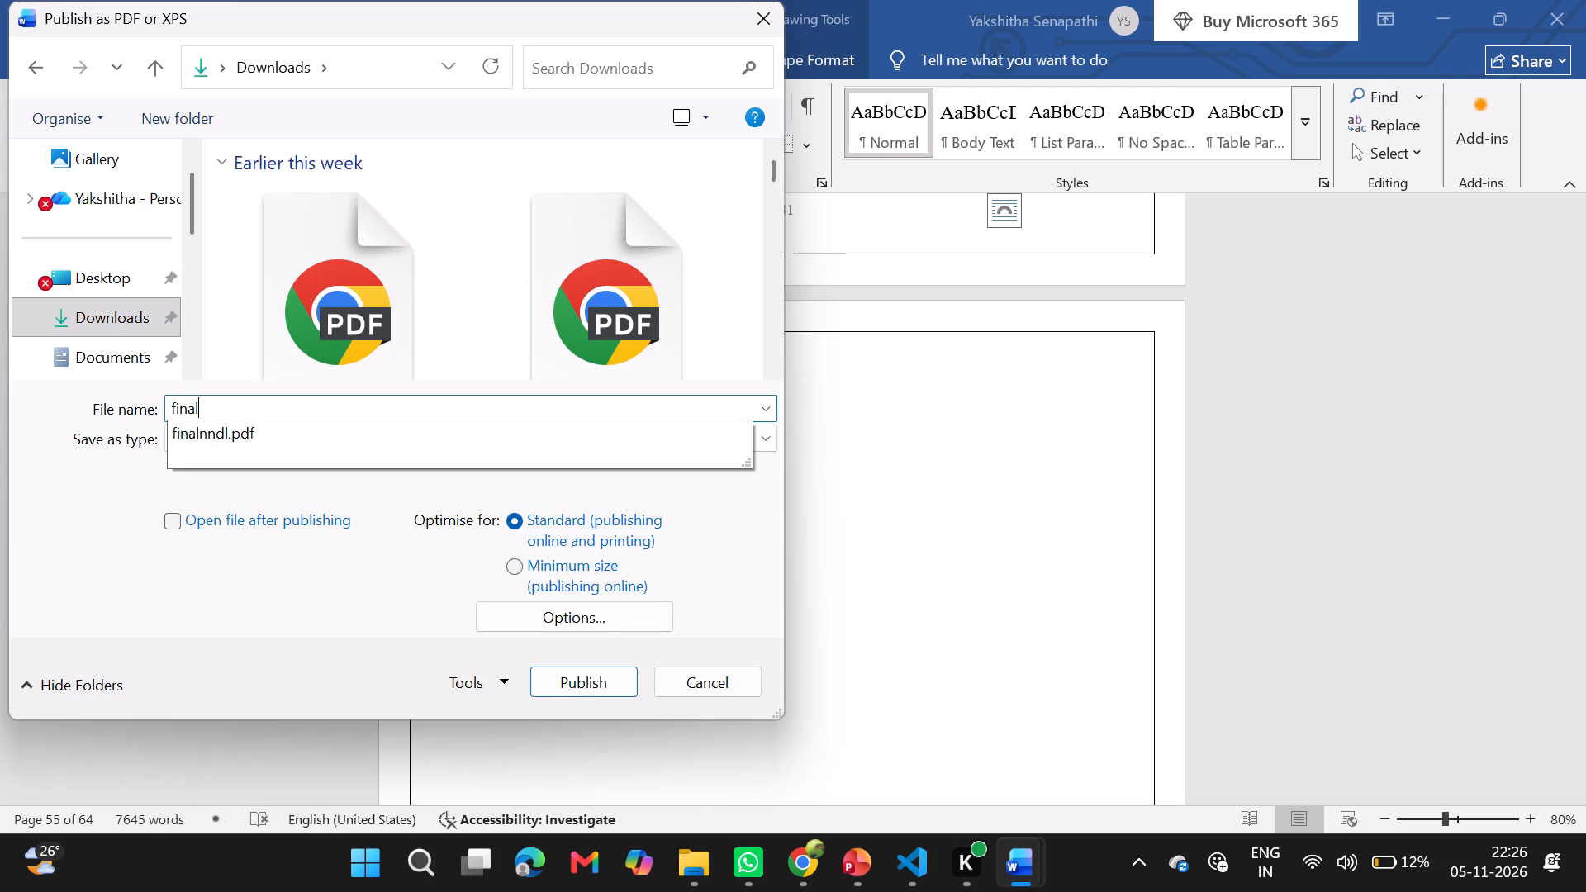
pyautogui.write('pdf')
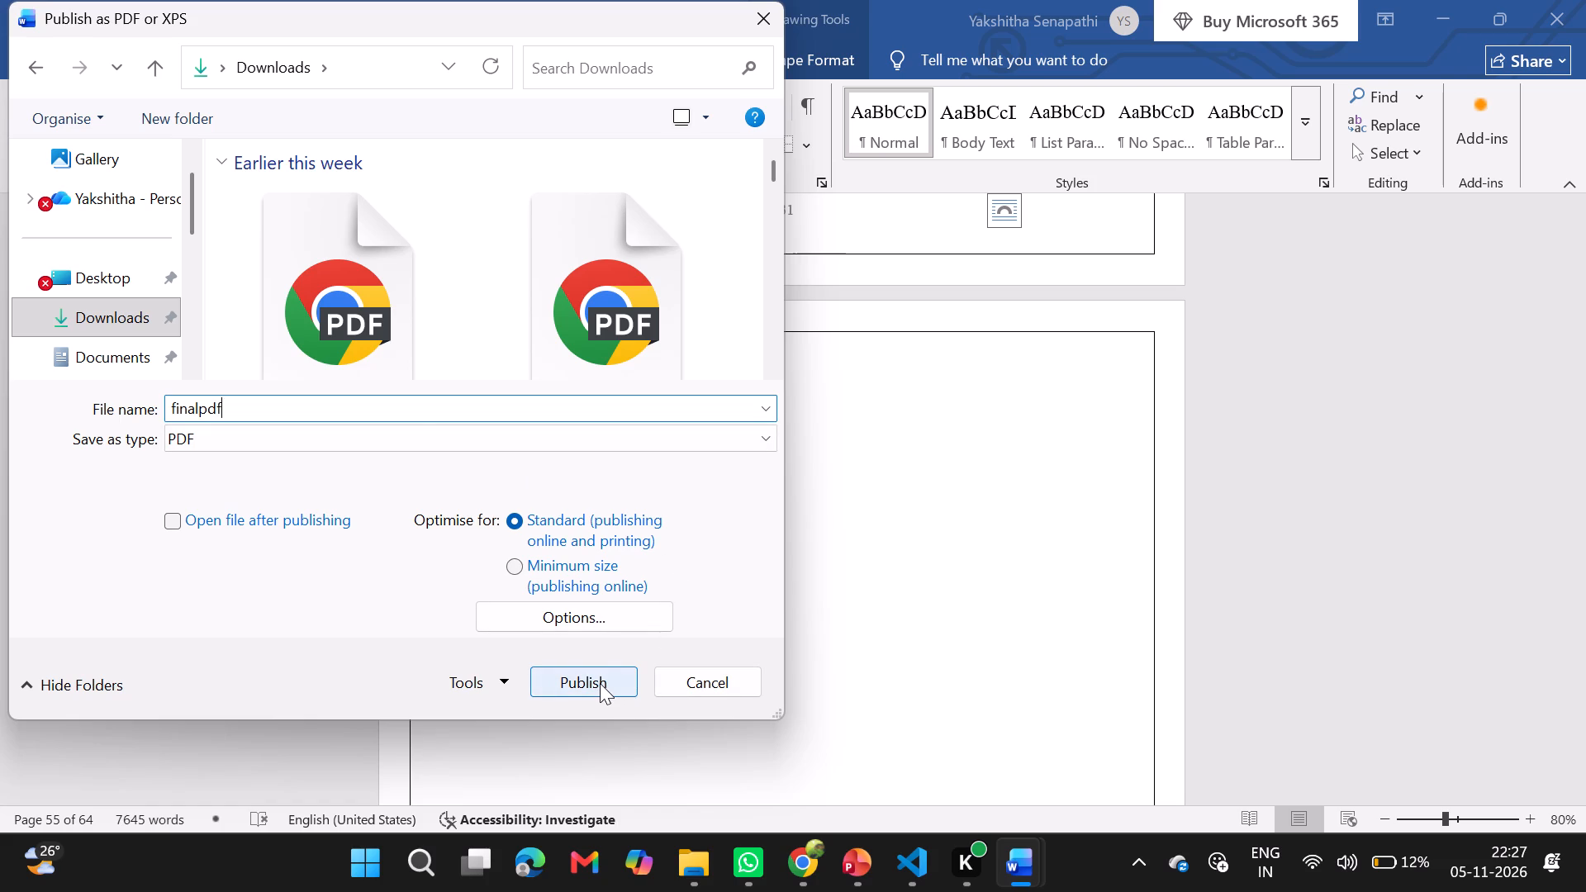
pyautogui.scroll(-1, 431, 586)
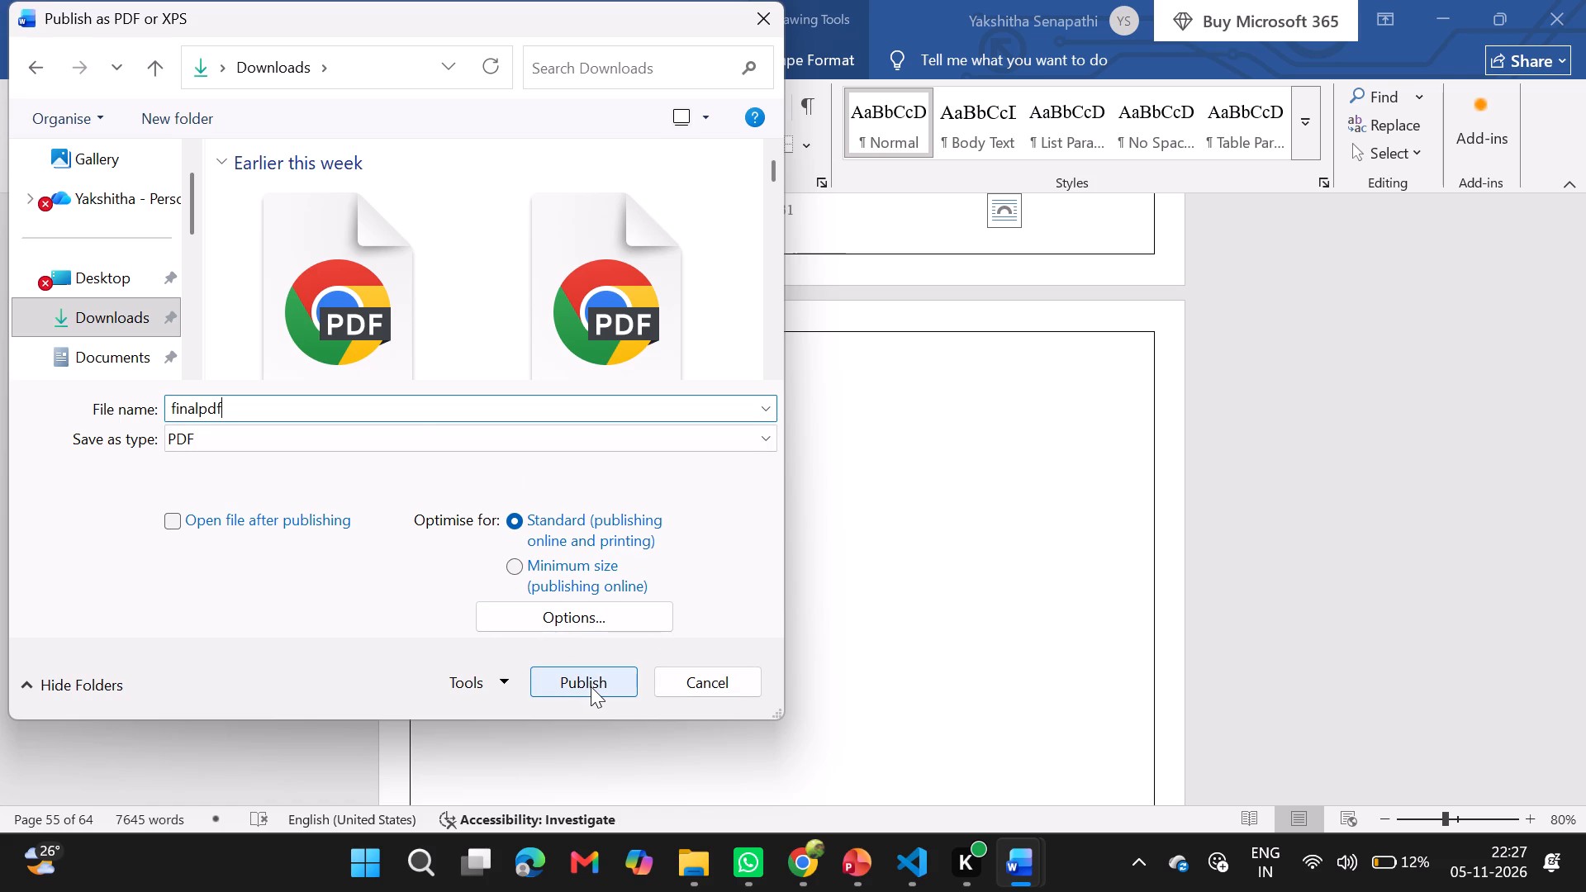
pyautogui.click(591, 686)
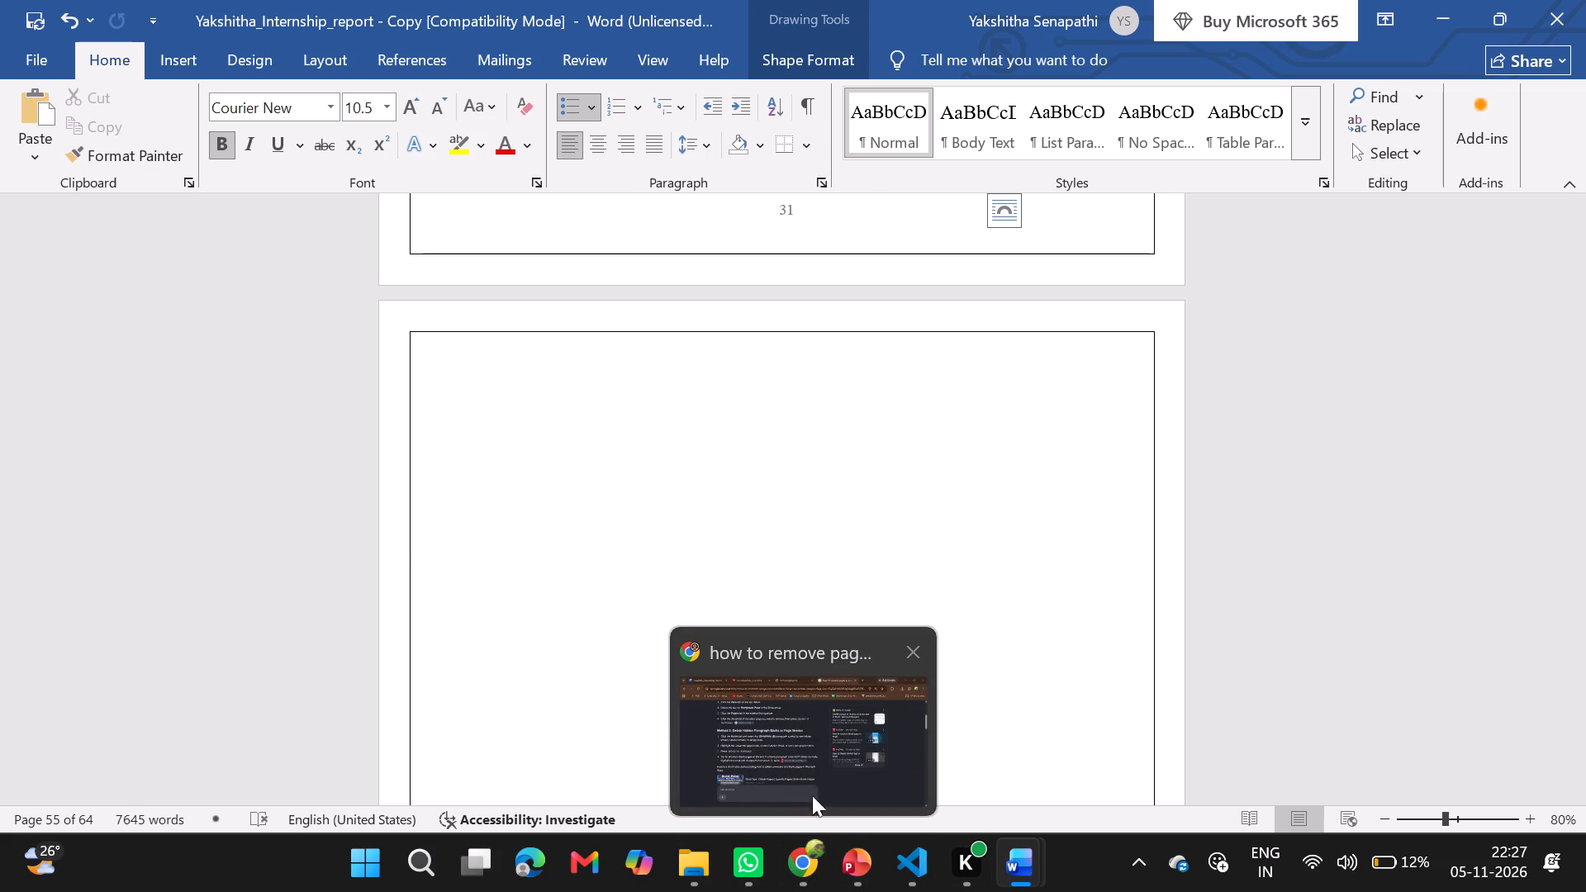
# Switch to the iLovePDF tab in Chrome, return to Split PDF and load finalpdf from Downloads.
pyautogui.click(814, 771)
pyautogui.click(481, 0)
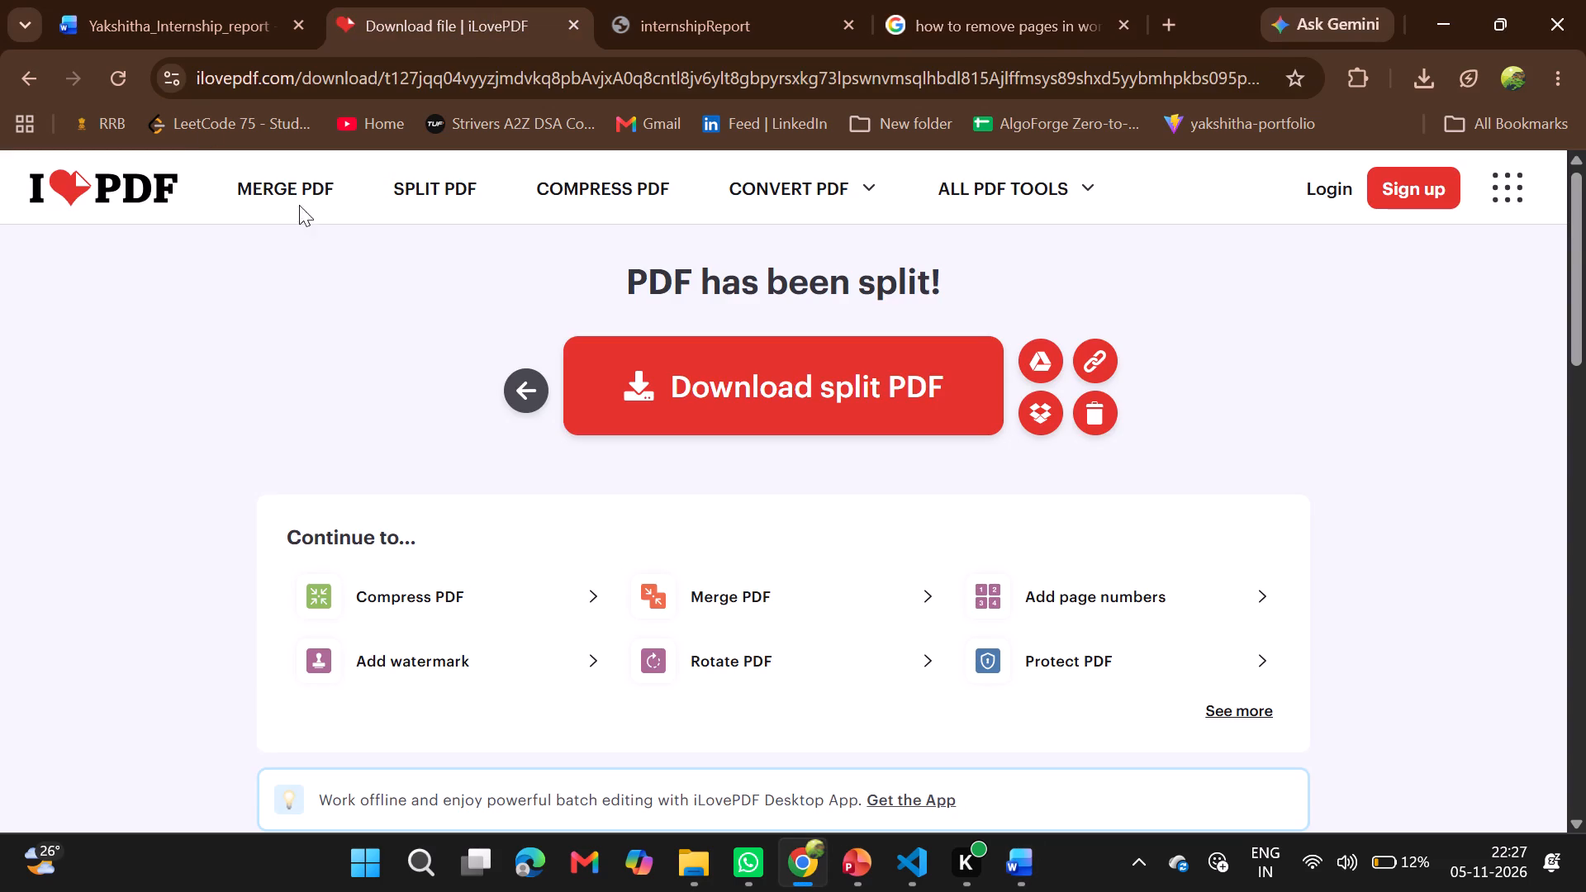
pyautogui.click(13, 83)
pyautogui.click(13, 83)
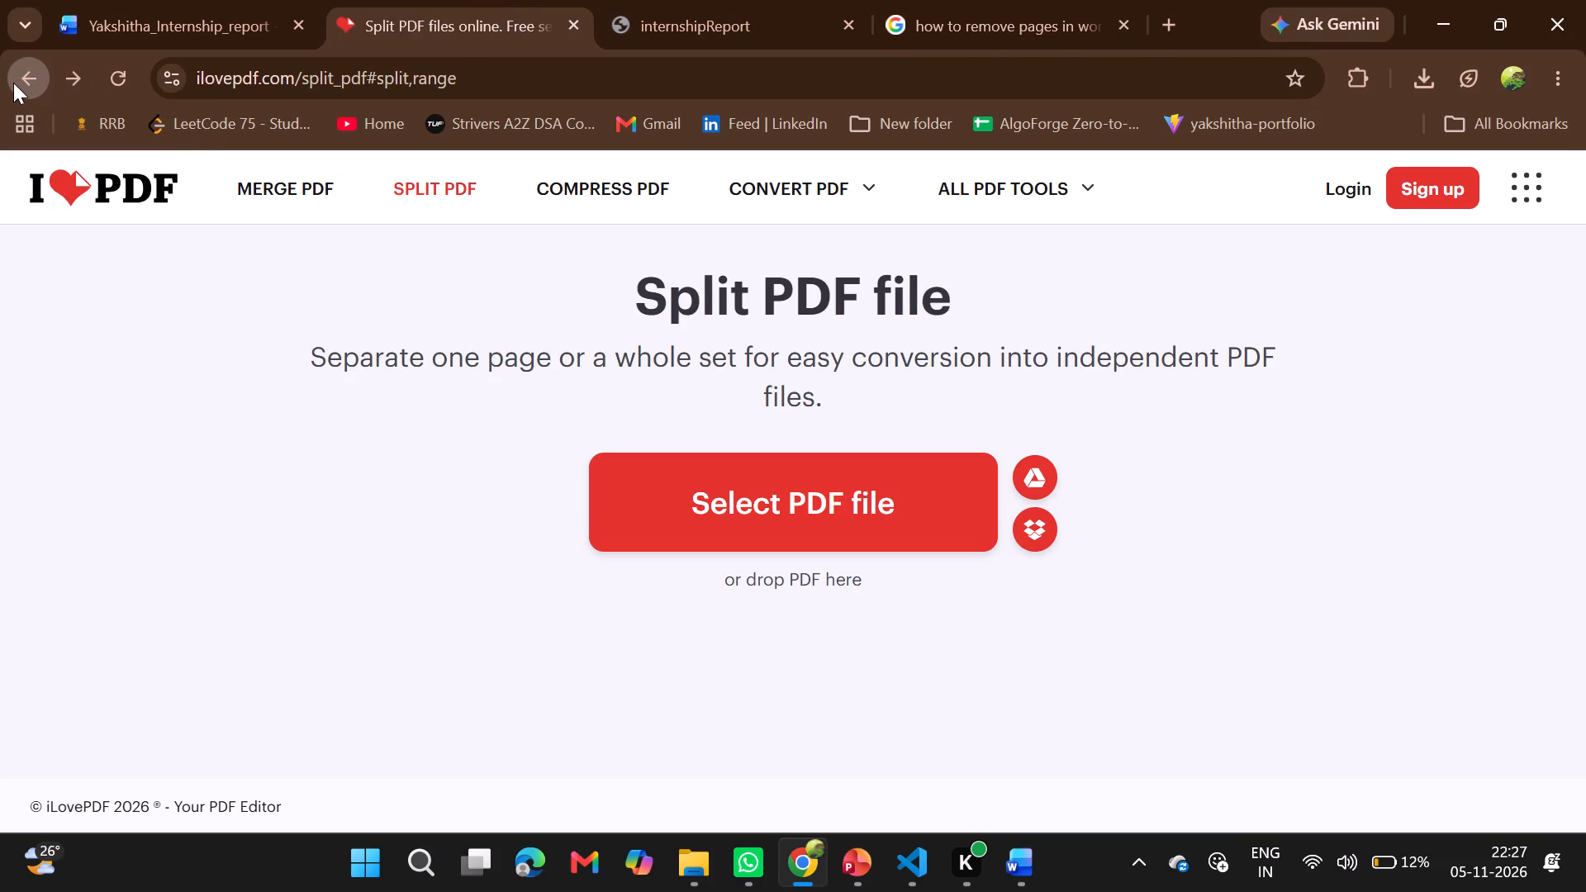
pyautogui.click(850, 513)
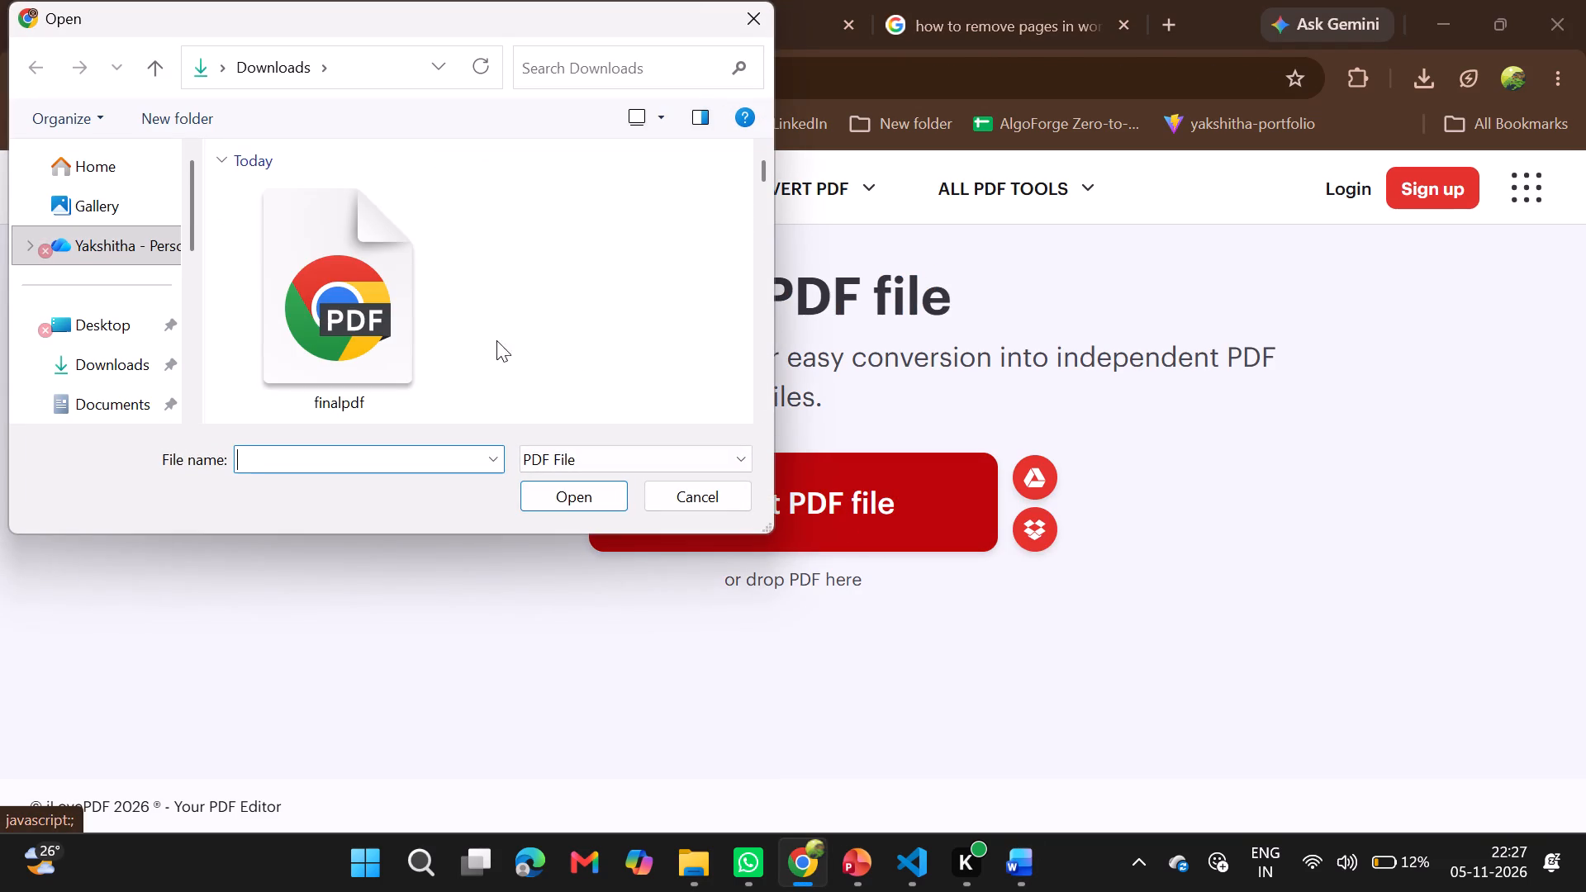
pyautogui.doubleClick(381, 360)
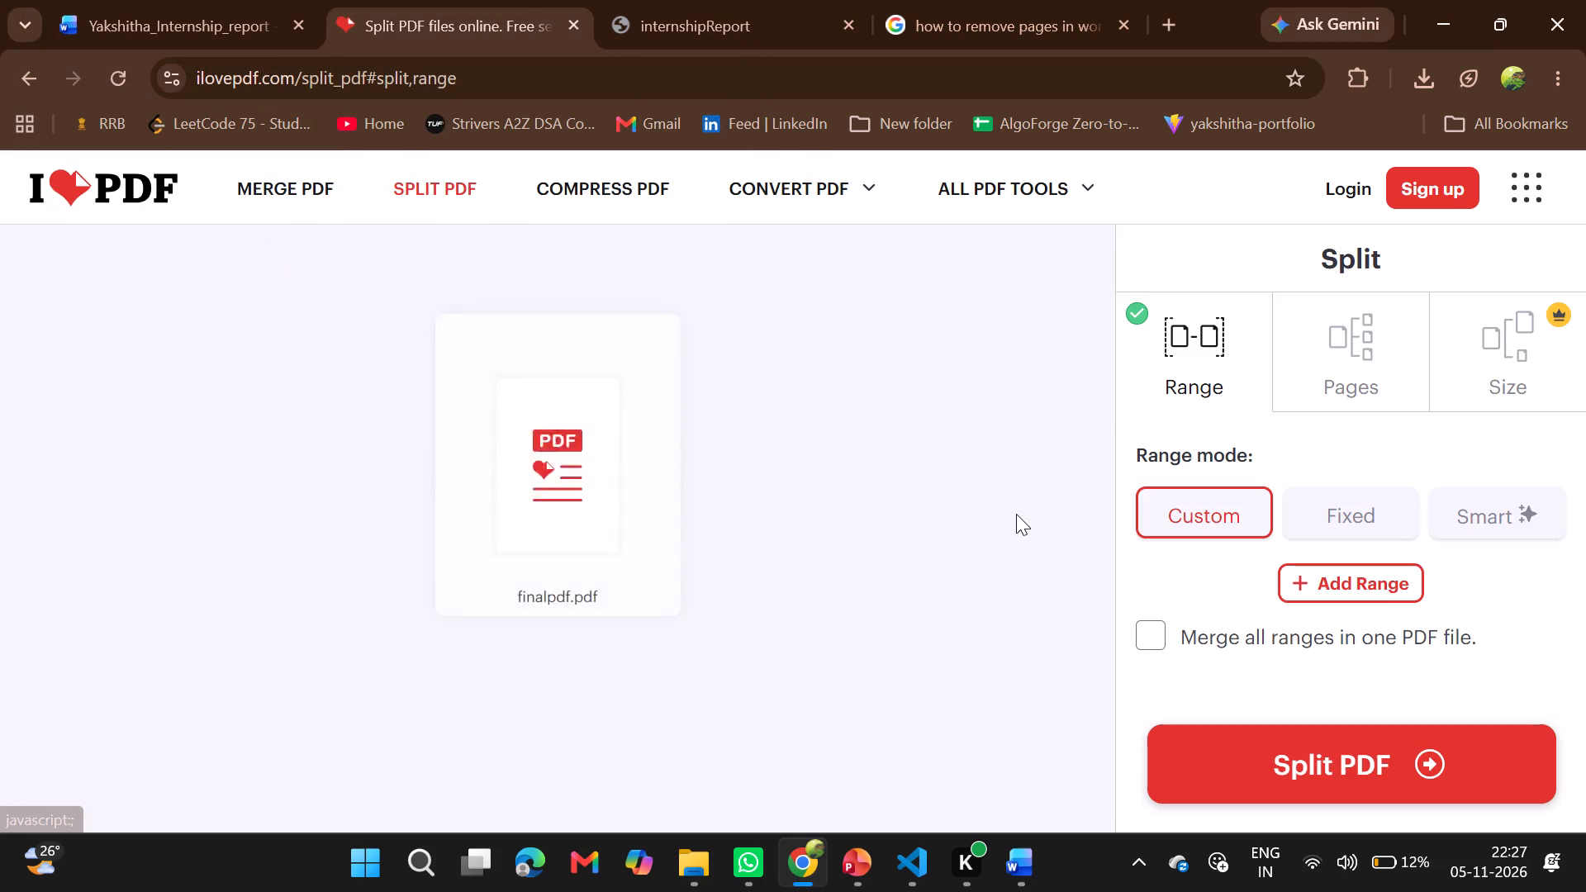
# Set the custom range to pages 1 to 37 and split the PDF.
pyautogui.doubleClick(1277, 658)
pyautogui.scroll(-1, 1277, 658)
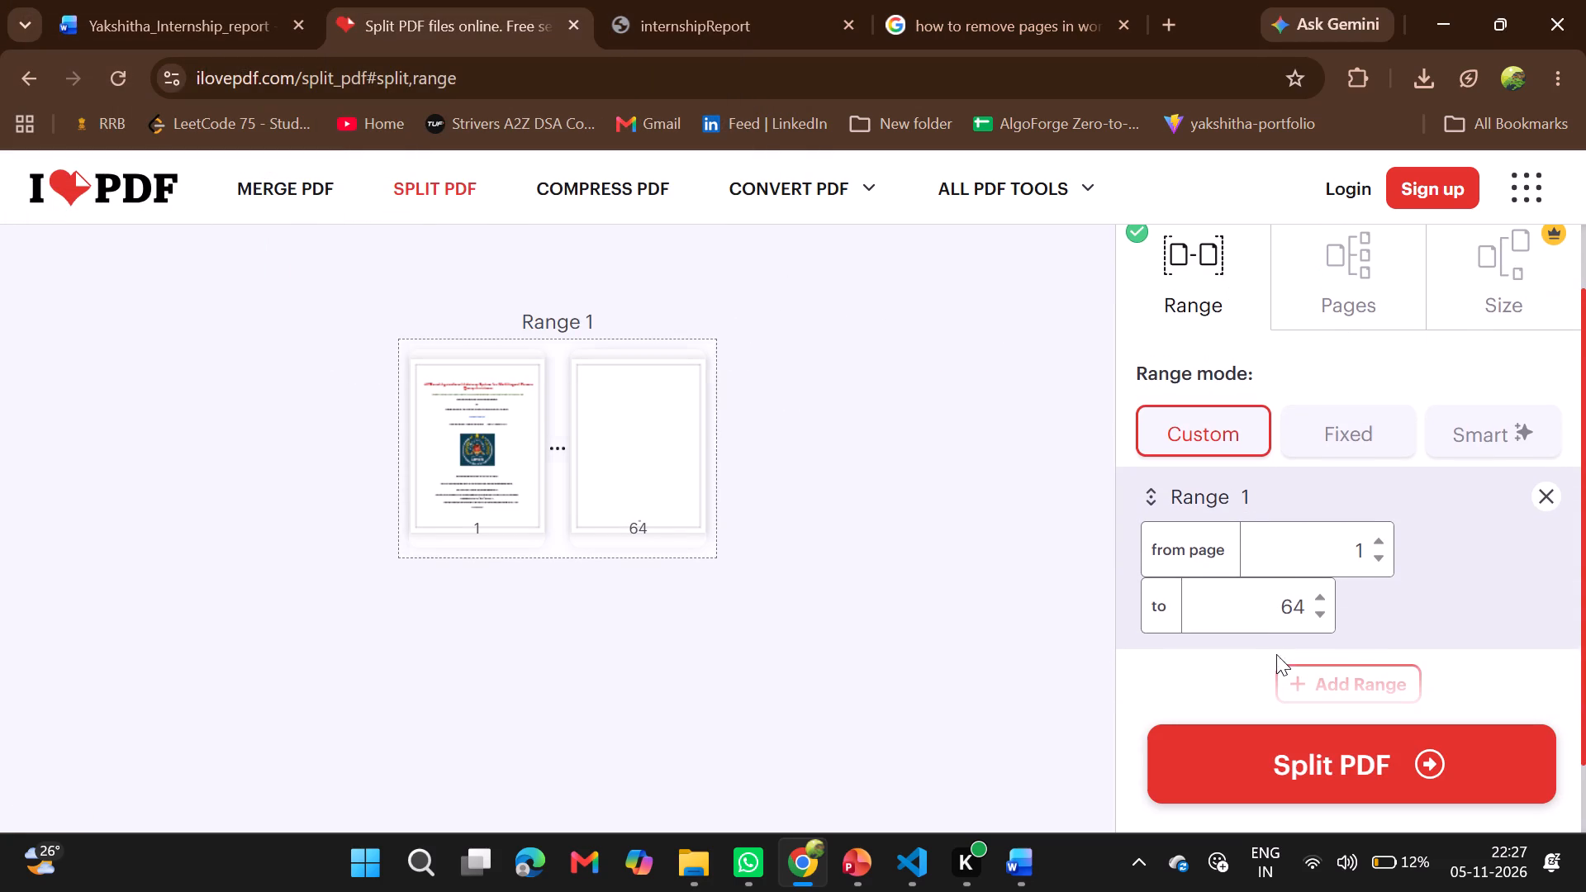
pyautogui.doubleClick(1270, 609)
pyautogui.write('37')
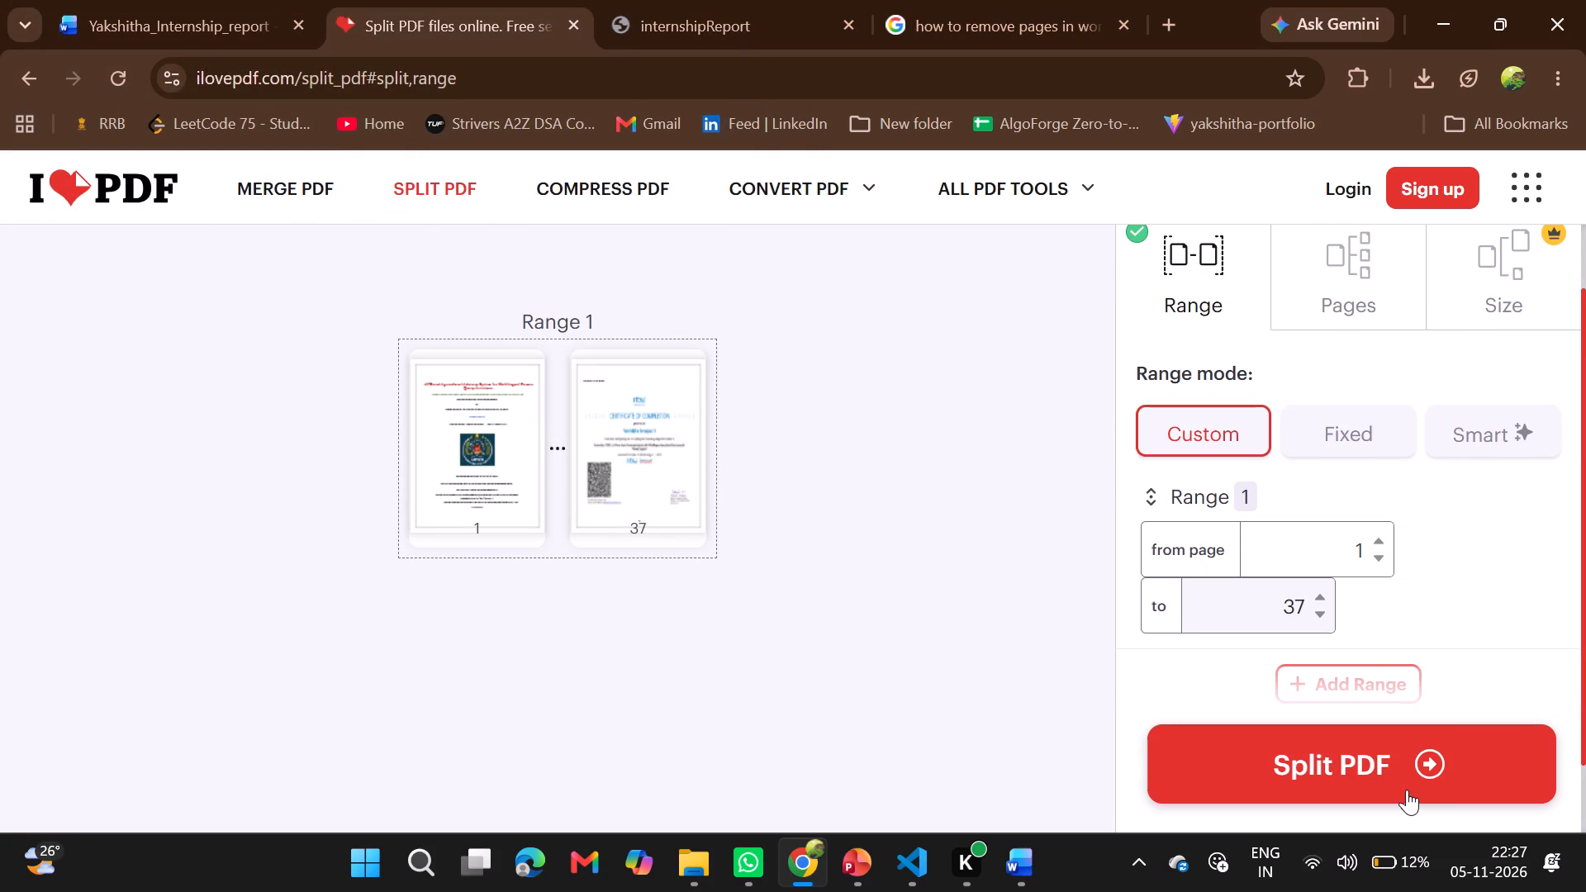
pyautogui.click(1407, 790)
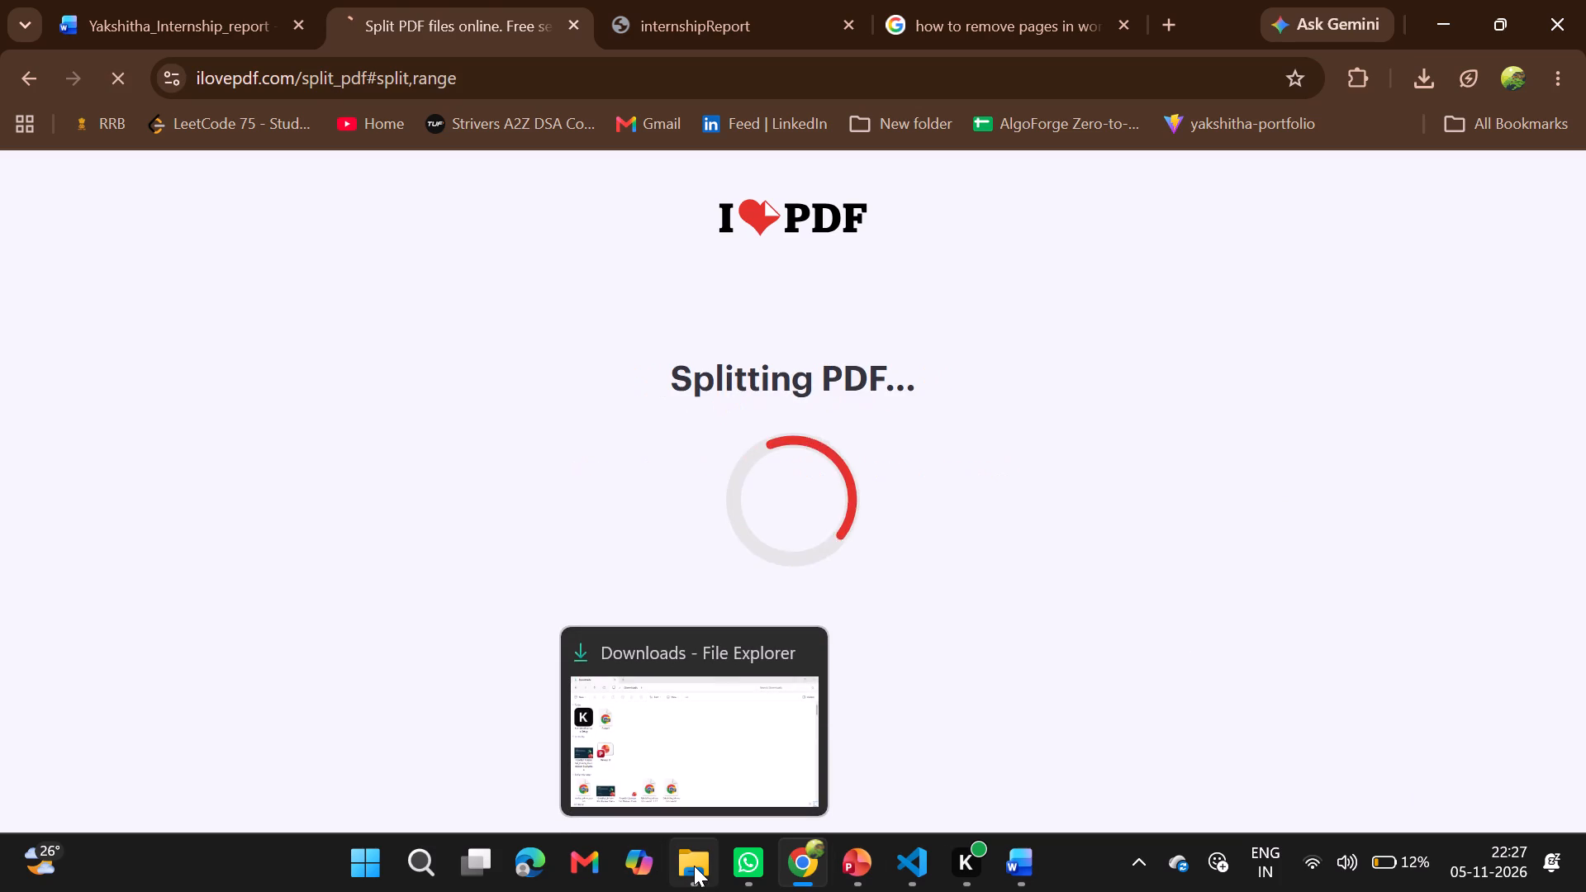
pyautogui.click(895, 341)
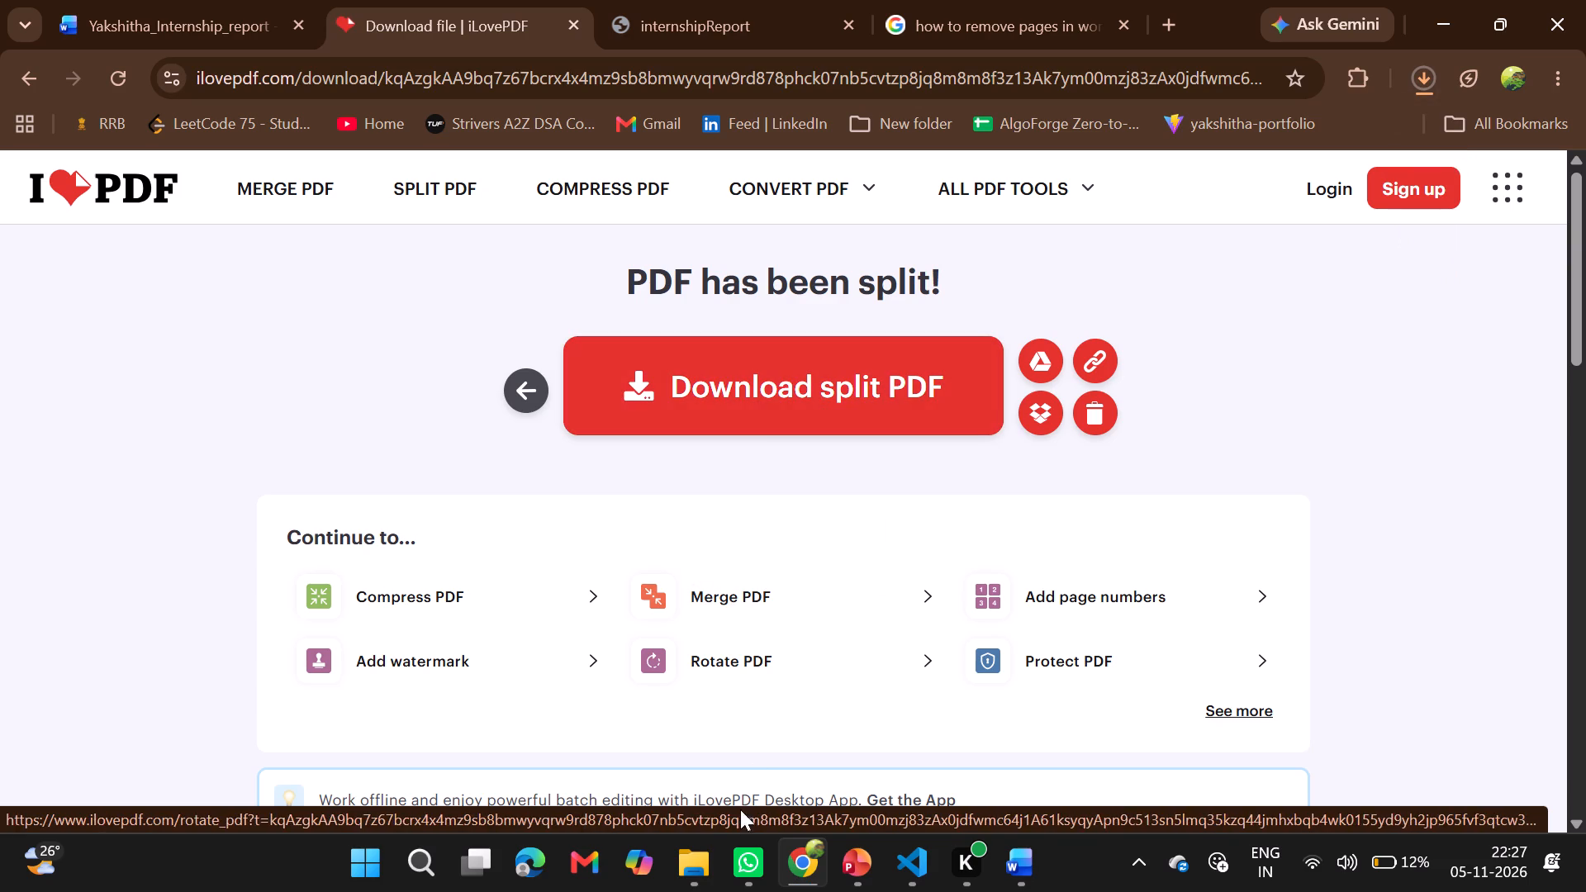
# Switch to the Downloads folder in File Explorer and refresh it to check for the split PDF.
pyautogui.click(679, 891)
pyautogui.click(738, 864)
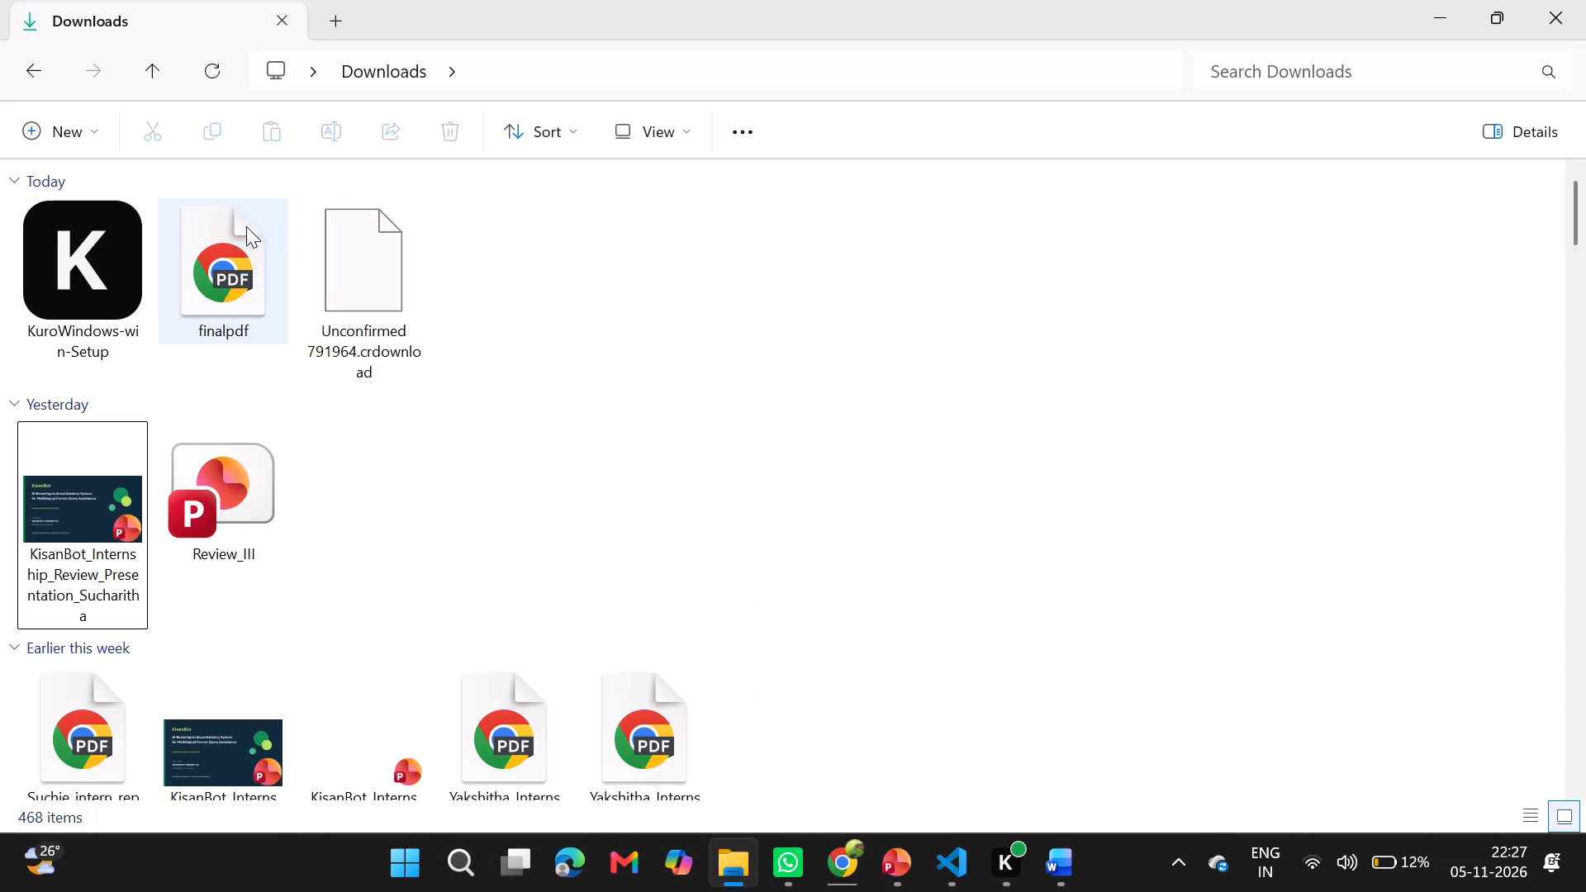
pyautogui.scroll(2, 315, 350)
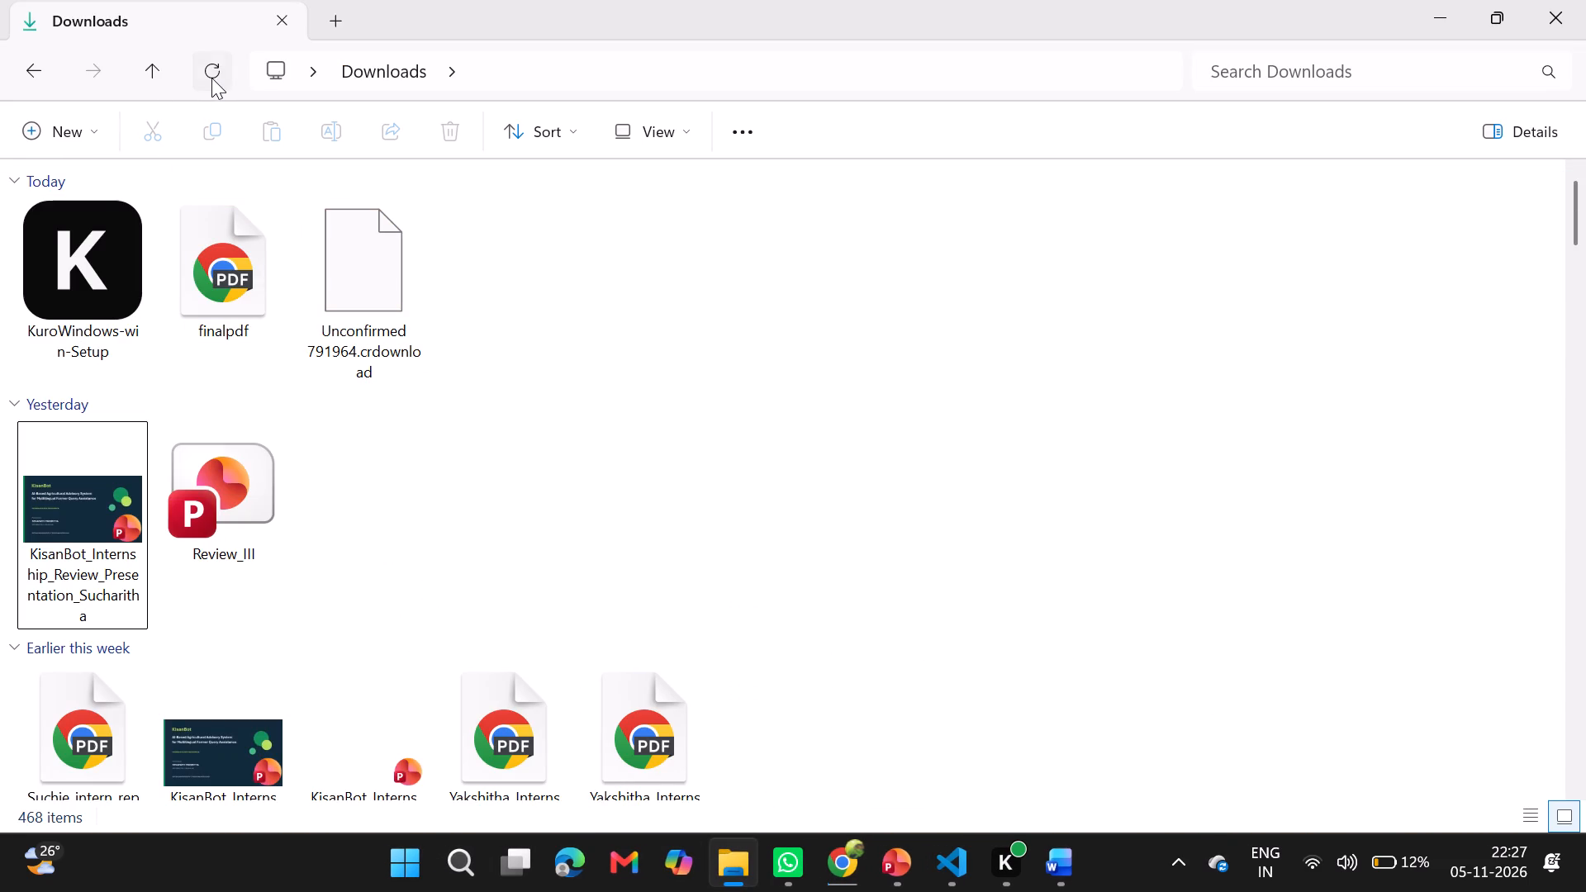
pyautogui.click(211, 78)
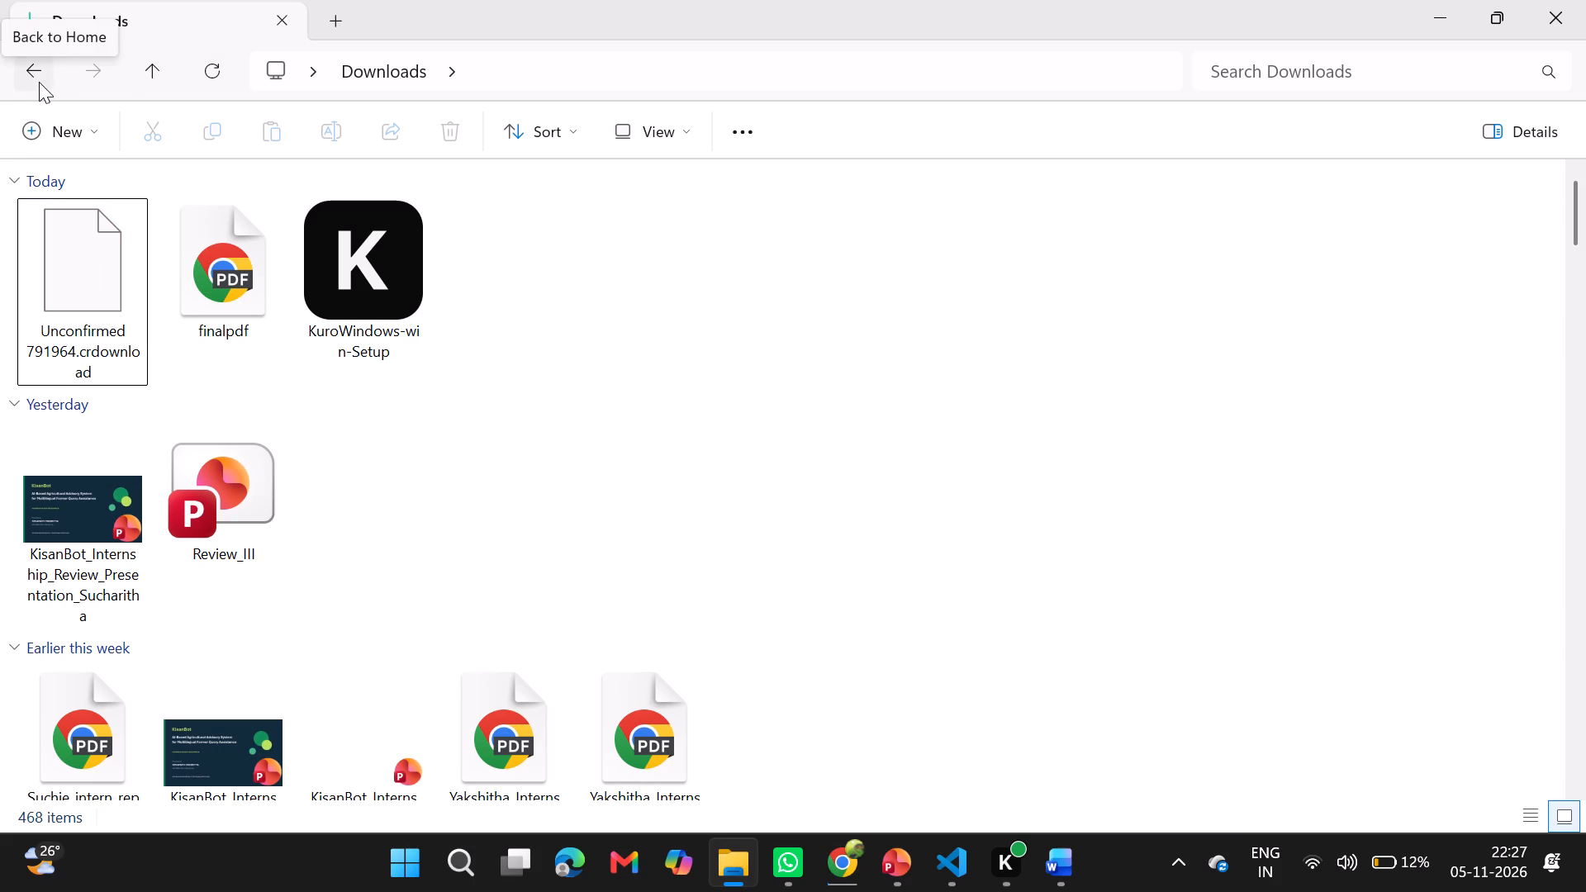
# Open finalpdf from Downloads and examine its pages and page numbering from the cover through the certificate page.
pyautogui.doubleClick(177, 227)
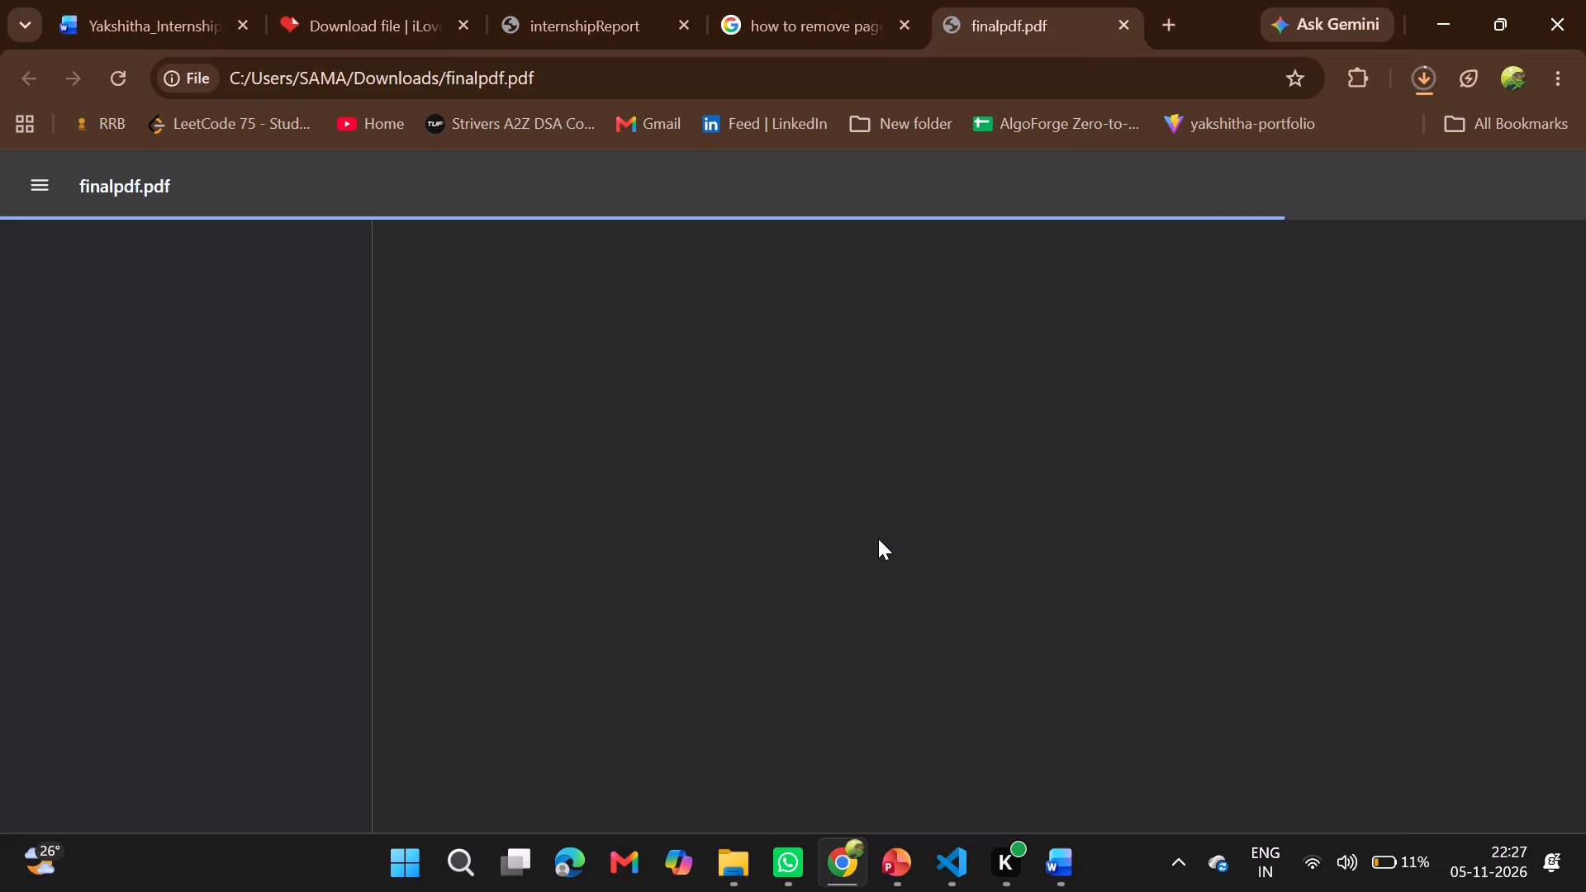
pyautogui.scroll(-5, 878, 539)
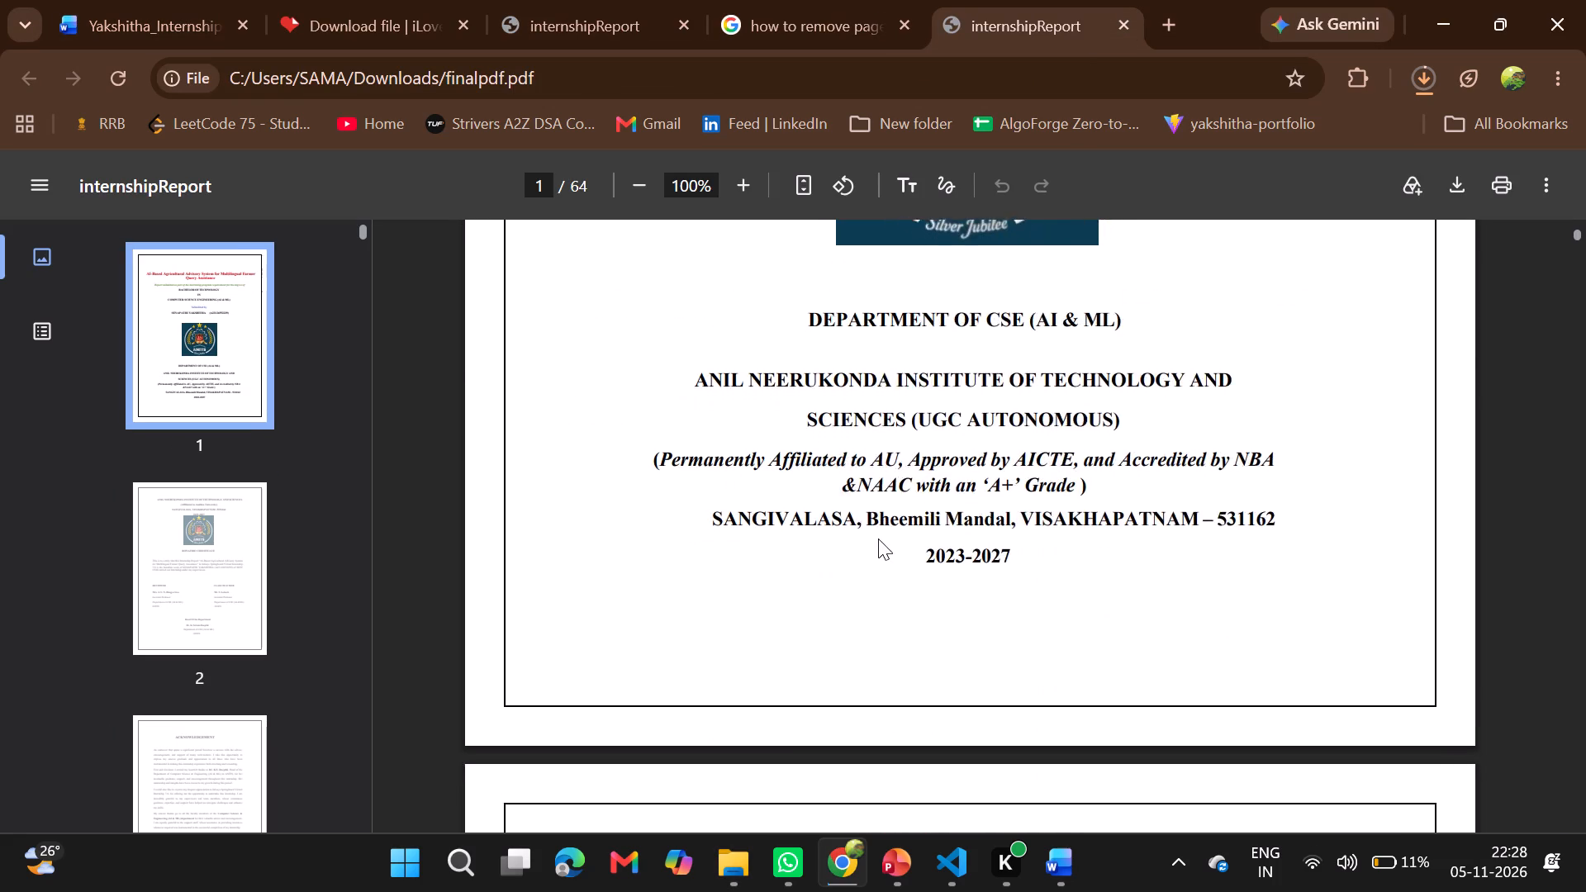
pyautogui.scroll(-5, 878, 539)
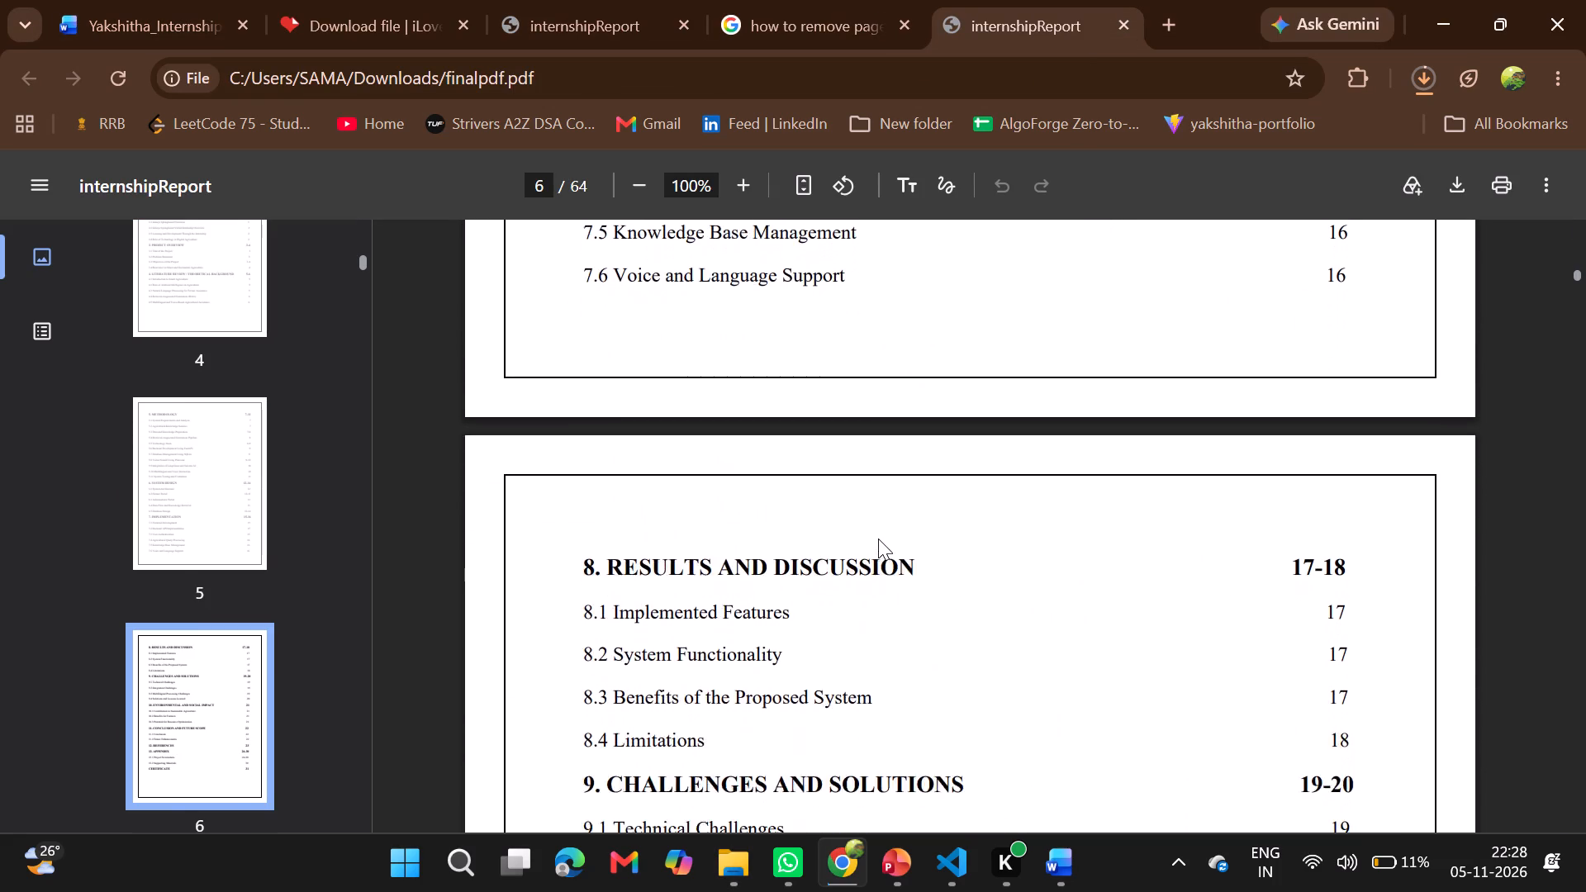
pyautogui.scroll(-6, 878, 539)
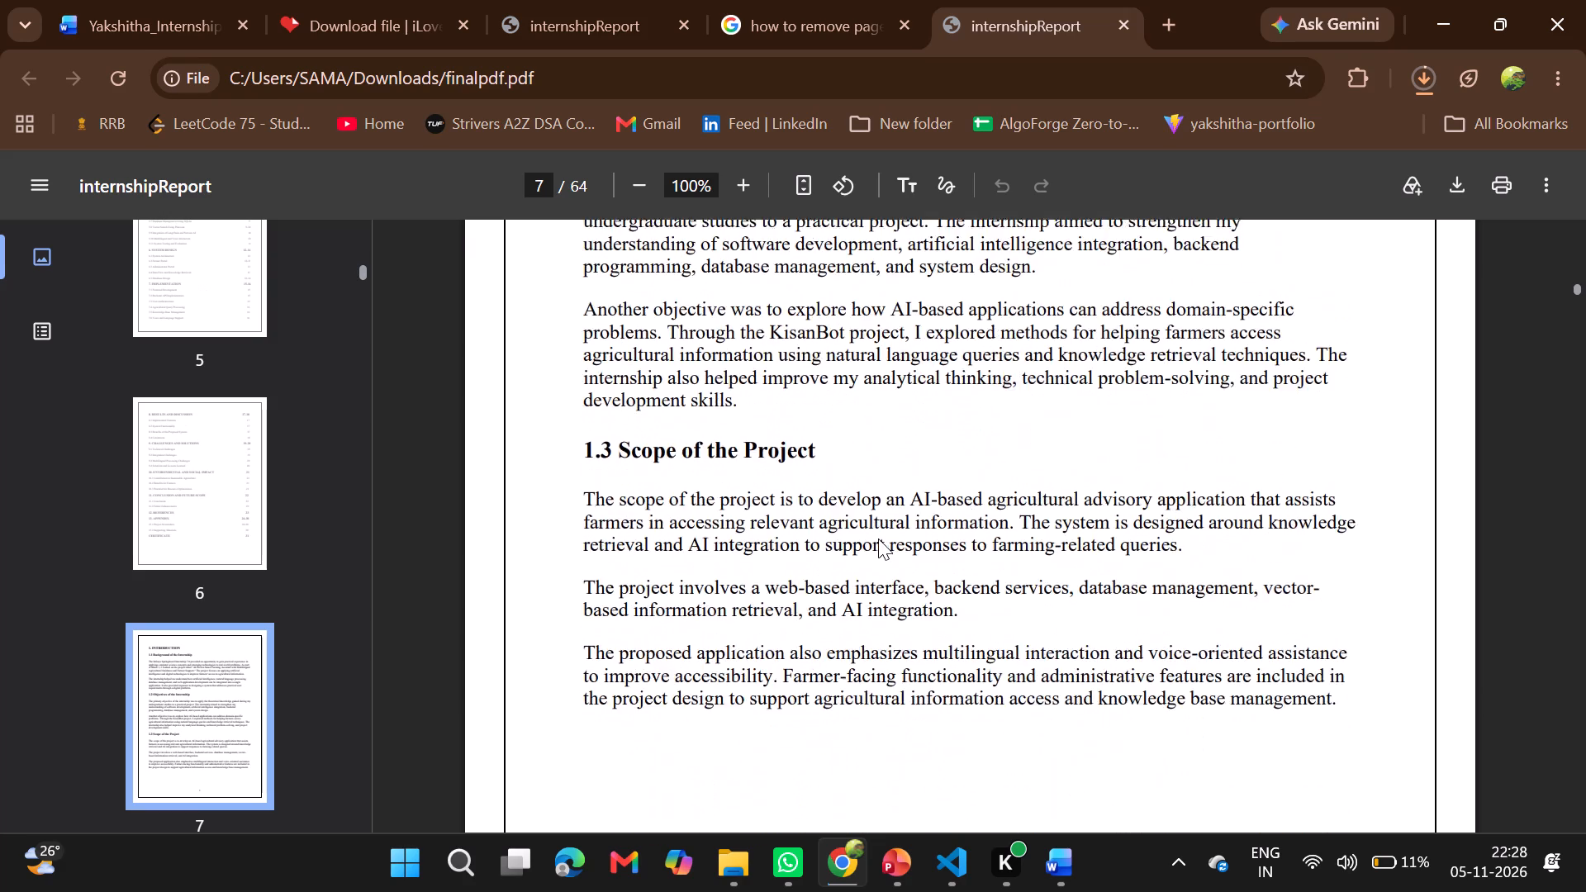
pyautogui.scroll(-5, 878, 539)
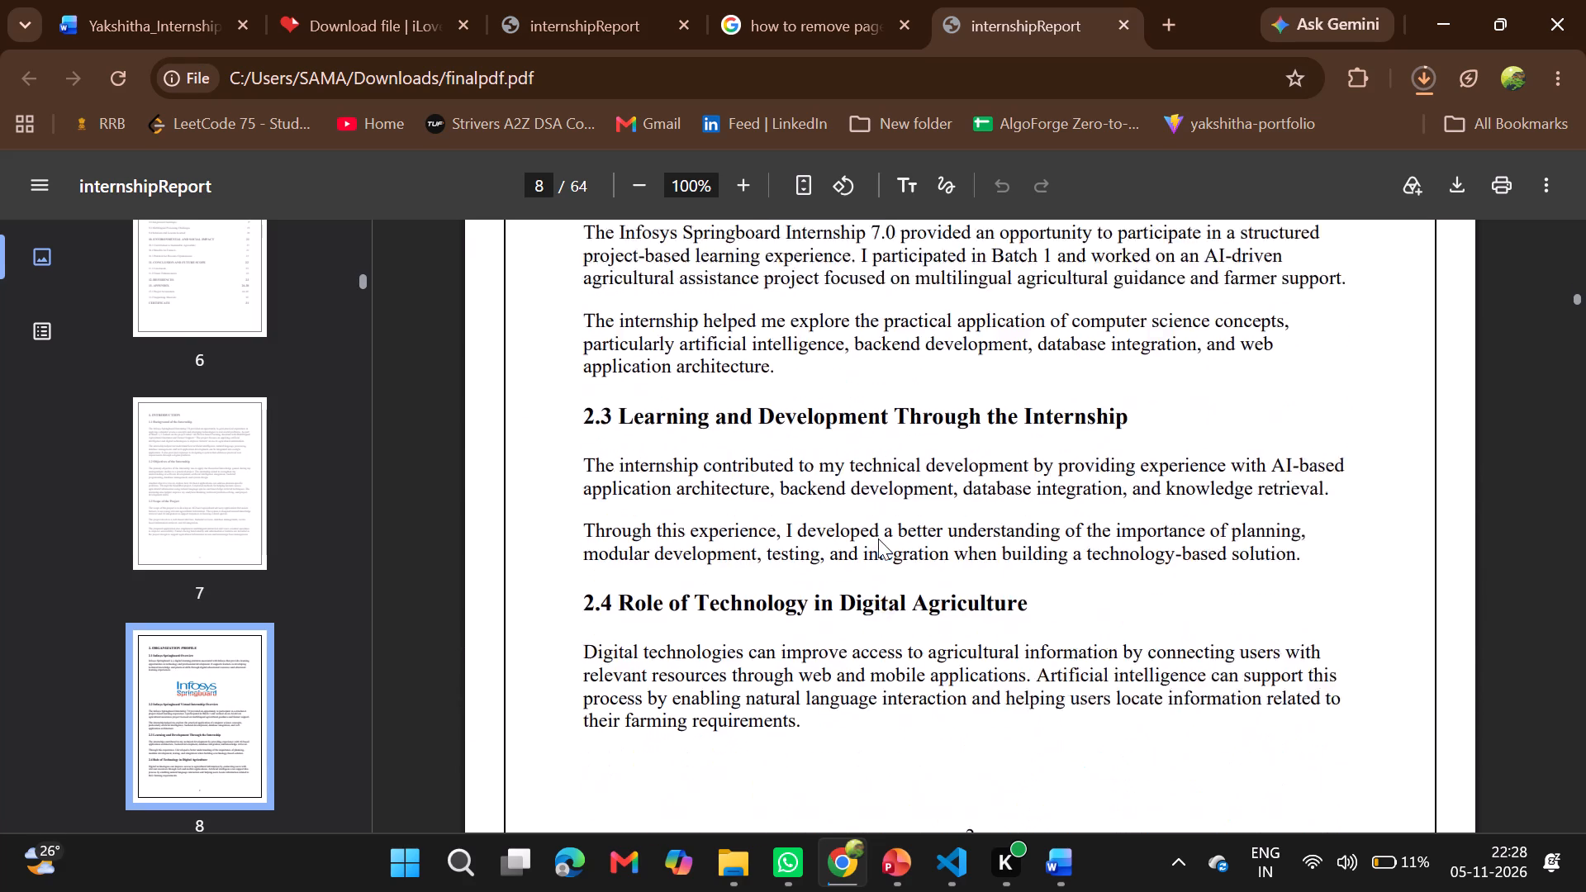
pyautogui.scroll(-4, 878, 539)
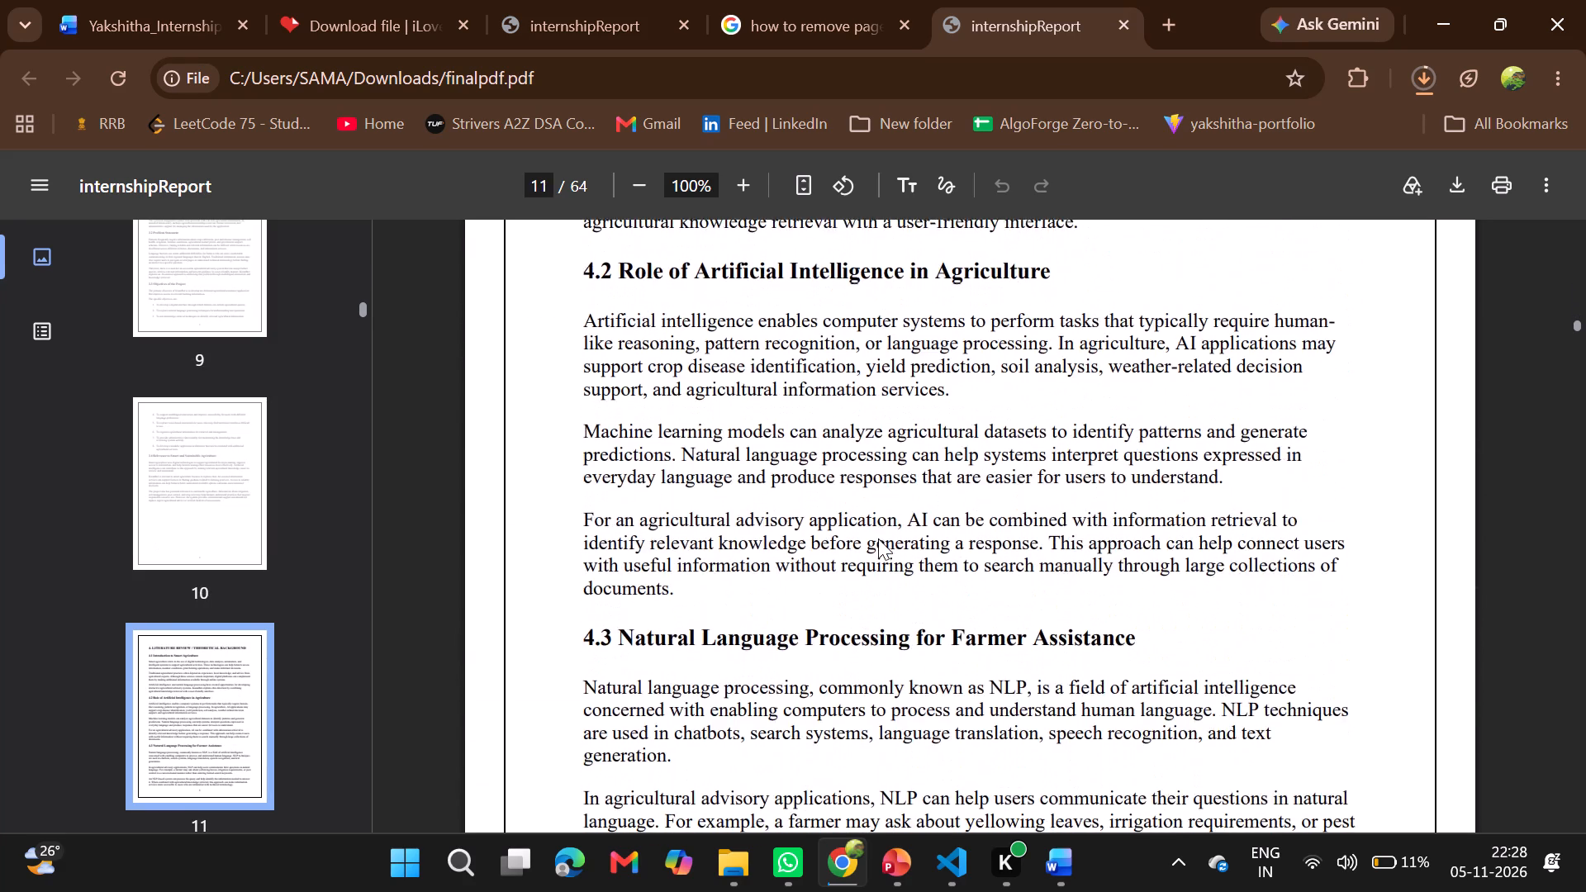
pyautogui.scroll(-4, 878, 539)
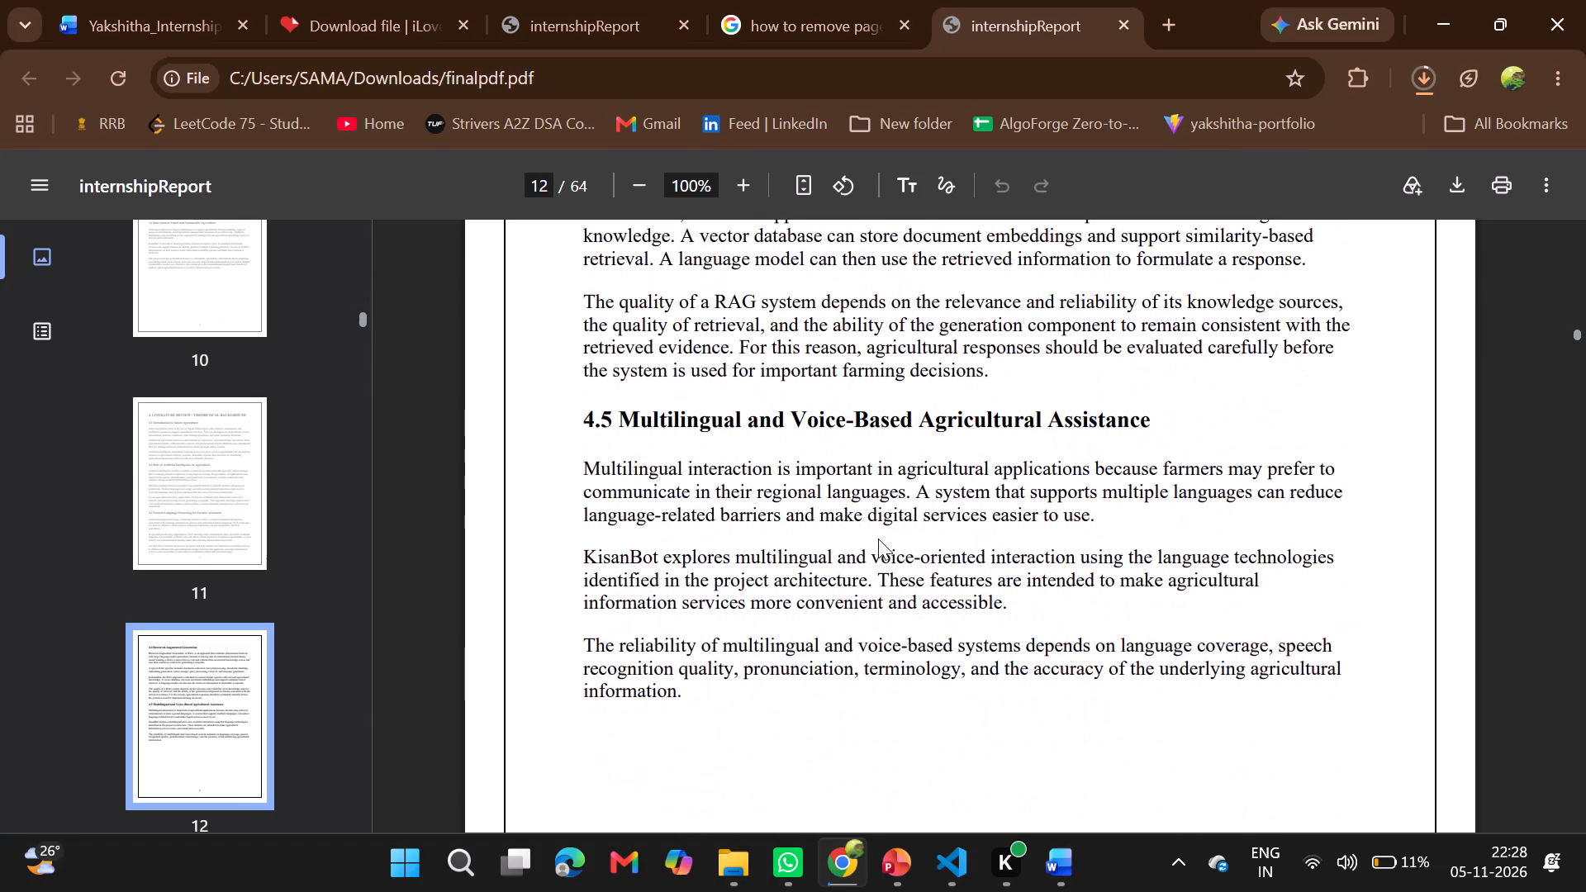
pyautogui.scroll(-5, 878, 539)
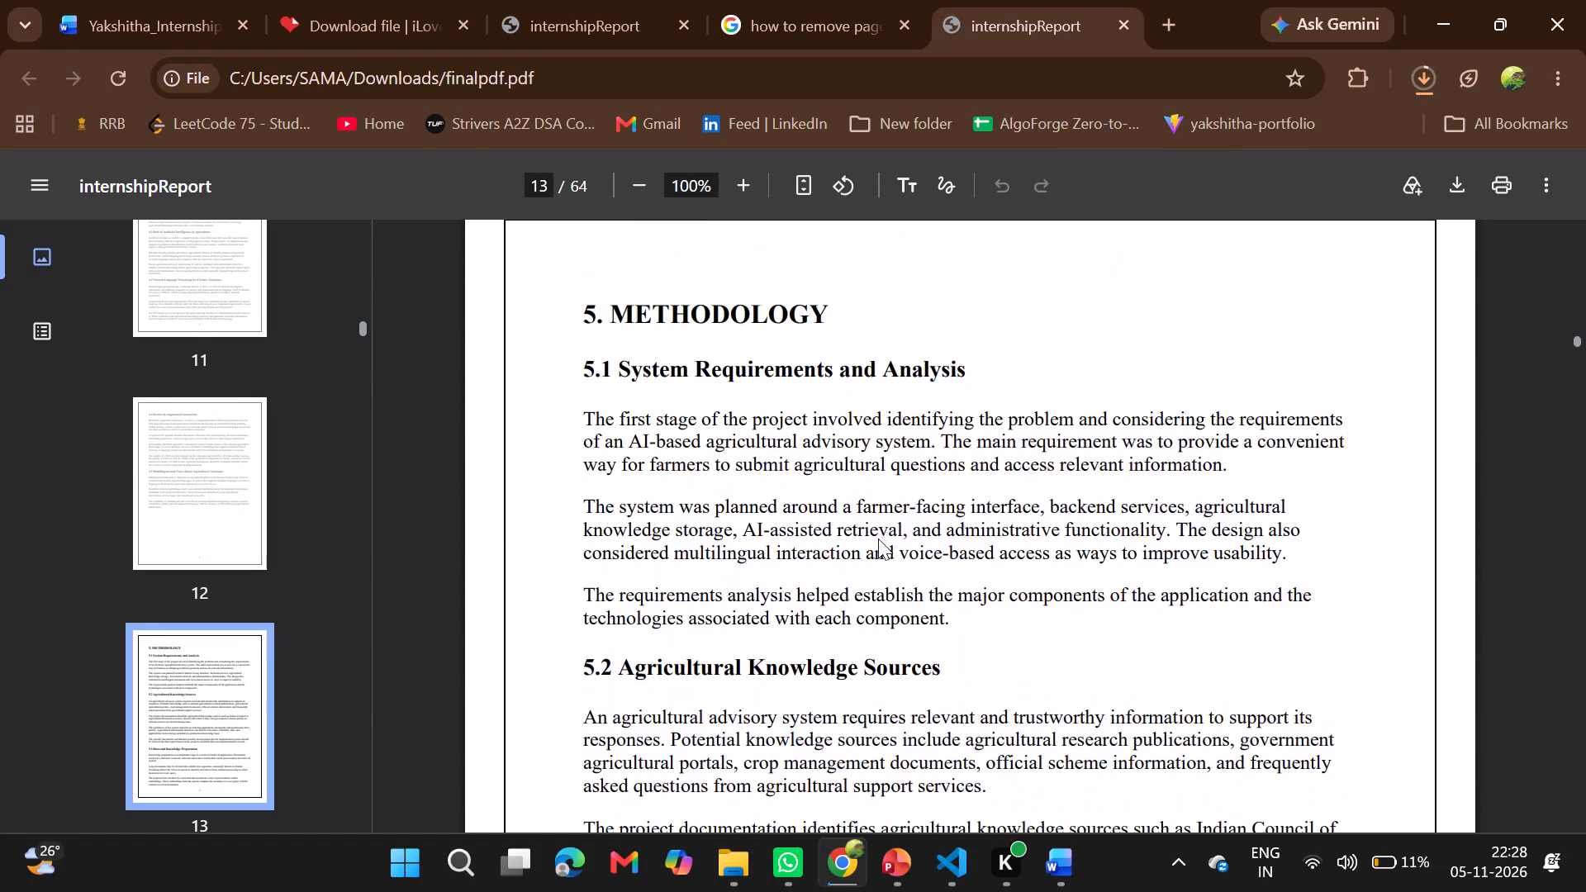
pyautogui.scroll(-6, 878, 539)
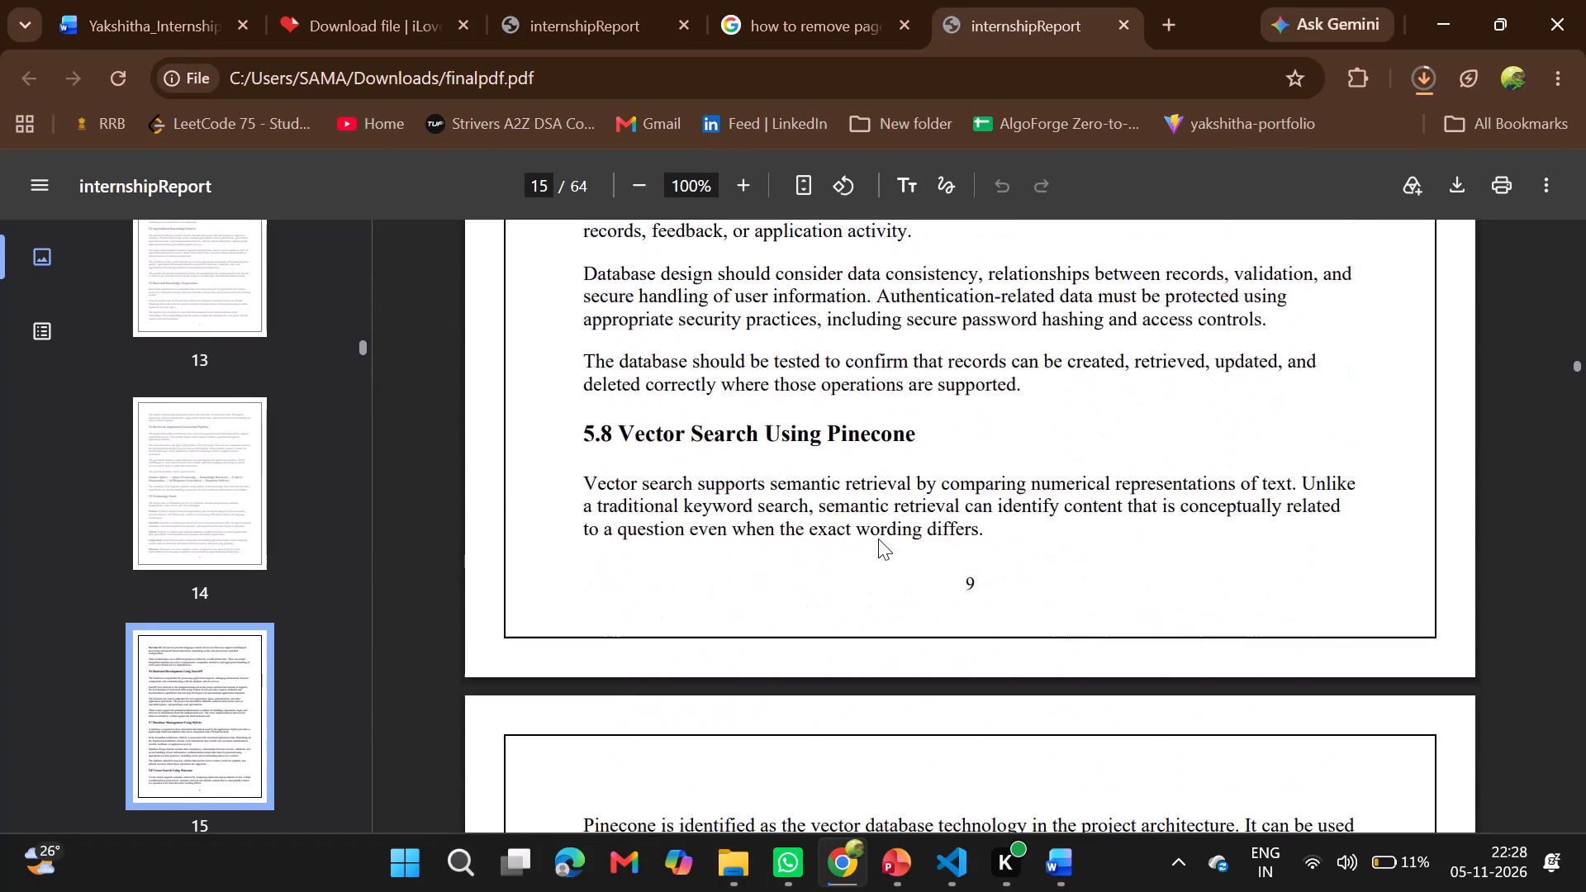
pyautogui.scroll(-6, 878, 539)
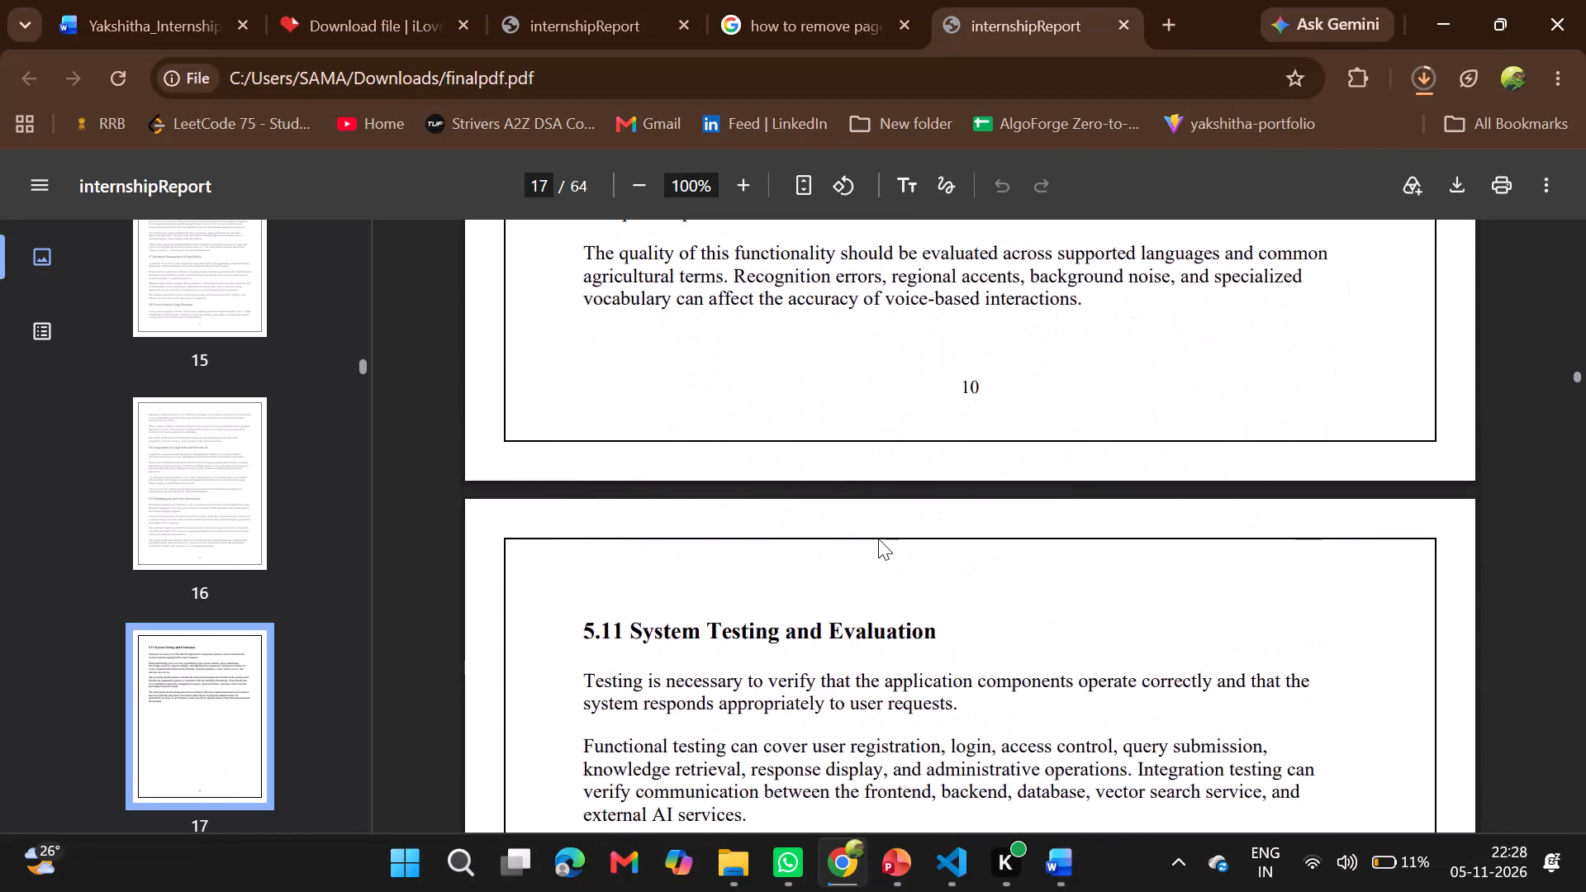
pyautogui.scroll(-6, 878, 539)
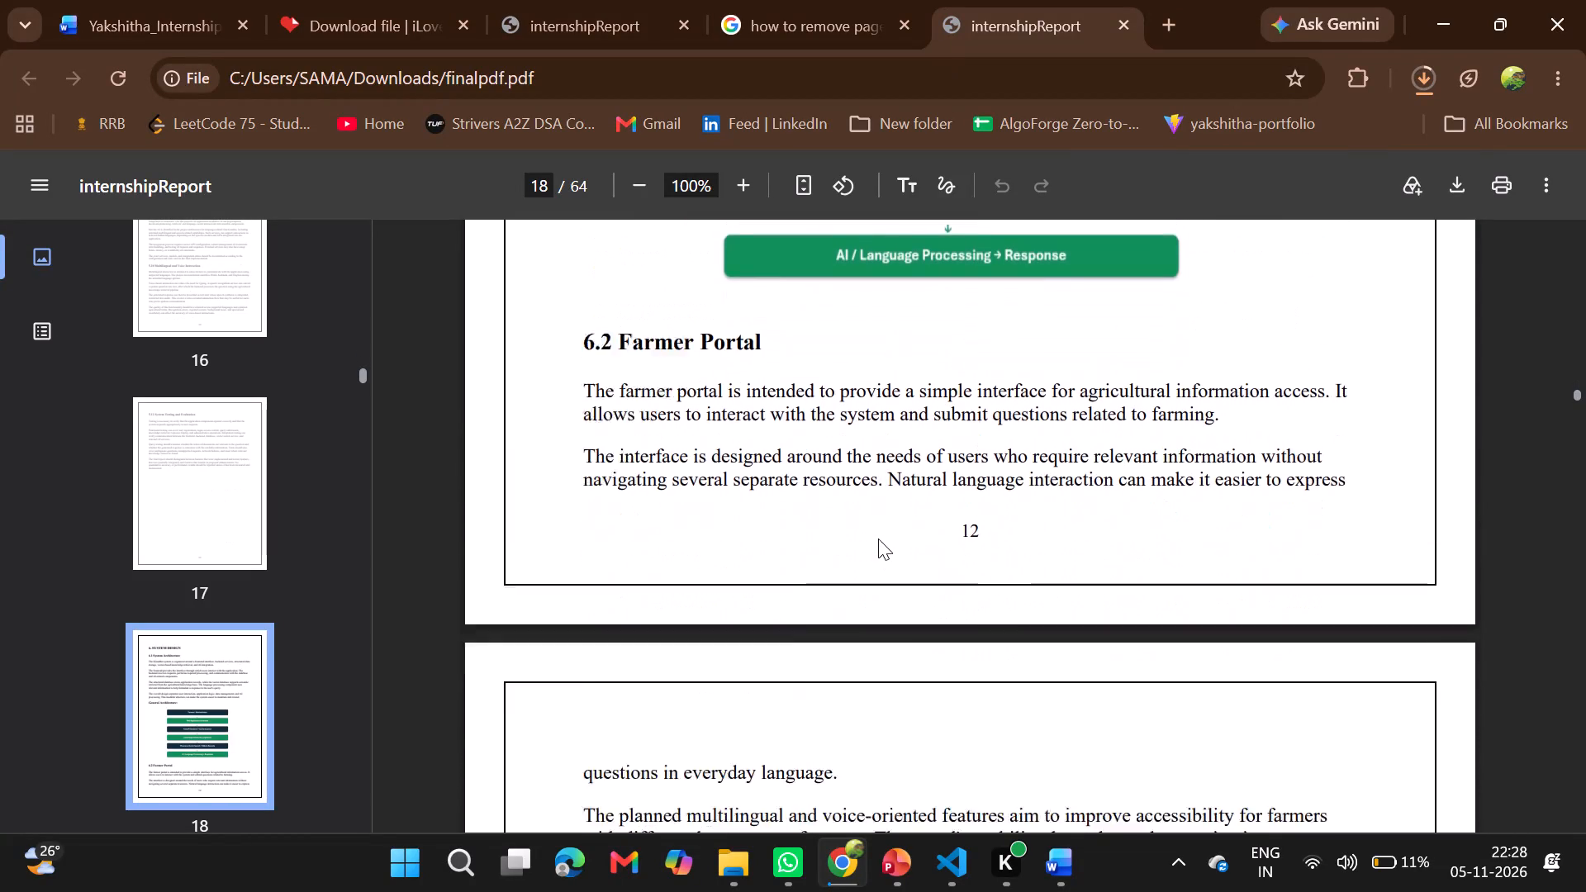
pyautogui.scroll(-5, 878, 539)
pyautogui.hscroll(19, 878, 539)
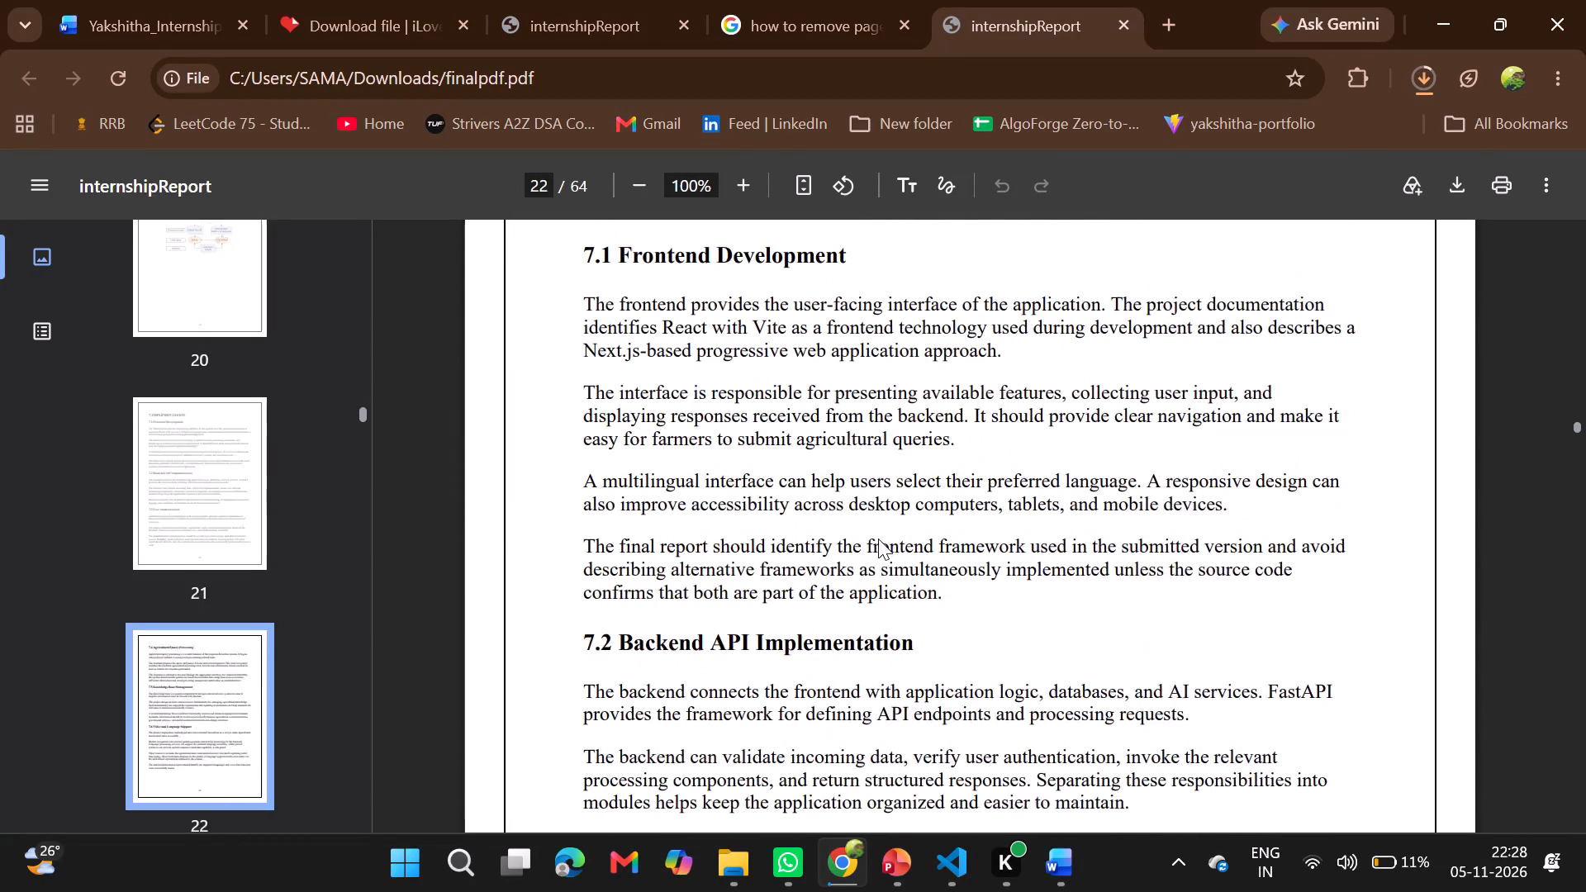
pyautogui.hscroll(19, 878, 539)
pyautogui.hscroll(16, 878, 539)
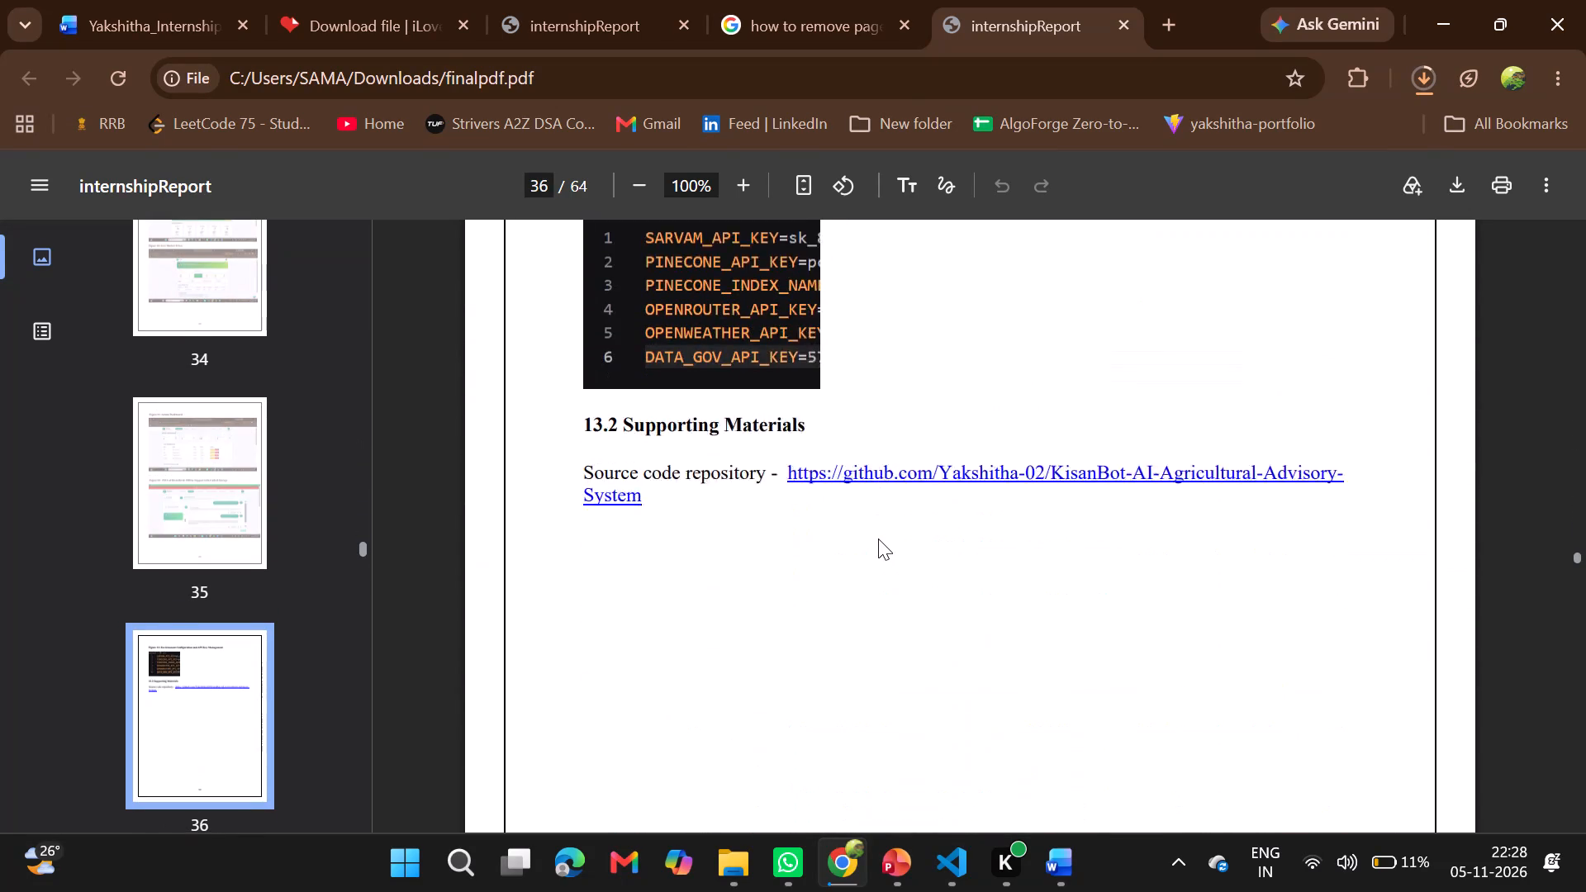
pyautogui.hscroll(13, 878, 539)
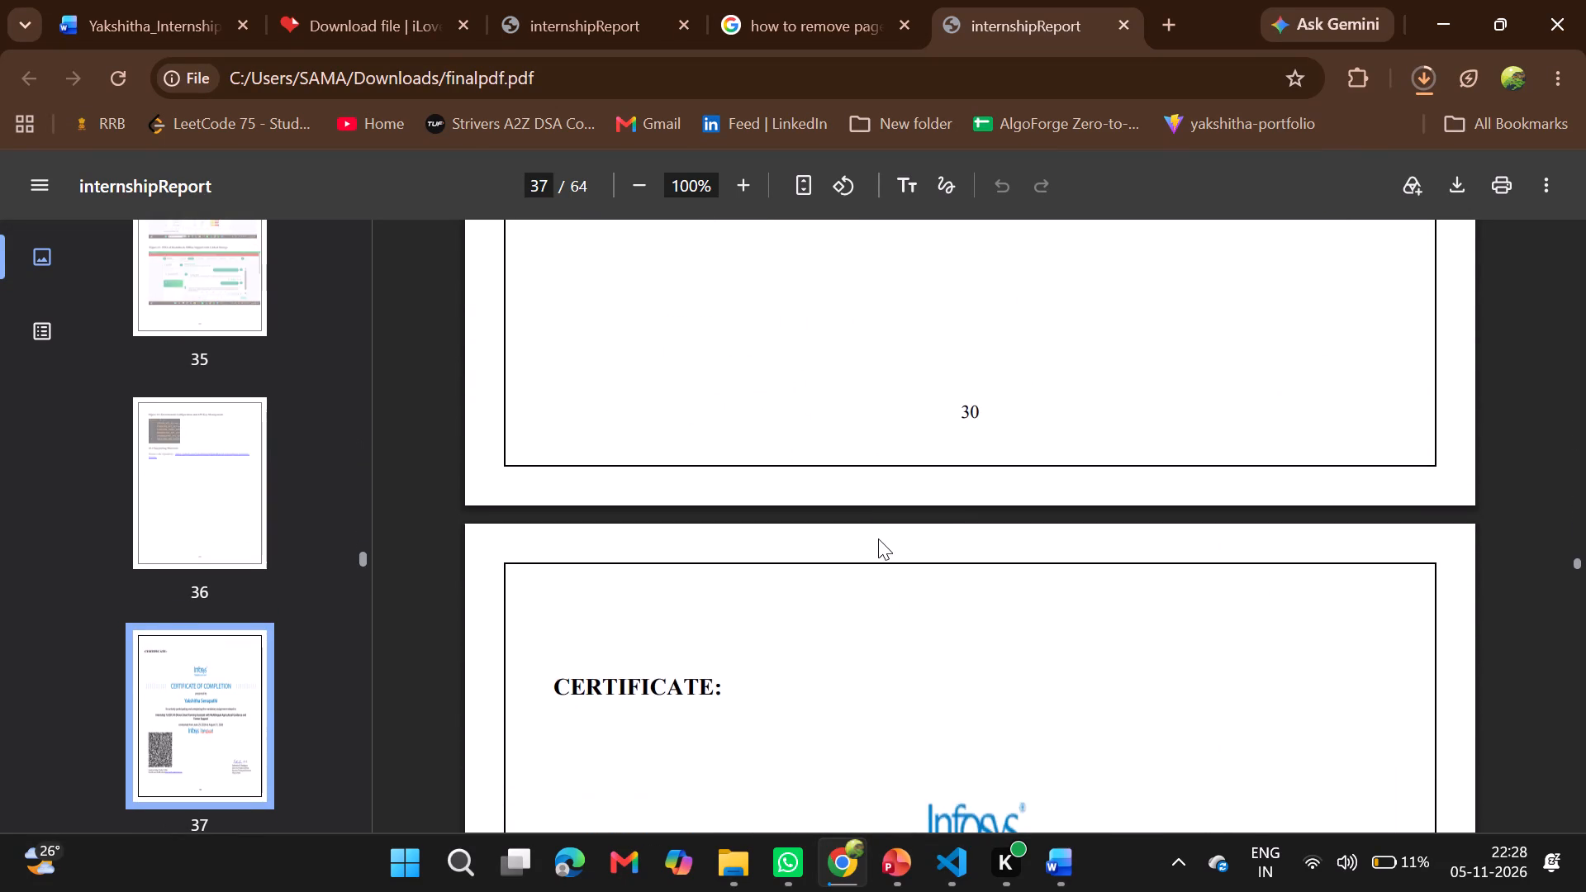
pyautogui.hscroll(2, 878, 539)
pyautogui.scroll(-2, 878, 539)
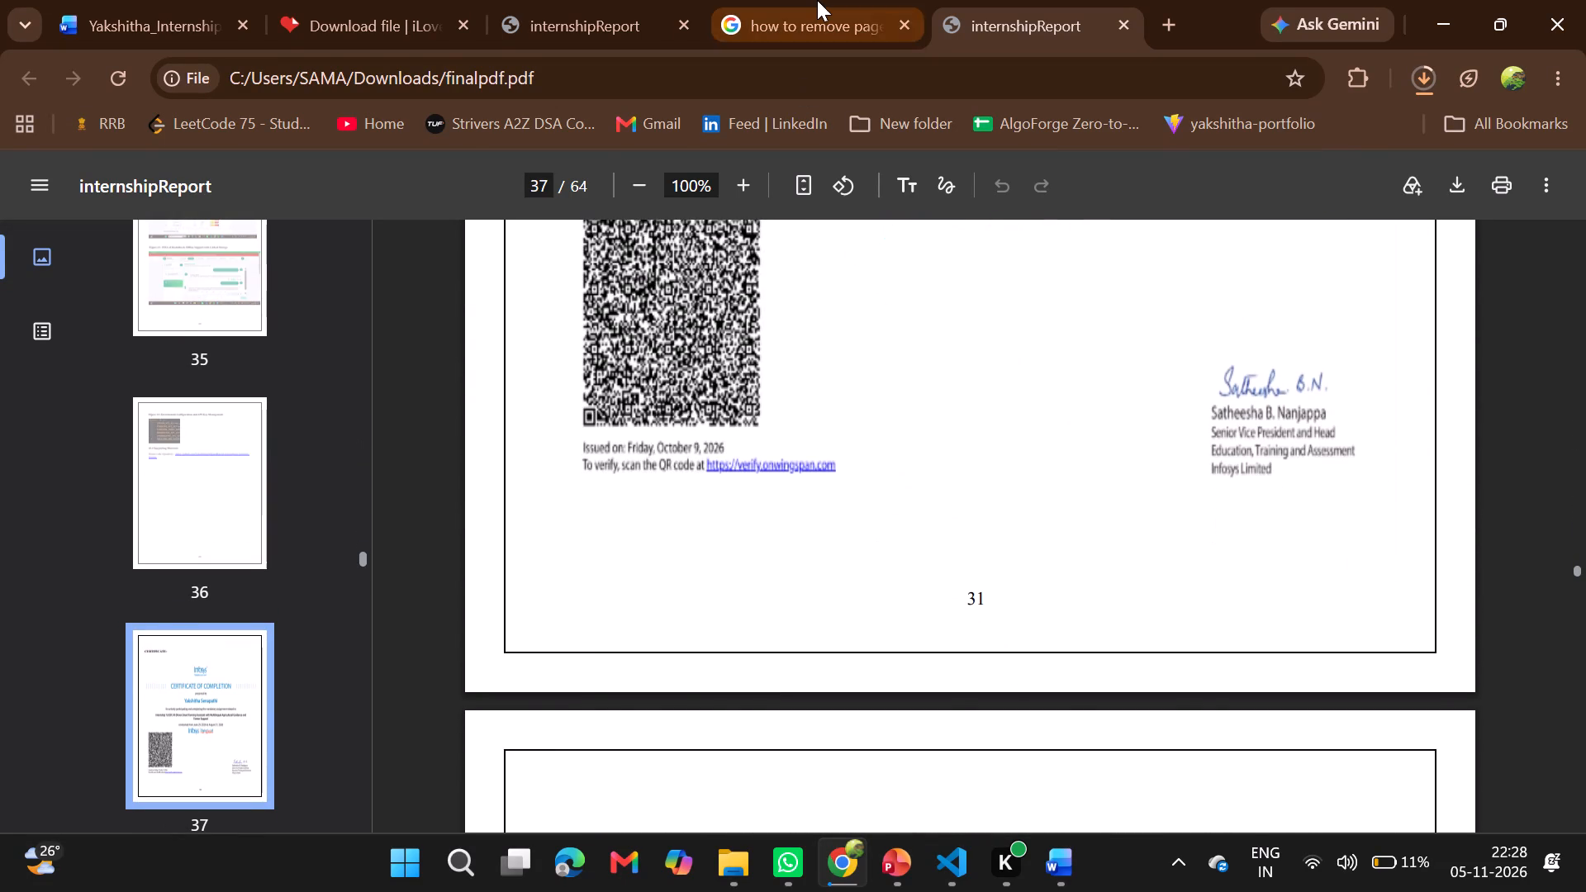
# Return to the iLovePDF tab in Chrome and check the download progress of finalpdf-1-37.pdf.
pyautogui.click(817, 0)
pyautogui.click(424, 0)
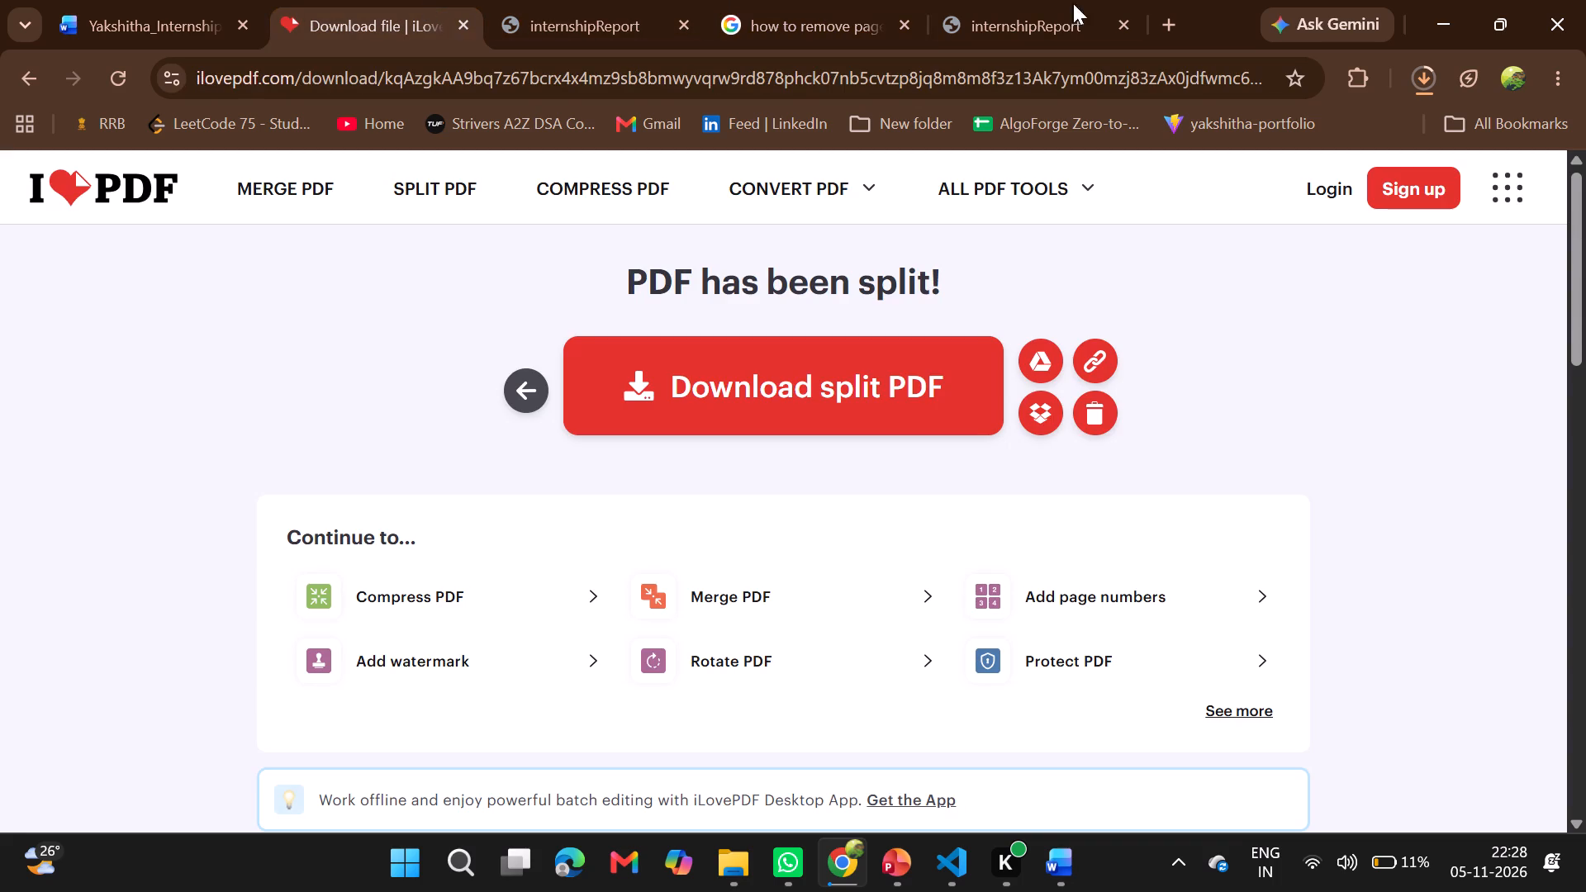
pyautogui.click(1422, 87)
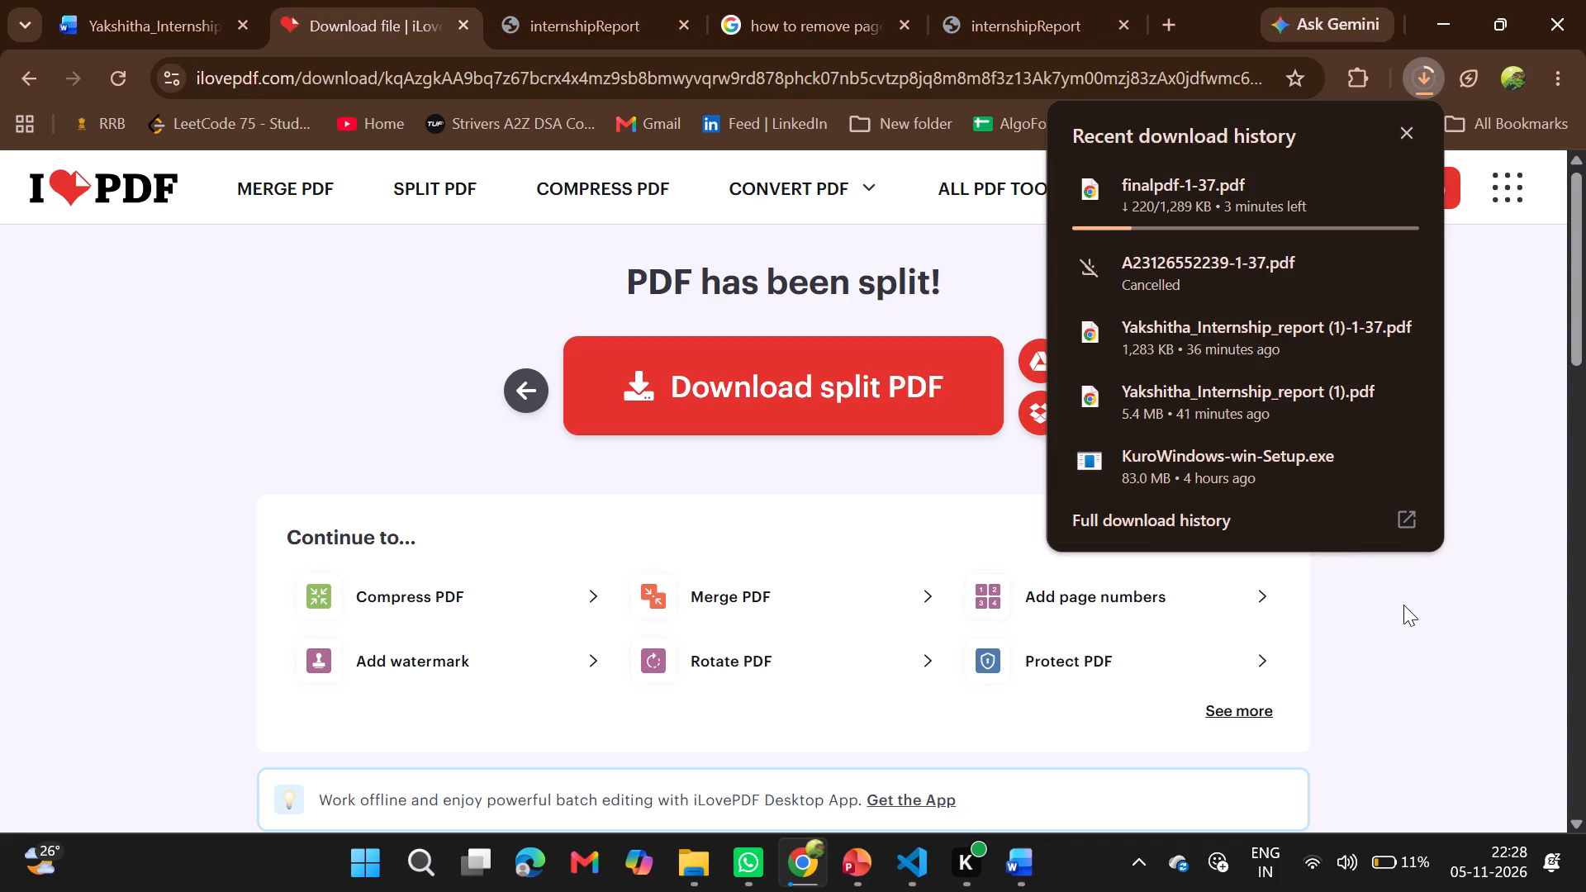
pyautogui.click(1480, 684)
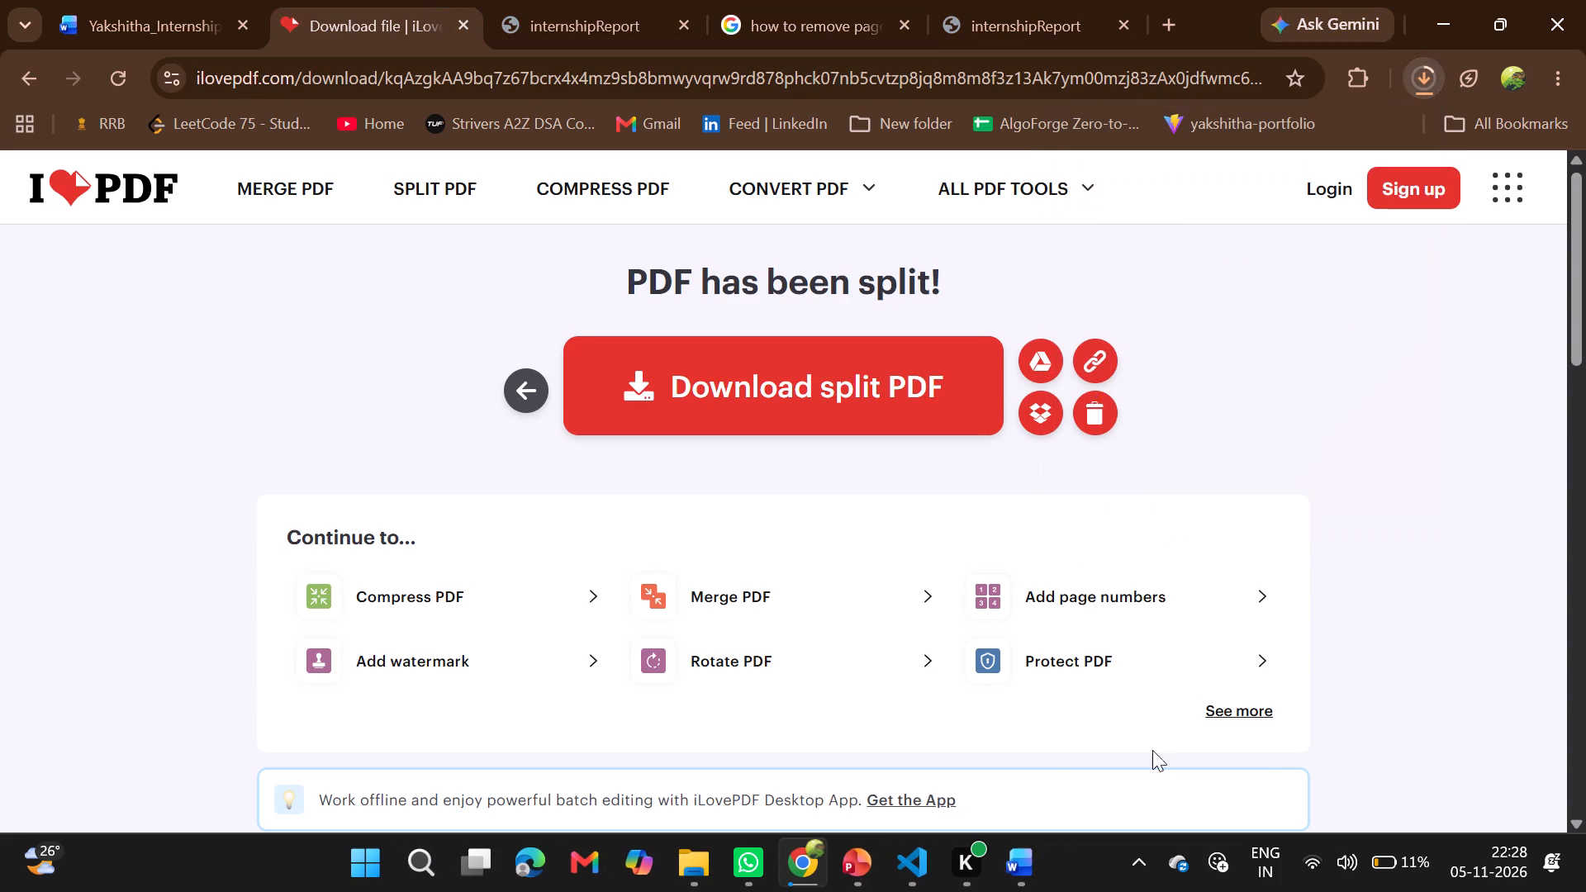
# Switch to Word, look over the report copy near the certificate page, and close both internship report documents.
pyautogui.click(1007, 871)
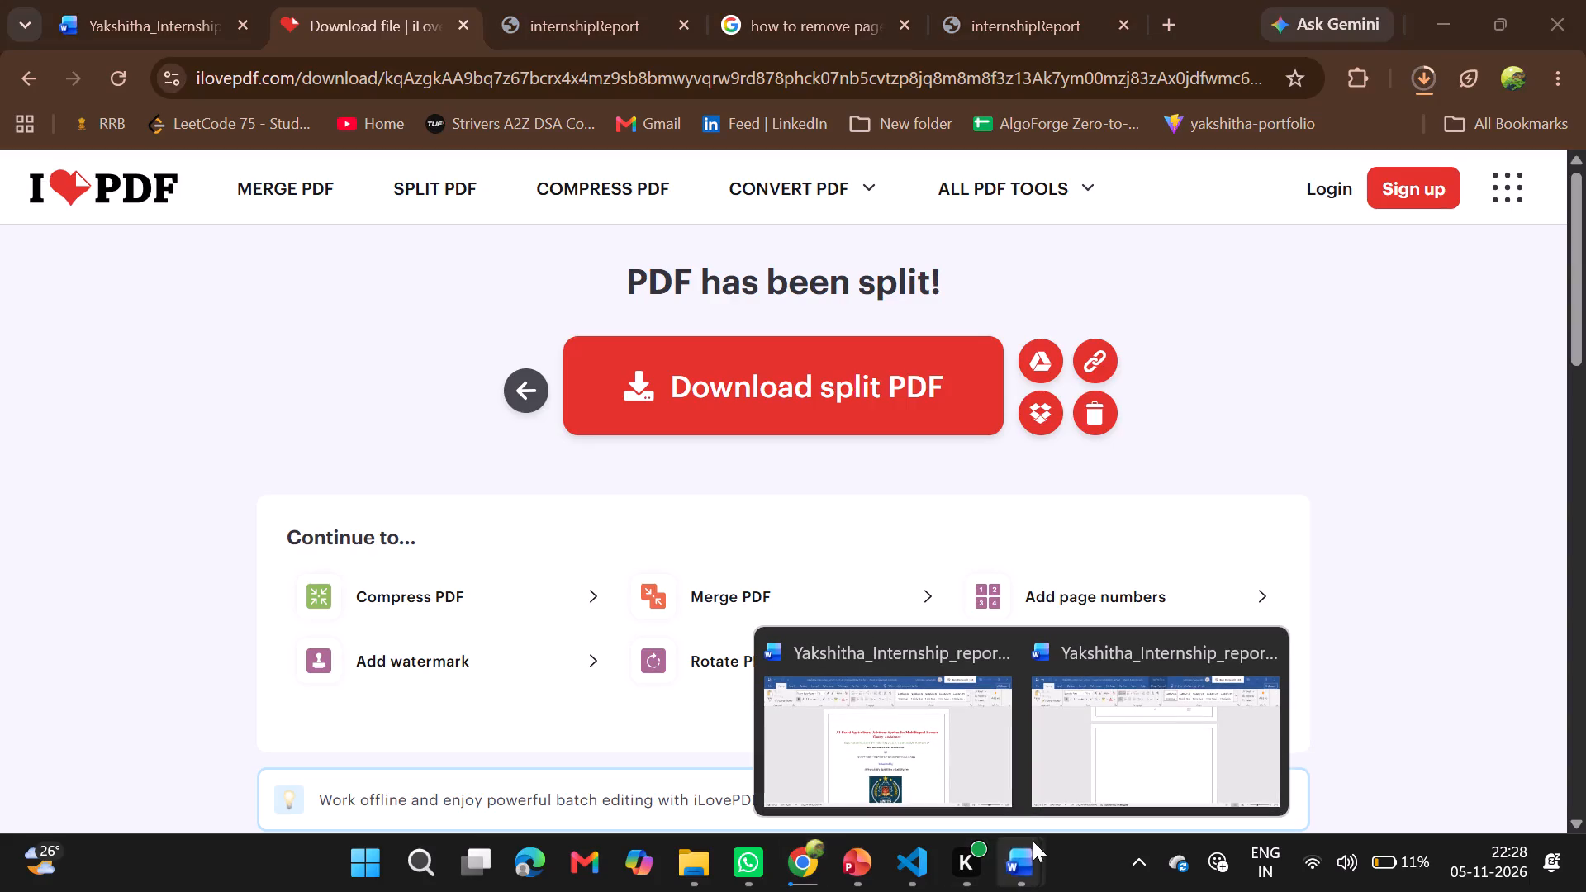
pyautogui.click(1115, 756)
pyautogui.scroll(7, 1090, 527)
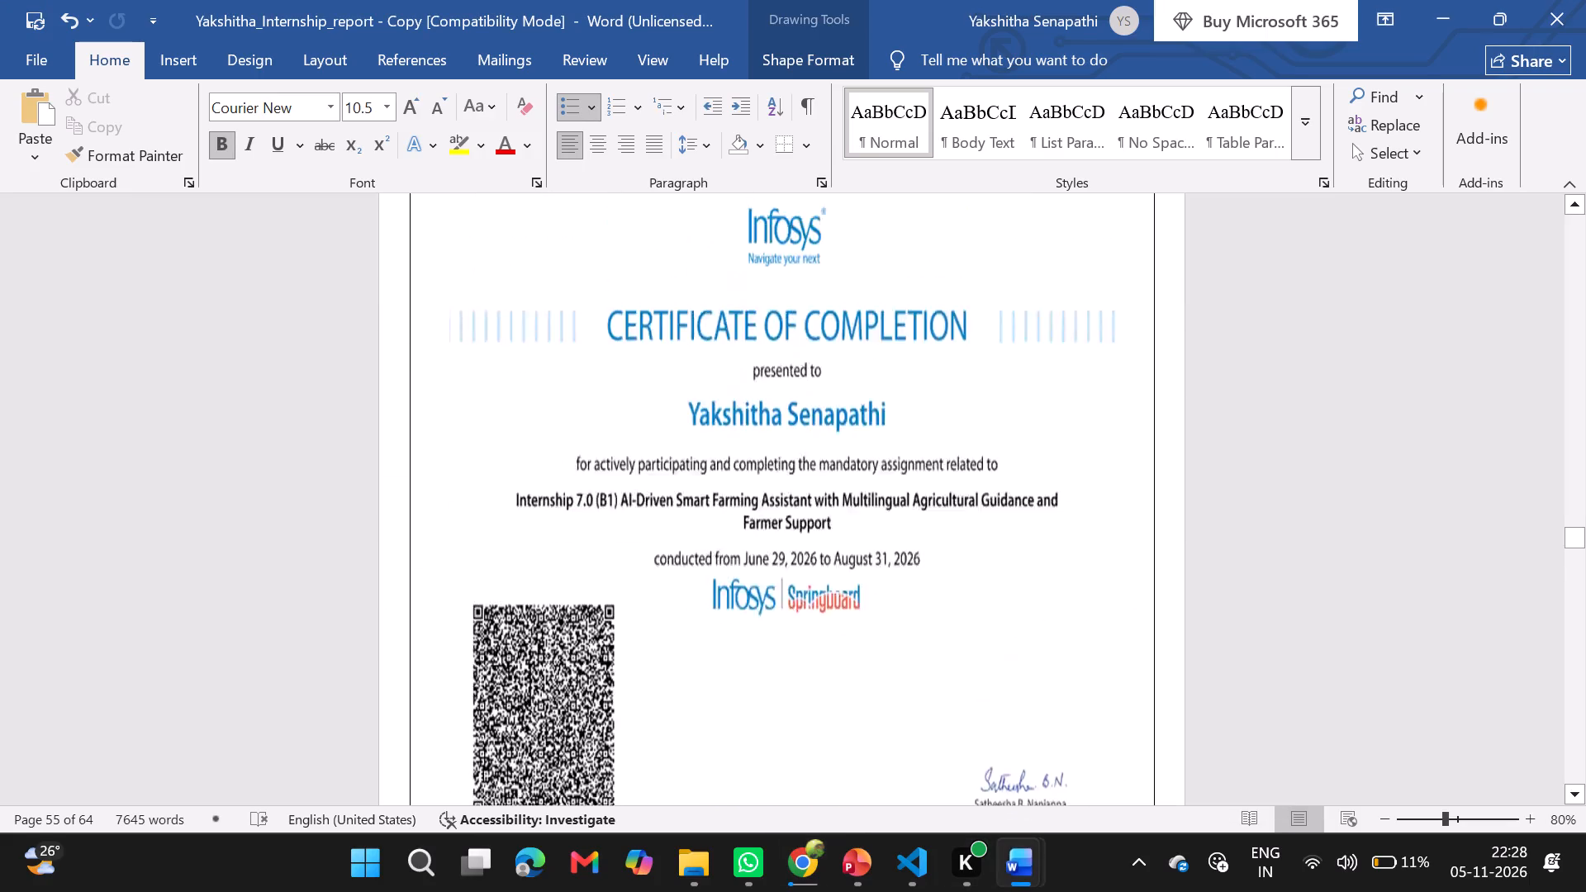
pyautogui.scroll(2, 1090, 527)
pyautogui.click(1585, 0)
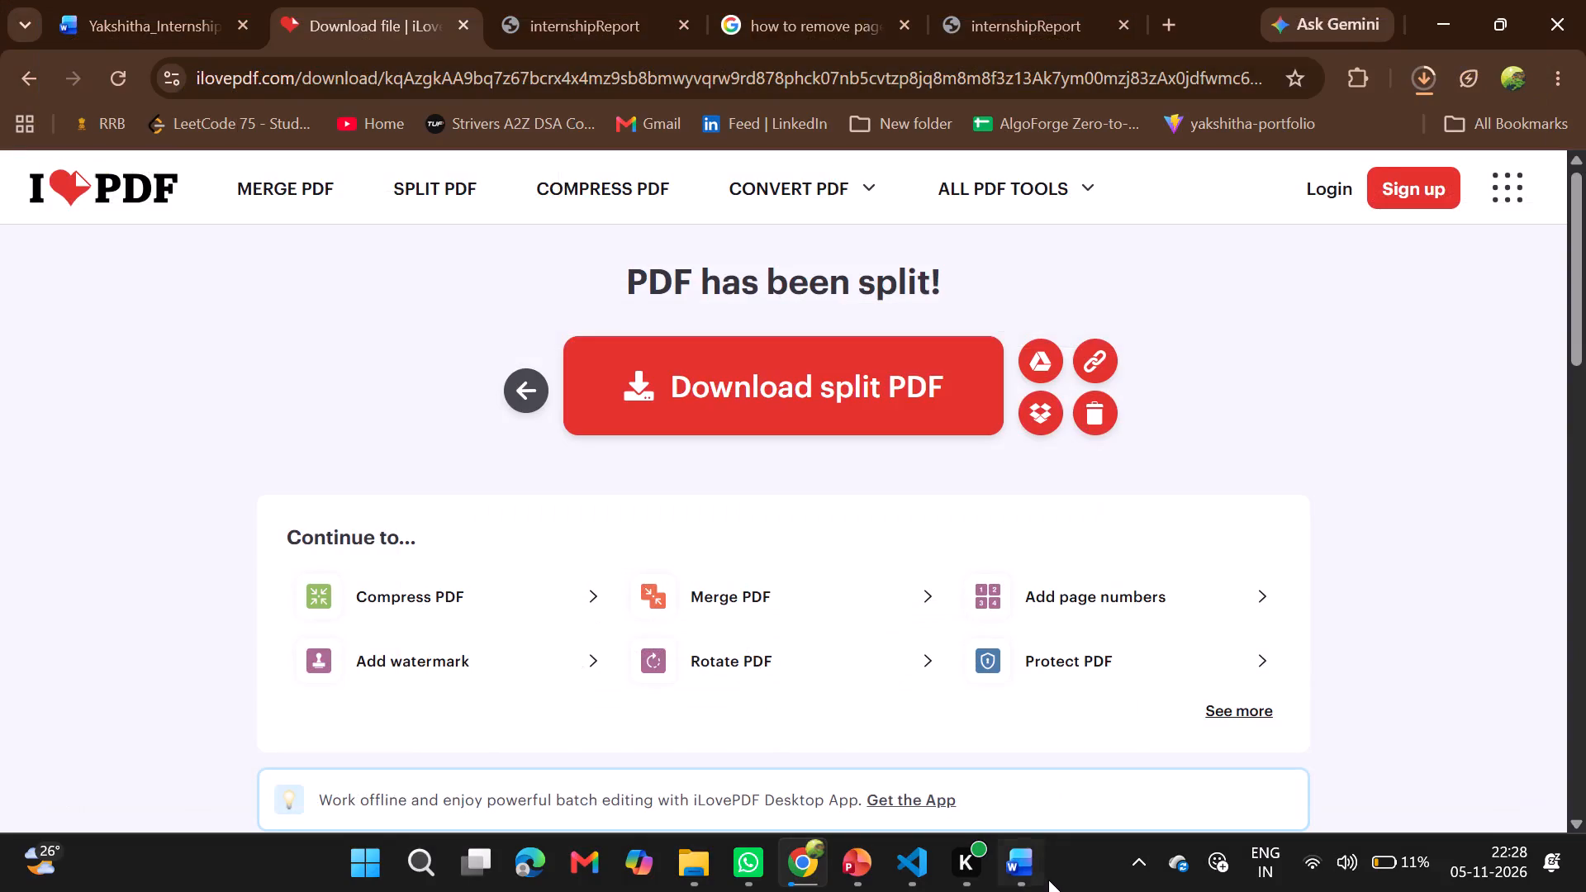
pyautogui.click(1115, 650)
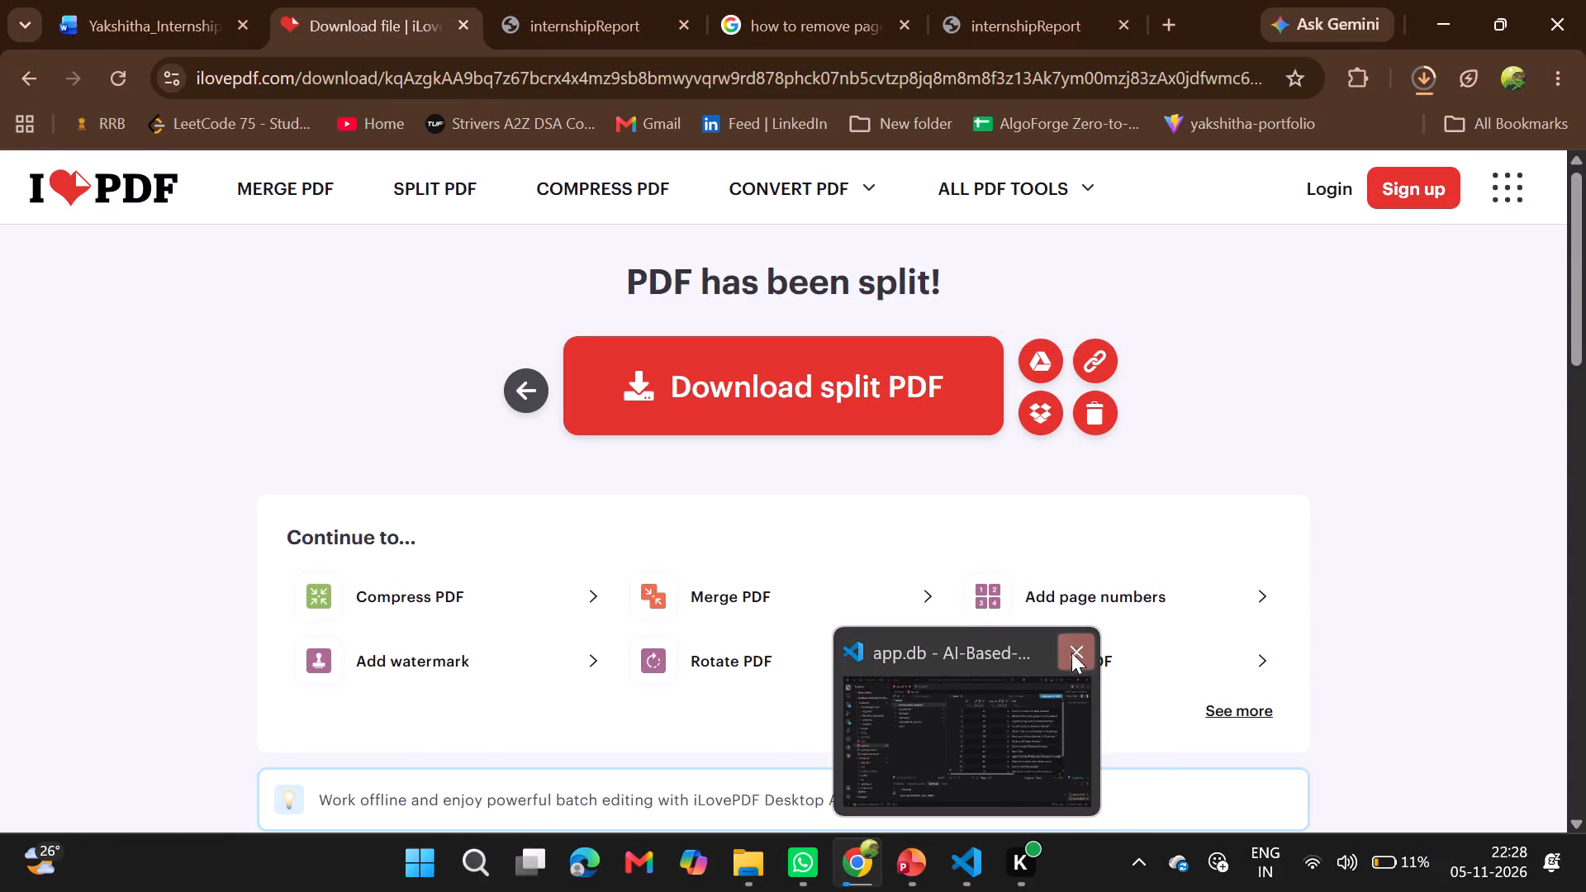
# Close the VS Code window that has app.db open.
pyautogui.click(1074, 645)
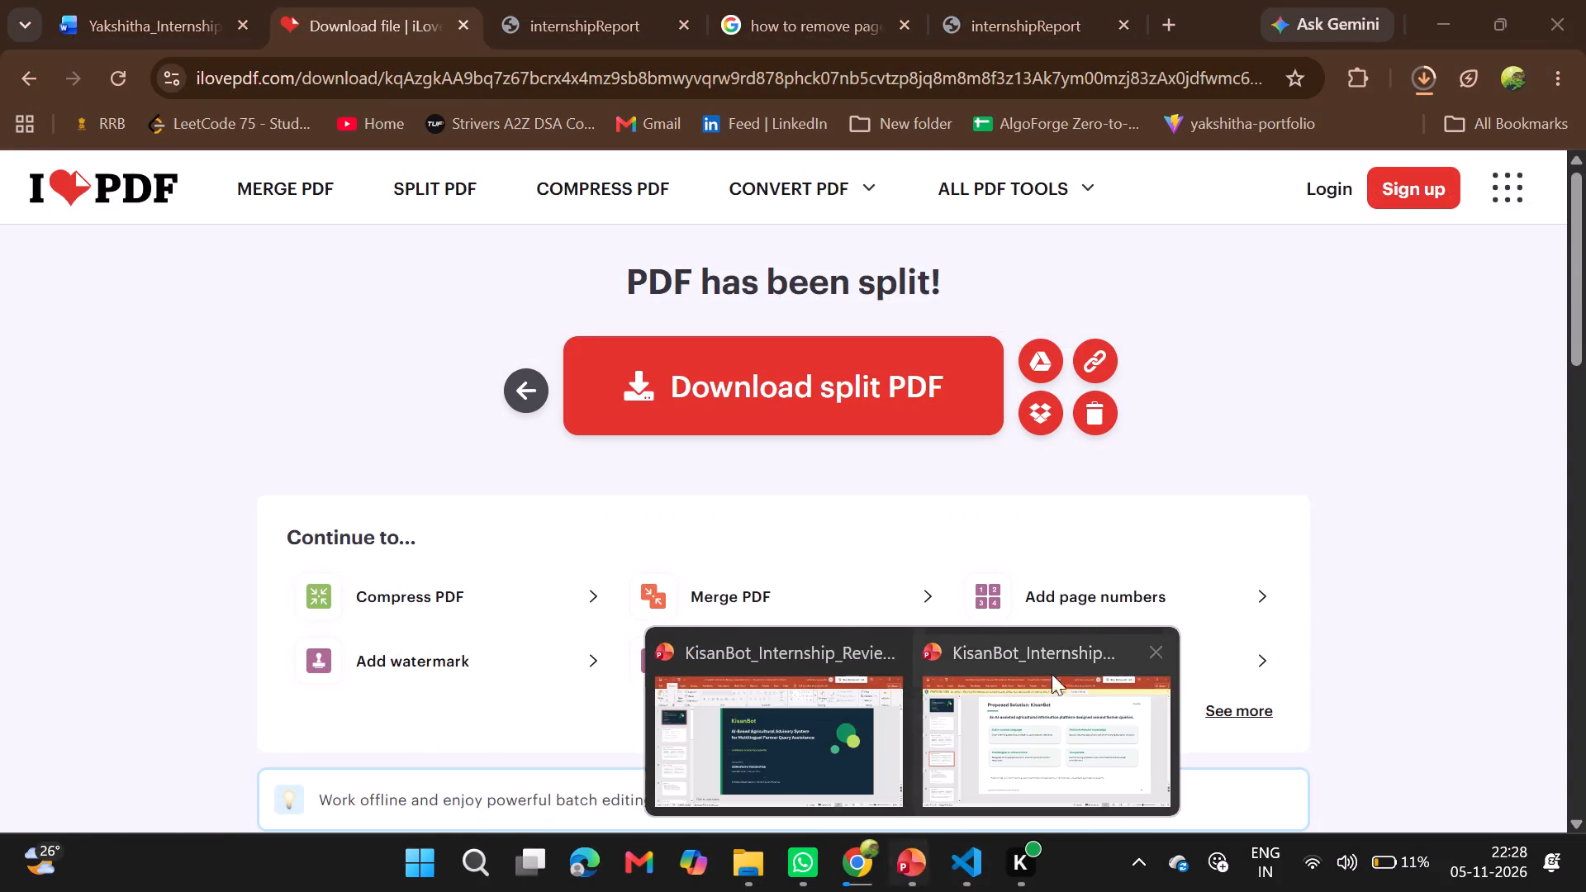
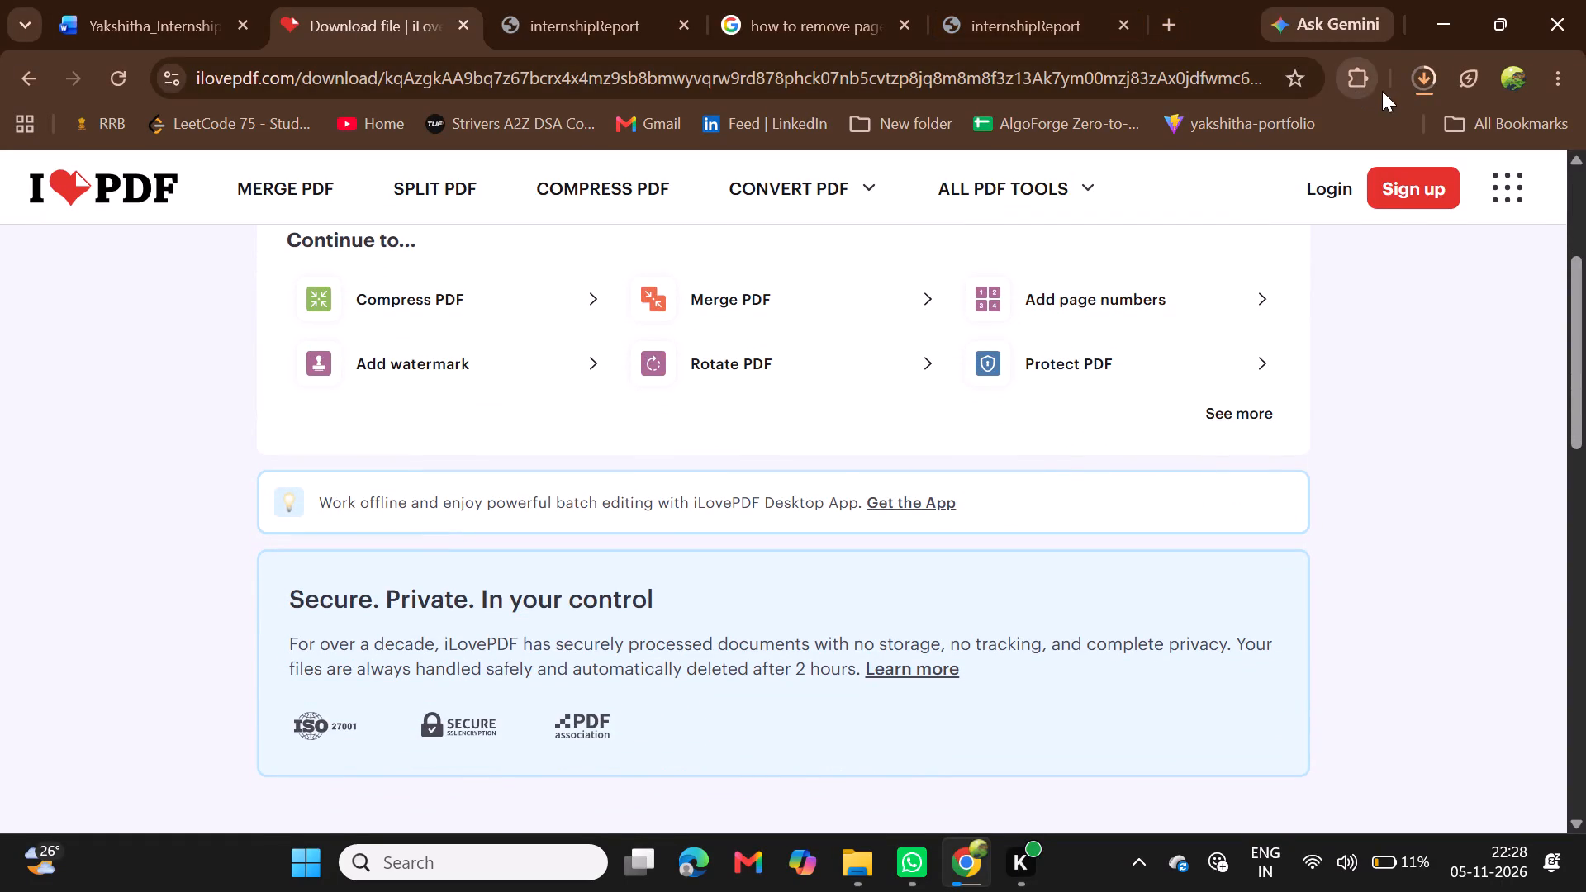
# Check the download progress of finalpdf-1-37.pdf in the recent download history.
pyautogui.click(1430, 82)
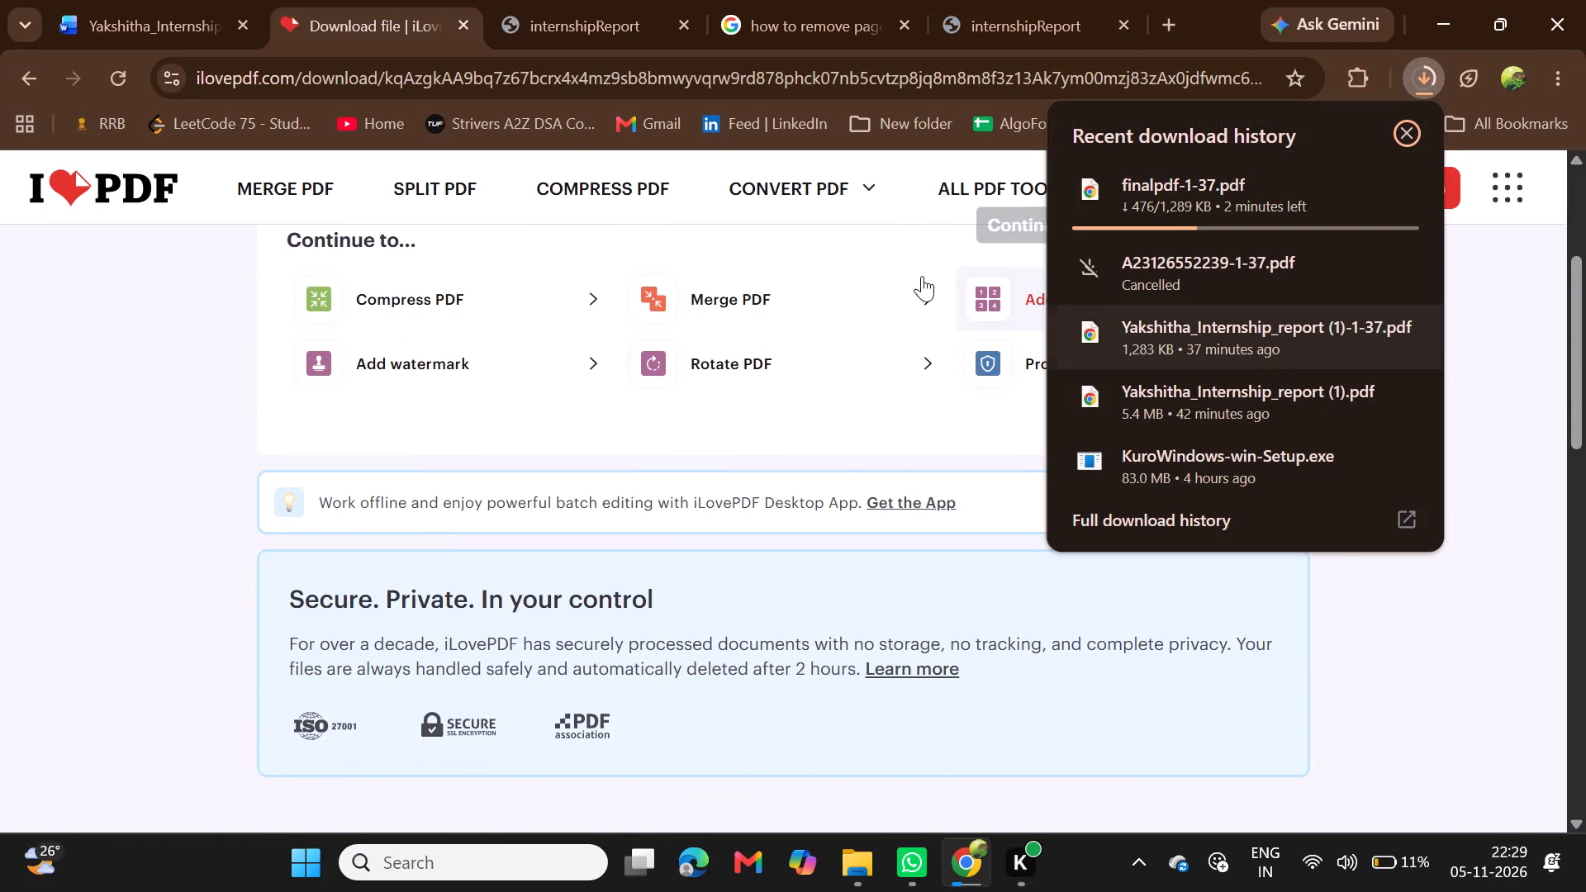
pyautogui.click(215, 334)
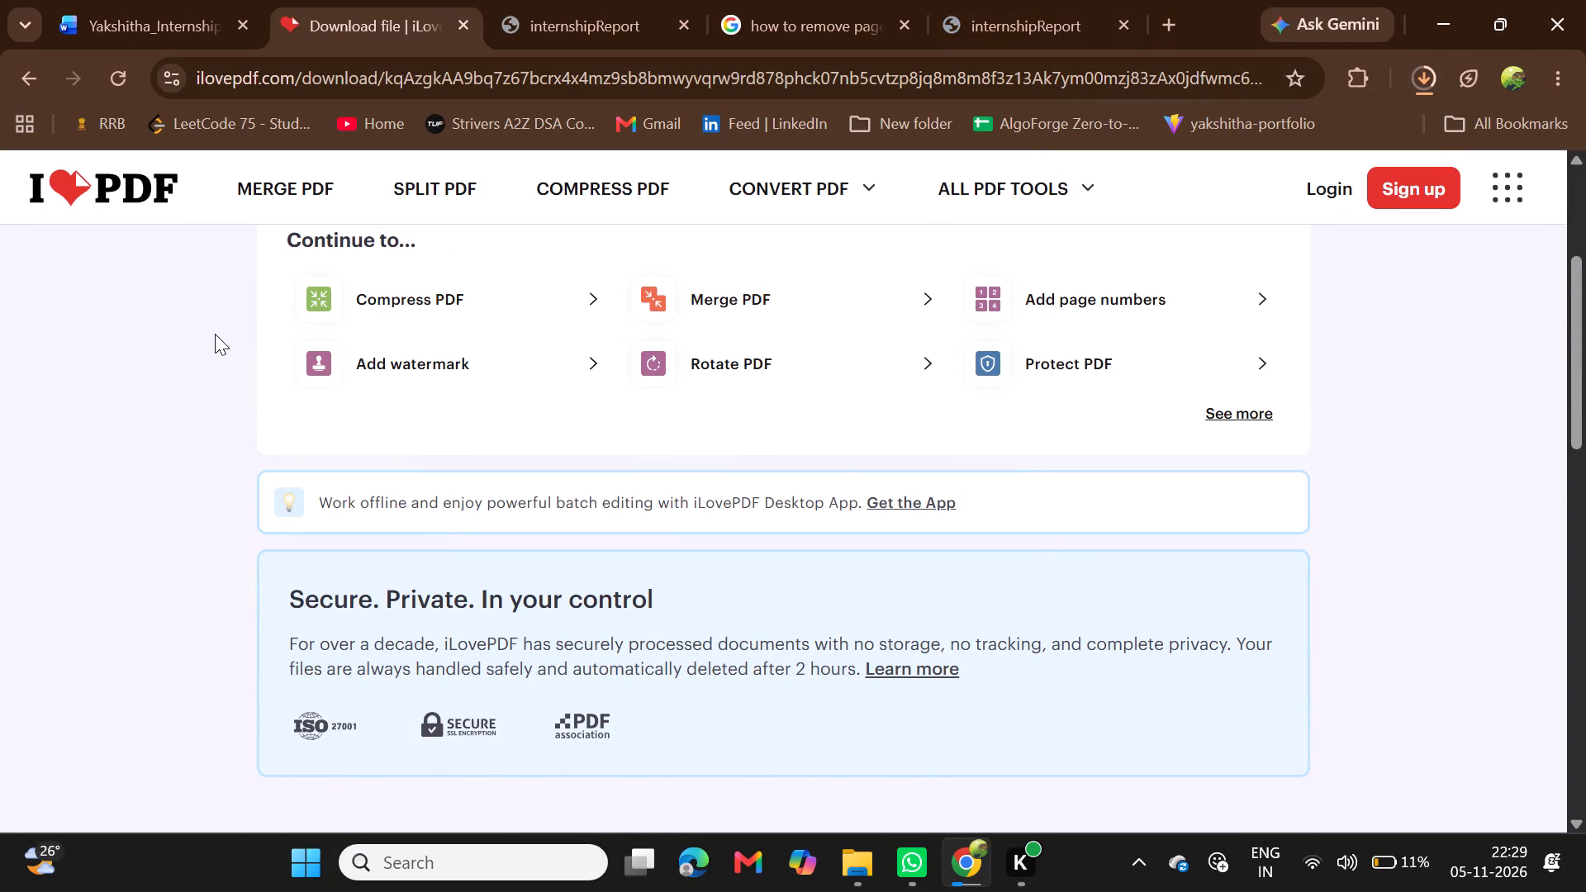
# Switch to the internship report copy in Word online and examine its pages from the cover through the table of contents.
pyautogui.click(116, 0)
pyautogui.scroll(-2, 401, 524)
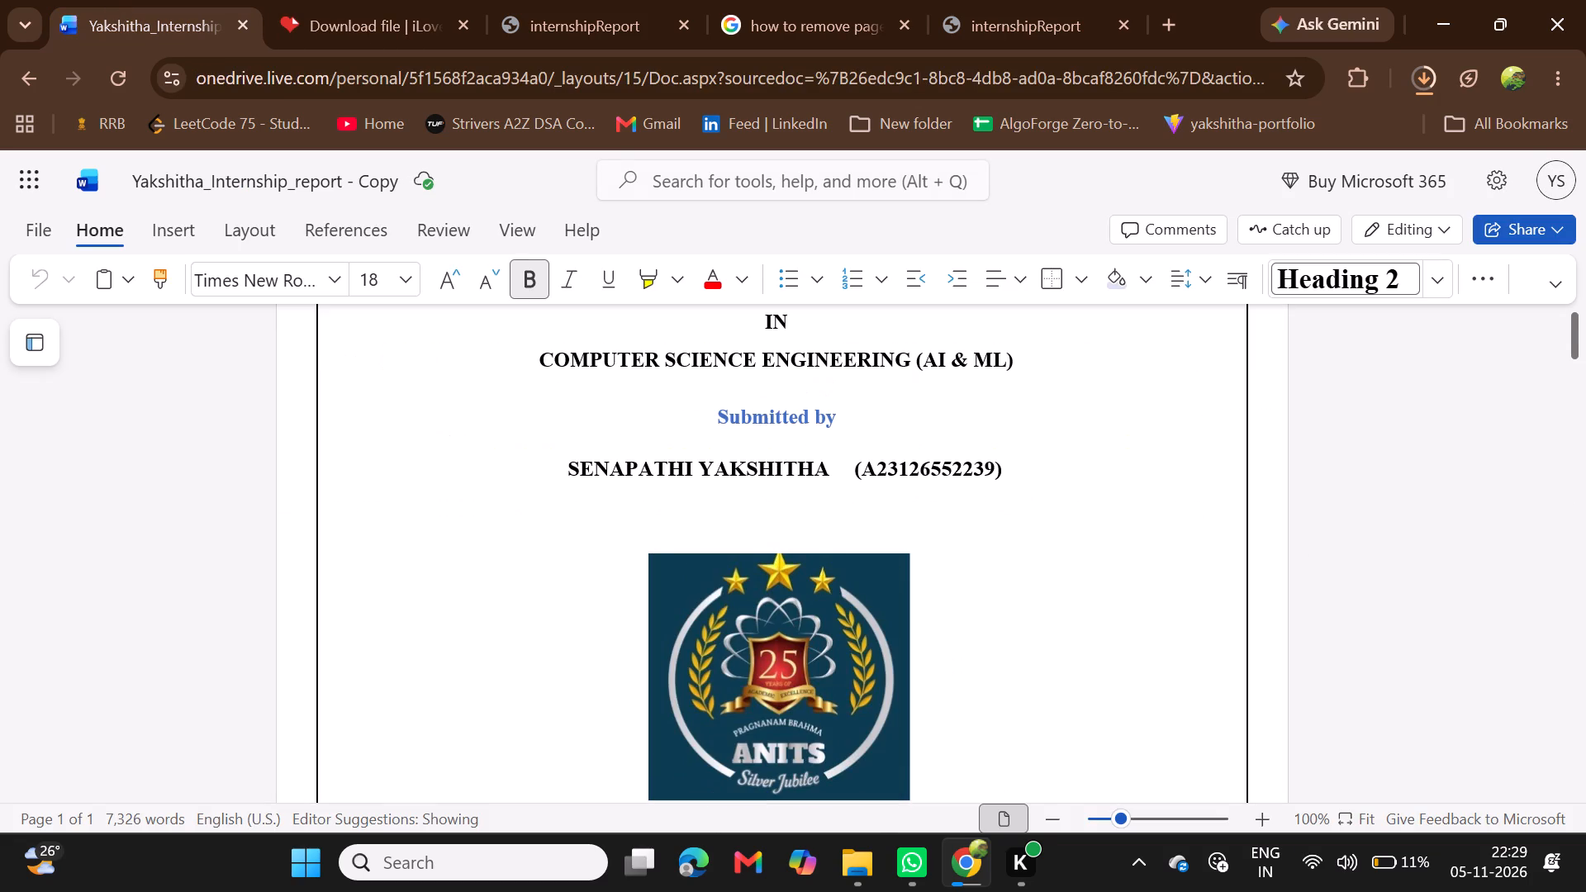
pyautogui.scroll(-3, 401, 524)
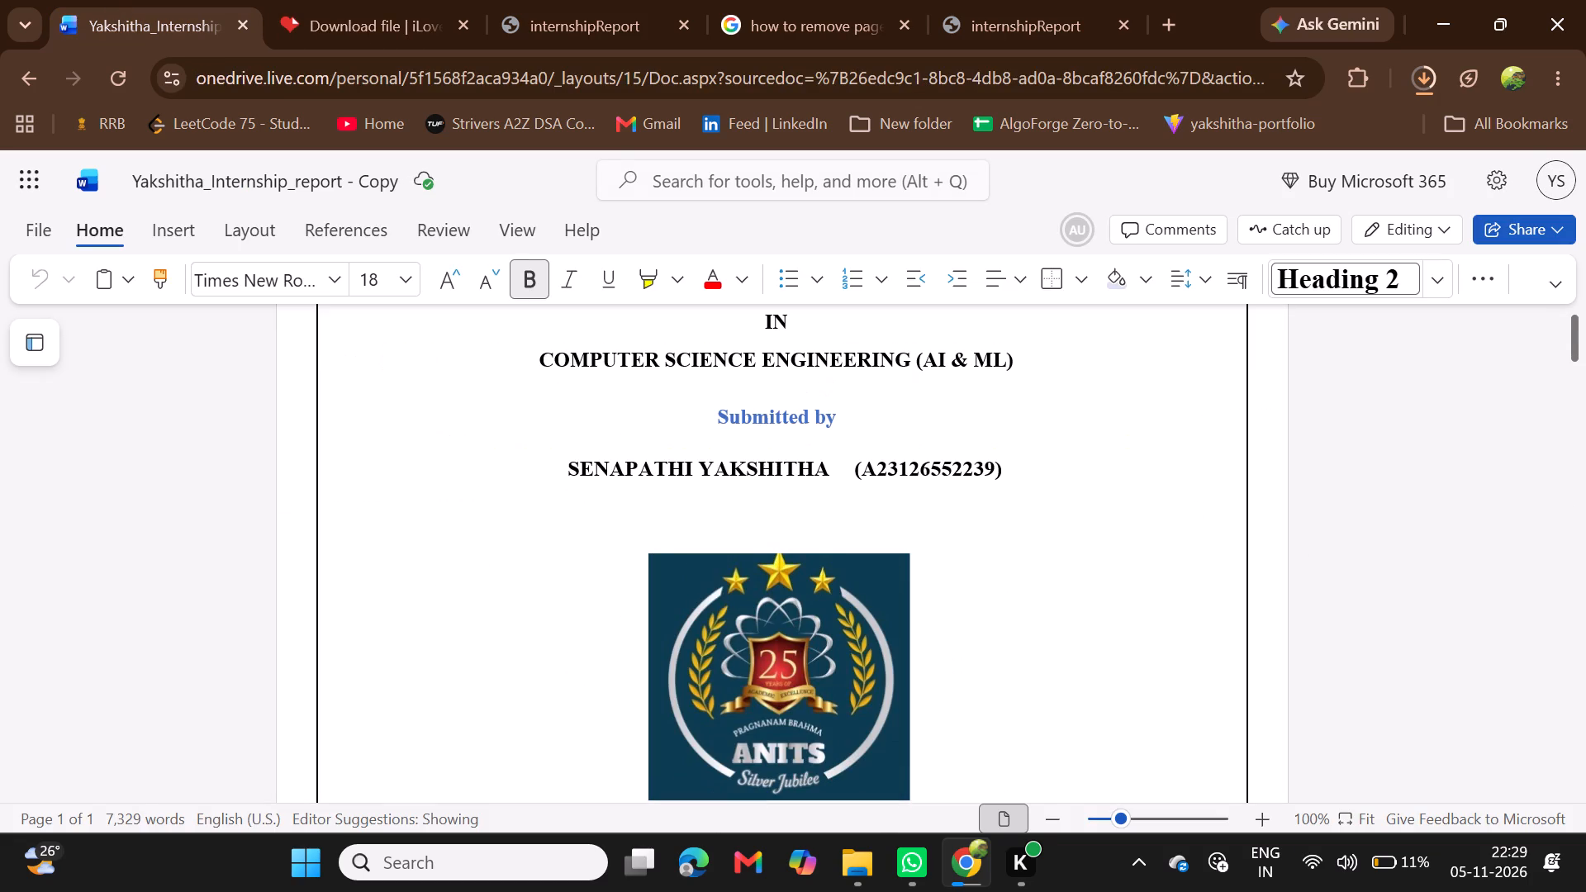
pyautogui.scroll(-2, 401, 524)
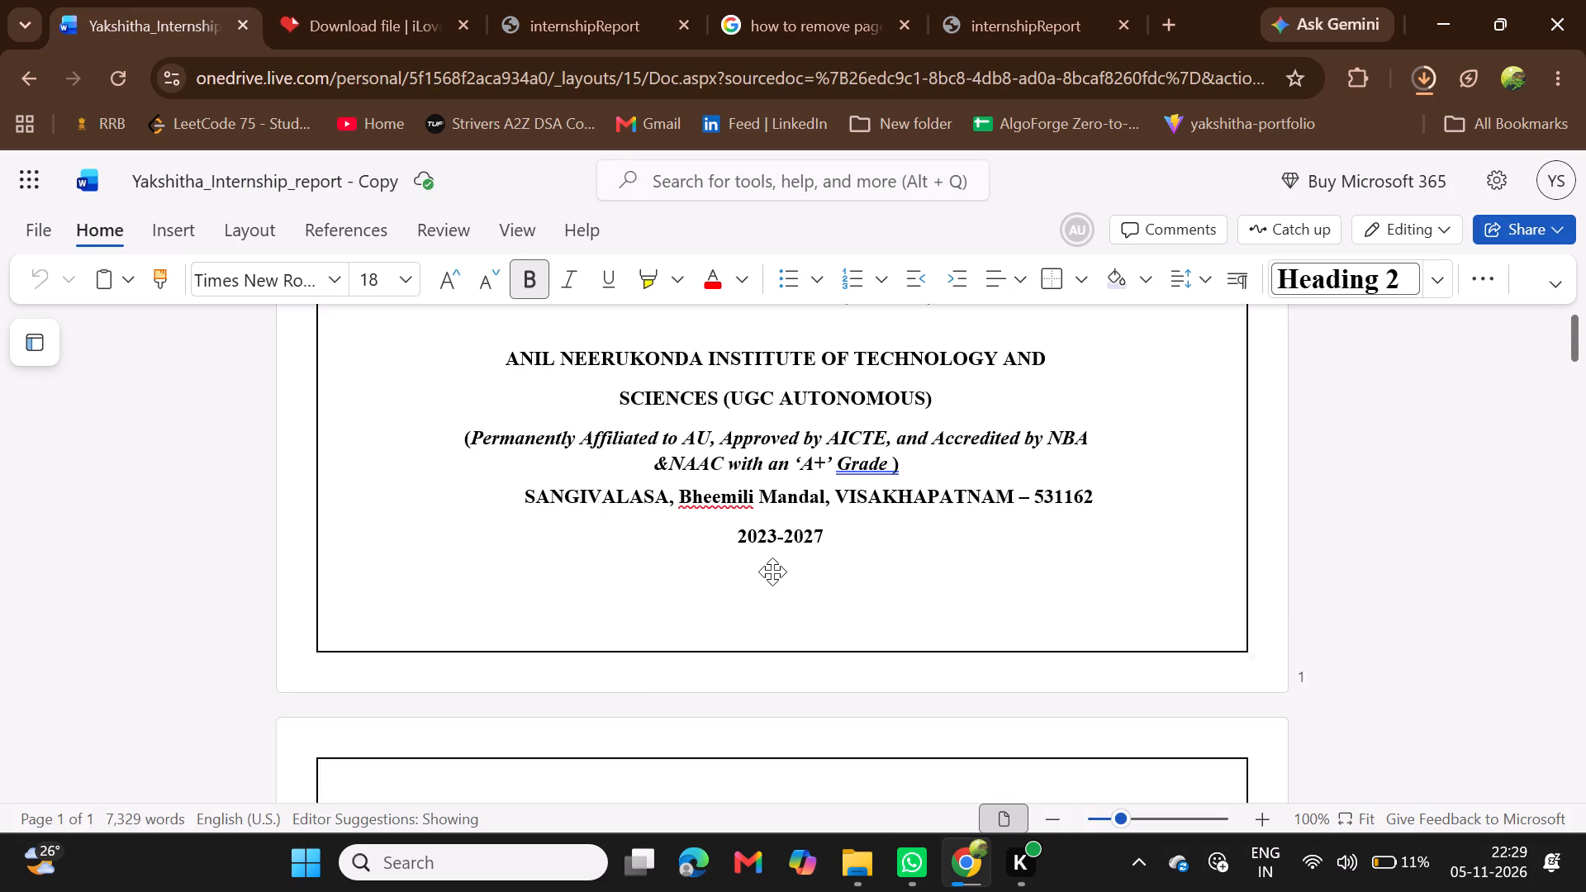
pyautogui.scroll(-6, 772, 572)
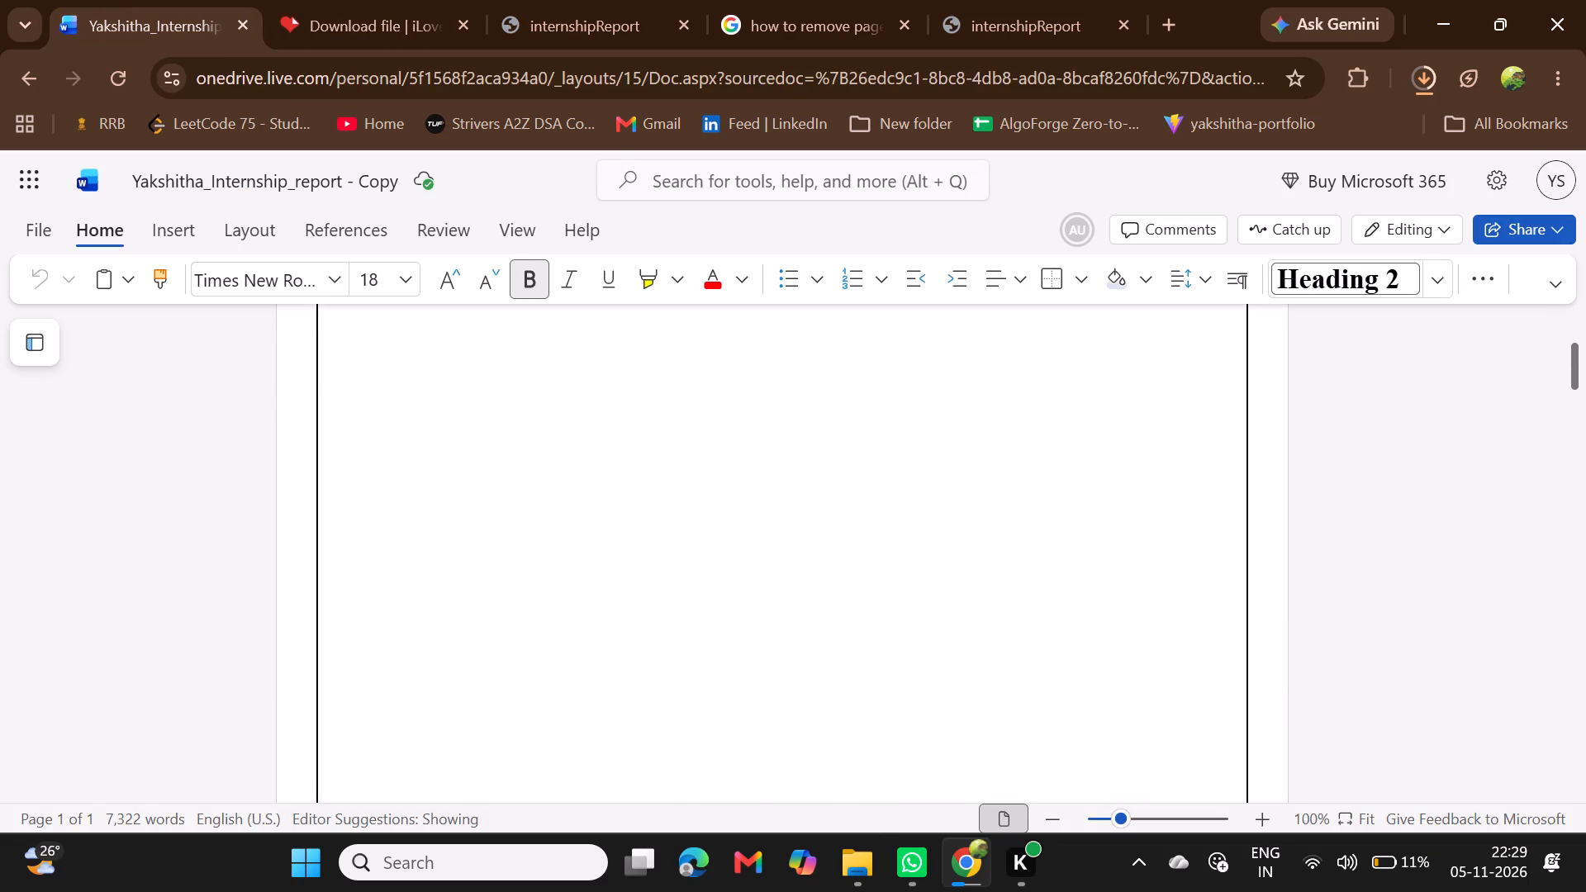
pyautogui.scroll(-4, 772, 572)
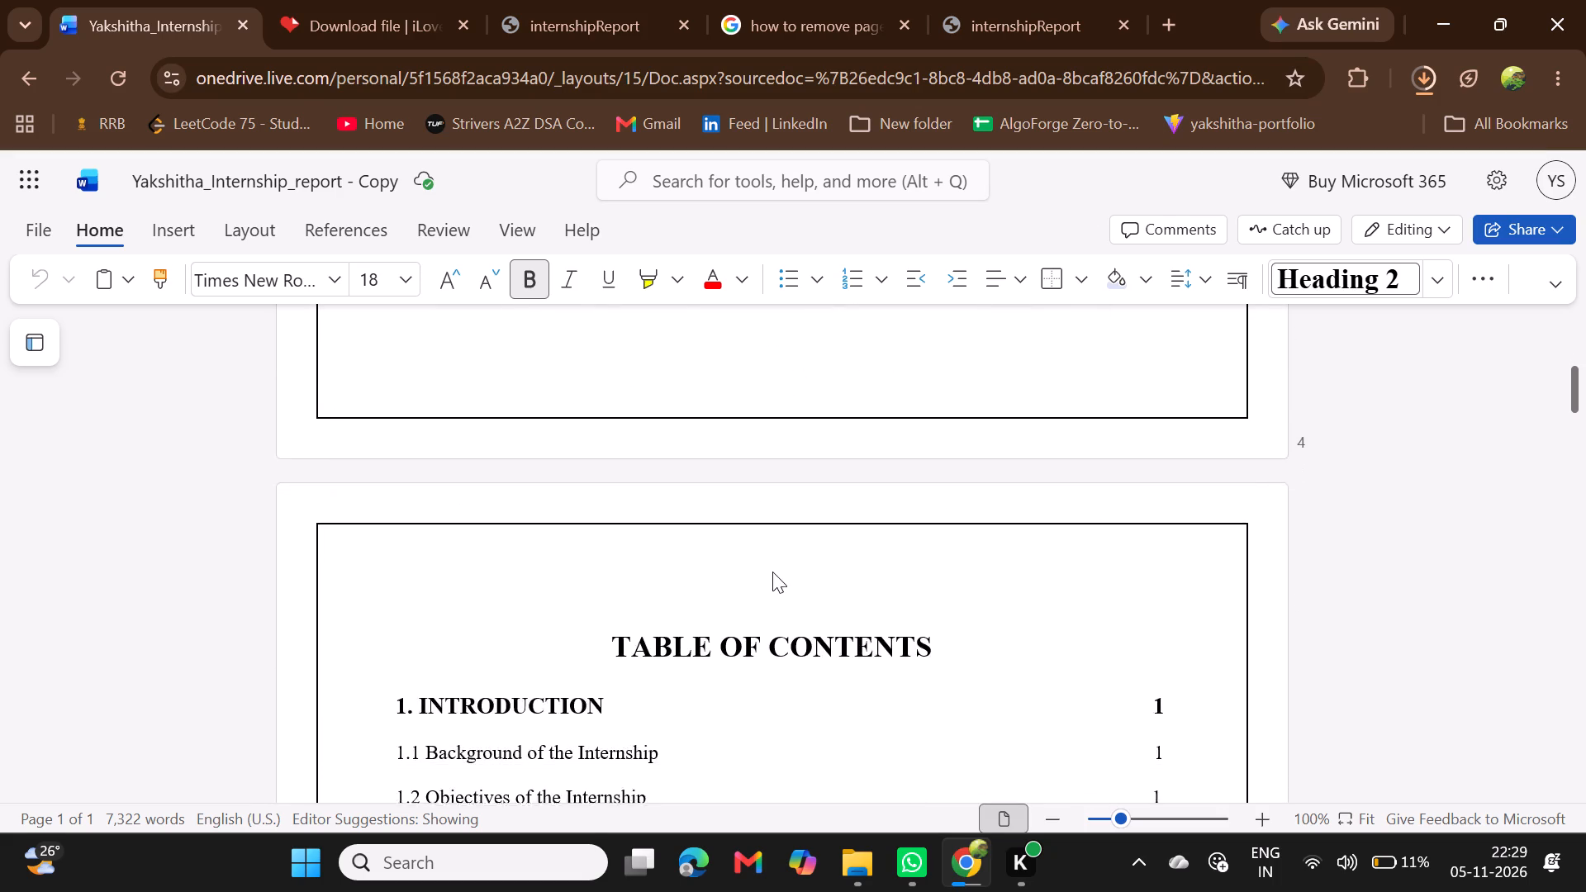
pyautogui.scroll(-2, 772, 572)
pyautogui.scroll(3, 772, 572)
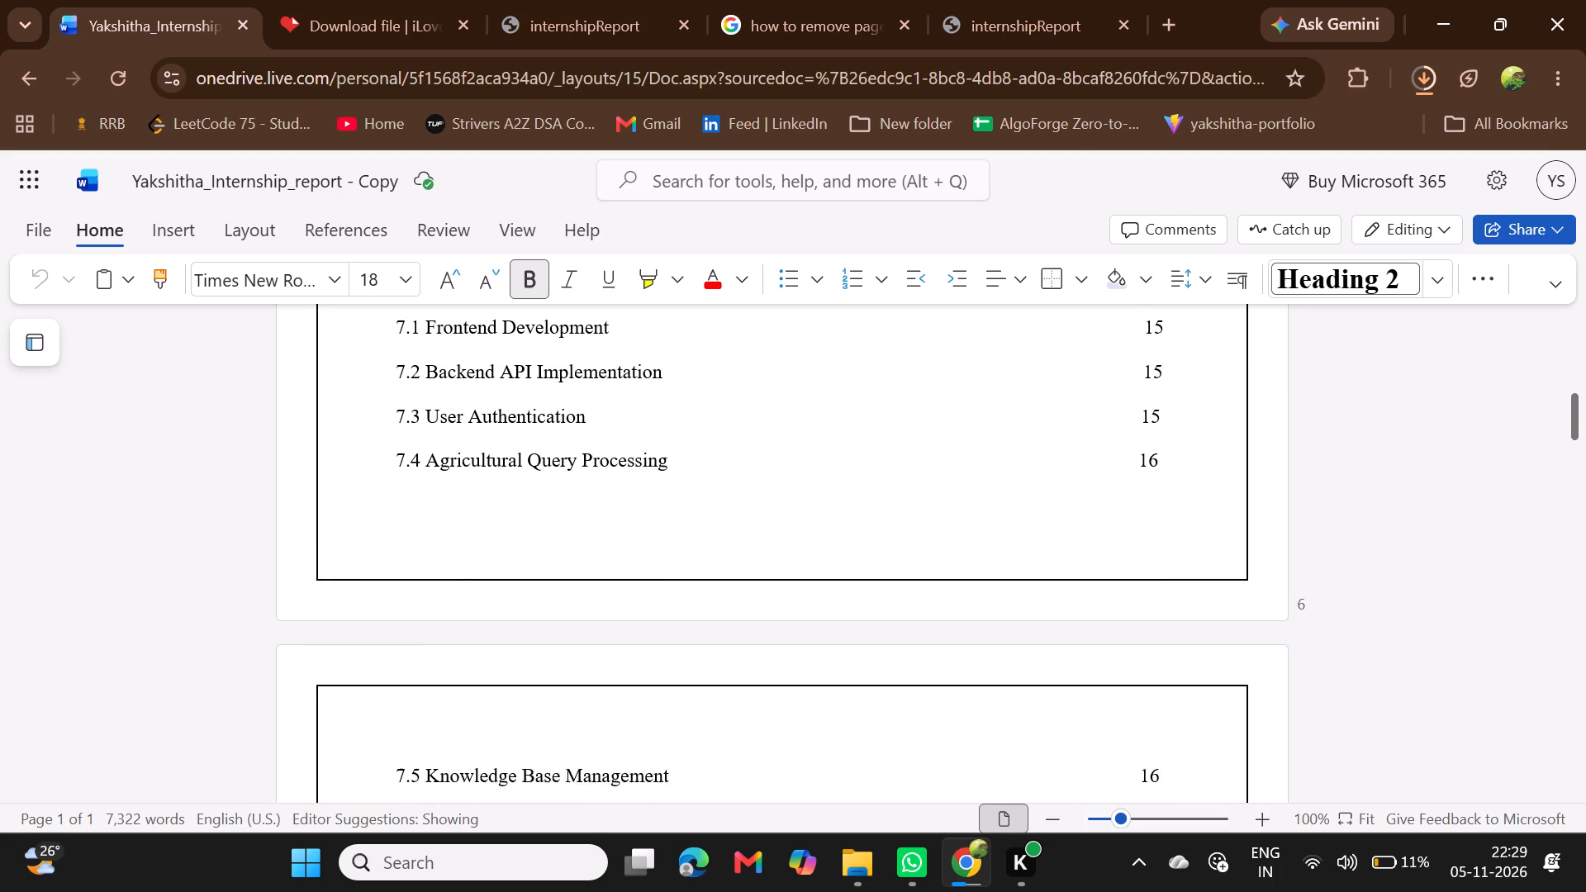
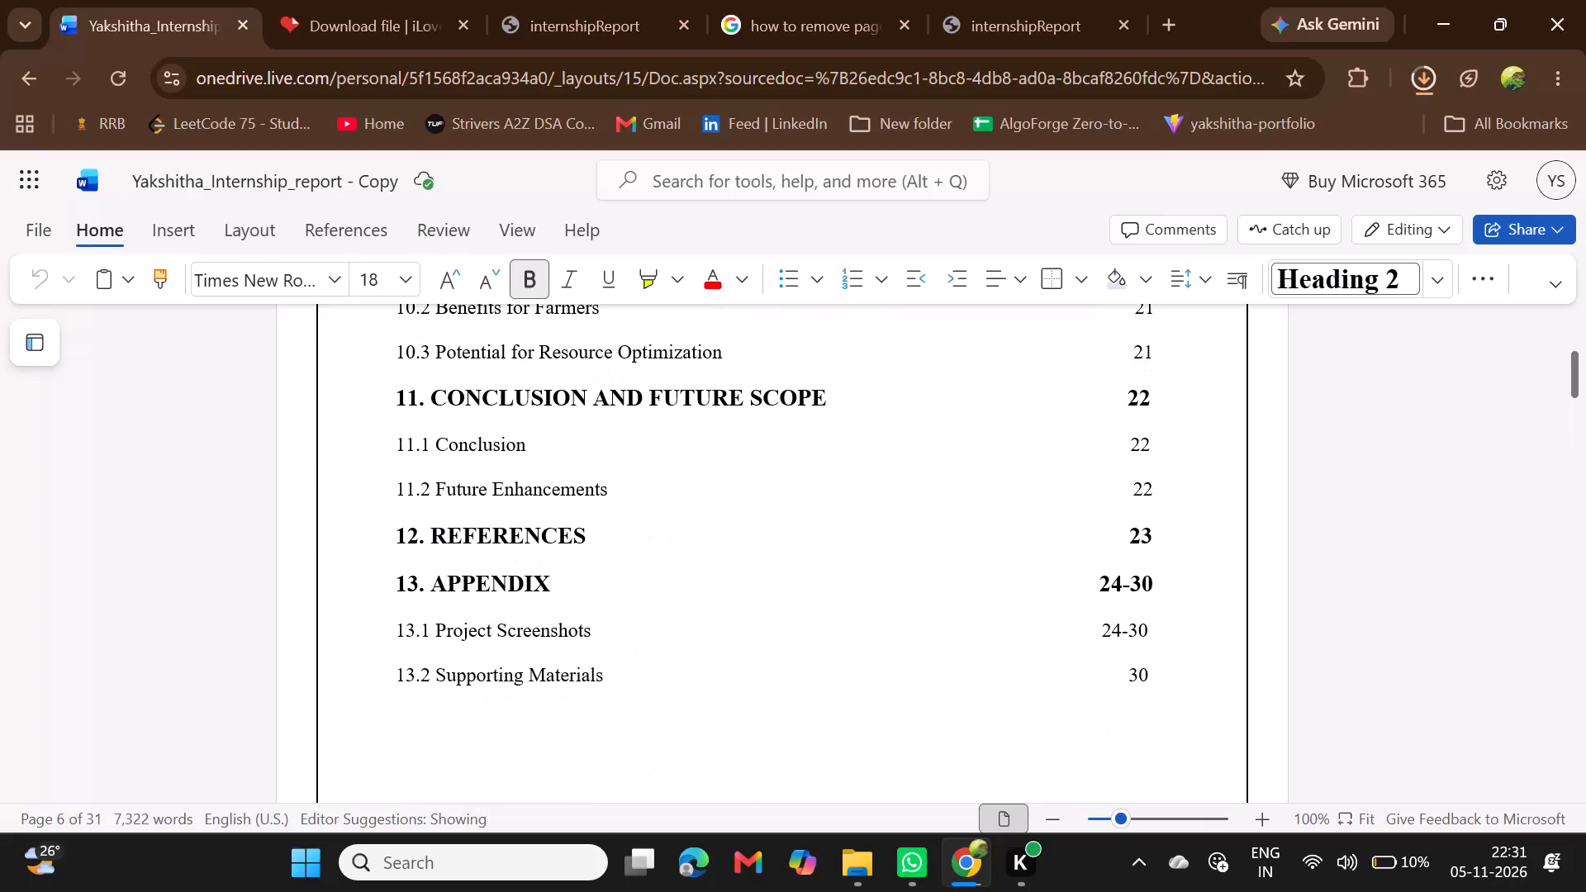
# Examine the report copy's pages from the end of the table of contents to the General Architecture diagram.
pyautogui.scroll(-11, 804, 756)
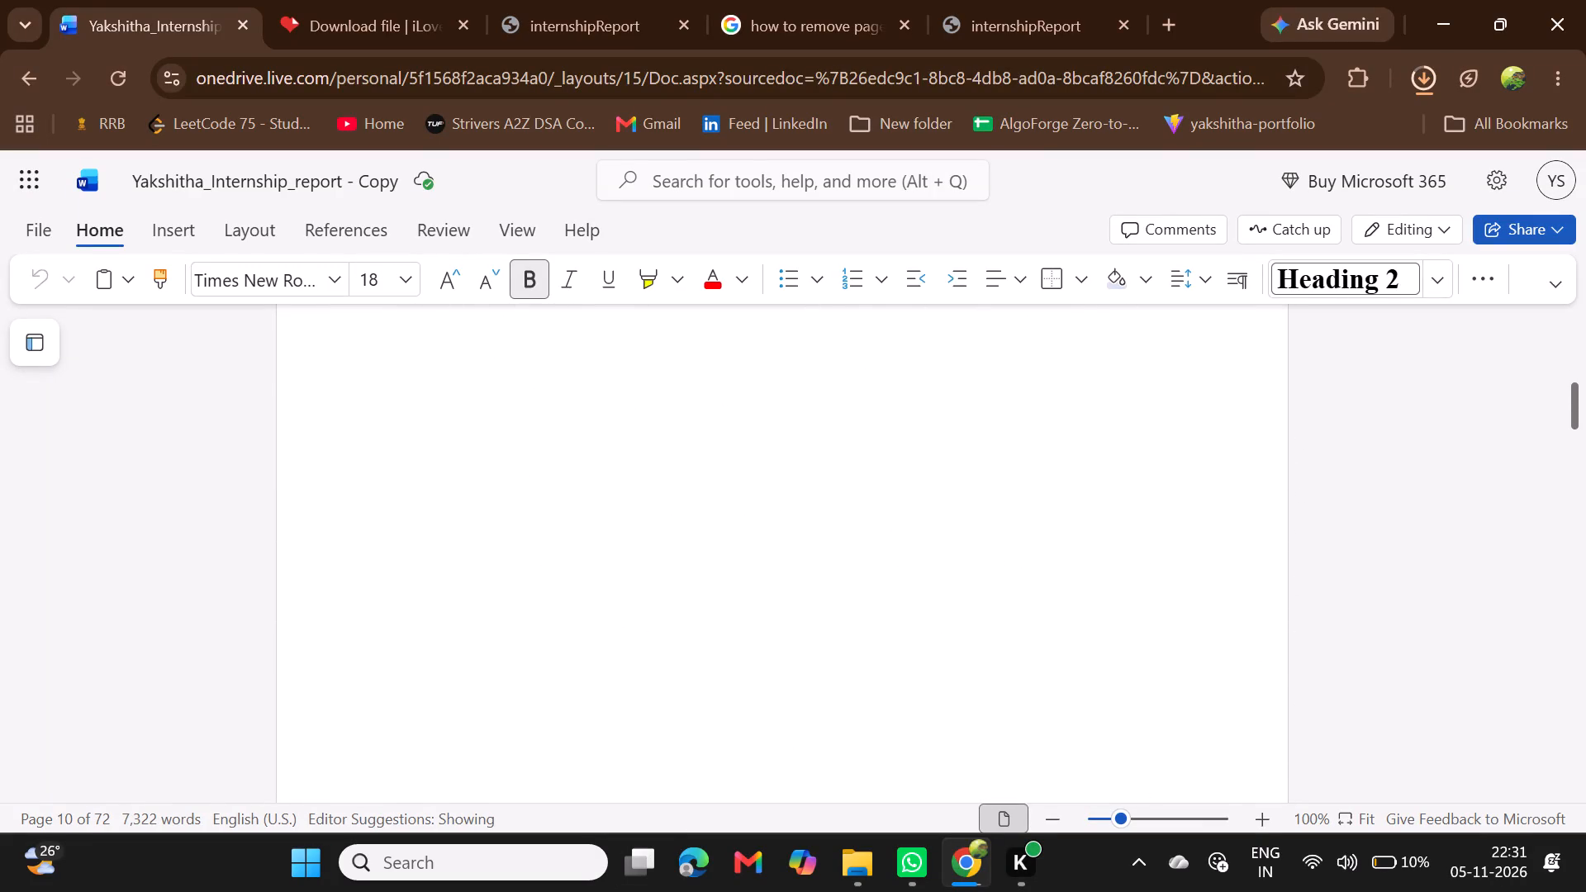
pyautogui.scroll(-7, 804, 756)
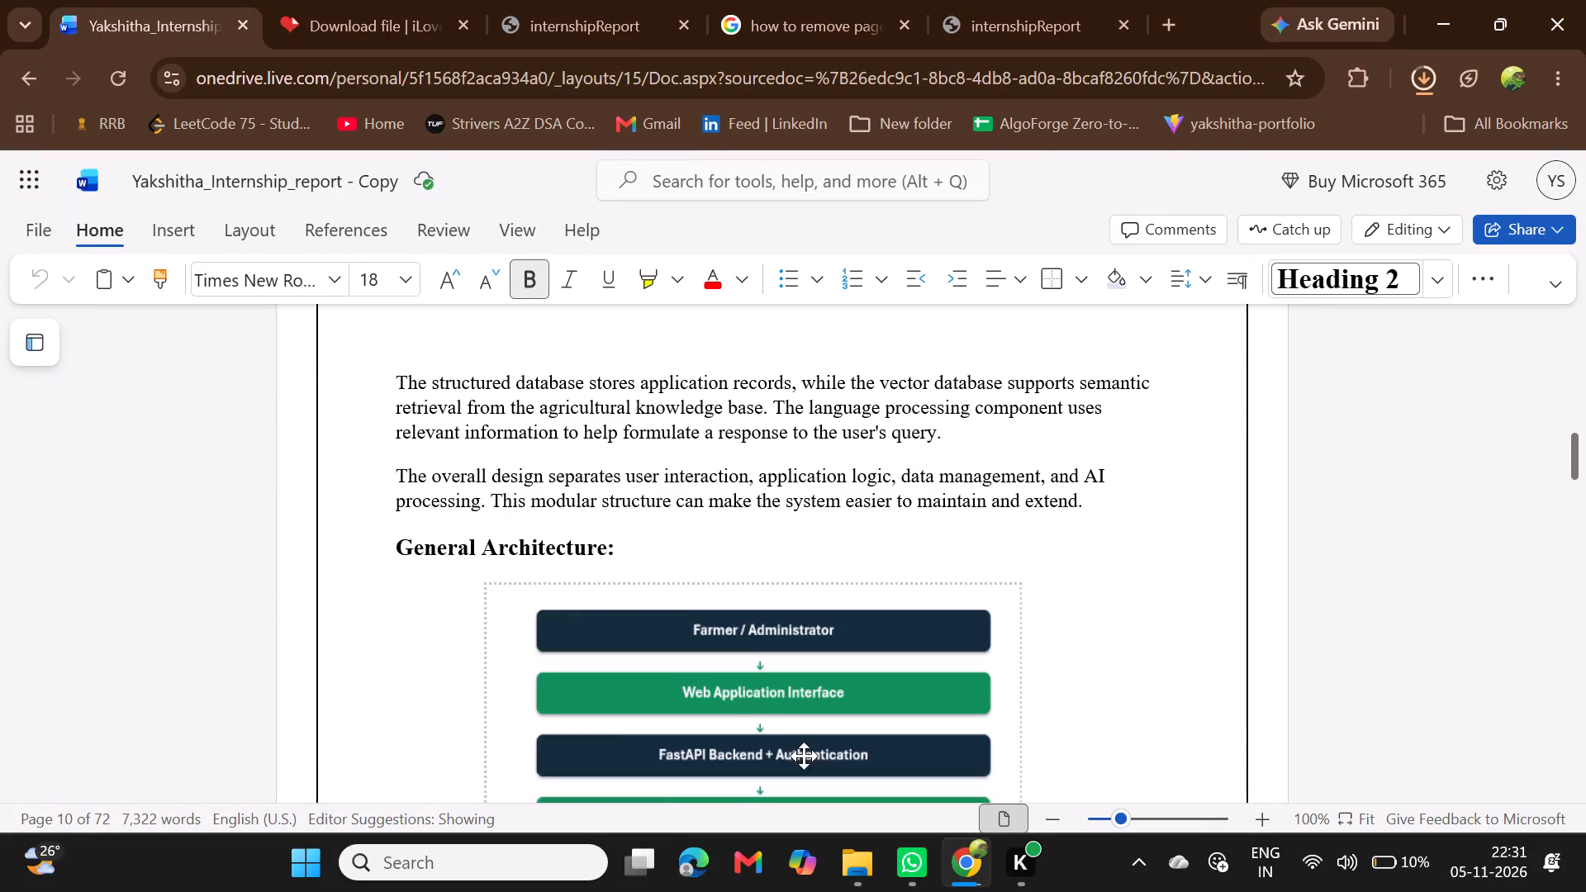